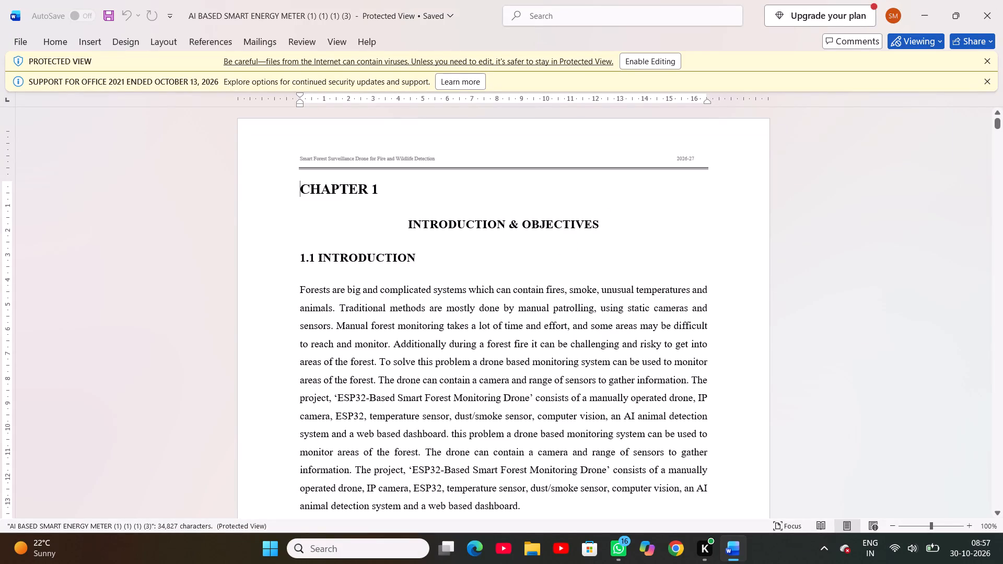
Enable editing for the protected report document.
left_click(652, 67)
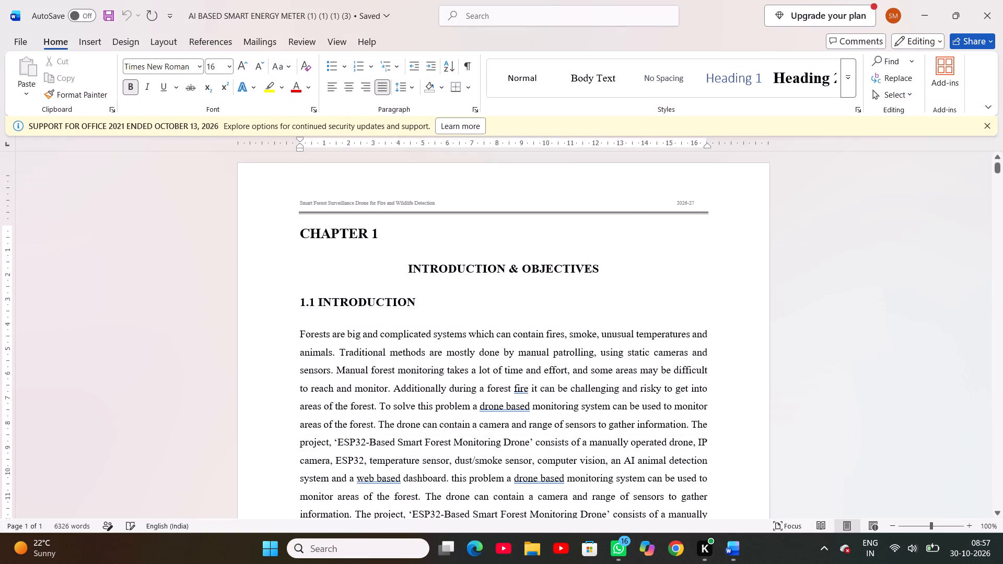
Review Chapter 1 of the report, from the introduction through the problem statement and motivation sections.
scroll(613, 261, "down", 1)
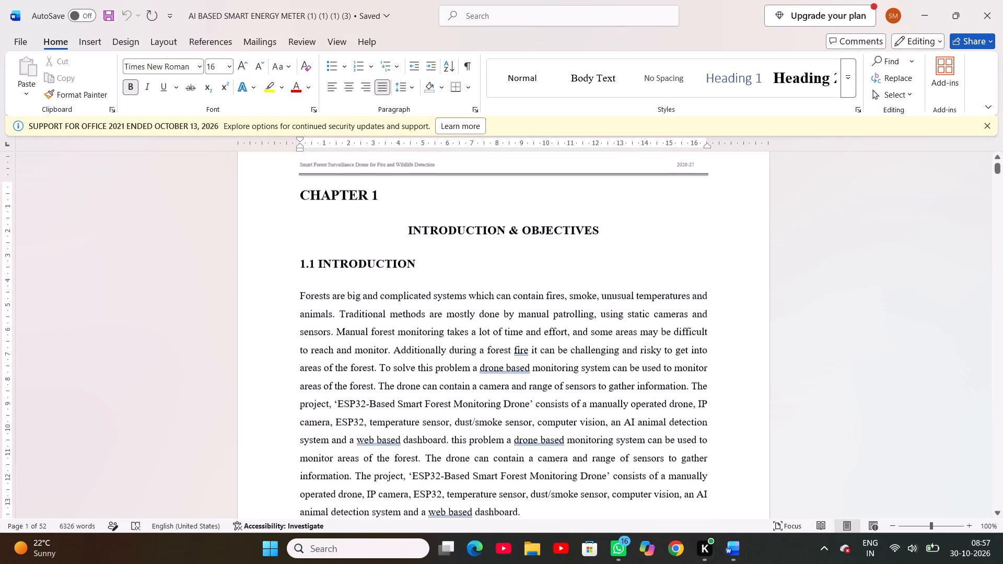
scroll(613, 261, "down", 2)
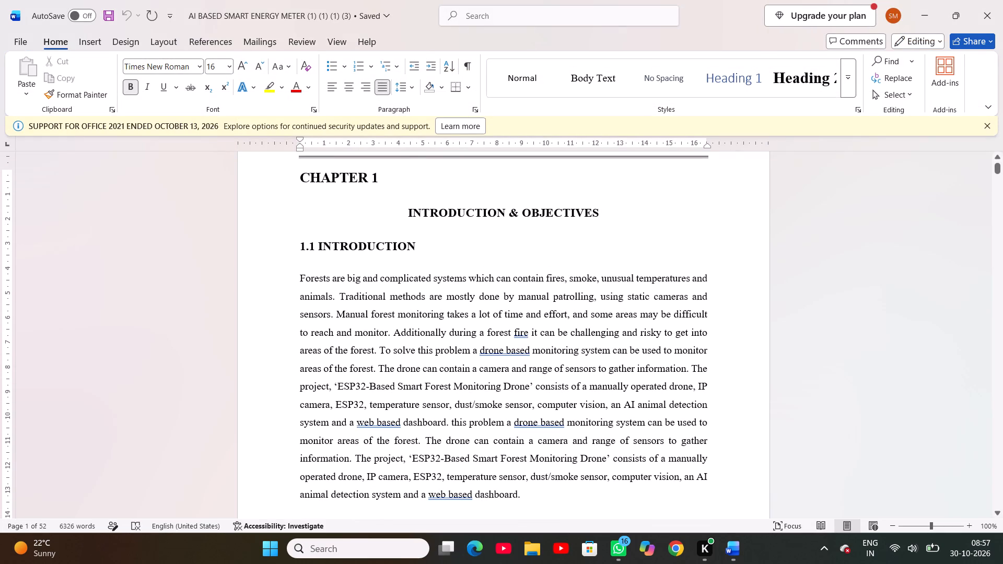
left_click(591, 321)
scroll(591, 321, "down", 2)
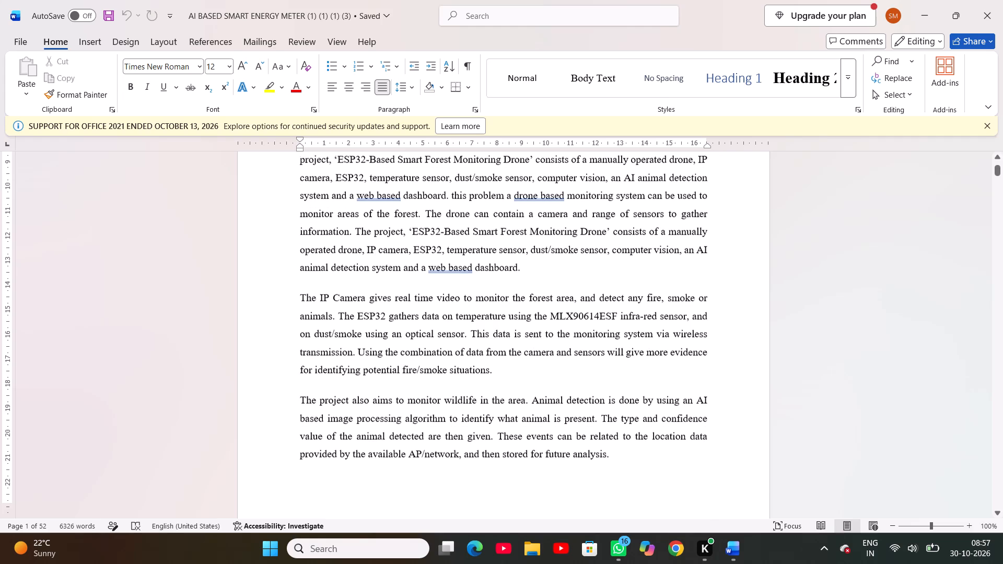
scroll(591, 321, "down", 1)
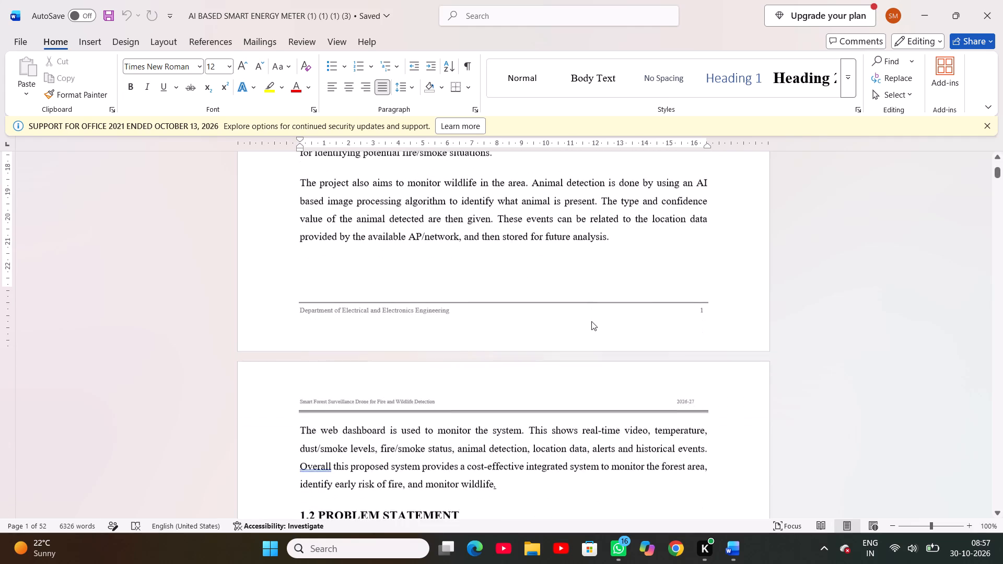
scroll(591, 321, "down", 3)
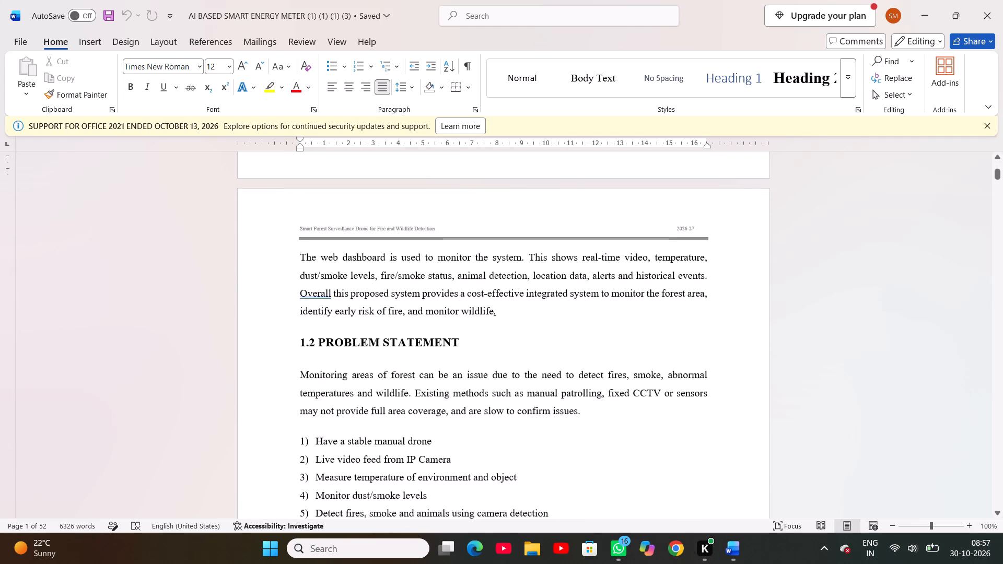
scroll(591, 321, "down", 2)
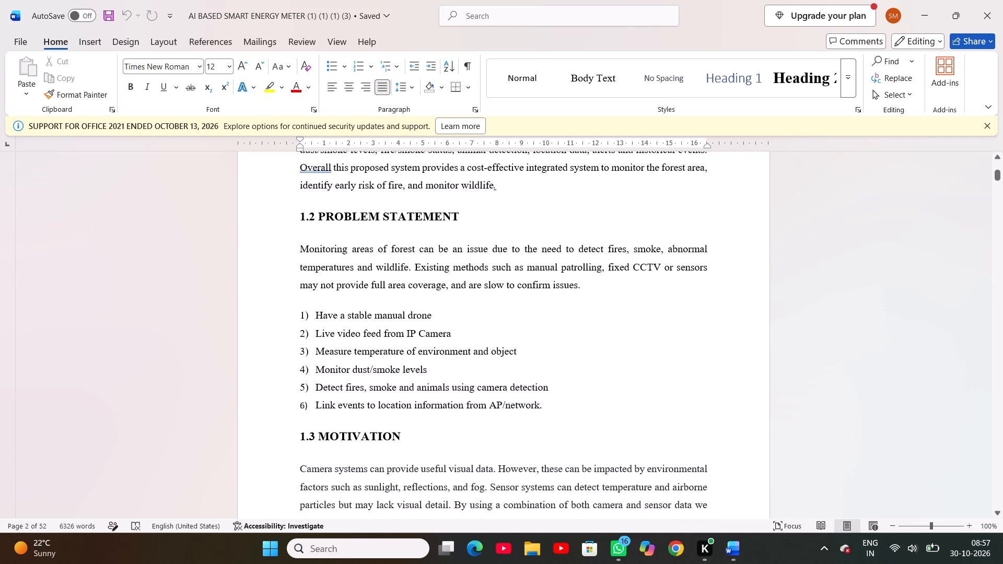
left_click(396, 370)
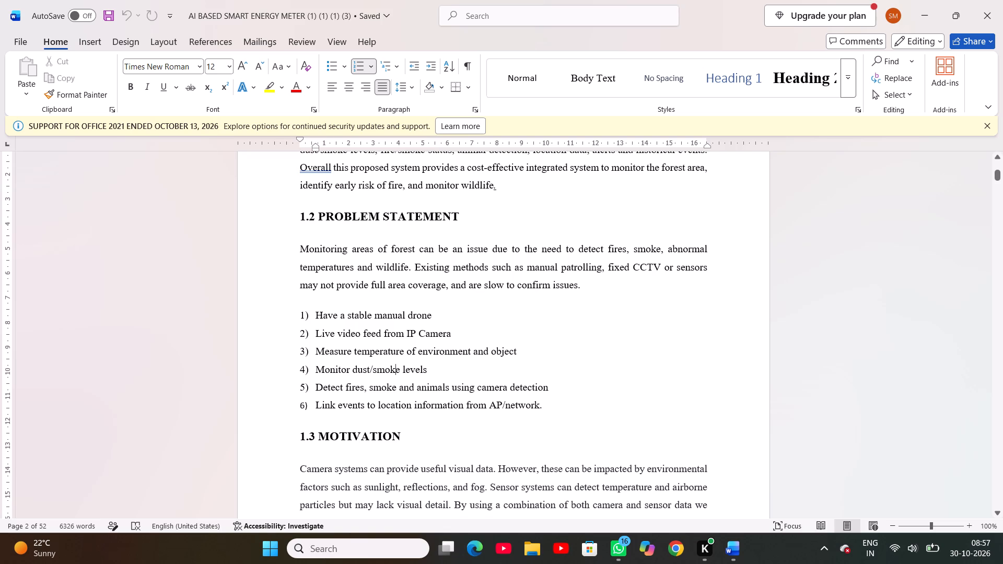
Review the rest of Chapter 1, from the motivation section through the objectives, need for proposed system and project scope.
scroll(379, 343, "down", 1)
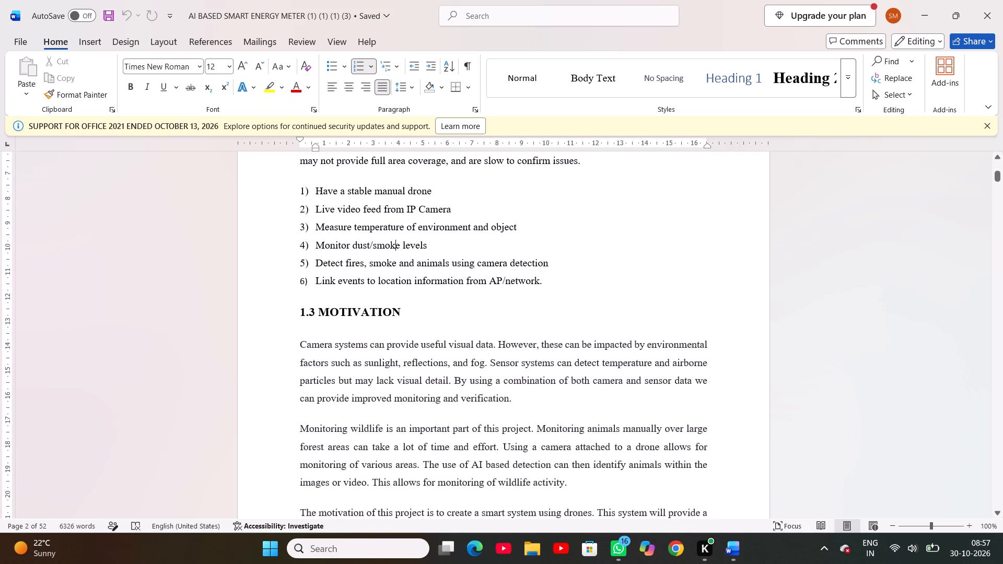
scroll(379, 343, "down", 1)
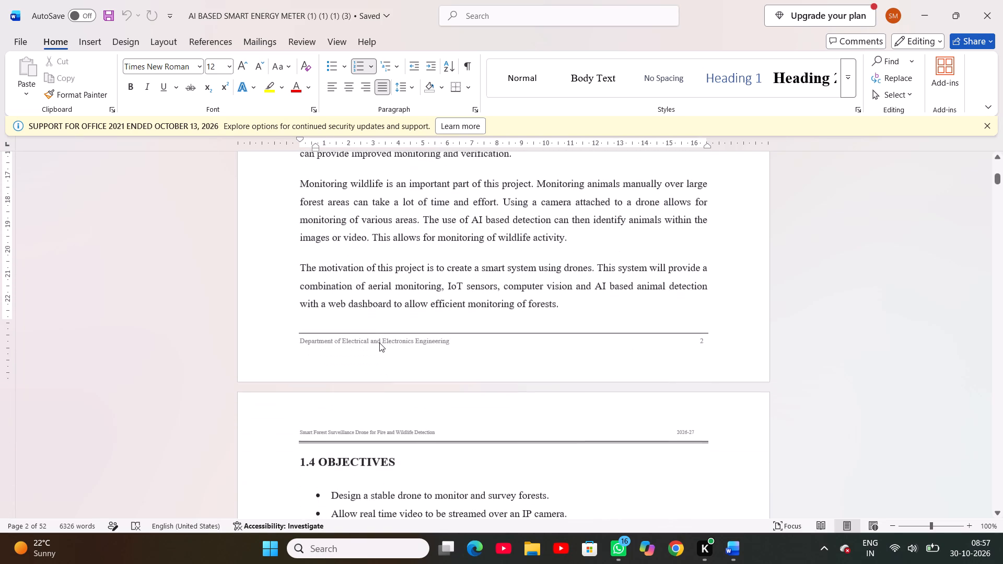
scroll(379, 343, "down", 3)
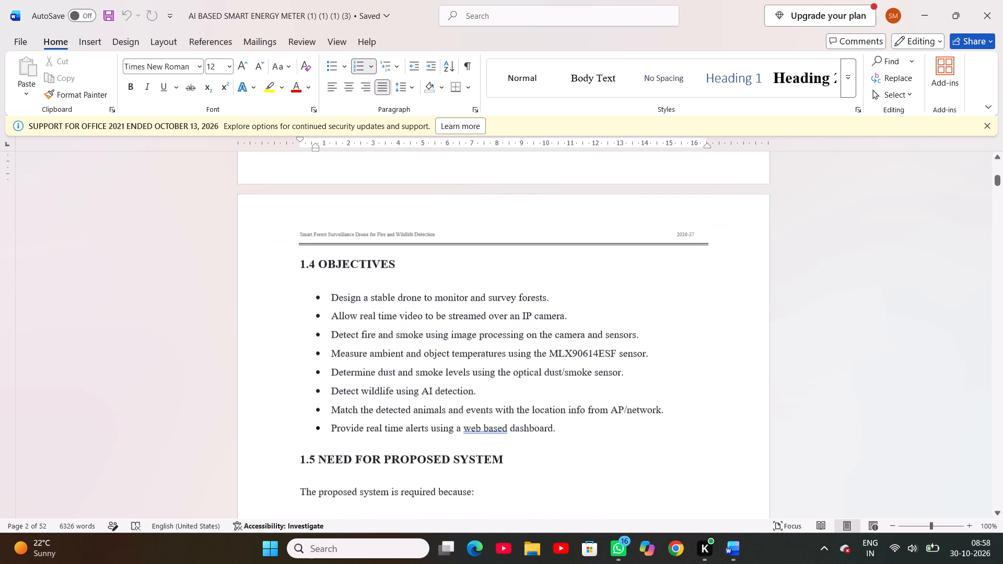
scroll(381, 331, "down", 3)
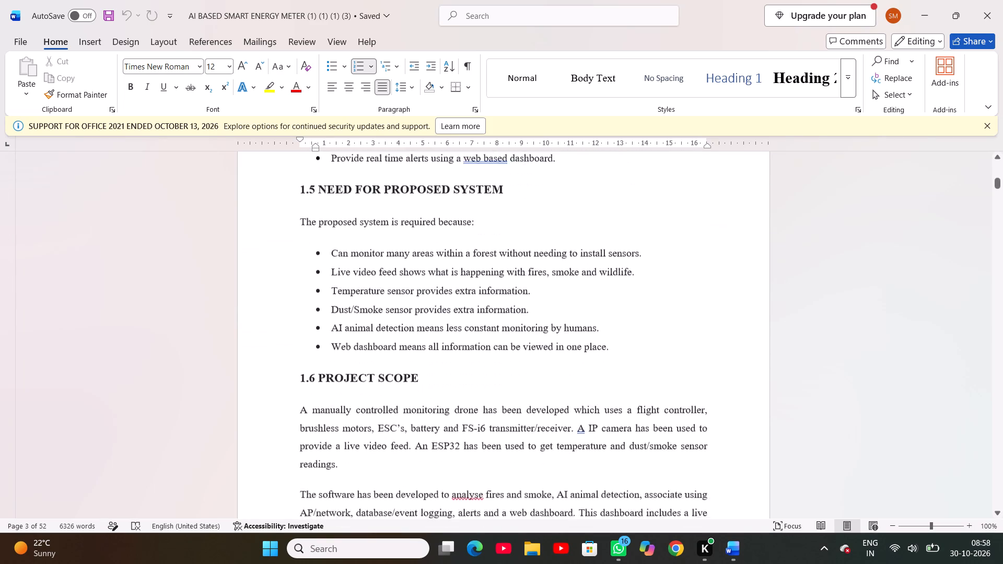
scroll(381, 331, "down", 3)
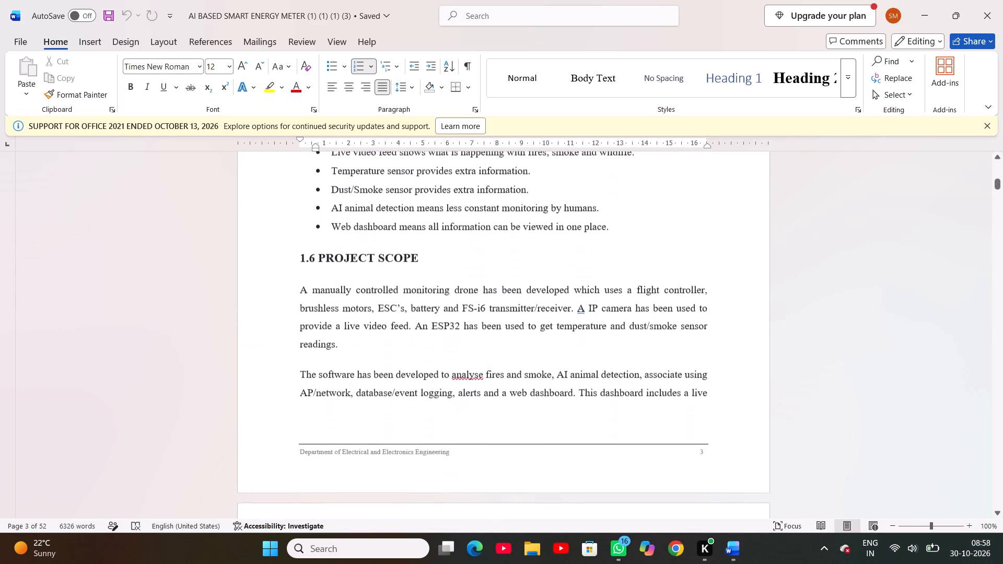
scroll(381, 331, "down", 2)
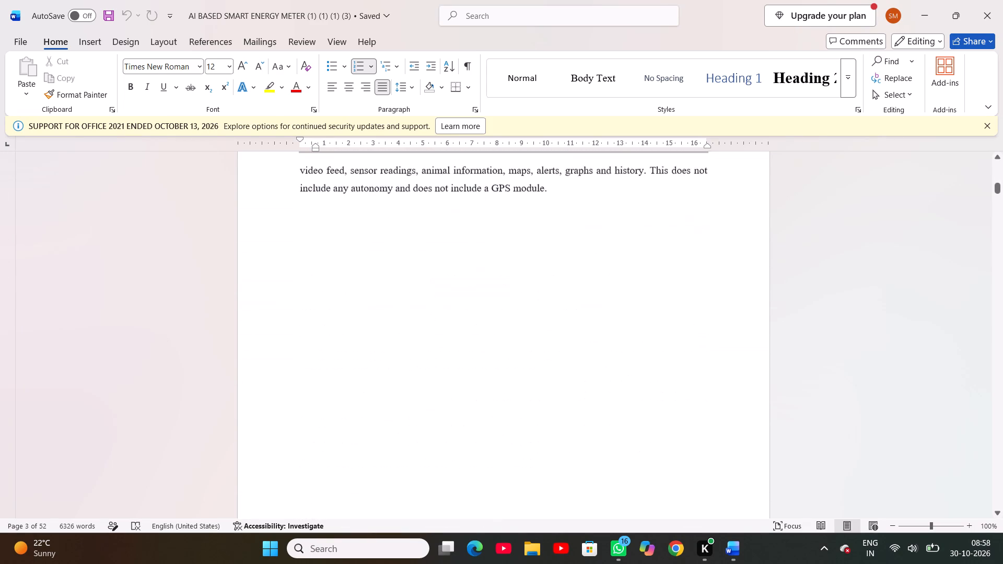
Review Chapter 2, from the literature survey and the related work entries through the 2.3 Technology Trends heading and text.
scroll(381, 331, "down", 3)
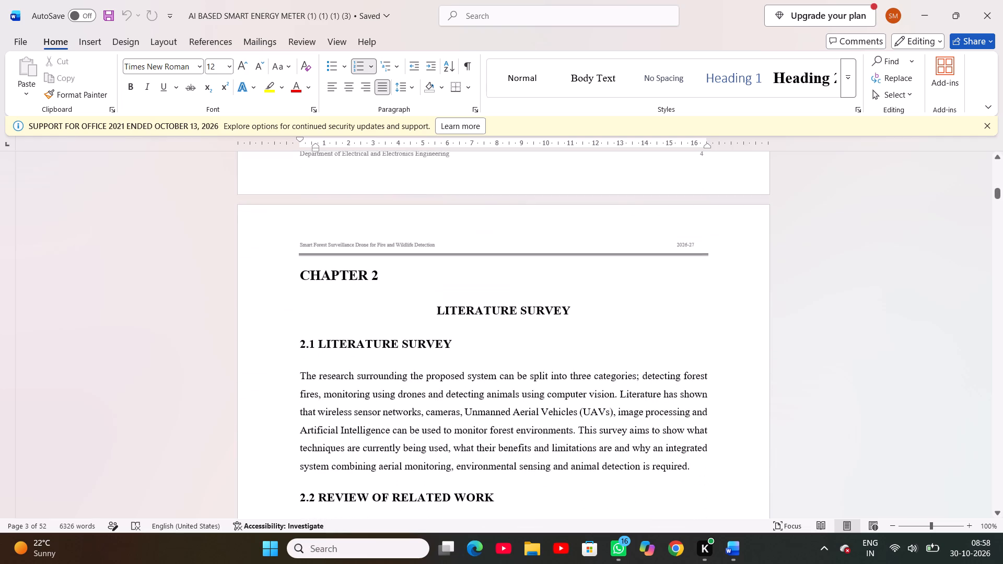
scroll(381, 331, "down", 1)
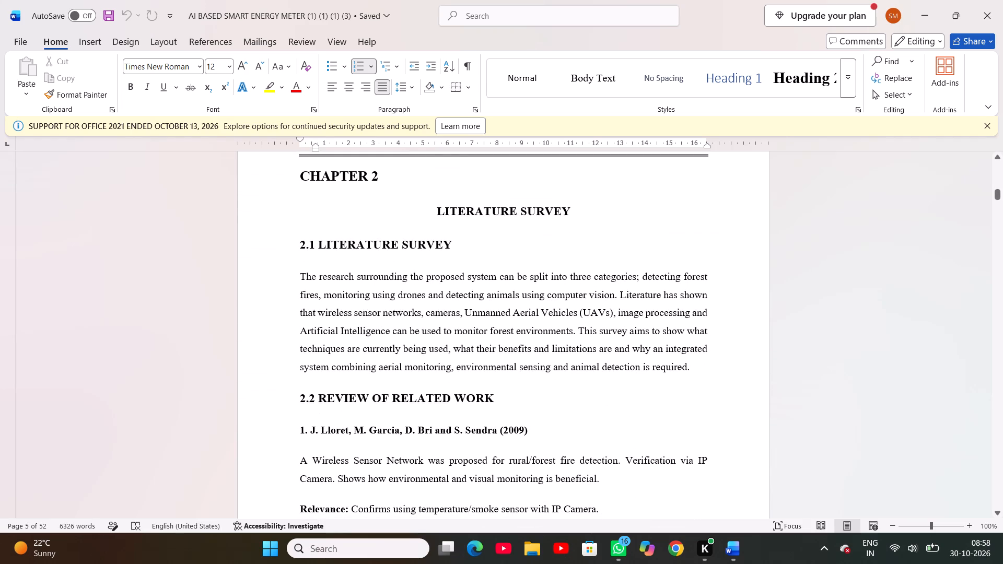
scroll(381, 331, "down", 3)
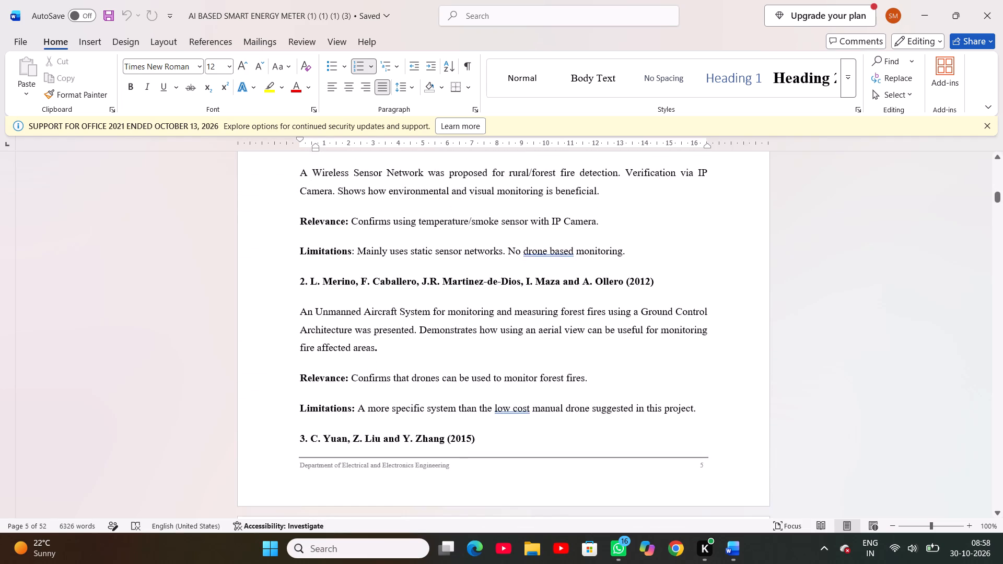
scroll(381, 331, "down", 2)
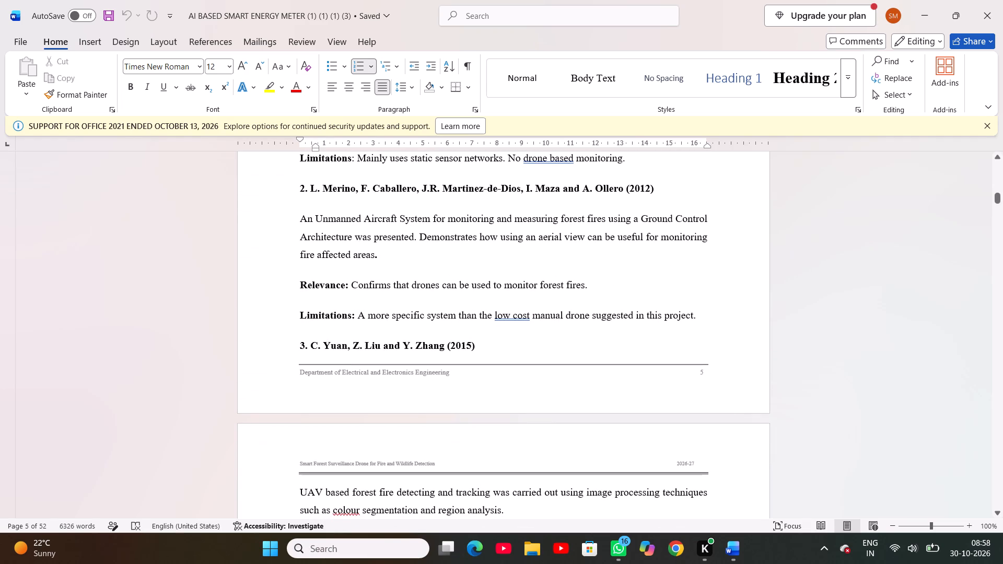
scroll(381, 331, "down", 2)
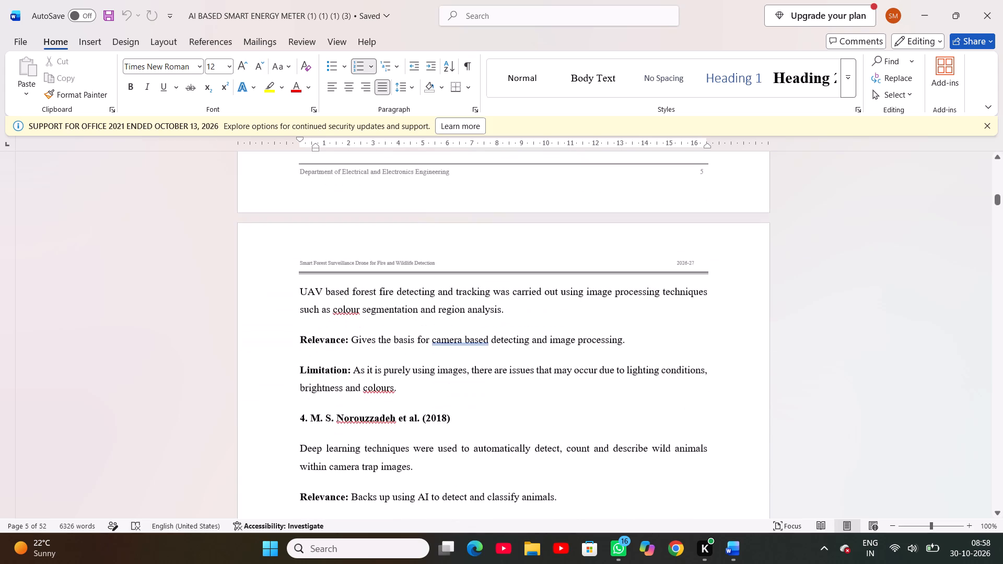
scroll(381, 331, "down", 3)
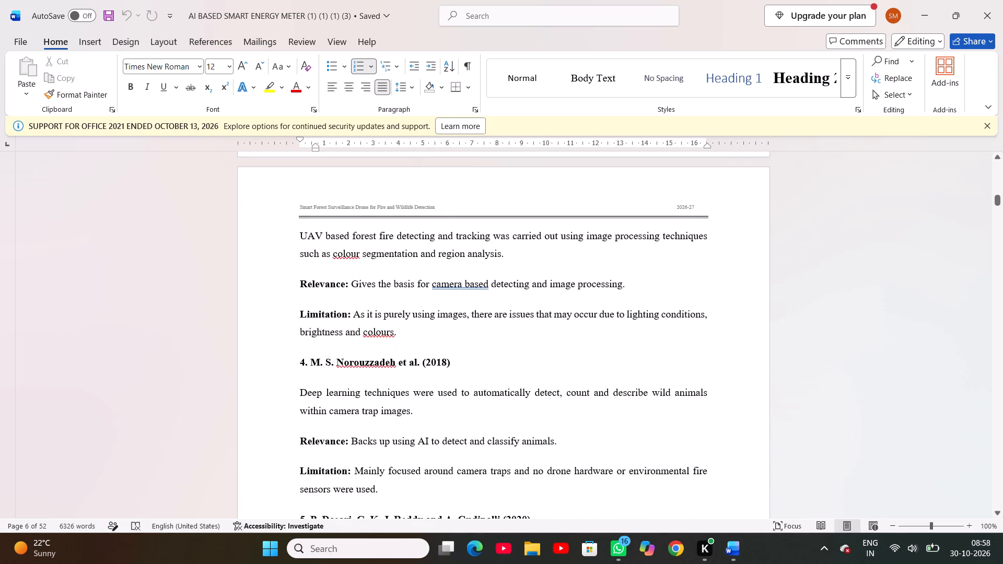
scroll(381, 331, "down", 2)
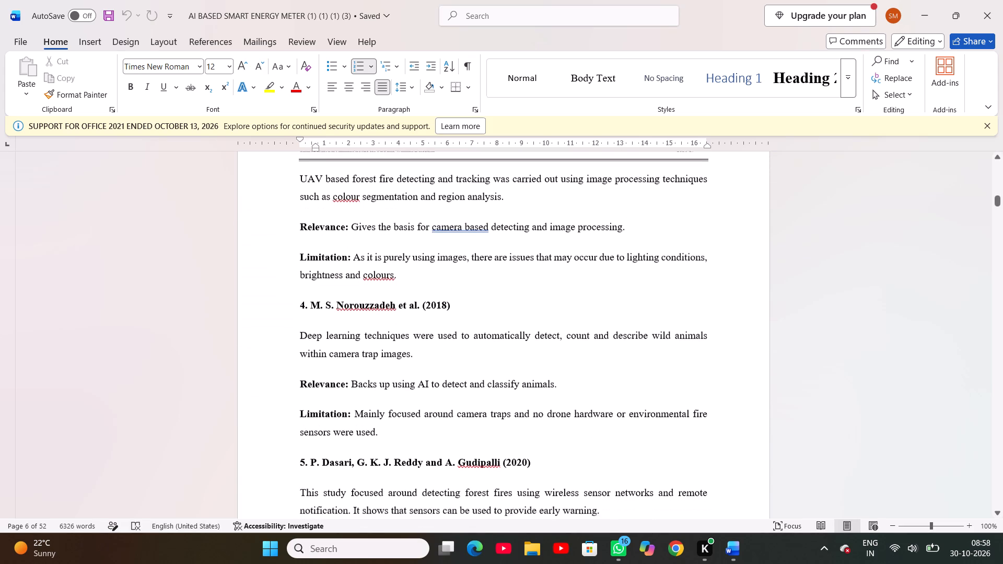
scroll(381, 331, "down", 3)
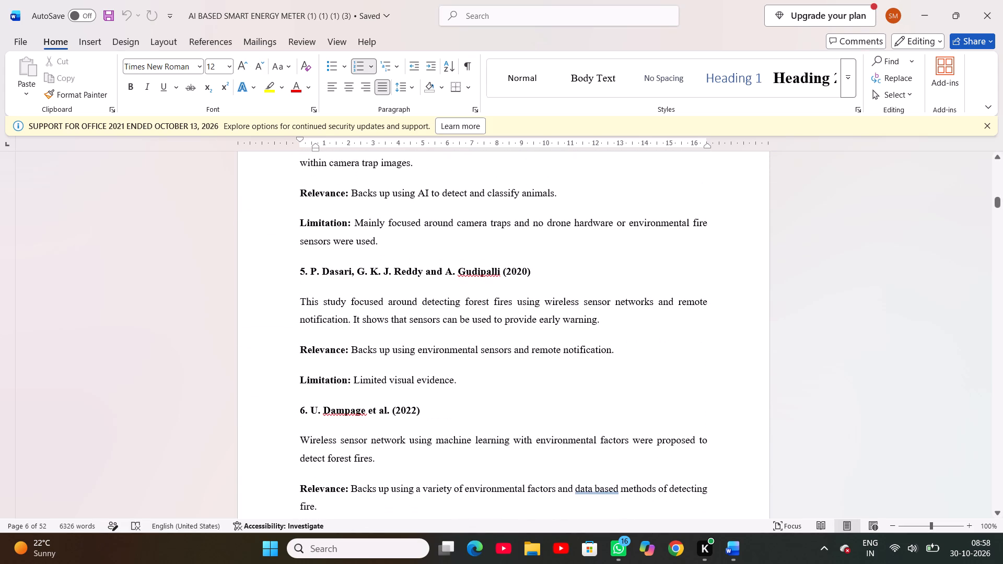
scroll(381, 331, "down", 3)
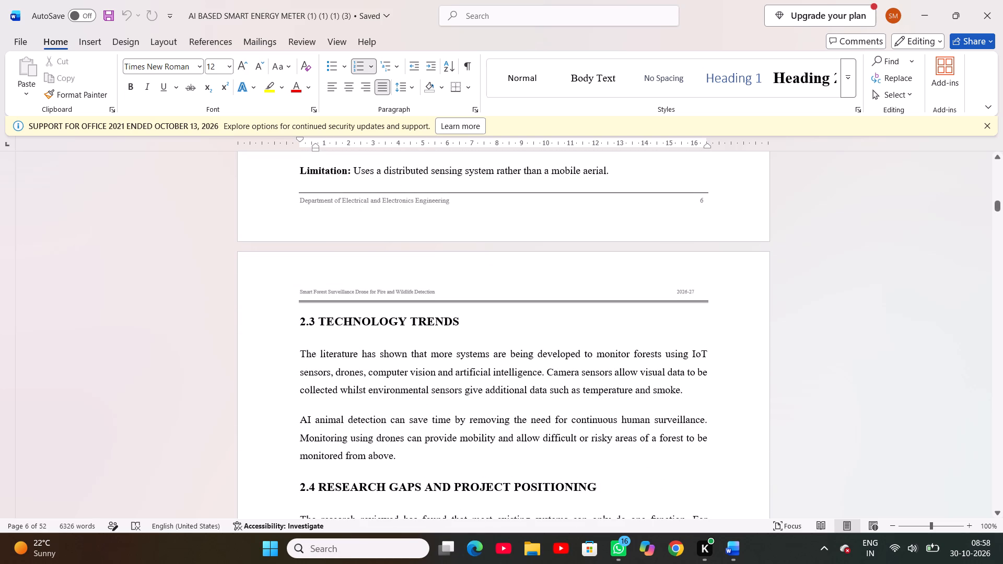
left_click(385, 321)
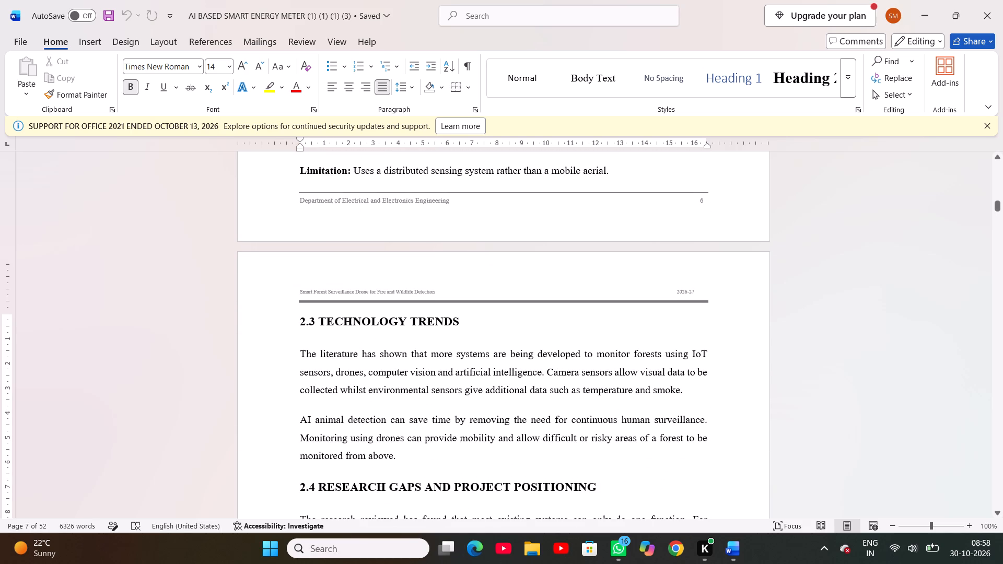
left_click(391, 389)
scroll(391, 389, "down", 1)
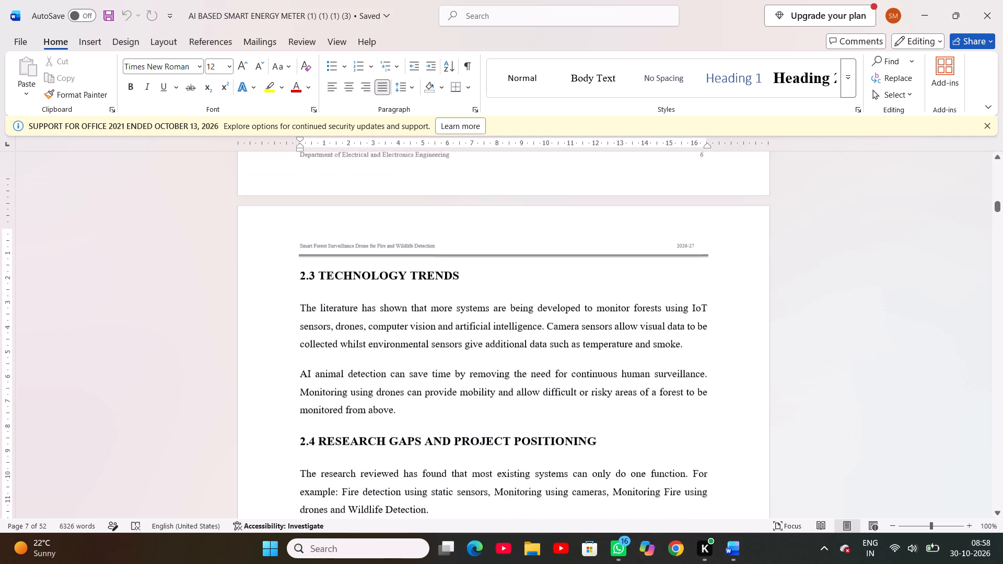
Review sections 2.3 Technology Trends and 2.4 Research Gaps and Project Positioning, up to the opening of Chapter 3.
scroll(391, 389, "down", 1)
left_click(377, 402)
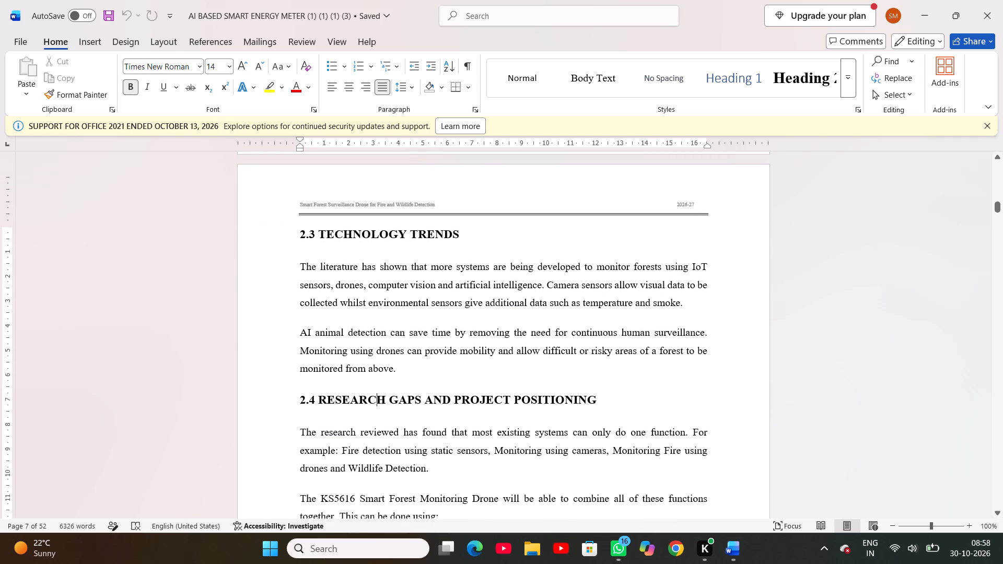
scroll(378, 430, "down", 2)
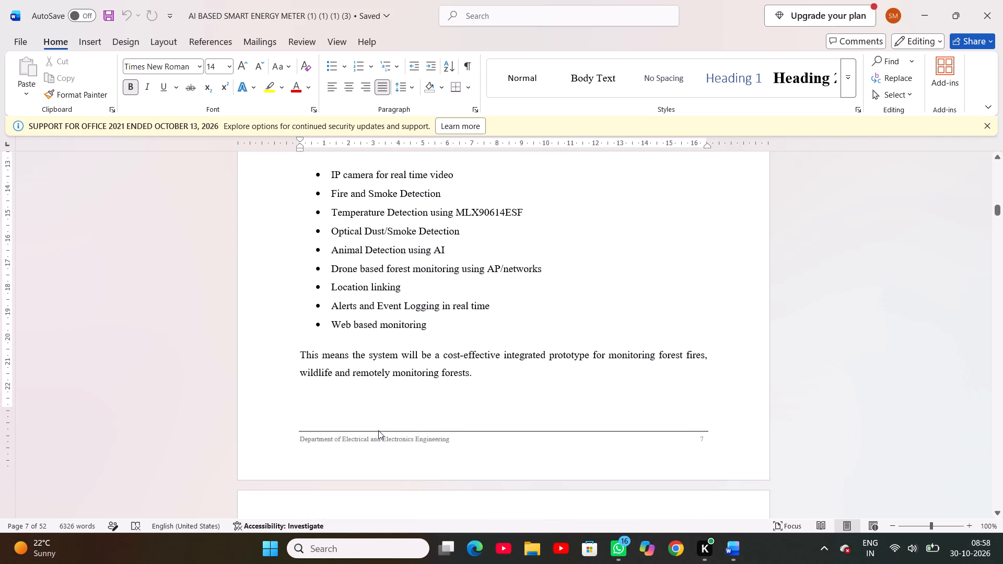
scroll(378, 430, "down", 1)
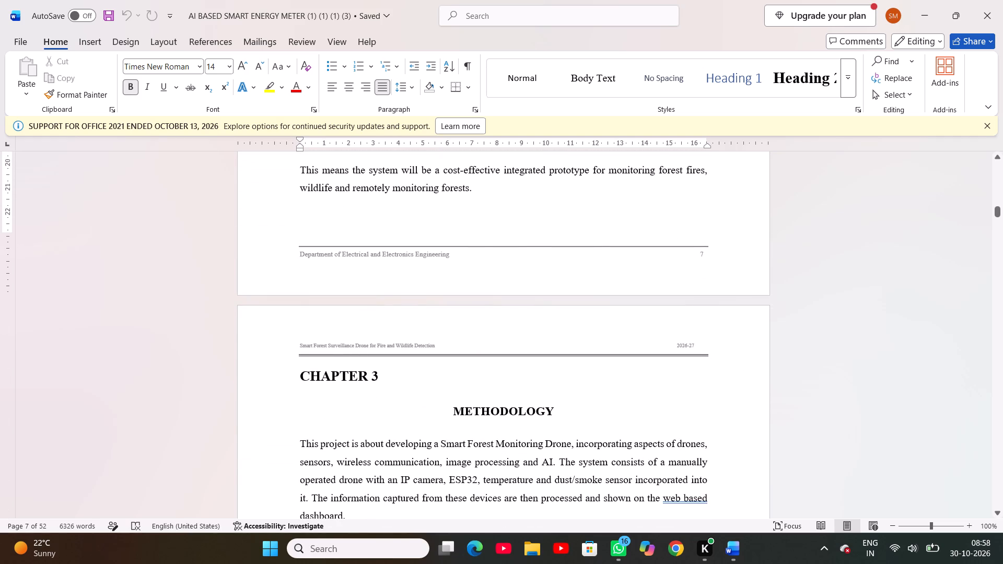
left_click(347, 379)
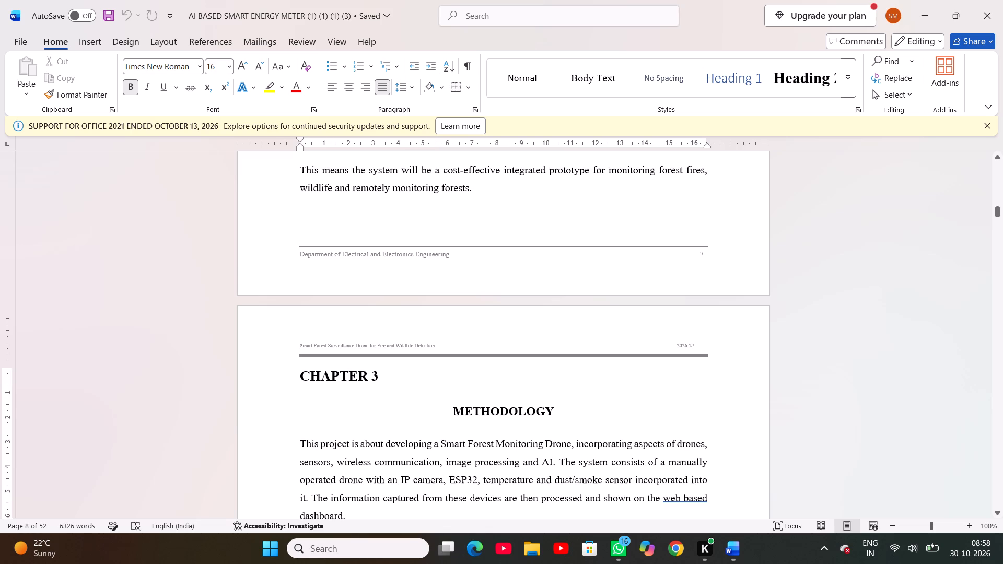
scroll(370, 475, "down", 3)
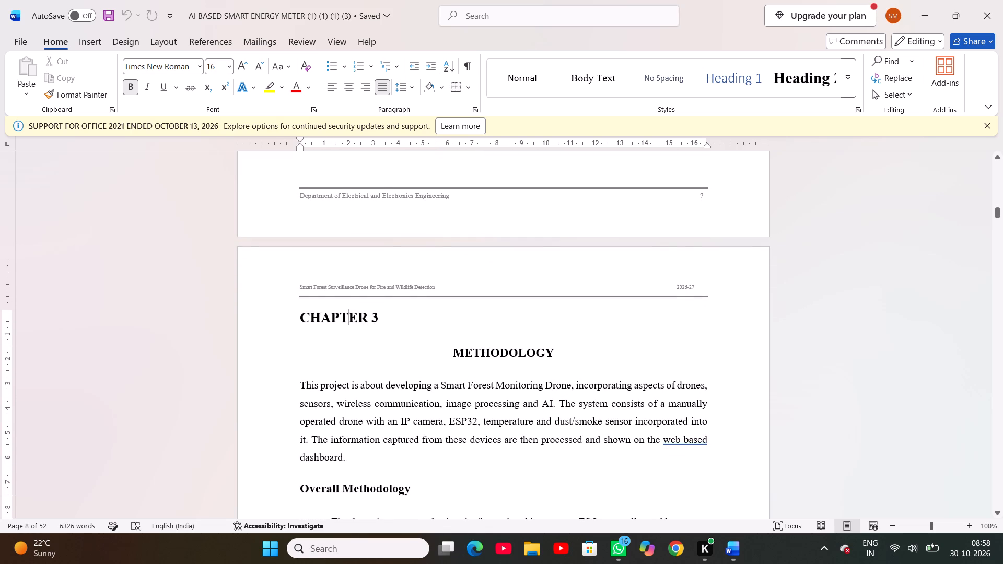
scroll(370, 475, "down", 2)
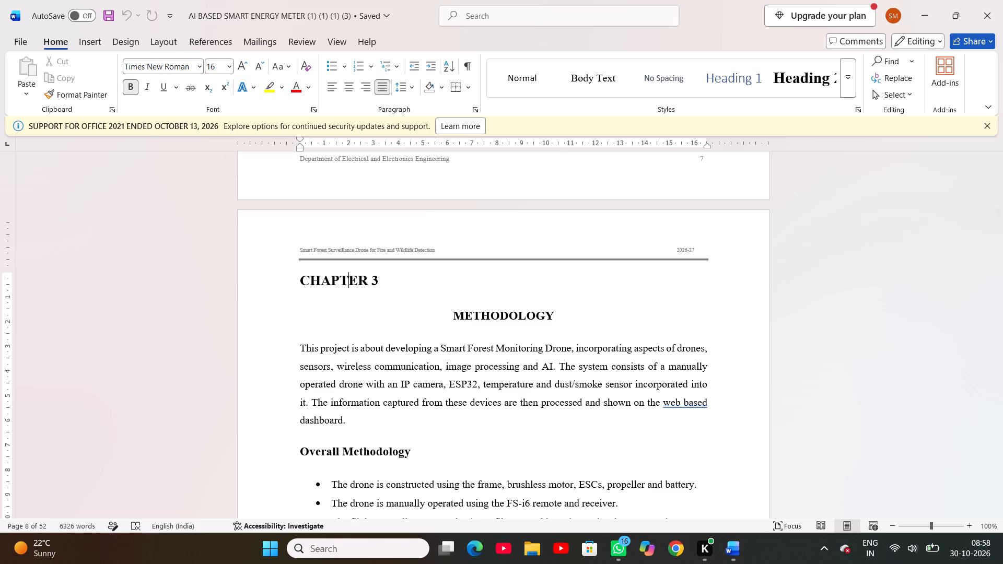
scroll(370, 475, "down", 1)
Review Chapter 3 from the overall methodology through the block diagram and the operational flow figure.
left_click(409, 402)
scroll(409, 402, "down", 3)
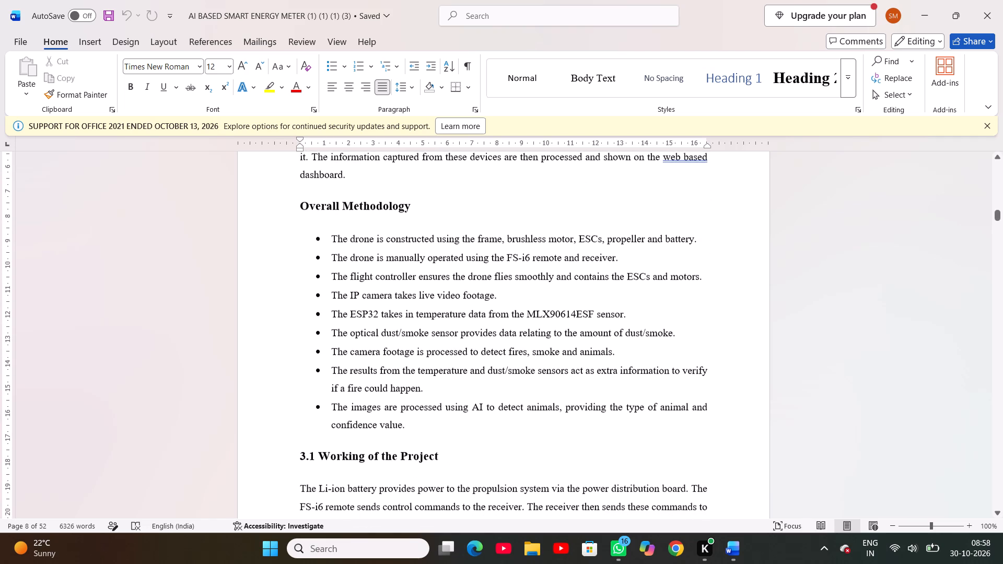
scroll(409, 402, "down", 2)
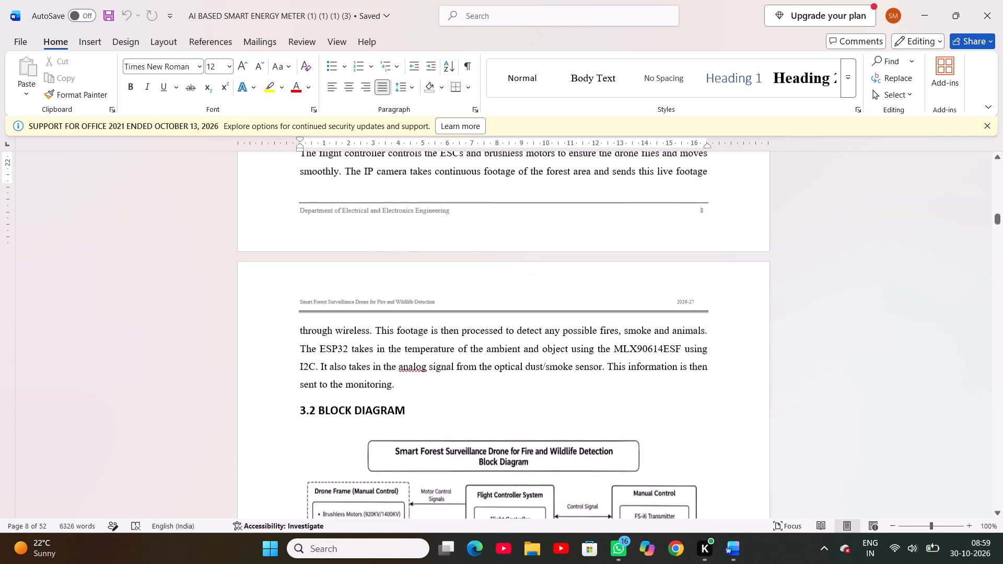
scroll(409, 402, "down", 3)
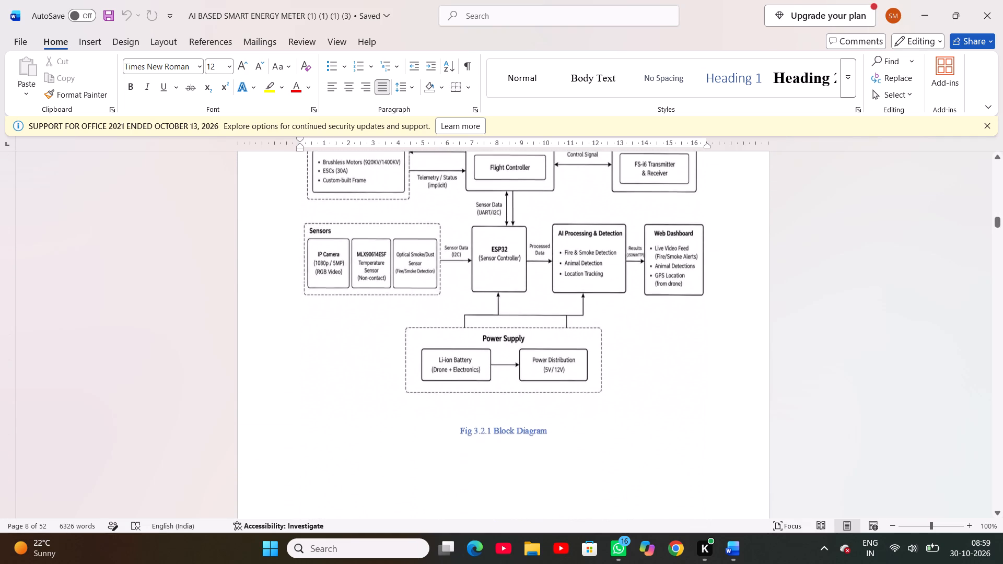
scroll(409, 402, "down", 3)
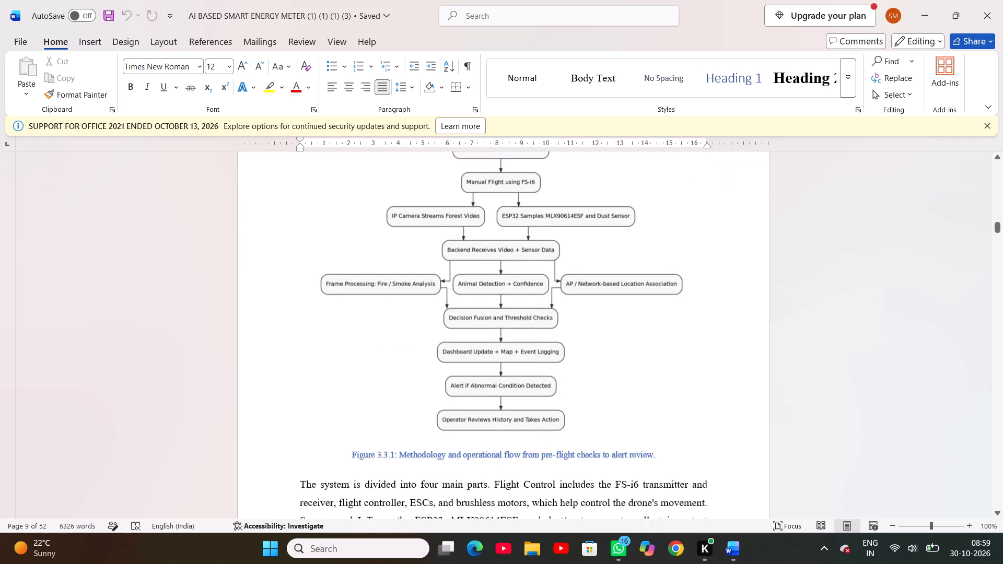
scroll(430, 422, "down", 2)
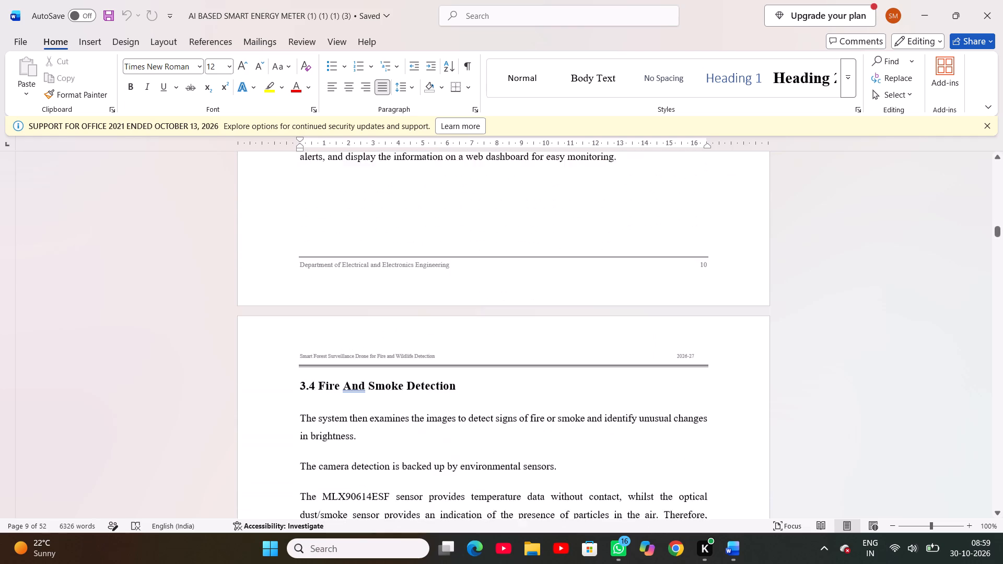
Review sections 3.4 to 3.6 on fire detection, animal detection and the dashboard, up to the Chapter 4 heading.
scroll(430, 422, "down", 2)
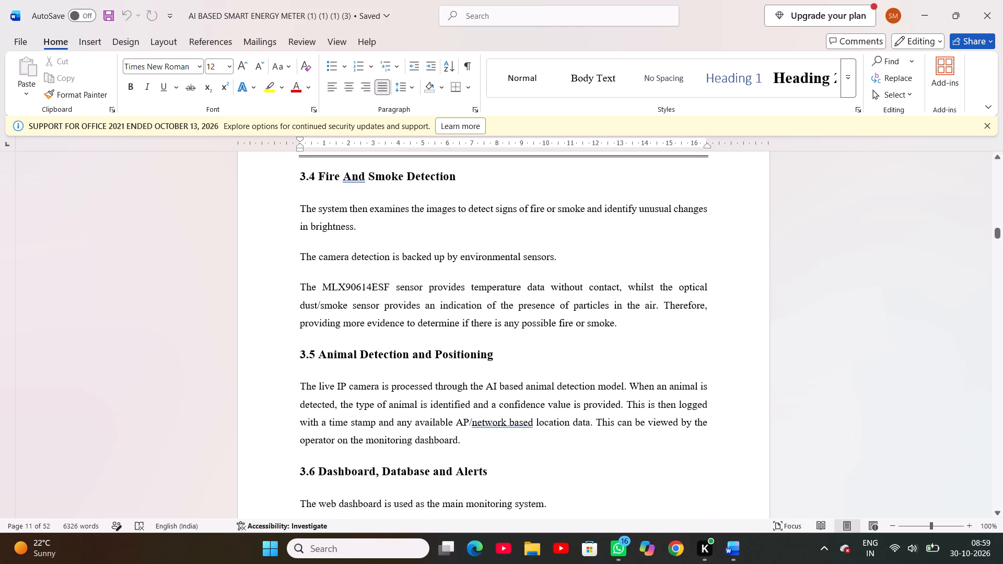
scroll(401, 389, "down", 1)
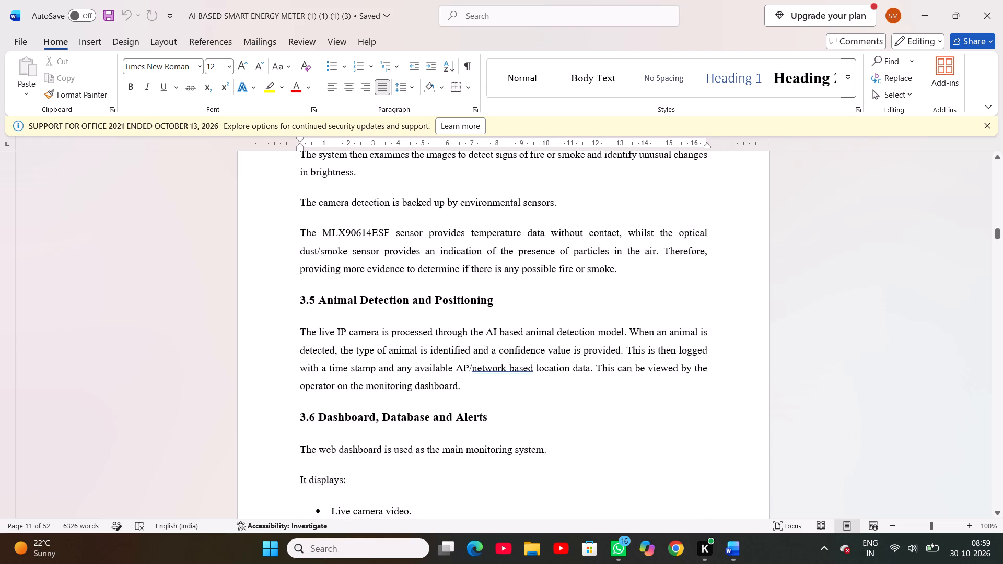
scroll(401, 389, "down", 3)
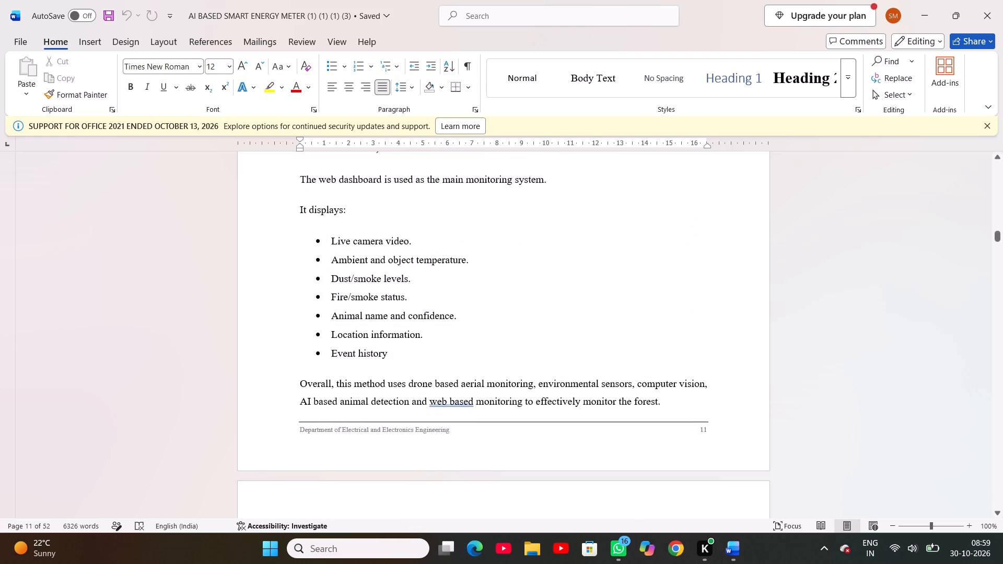
scroll(401, 389, "down", 2)
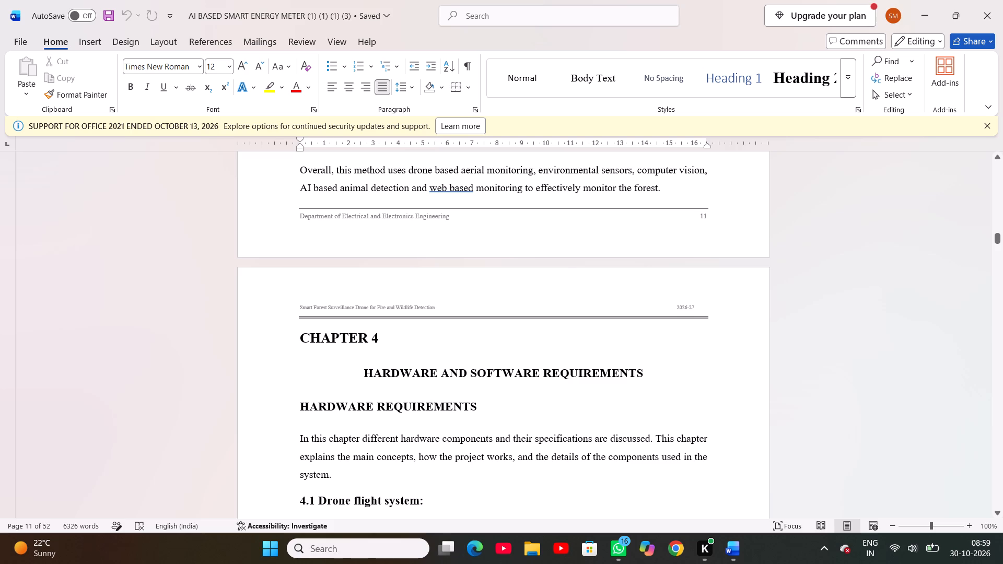
left_click(409, 376)
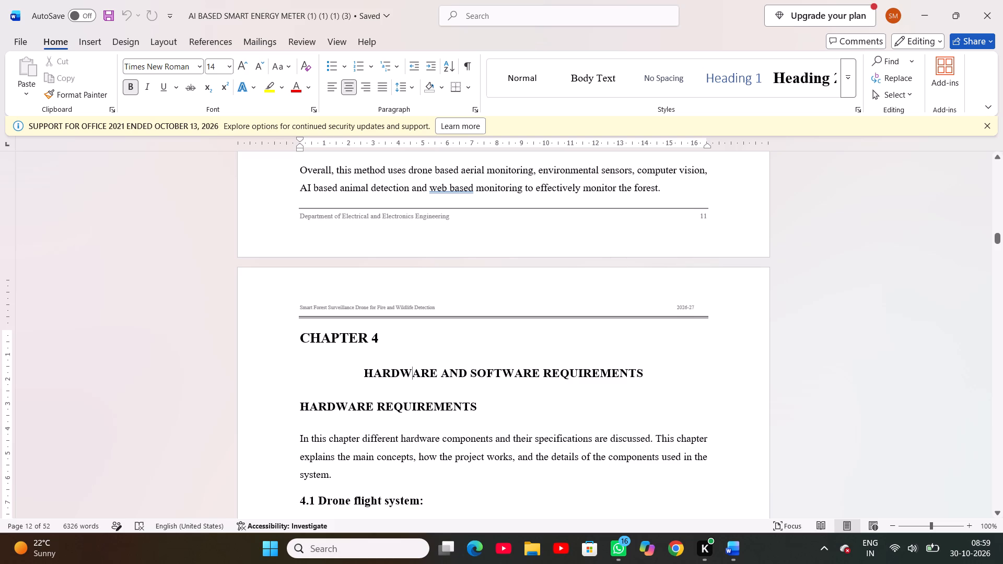
In section 3.4, join the paragraph beginning "The camera detection is backed up" to the end of the preceding paragraph.
scroll(409, 376, "up", 3)
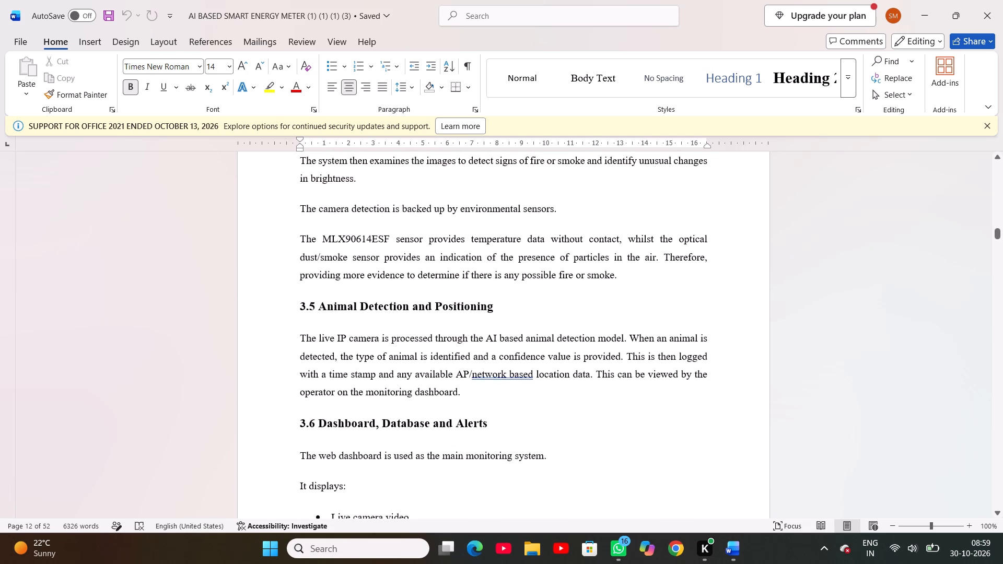
scroll(409, 376, "up", 1)
left_click(302, 247)
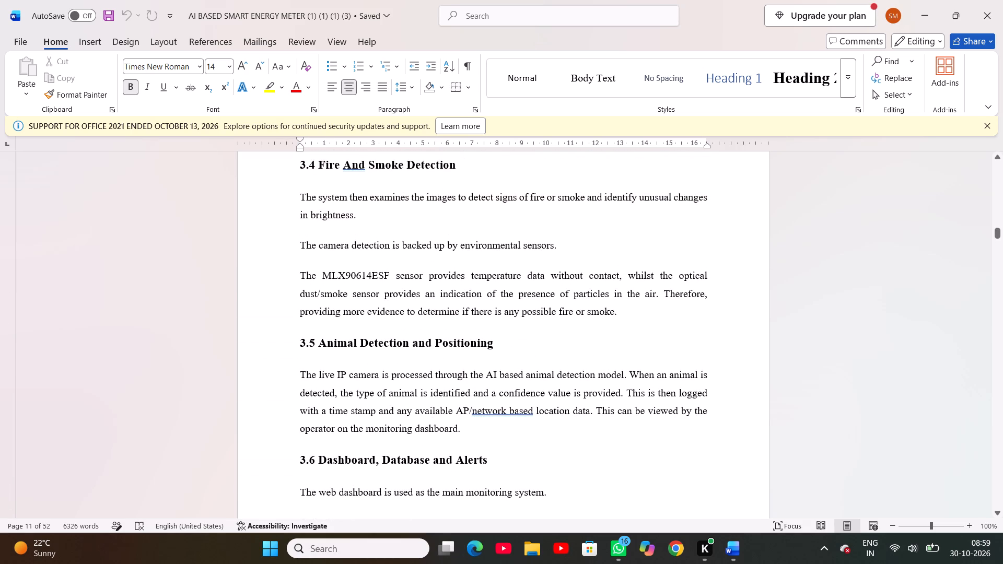
key("BackSpace")
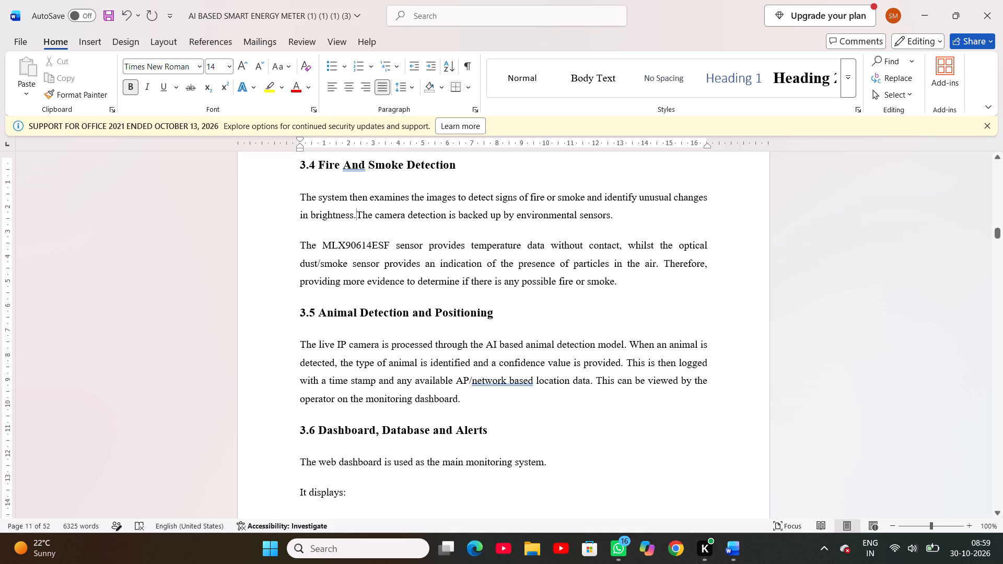
Review sections 3.5 and 3.6 and the Chapter 4 opening, checking the font formatting of the Hardware Requirements heading.
scroll(316, 377, "down", 1)
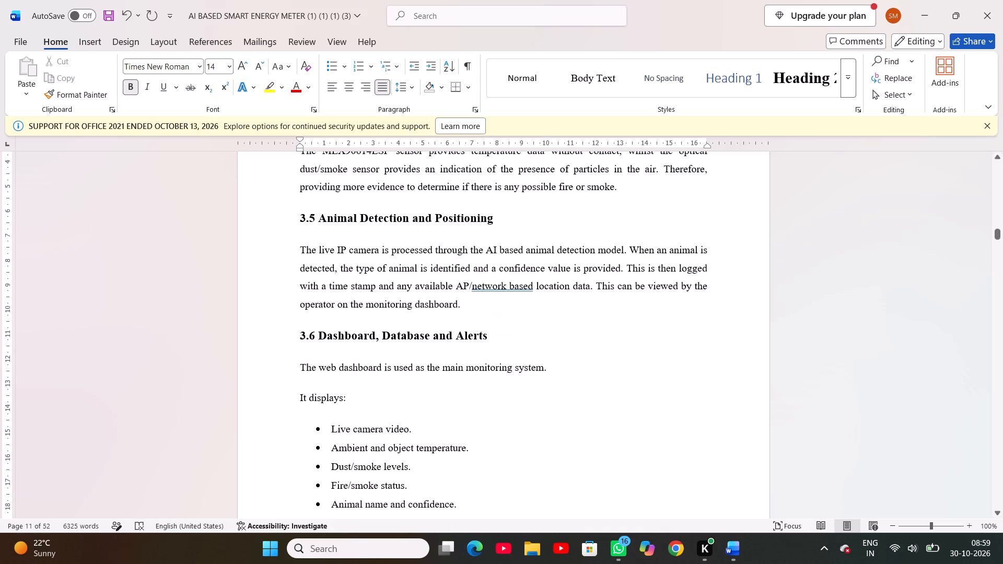
scroll(316, 377, "down", 3)
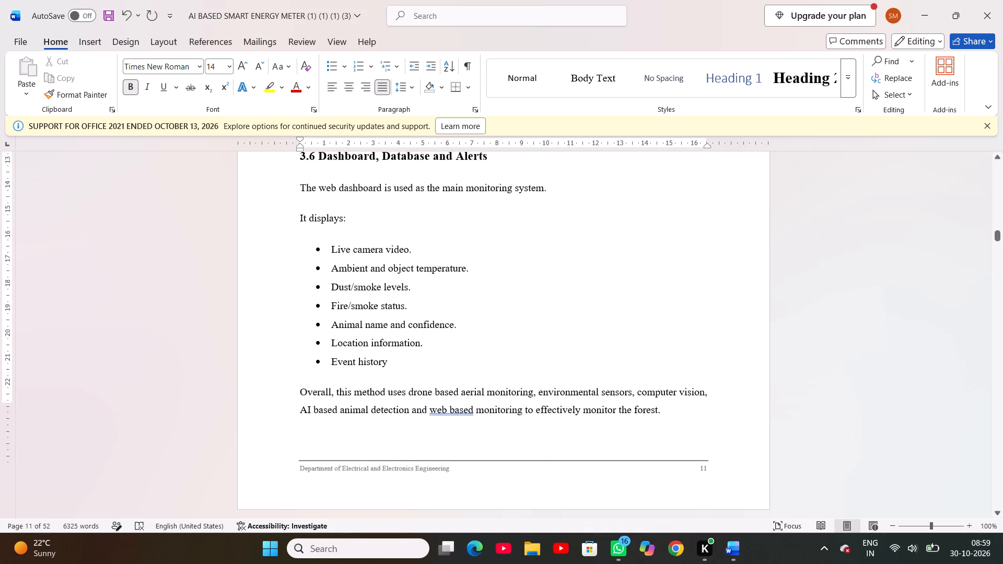
scroll(316, 377, "down", 2)
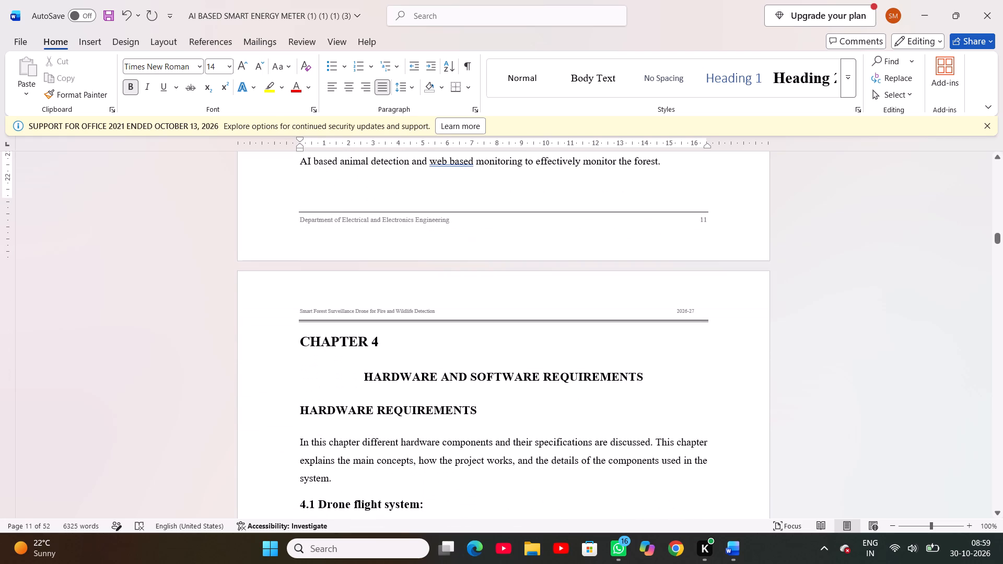
scroll(316, 377, "down", 1)
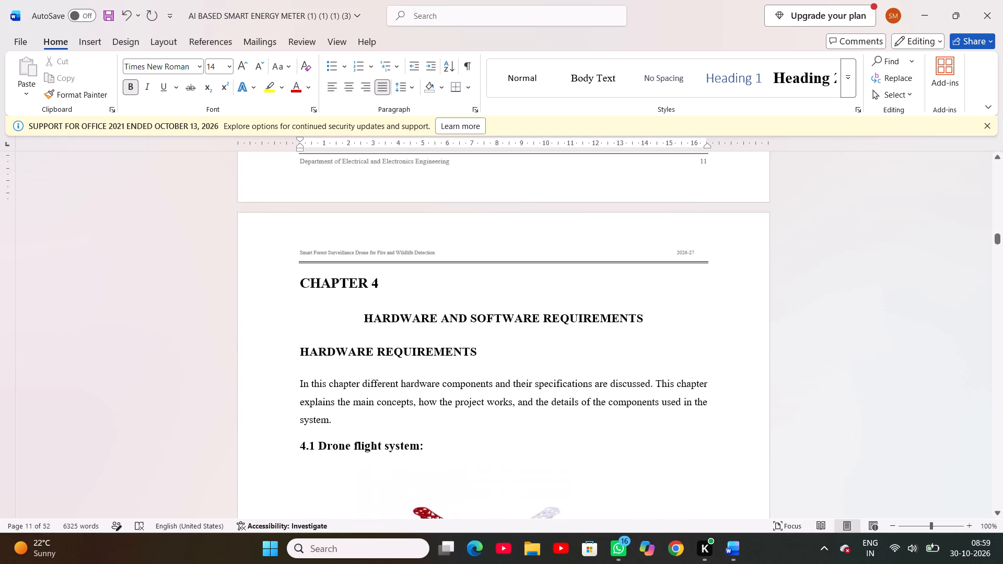
left_click(333, 352)
scroll(329, 402, "down", 2)
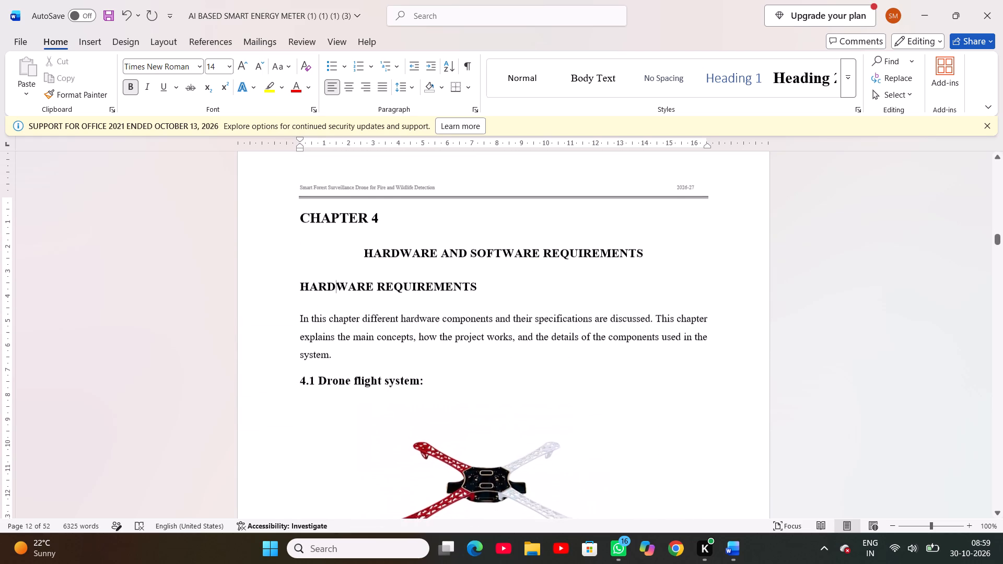
Review the Chapter 4 hardware sections from 4.1 Drone flight system through 4.5 Brushless Motors.
scroll(329, 402, "down", 3)
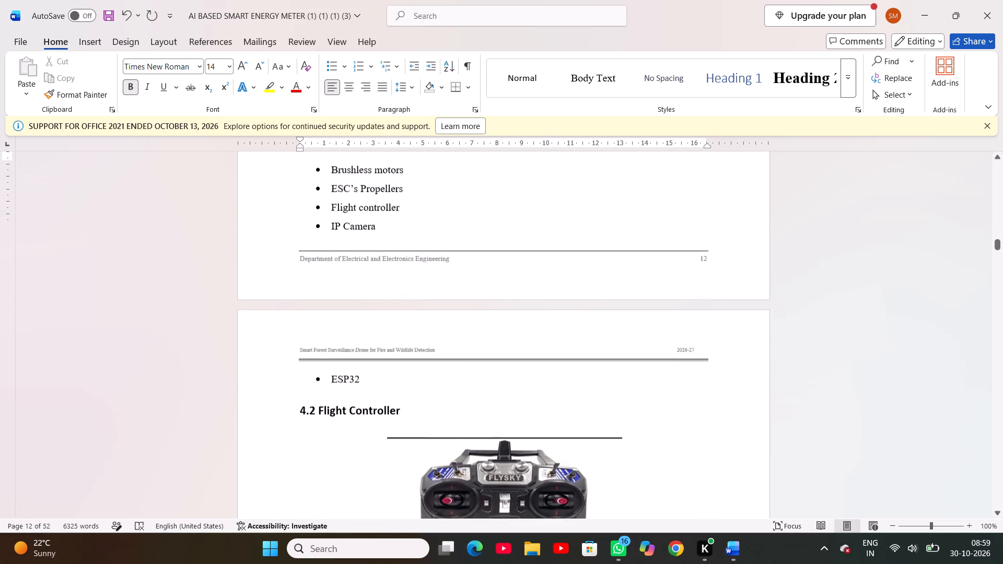
scroll(329, 402, "down", 3)
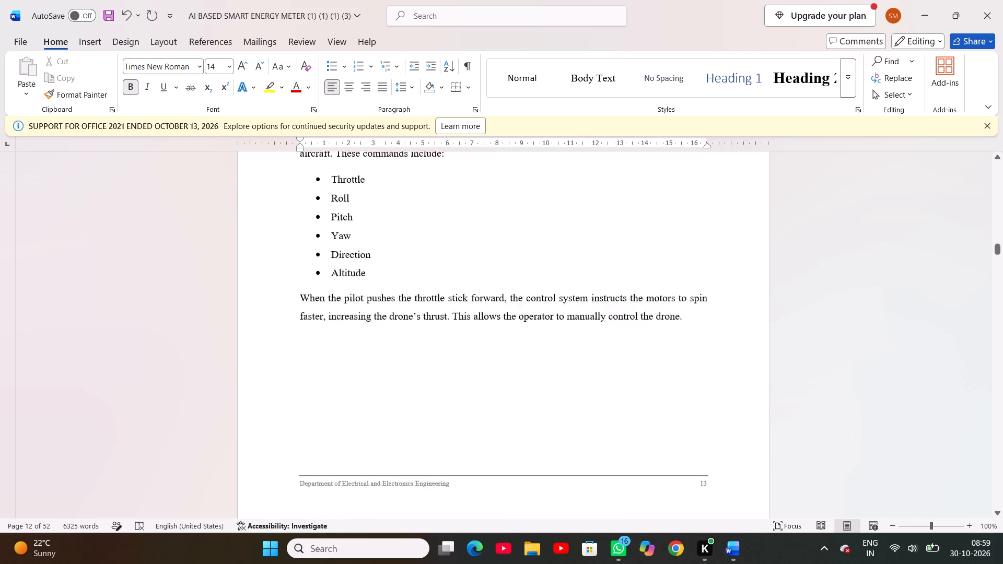
scroll(329, 402, "down", 2)
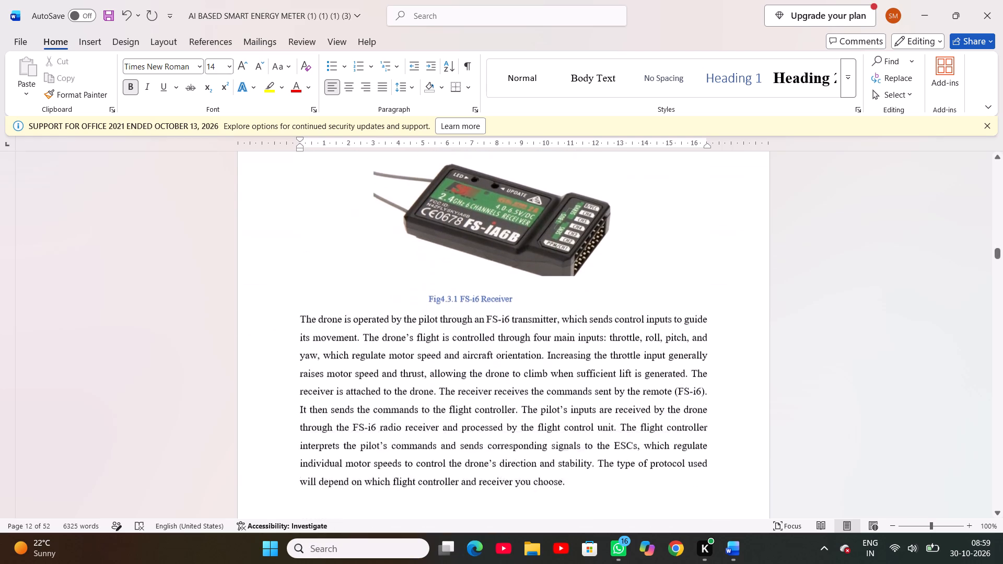
scroll(329, 402, "down", 2)
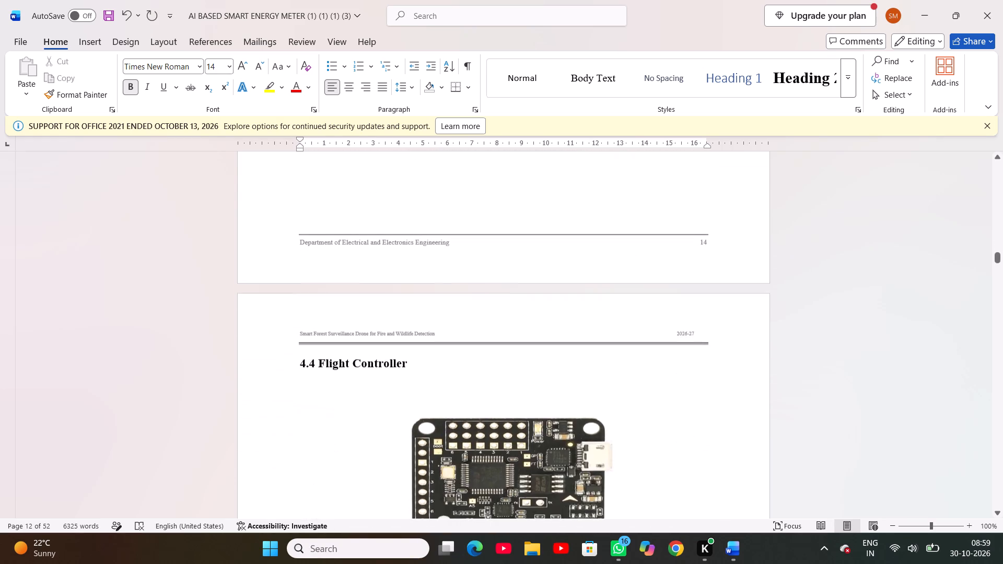
scroll(329, 402, "down", 4)
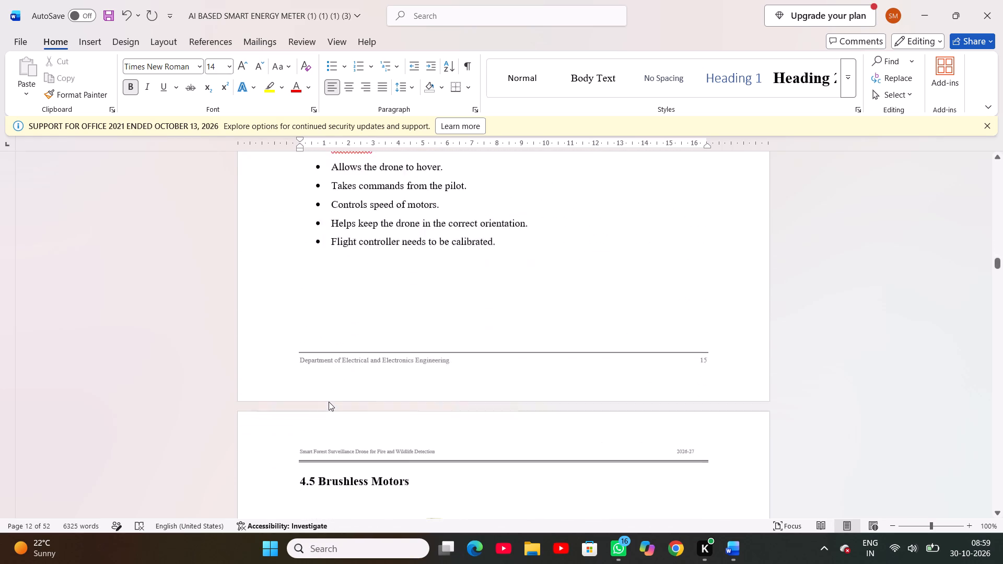
scroll(329, 402, "down", 4)
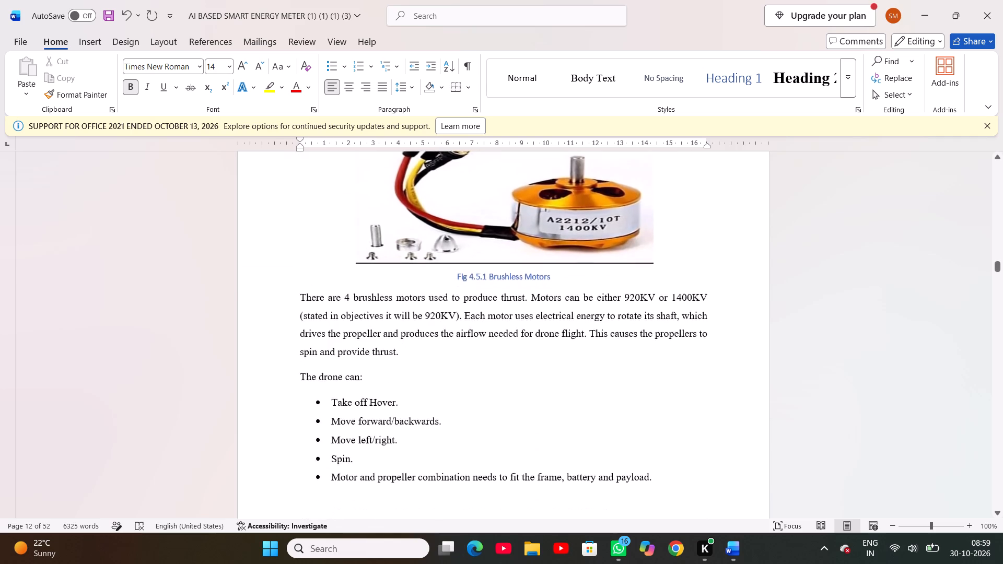
Review the hardware sections from the ESC through 4.11 ESP 32, checking the font of the ESP32 body text.
scroll(329, 402, "down", 3)
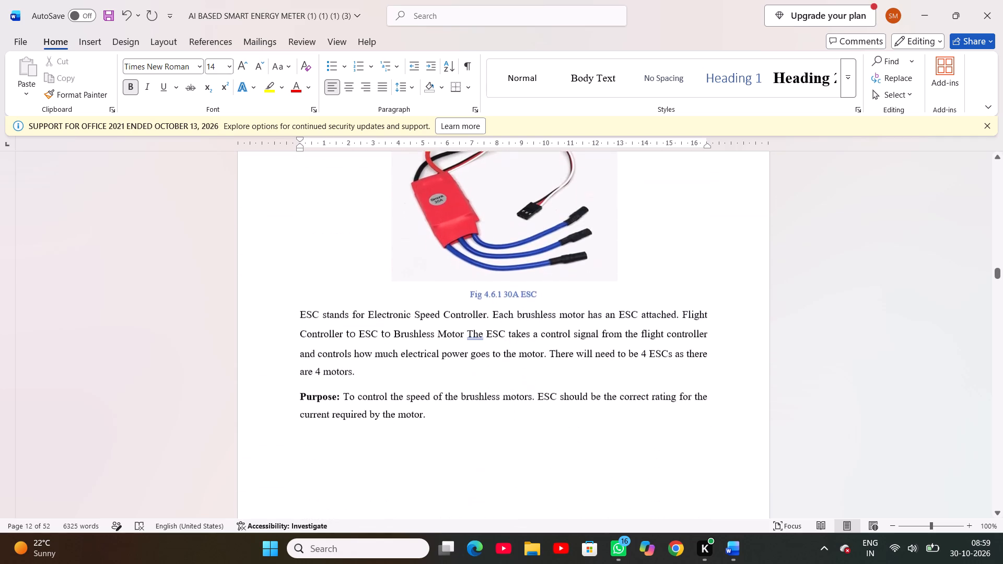
scroll(329, 402, "down", 3)
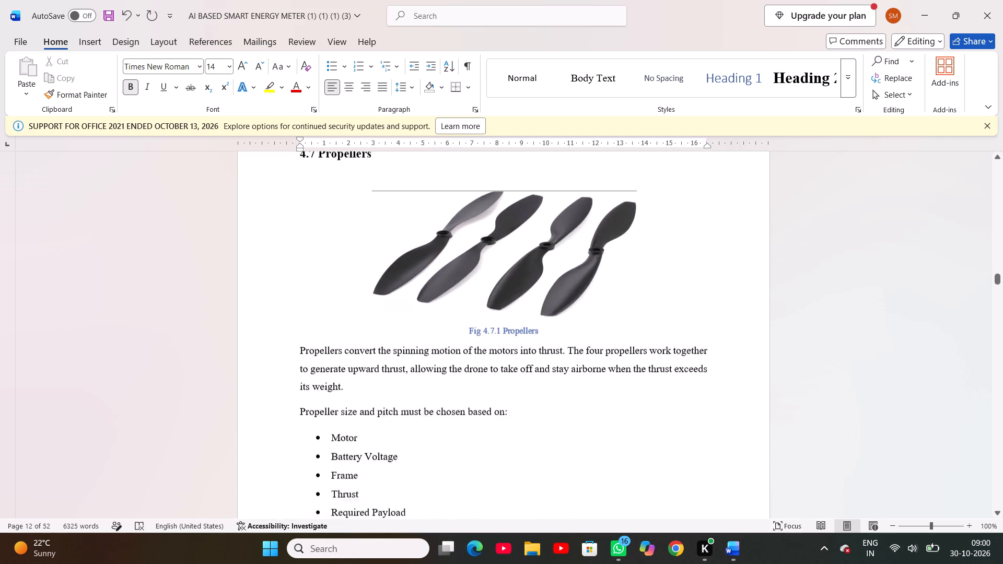
scroll(329, 402, "down", 3)
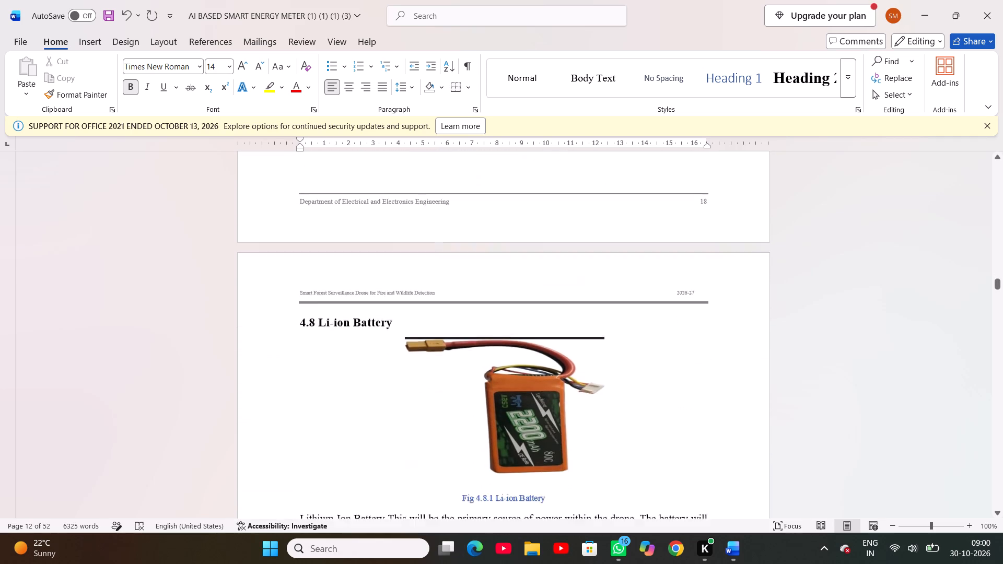
scroll(329, 402, "down", 2)
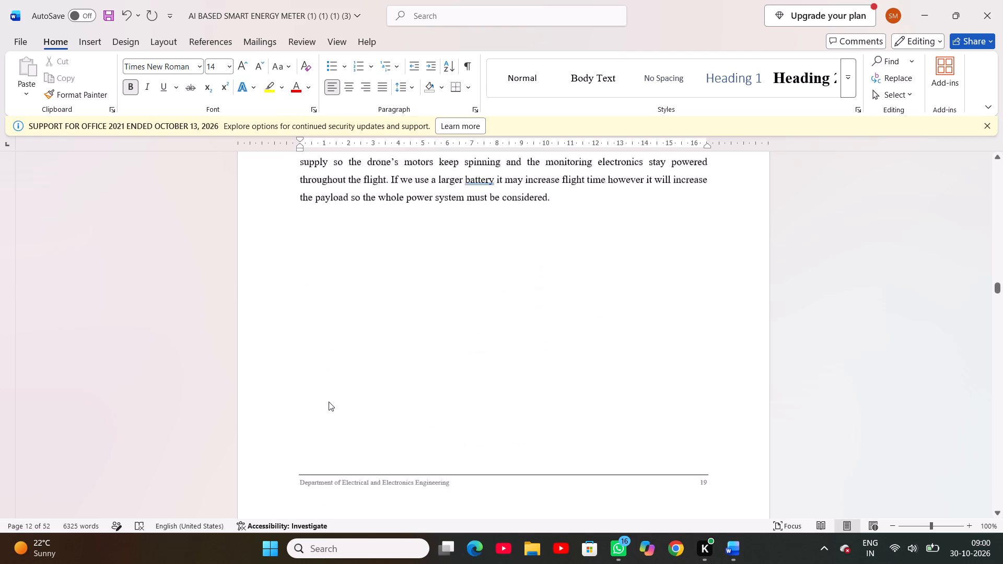
scroll(329, 402, "down", 3)
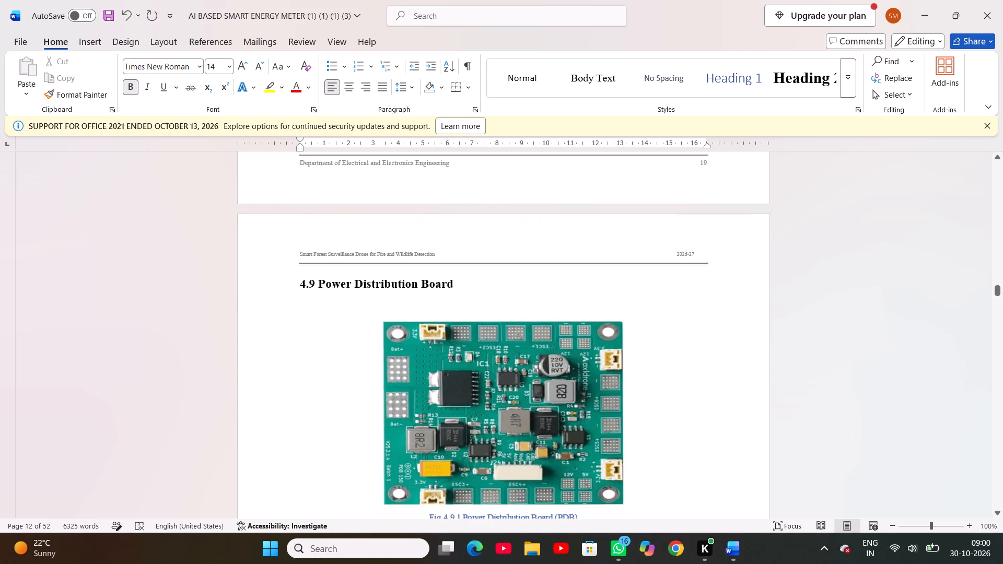
scroll(329, 402, "down", 1)
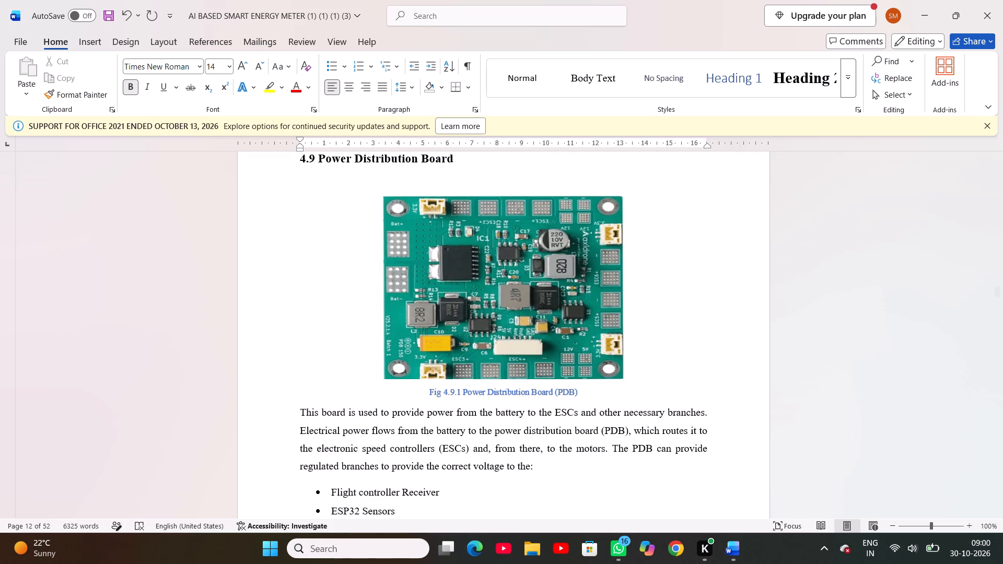
scroll(374, 468, "down", 1)
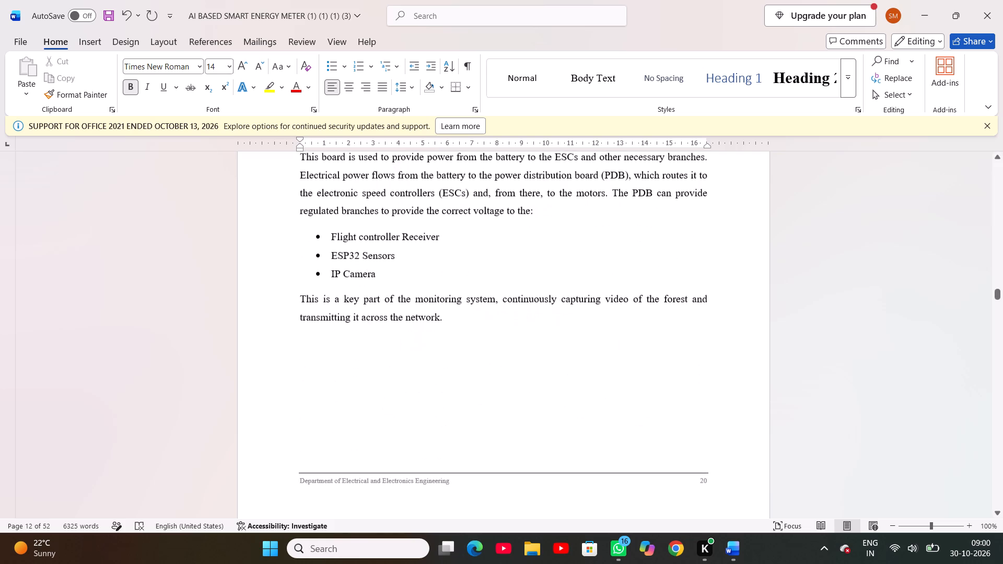
scroll(374, 468, "down", 2)
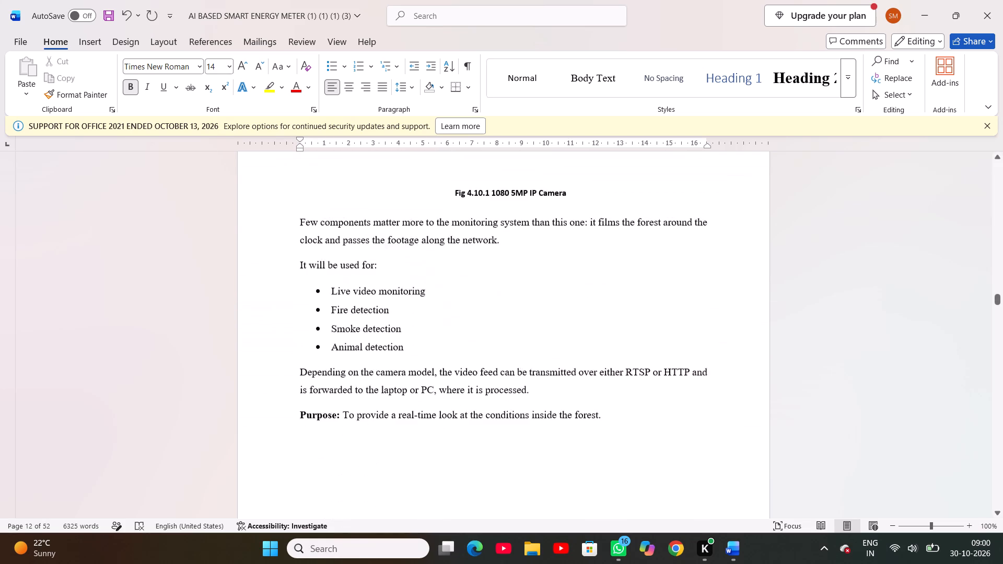
scroll(374, 468, "down", 4)
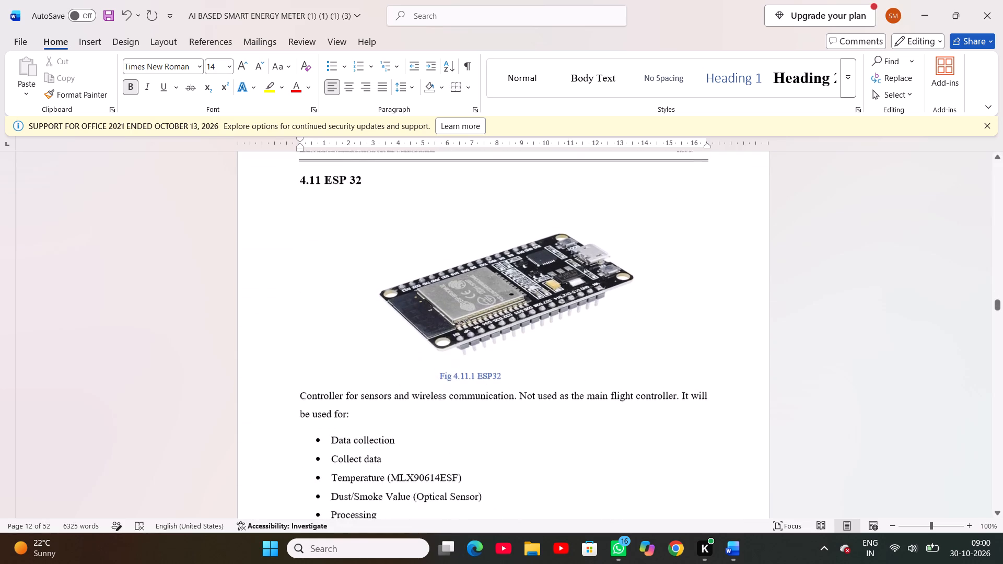
scroll(374, 468, "down", 2)
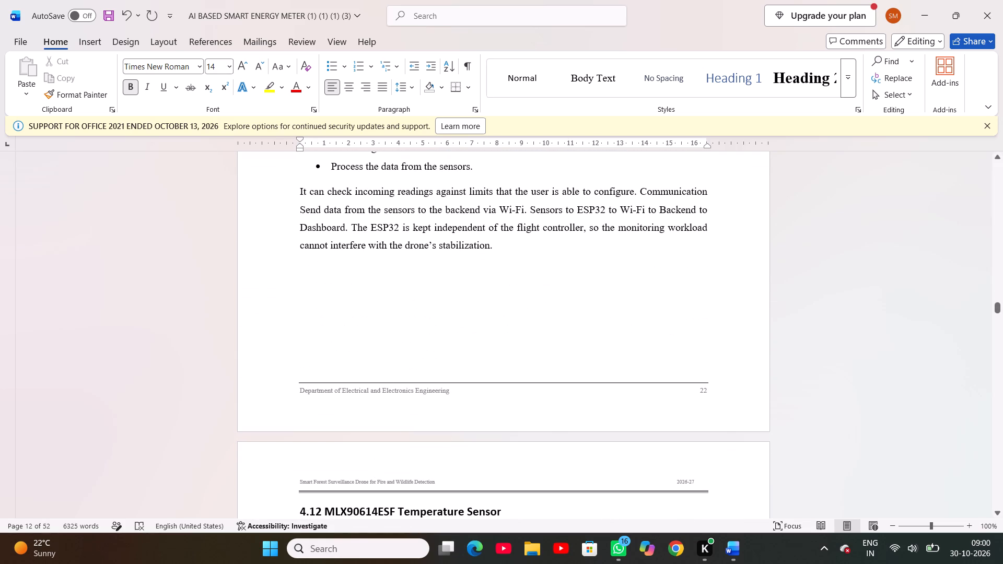
left_click(420, 242)
Change the font of the heading "4.12 MLX90614ESF Temperature Sensor" to Times New Roman.
scroll(410, 314, "down", 1)
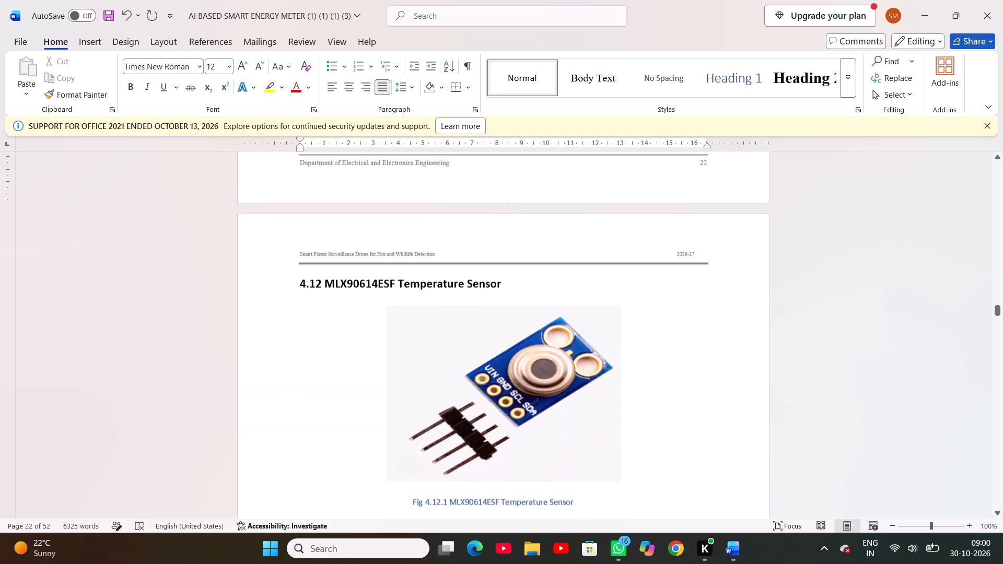
left_click(389, 283)
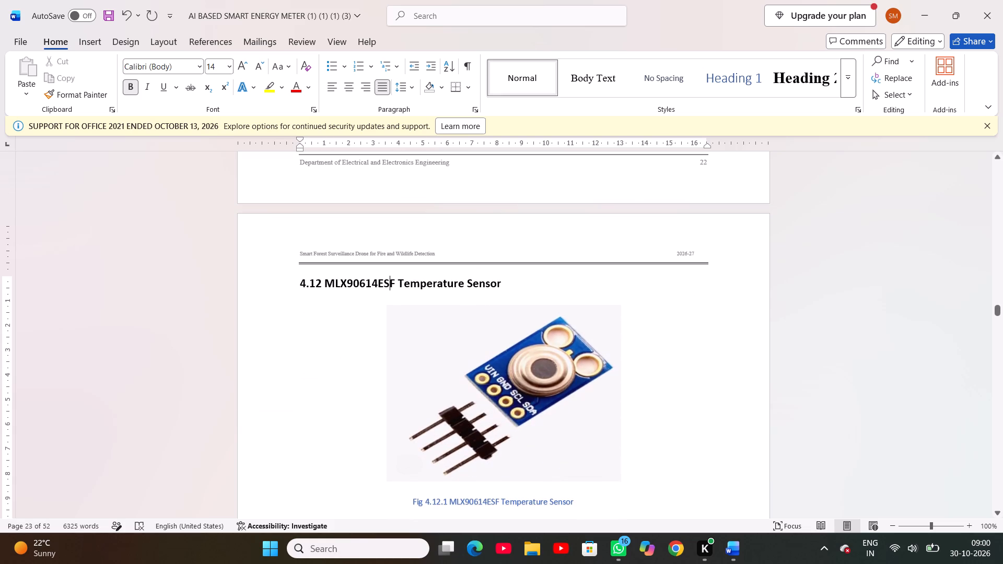
left_click_drag(301, 281, 463, 283)
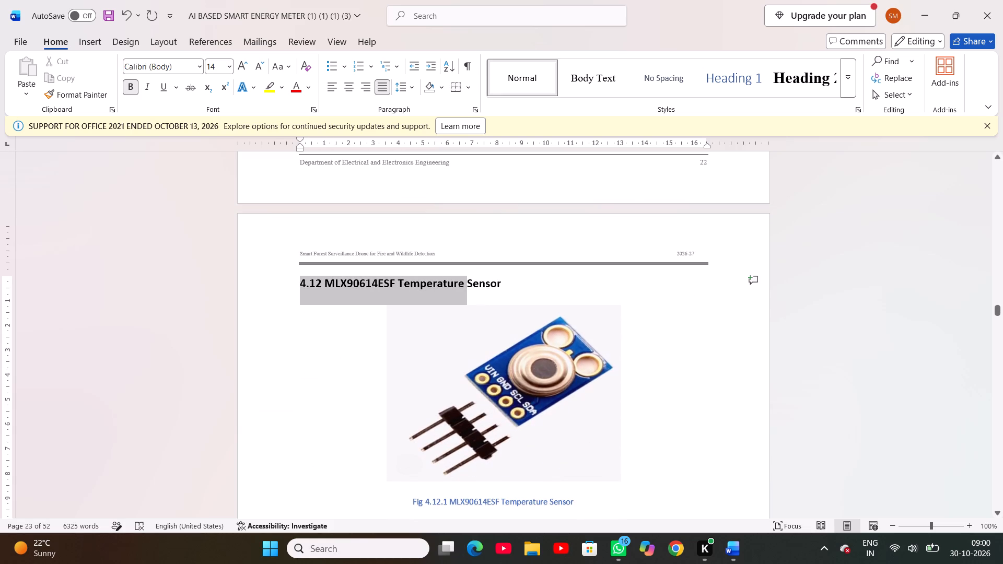
left_click_drag(463, 283, 491, 284)
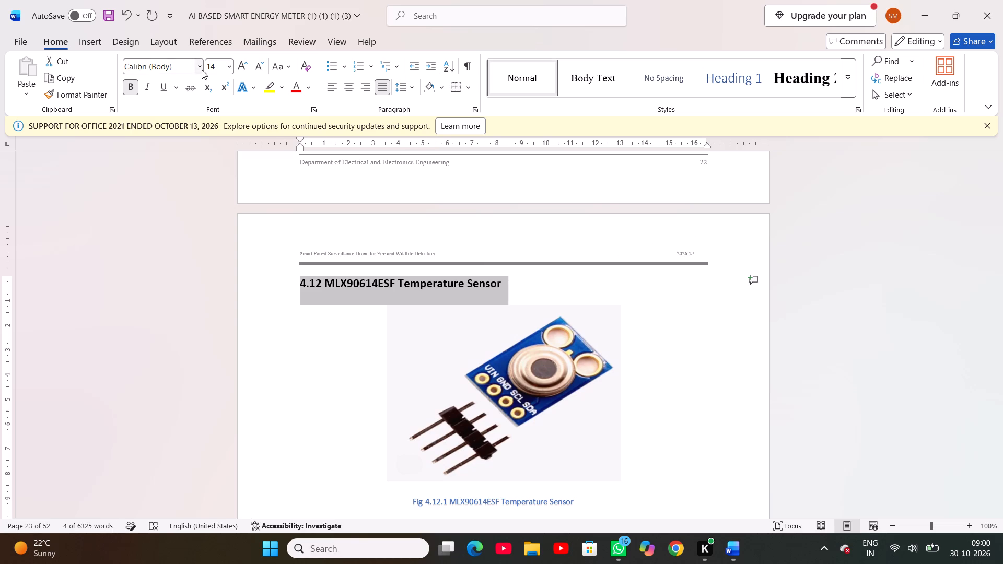
left_click(201, 69)
left_click(201, 69)
left_click(201, 70)
left_click(194, 162)
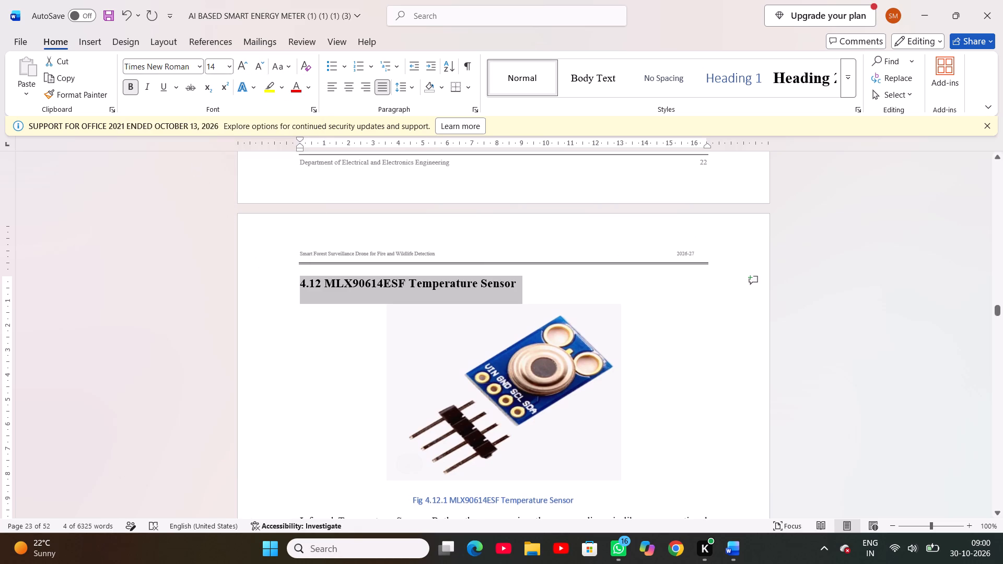
left_click(297, 358)
Check the font formatting of the 4.11 ESP 32 and 4.13 Optical Dust/Smoke Sensor headings and review section 4.12 between them.
scroll(355, 328, "up", 2)
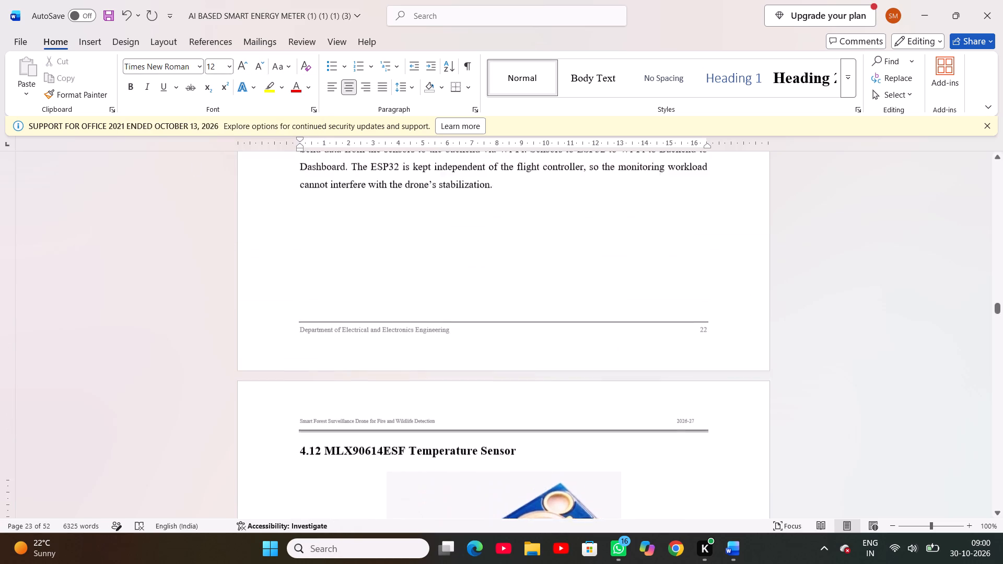
scroll(355, 328, "up", 4)
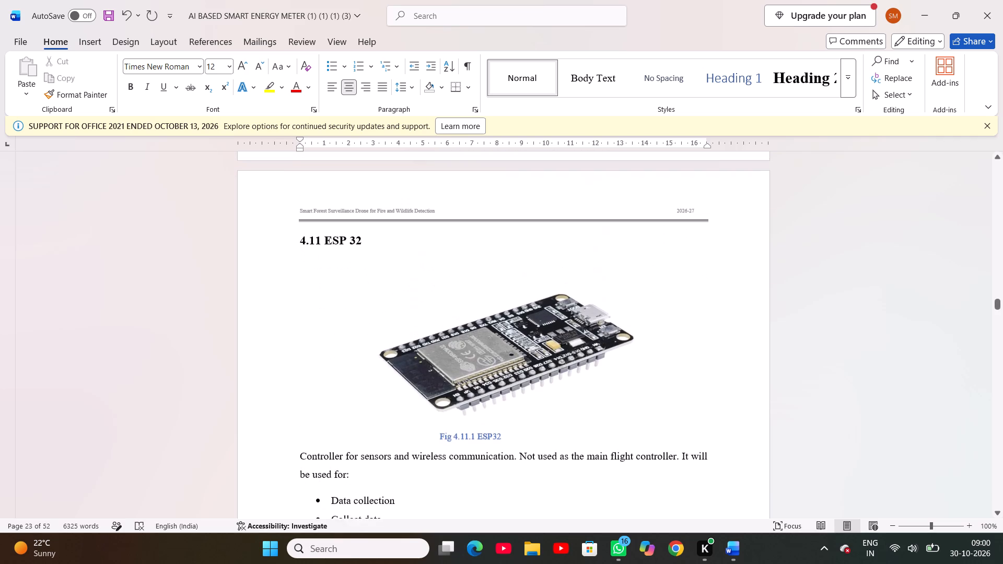
left_click(337, 235)
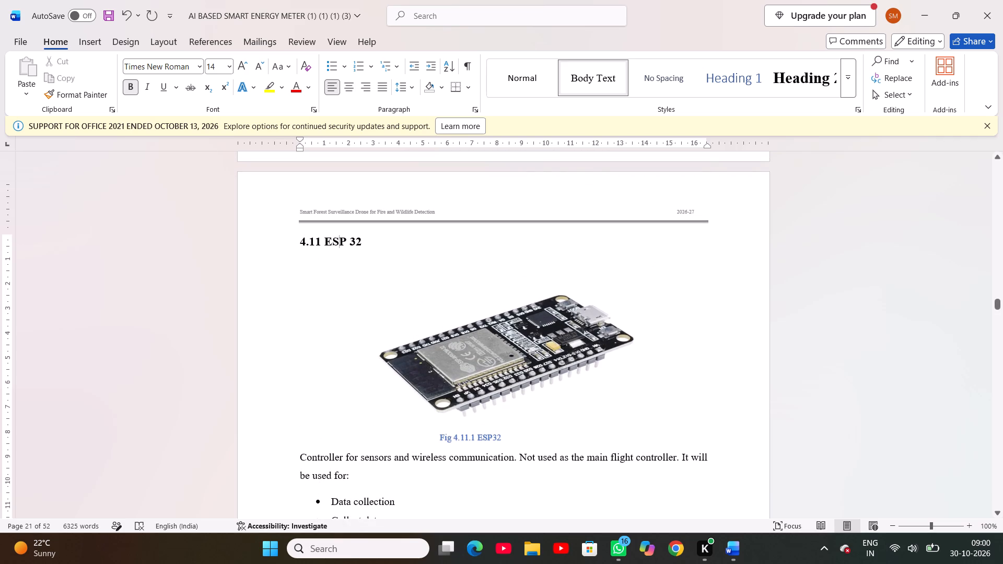
scroll(356, 315, "down", 2)
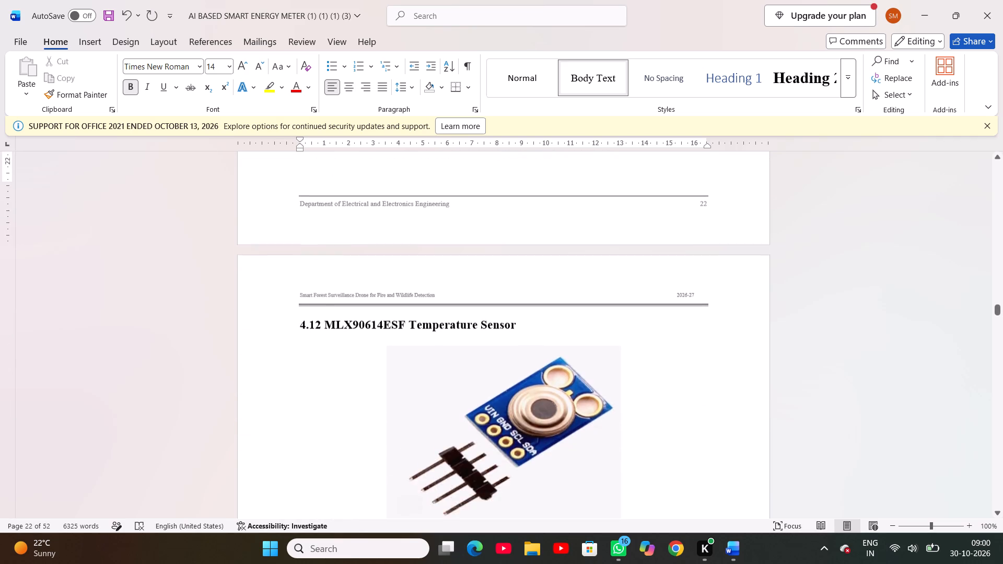
scroll(356, 315, "down", 3)
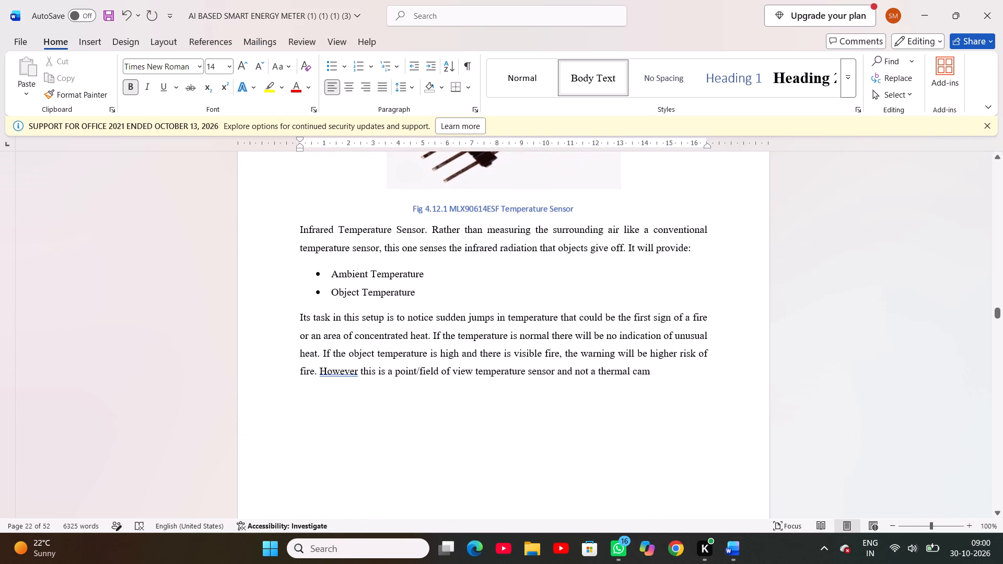
left_click(378, 345)
scroll(378, 345, "down", 1)
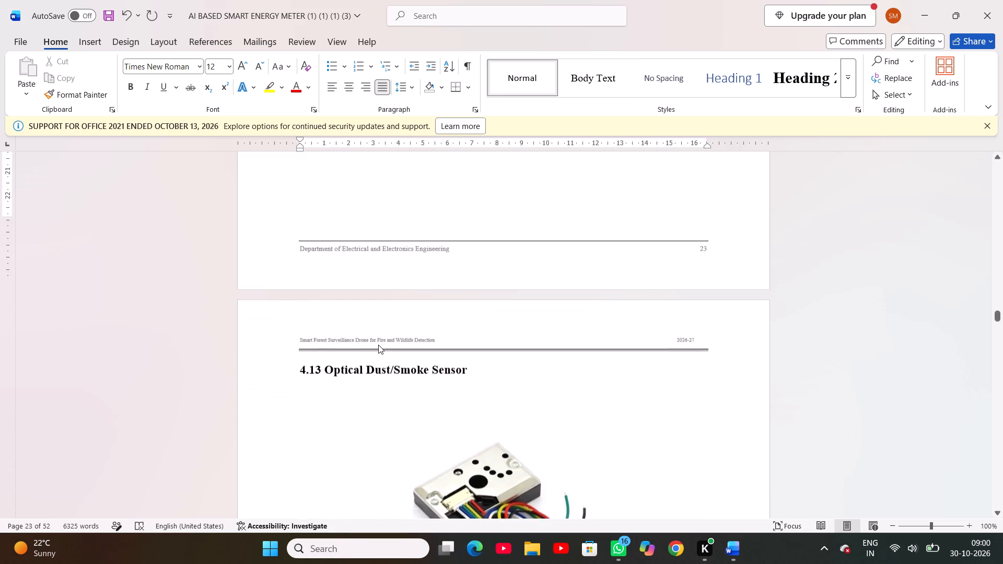
scroll(378, 345, "down", 1)
left_click(344, 356)
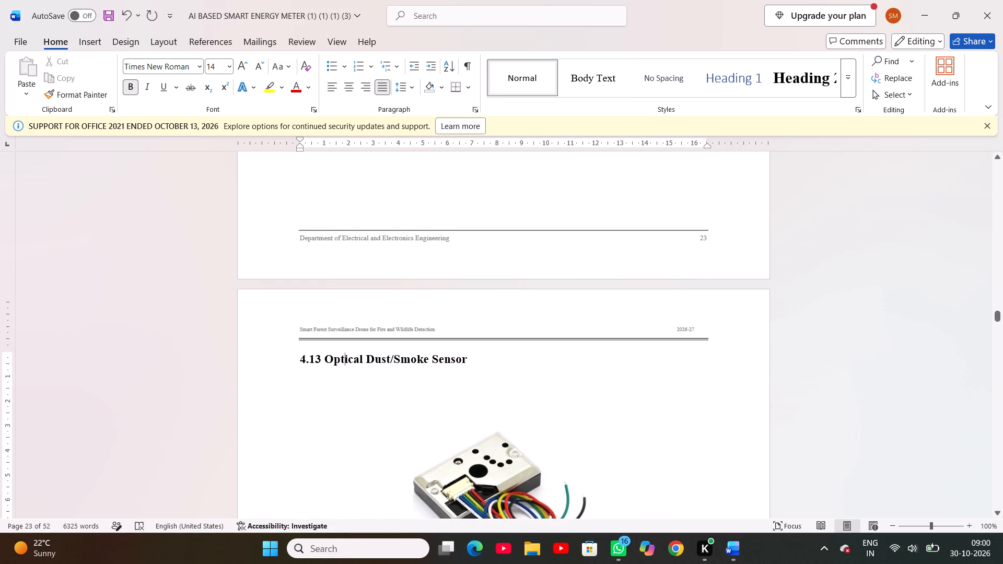
Remove the empty line between the heading "4.13 Optical Dust/Smoke Sensor" and the sensor picture.
scroll(364, 398, "down", 1)
scroll(364, 398, "up", 1)
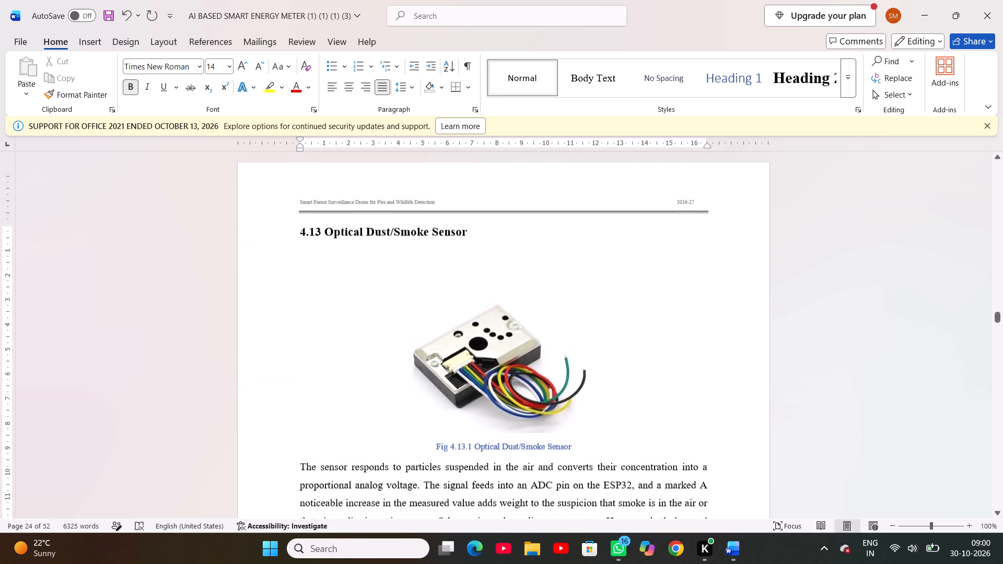
scroll(364, 398, "up", 1)
left_click(402, 298)
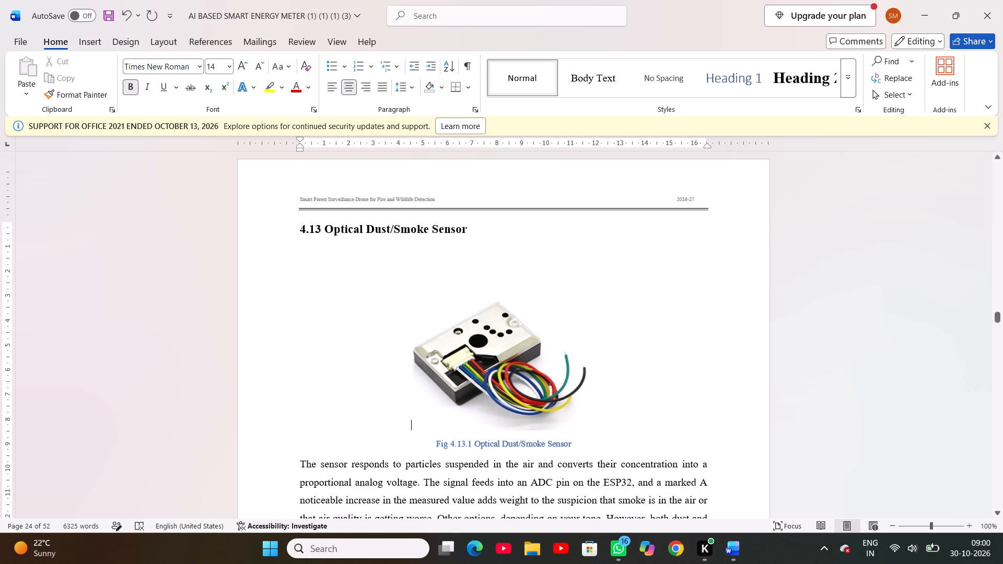
left_click(402, 288)
left_click(408, 272)
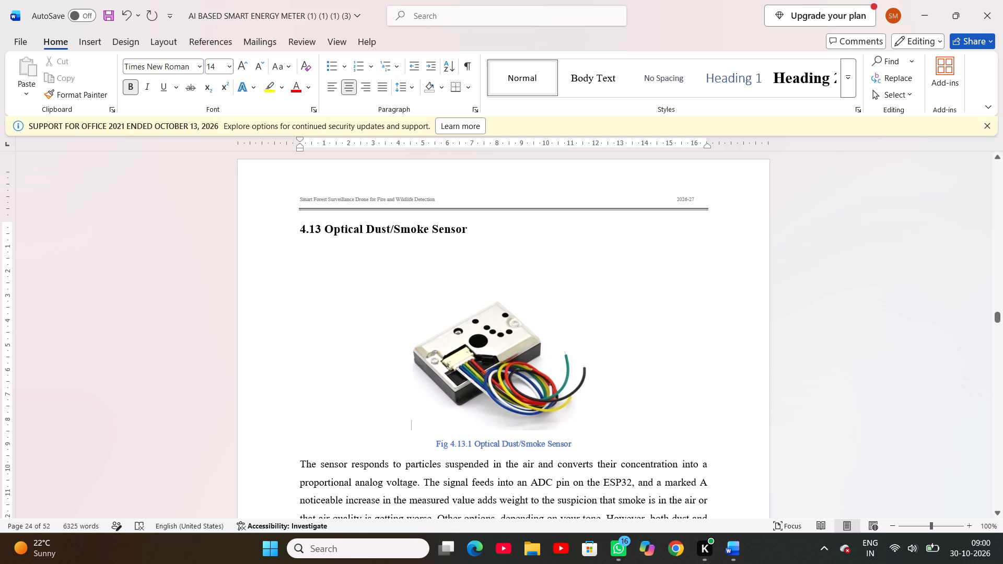
left_click(415, 252)
key("BackSpace")
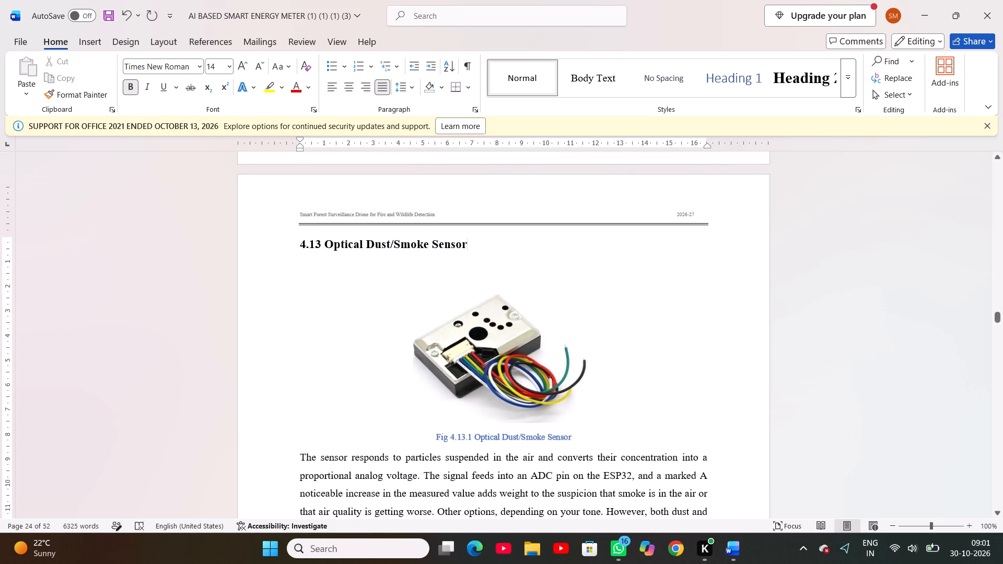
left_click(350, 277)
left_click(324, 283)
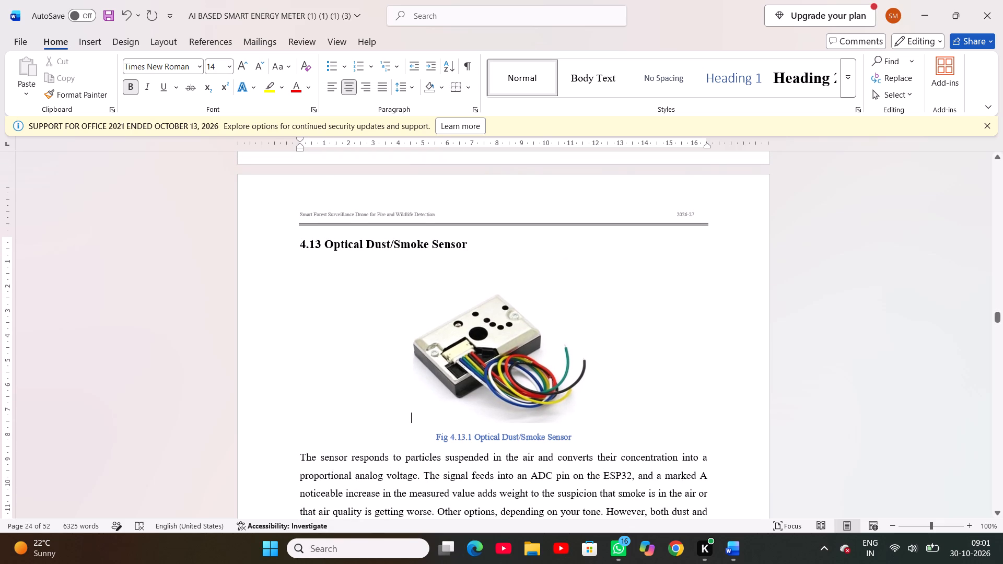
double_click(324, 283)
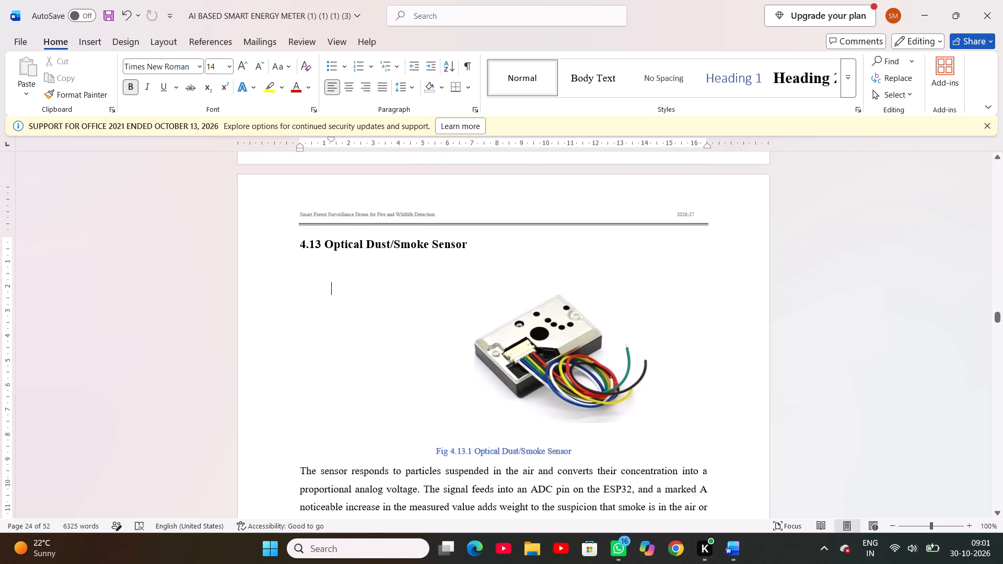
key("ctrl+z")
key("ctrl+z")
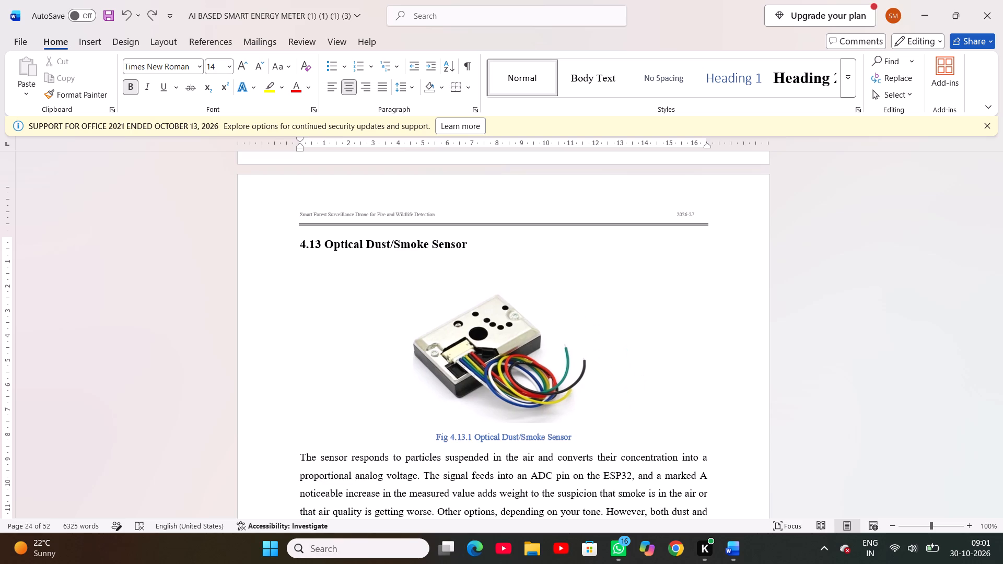
Insert an empty paragraph before the heading "4.14 Voltage Regulator" so that it starts on the same page as its figure.
scroll(484, 477, "down", 1)
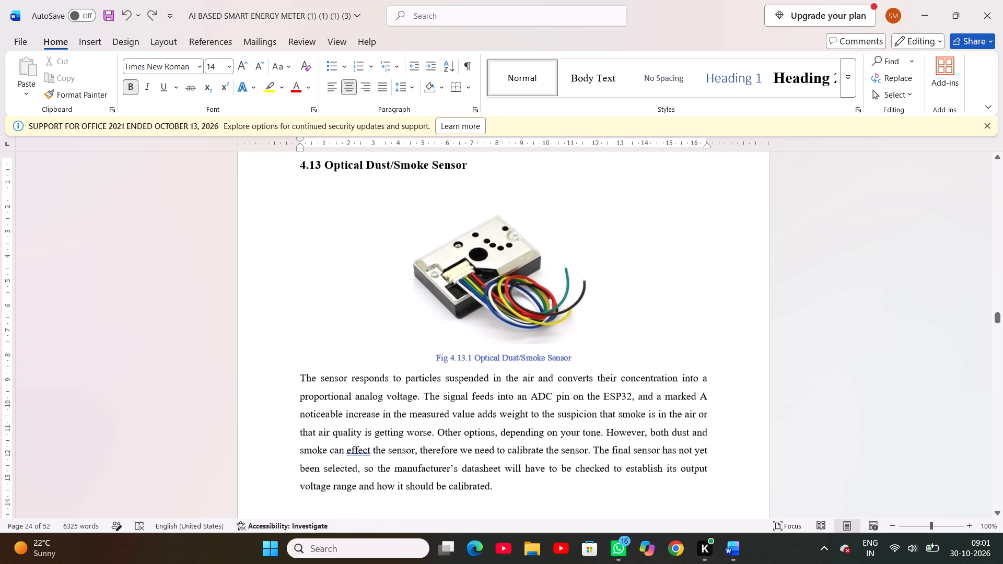
scroll(484, 477, "down", 2)
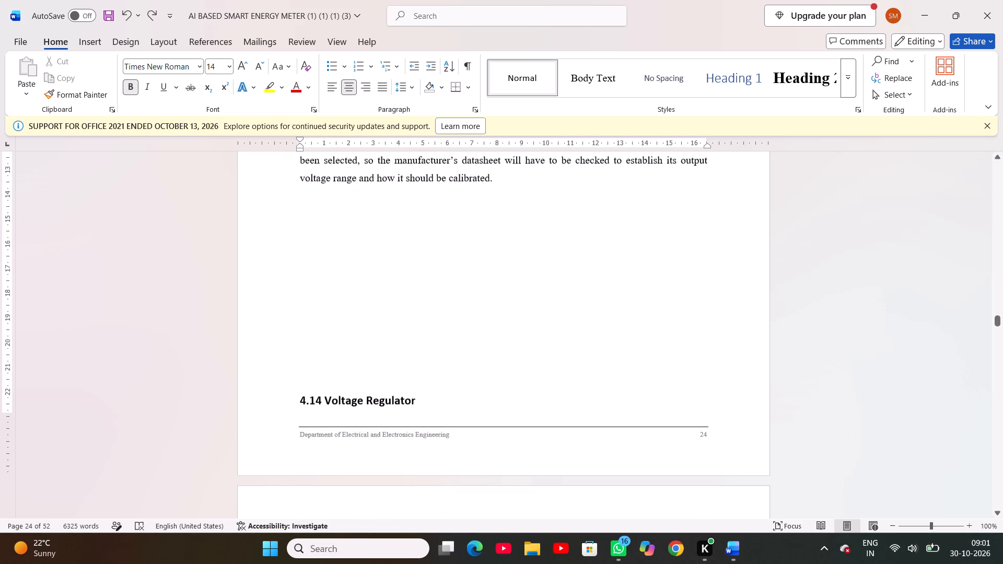
scroll(484, 477, "down", 2)
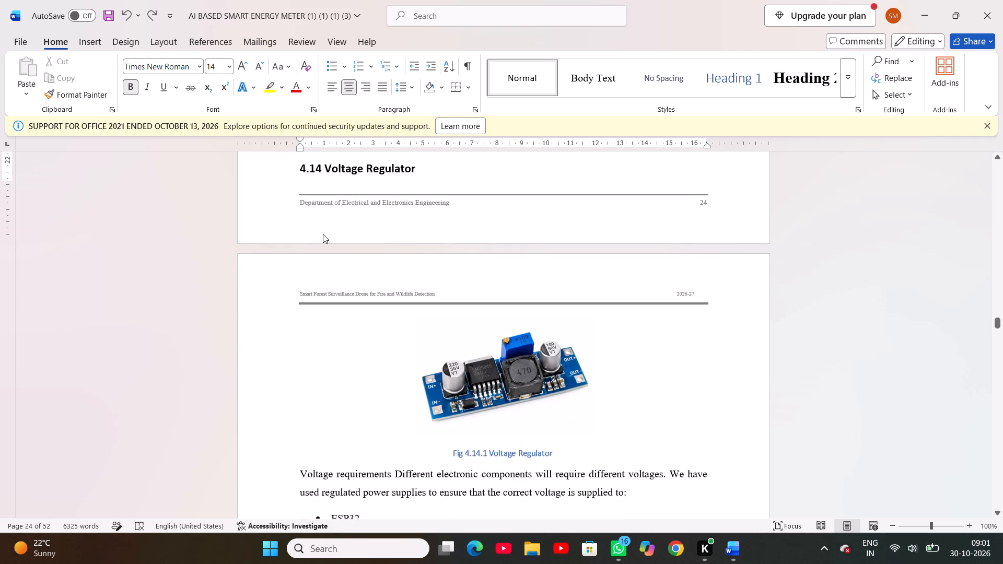
left_click(299, 172)
key("Return")
Review the page layout from section 4.13 through 4.15 Laptop/PC and the software requirements up to 4.23 OpenCV.
scroll(299, 172, "up", 2)
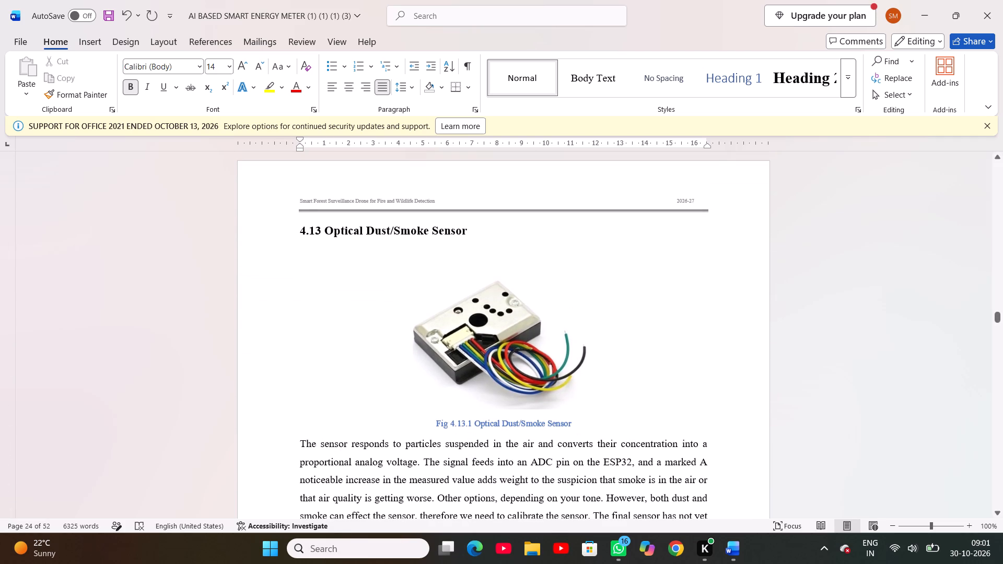
scroll(299, 172, "down", 3)
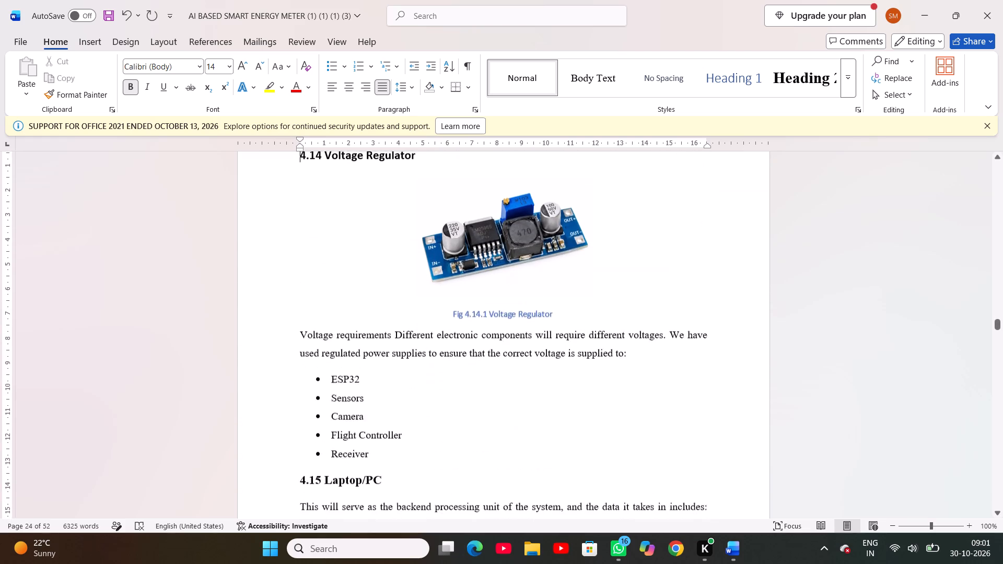
scroll(299, 172, "down", 2)
scroll(299, 172, "up", 2)
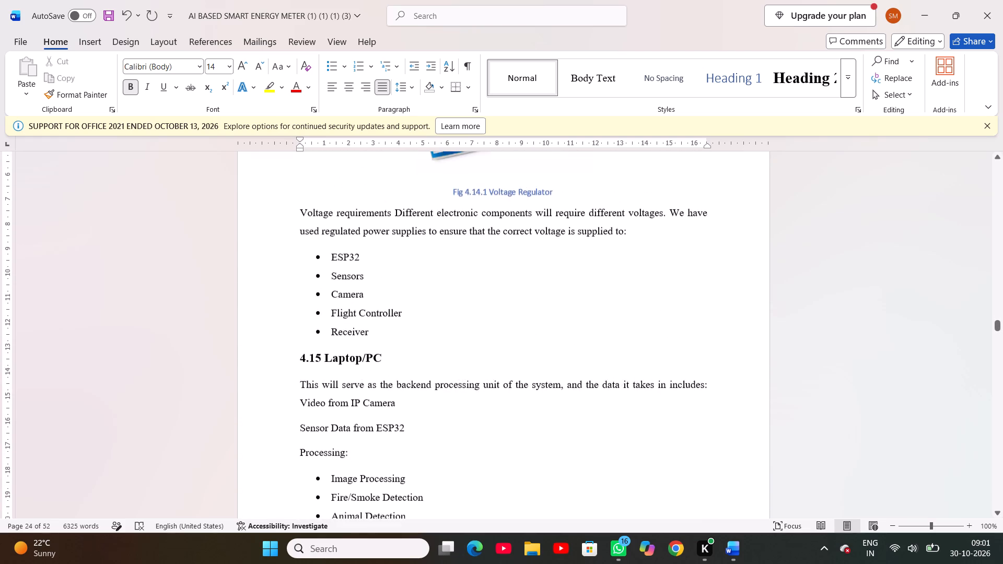
scroll(299, 172, "down", 2)
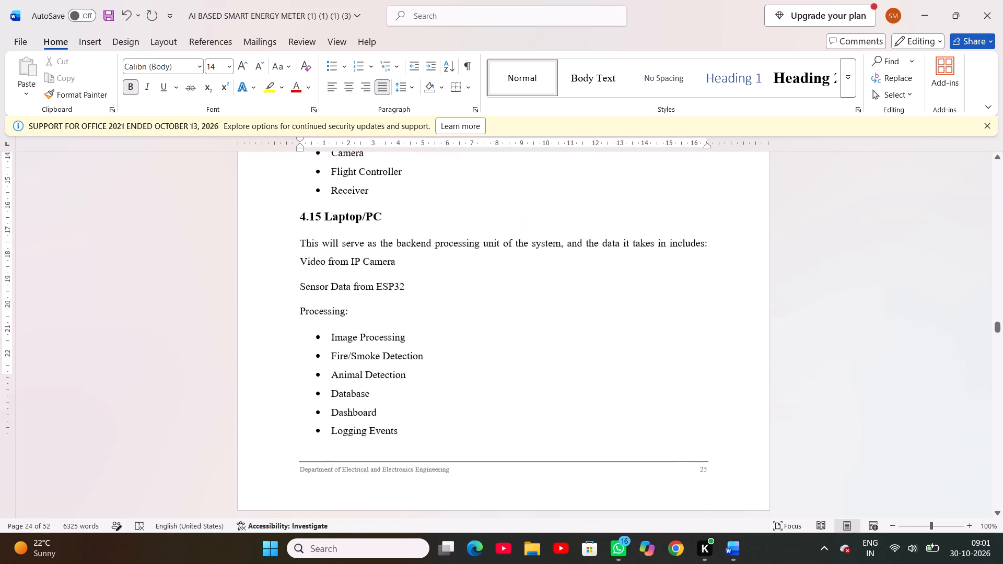
scroll(299, 172, "down", 3)
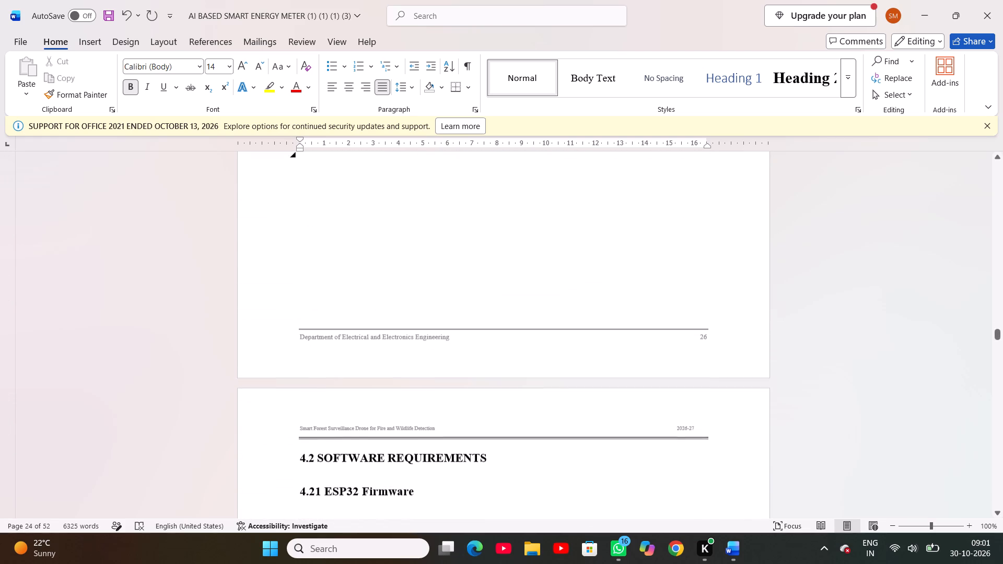
scroll(299, 172, "down", 2)
scroll(299, 172, "up", 2)
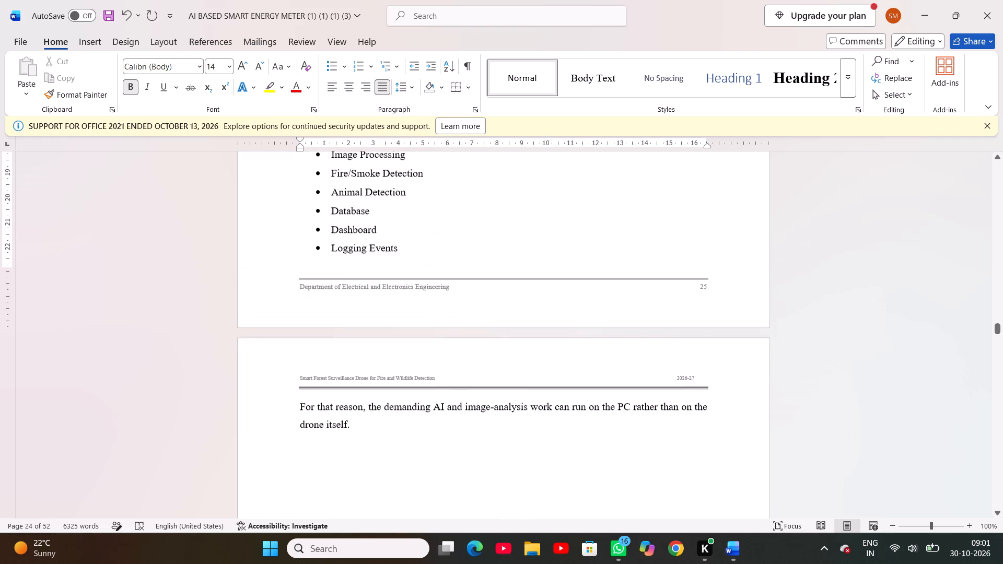
scroll(299, 172, "up", 1)
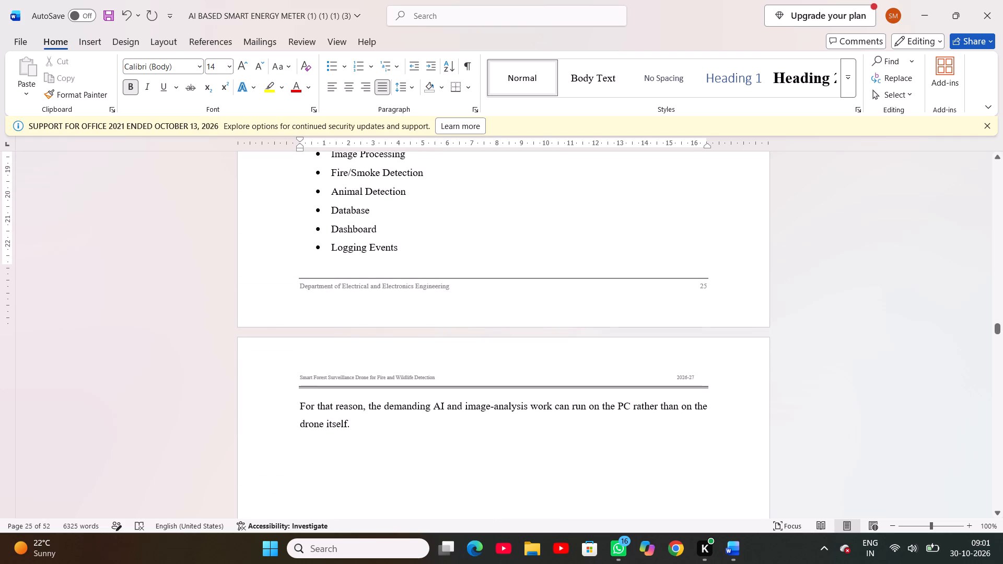
scroll(299, 172, "up", 1)
scroll(299, 172, "down", 2)
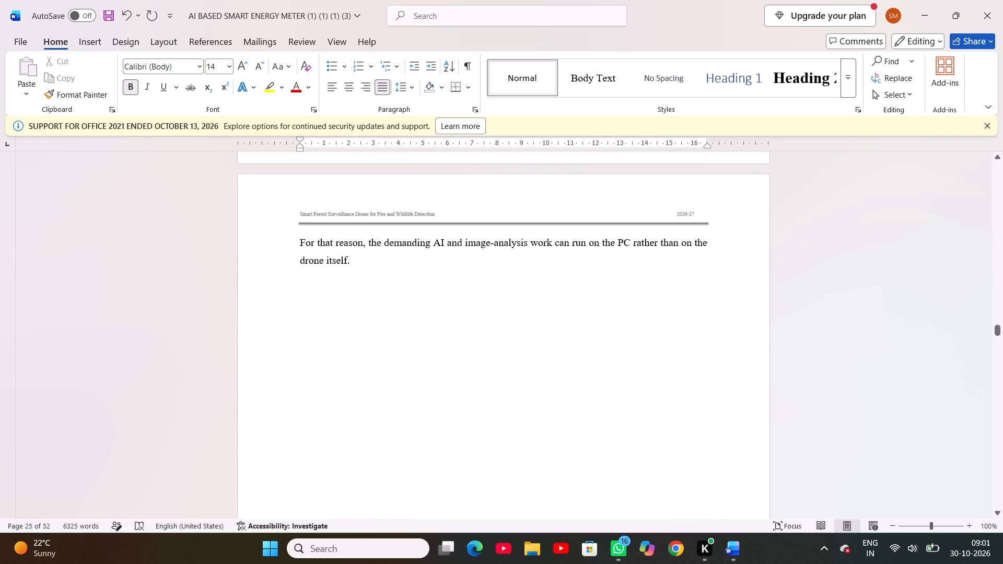
scroll(299, 172, "down", 3)
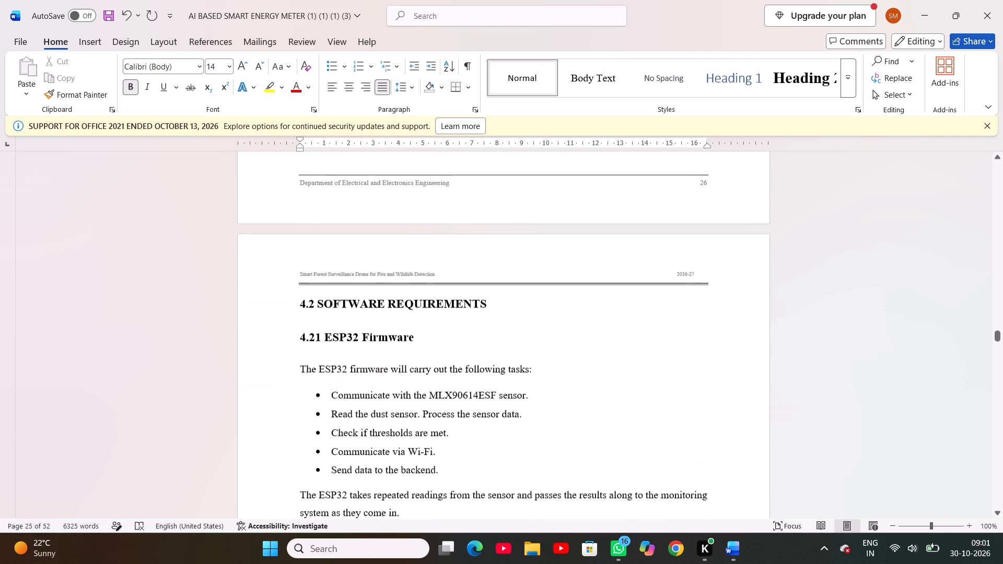
scroll(299, 172, "down", 2)
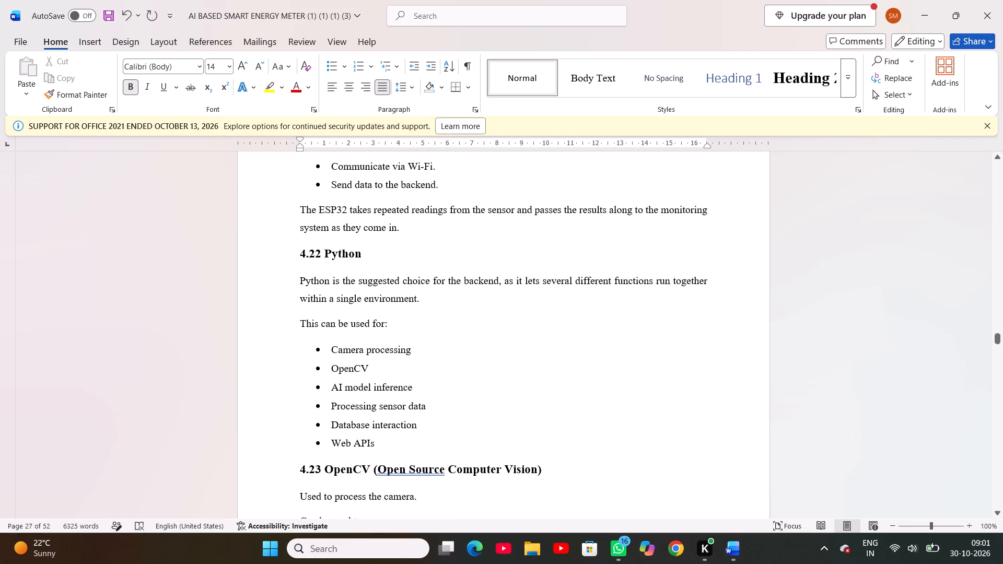
scroll(291, 144, "up", 1)
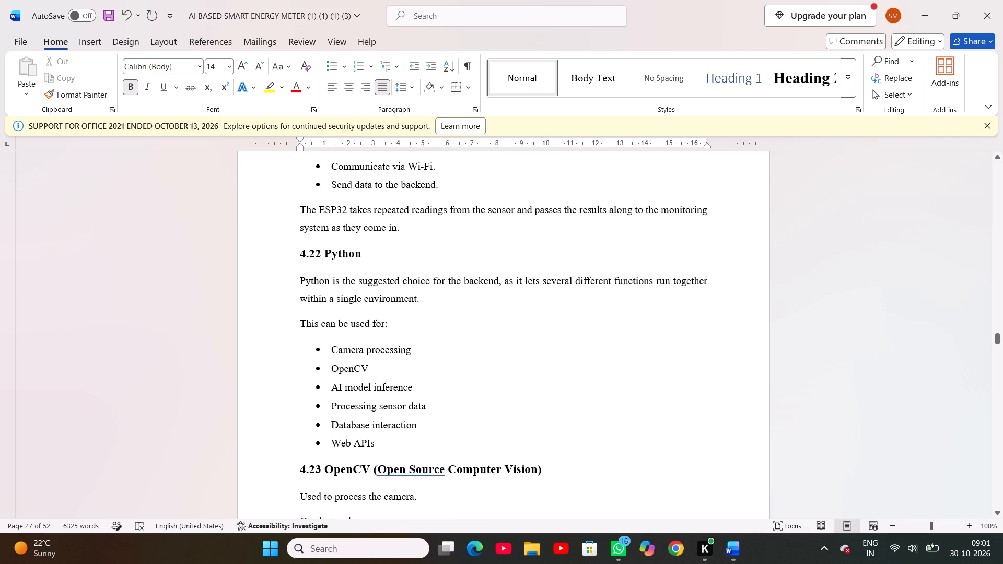
Check the font formatting of headings and body text from section 4.22 Python back to the 4.14 Voltage Regulator text.
left_click(347, 275)
scroll(347, 275, "up", 1)
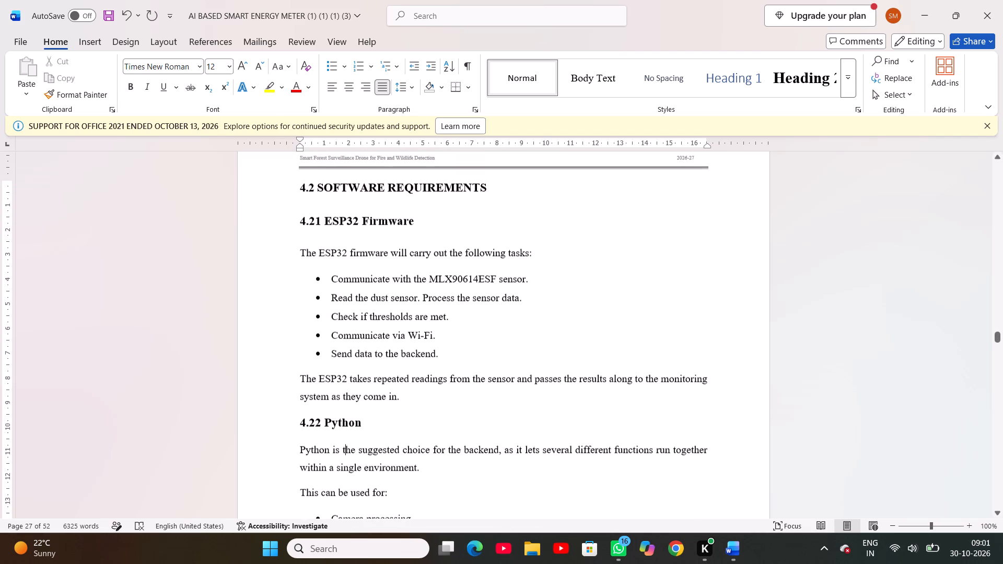
left_click(354, 230)
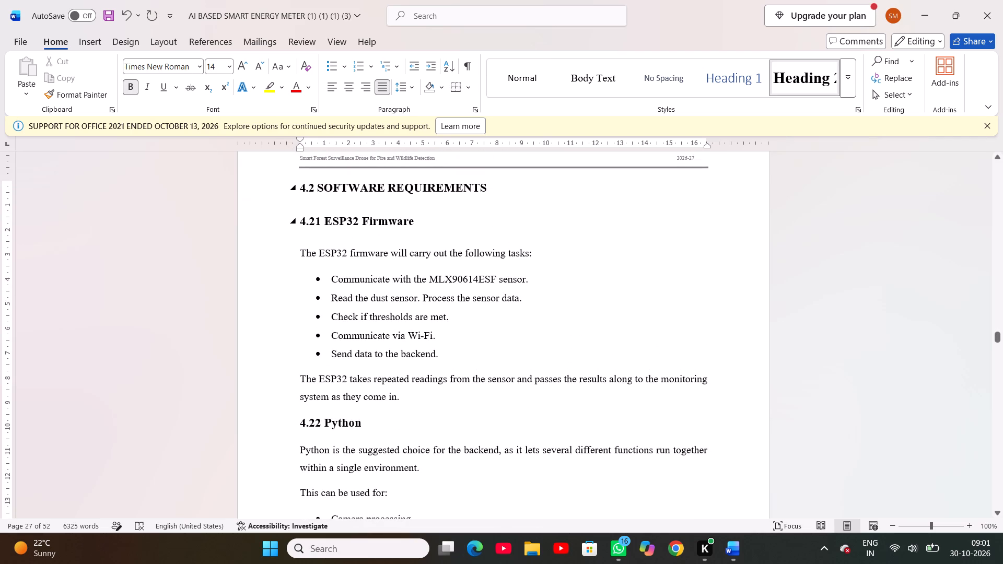
left_click(359, 190)
scroll(359, 190, "up", 3)
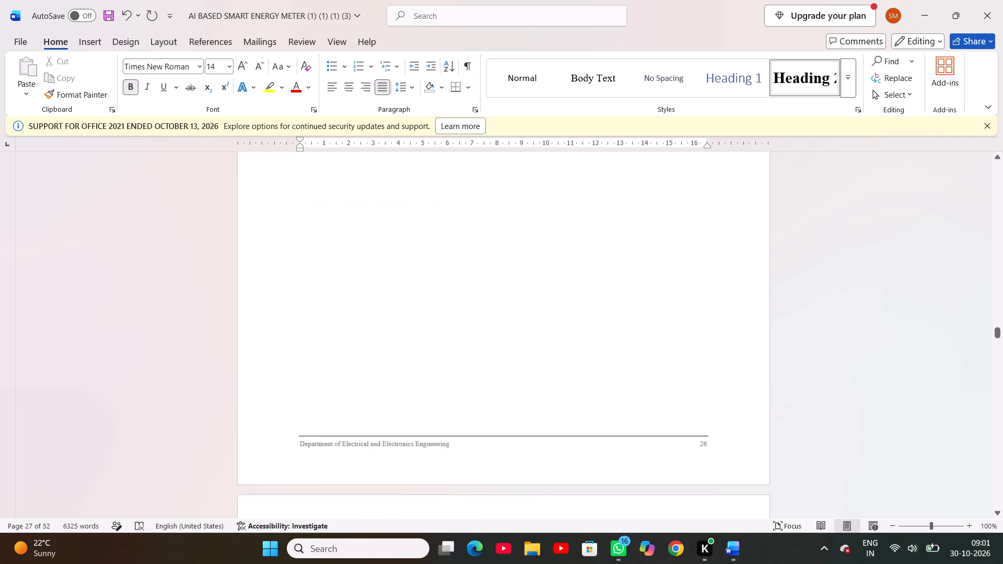
scroll(359, 190, "up", 2)
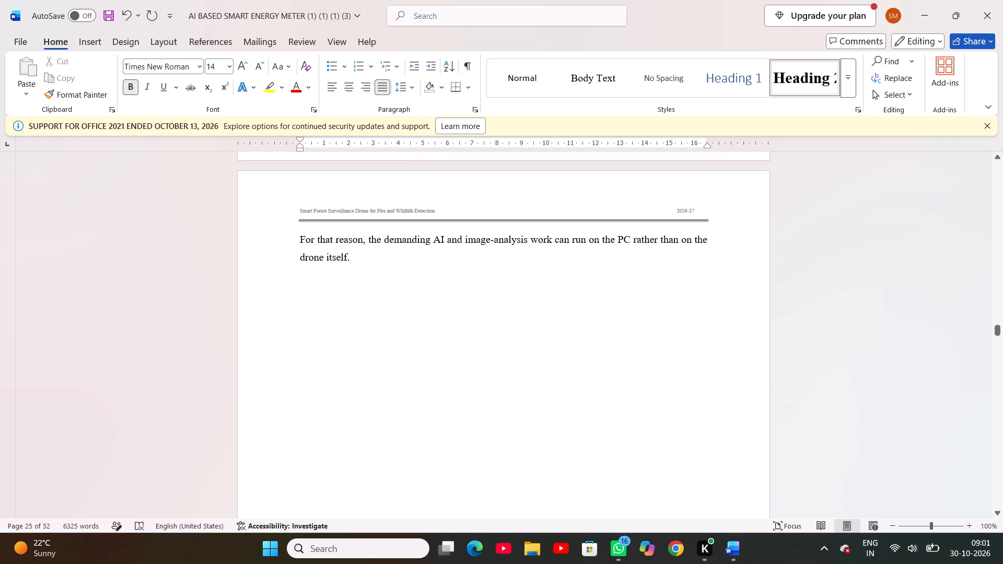
left_click(359, 240)
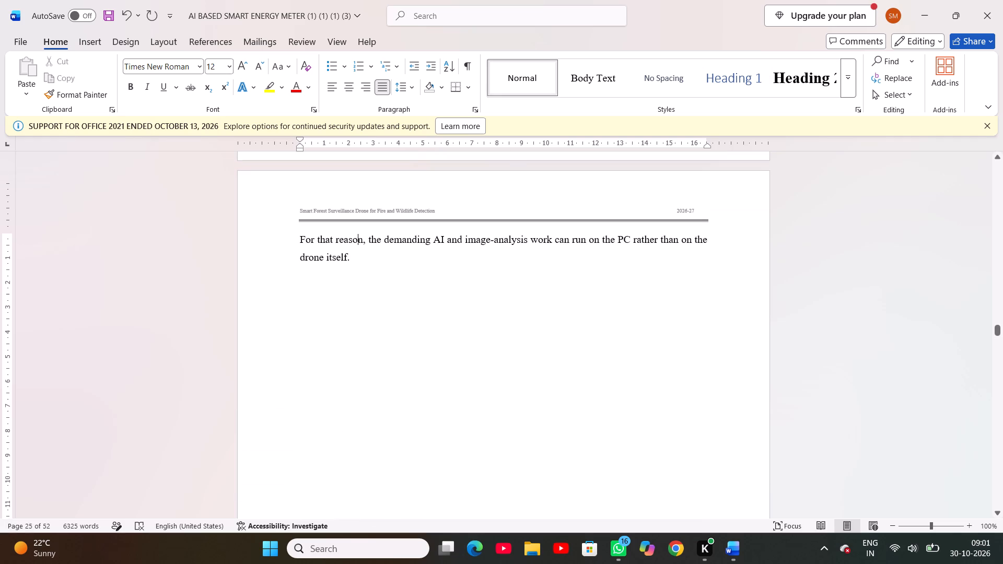
scroll(359, 240, "up", 2)
left_click(359, 240)
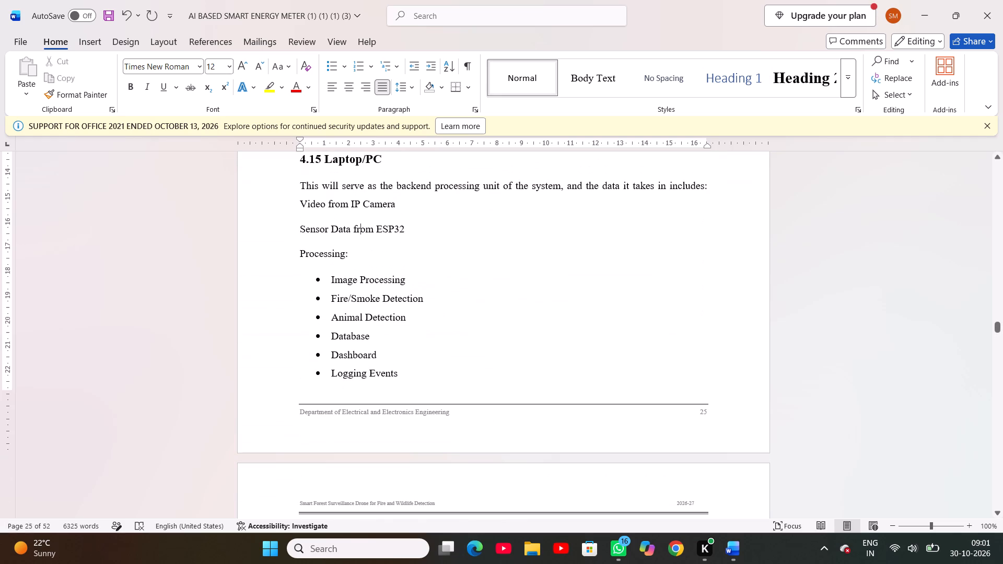
left_click(357, 161)
scroll(357, 161, "up", 1)
left_click(364, 194)
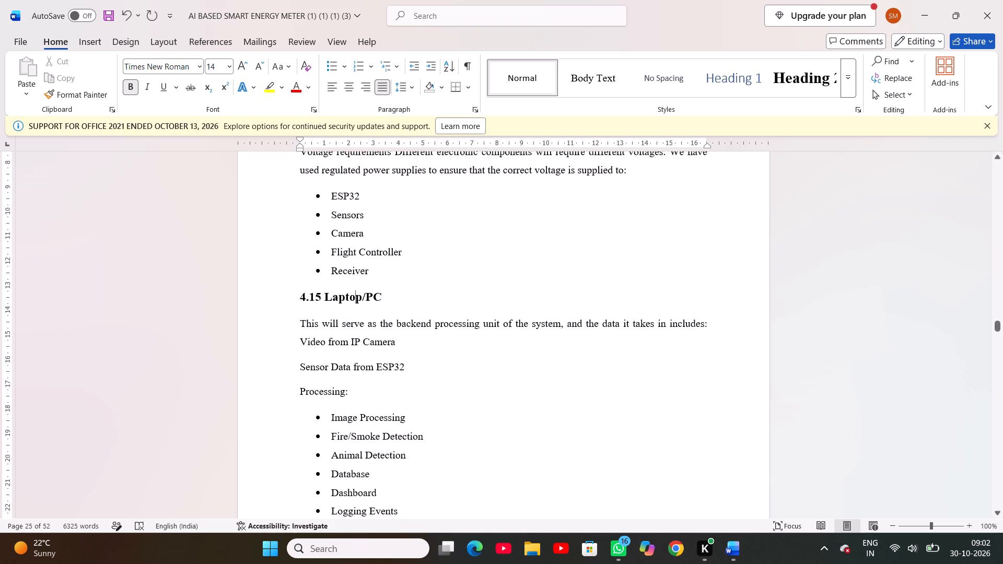
scroll(364, 194, "up", 1)
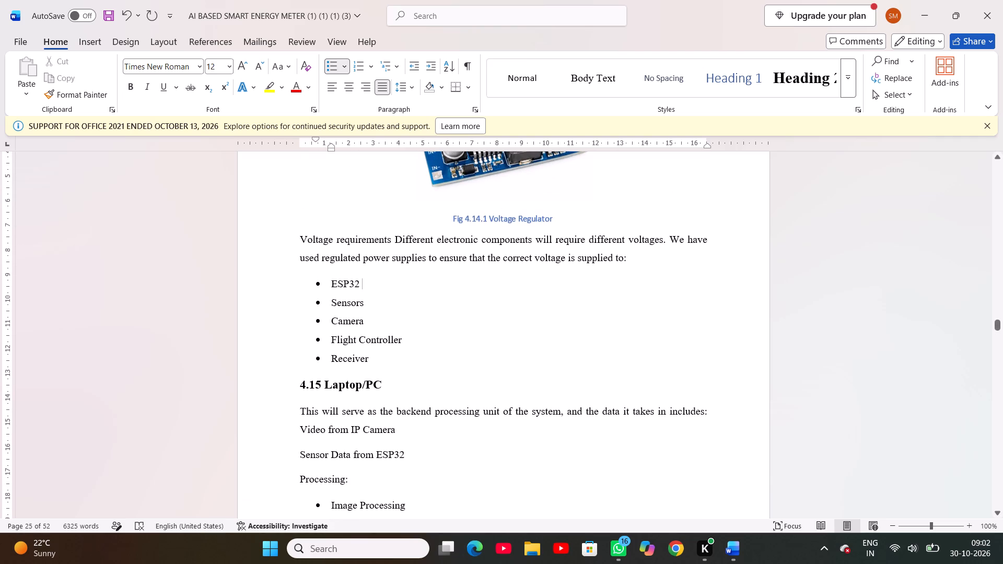
left_click(455, 245)
scroll(455, 245, "up", 1)
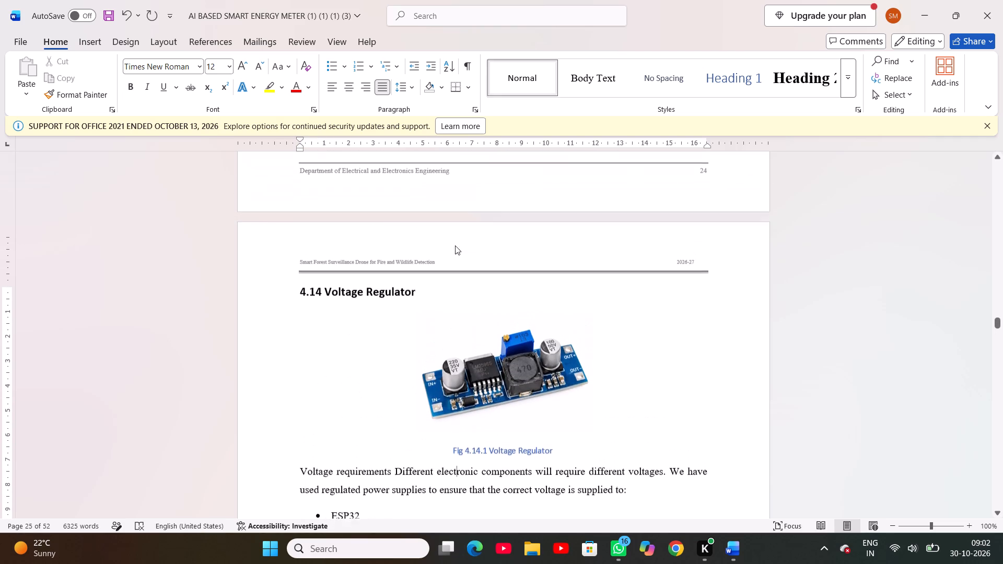
Change the font of the heading "4.14 Voltage Regulator" to Times New Roman.
left_click(397, 290)
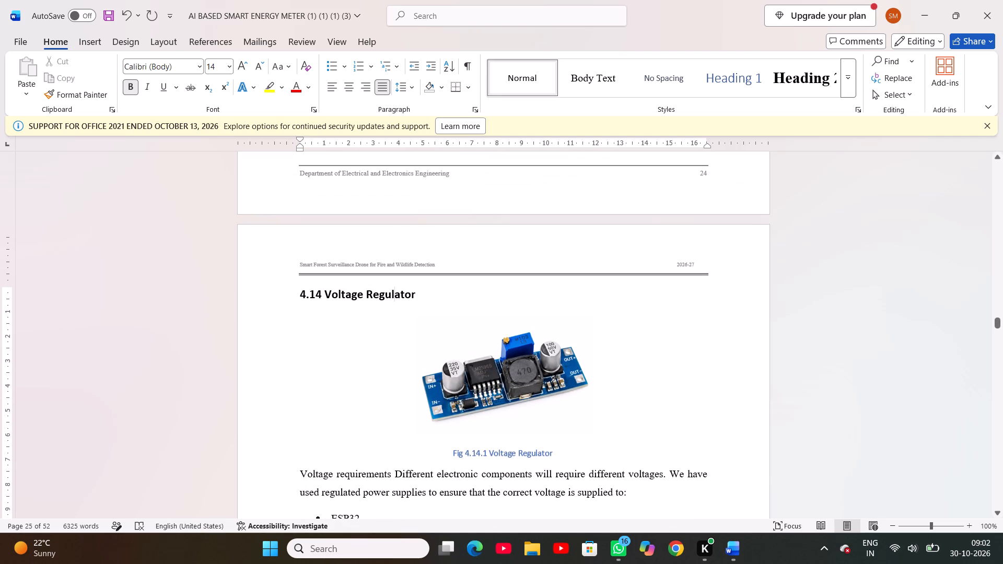
left_click_drag(299, 295, 399, 306)
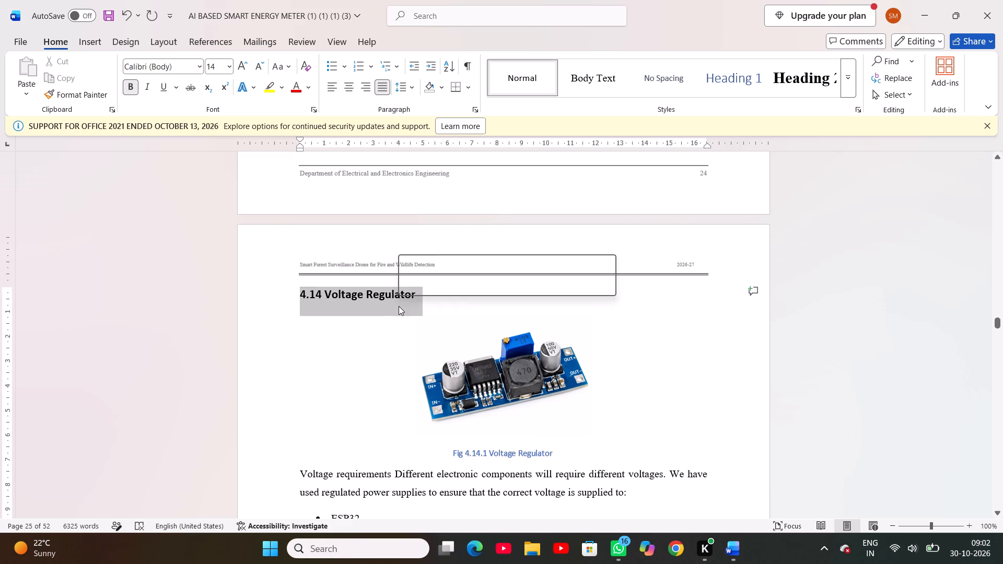
left_click(199, 66)
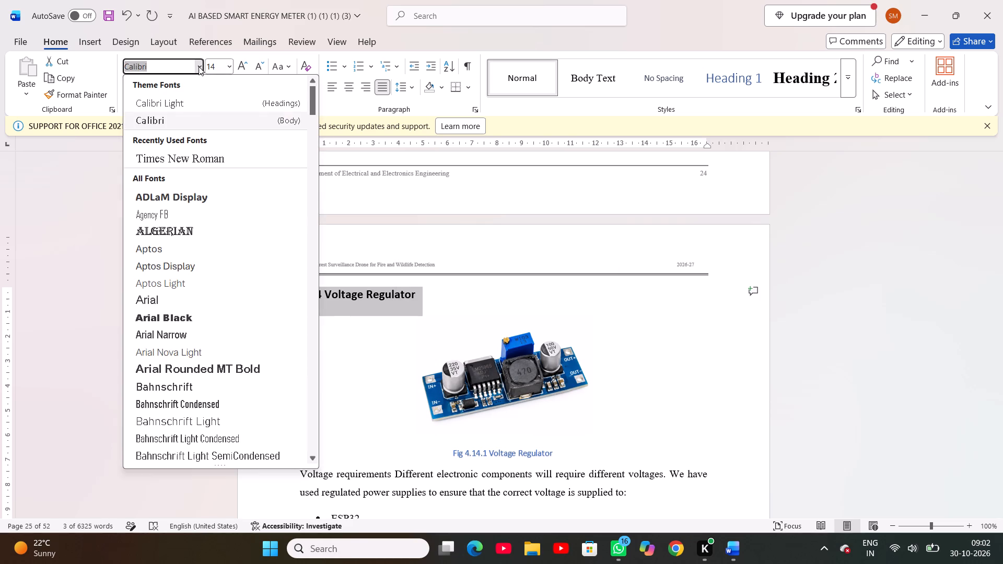
left_click(201, 157)
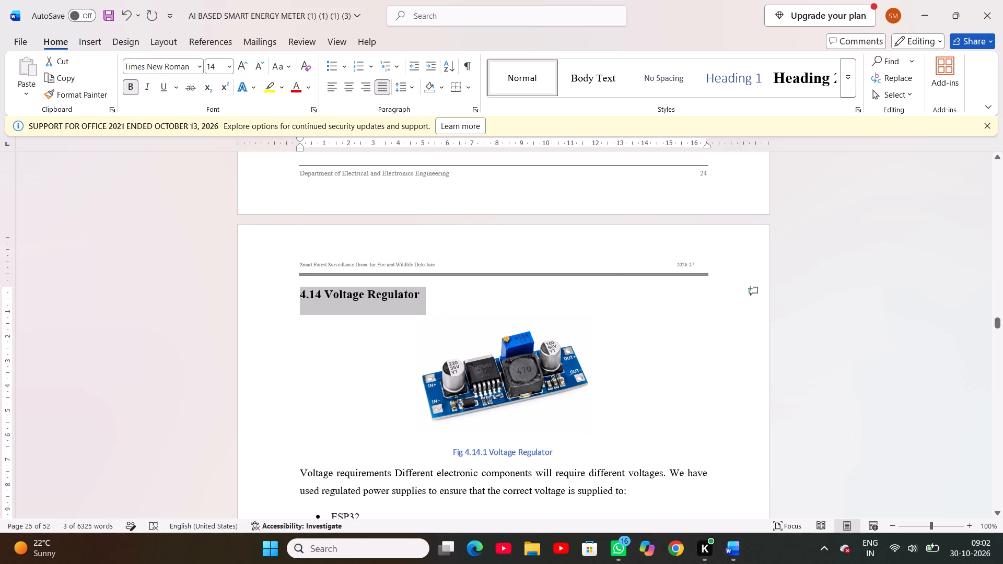
left_click(333, 381)
Check the font of the heading "4.13 Optical Dust/Smoke Sensor" and review the following pages up to section 4.24.
scroll(389, 370, "up", 1)
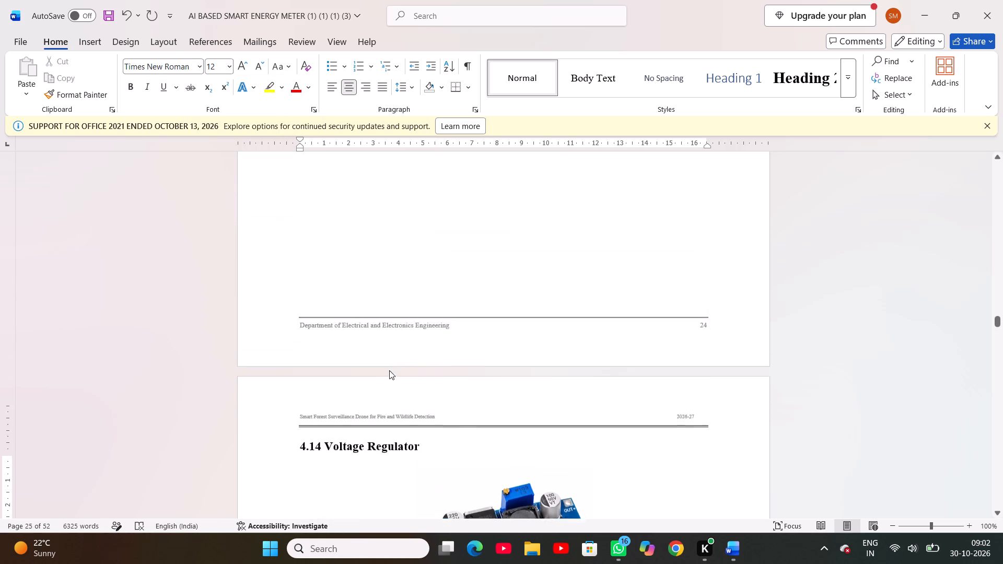
scroll(389, 370, "up", 2)
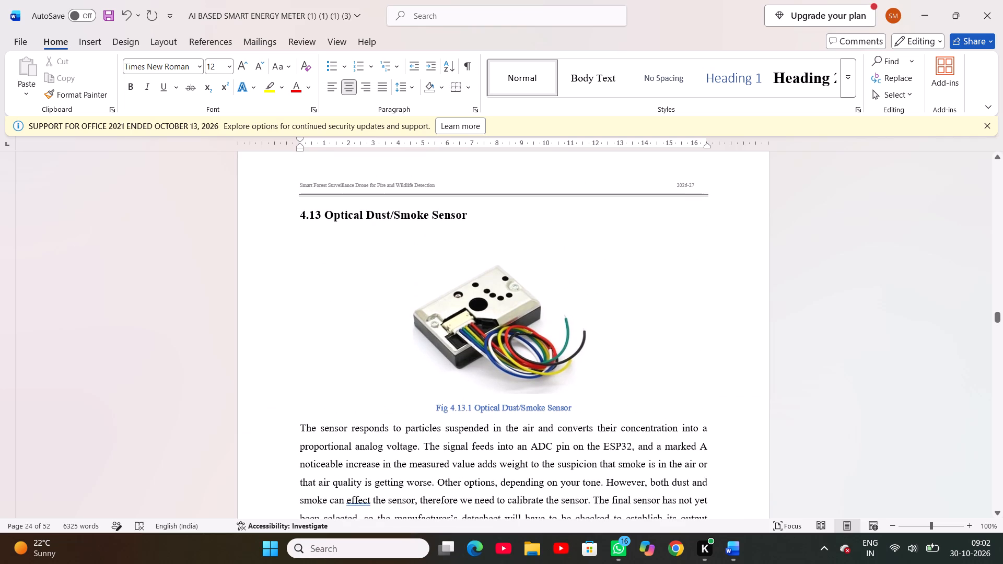
left_click(381, 218)
scroll(481, 501, "down", 1)
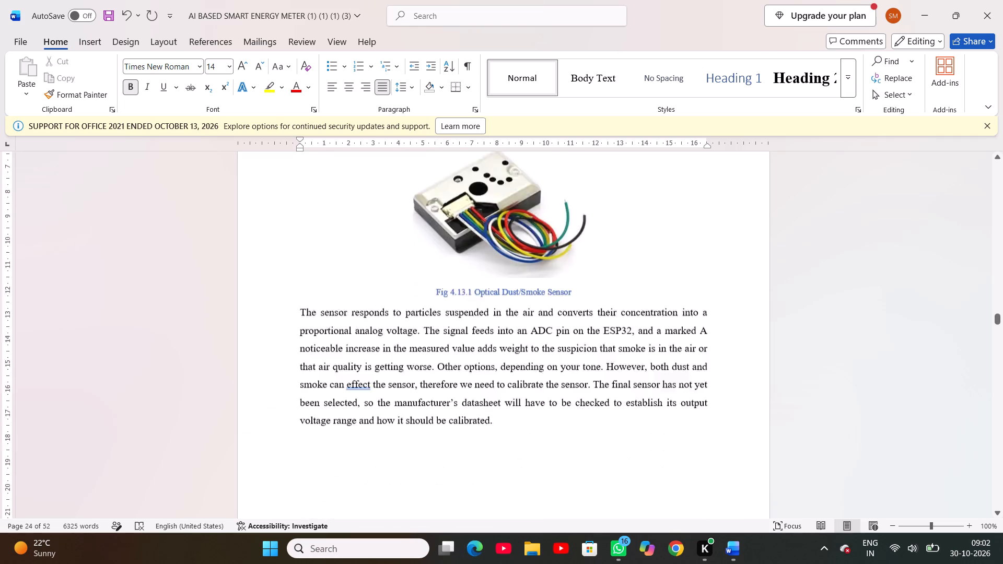
scroll(481, 501, "down", 6)
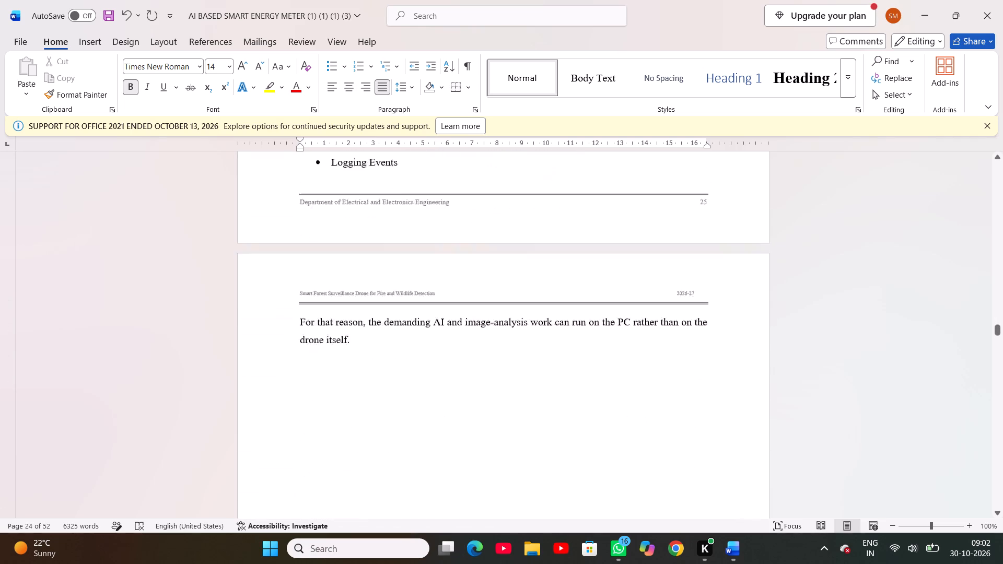
scroll(481, 501, "down", 6)
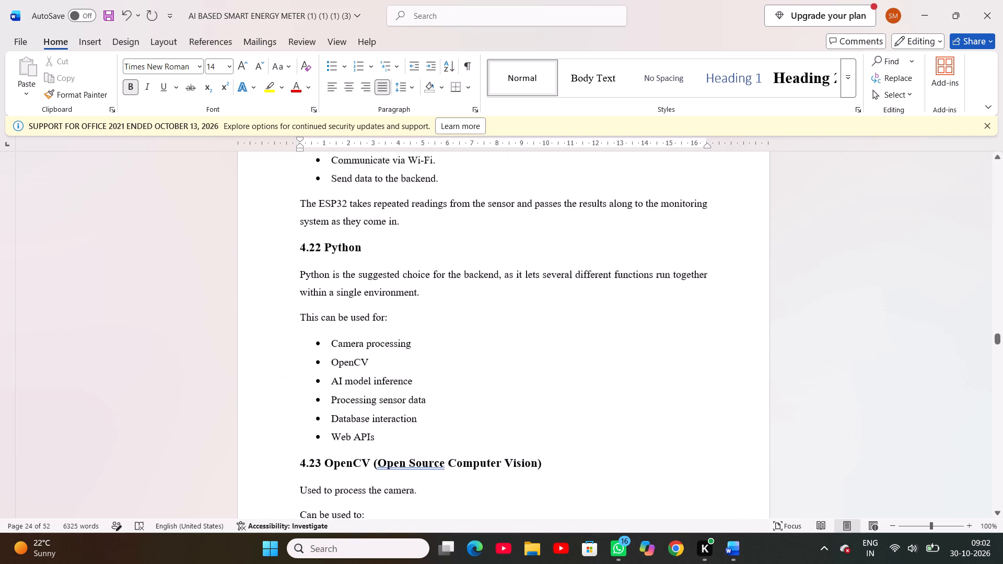
scroll(481, 501, "down", 1)
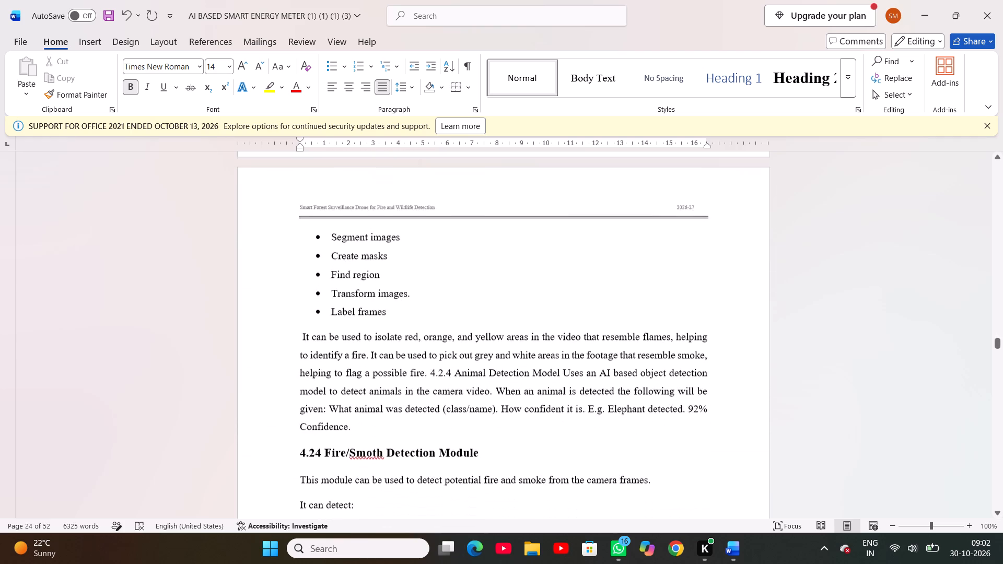
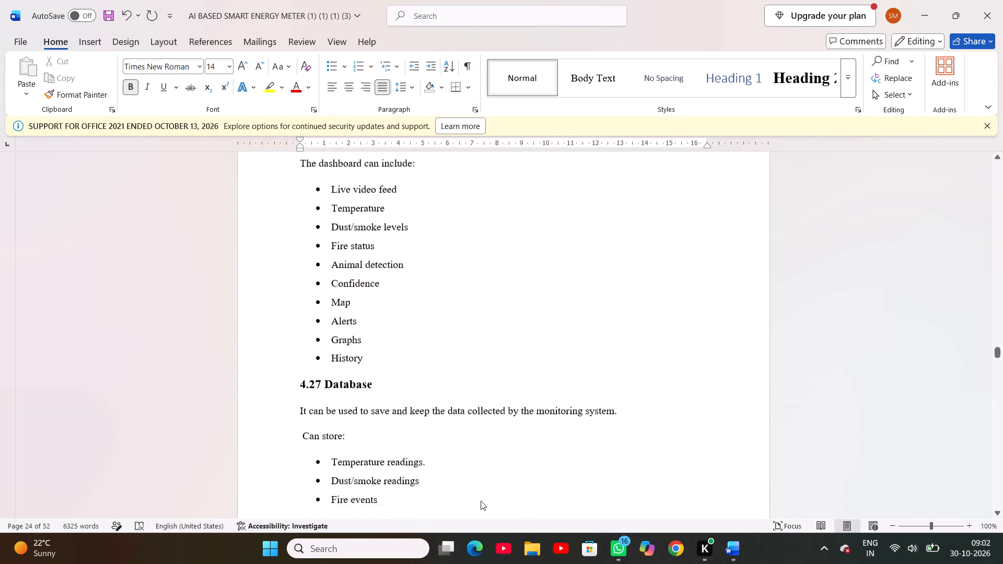
Check the heading fonts of 4.27 Database, 4.28 Location Module and 4.29 Alert Module, and review the remaining Chapter 4 pages.
scroll(481, 501, "up", 1)
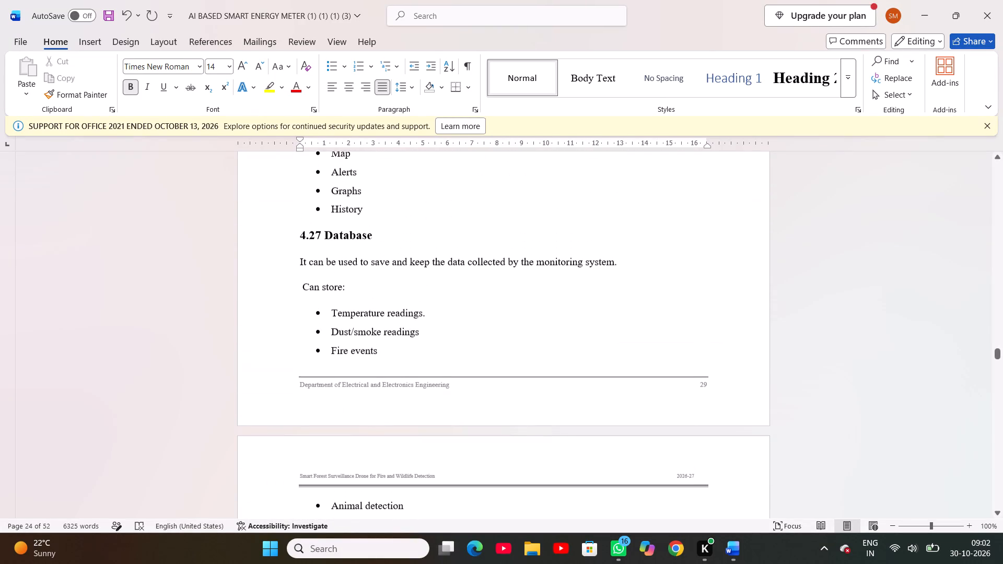
left_click(352, 245)
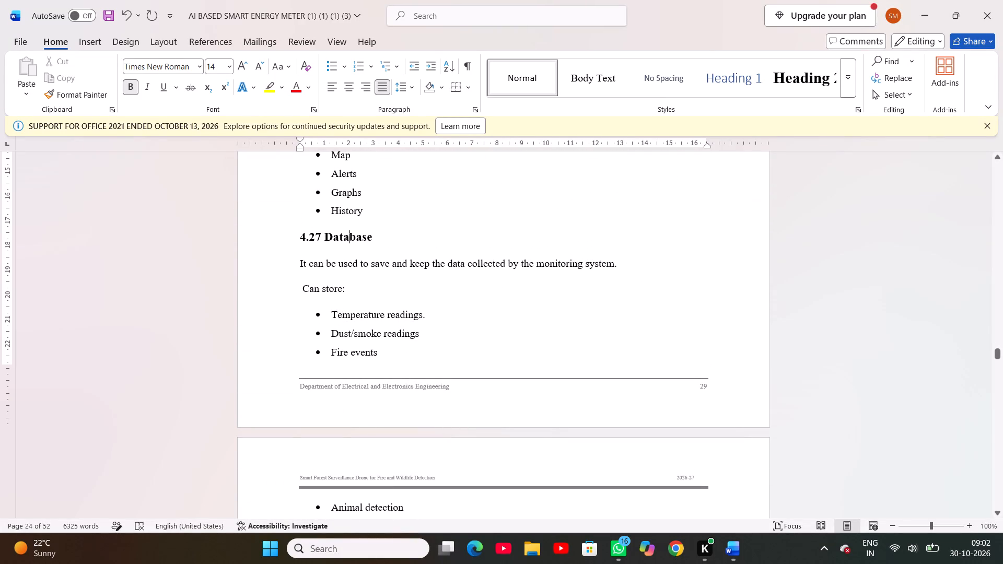
scroll(382, 421, "down", 2)
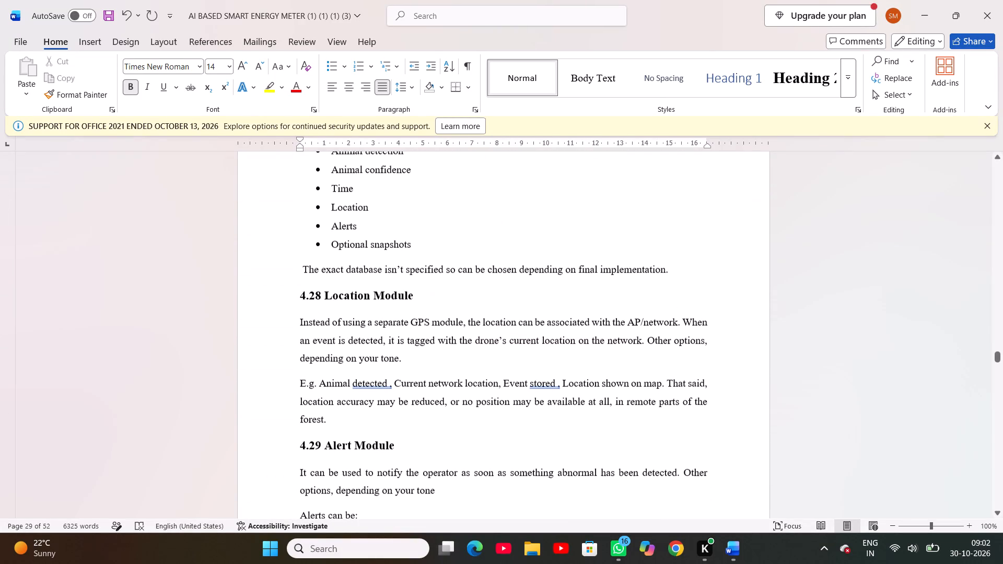
left_click(342, 299)
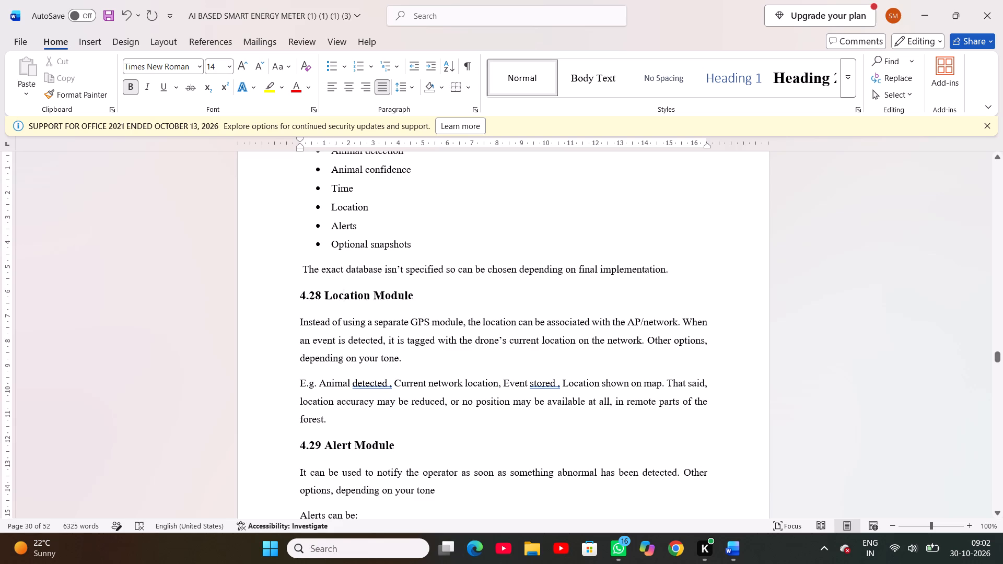
left_click(336, 447)
scroll(336, 447, "down", 1)
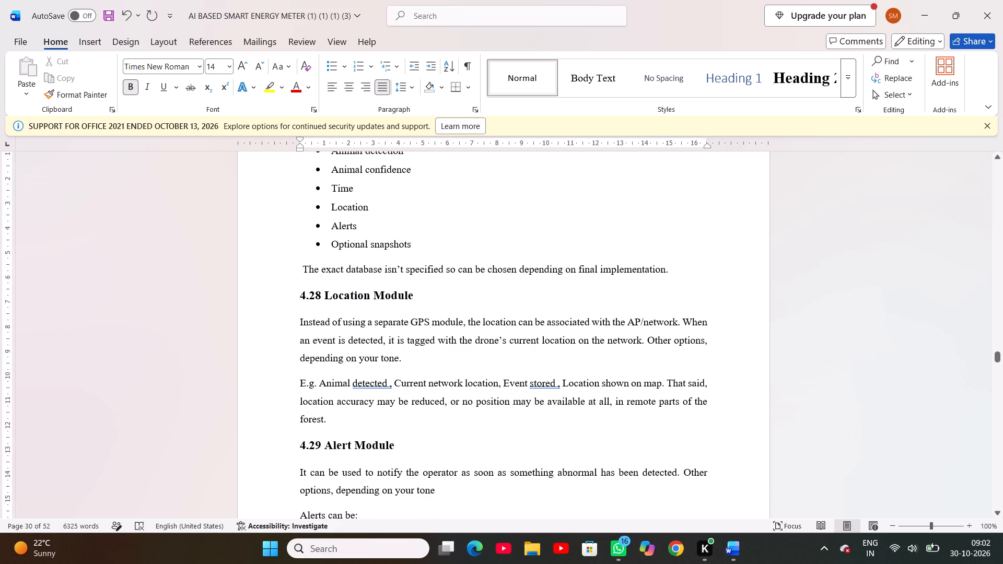
scroll(336, 447, "down", 2)
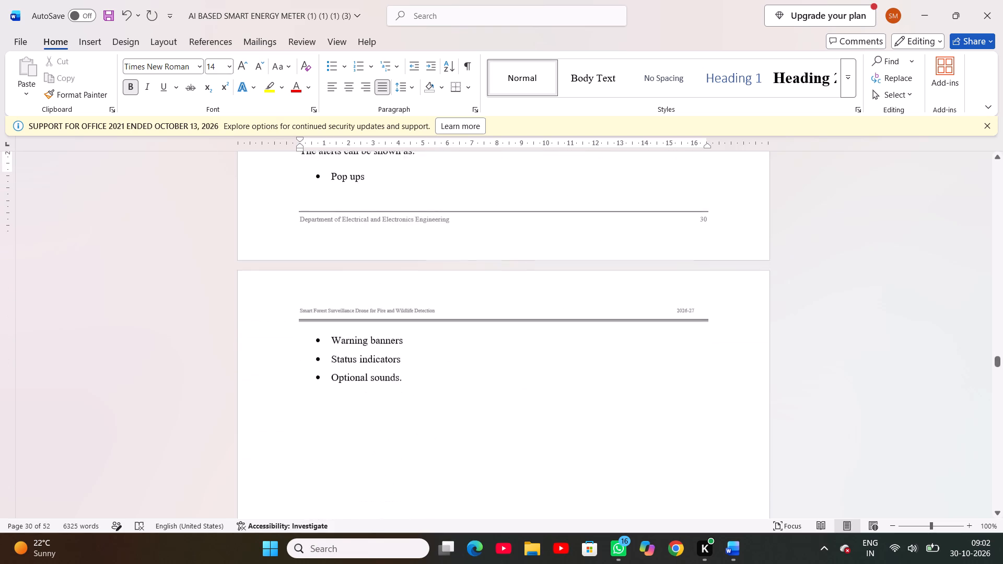
scroll(336, 447, "down", 4)
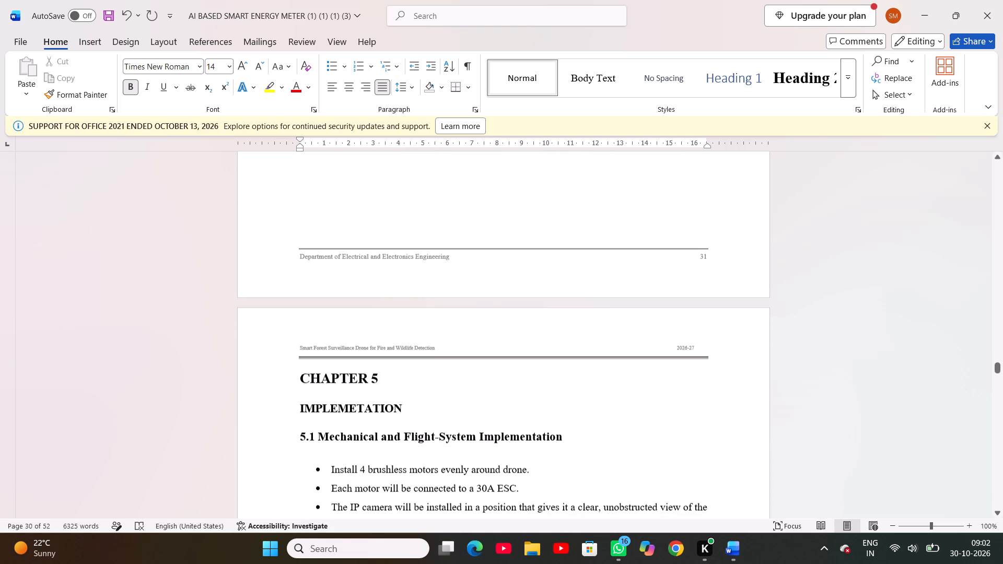
Check the fonts of the CHAPTER 5 title, its subtitle, and the headings of sections 5.1 and 5.2.
left_click(336, 371)
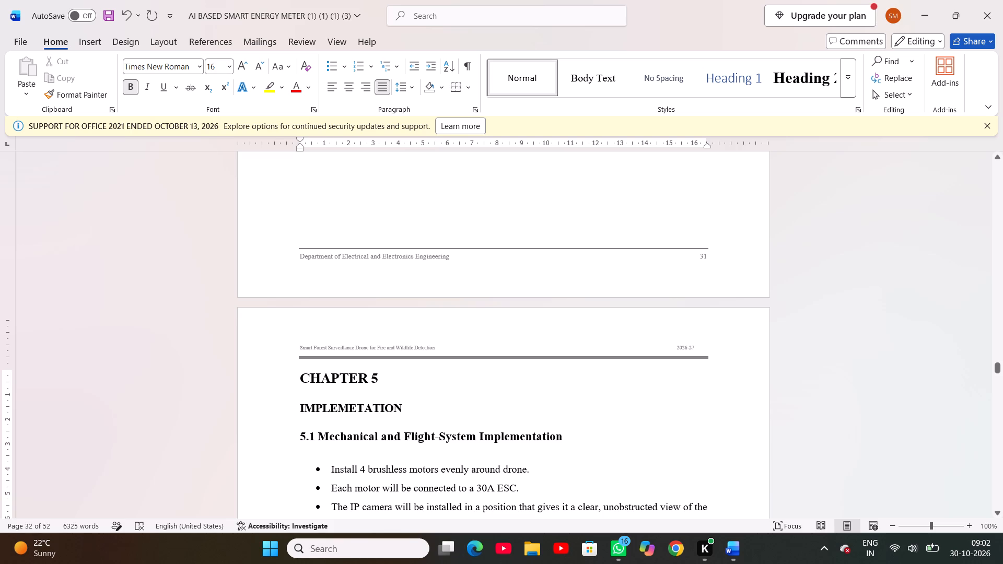
left_click(337, 409)
left_click(349, 439)
scroll(349, 439, "down", 1)
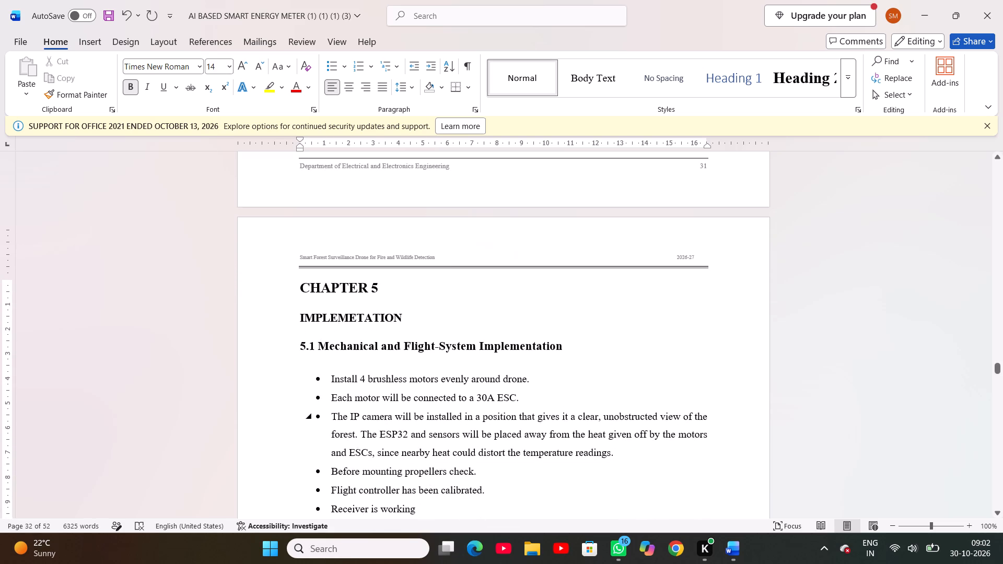
scroll(349, 439, "down", 1)
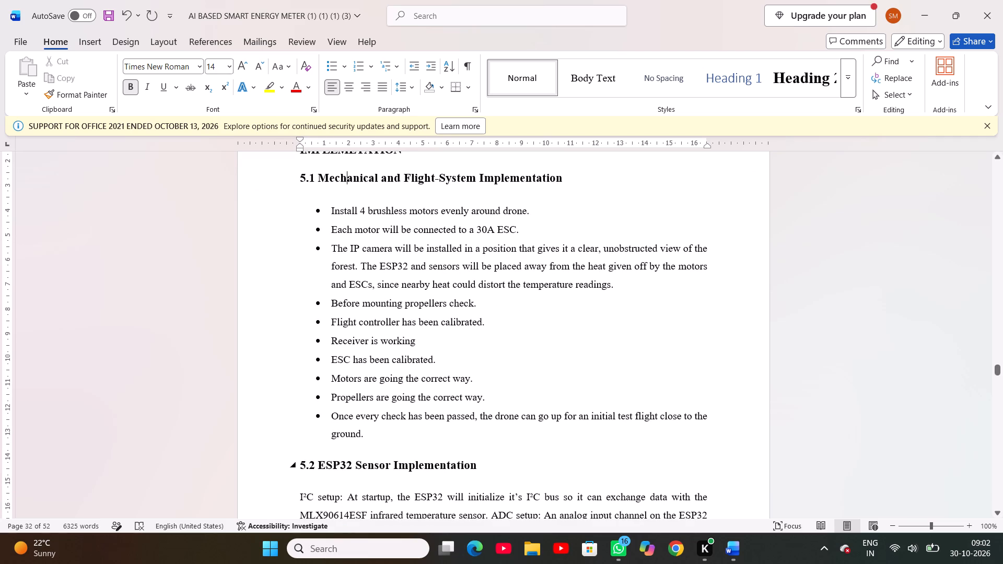
left_click(339, 465)
scroll(339, 465, "down", 1)
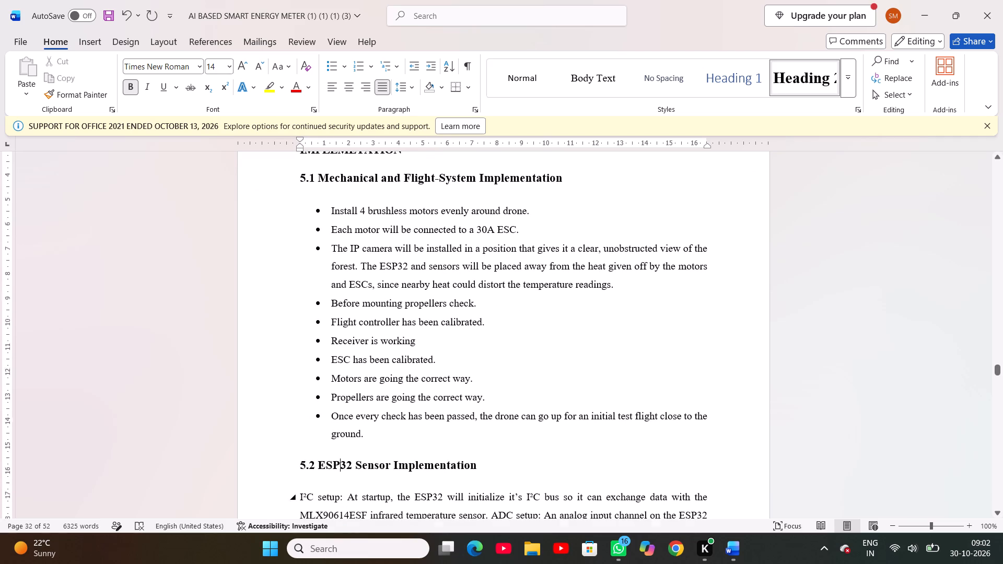
scroll(339, 465, "down", 2)
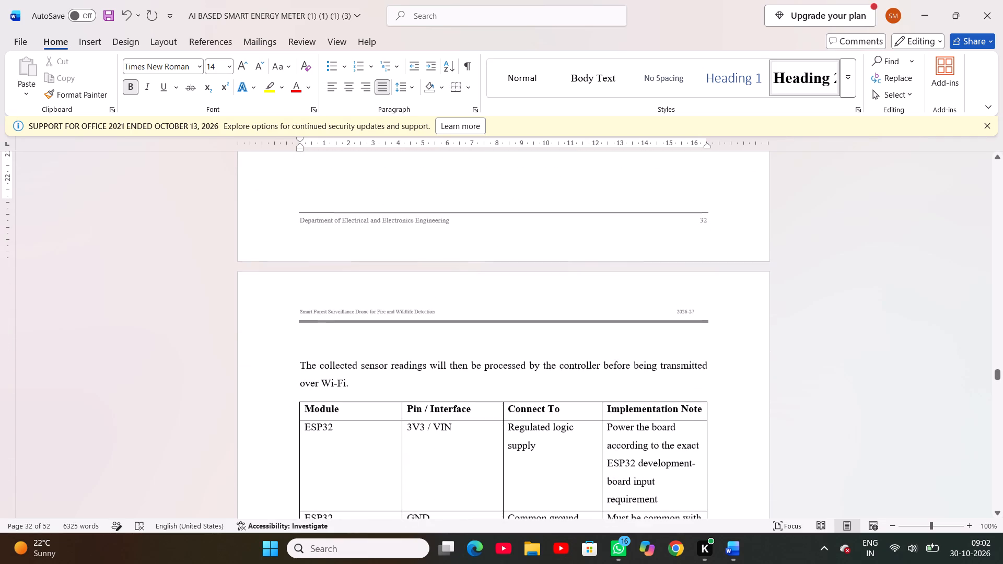
Check the body and table text fonts in the section 5.2 module connection table and review the 5.3 Circuit Diagram page.
left_click(310, 369)
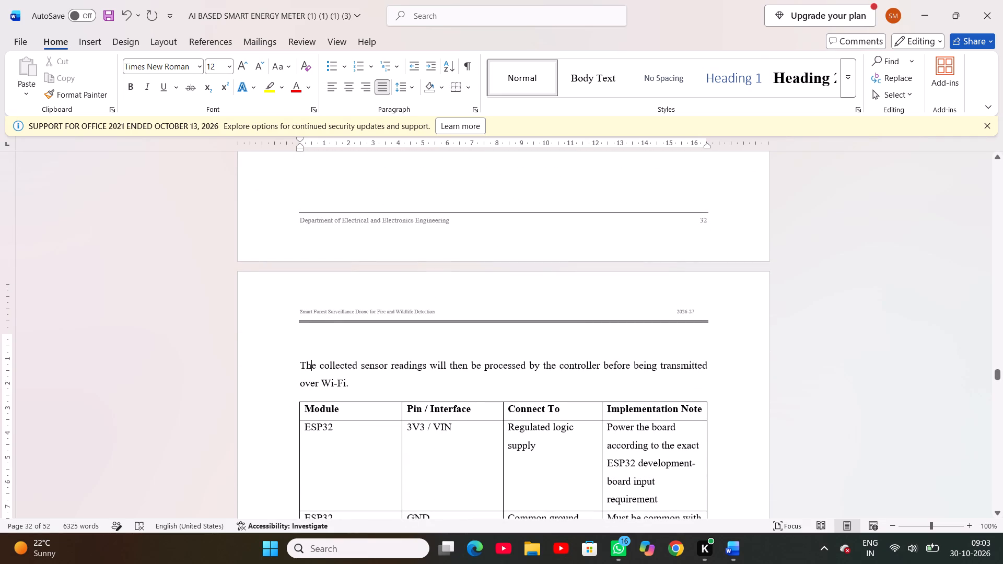
scroll(322, 452, "down", 1)
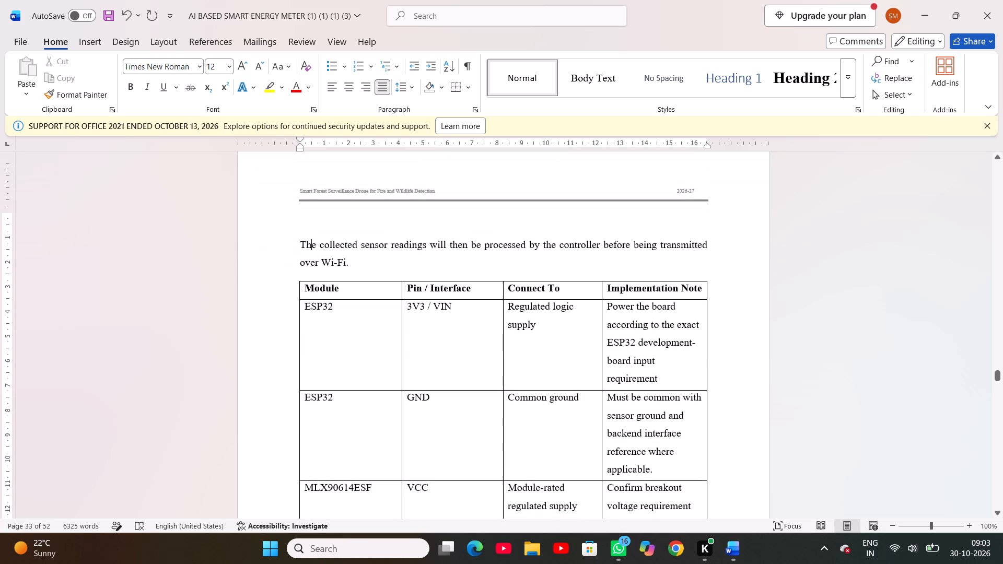
scroll(322, 452, "down", 1)
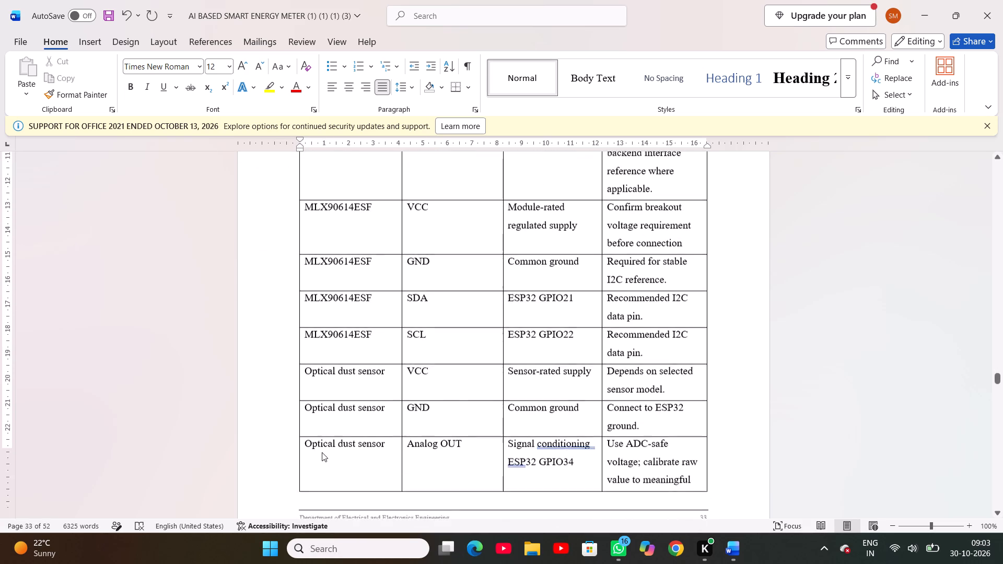
scroll(322, 452, "down", 2)
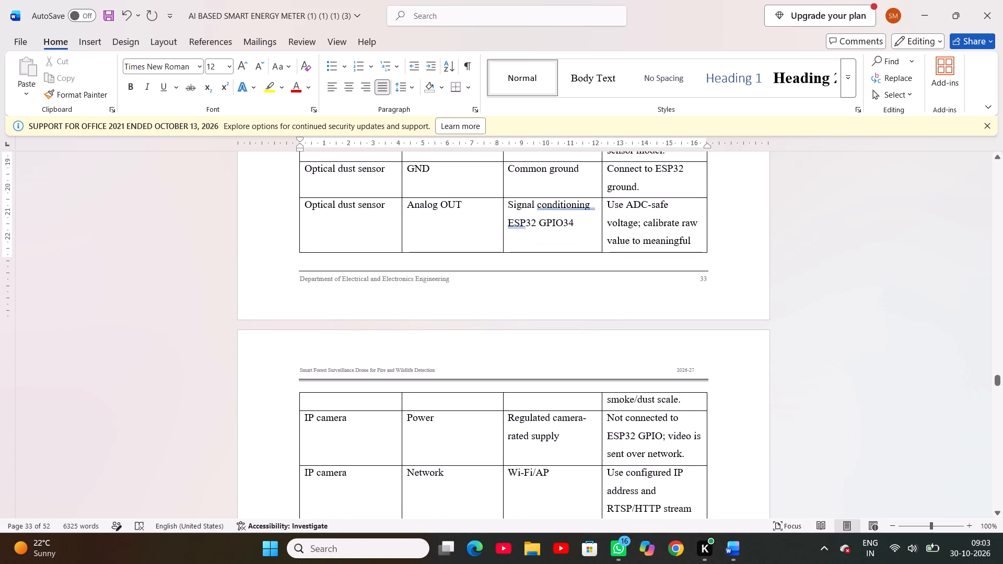
left_click(325, 418)
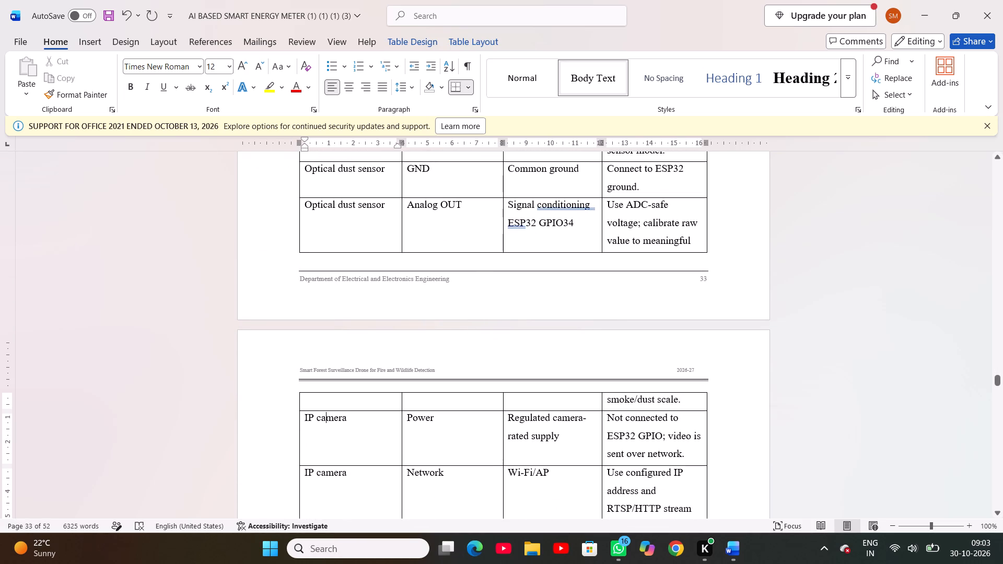
scroll(347, 466, "down", 1)
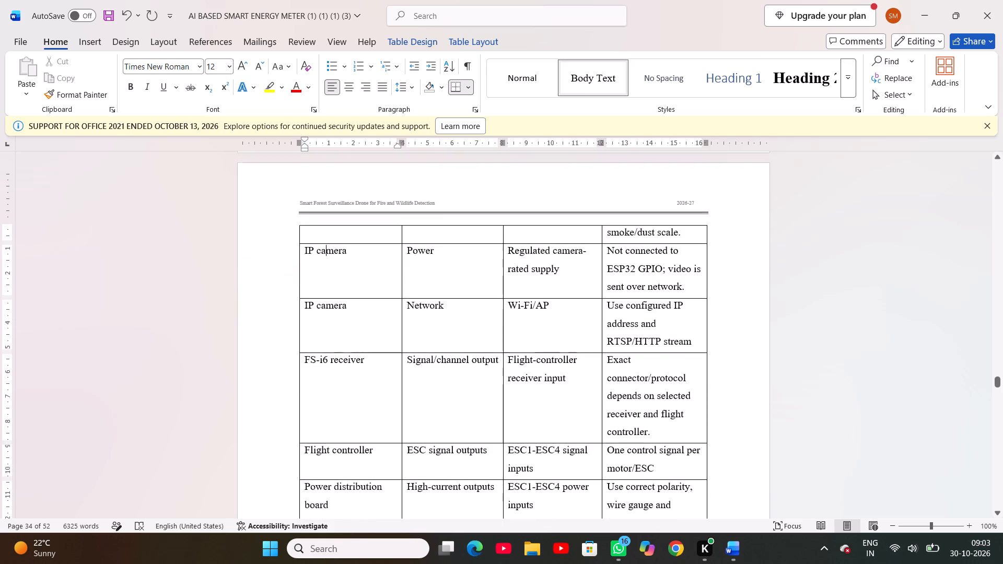
scroll(347, 466, "down", 2)
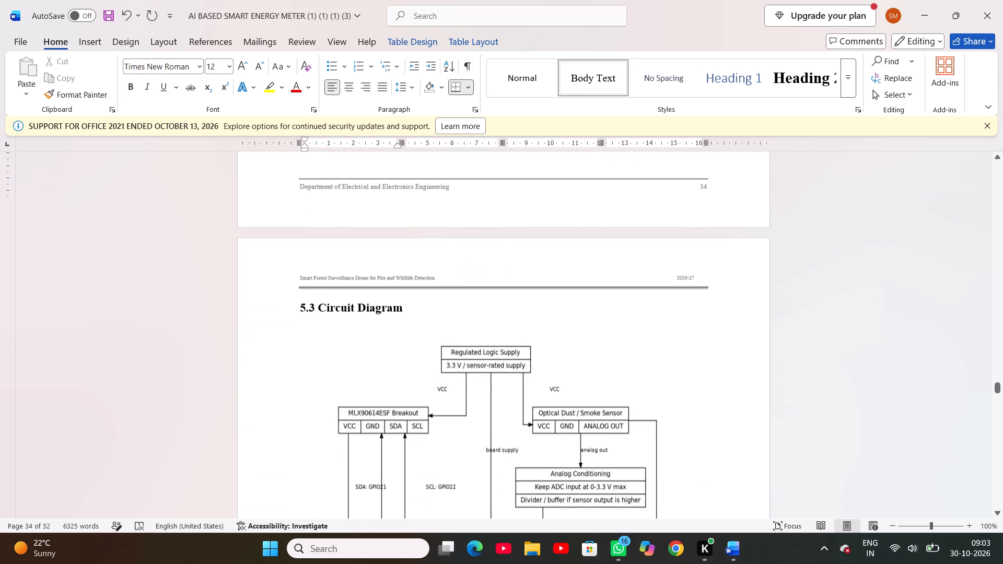
scroll(347, 466, "down", 1)
scroll(370, 403, "down", 2)
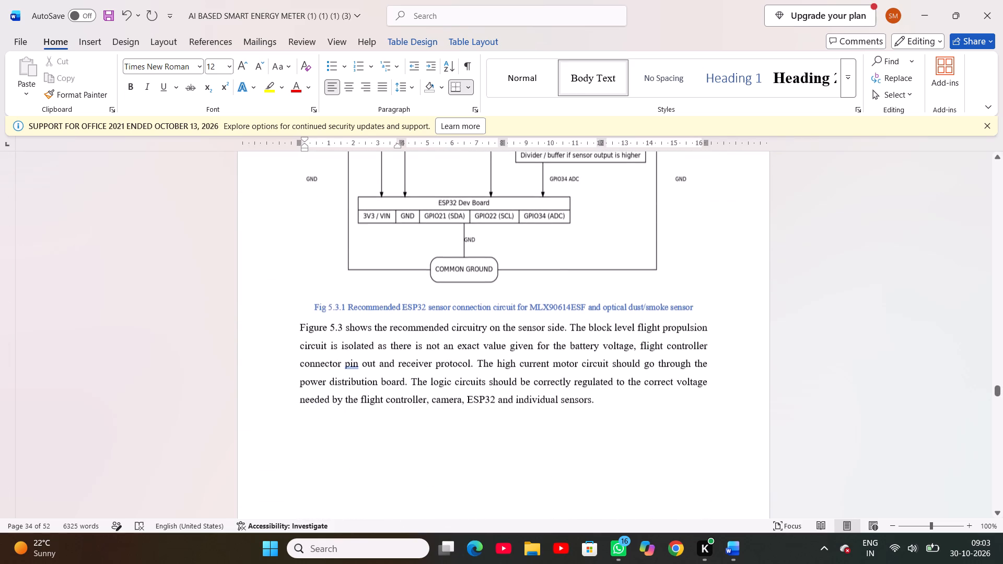
Check the body text fonts below the 5.3 circuit diagram and in sections 5.5 and 5.6, reviewing the 5.4 interconnection table.
left_click(370, 403)
scroll(370, 403, "down", 1)
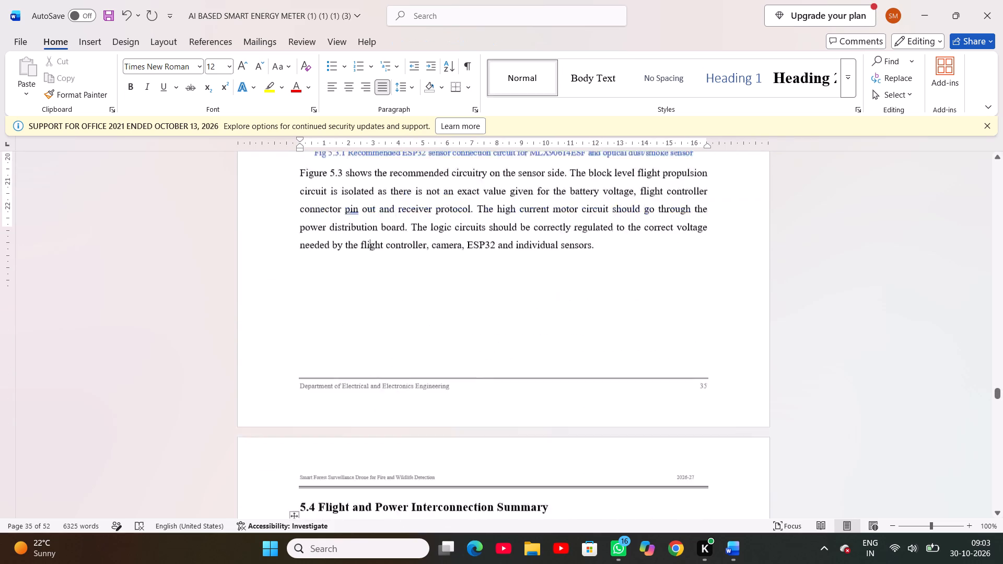
scroll(370, 403, "down", 1)
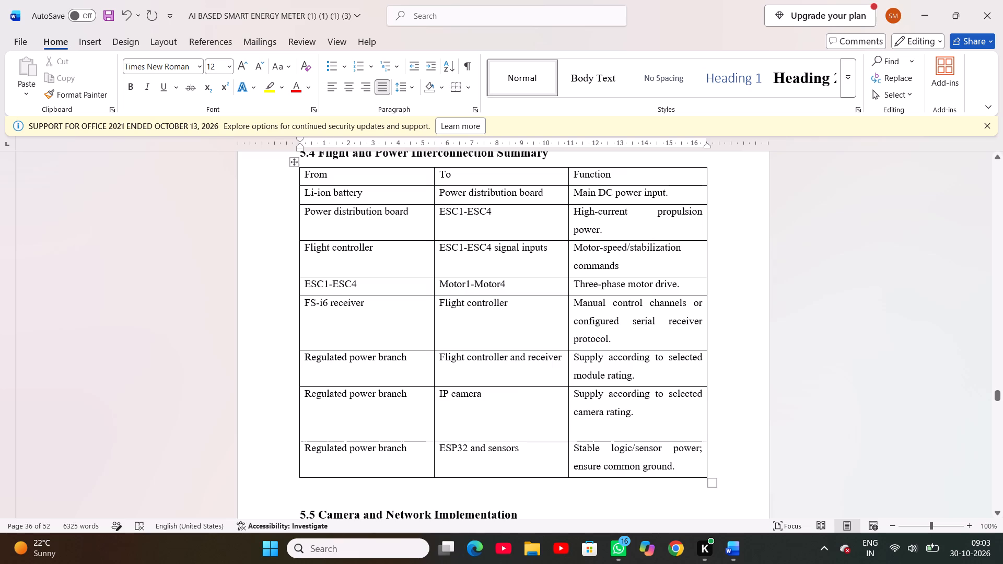
scroll(462, 346, "down", 1)
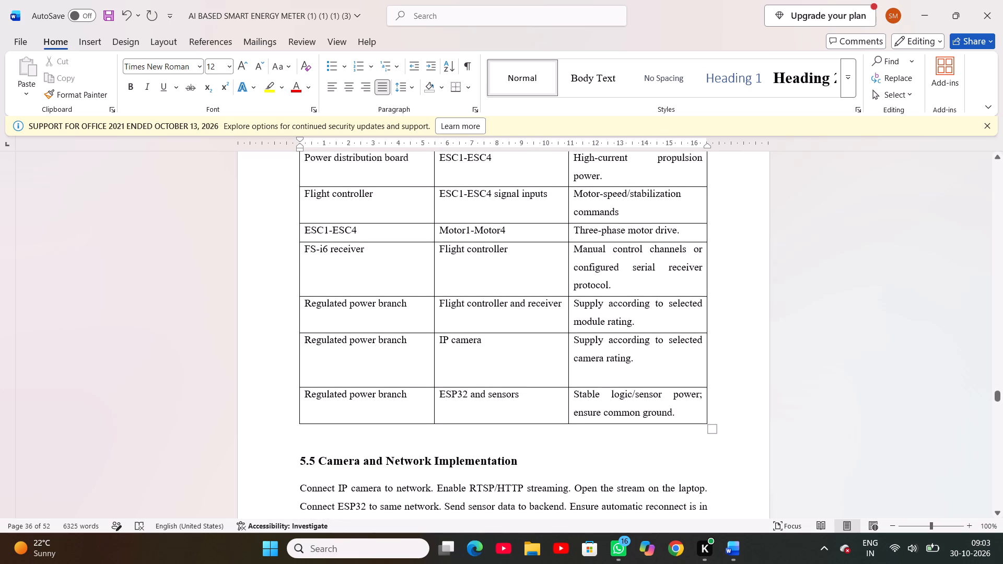
scroll(462, 346, "down", 2)
left_click(462, 346)
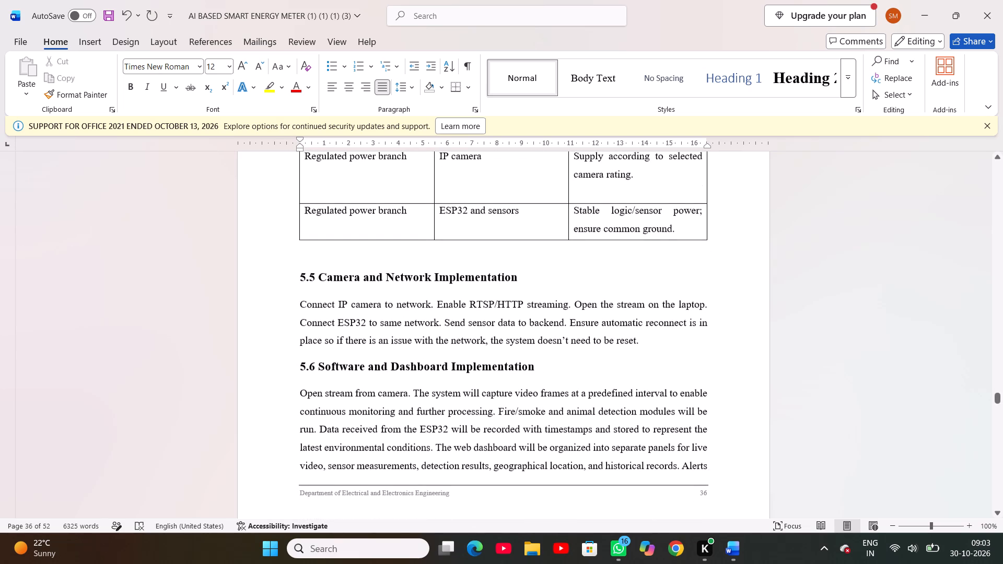
left_click(435, 440)
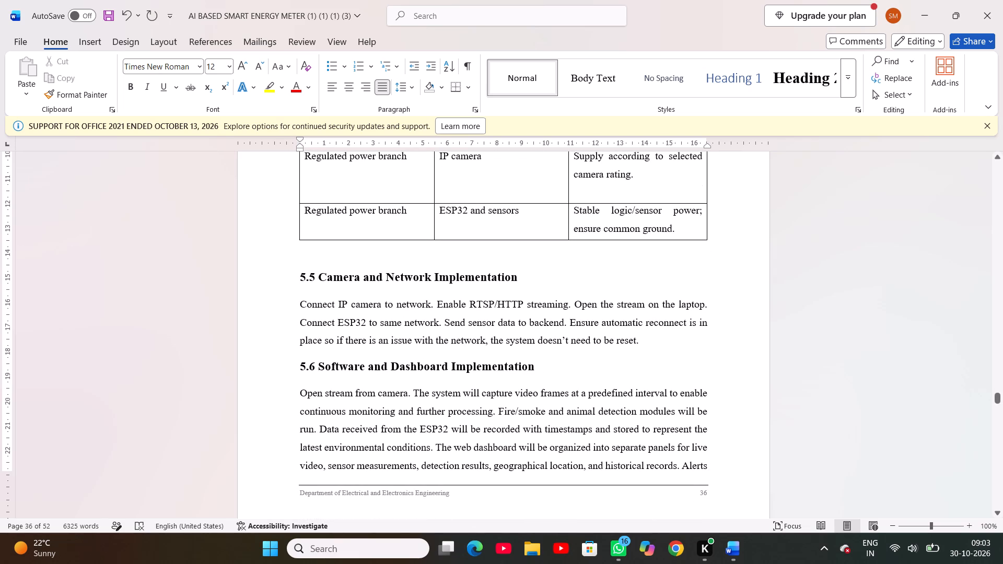
left_click(435, 440)
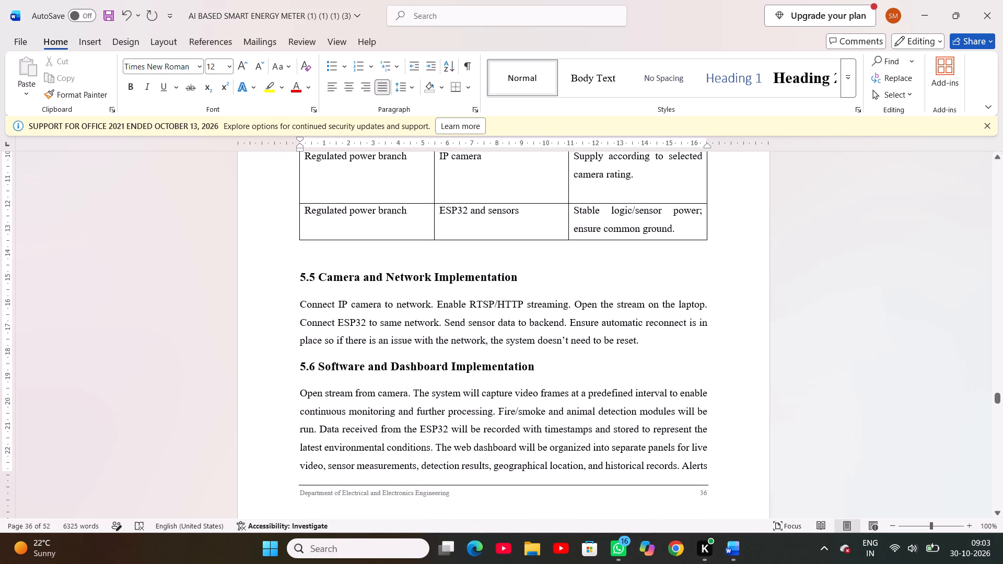
double_click(425, 319)
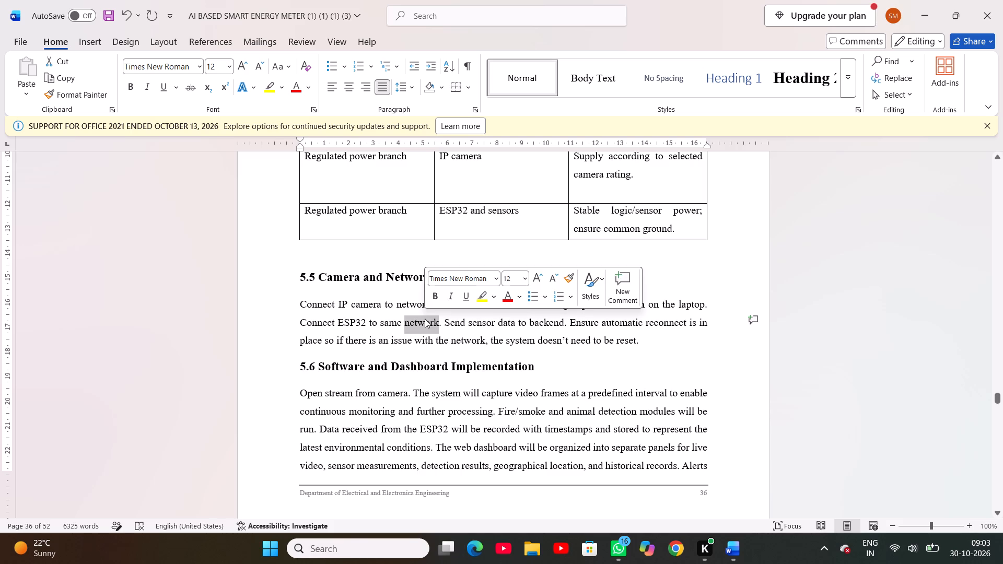
Check the fonts of the 5.6 heading and text, the 5.7 Integration Sequence list and the CHAPTER 6 title.
scroll(451, 409, "down", 1)
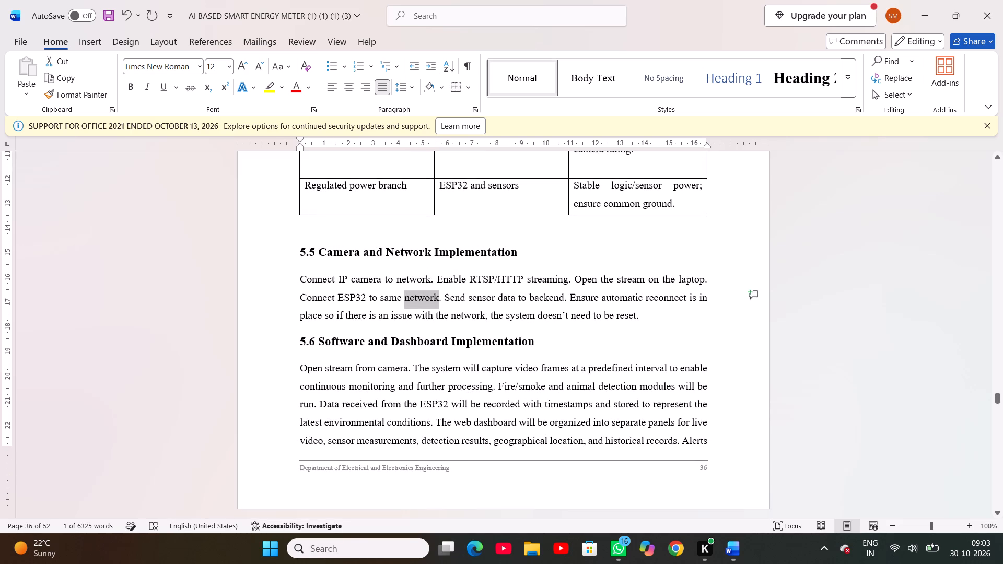
left_click(438, 342)
scroll(450, 393, "down", 1)
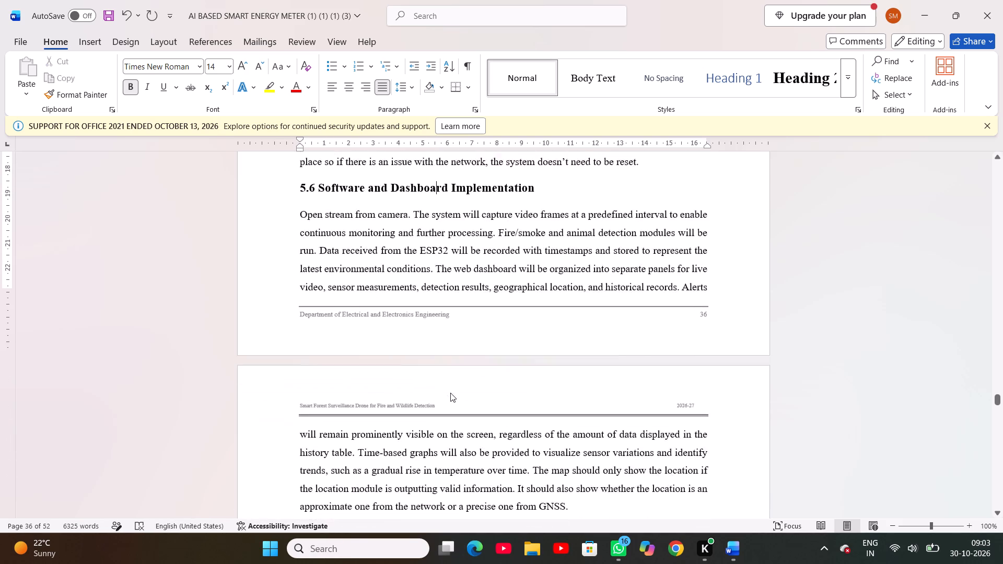
scroll(450, 393, "down", 1)
left_click(450, 393)
scroll(450, 393, "down", 1)
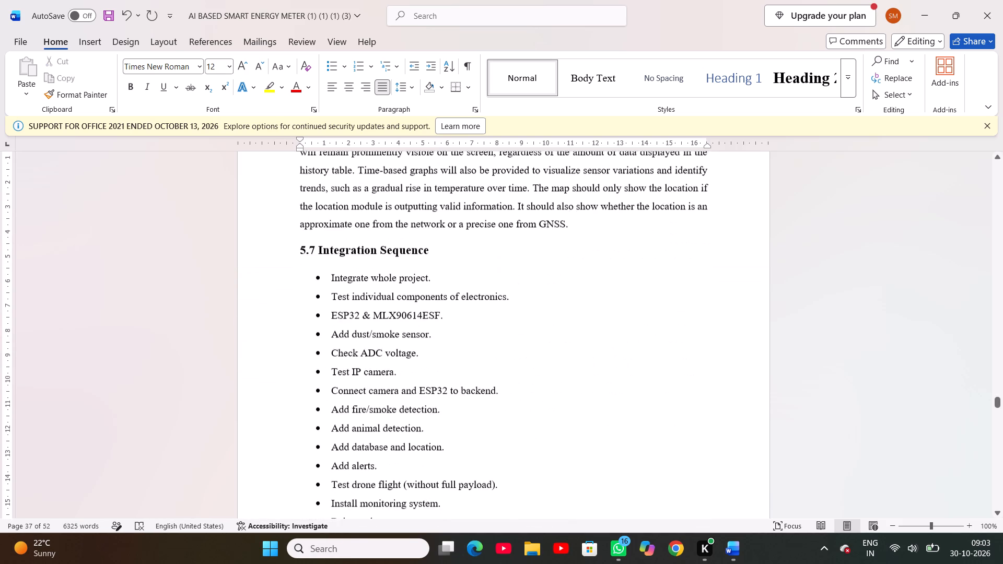
scroll(450, 393, "down", 1)
left_click(360, 393)
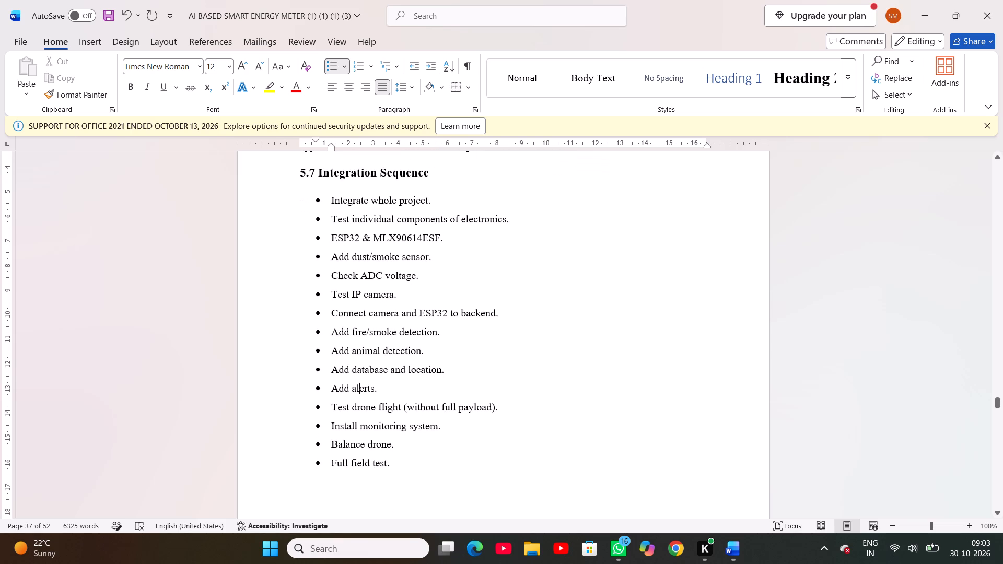
scroll(363, 421, "down", 2)
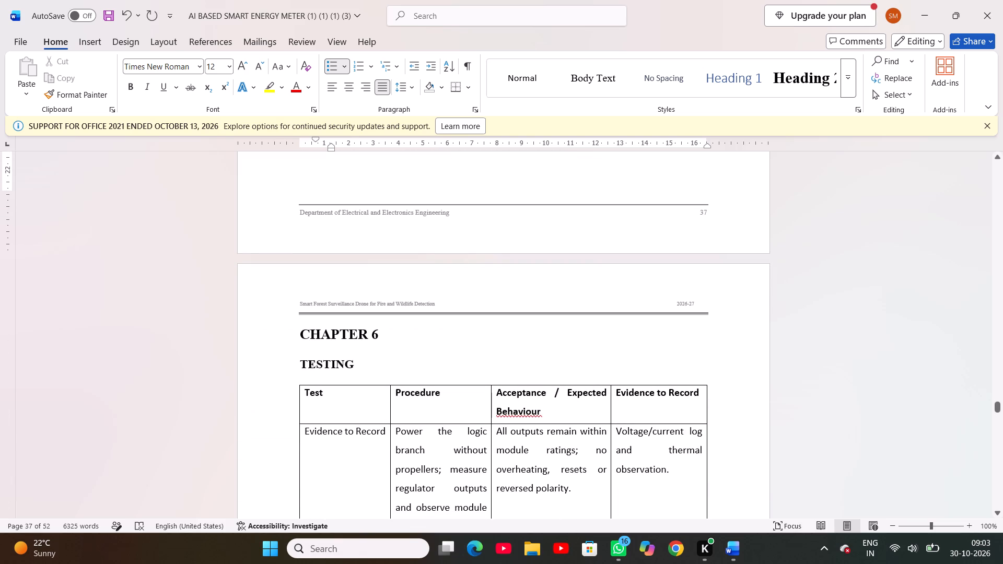
left_click(349, 334)
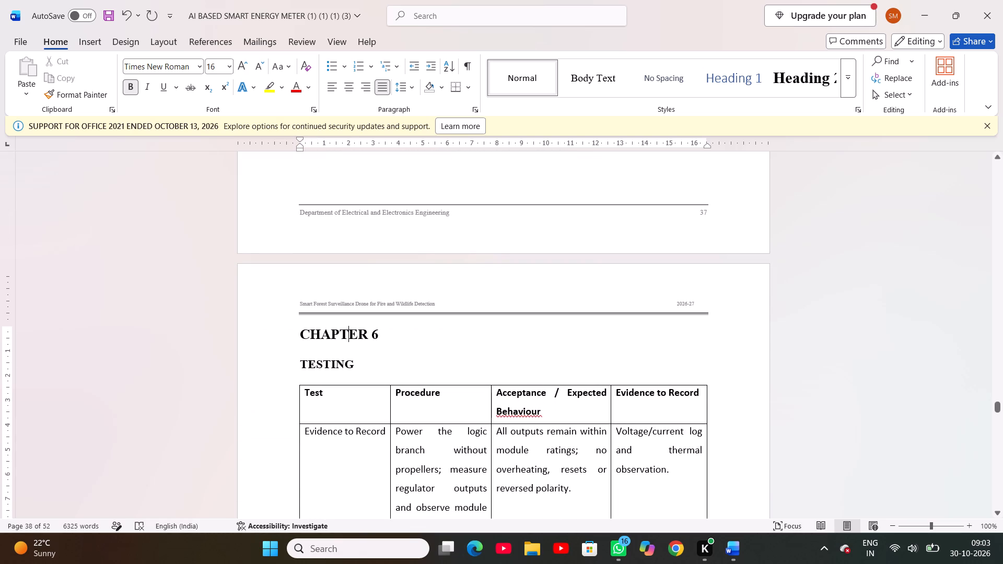
Check the fonts of the TESTING subtitle and the Chapter 6 test table, reviewing the table across its pages.
left_click(331, 362)
left_click(426, 446)
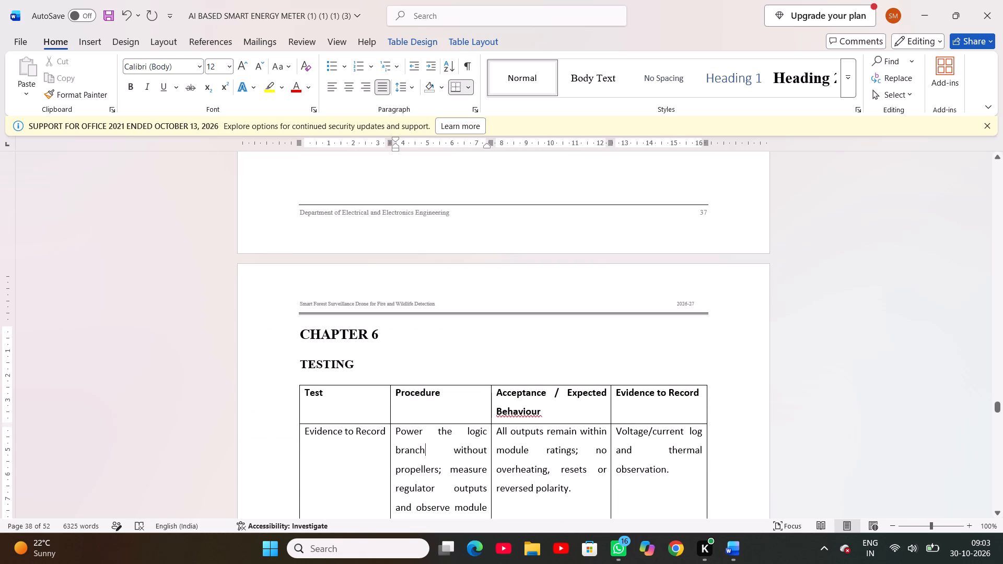
scroll(426, 446, "down", 2)
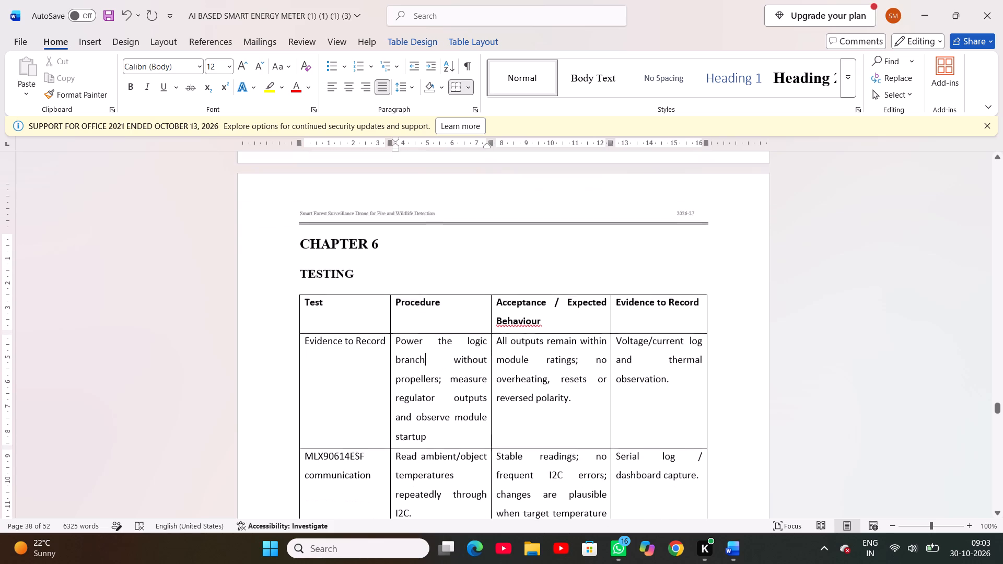
scroll(426, 446, "down", 2)
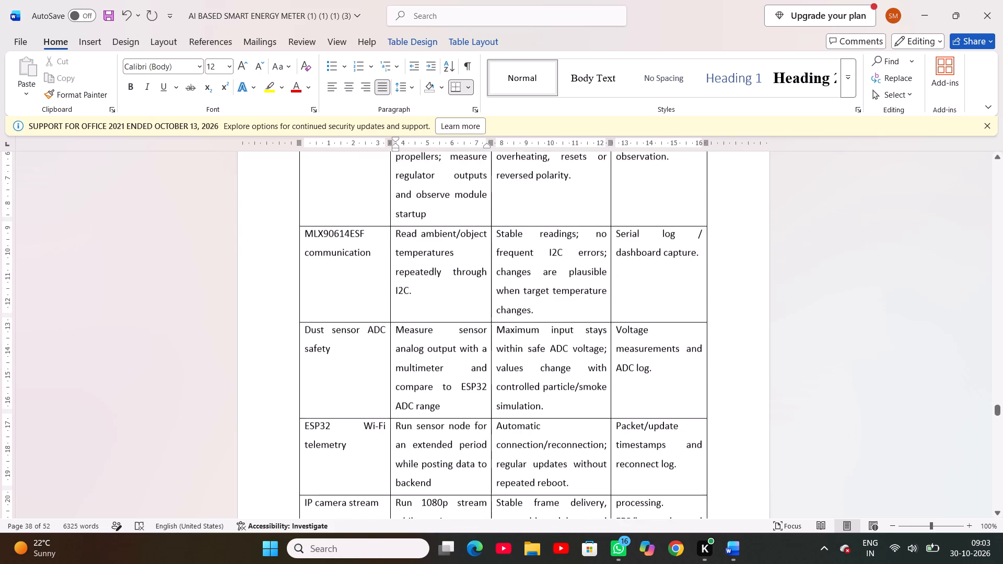
scroll(426, 446, "down", 2)
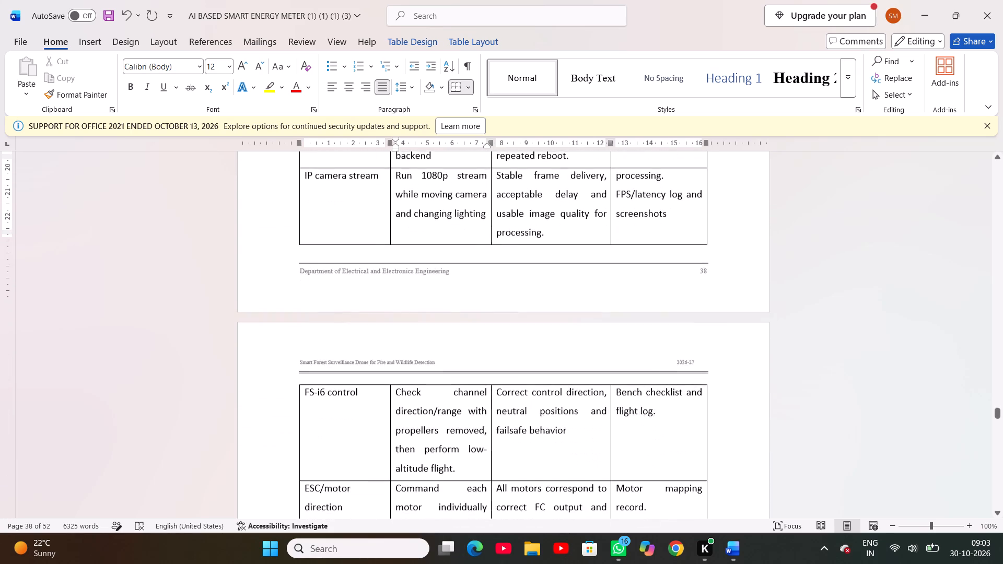
scroll(426, 446, "down", 1)
left_click(426, 446)
scroll(426, 446, "down", 1)
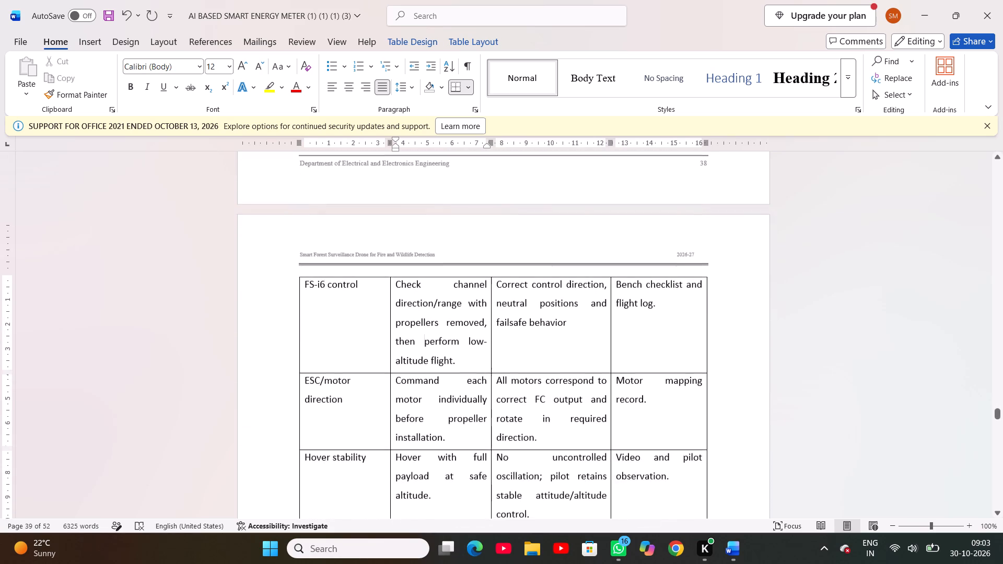
scroll(426, 446, "down", 3)
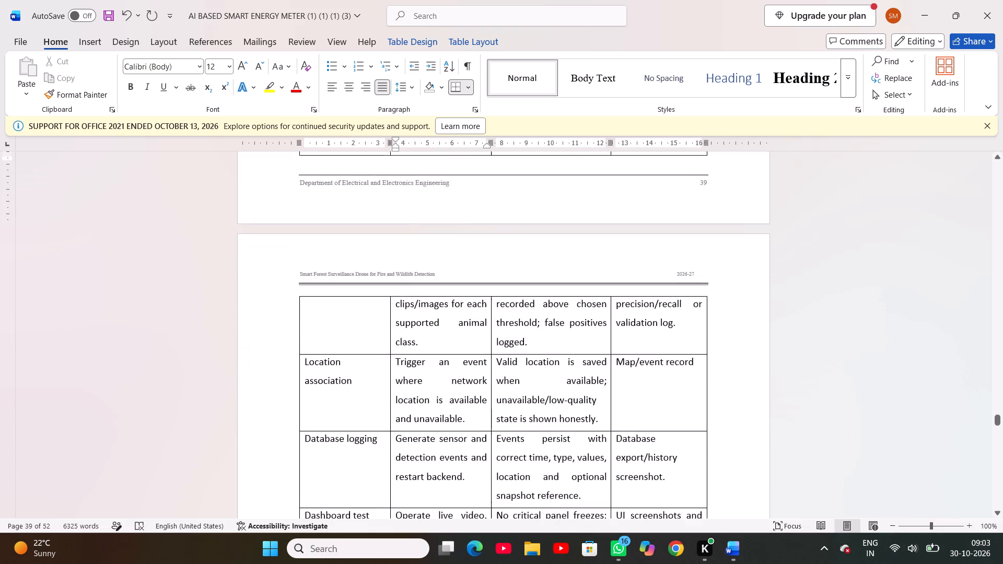
Review sections 6.1 to 6.3 and check the fonts of the Detection and Dashboard testing, Flight Testing and Hardware Testing headings.
scroll(426, 446, "down", 4)
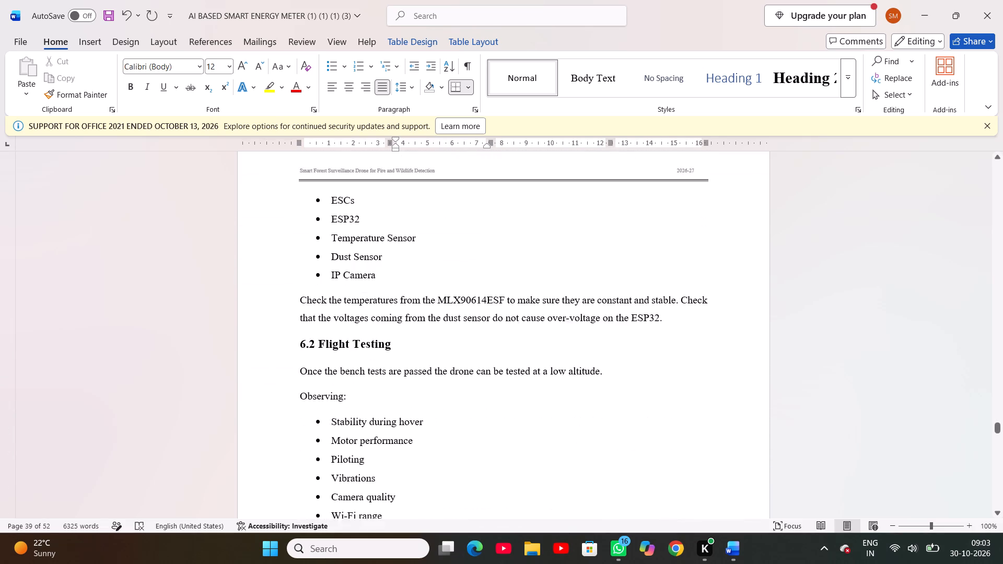
scroll(426, 446, "down", 2)
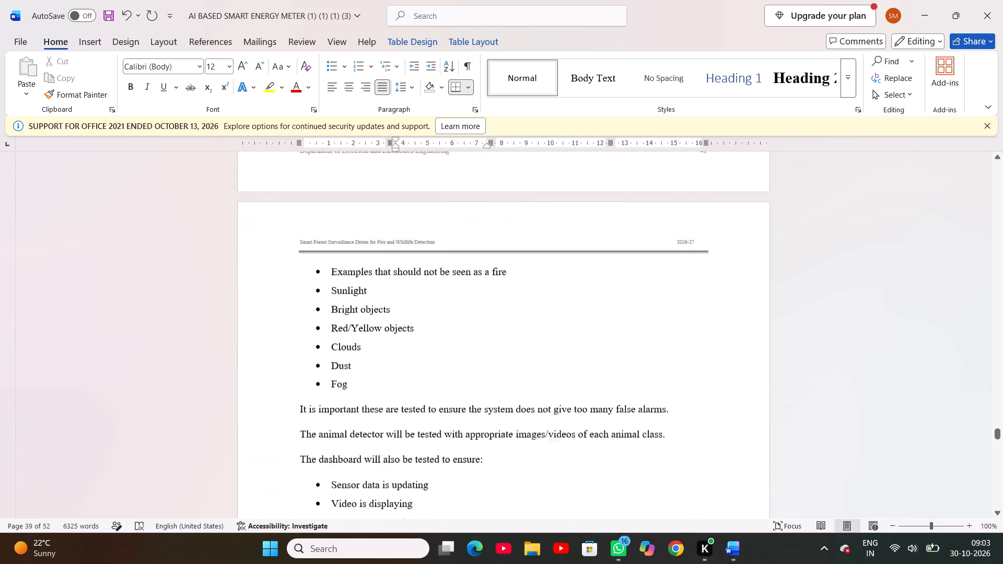
scroll(426, 446, "down", 1)
scroll(399, 415, "up", 2)
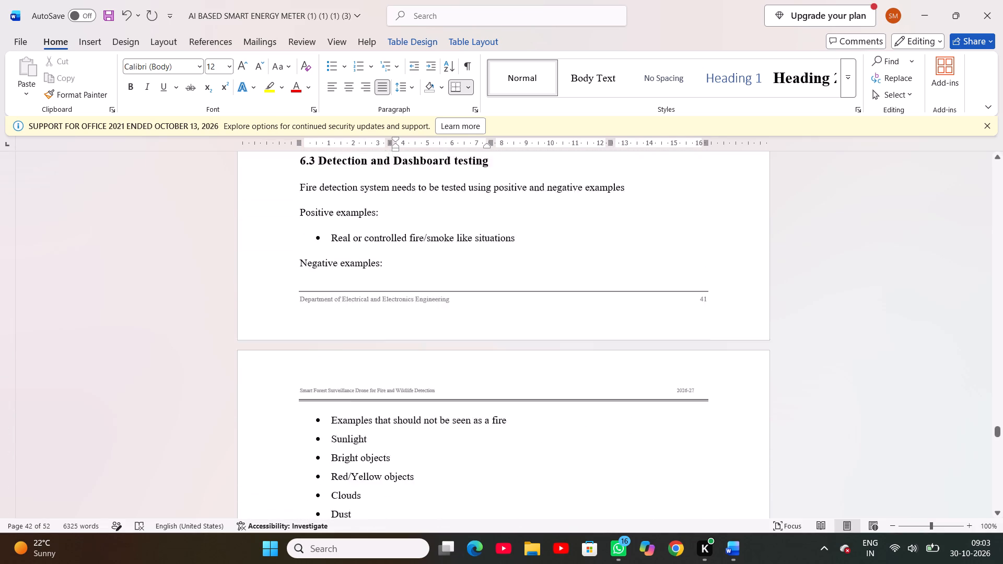
scroll(399, 415, "up", 1)
left_click(383, 485)
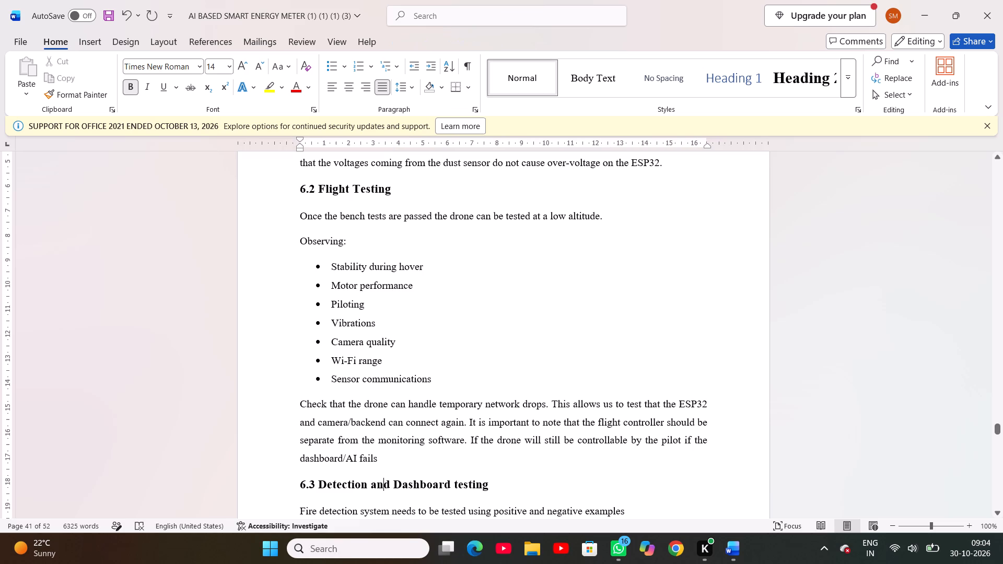
scroll(383, 485, "up", 1)
left_click(340, 365)
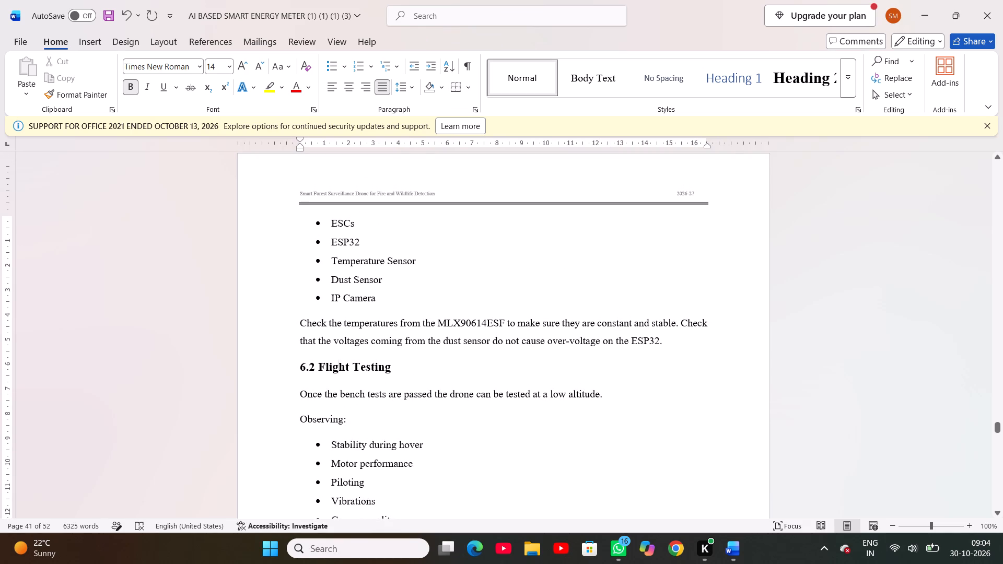
scroll(340, 365, "up", 2)
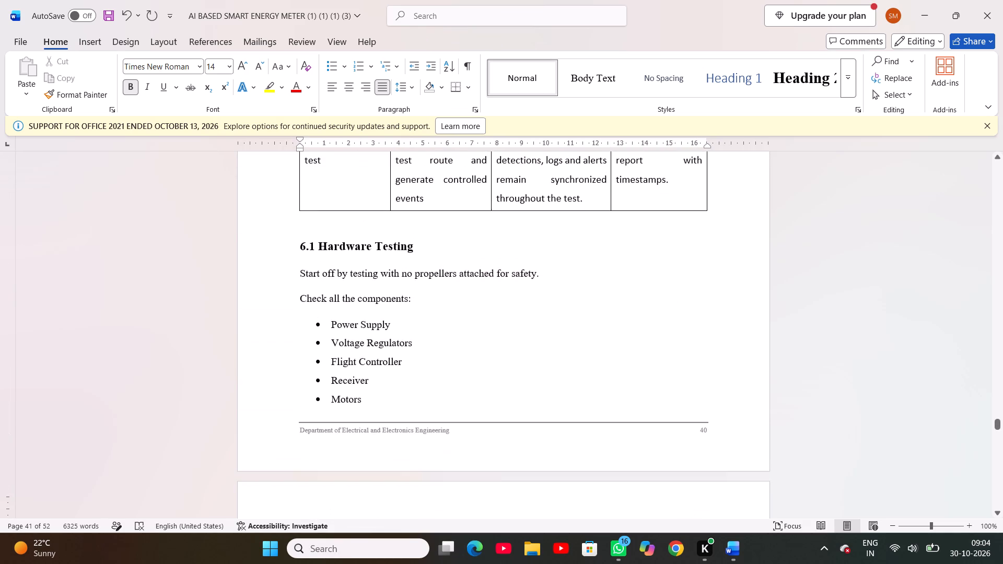
left_click(337, 245)
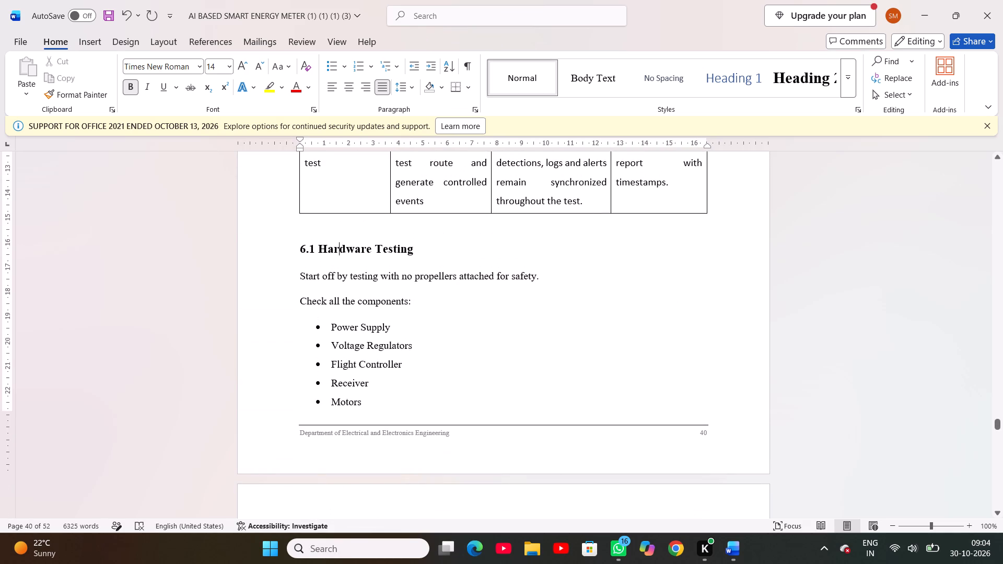
Return to the start of Chapter 6 and check the fonts of its titles and the test table's Procedure and Test columns.
scroll(337, 245, "up", 4)
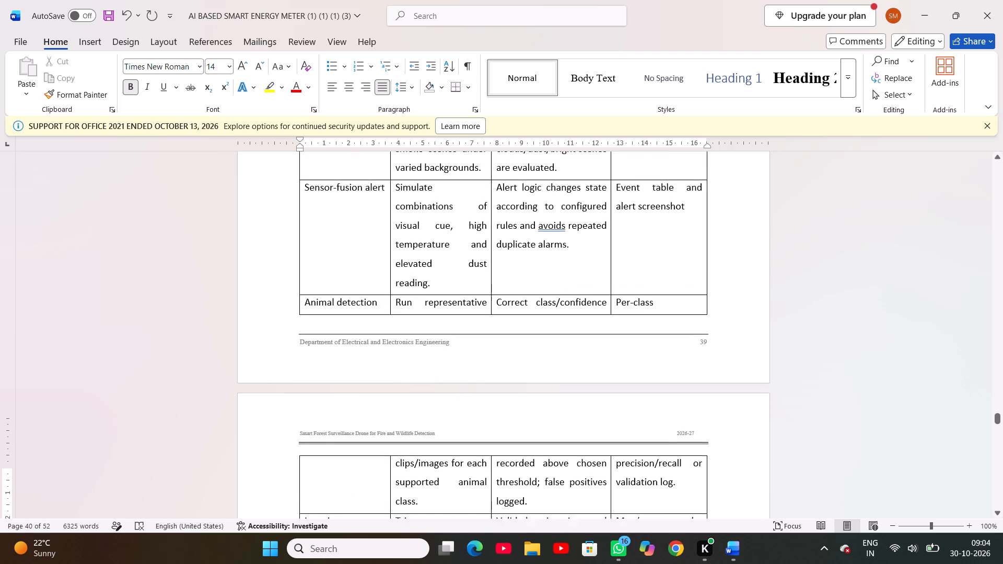
scroll(337, 245, "up", 4)
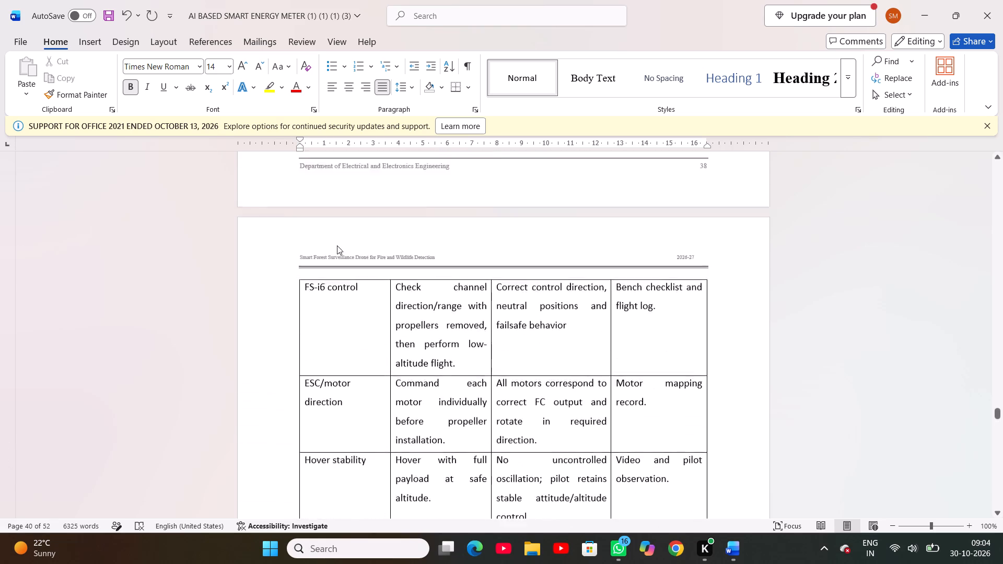
scroll(337, 245, "up", 1)
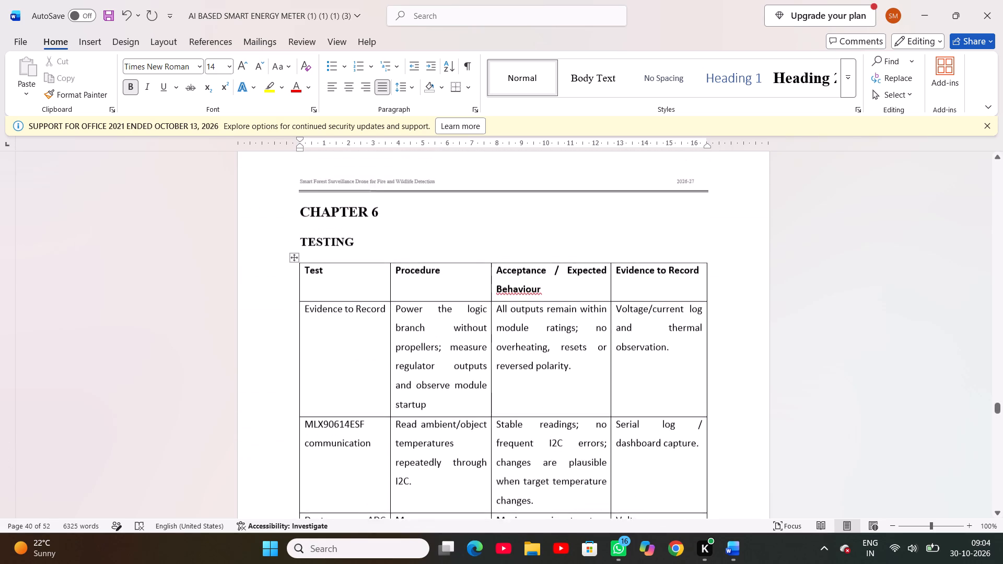
scroll(337, 245, "up", 1)
left_click(337, 263)
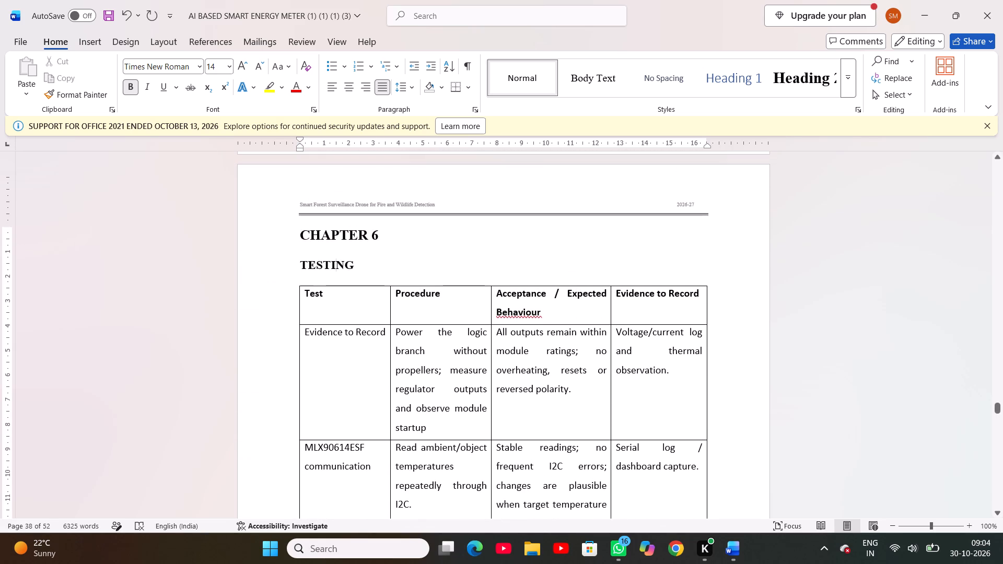
left_click(347, 229)
left_click(439, 382)
left_click(415, 297)
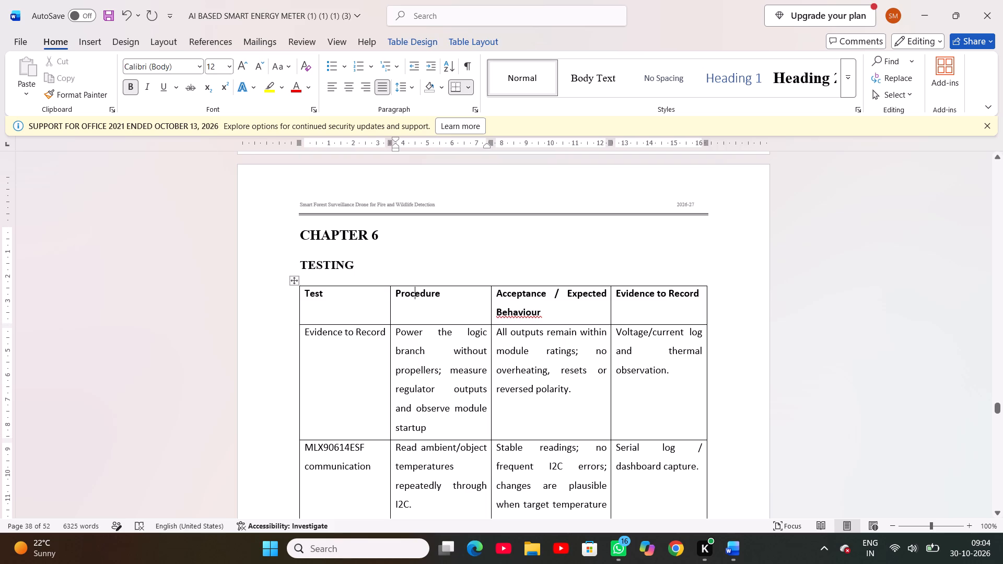
left_click(318, 292)
Change the Test column header and the Evidence to Record cell beneath it to Times New Roman.
left_click_drag(305, 293, 330, 300)
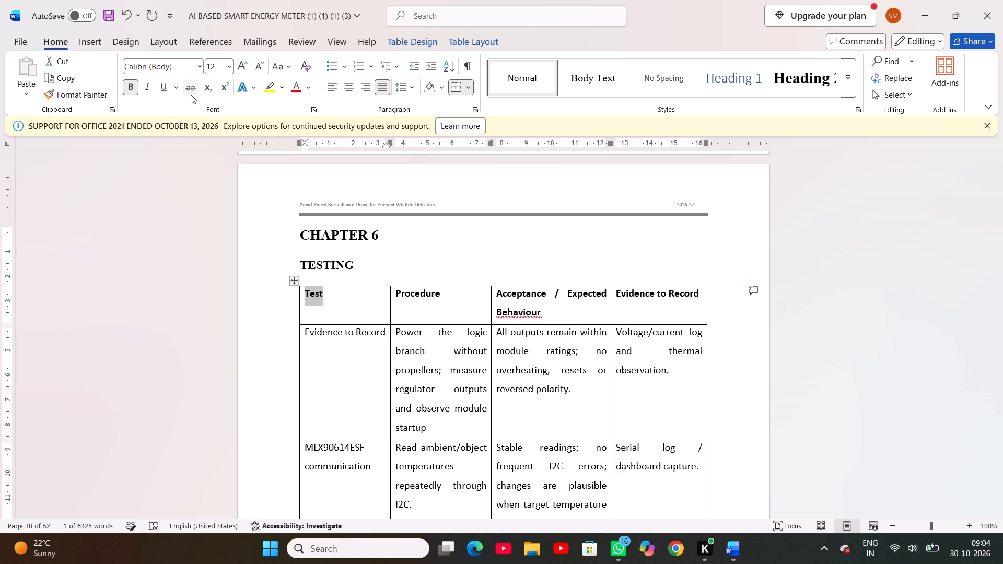
left_click(199, 66)
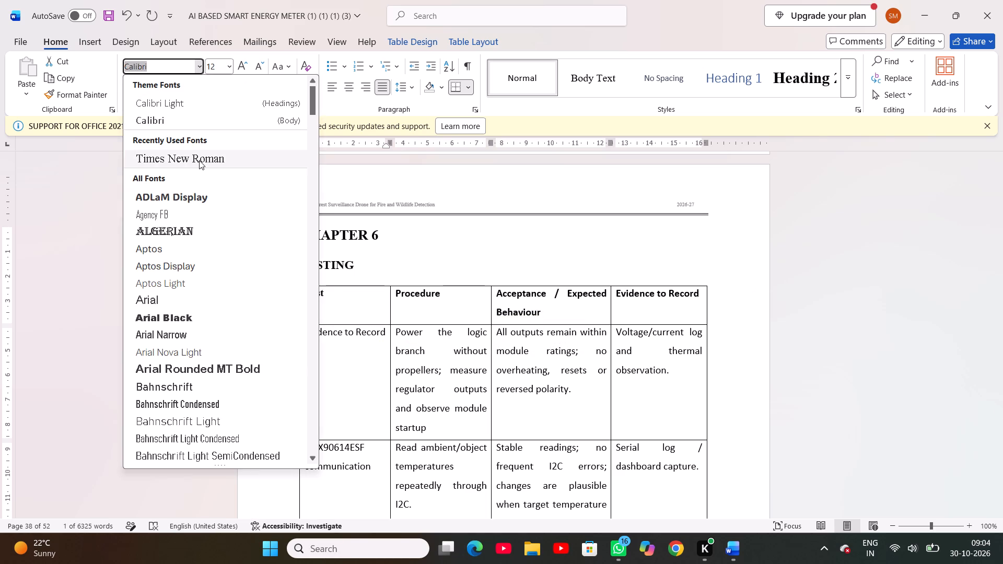
left_click(199, 160)
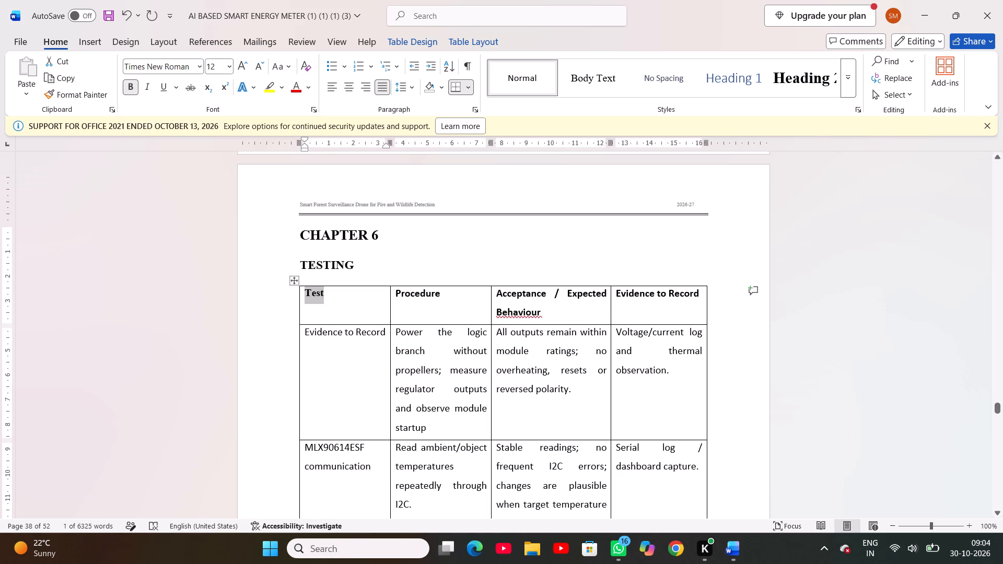
left_click(309, 332)
left_click_drag(309, 332, 371, 343)
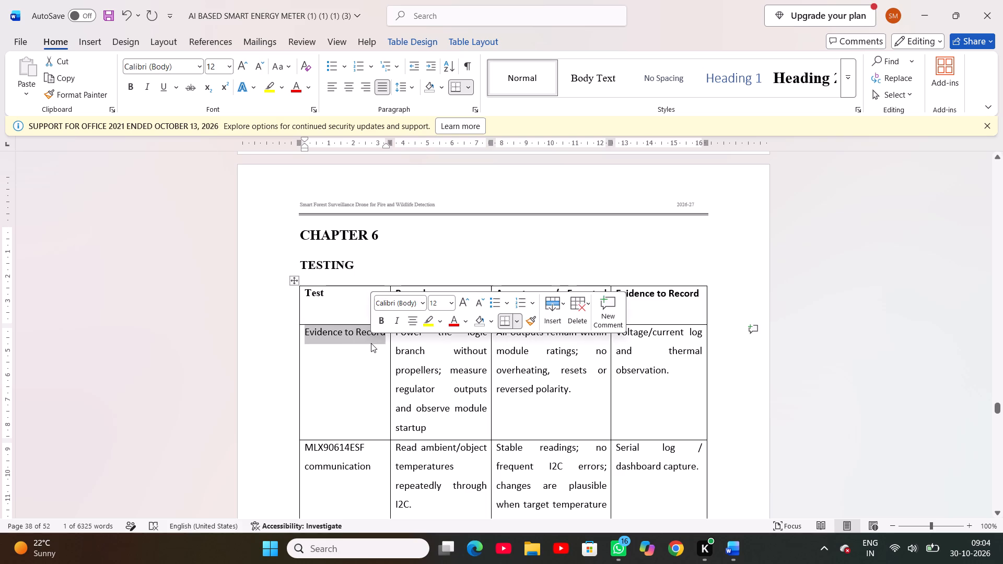
left_click(200, 67)
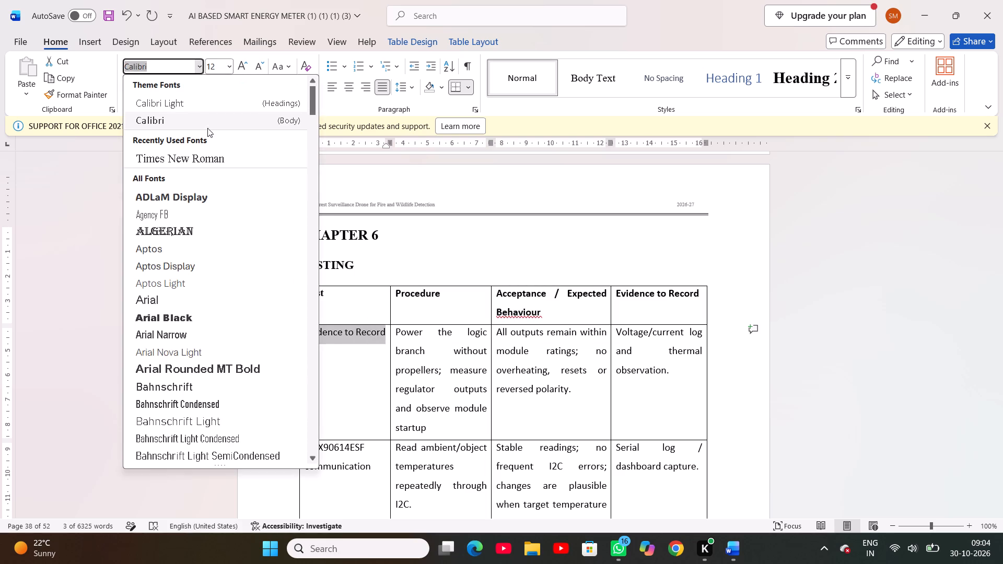
left_click(211, 158)
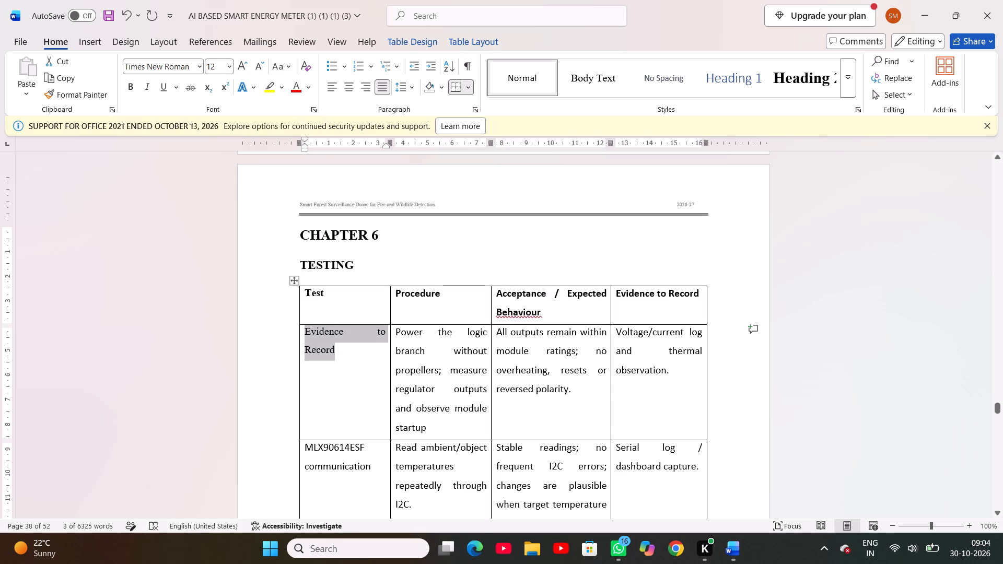
Change the Procedure column header and the first procedure cell beneath it to Times New Roman.
left_click_drag(397, 295, 439, 304)
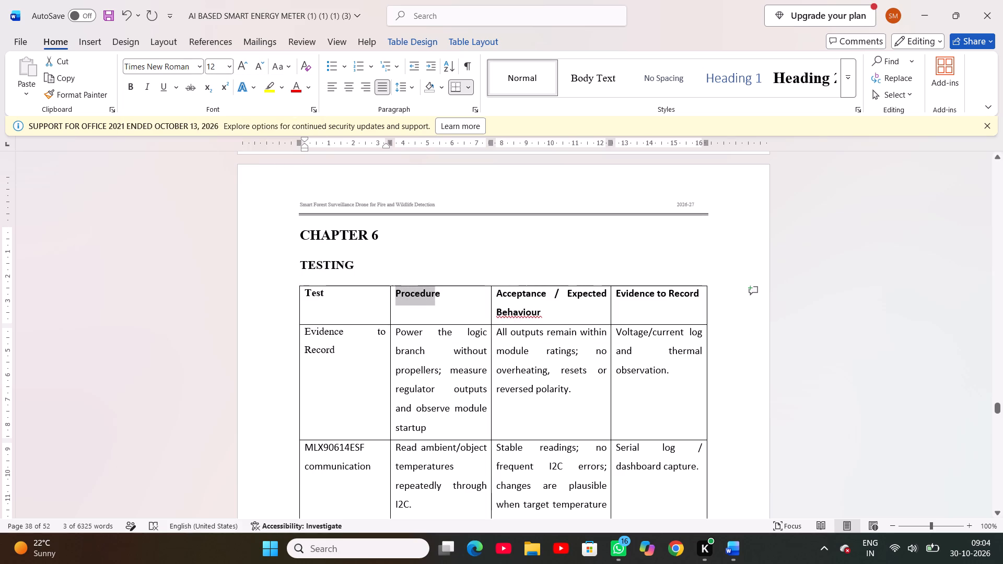
left_click_drag(439, 304, 444, 304)
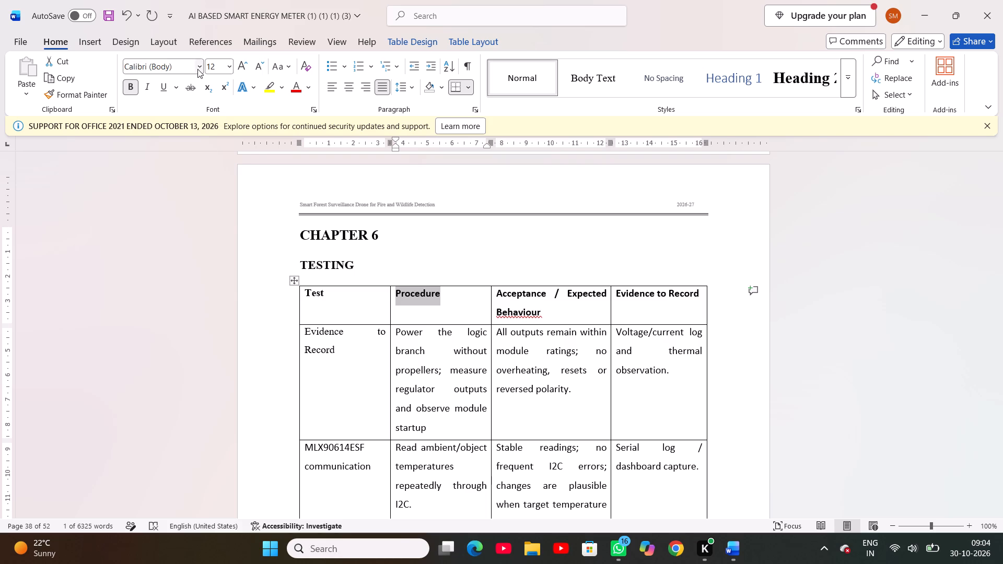
left_click_drag(197, 69, 204, 157)
left_click(204, 157)
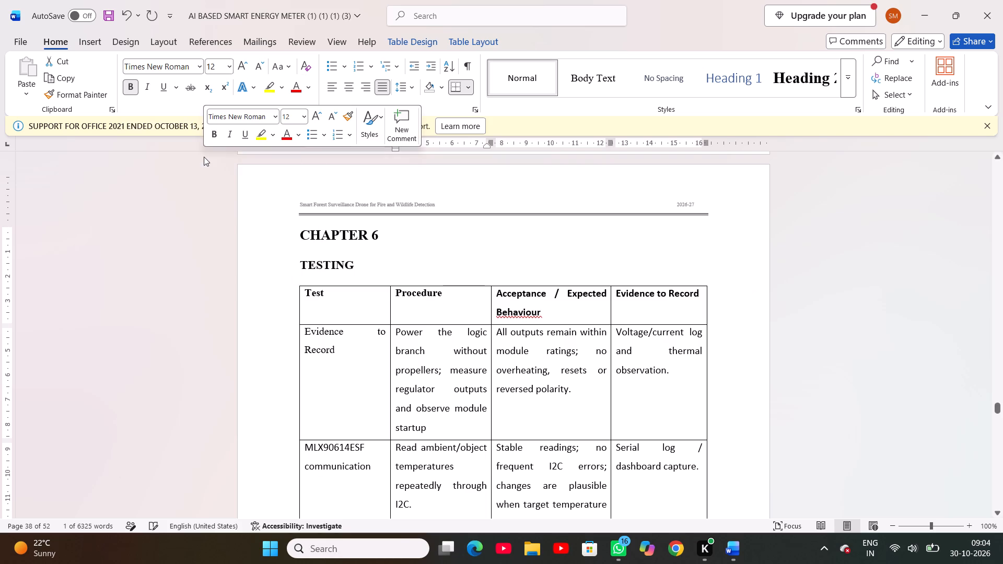
left_click_drag(396, 331, 475, 432)
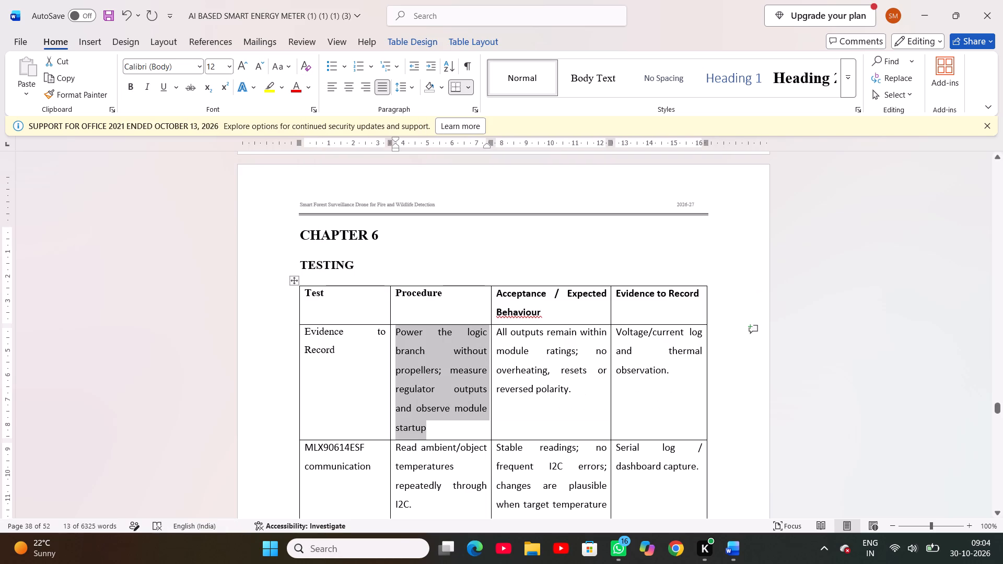
left_click(201, 67)
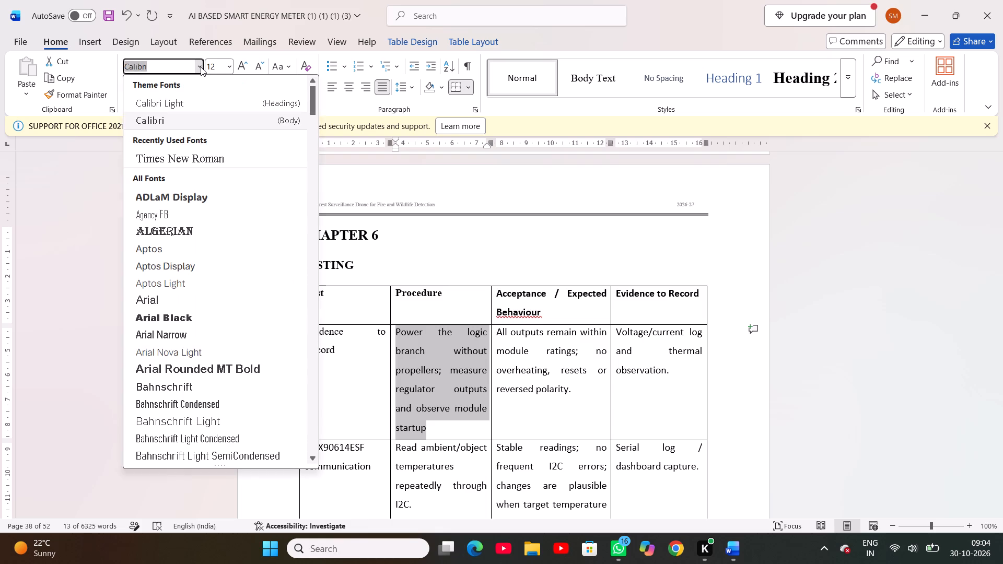
left_click(206, 155)
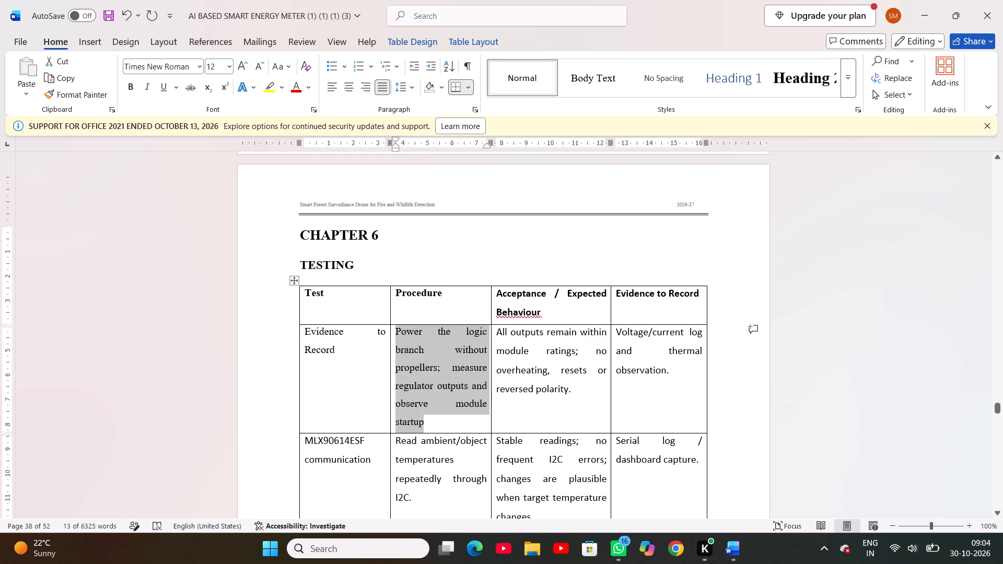
Change the Acceptance / Expected Behaviour header and the first cell beneath it to Times New Roman.
left_click_drag(497, 293, 522, 345)
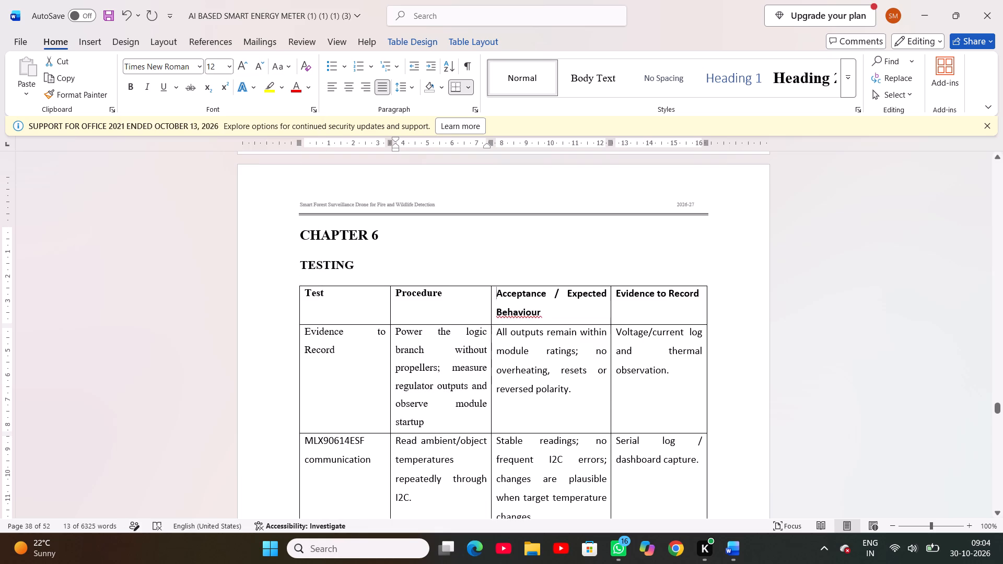
left_click_drag(522, 345, 535, 384)
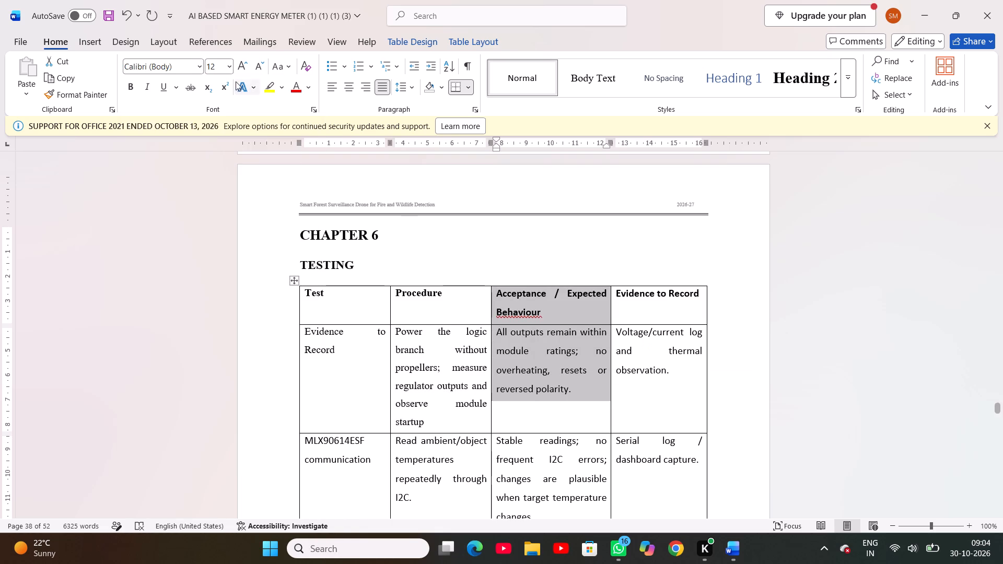
left_click(201, 69)
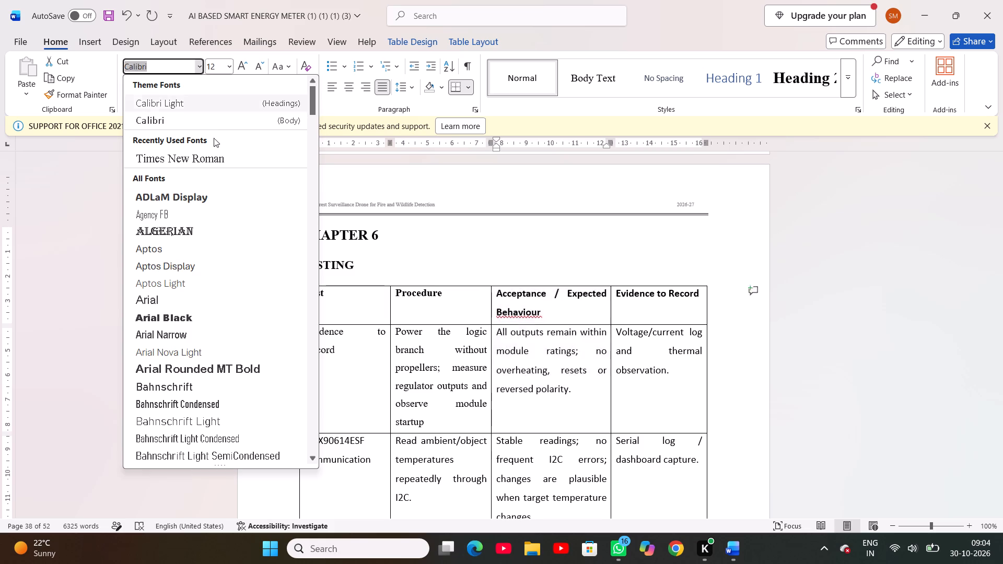
Apply Times New Roman to the selected Acceptance / Expected Behaviour header and the first cell beneath it.
left_click(219, 157)
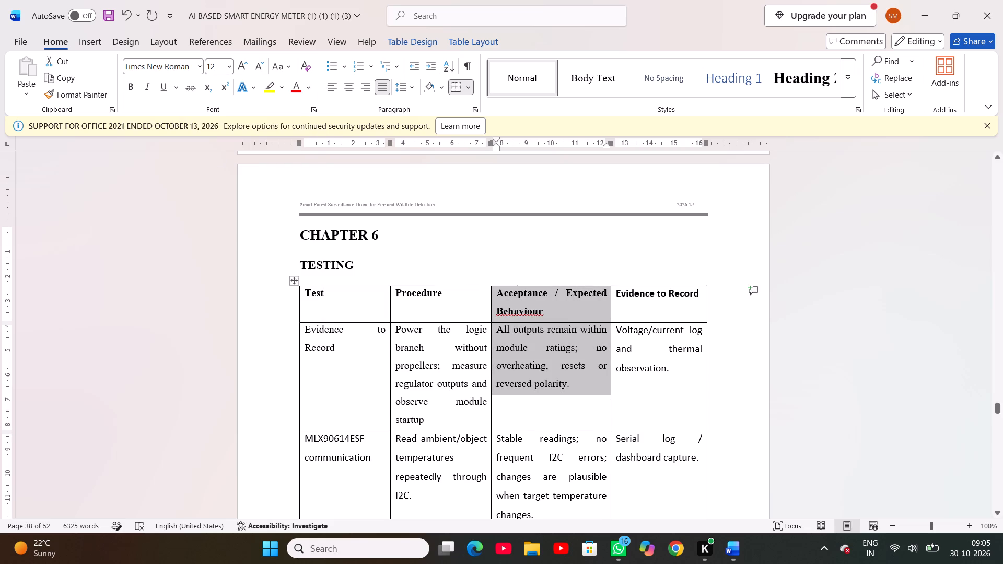
left_click(656, 418)
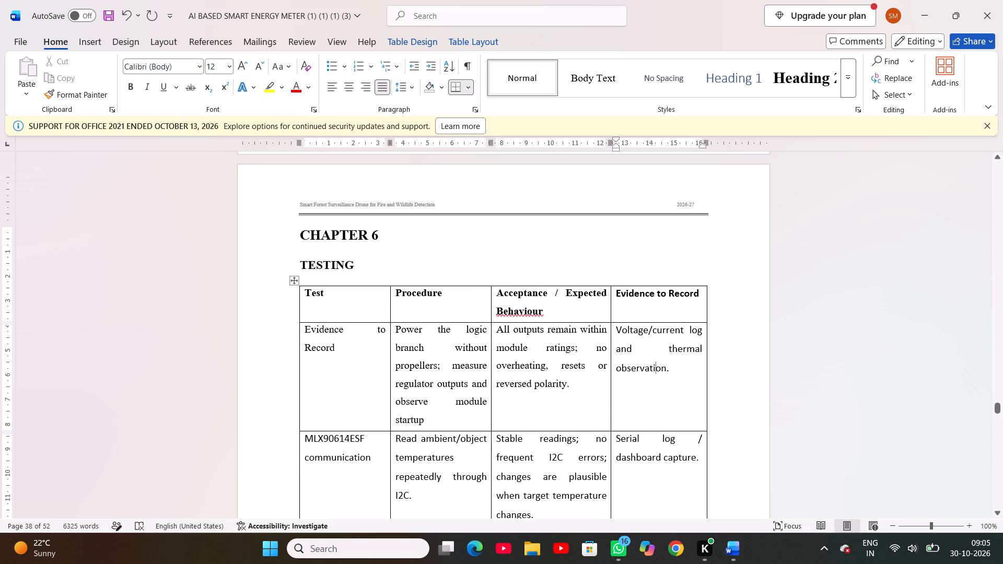
Change the Evidence to Record column header and the first cell beneath it to Times New Roman.
left_click_drag(618, 294, 648, 349)
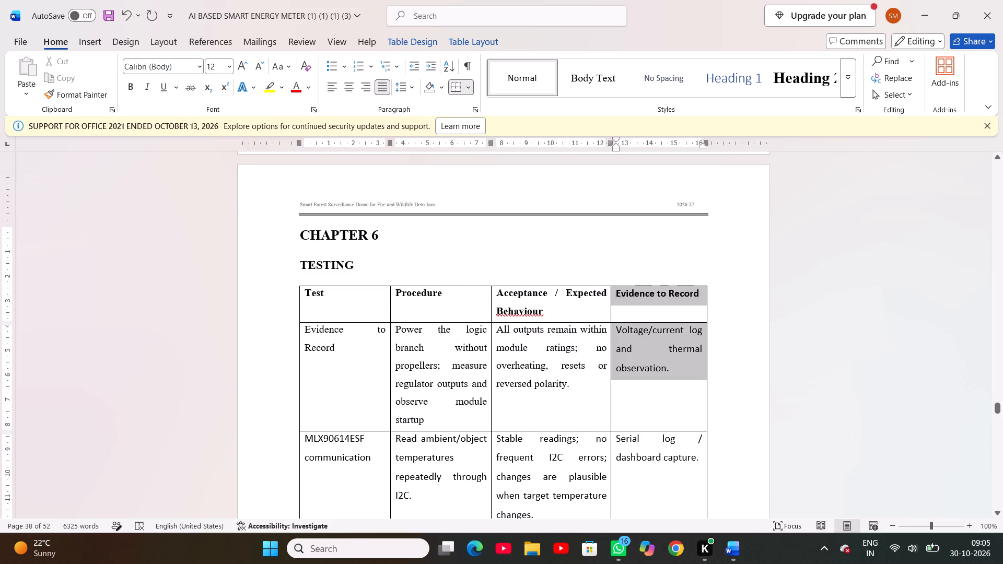
left_click_drag(648, 349, 654, 363)
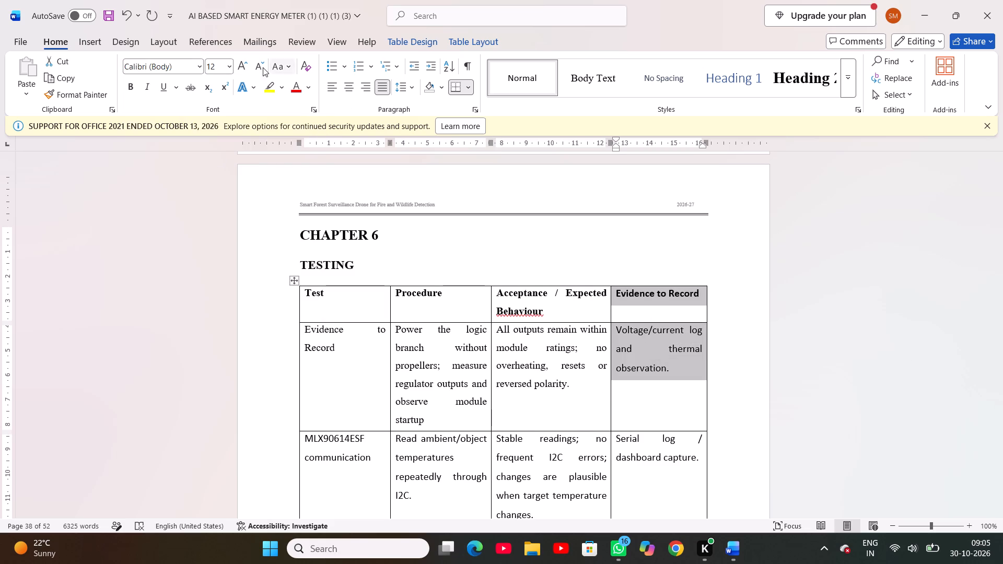
left_click(203, 68)
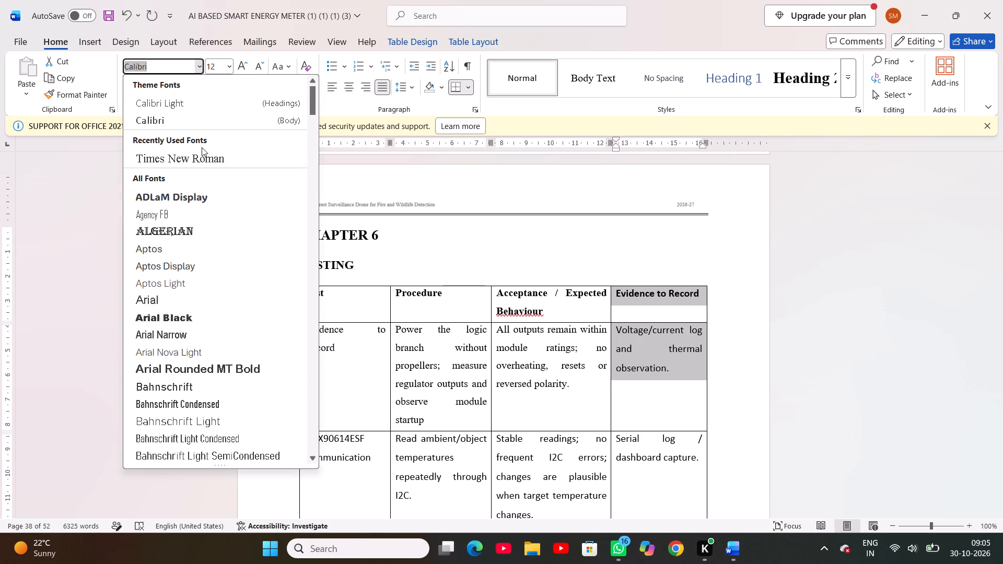
left_click(202, 154)
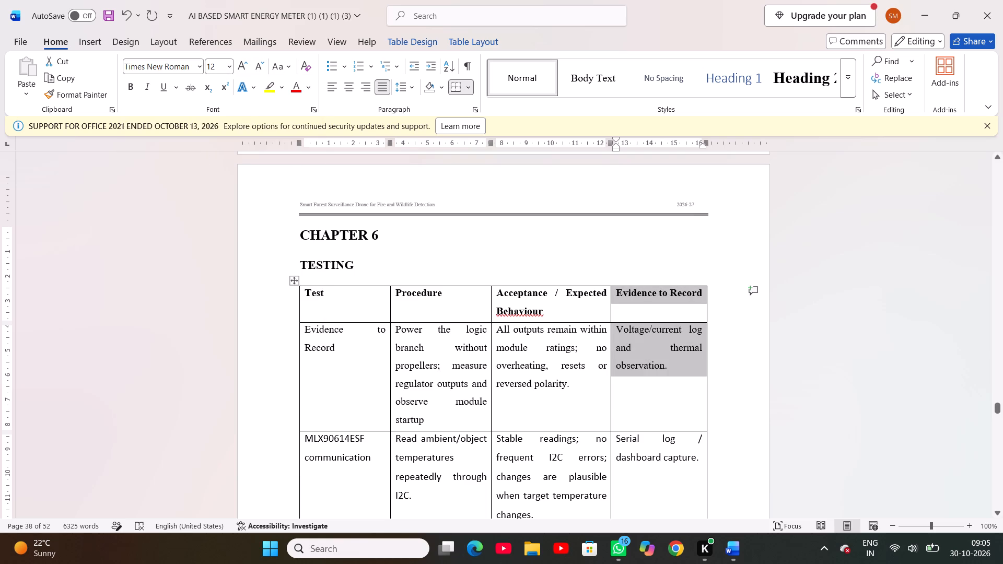
left_click(567, 406)
Change all cells of the MLX90614ESF communication and Dust sensor ADC safety rows to Times New Roman.
scroll(567, 406, "down", 1)
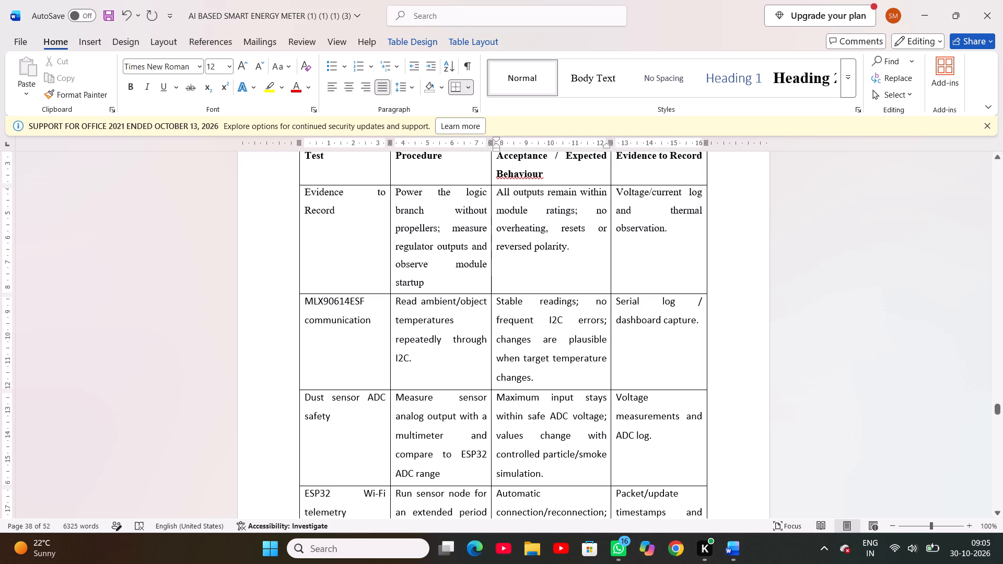
left_click_drag(307, 301, 418, 416)
scroll(396, 389, "up", 1)
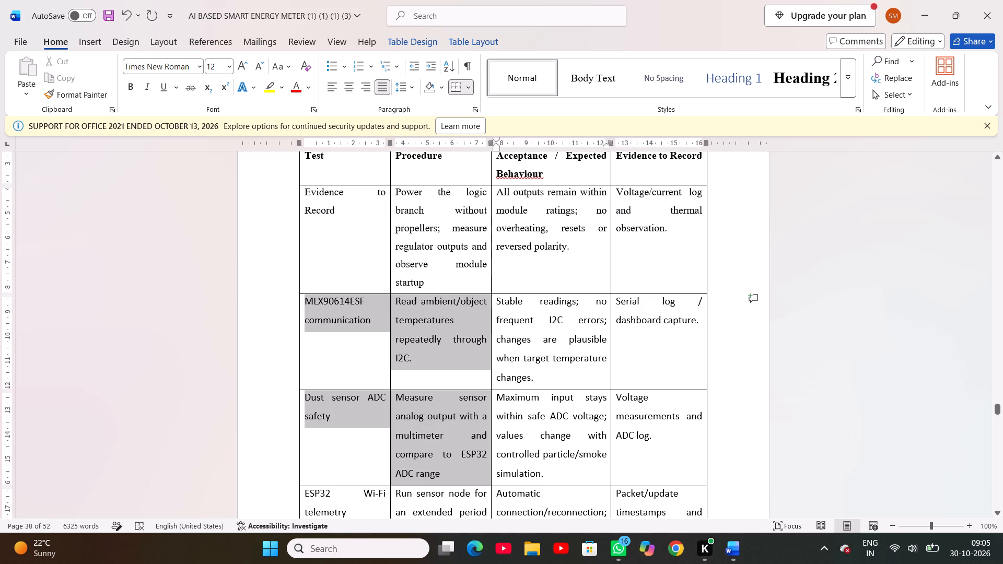
left_click_drag(418, 416, 671, 461)
scroll(454, 459, "up", 1)
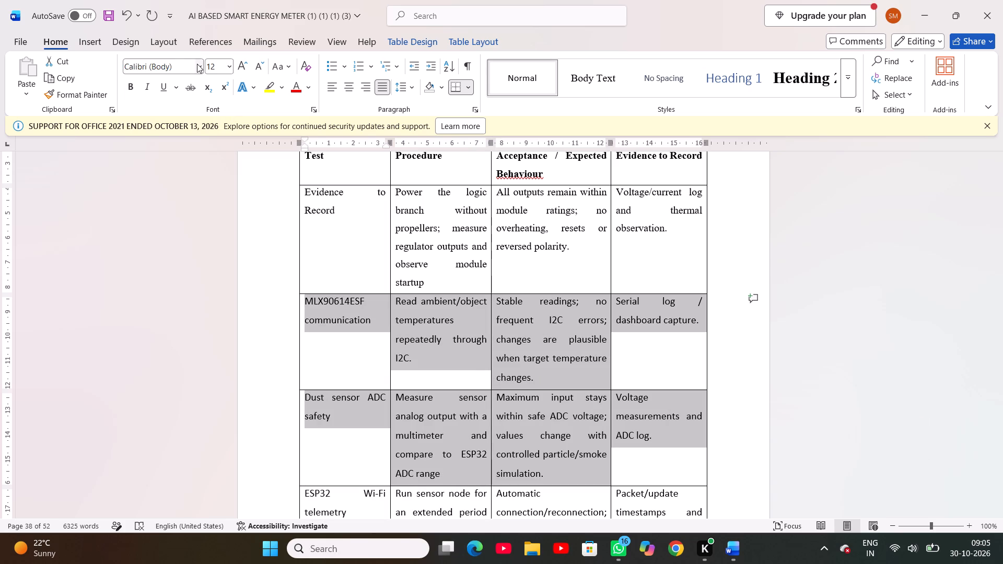
left_click(197, 64)
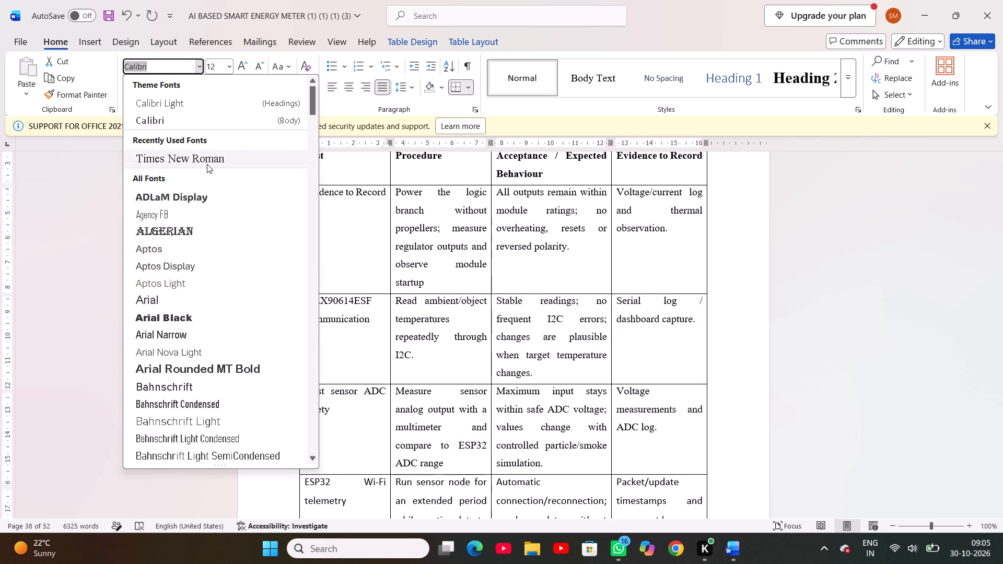
left_click(207, 164)
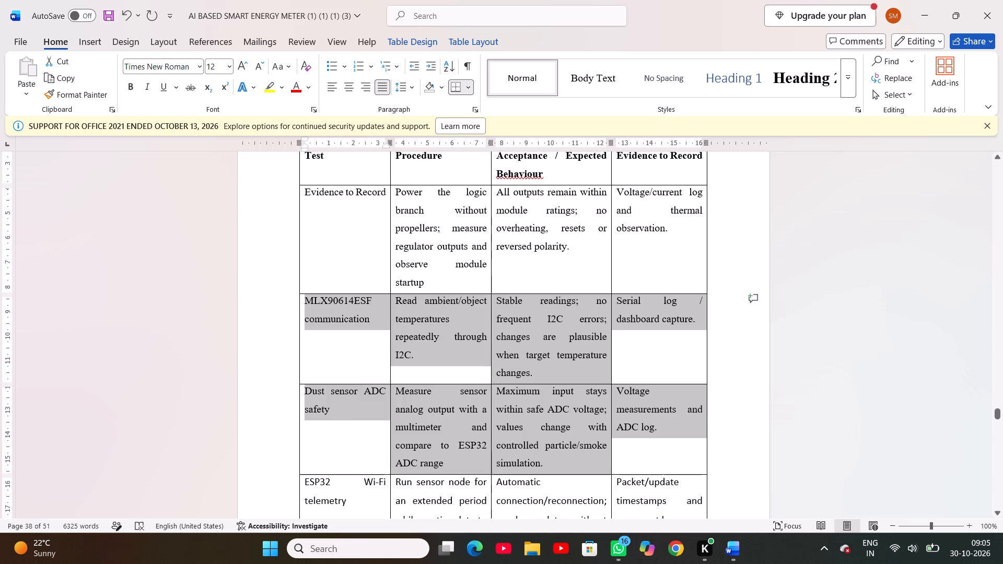
left_click(656, 457)
Go on to the remaining test table rows, from ESP32 Wi-Fi telemetry onward.
scroll(656, 457, "down", 1)
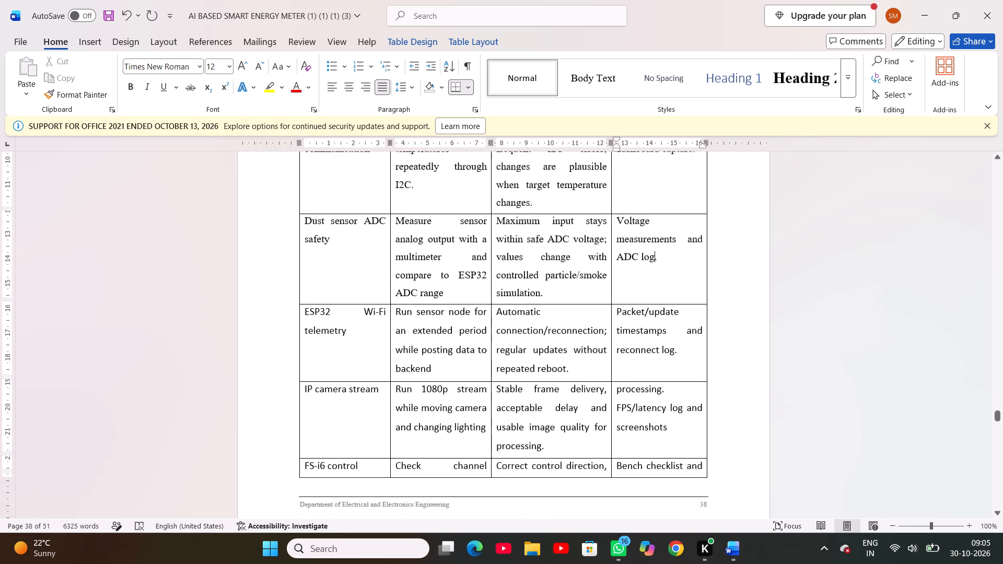
scroll(656, 457, "down", 1)
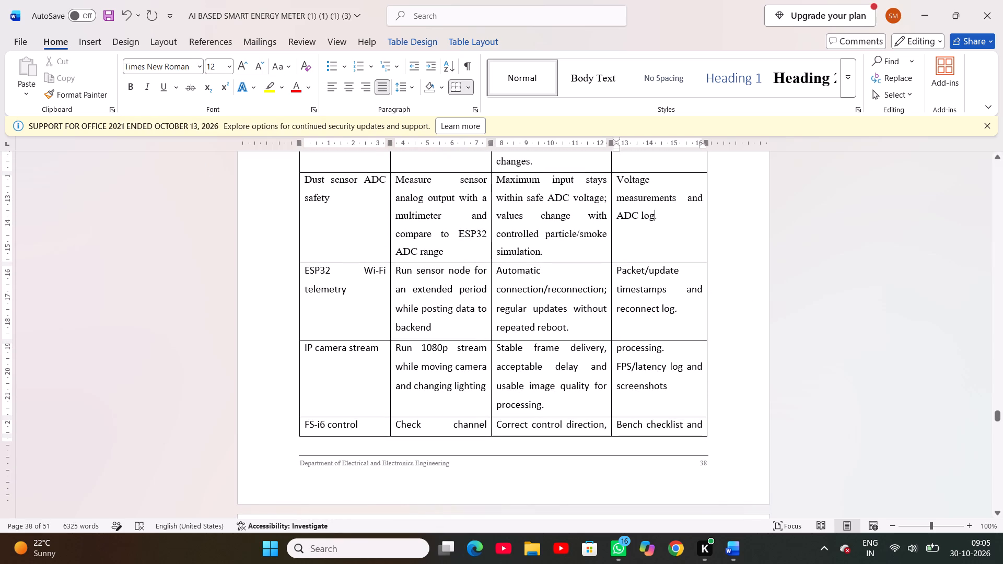
Change the ESP32 Wi-Fi telemetry, IP camera stream and FS-i6 control rows of the test table to Times New Roman.
left_click_drag(306, 269, 661, 413)
scroll(418, 367, "right", 1)
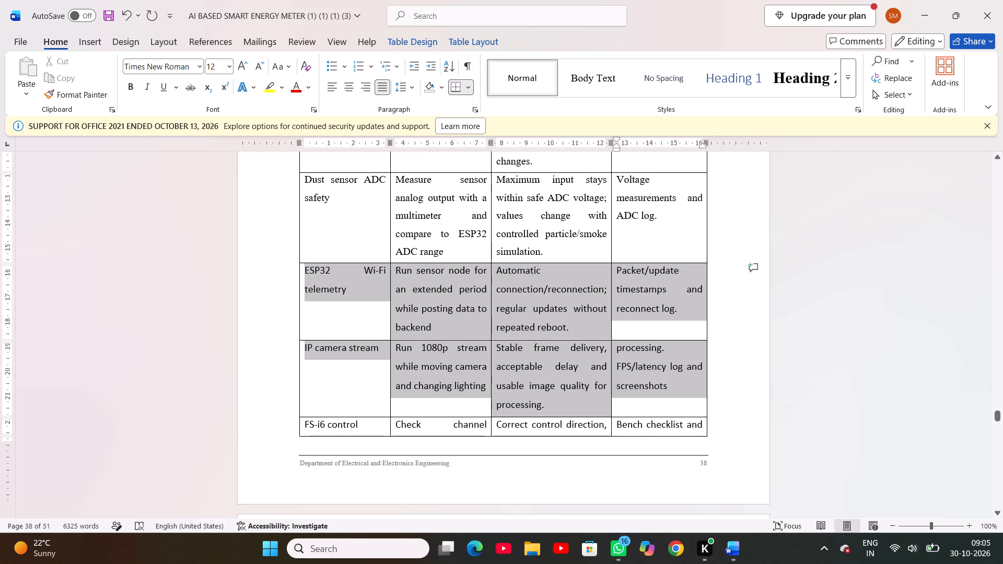
left_click_drag(661, 413, 712, 417)
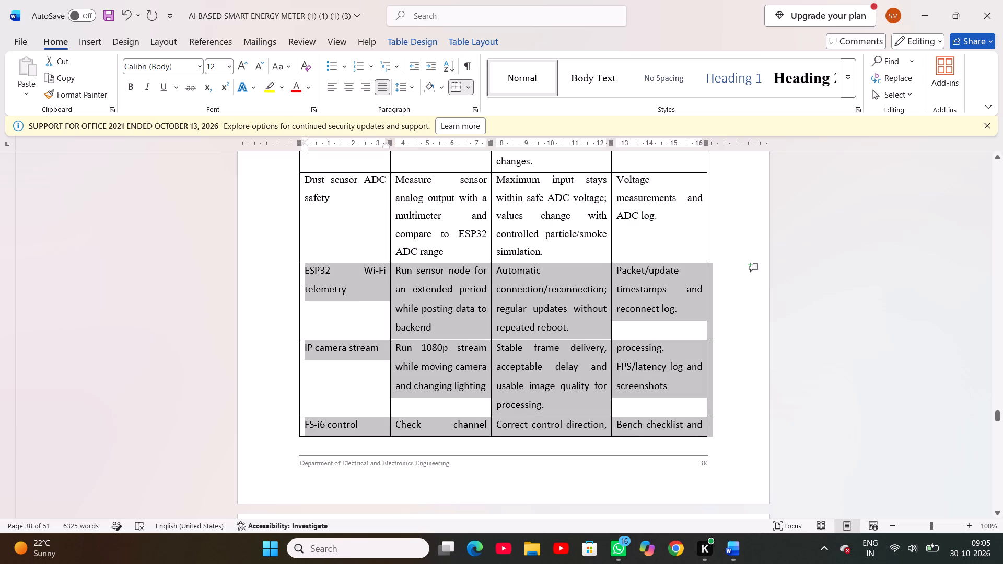
left_click(199, 67)
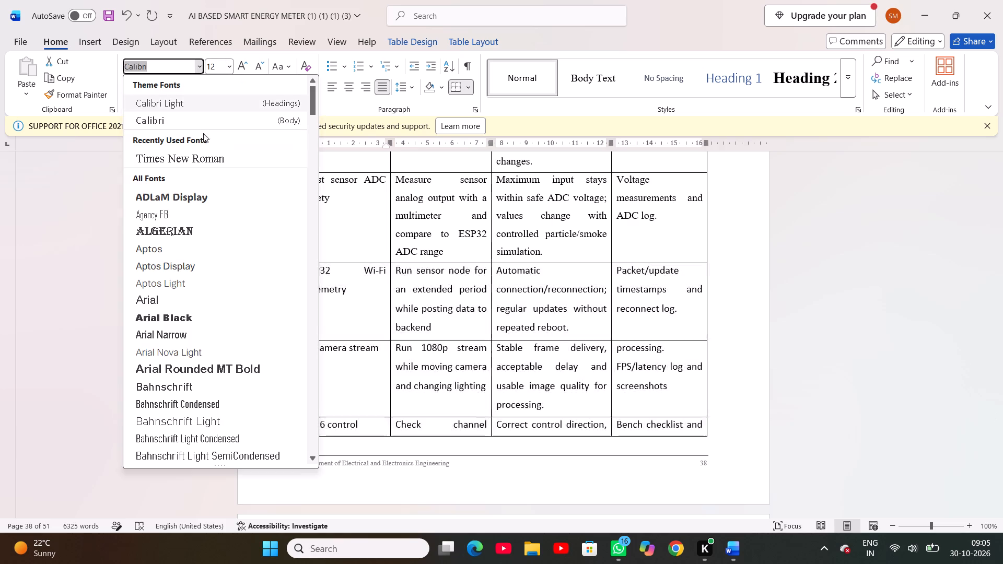
left_click(207, 160)
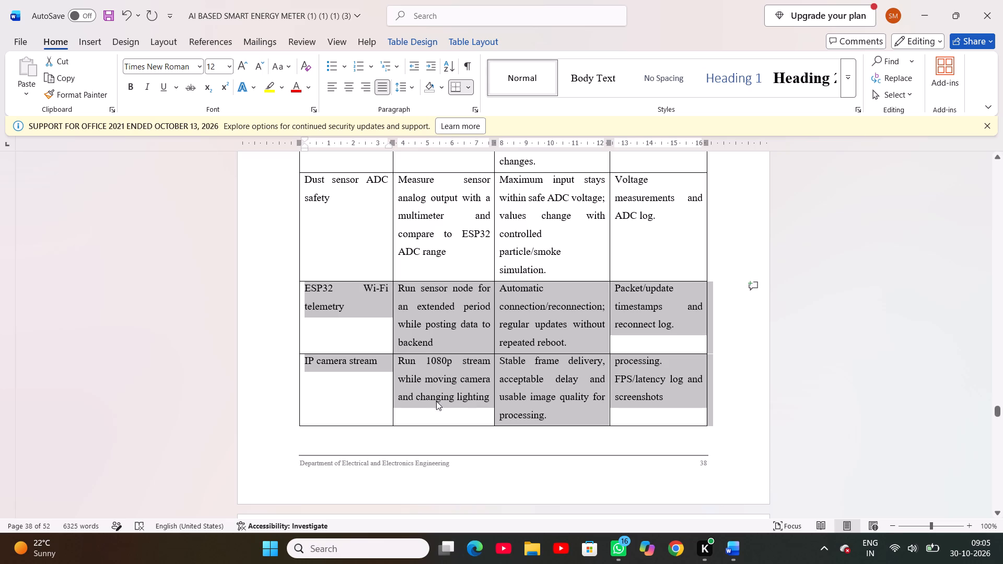
left_click(442, 413)
scroll(442, 413, "up", 1)
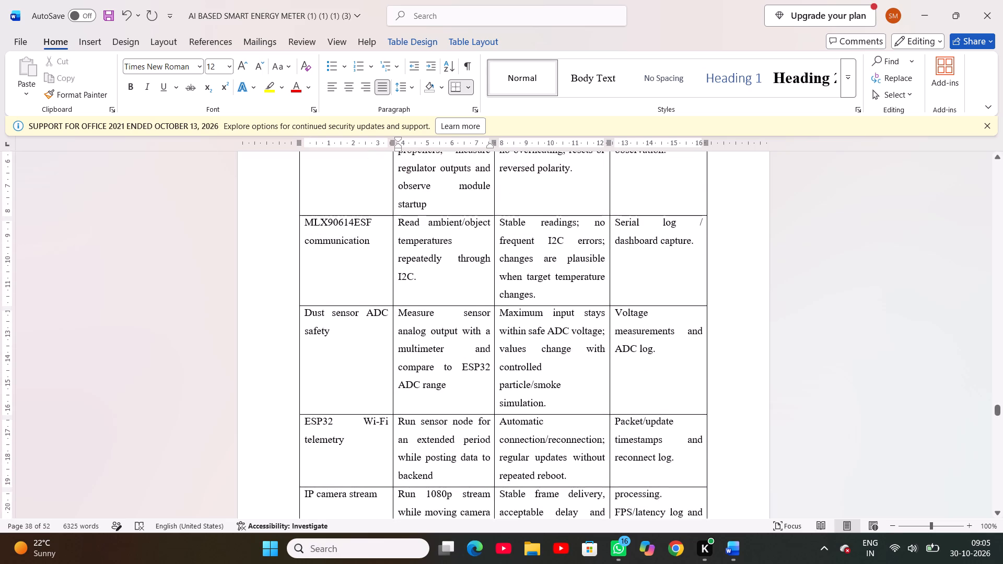
Change the test table rows from FS-i6 control through End-to-end field test to Times New Roman.
scroll(442, 413, "down", 2)
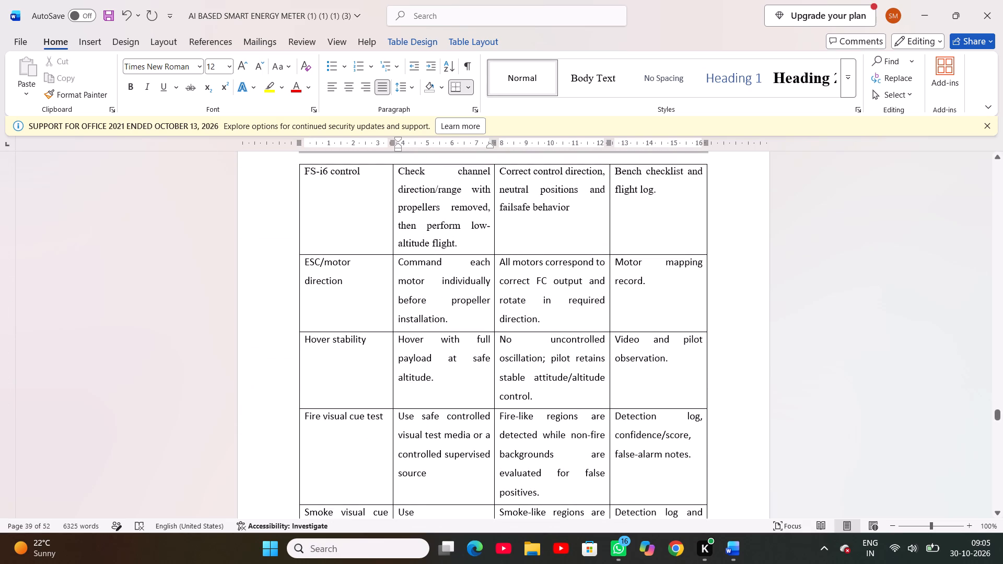
left_click_drag(306, 170, 423, 351)
scroll(393, 303, "up", 1)
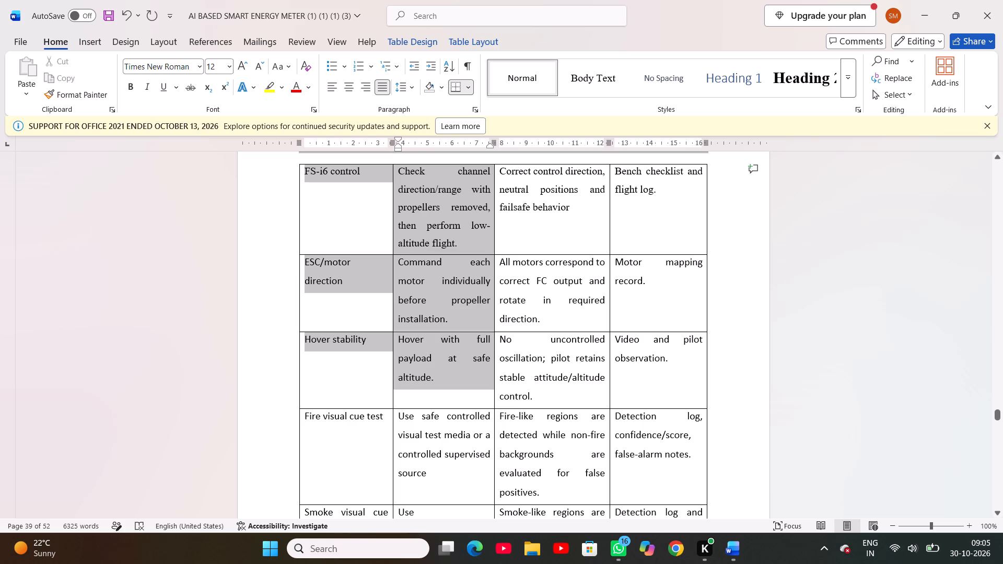
left_click_drag(423, 351, 569, 525)
scroll(461, 385, "right", 1)
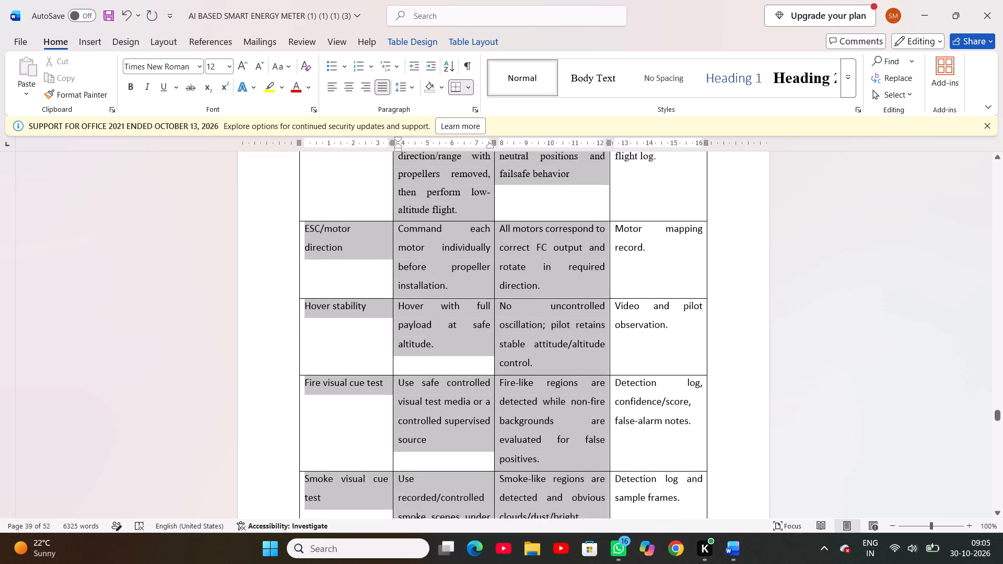
left_click_drag(569, 525, 652, 503)
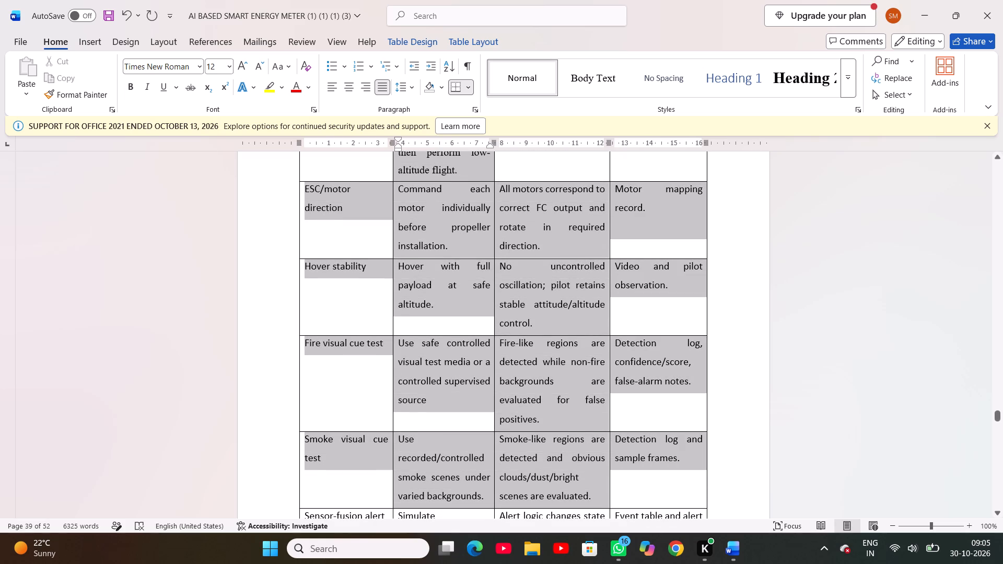
left_click_drag(652, 503, 645, 495)
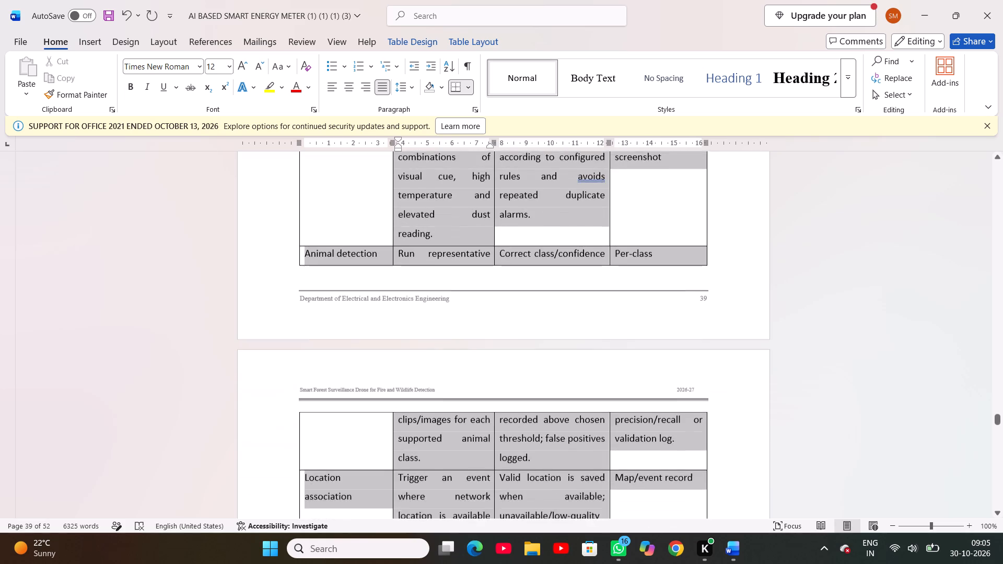
left_click_drag(645, 495, 614, 497)
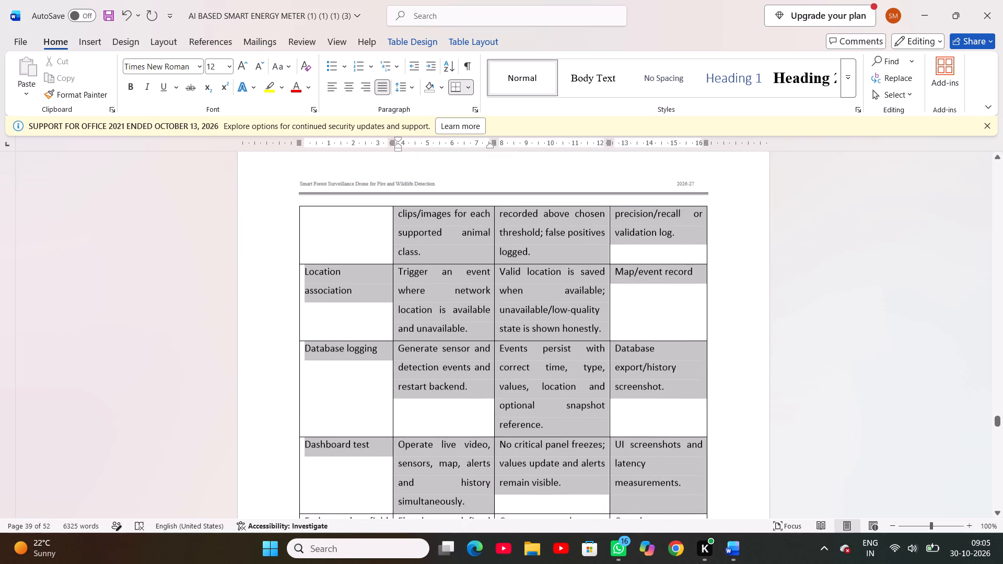
left_click_drag(614, 497, 629, 513)
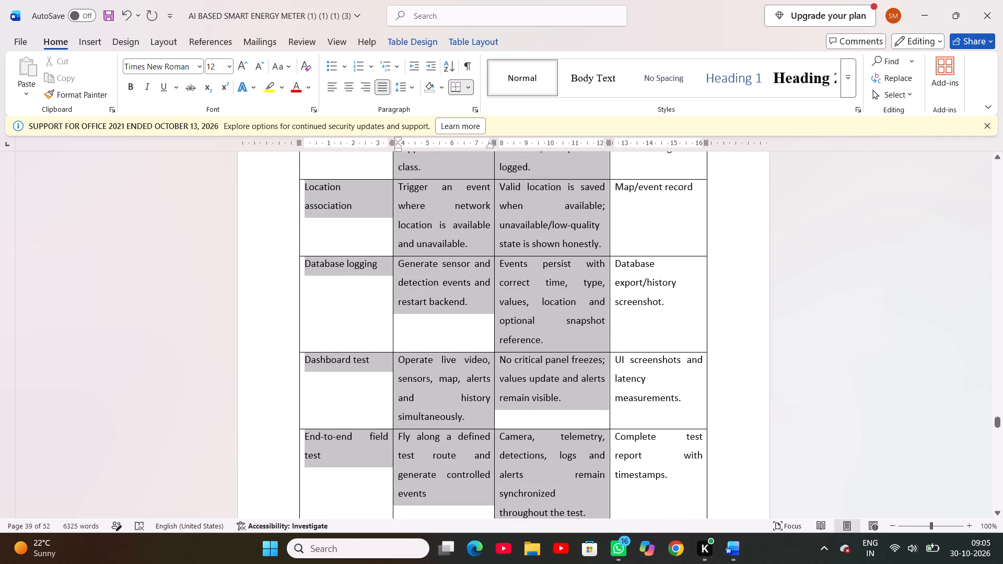
left_click_drag(629, 513, 663, 438)
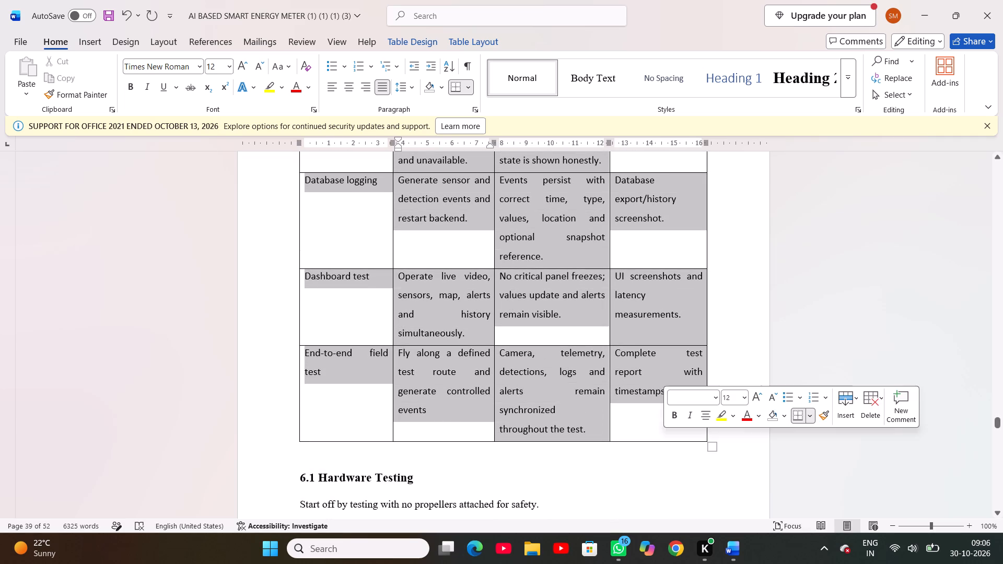
left_click(203, 69)
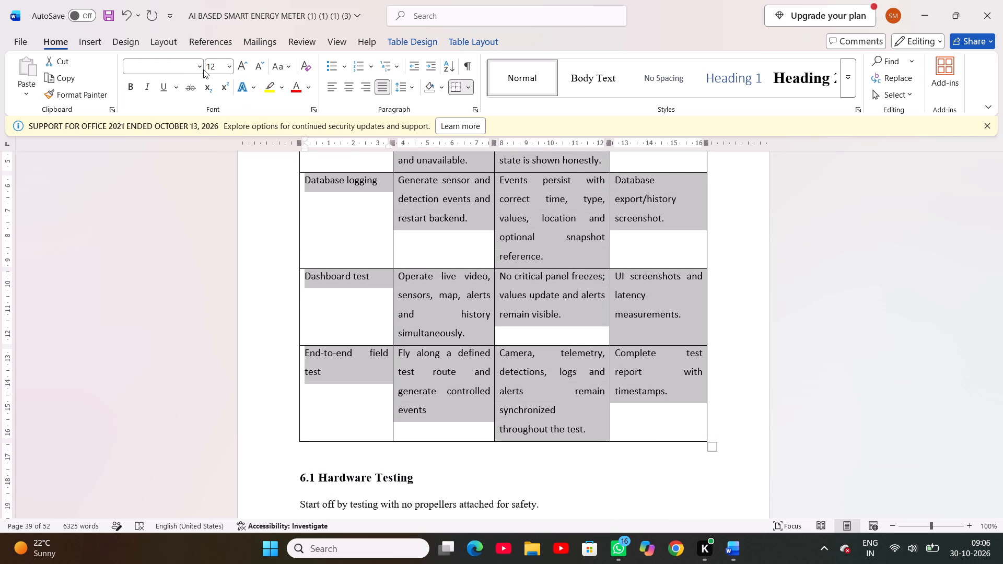
left_click(200, 66)
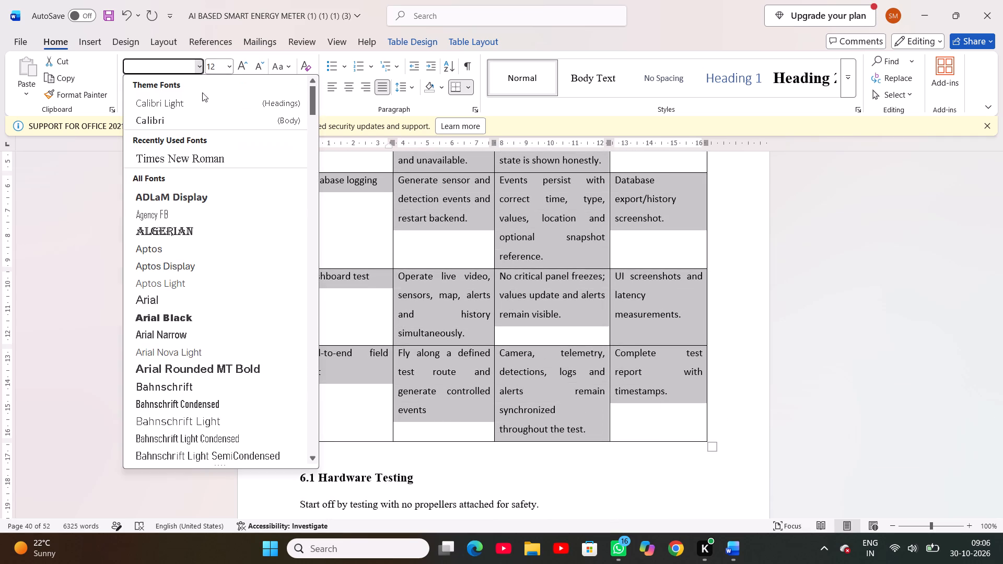
left_click(211, 159)
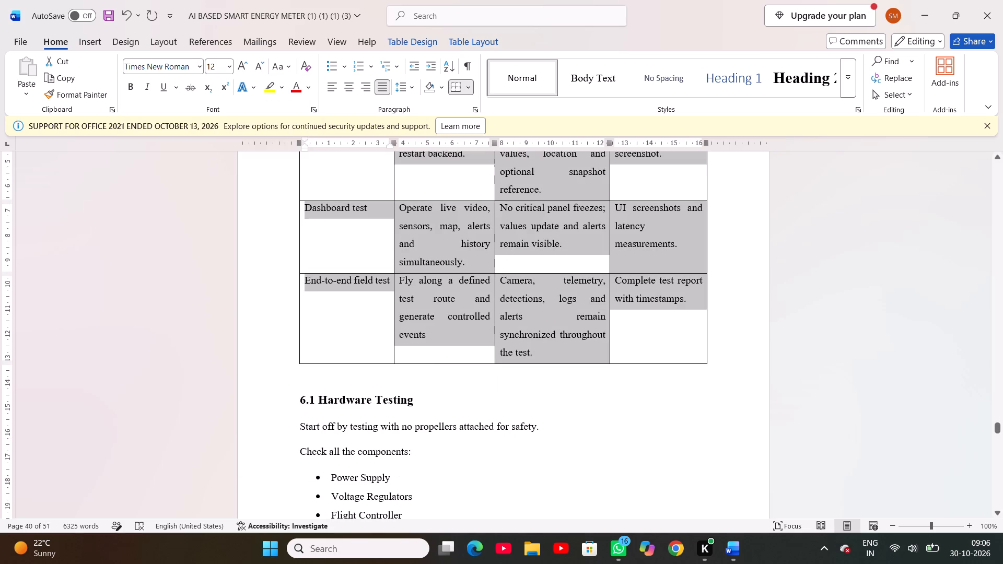
Check the fonts of the 6.1 Hardware Testing heading and opening line, and of the To column in the section 5.4 table.
left_click(460, 398)
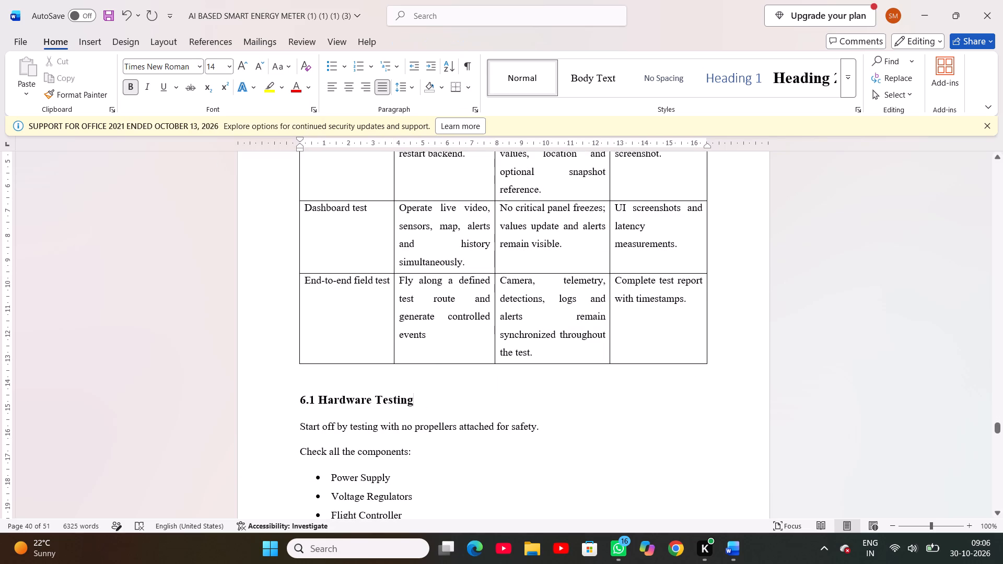
left_click(376, 429)
left_click(352, 401)
scroll(461, 385, "up", 2)
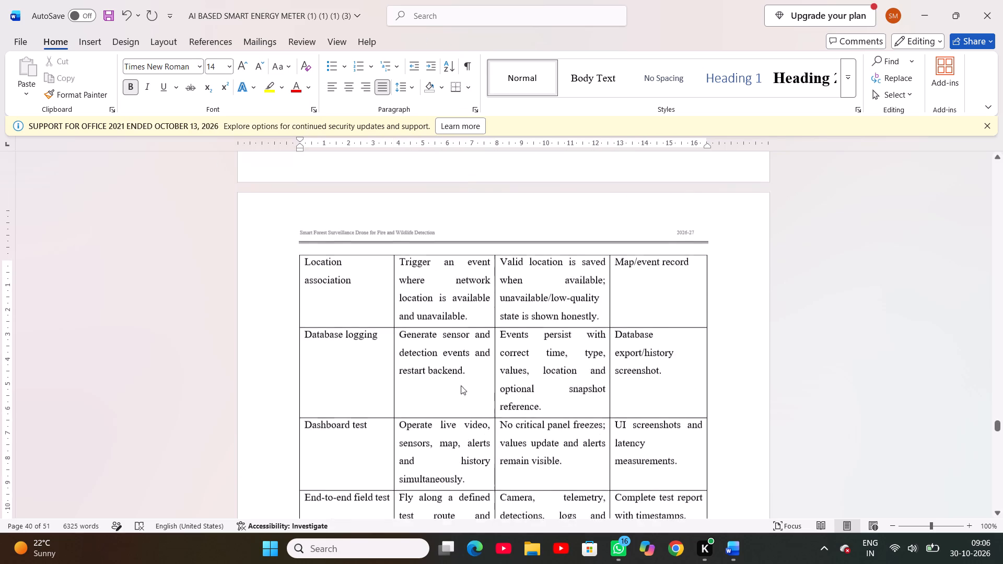
scroll(461, 385, "up", 4)
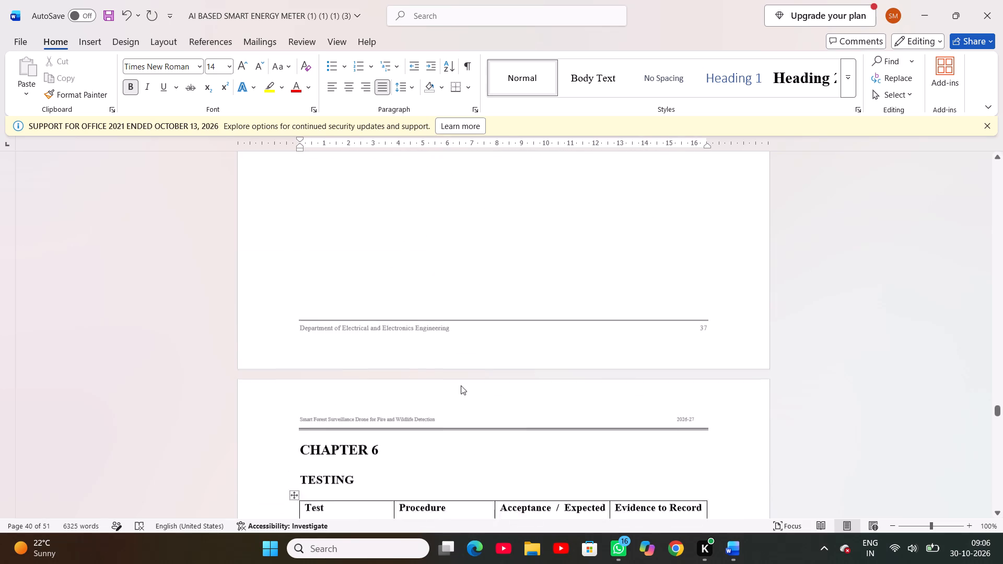
scroll(461, 385, "up", 2)
left_click(459, 395)
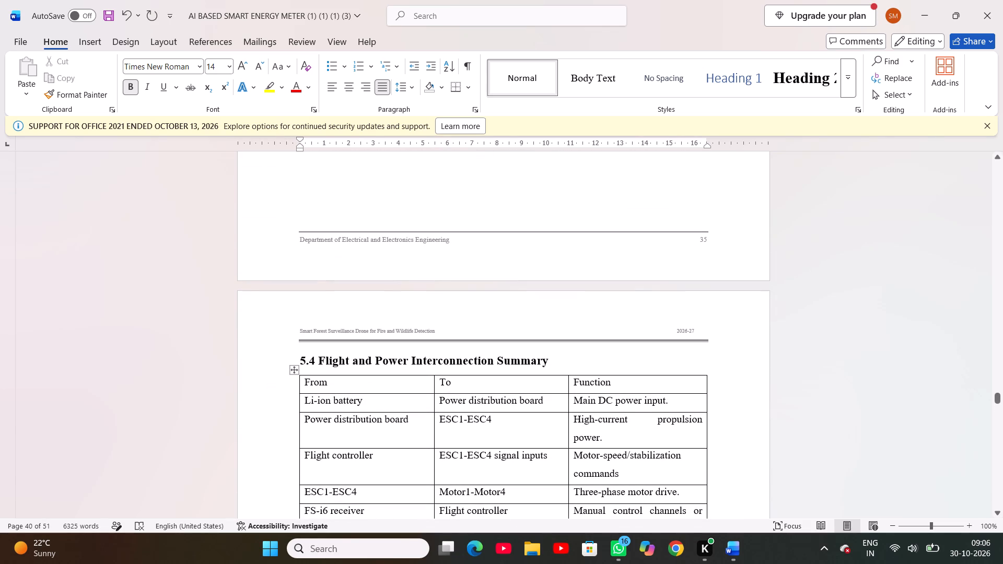
left_click(451, 401)
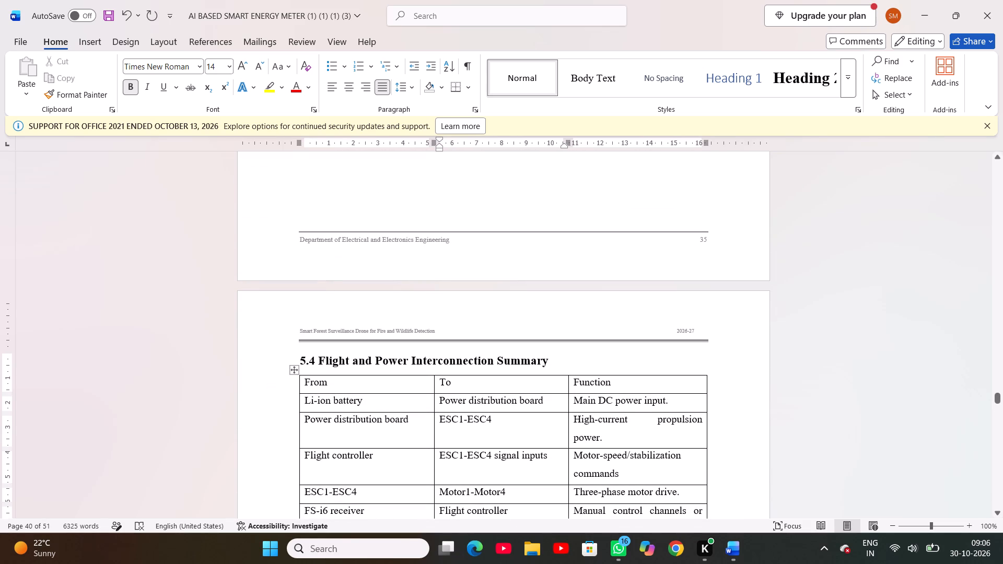
left_click(456, 453)
Review the report from section 5.4 through the Chapter 6 test table and testing sections up to the Chapter 7 title, checking fonts and layout.
scroll(456, 453, "down", 3)
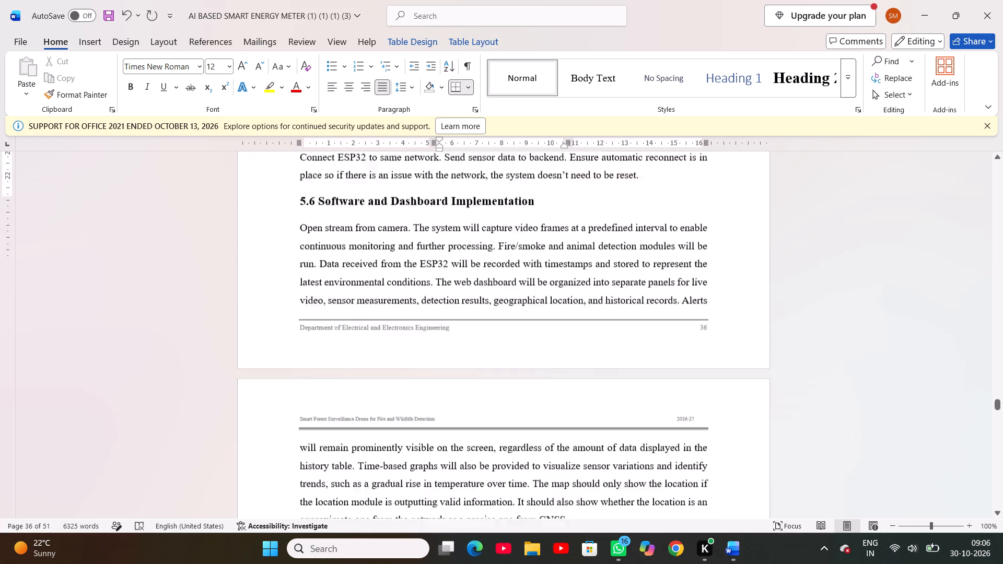
scroll(456, 453, "down", 4)
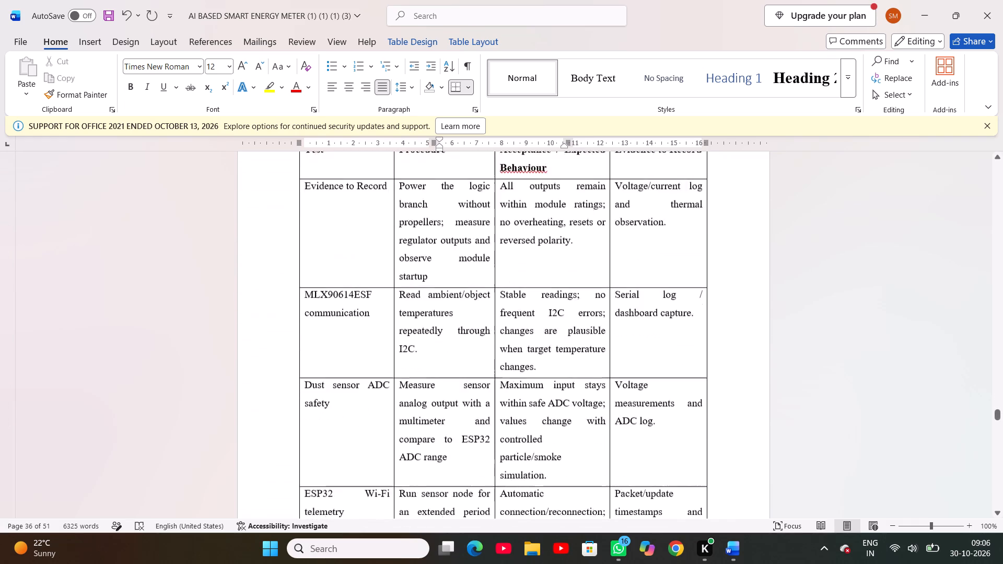
scroll(456, 453, "down", 4)
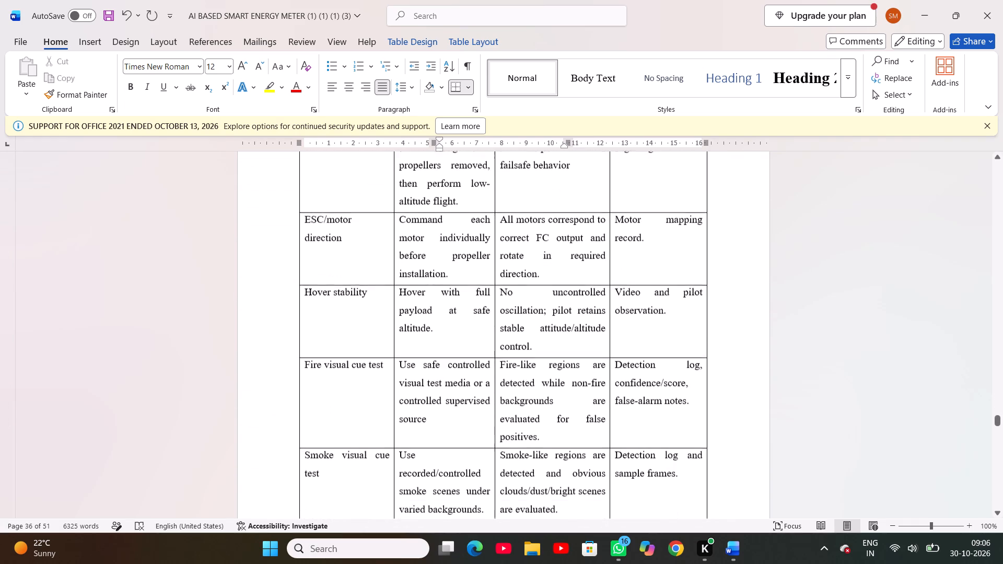
scroll(456, 453, "down", 4)
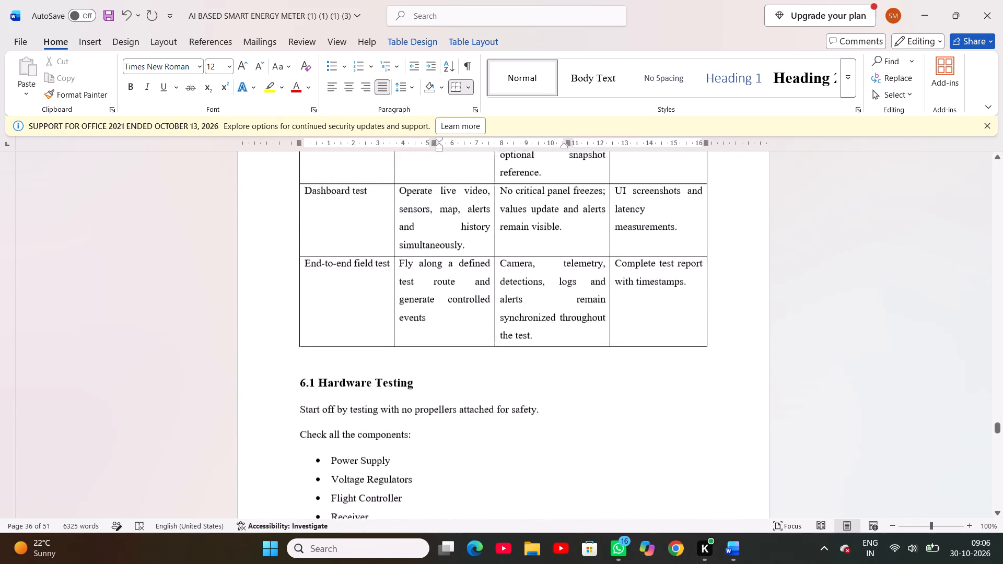
scroll(456, 453, "down", 2)
left_click(352, 387)
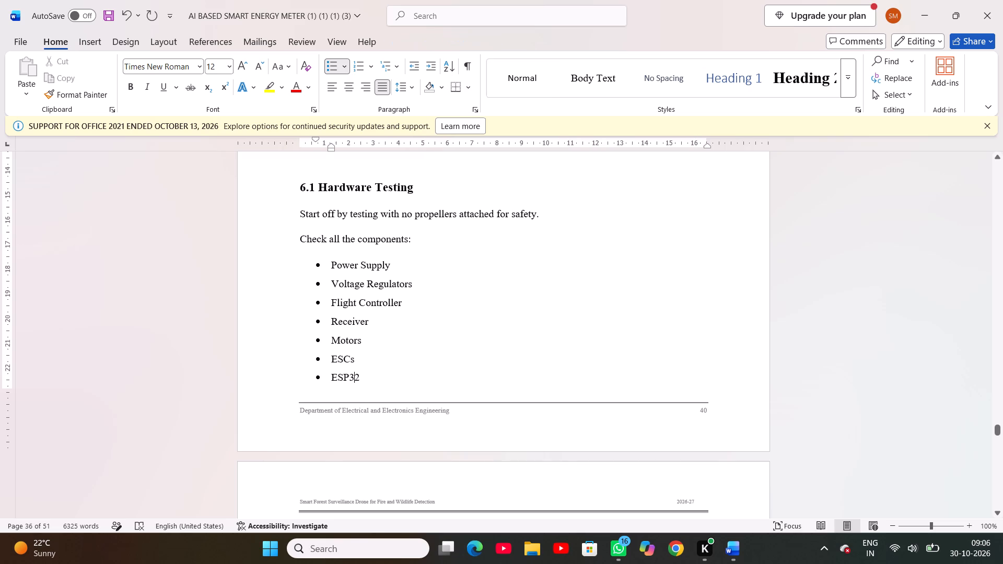
scroll(352, 387, "down", 2)
left_click(352, 387)
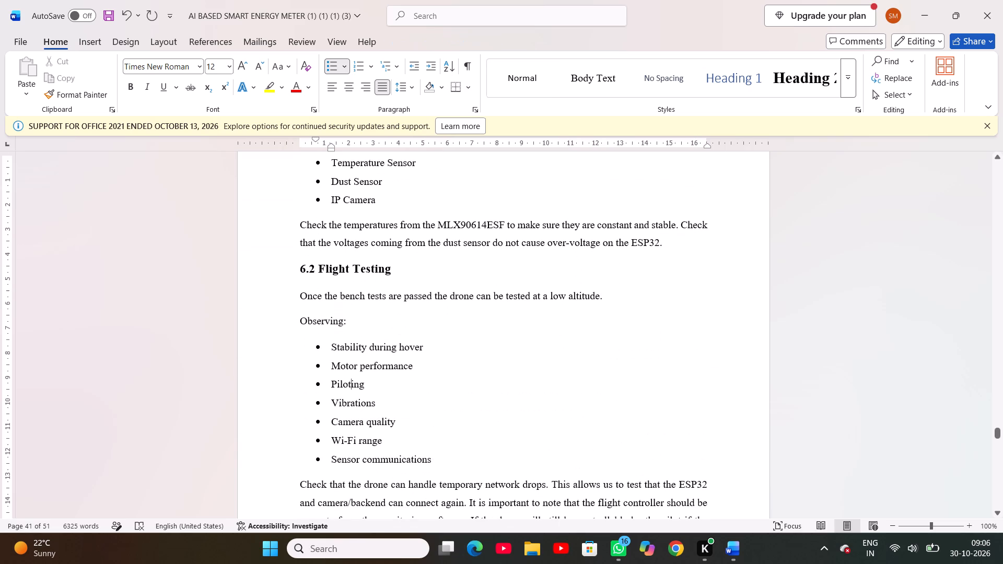
scroll(352, 387, "down", 2)
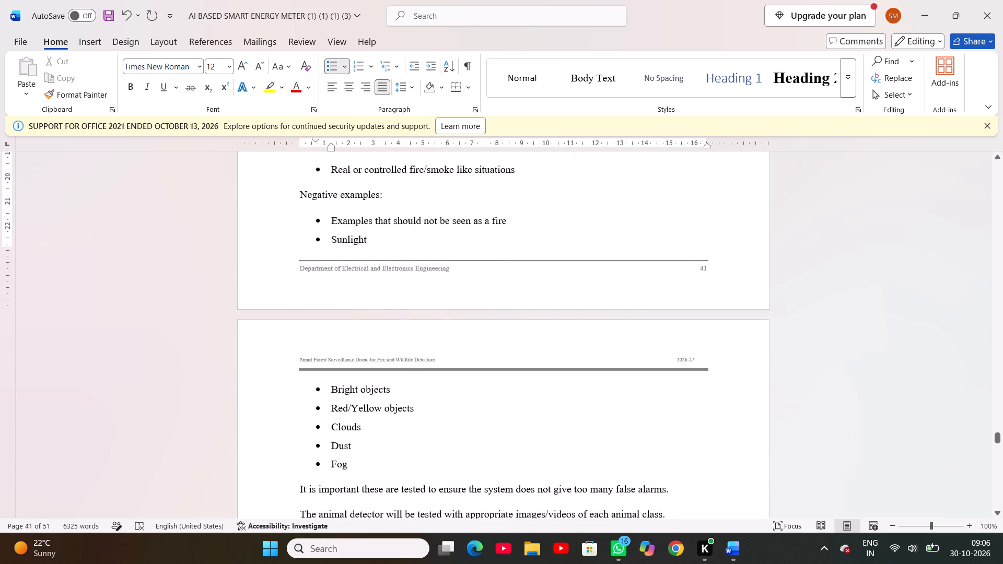
scroll(352, 387, "down", 2)
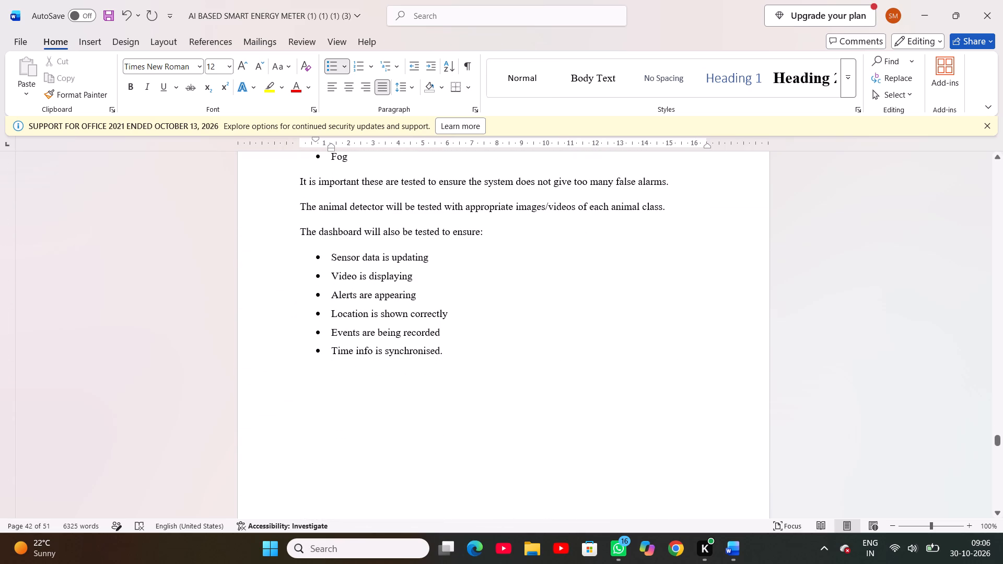
left_click(361, 355)
scroll(361, 355, "down", 1)
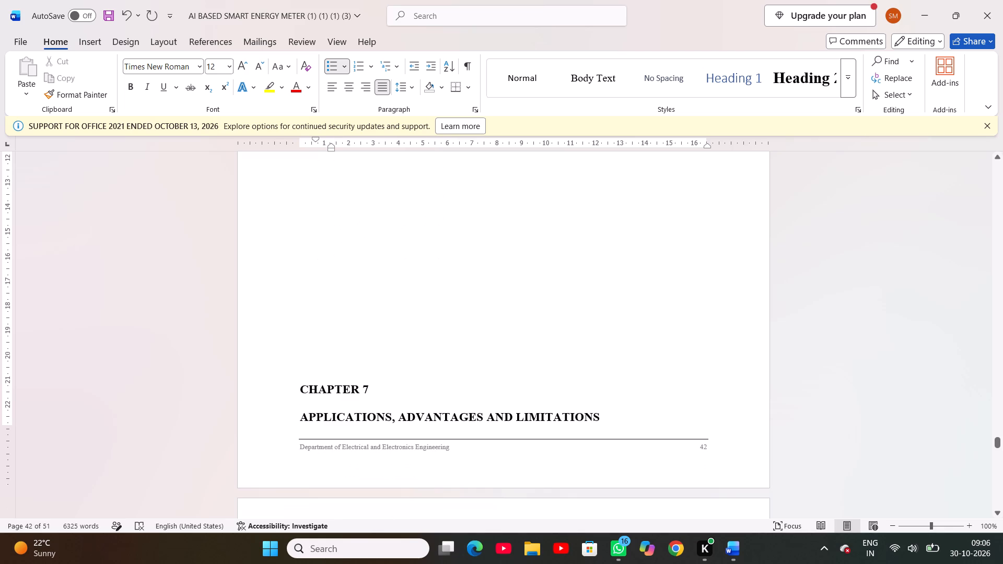
scroll(361, 355, "down", 1)
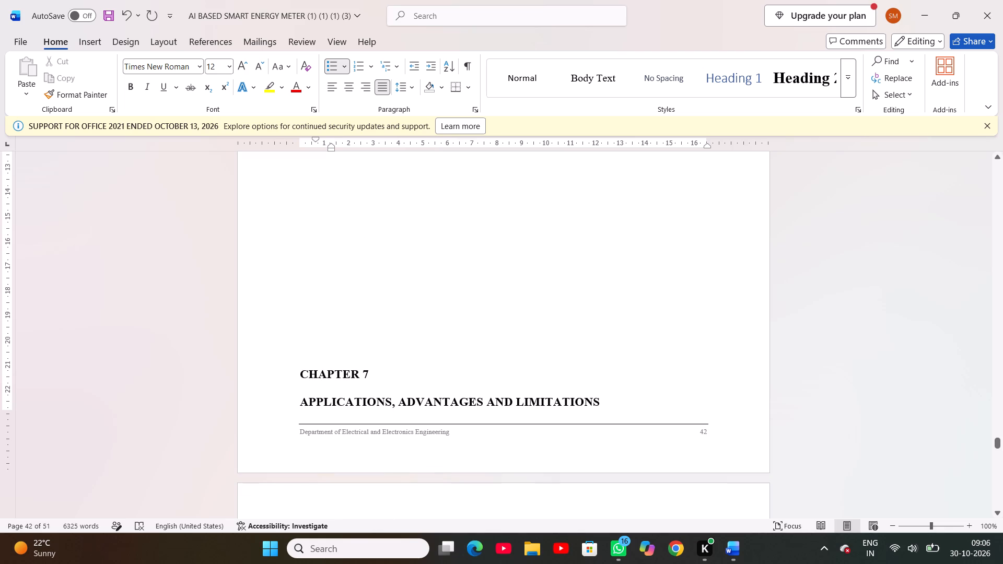
Insert two blank lines before the CHAPTER 7 Applications, Advantages and Limitations title so it starts on the following page.
left_click(299, 372)
key("Return")
key("Return")
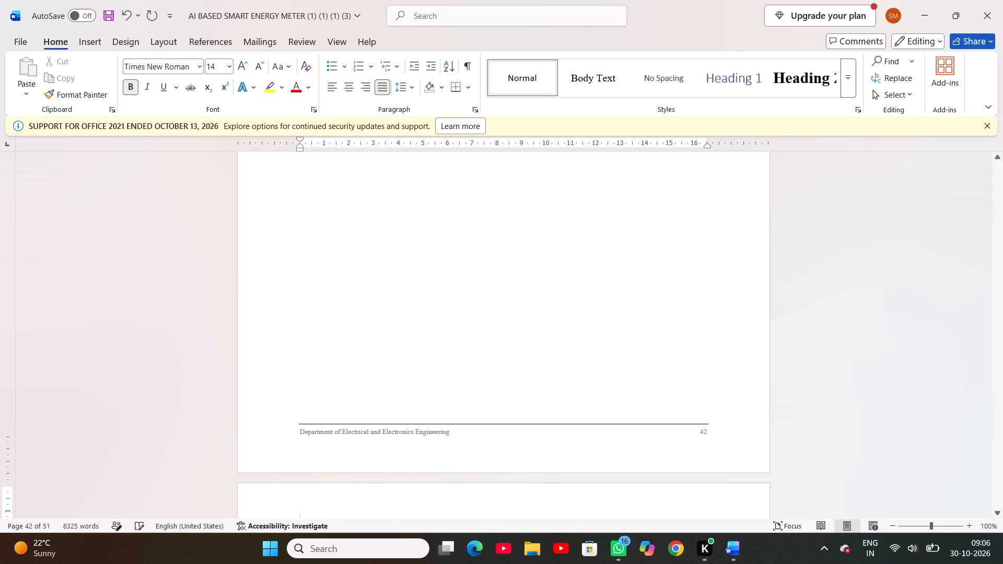
scroll(299, 372, "up", 3)
scroll(299, 372, "down", 2)
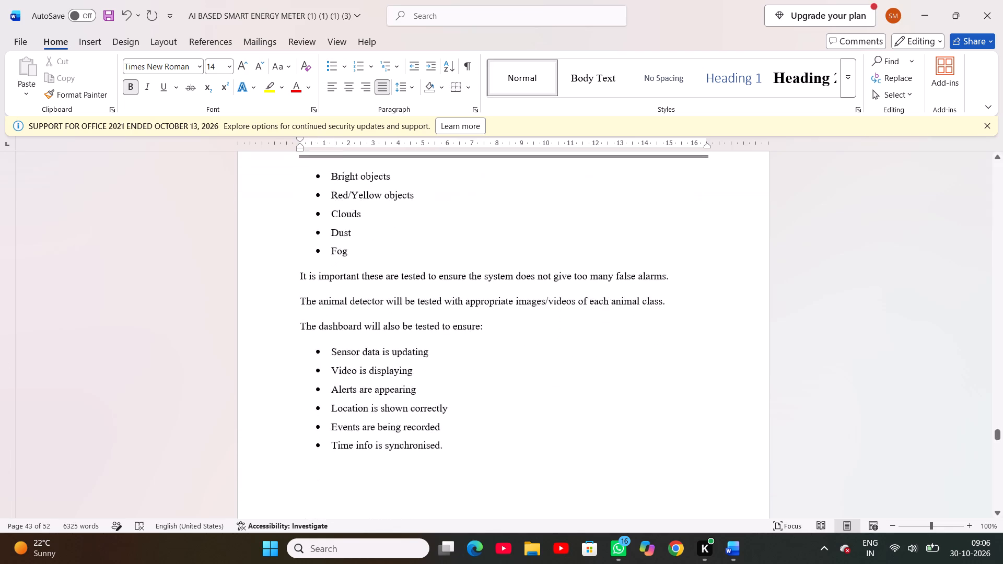
scroll(299, 372, "down", 3)
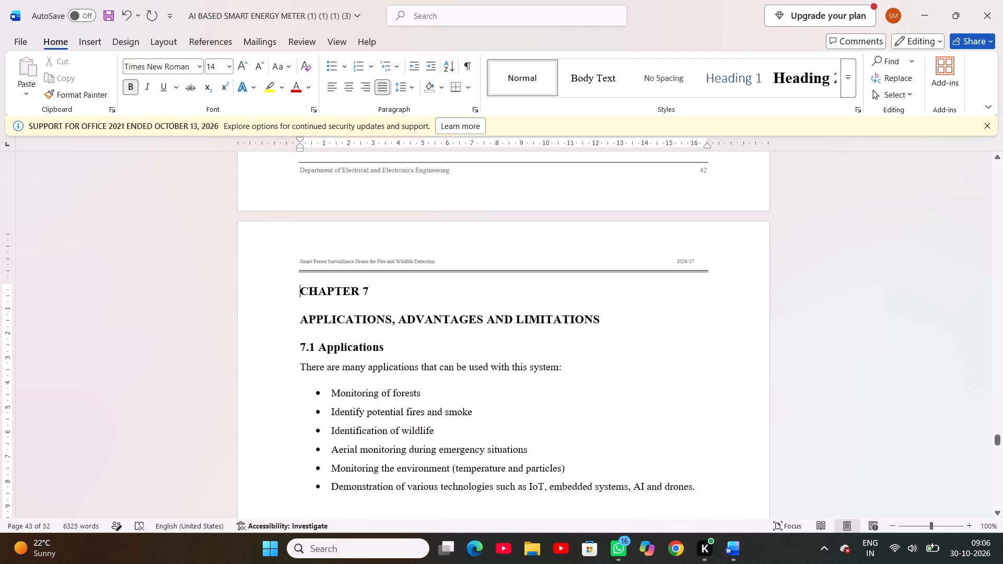
Check the fonts at the start of Chapter 7 and remove the empty line above the 7.2 Advantages heading.
left_click(340, 319)
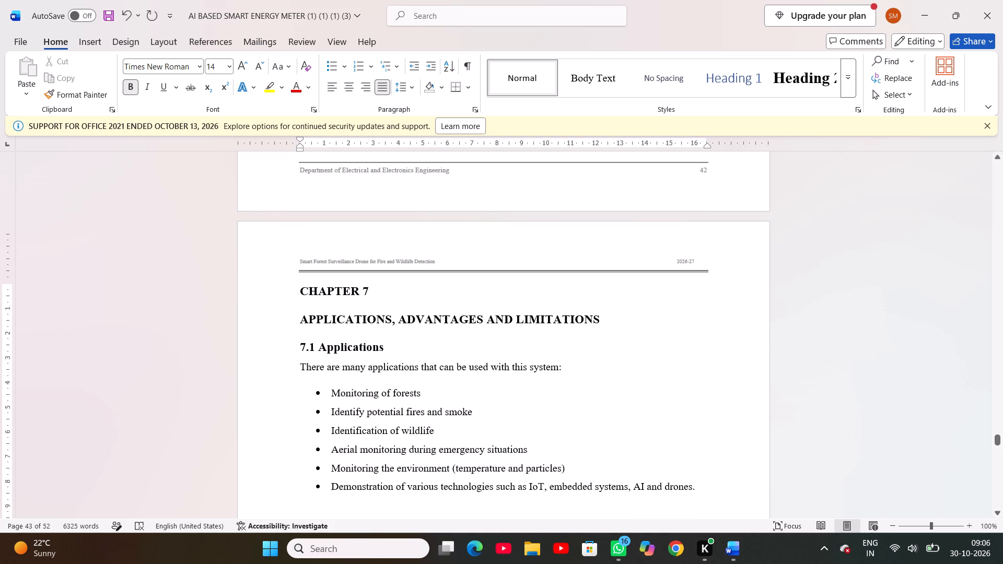
left_click(336, 352)
left_click(350, 397)
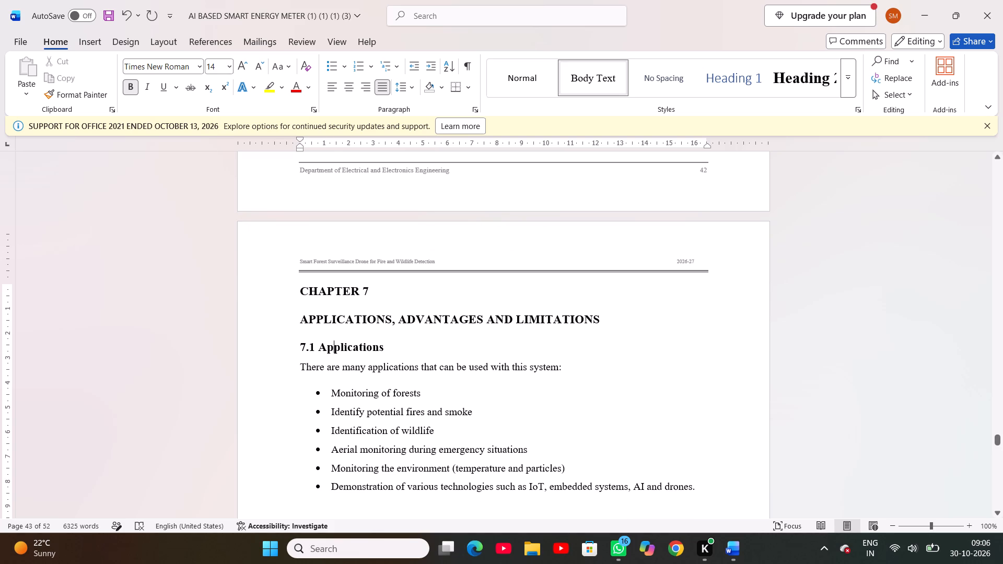
scroll(350, 397, "down", 1)
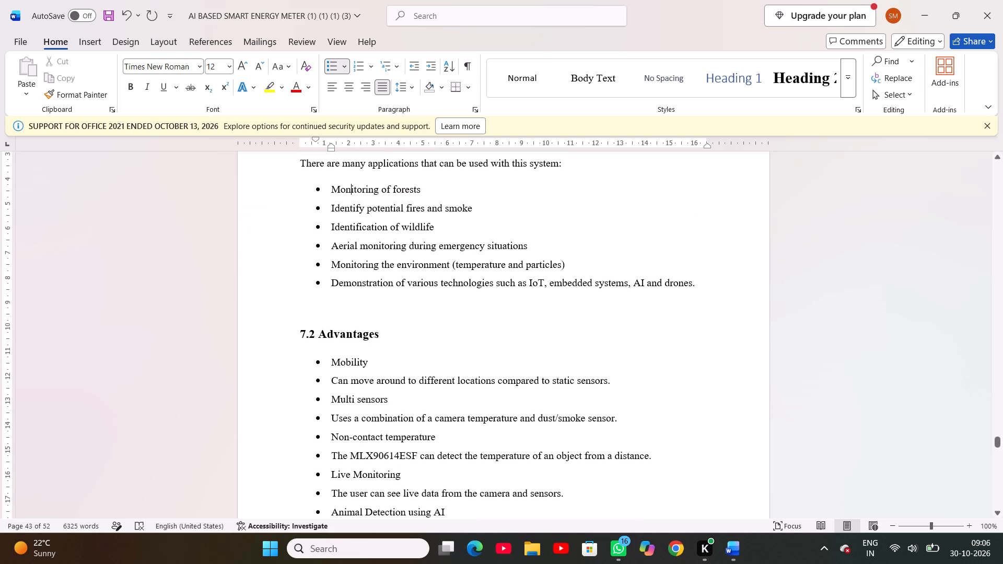
left_click(300, 333)
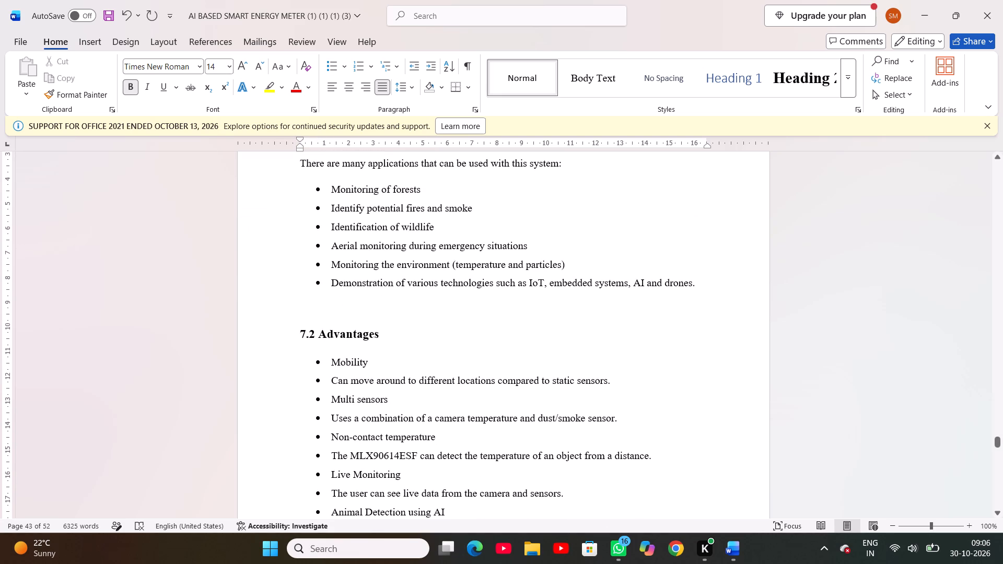
key("BackSpace")
scroll(300, 333, "up", 1)
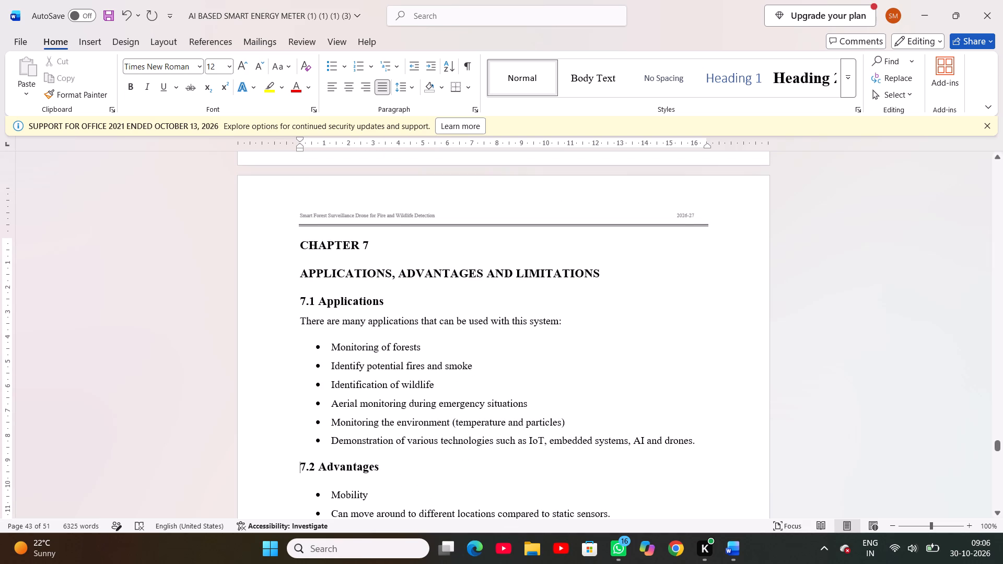
Remove the empty line above the 7.3 Disadvantages heading.
scroll(356, 425, "down", 1)
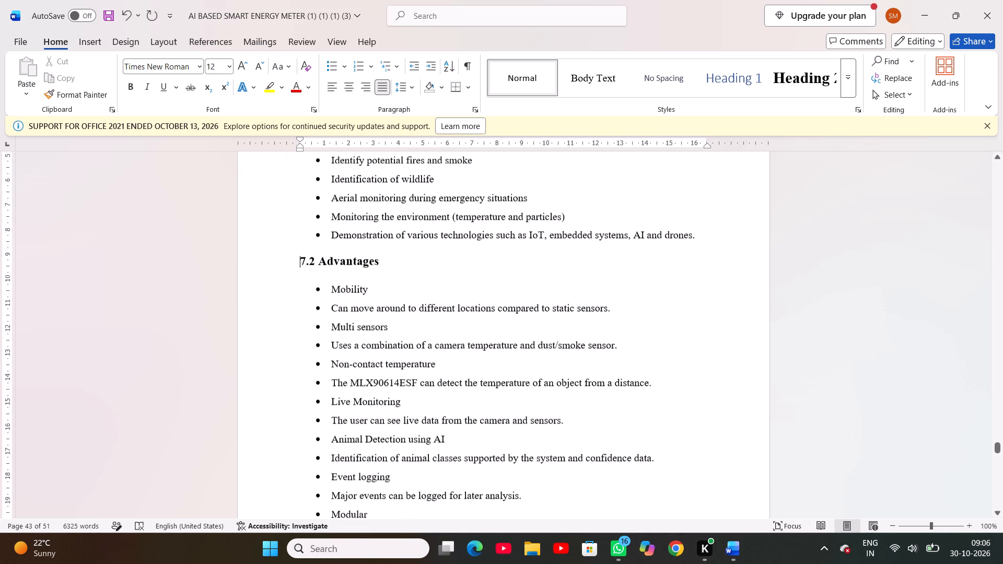
scroll(356, 425, "down", 2)
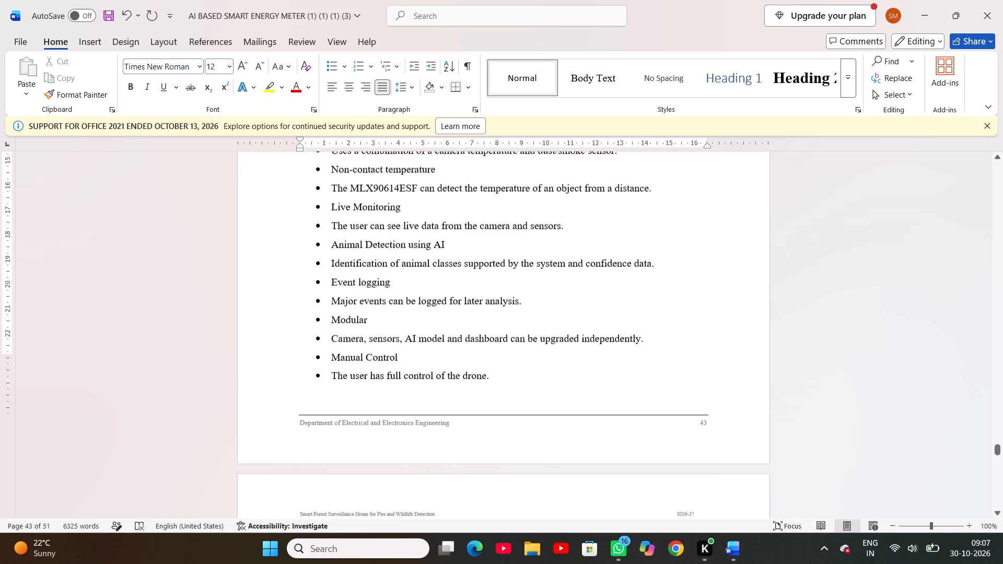
scroll(356, 425, "down", 1)
left_click(299, 381)
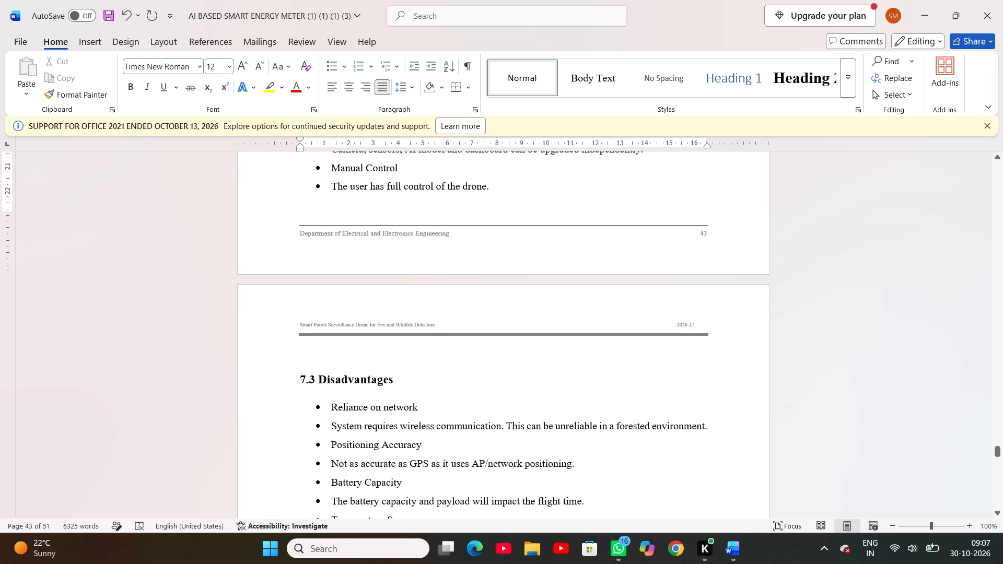
key("BackSpace")
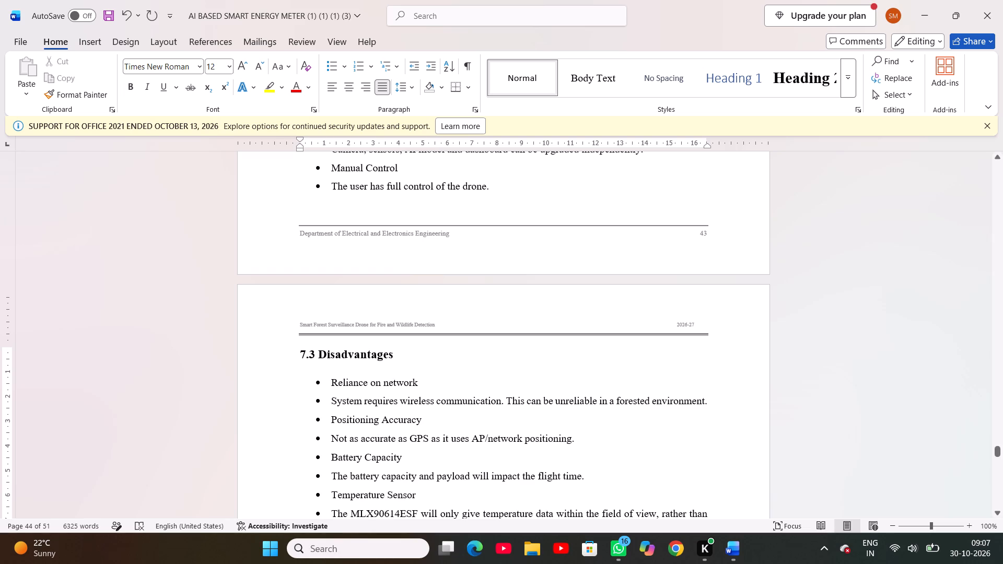
Remove the empty line above "The AI will depend on:" in the 7.3 Disadvantages section.
left_click(359, 458)
scroll(359, 458, "down", 1)
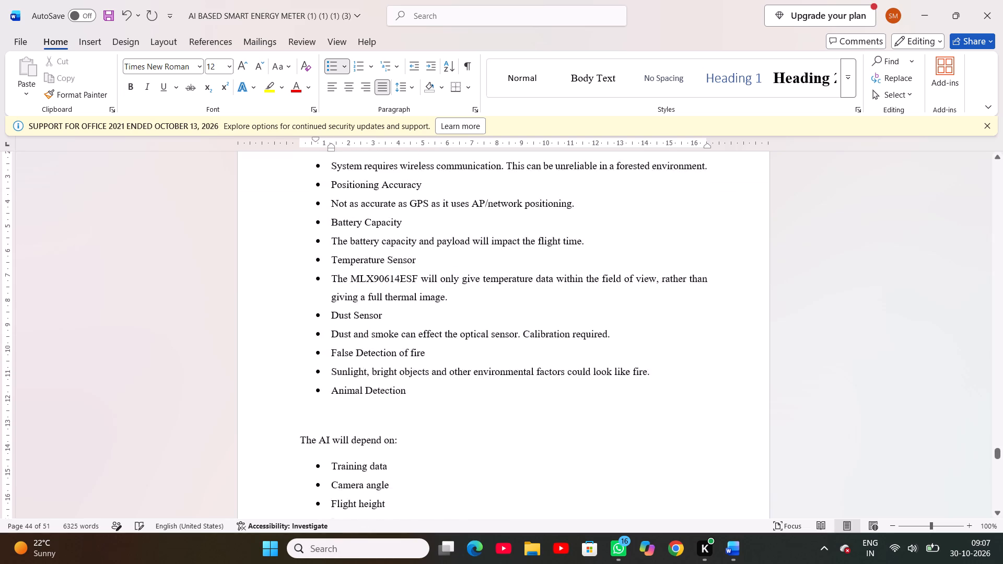
scroll(359, 458, "down", 1)
left_click(299, 352)
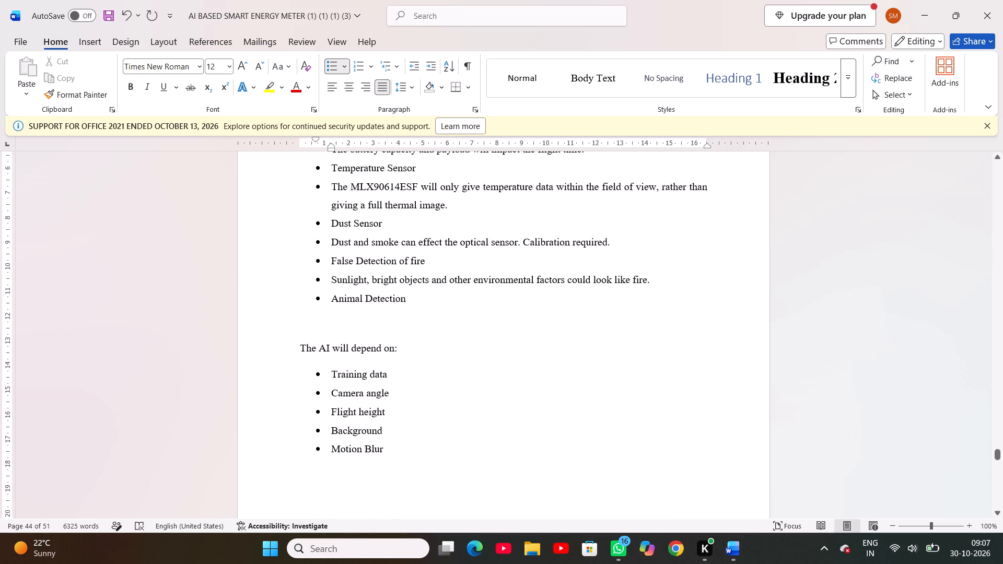
key("BackSpace")
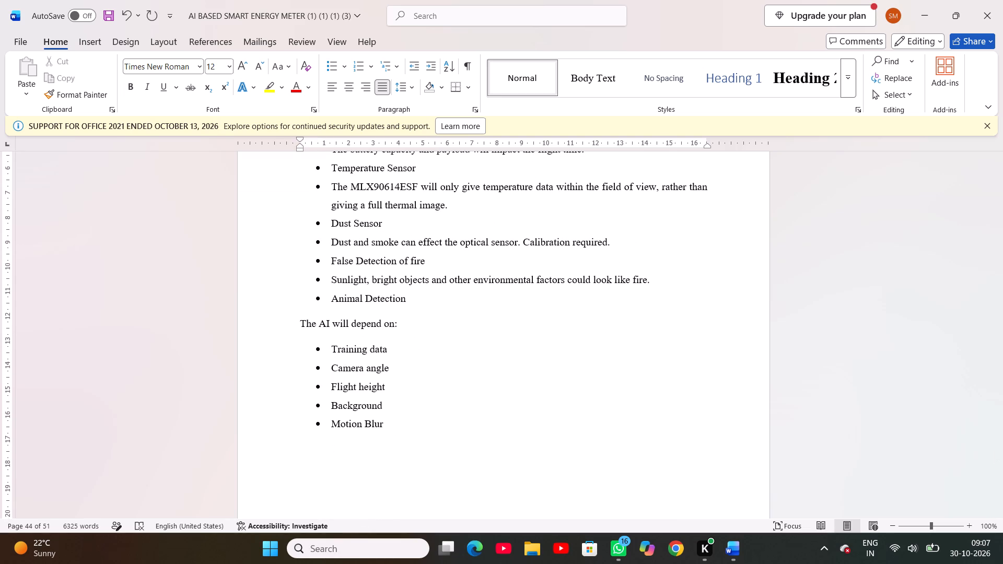
Insert three blank lines before the Results and Discussions chapter title so it starts on the following page.
scroll(299, 352, "down", 1)
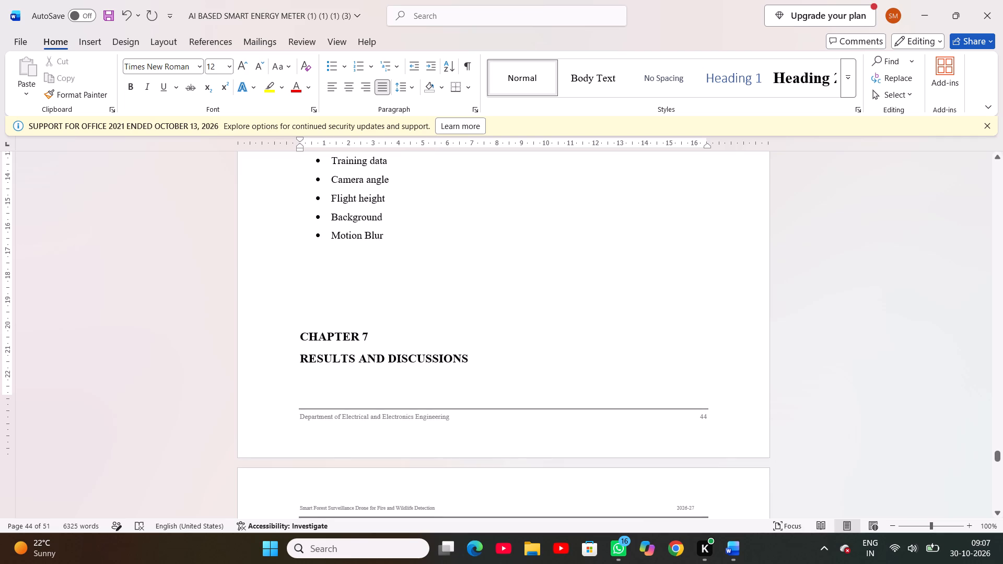
scroll(294, 362, "down", 1)
scroll(294, 362, "up", 1)
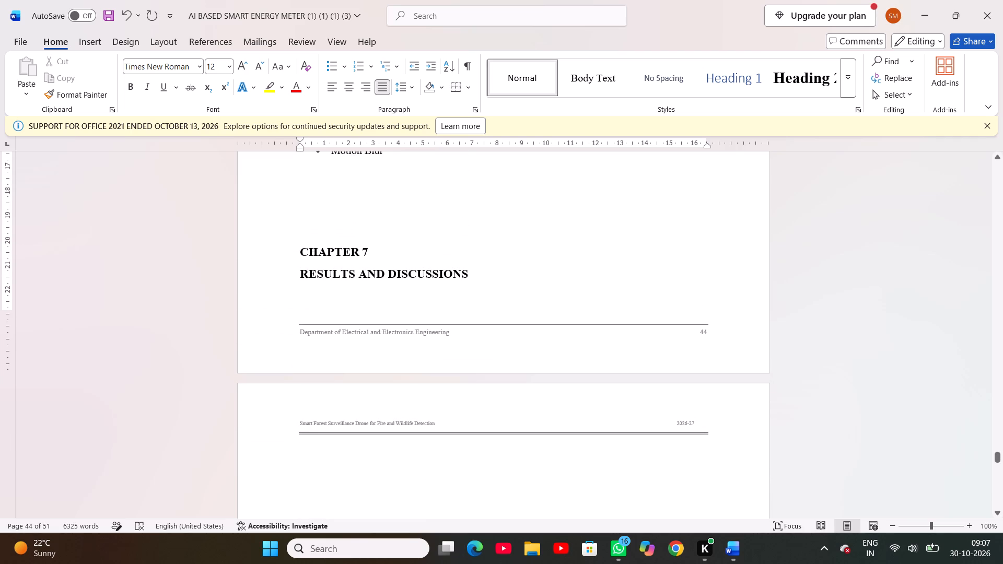
left_click(300, 250)
key("Return")
key("Return")
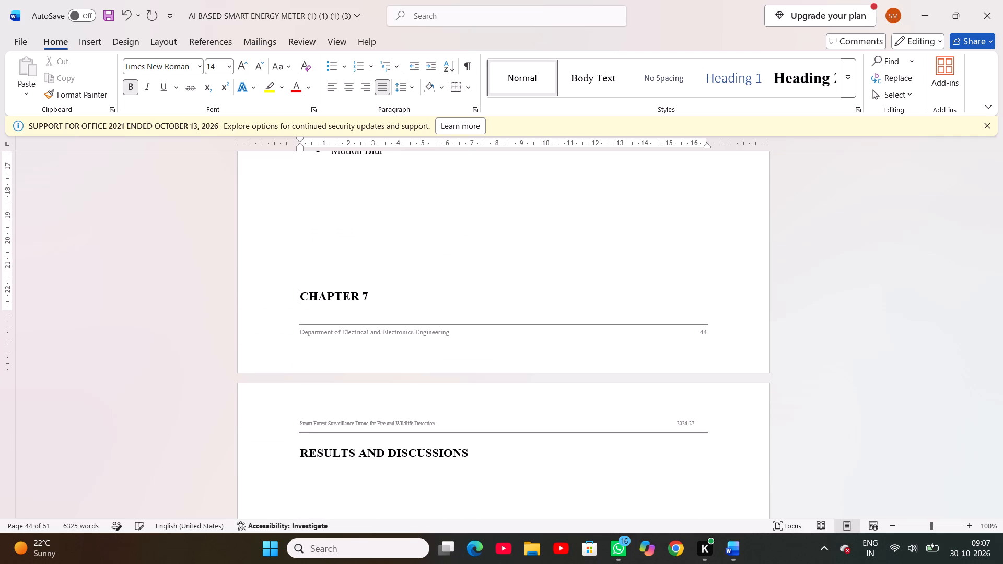
key("Return")
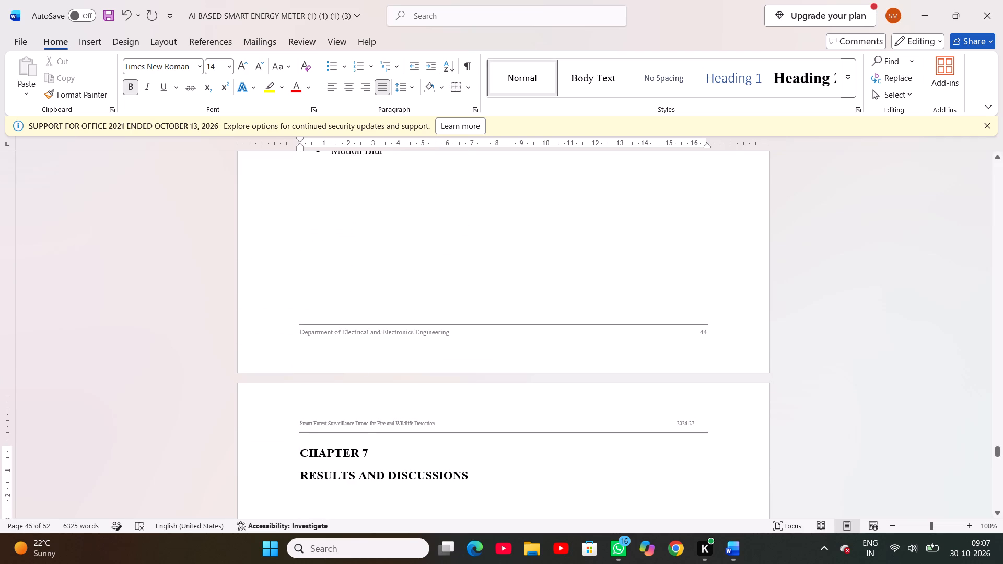
Renumber the Results and Discussions chapter title as CHAPTER 8.
left_click(376, 449)
key("BackSpace")
key("8")
Check the heading fonts on the Chapter 9 opening page and centre the CONCLUSION AND FUTURE SCOPE title.
scroll(462, 471, "down", 2)
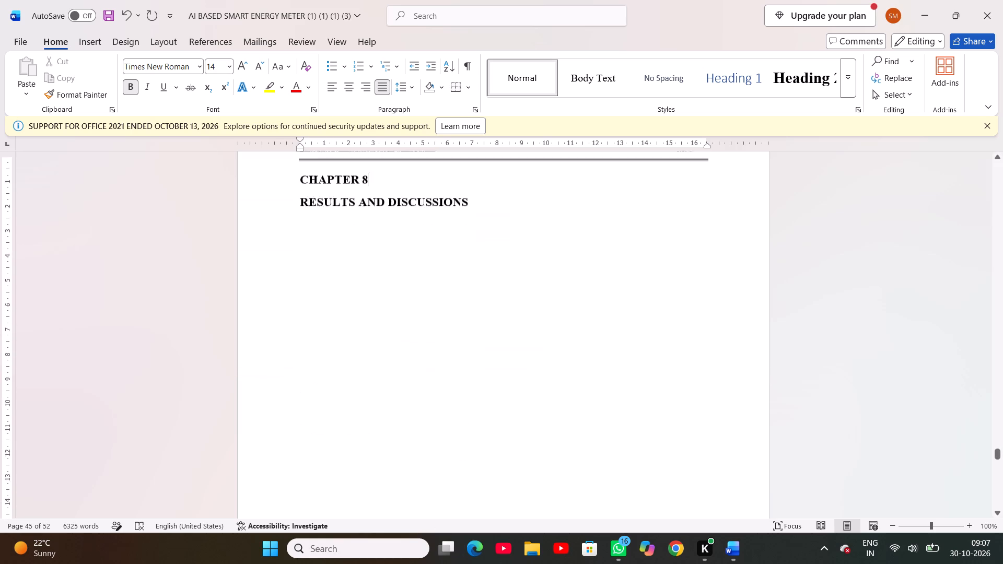
scroll(462, 471, "down", 6)
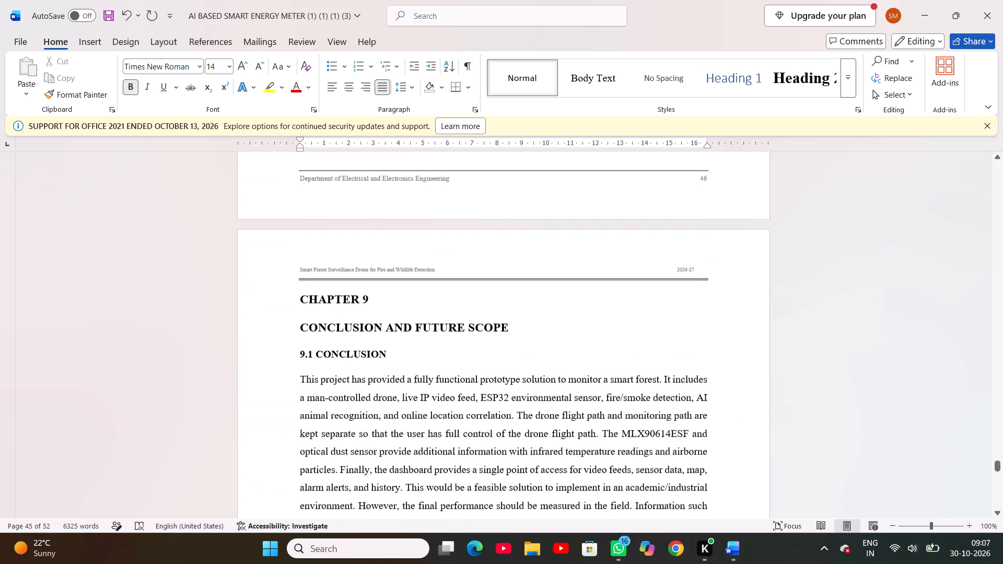
right_click(462, 471)
left_click(421, 303)
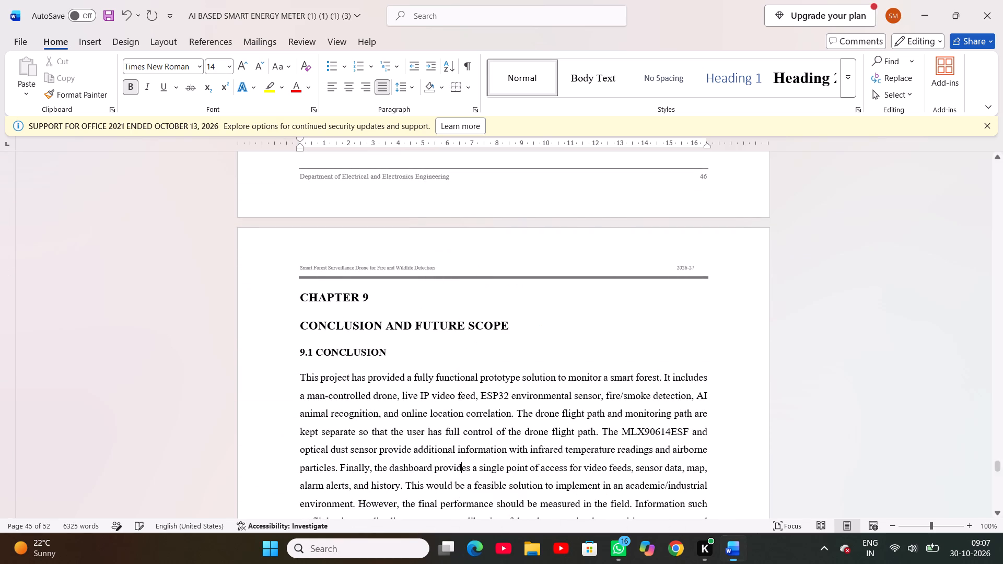
left_click(335, 298)
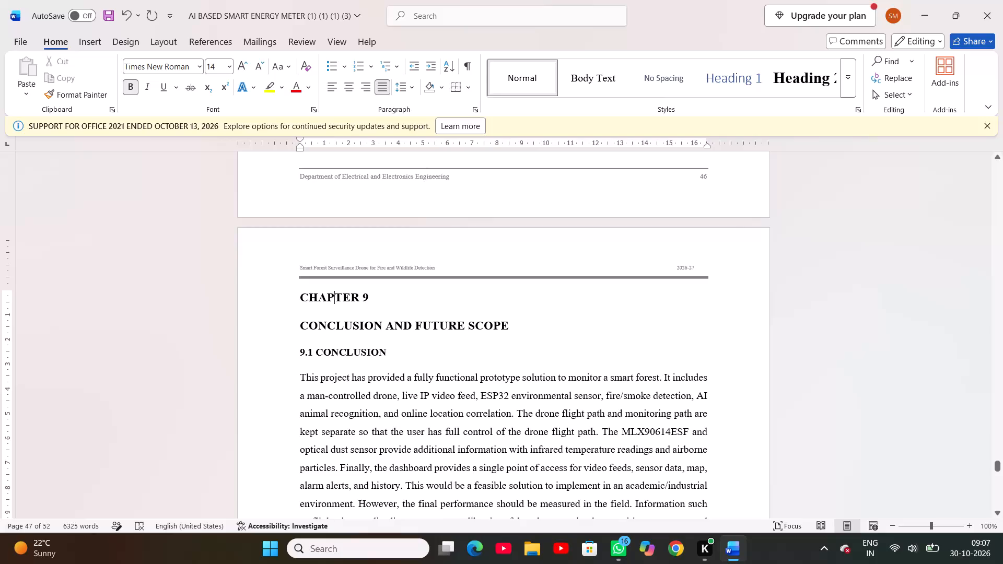
left_click(336, 333)
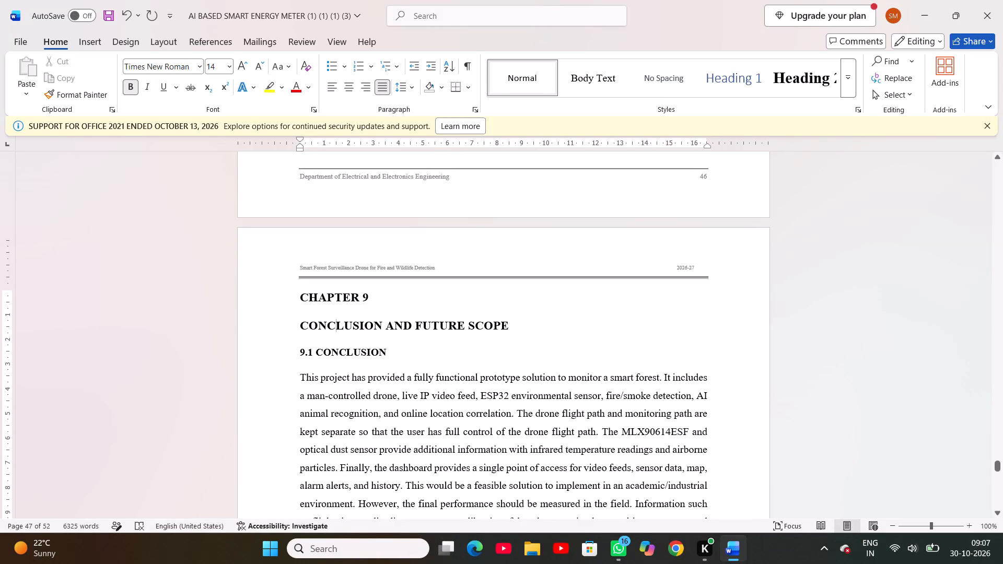
left_click(331, 356)
left_click_drag(301, 324, 488, 324)
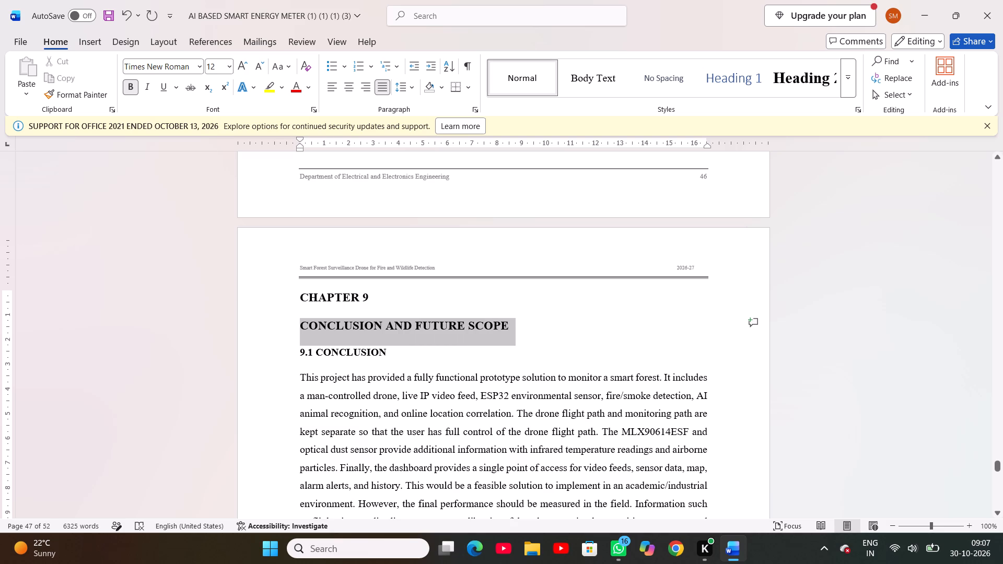
left_click_drag(488, 324, 489, 324)
left_click(349, 92)
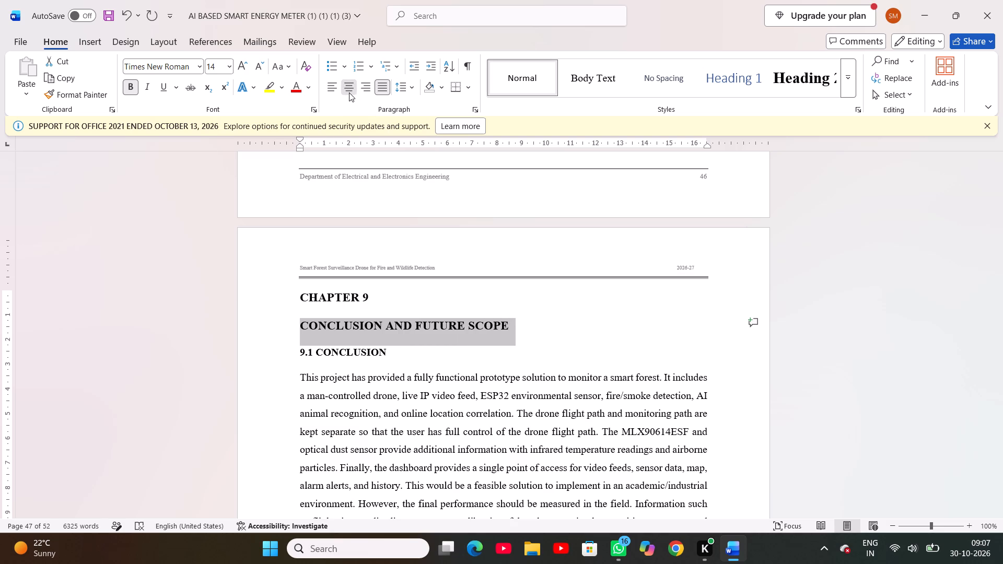
left_click(355, 325)
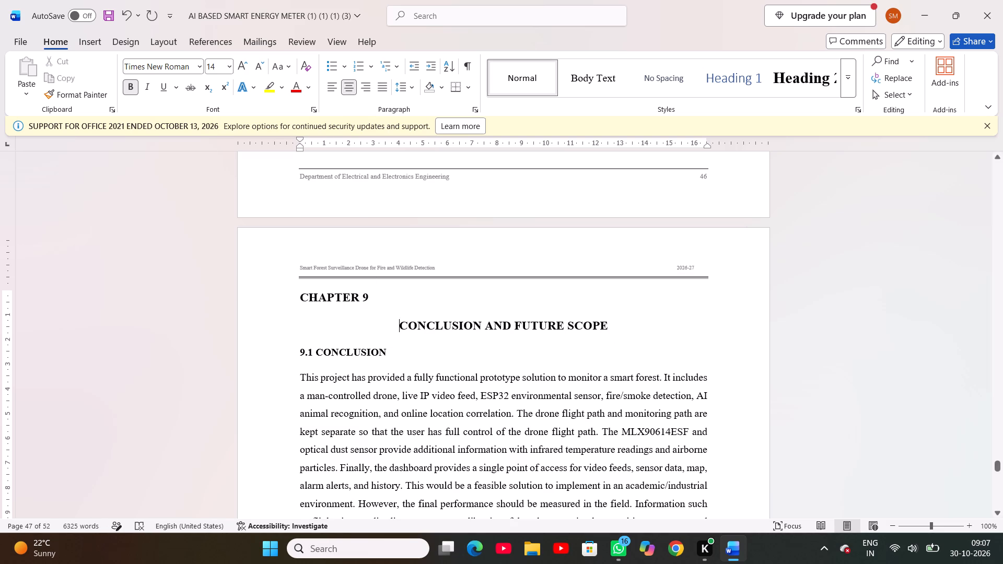
Set the 9.1 CONCLUSION heading to 14 pt.
left_click_drag(299, 352, 374, 358)
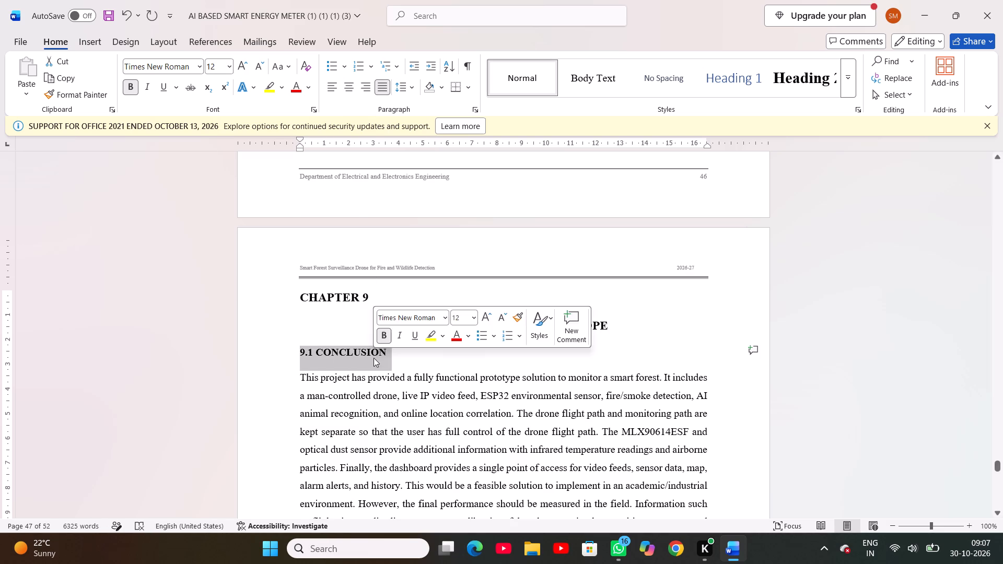
left_click(228, 68)
left_click(214, 161)
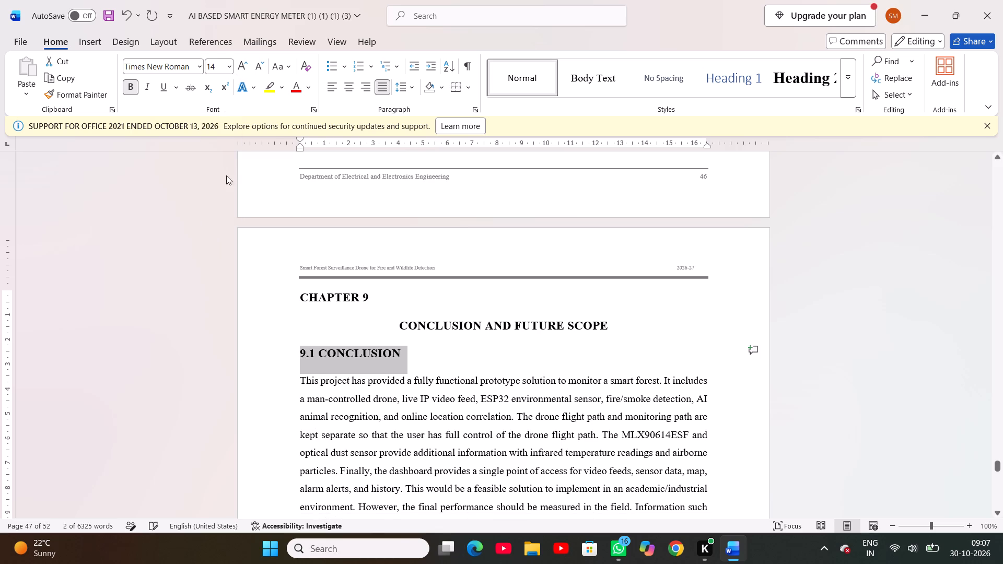
left_click(335, 331)
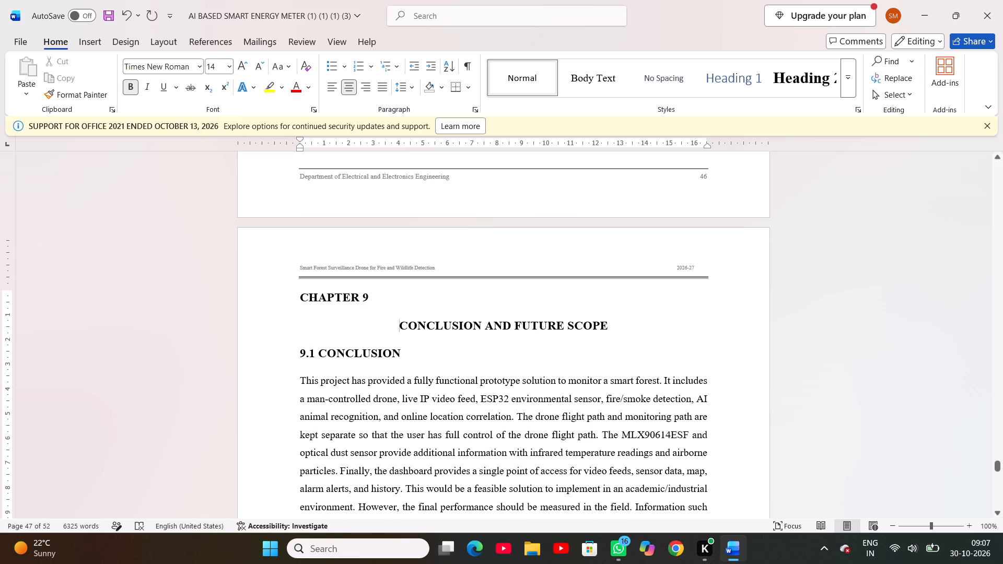
Set the CHAPTER 9 title line to 16 pt.
left_click_drag(298, 296, 374, 309)
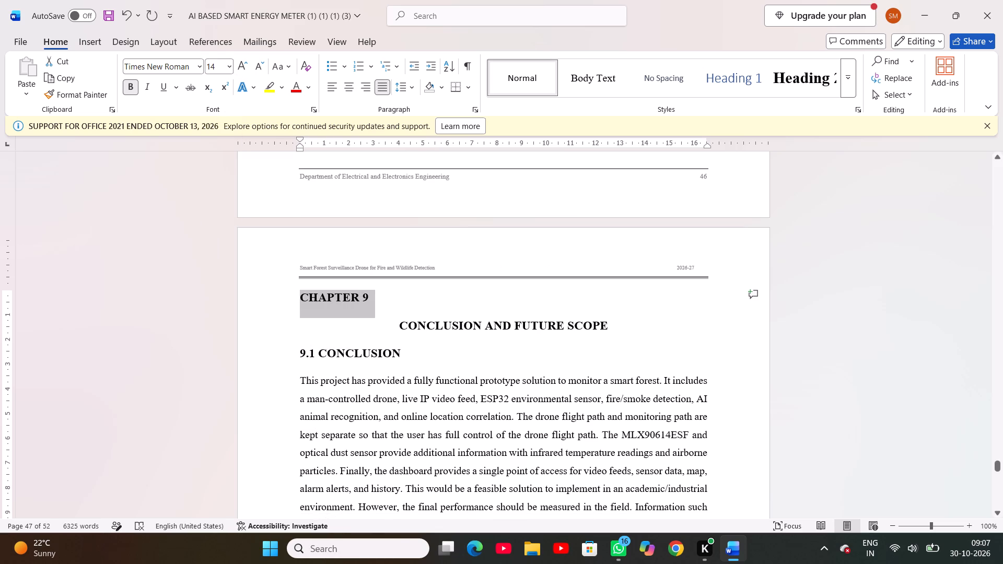
left_click(228, 69)
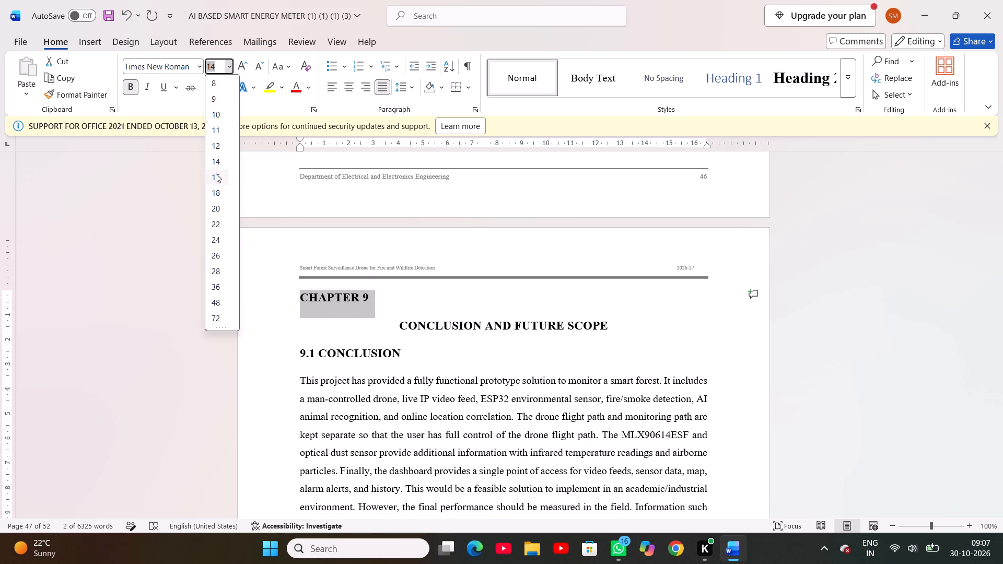
left_click(216, 173)
left_click(416, 365)
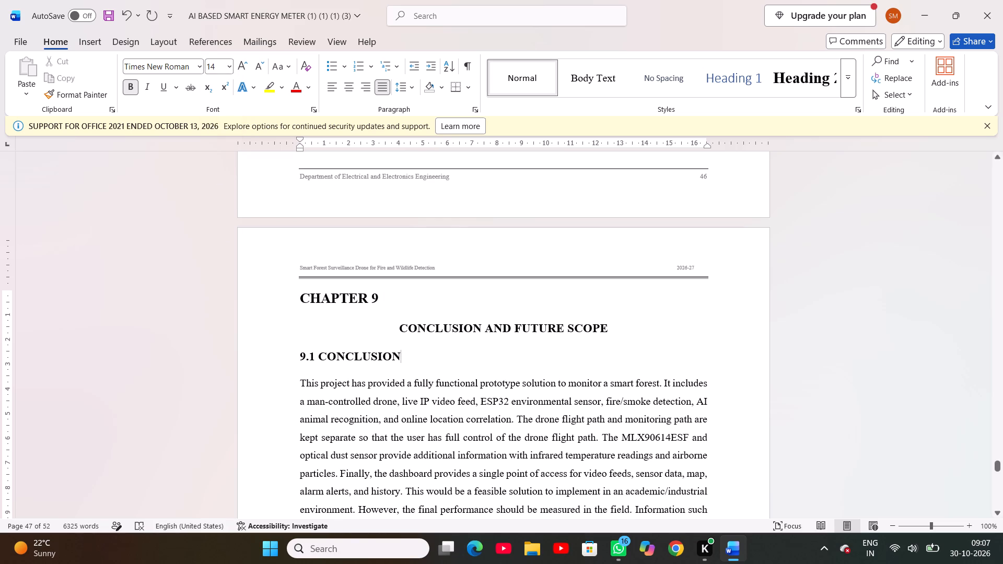
Set the CHAPTER 8 title line above RESULTS AND DISCUSSIONS to 16 pt.
scroll(443, 365, "up", 7)
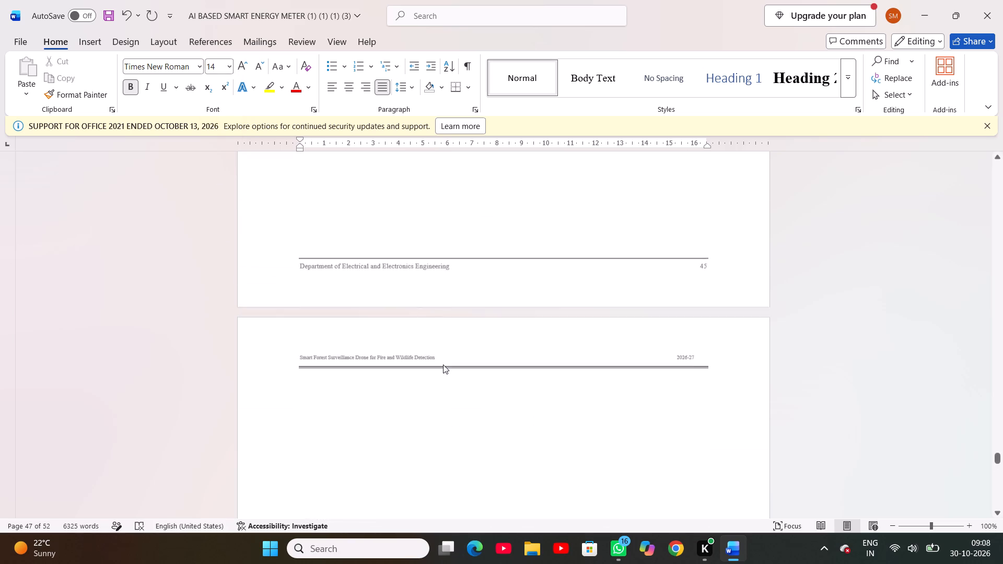
scroll(443, 365, "up", 3)
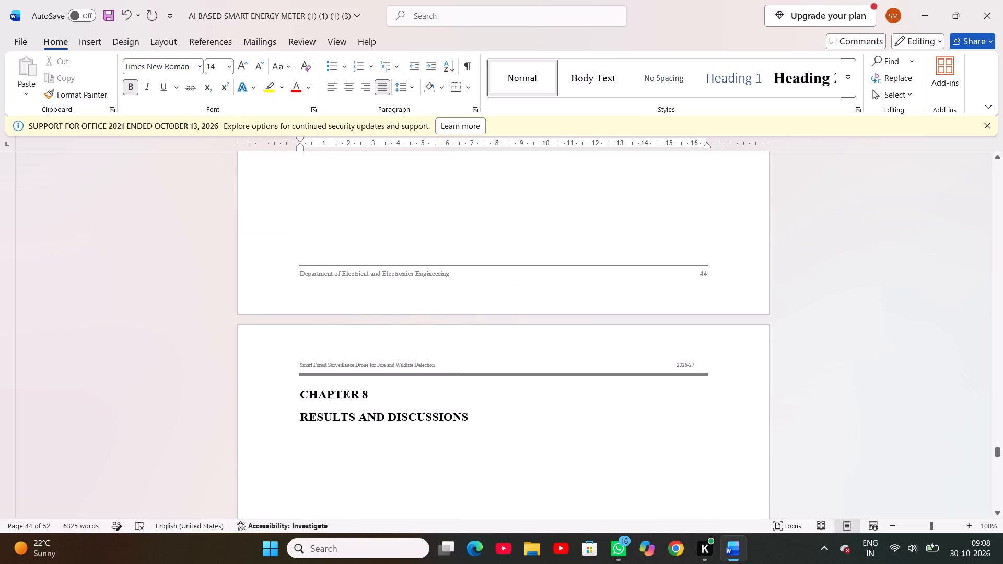
left_click(380, 419)
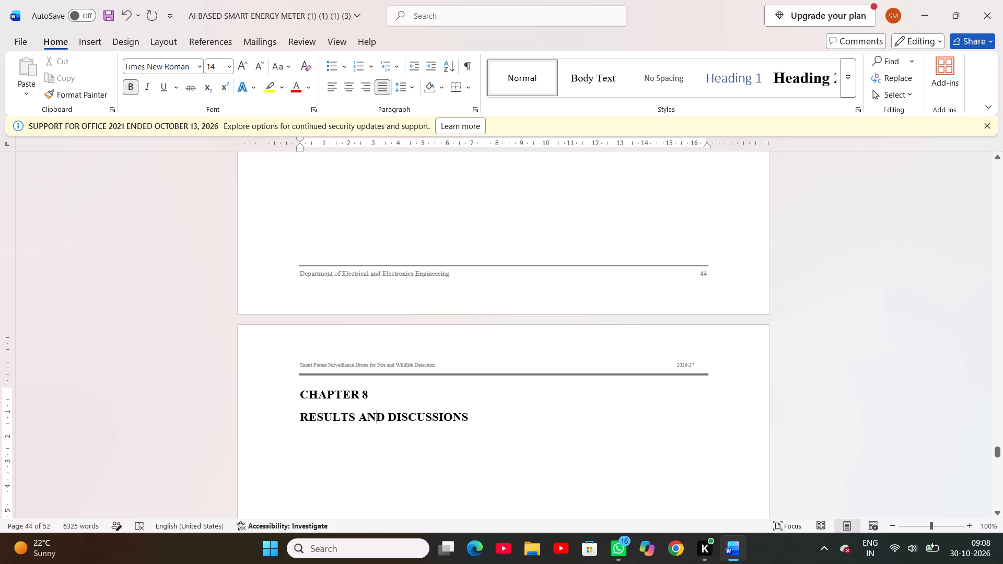
left_click(354, 395)
left_click(346, 394)
left_click_drag(300, 396, 372, 407)
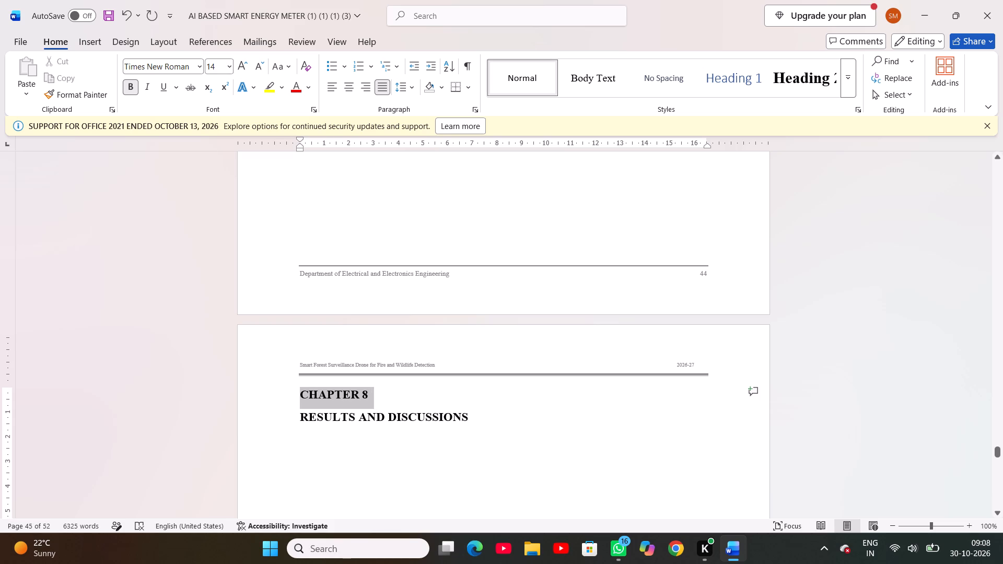
left_click_drag(372, 407, 374, 407)
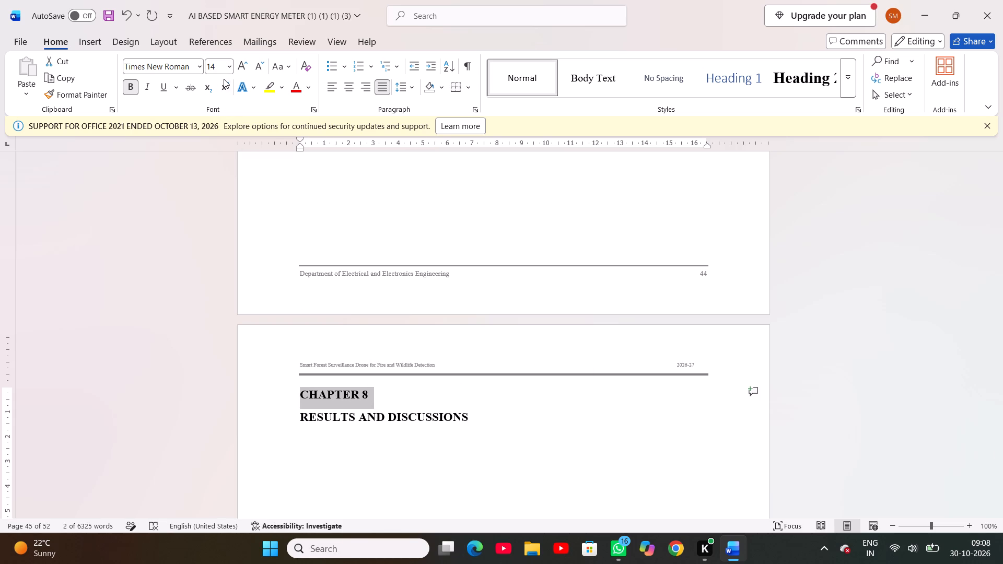
left_click(226, 69)
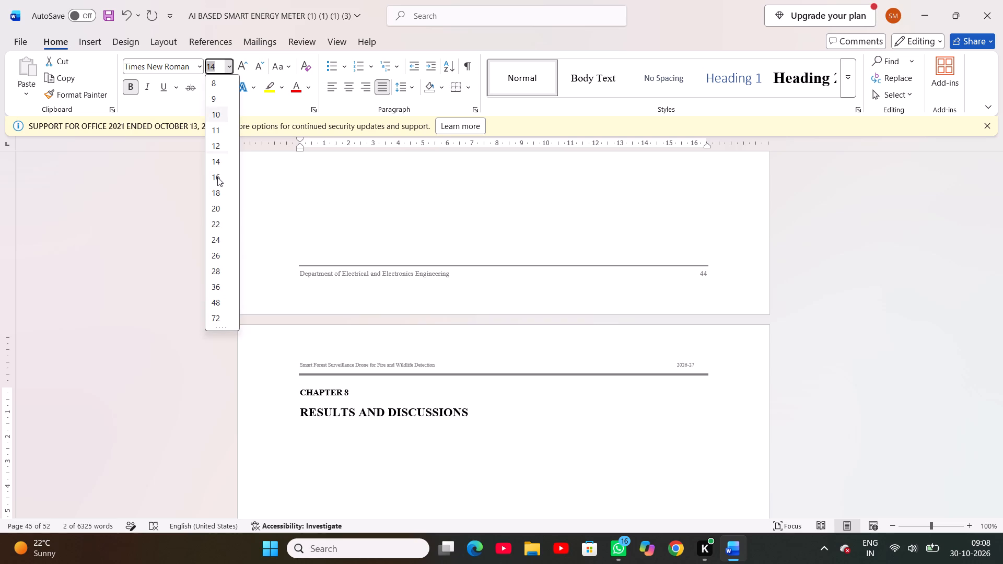
left_click(217, 177)
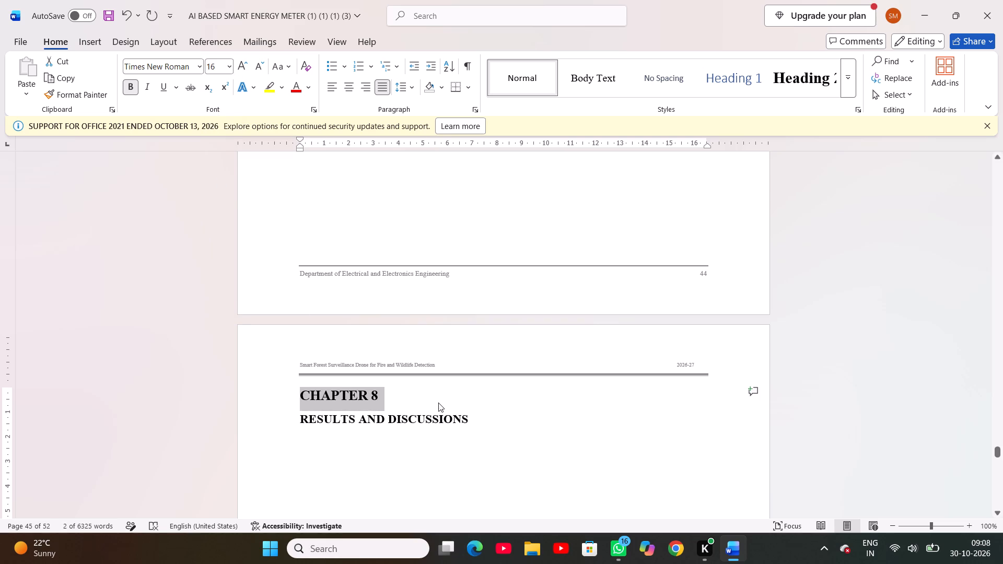
left_click(441, 398)
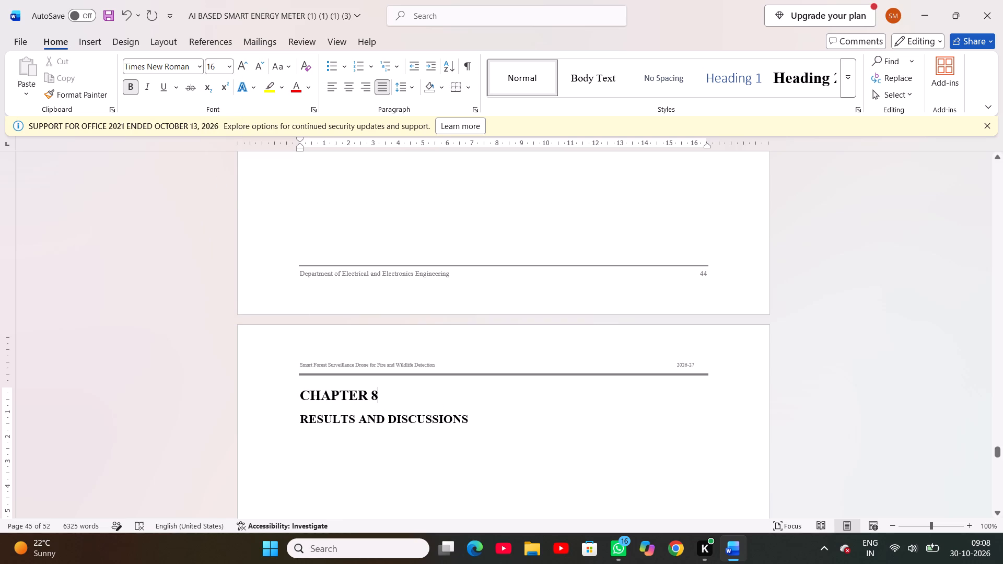
Centre the RESULTS AND DISCUSSIONS title on the Chapter 8 opening page.
left_click_drag(299, 420, 457, 431)
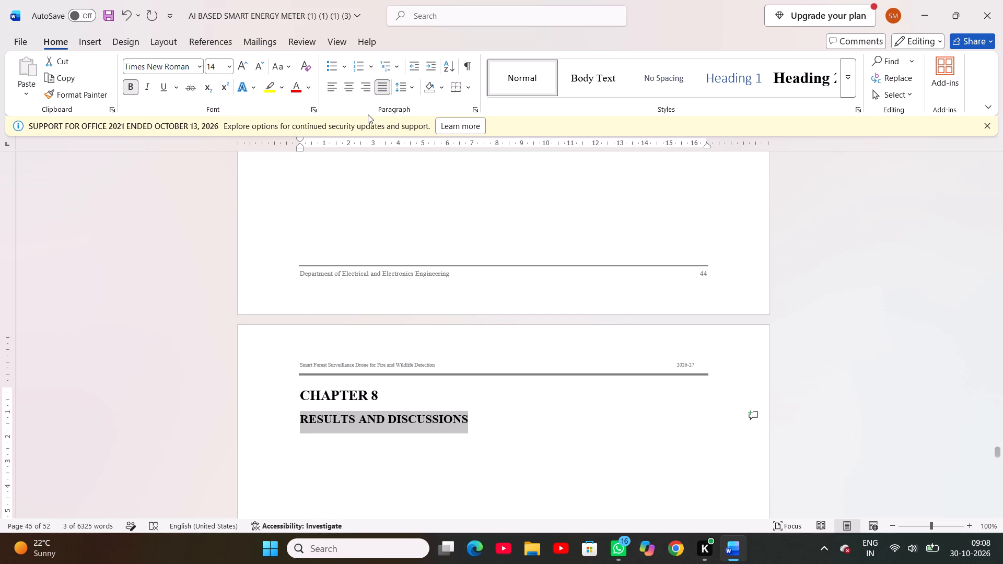
left_click(348, 91)
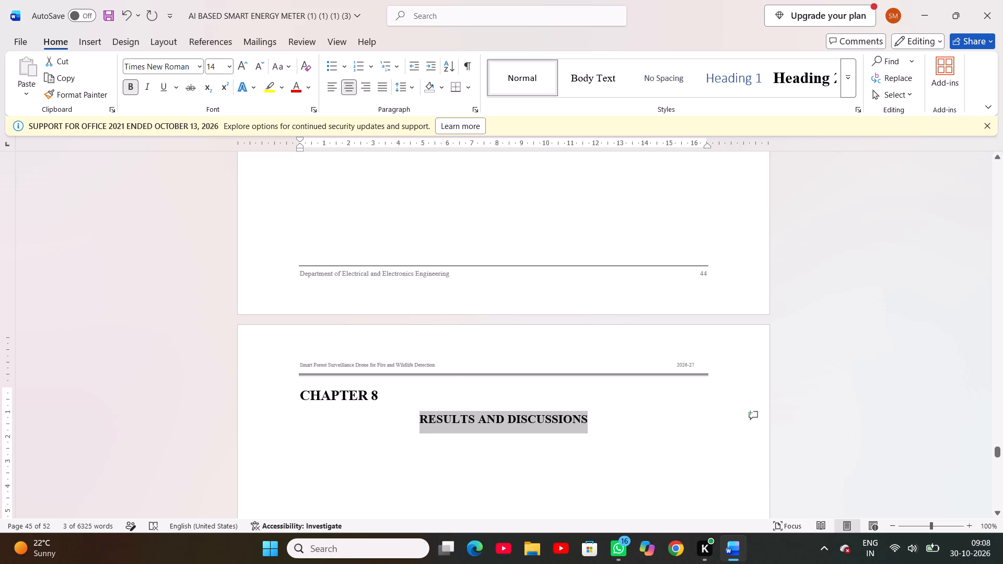
left_click(452, 388)
scroll(486, 357, "up", 1)
scroll(486, 357, "down", 1)
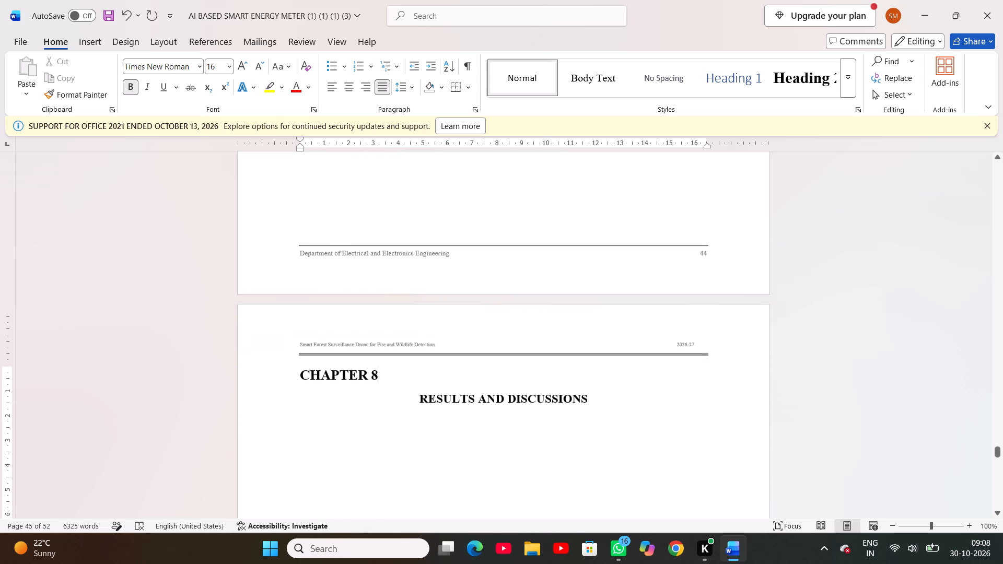
left_click(493, 399)
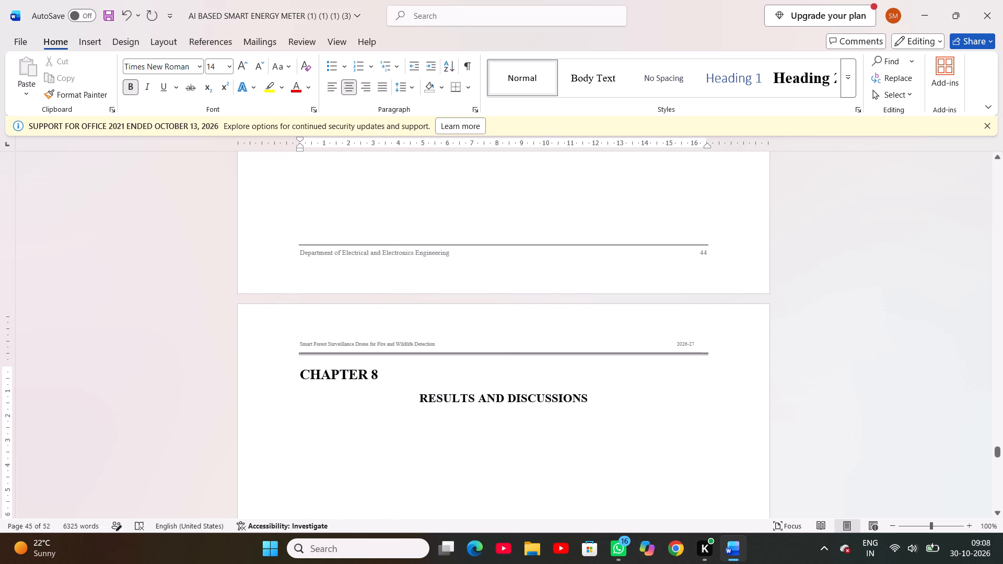
Compare the Chapter 9 title formatting with Chapter 8 and delete the blank line above the 9.2 Future Scope heading.
scroll(521, 297, "down", 4)
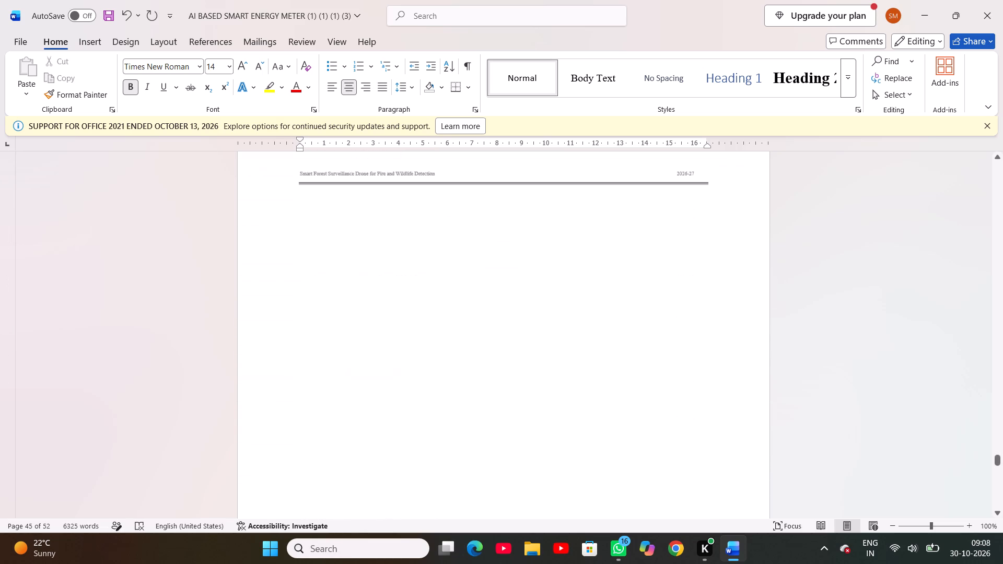
scroll(521, 297, "down", 4)
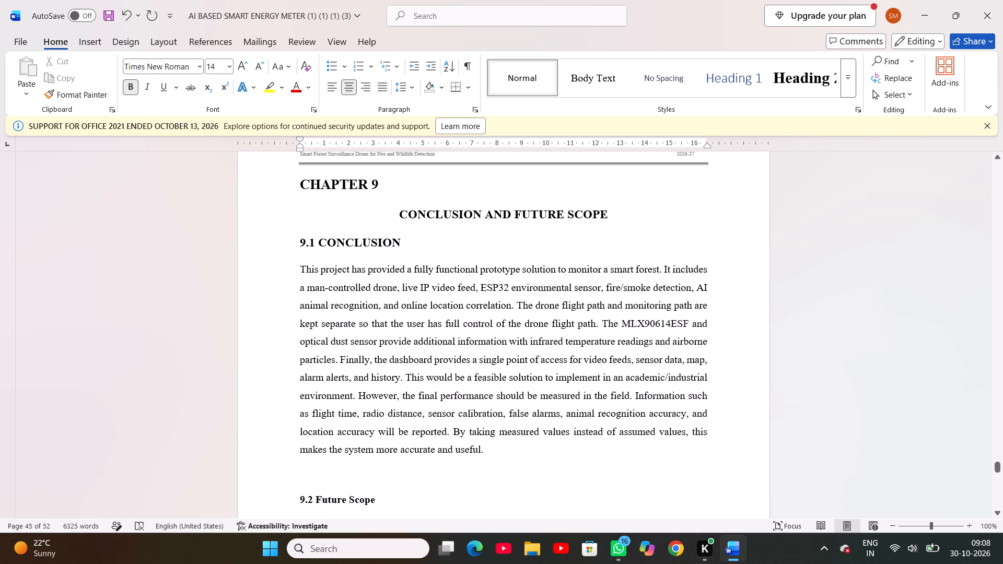
left_click(484, 216)
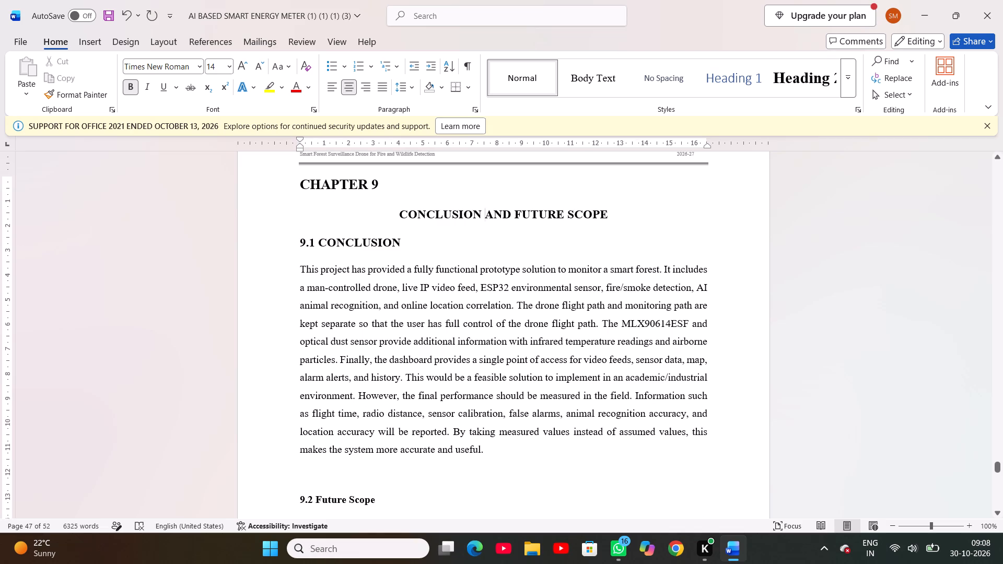
left_click(341, 181)
scroll(389, 327, "down", 1)
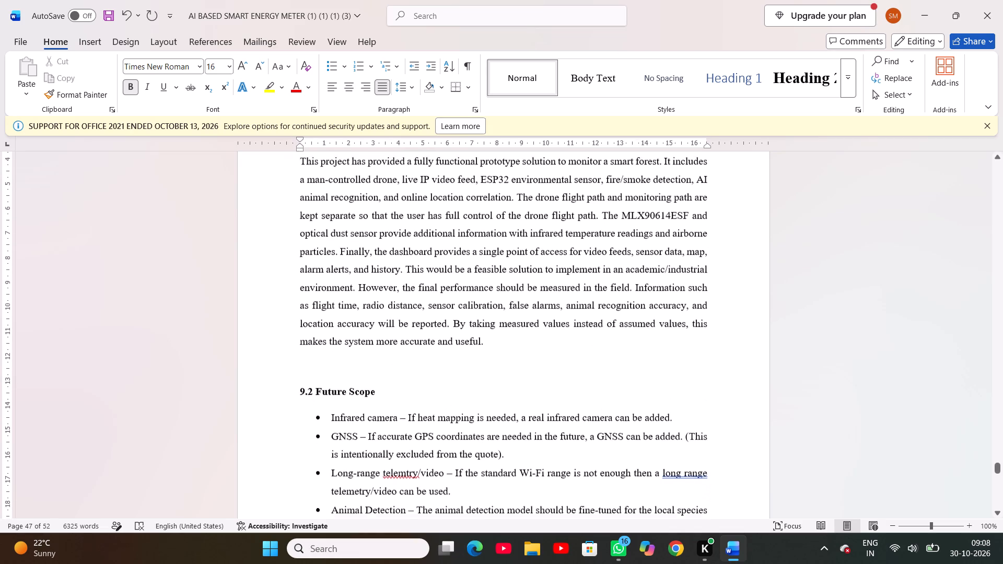
scroll(389, 327, "down", 1)
left_click(298, 386)
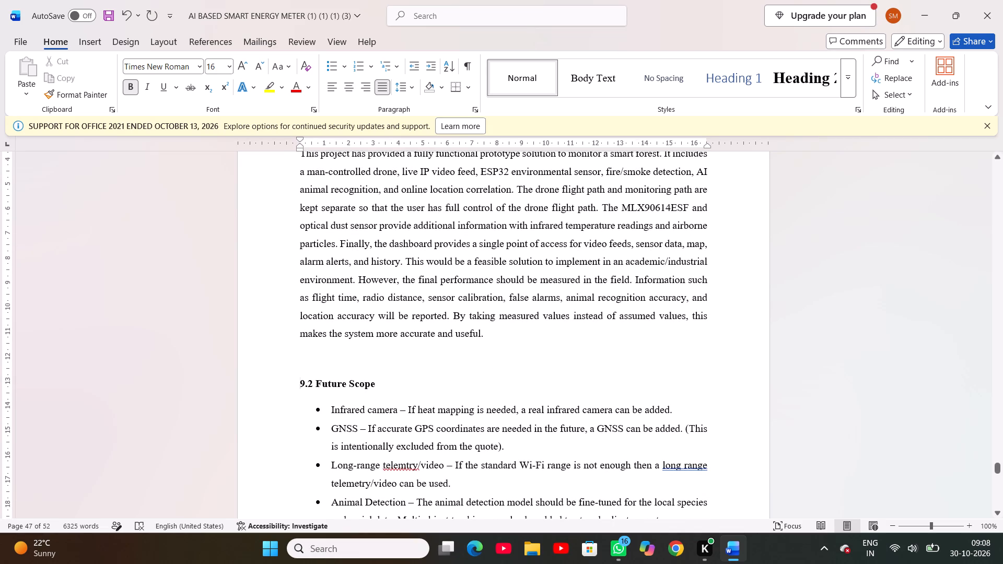
key("BackSpace")
Set the 9.2 Future Scope heading to 14 pt.
scroll(298, 386, "up", 1)
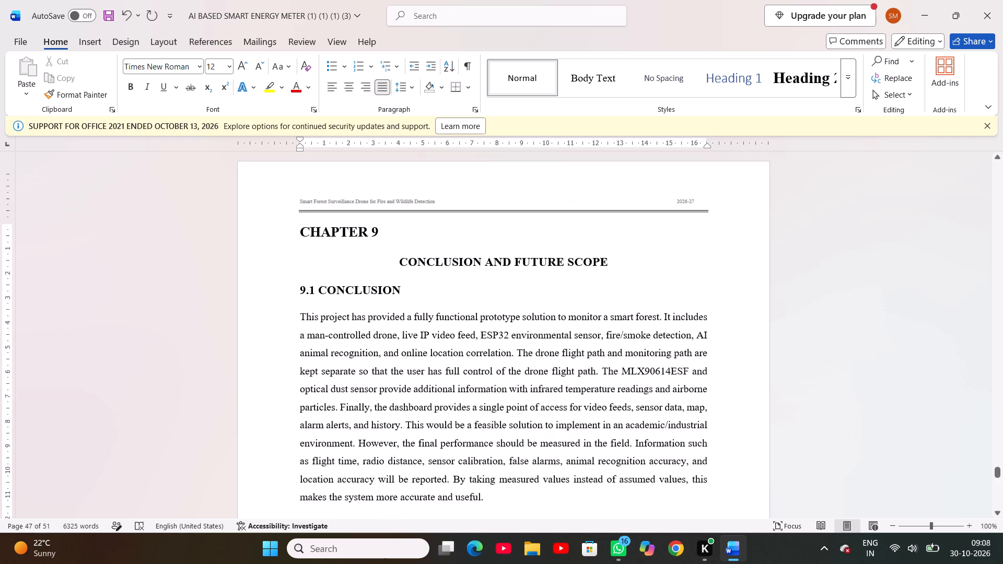
scroll(298, 386, "up", 1)
left_click(359, 412)
scroll(359, 412, "down", 1)
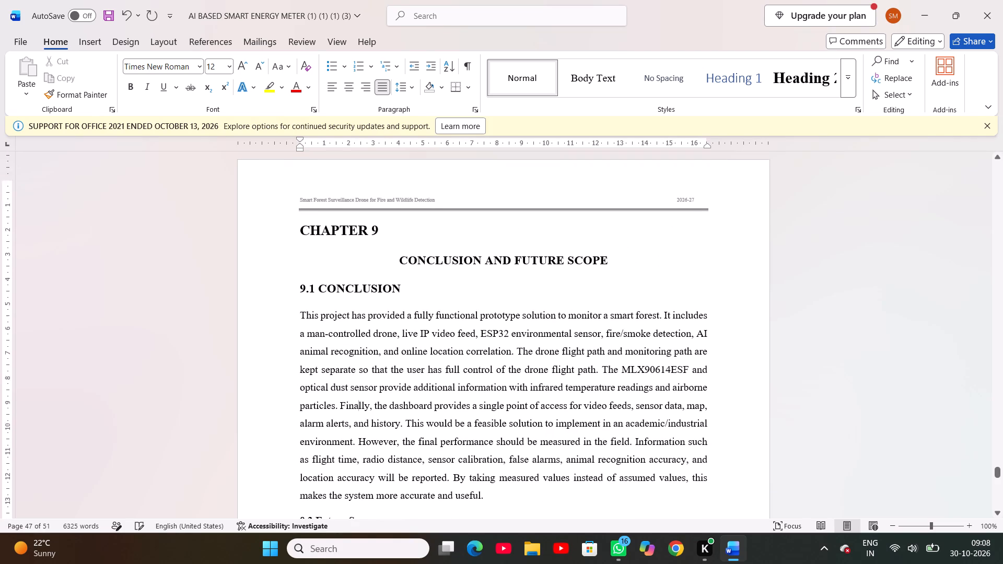
scroll(359, 412, "down", 1)
left_click_drag(298, 342, 362, 354)
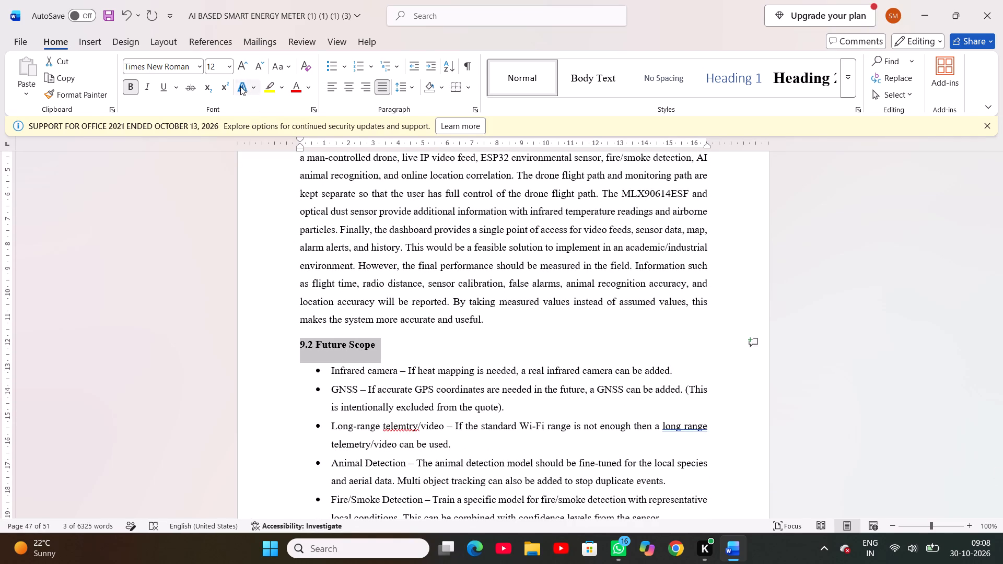
left_click(230, 69)
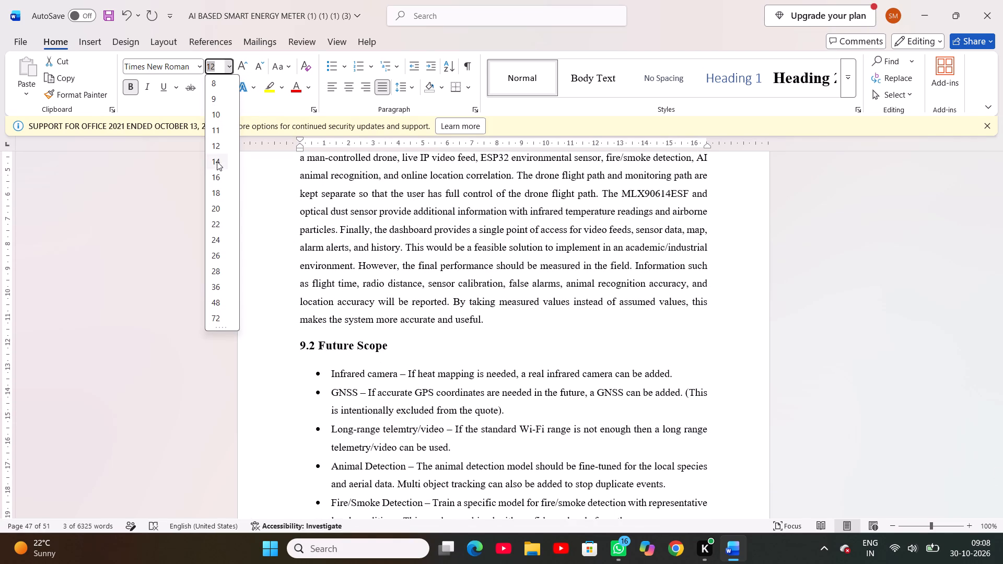
left_click(217, 161)
left_click(408, 360)
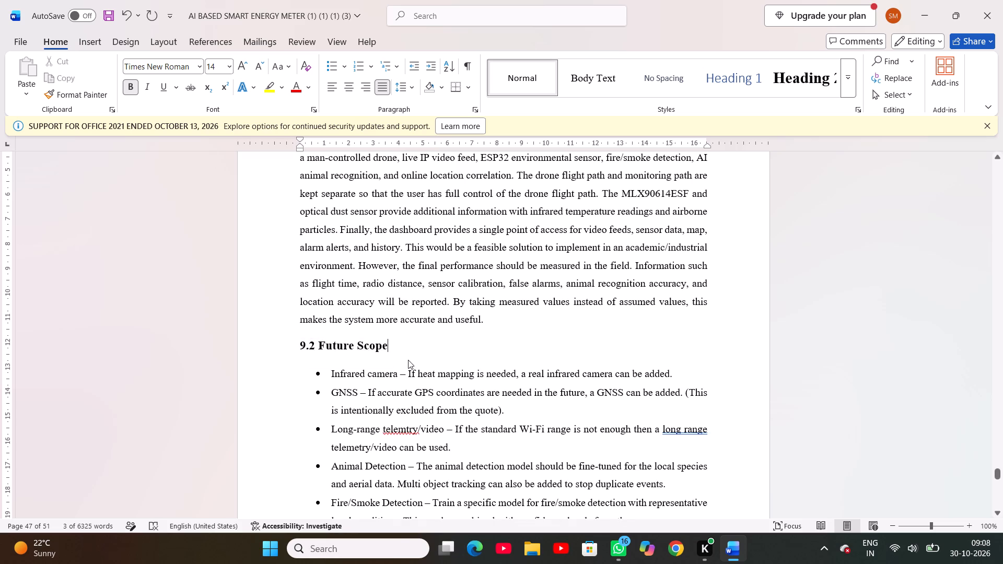
Delete the empty lines above the REFERENCES heading so that it starts at the top of its page, after the Future Scope list.
scroll(408, 360, "down", 4)
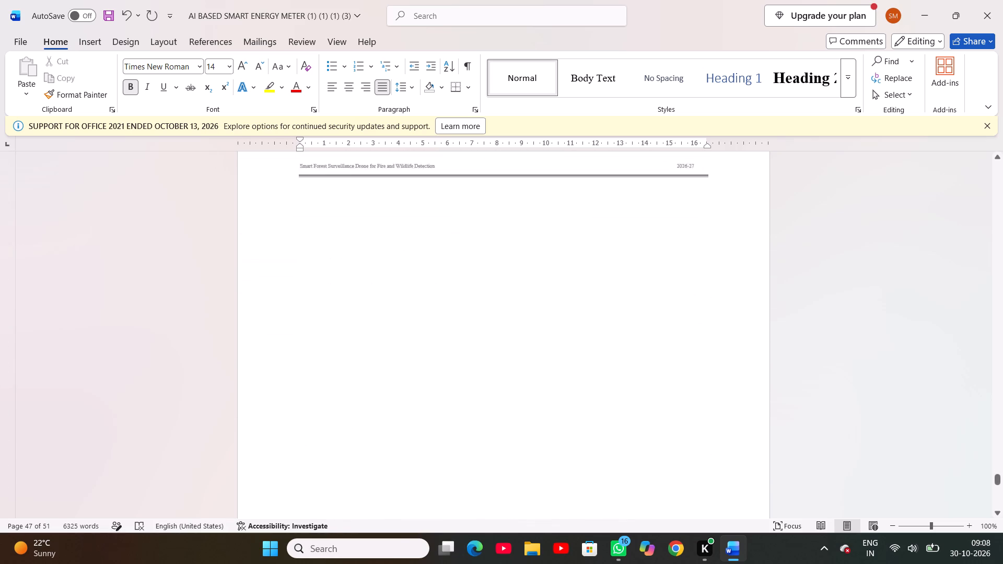
scroll(408, 360, "up", 4)
scroll(408, 360, "down", 2)
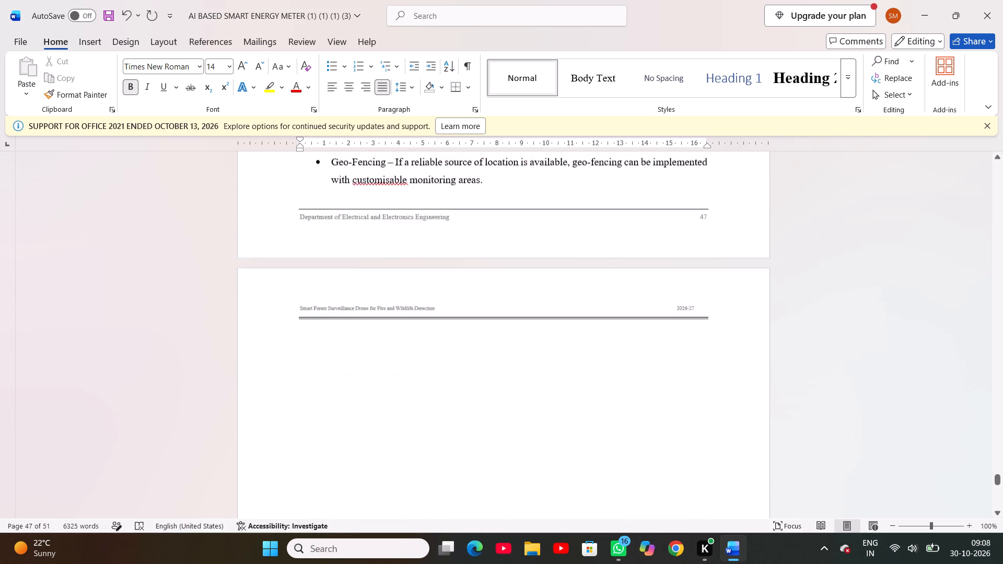
scroll(408, 360, "down", 4)
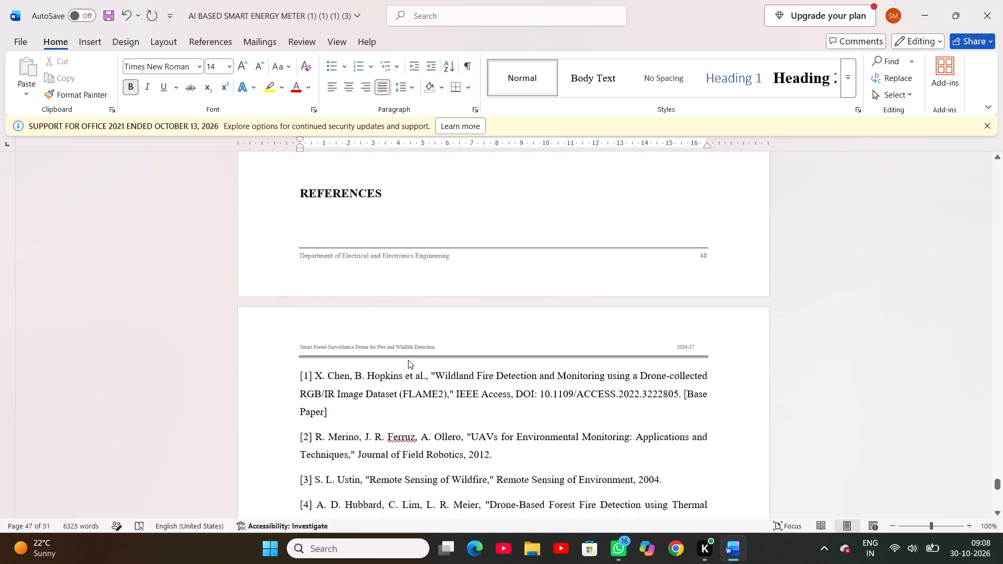
scroll(408, 360, "up", 3)
scroll(408, 360, "down", 1)
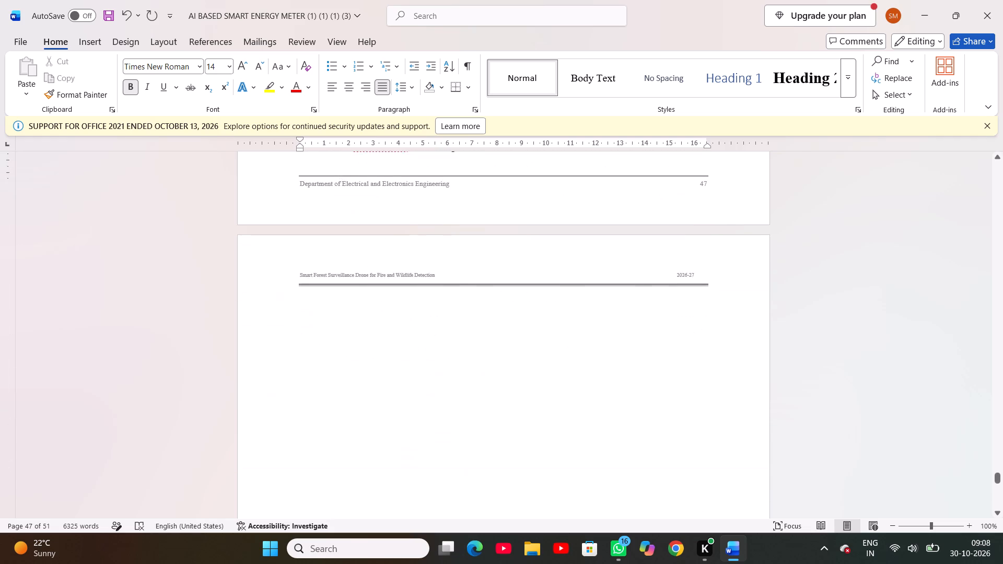
scroll(408, 360, "down", 2)
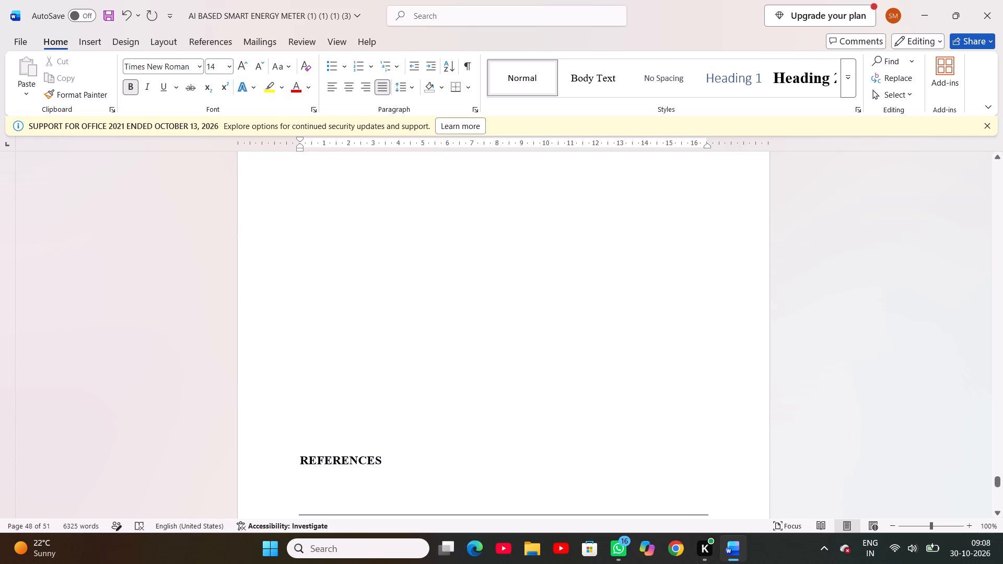
left_click(298, 460)
key("BackSpace")
key("BackSpace")
key("BackSpace")
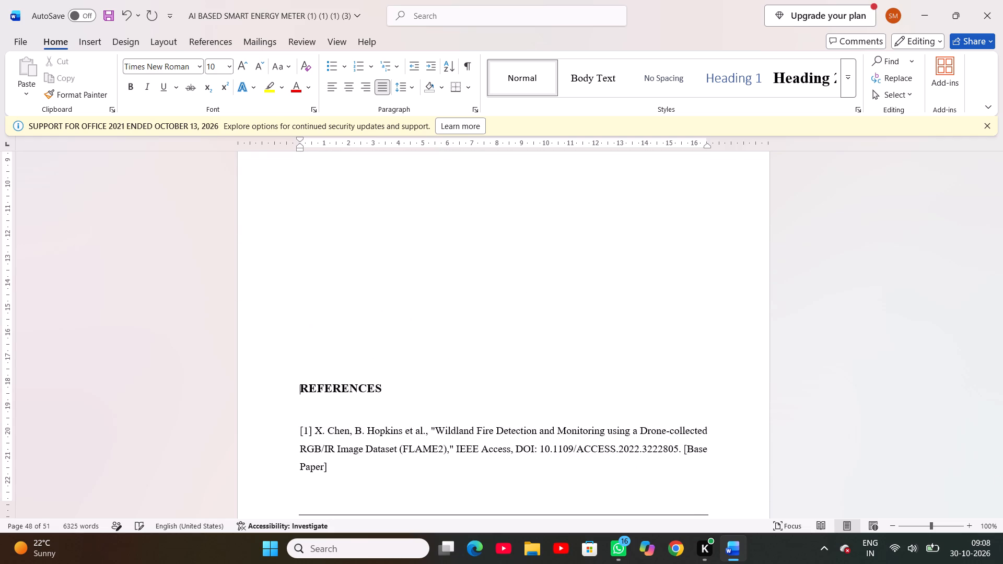
key("BackSpace")
key("BackSpace")
key("BackSpace")
key("BackSpace")
key("BackSpace")
key("BackSpace")
key("BackSpace")
key("BackSpace")
key("BackSpace")
key("BackSpace")
scroll(298, 460, "right", 1)
scroll(298, 460, "left", 1)
scroll(298, 460, "up", 1)
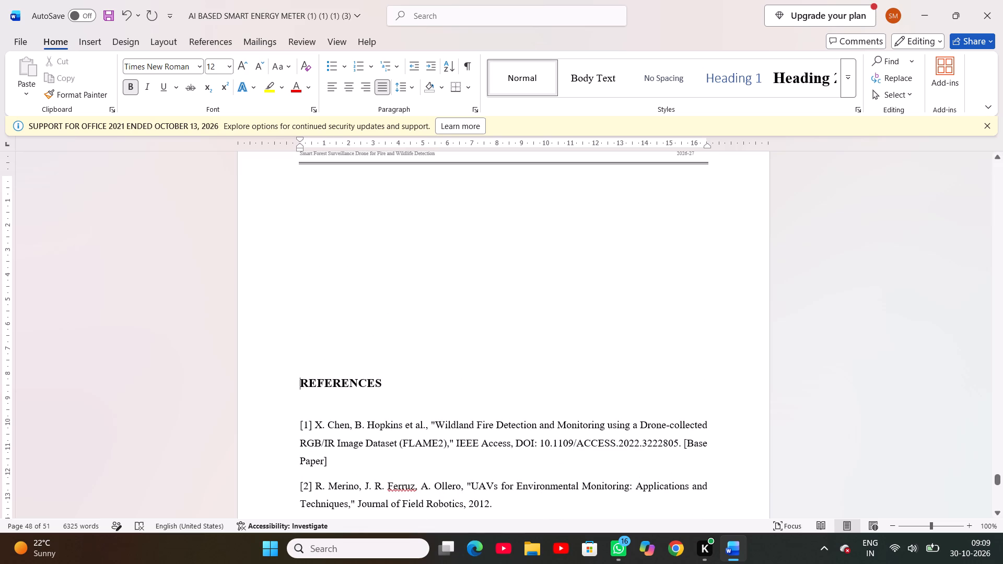
left_click(297, 382)
key("BackSpace")
key("BackSpace")
key("BackSpace")
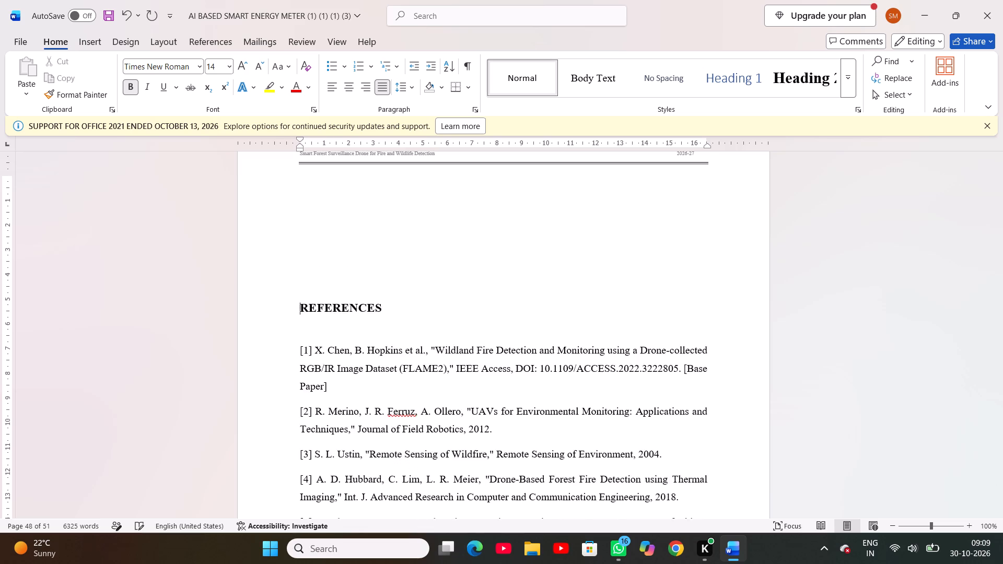
key("BackSpace")
key("BackSpace")
key("BackSpace")
key("BackSpace")
key("BackSpace")
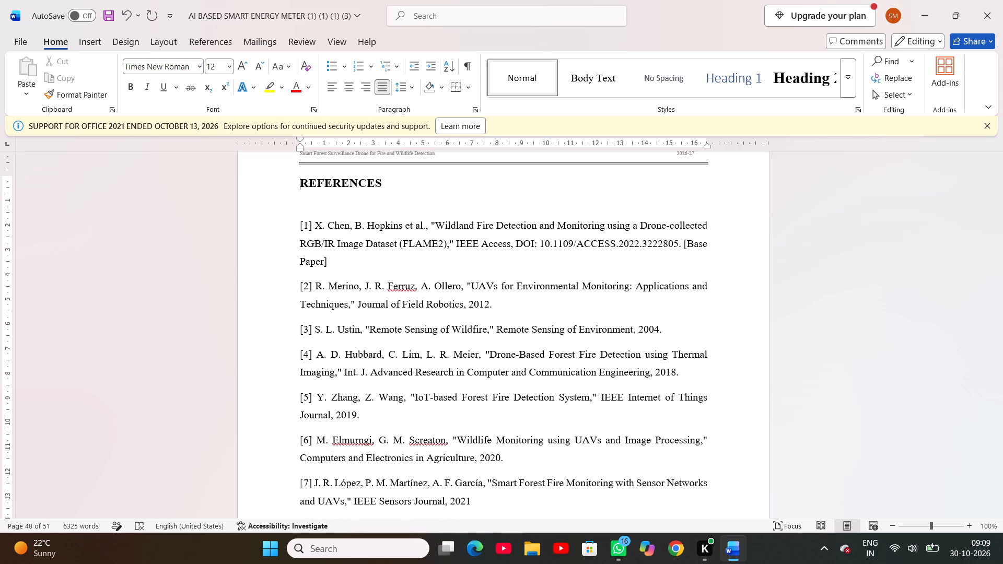
Remove the blank line between the REFERENCES heading and reference [1].
left_click(297, 227)
key("BackSpace")
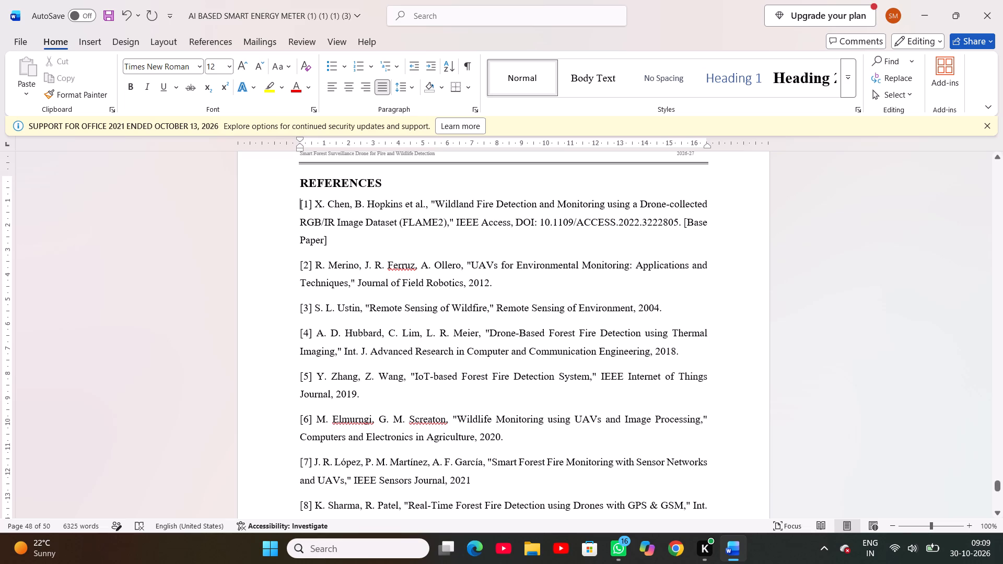
scroll(343, 288, "down", 4)
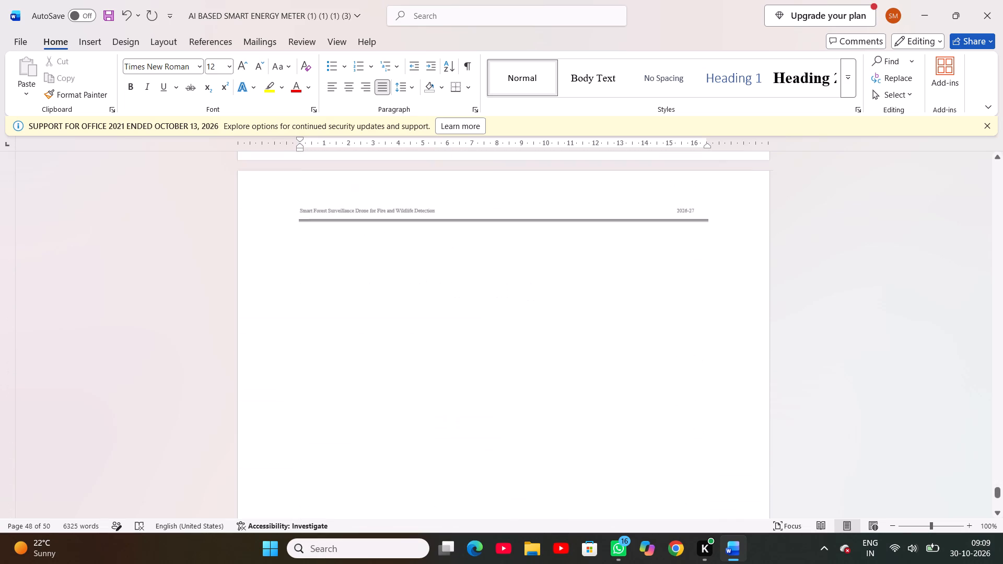
Check the empty pages after the reference list and the layout of the REFERENCES page and the pages before it.
scroll(343, 288, "down", 4)
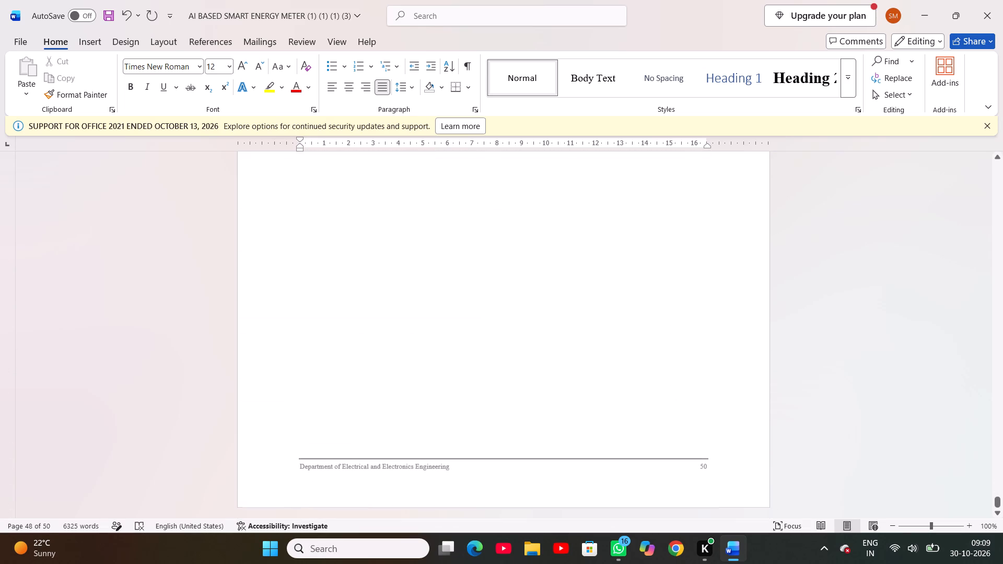
scroll(343, 288, "down", 2)
scroll(343, 288, "up", 2)
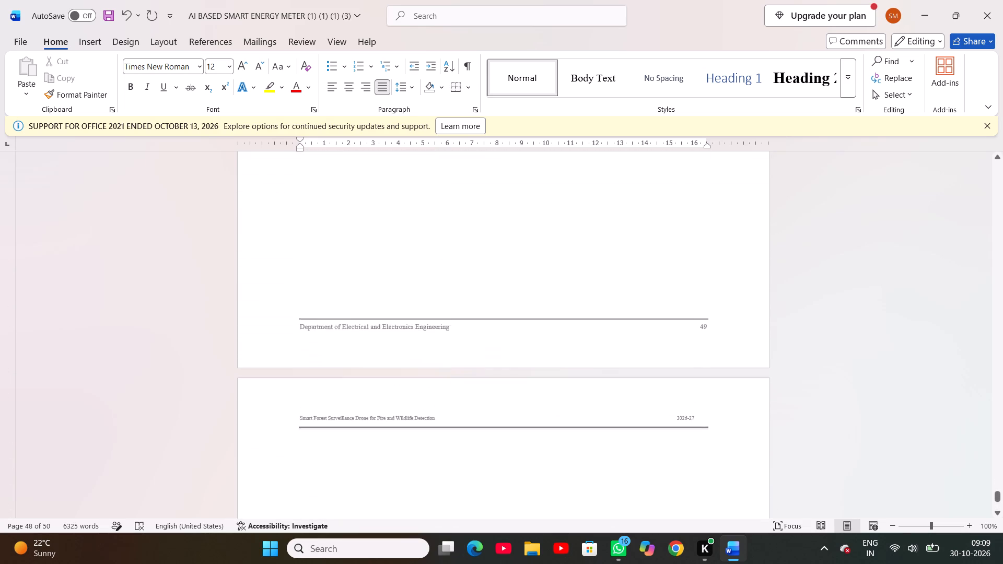
scroll(343, 288, "up", 3)
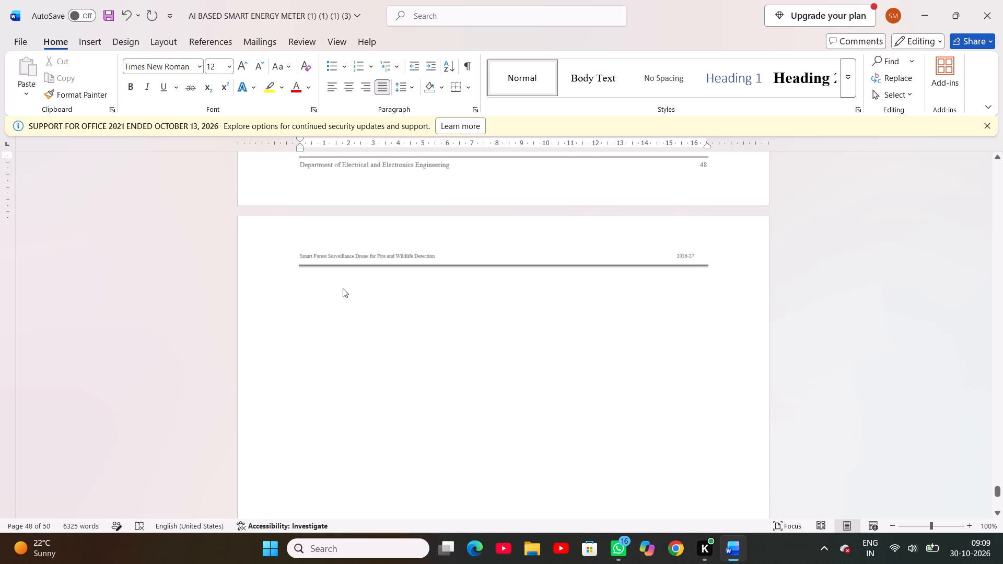
scroll(343, 288, "up", 4)
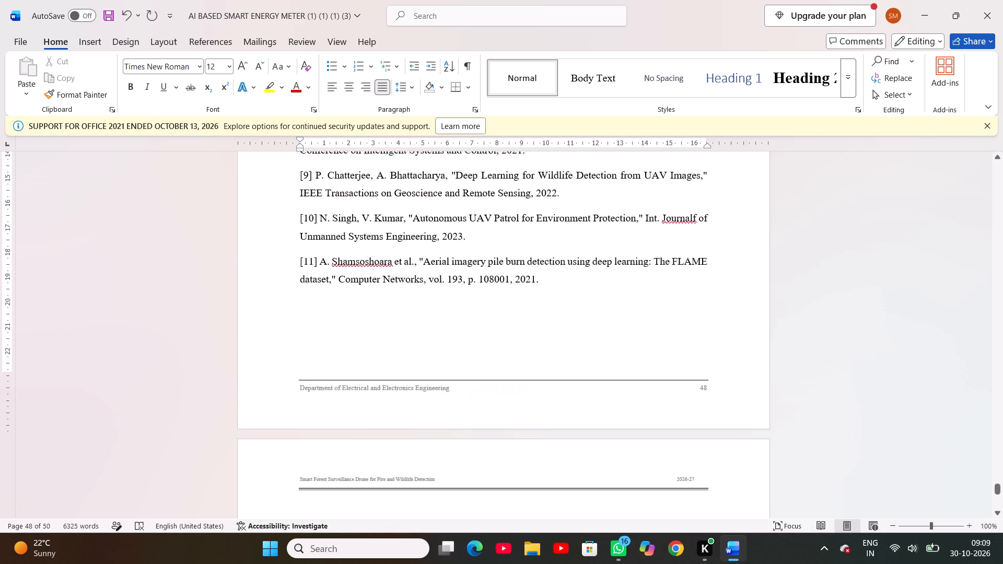
scroll(343, 288, "up", 2)
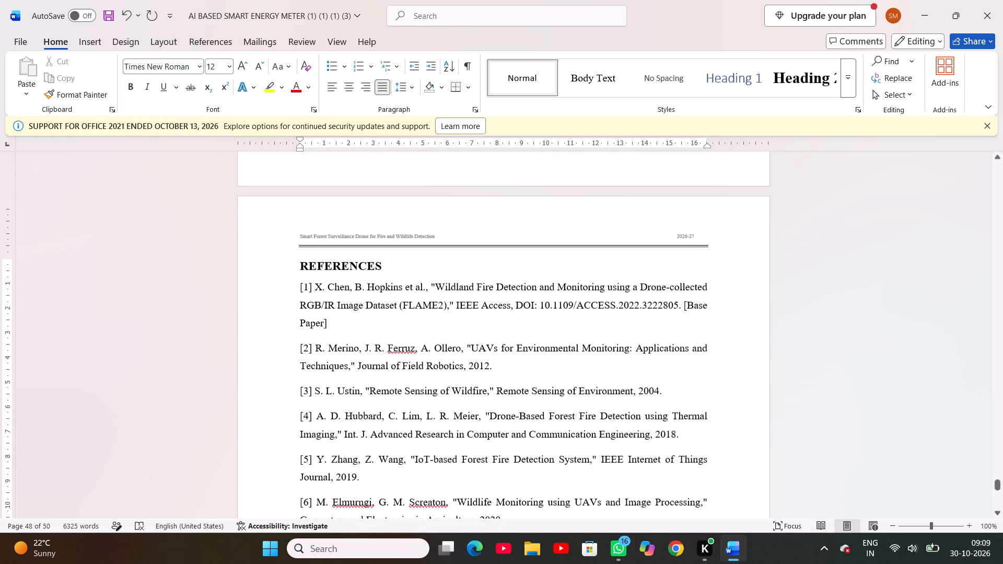
scroll(343, 288, "up", 4)
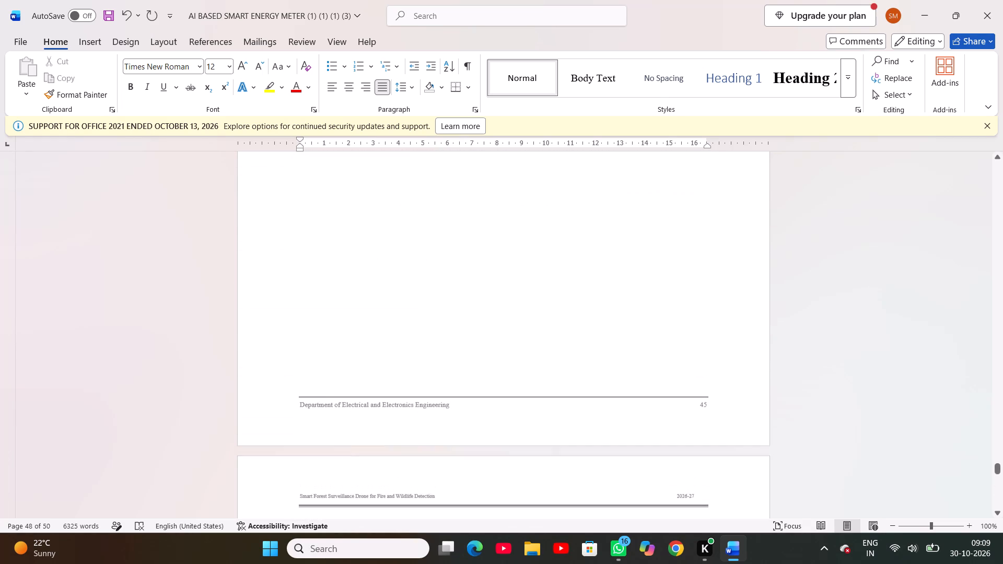
right_click(343, 288)
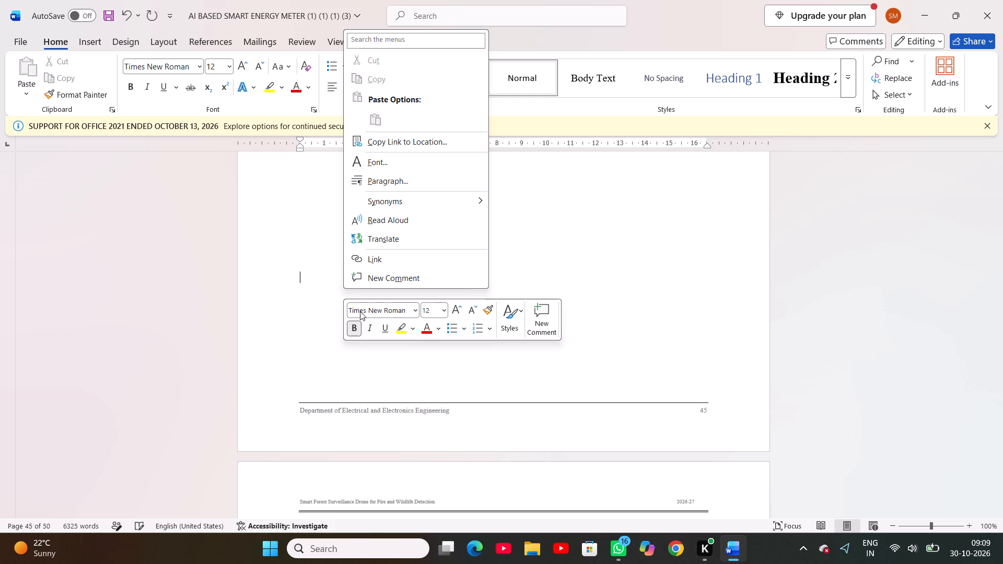
left_click(449, 385)
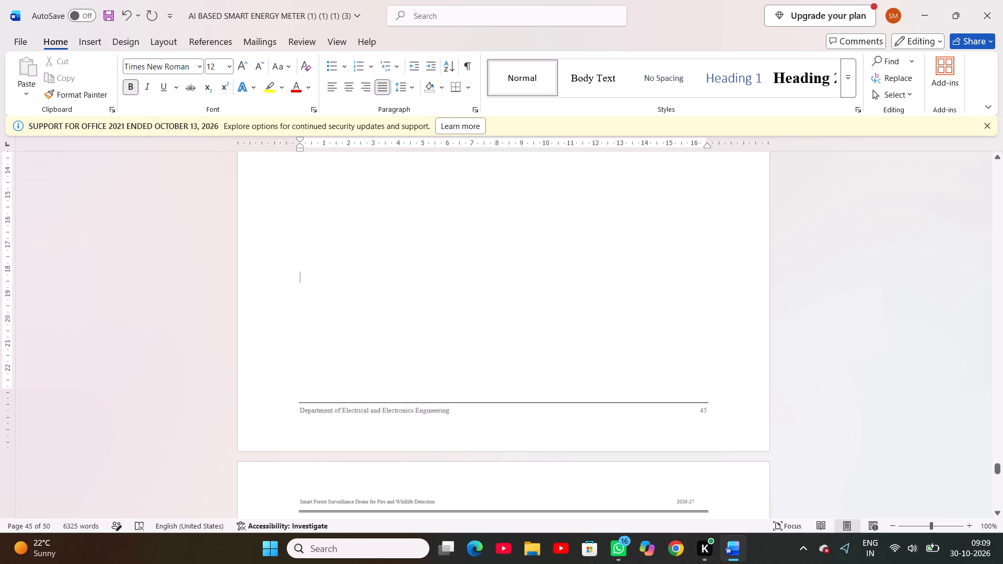
Return to the start of the report and review the layout, headings and figures of Chapters 1 to 3.
scroll(475, 334, "up", 8)
scroll(475, 334, "down", 1)
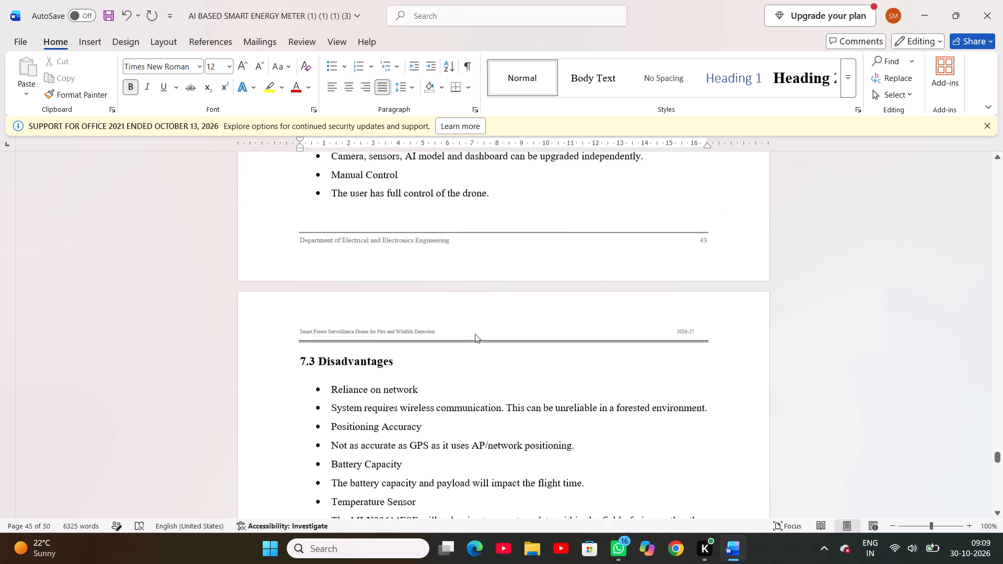
scroll(475, 334, "down", 1)
scroll(475, 334, "up", 7)
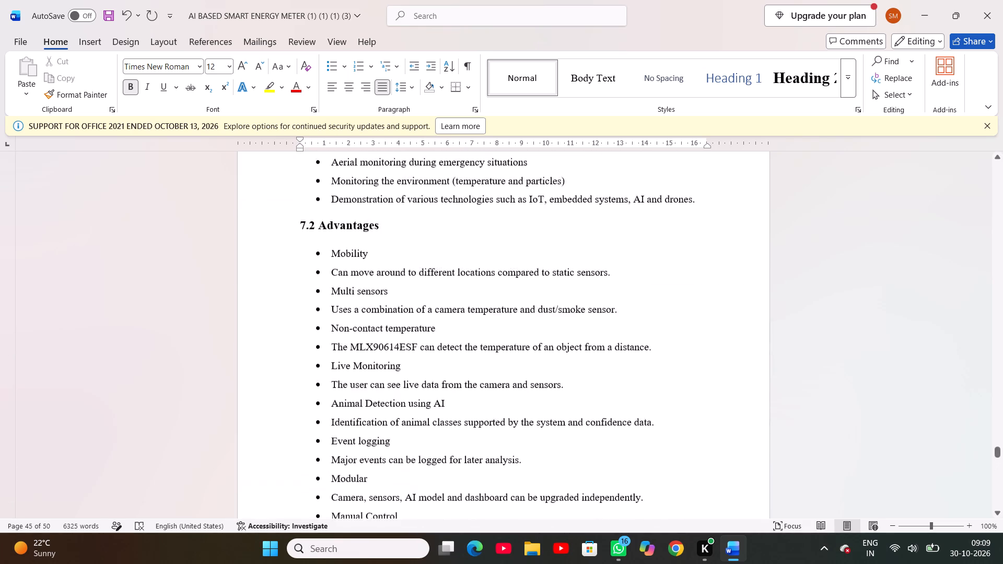
scroll(475, 334, "up", 20)
scroll(475, 334, "up", 4)
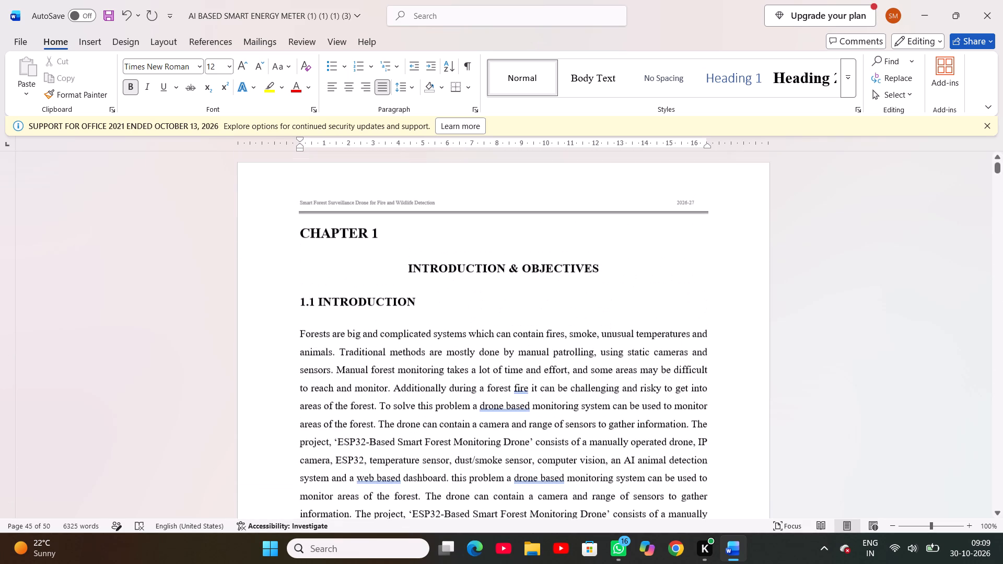
scroll(475, 334, "up", 3)
scroll(475, 334, "down", 2)
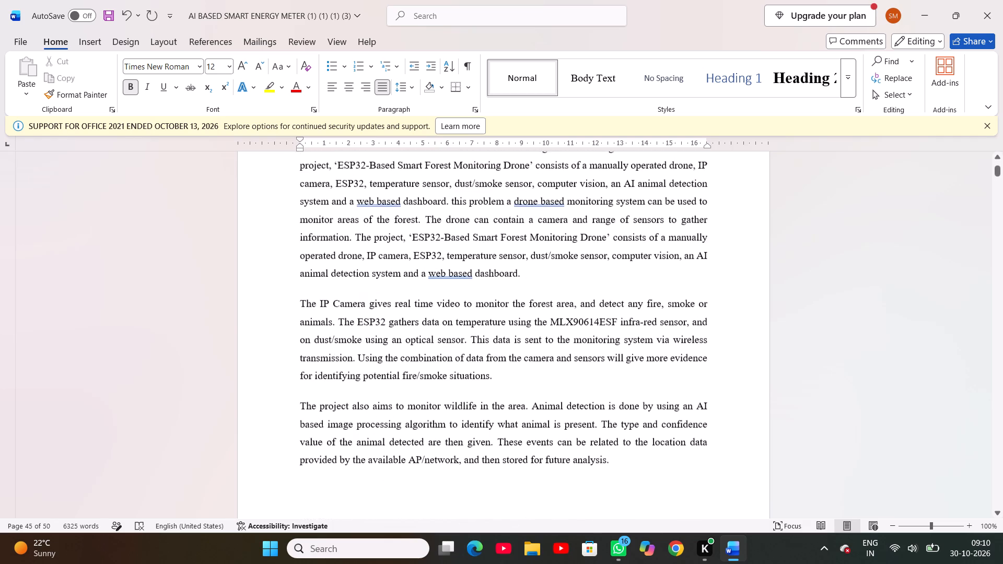
scroll(475, 334, "down", 4)
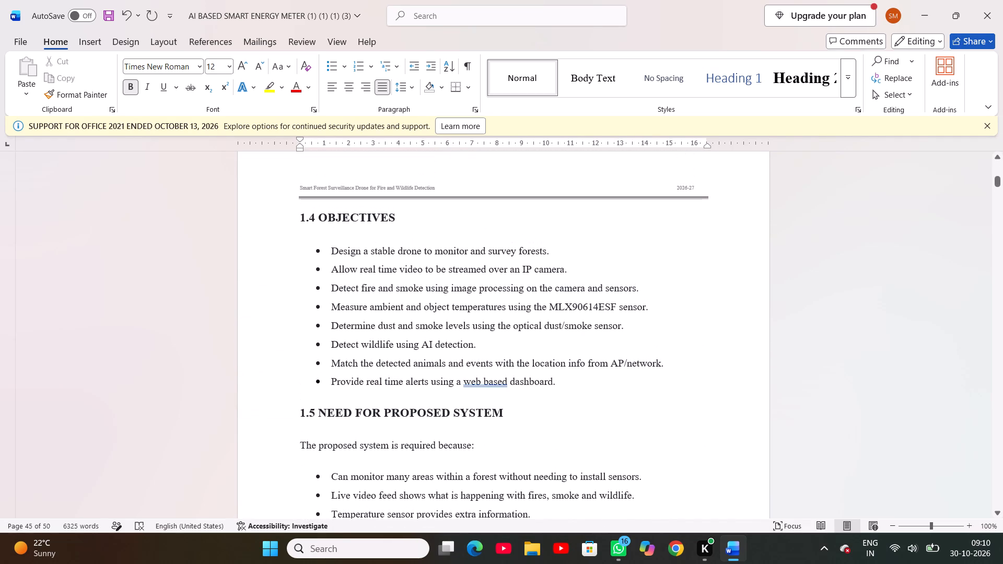
scroll(475, 334, "down", 2)
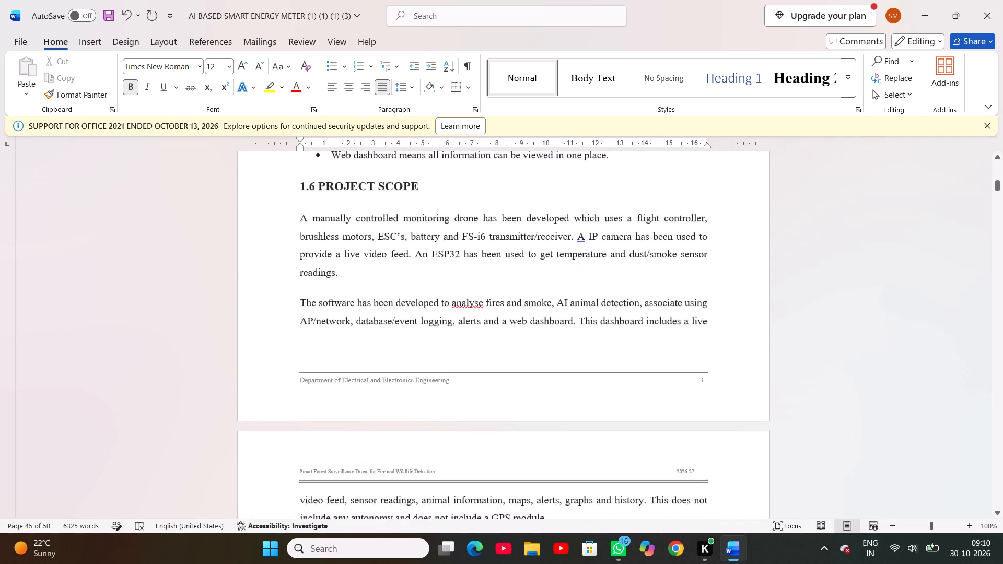
scroll(475, 334, "down", 2)
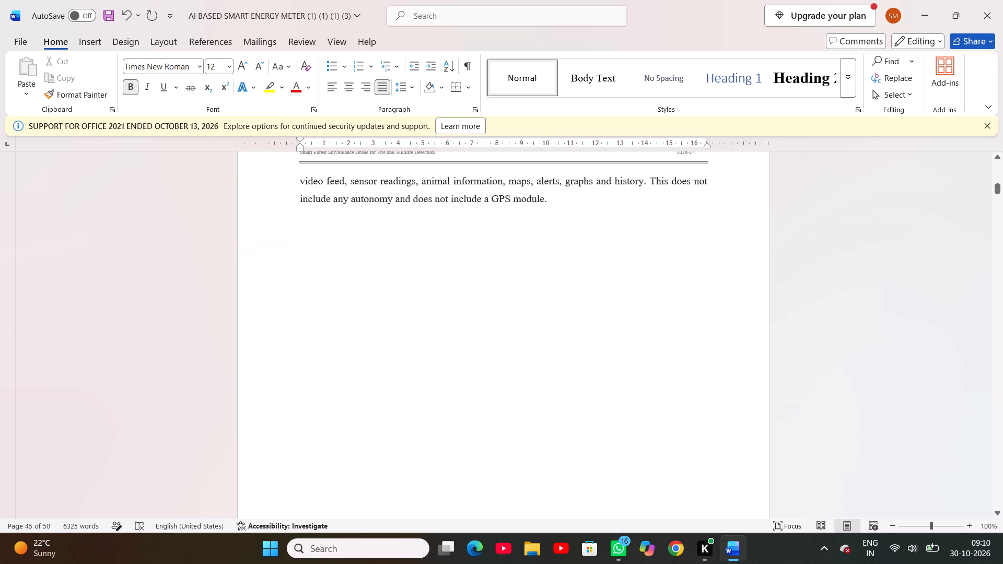
scroll(475, 334, "down", 1)
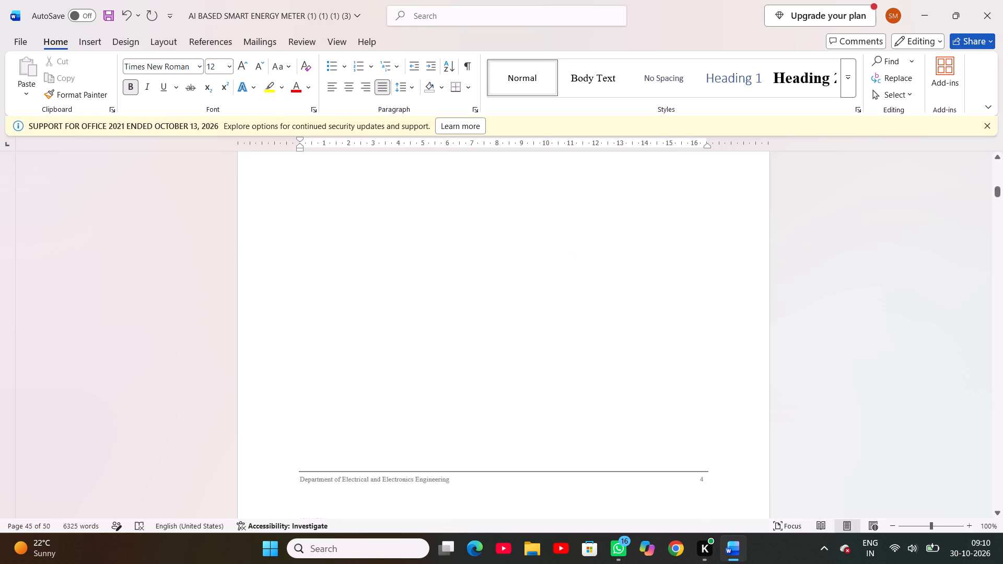
scroll(475, 334, "down", 2)
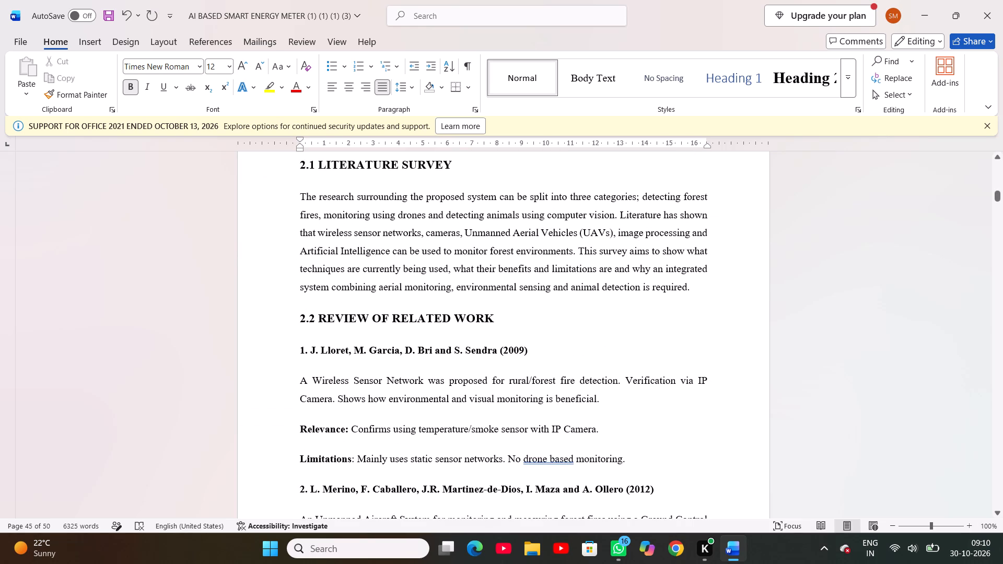
scroll(458, 327, "down", 5)
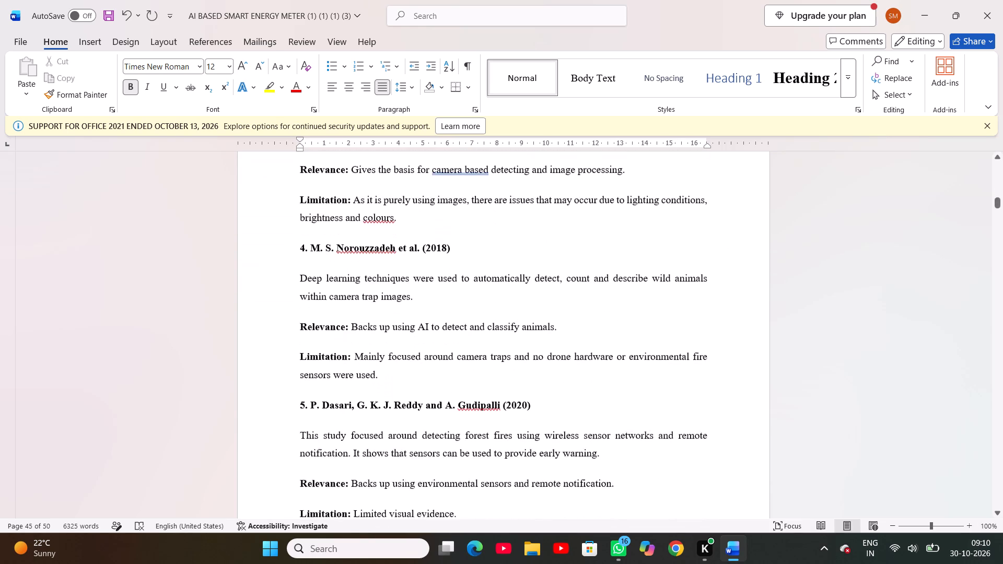
scroll(458, 327, "down", 6)
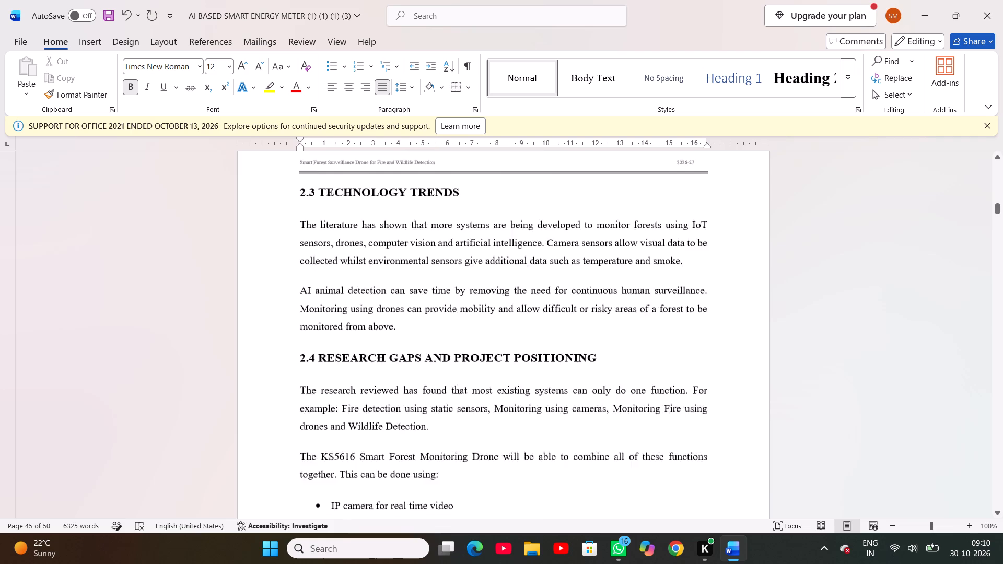
scroll(458, 327, "down", 6)
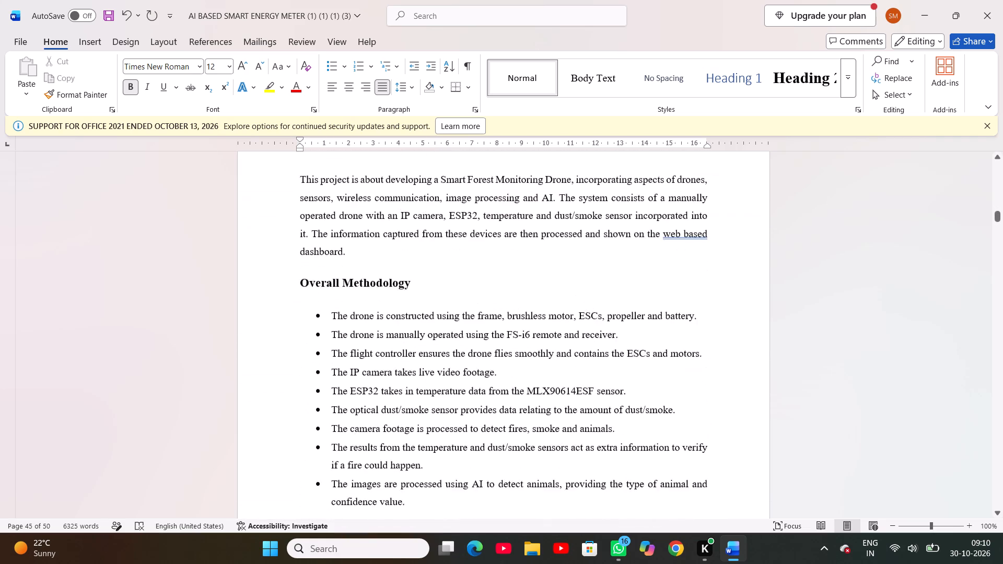
scroll(458, 327, "down", 6)
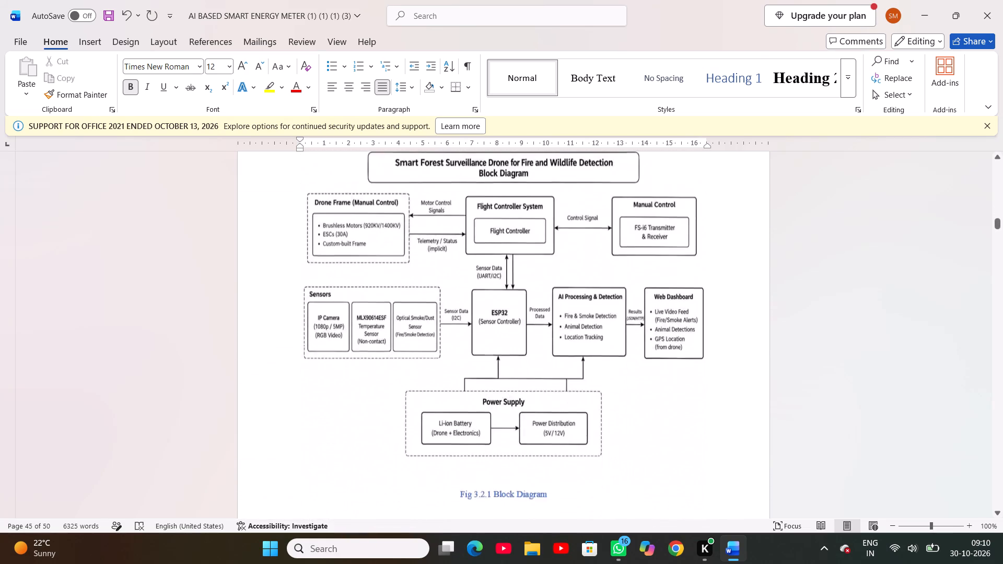
scroll(458, 327, "down", 6)
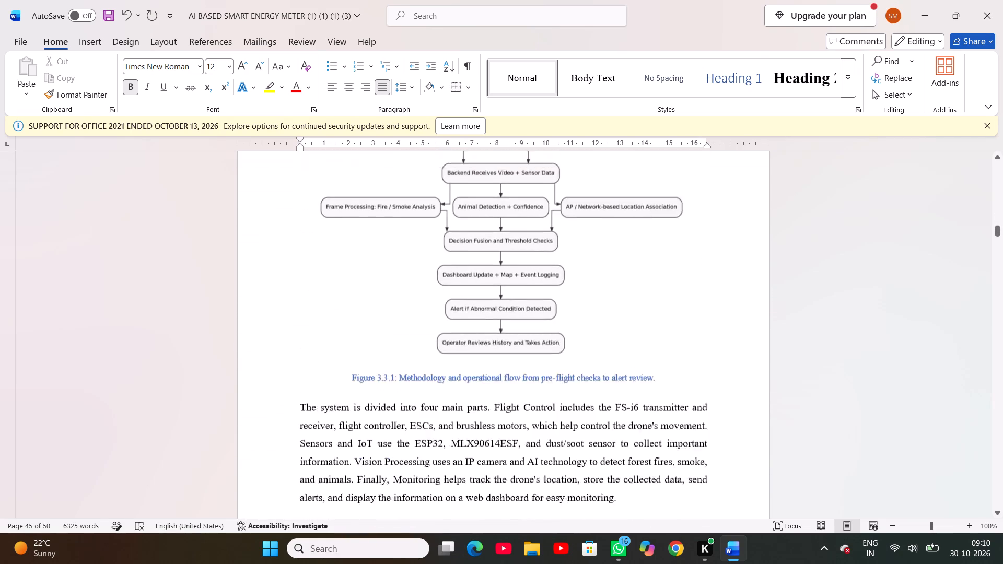
scroll(458, 327, "down", 6)
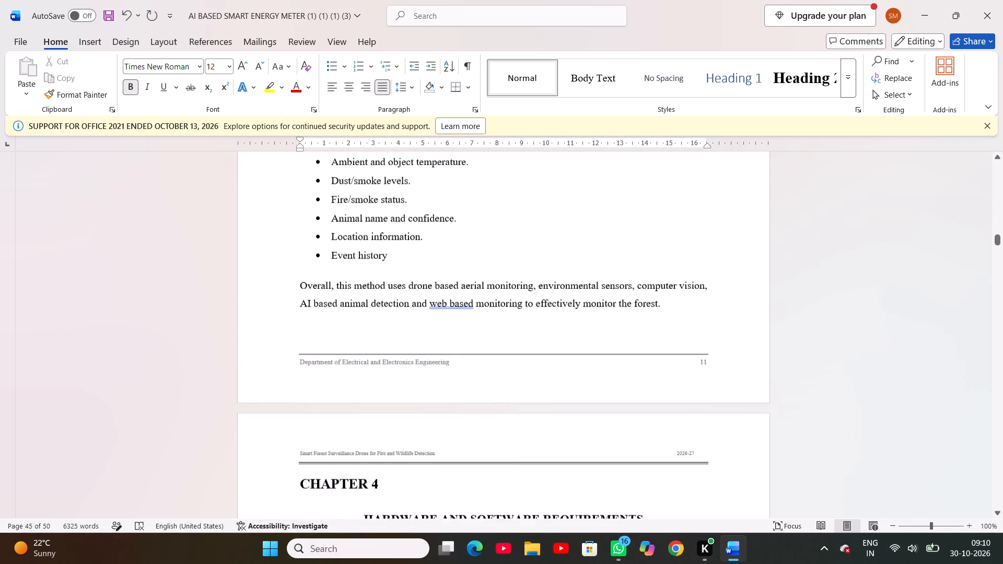
Continue the review pass through Chapter 4 and into the ESP32 sensor section of Chapter 5, checking layout, headings, figures and page breaks.
scroll(458, 327, "down", 6)
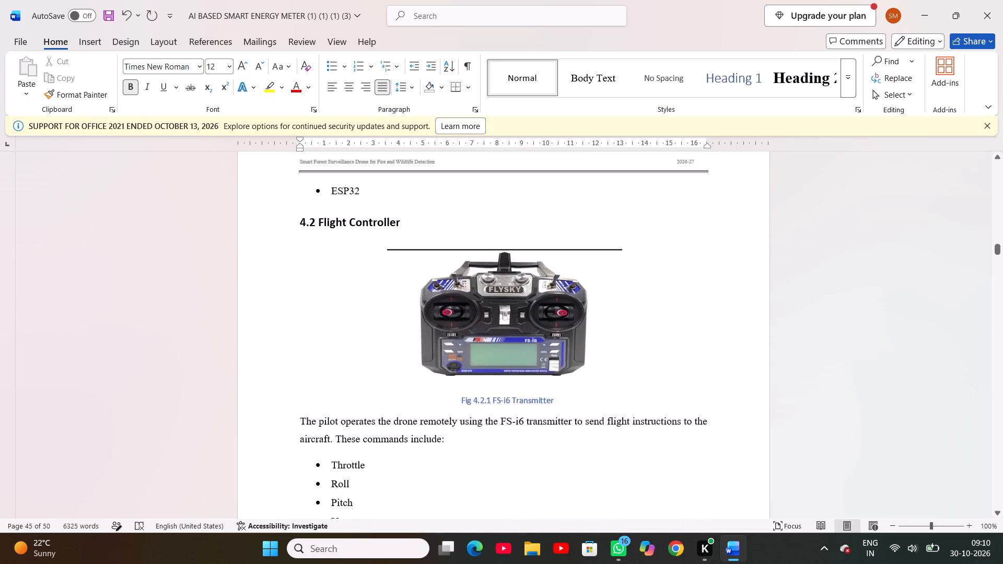
scroll(458, 327, "down", 6)
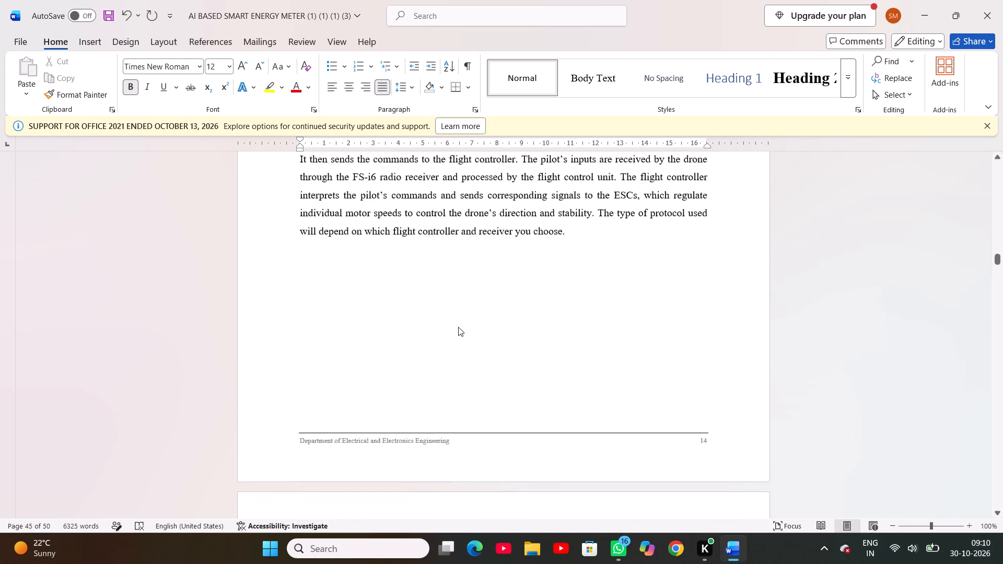
scroll(458, 327, "down", 5)
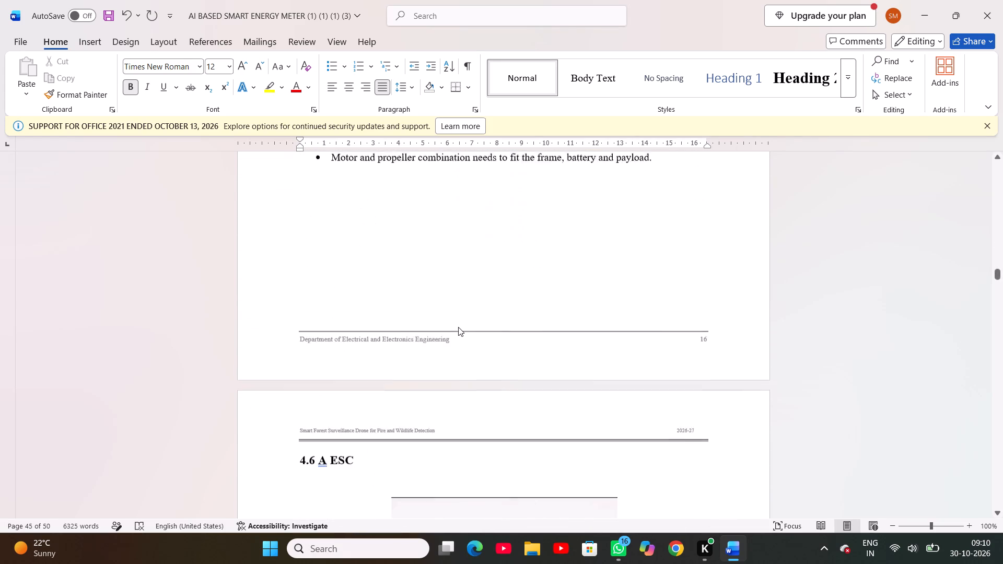
scroll(458, 327, "down", 5)
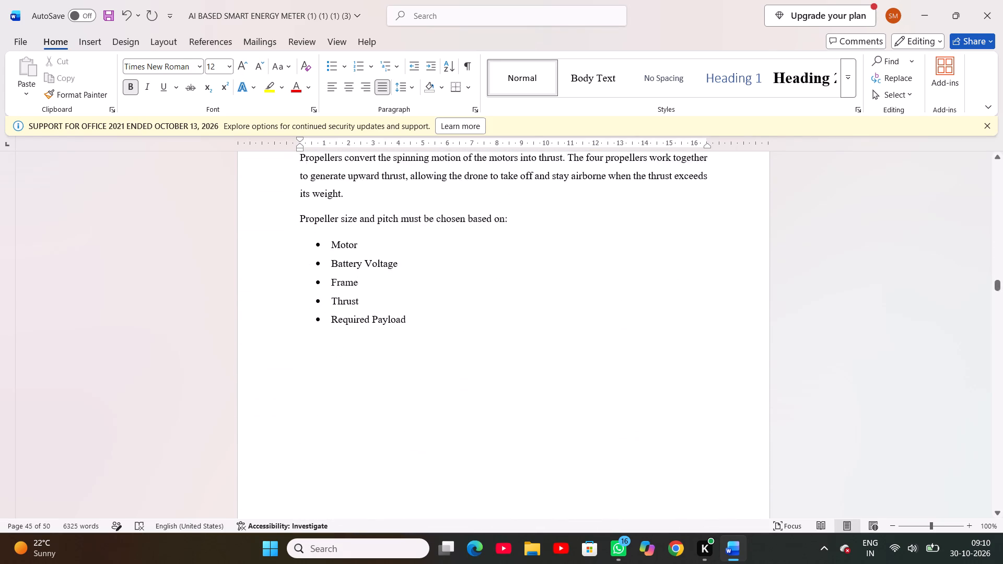
scroll(458, 327, "down", 5)
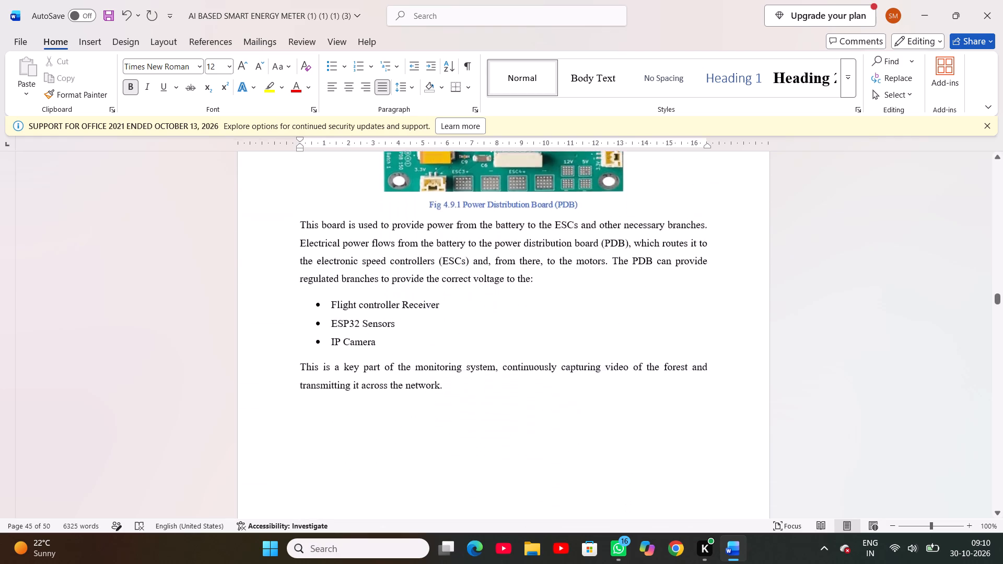
scroll(458, 327, "down", 5)
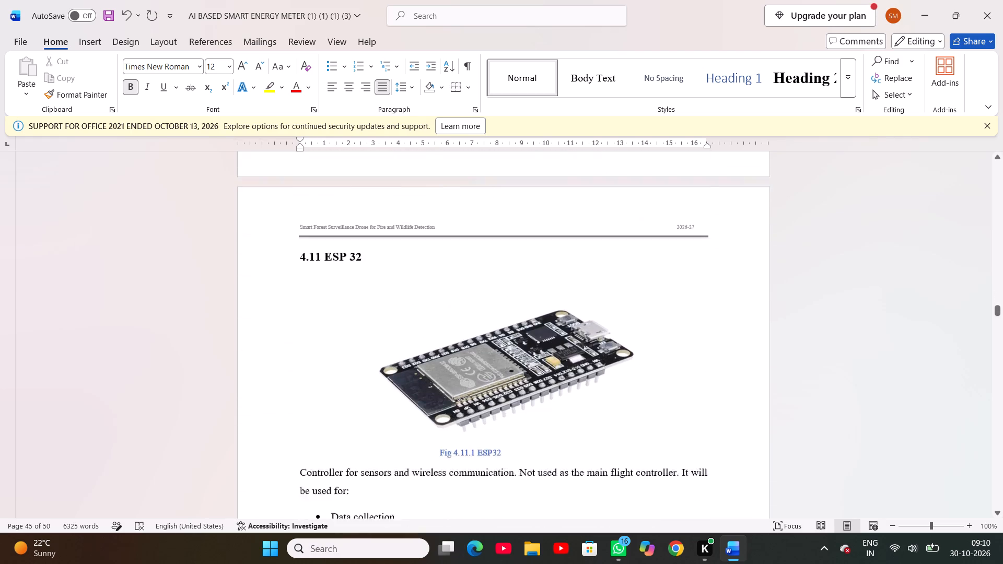
scroll(458, 327, "down", 5)
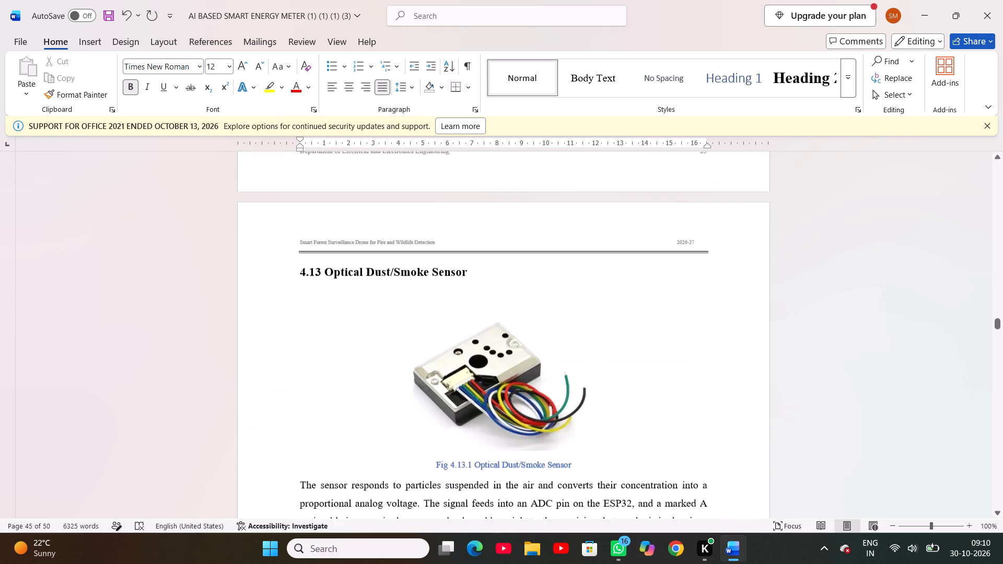
scroll(458, 327, "down", 5)
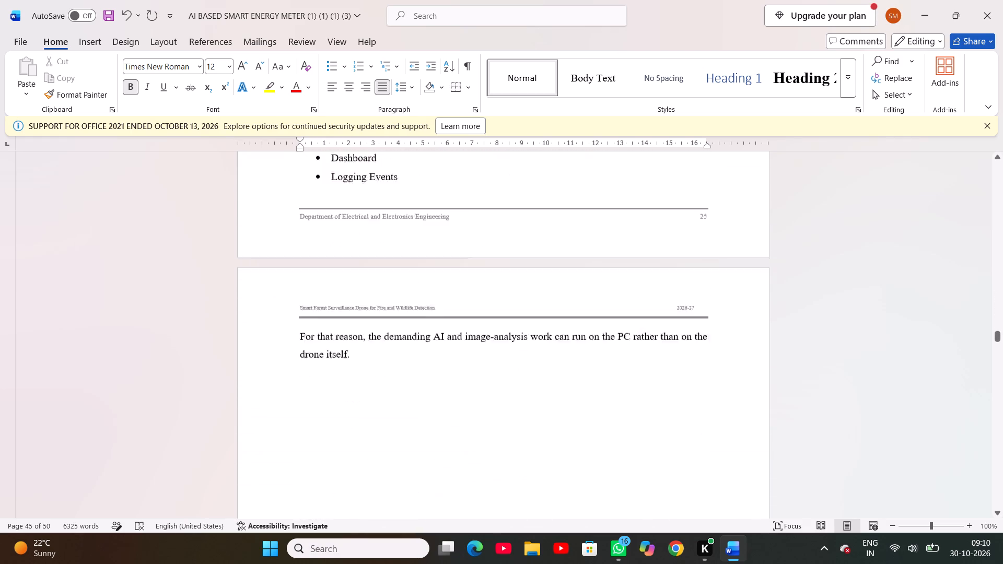
scroll(458, 327, "down", 5)
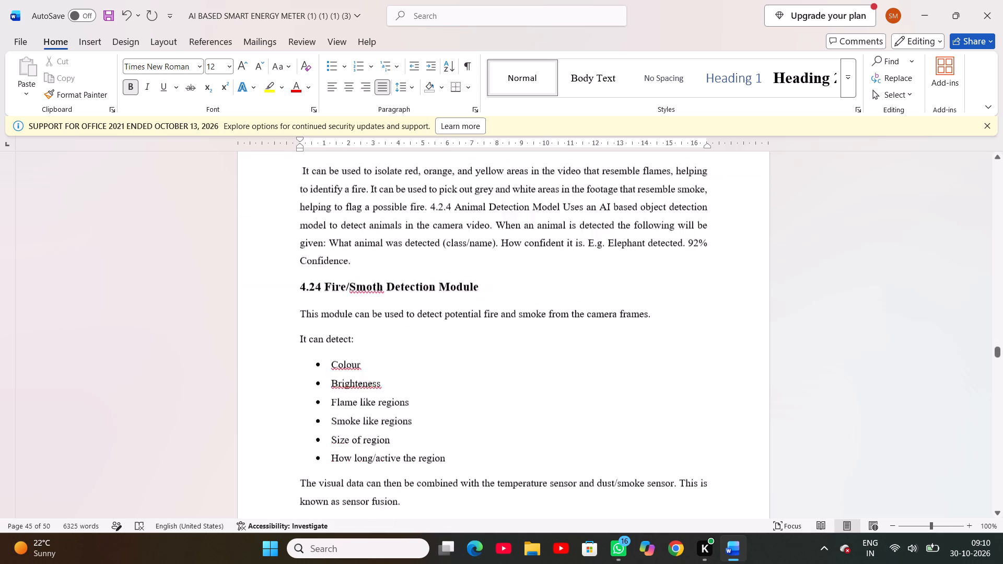
scroll(458, 327, "down", 5)
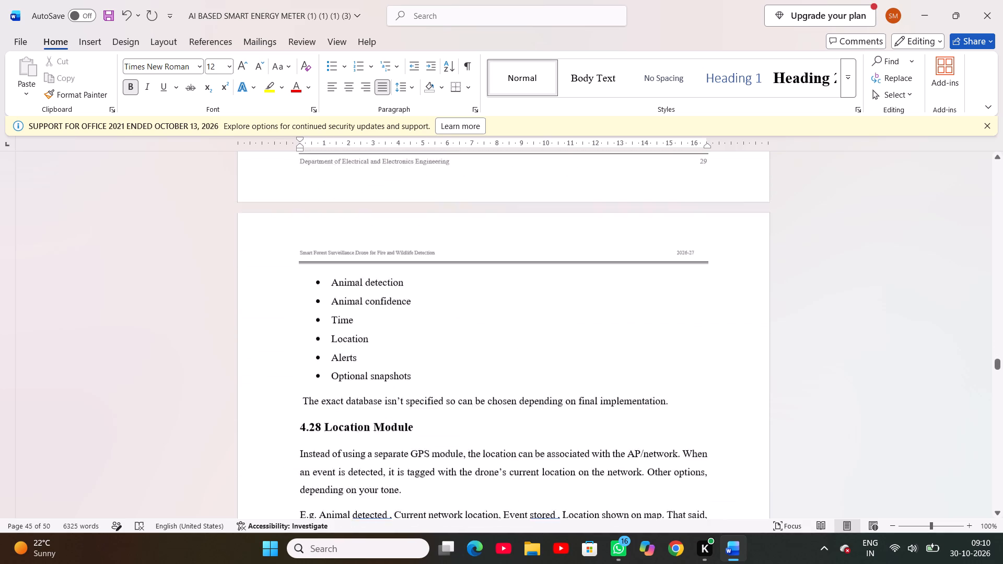
scroll(458, 327, "down", 5)
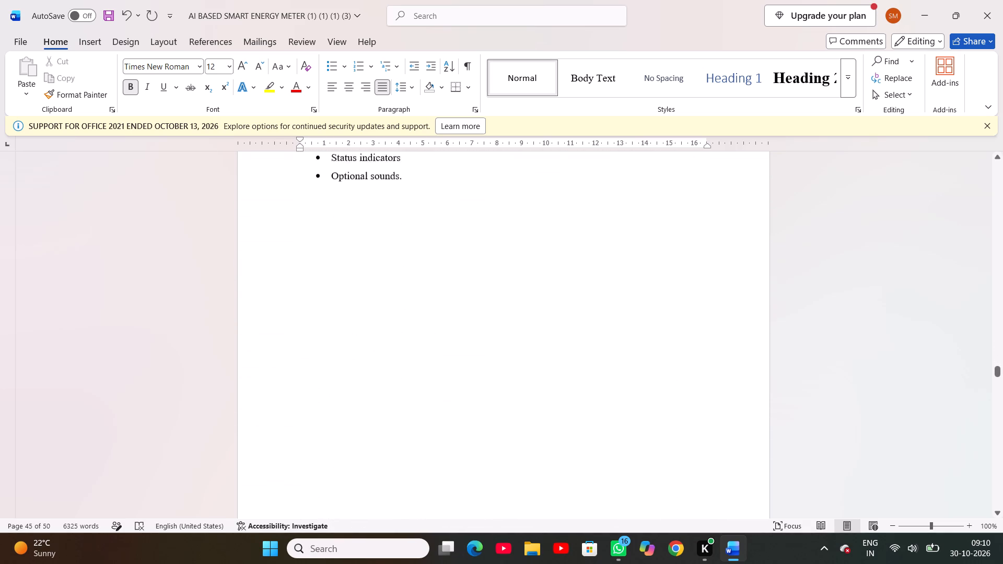
scroll(458, 327, "down", 5)
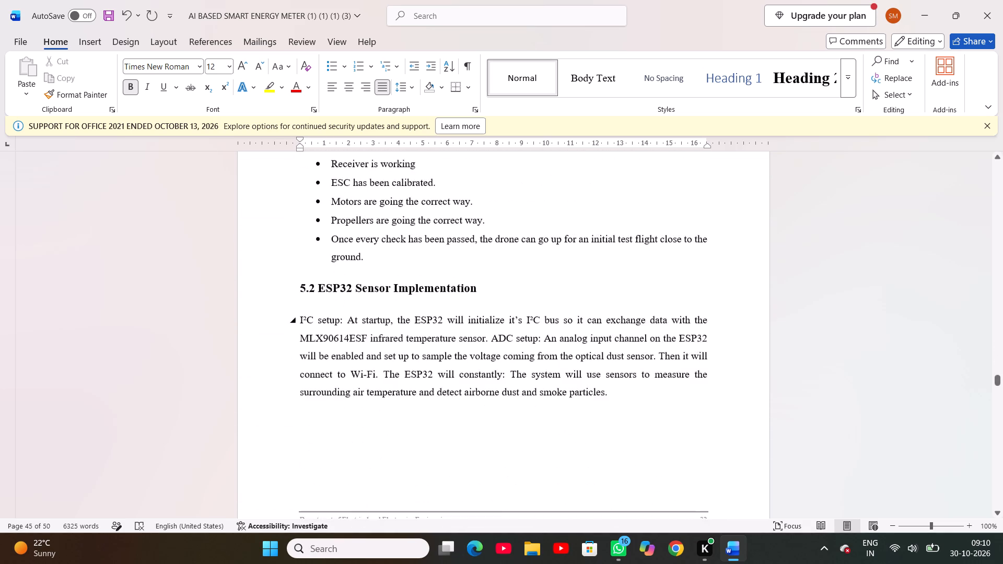
scroll(458, 327, "down", 3)
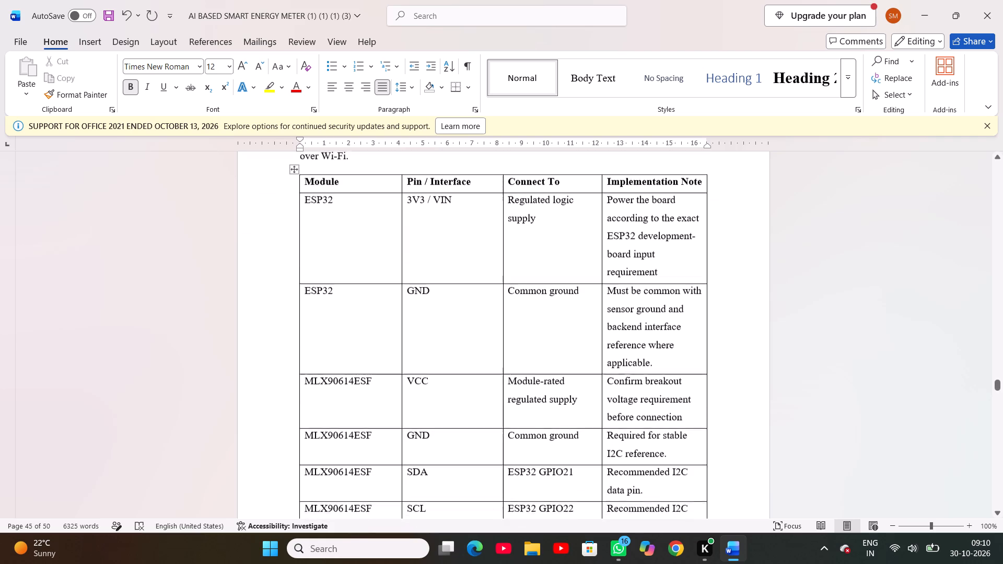
double_click(680, 548)
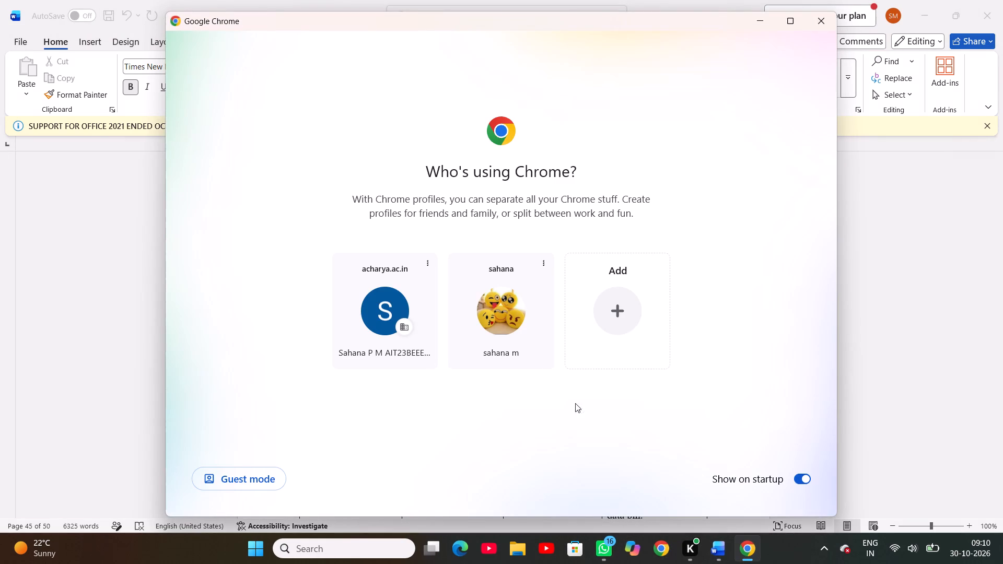
left_click(523, 343)
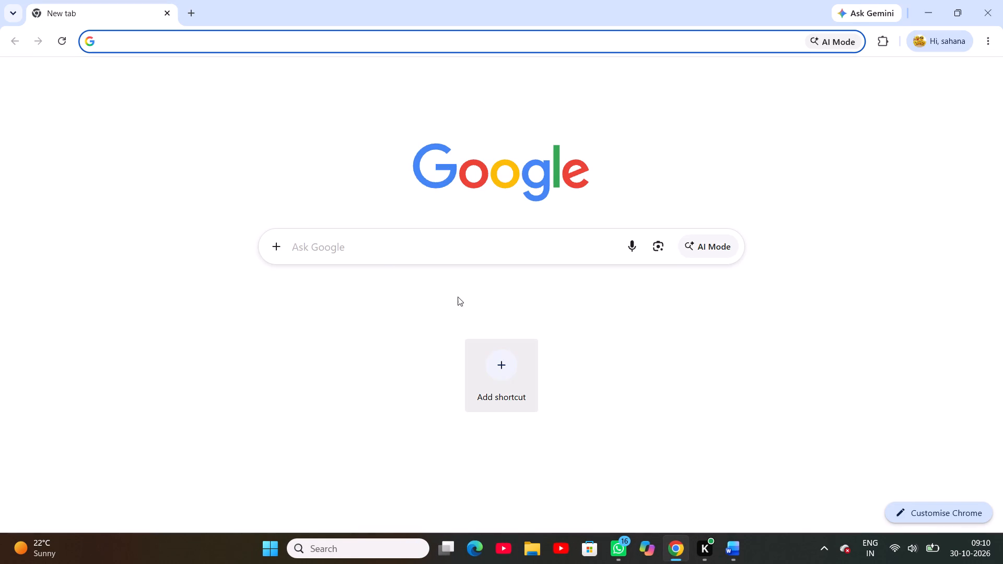
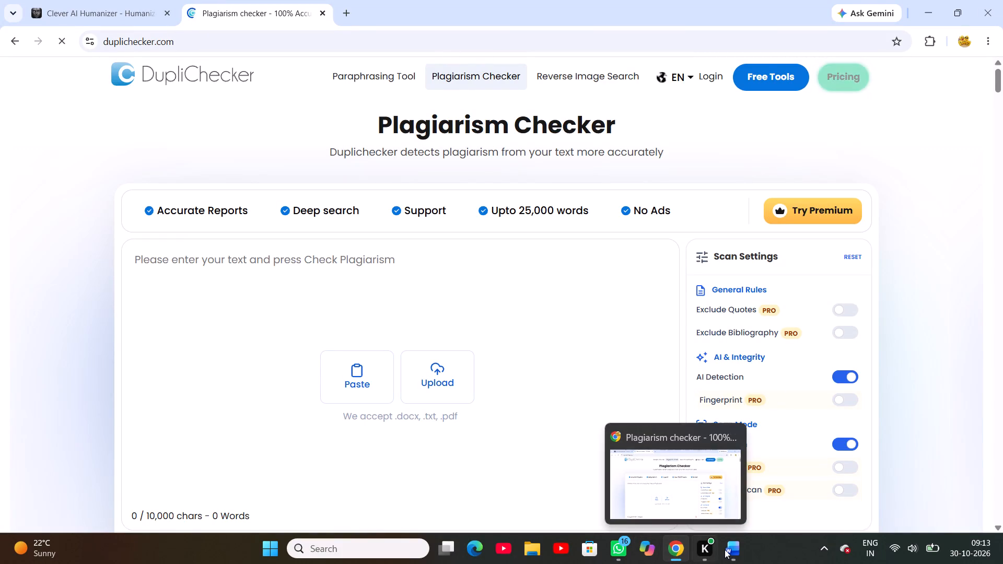
Switch to the Word report at the module and pin connection table.
left_click(726, 499)
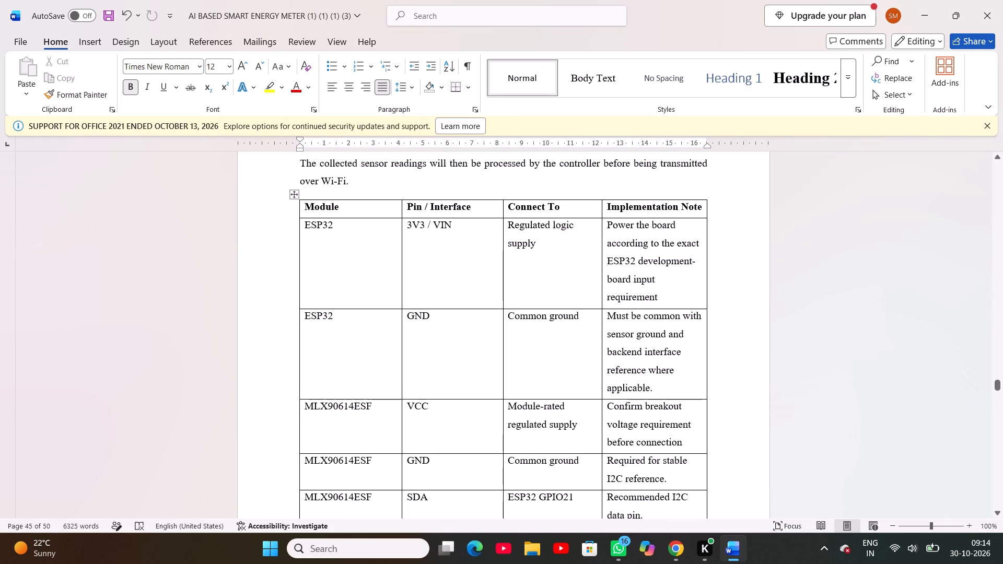
scroll(390, 316, "down", 1)
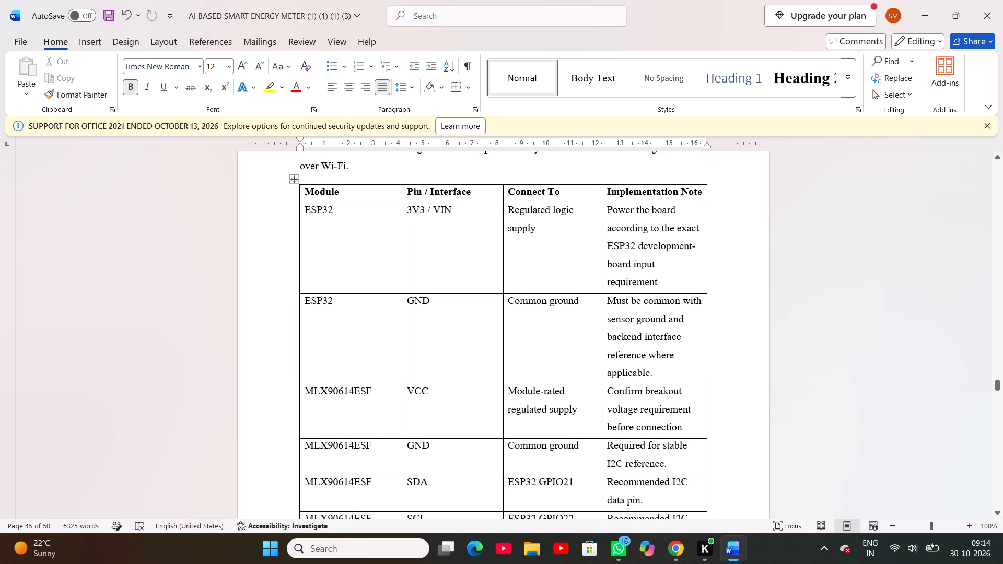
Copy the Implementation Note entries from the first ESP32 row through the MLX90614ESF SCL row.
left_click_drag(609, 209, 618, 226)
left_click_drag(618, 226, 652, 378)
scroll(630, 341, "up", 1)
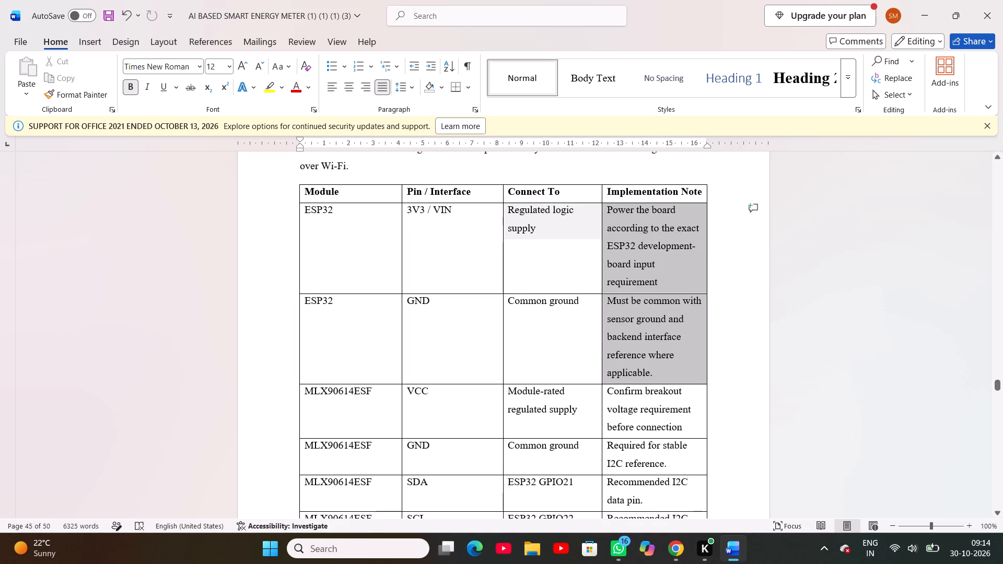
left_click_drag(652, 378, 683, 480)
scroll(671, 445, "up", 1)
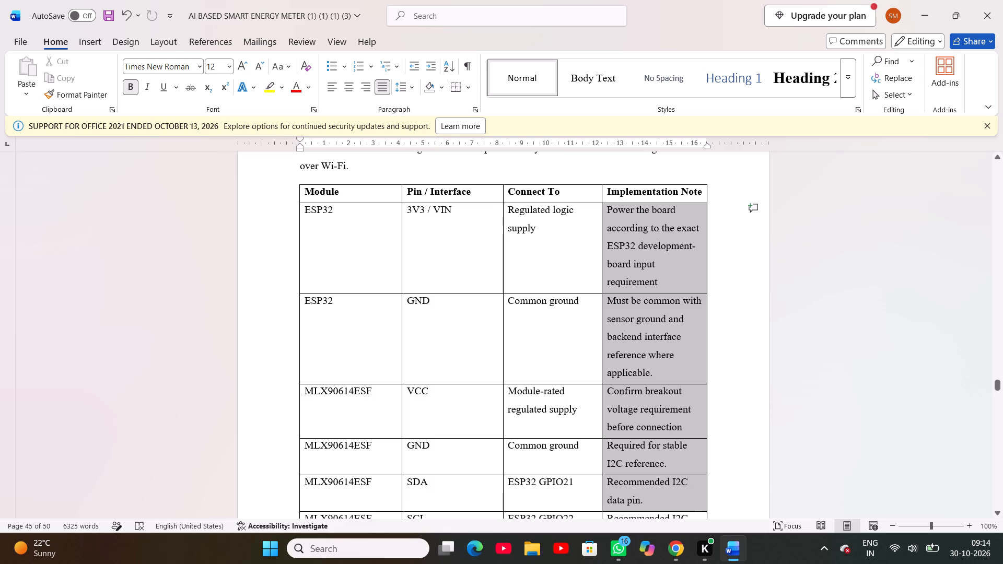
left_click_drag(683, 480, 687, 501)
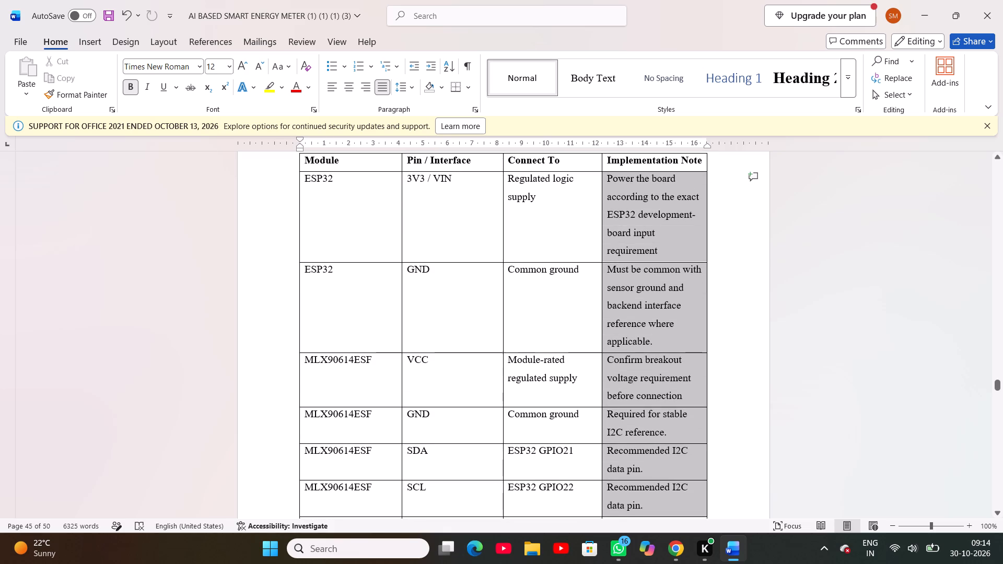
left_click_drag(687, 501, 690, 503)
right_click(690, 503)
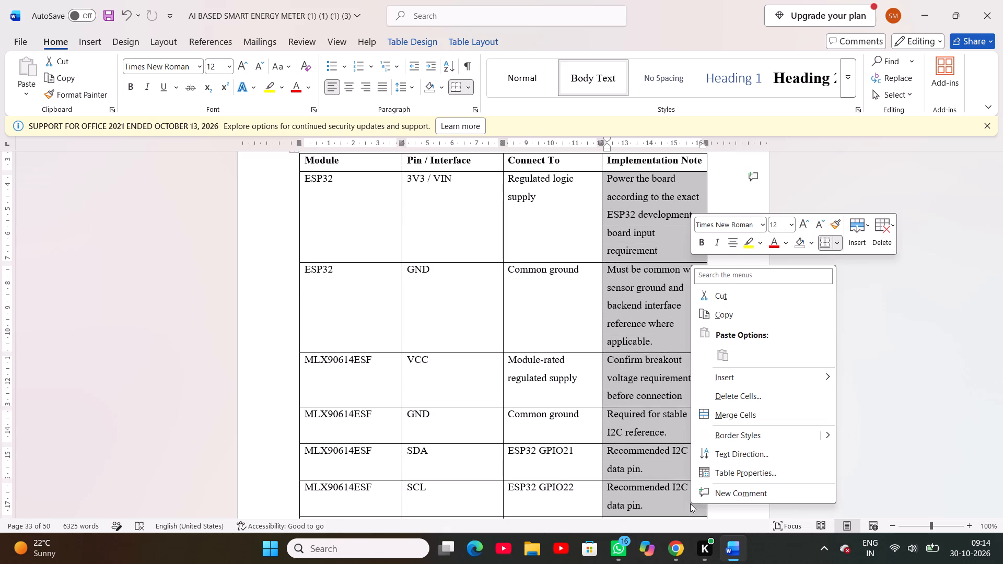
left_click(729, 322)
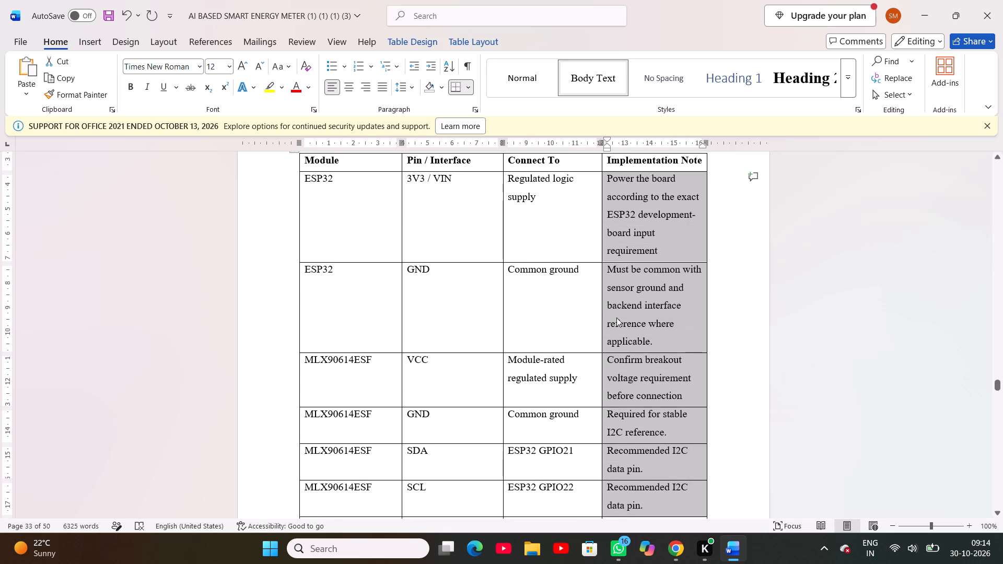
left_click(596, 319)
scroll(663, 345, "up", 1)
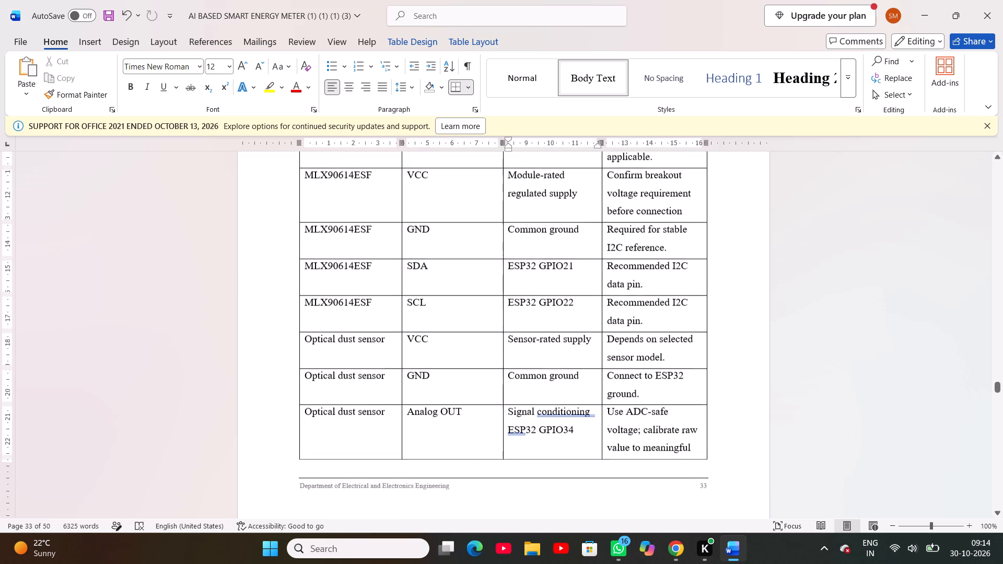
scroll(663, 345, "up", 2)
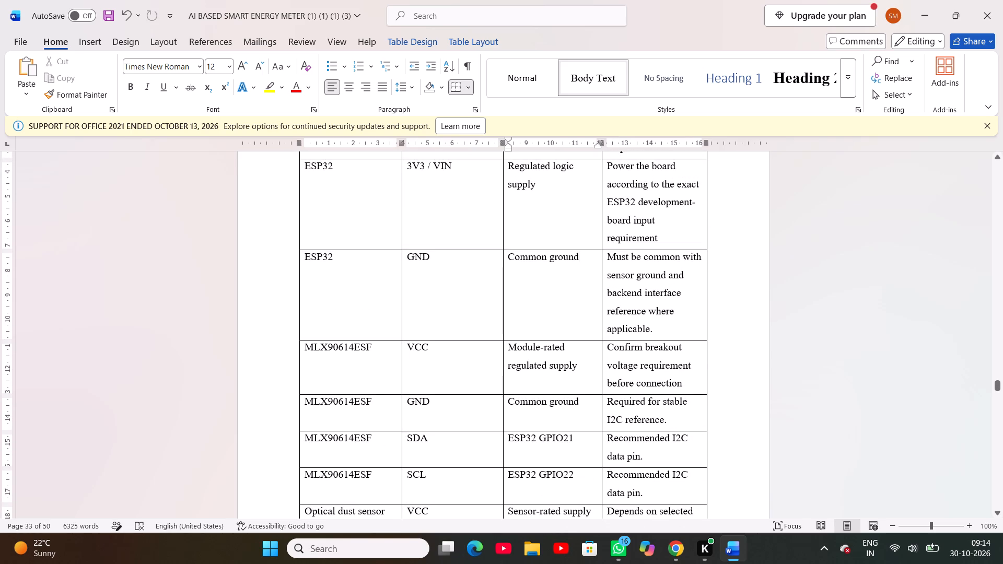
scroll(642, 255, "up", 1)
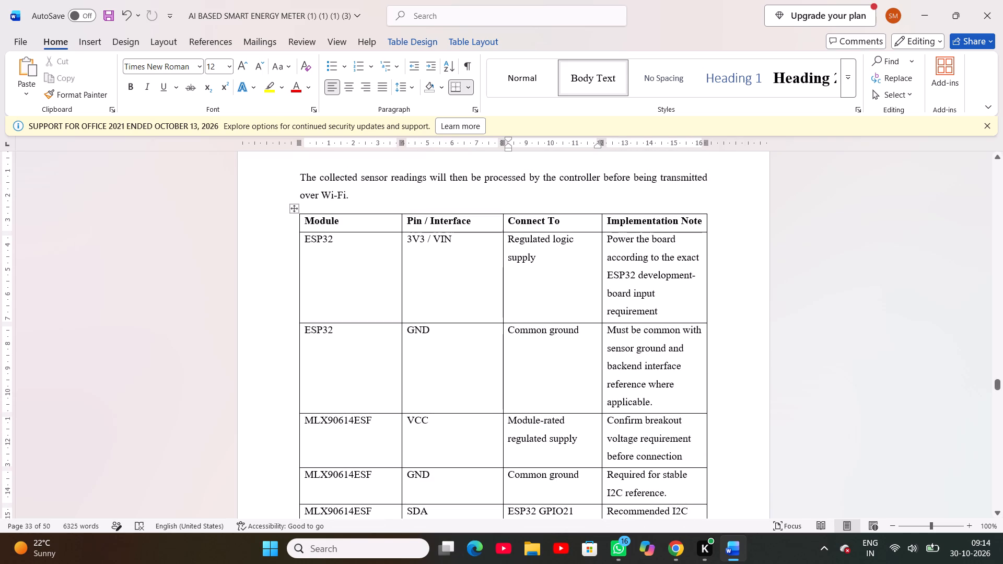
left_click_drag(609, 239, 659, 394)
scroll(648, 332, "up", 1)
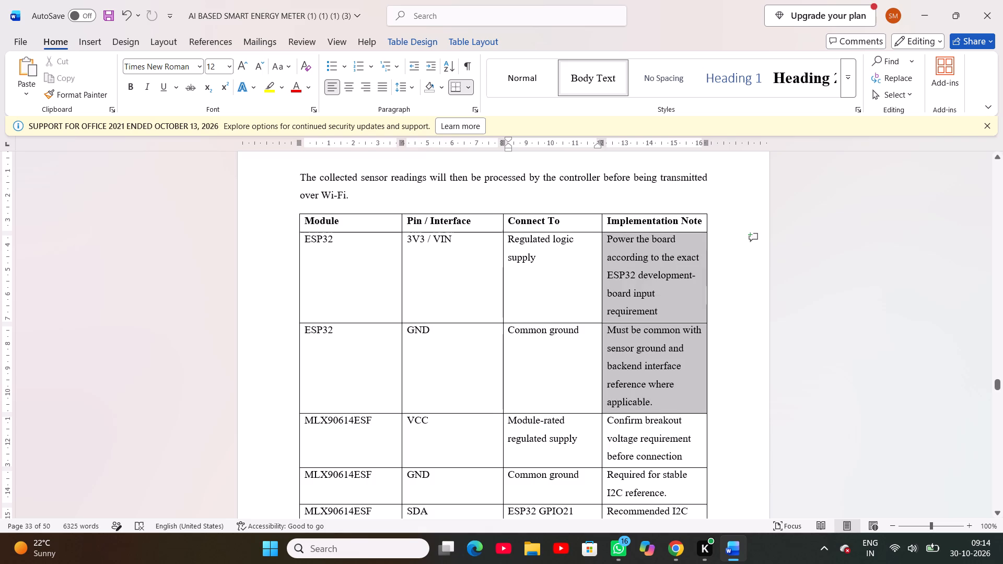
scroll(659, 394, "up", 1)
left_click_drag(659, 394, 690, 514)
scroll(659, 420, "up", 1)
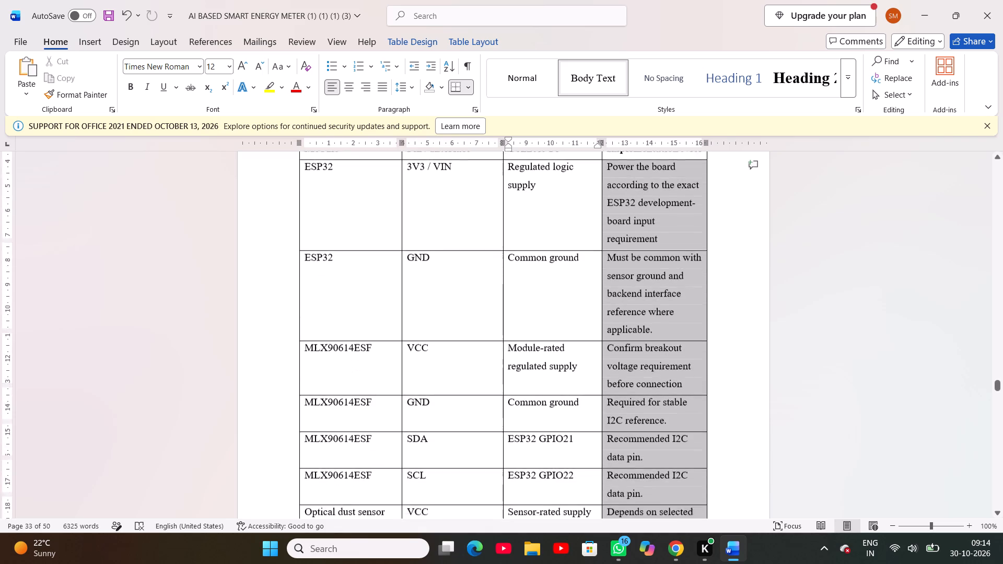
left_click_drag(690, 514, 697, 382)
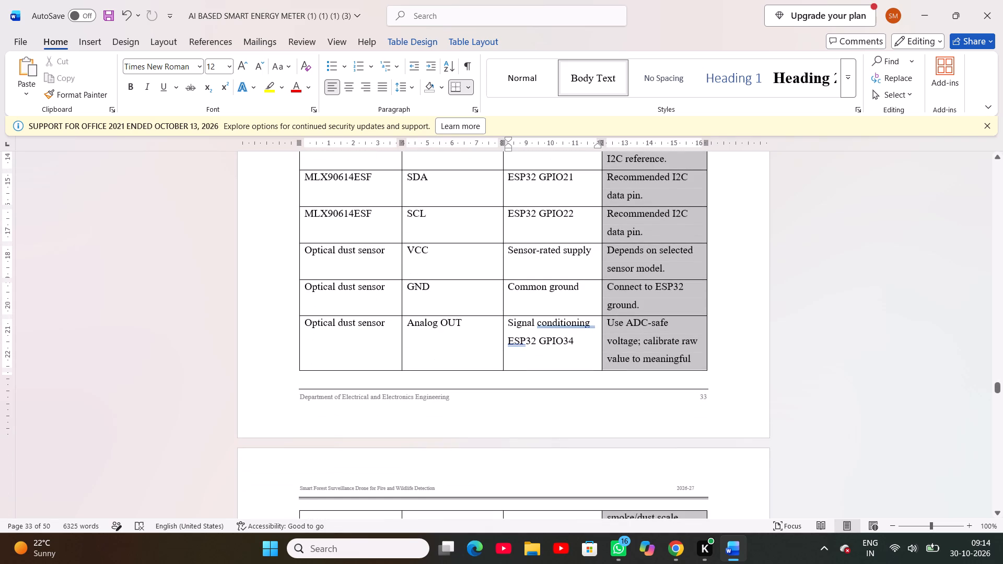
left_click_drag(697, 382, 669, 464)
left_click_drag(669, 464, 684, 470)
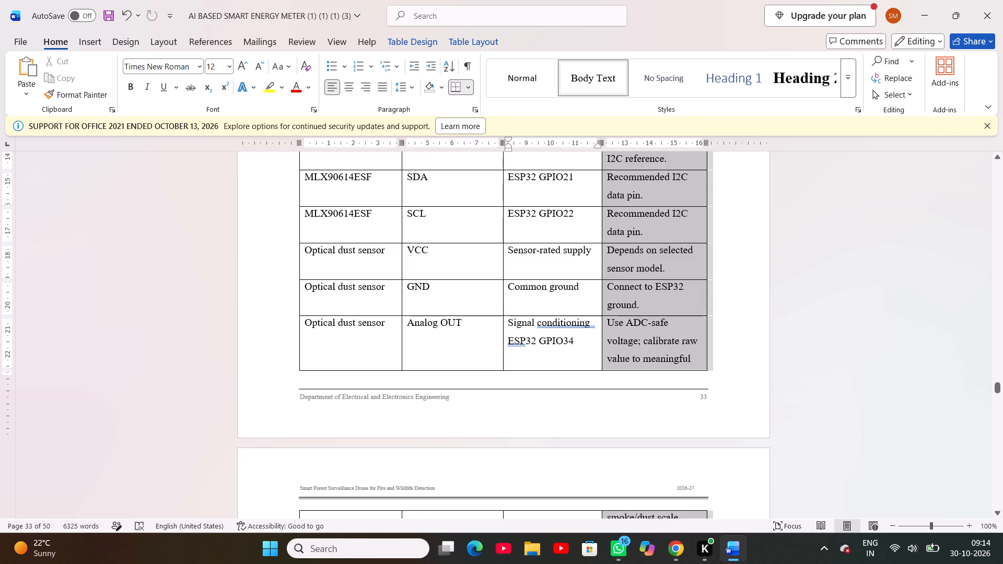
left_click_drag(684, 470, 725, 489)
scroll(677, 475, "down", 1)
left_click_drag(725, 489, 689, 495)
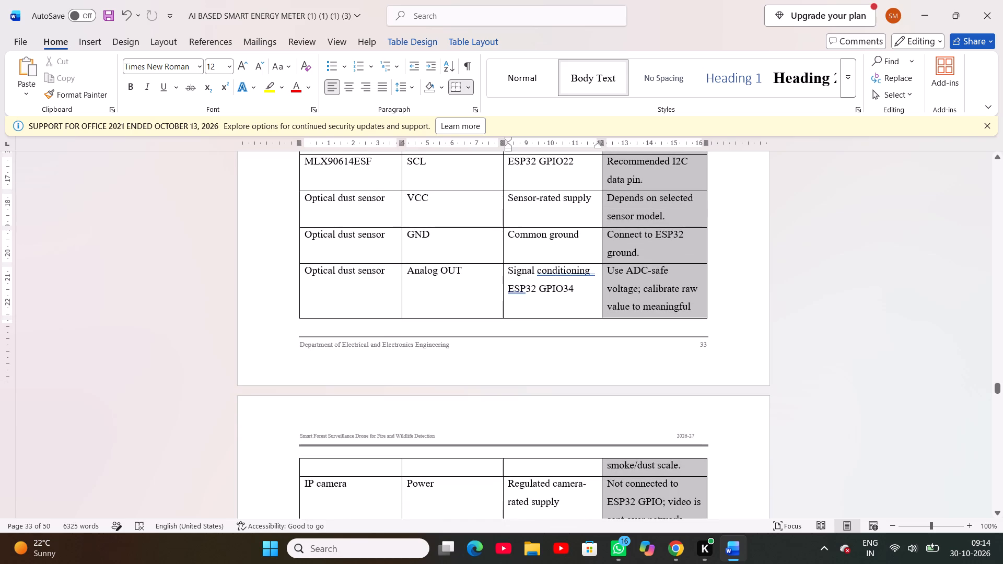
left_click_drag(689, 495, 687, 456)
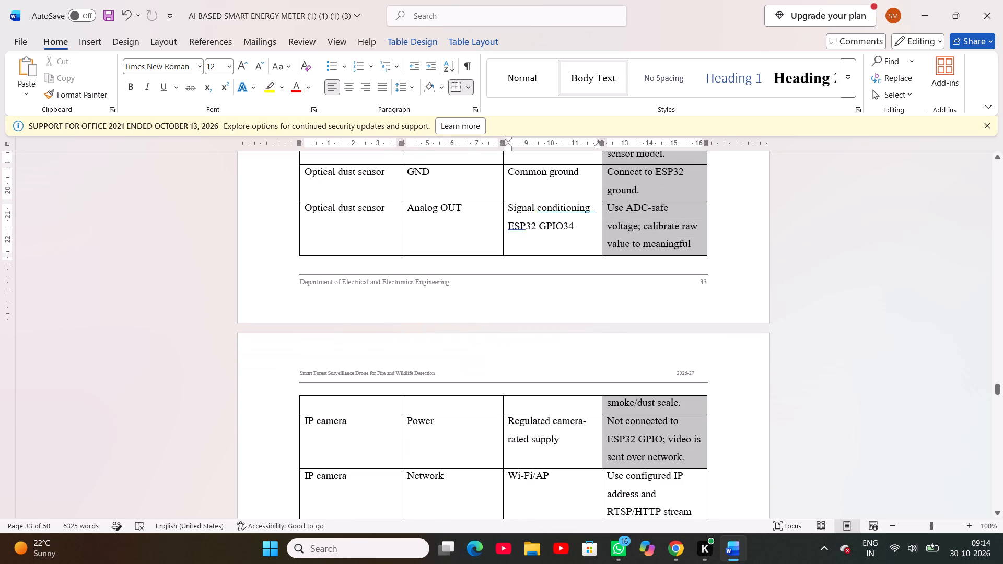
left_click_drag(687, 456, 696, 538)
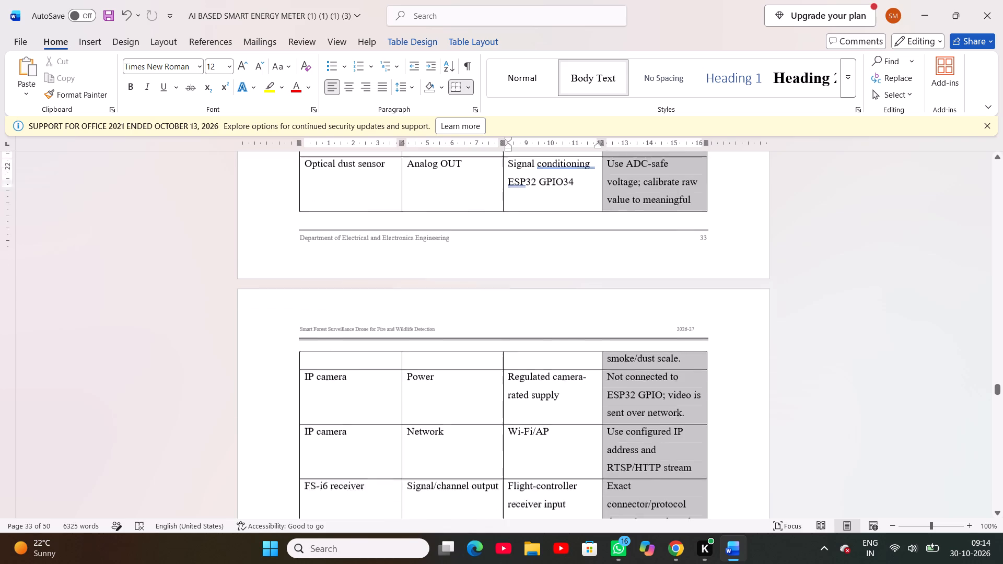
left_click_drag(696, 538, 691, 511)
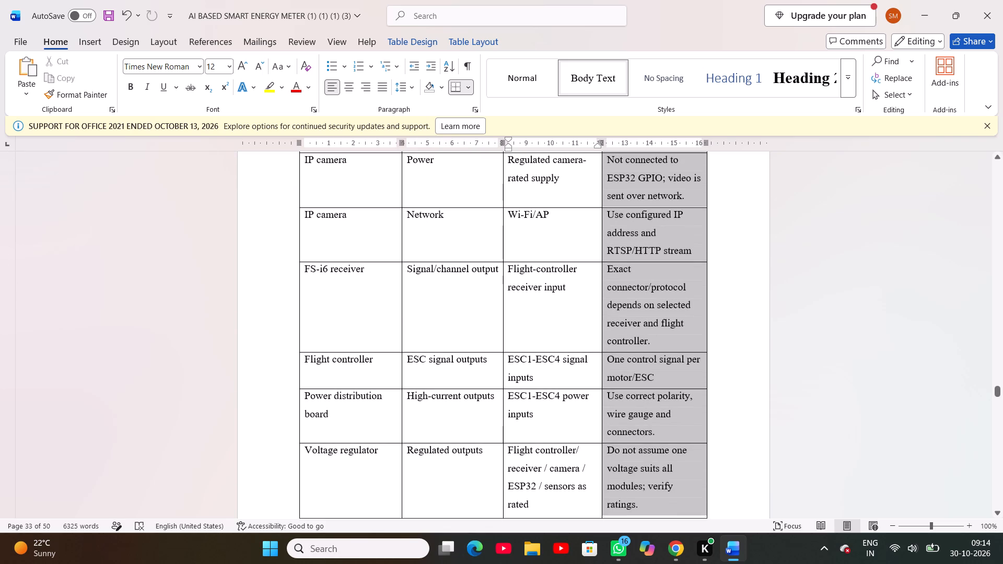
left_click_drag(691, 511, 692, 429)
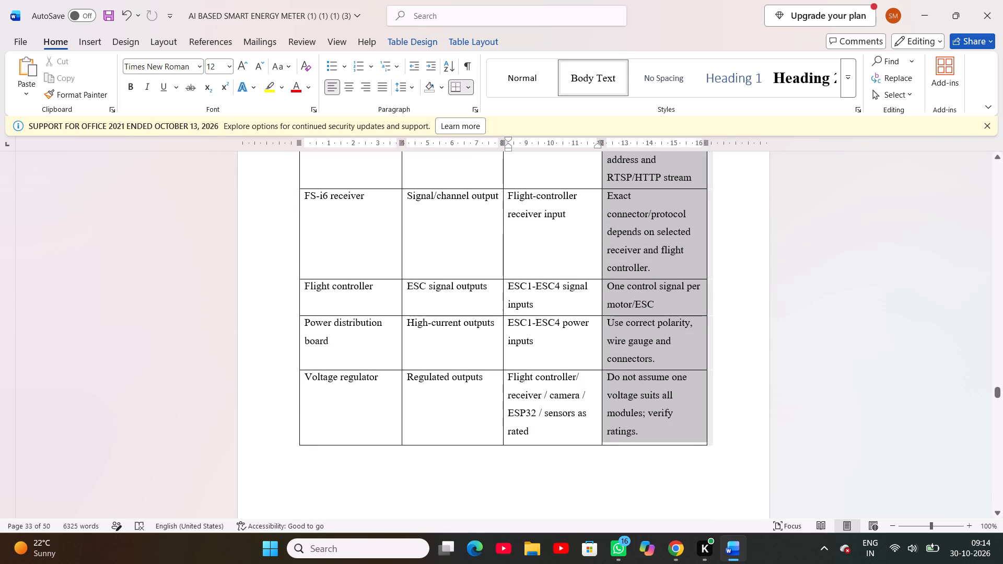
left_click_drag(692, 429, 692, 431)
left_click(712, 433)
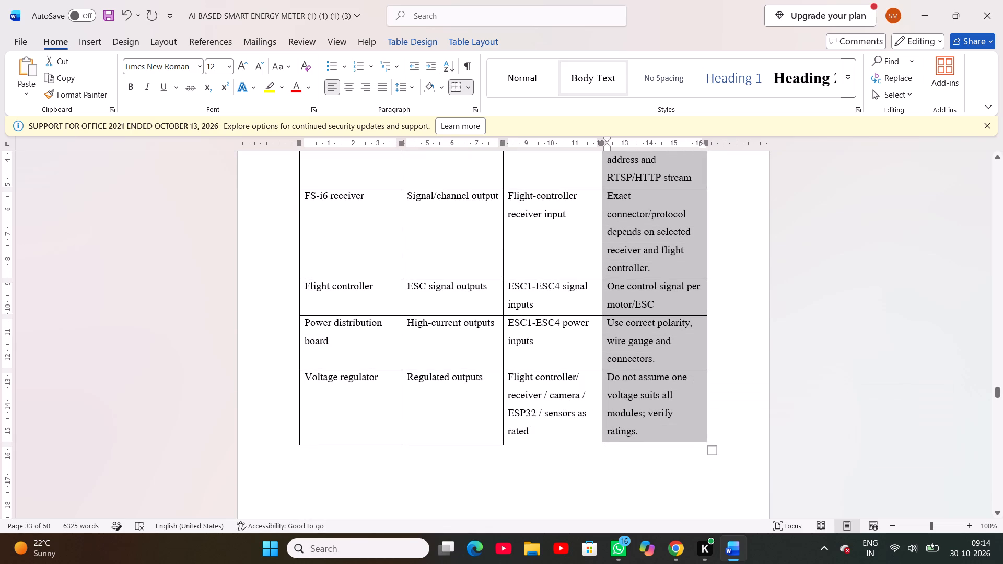
Copy all the Implementation Note entries below the header, from the first ESP32 row through the Voltage regulator row.
scroll(712, 433, "up", 2)
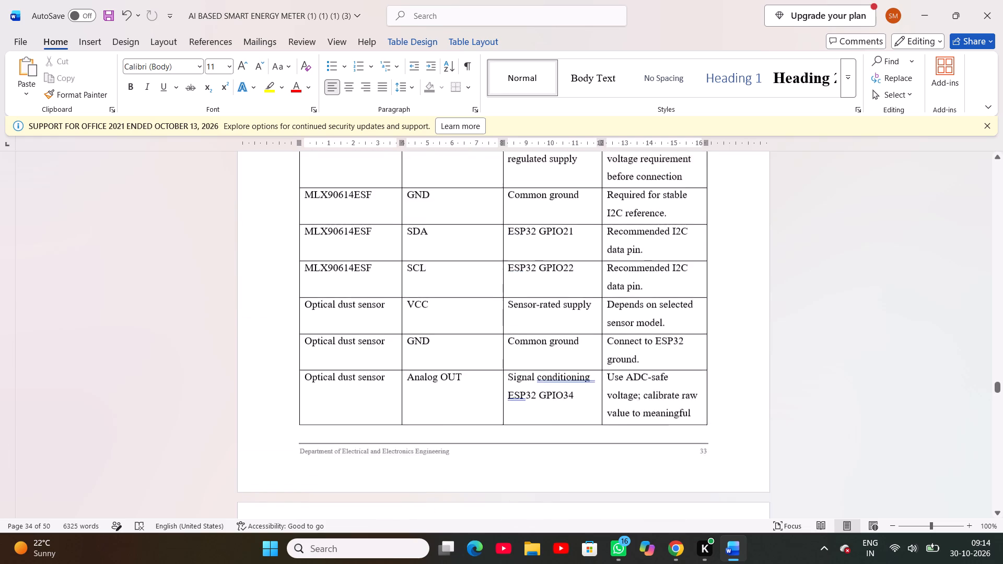
scroll(712, 433, "up", 1)
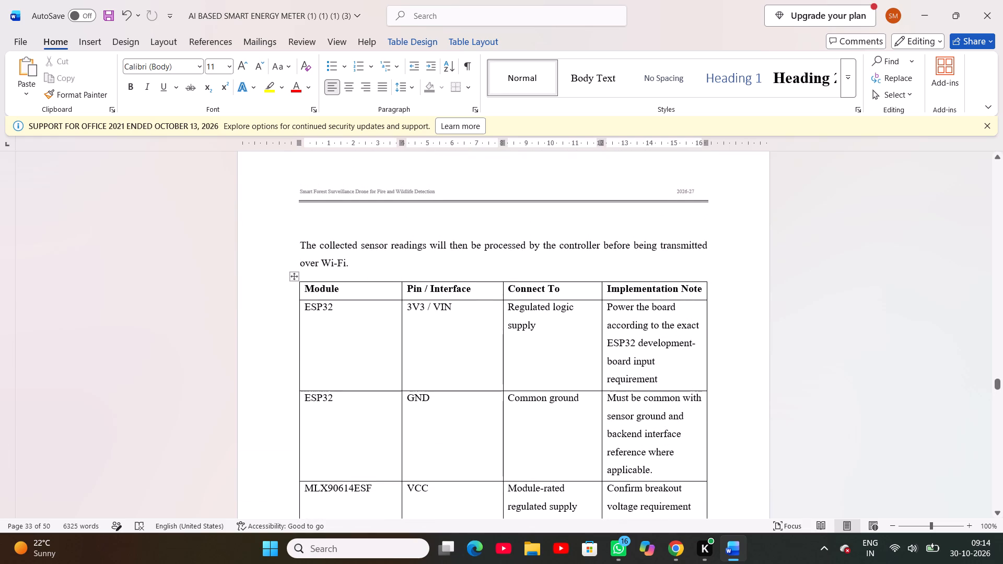
left_click_drag(608, 305, 631, 379)
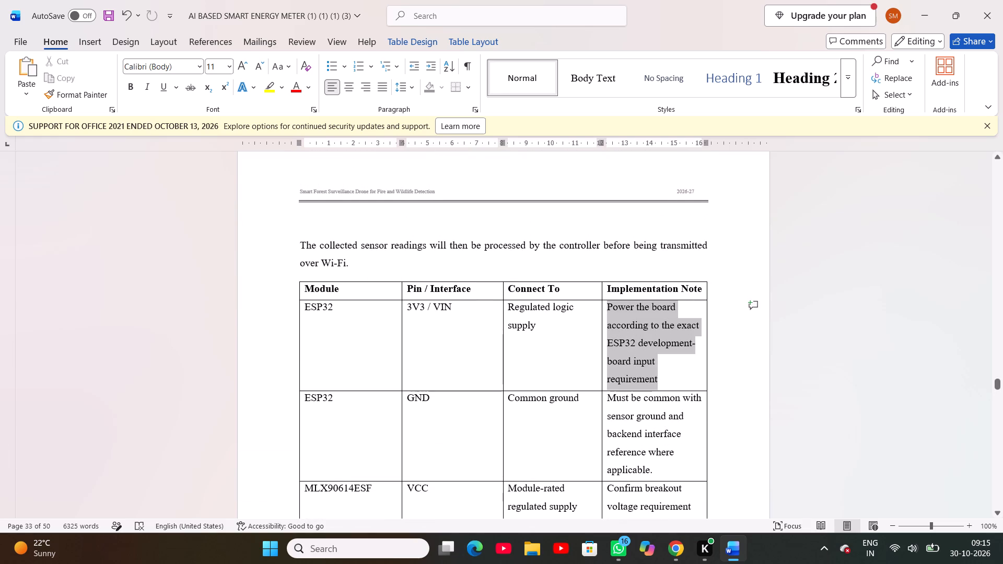
left_click_drag(631, 379, 667, 520)
scroll(631, 385, "up", 1)
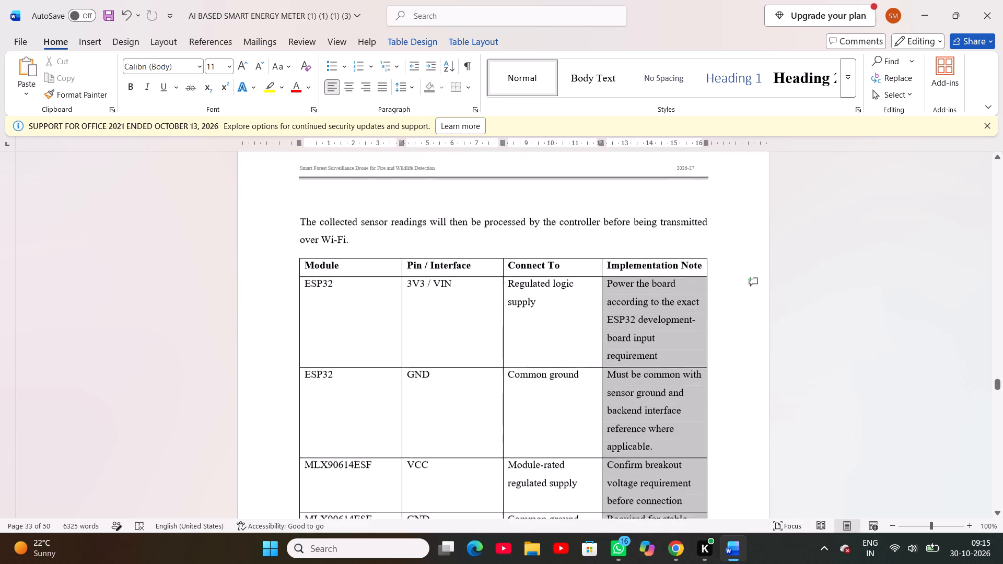
left_click_drag(667, 520, 677, 394)
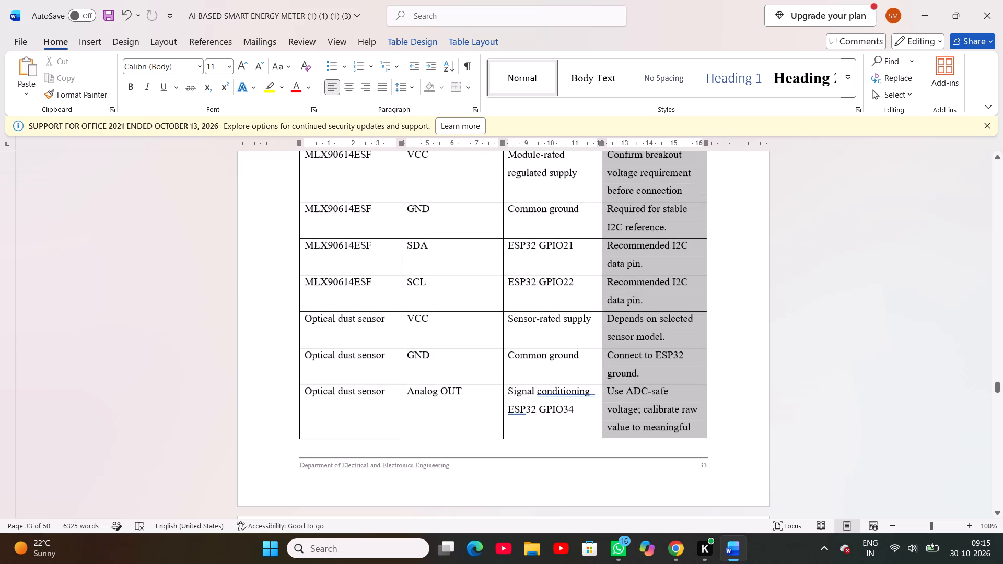
left_click_drag(677, 394, 691, 500)
scroll(693, 451, "up", 1)
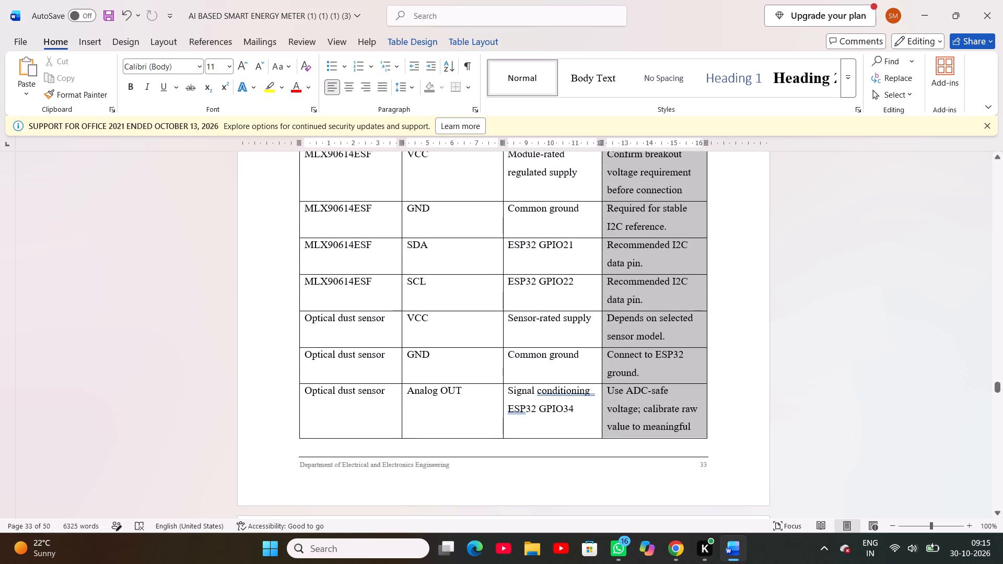
scroll(691, 500, "up", 1)
left_click_drag(691, 500, 657, 507)
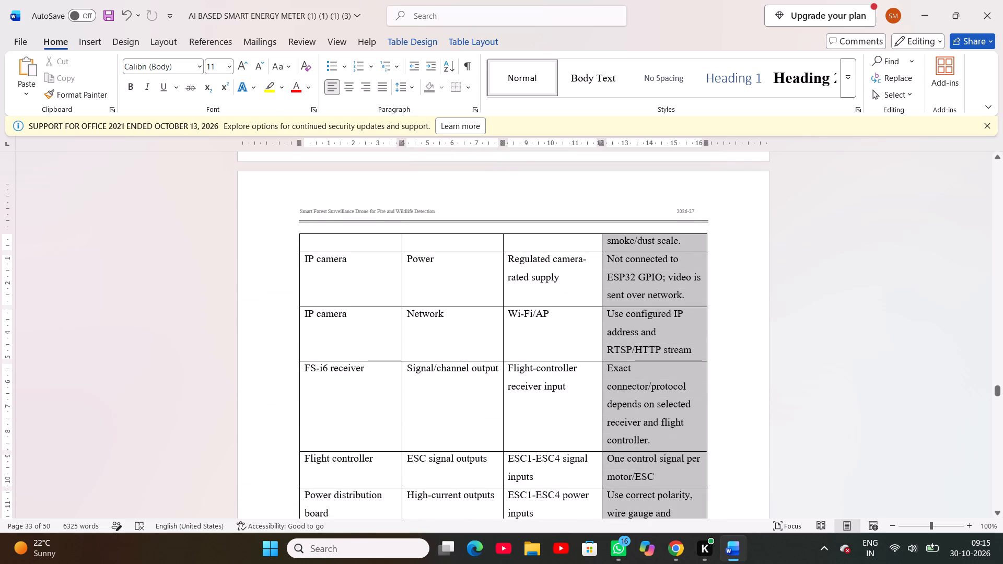
left_click_drag(657, 507, 660, 523)
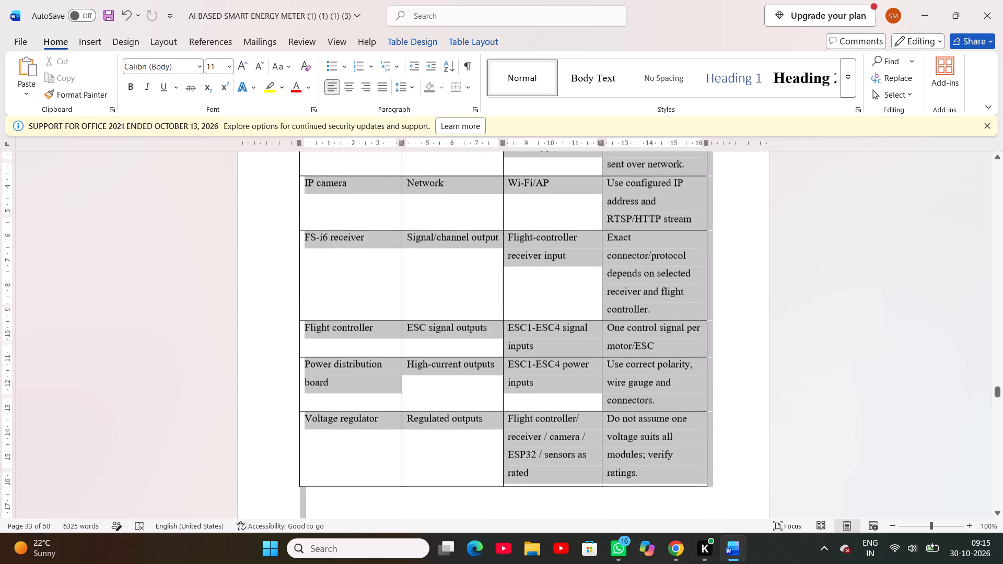
left_click_drag(660, 523, 681, 438)
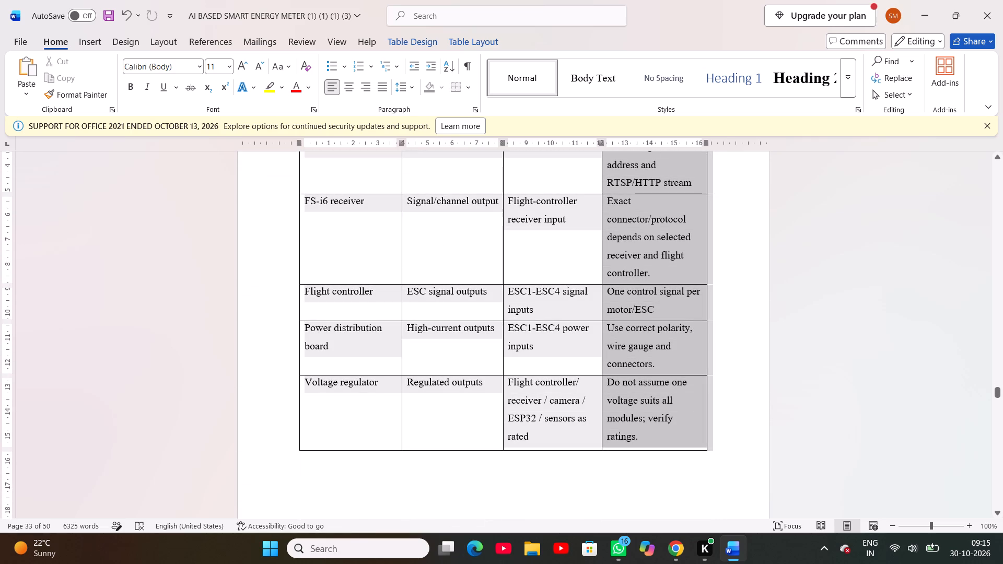
left_click_drag(681, 438, 682, 439)
right_click(682, 439)
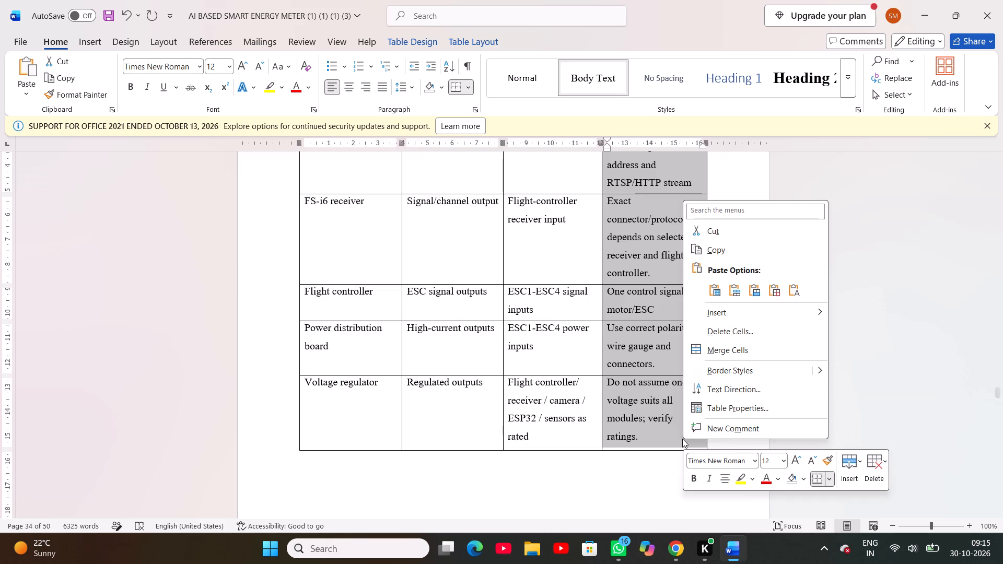
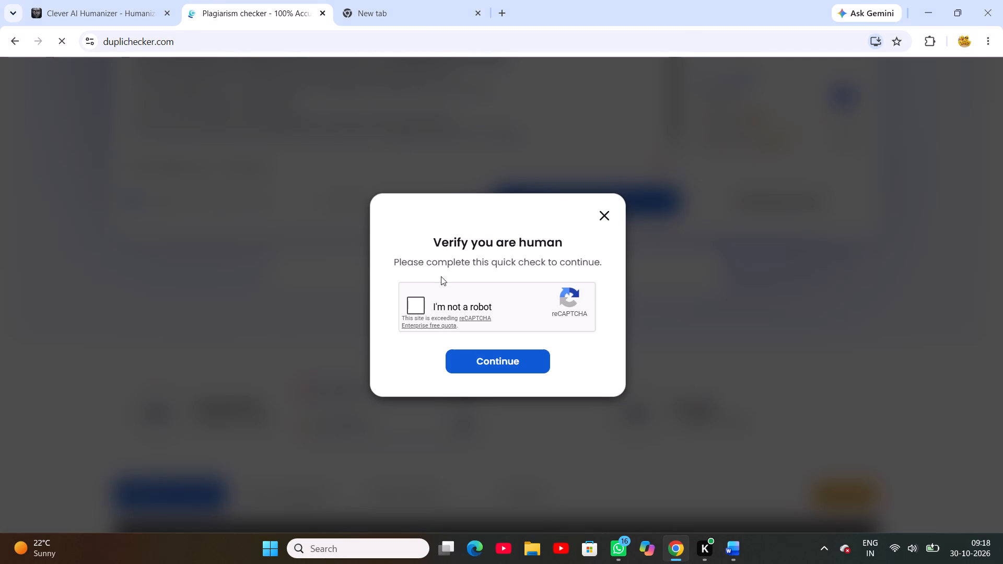
left_click(425, 298)
left_click(485, 355)
double_click(494, 363)
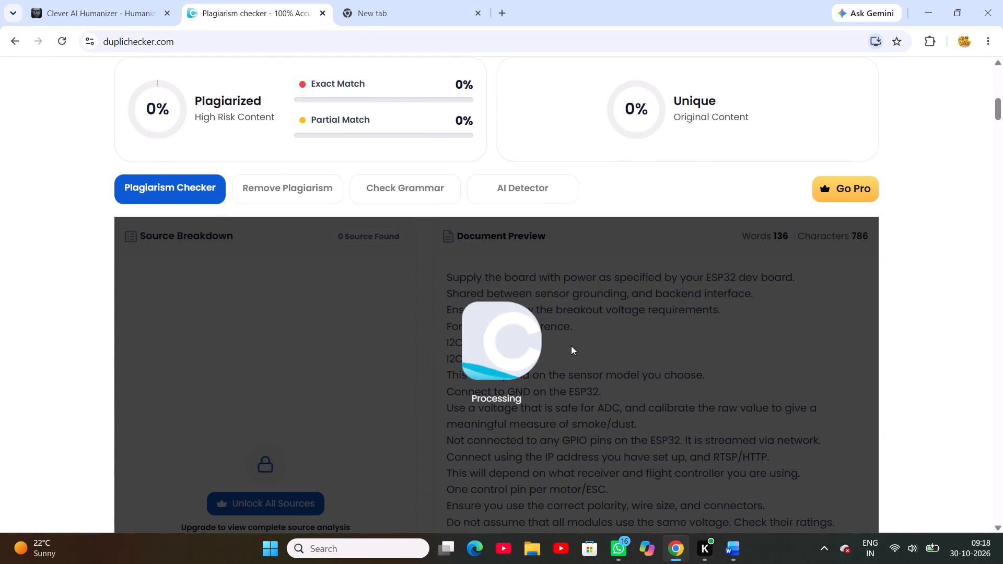
Examine the plagiarism and uniqueness results for the humanized implementation notes.
scroll(640, 310, "up", 3)
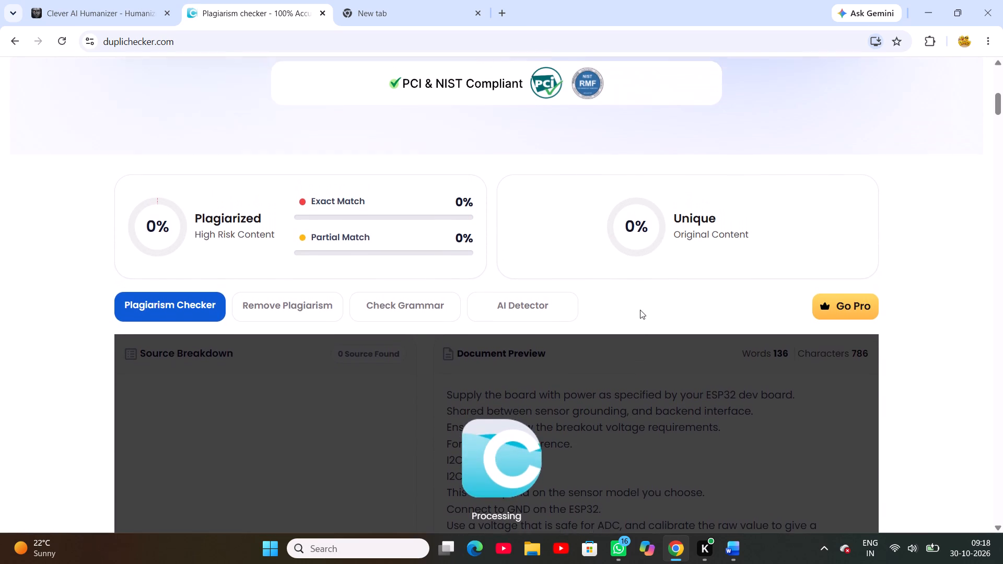
scroll(640, 310, "up", 2)
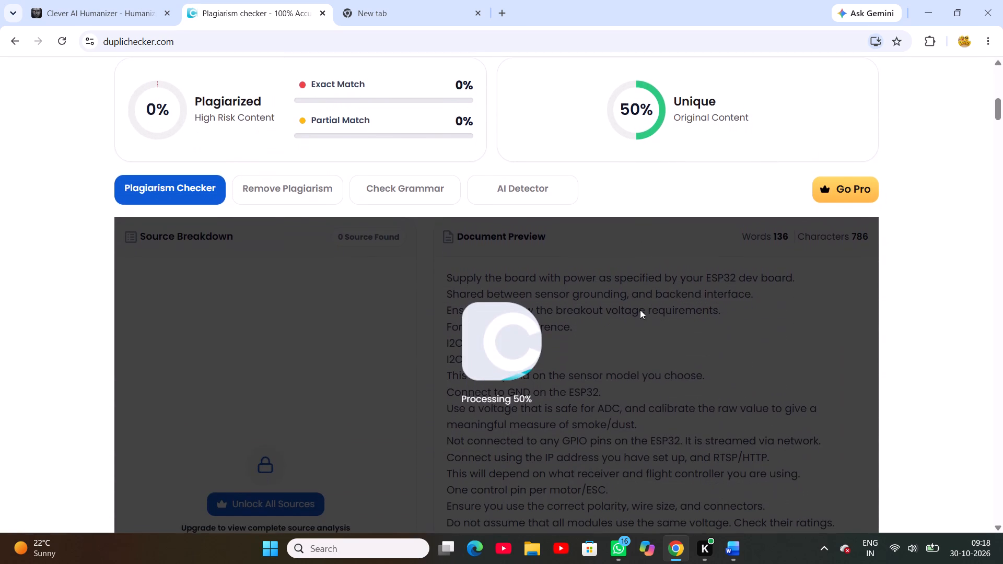
scroll(695, 191, "up", 1)
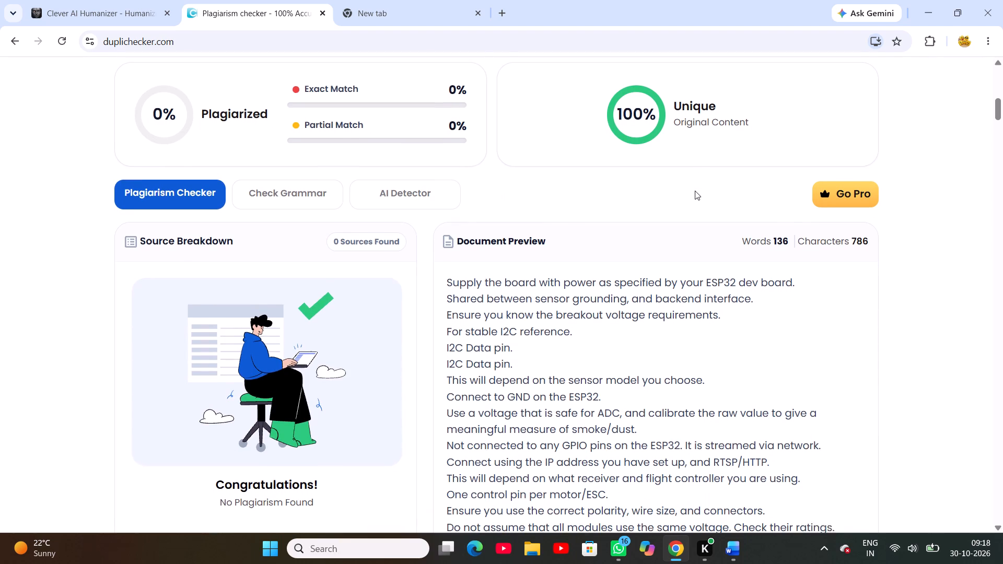
scroll(695, 191, "up", 5)
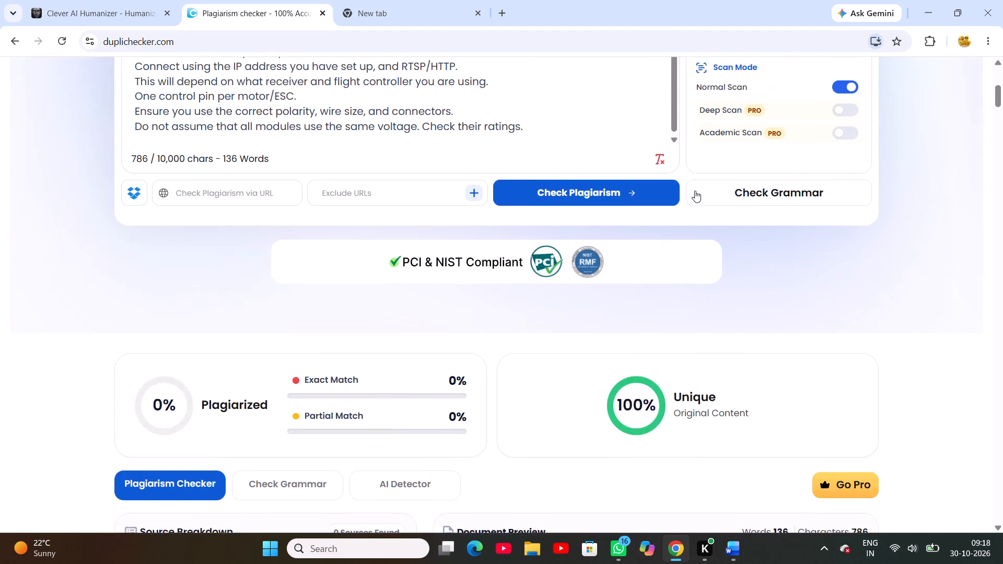
scroll(695, 191, "up", 2)
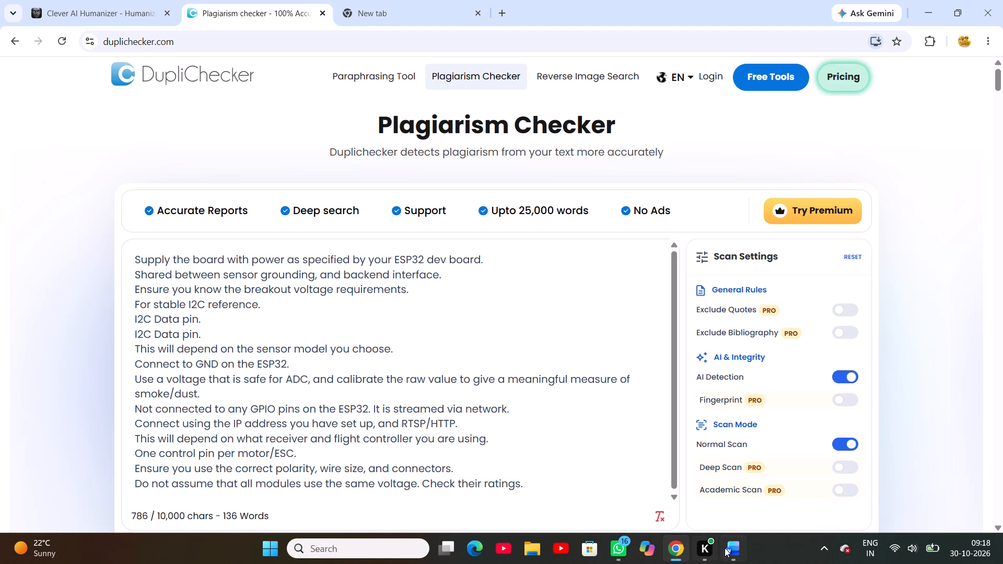
Switch to the report in Word and try to delete the selected Implementation Note entries.
left_click(733, 513)
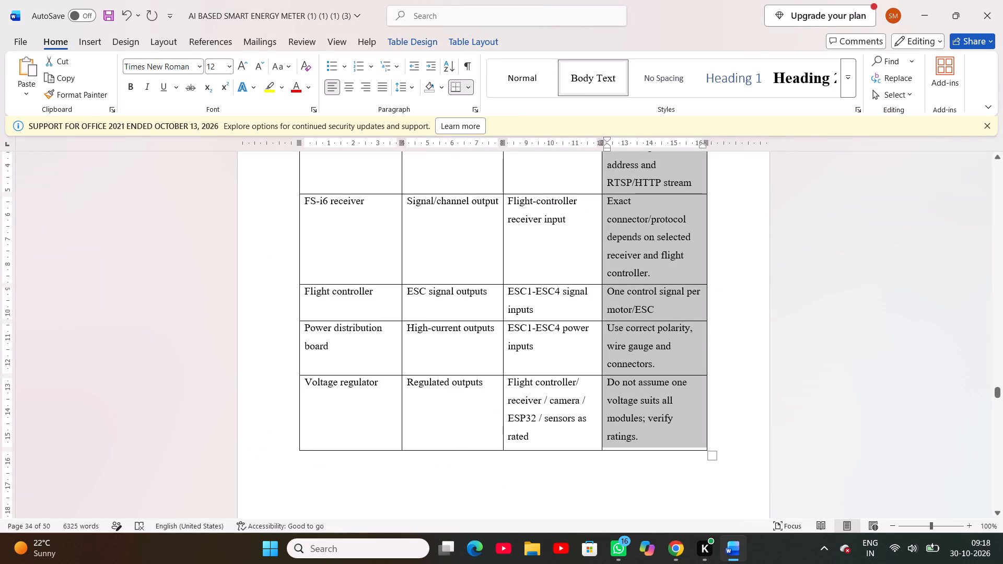
key("BackSpace")
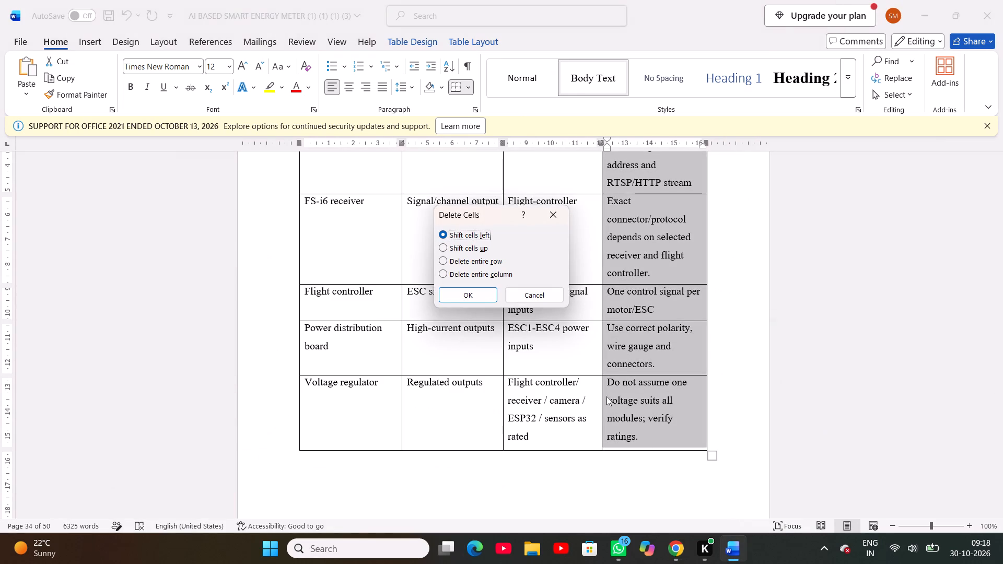
left_click(554, 217)
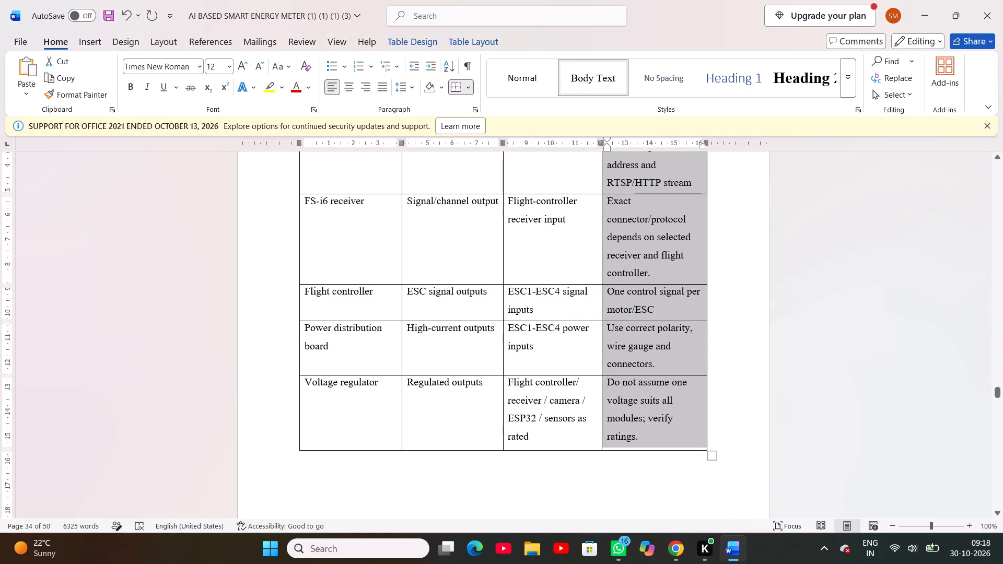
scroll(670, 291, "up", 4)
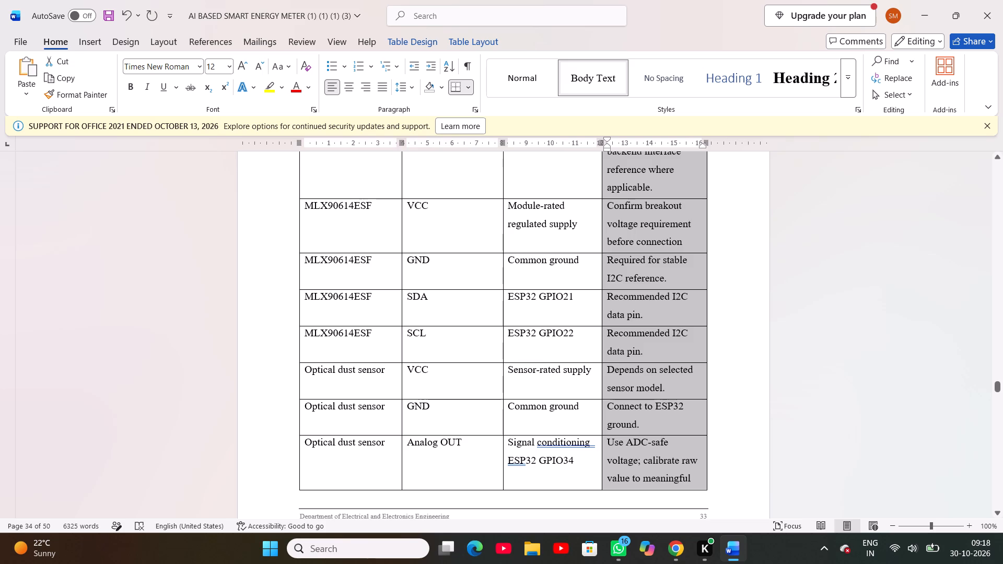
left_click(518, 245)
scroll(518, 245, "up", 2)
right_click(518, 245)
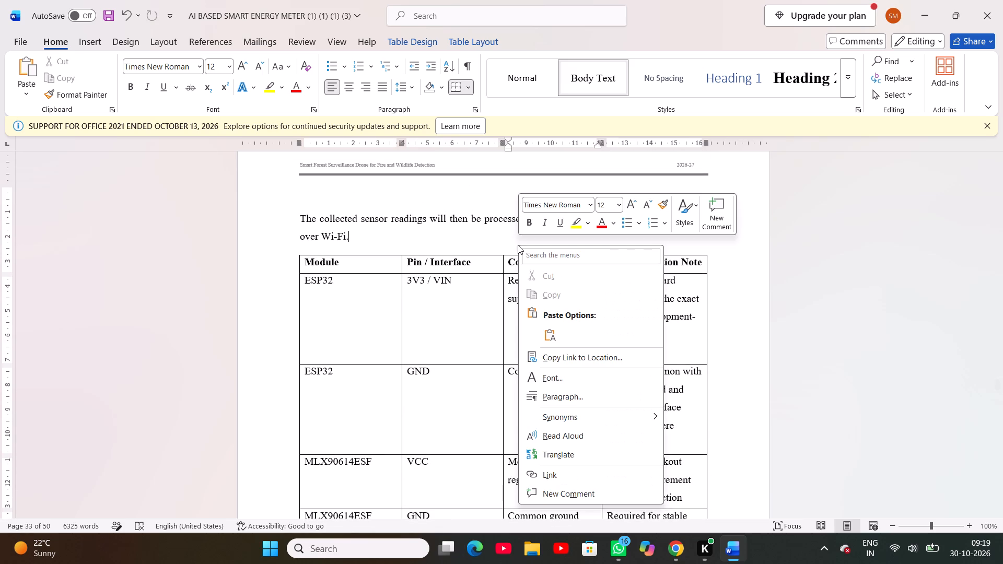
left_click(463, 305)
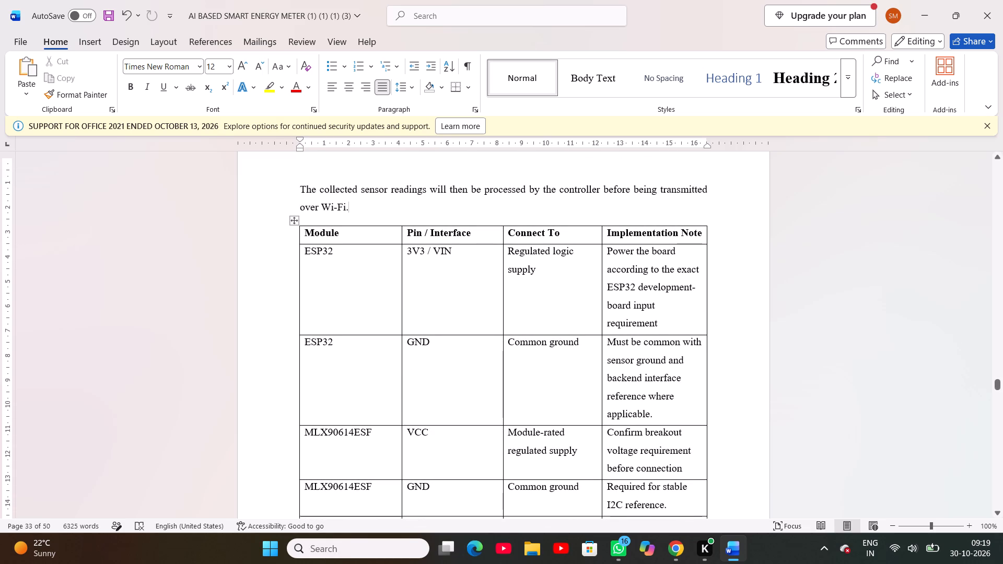
Replace the ESP32 3V3 / VIN implementation note with "Supply the board with power as specified by your ESP32 dev board." copied from DupliChecker in Chrome.
left_click(668, 324)
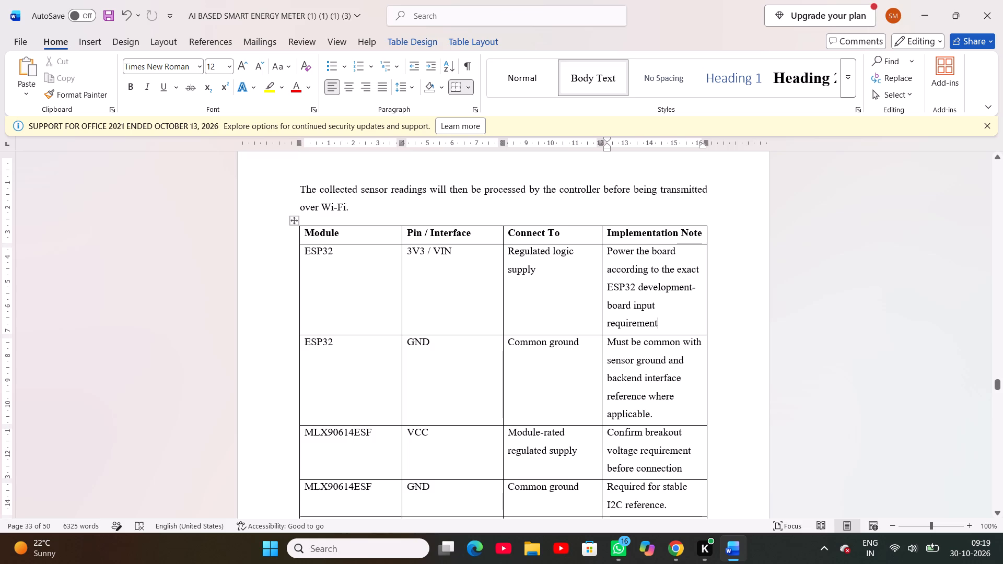
left_click_drag(607, 253, 631, 273)
left_click_drag(631, 273, 661, 318)
key("BackSpace")
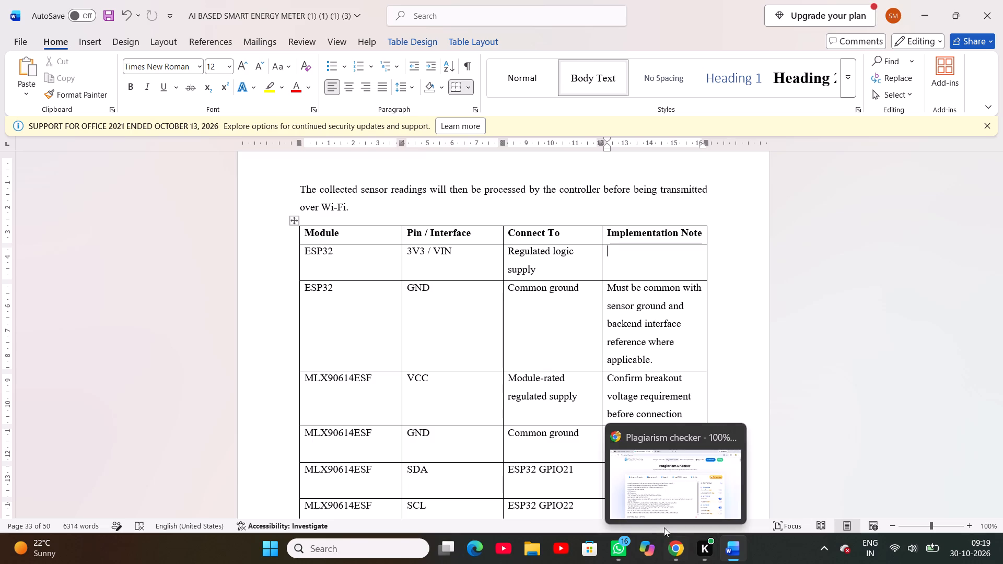
left_click(662, 502)
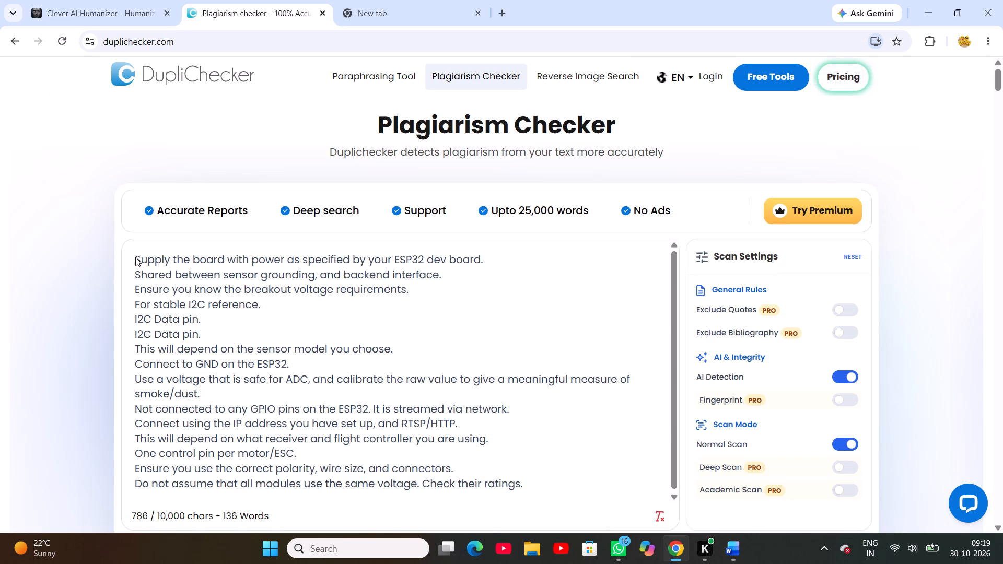
left_click_drag(135, 257, 331, 265)
scroll(228, 268, "right", 1)
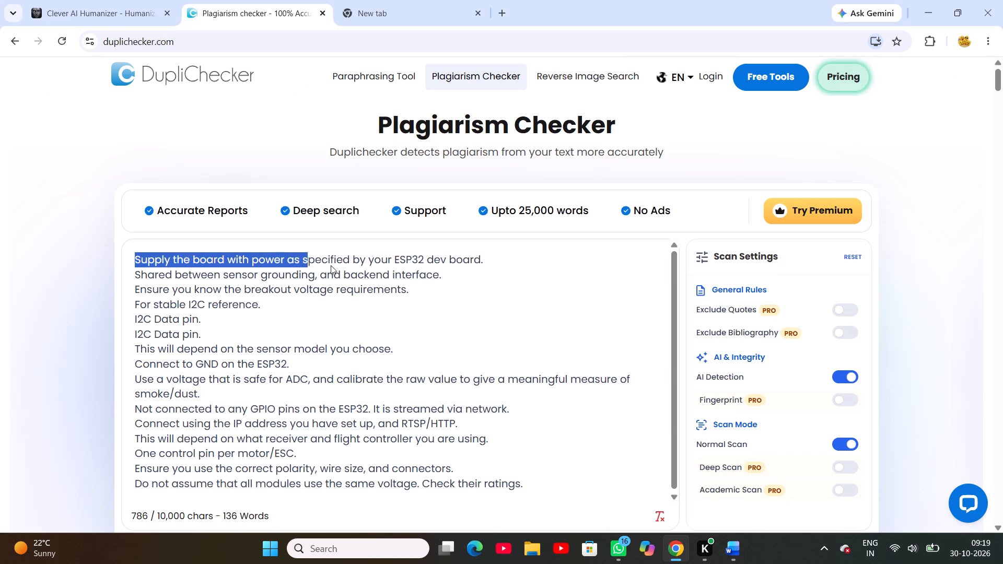
left_click_drag(331, 265, 486, 257)
scroll(331, 265, "right", 2)
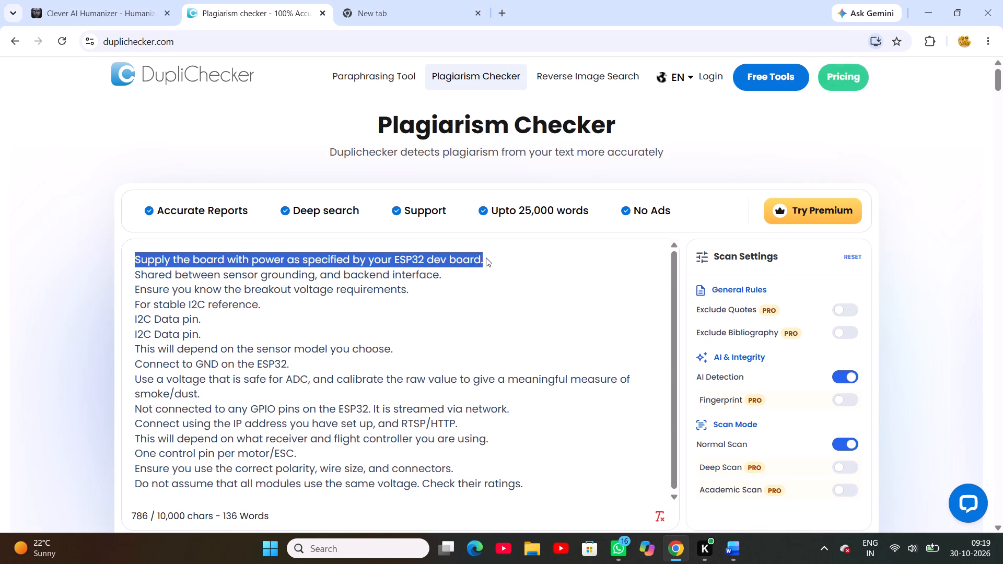
right_click(486, 257)
left_click(518, 265)
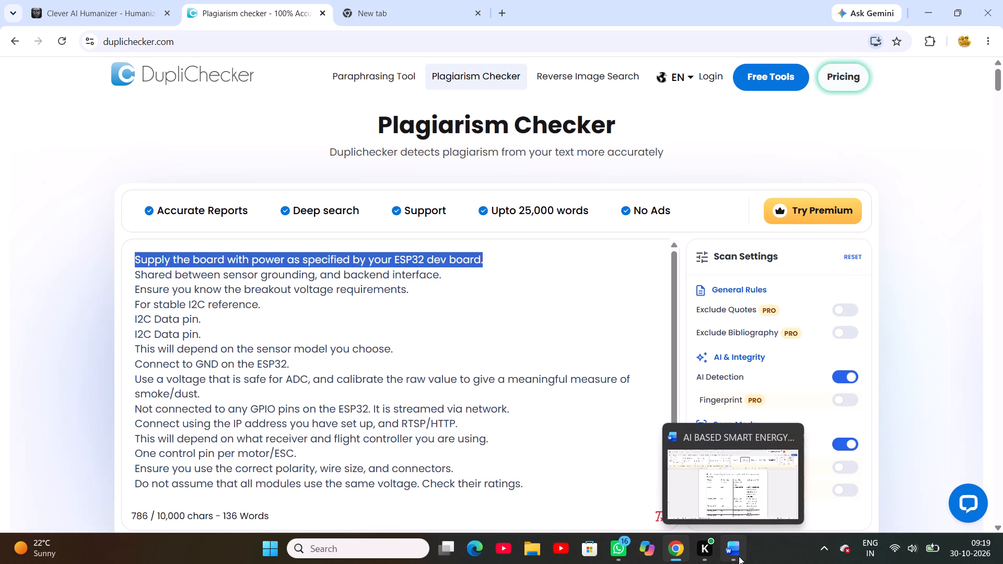
left_click(744, 520)
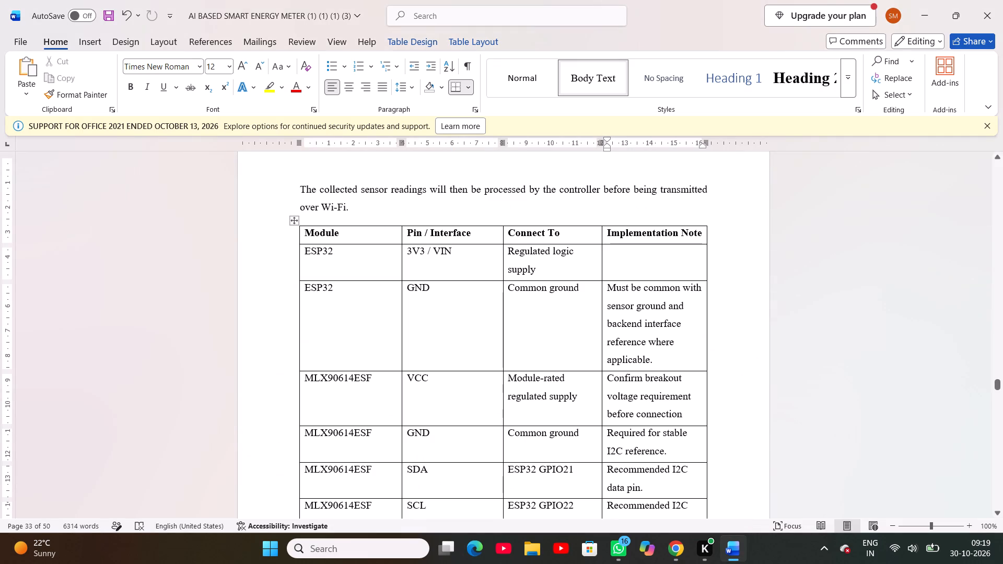
left_click(607, 253)
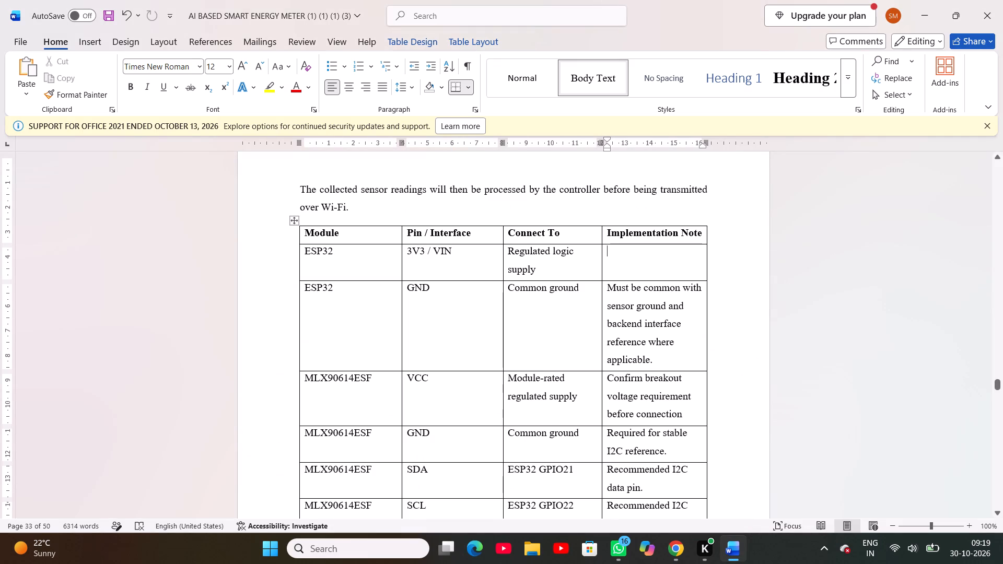
right_click(607, 253)
left_click(637, 291)
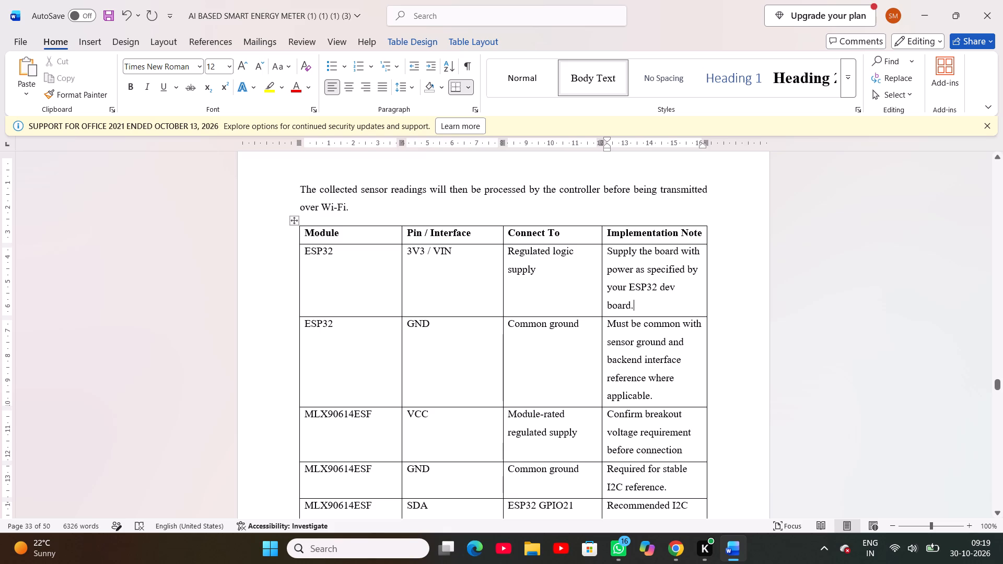
Replace the ESP32 GND implementation note with "Shared between sensor grounding, and backend interface." copied from DupliChecker in Chrome.
left_click_drag(607, 322, 667, 389)
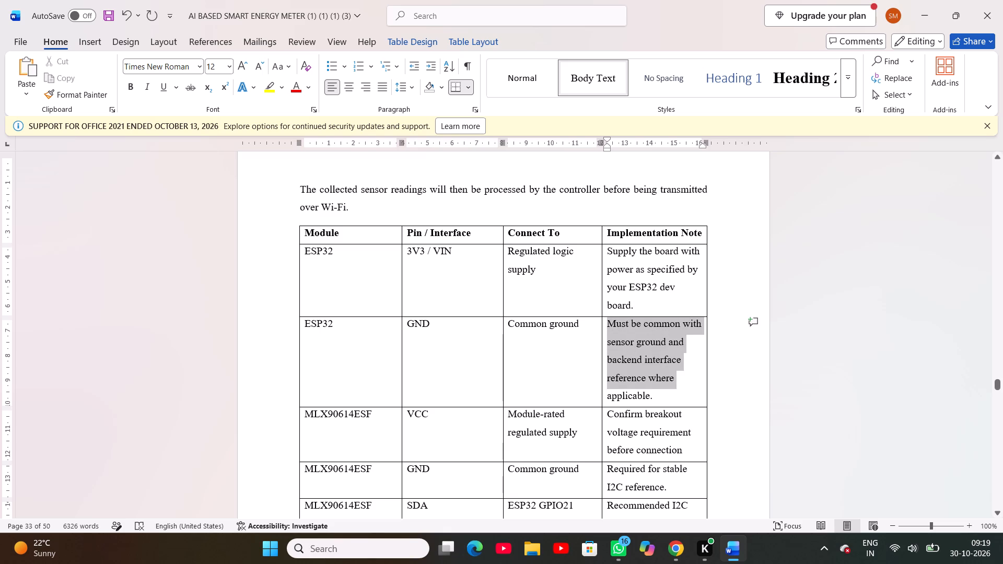
left_click_drag(667, 389, 666, 396)
key("BackSpace")
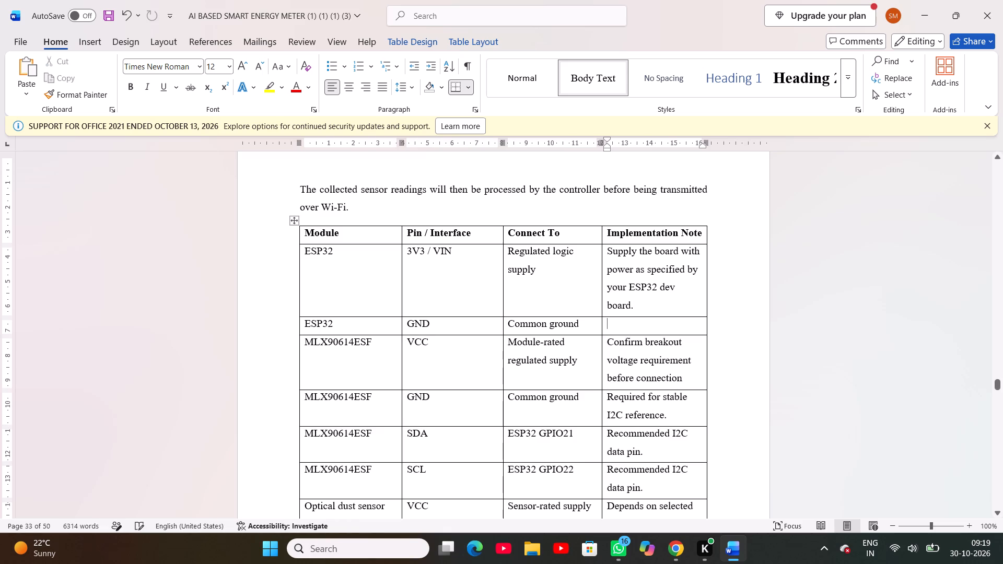
left_click(725, 504)
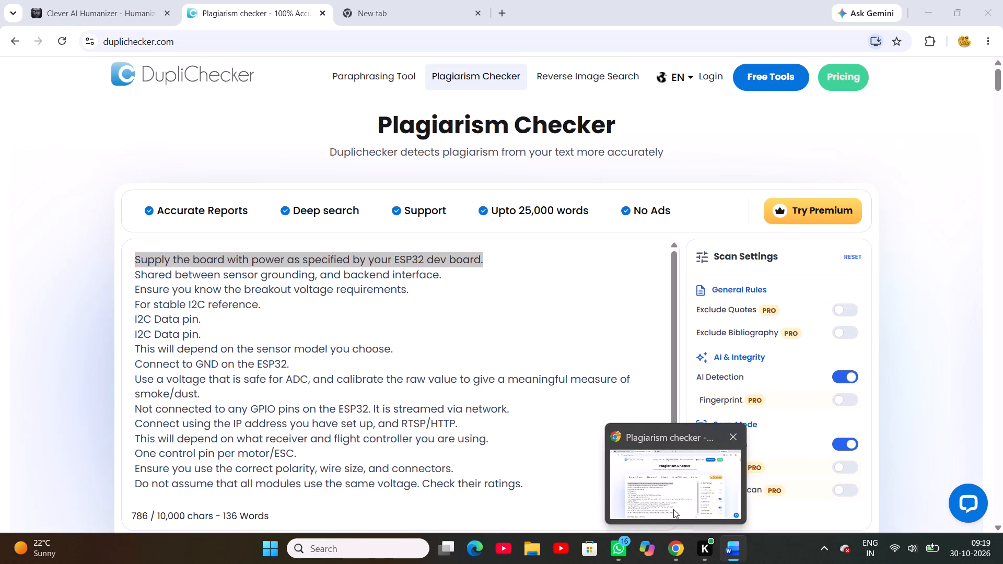
left_click(673, 509)
left_click(474, 334)
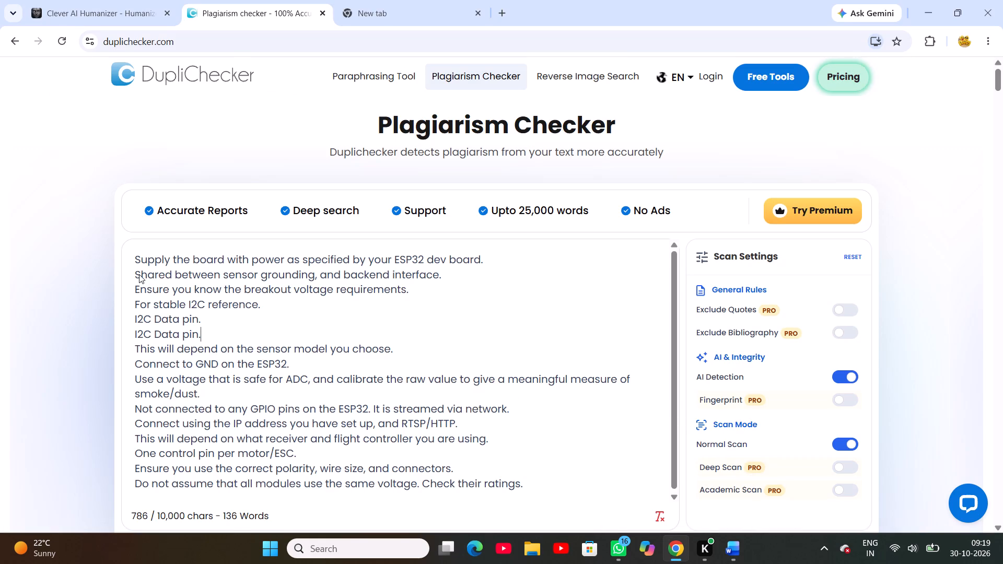
left_click_drag(135, 272, 288, 287)
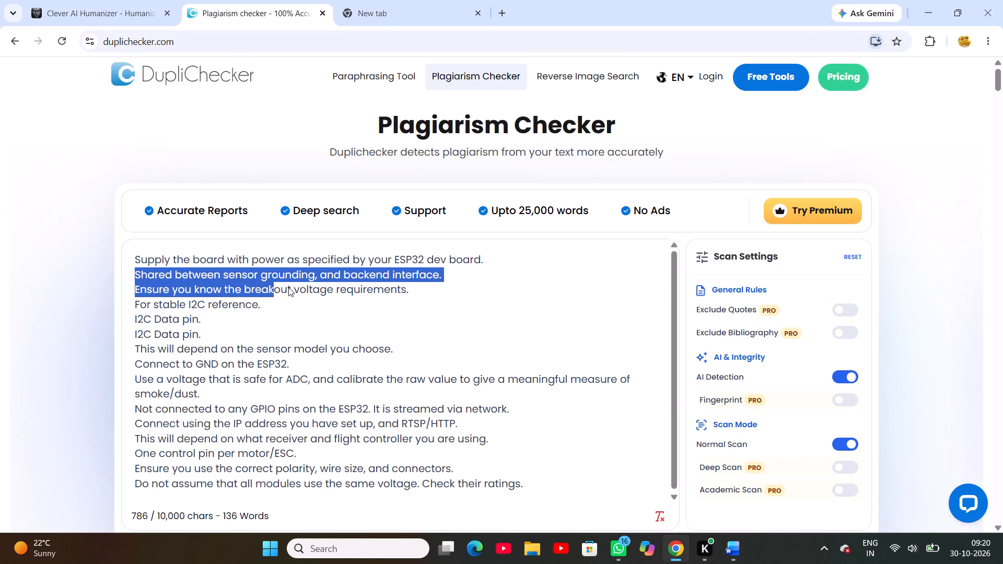
left_click_drag(288, 287, 435, 276)
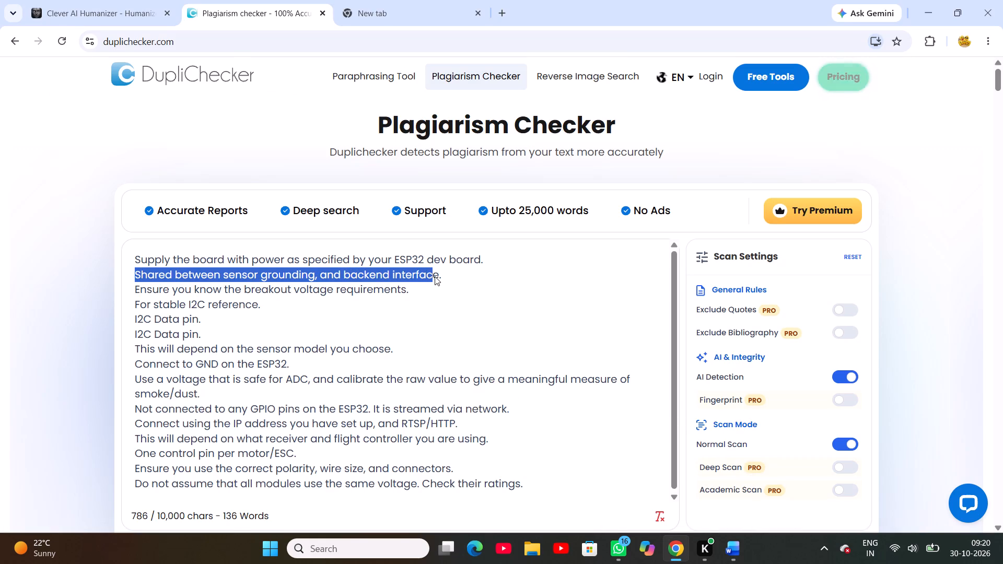
left_click_drag(435, 276, 441, 276)
right_click(441, 276)
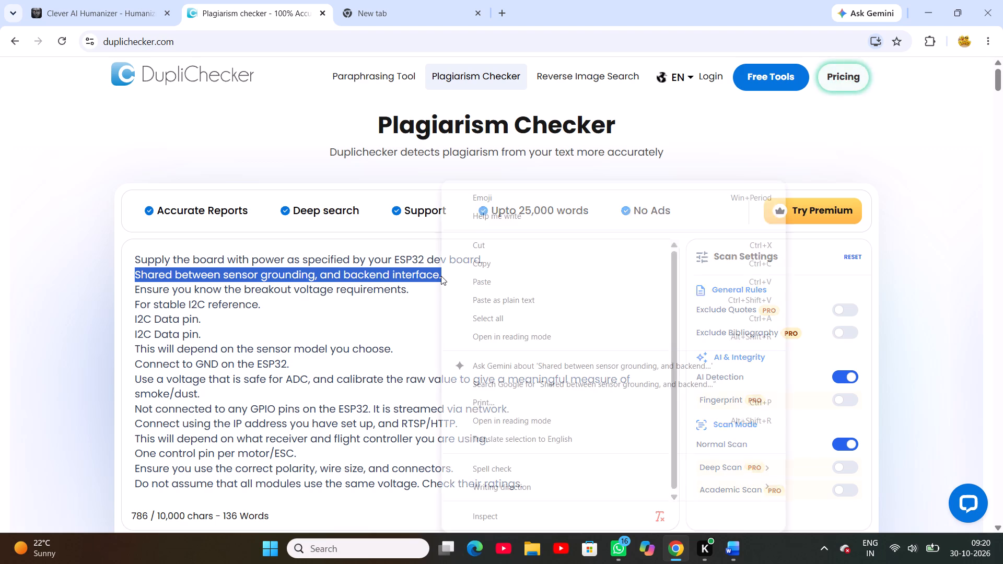
left_click(486, 261)
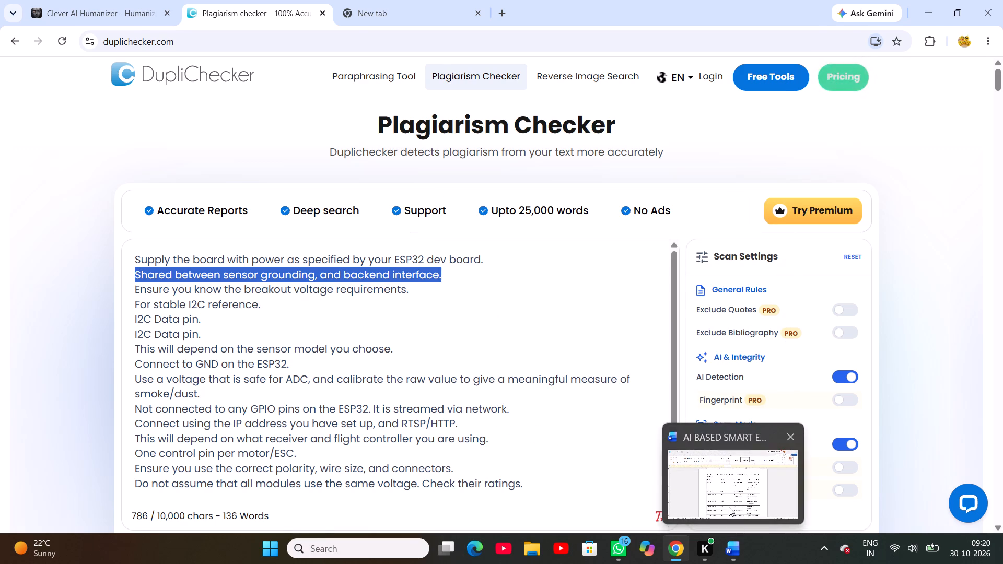
left_click(728, 506)
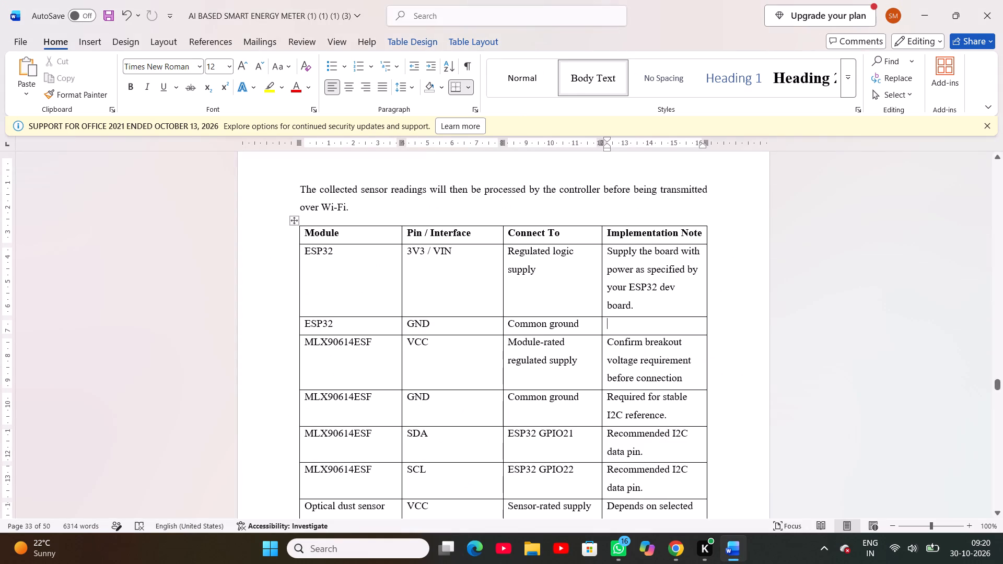
left_click(608, 326)
right_click(608, 326)
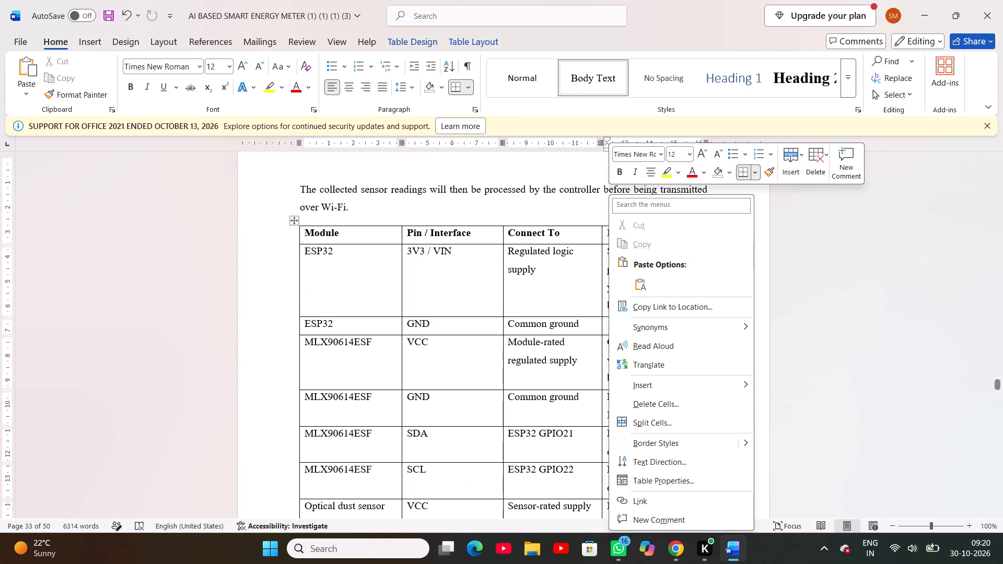
left_click(637, 286)
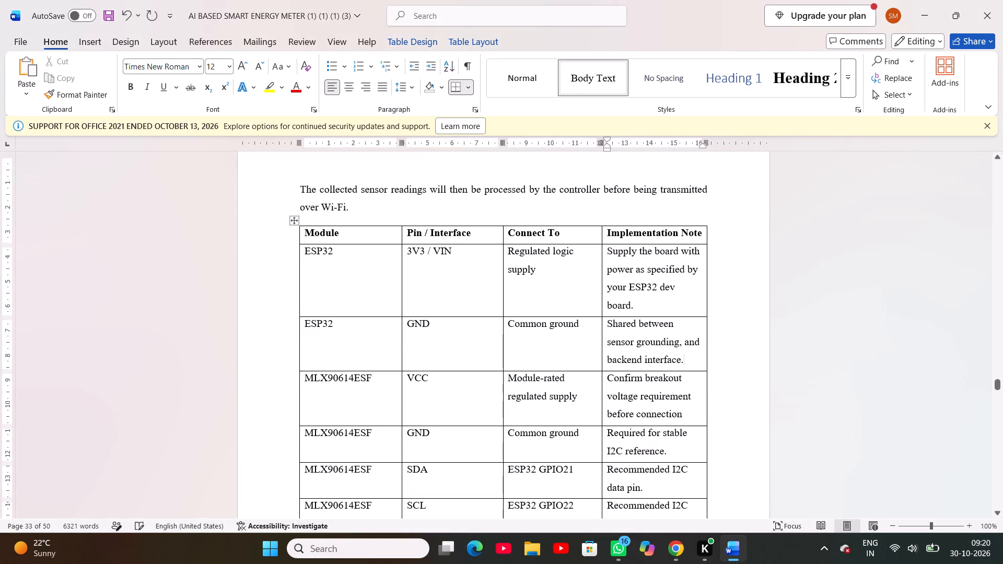
Replace the MLX90614ESF VCC implementation note with "Ensure you know the breakout voltage requirements." copied from DupliChecker in Chrome.
scroll(655, 393, "down", 1)
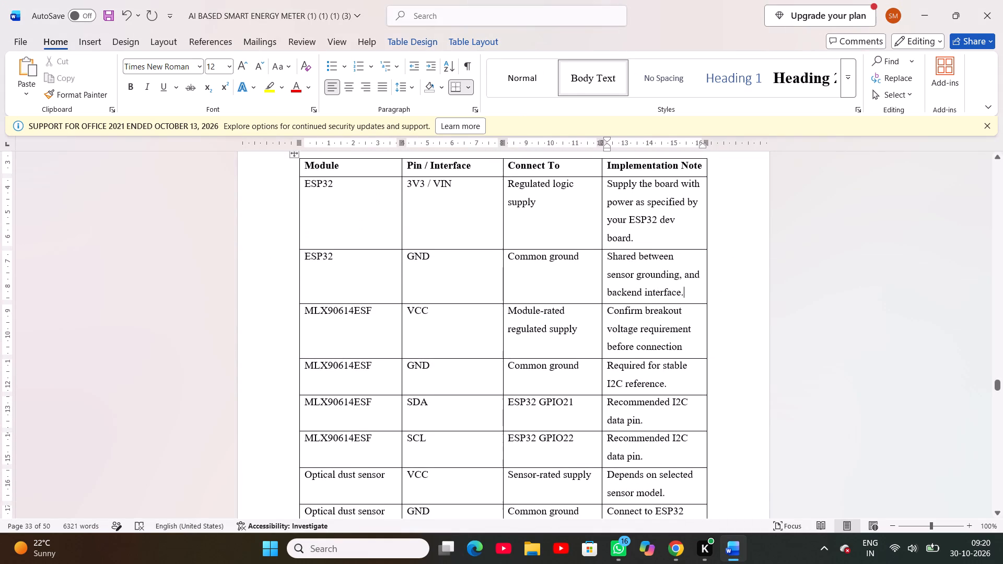
scroll(655, 393, "down", 1)
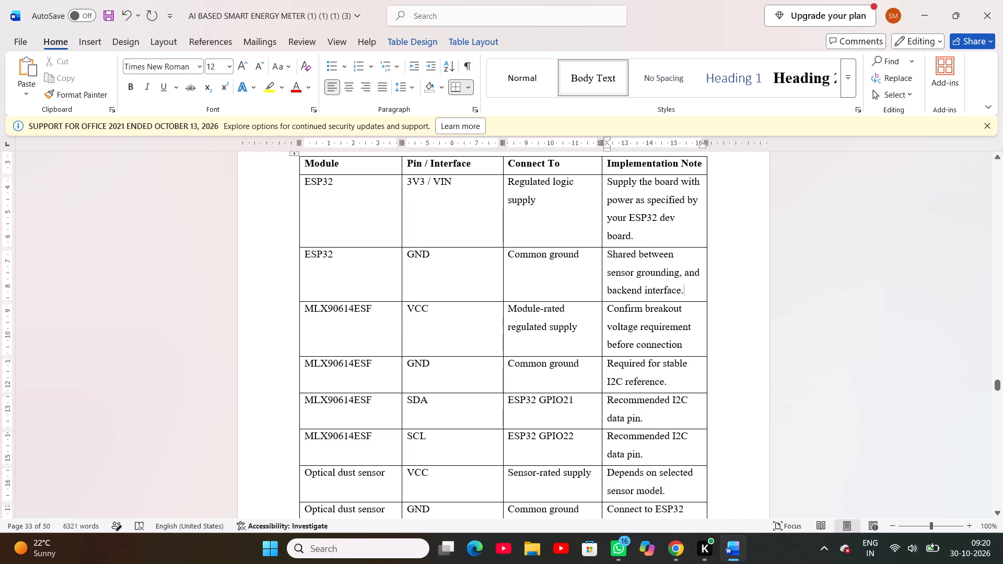
left_click_drag(607, 308, 670, 348)
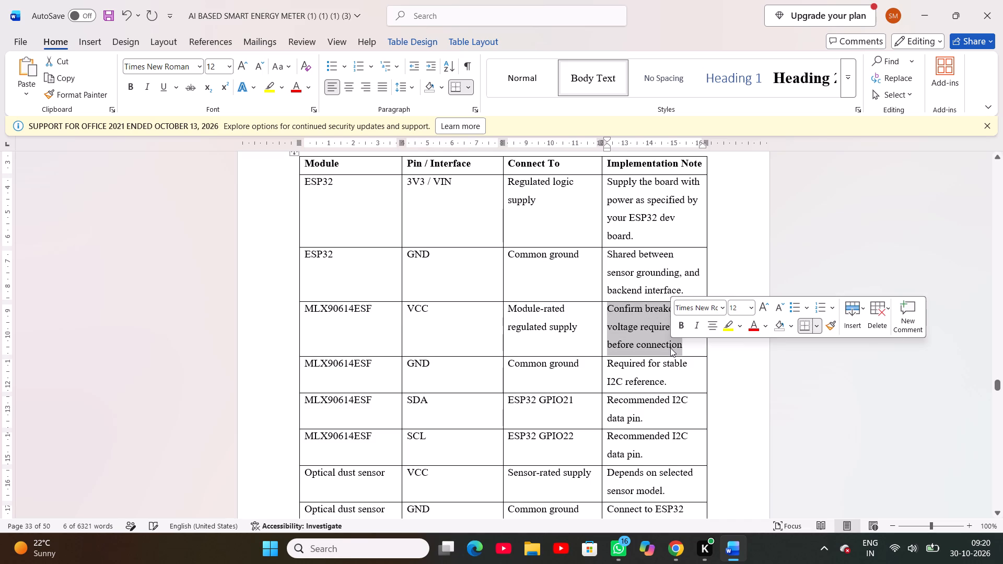
key("BackSpace")
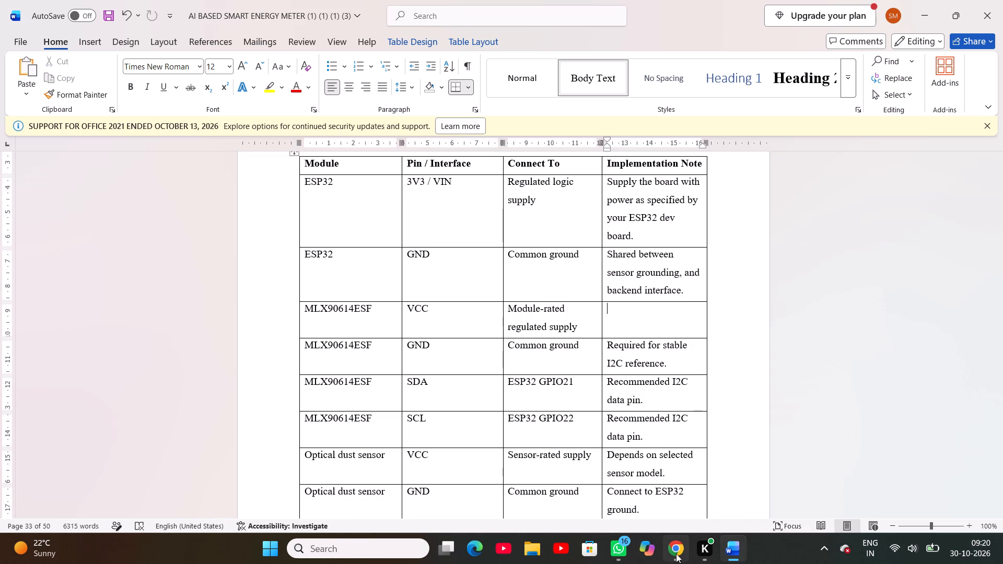
left_click_drag(669, 509, 286, 323)
left_click(286, 323)
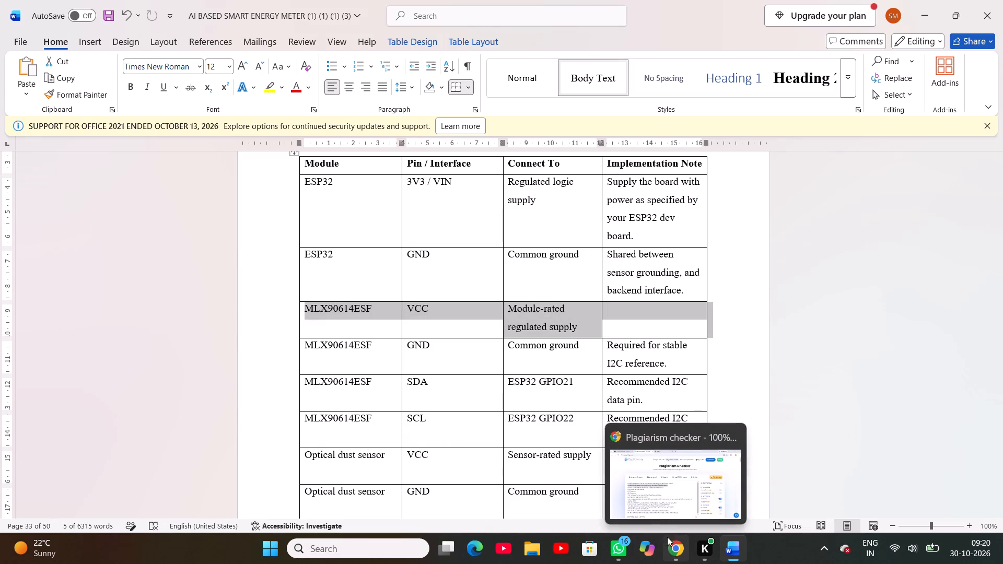
left_click(661, 492)
left_click(486, 342)
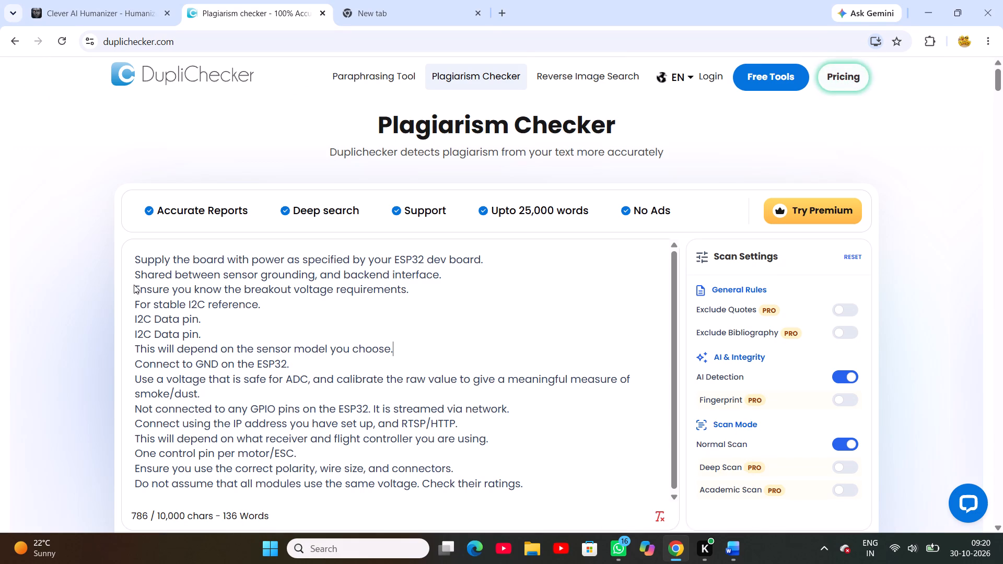
left_click_drag(134, 285, 410, 291)
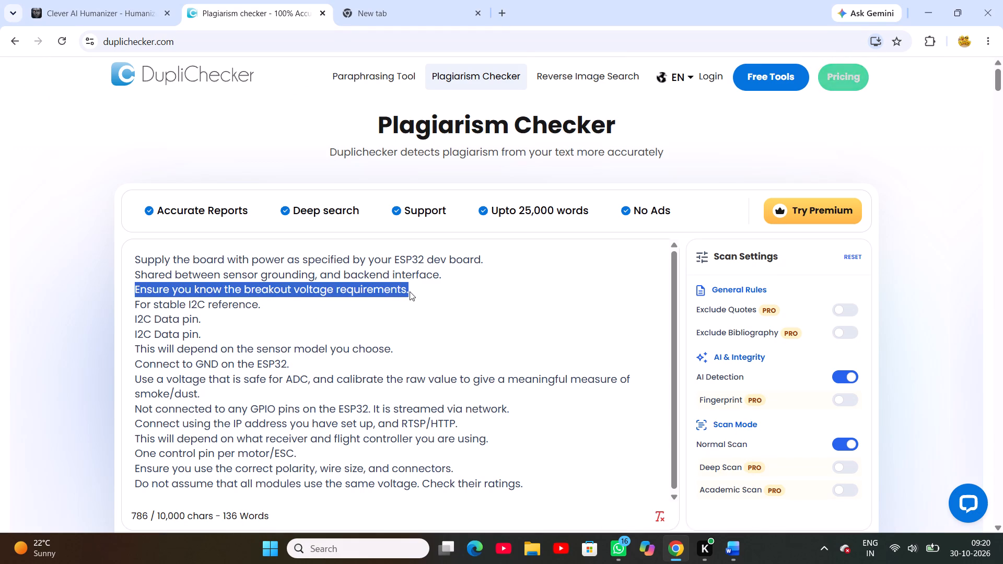
right_click(410, 291)
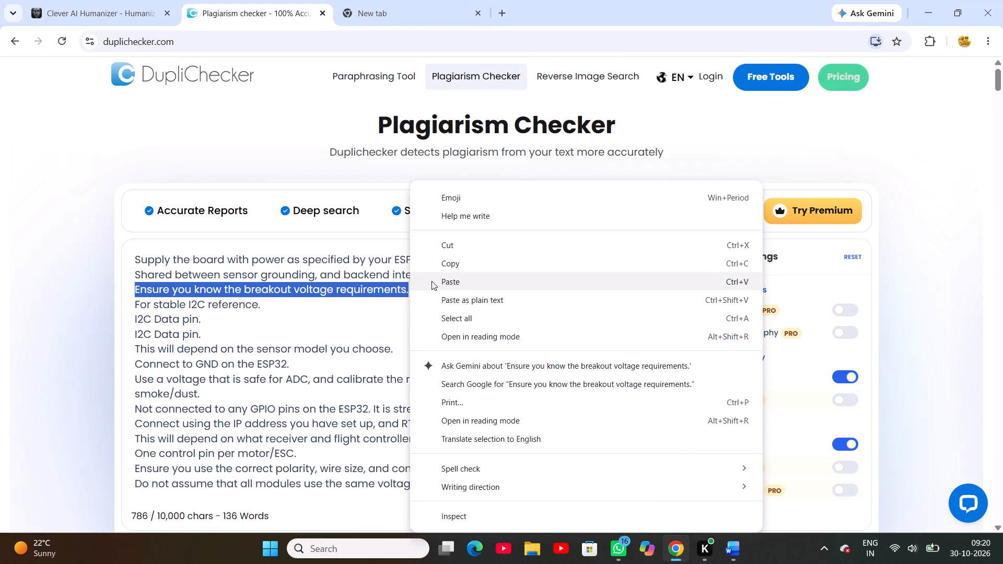
left_click(447, 269)
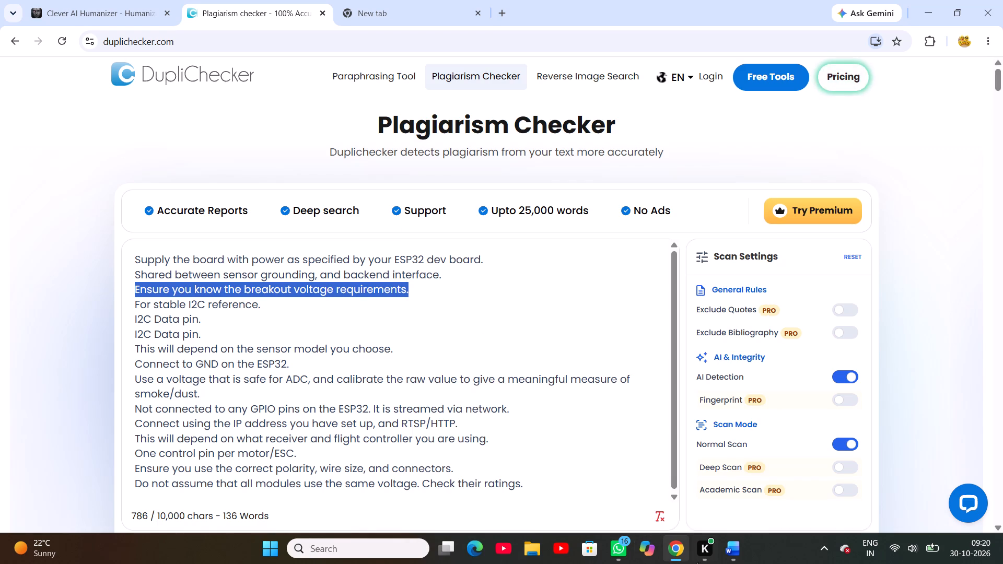
left_click(742, 507)
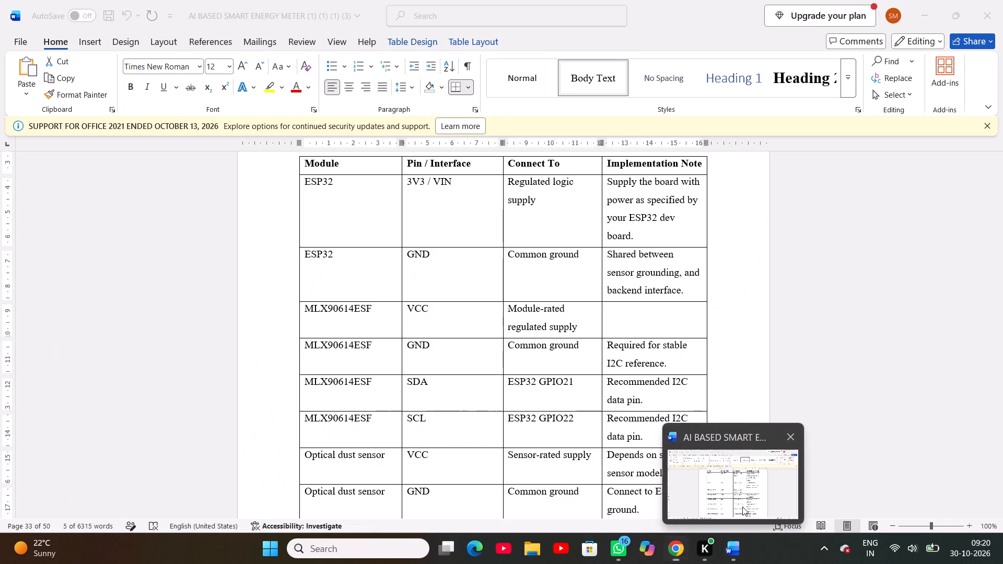
left_click(632, 332)
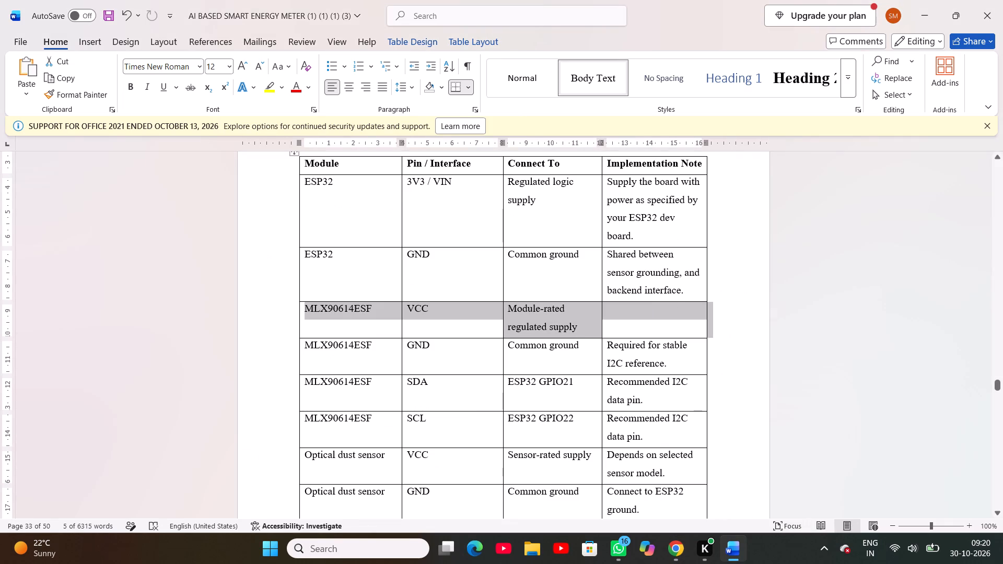
left_click(607, 307)
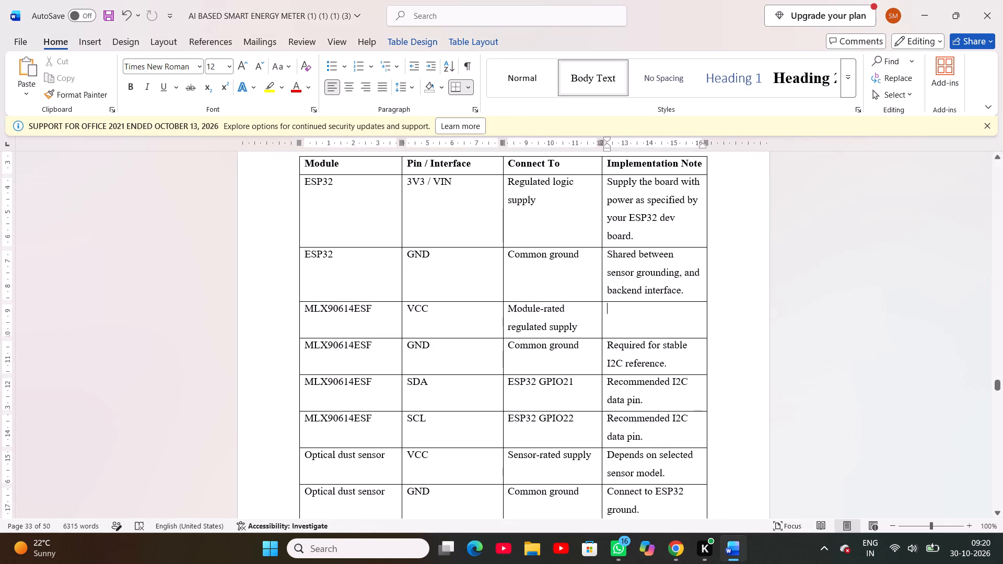
right_click(607, 307)
left_click(636, 281)
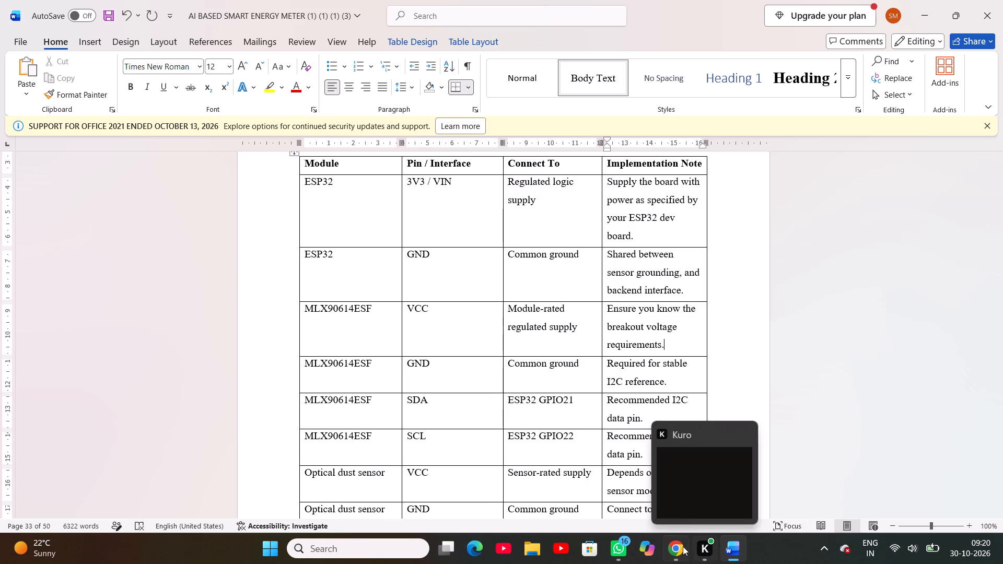
Replace the MLX90614ESF GND implementation note with "For stable I2C reference." copied from DupliChecker in Chrome.
left_click(675, 519)
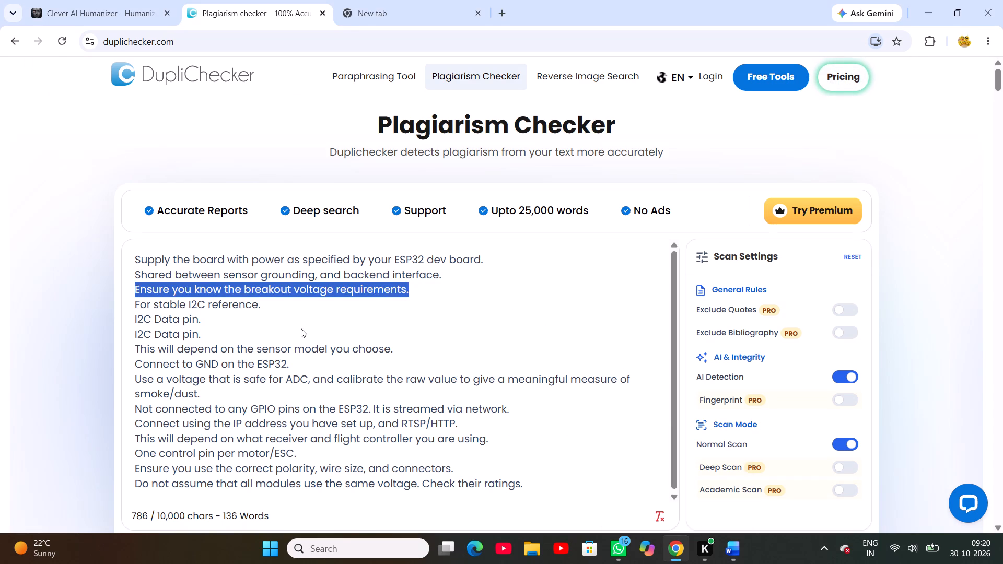
left_click(301, 328)
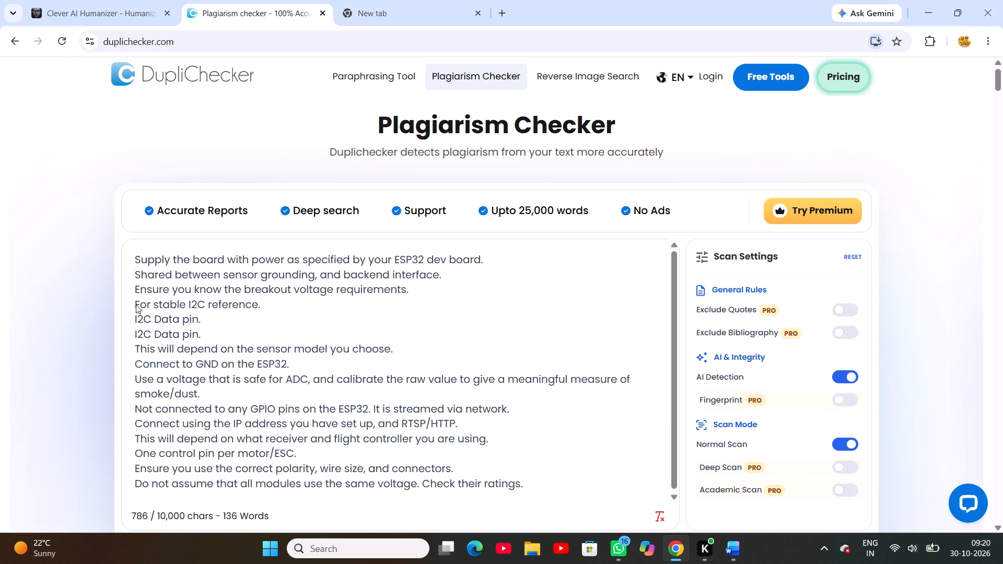
left_click_drag(136, 302, 259, 314)
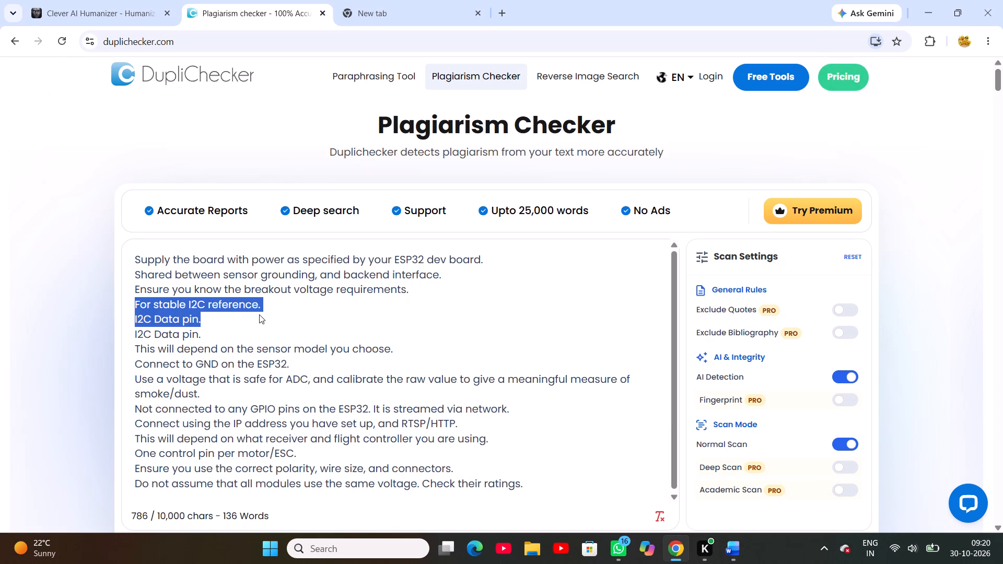
left_click_drag(259, 314, 264, 310)
right_click(264, 310)
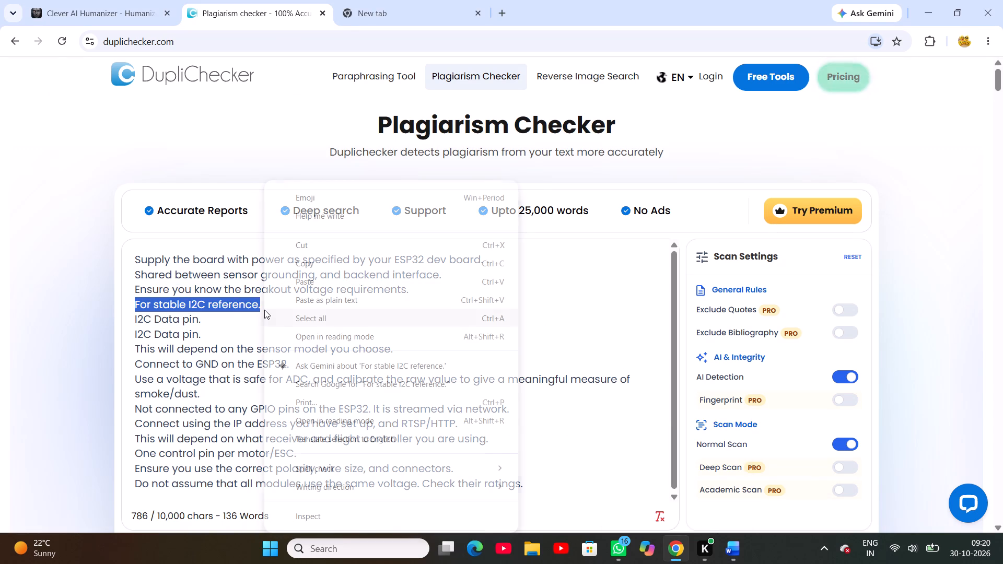
left_click(305, 269)
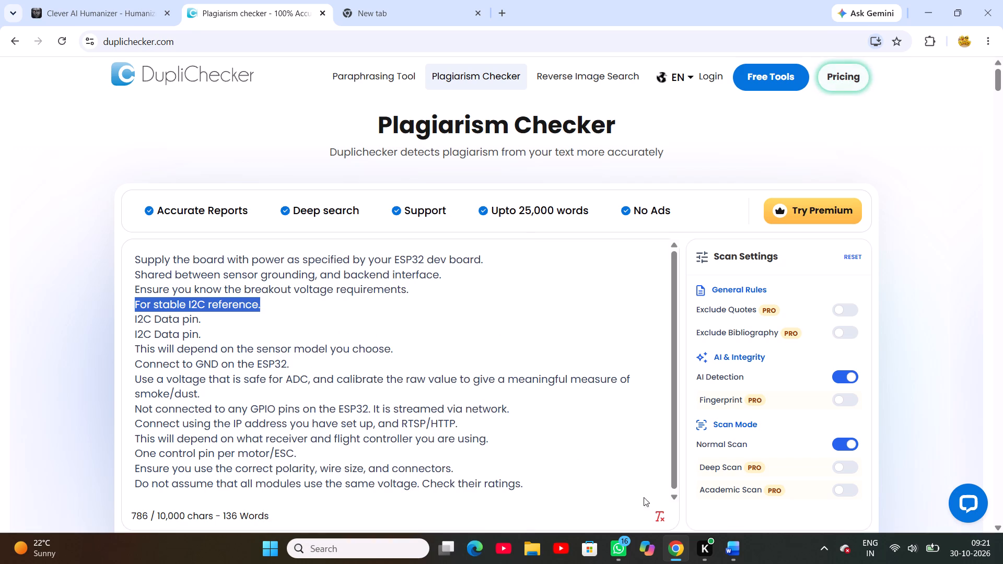
left_click(747, 507)
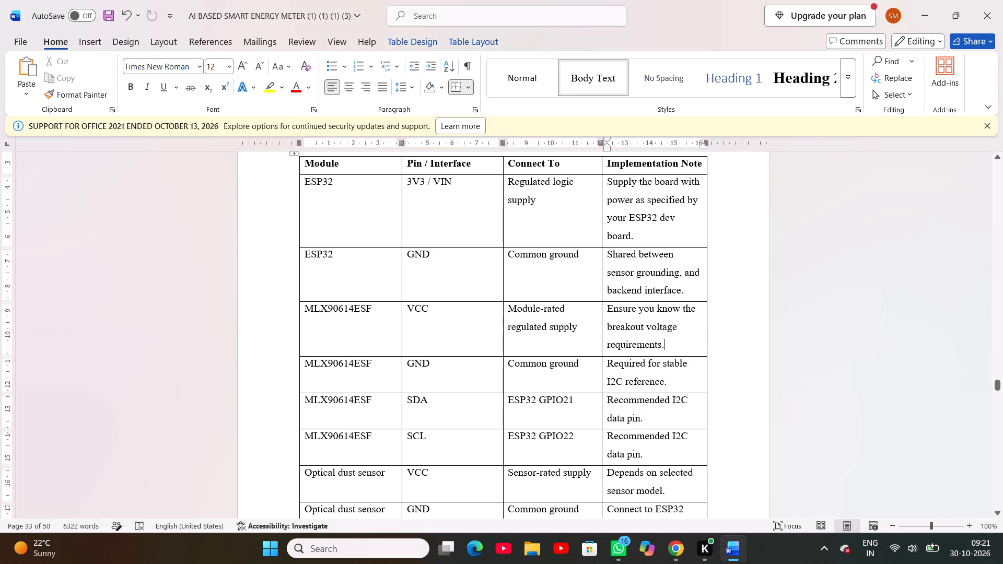
left_click_drag(607, 362, 608, 362)
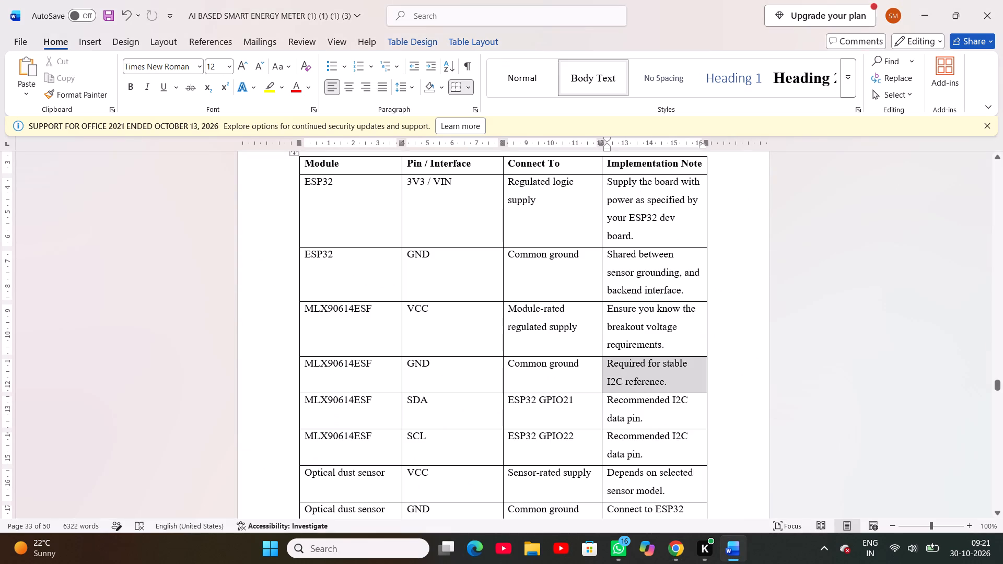
left_click_drag(608, 362, 612, 361)
key("BackSpace")
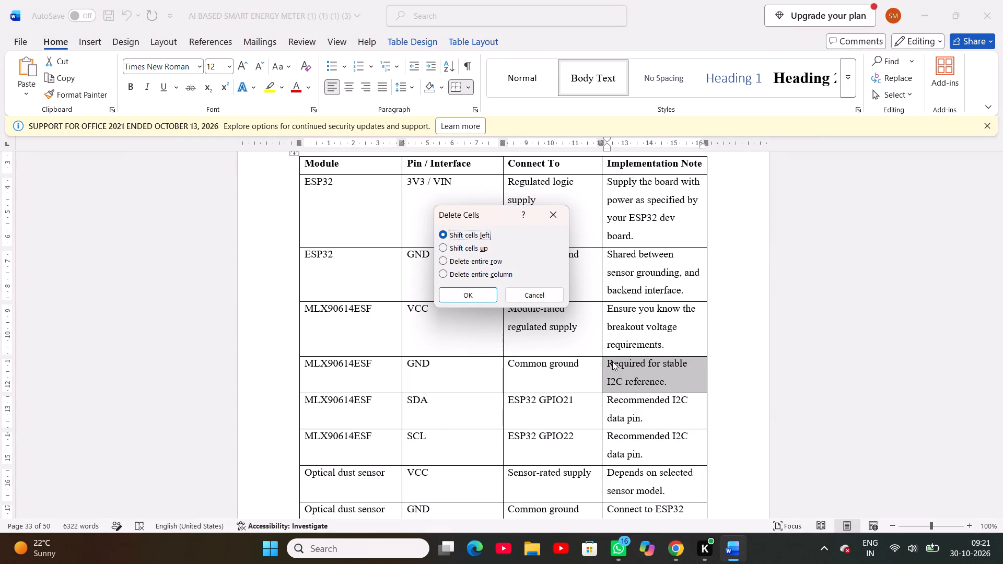
left_click(554, 214)
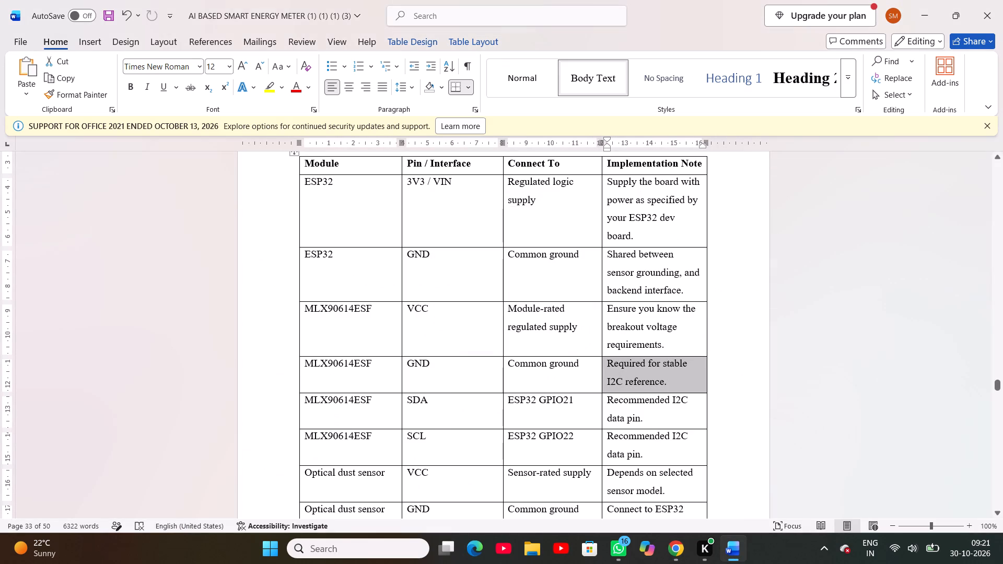
left_click(653, 425)
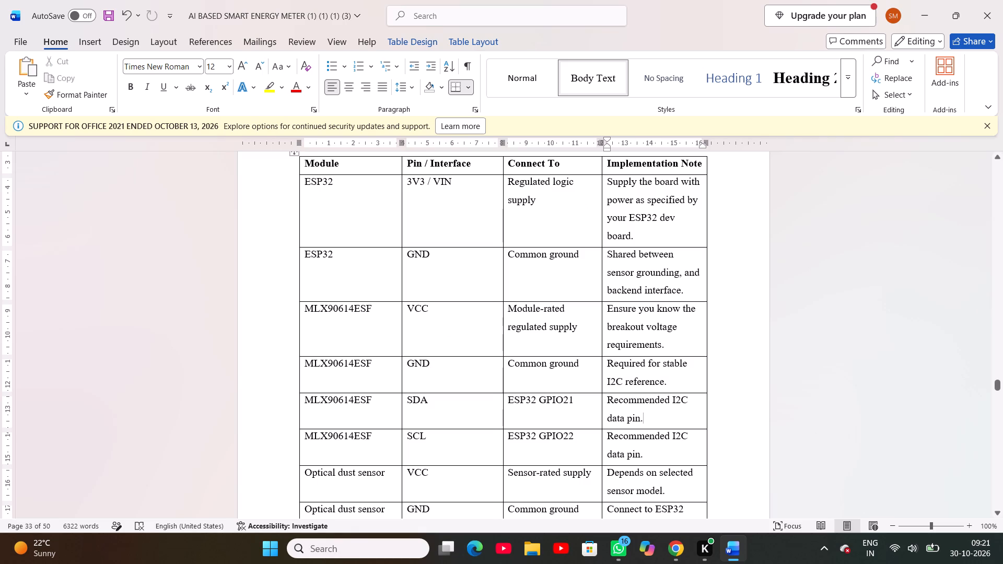
left_click_drag(607, 364, 660, 385)
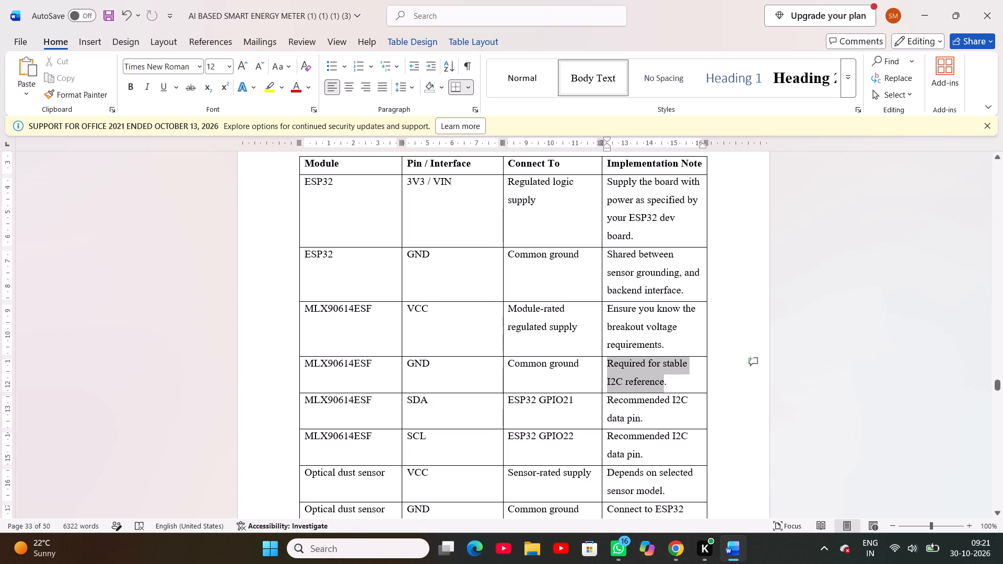
left_click_drag(660, 385, 668, 389)
key("BackSpace")
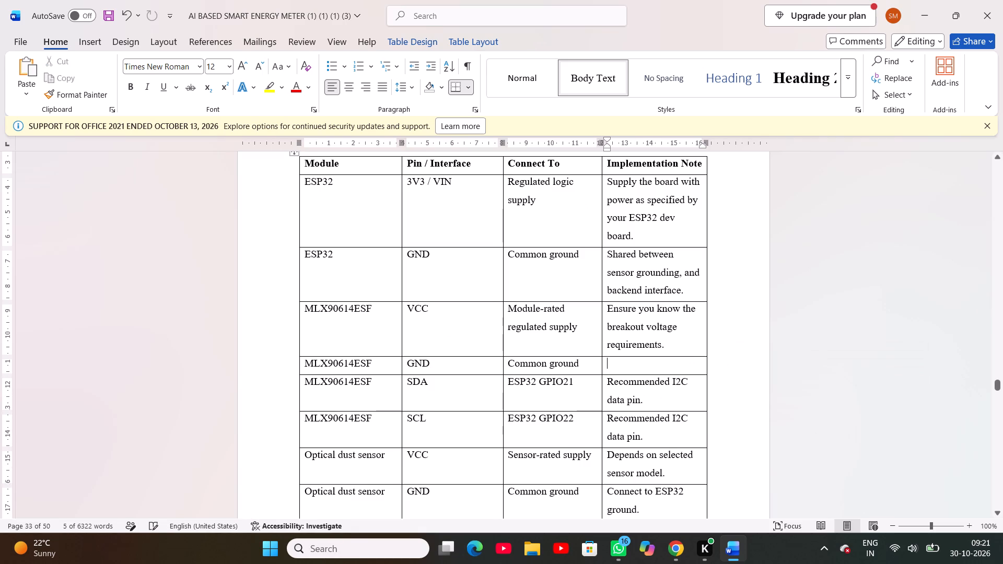
left_click(609, 365)
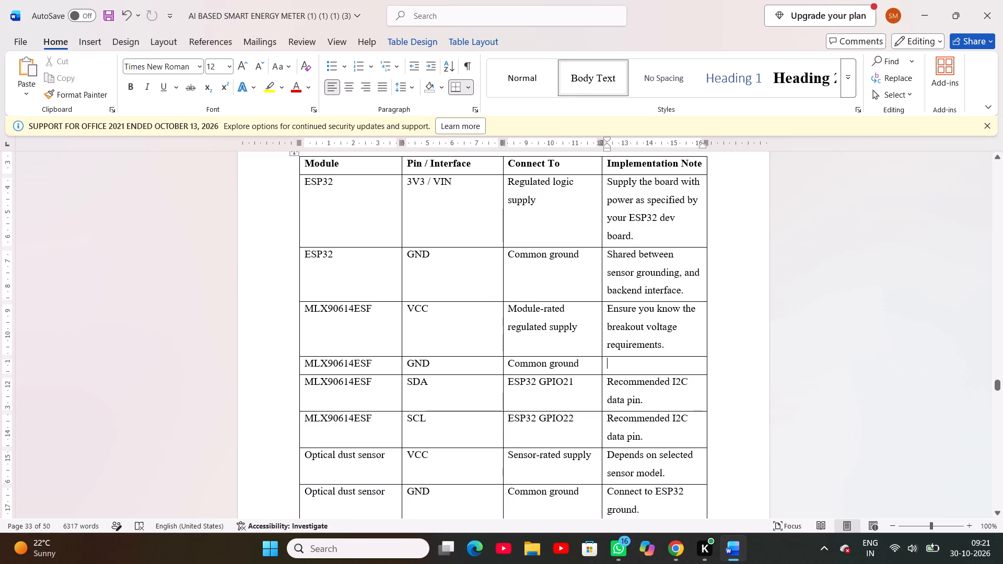
right_click(609, 365)
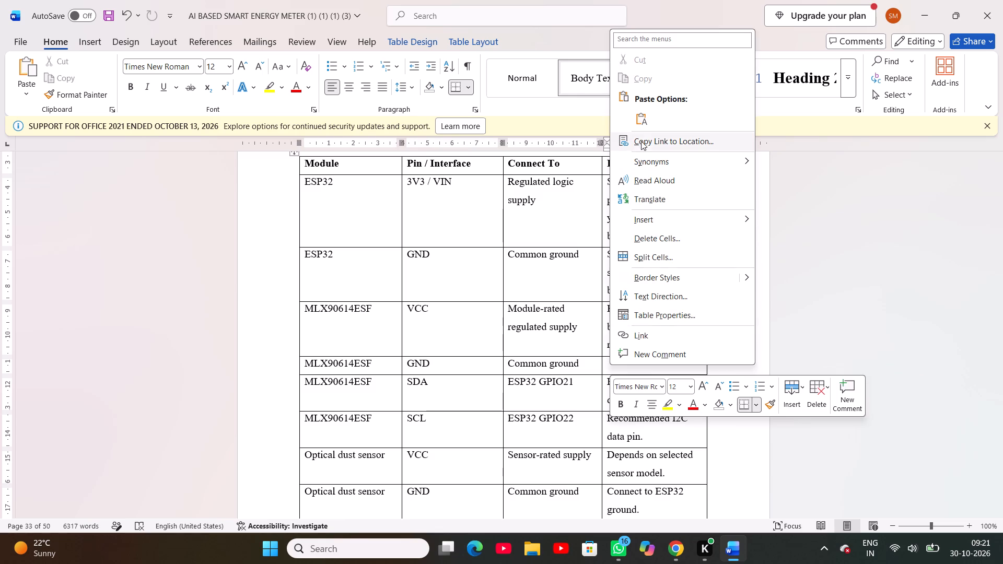
left_click(639, 119)
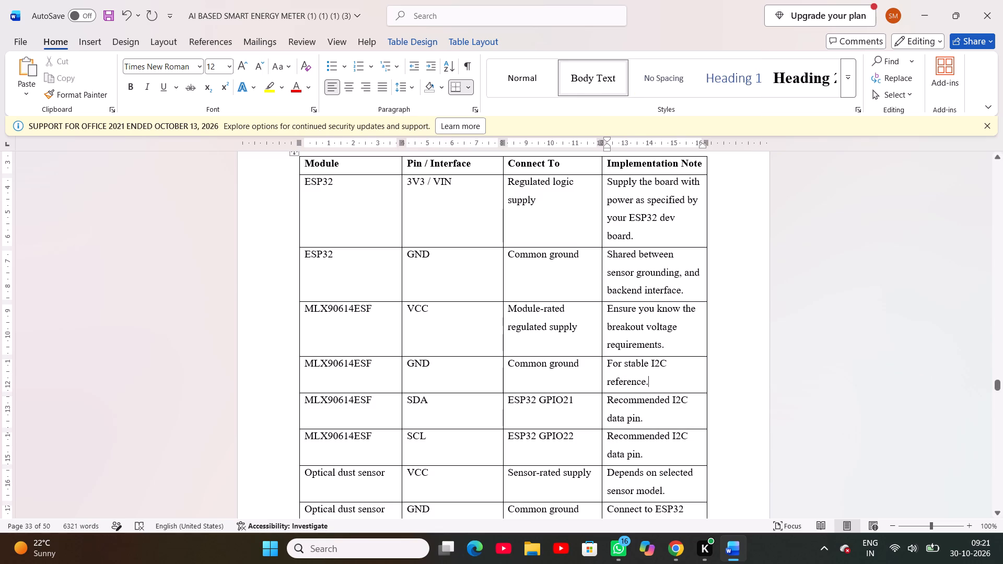
Delete the implementation note text in the MLX90614ESF SDA and SCL rows of the connection table.
left_click_drag(607, 399, 624, 412)
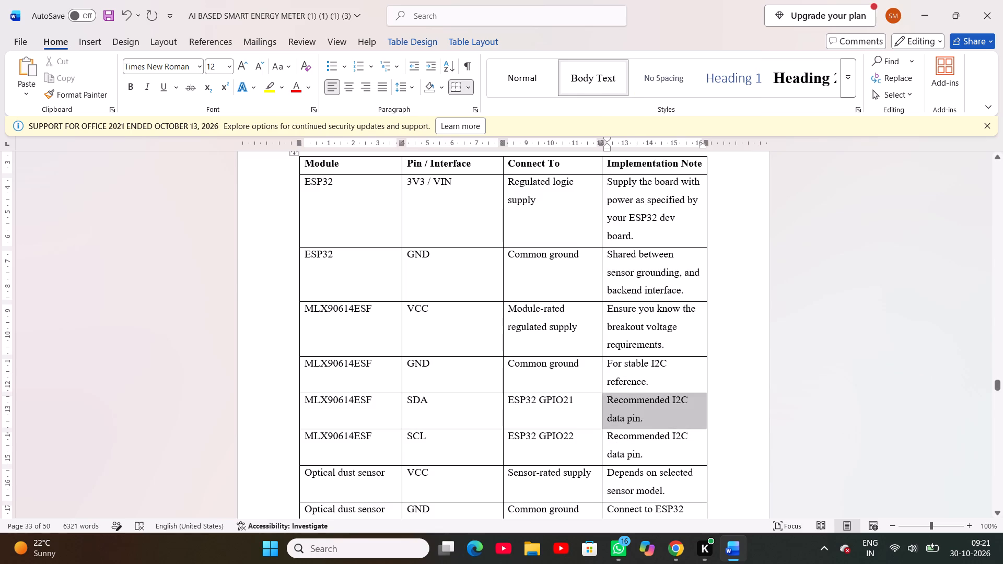
left_click_drag(624, 412, 640, 416)
left_click(672, 464)
right_click(607, 400)
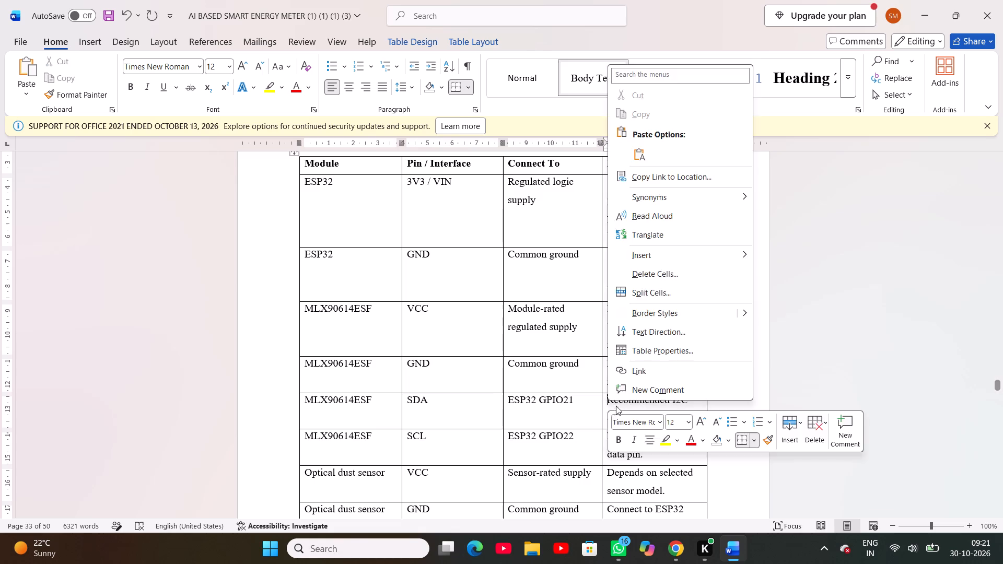
left_click(573, 414)
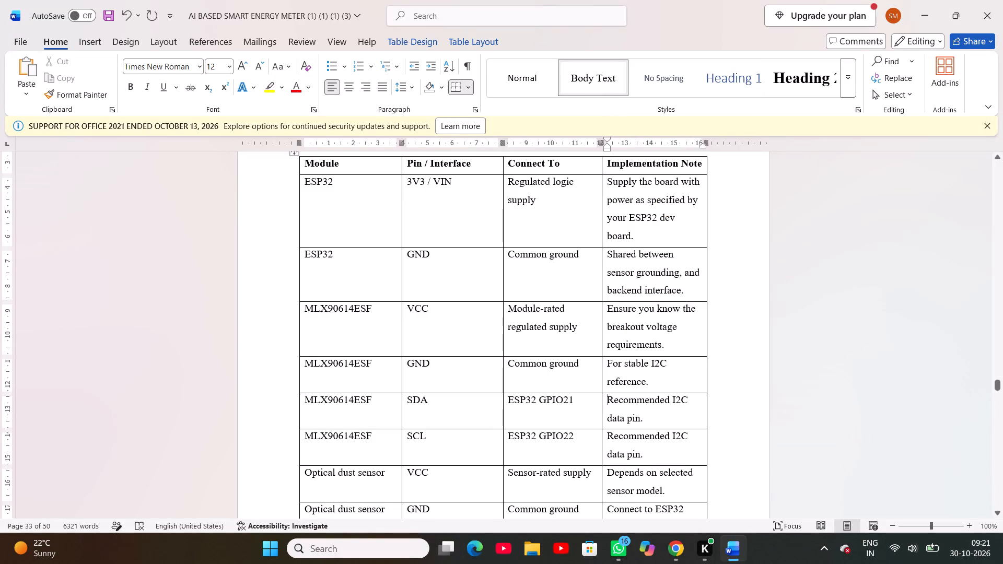
left_click_drag(609, 399, 644, 418)
key("BackSpace")
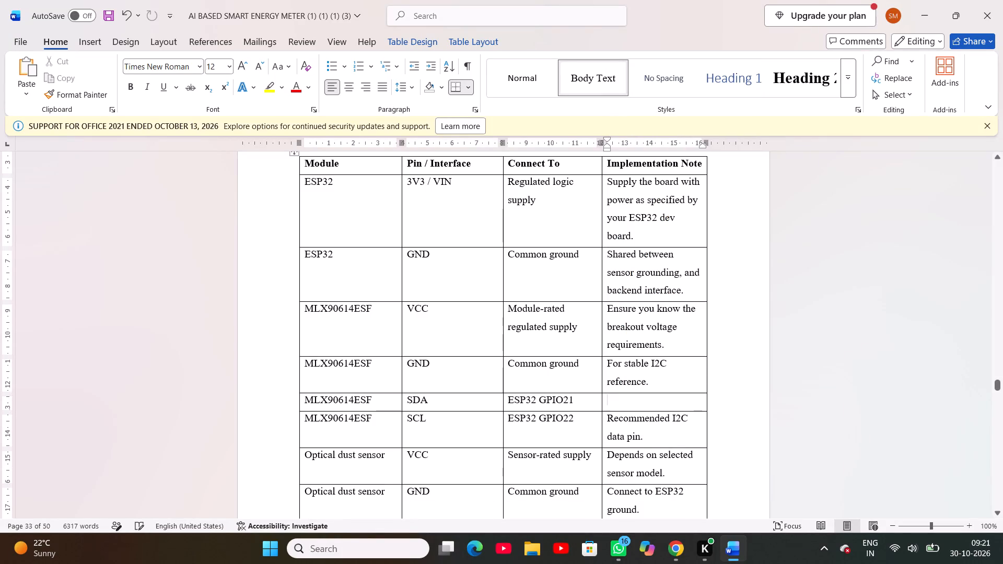
left_click_drag(609, 417, 648, 434)
key("BackSpace")
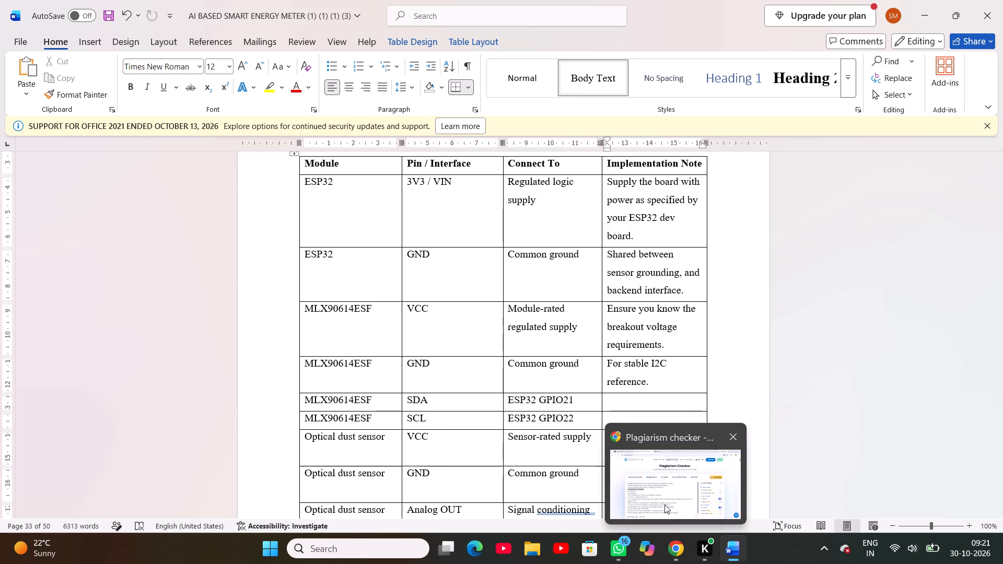
Fill the empty MLX90614ESF SDA implementation note in the Word table with "I2C Data pin." copied from DupliChecker in Chrome.
left_click(664, 501)
left_click(280, 327)
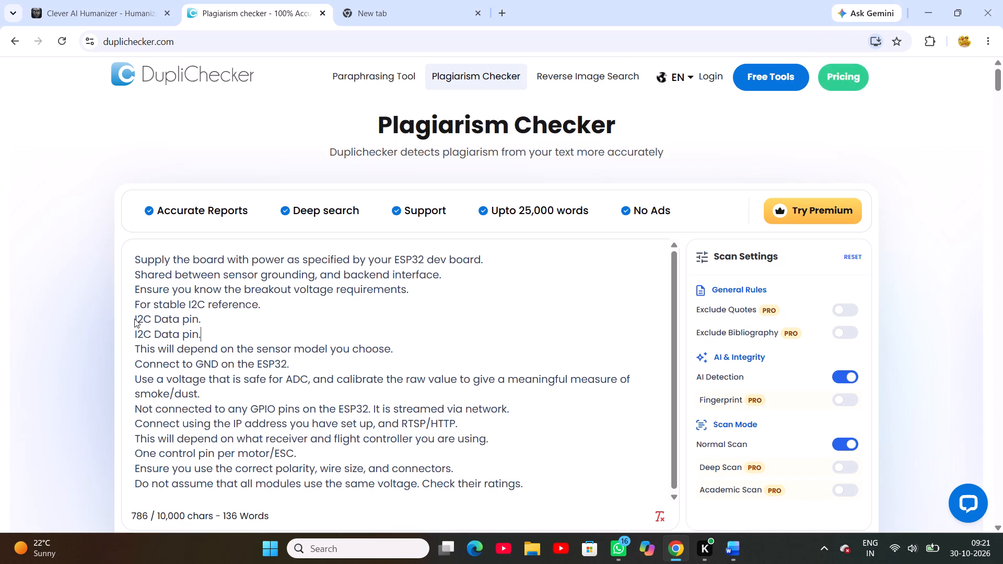
scroll(158, 318, "right", 1)
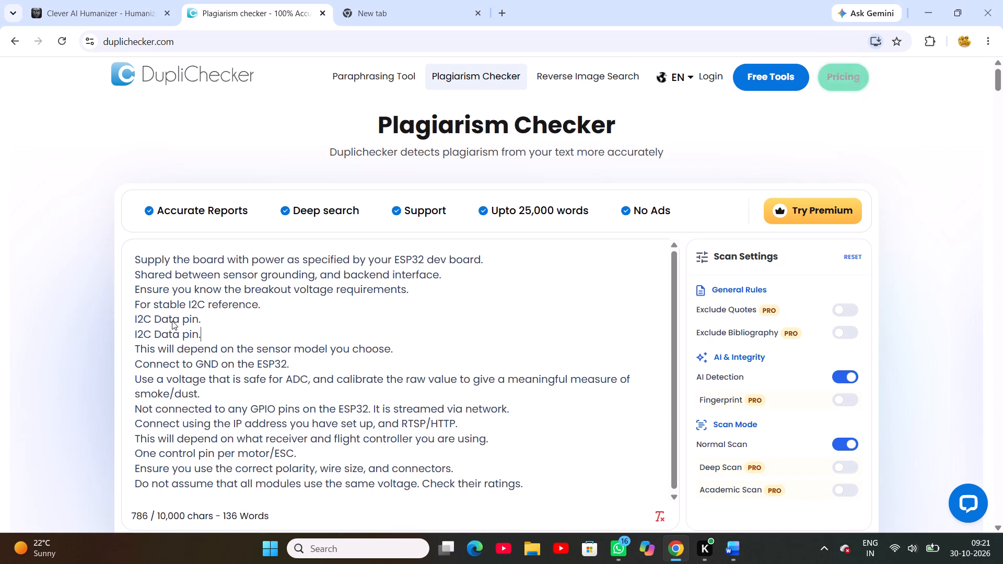
left_click(224, 352)
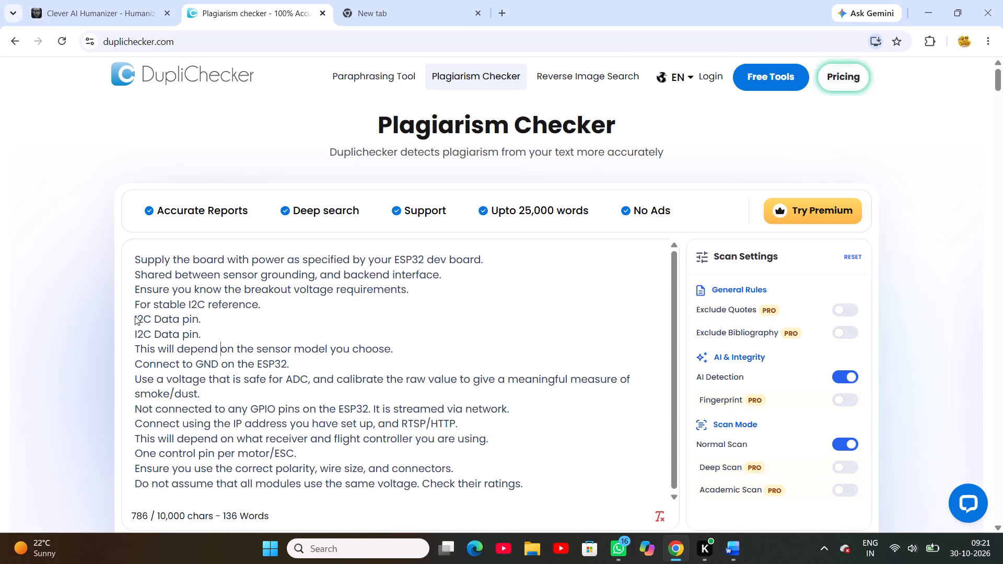
left_click(135, 316)
left_click_drag(135, 316, 199, 320)
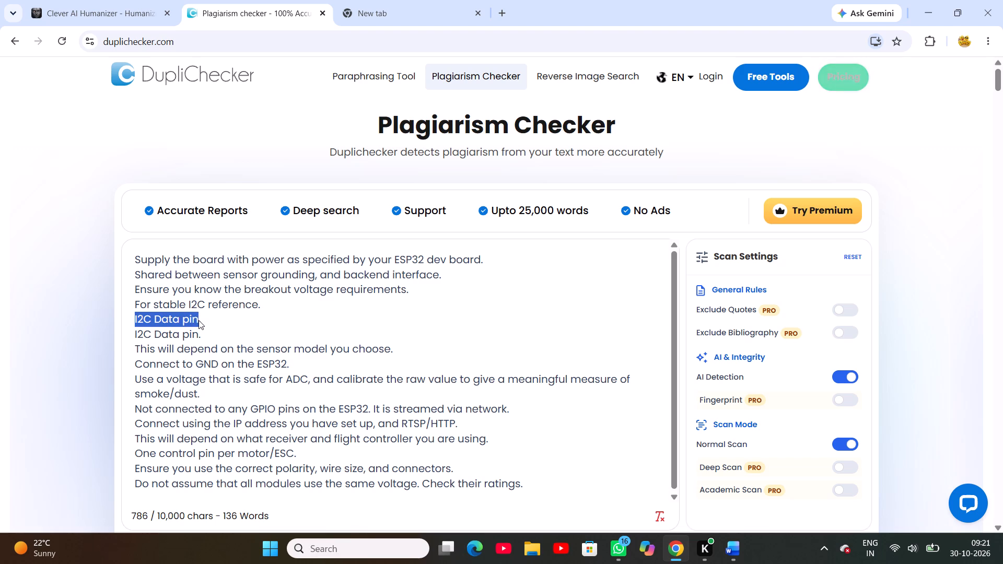
left_click_drag(199, 320, 200, 320)
right_click(200, 320)
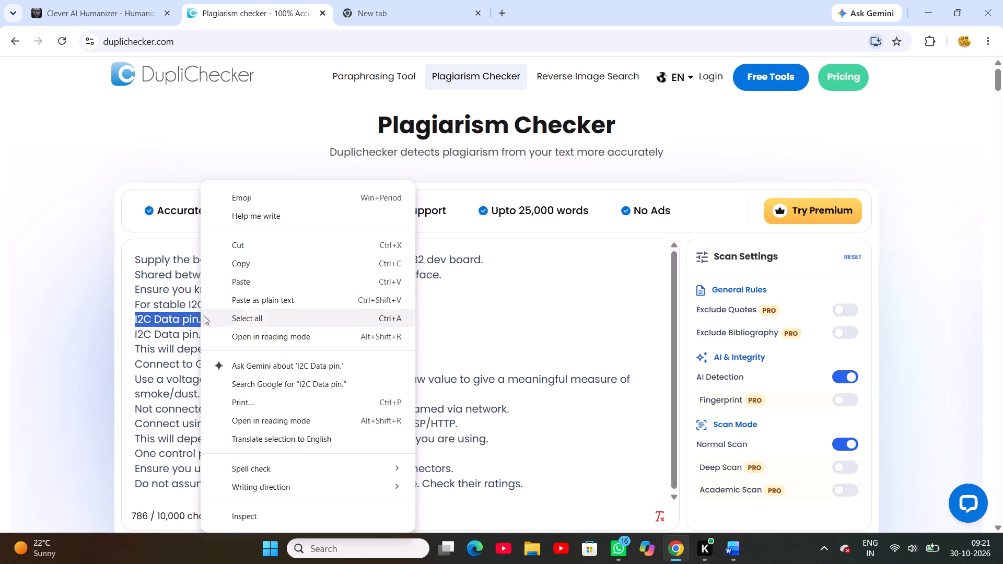
left_click(239, 269)
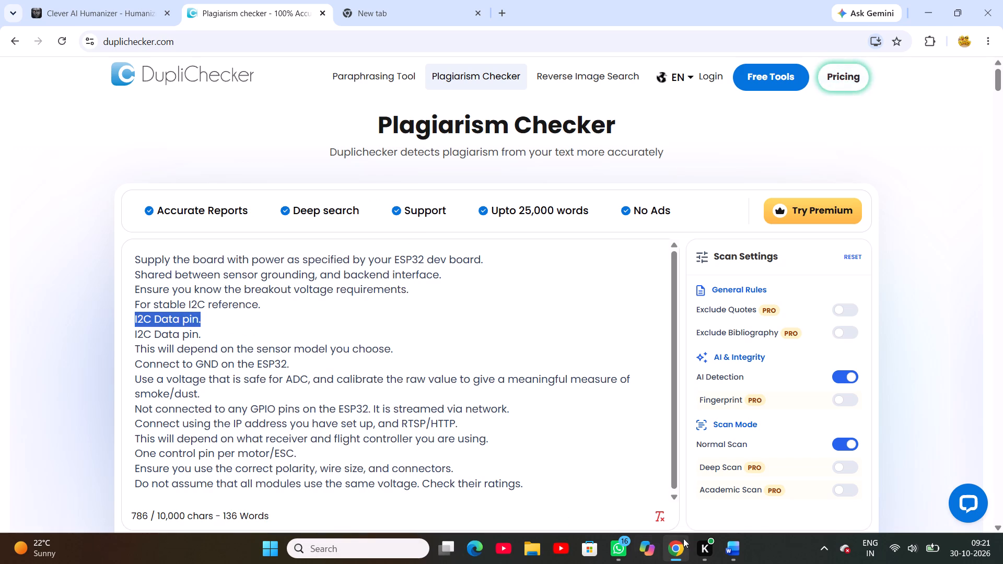
left_click(738, 515)
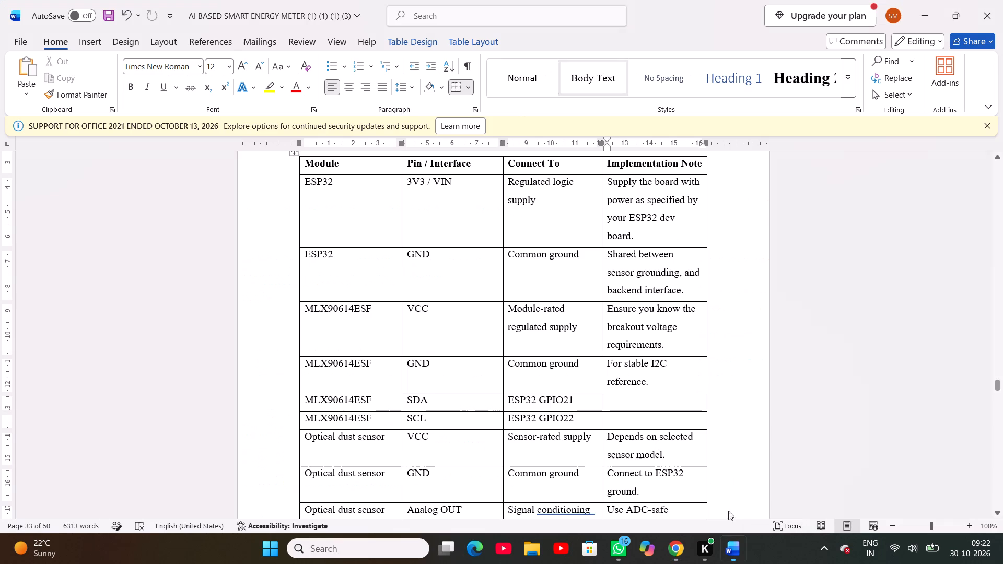
left_click(605, 397)
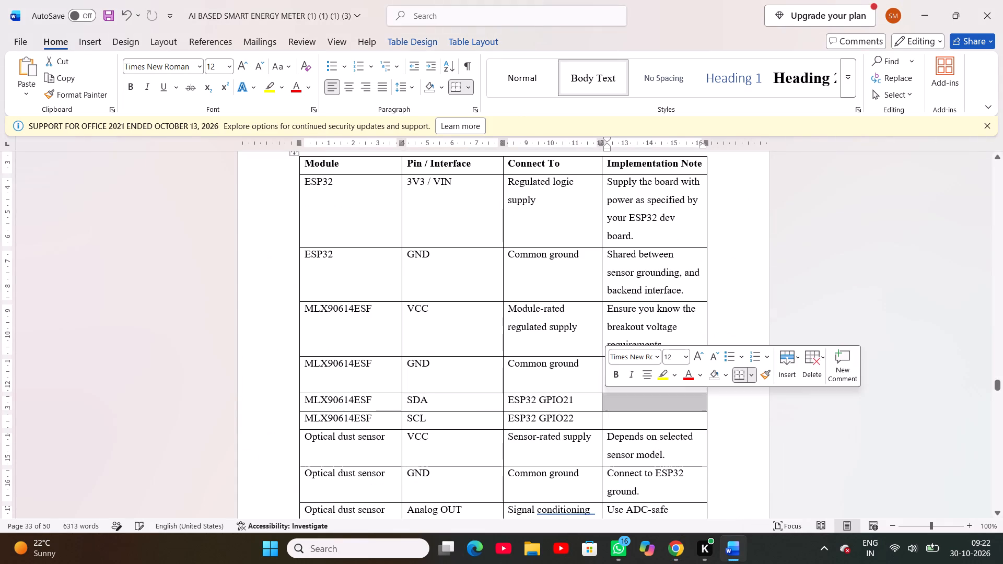
left_click(623, 421)
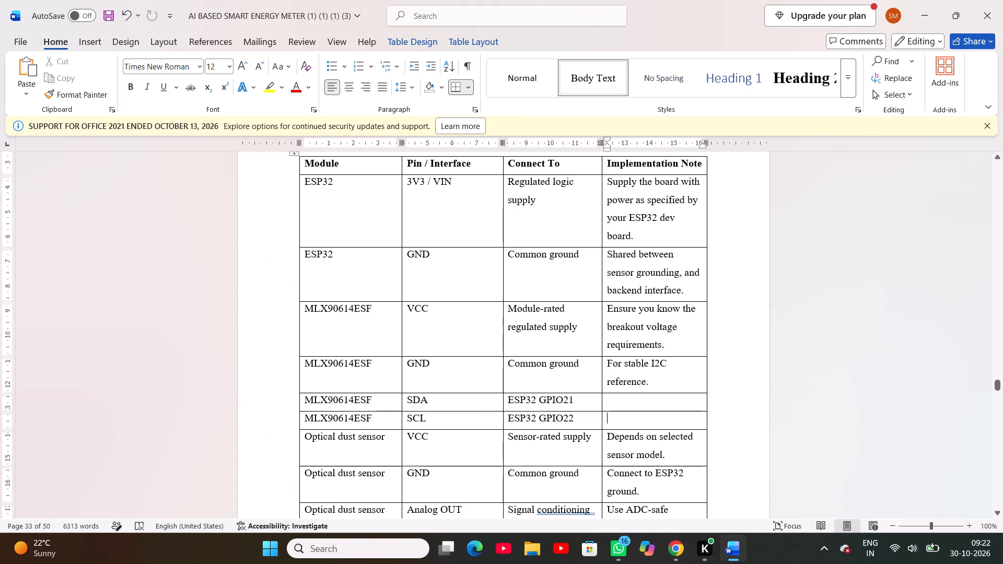
left_click(607, 402)
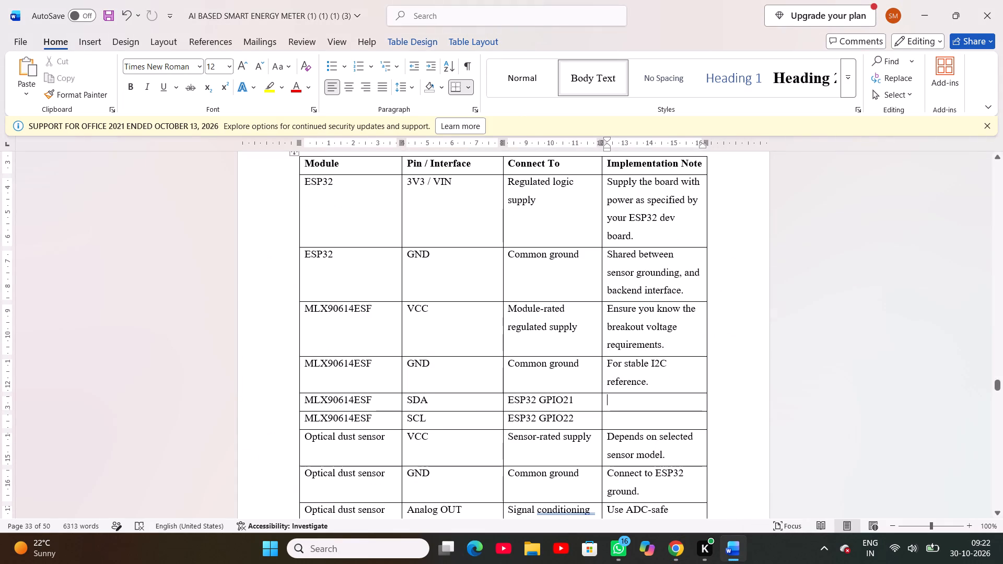
right_click(607, 402)
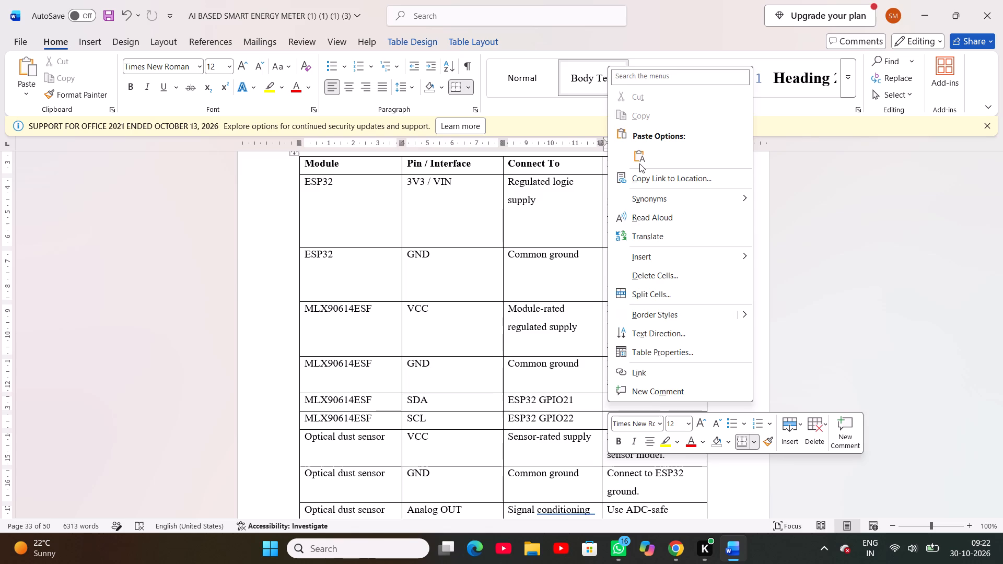
left_click(639, 163)
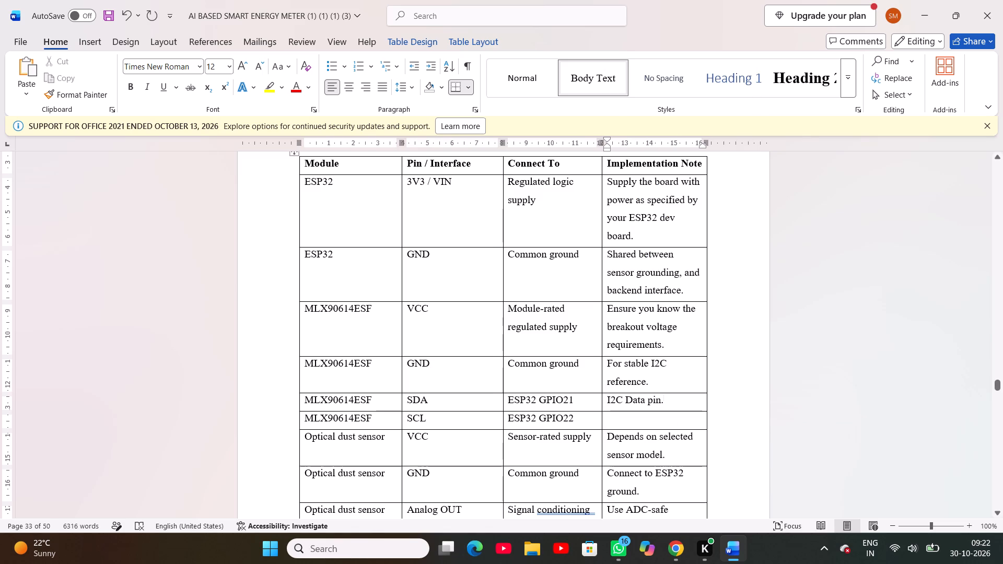
Paste the same "I2C Data pin." text into the empty MLX90614ESF SCL implementation note.
left_click(609, 419)
right_click(609, 419)
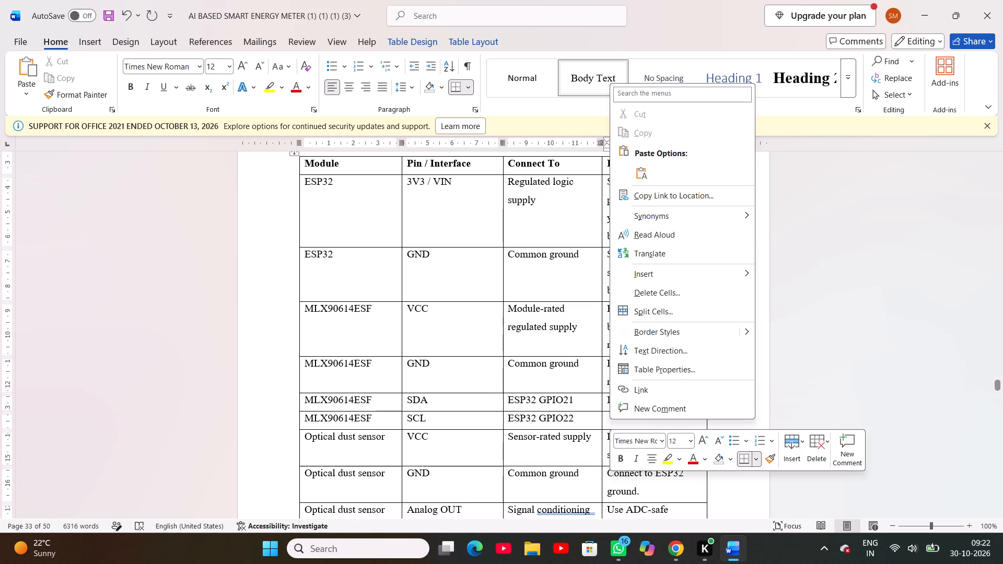
left_click(643, 172)
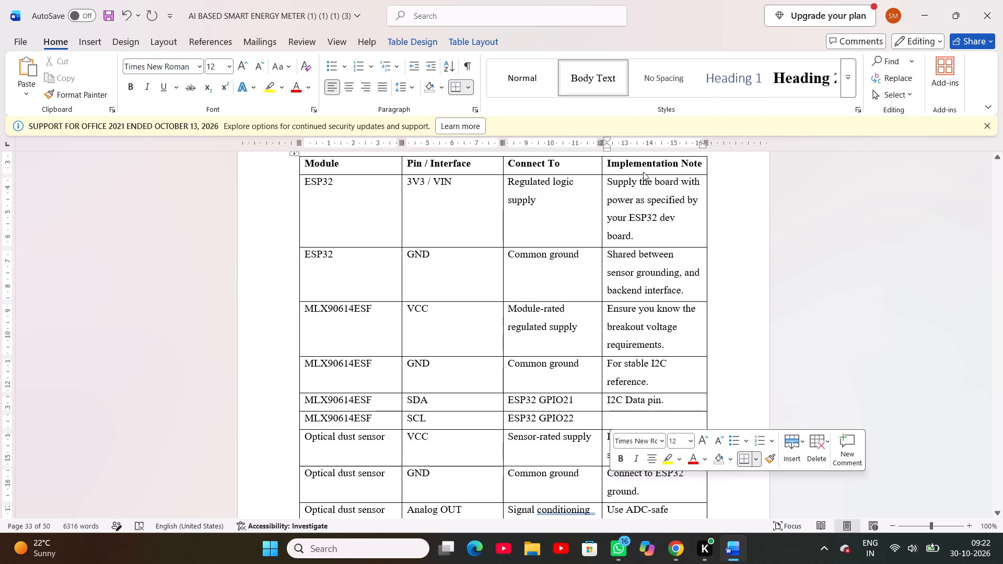
Replace the optical dust sensor VCC implementation note with "This will depend on the sensor model you choose." copied from DupliChecker in Chrome.
scroll(649, 392, "down", 1)
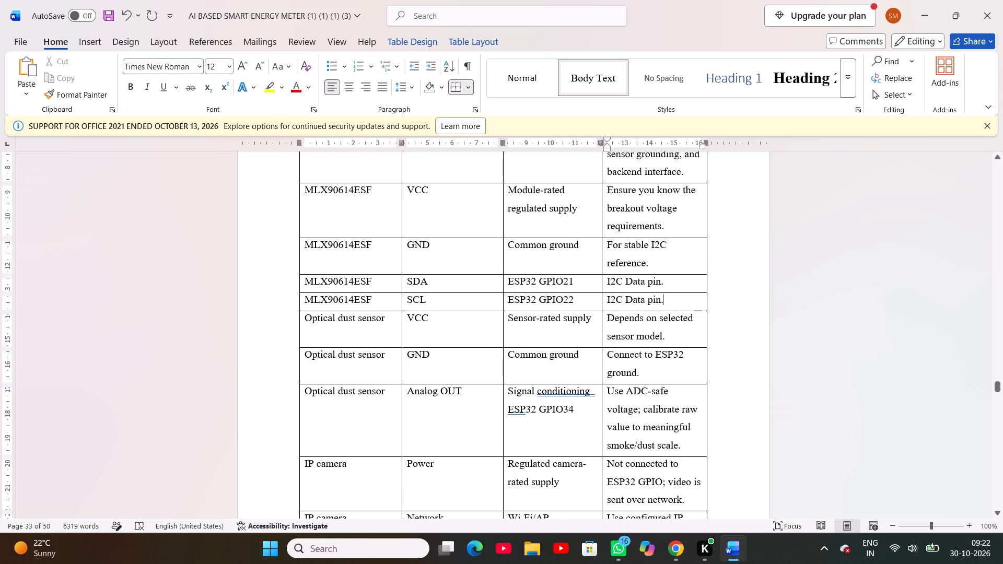
left_click_drag(609, 318, 658, 338)
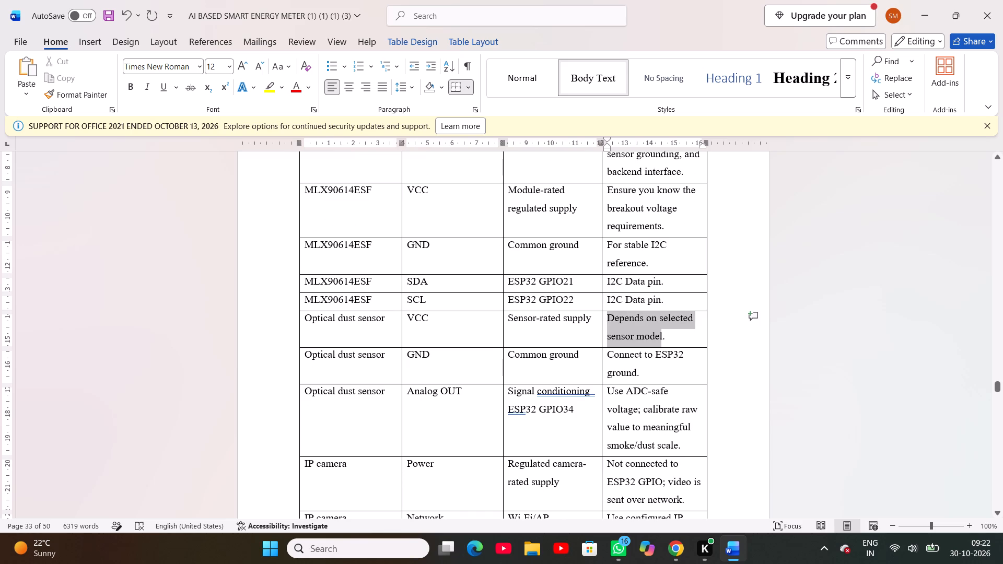
left_click_drag(658, 338, 667, 344)
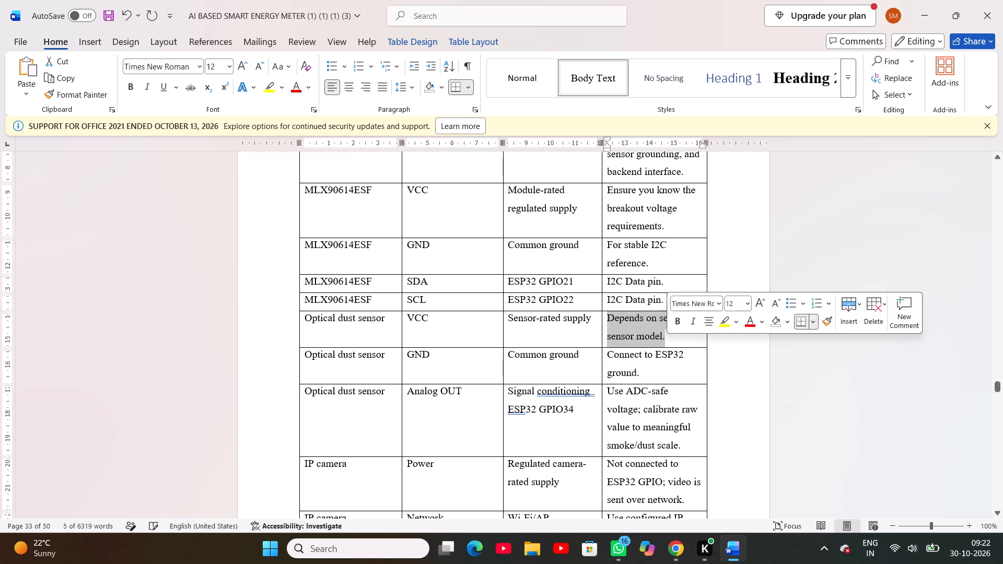
key("BackSpace")
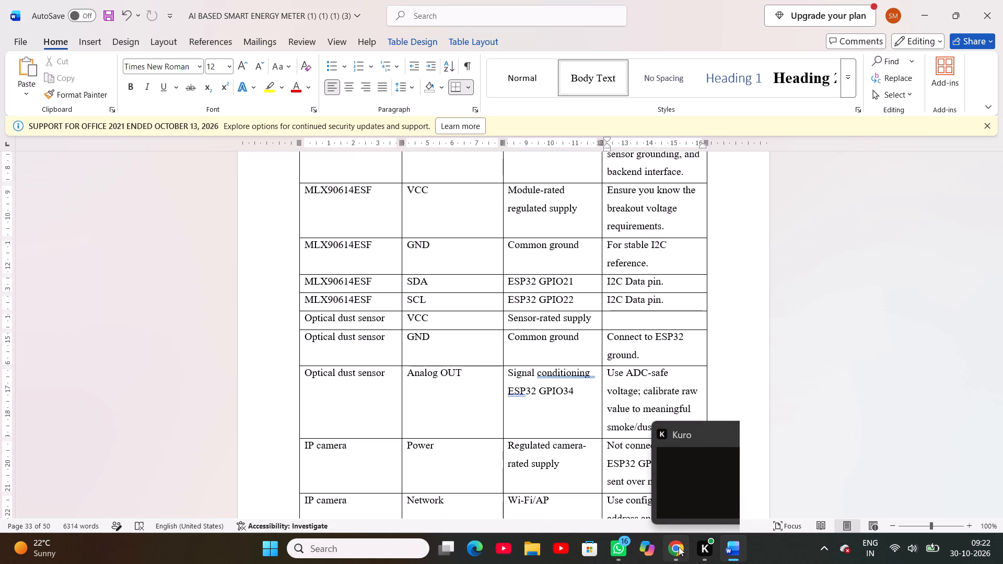
left_click(673, 492)
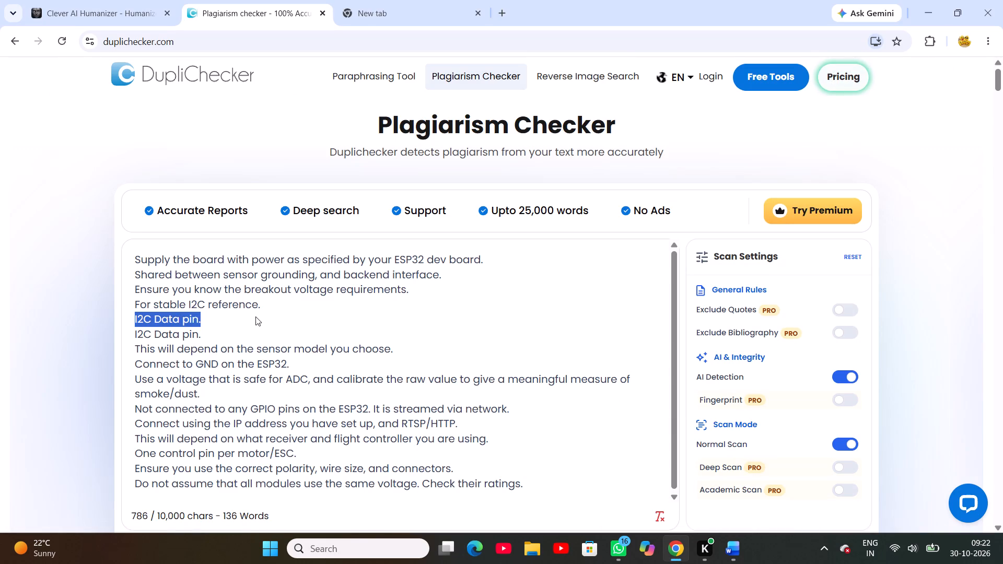
left_click(258, 321)
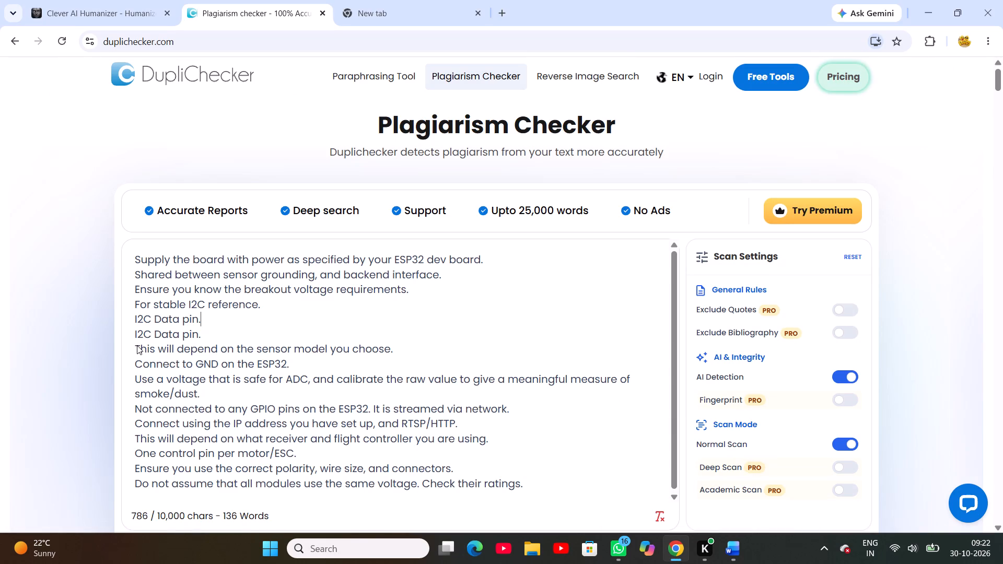
left_click_drag(137, 345, 401, 352)
right_click(401, 352)
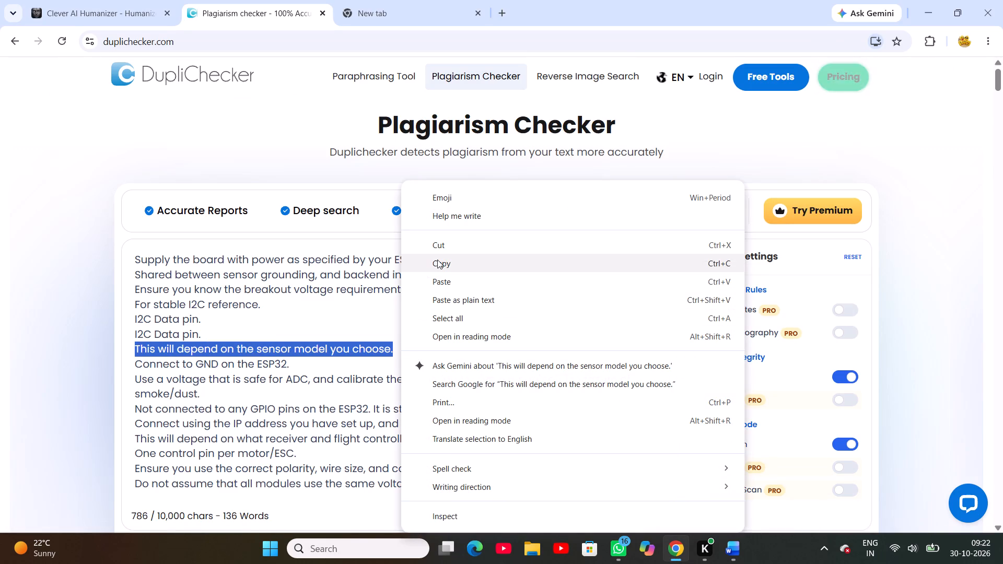
left_click(437, 259)
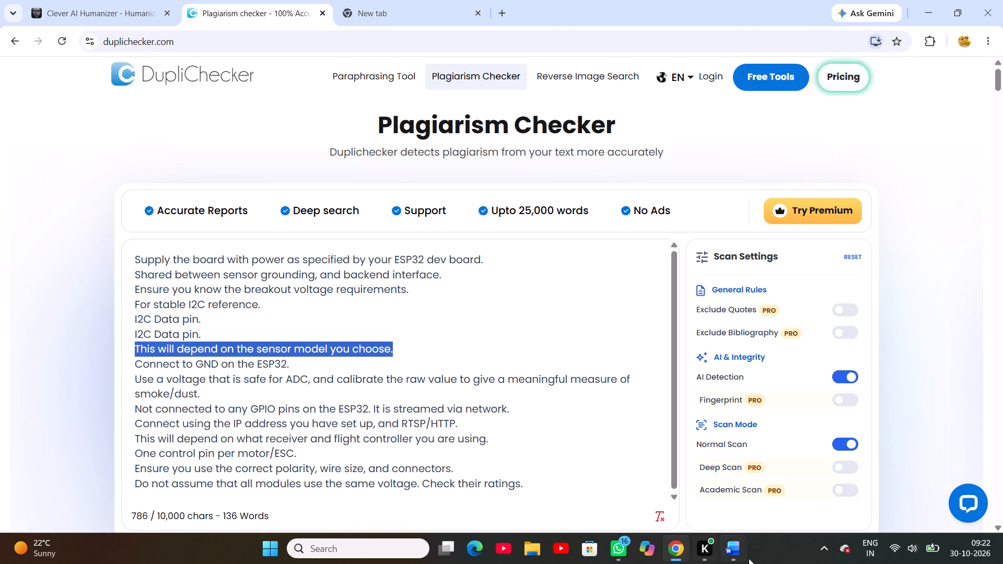
left_click(742, 500)
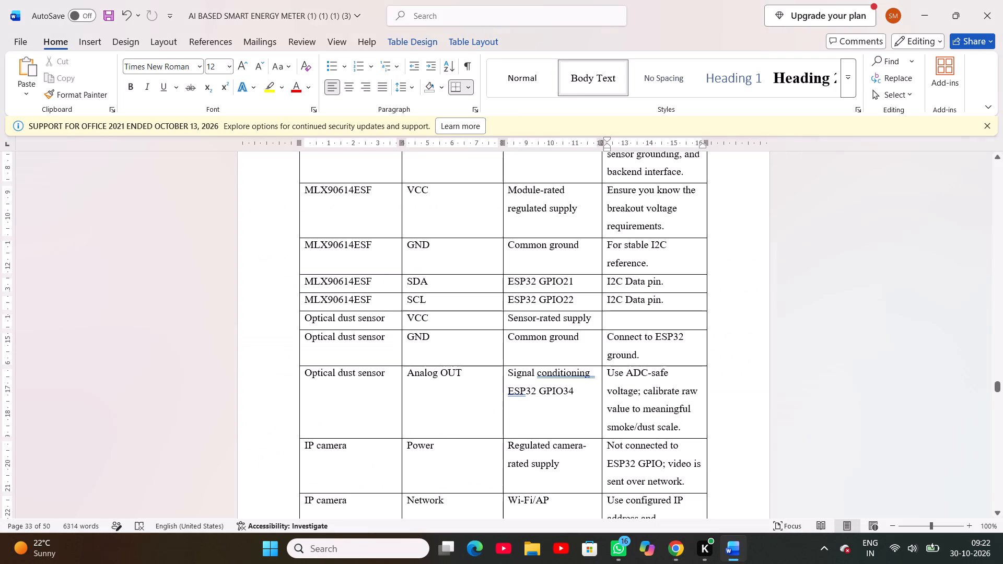
left_click(605, 317)
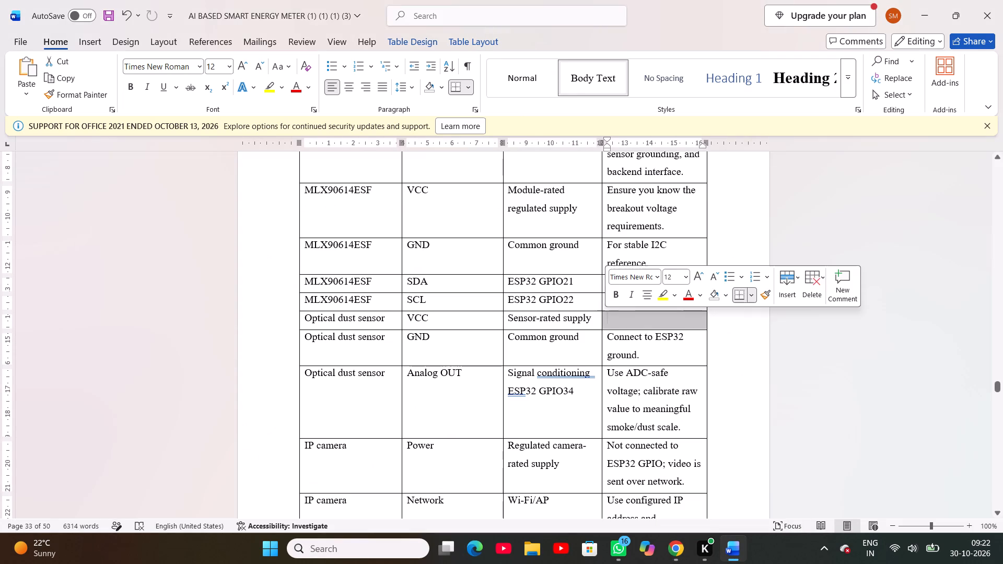
left_click(611, 318)
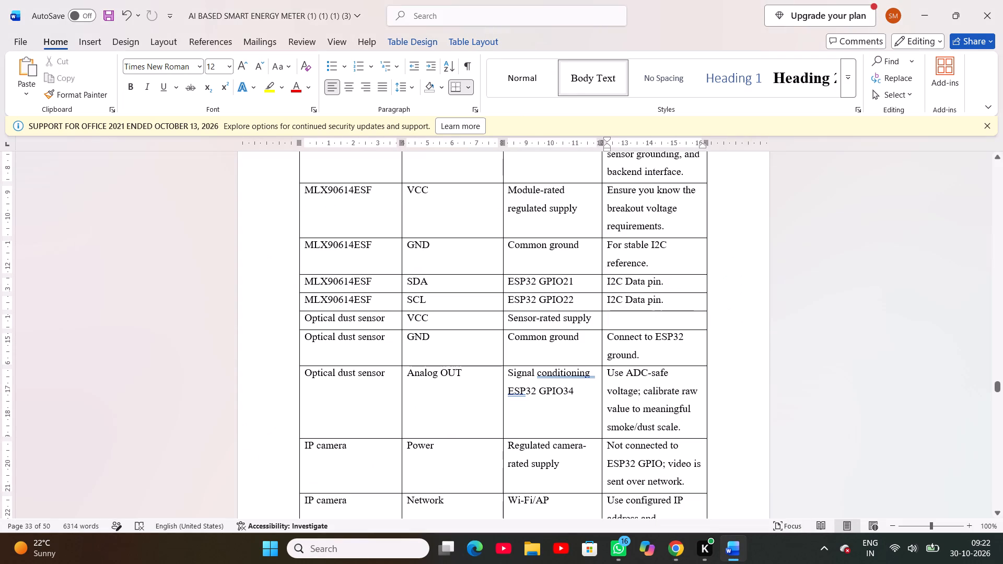
left_click(610, 317)
right_click(610, 317)
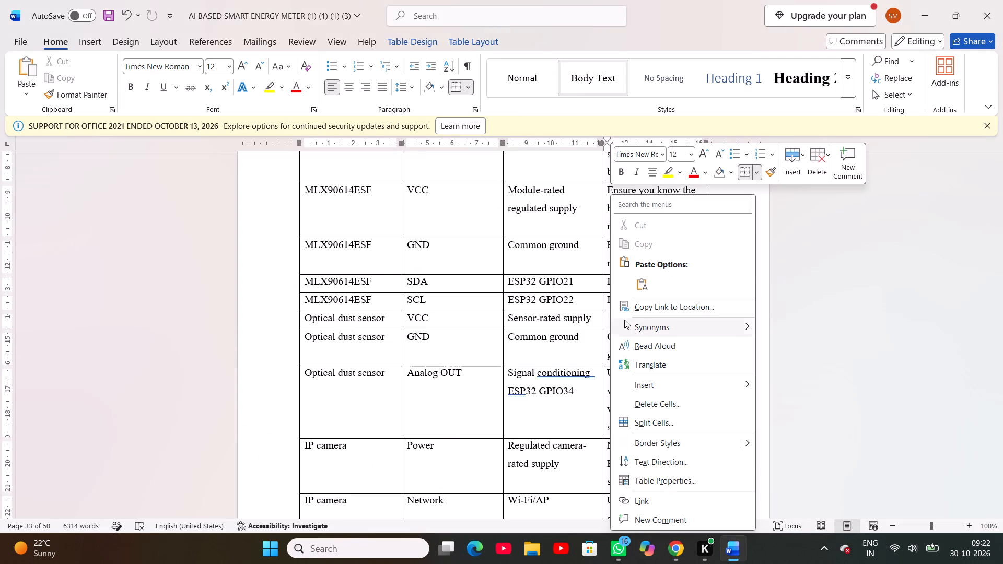
left_click(644, 286)
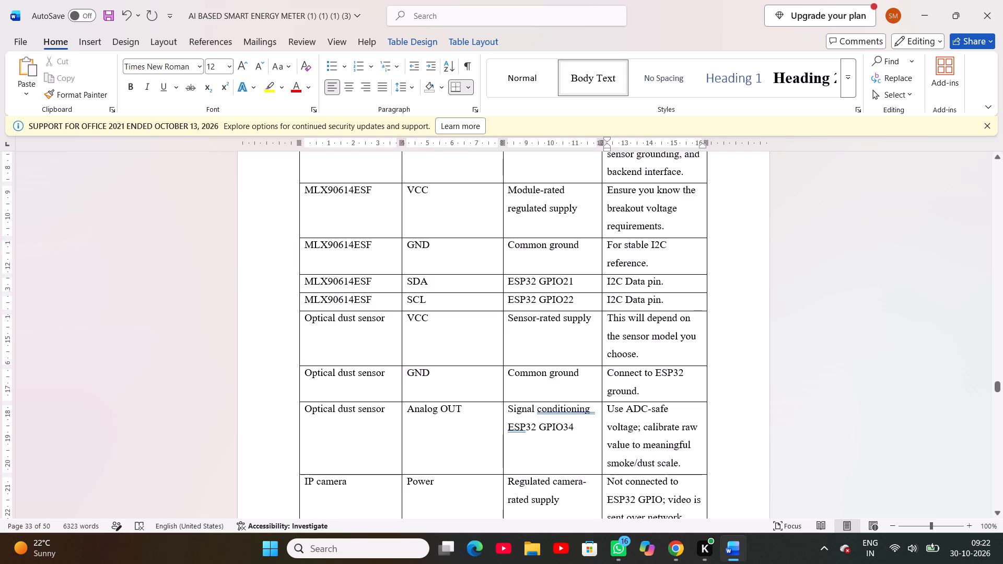
Replace the optical dust sensor GND implementation note with "Connect to GND on the ESP32." copied from DupliChecker in Chrome.
left_click_drag(609, 372, 643, 394)
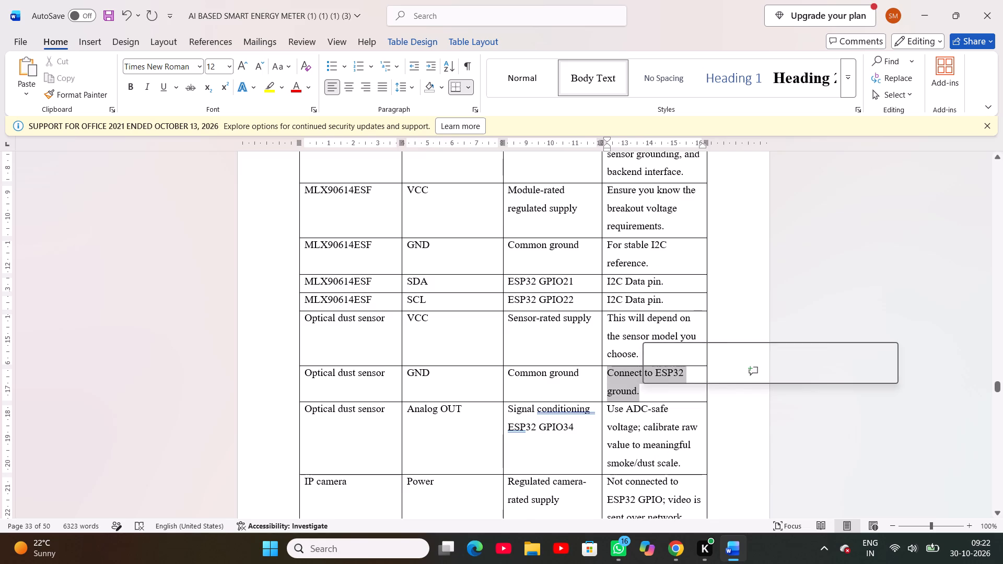
key("BackSpace")
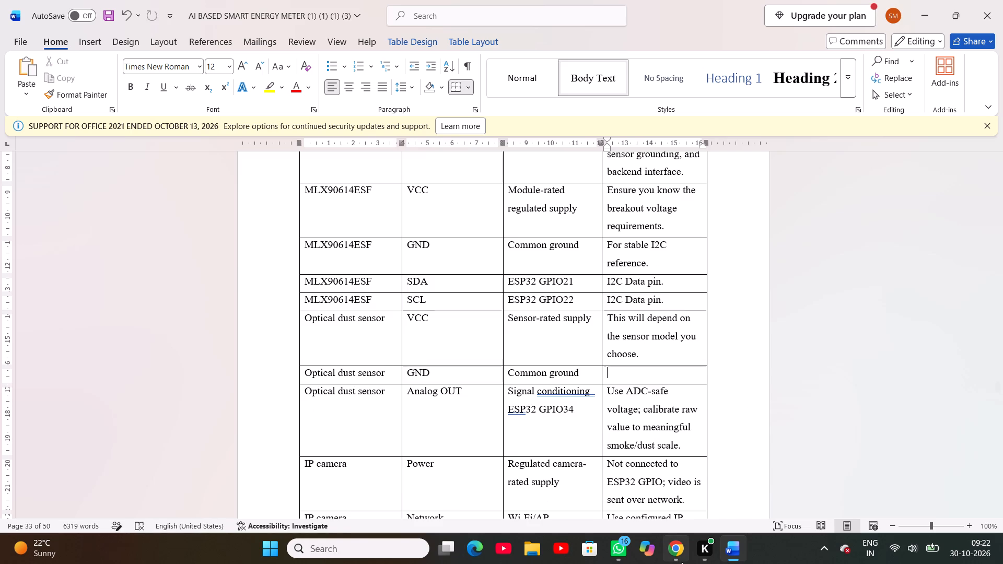
left_click_drag(671, 511, 554, 353)
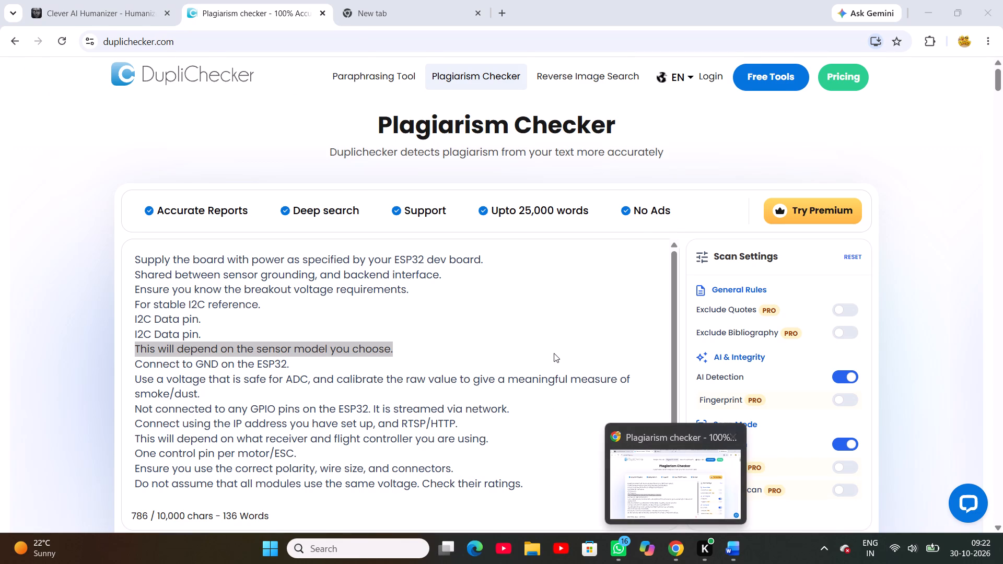
left_click(554, 353)
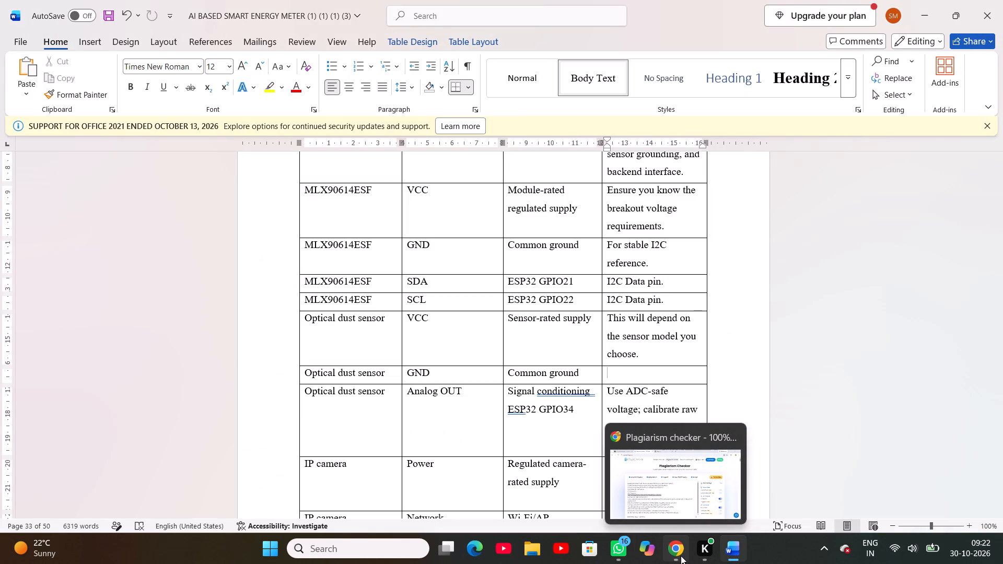
left_click(673, 494)
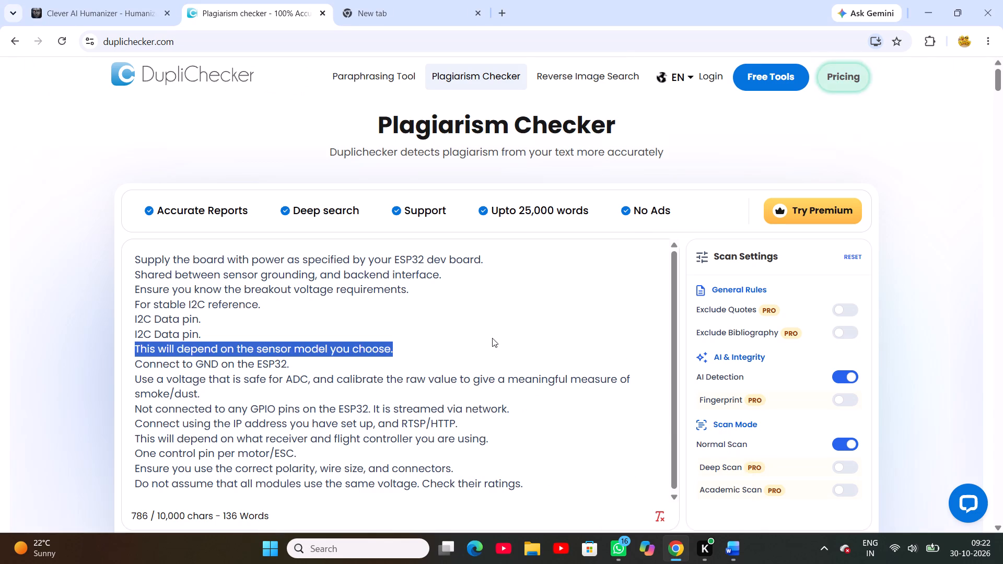
left_click(486, 321)
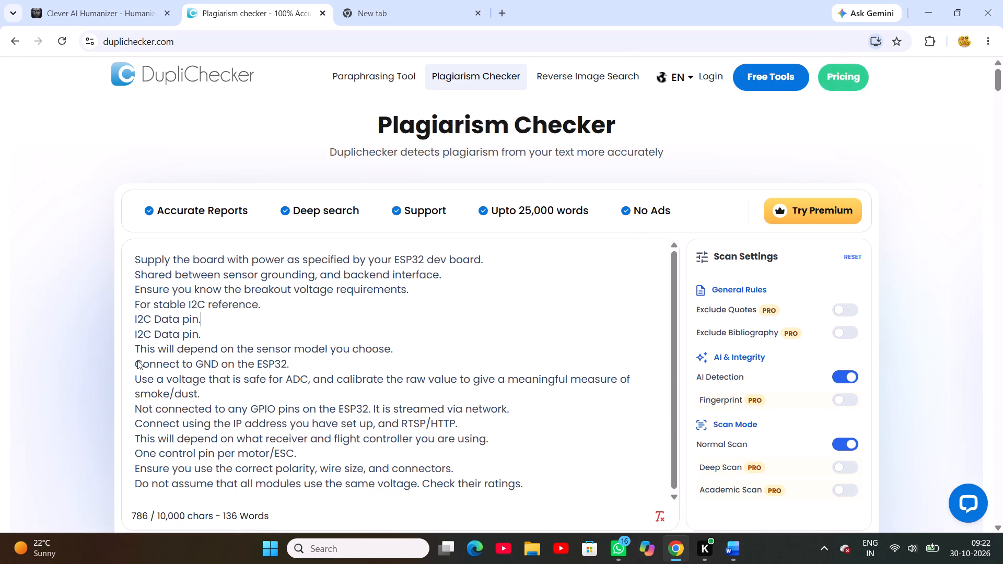
left_click_drag(135, 361, 295, 365)
right_click(295, 365)
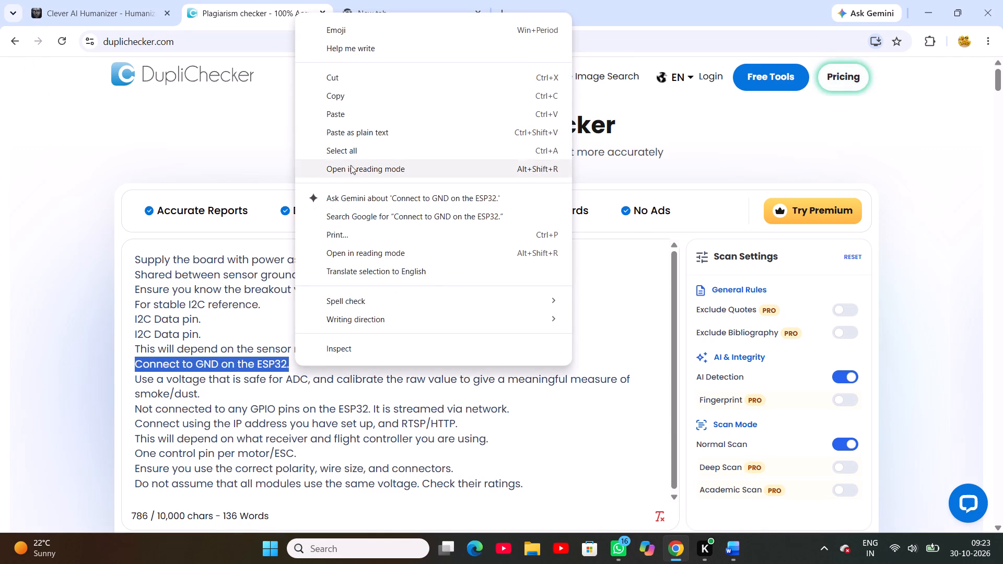
left_click(355, 103)
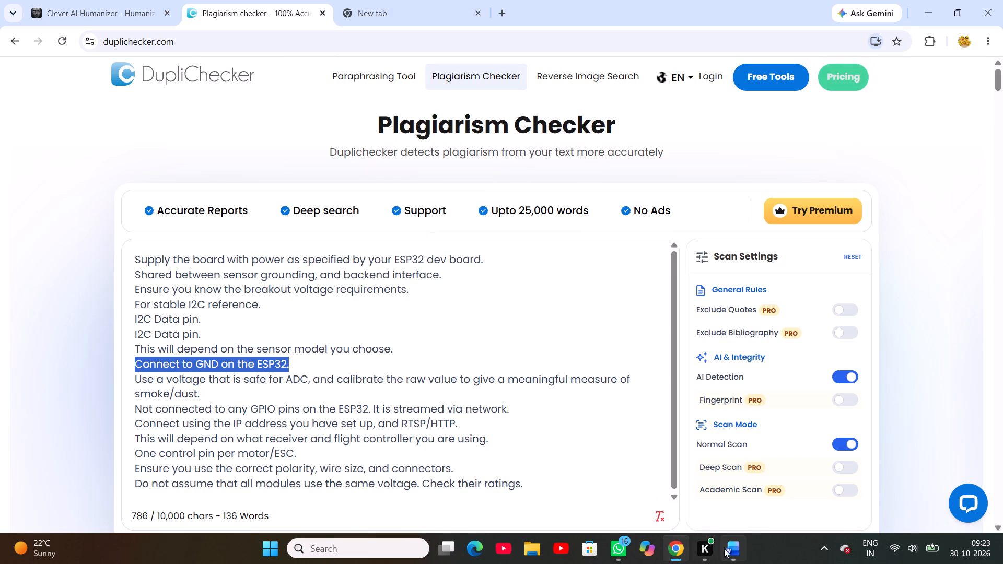
left_click(739, 501)
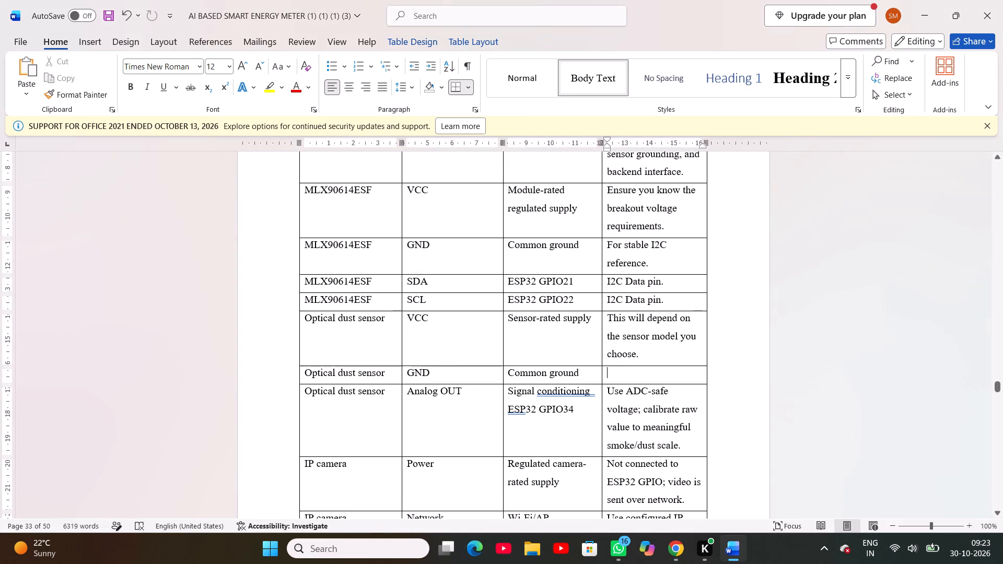
left_click(608, 376)
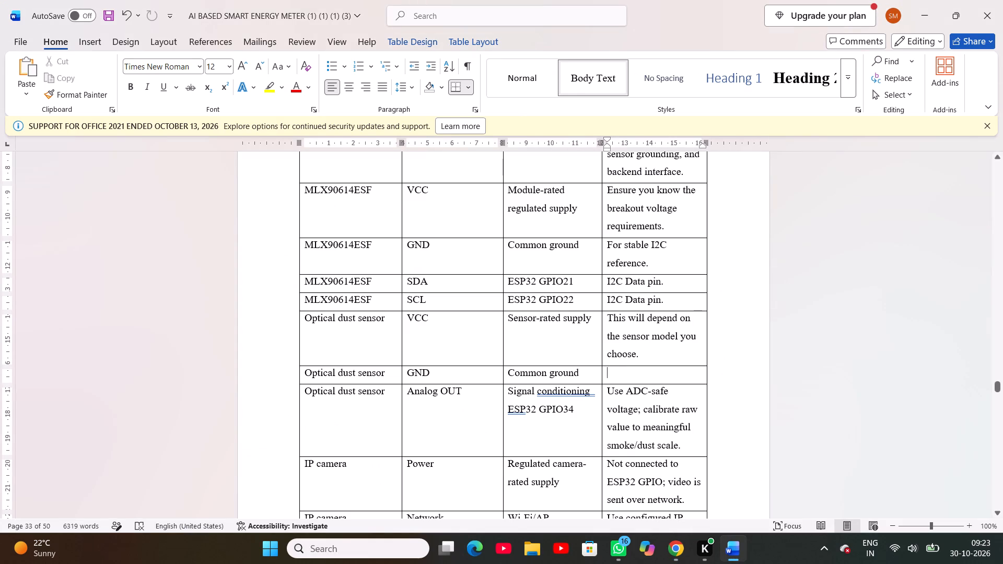
right_click(608, 376)
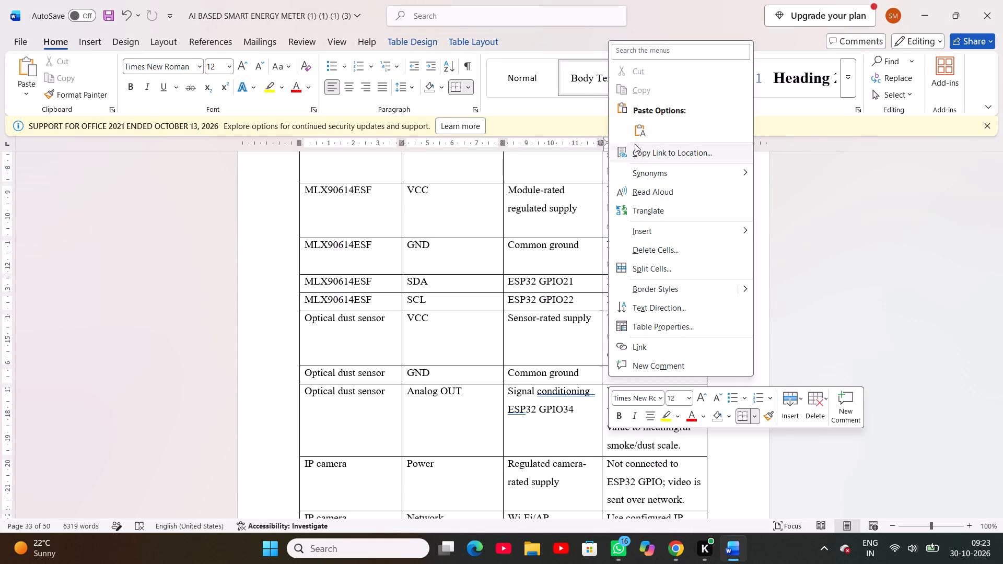
left_click(638, 136)
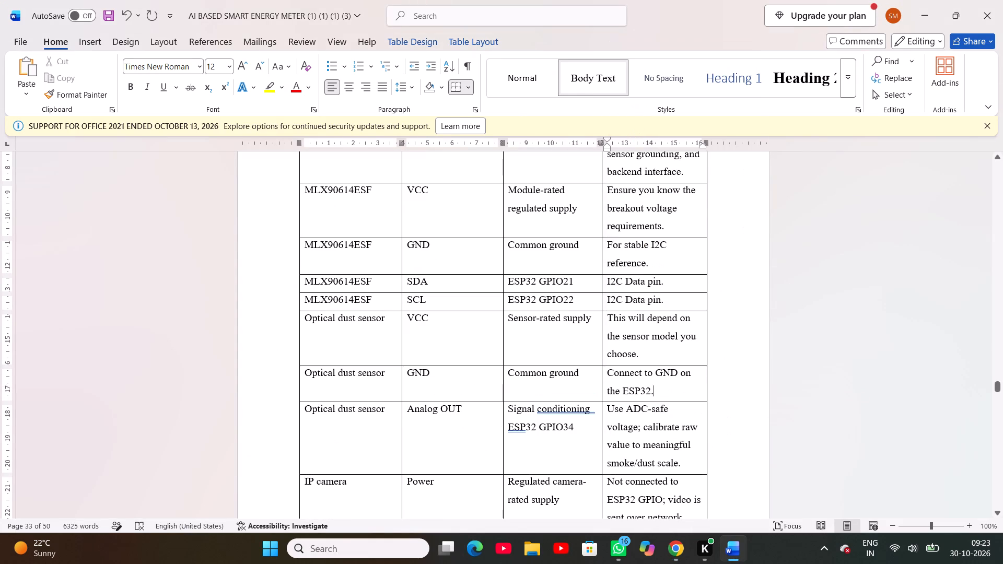
Replace the optical dust sensor Analog OUT implementation note in Word with DupliChecker's full sentence beginning "Use a voltage that is safe for ADC" from Chrome.
scroll(654, 431, "down", 1)
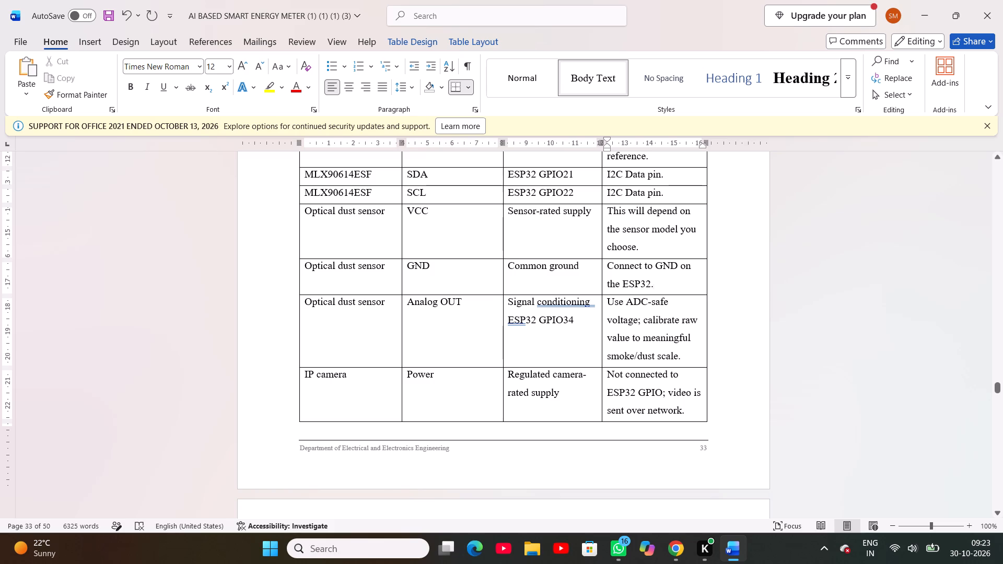
left_click_drag(608, 300, 682, 359)
key("BackSpace")
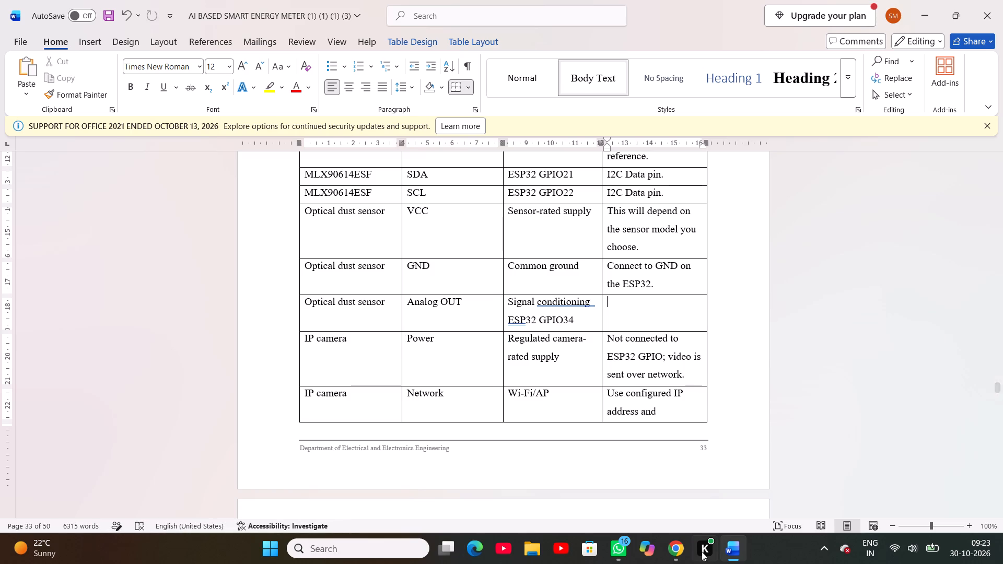
left_click(682, 509)
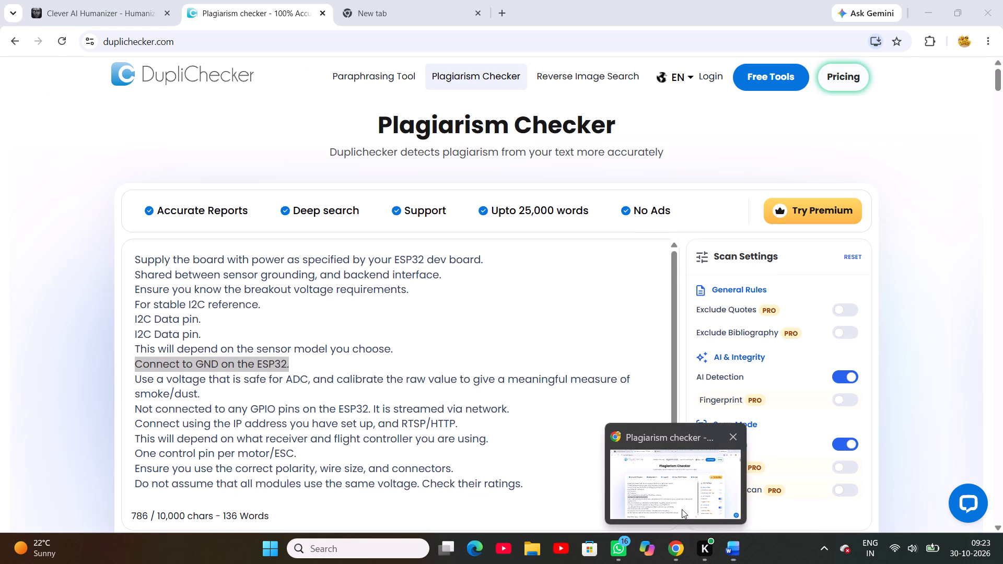
left_click(451, 351)
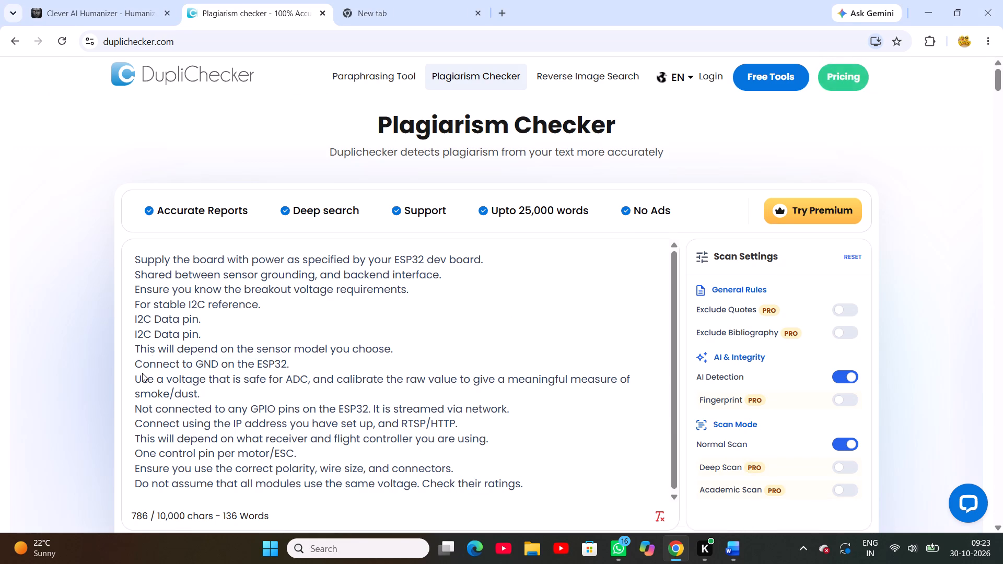
left_click_drag(135, 377, 397, 366)
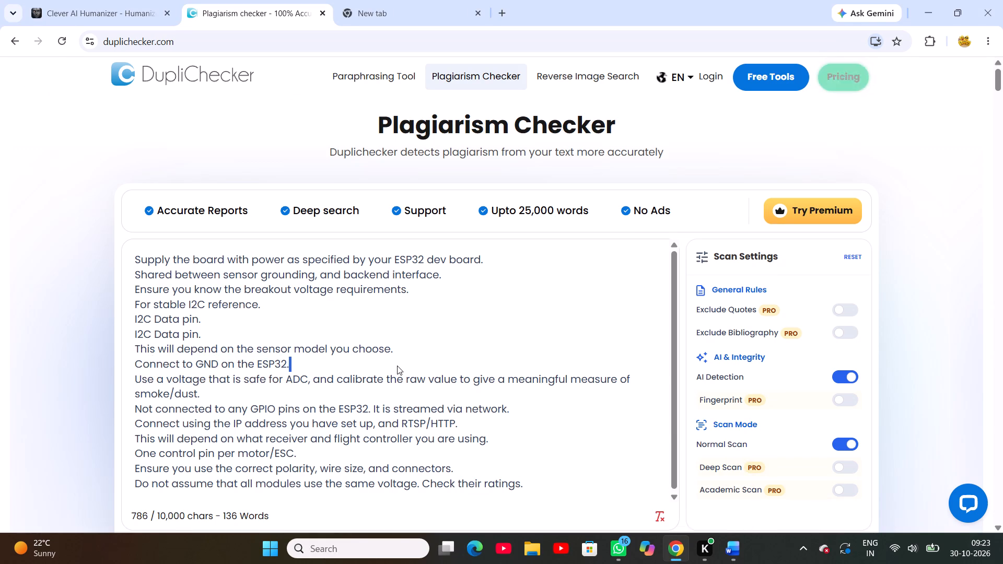
left_click_drag(397, 366, 629, 375)
scroll(620, 375, "right", 1)
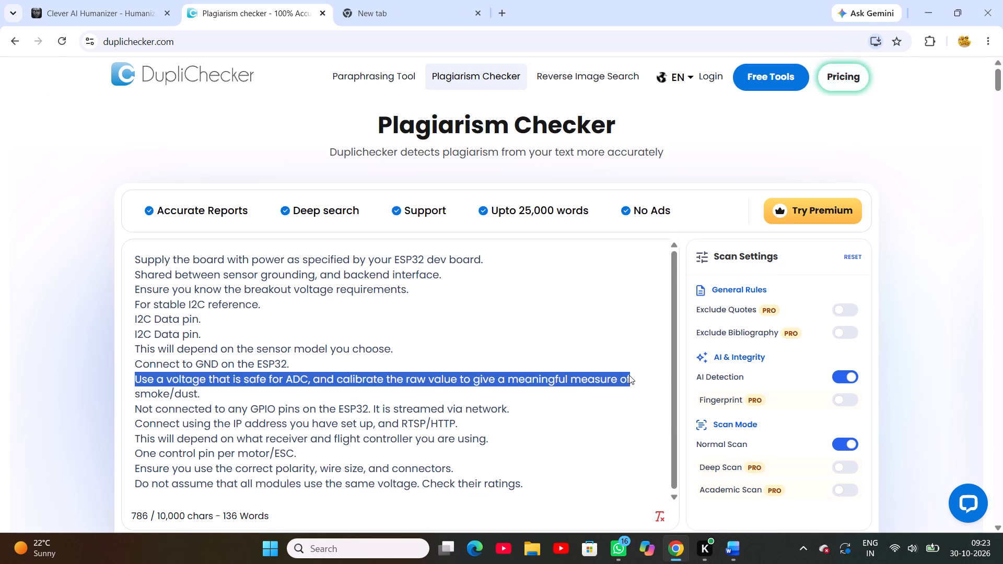
scroll(629, 375, "right", 1)
left_click_drag(629, 375, 629, 390)
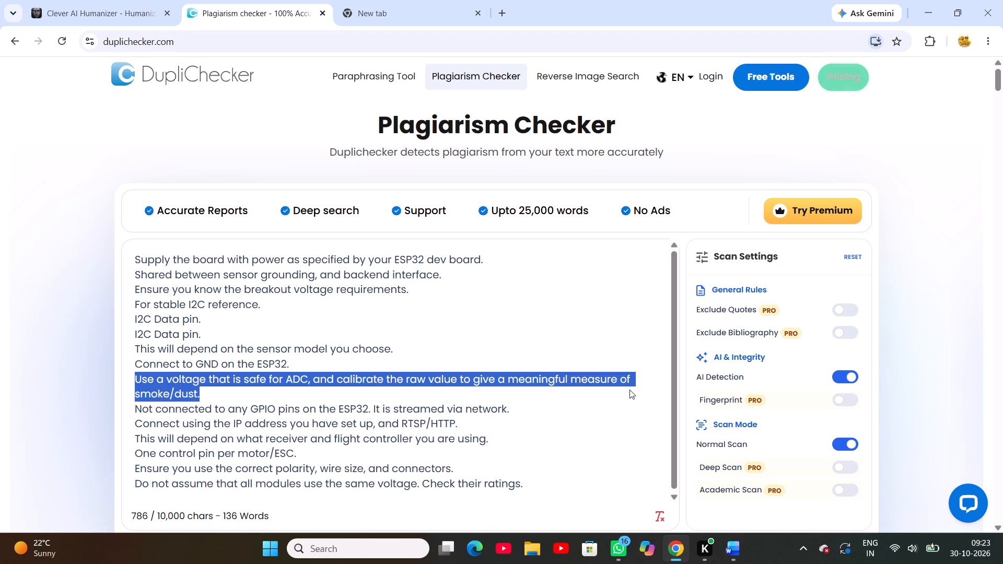
right_click(629, 390)
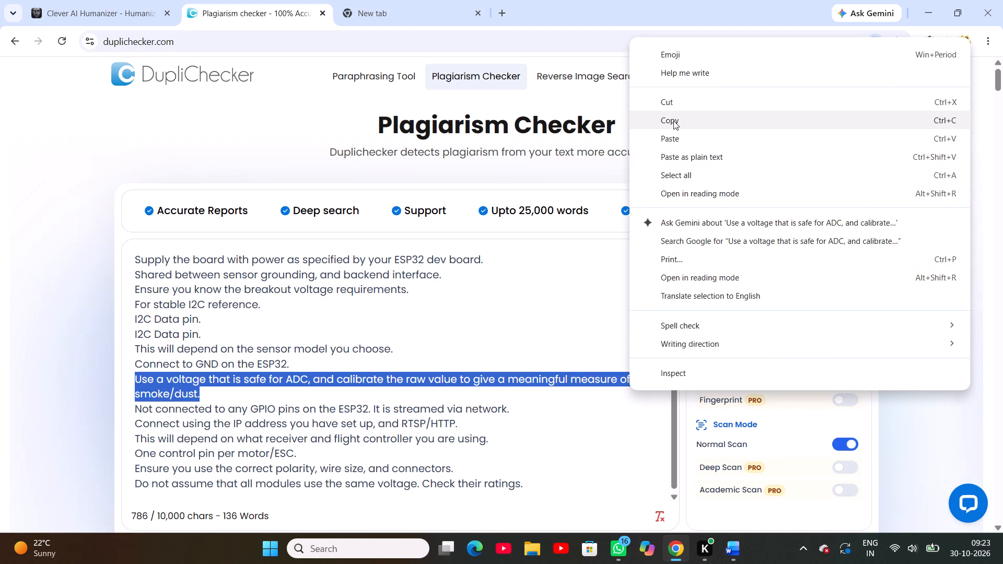
left_click(675, 119)
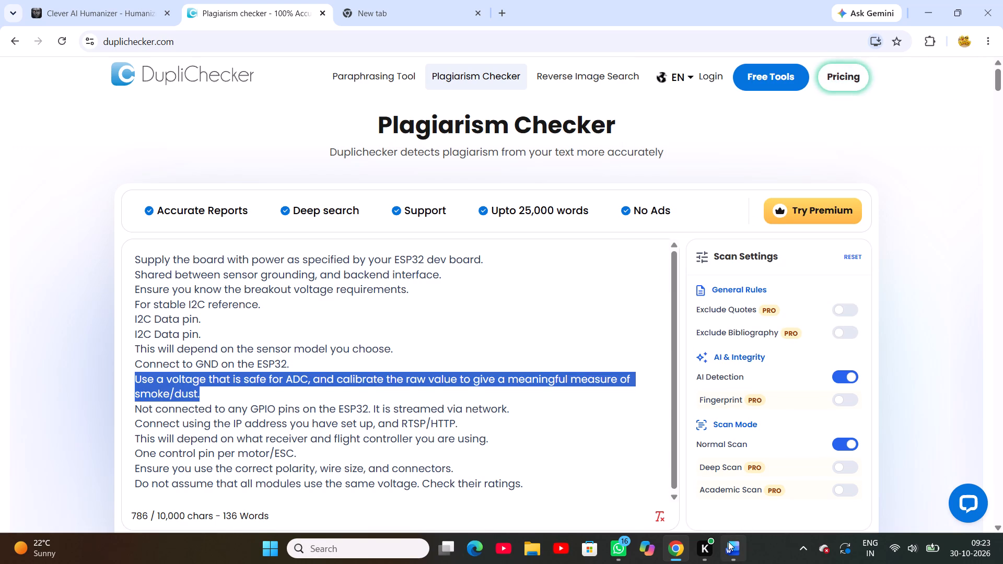
left_click(734, 492)
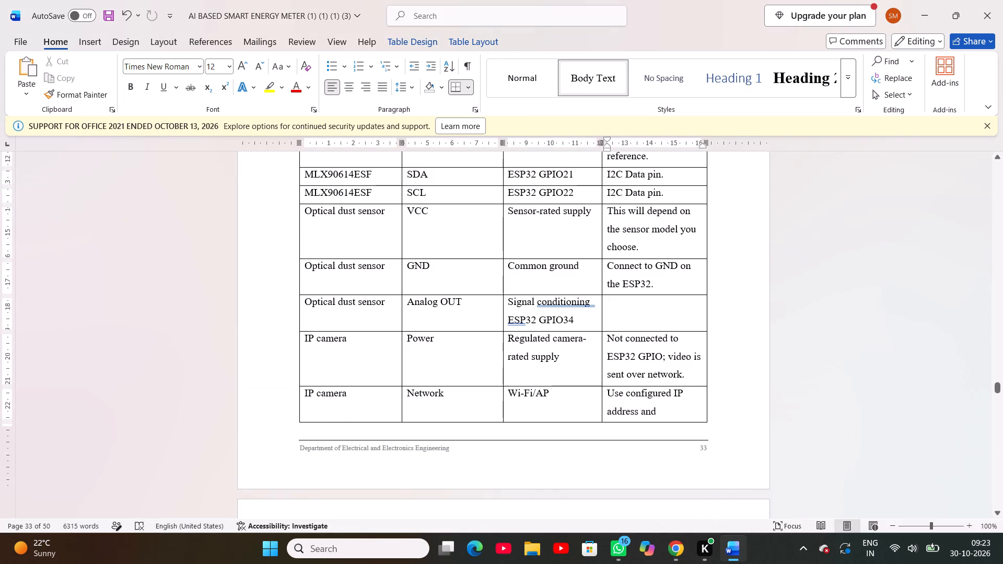
left_click(605, 302)
double_click(605, 302)
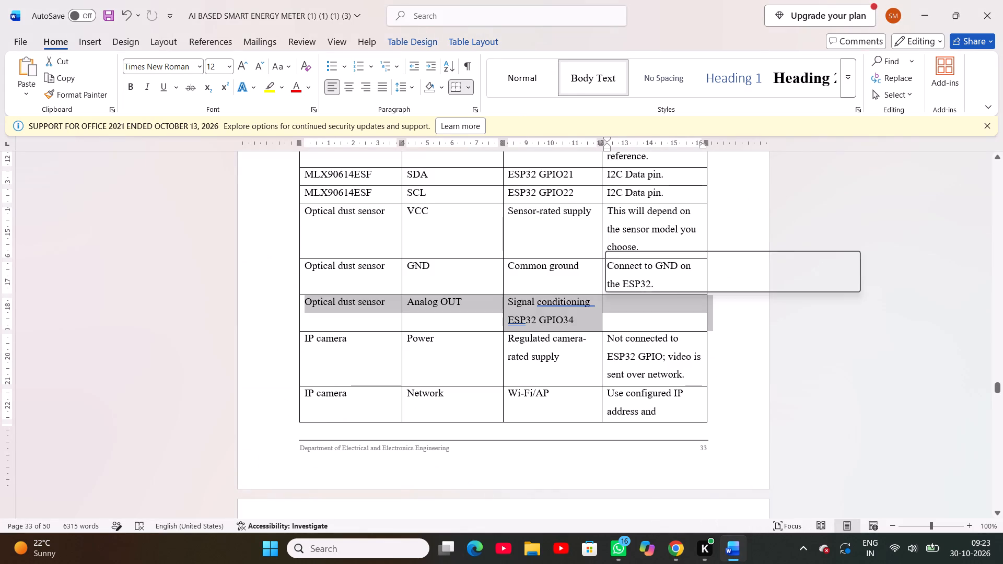
left_click(628, 330)
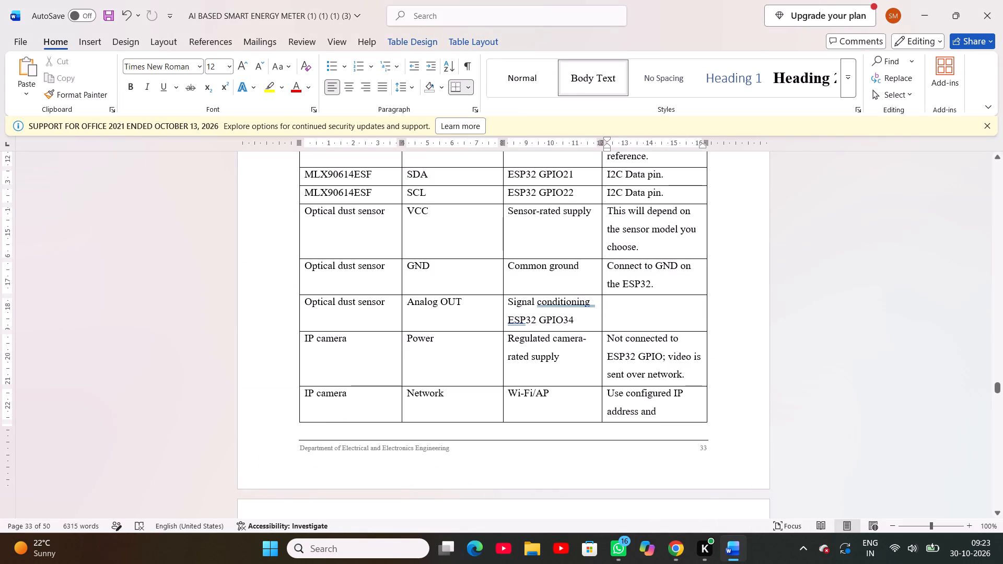
left_click(611, 301)
right_click(611, 301)
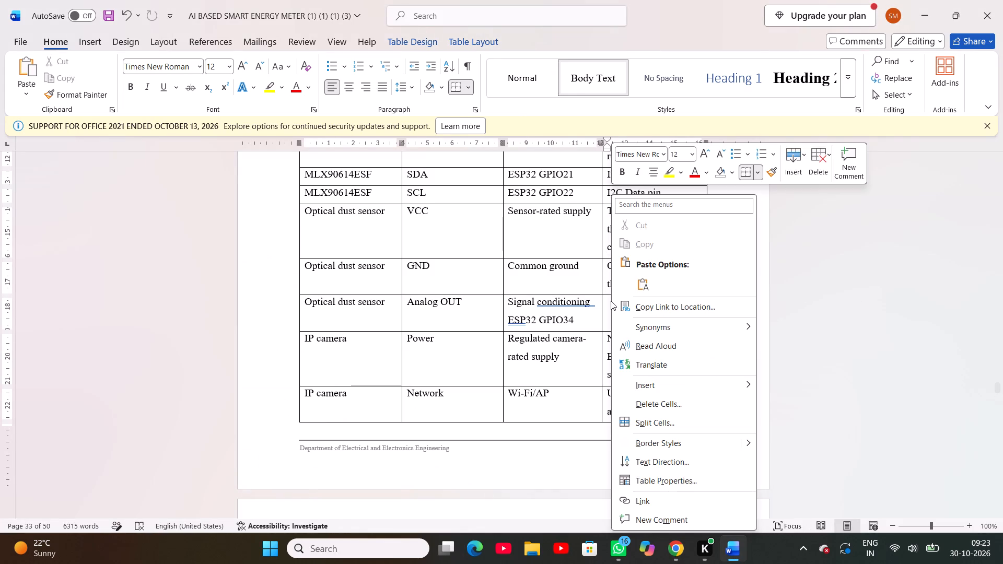
left_click(638, 289)
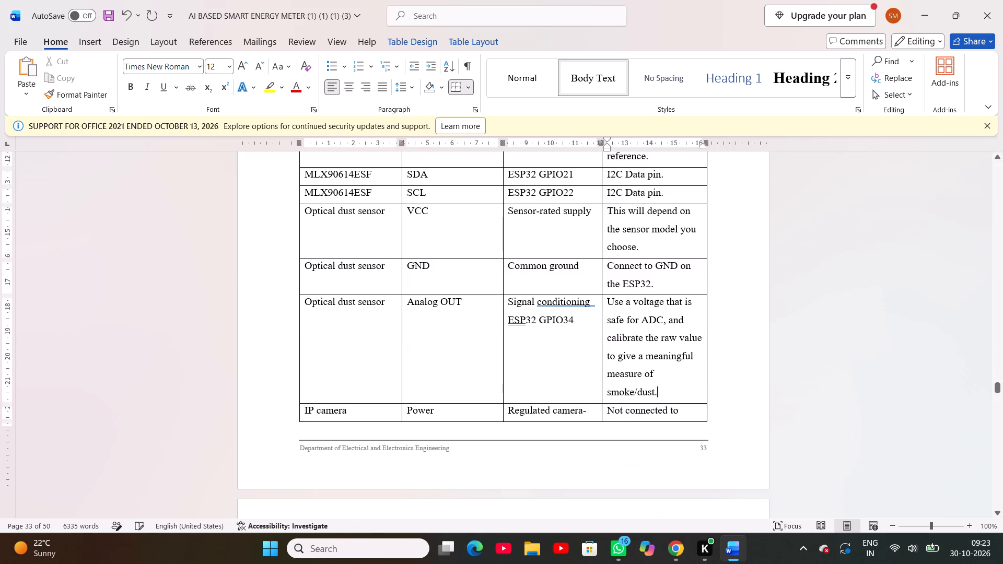
Replace the IP camera Power implementation note in Word with "Not connected to any GPIO pins on the ESP32. It is streamed via network." from DupliChecker in Chrome.
scroll(653, 379, "down", 1)
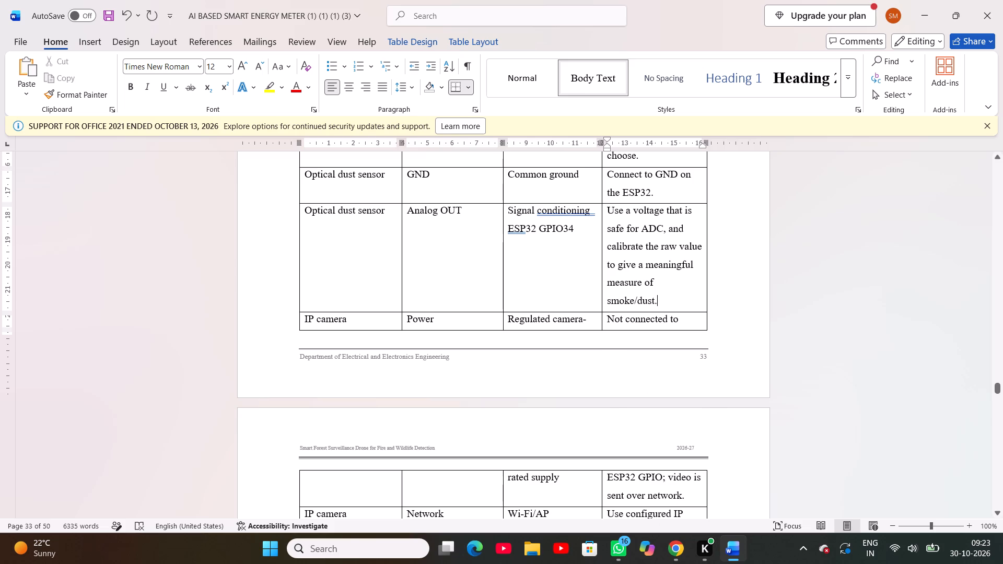
left_click_drag(609, 319, 662, 410)
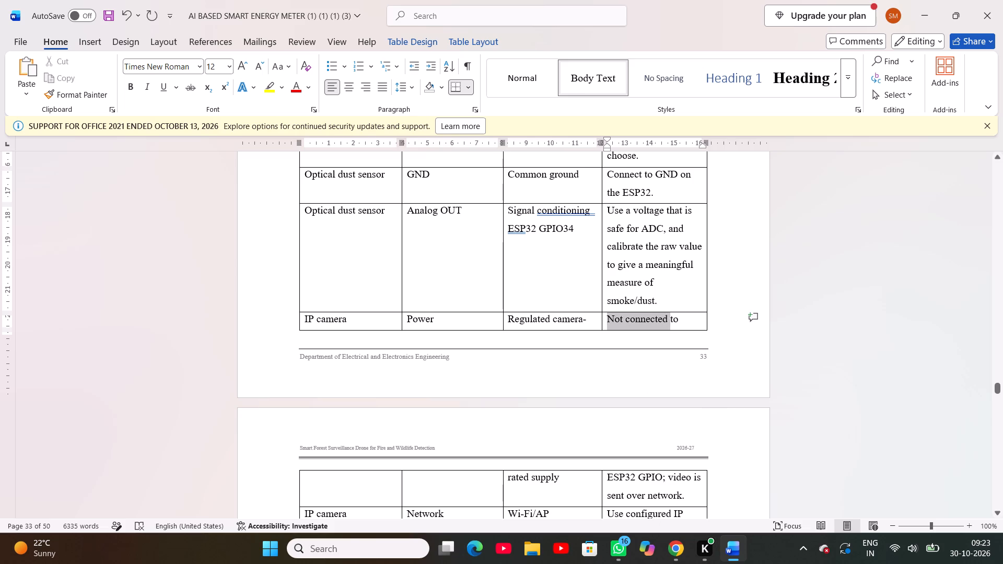
left_click_drag(662, 410, 687, 501)
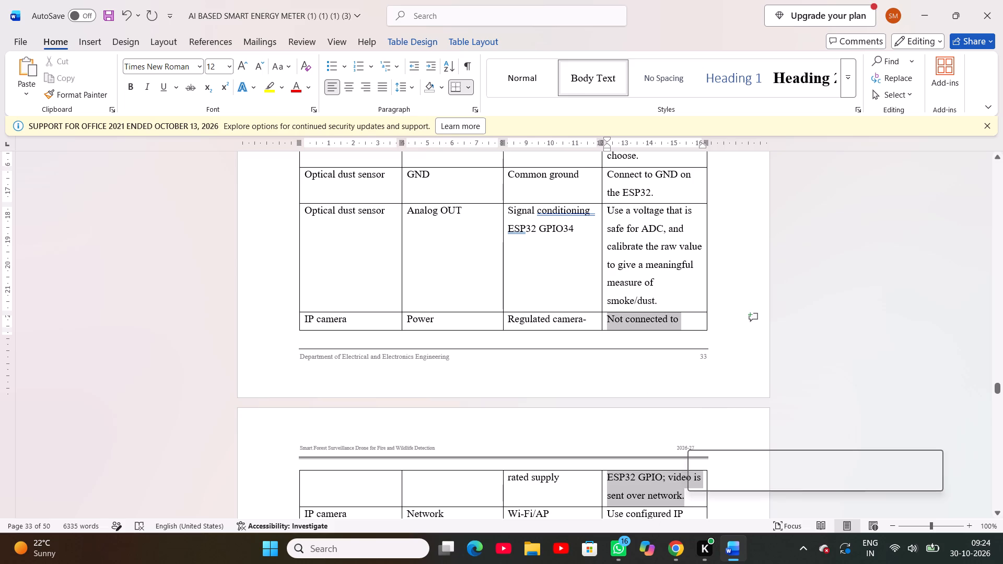
key("BackSpace")
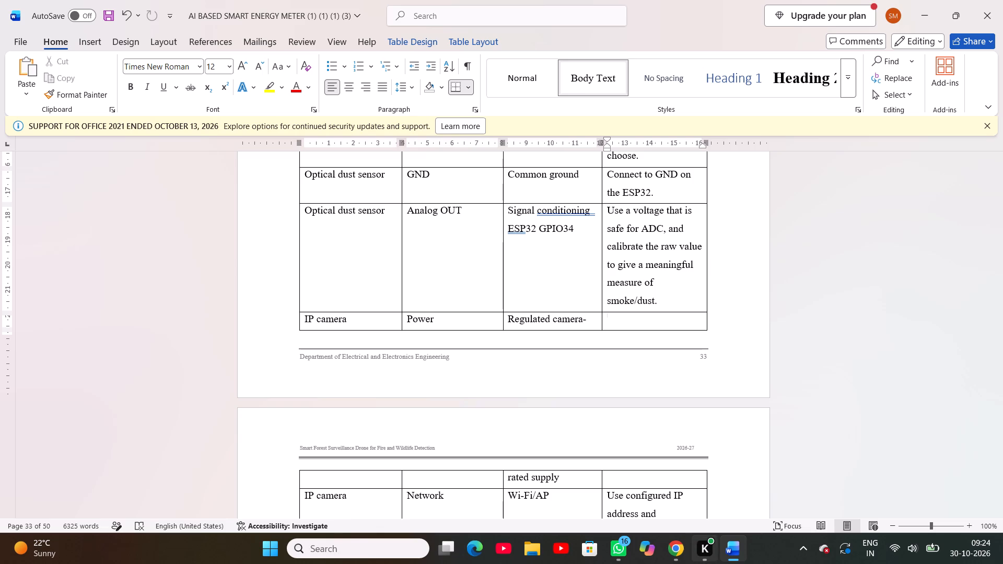
left_click(679, 494)
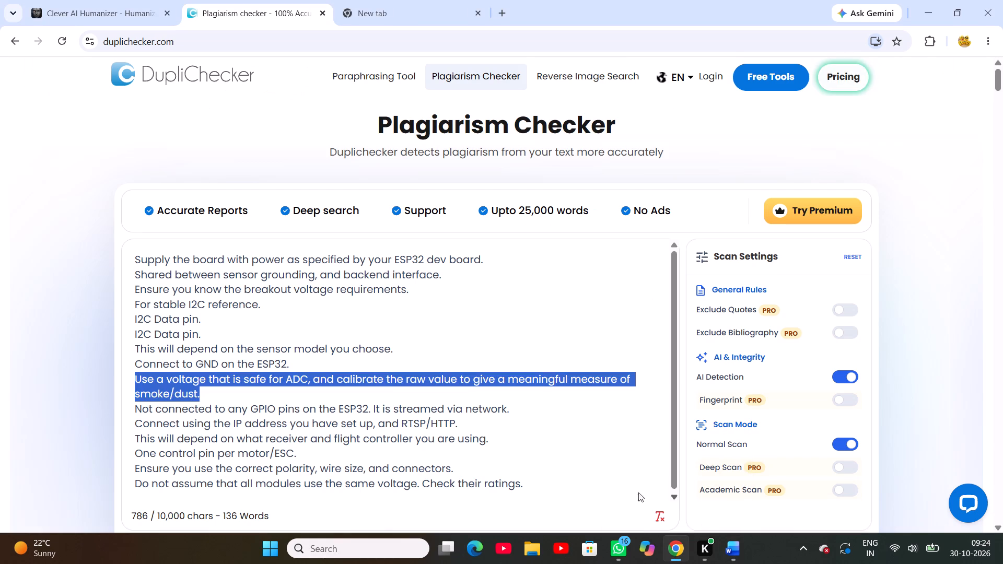
left_click(585, 450)
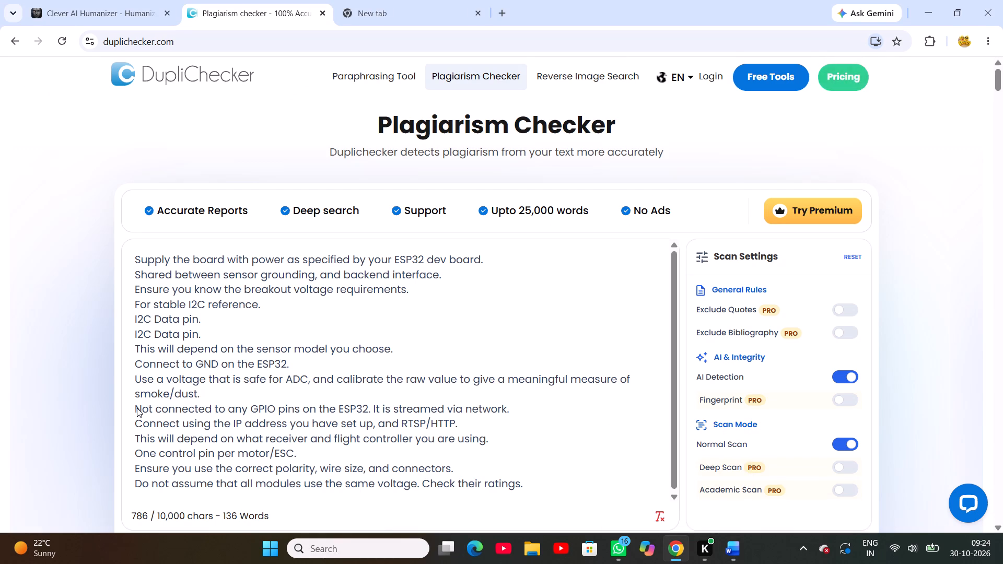
left_click(137, 408)
left_click_drag(137, 408, 299, 414)
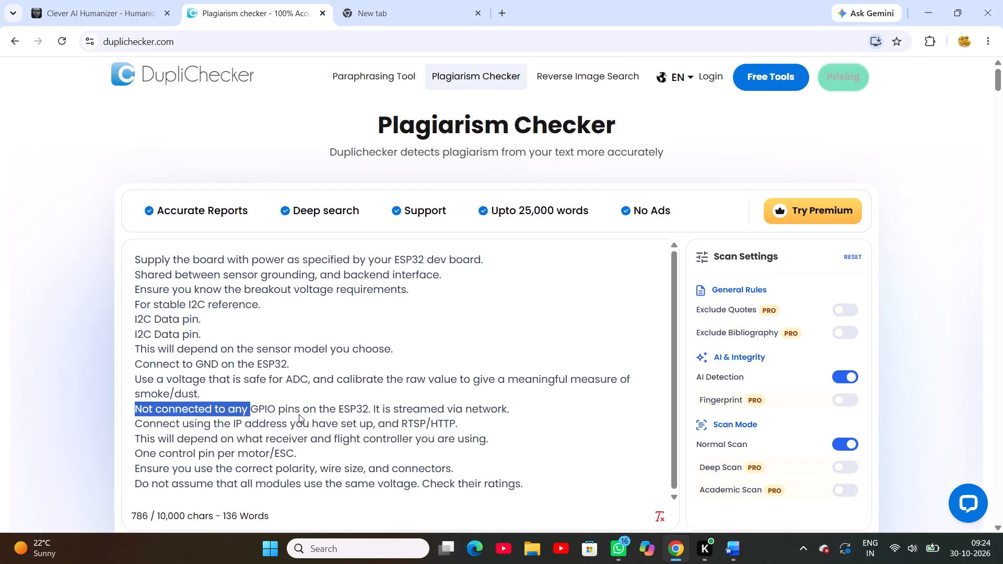
left_click_drag(299, 414, 511, 408)
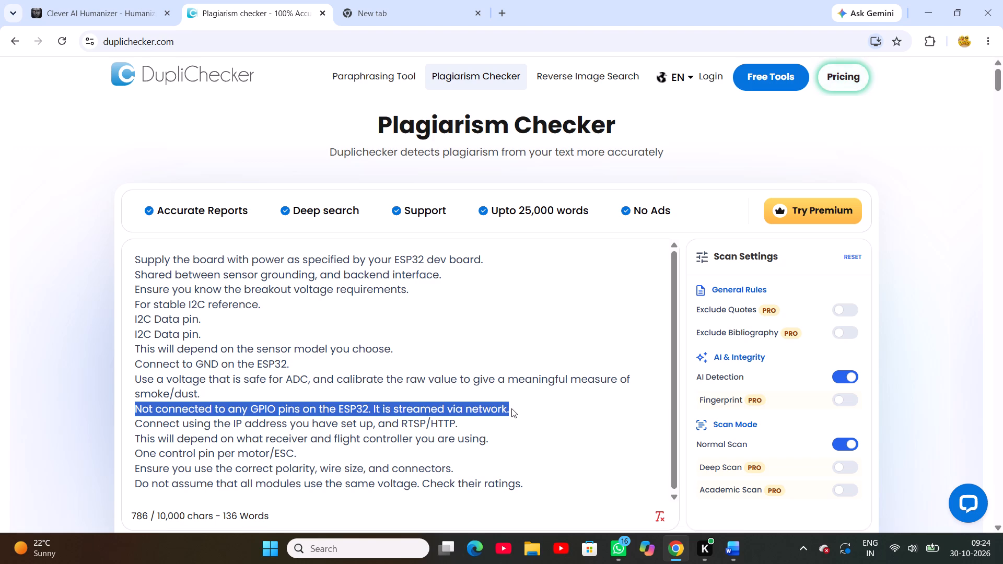
right_click(511, 408)
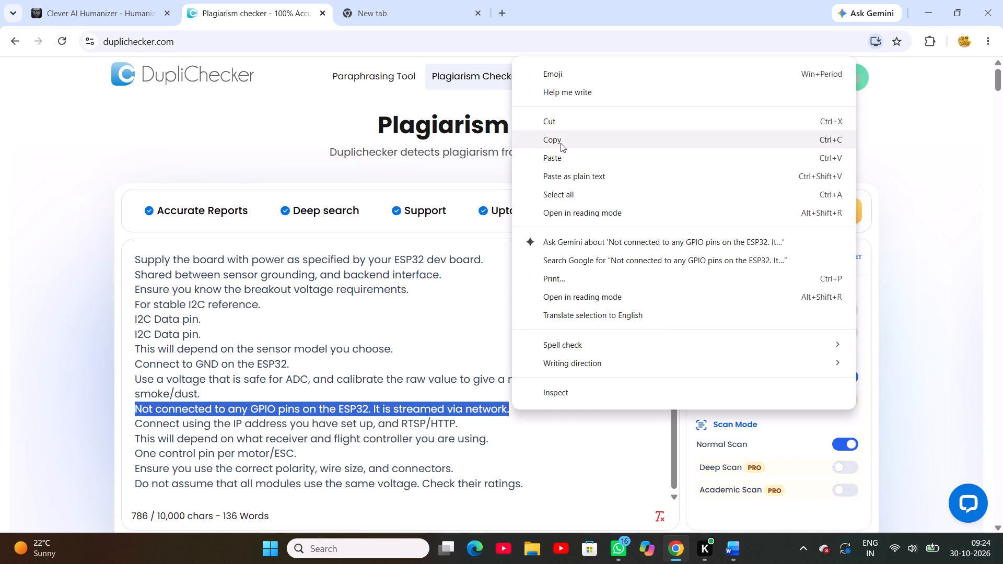
left_click(561, 143)
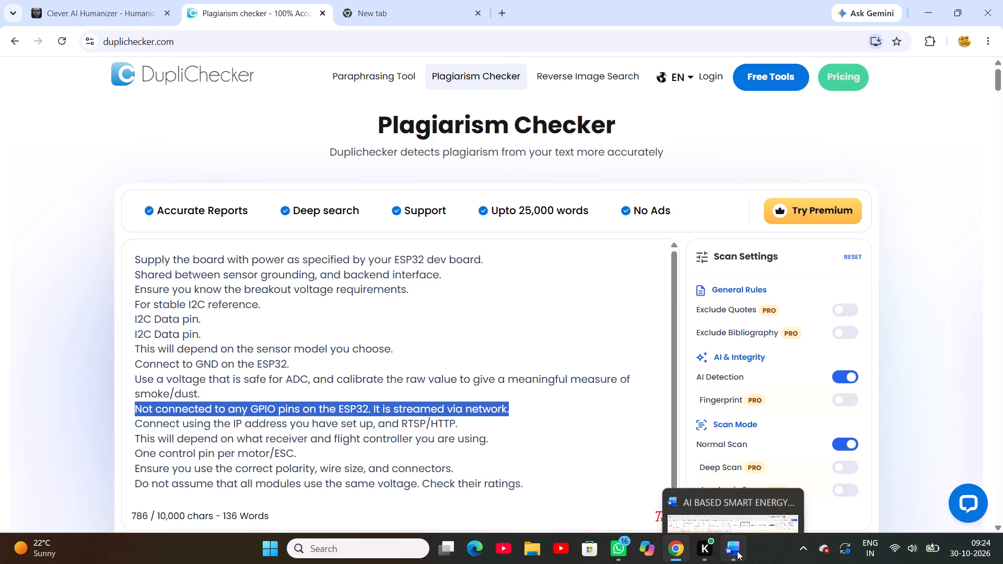
left_click(738, 507)
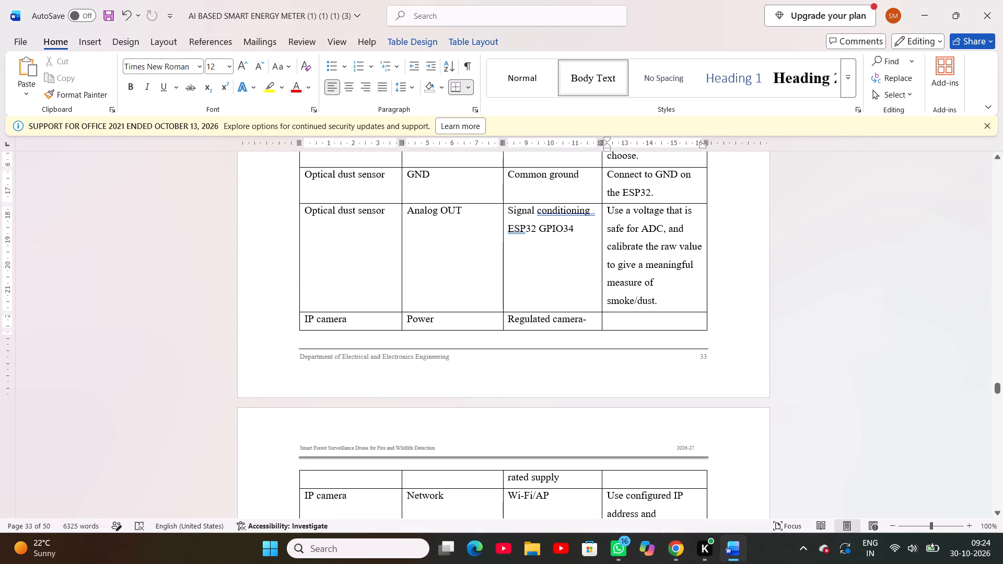
left_click(610, 318)
left_click(608, 322)
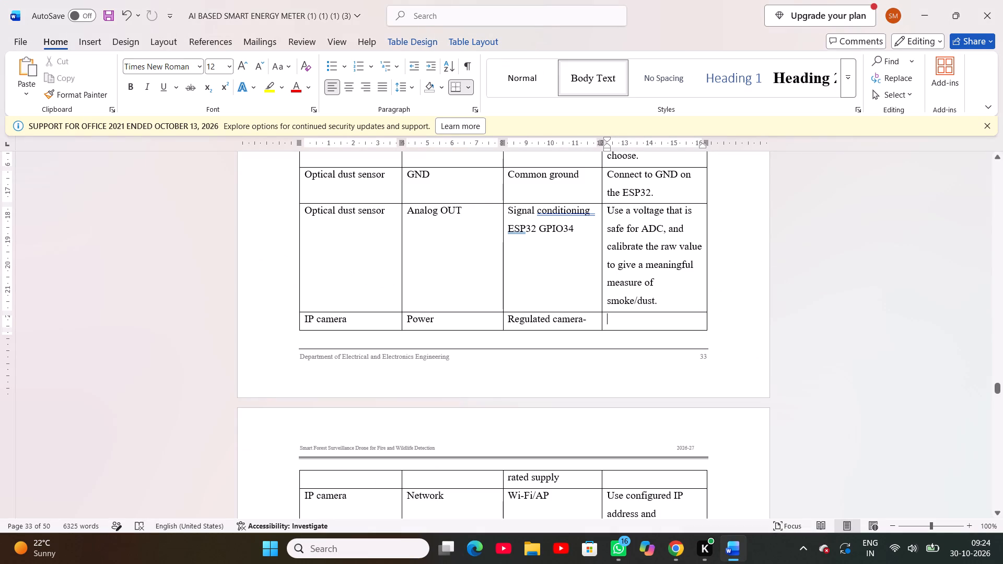
left_click(607, 321)
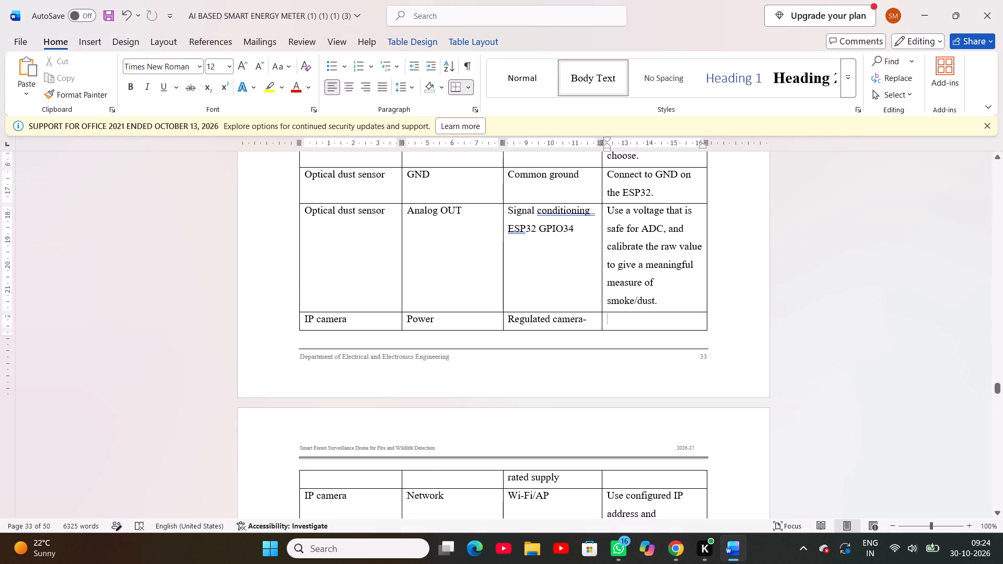
right_click(607, 321)
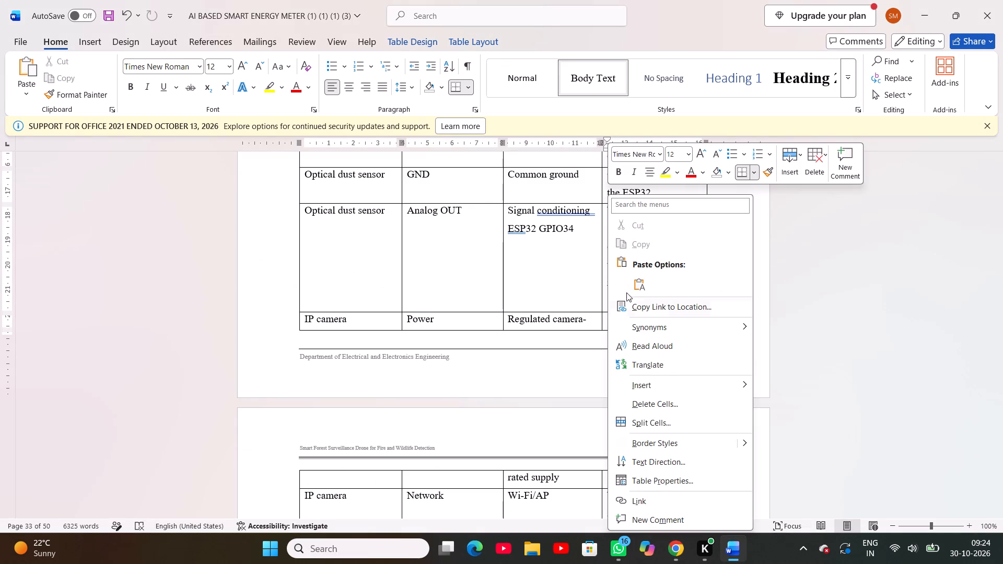
left_click(635, 286)
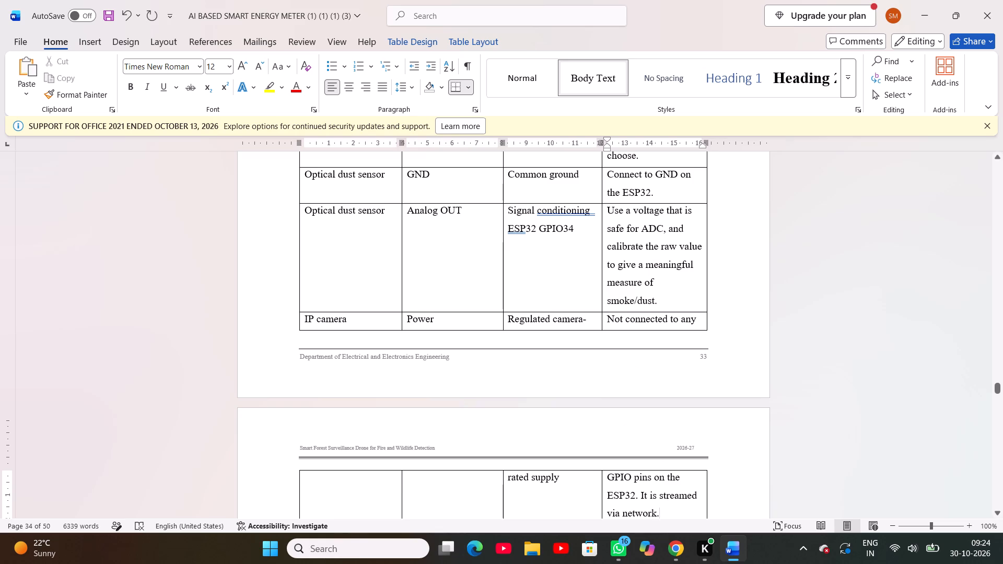
Replace the IP camera Network implementation note with "Connect using the IP address you have set up, and RTSP/HTTP." copied from DupliChecker in Chrome.
scroll(682, 470, "down", 2)
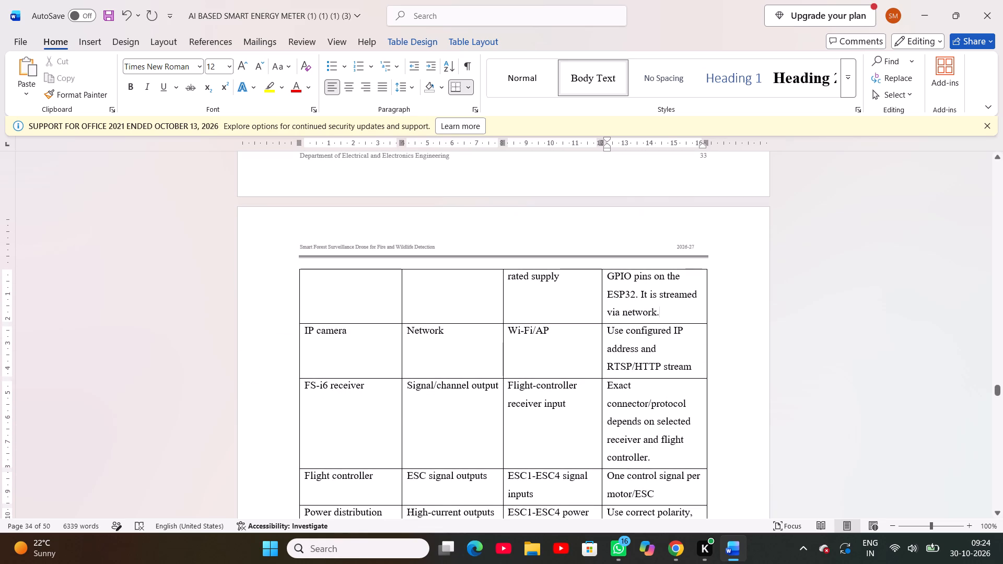
left_click_drag(609, 332, 684, 368)
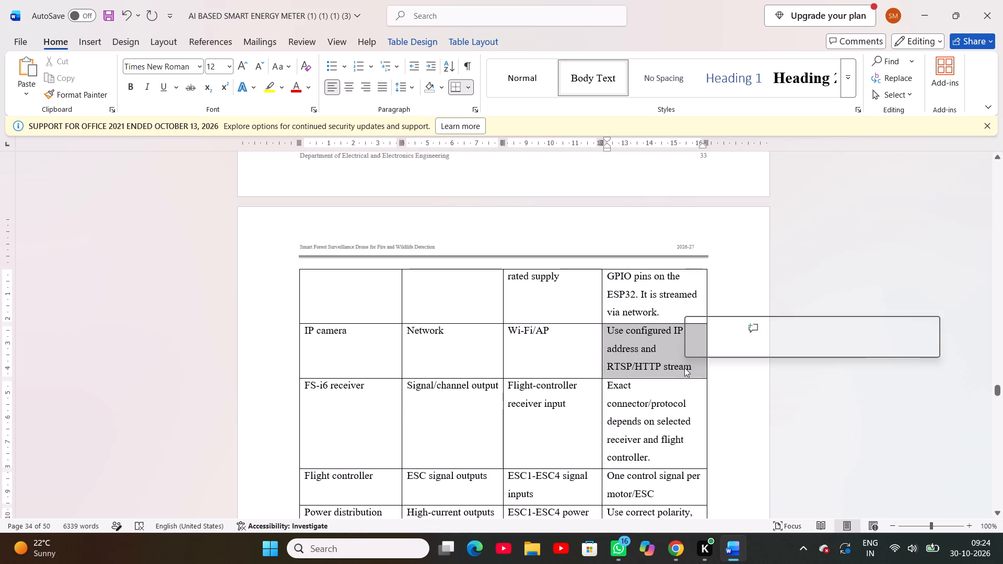
left_click(593, 409)
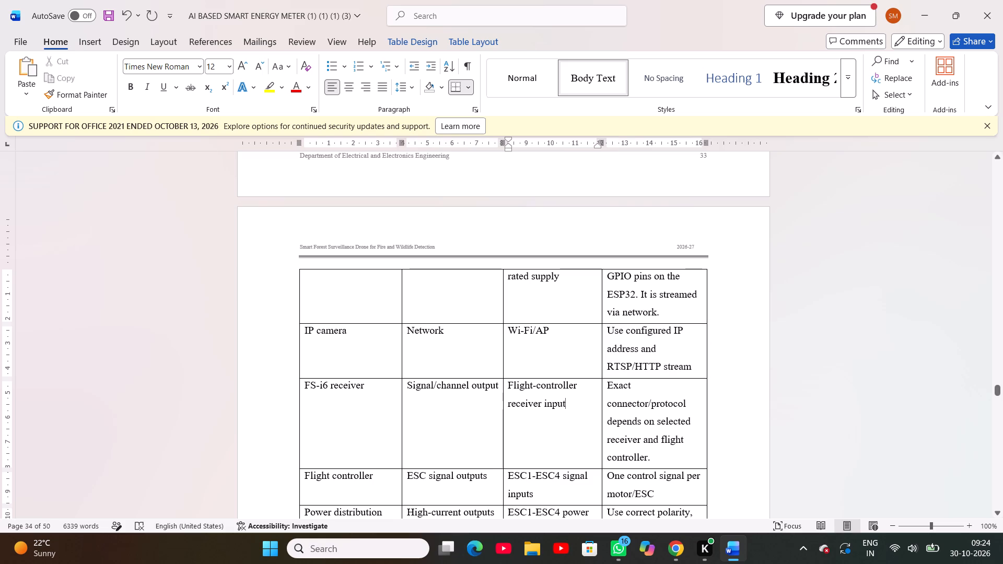
left_click_drag(608, 329, 677, 360)
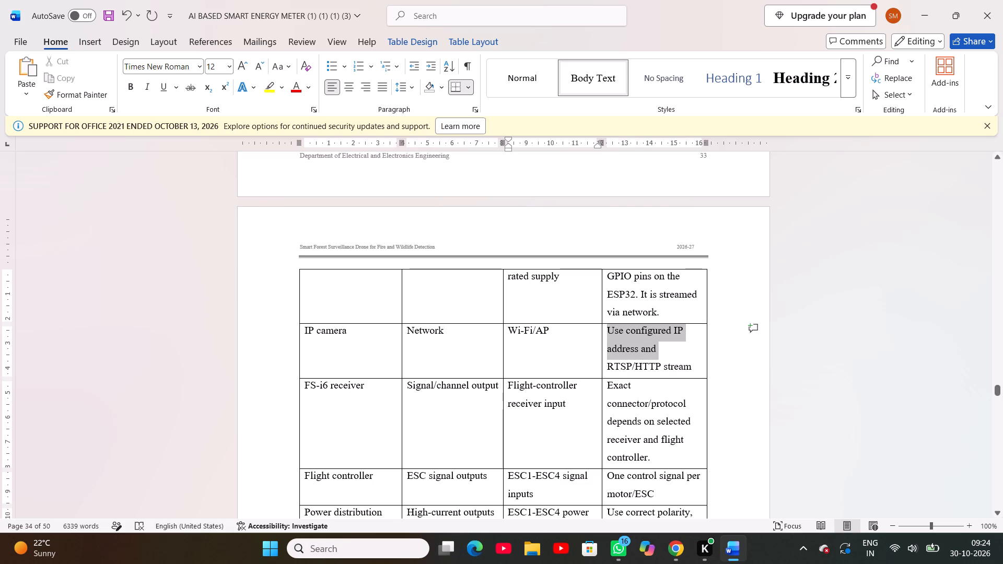
left_click_drag(677, 360, 686, 370)
key("BackSpace")
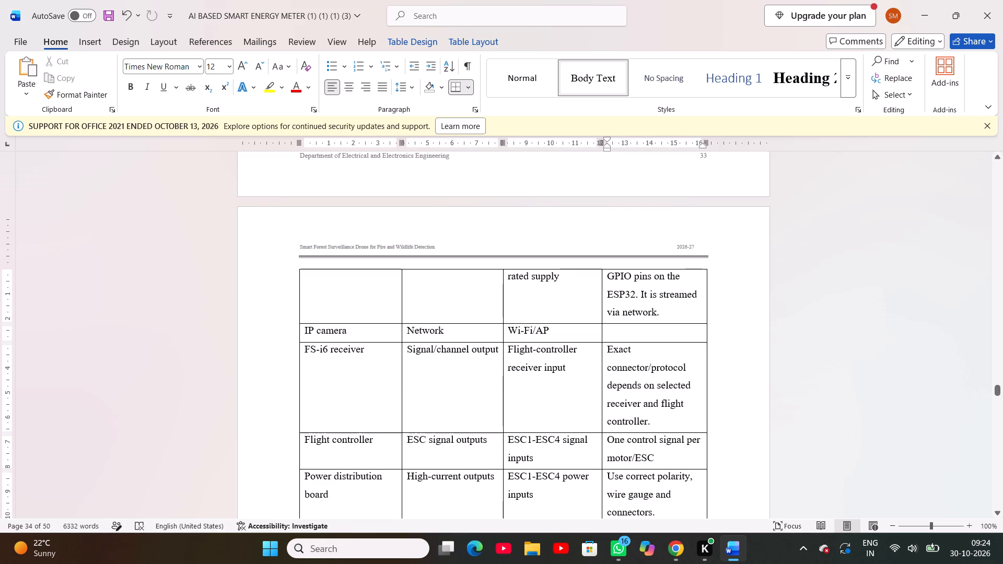
left_click(679, 499)
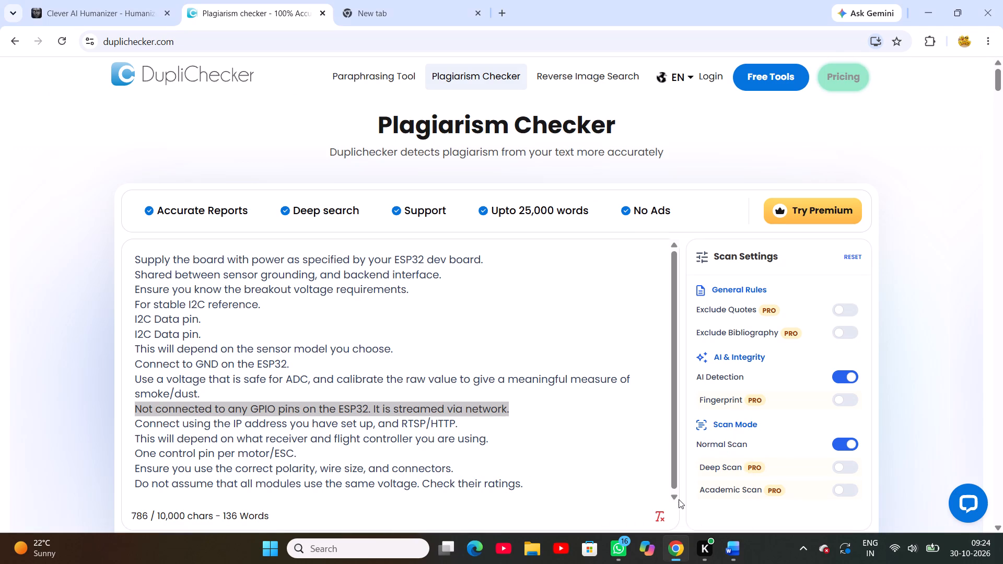
left_click(605, 425)
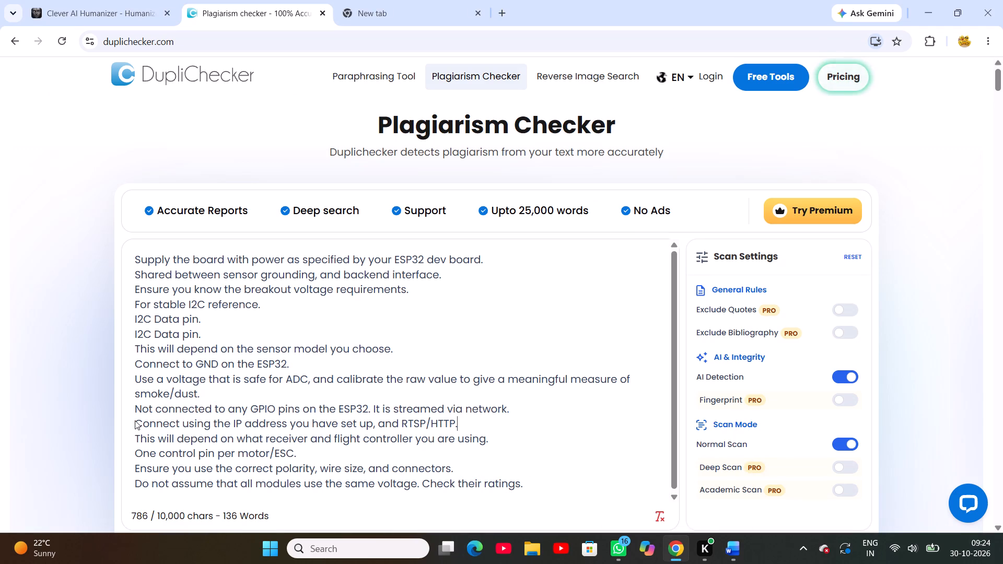
left_click_drag(135, 420, 424, 433)
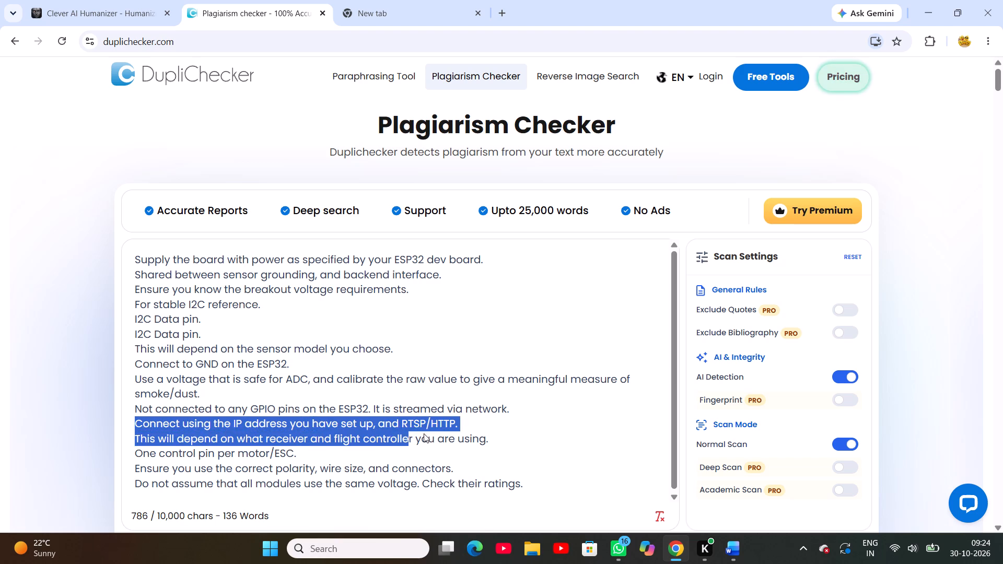
left_click_drag(424, 433, 459, 421)
right_click(459, 421)
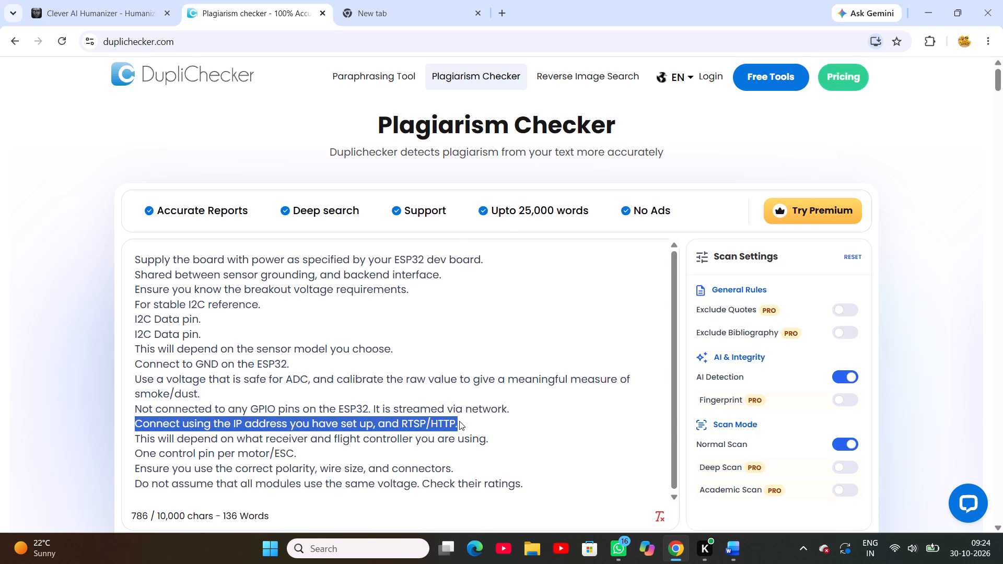
left_click(506, 159)
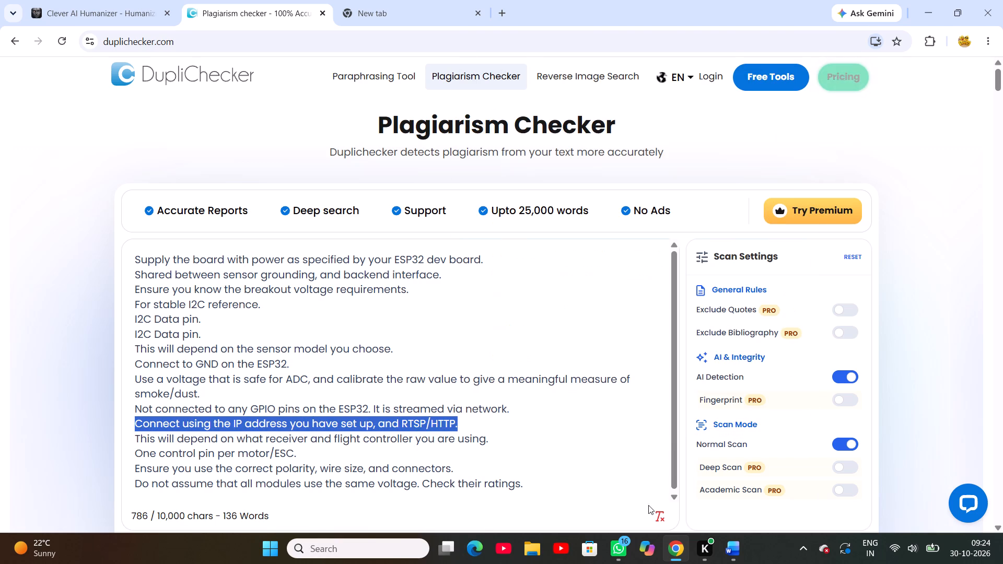
left_click(722, 492)
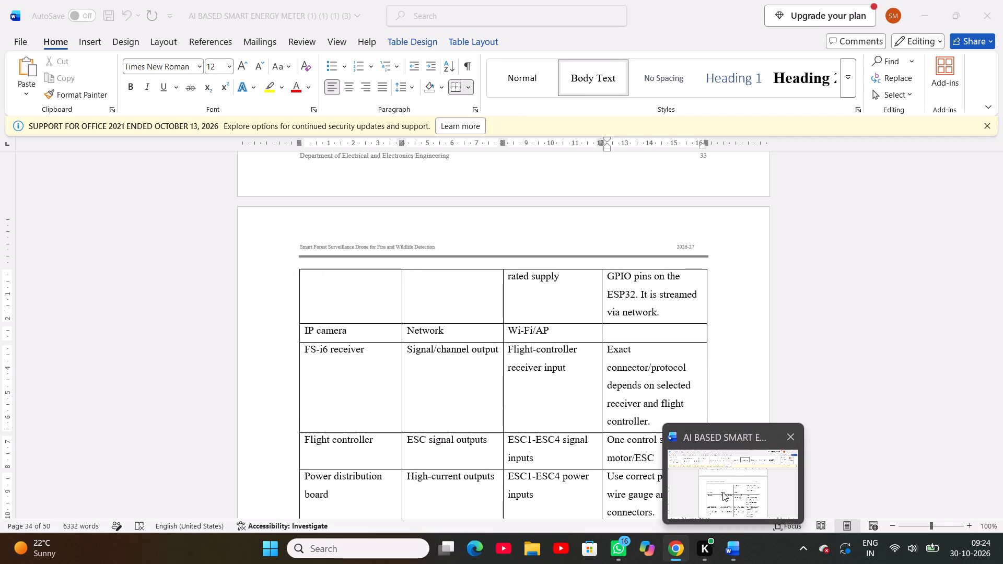
left_click(608, 330)
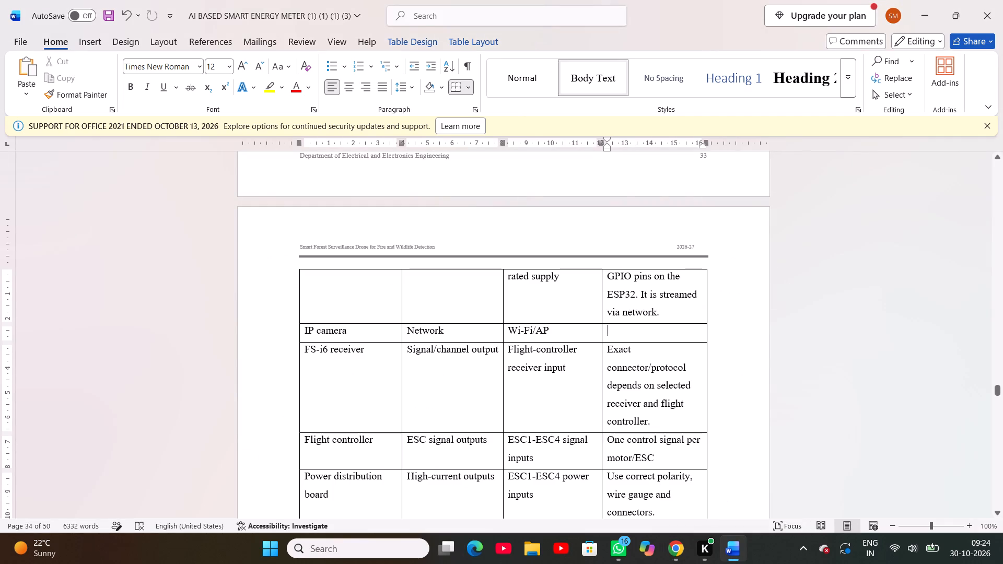
right_click(608, 330)
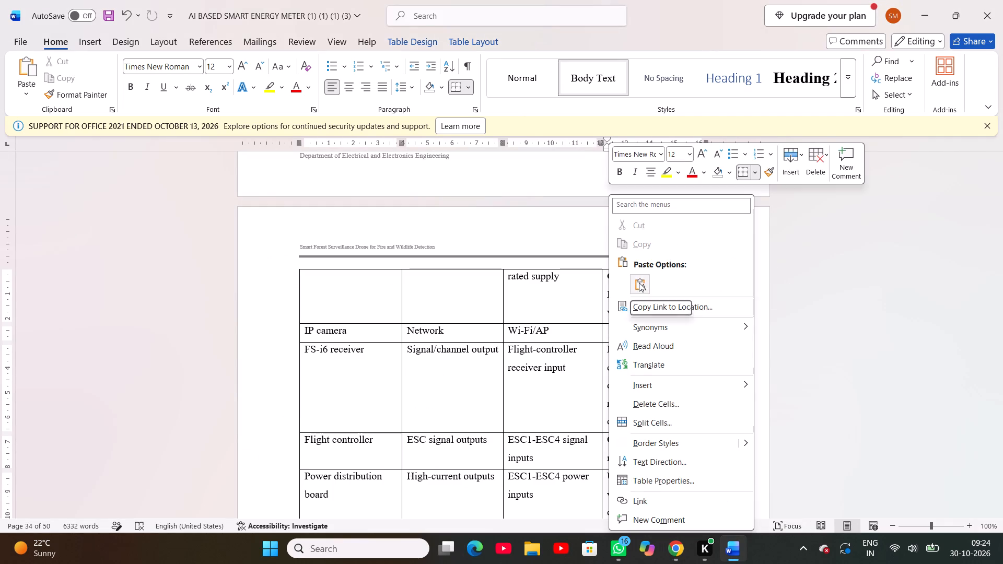
left_click(639, 283)
Replace the FS-i6 receiver implementation note in Word with "his will depend on what receiver and flight controller you are using." from DupliChecker in Chrome.
scroll(646, 402, "down", 1)
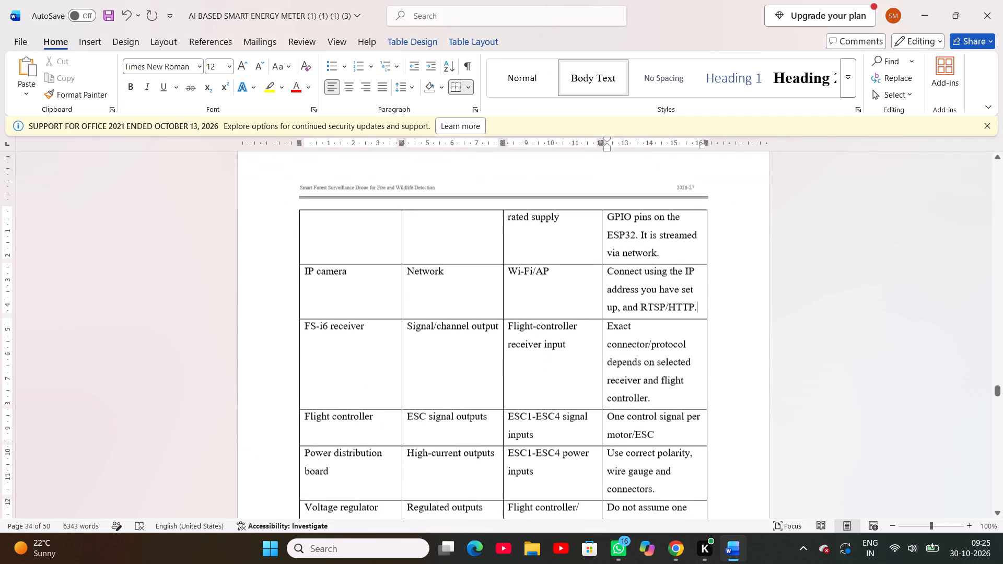
scroll(646, 402, "down", 1)
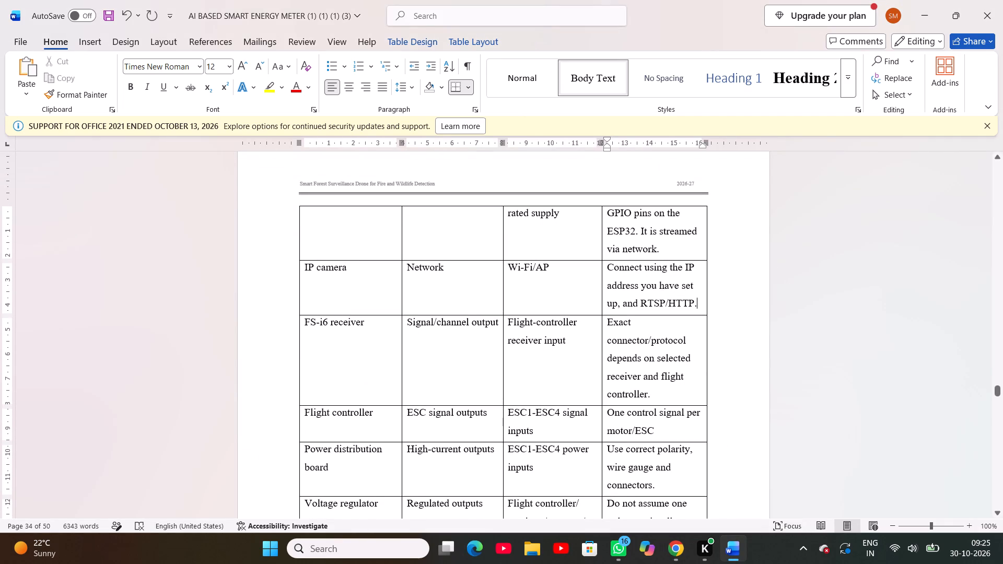
left_click_drag(608, 323, 647, 398)
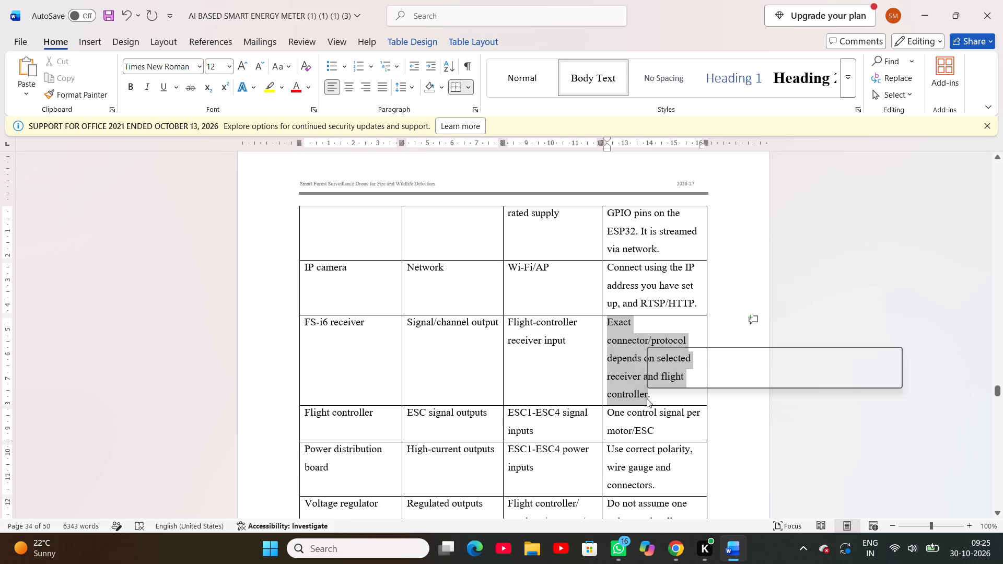
key("BackSpace")
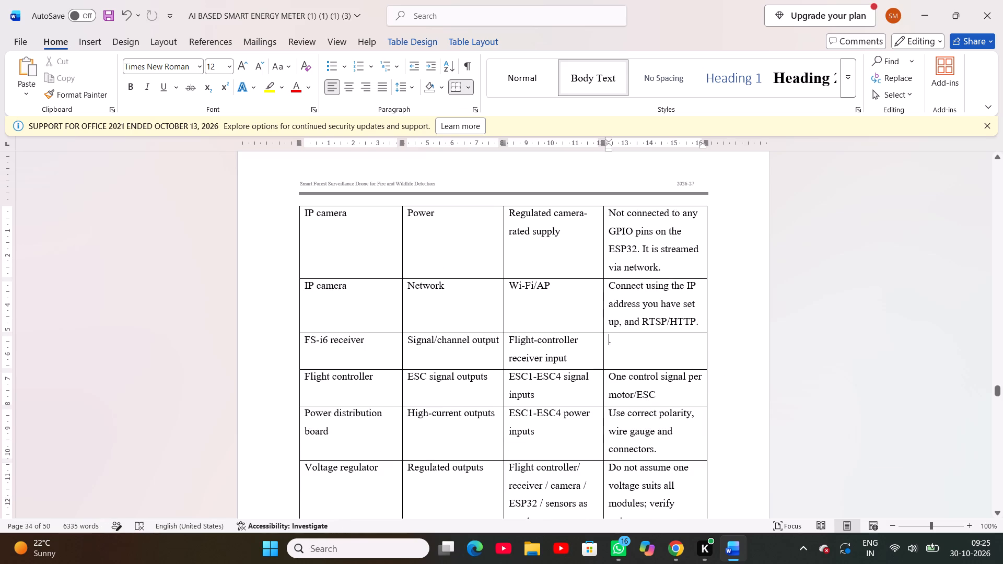
left_click(617, 346)
key("BackSpace")
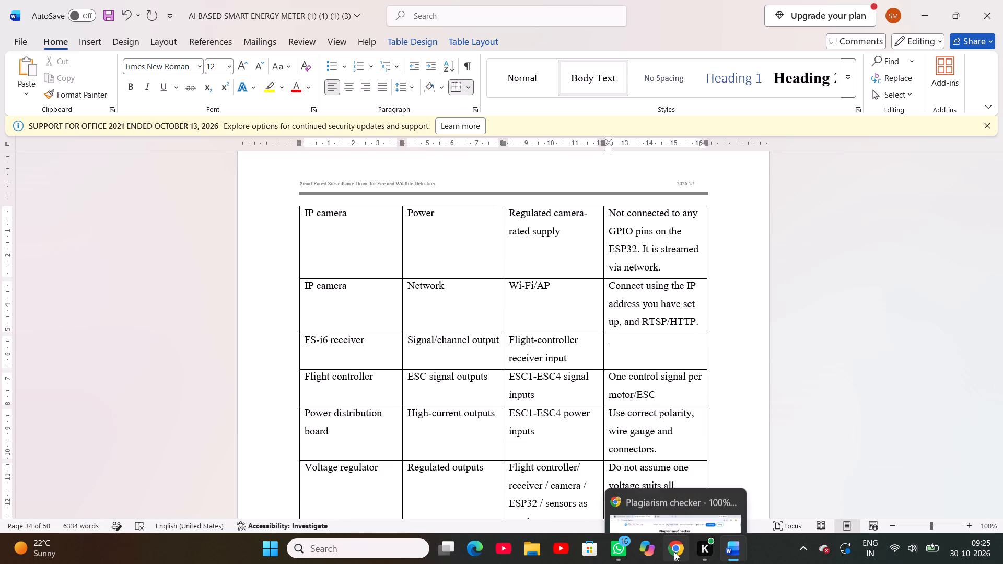
left_click(674, 502)
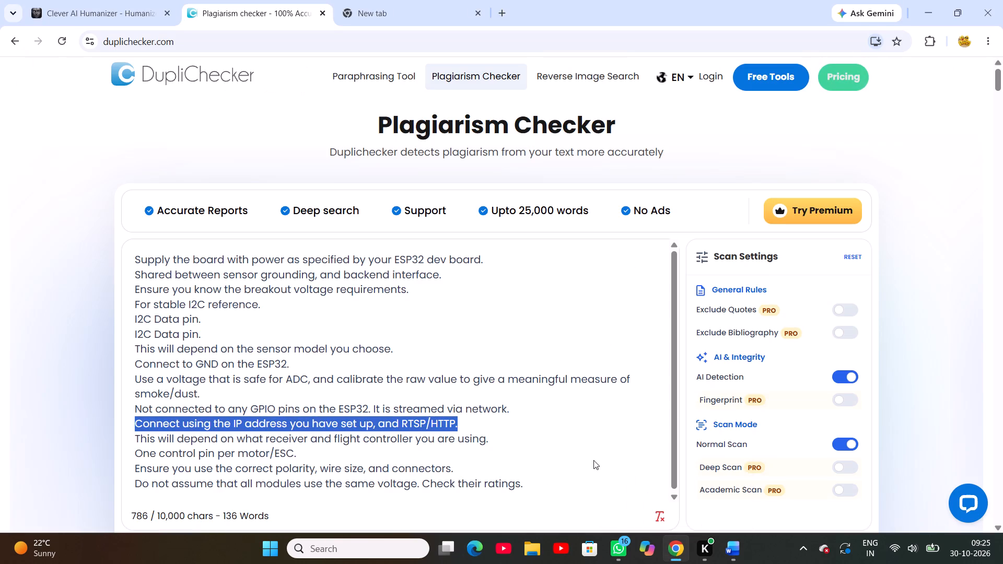
left_click(594, 457)
scroll(399, 454, "down", 1)
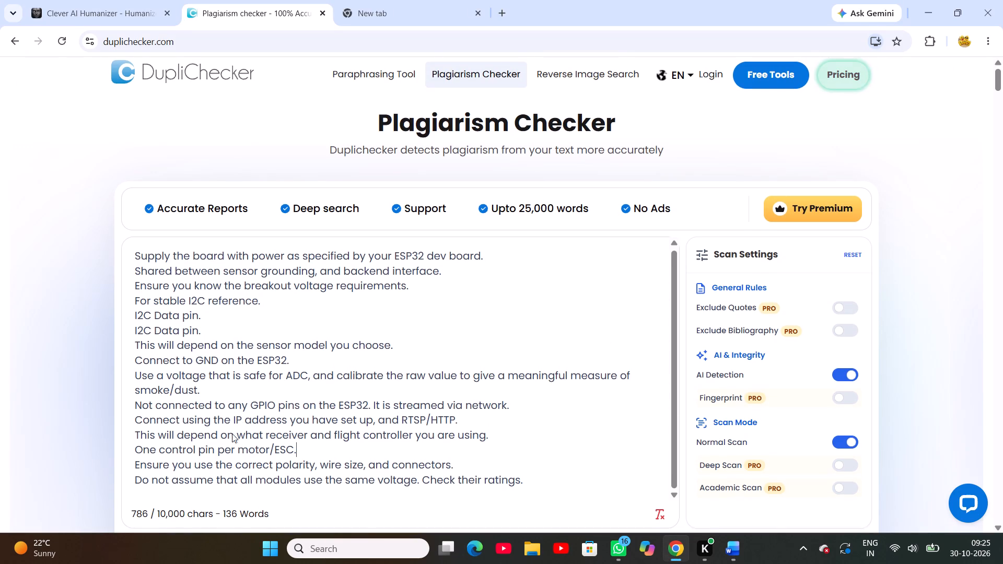
left_click_drag(138, 430, 259, 438)
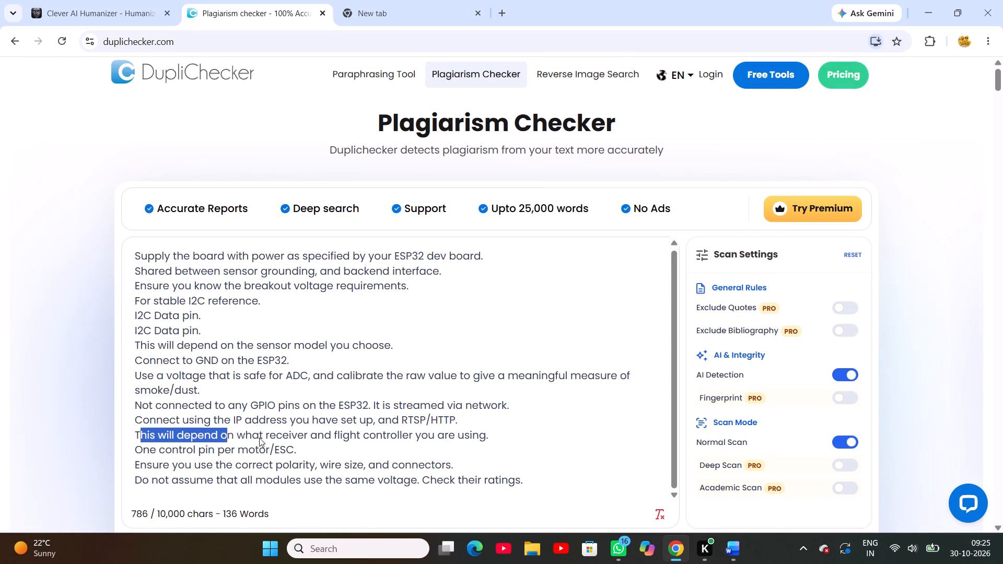
left_click_drag(259, 438, 491, 440)
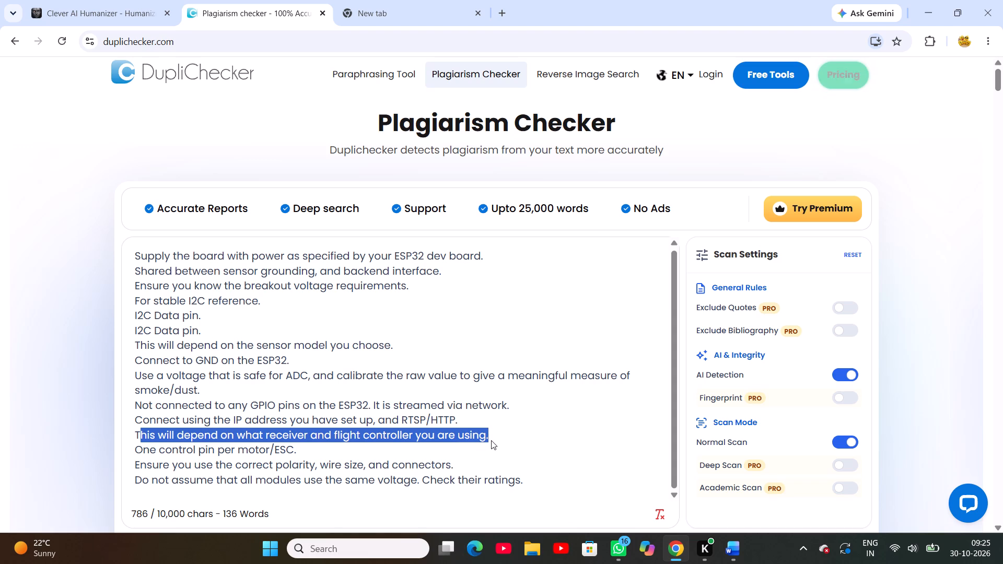
right_click(491, 440)
left_click(548, 175)
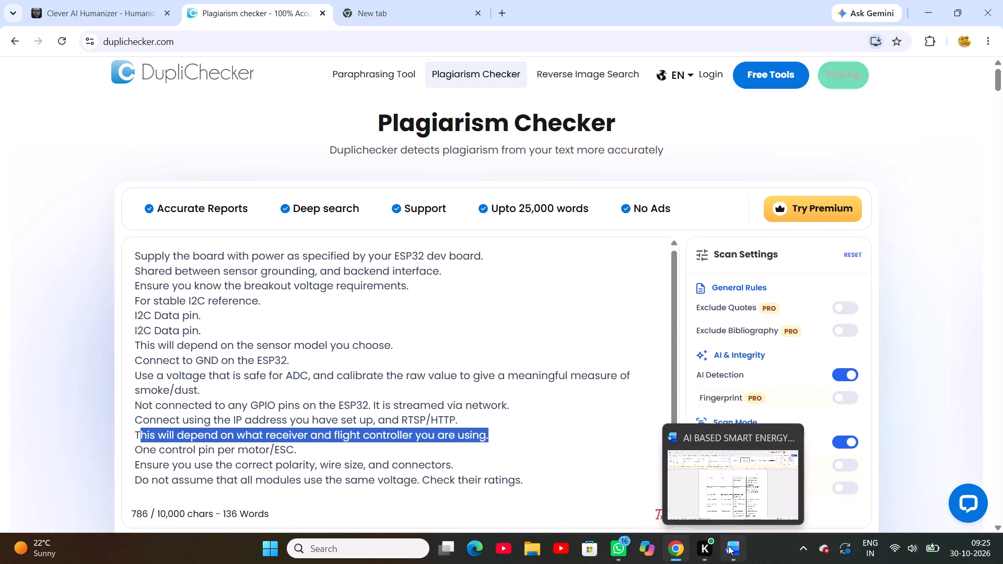
left_click(732, 500)
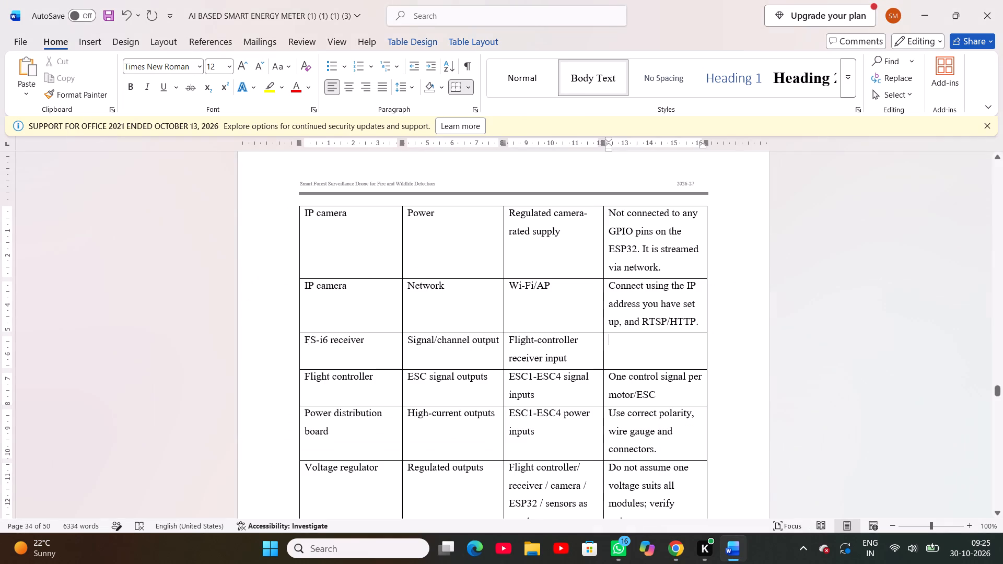
left_click(610, 341)
right_click(610, 341)
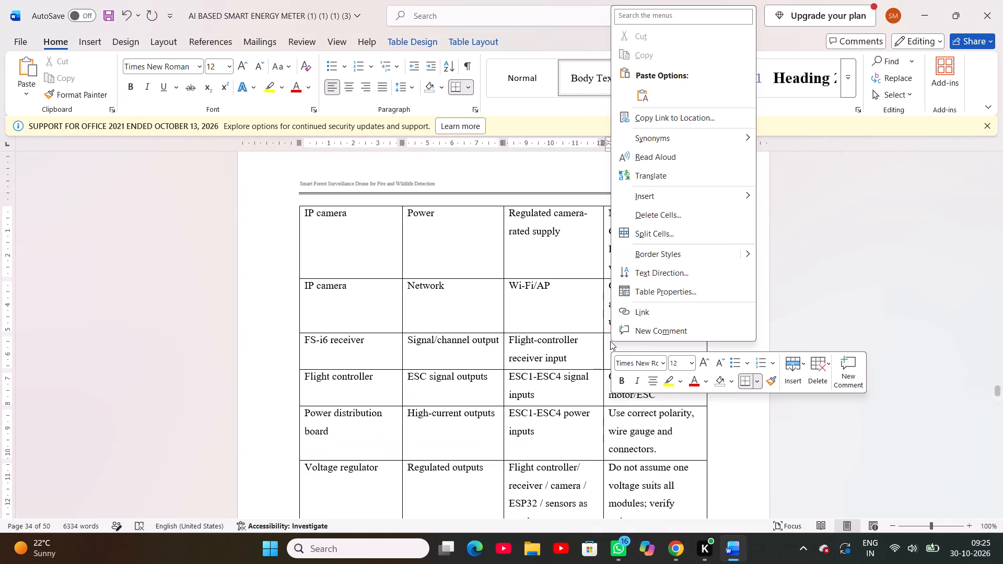
left_click(643, 103)
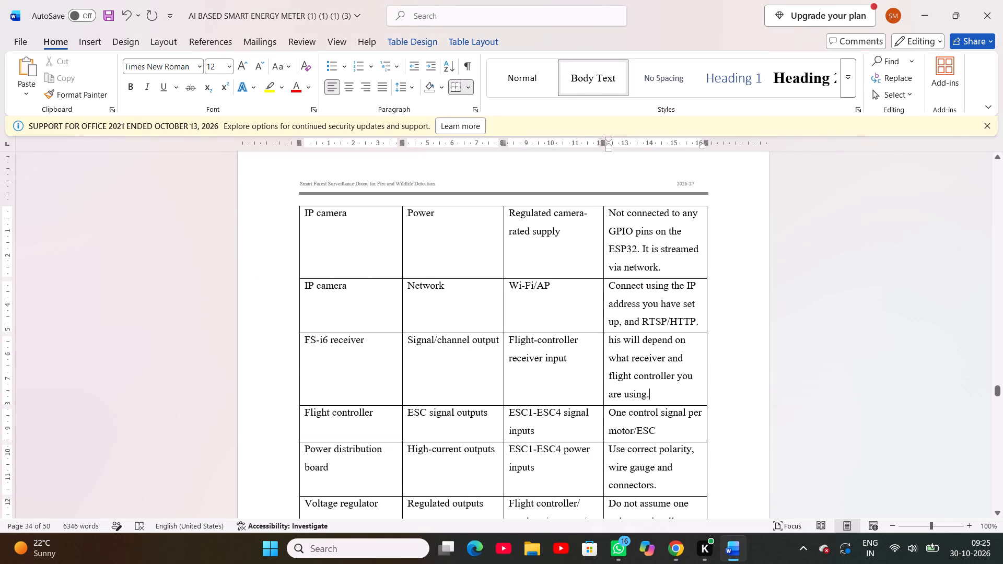
Replace the flight controller ESC signal outputs implementation note in Word with "One control pin per motor/ESC." copied from DupliChecker in Chrome.
scroll(672, 446, "down", 1)
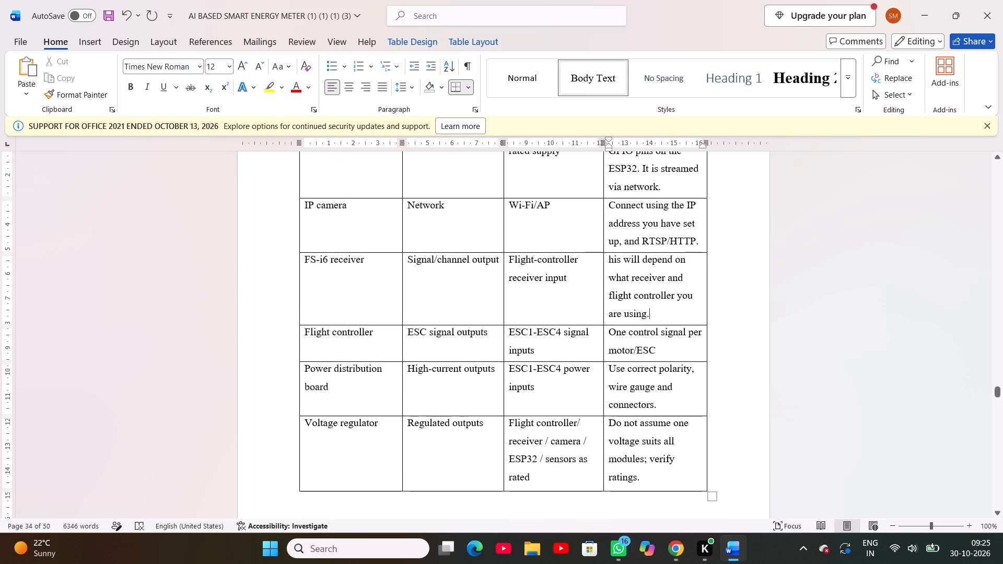
left_click_drag(609, 330, 650, 350)
key("BackSpace")
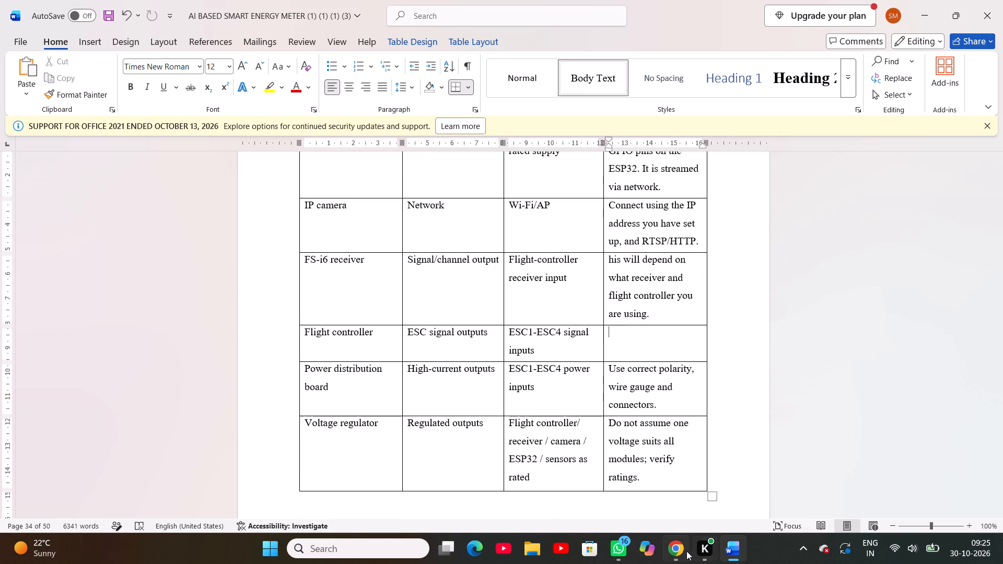
left_click(662, 502)
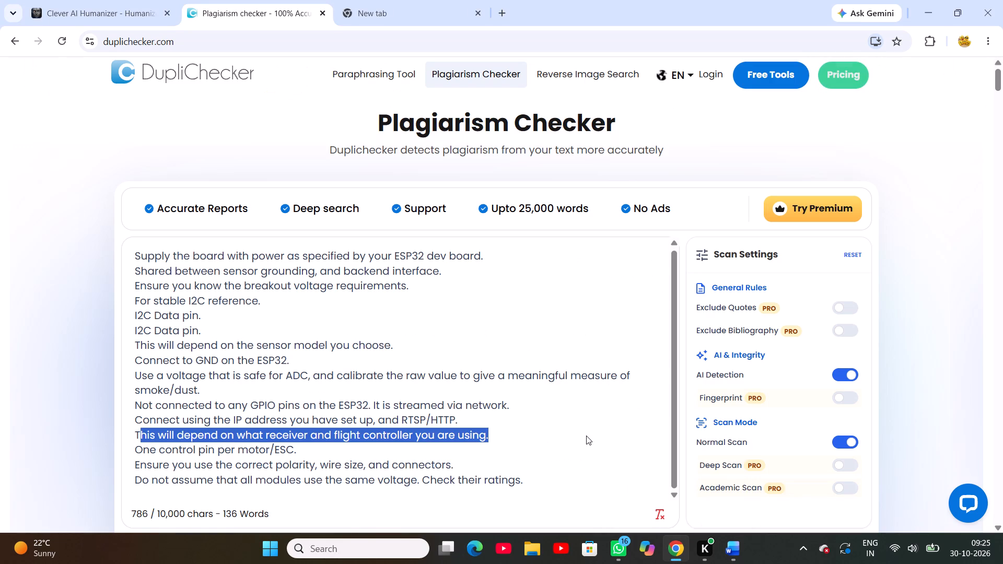
left_click(586, 436)
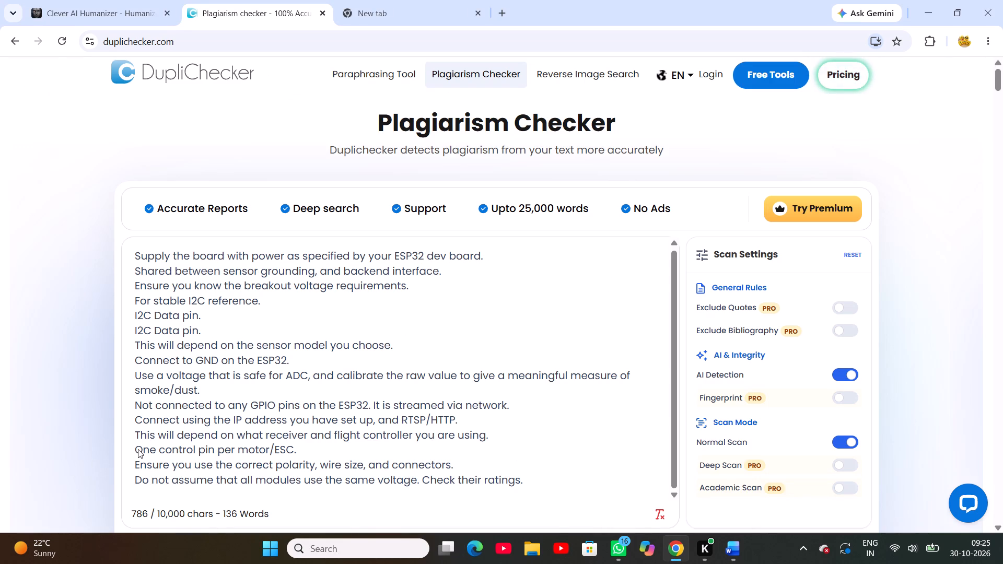
left_click_drag(135, 447, 297, 448)
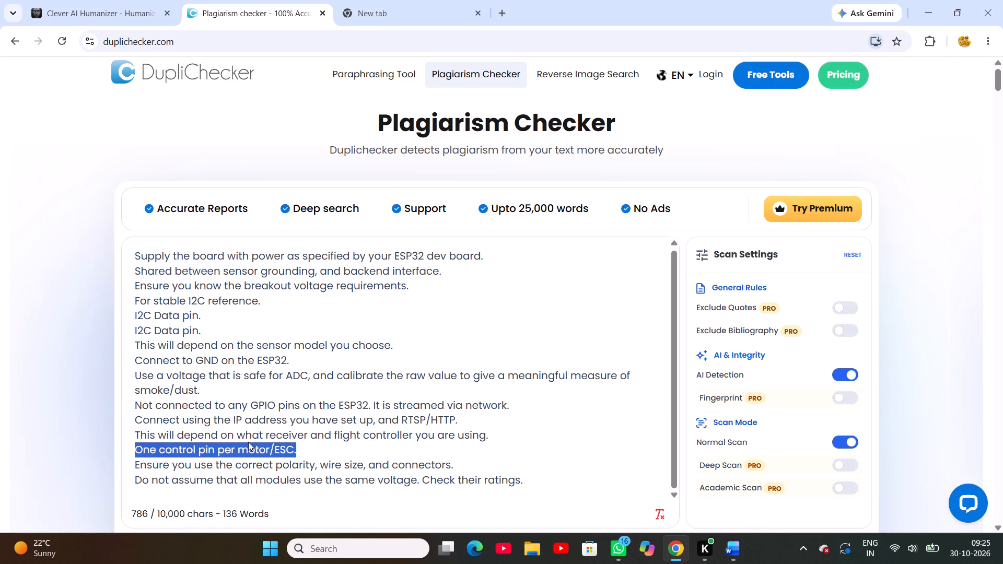
left_click(241, 416)
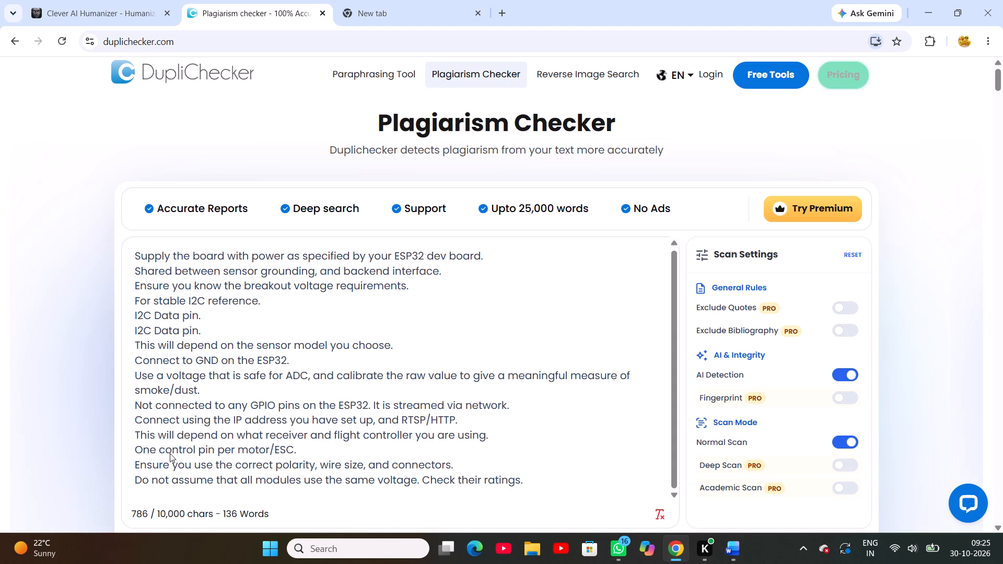
left_click_drag(137, 445, 290, 450)
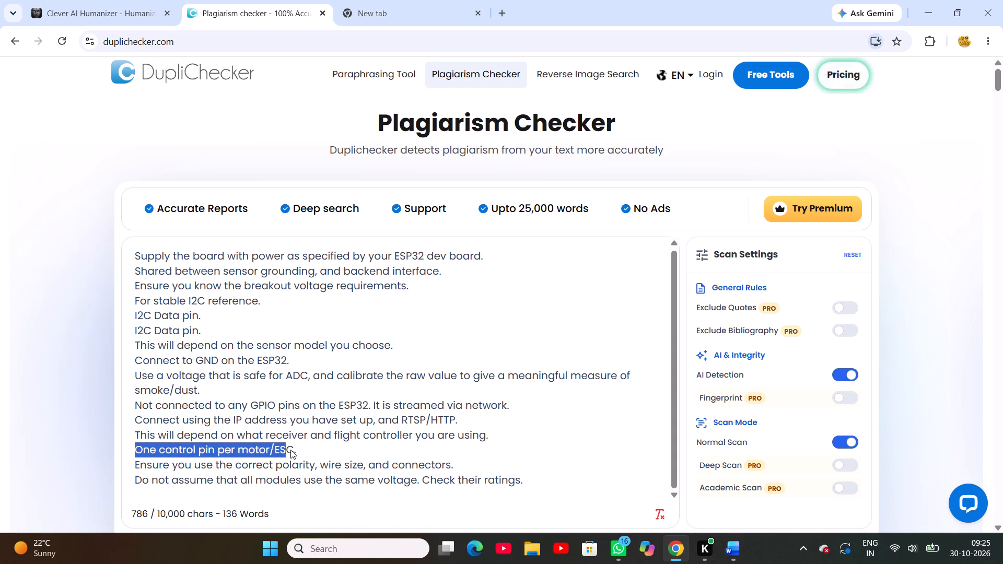
left_click_drag(290, 450, 296, 449)
right_click(296, 449)
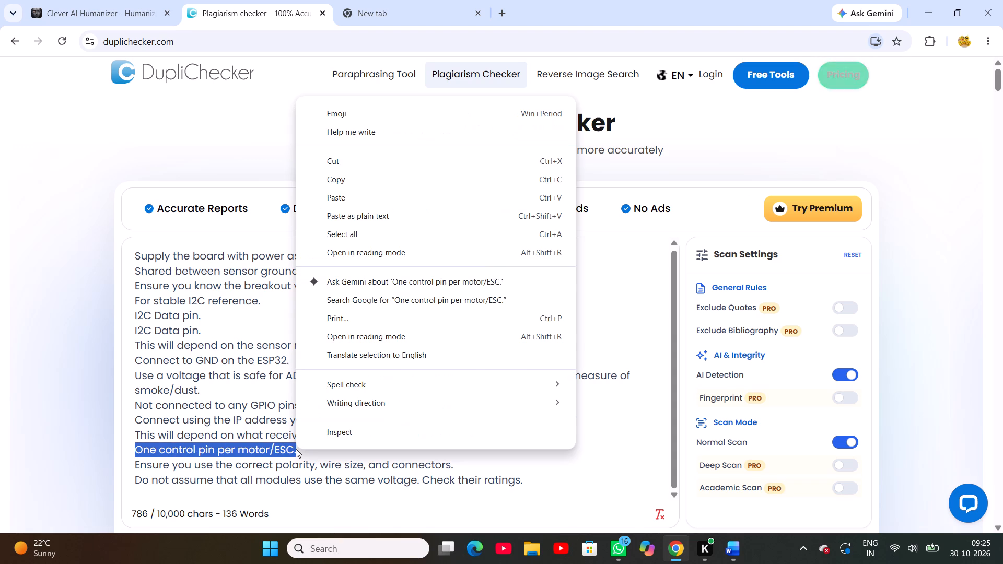
left_click(336, 182)
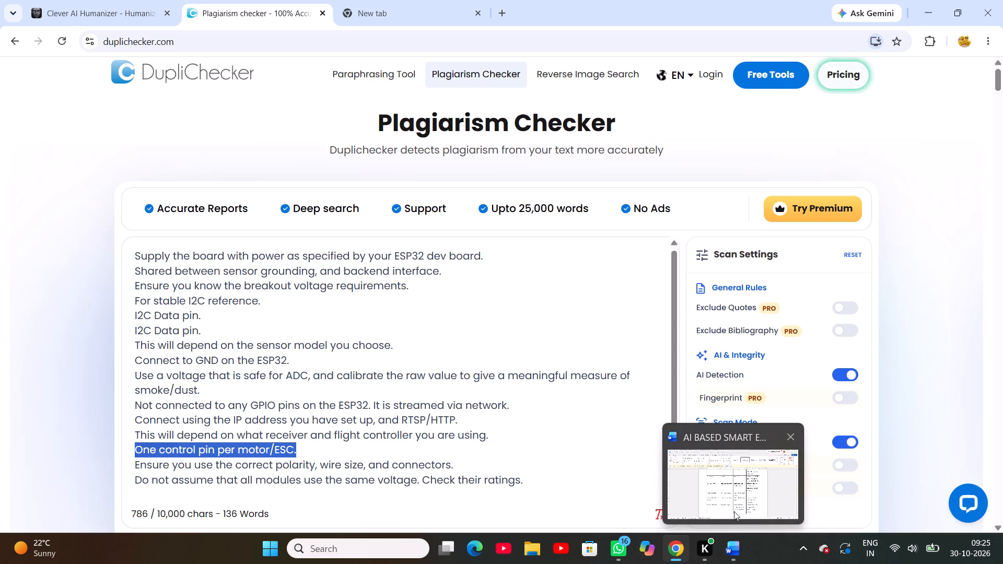
left_click(734, 502)
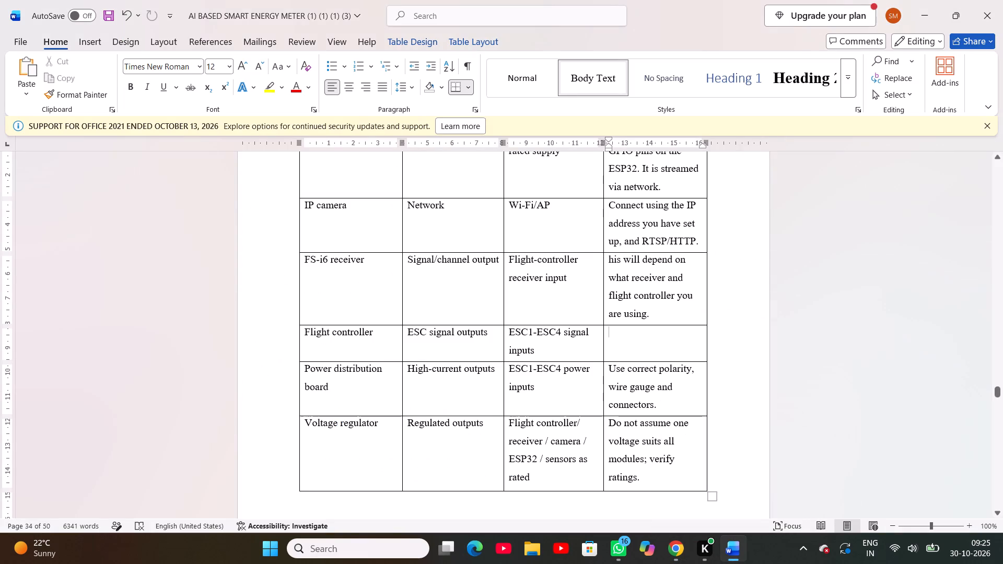
left_click(610, 334)
right_click(610, 334)
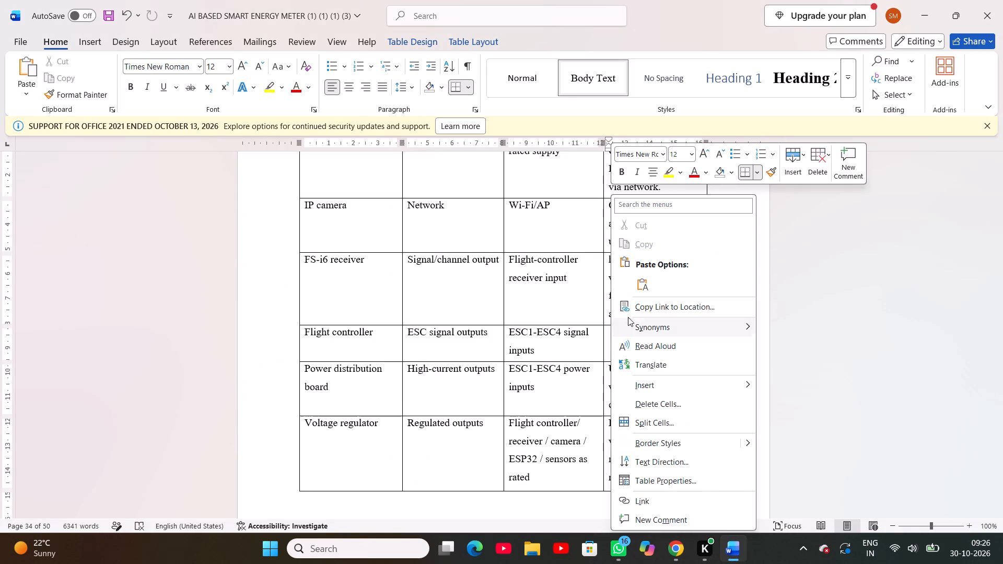
left_click(638, 274)
left_click(639, 280)
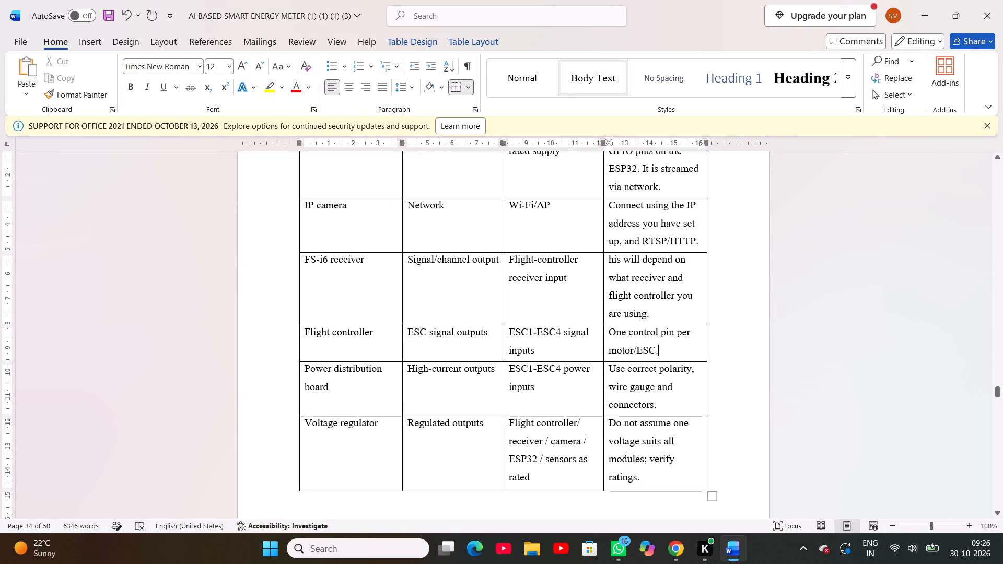
Replace the power distribution board implementation note in Word with "Ensure you use the correct polarity, wire size, and connectors." copied from DupliChecker in Chrome.
scroll(680, 404, "down", 1)
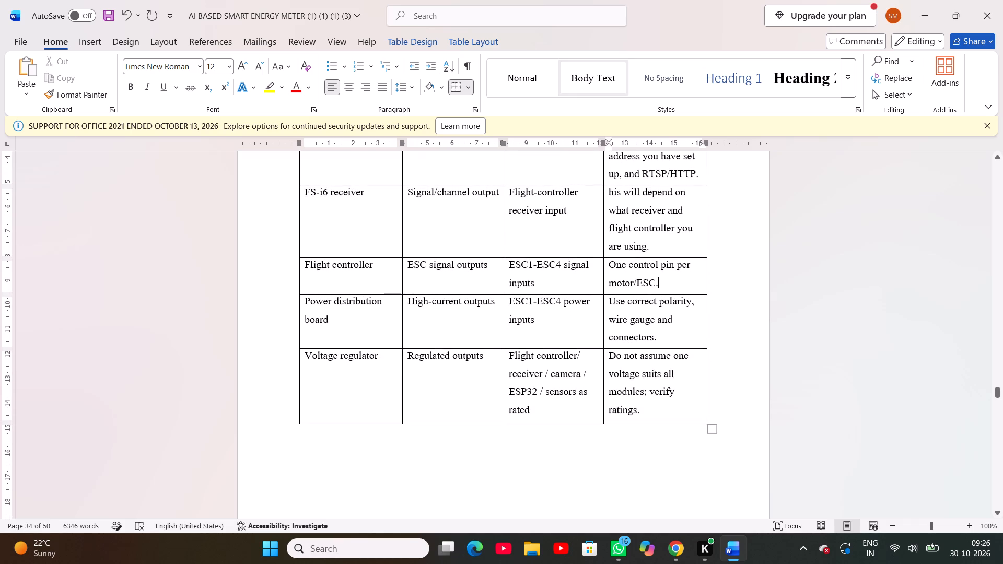
left_click_drag(610, 299, 653, 339)
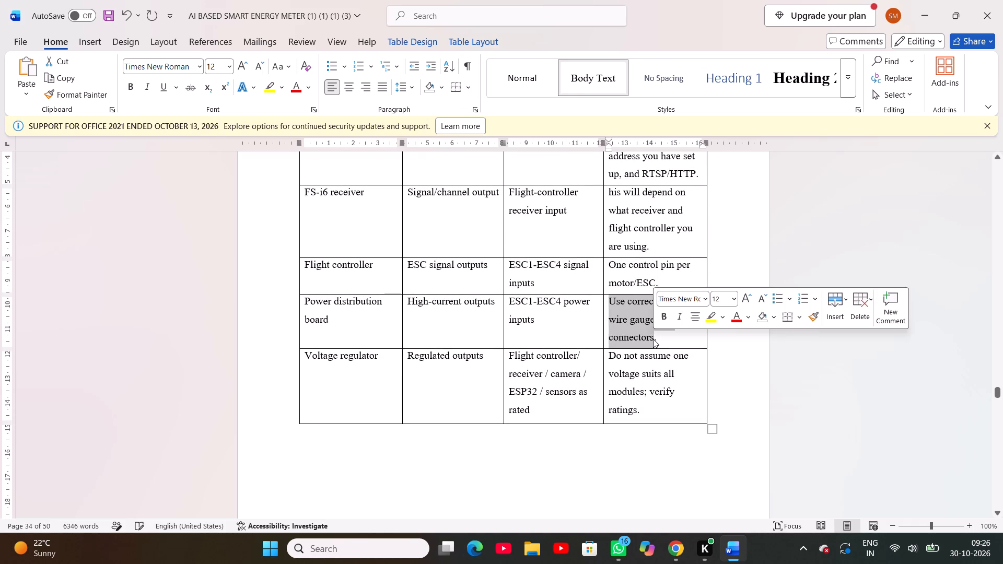
key("BackSpace")
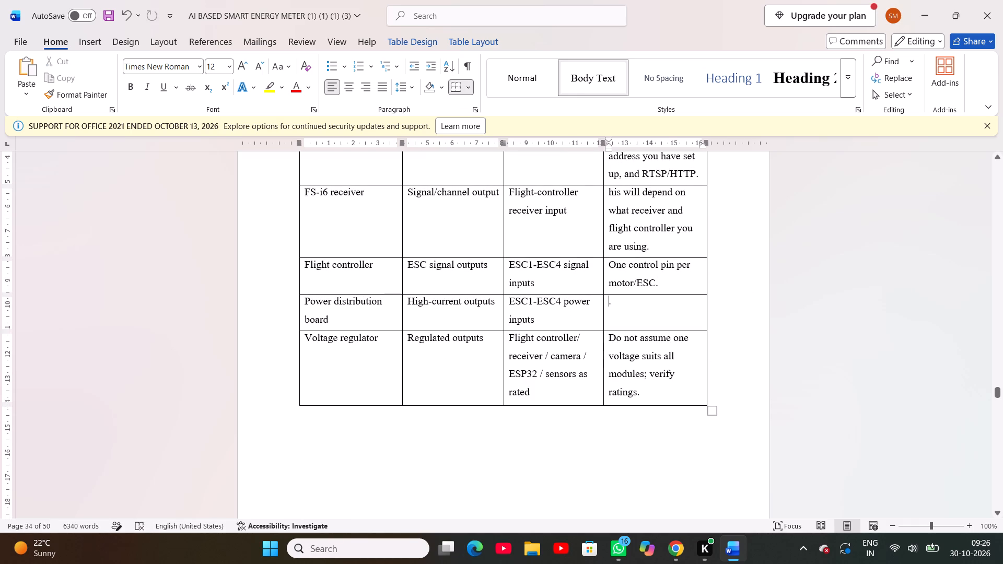
left_click(615, 303)
key("BackSpace")
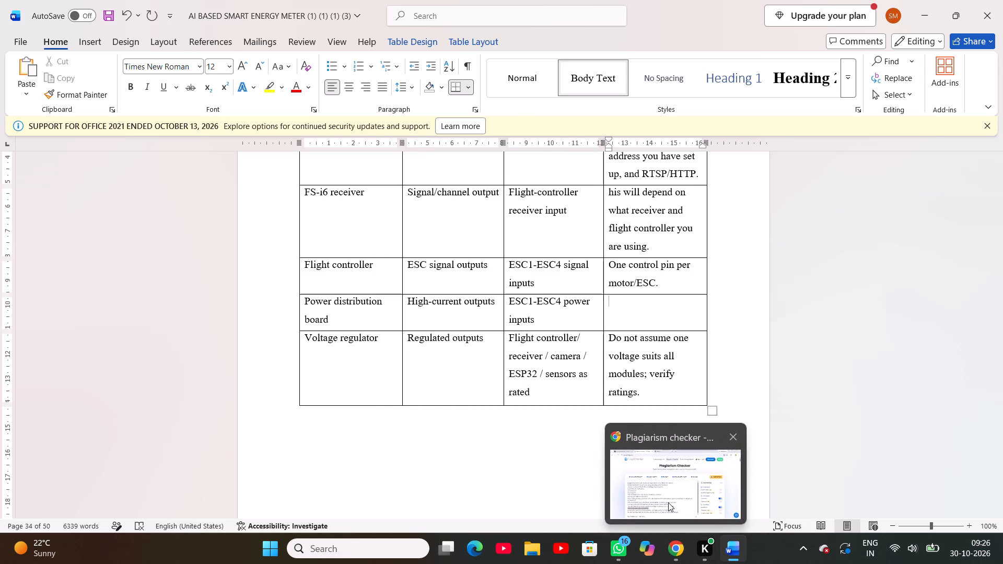
left_click(668, 502)
scroll(586, 465, "down", 1)
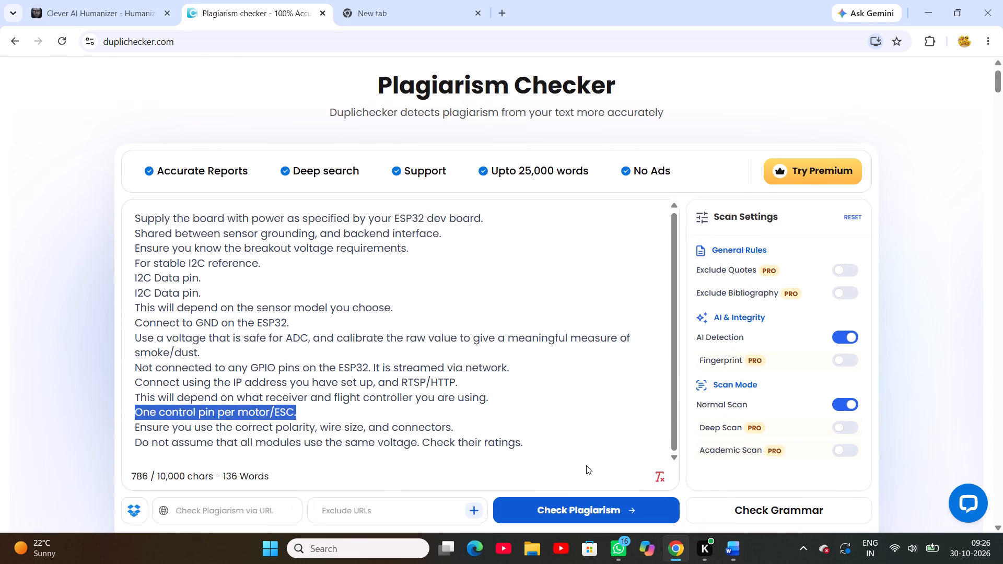
left_click(521, 424)
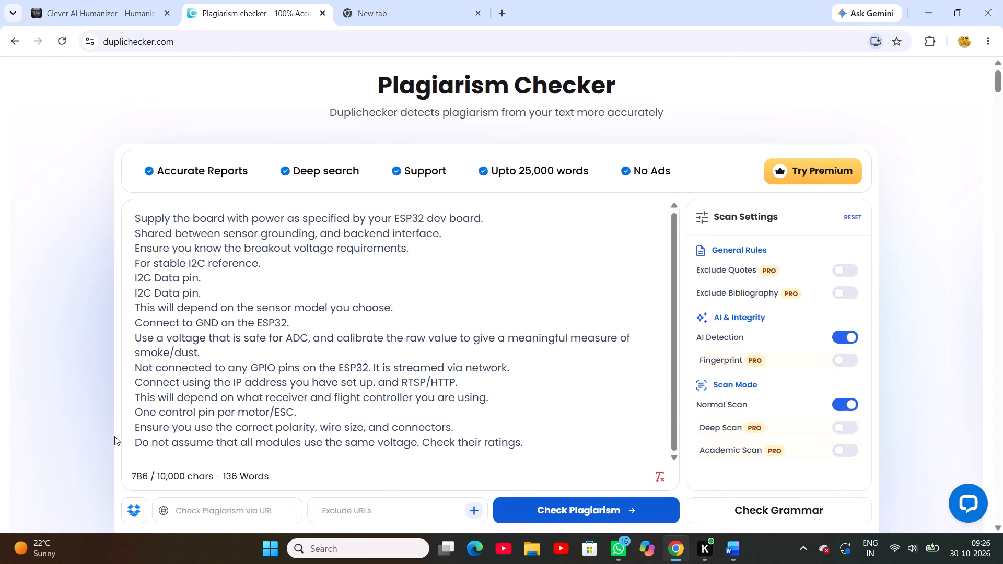
left_click_drag(135, 424, 410, 432)
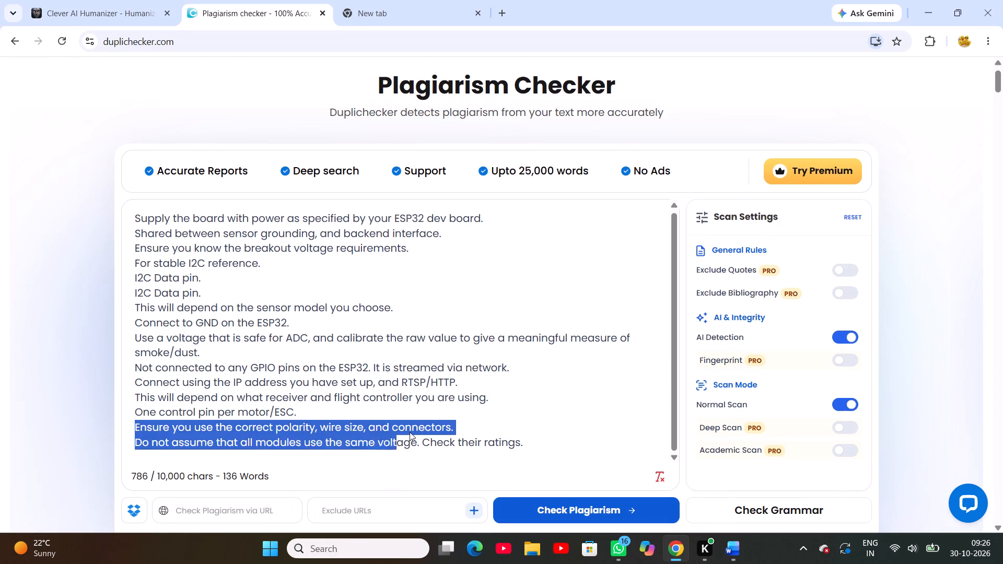
left_click_drag(410, 432, 453, 424)
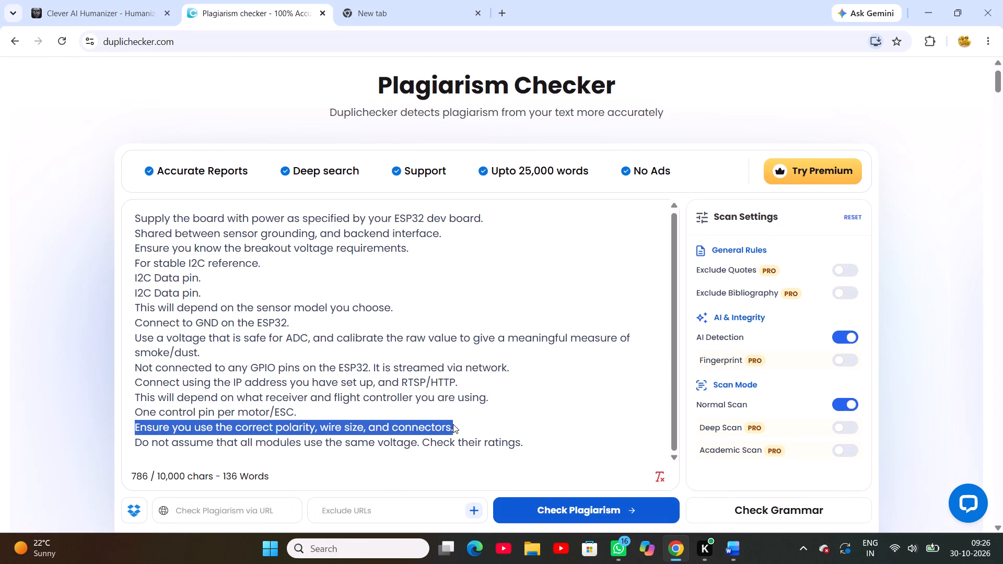
right_click(453, 424)
left_click(514, 151)
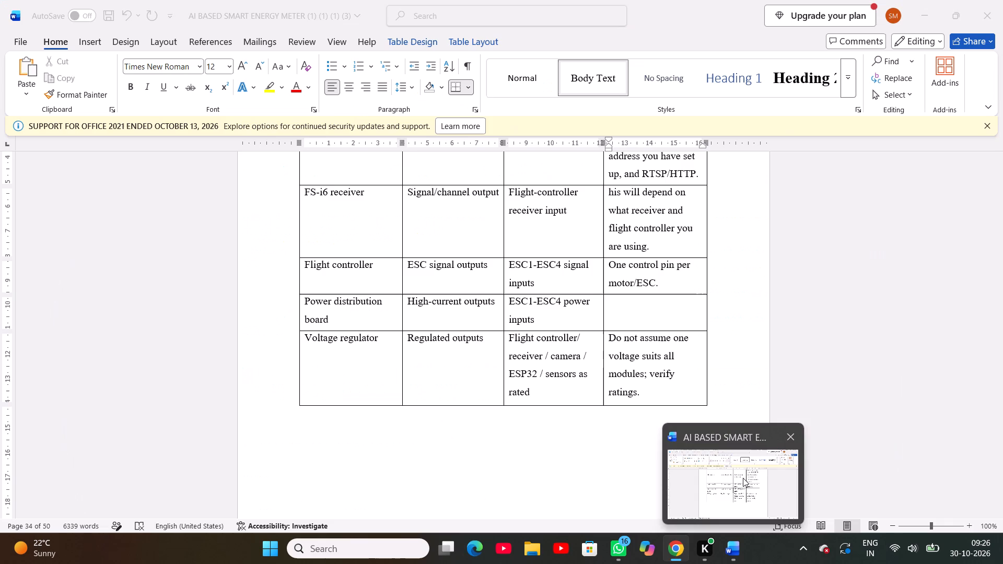
left_click(743, 478)
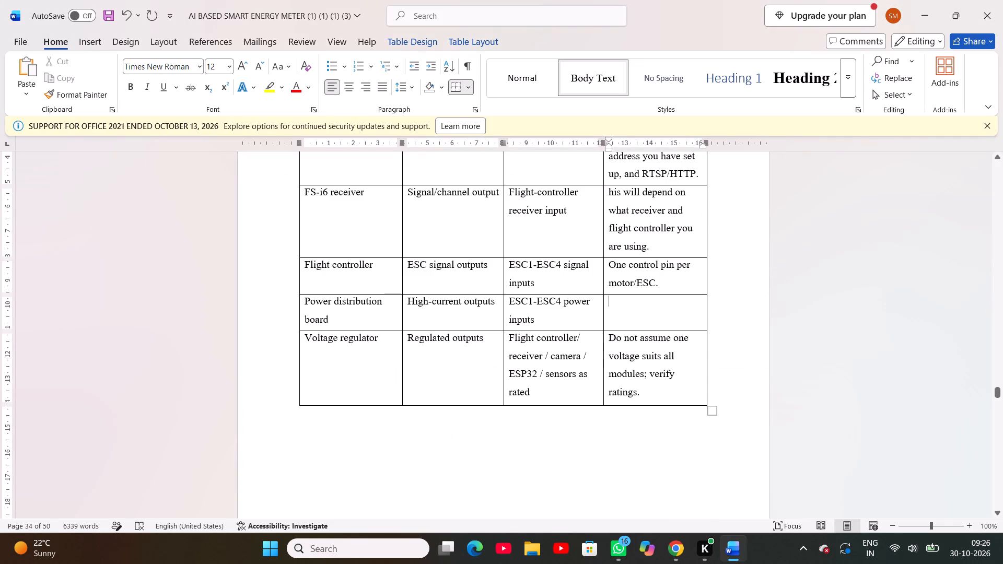
left_click(610, 304)
right_click(610, 304)
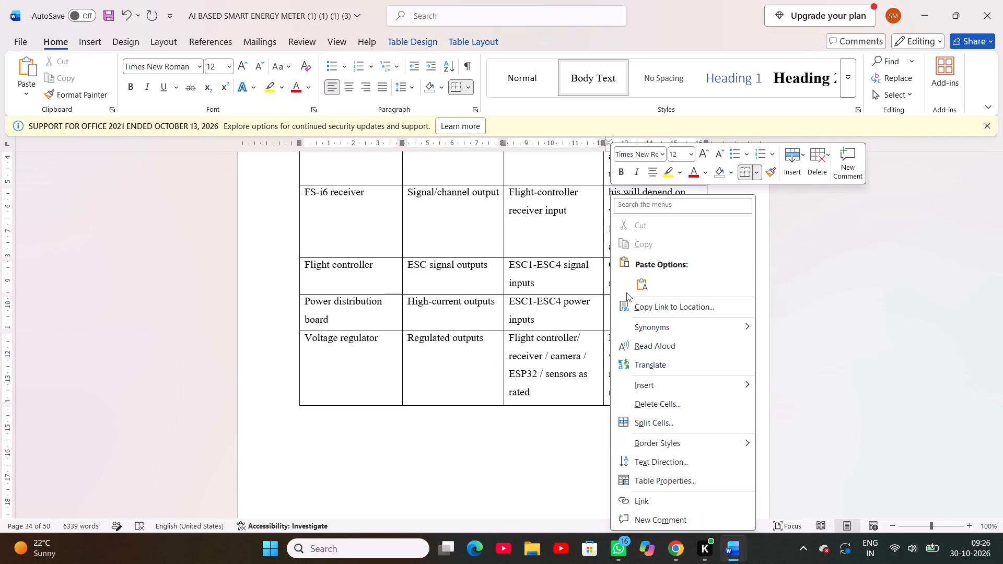
left_click(638, 280)
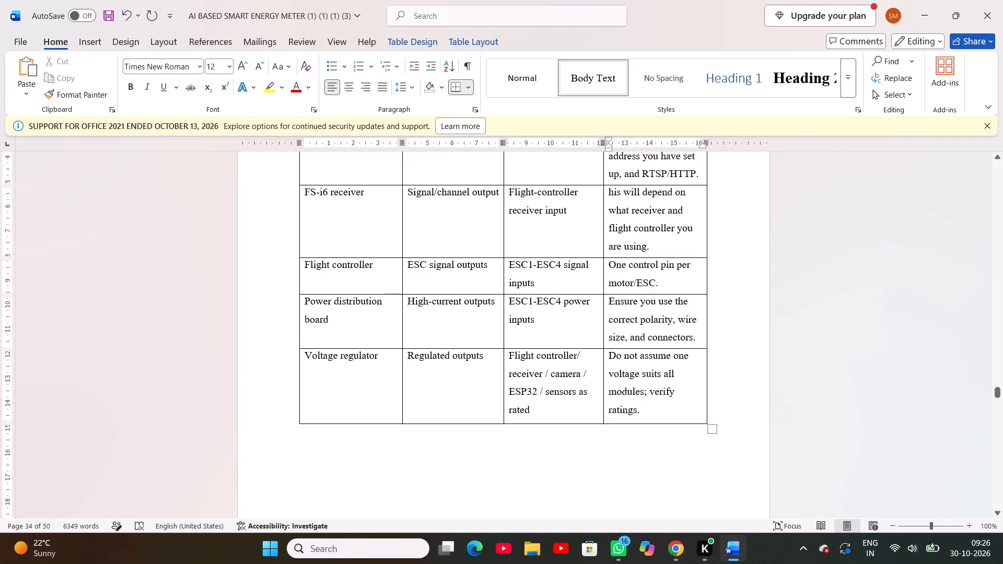
Replace the voltage regulator implementation note in Word with "Do not assume that all modules use the same voltage. Check their ratings." from DupliChecker in Chrome.
left_click_drag(610, 354, 636, 397)
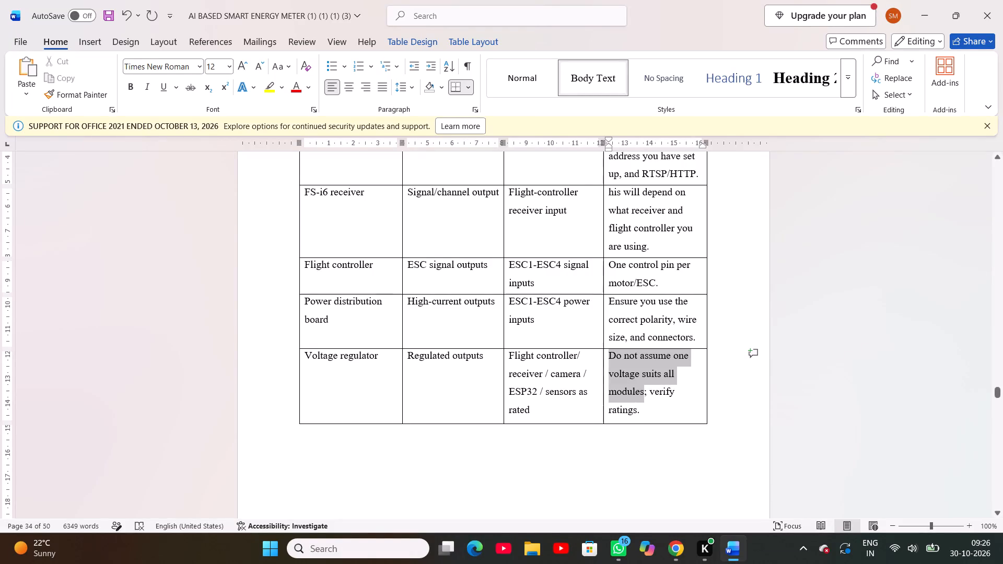
left_click_drag(636, 397, 641, 405)
key("BackSpace")
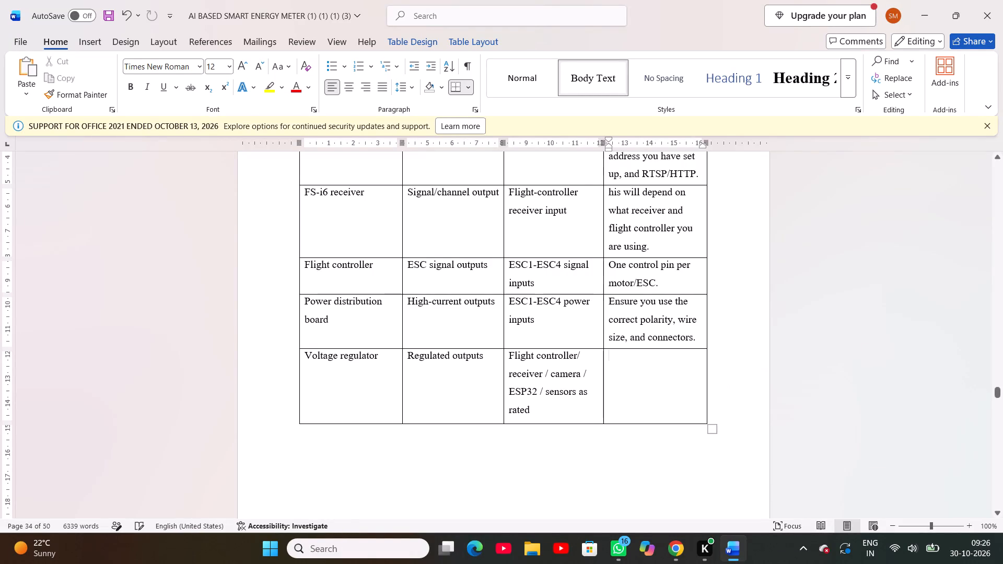
left_click(677, 510)
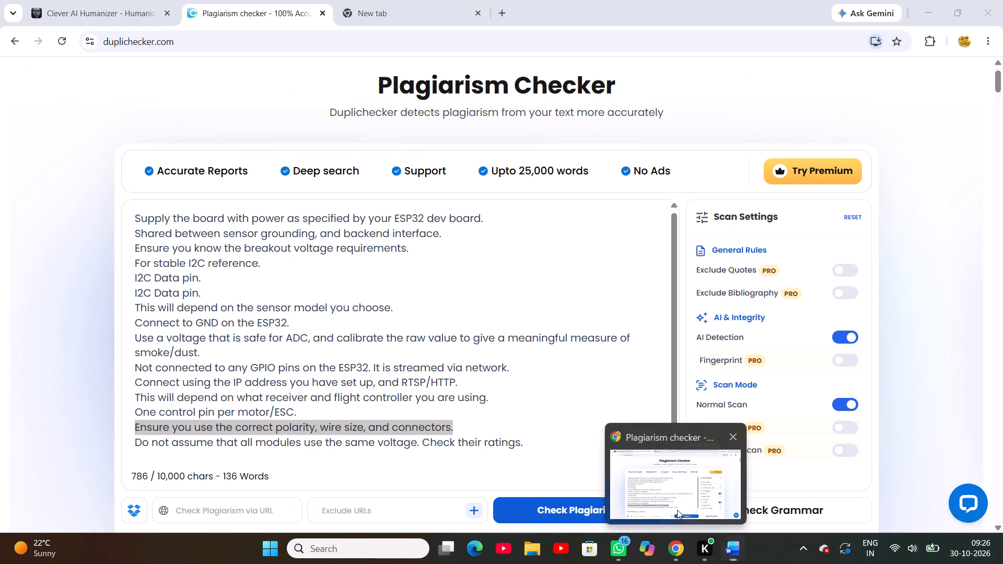
left_click(573, 406)
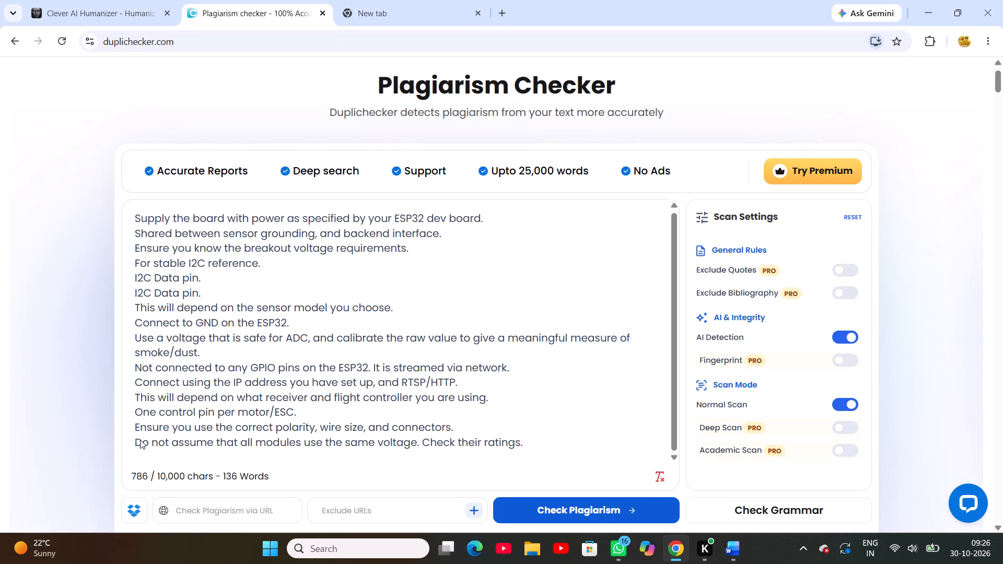
left_click_drag(132, 439, 512, 463)
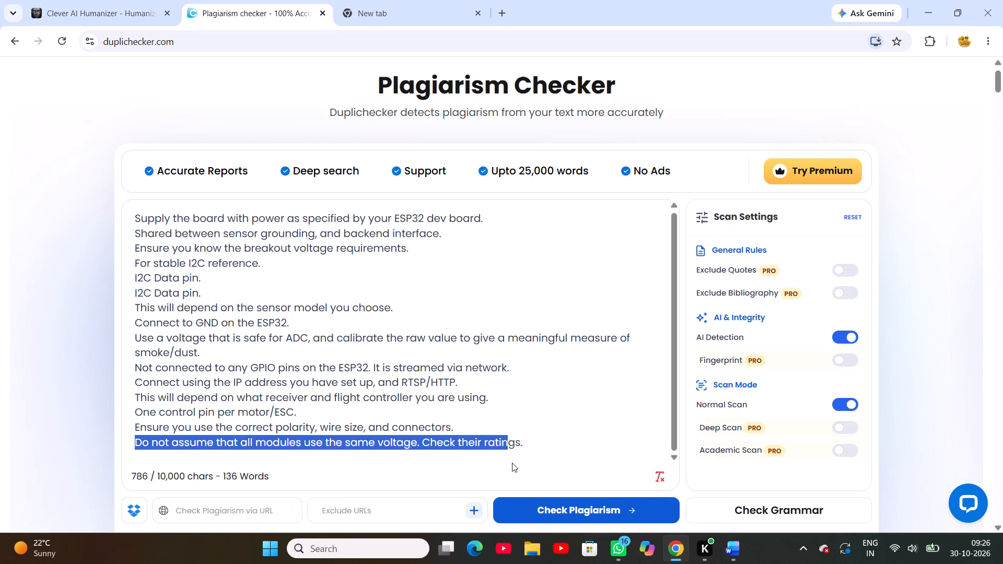
left_click_drag(512, 463, 528, 463)
right_click(527, 464)
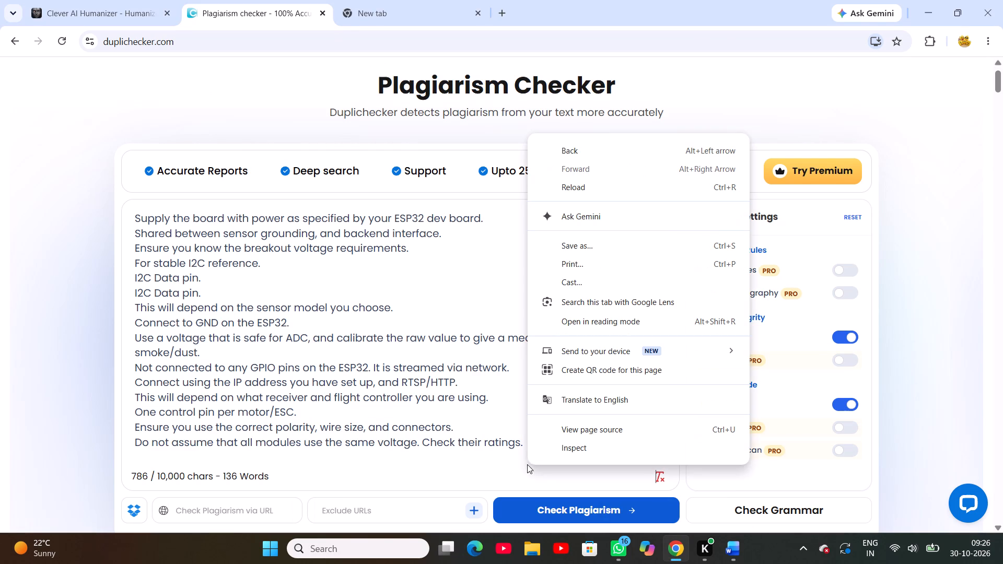
left_click(438, 408)
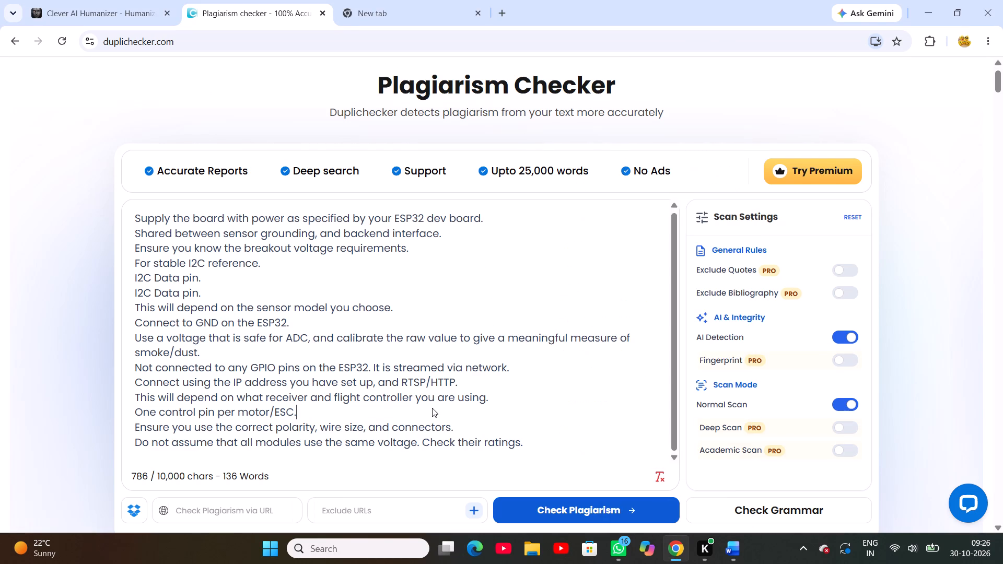
left_click_drag(135, 440, 499, 419)
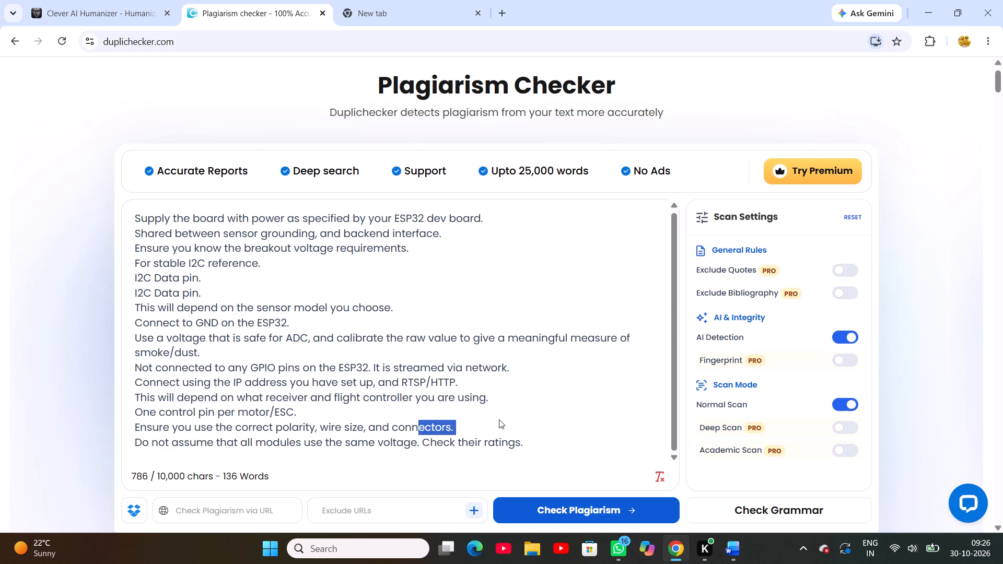
left_click_drag(499, 419, 523, 447)
right_click(523, 447)
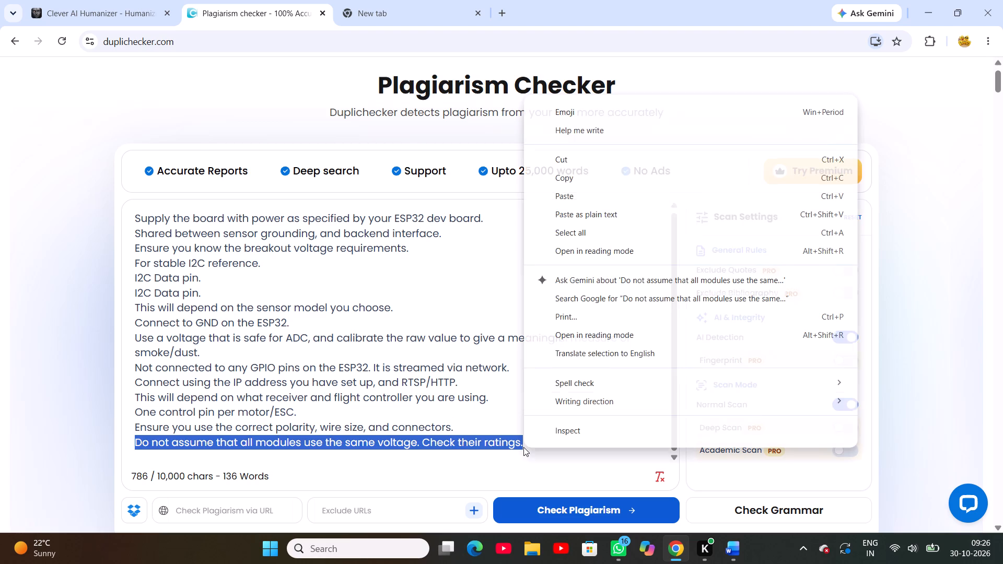
left_click(566, 182)
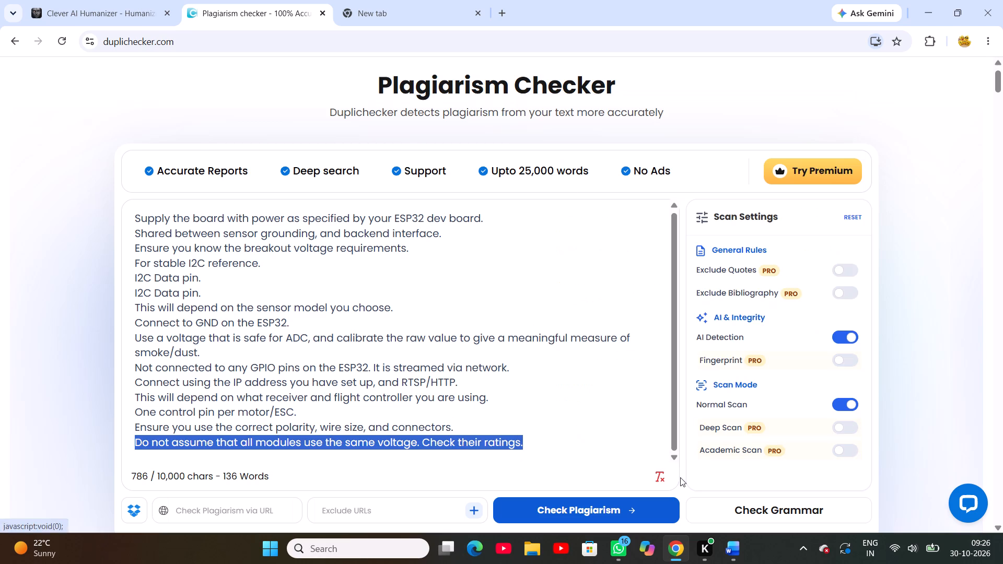
left_click_drag(731, 492, 619, 356)
left_click(619, 356)
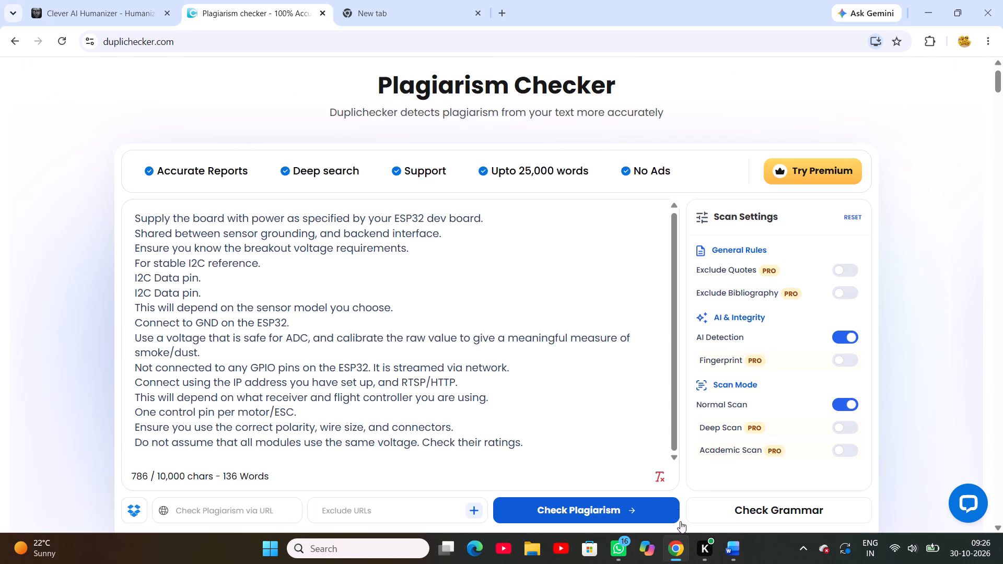
Paste "Do not assume that all modules use the same voltage. Check their ratings." into the voltage regulator row's empty note cell in Word.
left_click(726, 501)
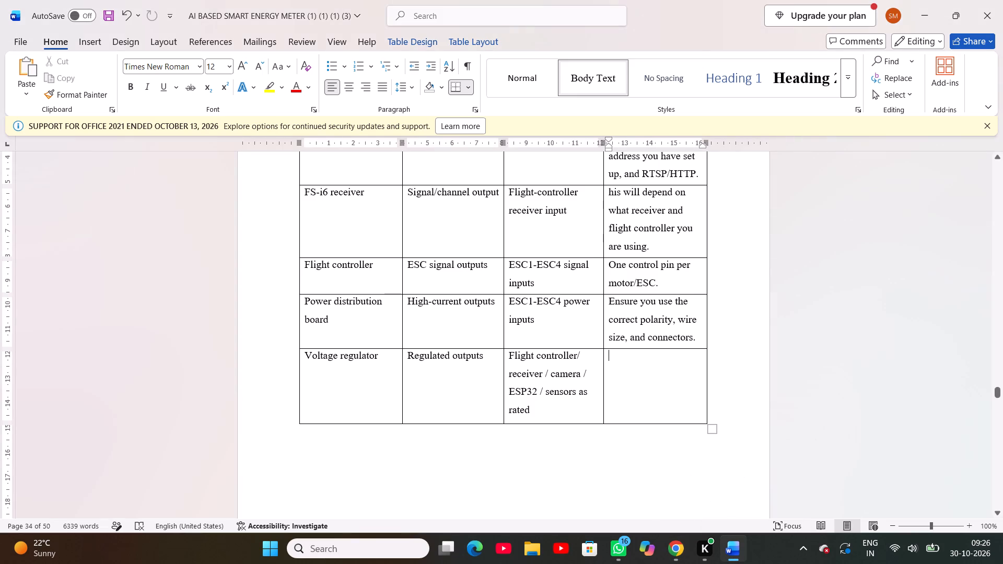
left_click(611, 356)
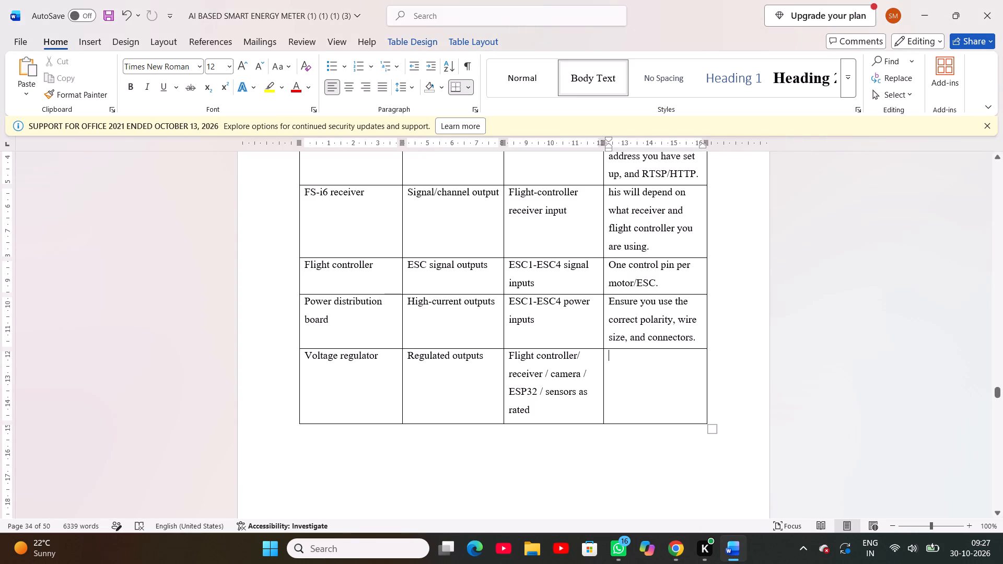
right_click(611, 357)
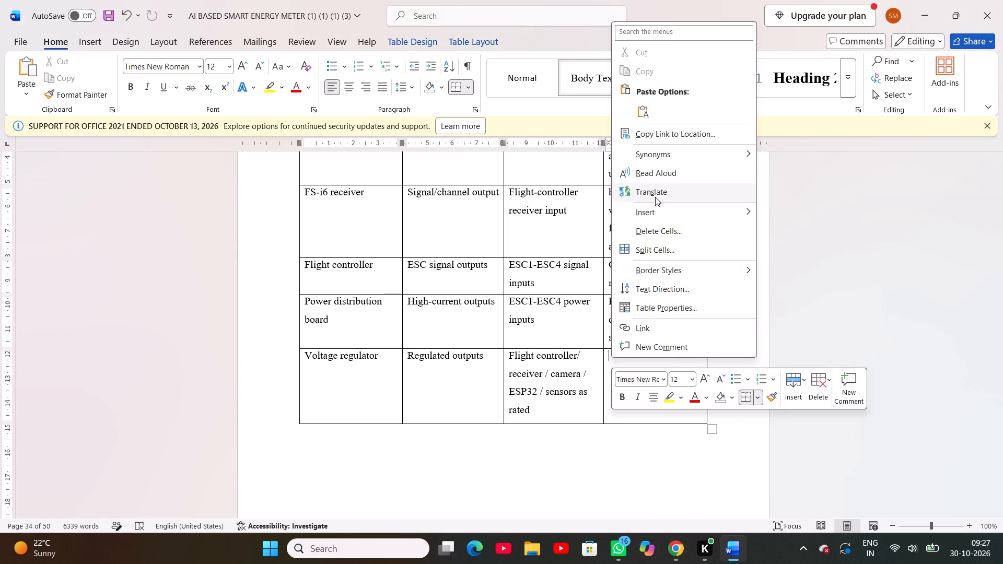
left_click(645, 112)
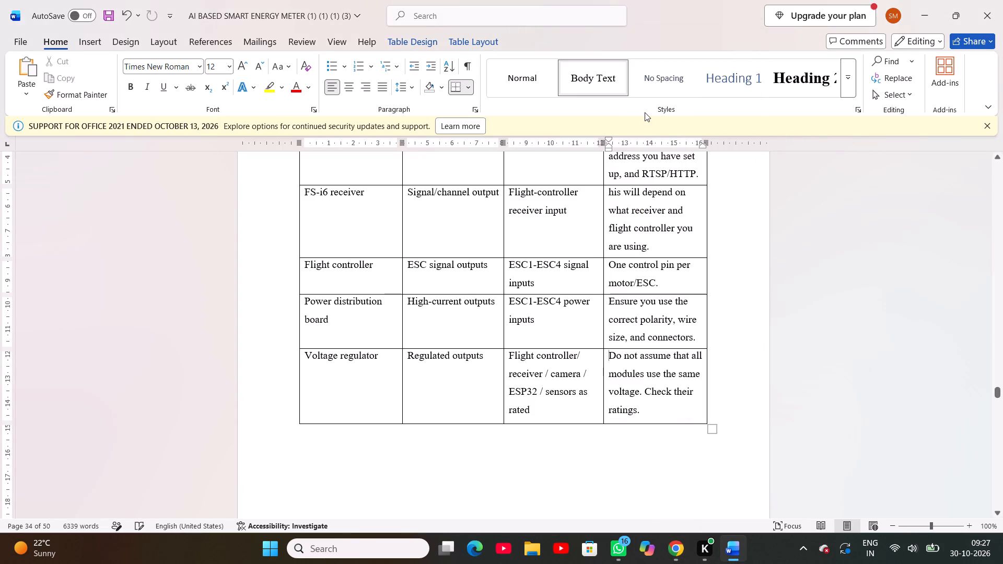
Insert a blank line before the "5.3 Circuit Diagram" heading to push it down the page.
scroll(656, 305, "up", 3)
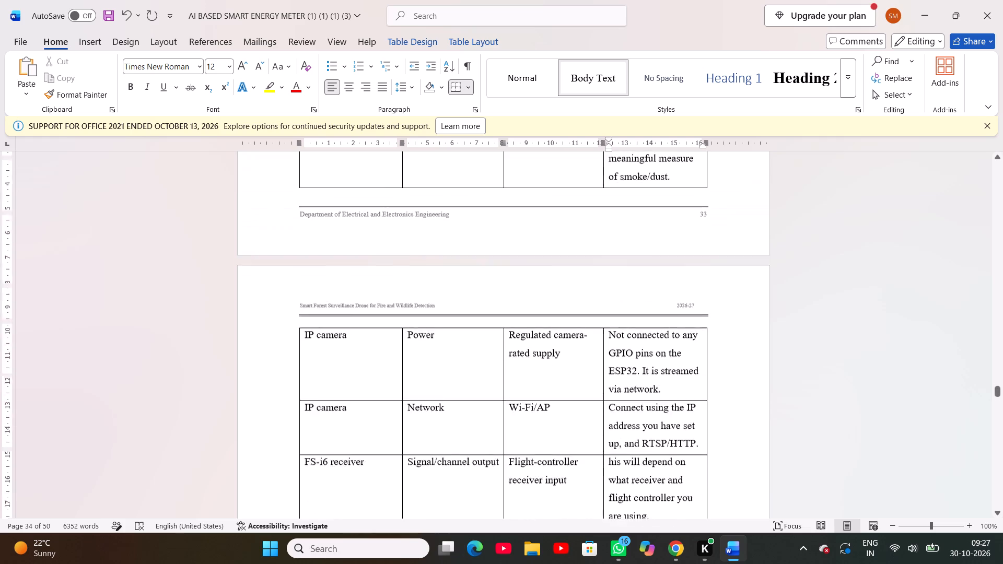
scroll(656, 305, "down", 1)
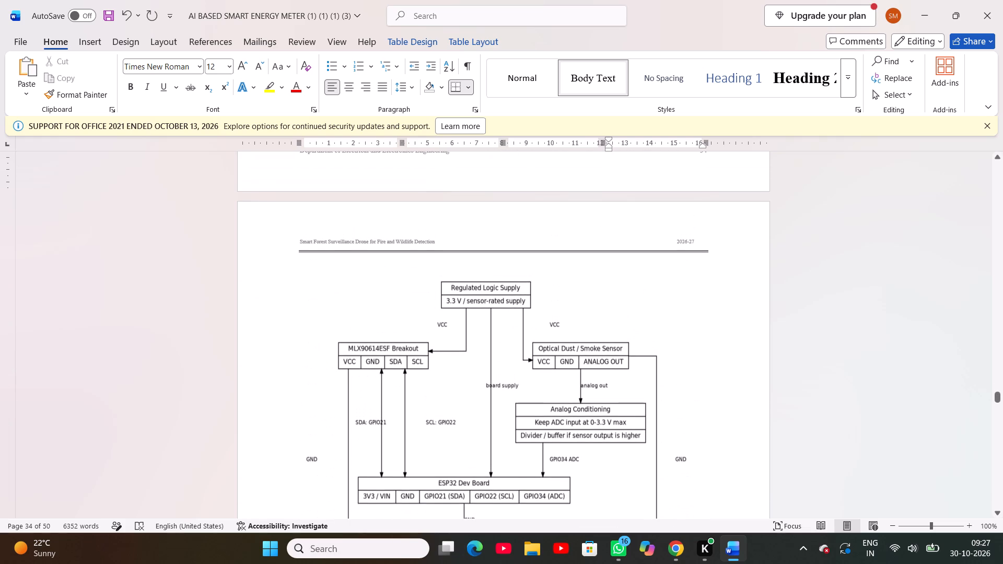
scroll(656, 305, "up", 1)
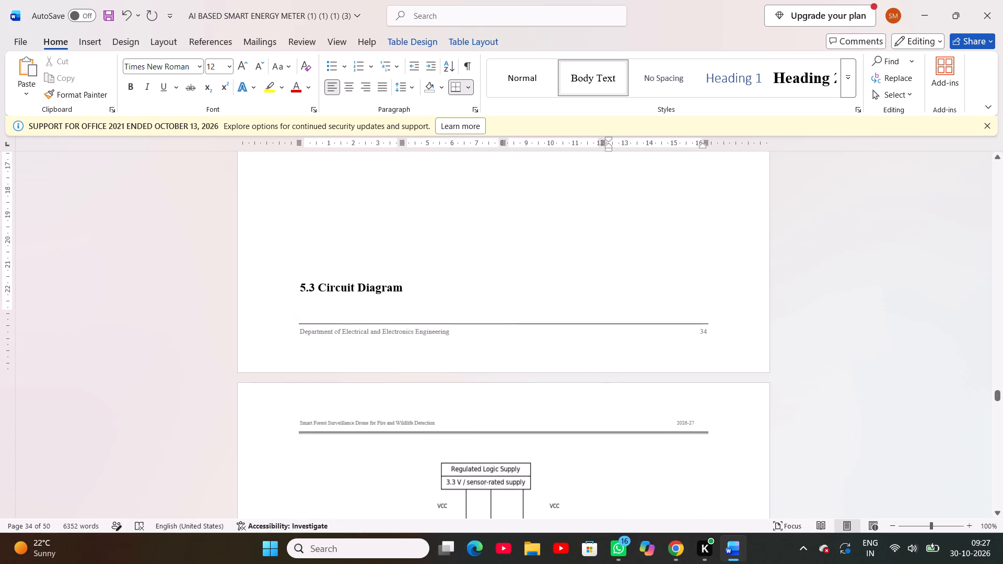
scroll(656, 305, "up", 2)
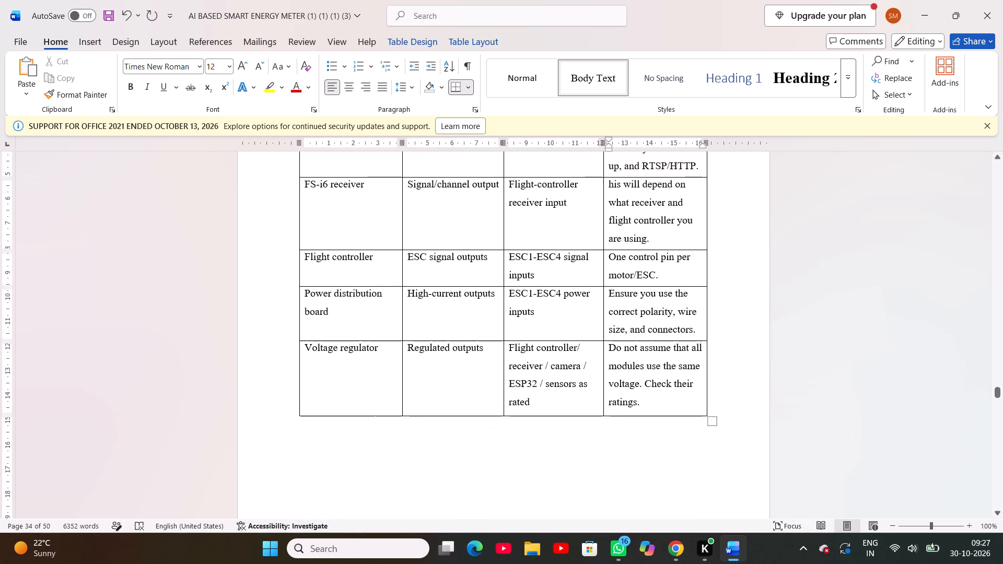
scroll(656, 305, "down", 1)
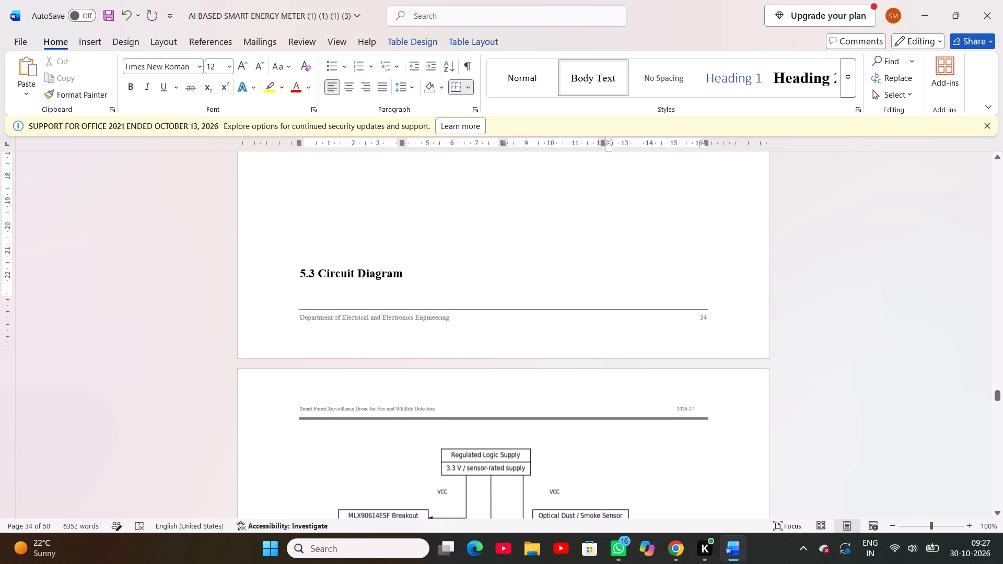
left_click(298, 272)
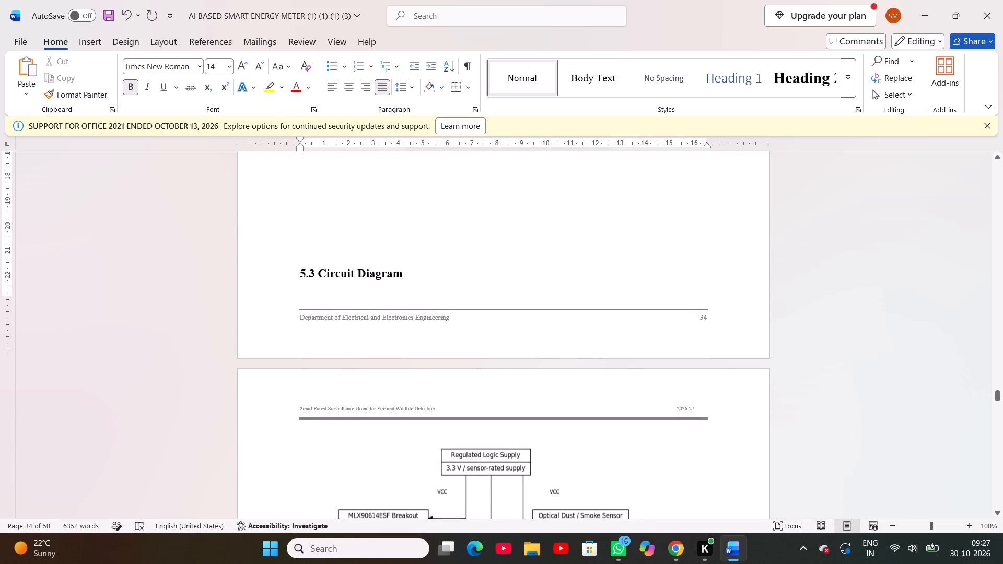
key("Return")
Review the section 5.3 circuit diagram and the 5.4 Flight and Power Interconnection Summary table.
scroll(298, 272, "down", 2)
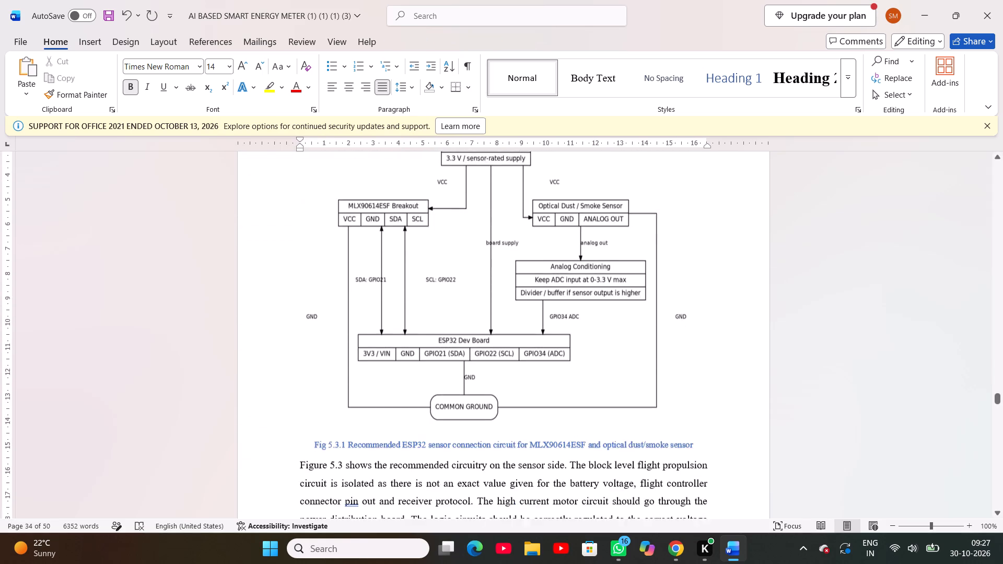
scroll(298, 272, "down", 3)
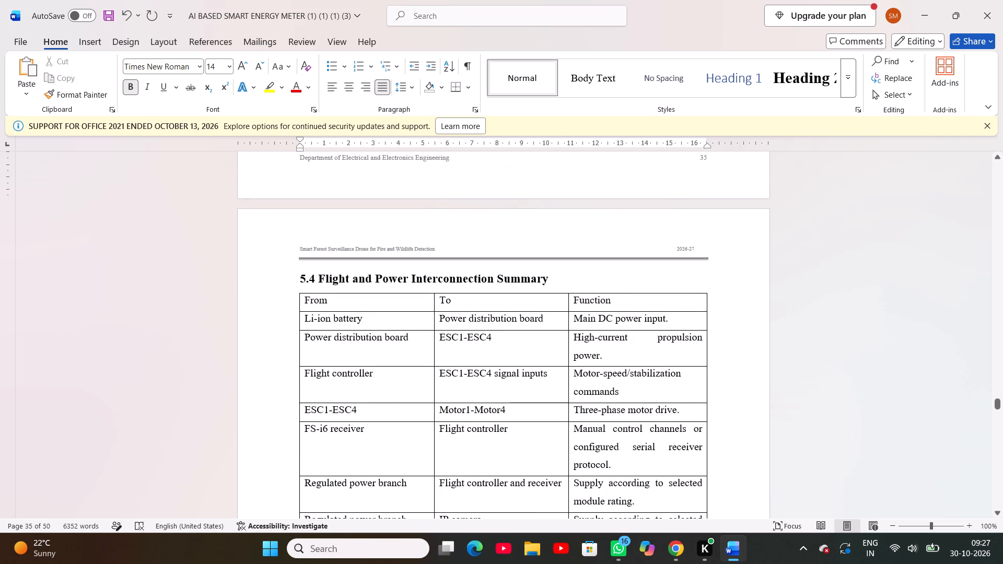
Copy the Function column entries of Word's 5.4 Flight and Power Interconnection Summary table and humanize them in Clever AI Humanizer in Chrome.
scroll(298, 272, "down", 1)
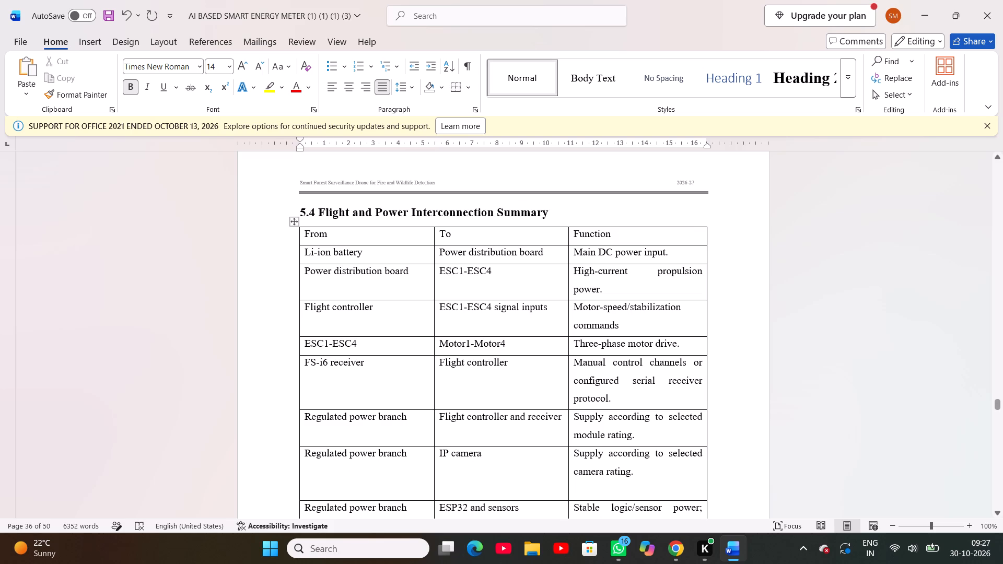
left_click_drag(574, 250, 588, 286)
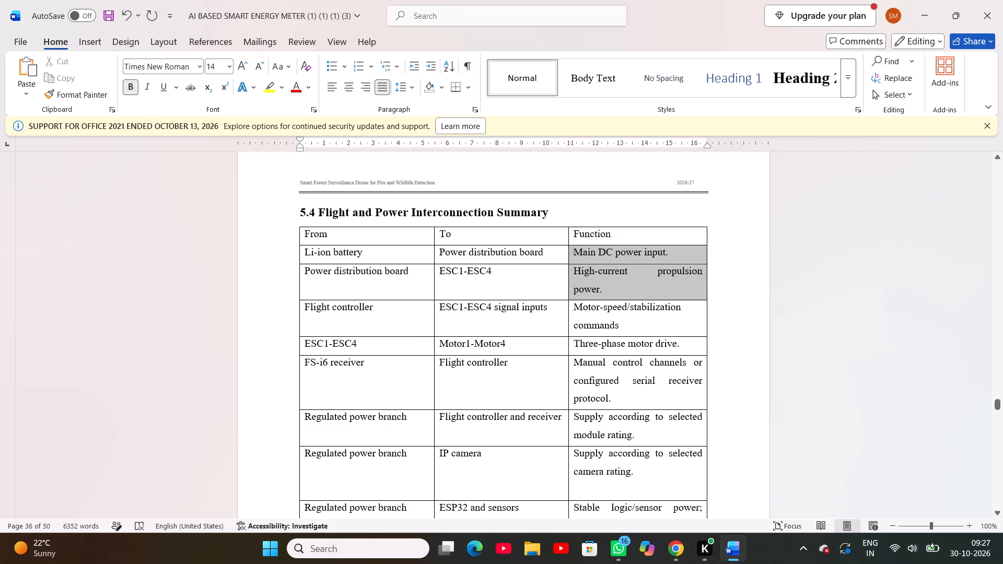
left_click_drag(588, 286, 665, 491)
scroll(588, 340, "up", 1)
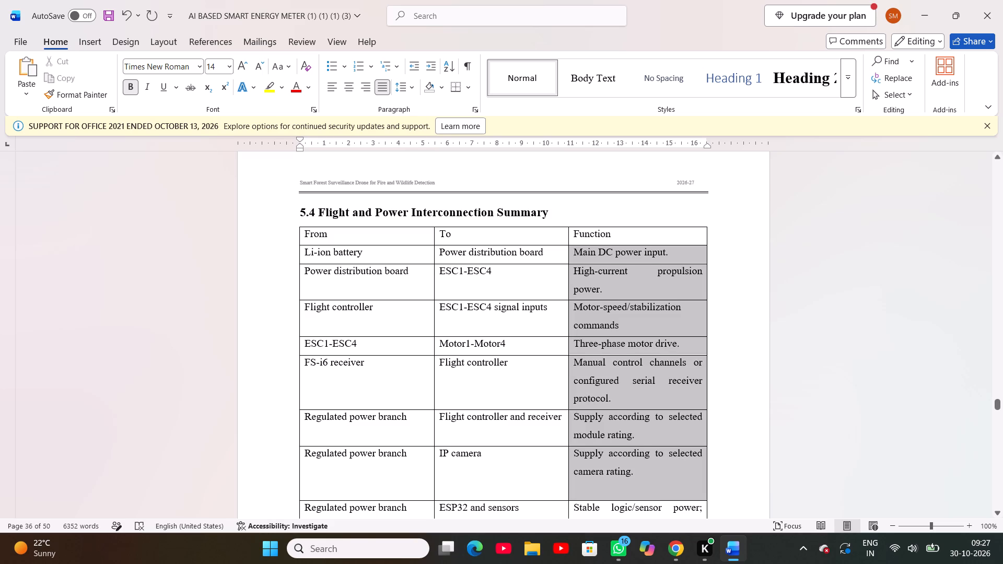
left_click_drag(665, 491, 685, 243)
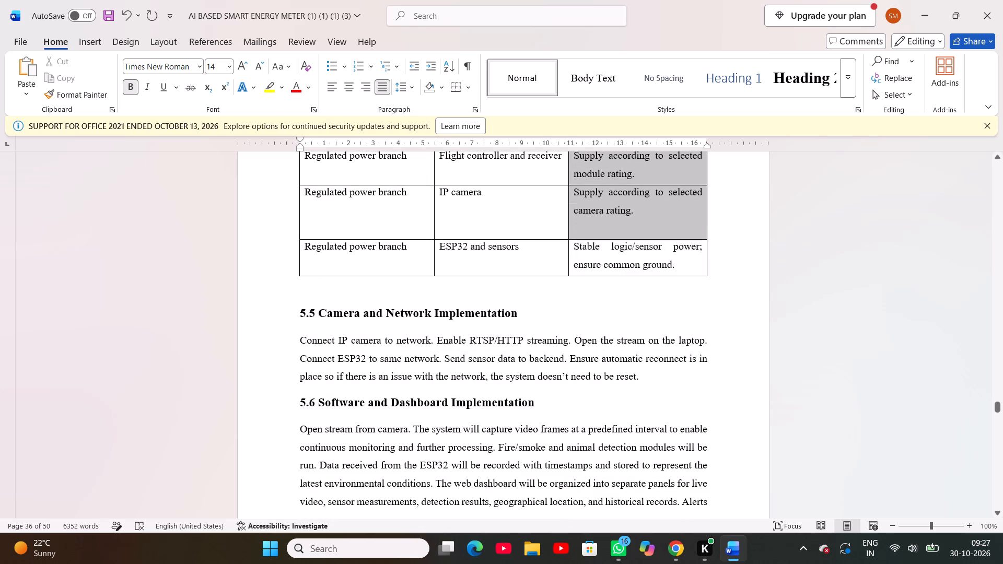
left_click_drag(685, 243, 682, 264)
right_click(682, 264)
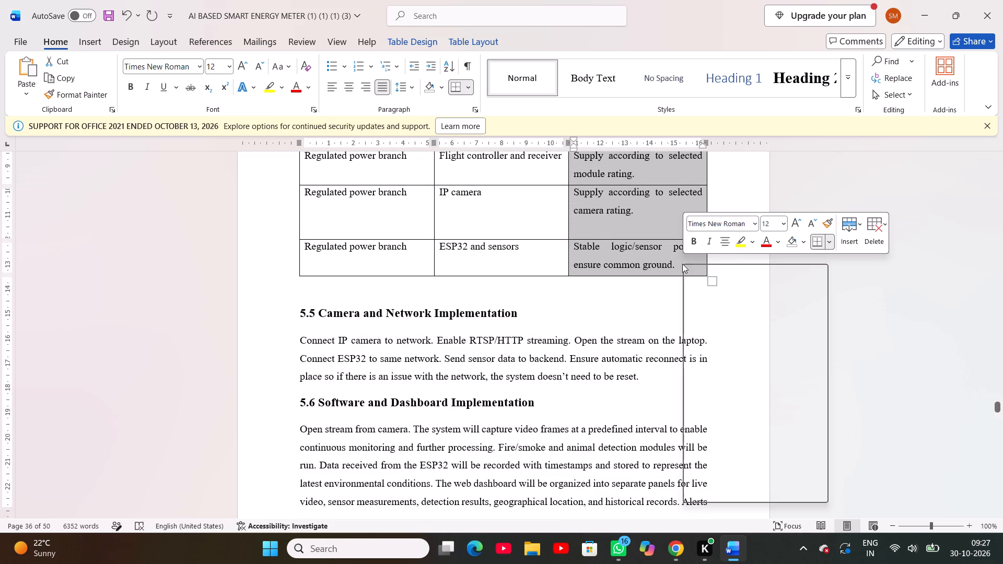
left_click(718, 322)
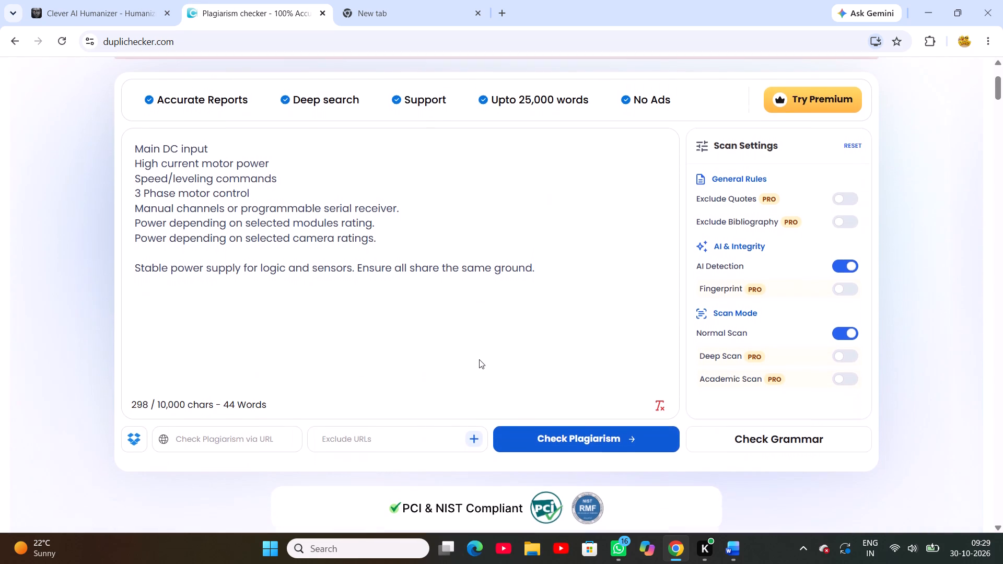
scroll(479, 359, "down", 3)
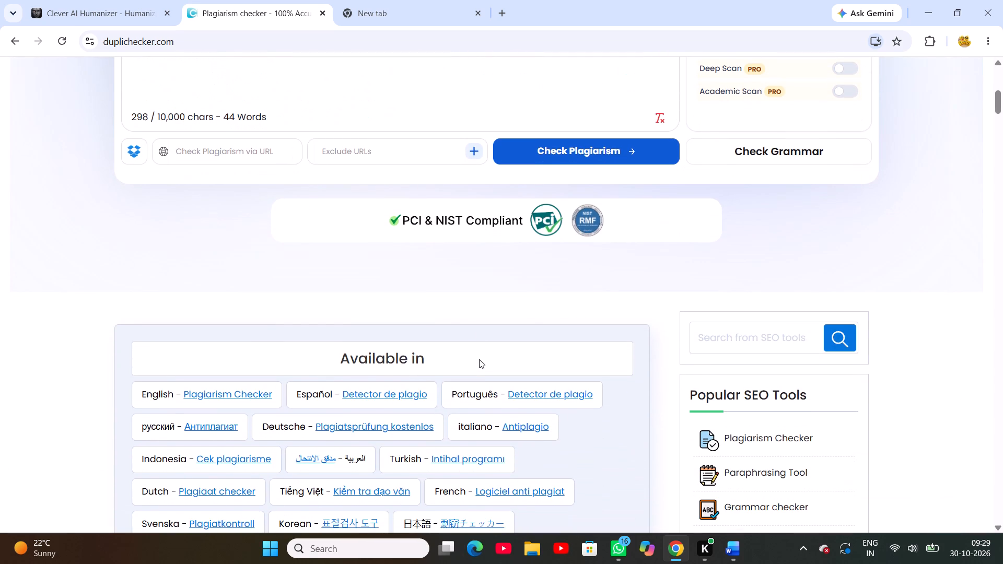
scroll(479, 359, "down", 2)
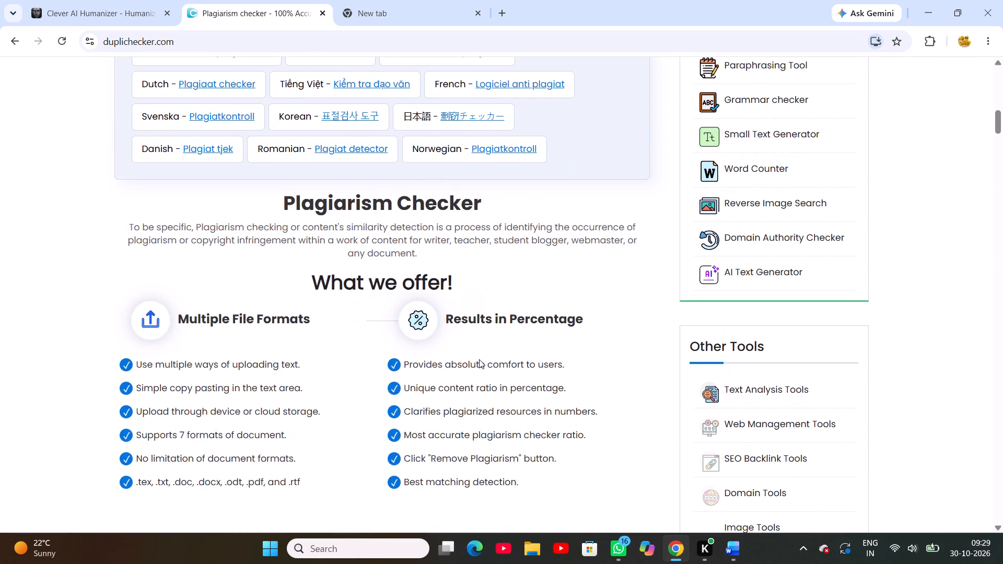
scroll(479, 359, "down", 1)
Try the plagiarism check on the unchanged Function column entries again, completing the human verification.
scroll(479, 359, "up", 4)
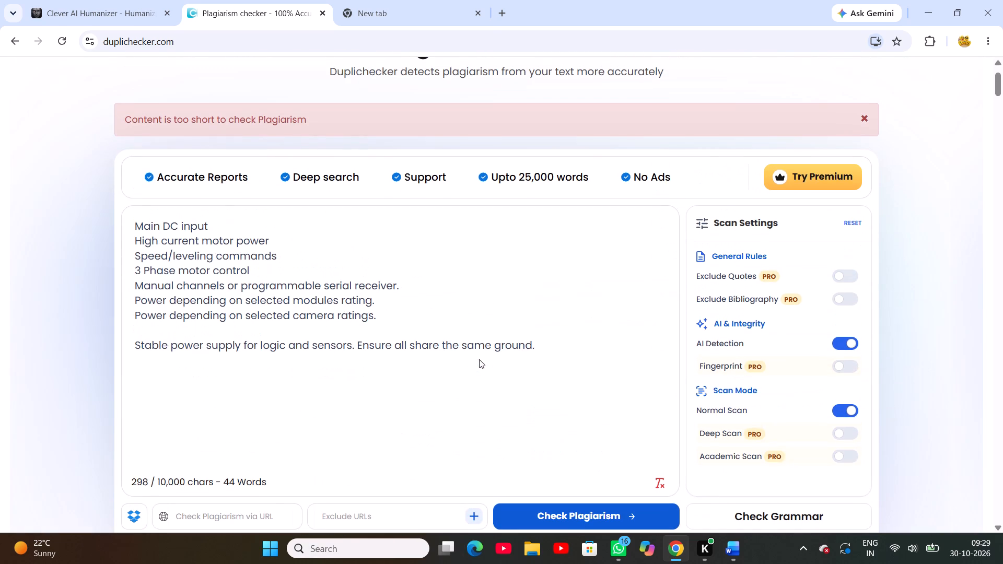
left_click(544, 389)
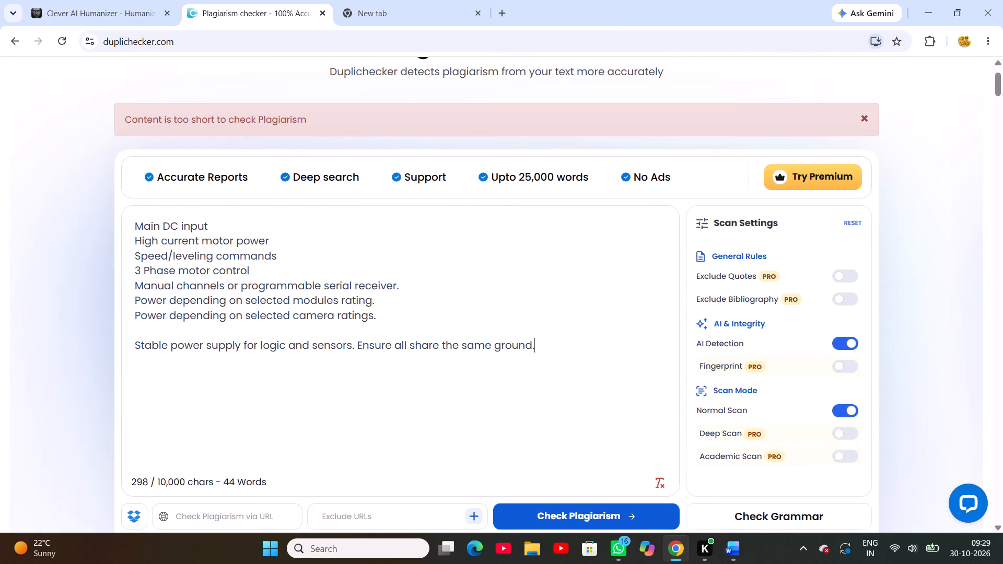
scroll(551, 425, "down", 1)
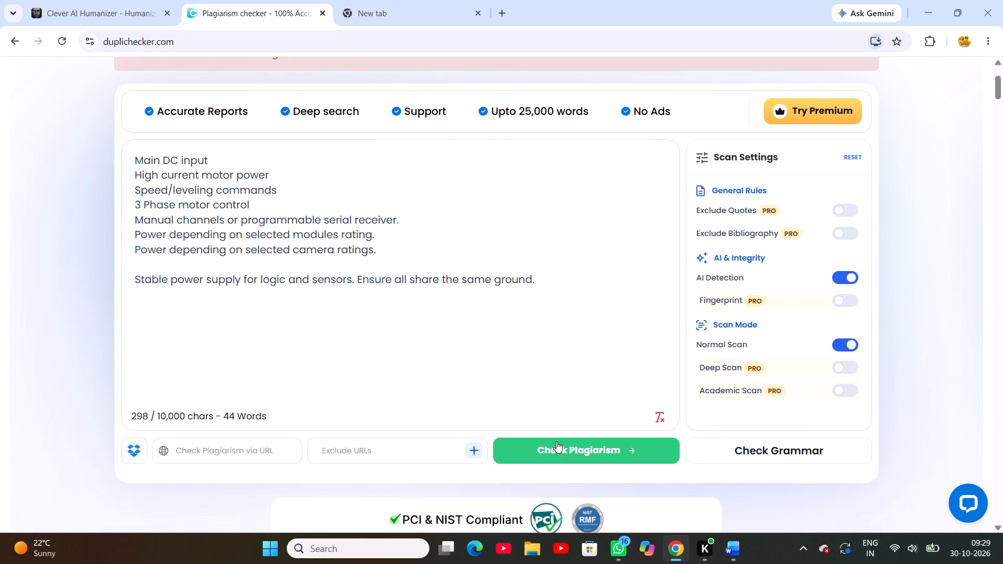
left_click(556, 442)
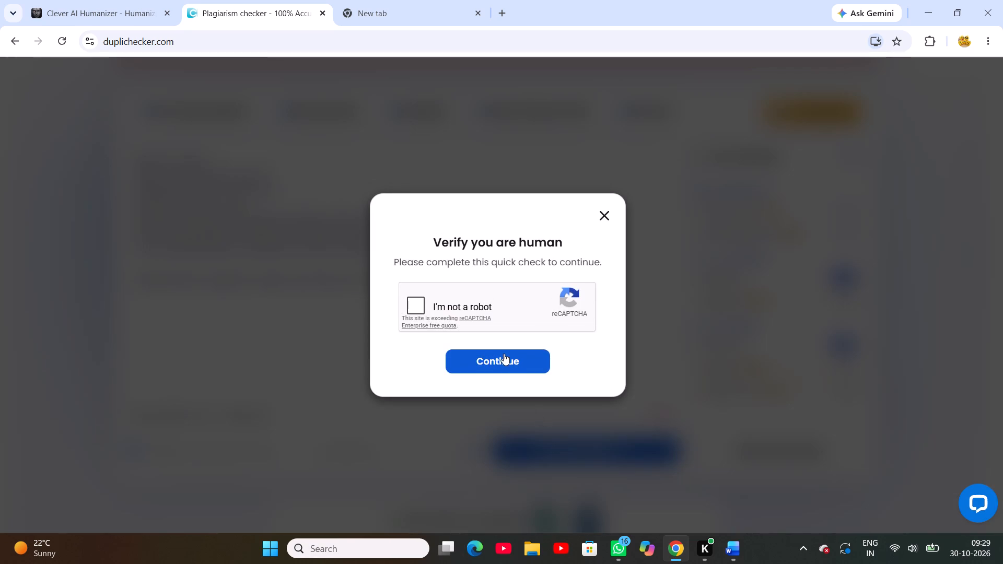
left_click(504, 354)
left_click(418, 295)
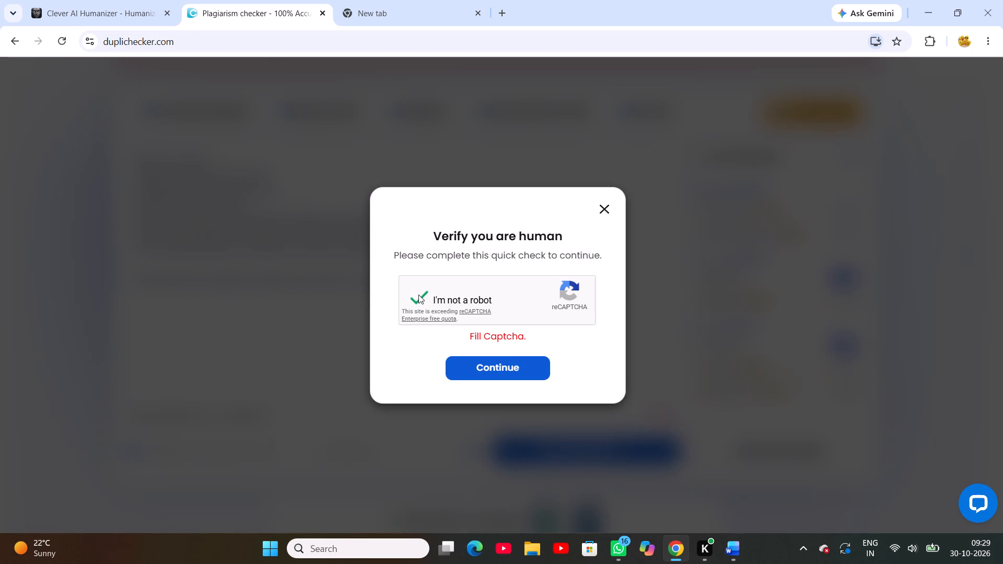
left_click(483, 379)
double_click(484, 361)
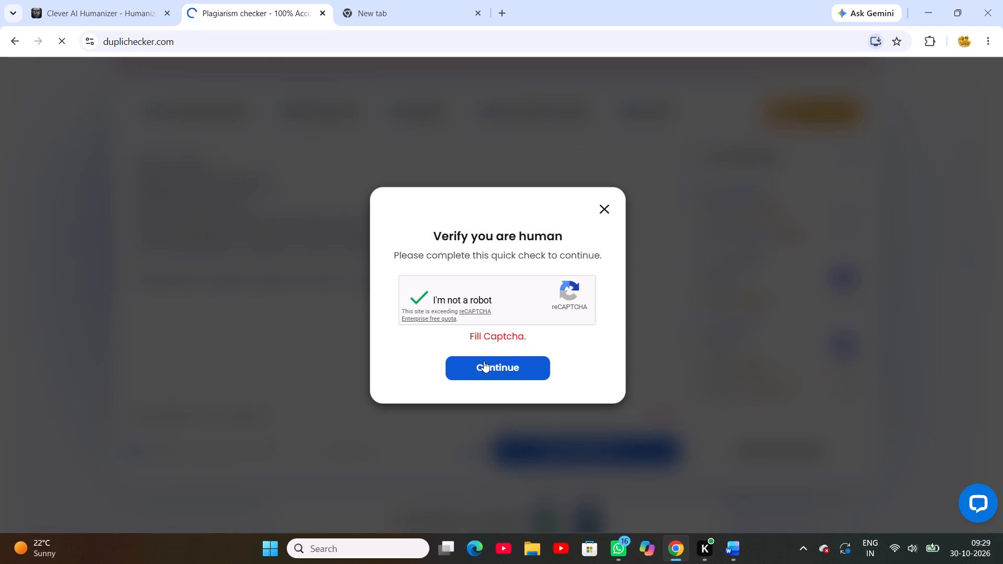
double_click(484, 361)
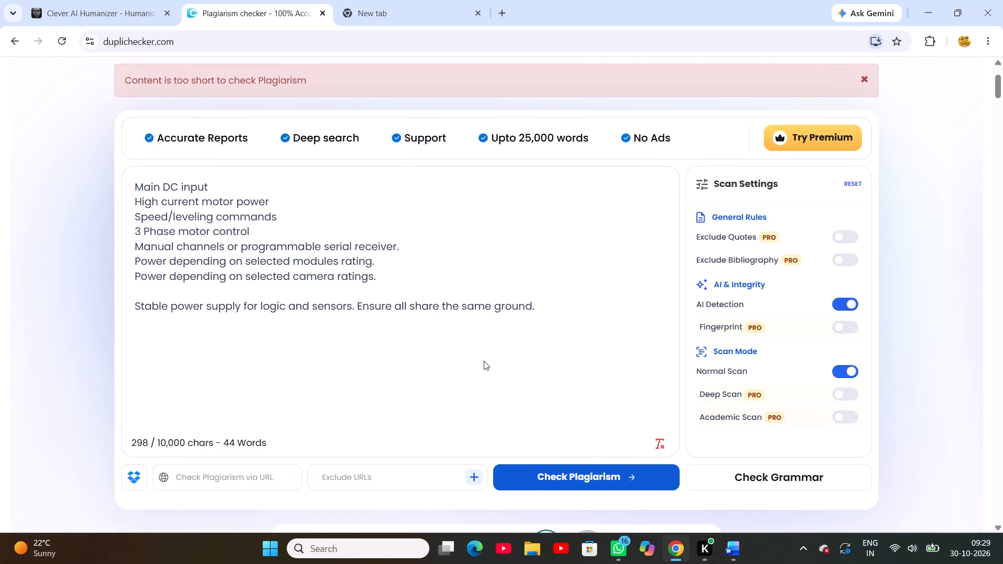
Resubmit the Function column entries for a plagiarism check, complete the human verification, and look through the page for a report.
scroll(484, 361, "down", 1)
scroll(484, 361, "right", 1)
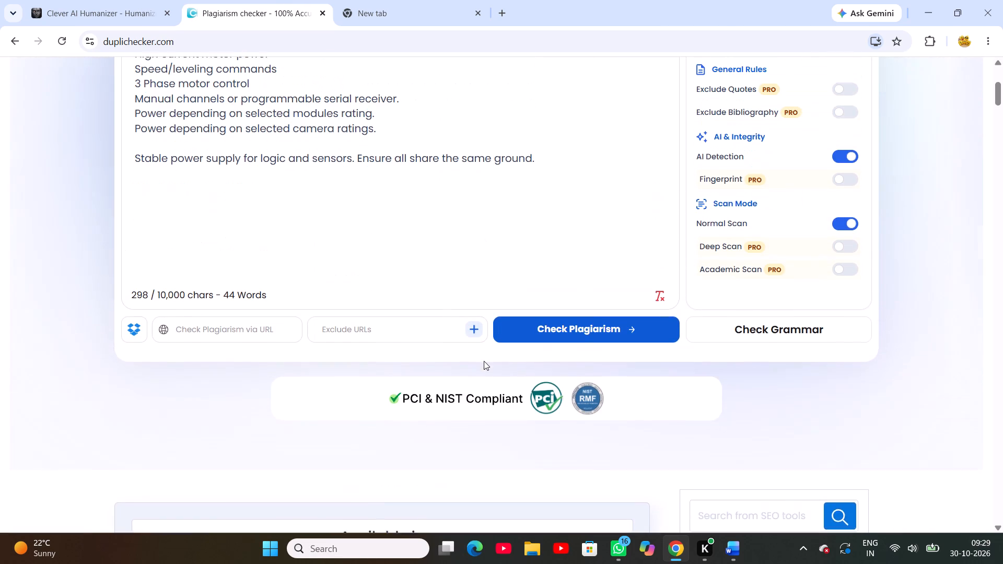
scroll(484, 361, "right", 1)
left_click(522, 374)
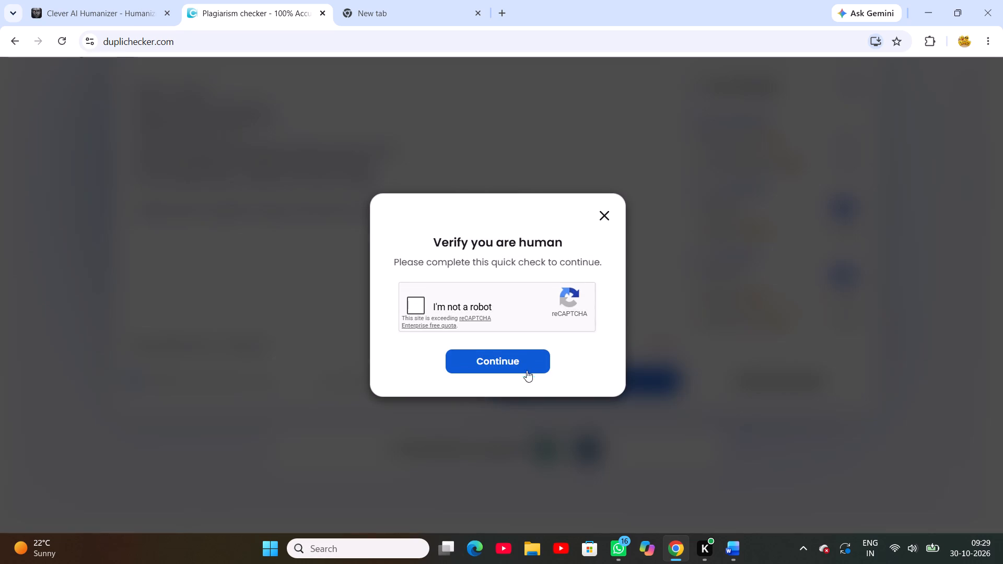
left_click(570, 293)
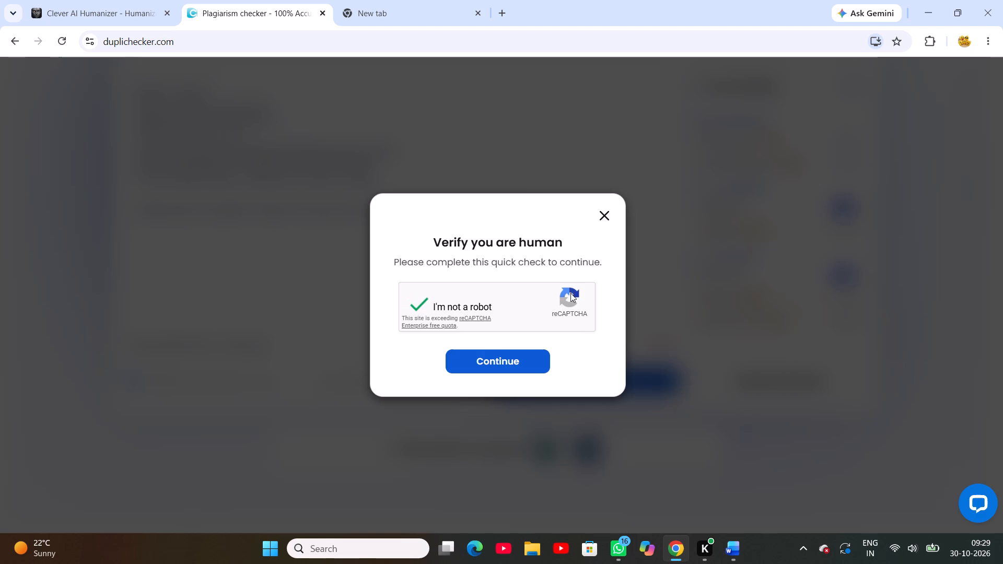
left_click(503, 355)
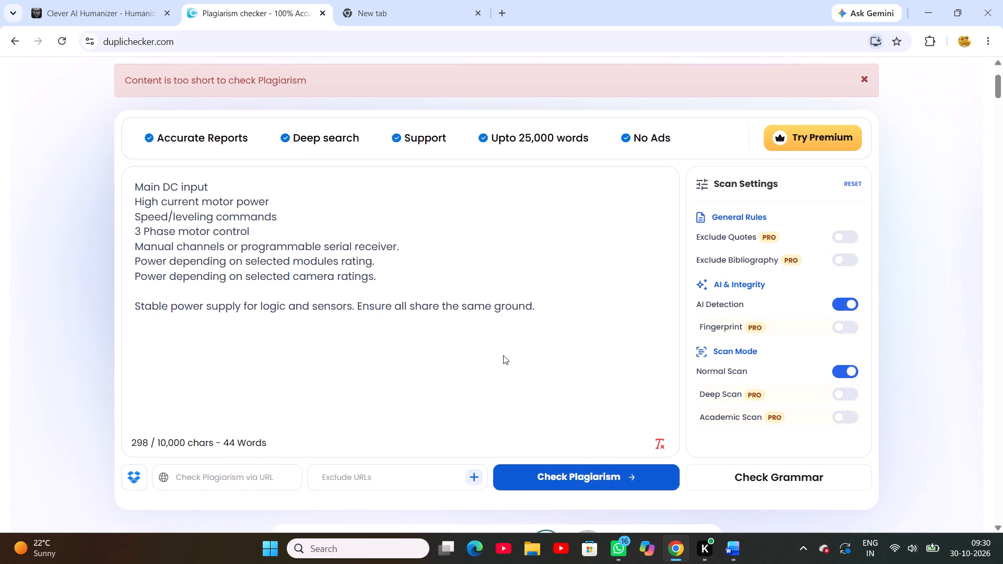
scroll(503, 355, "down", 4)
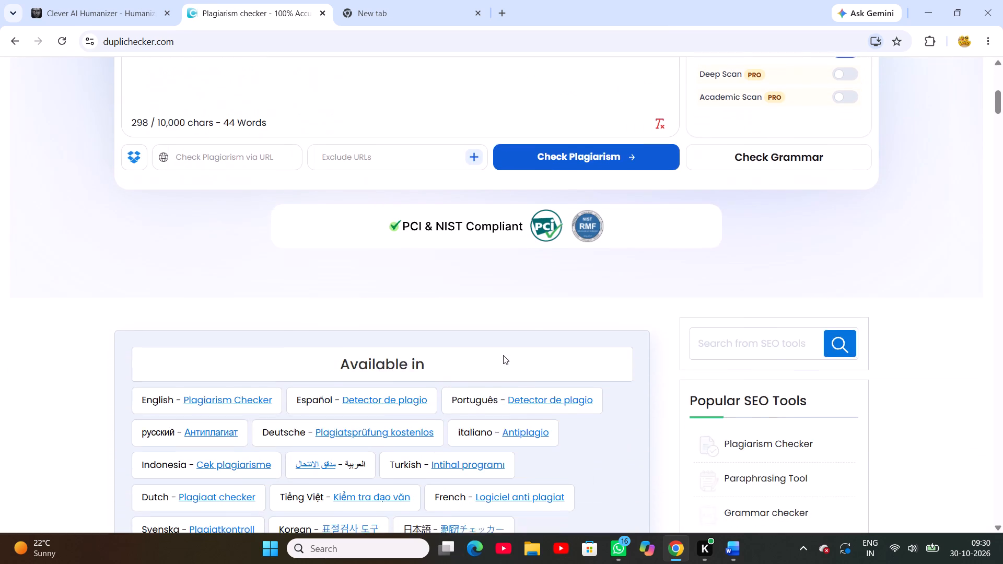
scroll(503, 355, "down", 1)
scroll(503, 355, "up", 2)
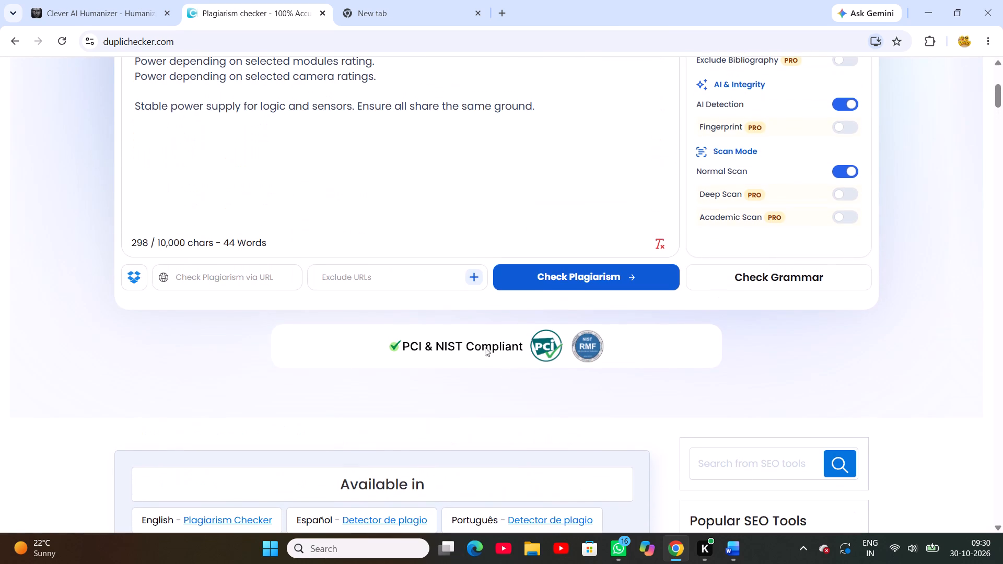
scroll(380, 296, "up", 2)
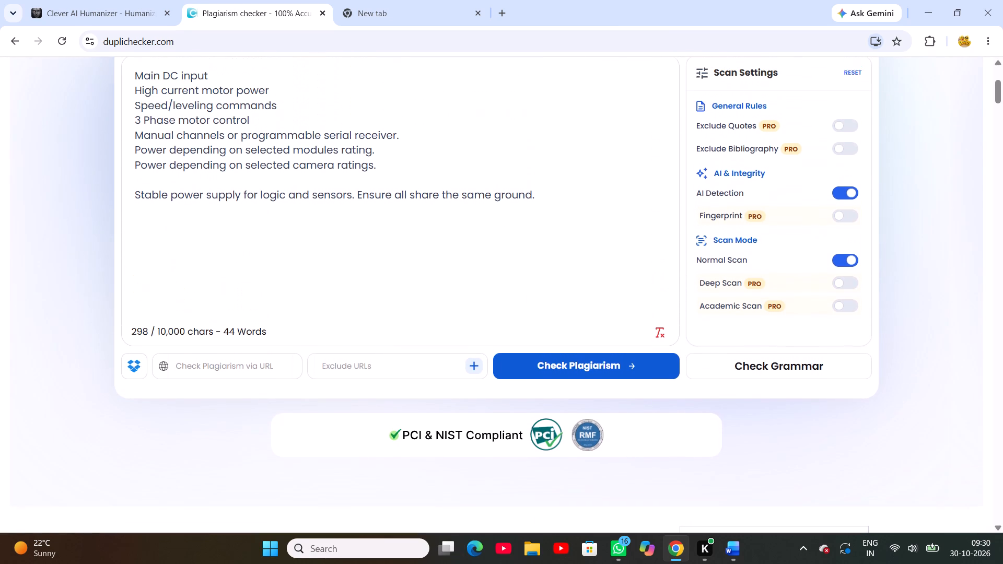
Resubmit the Function column entries for a plagiarism check in DupliChecker, completing the human verification.
scroll(380, 296, "up", 2)
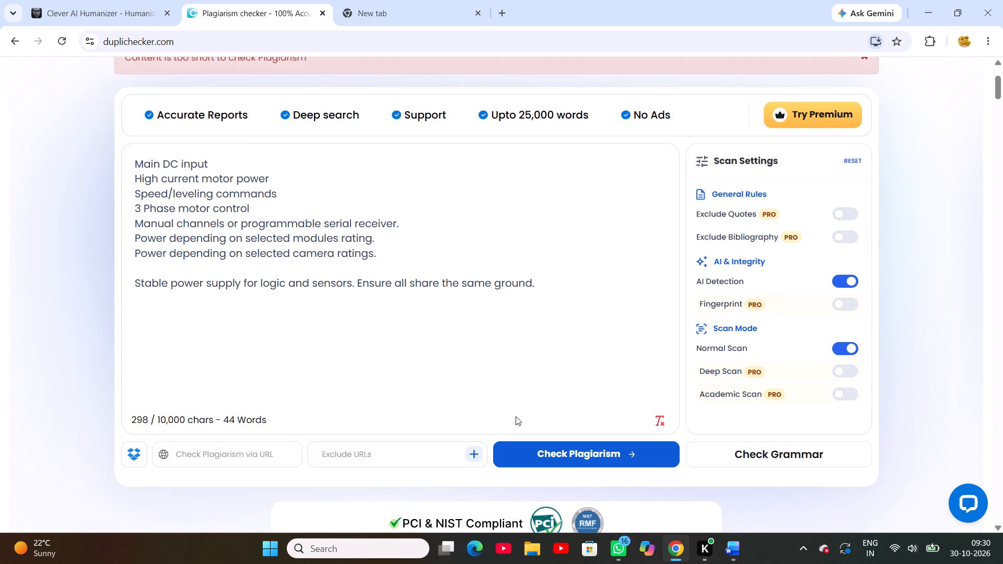
left_click(565, 461)
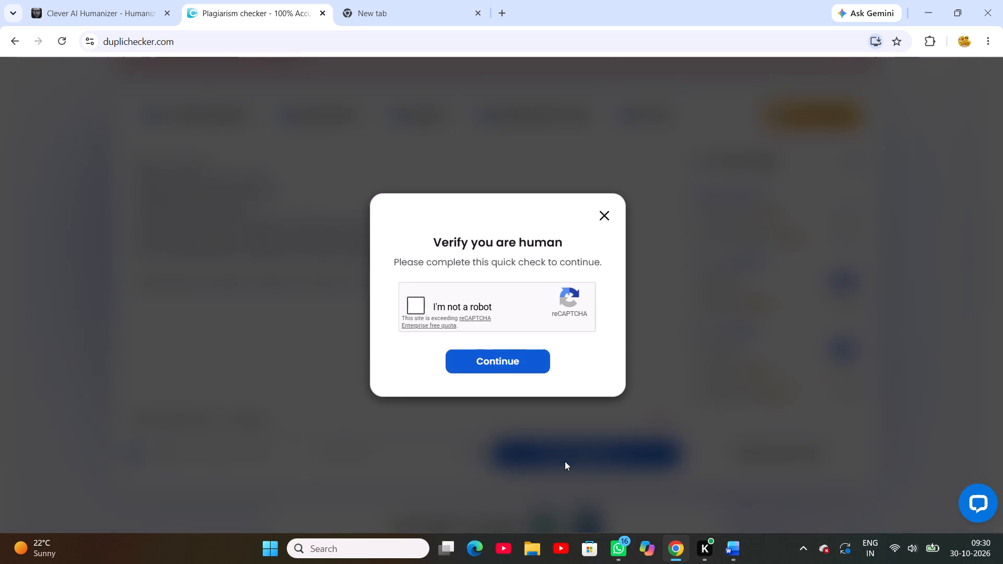
left_click(489, 357)
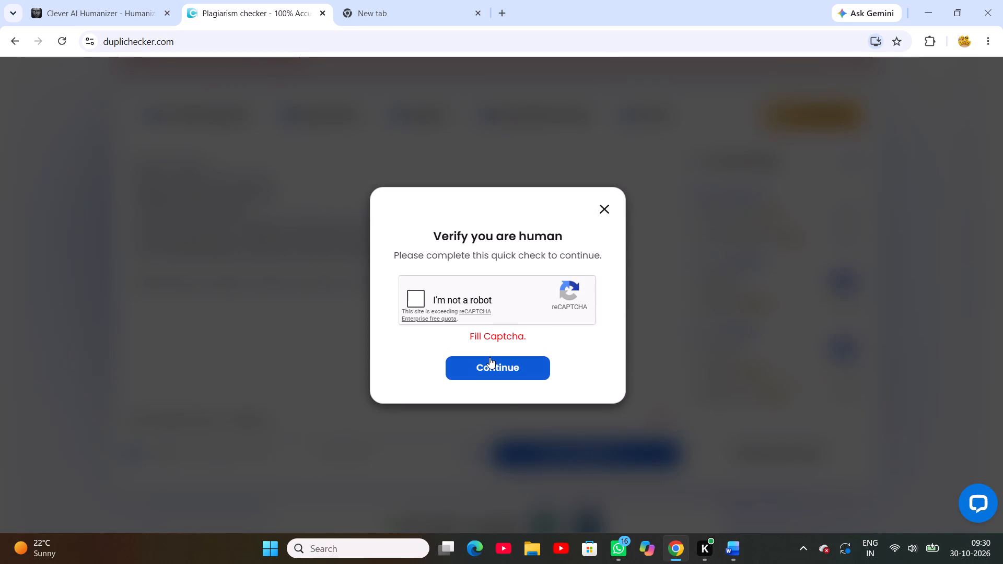
left_click(415, 301)
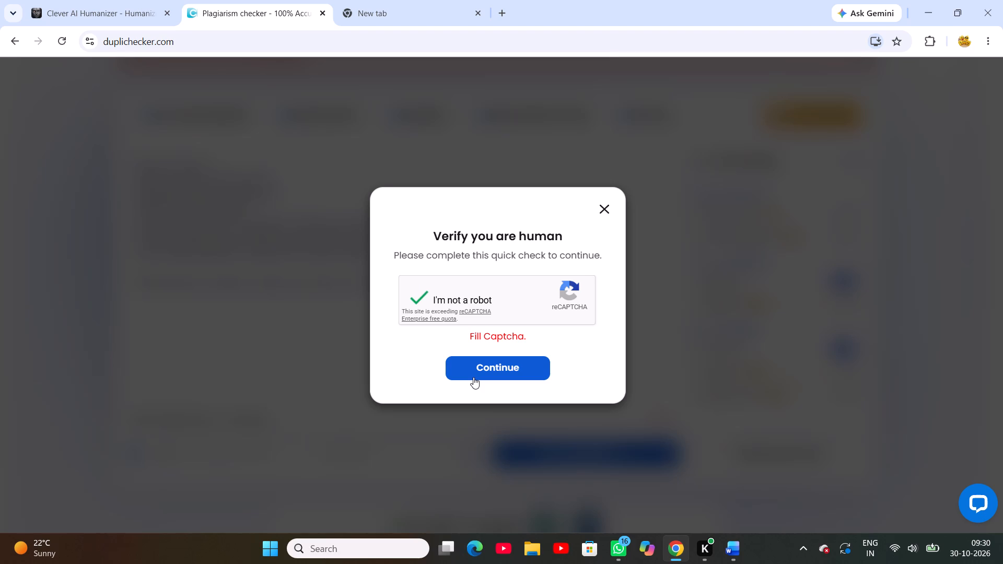
left_click(473, 377)
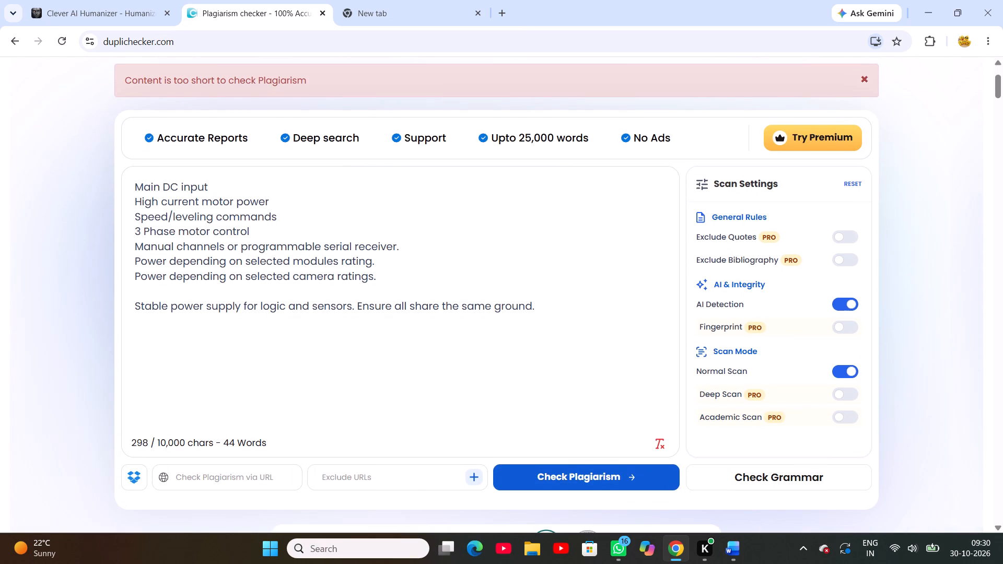
left_click(410, 483)
Copy all the humanized Function column entries from DupliChecker's text box.
scroll(397, 408, "up", 1)
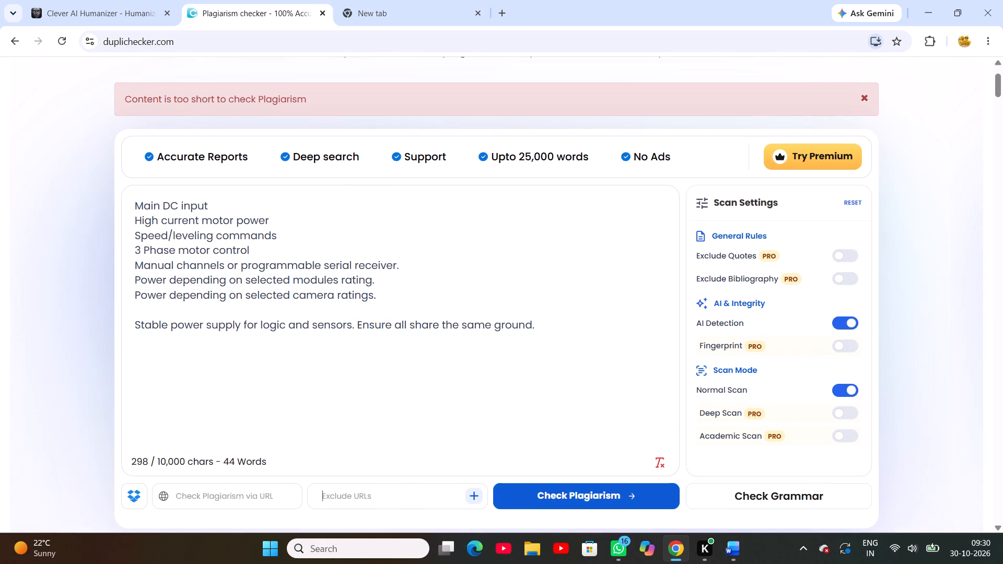
left_click_drag(136, 204, 169, 232)
left_click_drag(169, 232, 567, 352)
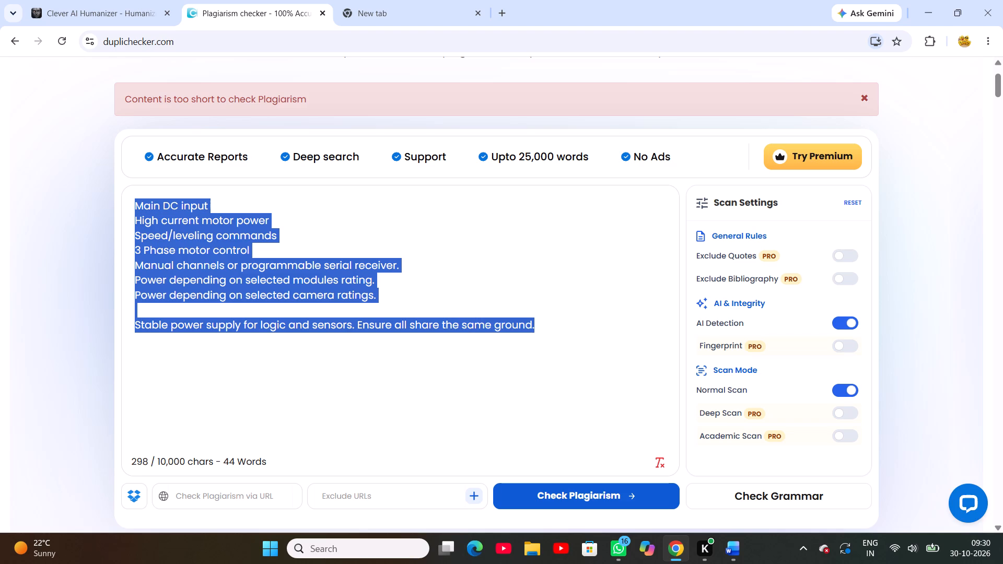
left_click_drag(567, 352, 576, 348)
right_click(576, 348)
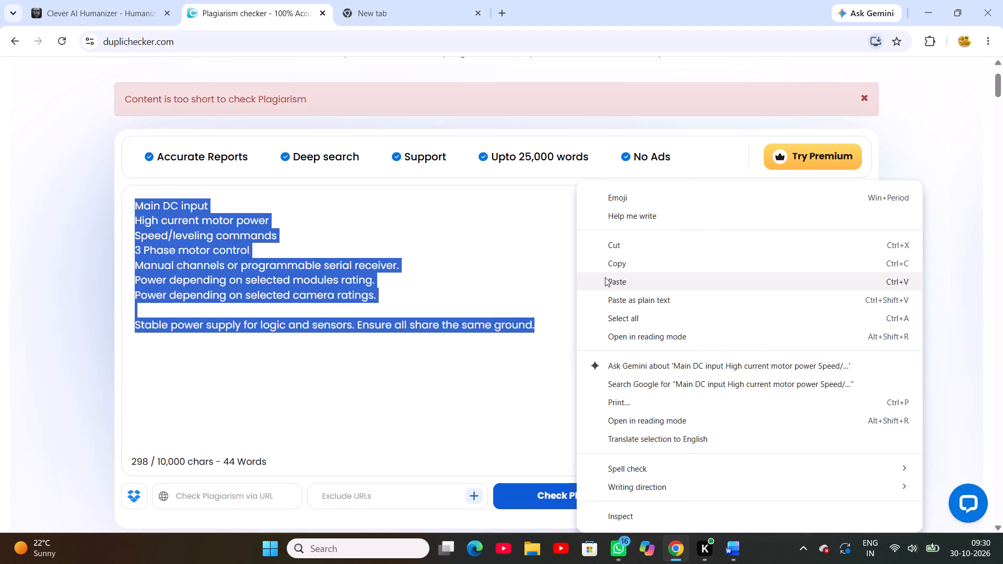
left_click(613, 266)
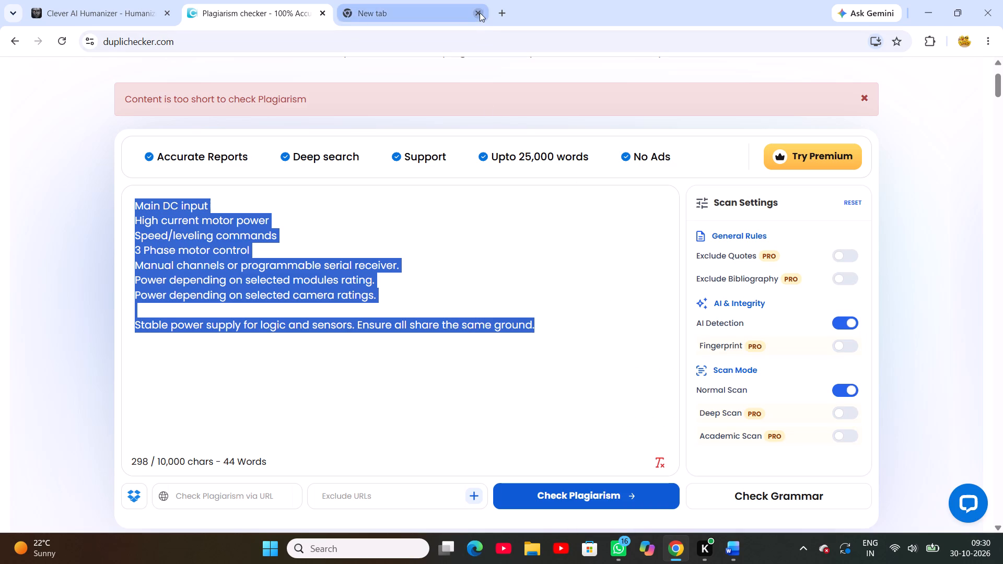
Replace the blank tab with a new one, search Google for "plagiarism checker", and open the plagiarismdetector.net result.
left_click(480, 13)
left_click(347, 14)
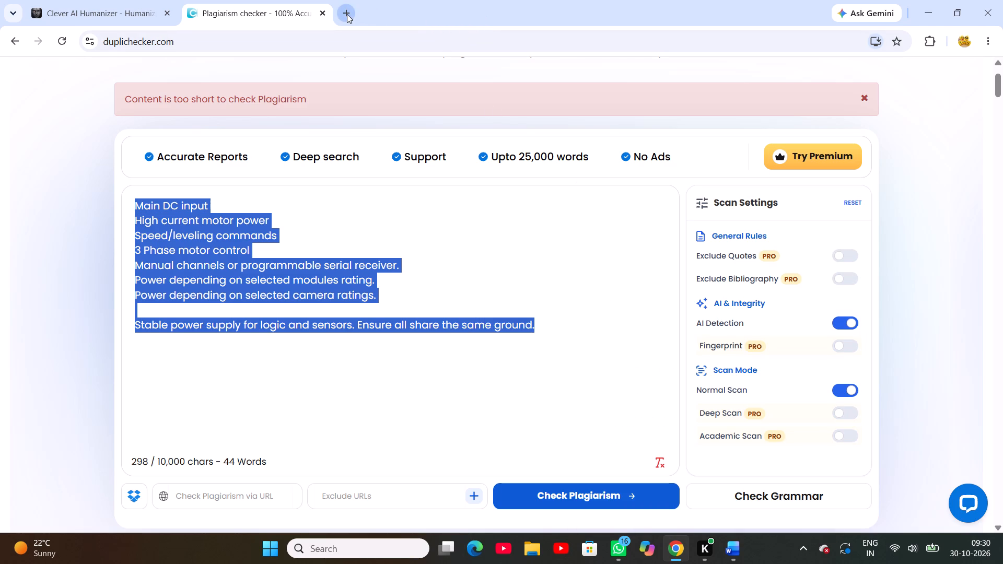
left_click(360, 234)
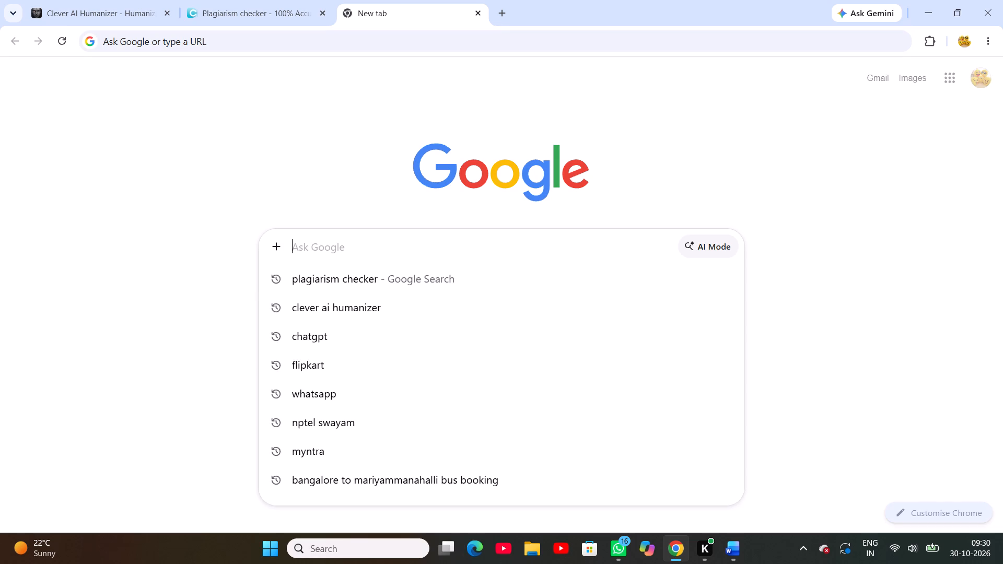
left_click(358, 282)
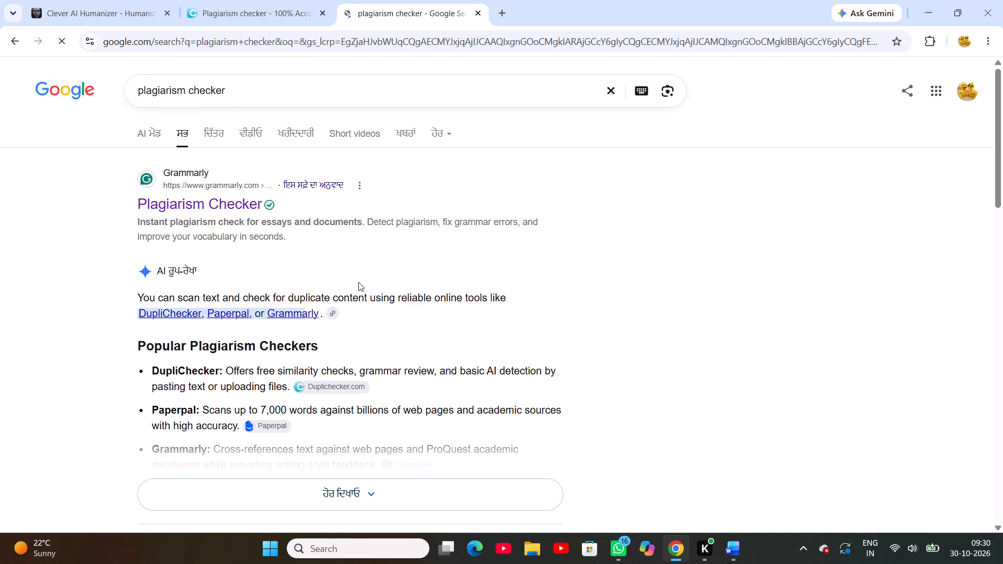
scroll(285, 352, "down", 3)
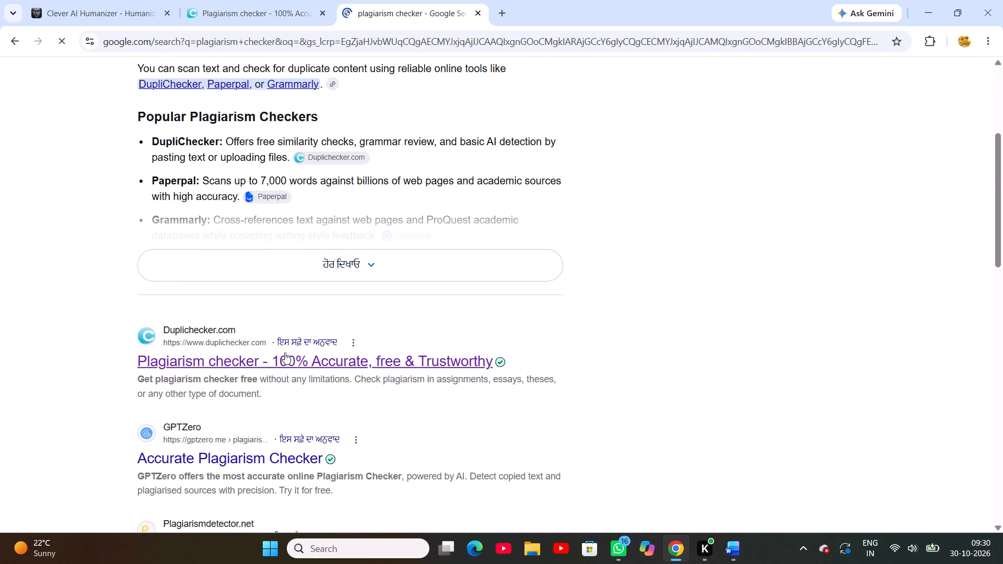
scroll(285, 352, "down", 2)
left_click(255, 418)
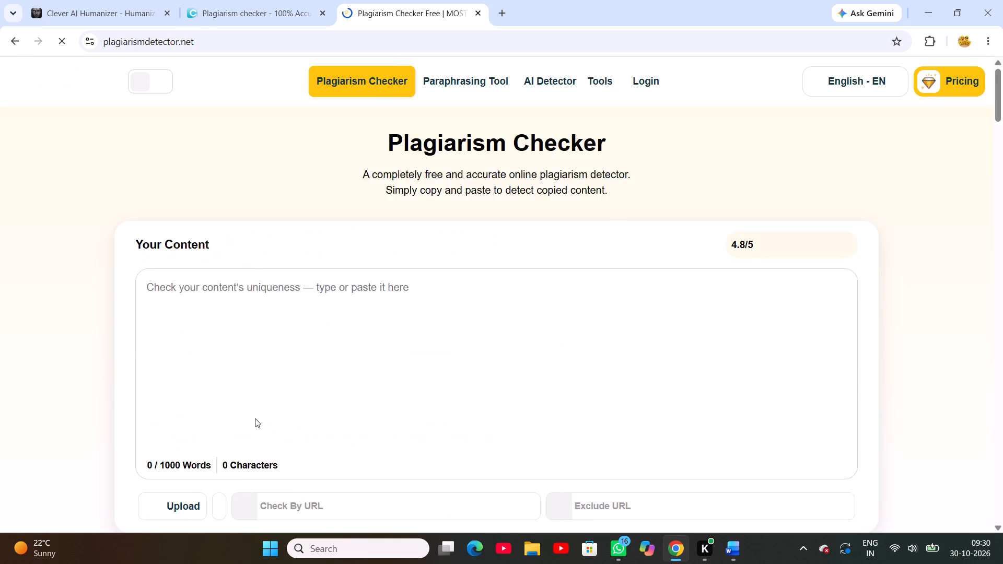
Paste the copied Function column entries into PlagiarismDetector.net and try to check them for plagiarism.
left_click(160, 286)
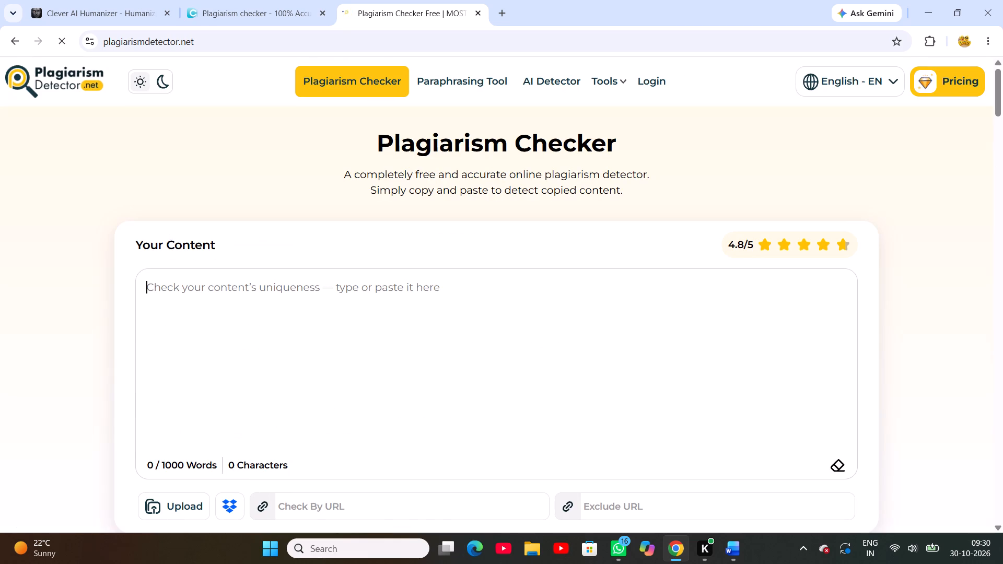
right_click(160, 286)
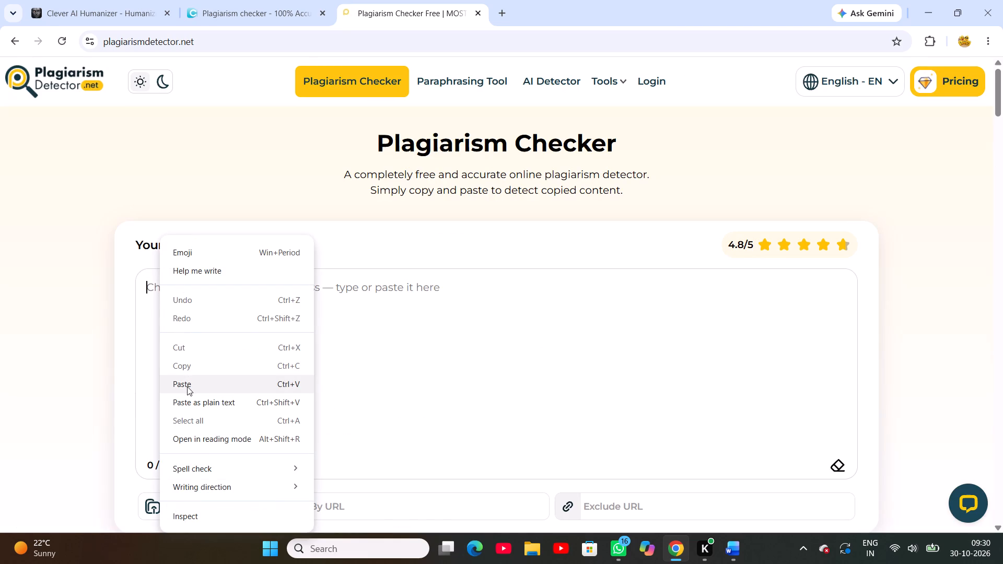
left_click(187, 386)
scroll(300, 369, "down", 2)
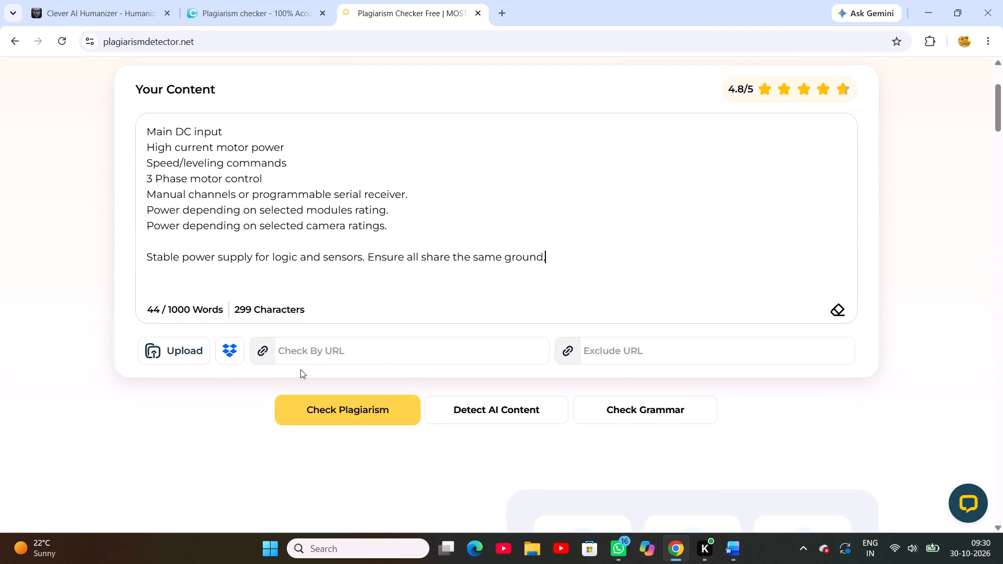
left_click(324, 416)
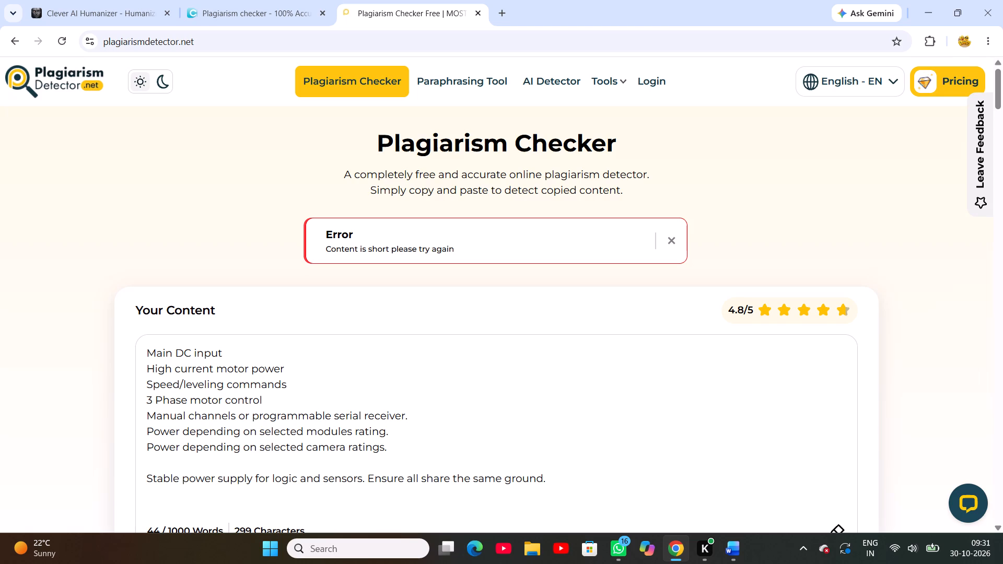
Clear the content box, paste the Function column entries again, and retry the plagiarism check.
scroll(293, 379, "down", 1)
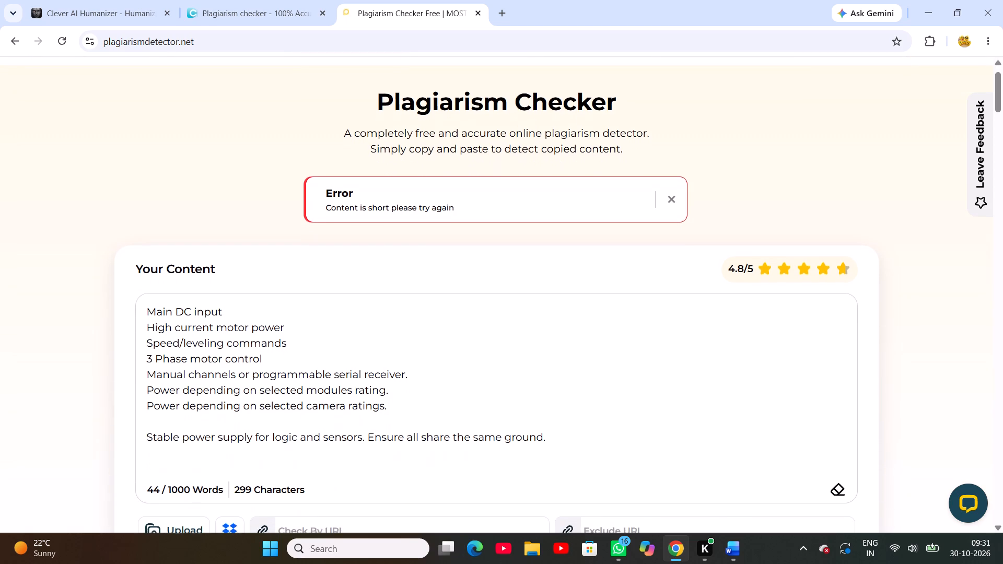
scroll(293, 379, "down", 1)
left_click_drag(153, 309, 578, 438)
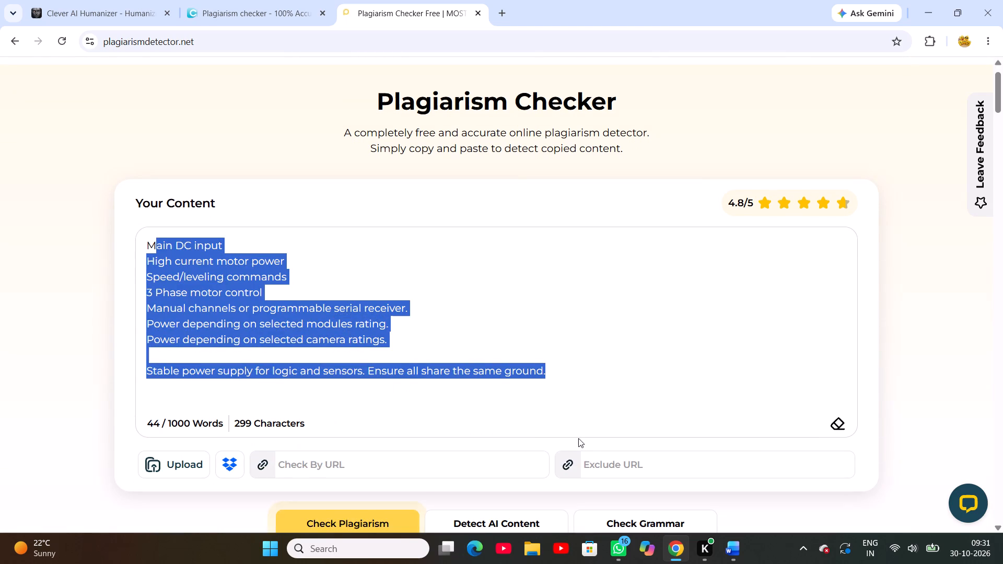
key("BackSpace")
key("BackSpace")
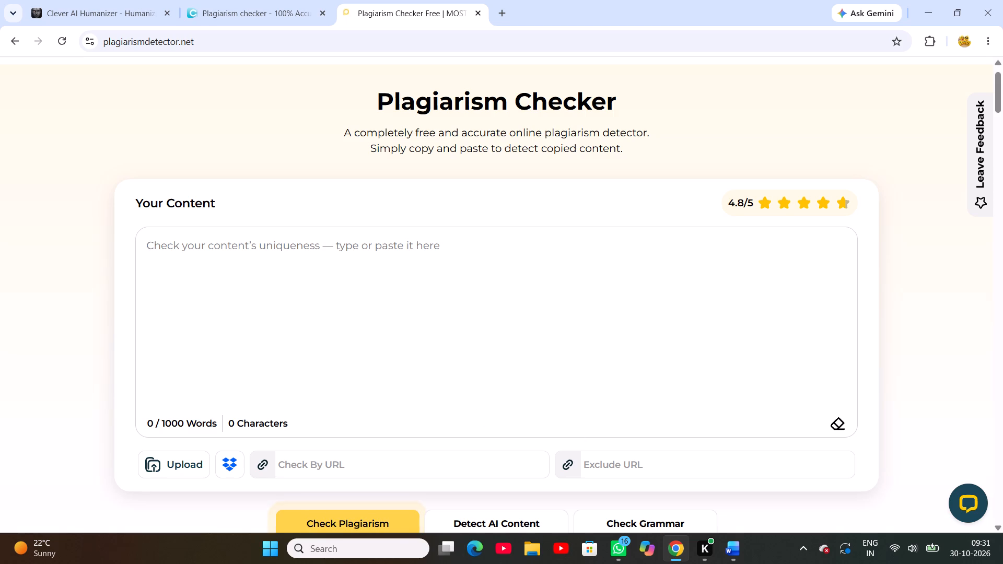
left_click(150, 250)
right_click(150, 250)
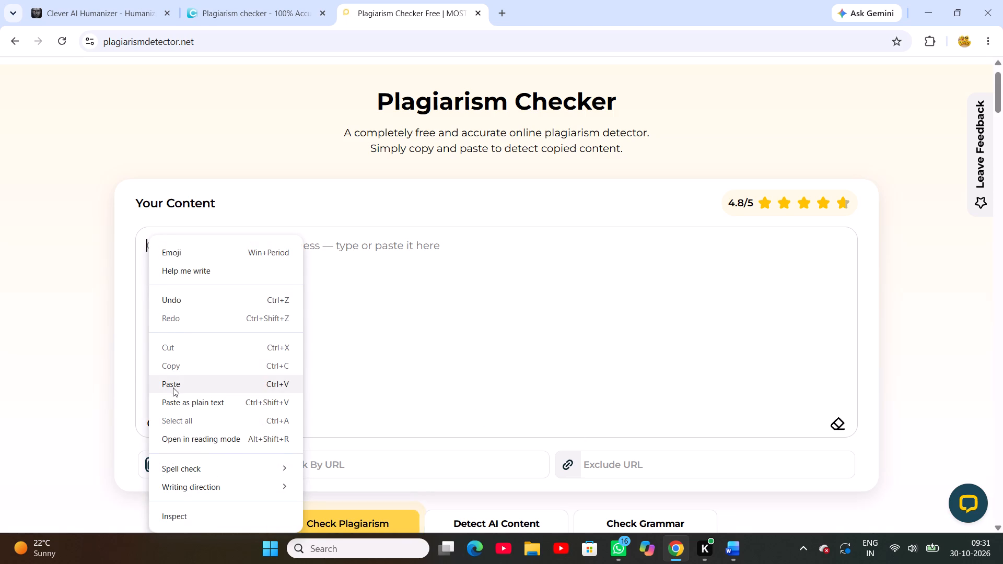
left_click(173, 387)
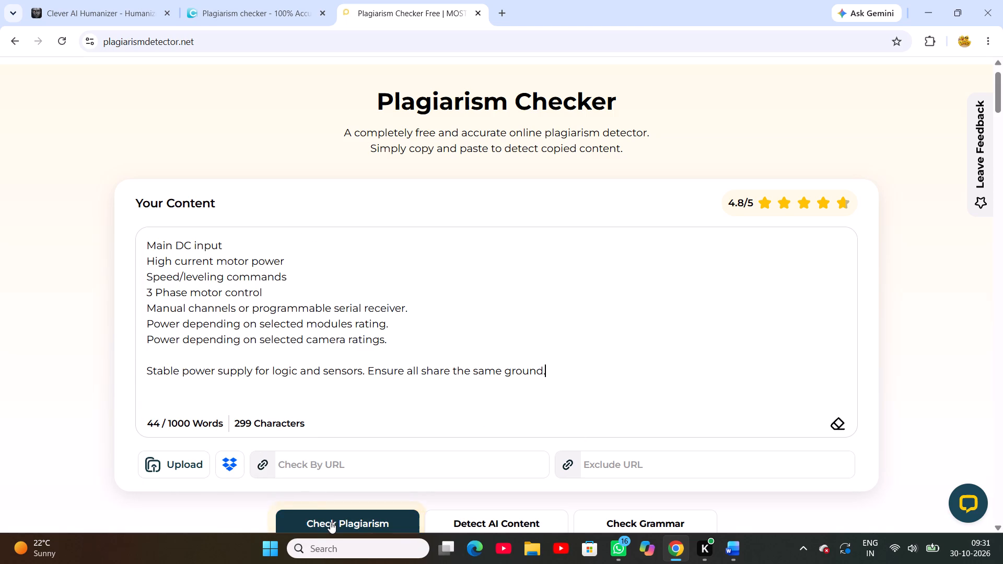
left_click(330, 522)
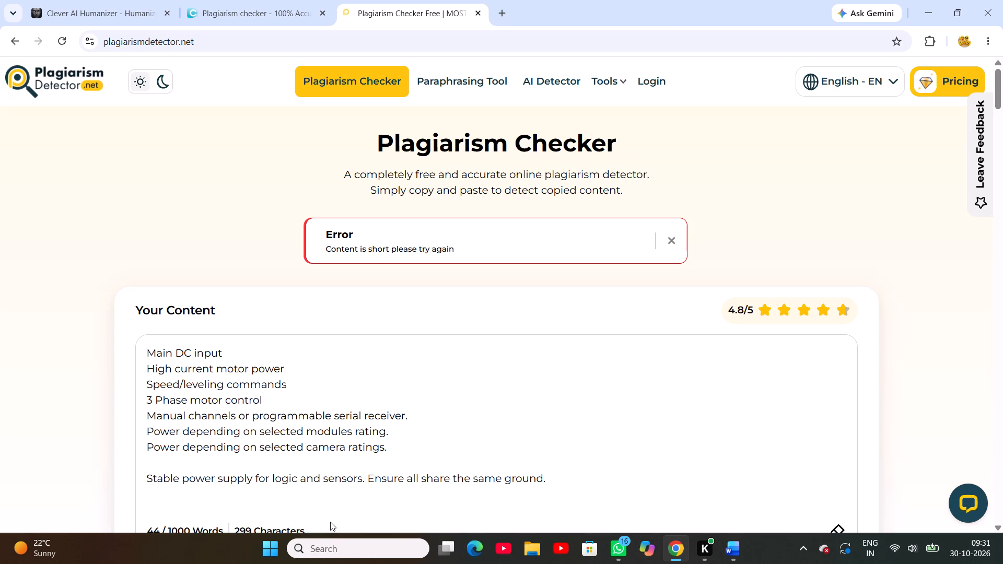
Empty the checker's content box once more, re-paste the same Function column entries, and resubmit them for plagiarism checking.
scroll(330, 522, "down", 1)
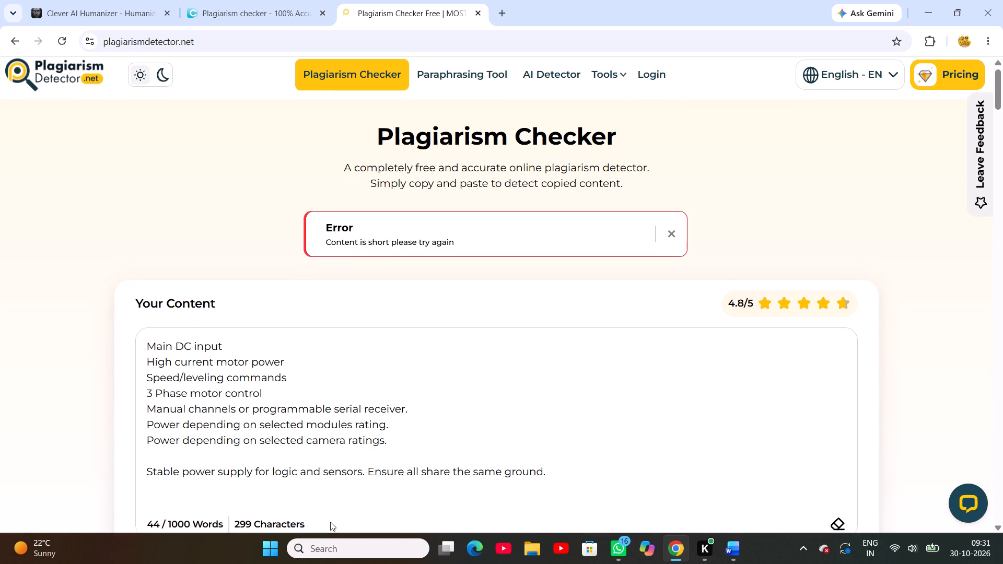
scroll(330, 522, "down", 1)
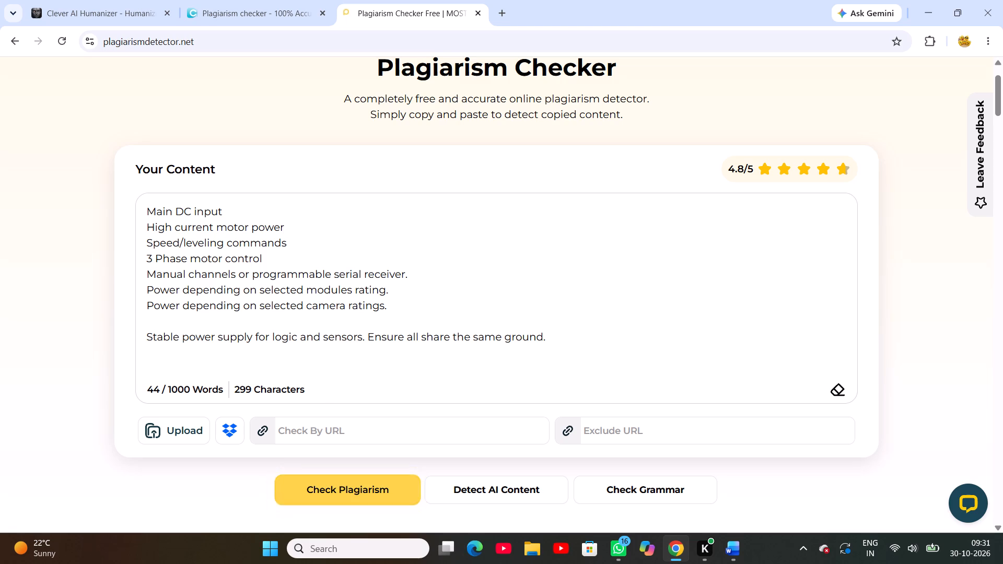
left_click_drag(150, 209, 426, 342)
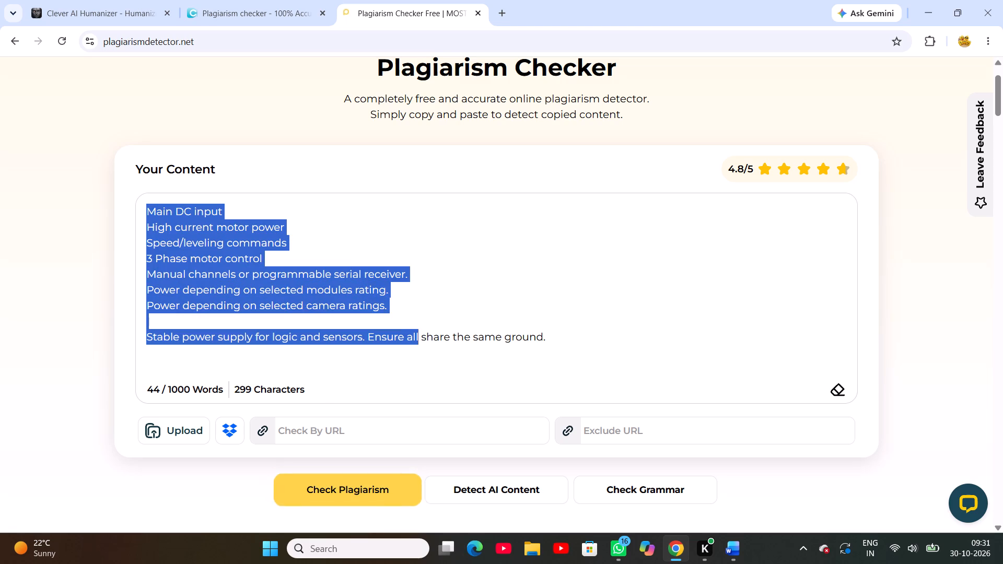
left_click_drag(426, 342, 546, 331)
scroll(470, 347, "right", 1)
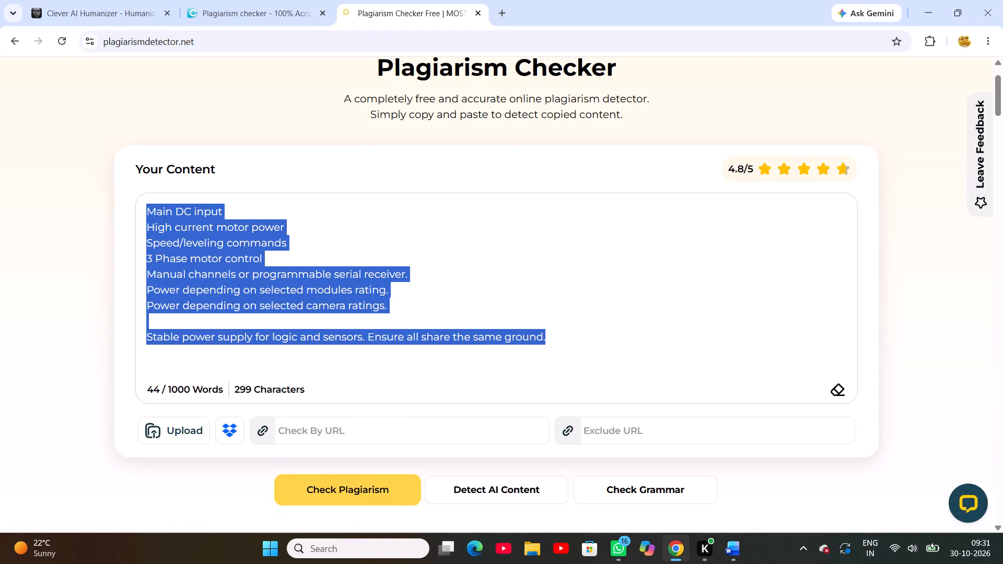
key("BackSpace")
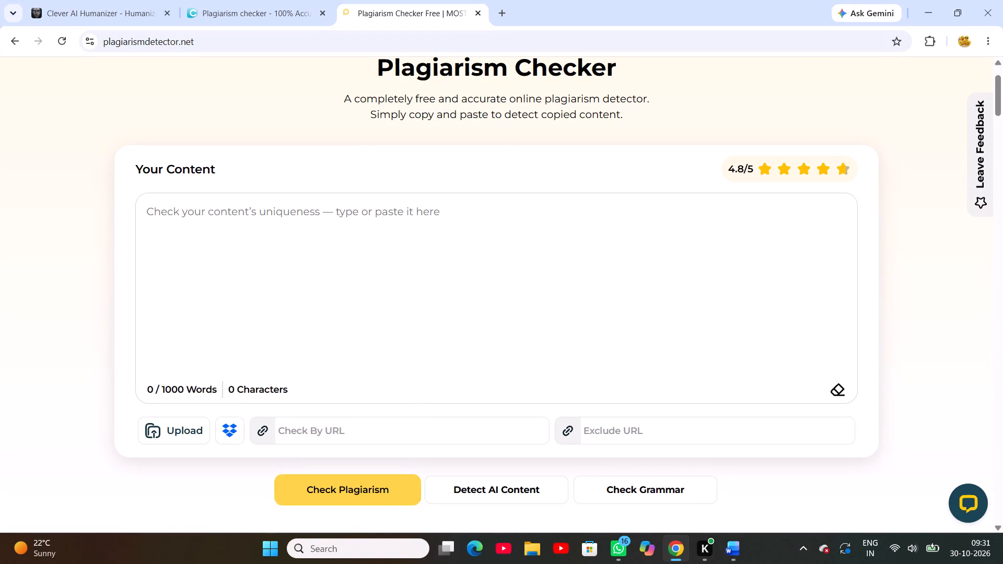
left_click(148, 209)
right_click(148, 209)
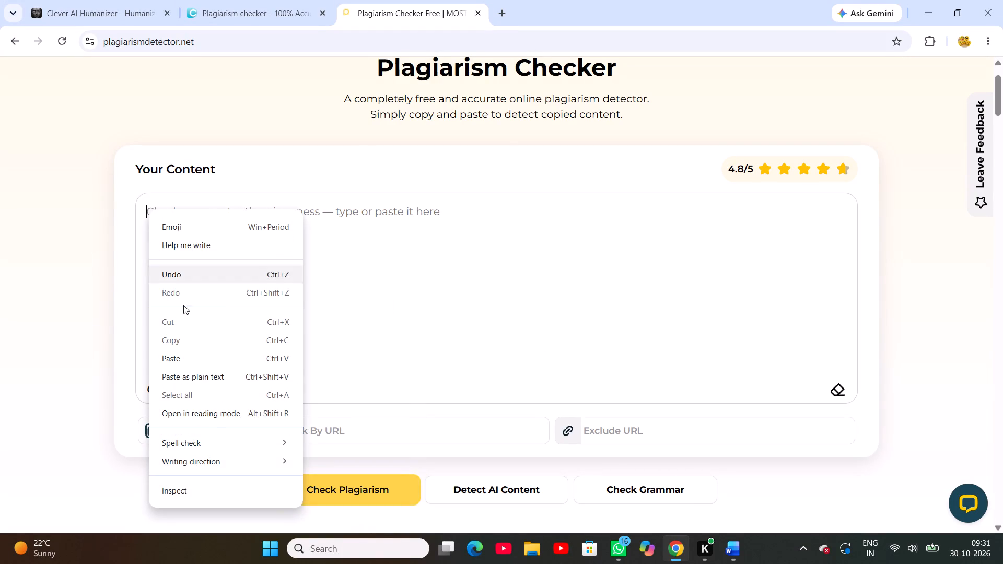
left_click(177, 360)
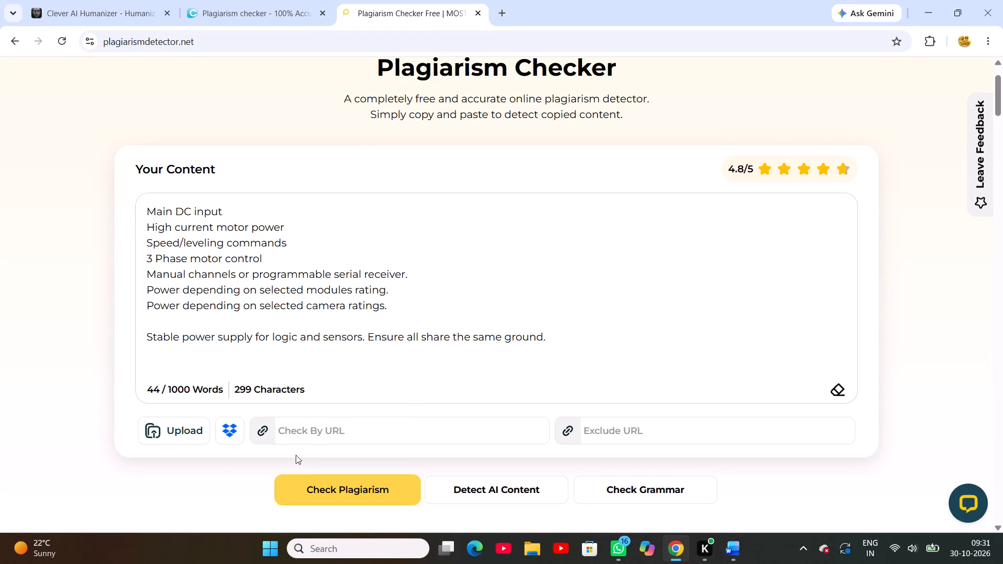
left_click(323, 485)
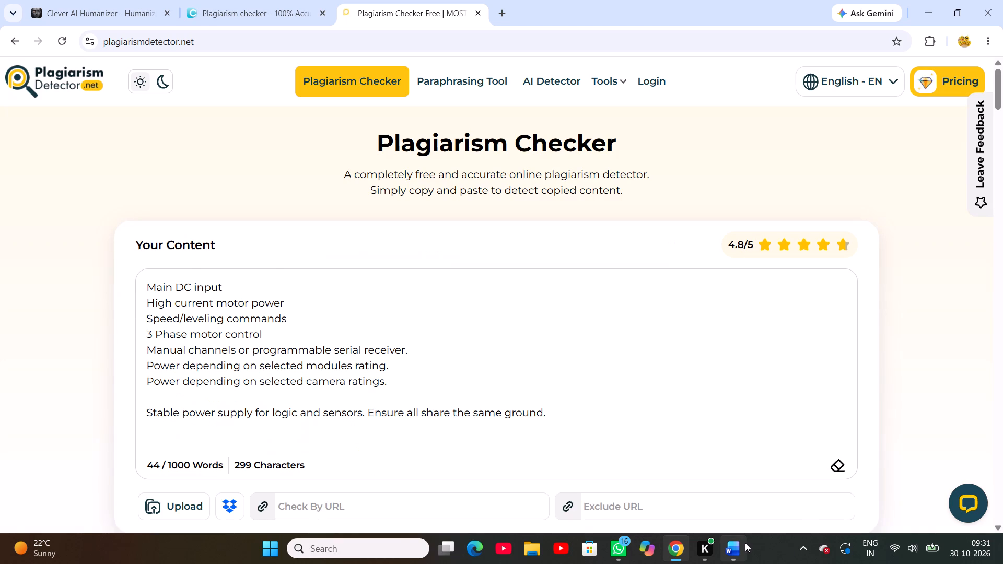
Switch to the Word report and copy all the To and Function column entries below the header of section 5.4's table.
left_click(742, 487)
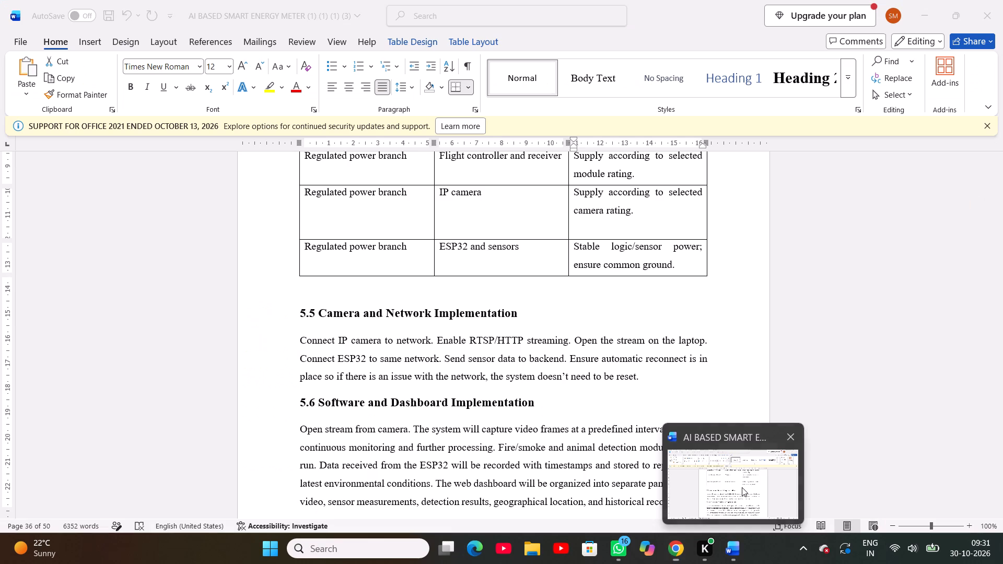
left_click(717, 413)
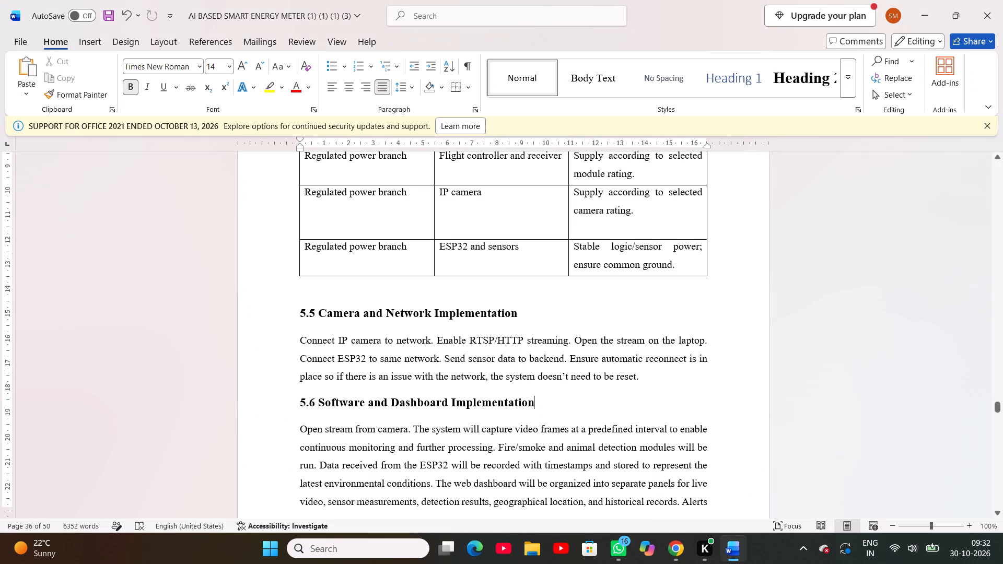
scroll(717, 413, "up", 2)
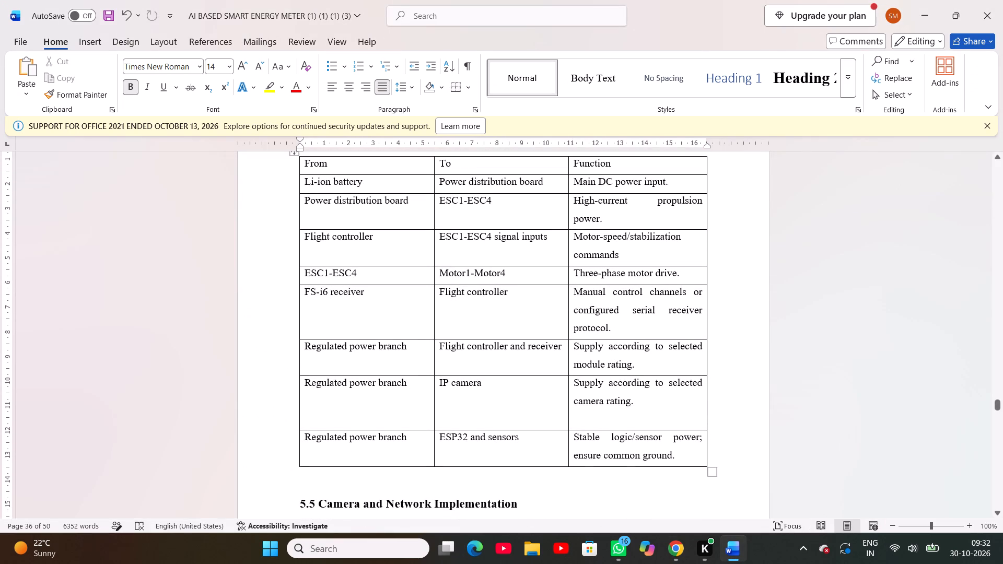
left_click_drag(443, 183, 572, 363)
scroll(562, 350, "right", 1)
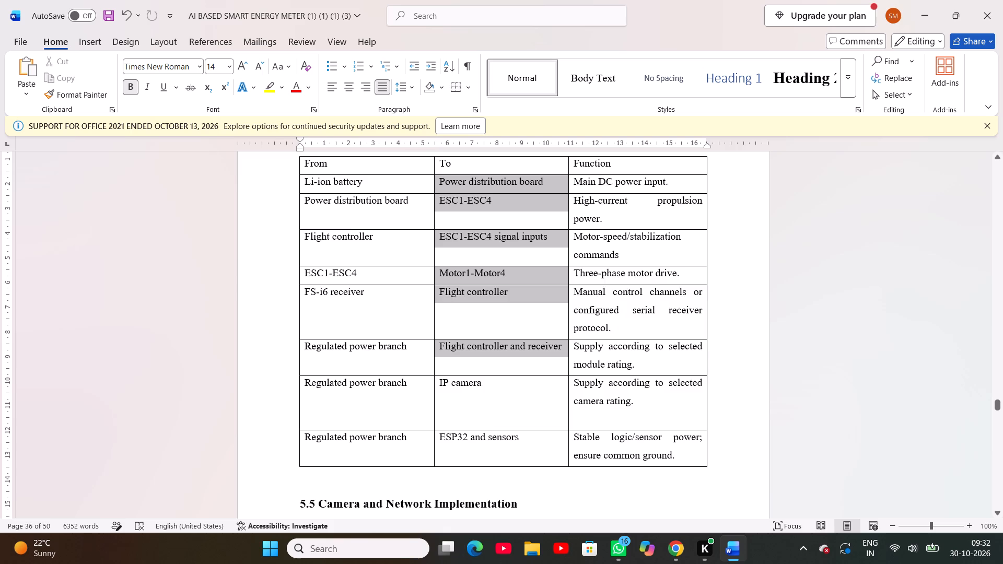
scroll(572, 363, "right", 1)
left_click_drag(572, 363, 667, 451)
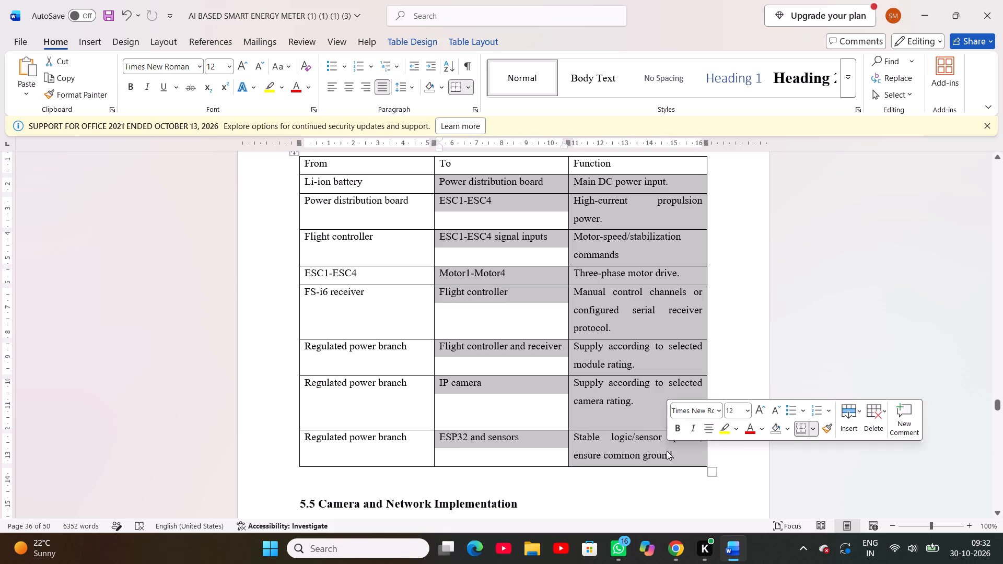
left_click(684, 457)
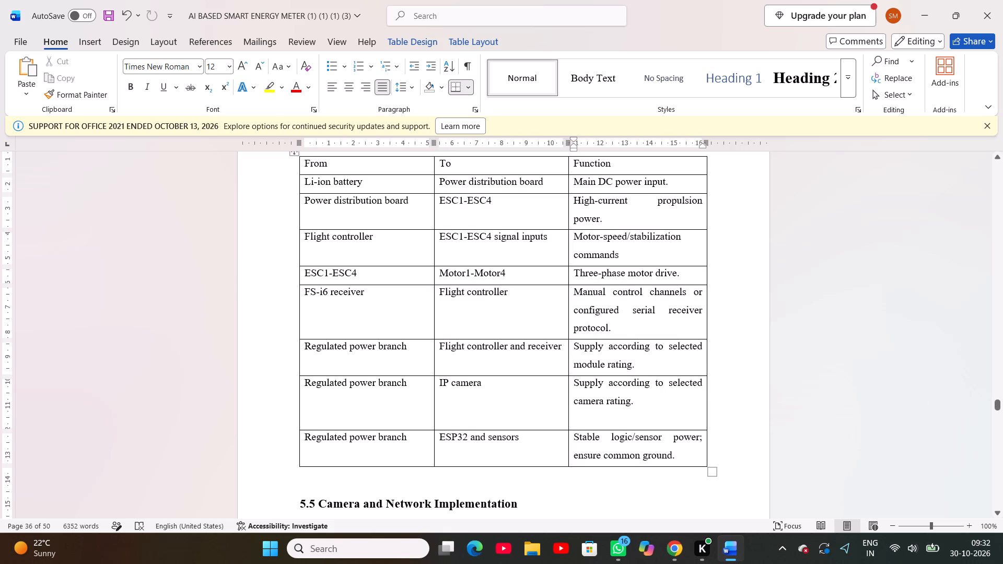
left_click_drag(440, 181, 465, 200)
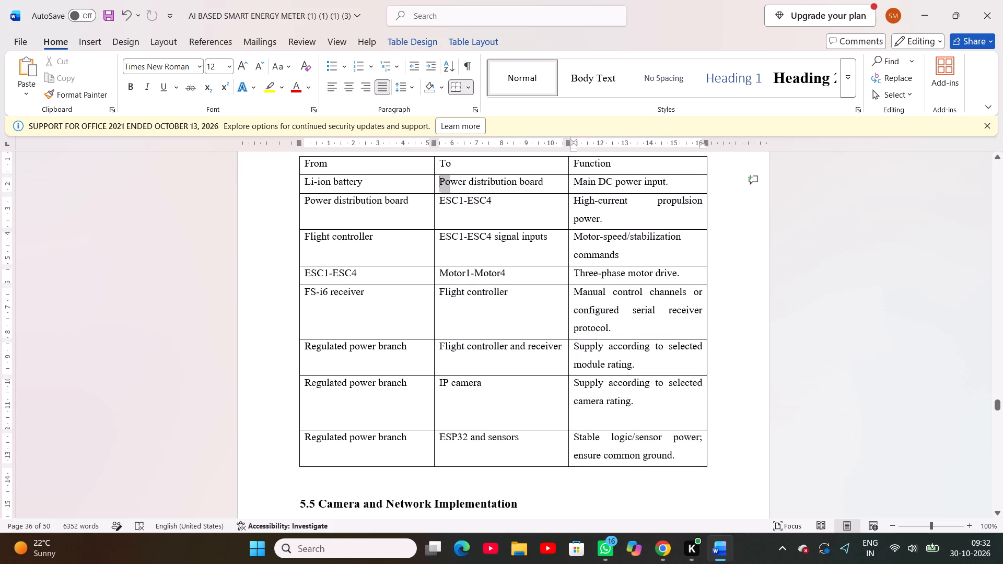
left_click_drag(465, 200, 662, 455)
scroll(572, 390, "right", 1)
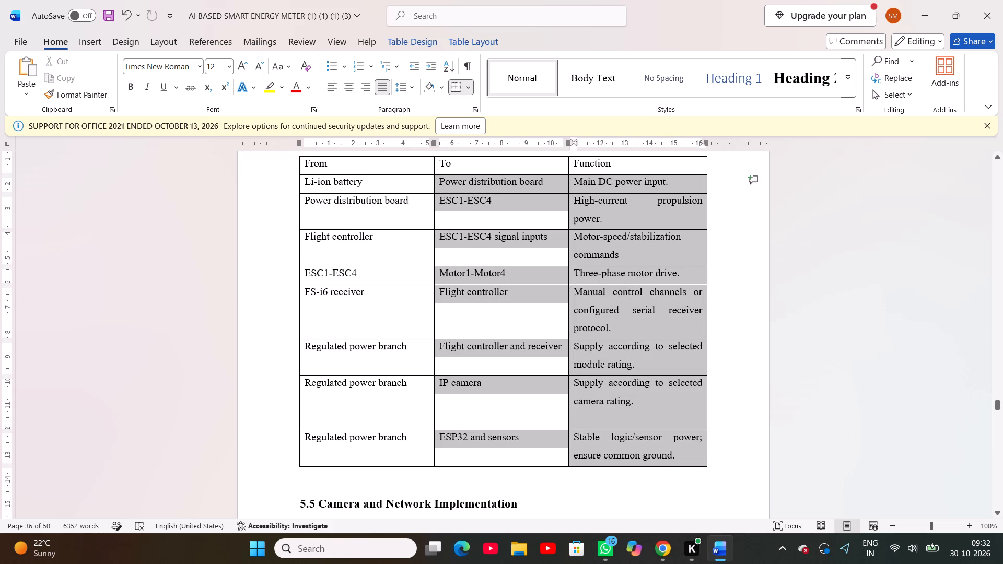
left_click_drag(662, 455, 664, 456)
right_click(664, 456)
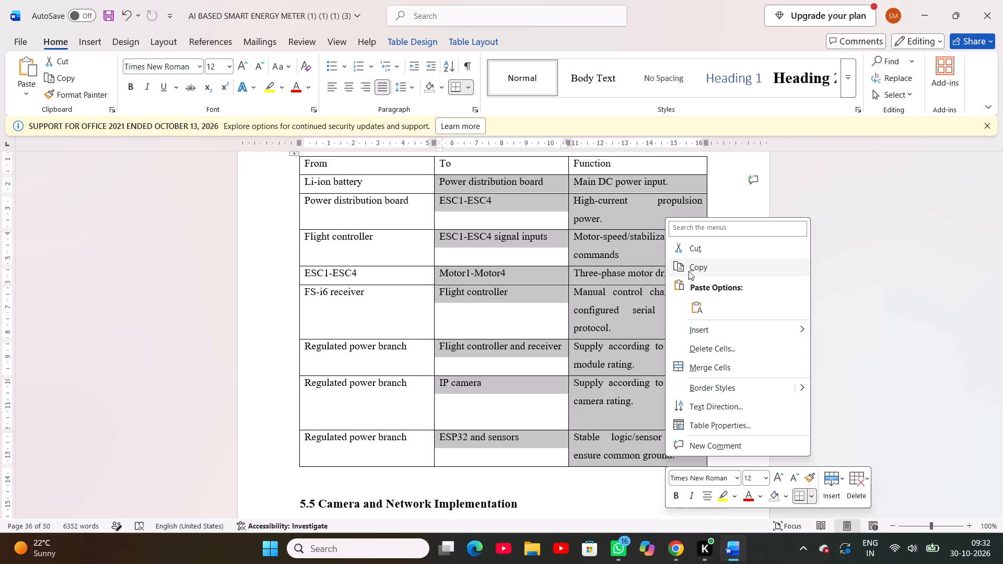
left_click(689, 264)
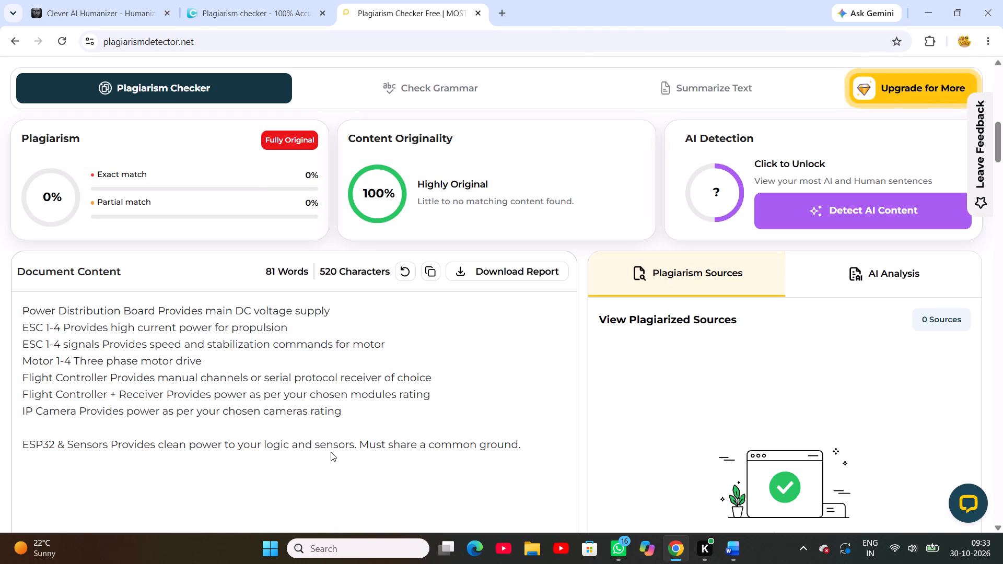
Compare the plagiarism-checked To and Function text with the section 5.4 table in the Word report.
scroll(331, 452, "up", 7)
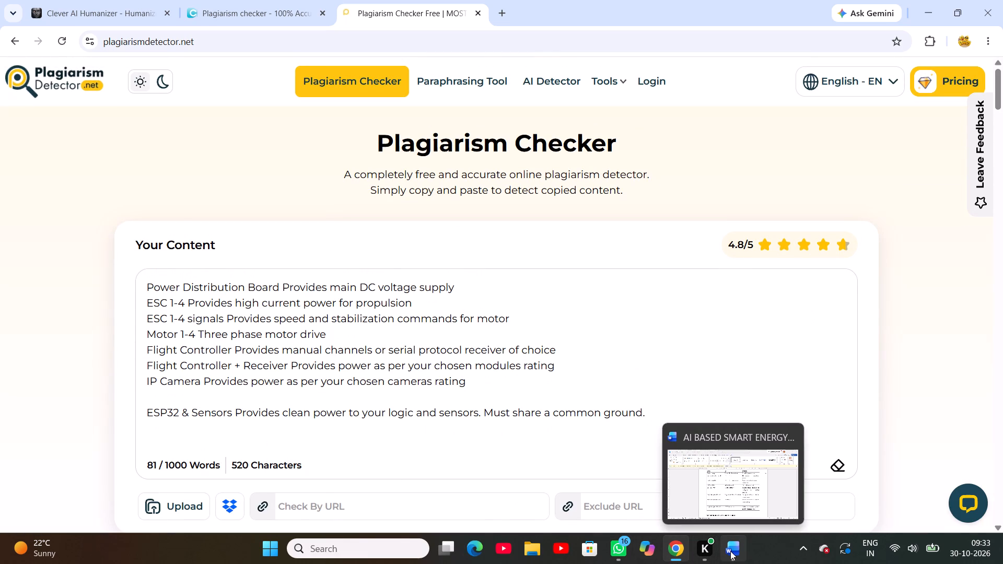
left_click(716, 501)
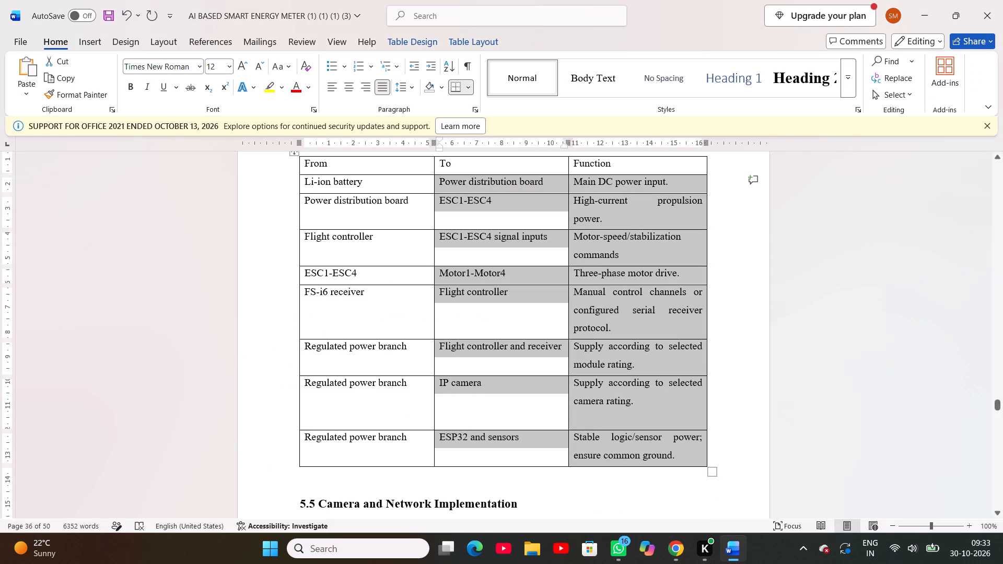
left_click(534, 419)
scroll(534, 419, "up", 1)
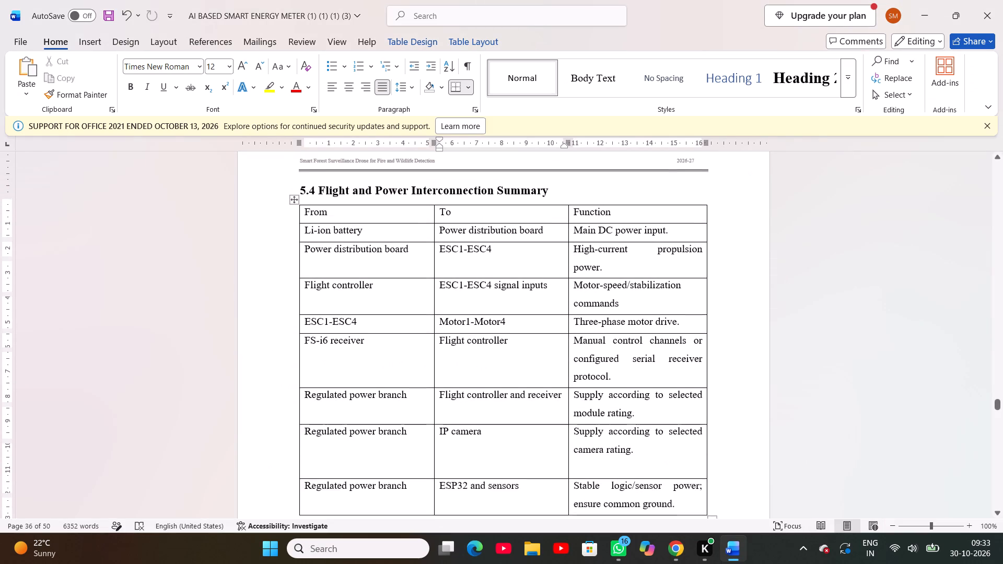
scroll(534, 419, "up", 1)
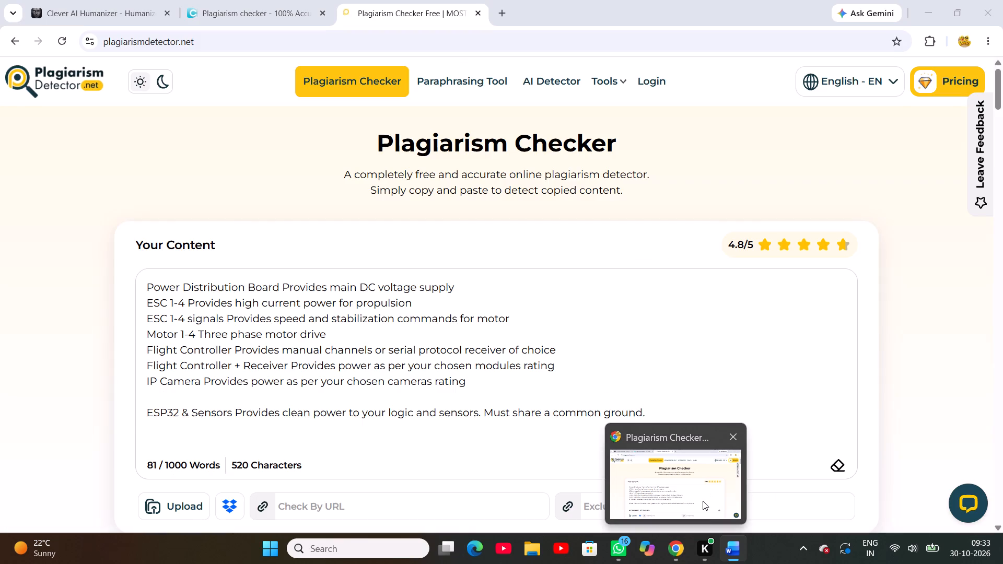
left_click(703, 501)
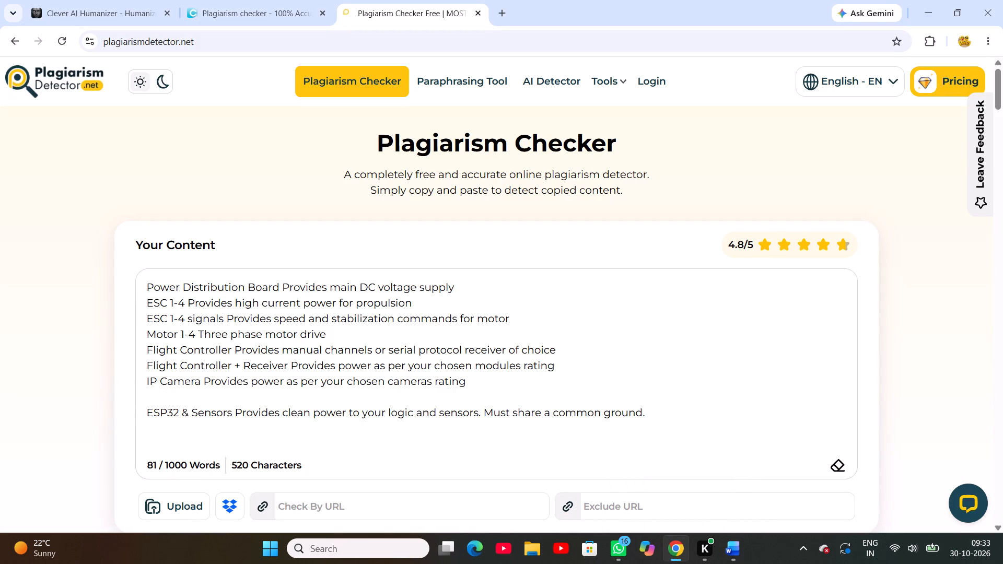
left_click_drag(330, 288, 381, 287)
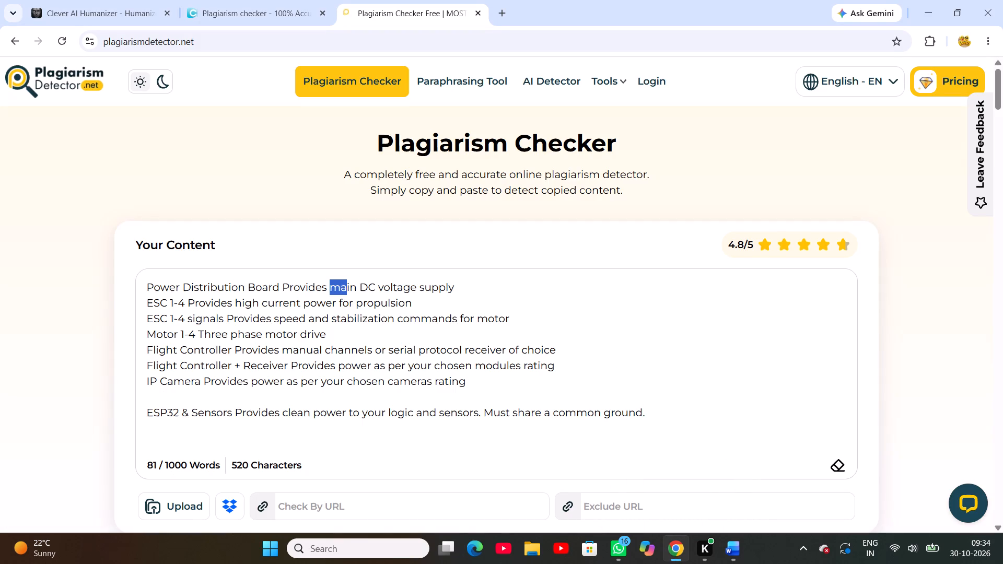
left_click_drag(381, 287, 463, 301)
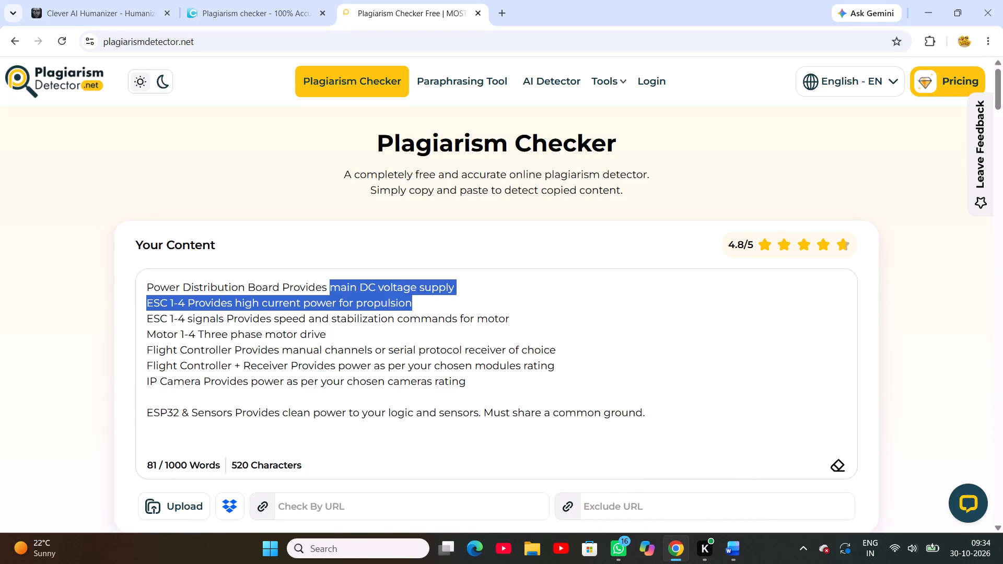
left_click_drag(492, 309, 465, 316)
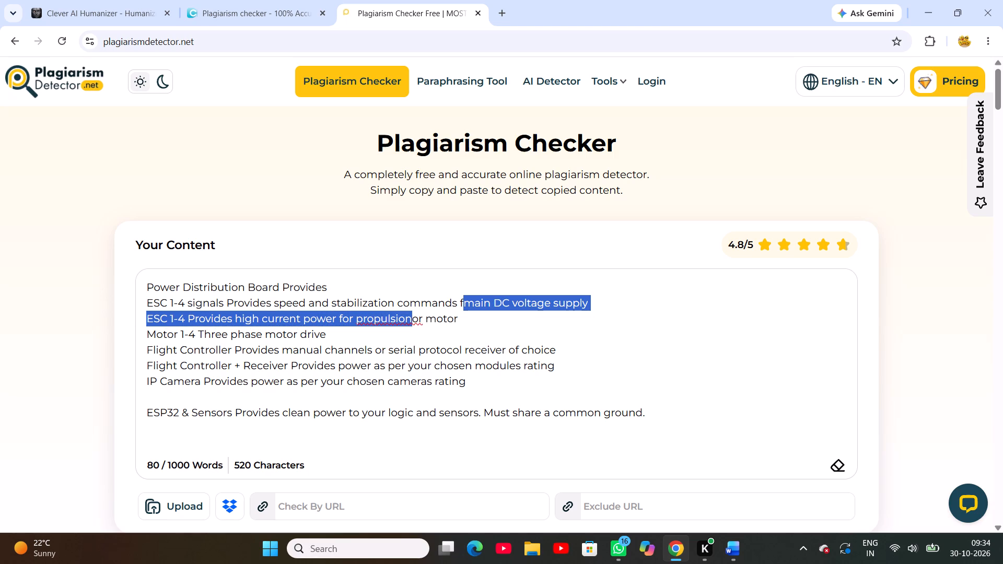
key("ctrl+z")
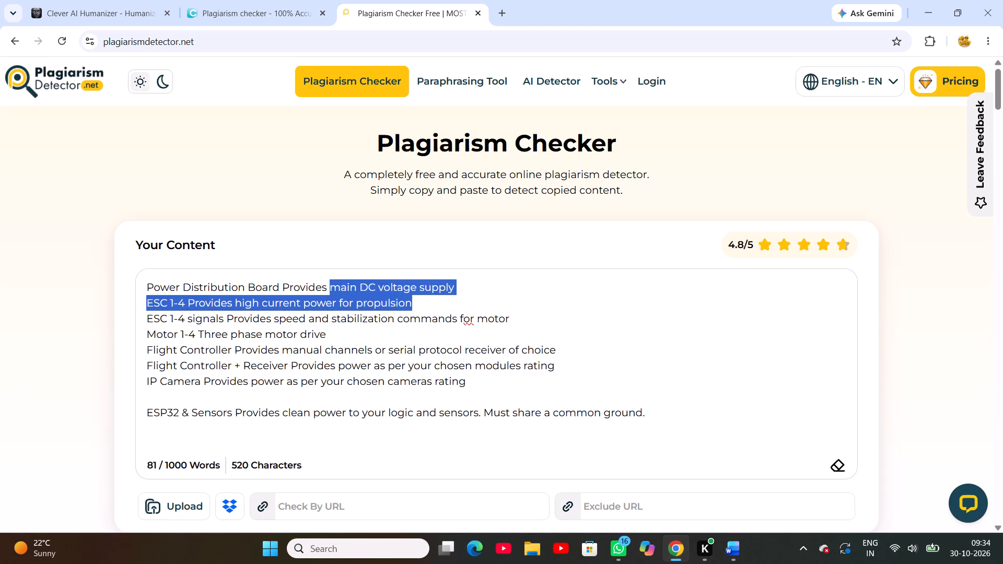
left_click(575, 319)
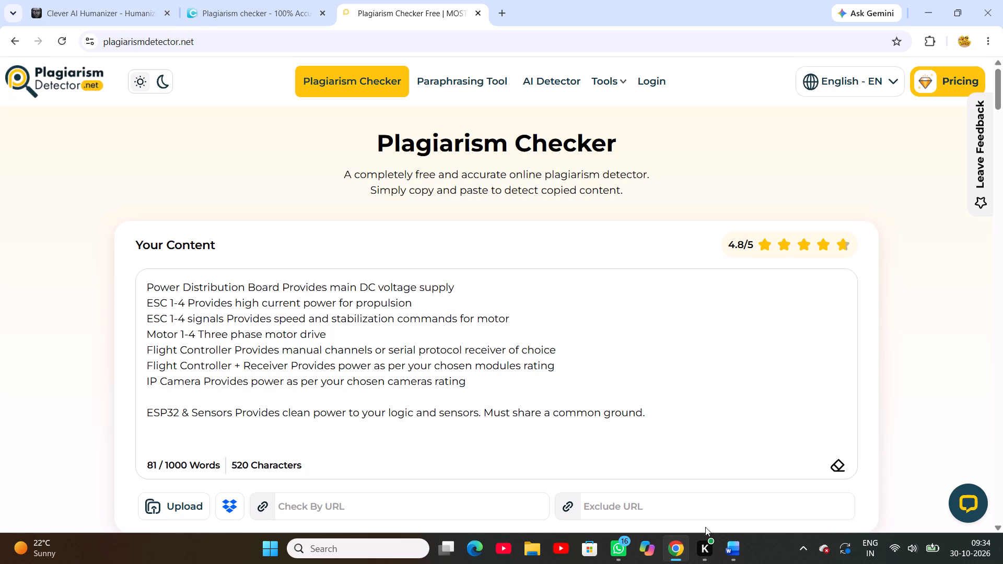
In the Word report's section 5.4 table, change the Li-ion battery row's Function entry to "Main DC voltage supply.".
left_click(754, 500)
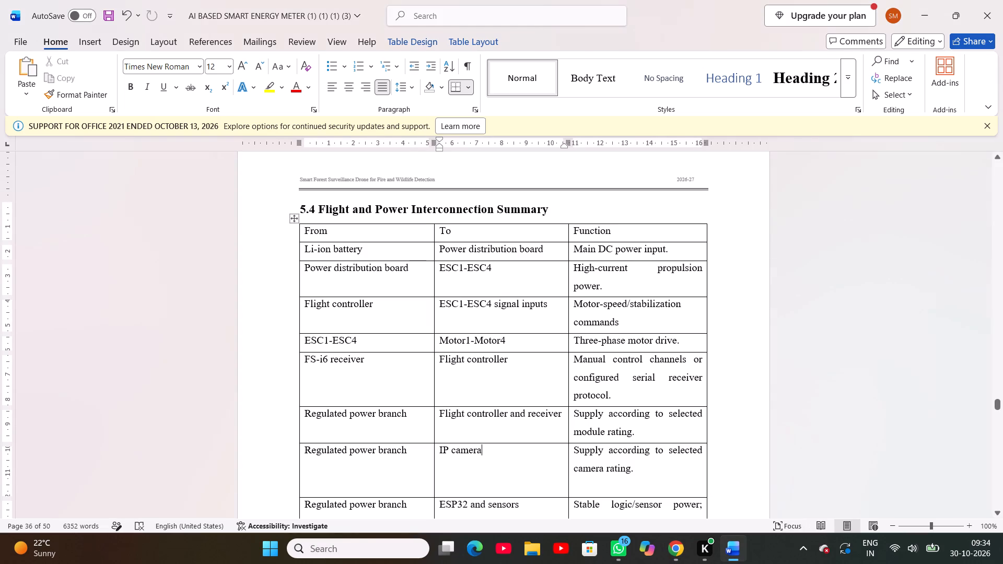
left_click(669, 248)
key("BackSpace")
key("BackSpace")
key("BackSpace")
key("BackSpace")
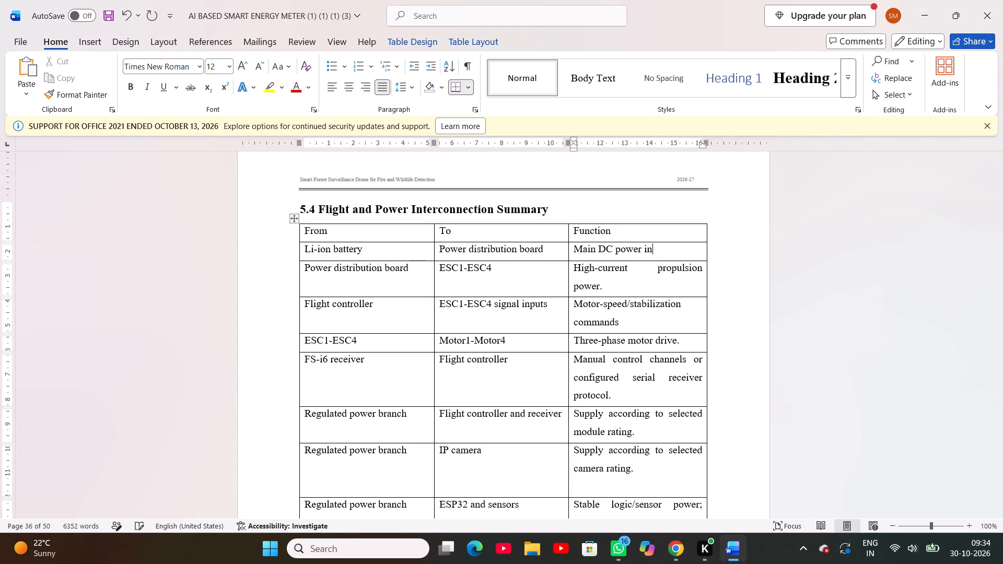
key("BackSpace")
key("BackSpace")
key("BackSpace")
key("BackSpace")
key("BackSpace")
key("BackSpace")
key("BackSpace")
key("BackSpace")
key("v")
type("oly")
key("BackSpace")
type("tage")
key("space")
type("supply")
key("period")
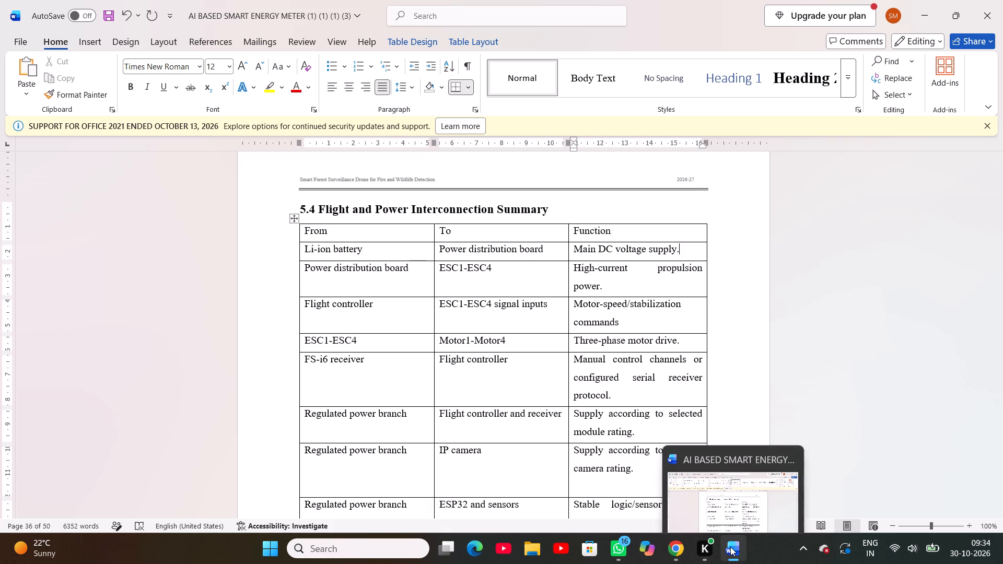
Replace the Power distribution board row's Function entry in Word with "Provides high current power for propulsion", copied from the checked text in Chrome.
left_click(728, 500)
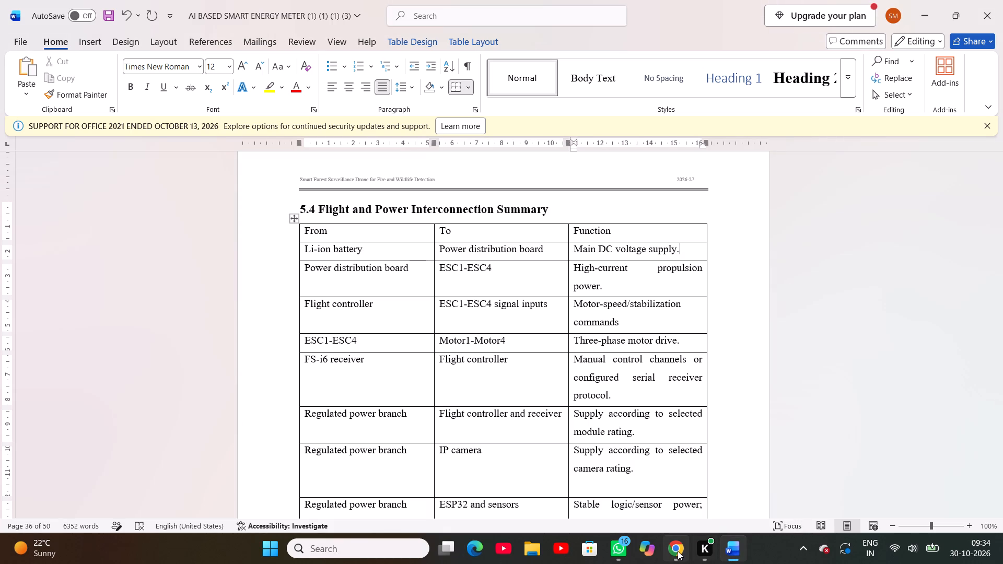
left_click(677, 508)
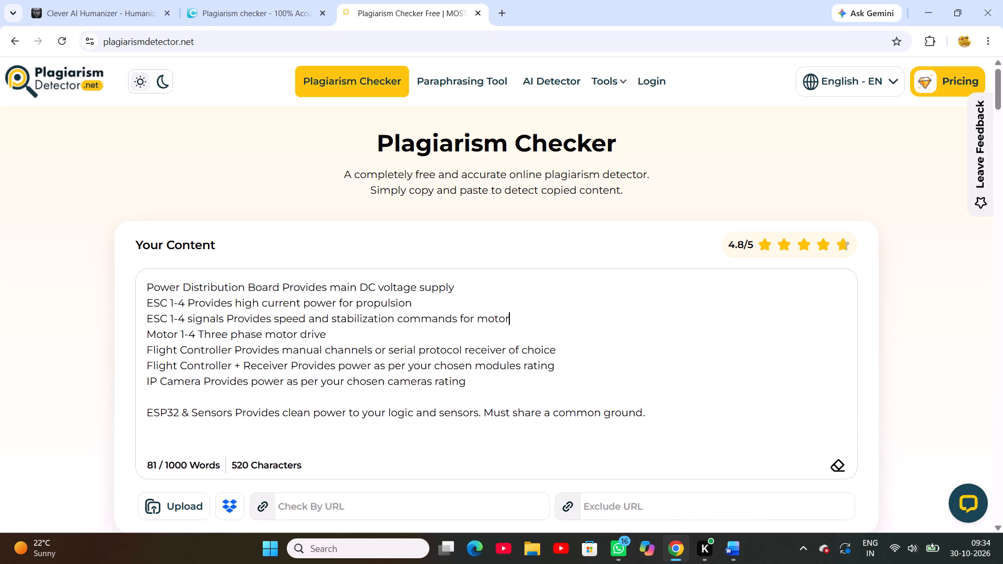
left_click_drag(189, 302, 413, 302)
right_click(413, 302)
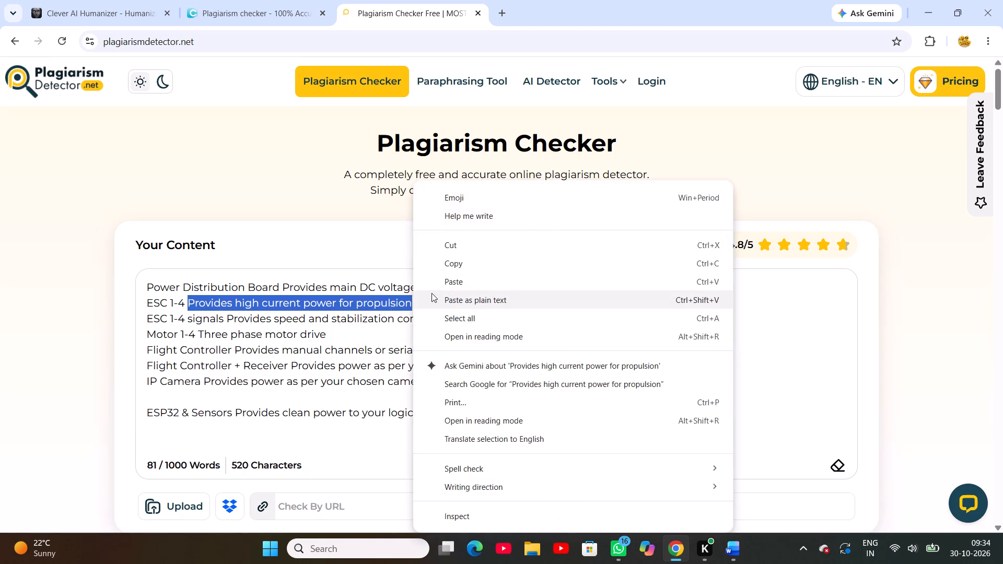
left_click(452, 264)
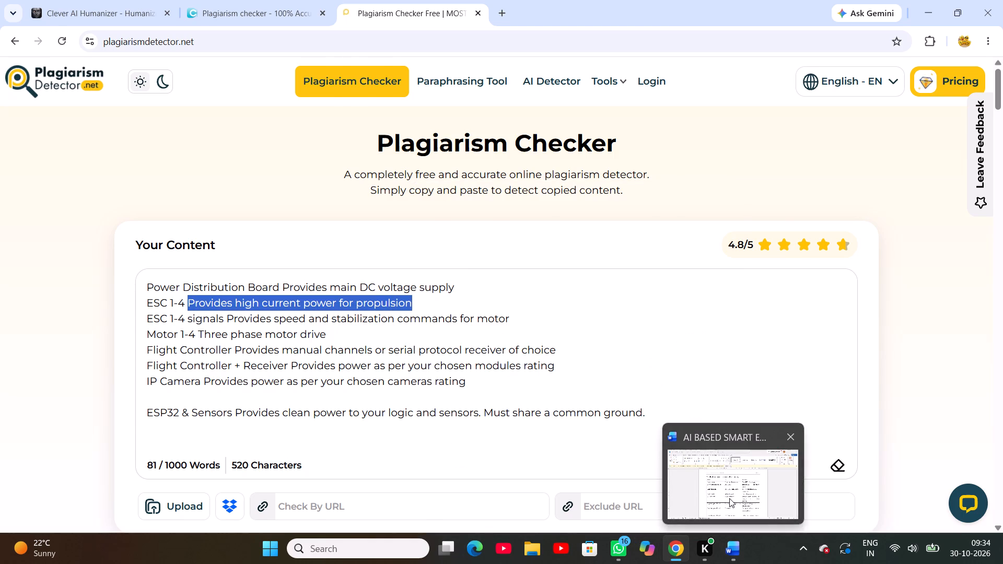
left_click(729, 498)
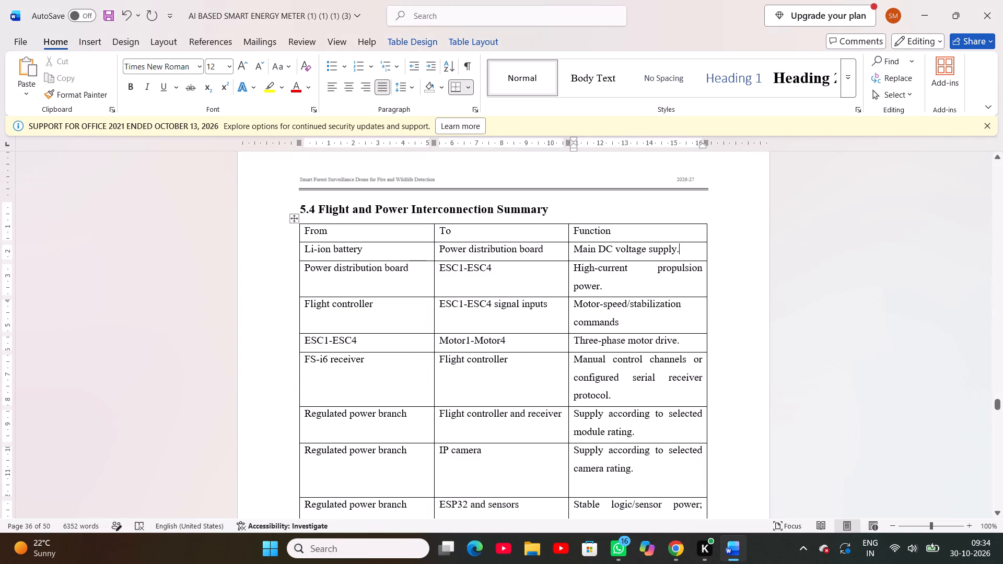
left_click_drag(575, 265, 607, 286)
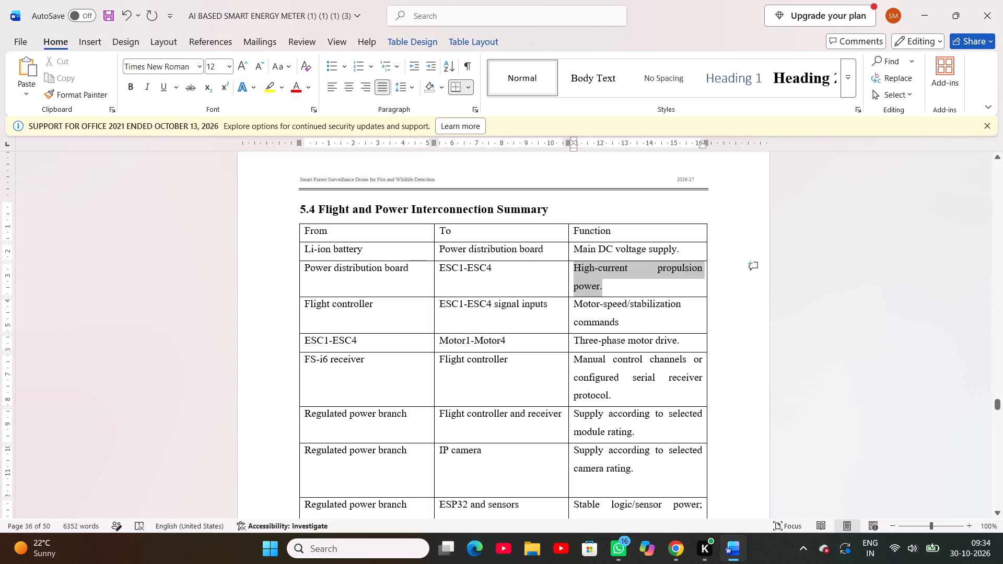
left_click_drag(607, 286, 609, 287)
key("BackSpace")
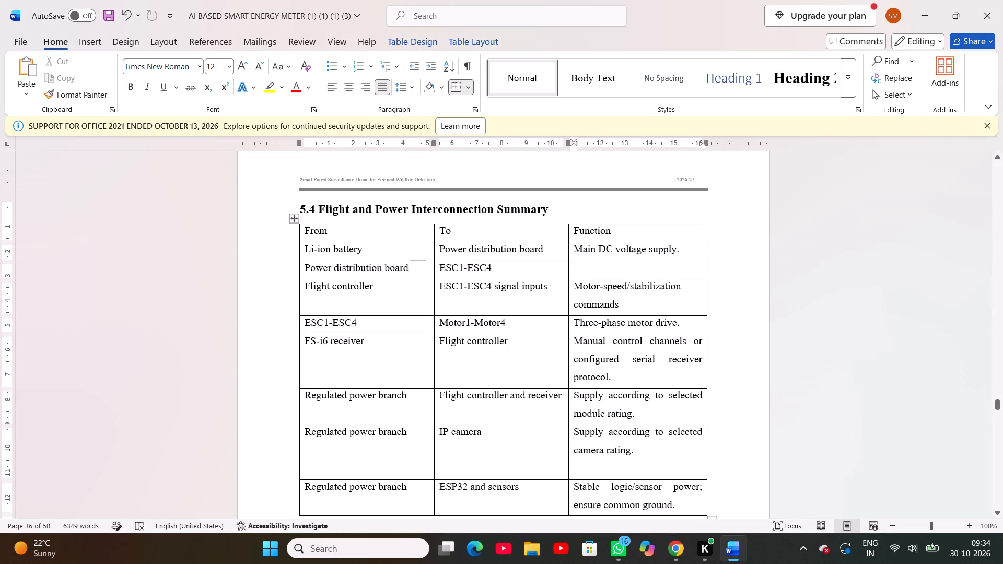
left_click(577, 269)
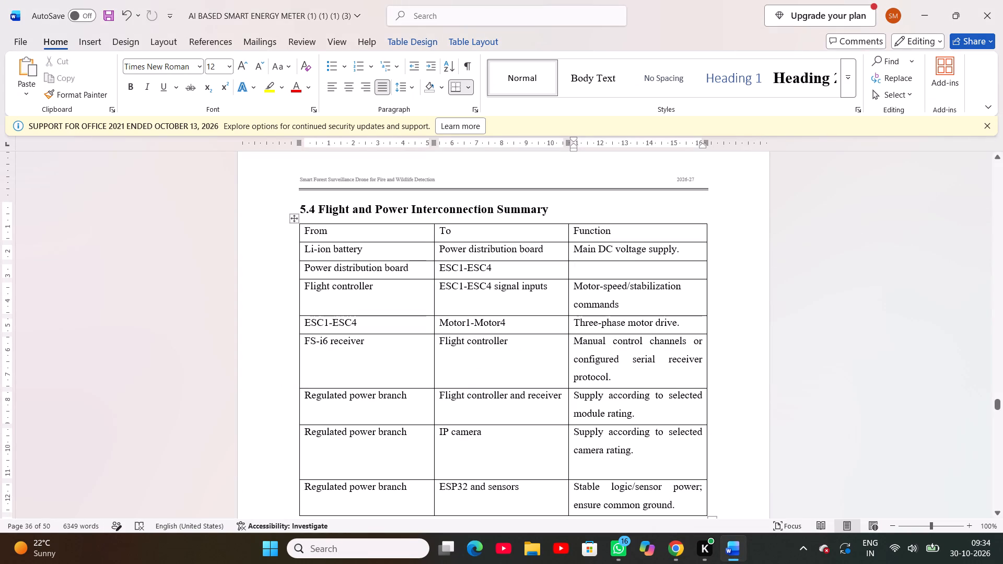
right_click(577, 269)
left_click(607, 280)
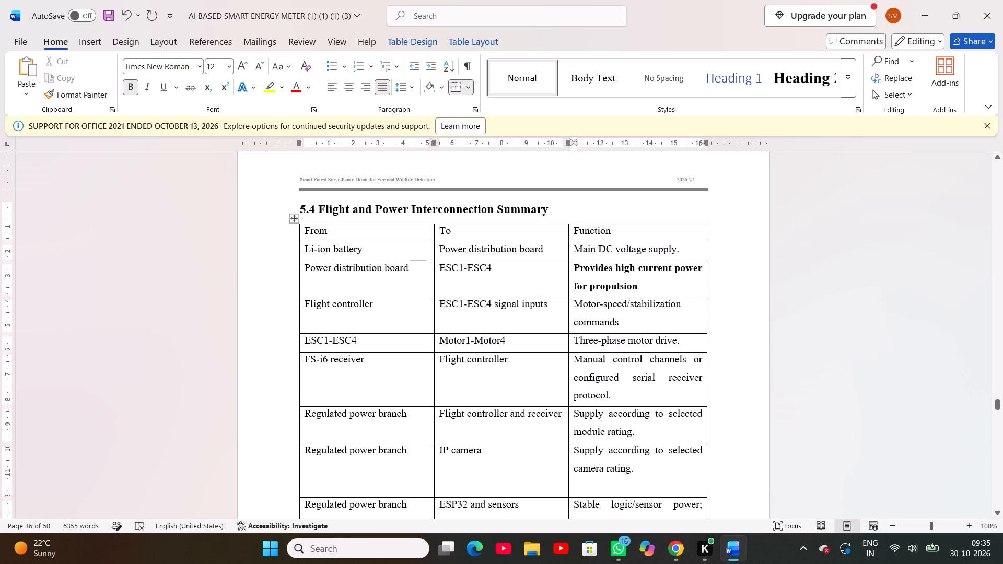
Remove the bold formatting from the pasted Function entry in the Power distribution board row.
left_click_drag(575, 267, 634, 290)
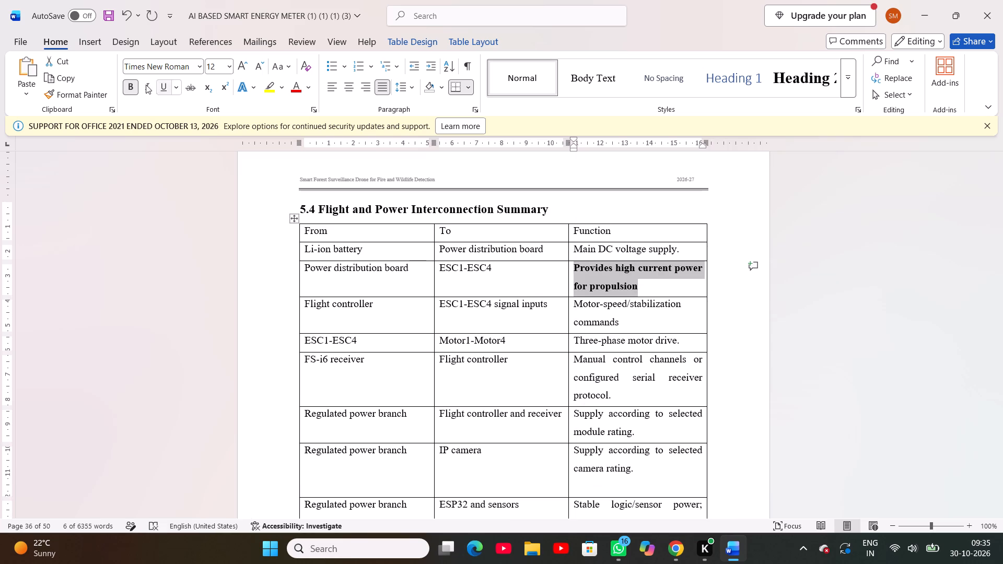
left_click(132, 88)
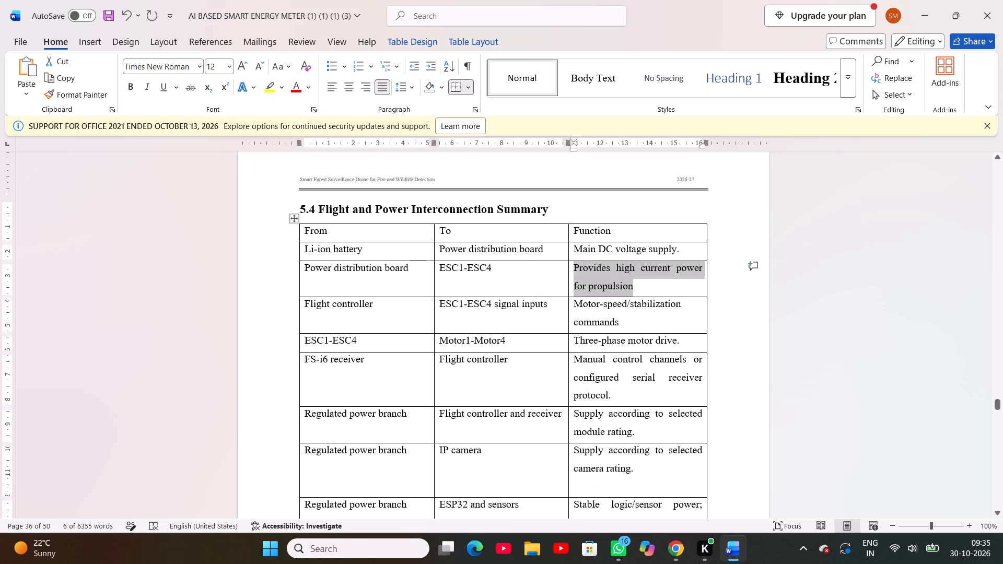
left_click(619, 327)
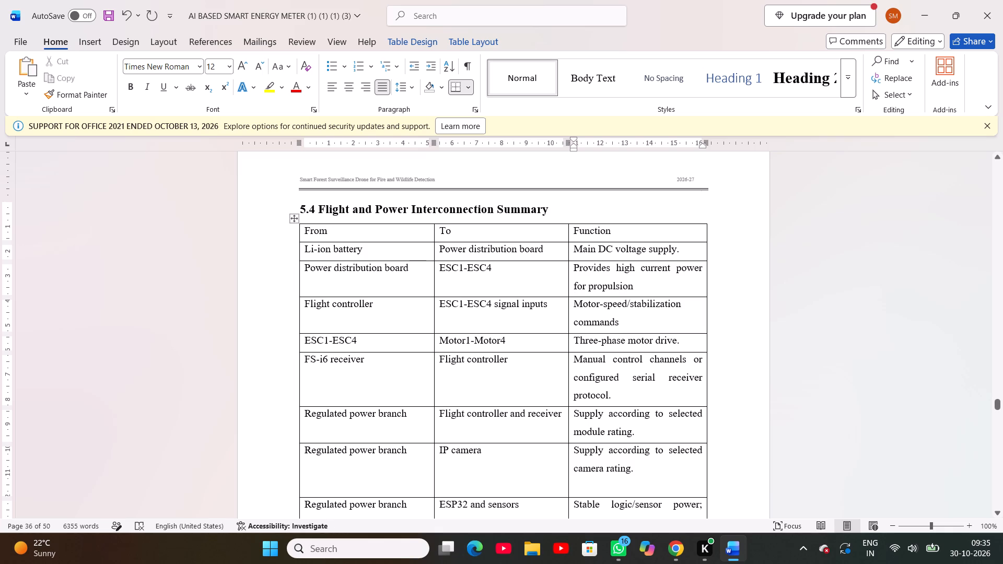
Replace the Flight controller row's Function entry in Word with "Provides speed and stabilization commands for motor", copied from the checked text in Chrome.
left_click_drag(577, 305, 618, 326)
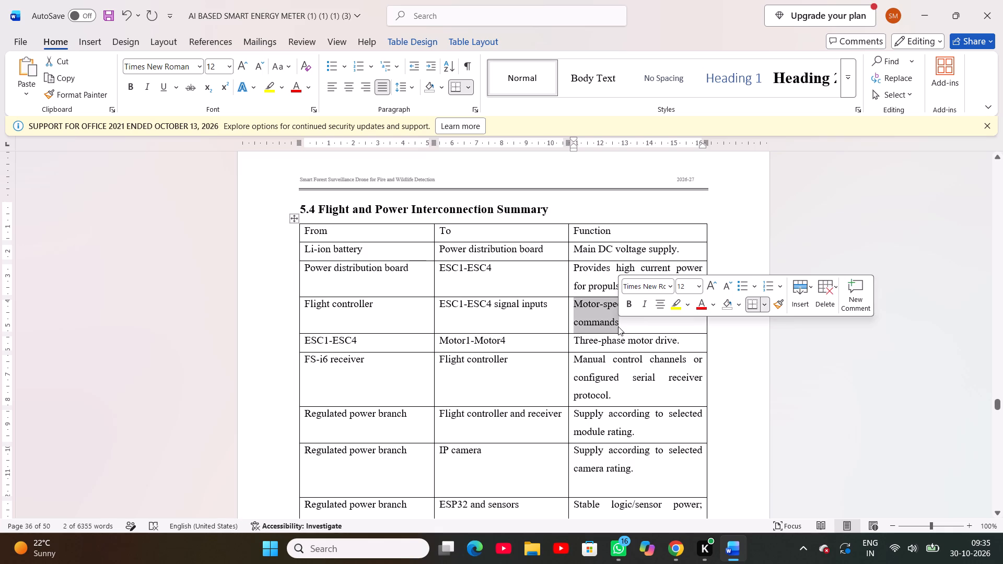
key("BackSpace")
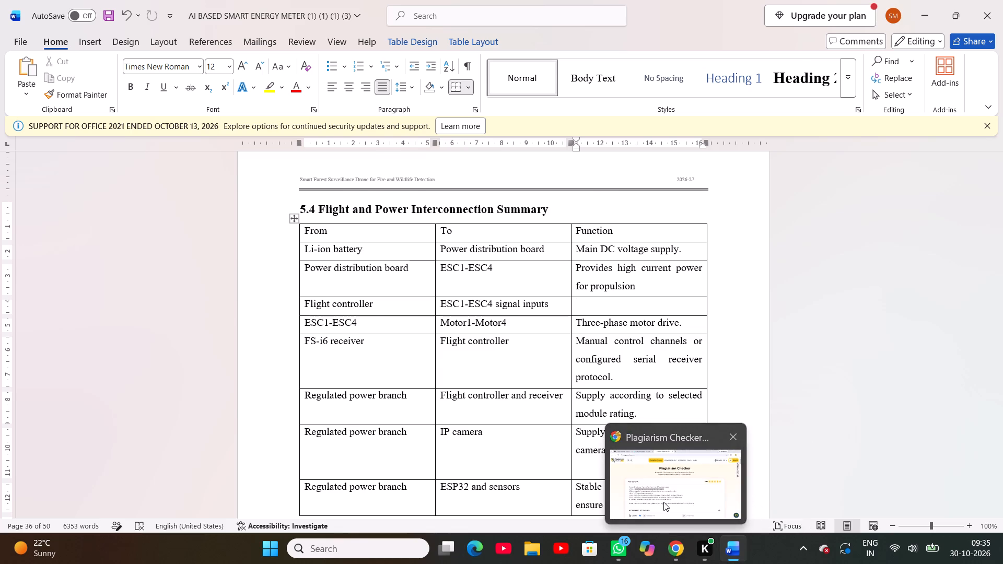
left_click(663, 502)
left_click(541, 361)
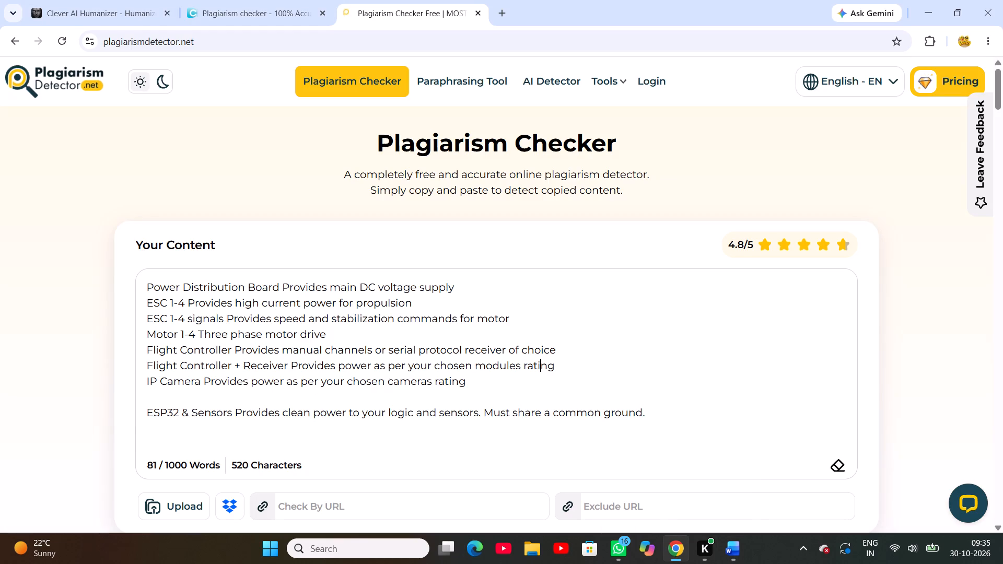
left_click_drag(230, 319, 253, 316)
left_click_drag(253, 316, 510, 326)
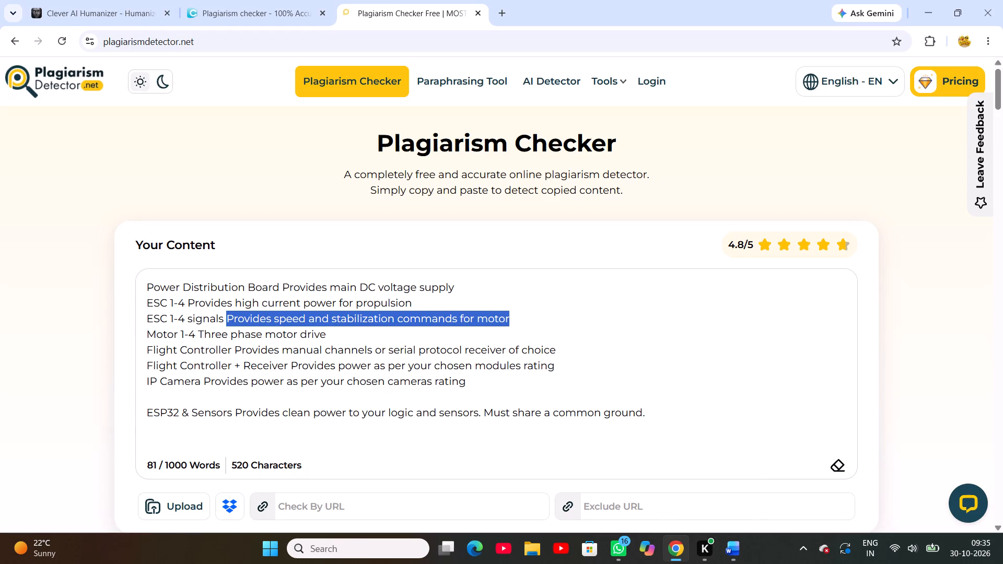
right_click(510, 326)
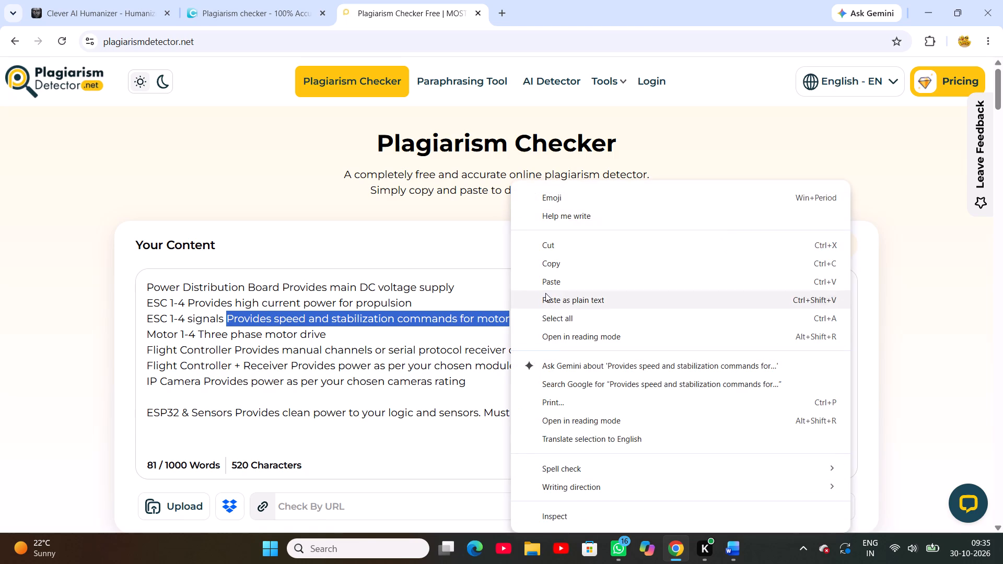
left_click(566, 268)
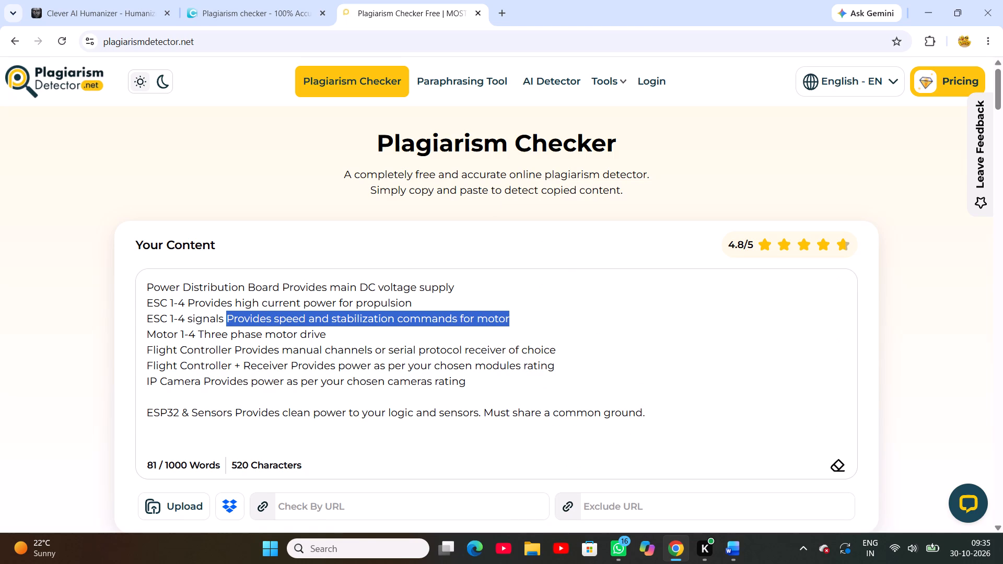
left_click(742, 504)
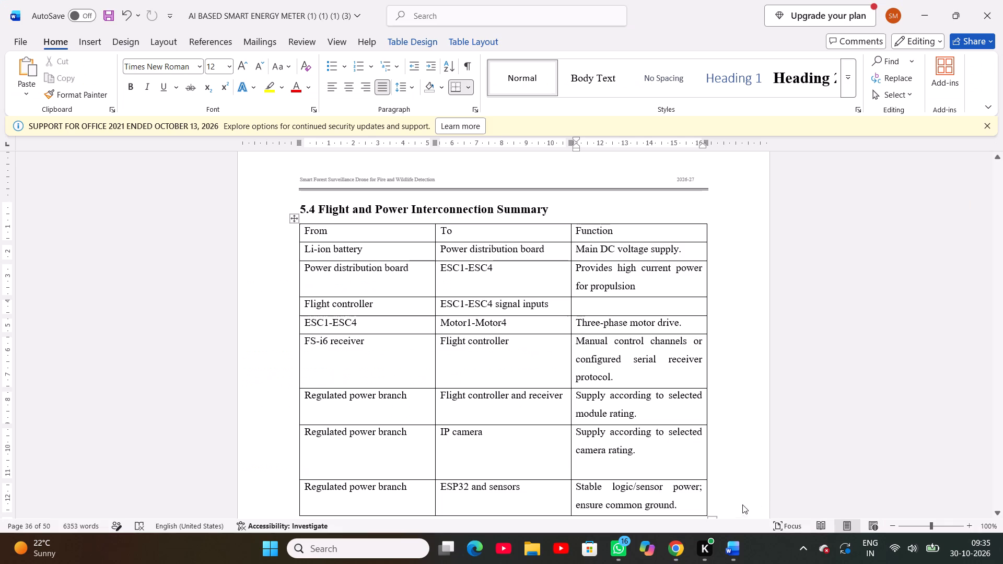
left_click(578, 304)
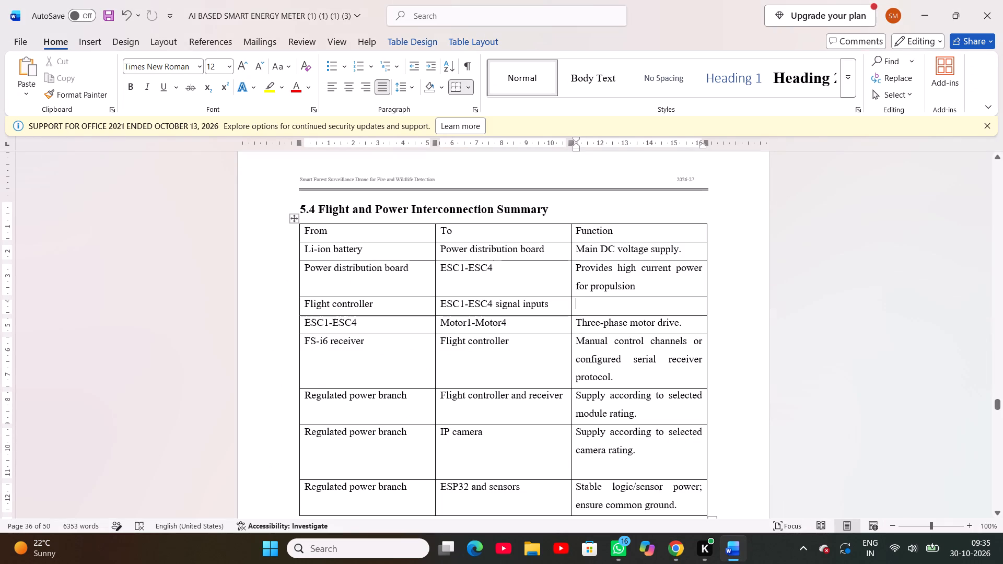
right_click(578, 304)
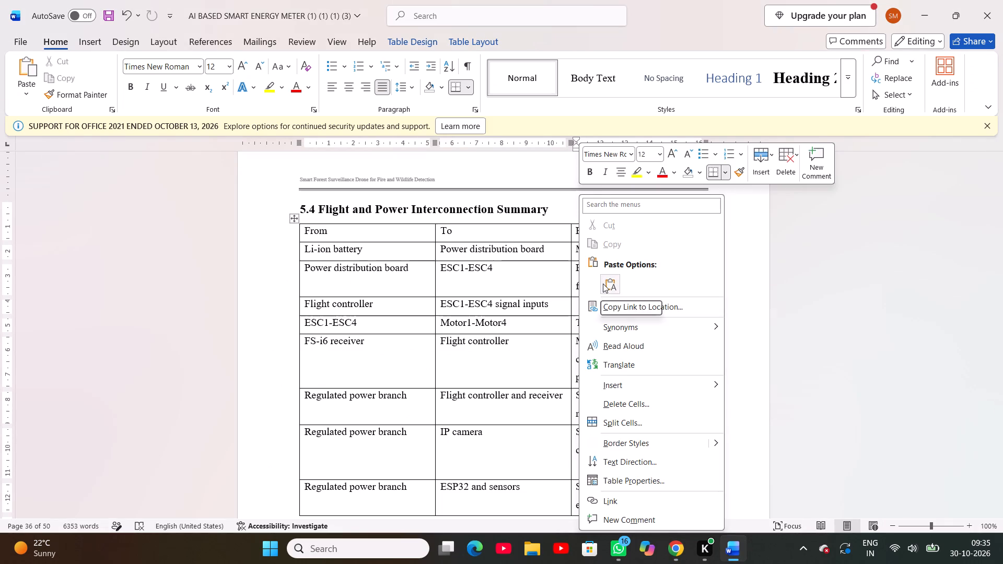
left_click(603, 284)
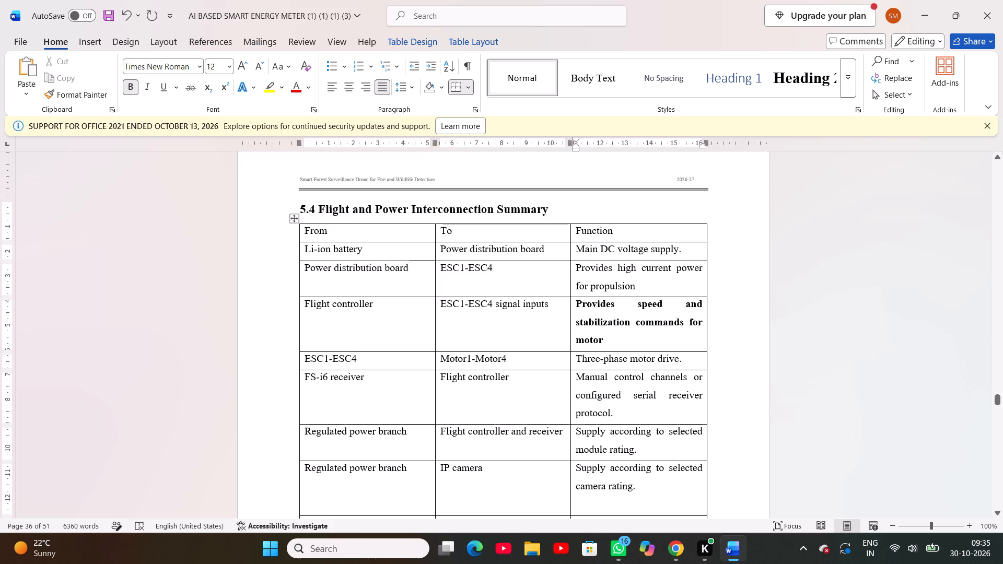
Remove the bold formatting from the pasted Function entry in the Flight controller row.
left_click_drag(576, 301, 624, 345)
left_click(133, 88)
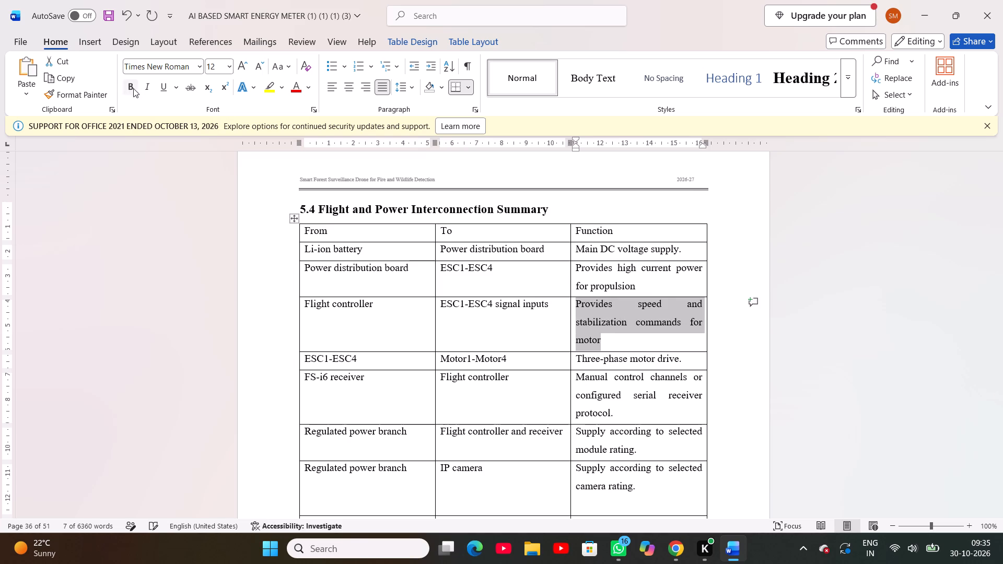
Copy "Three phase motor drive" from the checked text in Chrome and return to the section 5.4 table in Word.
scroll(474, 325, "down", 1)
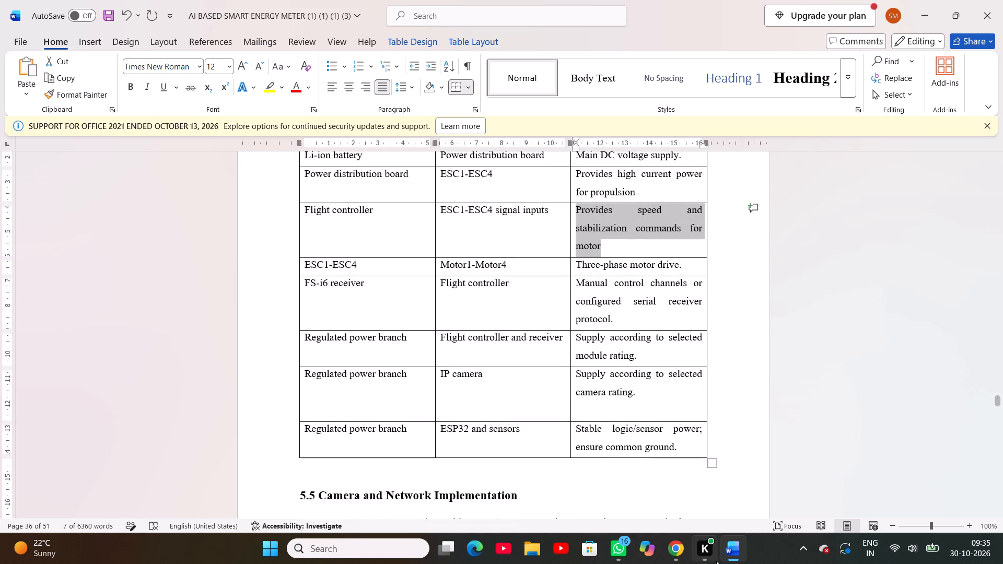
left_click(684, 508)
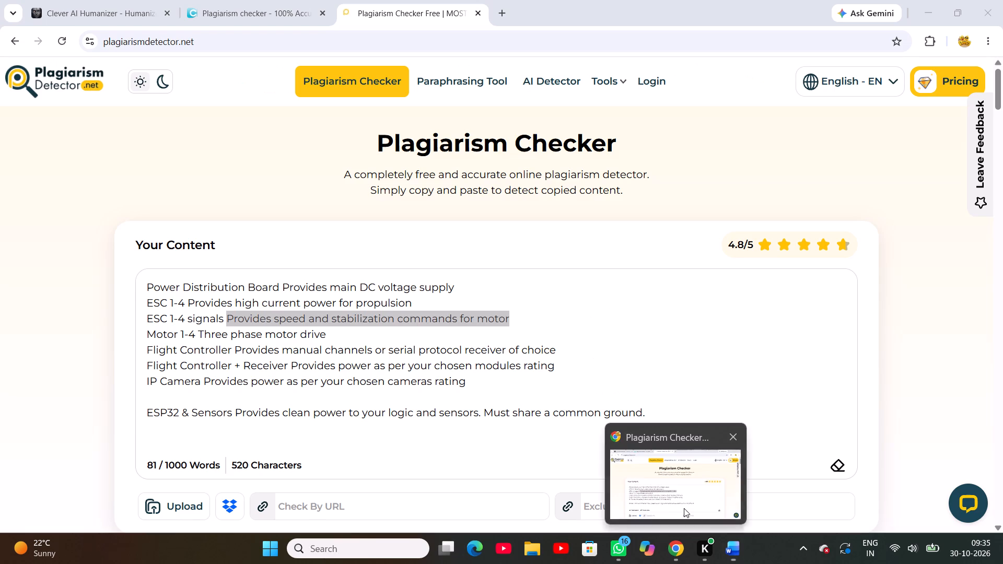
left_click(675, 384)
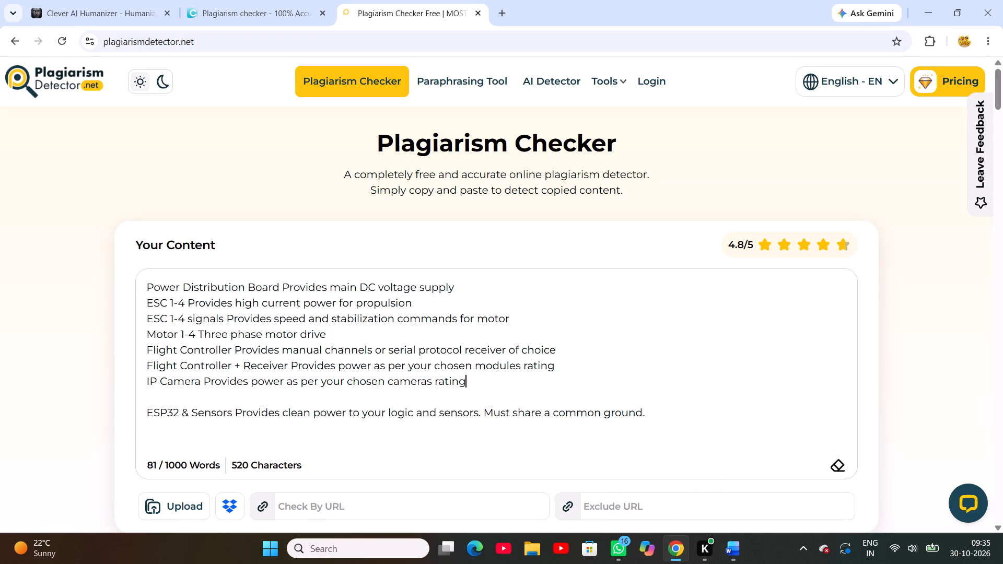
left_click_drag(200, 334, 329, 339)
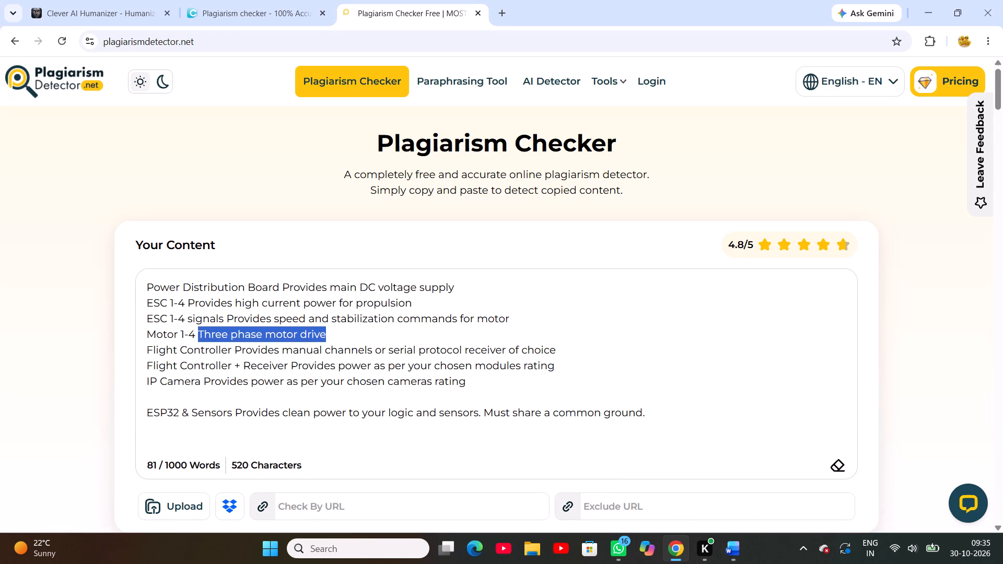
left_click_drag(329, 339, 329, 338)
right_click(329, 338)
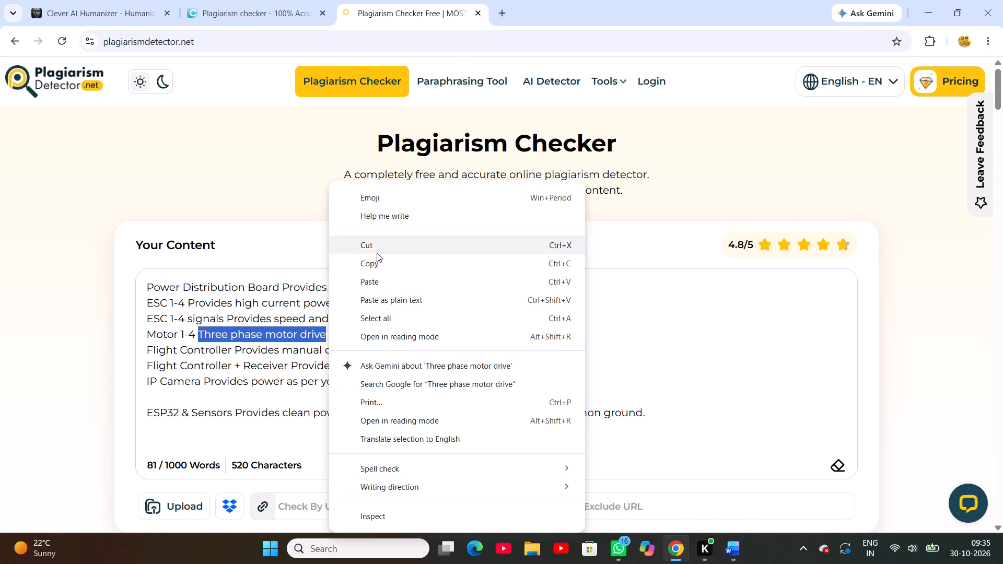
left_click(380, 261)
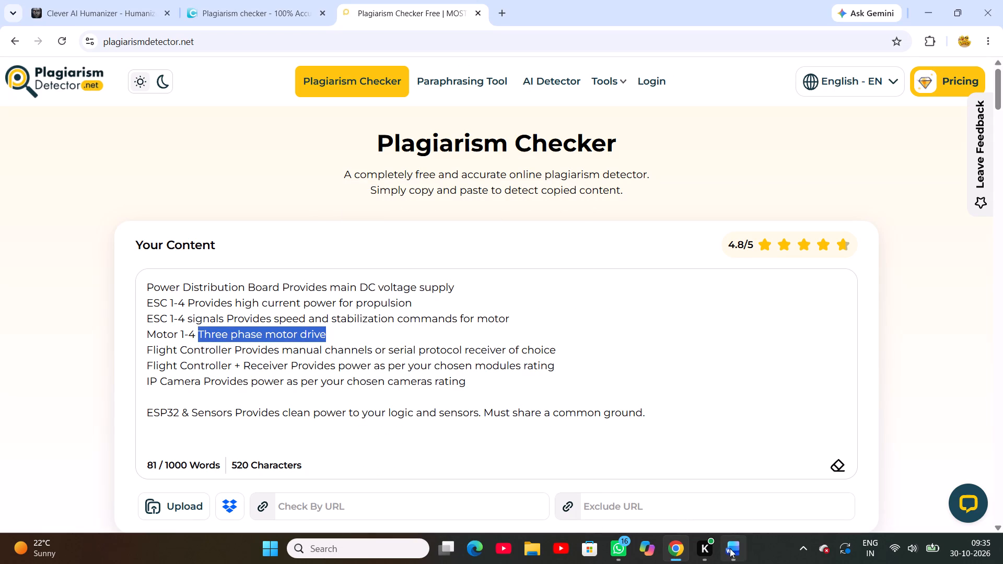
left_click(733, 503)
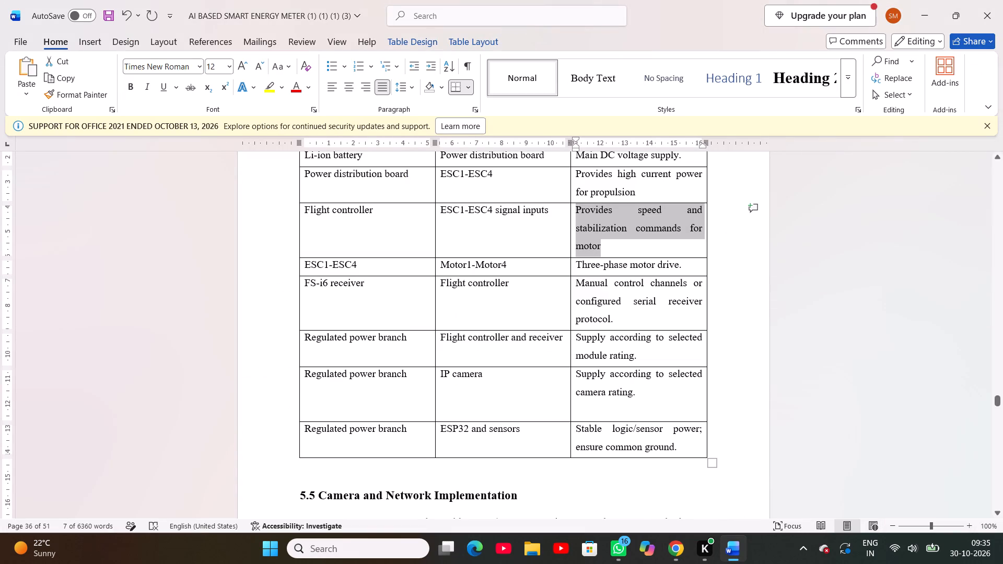
Replace the FS-i6 receiver row's Function entry in Word with "Provides manual channels or serial protocol receiver of choice", copied from the checked text in Chrome.
left_click(658, 315)
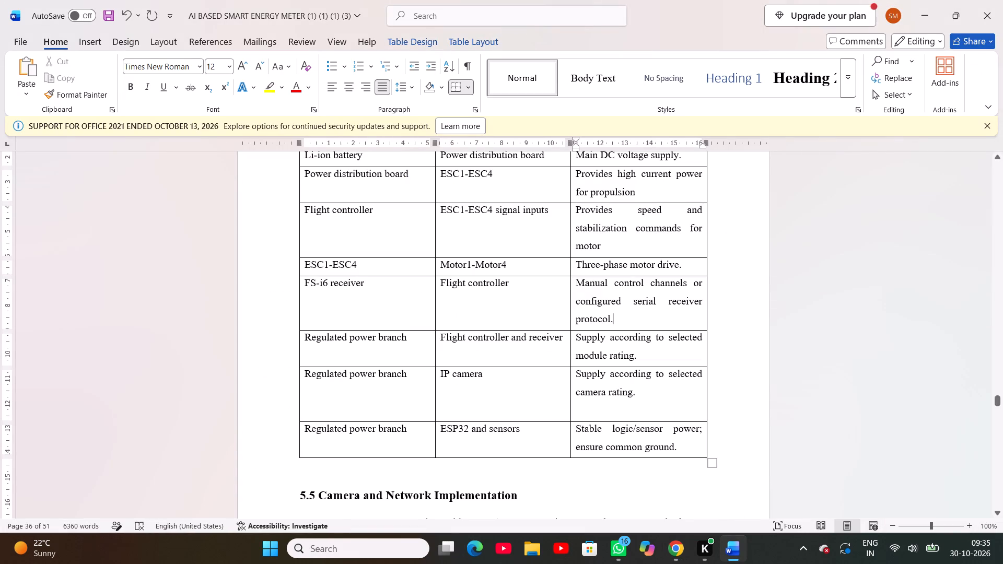
left_click_drag(576, 280, 630, 319)
key("BackSpace")
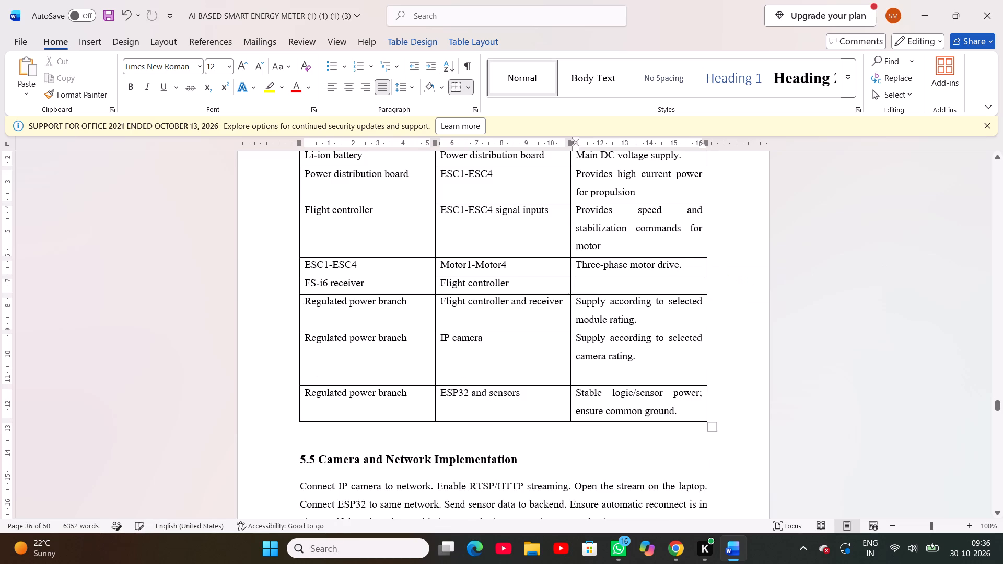
left_click(687, 478)
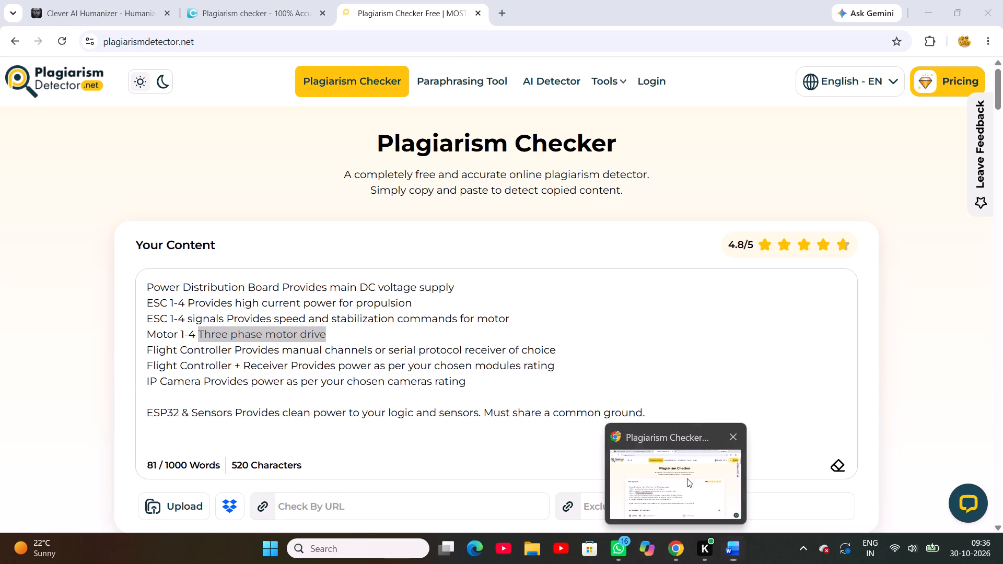
left_click(664, 380)
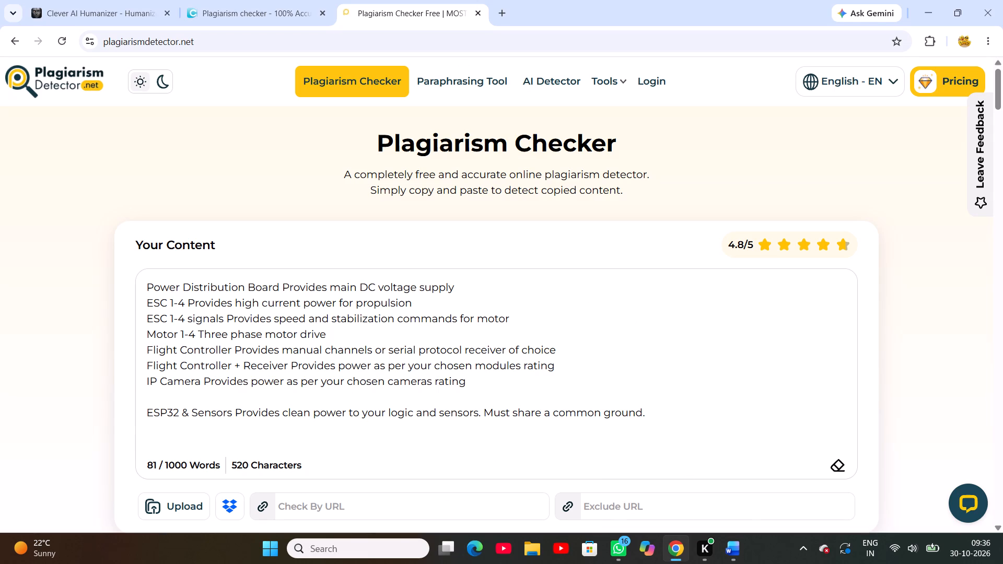
left_click_drag(234, 350, 554, 349)
right_click(554, 349)
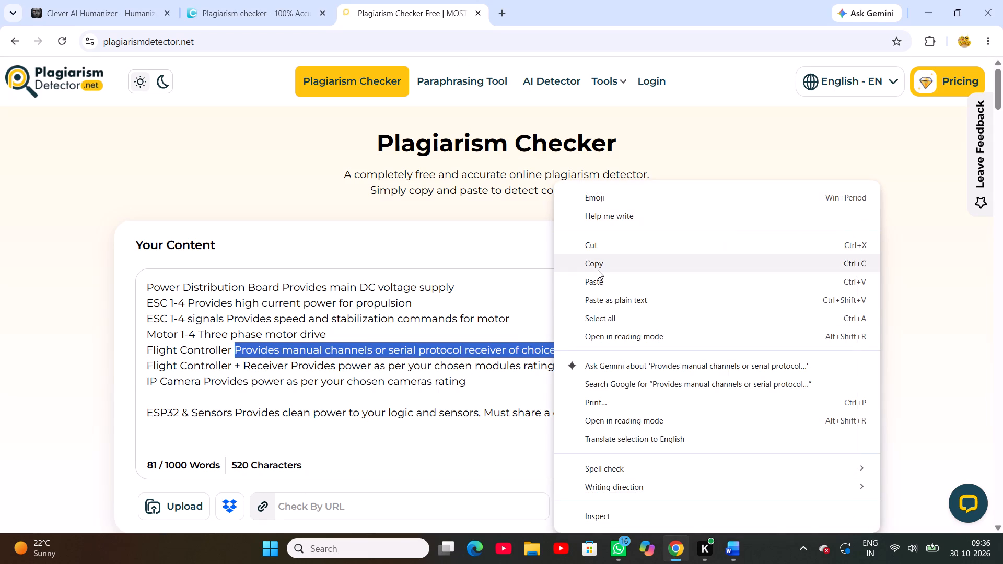
left_click(599, 266)
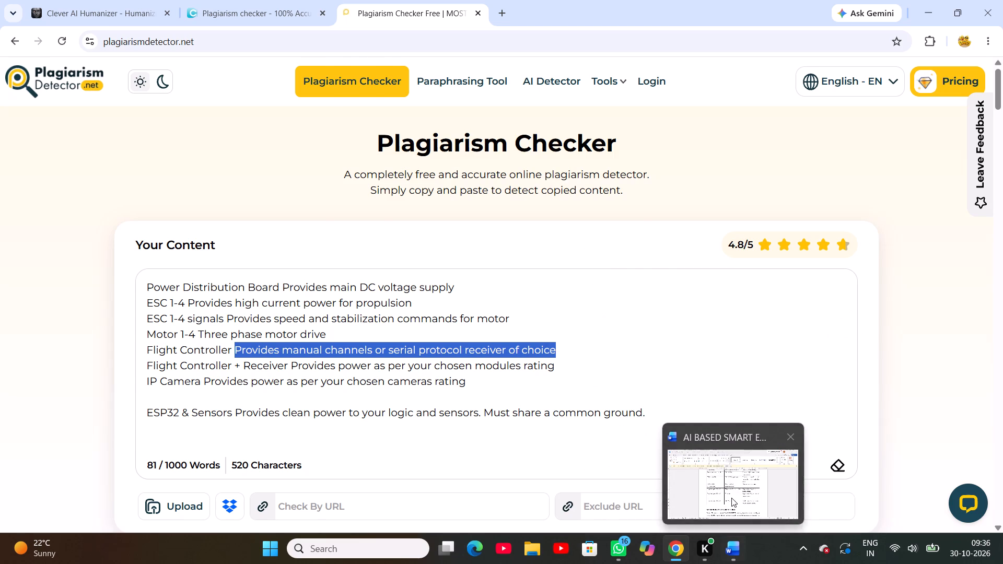
left_click(731, 498)
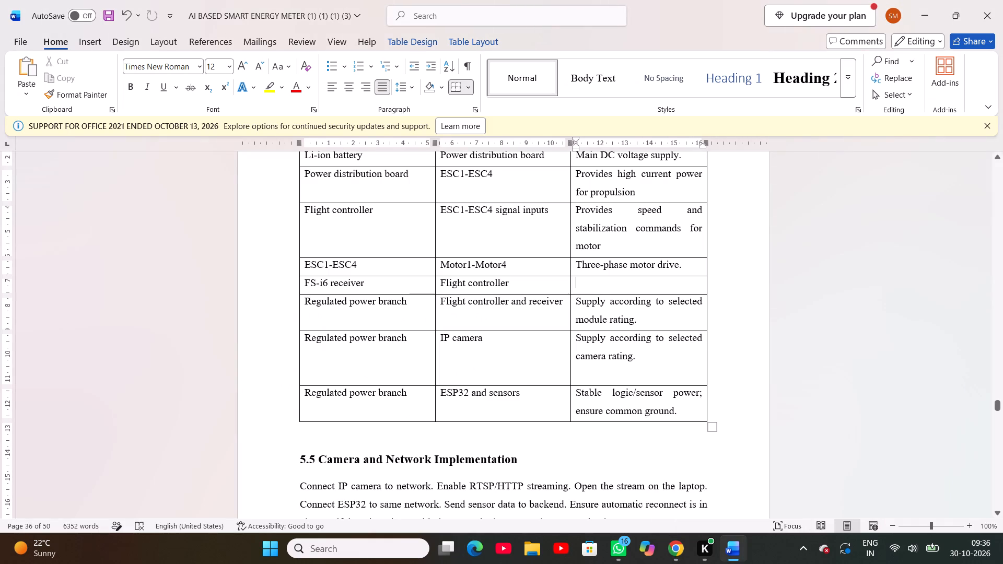
left_click(579, 282)
right_click(579, 282)
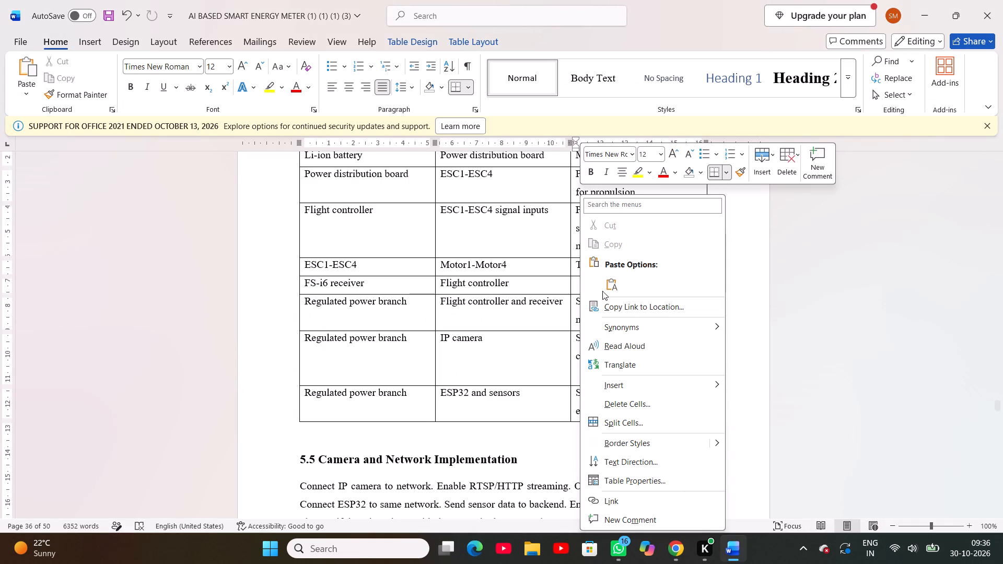
left_click(610, 290)
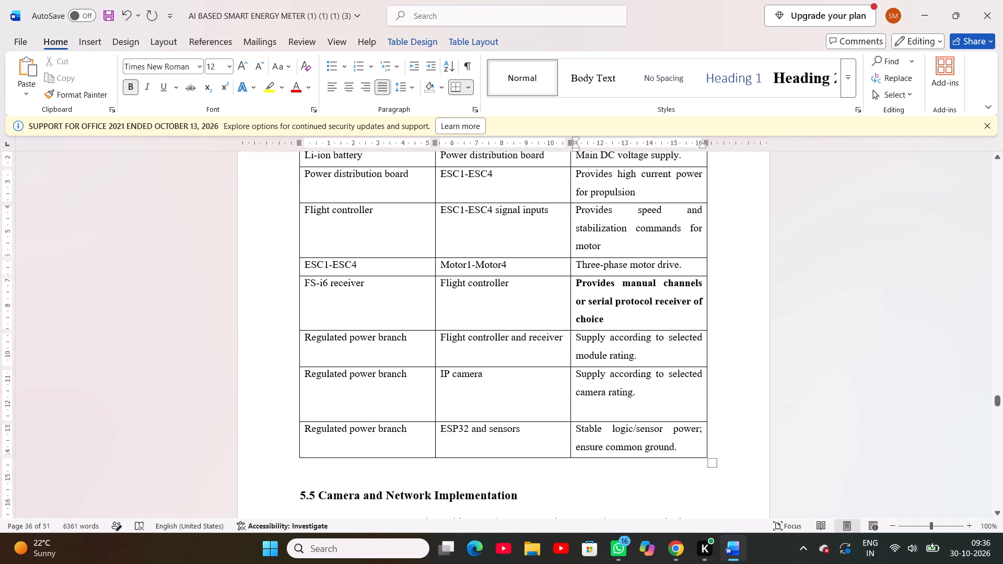
Remove the bold formatting from the pasted Function entry in the FS-i6 receiver row.
left_click_drag(578, 282, 611, 319)
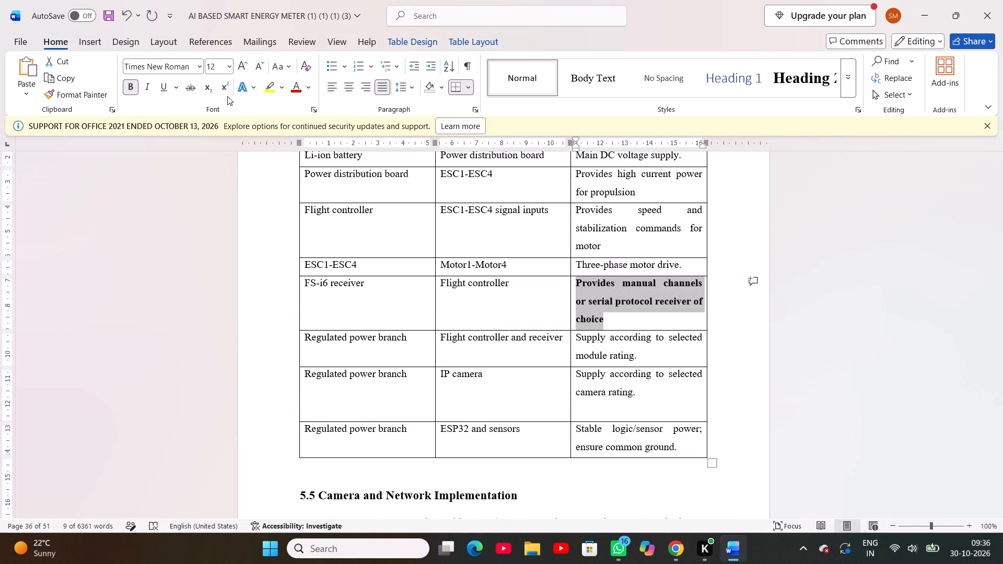
left_click(134, 84)
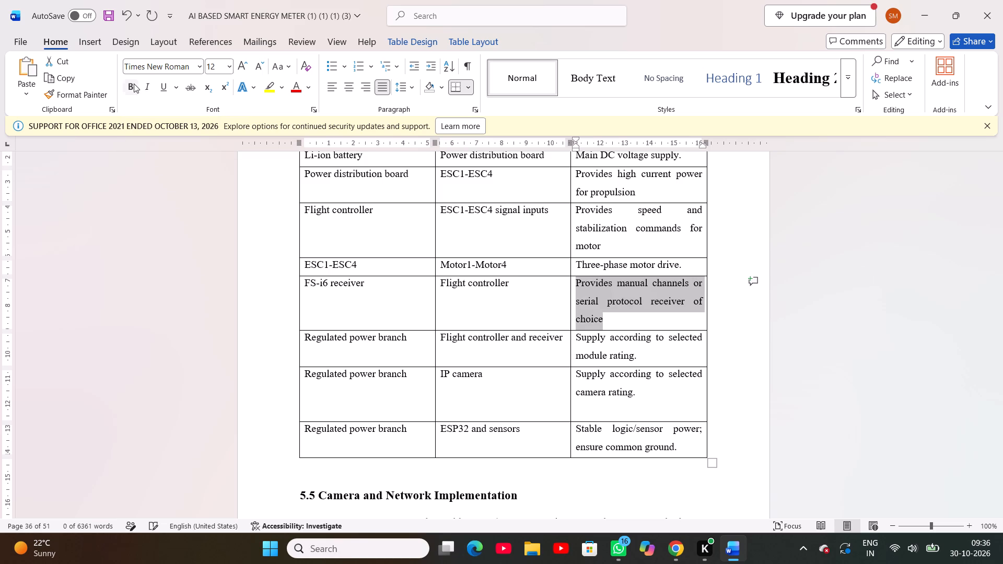
left_click(651, 408)
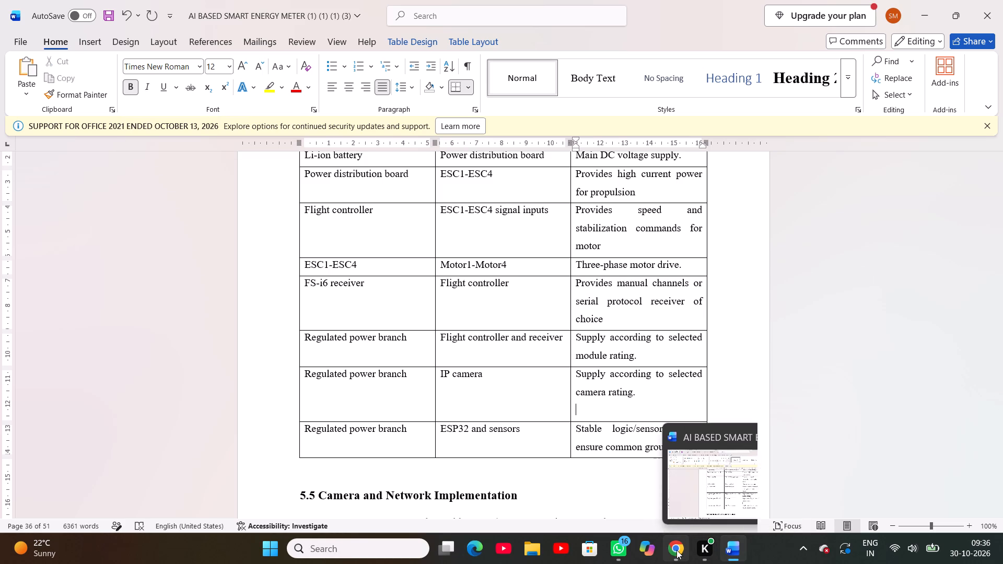
Replace the Flight controller and receiver row's Function entry in Word with "Provides power as per your chosen modules rating", copied from the checked text in Chrome.
left_click(674, 506)
left_click_drag(666, 408, 389, 402)
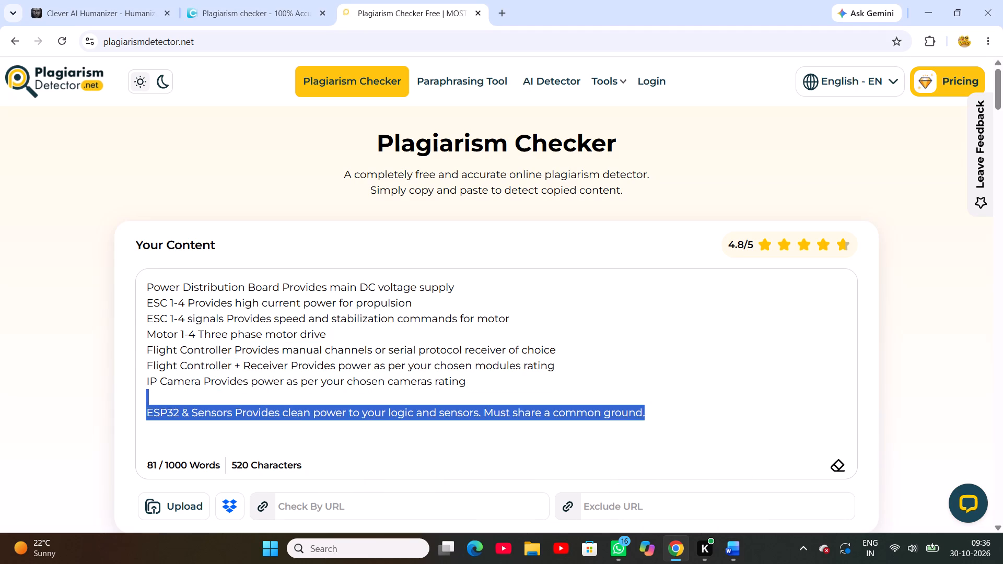
left_click(480, 394)
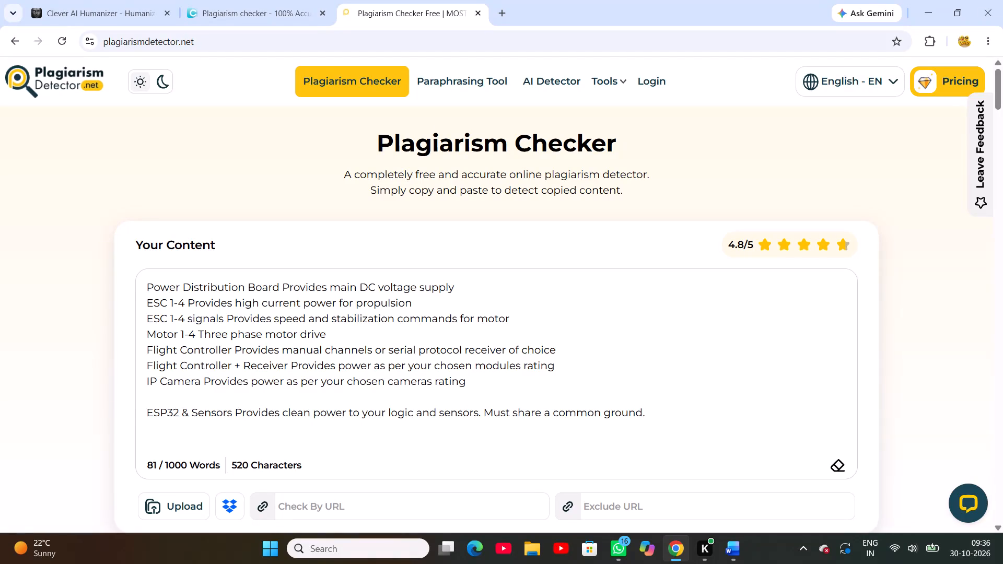
left_click_drag(289, 365, 556, 361)
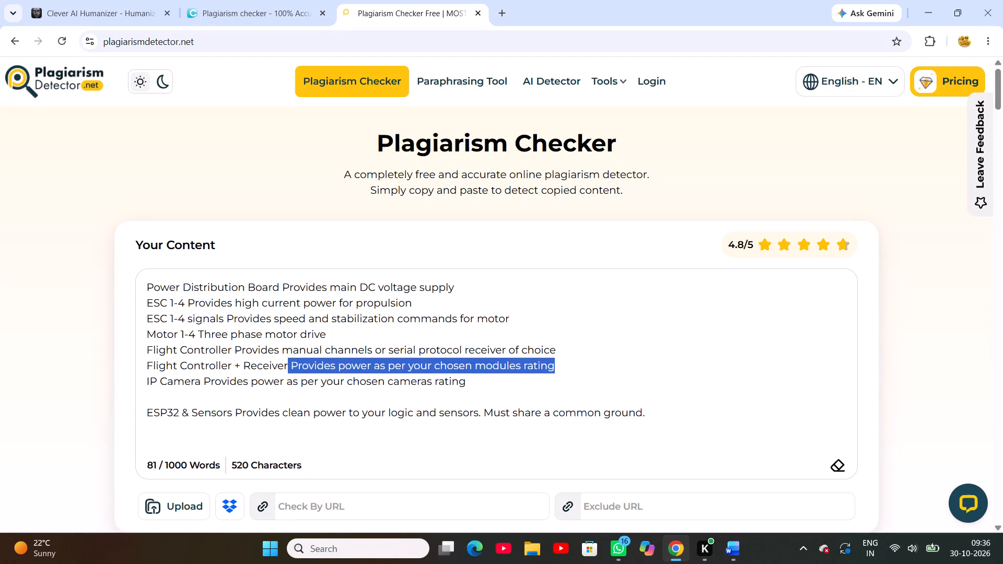
right_click(556, 361)
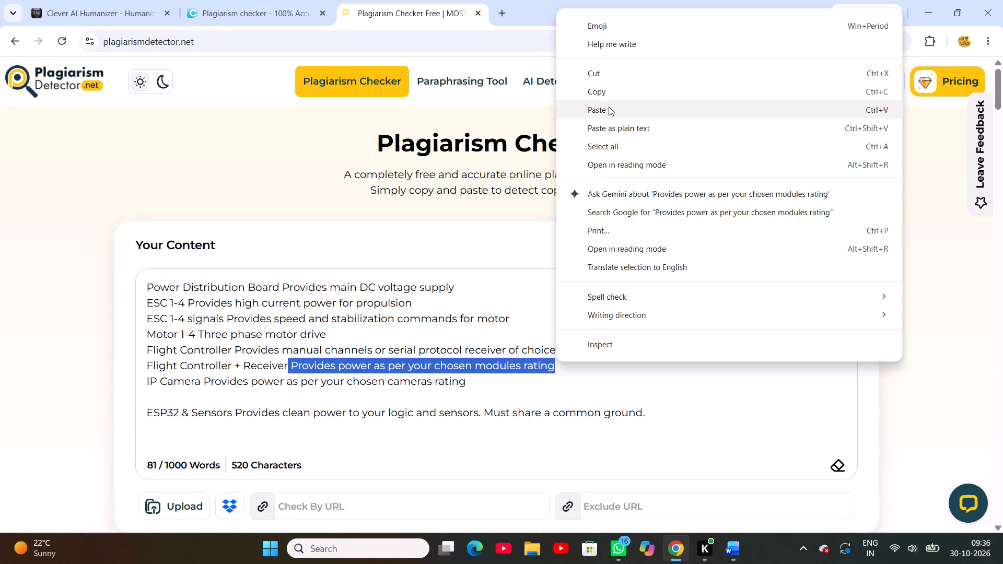
left_click(608, 99)
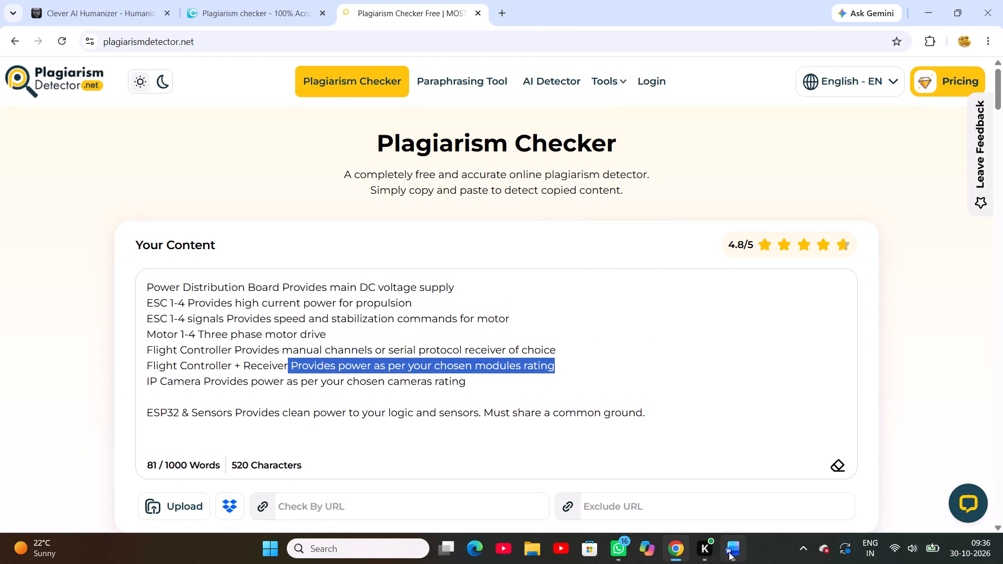
left_click(742, 497)
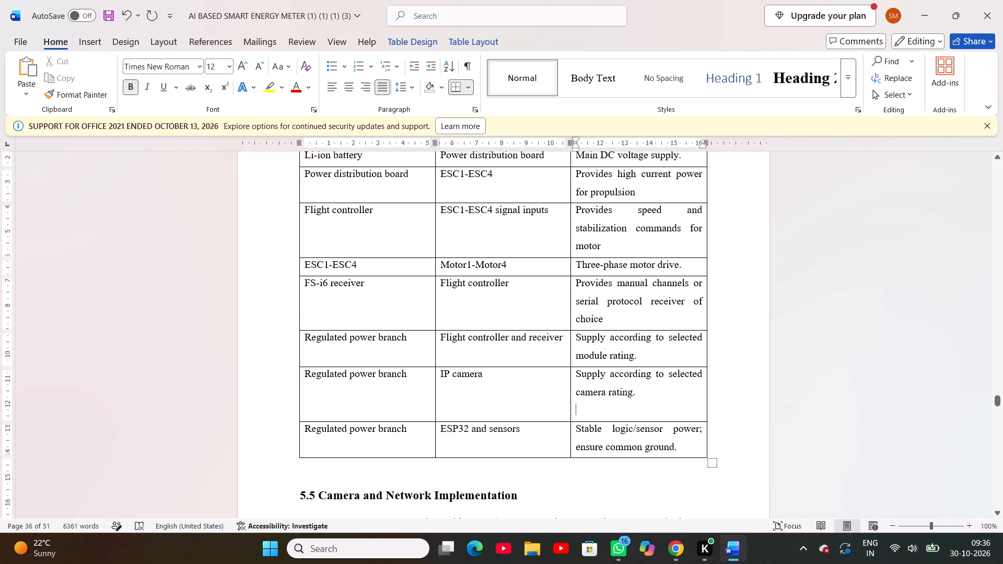
left_click_drag(577, 336, 629, 356)
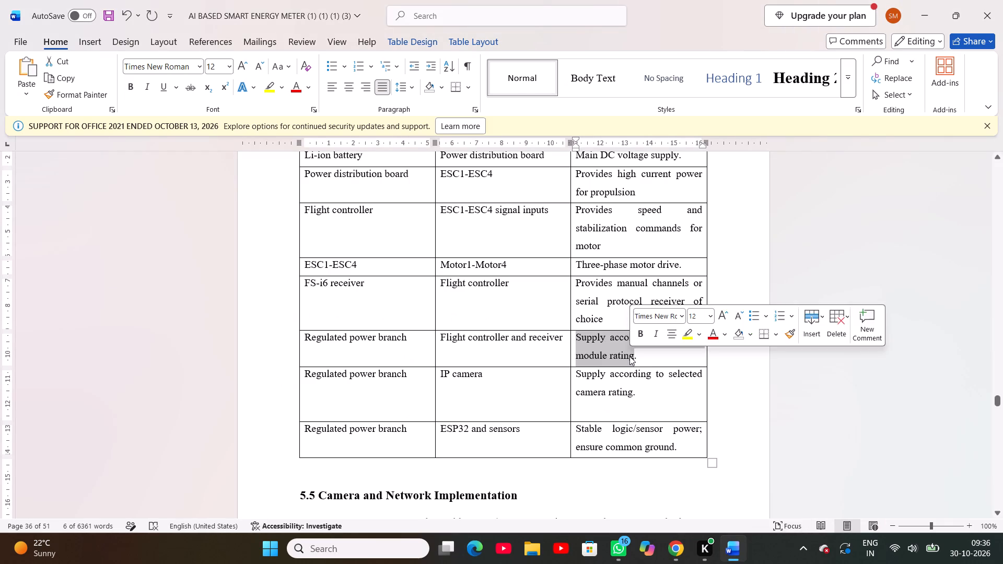
key("BackSpace")
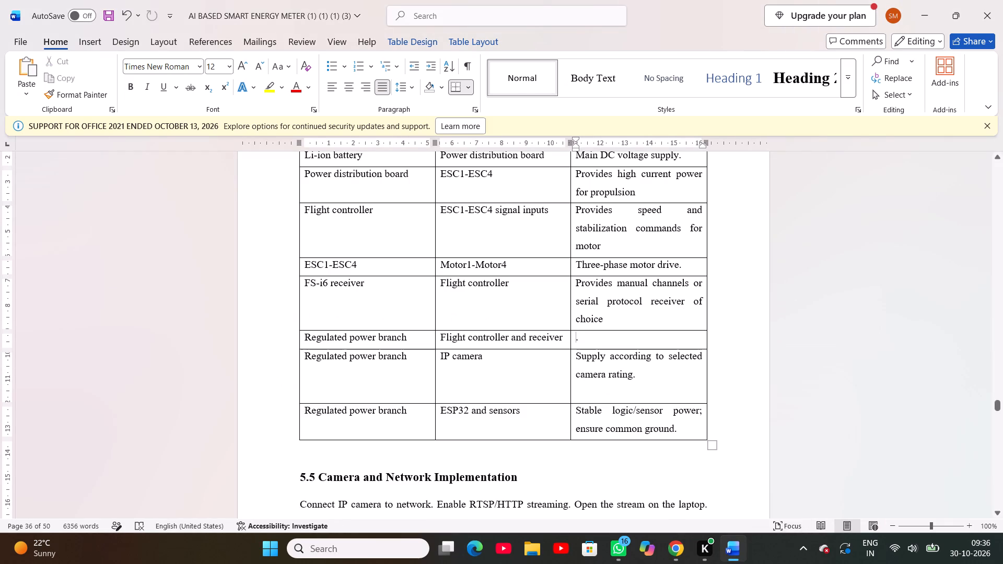
left_click(577, 337)
right_click(577, 337)
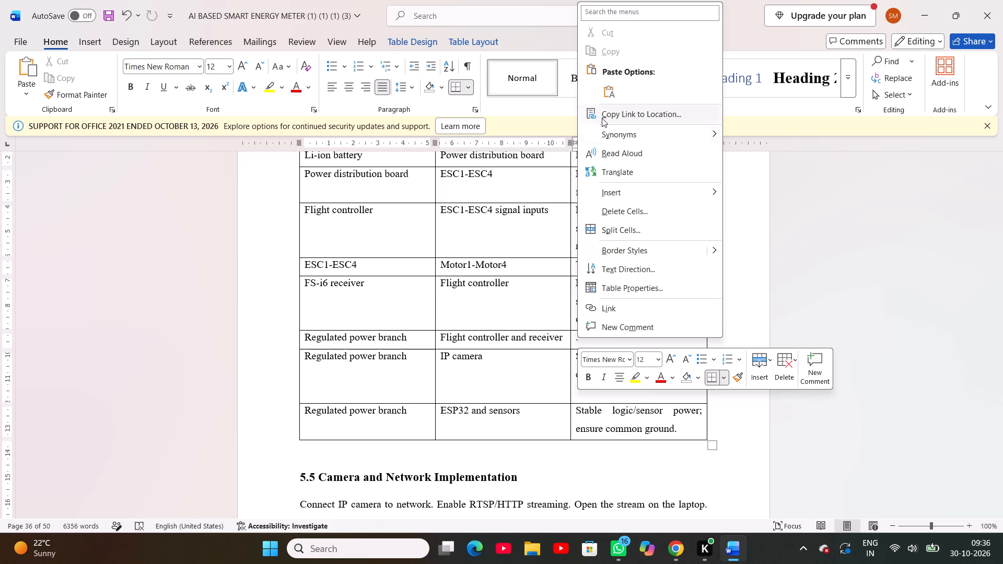
left_click(604, 98)
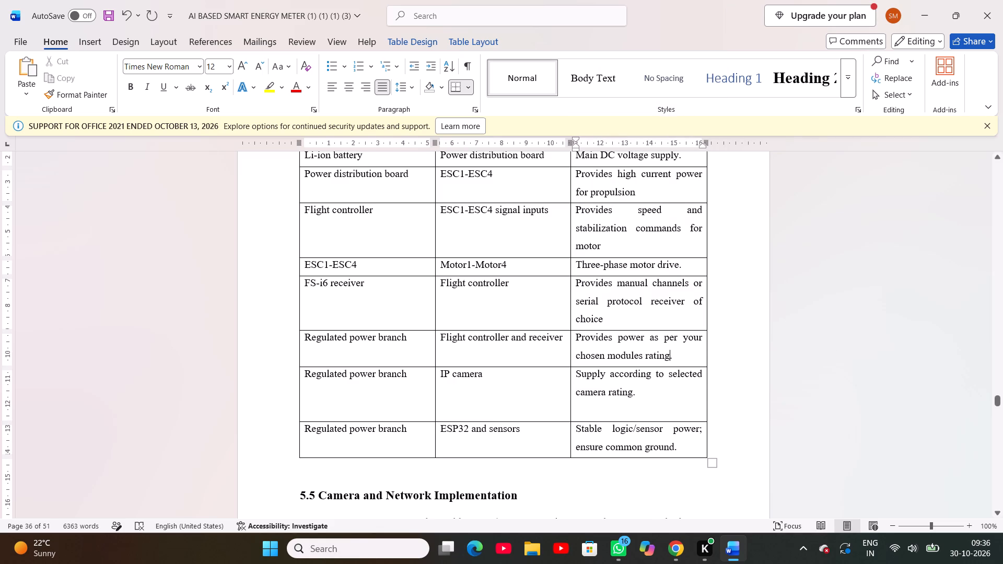
Copy "Provides power as per your chosen cameras rating" from the IP Camera line of the checked text in Chrome.
left_click(661, 475)
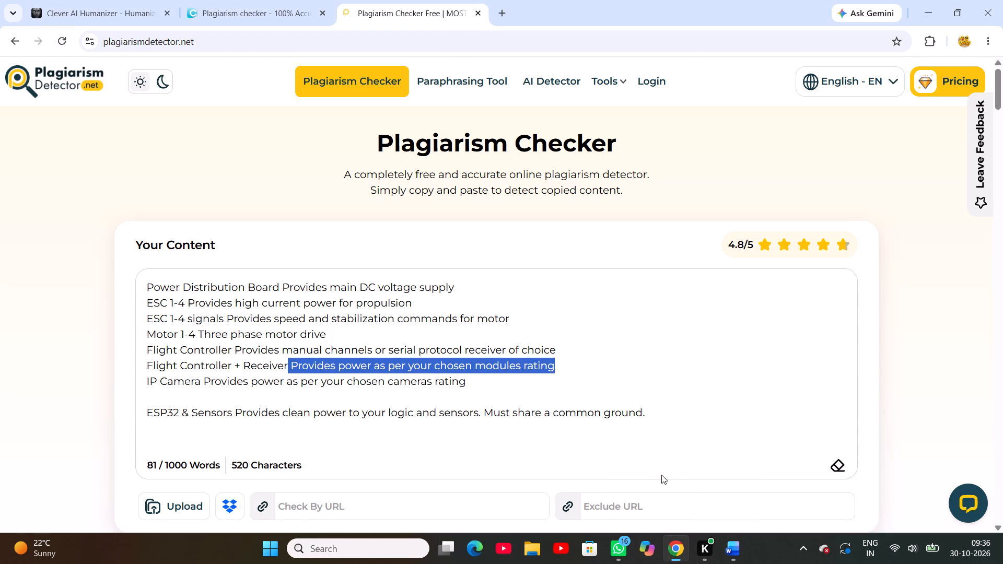
left_click(642, 401)
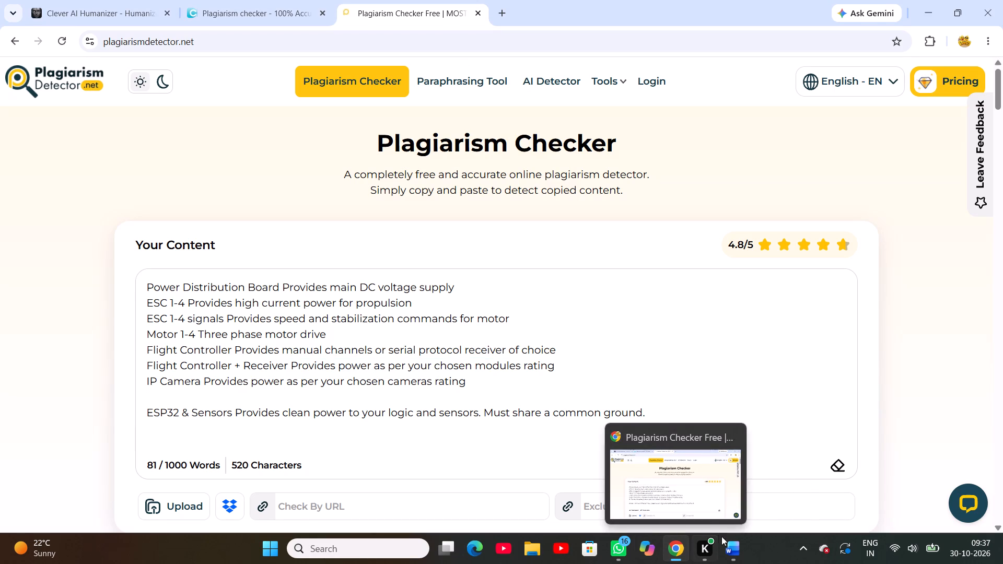
left_click(729, 506)
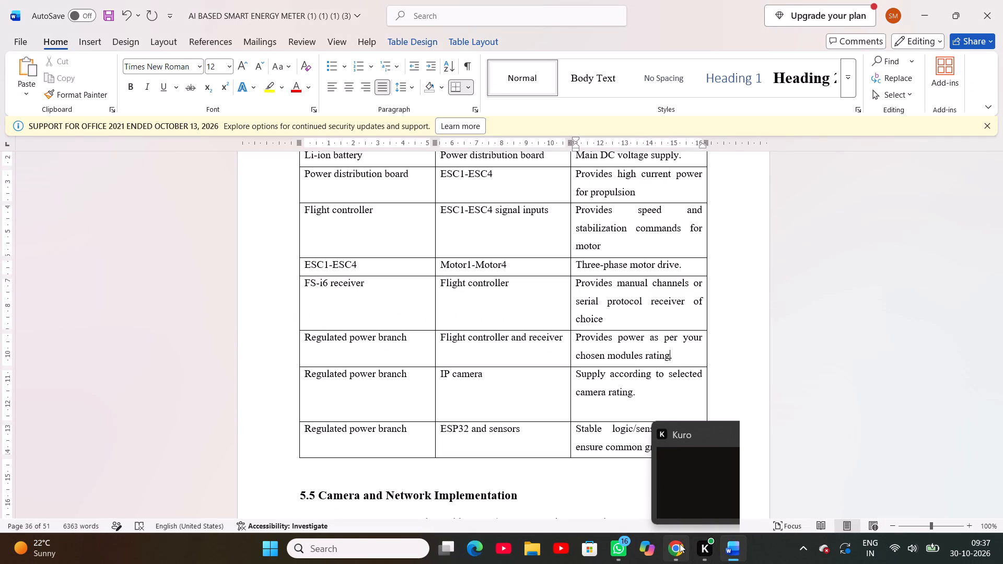
left_click(682, 512)
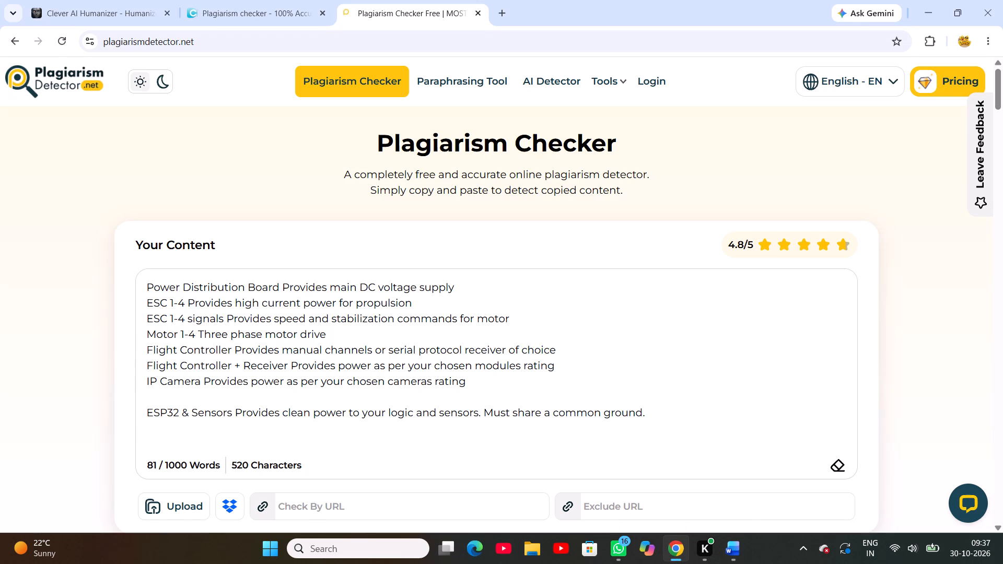
left_click_drag(201, 381, 418, 403)
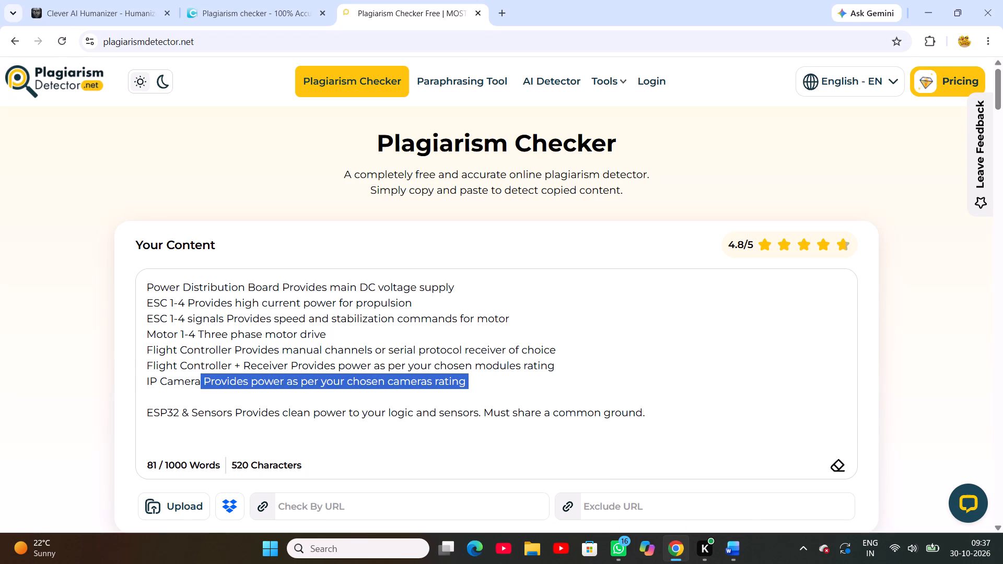
left_click_drag(418, 403, 463, 393)
right_click(463, 393)
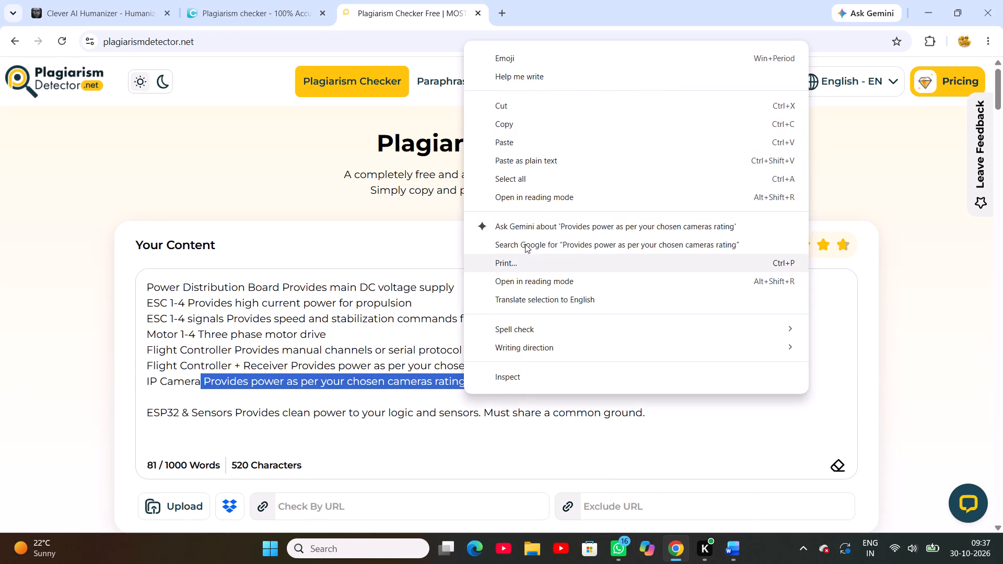
left_click(517, 126)
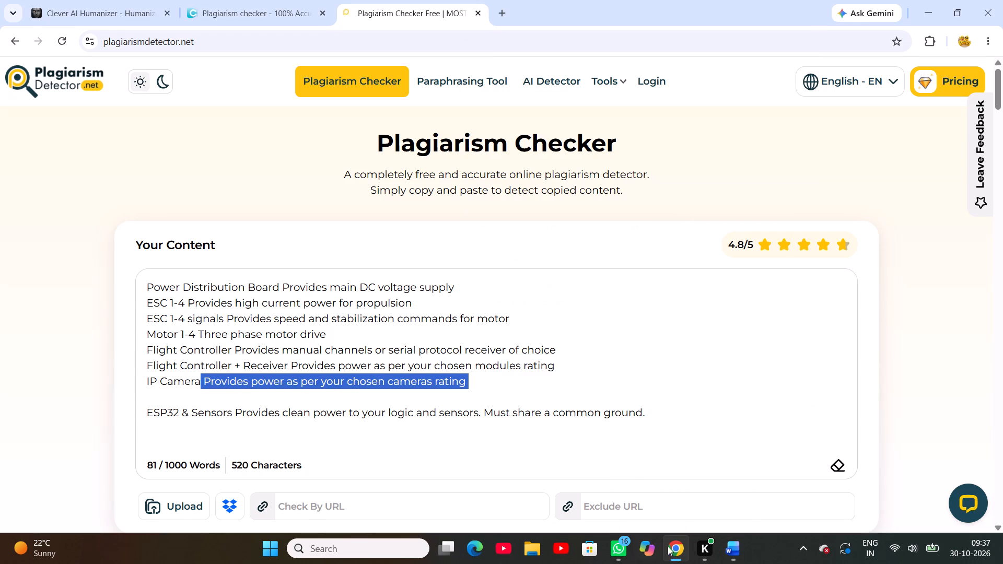
left_click_drag(733, 502, 597, 393)
Replace the IP camera row's Function entry in Word with the copied camera rating text and delete the leftover leading full stop.
left_click(735, 507)
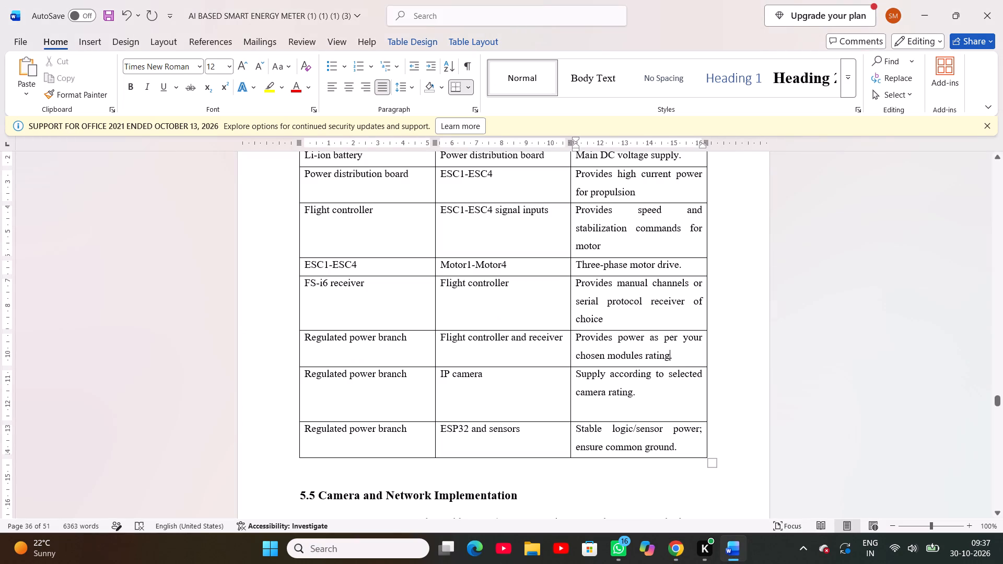
left_click_drag(577, 373, 614, 390)
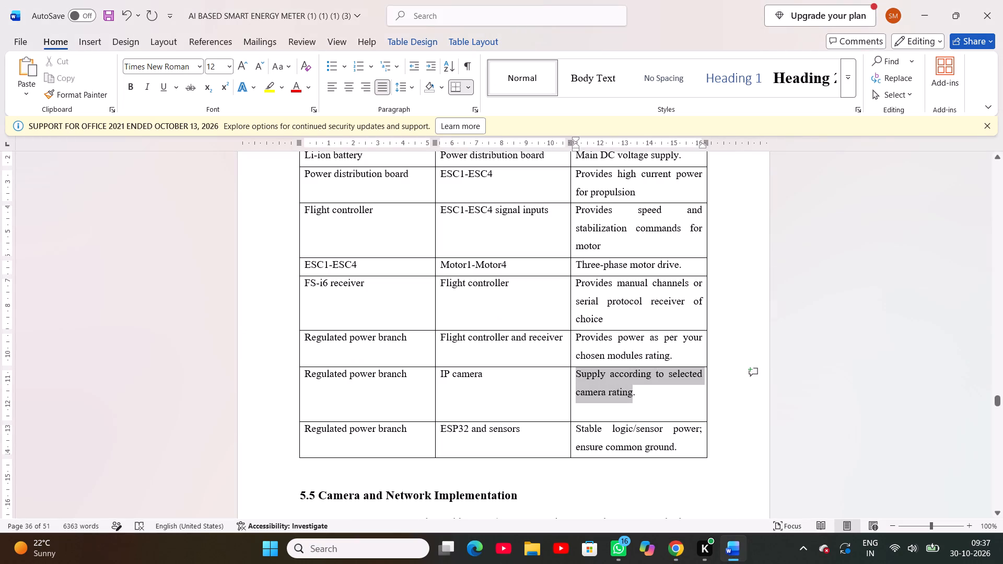
left_click_drag(614, 390, 622, 395)
key("BackSpace")
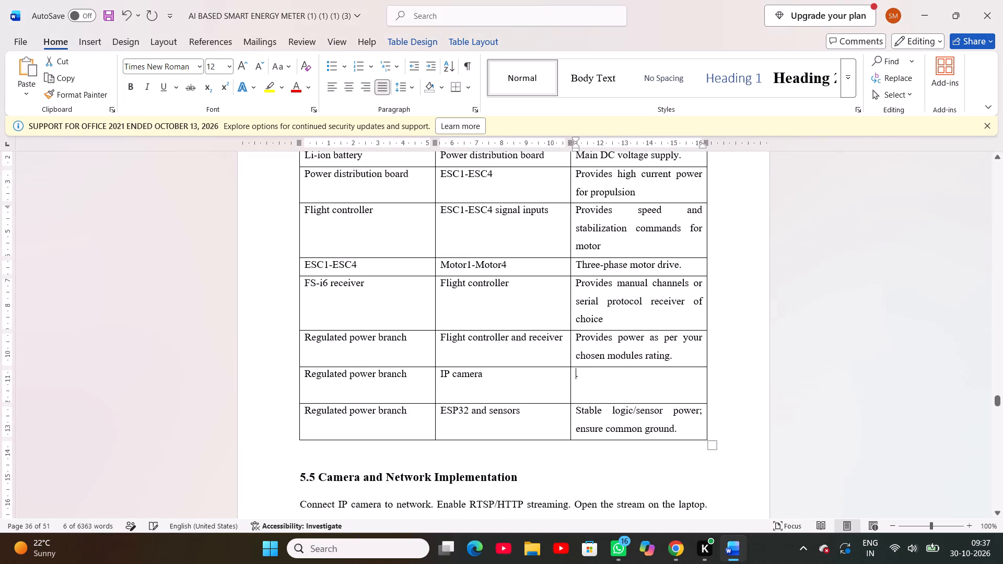
left_click(575, 377)
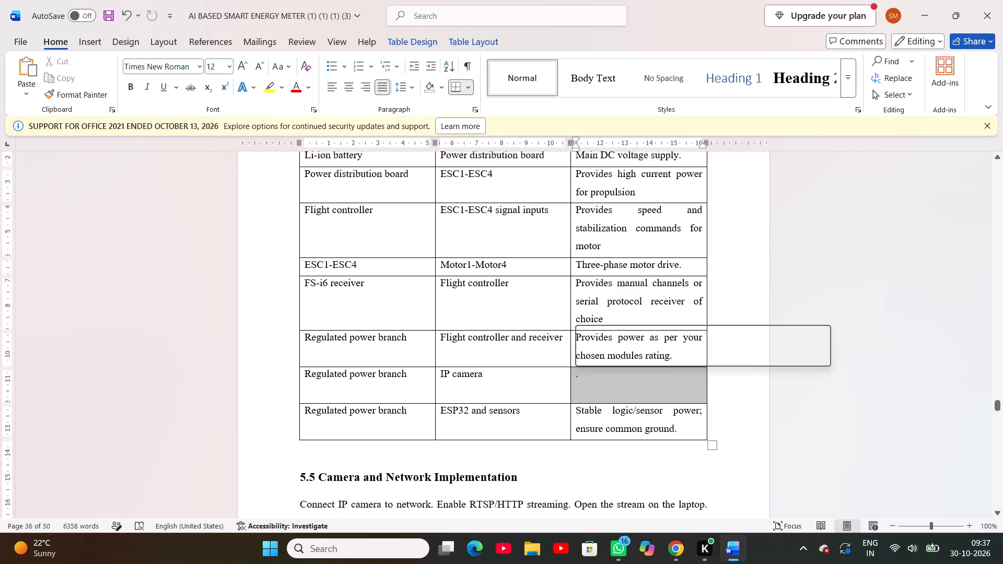
left_click(596, 384)
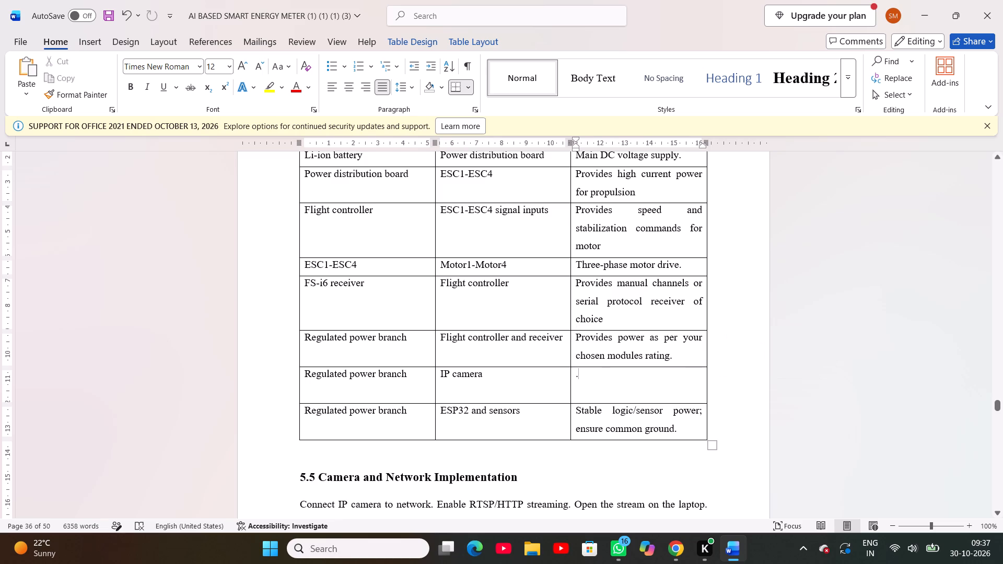
right_click(585, 379)
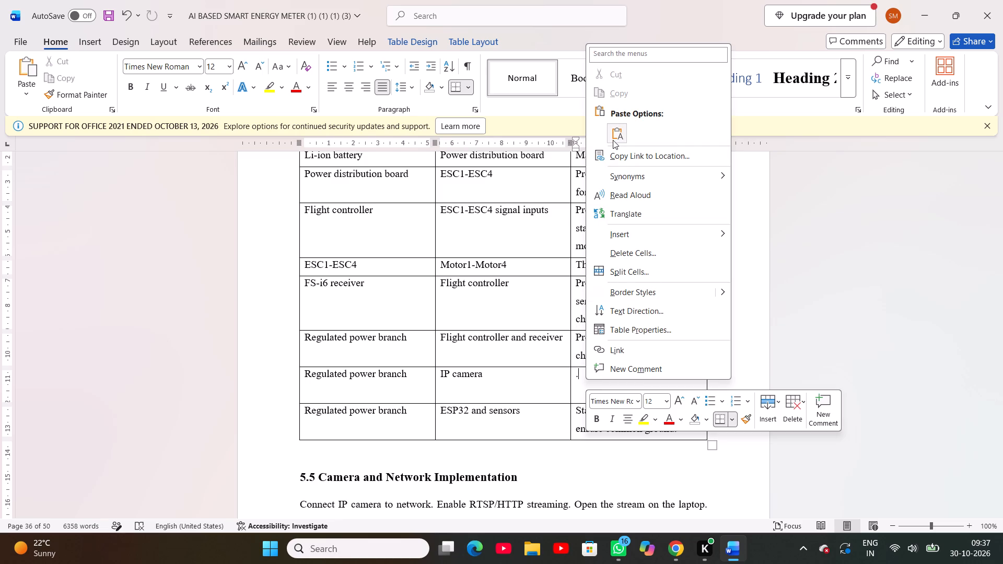
left_click(613, 140)
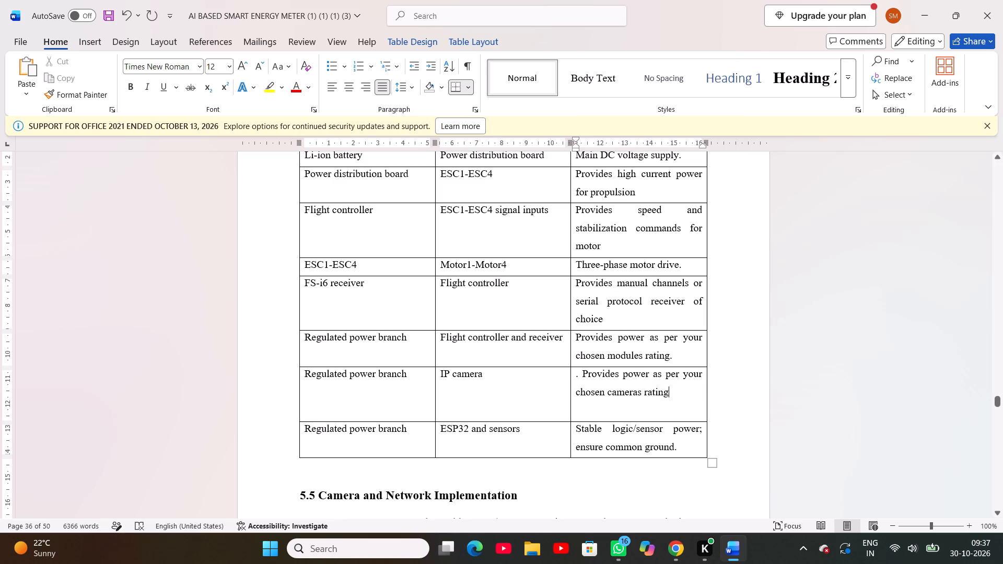
double_click(580, 372)
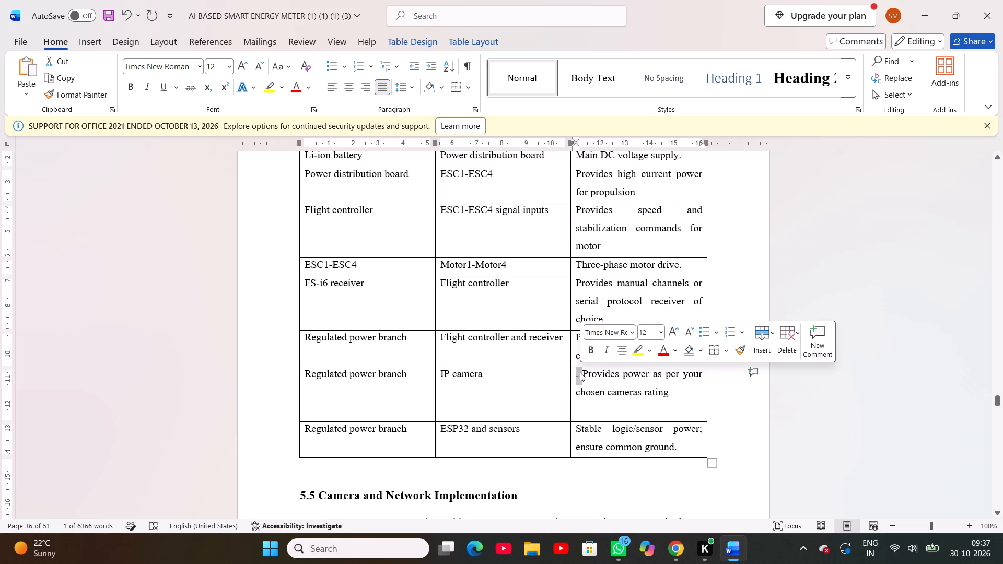
key("BackSpace")
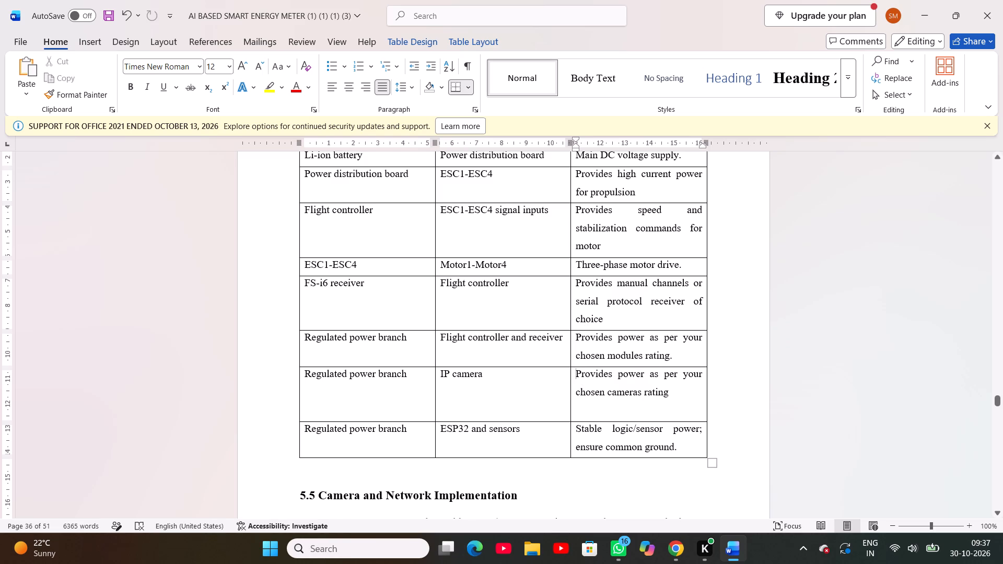
Add closing full stops to the Function entries of the IP camera, FS-i6 receiver, Flight controller and Power distribution board rows.
left_click(673, 396)
key("period")
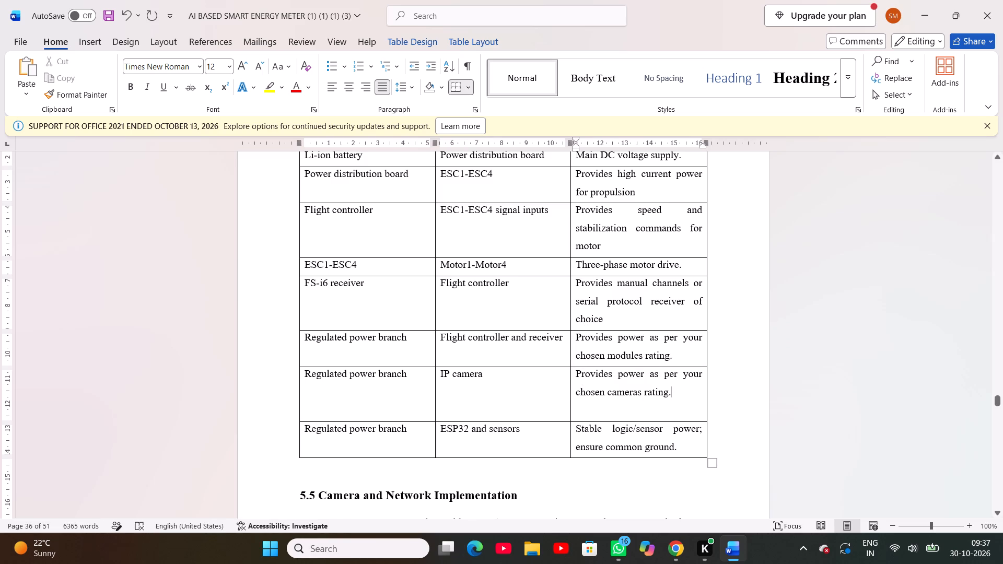
left_click(609, 323)
key("period")
left_click(601, 244)
key("period")
scroll(601, 244, "up", 1)
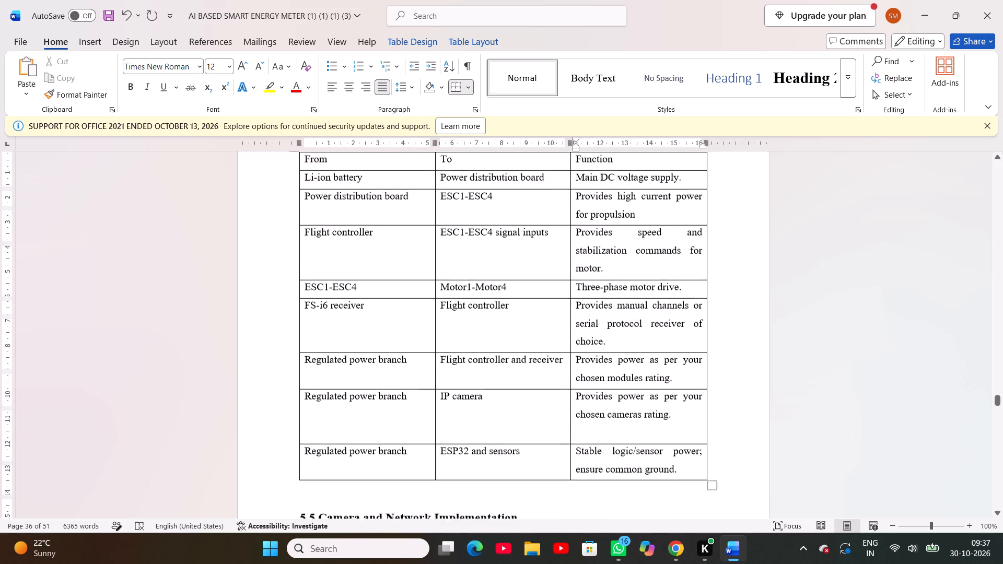
scroll(601, 244, "up", 1)
left_click(641, 246)
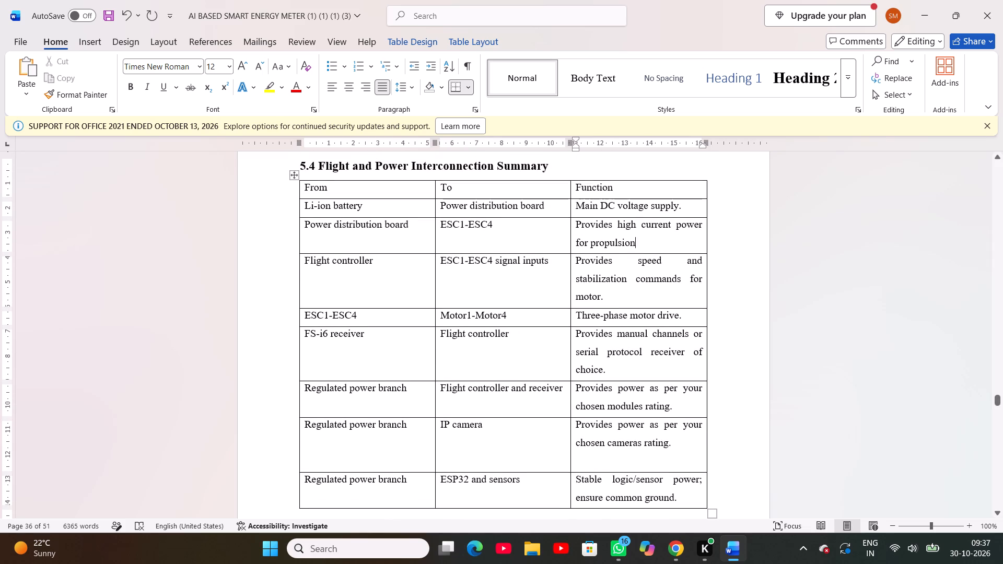
key("period")
scroll(649, 308, "down", 1)
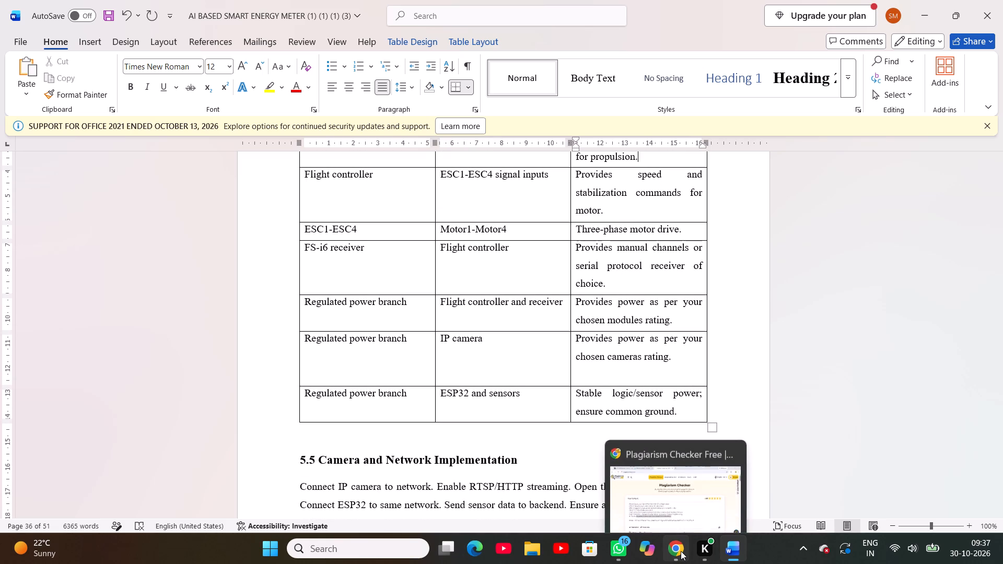
Copy "Provides clean power to your logic and sensors. Must share a common ground." from the ESP32 & Sensors line of the checked text in Chrome.
left_click(677, 515)
left_click(698, 404)
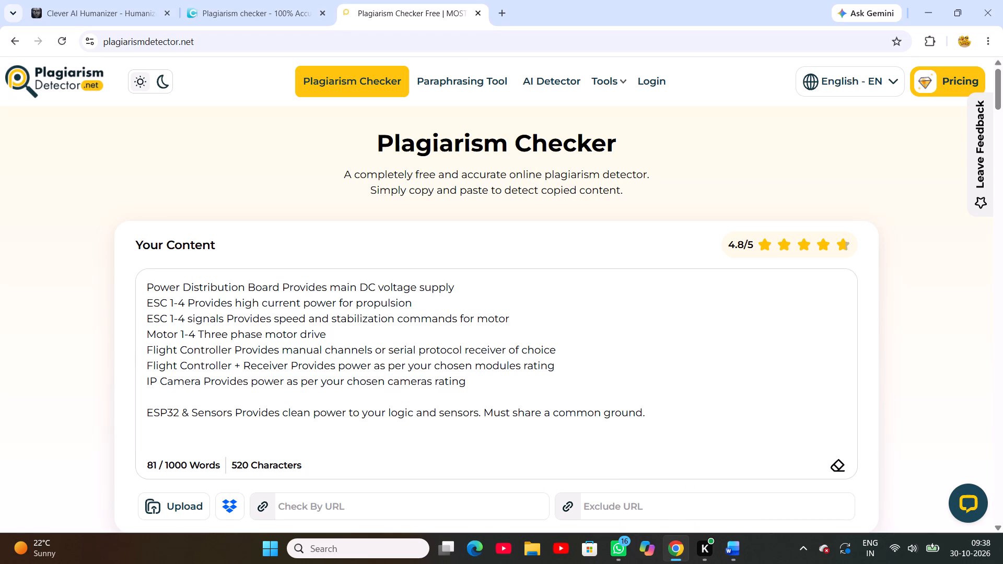
left_click_drag(236, 415, 610, 416)
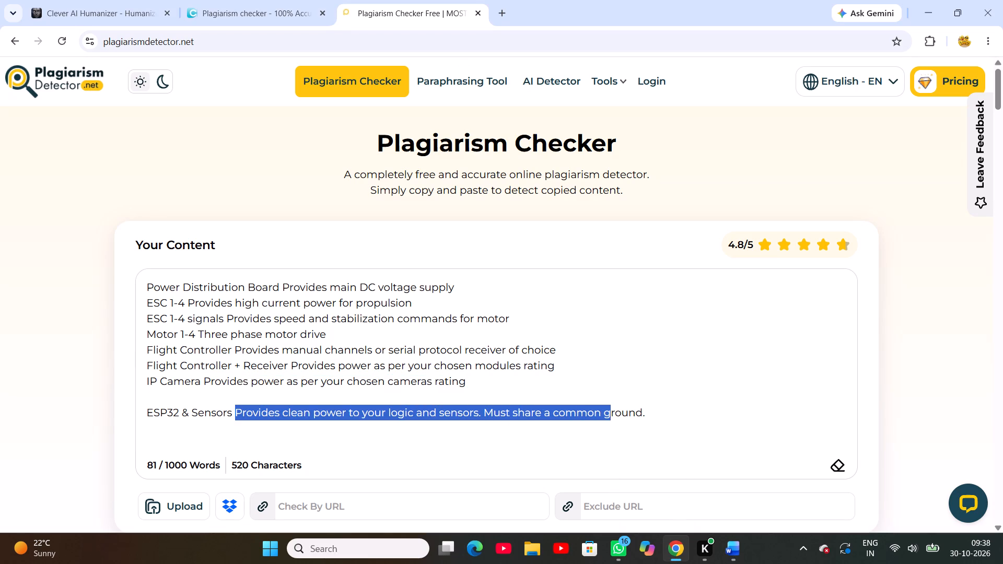
left_click_drag(610, 416, 671, 415)
right_click(671, 415)
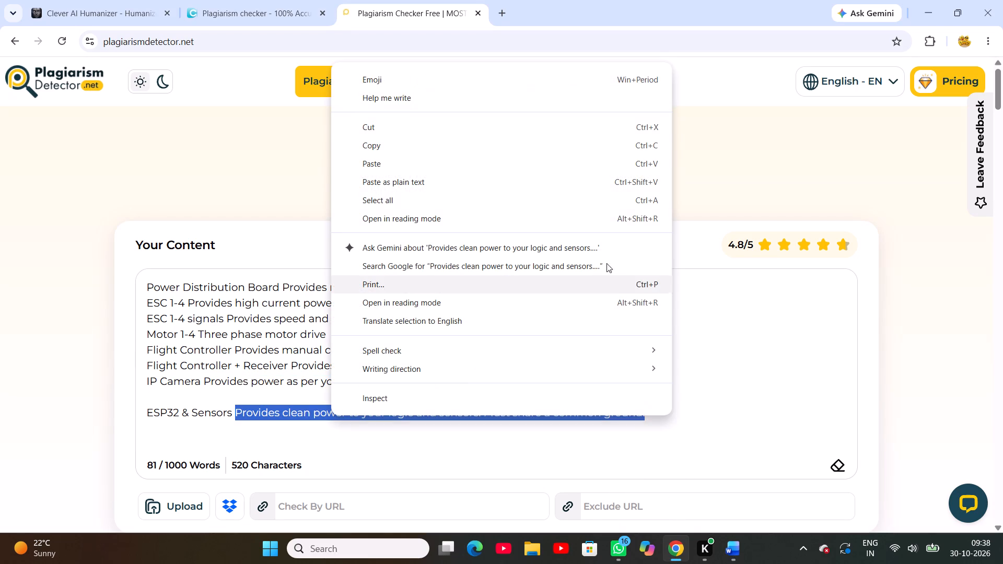
left_click(501, 137)
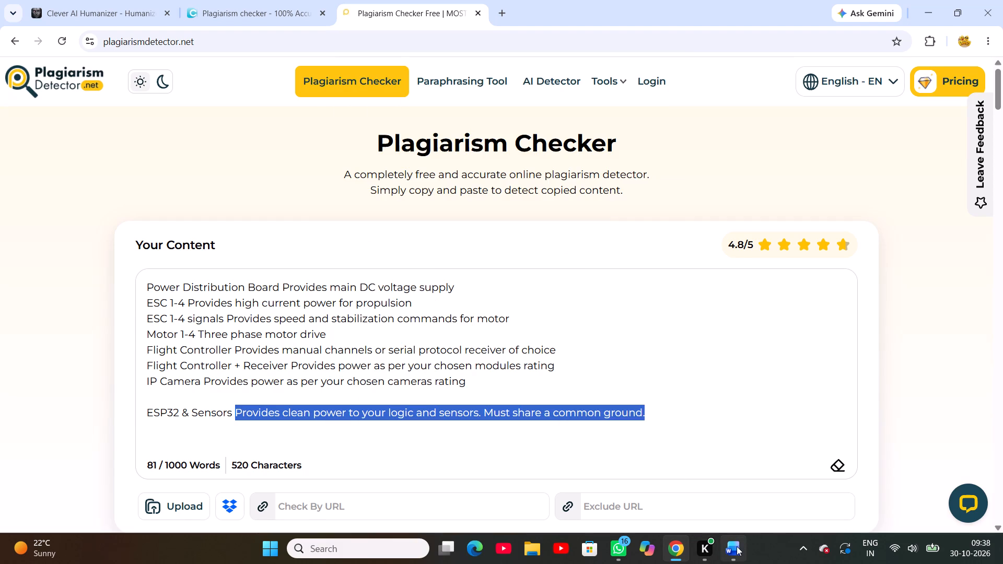
Replace the ESP32 and sensors row's Function entry in Word with the copied clean power text and remove its bold formatting.
left_click(736, 507)
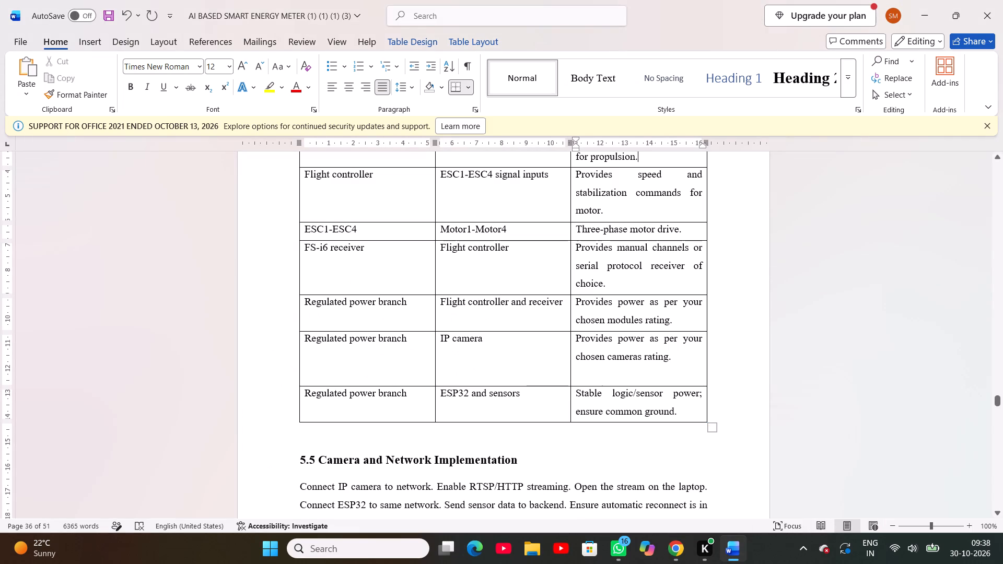
left_click_drag(576, 394, 676, 413)
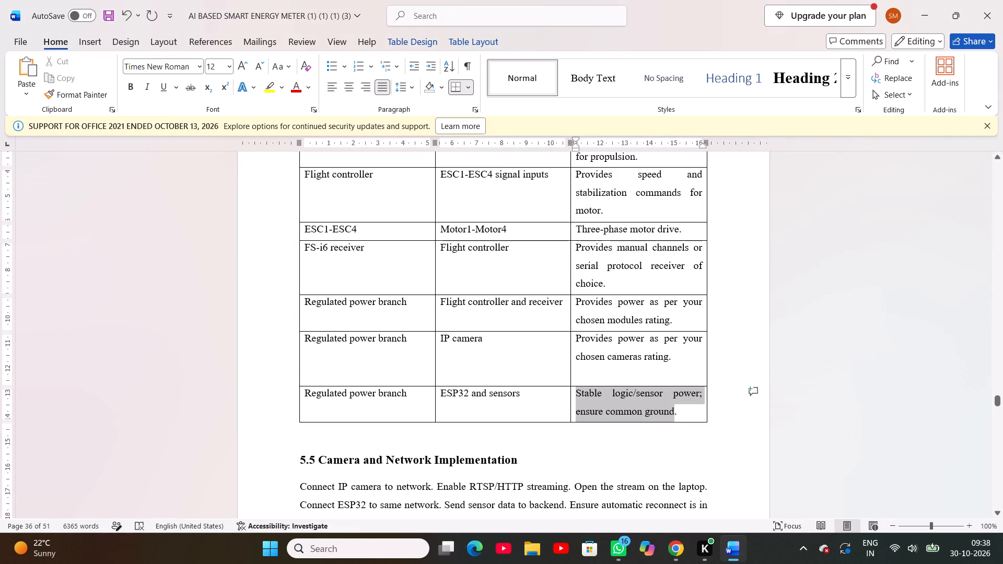
left_click_drag(676, 413, 680, 414)
key("BackSpace")
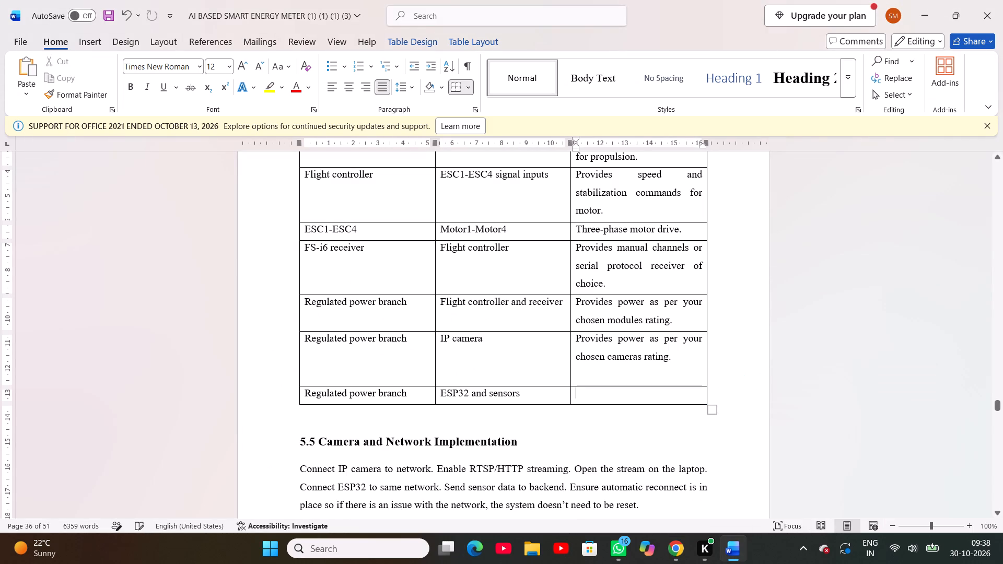
left_click(577, 392)
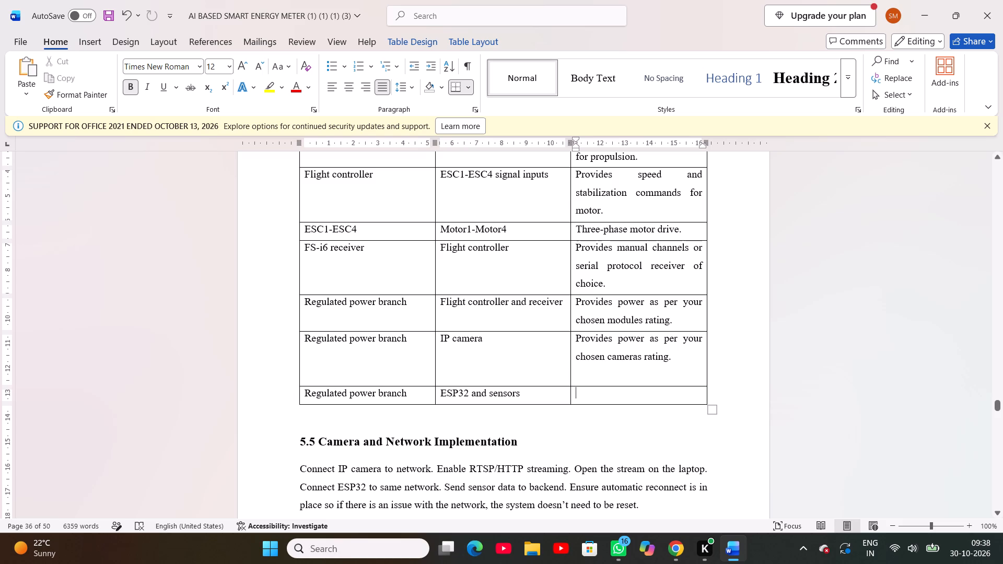
right_click(577, 392)
left_click(605, 152)
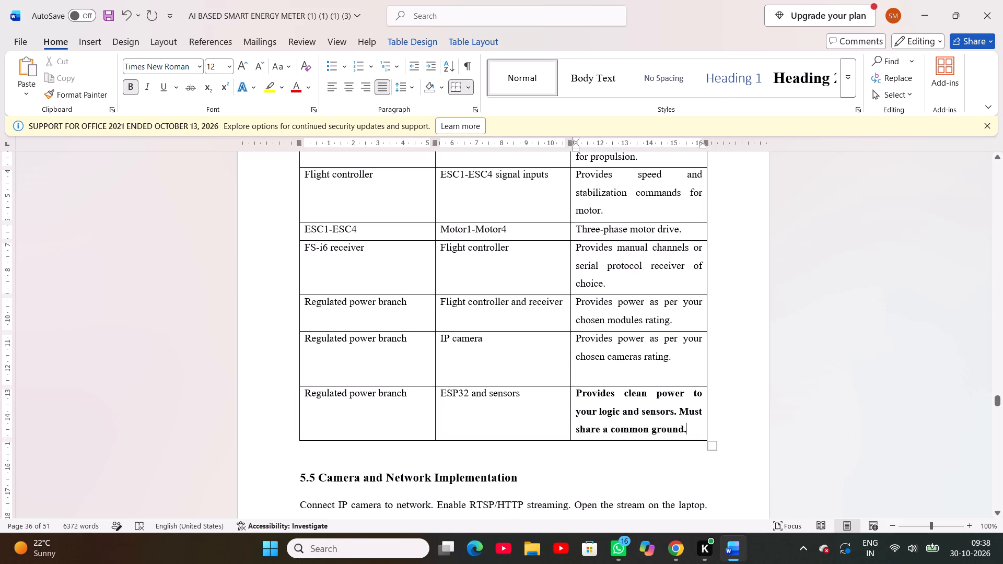
left_click_drag(575, 393, 645, 433)
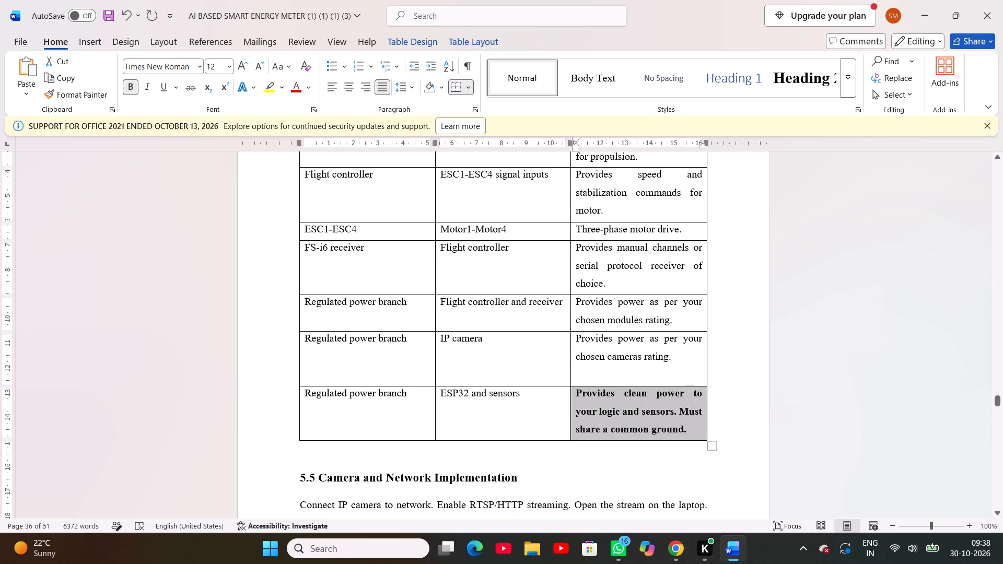
left_click(126, 85)
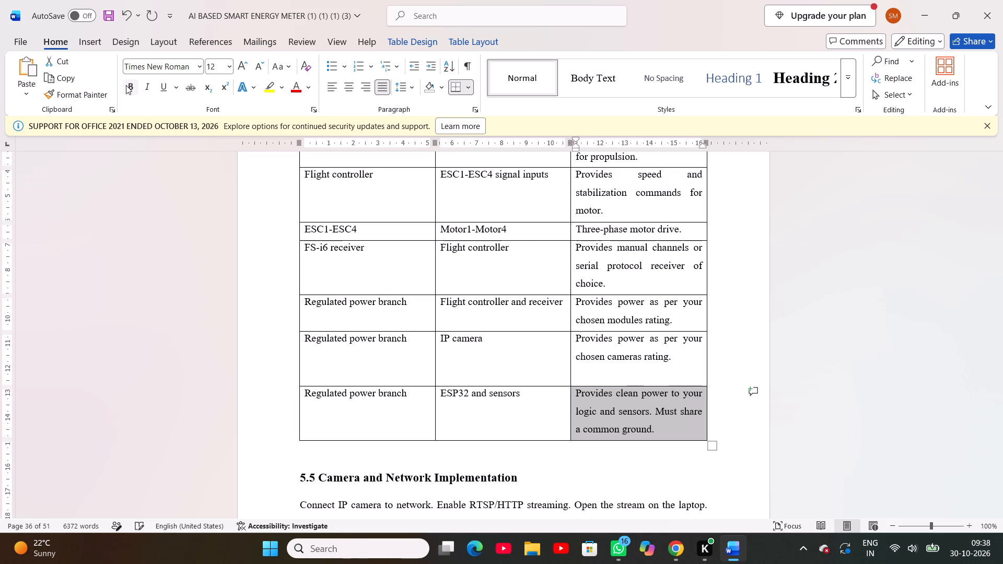
left_click(512, 467)
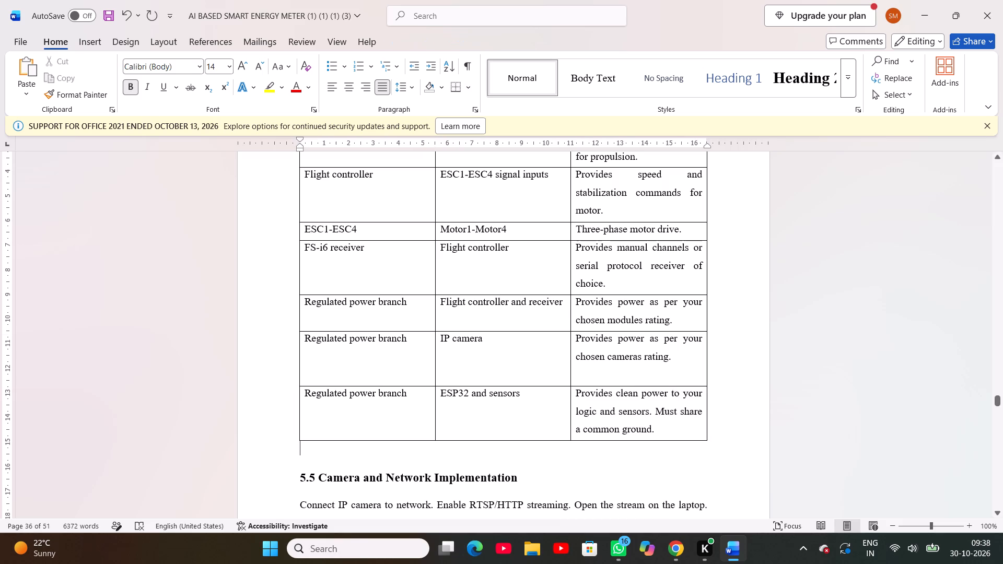
Review the Function entries of section 5.4's connection table, glancing back at the checked text in Chrome.
scroll(586, 475, "up", 1)
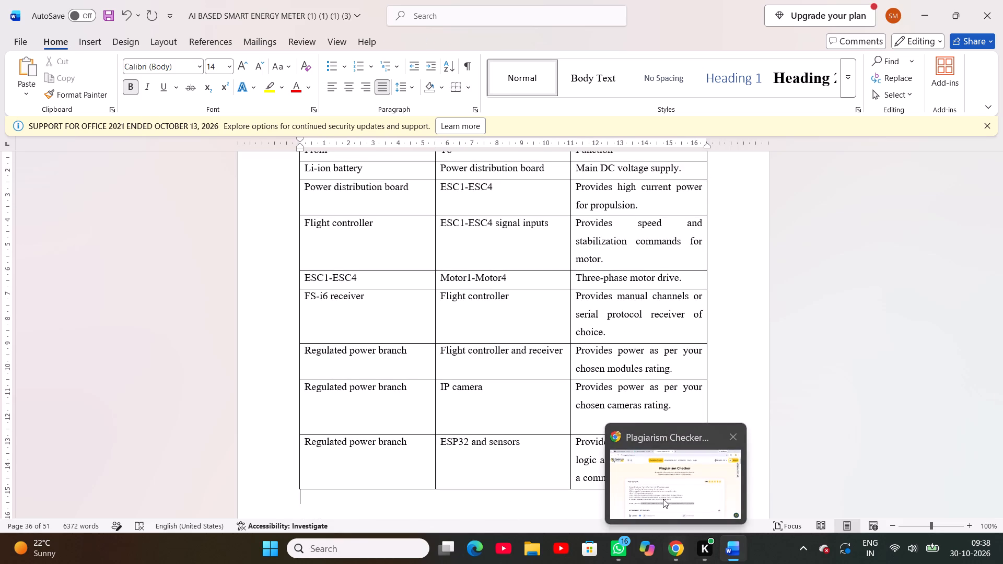
left_click(663, 498)
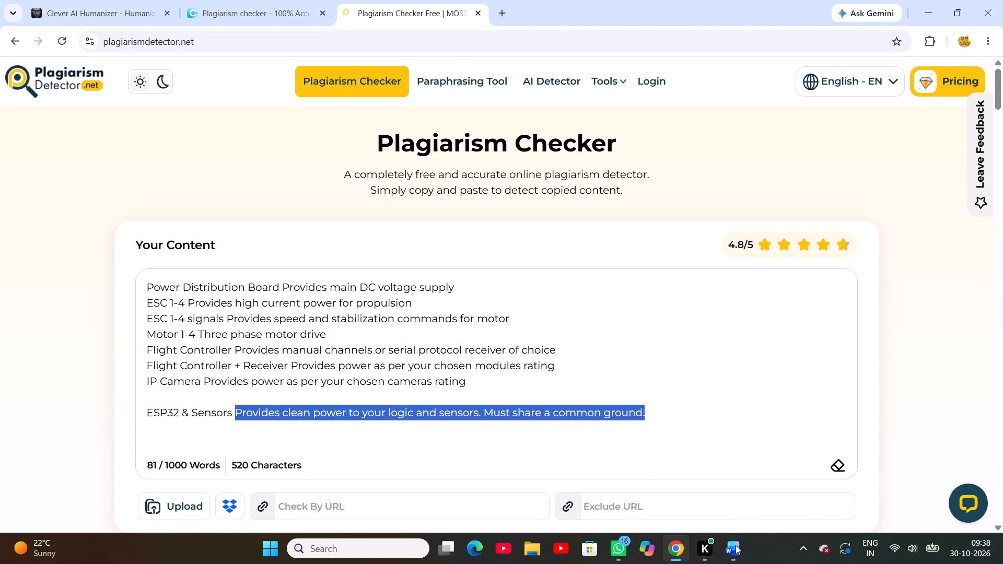
left_click(747, 493)
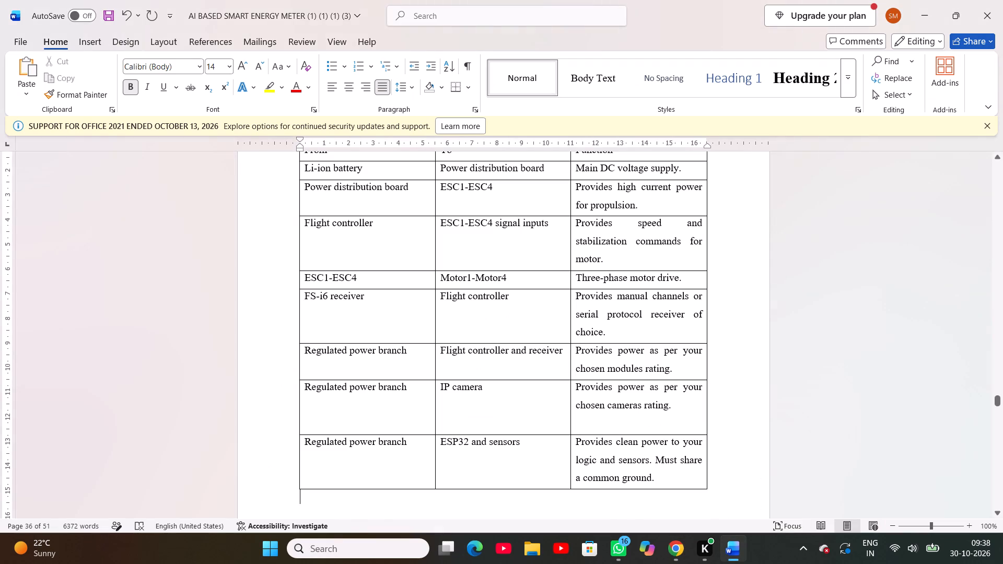
scroll(691, 439, "down", 2)
scroll(691, 439, "up", 1)
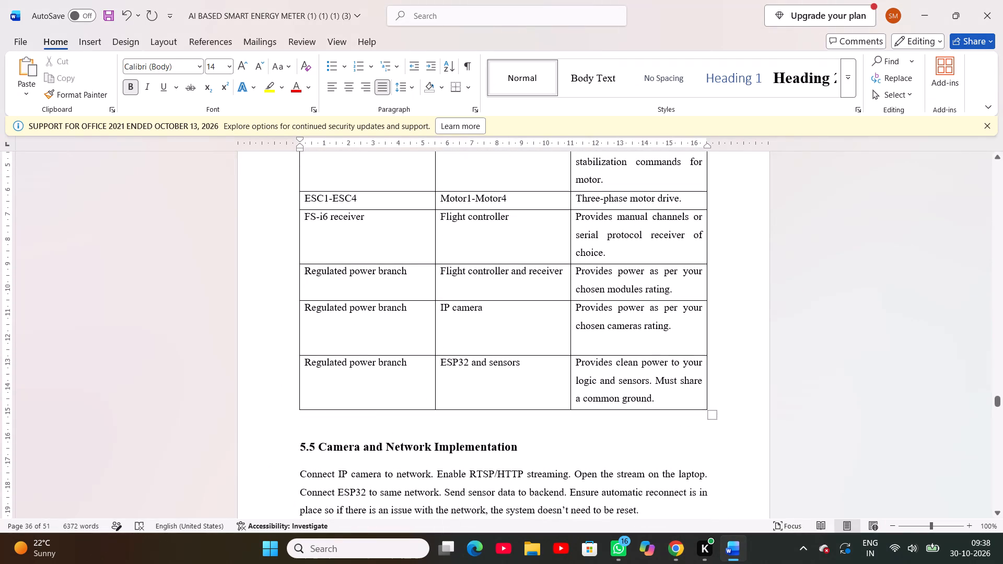
left_click(605, 393)
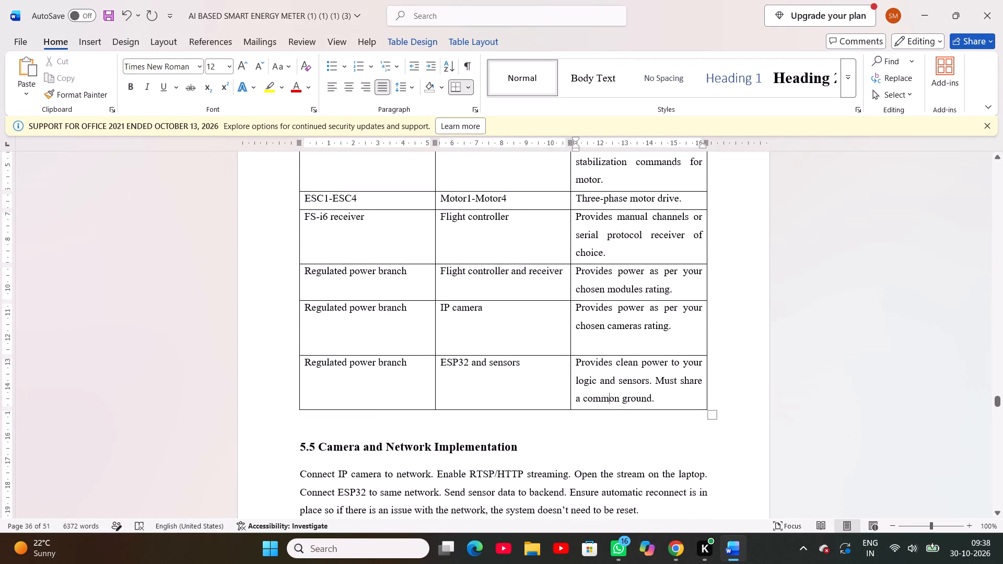
left_click(449, 449)
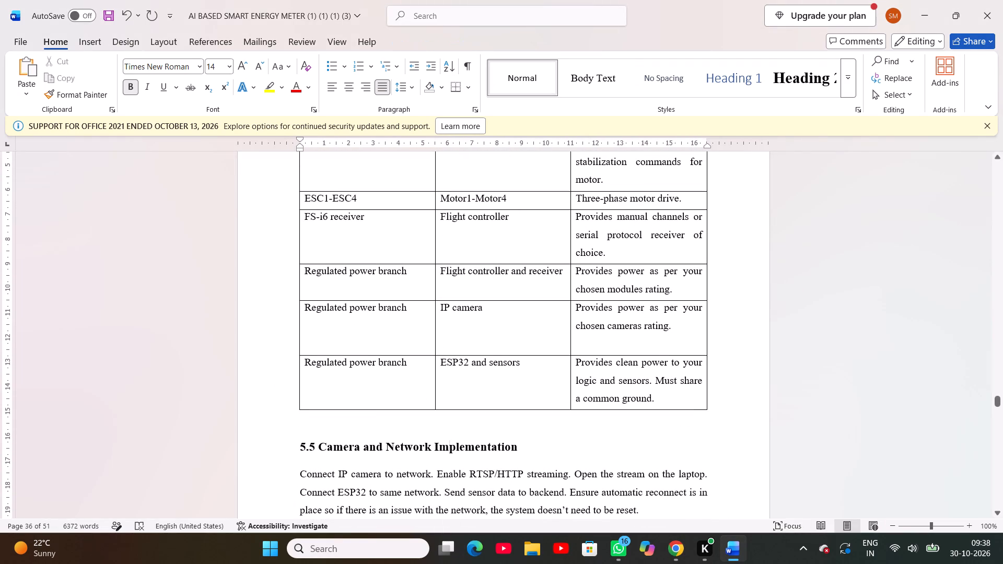
left_click(668, 408)
left_click(633, 326)
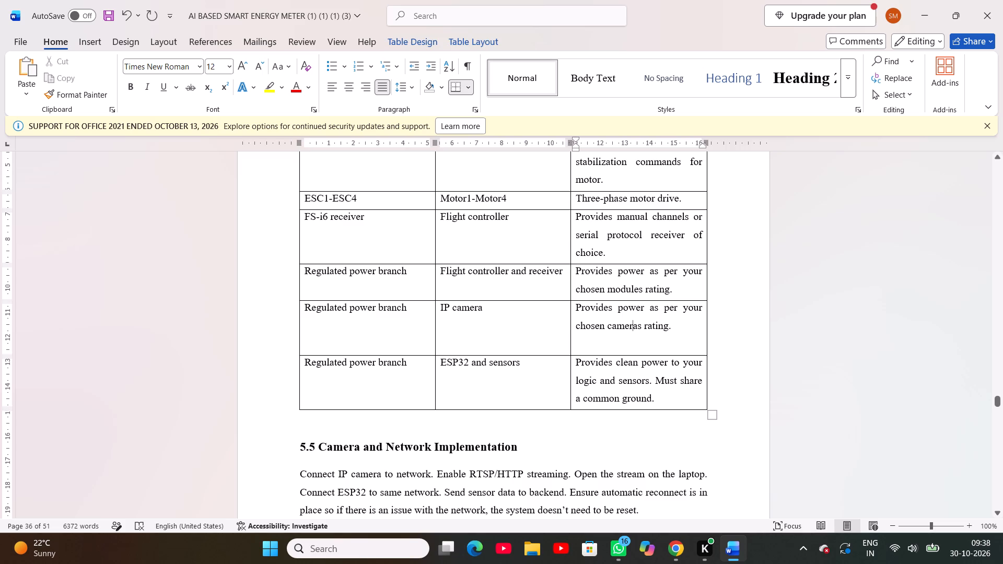
scroll(633, 326, "up", 1)
left_click(706, 339)
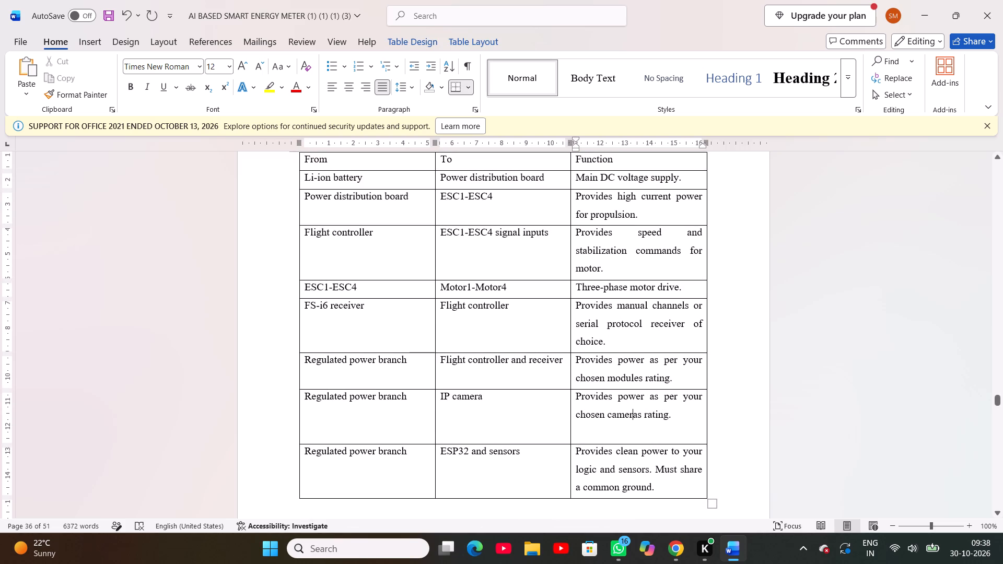
left_click(656, 314)
left_click(519, 363)
left_click(652, 466)
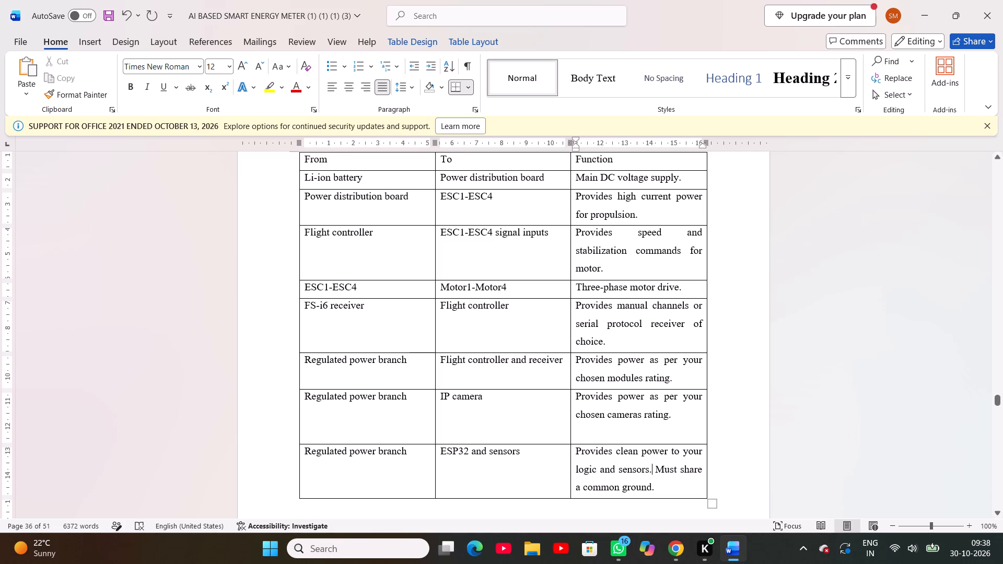
left_click(639, 472)
scroll(639, 472, "down", 1)
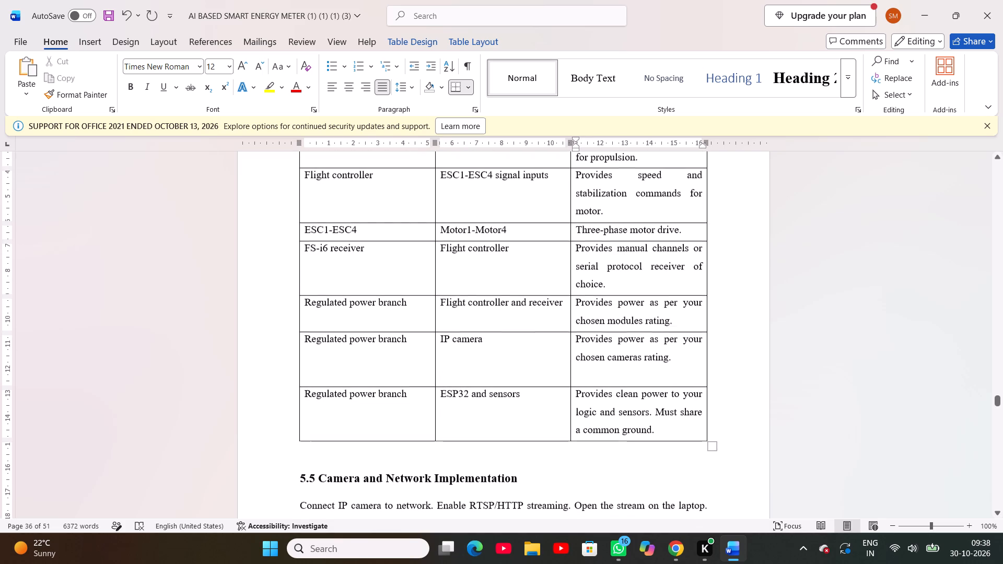
left_click(611, 429)
scroll(611, 429, "down", 1)
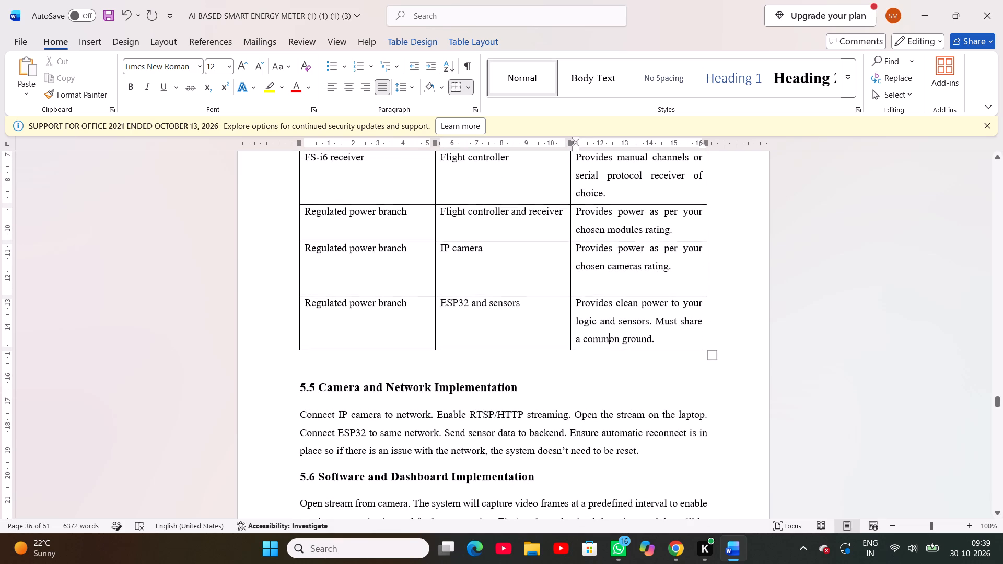
Read through sections 5.5 to 5.7 and on to the start of the Chapter 6 testing table.
left_click(562, 428)
left_click(627, 424)
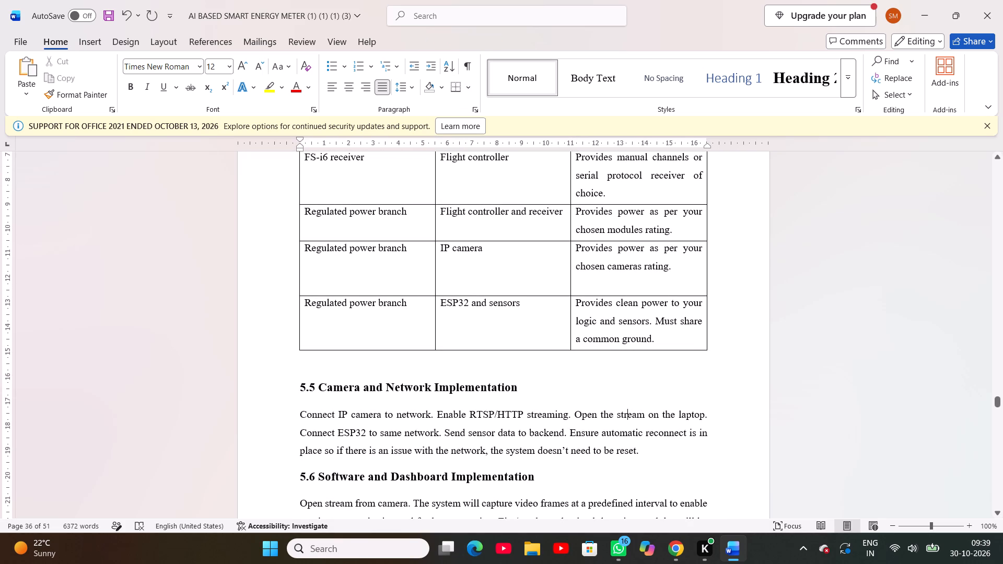
left_click(471, 387)
scroll(471, 387, "down", 1)
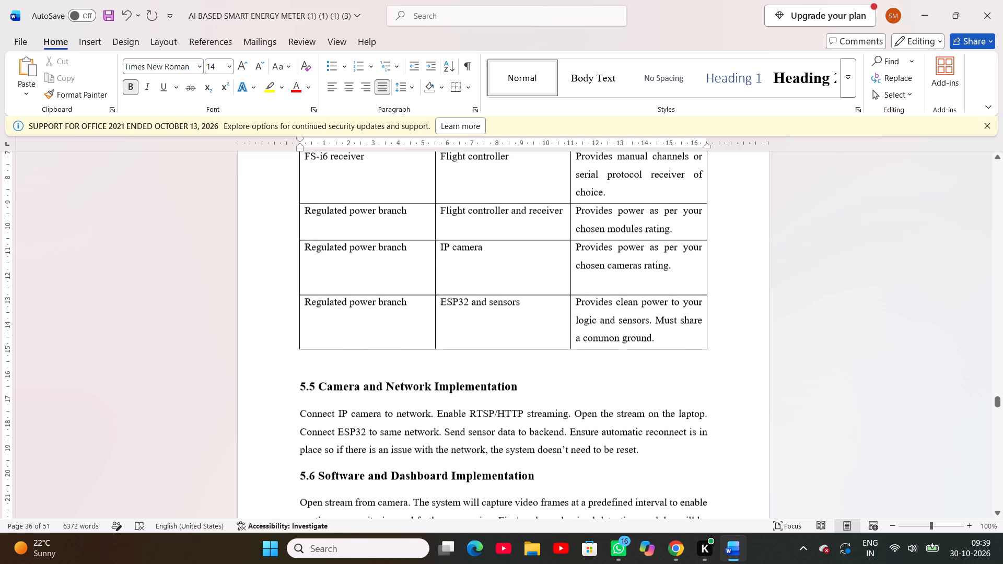
scroll(471, 387, "down", 3)
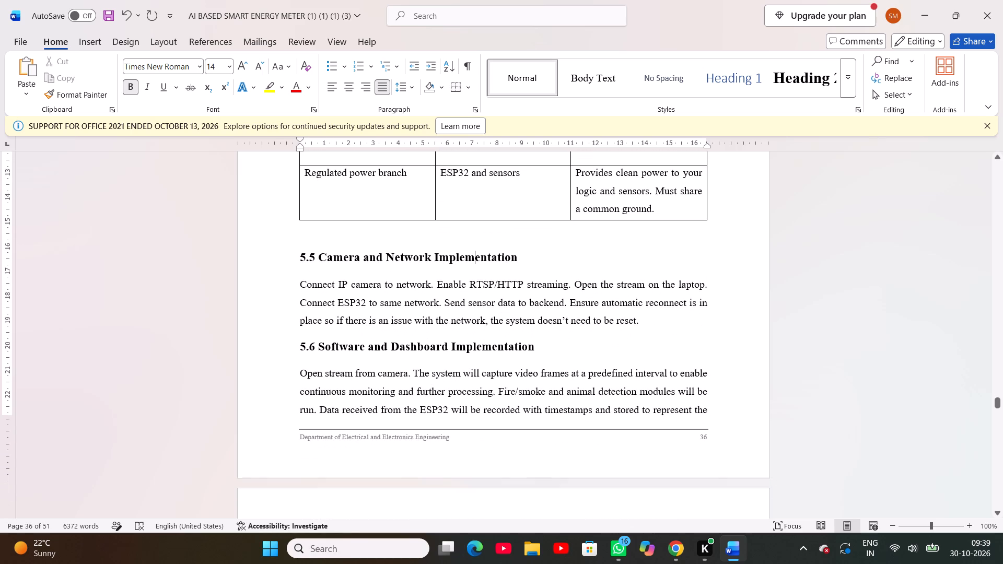
left_click(471, 387)
scroll(471, 387, "down", 1)
left_click(471, 387)
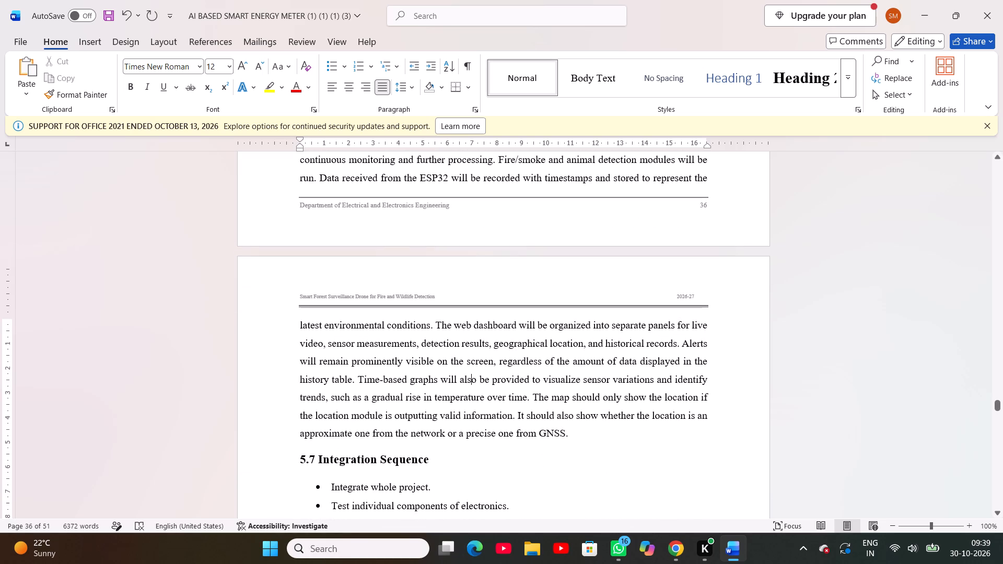
scroll(489, 326, "down", 2)
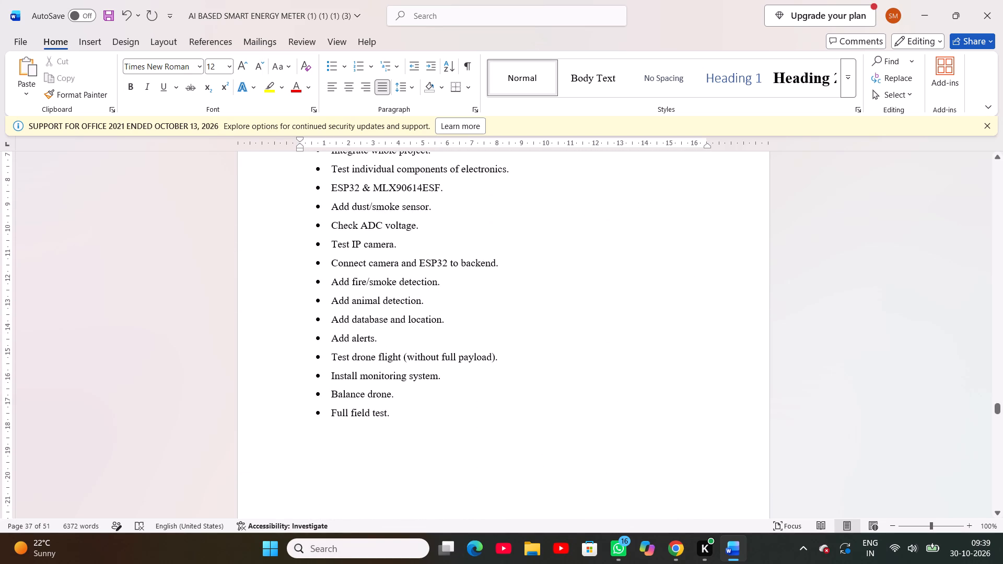
left_click(411, 352)
scroll(411, 352, "down", 2)
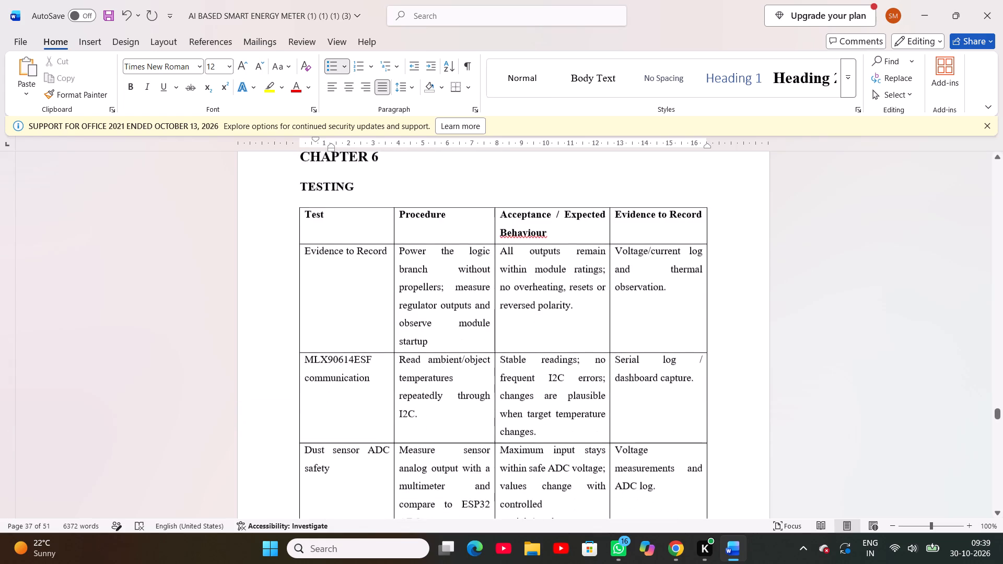
Delete the blank line above the CHAPTER 6 heading at the top of its page.
scroll(422, 426, "up", 1)
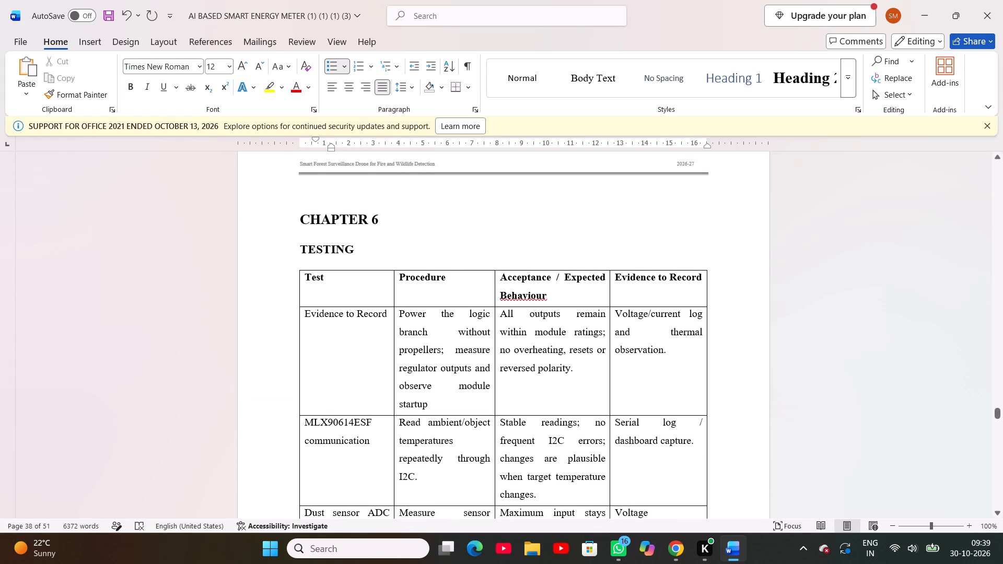
left_click(340, 220)
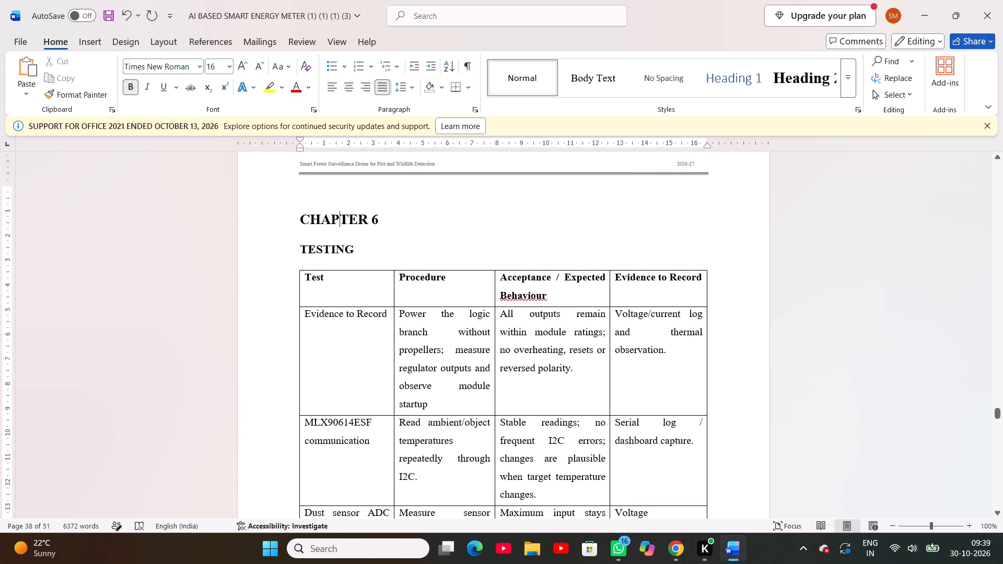
left_click(300, 217)
key("BackSpace")
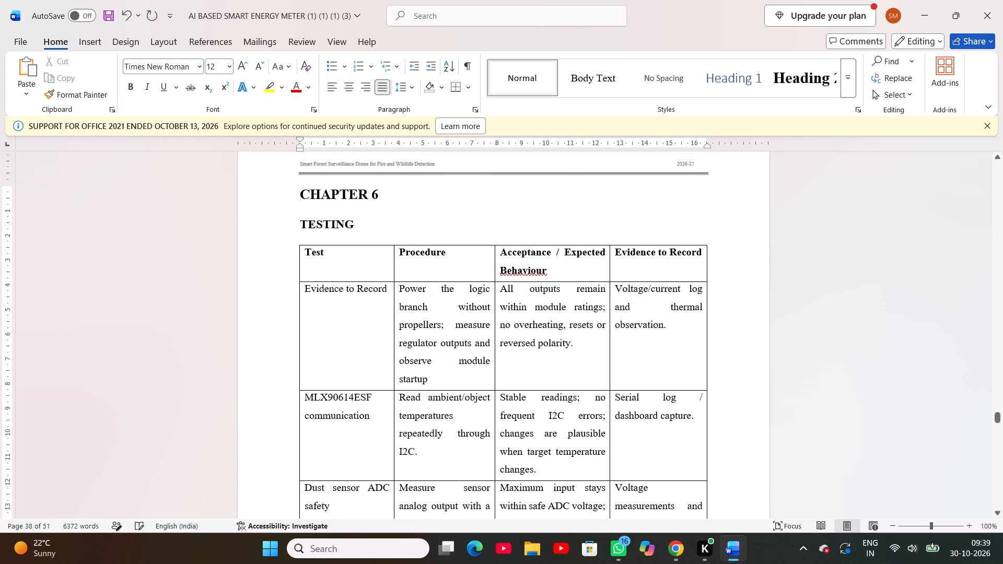
Copy the Chapter 6 testing table rows on page 38, from Evidence to Record through IP camera stream.
scroll(366, 319, "down", 1)
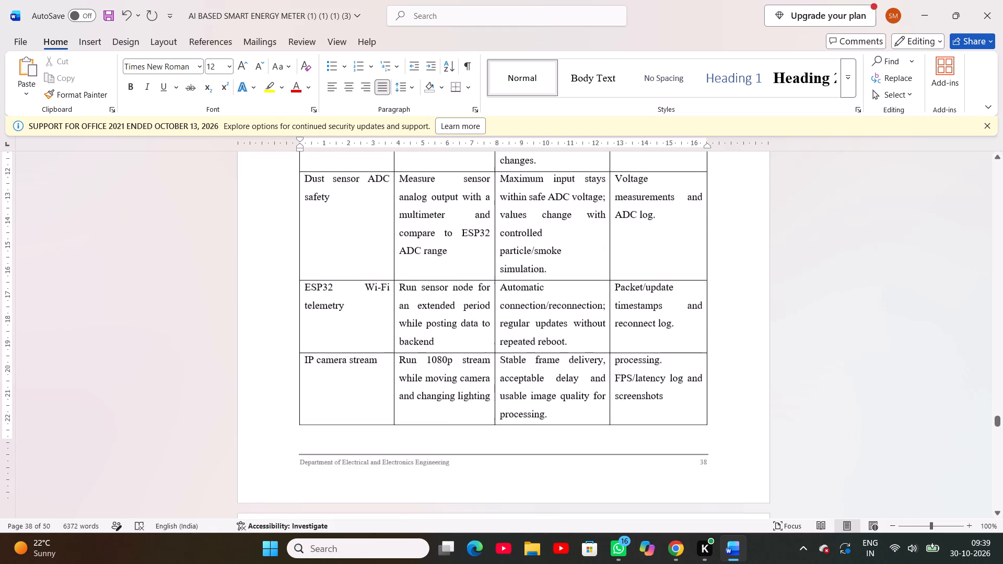
scroll(366, 319, "down", 1)
scroll(366, 319, "up", 1)
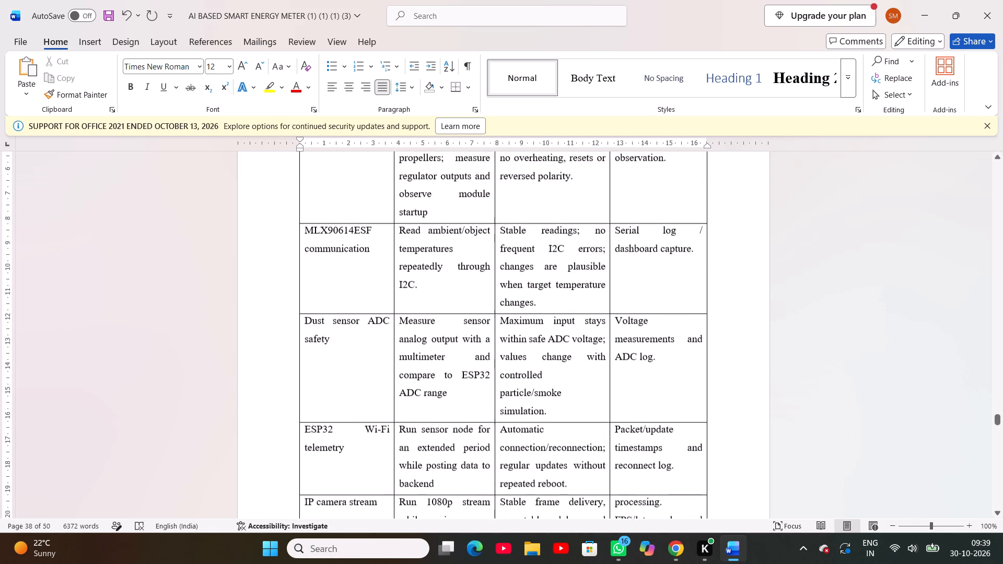
scroll(366, 319, "up", 2)
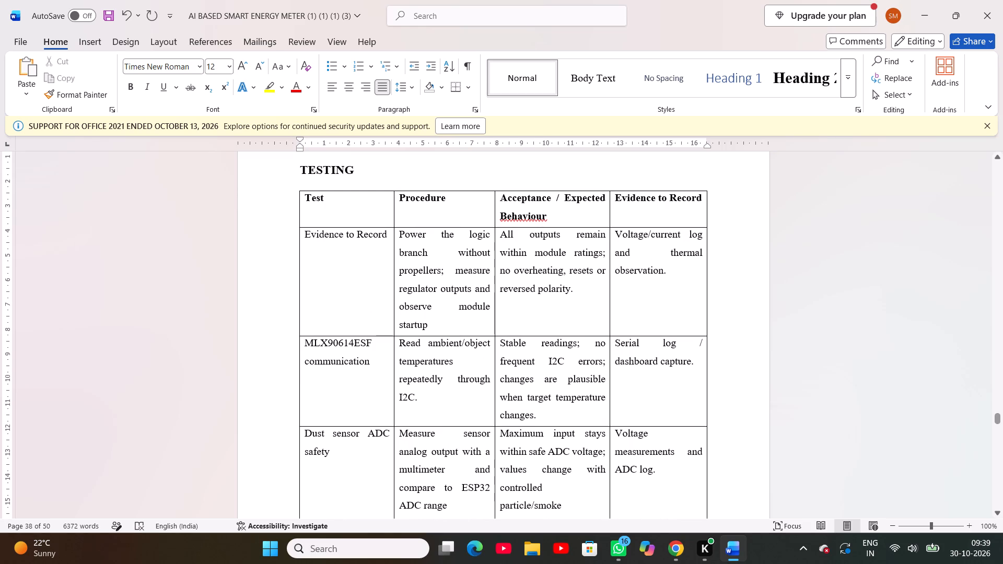
left_click_drag(305, 234, 370, 322)
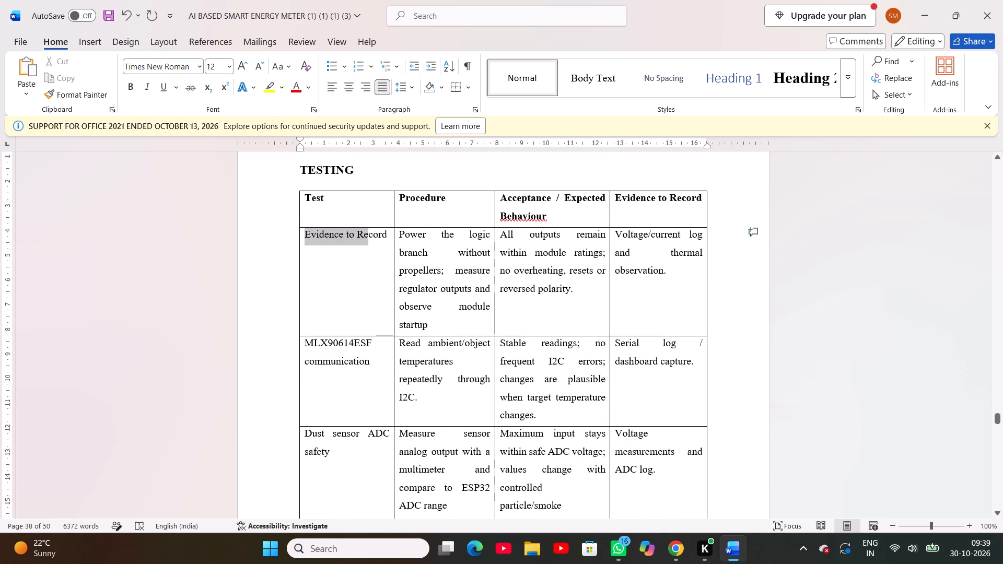
left_click_drag(370, 322, 559, 504)
scroll(411, 354, "up", 1)
scroll(512, 491, "right", 1)
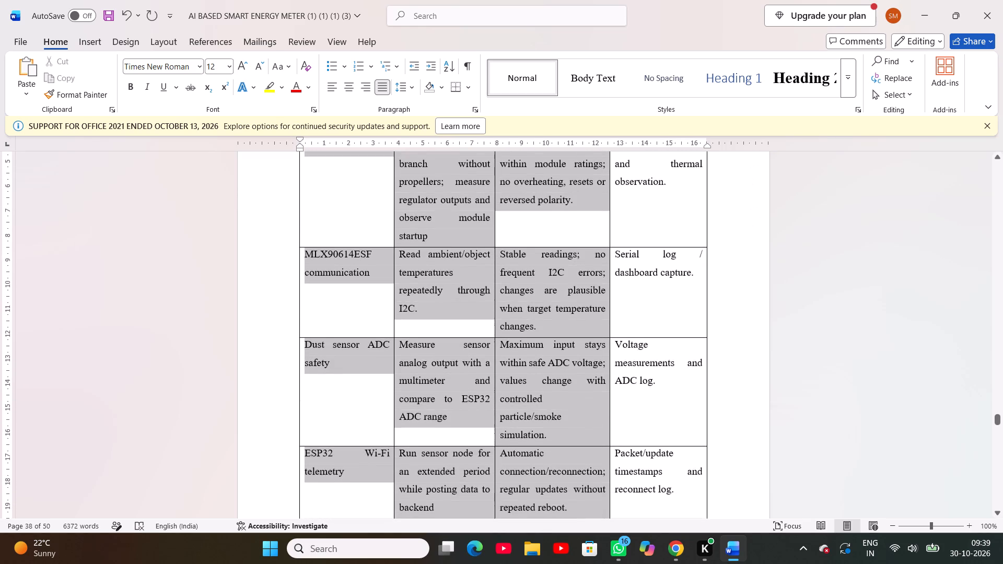
left_click_drag(559, 504, 674, 390)
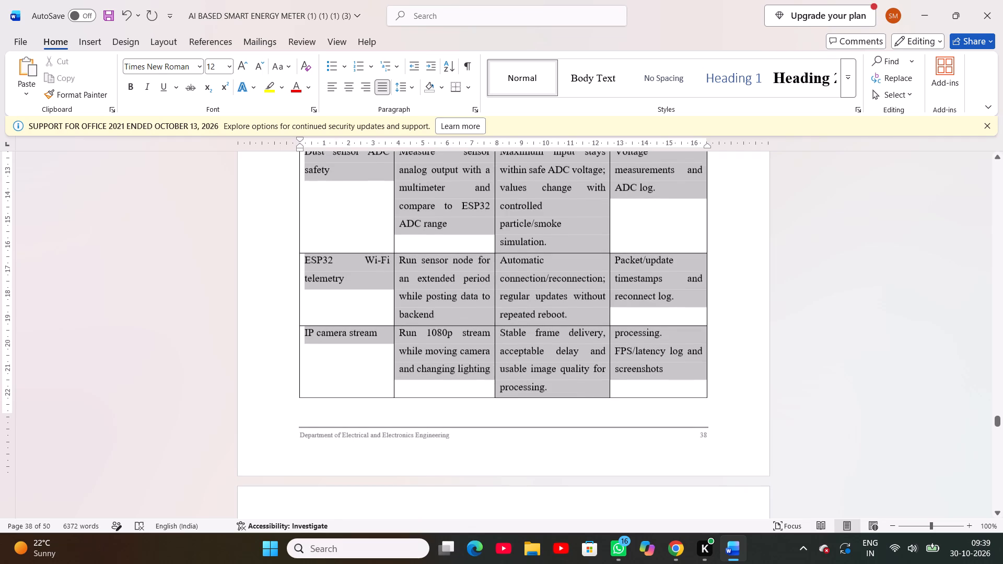
left_click_drag(674, 390, 674, 391)
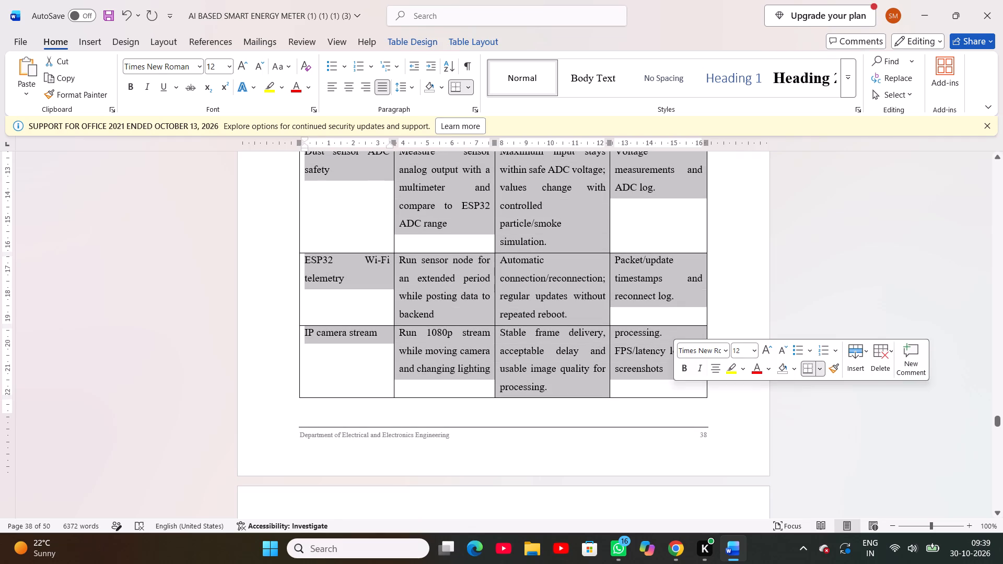
right_click(664, 393)
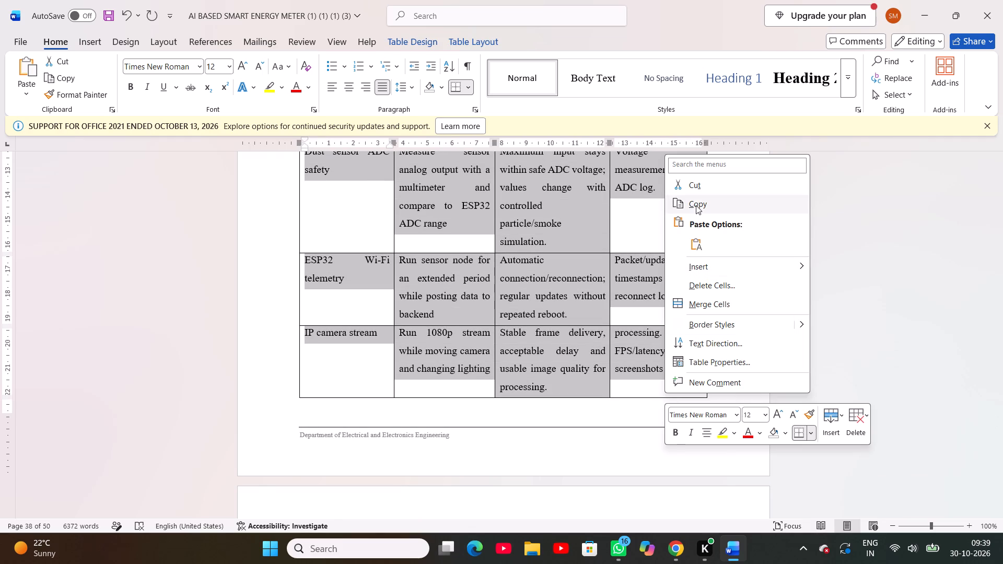
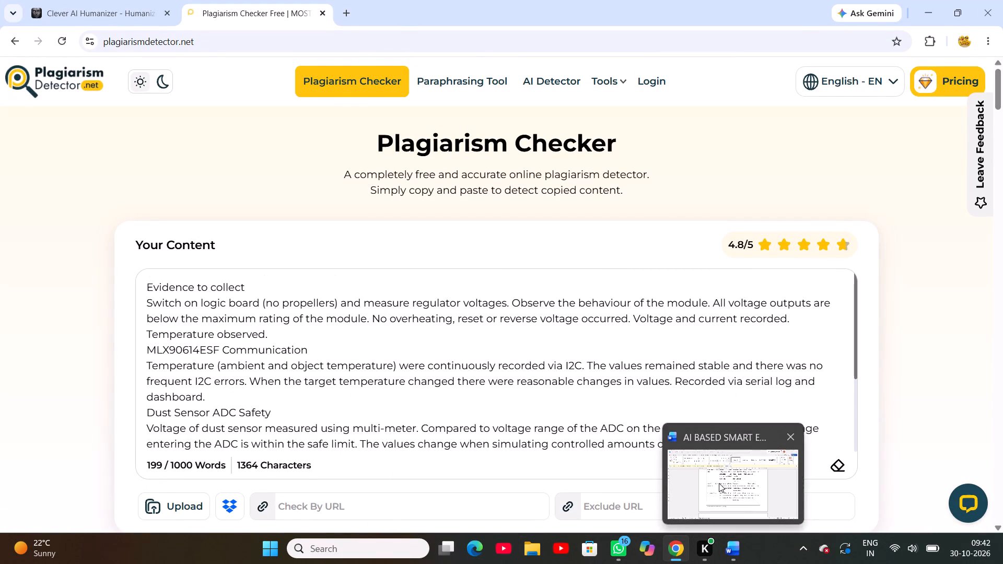
Switch to Word and clear the Procedure cell of the Evidence to Record row in the Chapter 6 testing table.
left_click(719, 483)
left_click(587, 468)
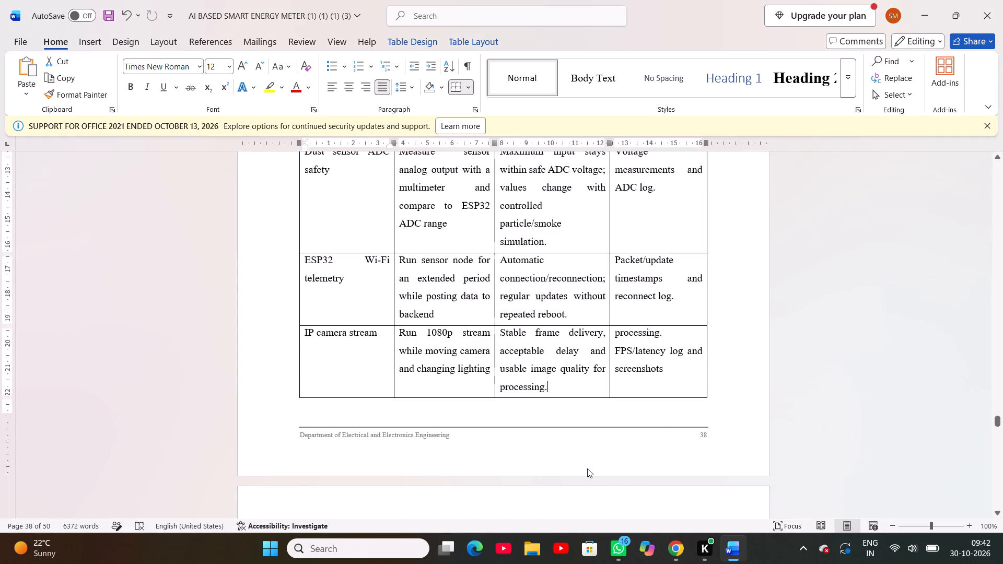
scroll(587, 468, "up", 3)
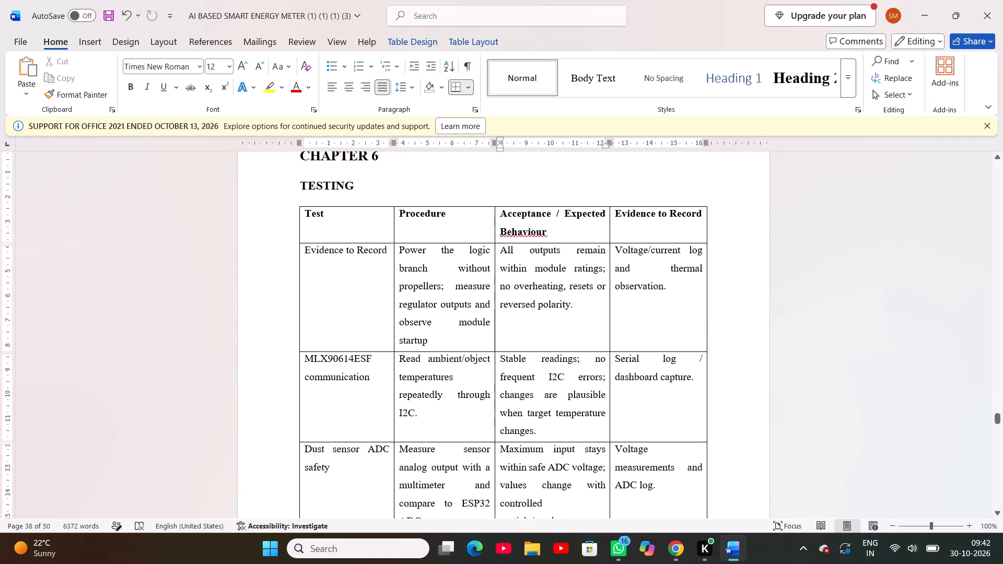
left_click_drag(400, 251, 444, 335)
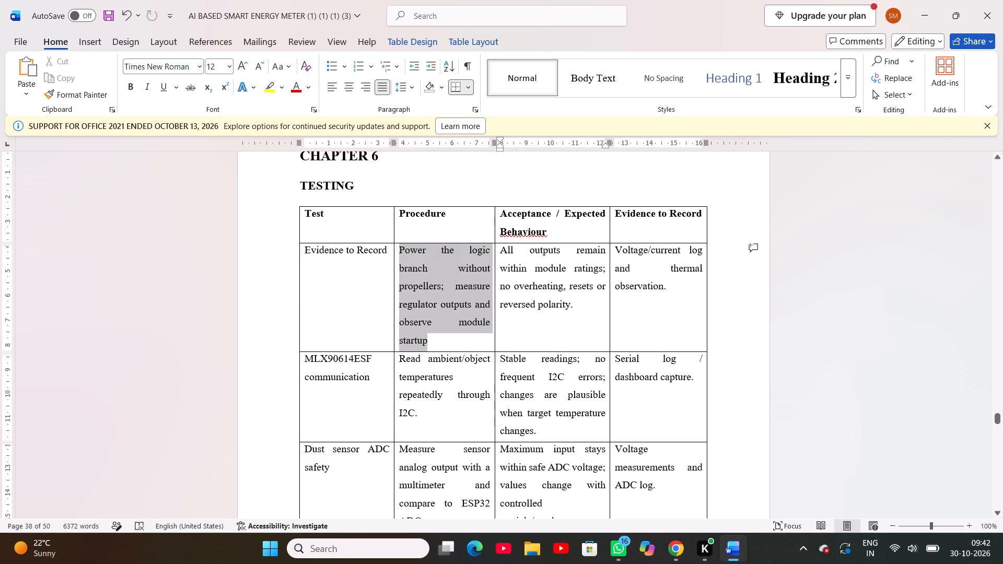
key("BackSpace")
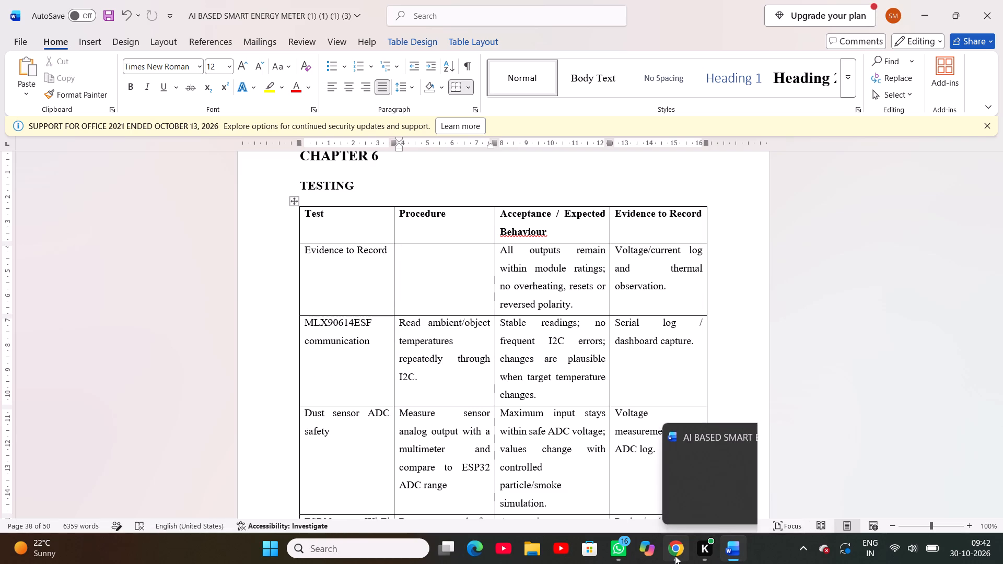
Copy "Switch on logic board (no propellers) and measure regulator voltages." from the plagiarism checker in Chrome into the emptied Procedure cell in Word.
left_click(676, 504)
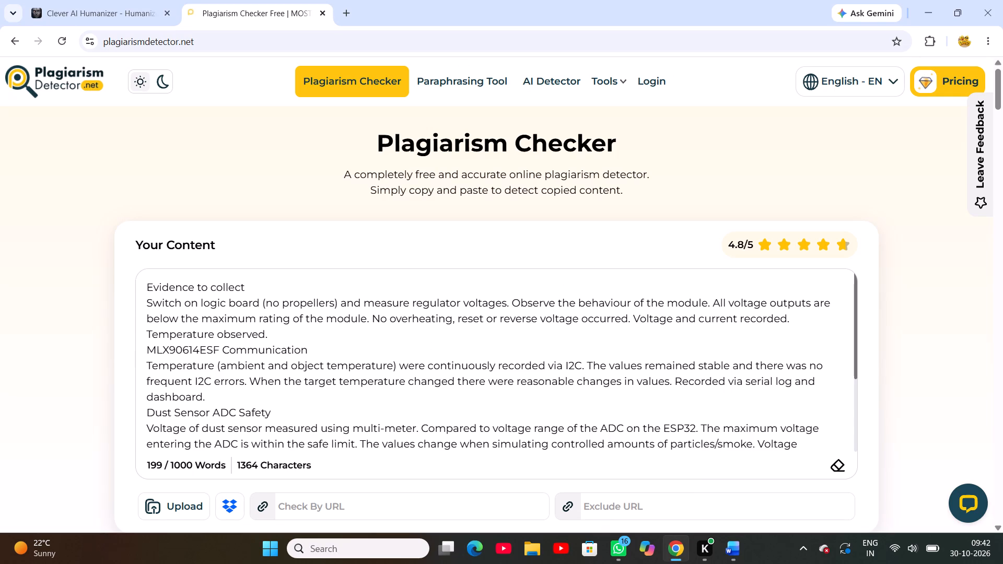
left_click_drag(148, 303, 491, 307)
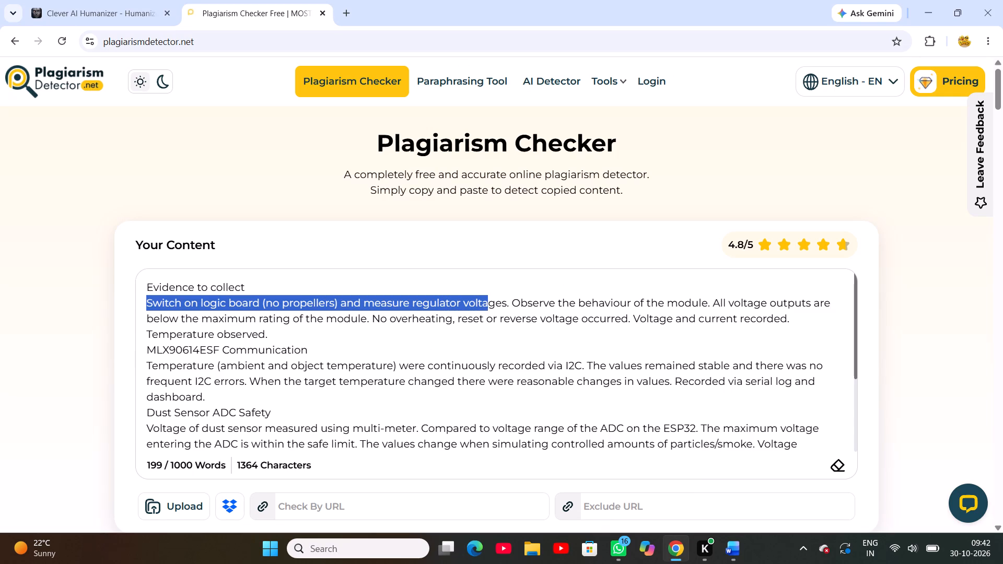
left_click_drag(491, 307, 508, 301)
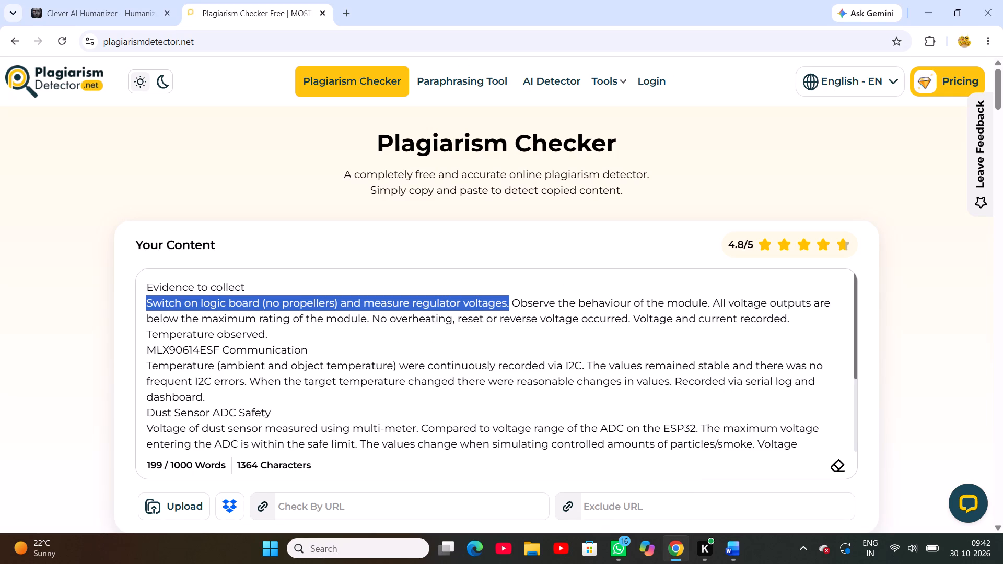
left_click_drag(508, 301, 508, 302)
right_click(508, 302)
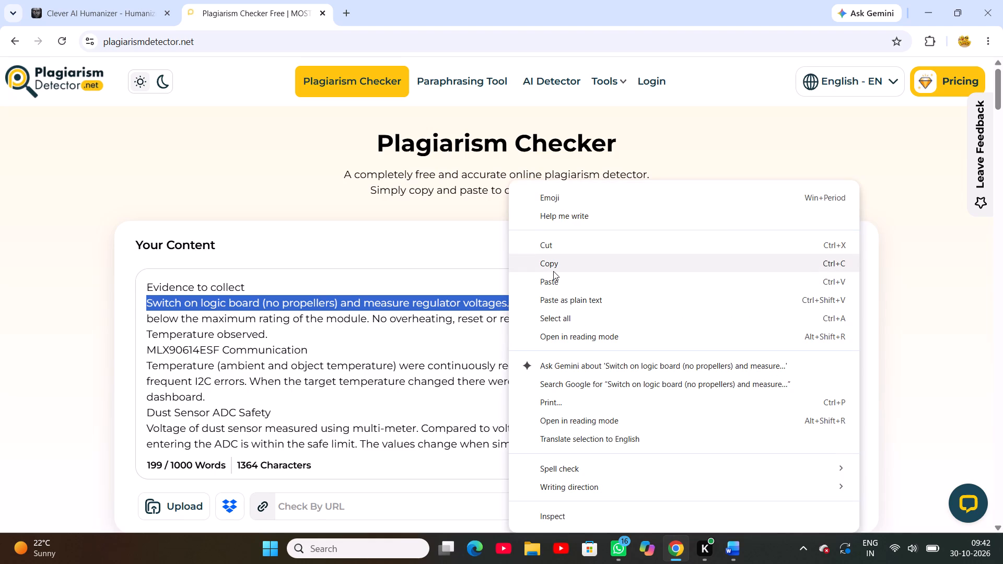
left_click(553, 271)
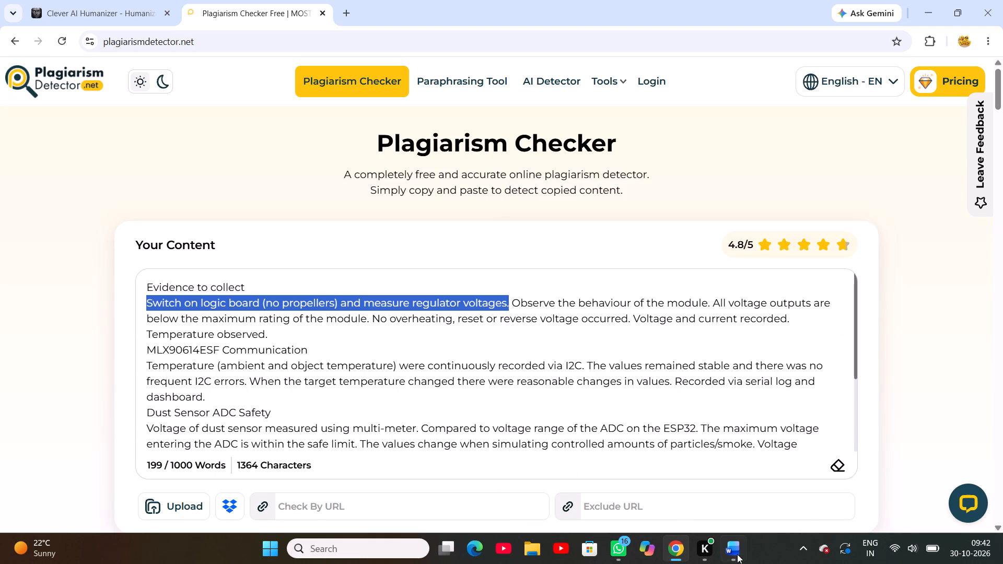
left_click(722, 506)
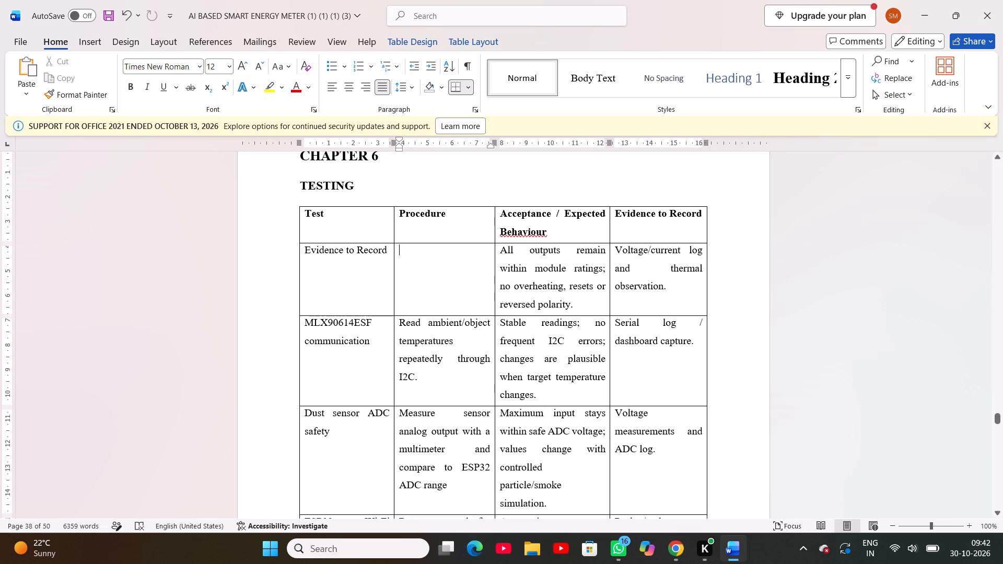
left_click(401, 253)
right_click(401, 253)
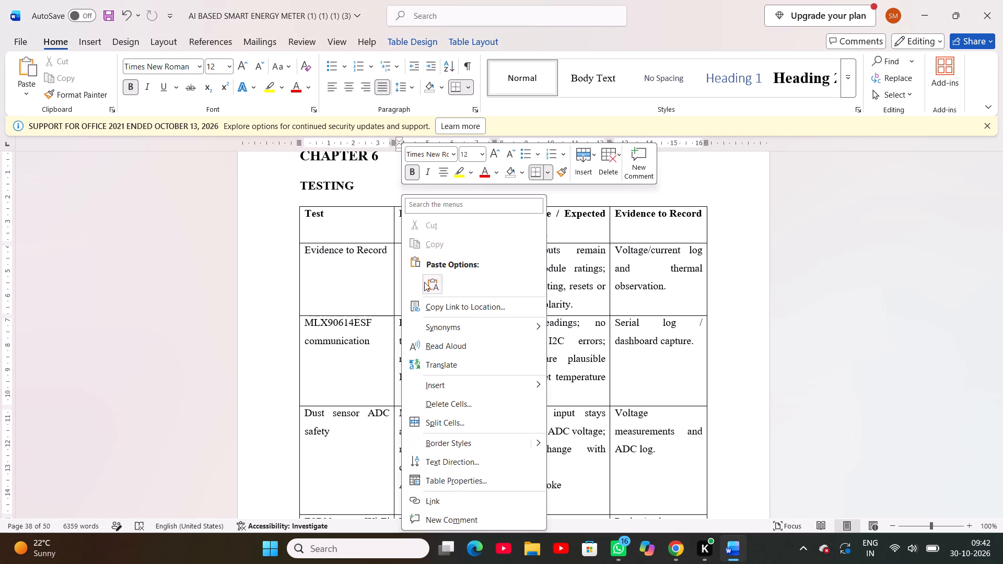
left_click(434, 286)
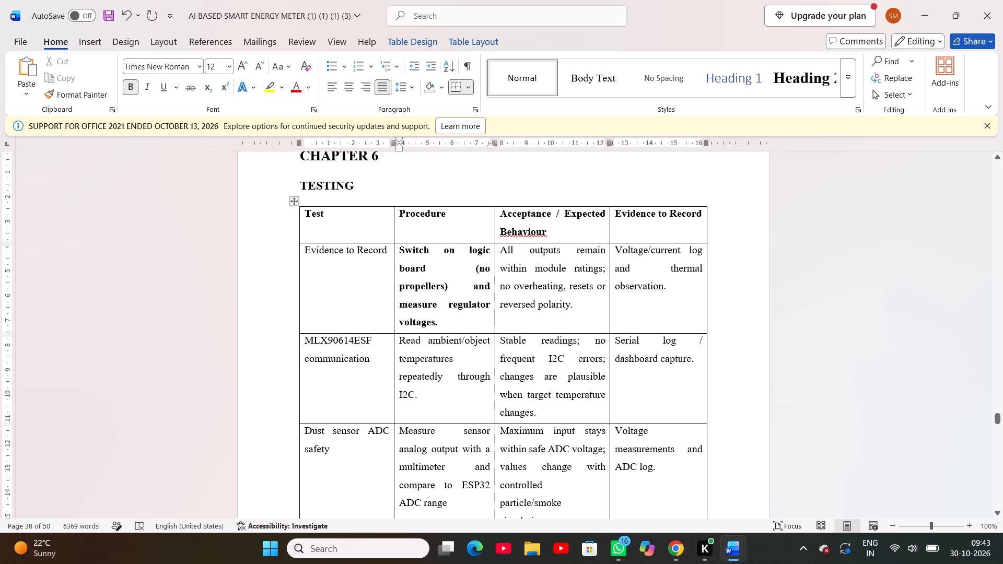
Remove the bold formatting from the pasted text in the first test row's Procedure cell.
left_click(135, 91)
left_click_drag(399, 249, 444, 324)
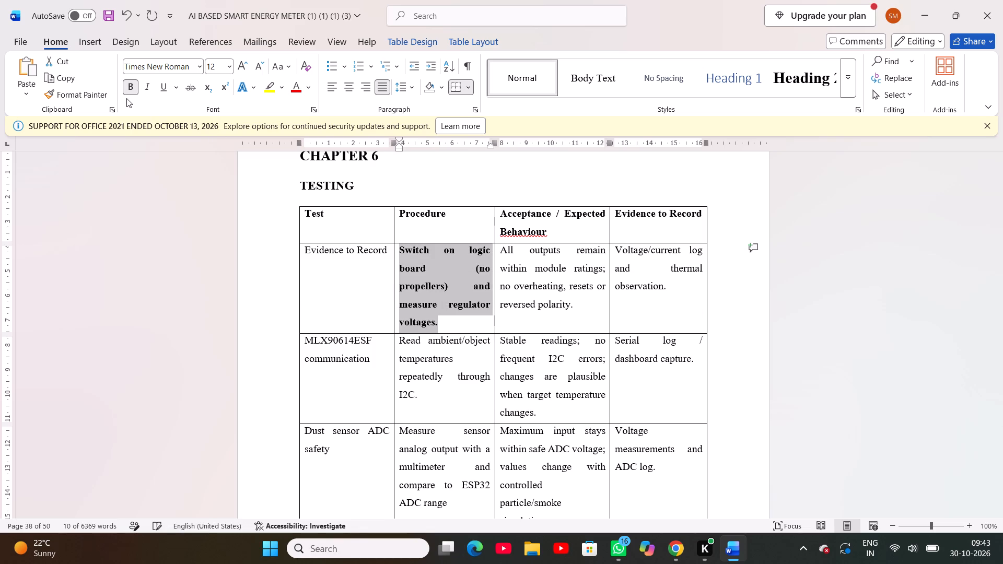
left_click(130, 84)
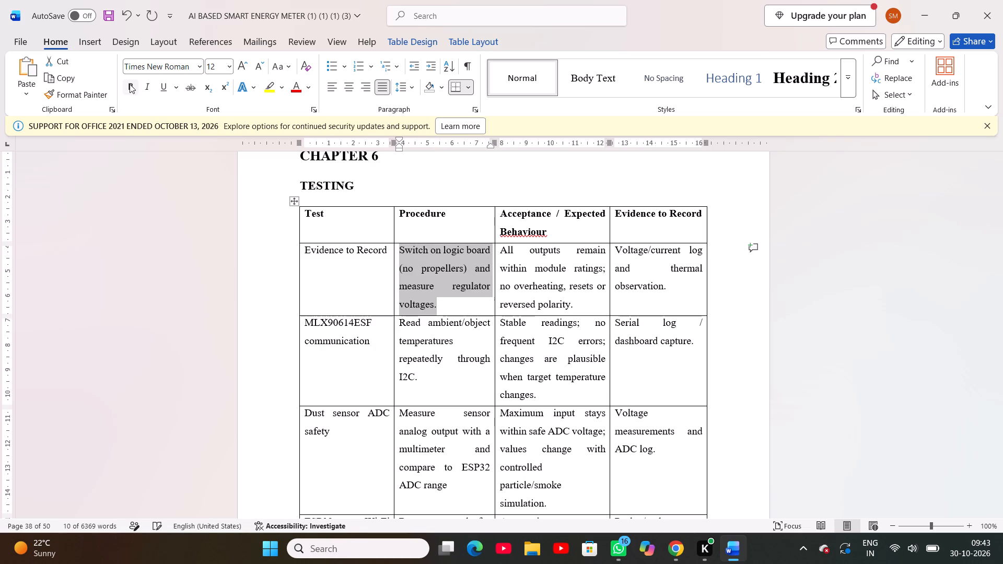
left_click(567, 309)
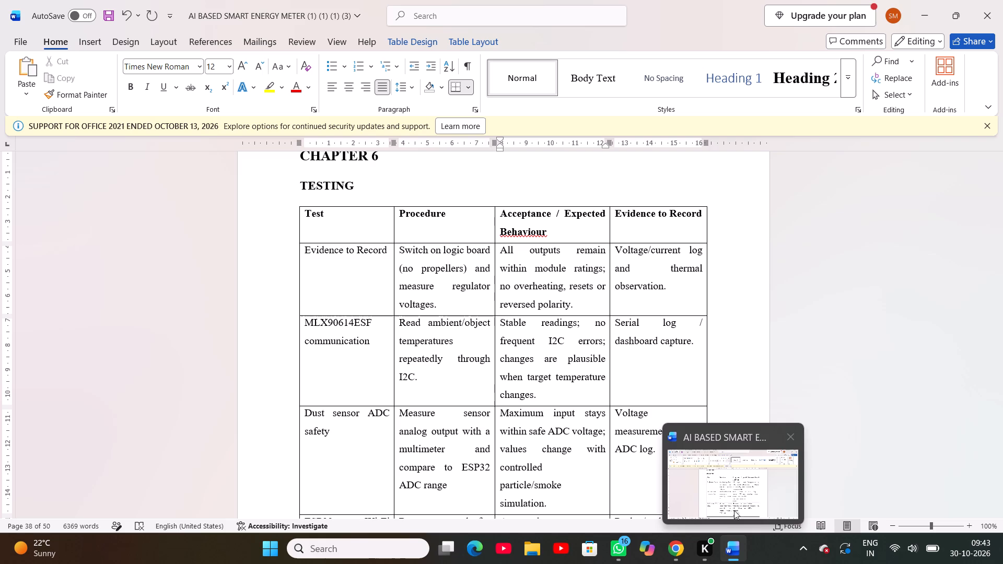
Switch to Chrome and copy "All voltage outputs are below the maximum rating of the module" from the plagiarism checker text.
left_click(676, 508)
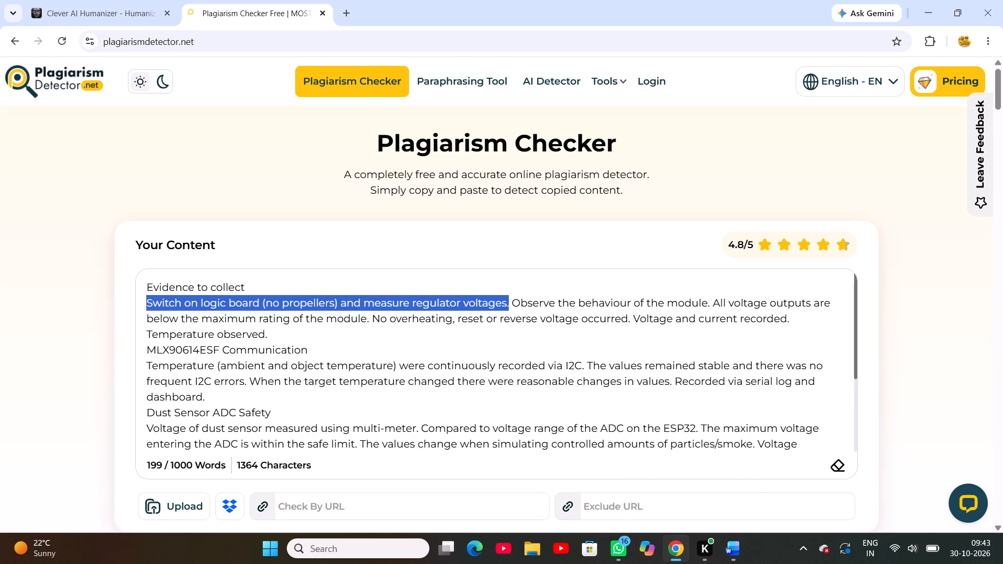
left_click(620, 330)
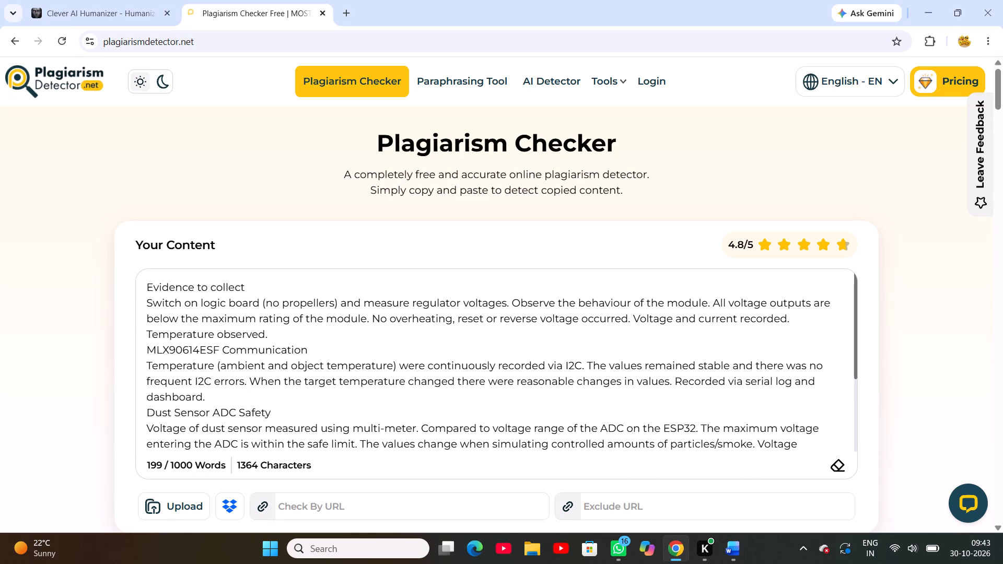
left_click_drag(714, 302, 732, 312)
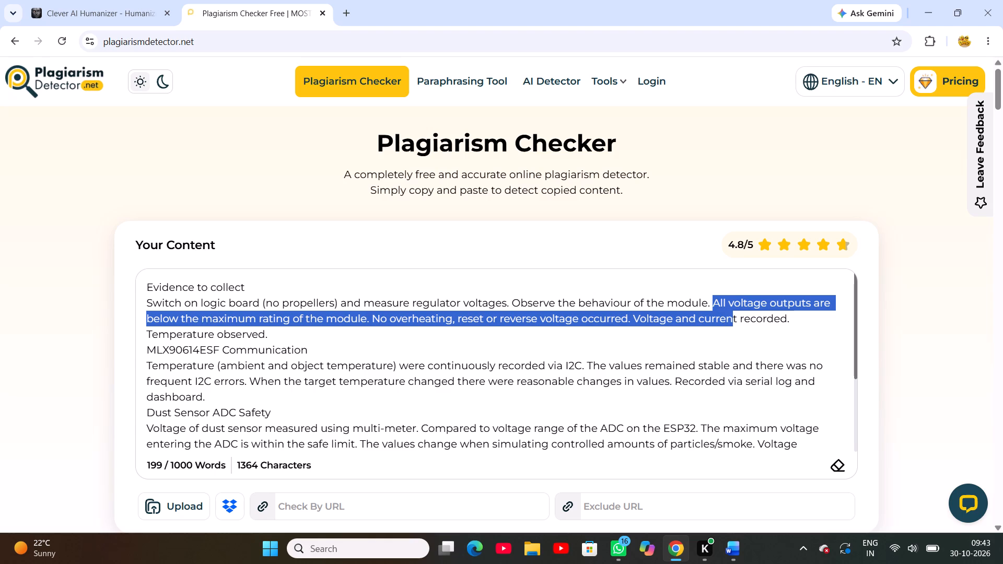
left_click_drag(732, 312, 432, 328)
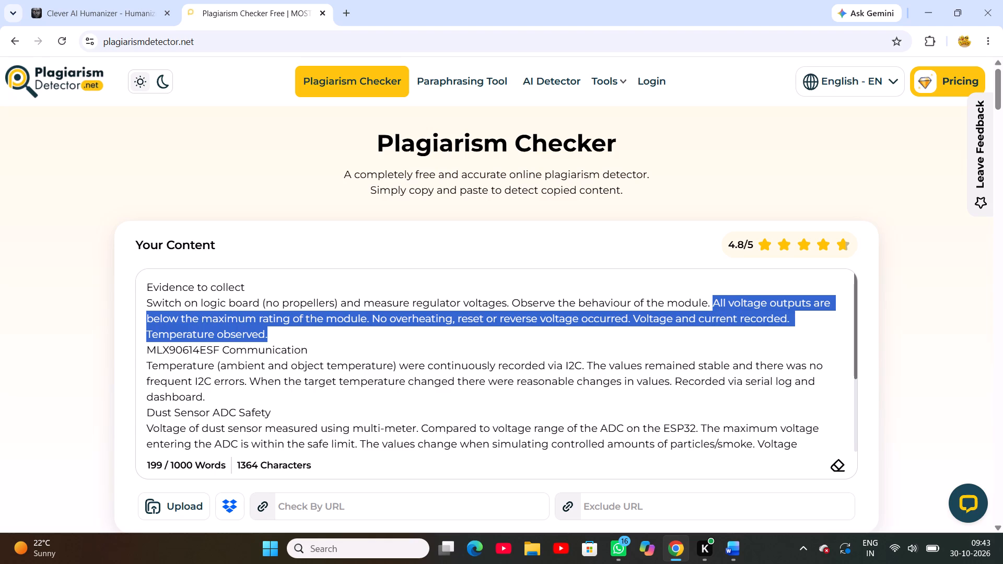
left_click_drag(432, 328, 366, 318)
right_click(366, 318)
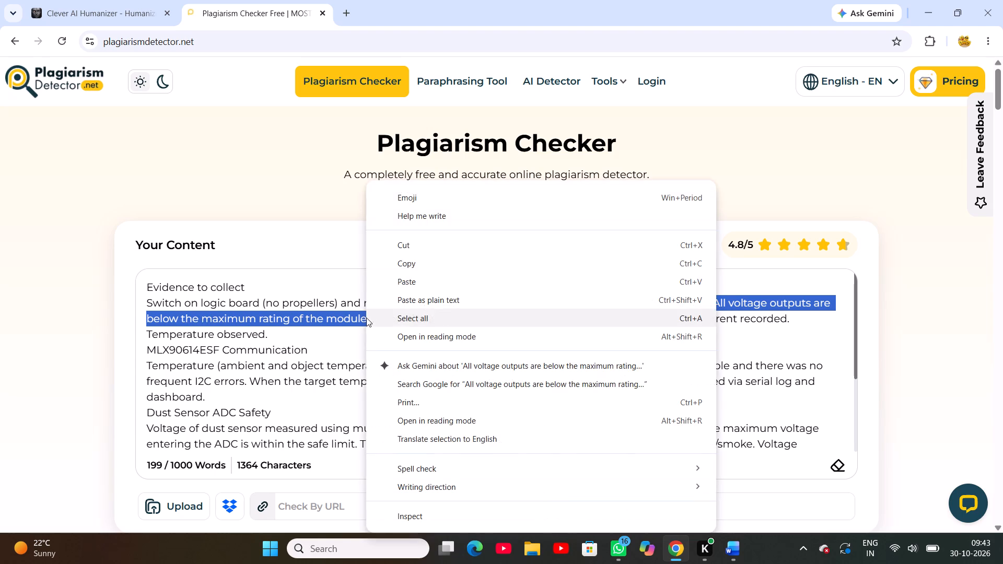
left_click(406, 264)
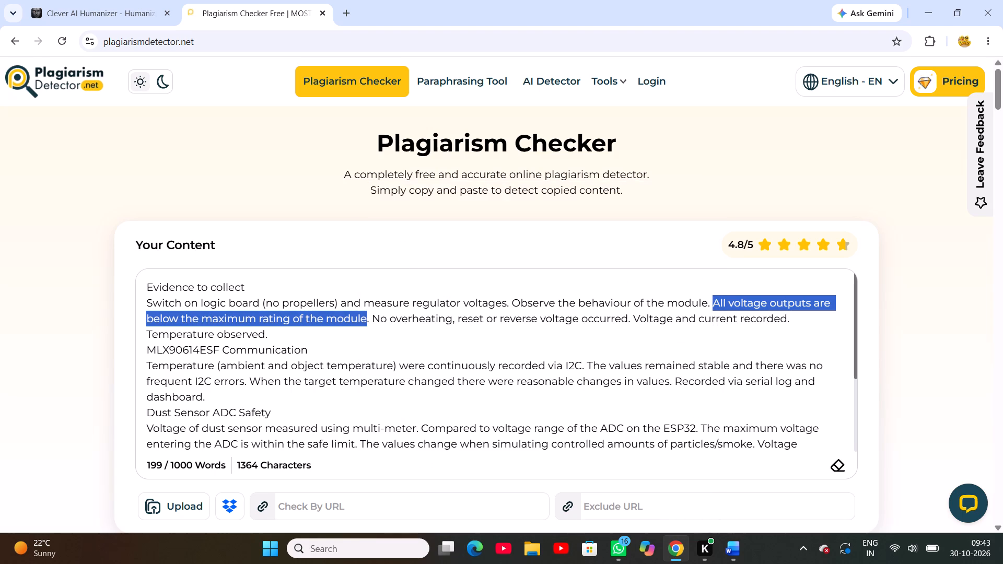
left_click(462, 349)
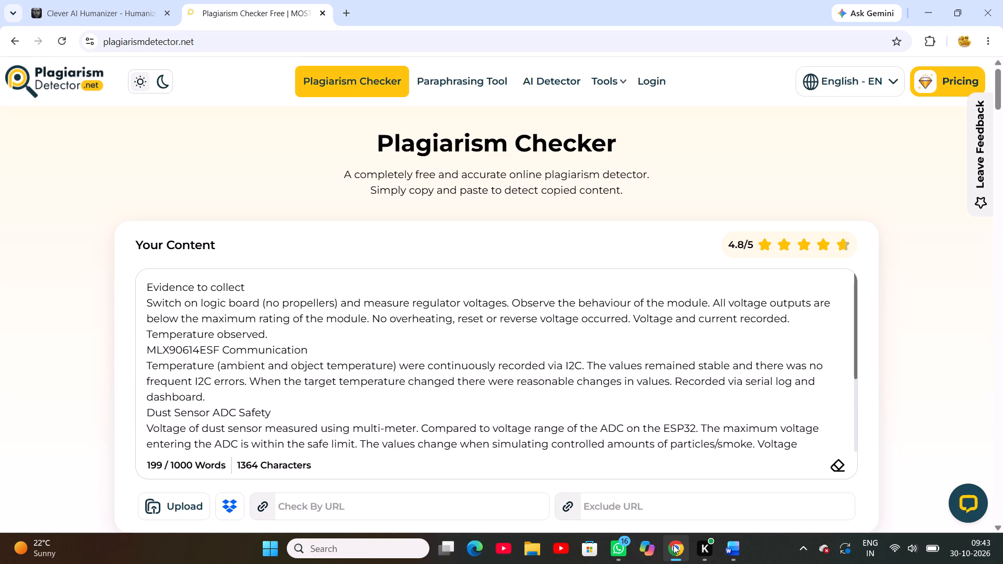
Switch to Word and replace the first test row's Acceptance / Expected Behaviour text with the copied voltage outputs sentence.
left_click(733, 516)
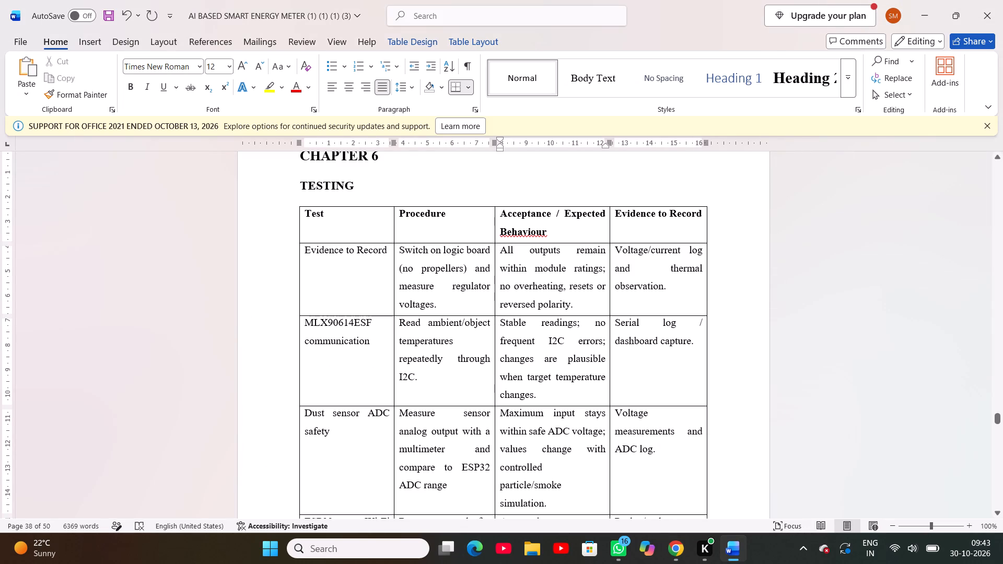
left_click_drag(501, 248, 575, 307)
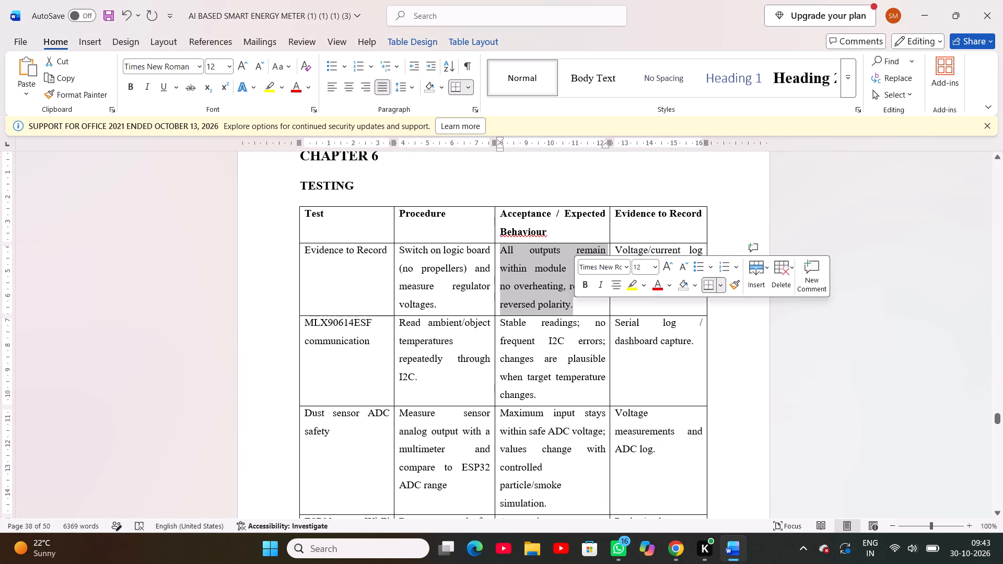
key("BackSpace")
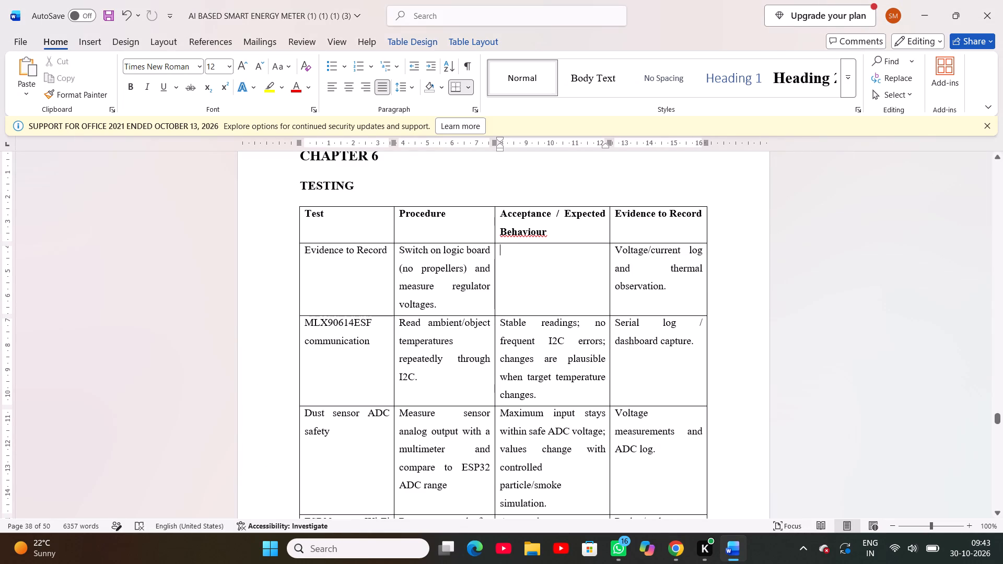
left_click(501, 250)
right_click(501, 250)
left_click(536, 279)
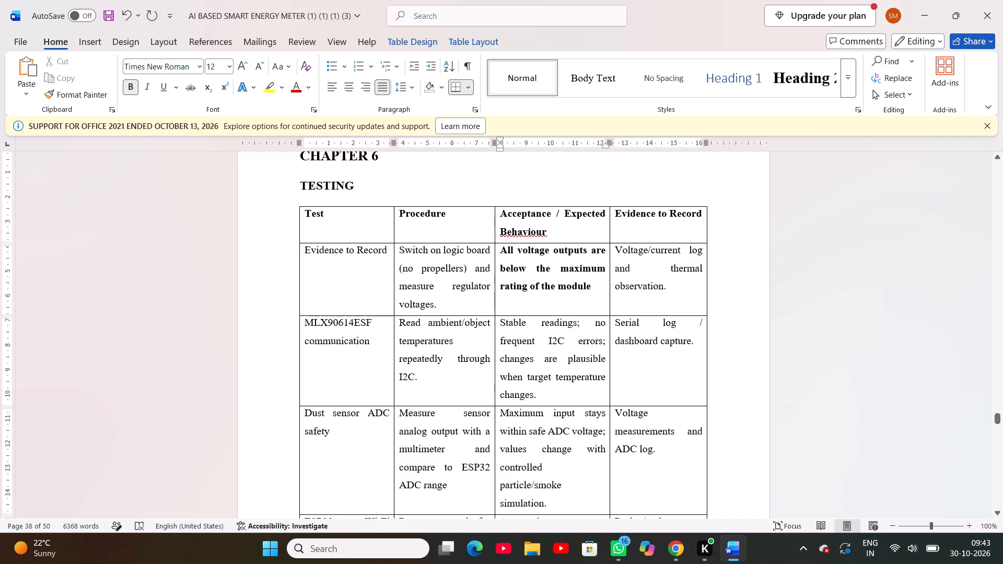
Remove the bold formatting from the pasted text in the first row's Acceptance / Expected Behaviour cell.
left_click_drag(502, 250, 574, 282)
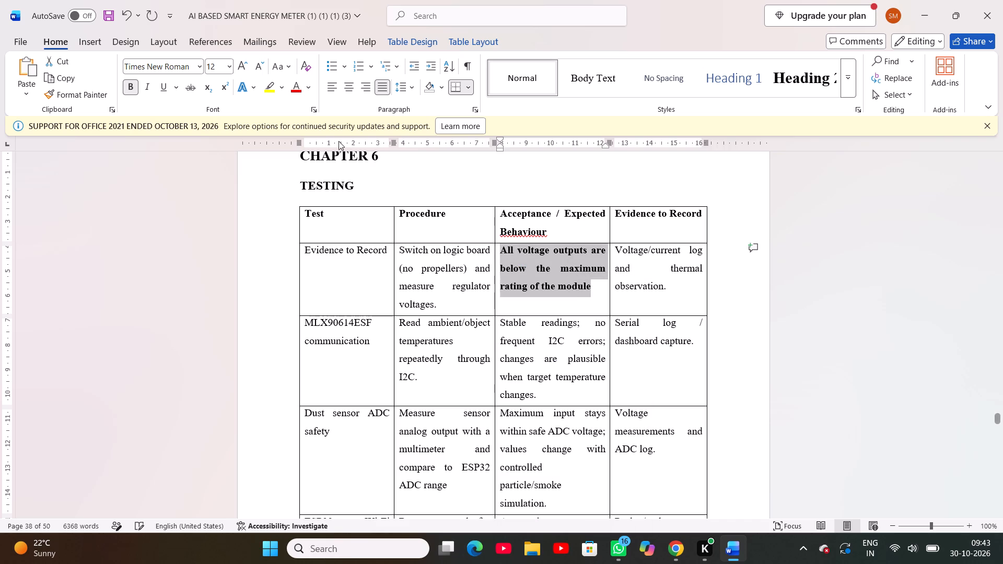
left_click(136, 85)
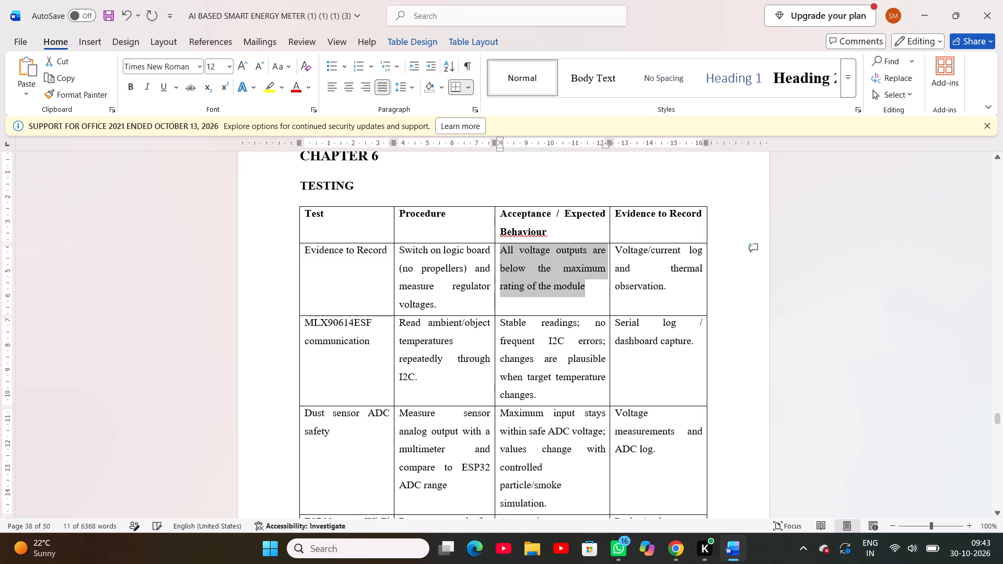
left_click(626, 305)
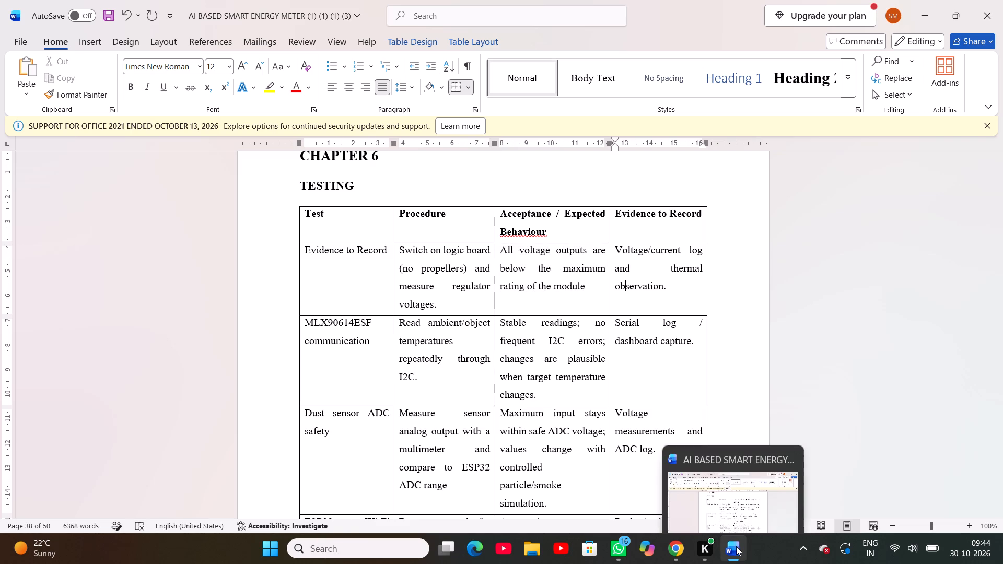
Switch to Chrome and copy "Voltage and current recorded. Temperature observed." from the plagiarism checker text.
left_click(747, 504)
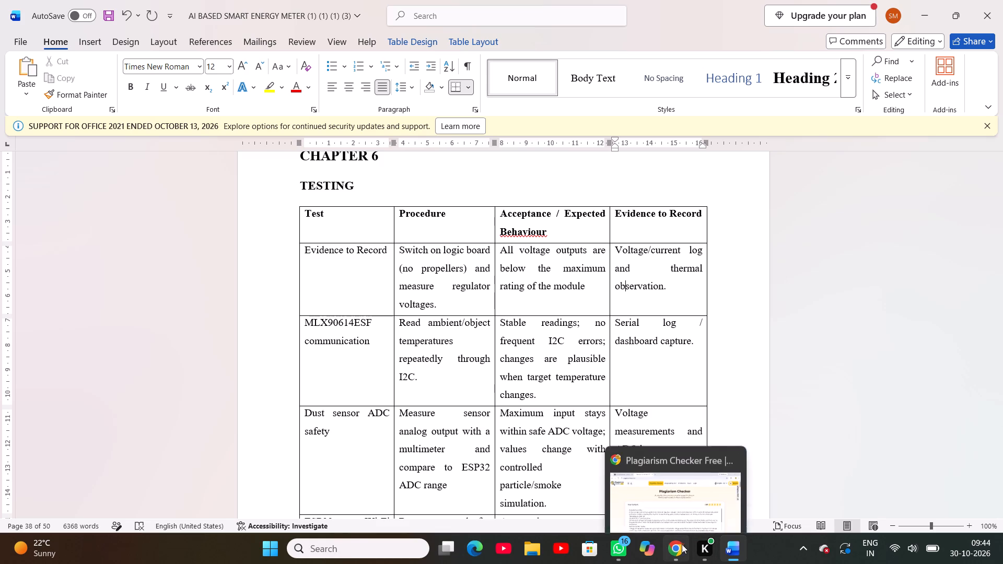
left_click(702, 490)
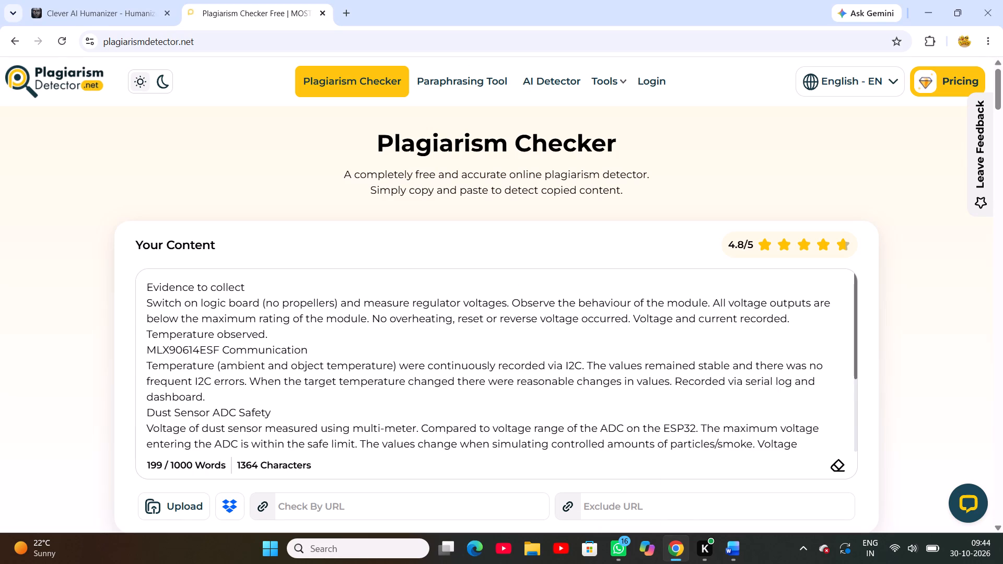
left_click(638, 350)
left_click_drag(635, 314, 652, 334)
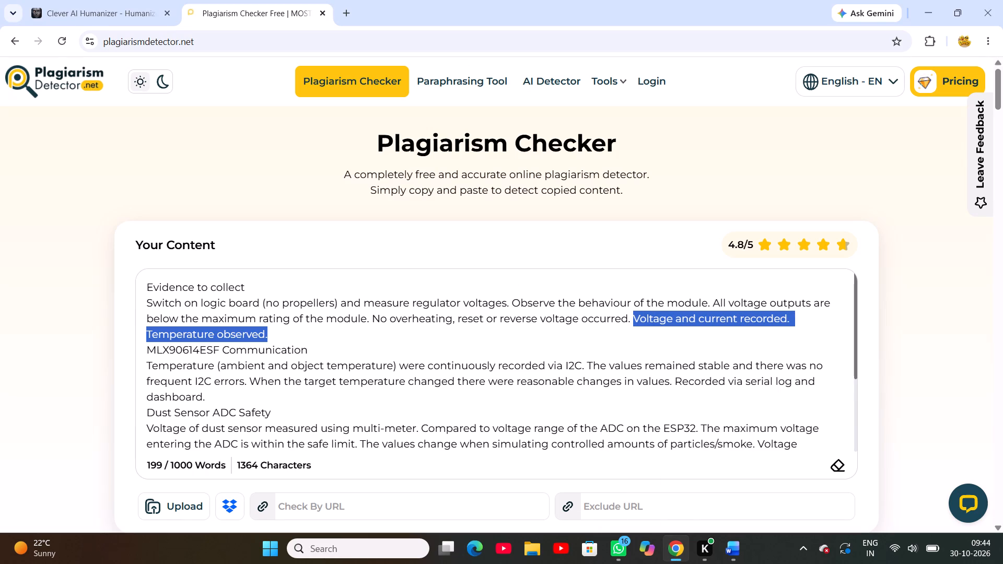
right_click(652, 334)
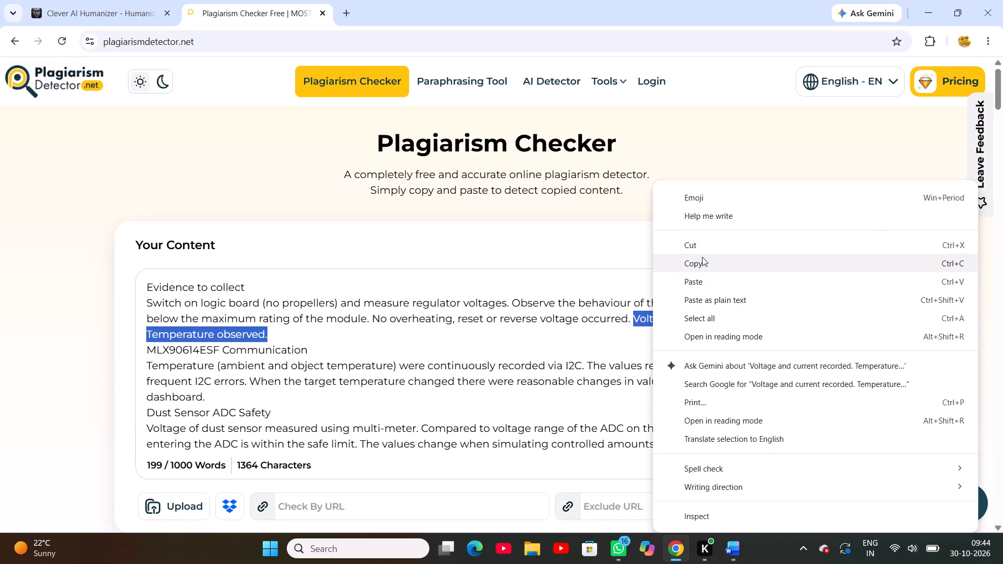
left_click(703, 259)
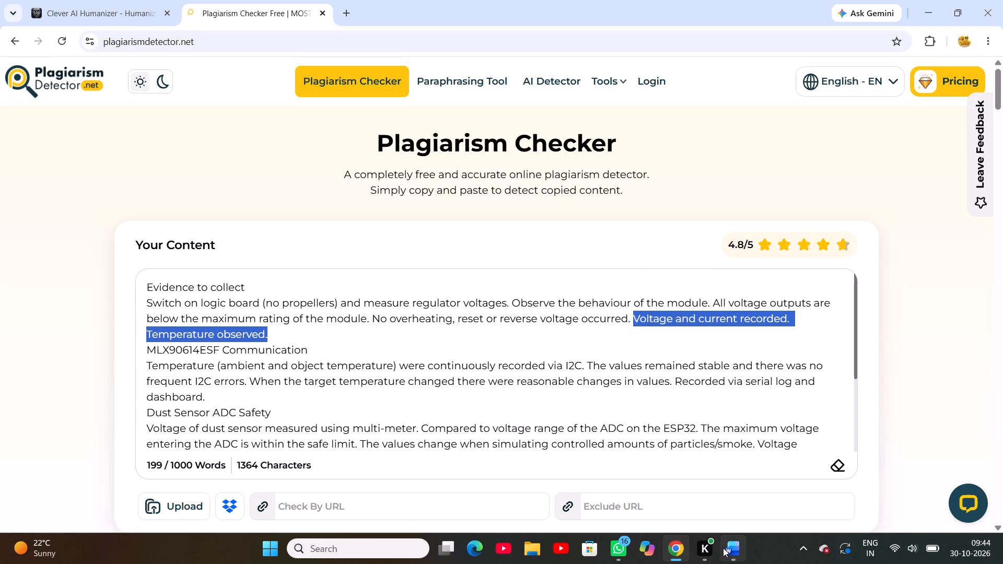
Switch to Word and replace the first test row's Evidence to Record text with the copied sentences, ending with a single period.
left_click(739, 490)
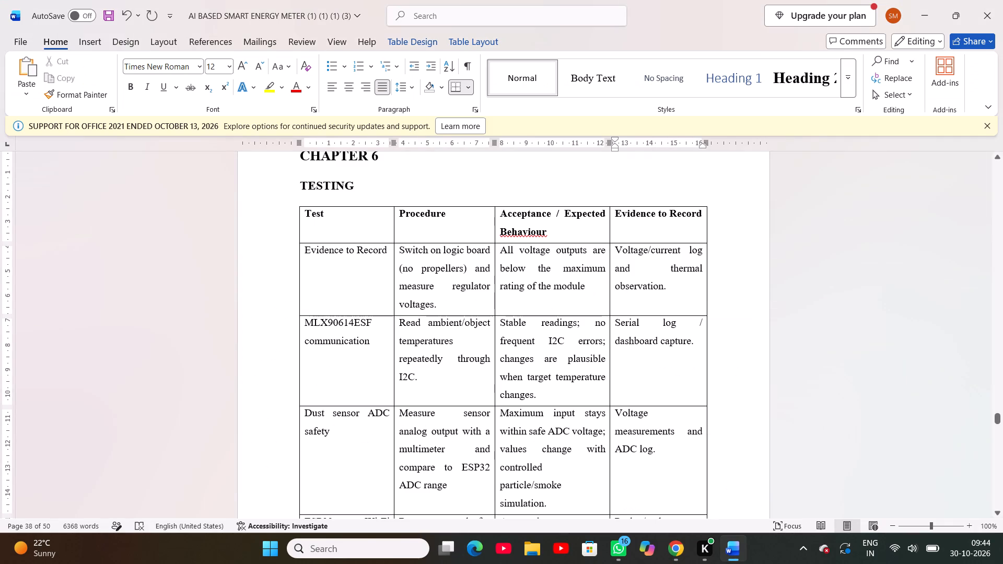
left_click_drag(617, 249, 650, 288)
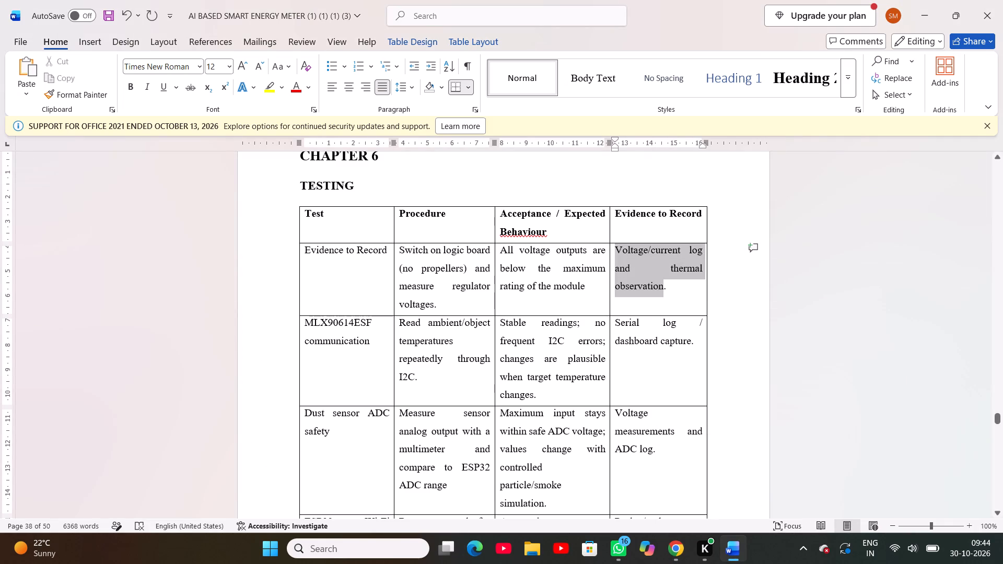
left_click_drag(650, 288, 652, 289)
key("BackSpace")
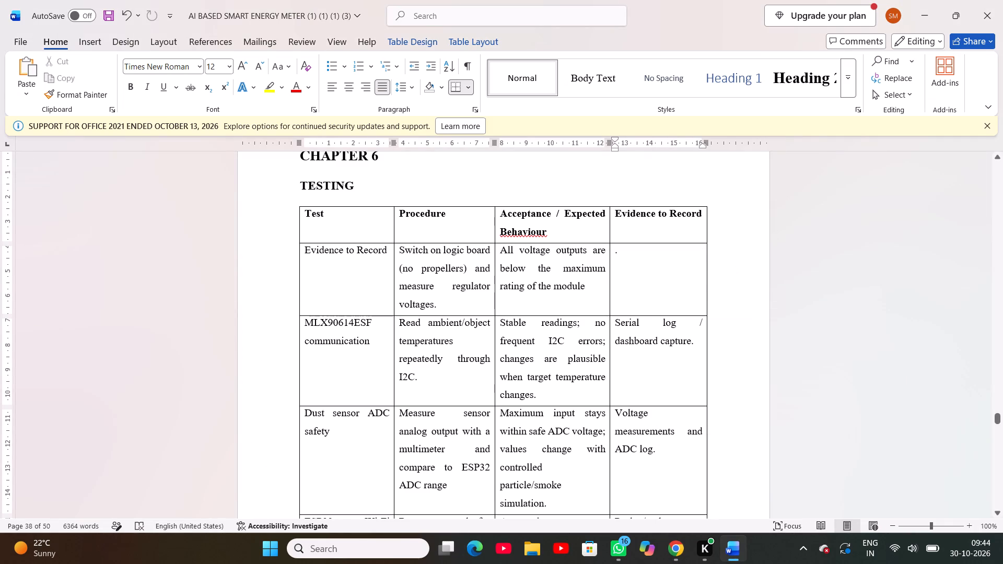
left_click(615, 252)
right_click(615, 252)
left_click(642, 280)
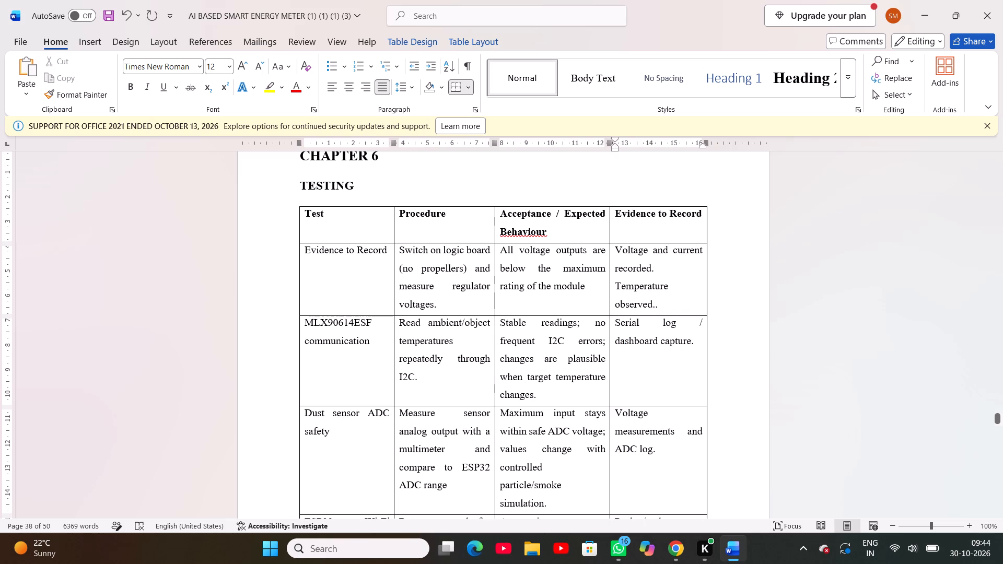
key("BackSpace")
Switch to Chrome and copy "Temperature (ambient and object temperature) were continuously recorded via I2C" from the plagiarism checker text.
scroll(571, 353, "down", 1)
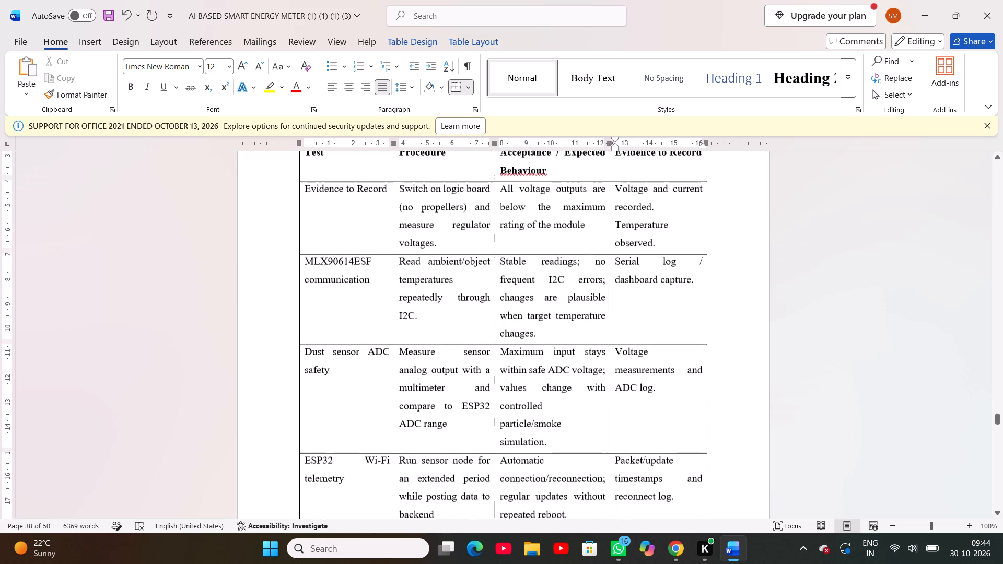
scroll(571, 353, "down", 1)
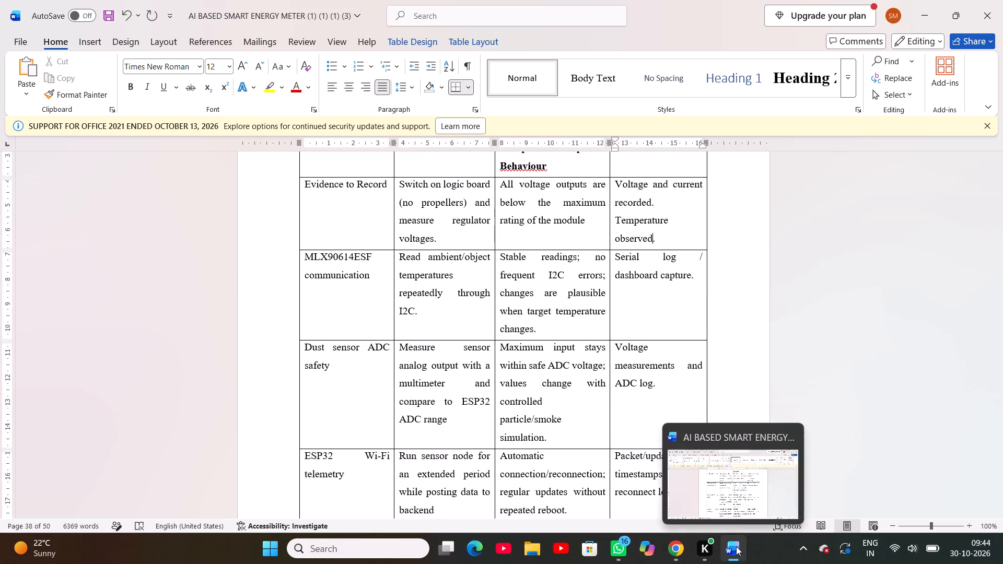
left_click(732, 503)
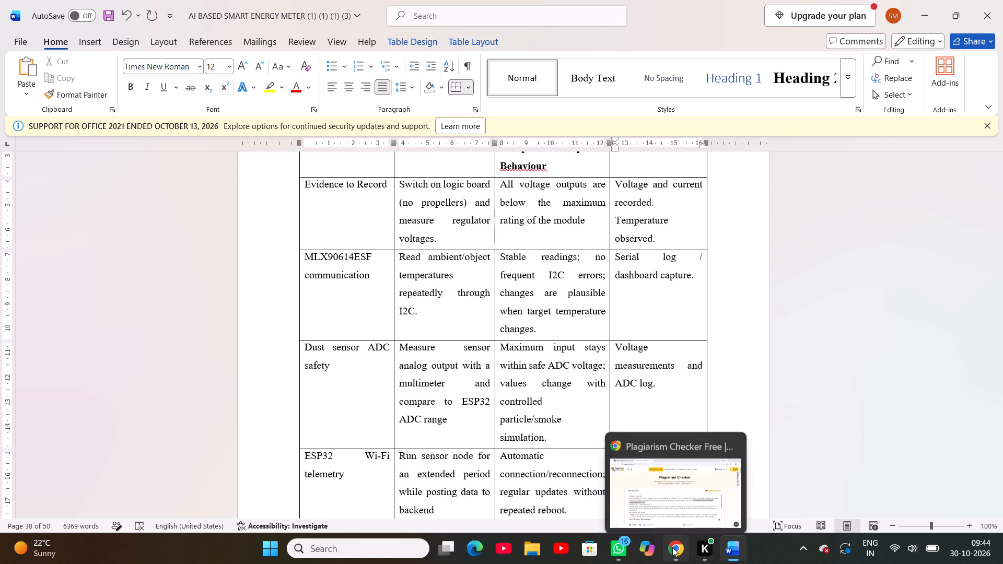
left_click(674, 513)
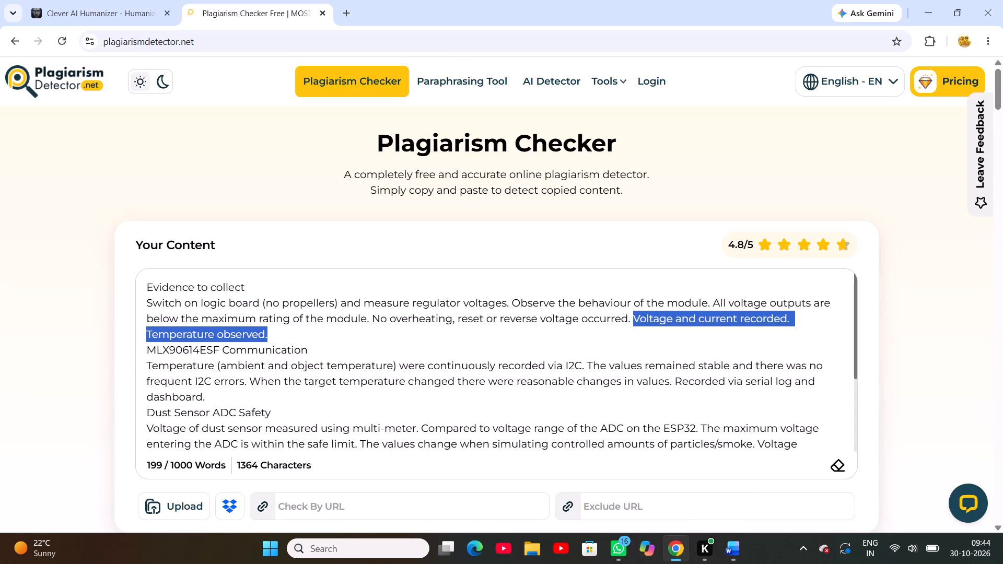
left_click(479, 335)
scroll(445, 360, "down", 1)
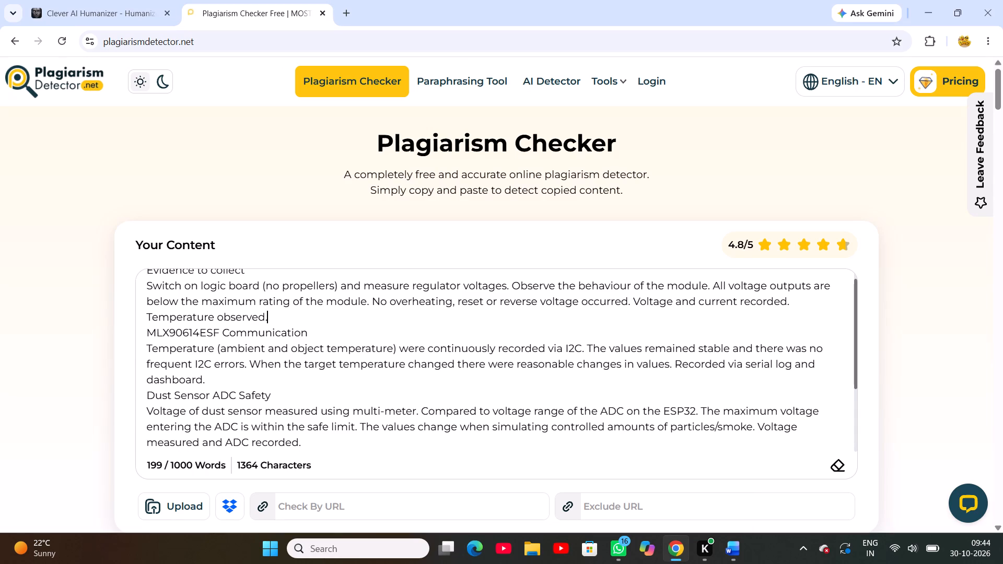
left_click_drag(148, 350, 573, 347)
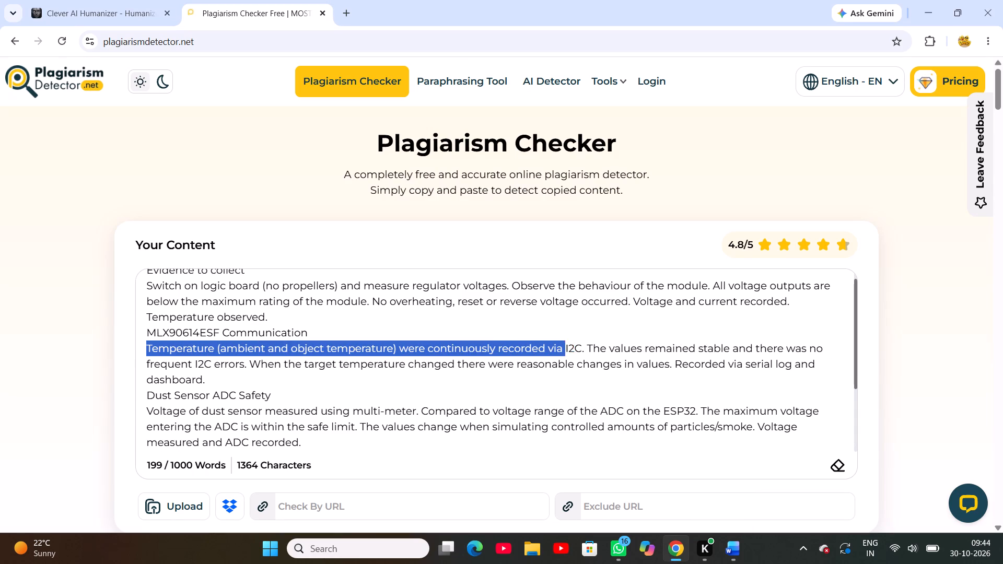
left_click_drag(573, 347, 580, 347)
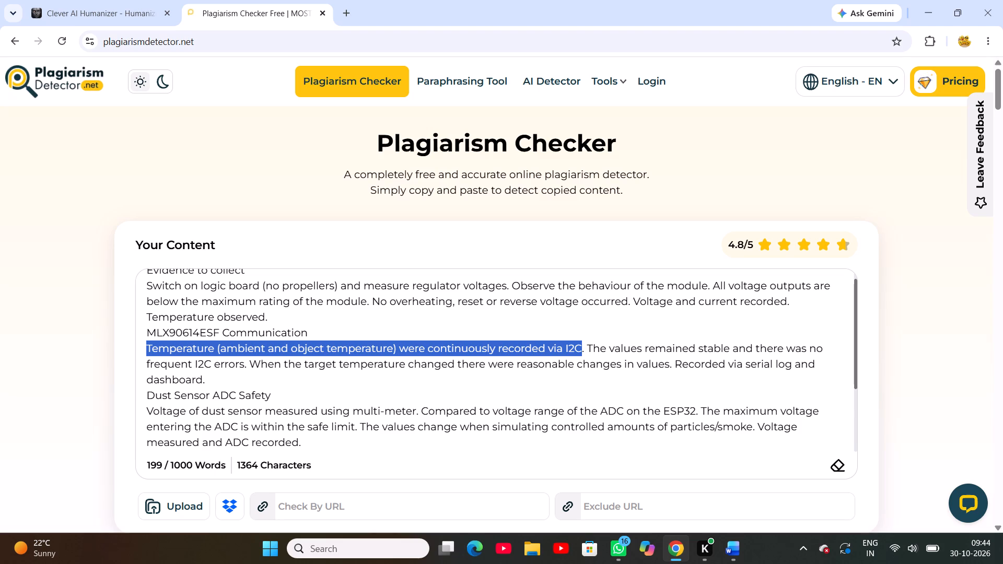
right_click(580, 347)
left_click(624, 267)
Switch to Word and replace the MLX90614ESF communication row's Procedure text with the copied temperature sentence.
left_click(730, 518)
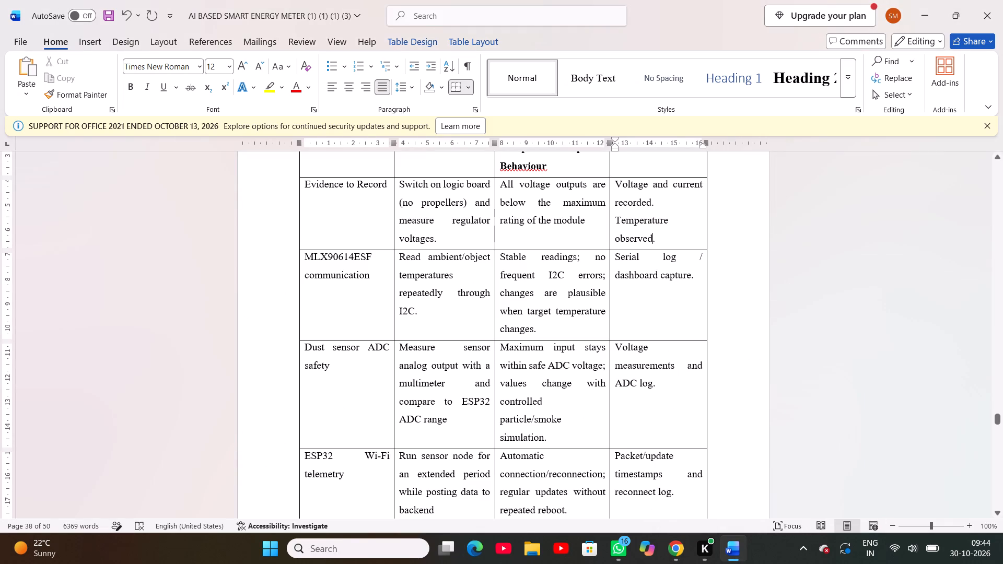
left_click_drag(400, 259, 419, 315)
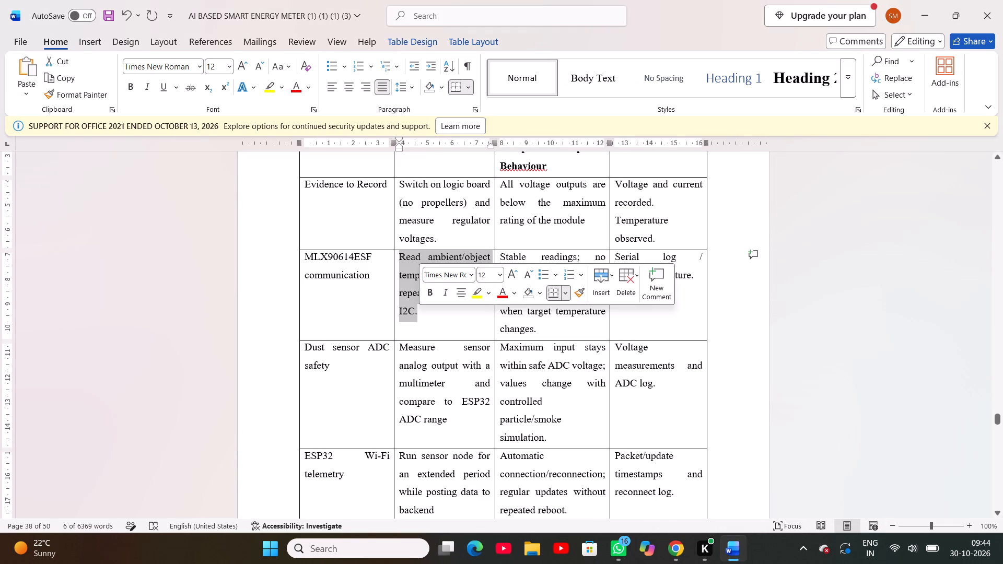
key("BackSpace")
left_click(399, 258)
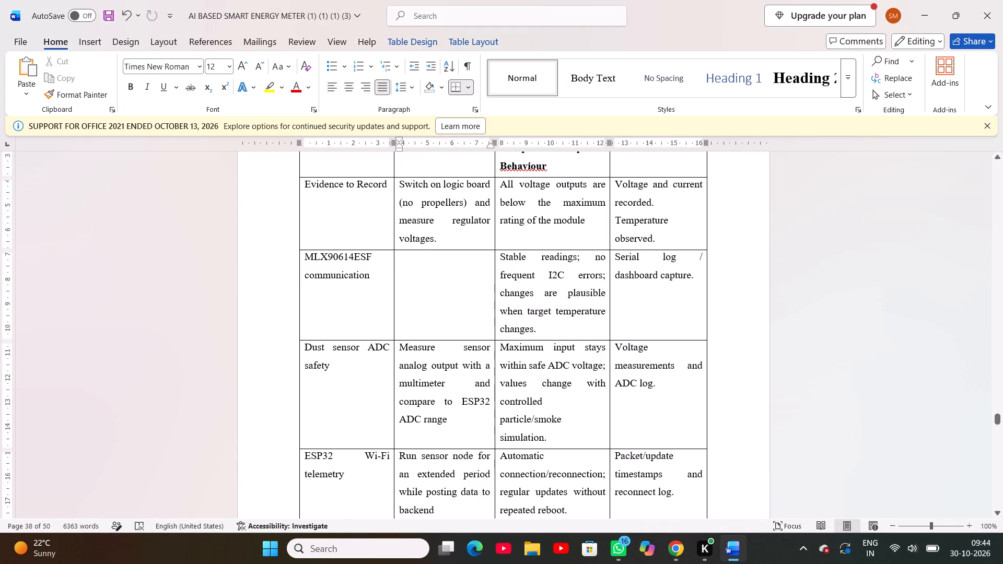
left_click(424, 309)
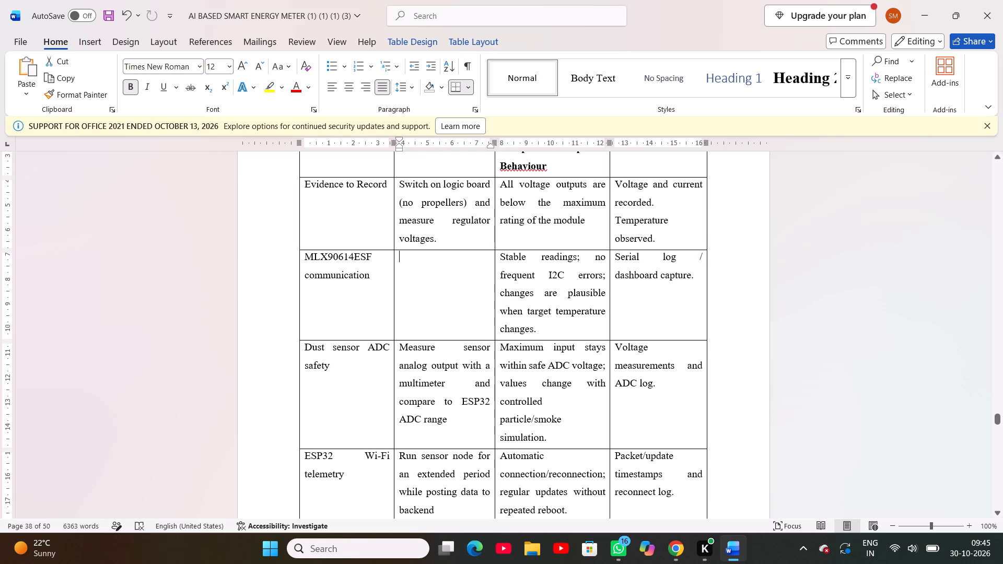
left_click(400, 261)
right_click(400, 261)
left_click(436, 291)
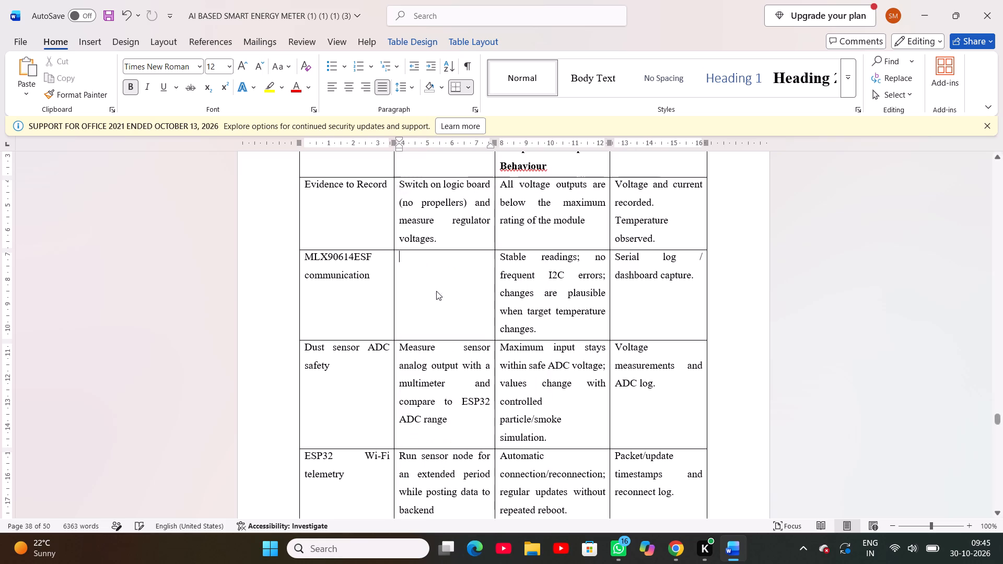
Remove the bold formatting from the pasted text in the MLX90614ESF row's Procedure cell.
left_click_drag(400, 256, 468, 326)
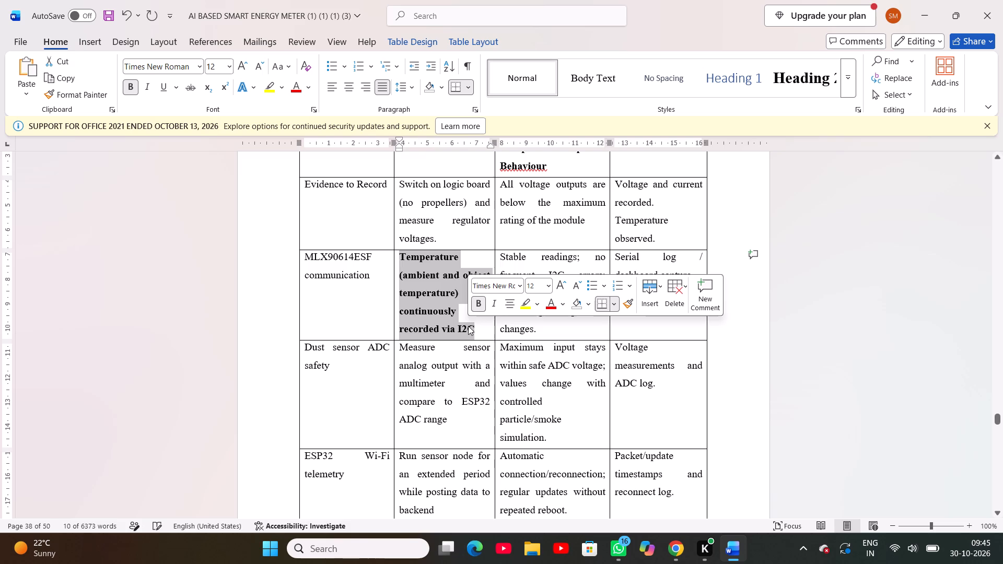
left_click(133, 89)
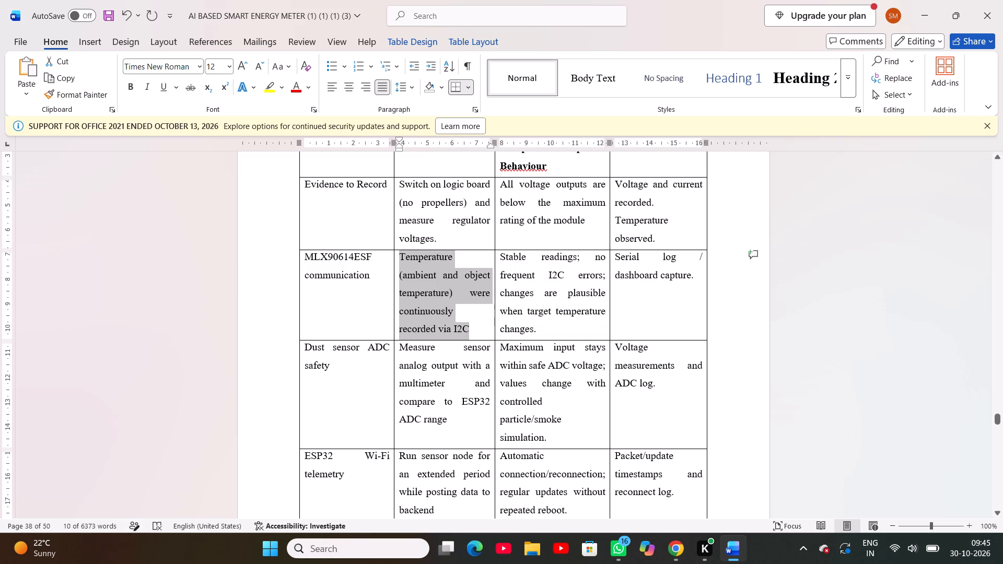
left_click(476, 323)
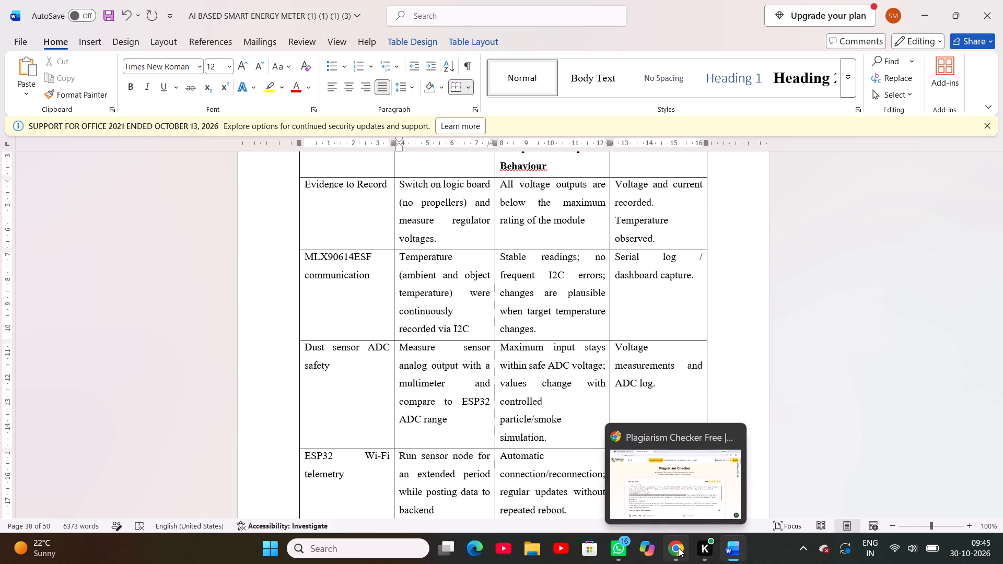
Switch to Chrome and clear the text selection in the plagiarism checker content.
left_click(673, 484)
left_click(629, 310)
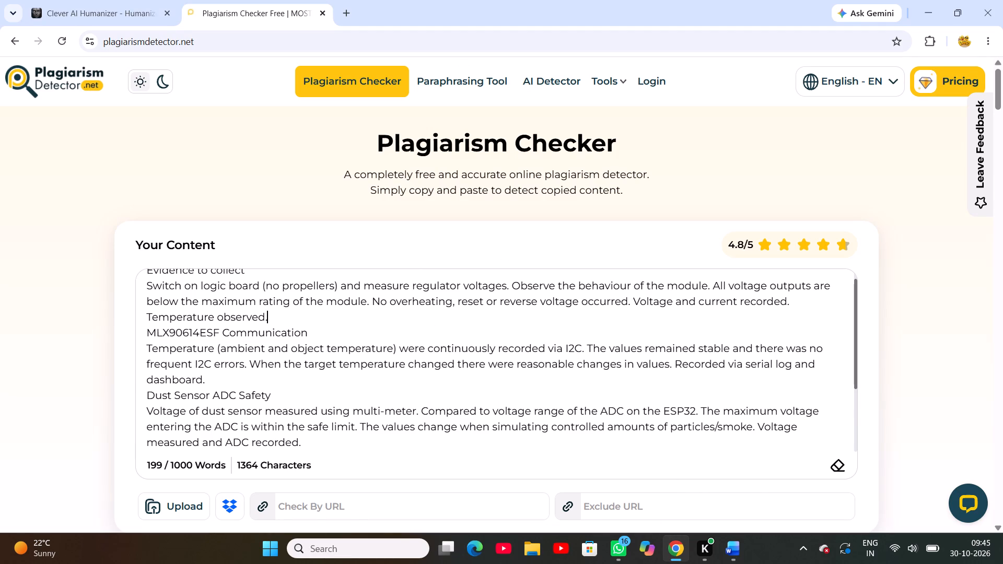
Copy the MLX90614ESF text from "The values remained stable" through "reasonable changes in values." in the plagiarism checker content.
left_click(588, 345)
left_click_drag(588, 345, 591, 346)
left_click_drag(591, 346, 668, 369)
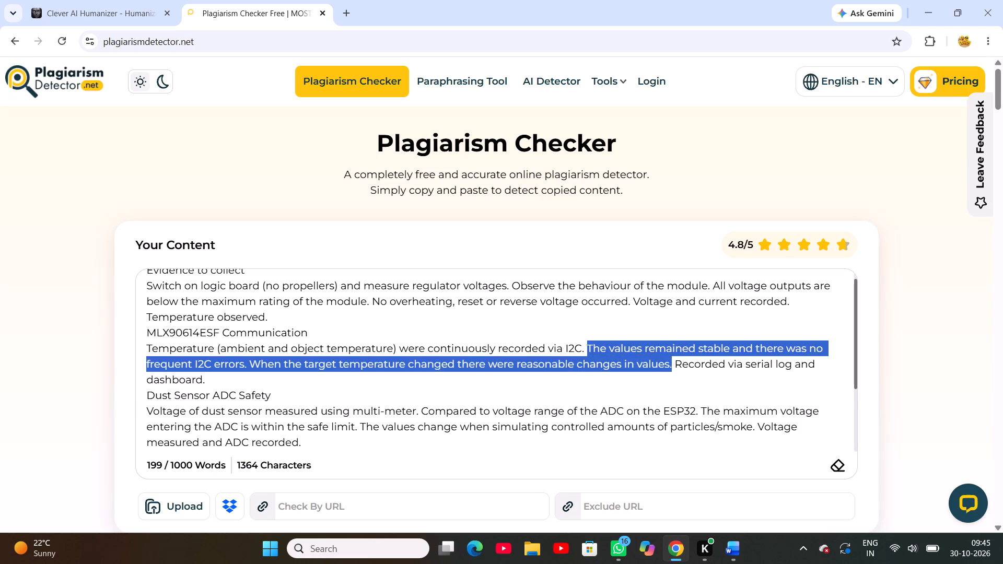
right_click(668, 369)
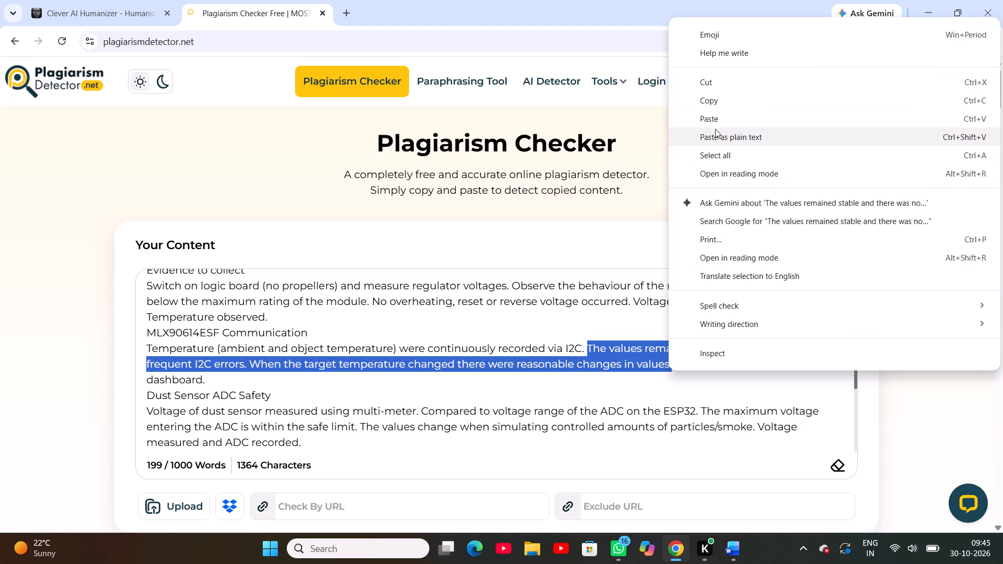
left_click(713, 106)
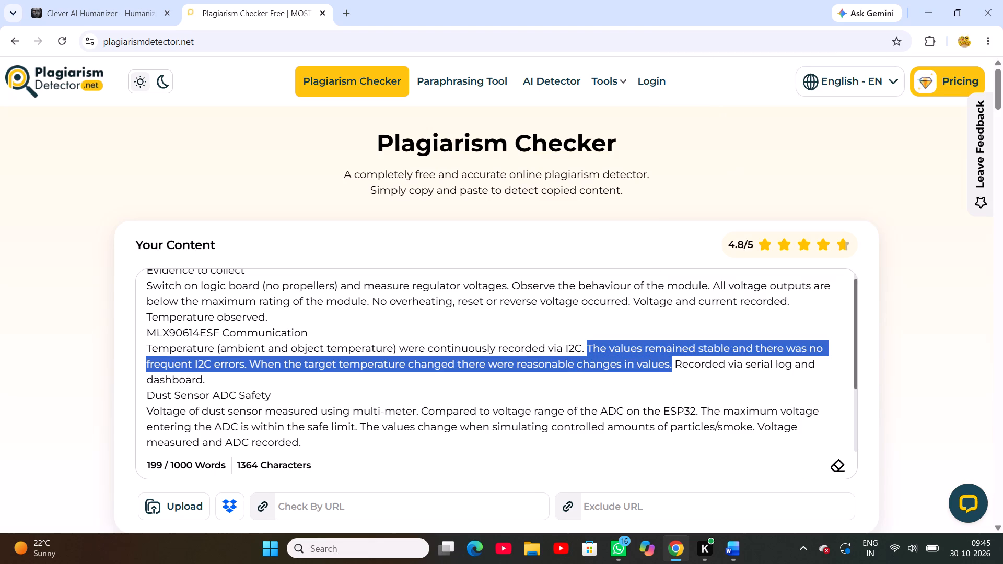
Switch to Word and replace the MLX90614ESF communication row's Behaviour text with the copied sentences about stable values.
left_click(739, 499)
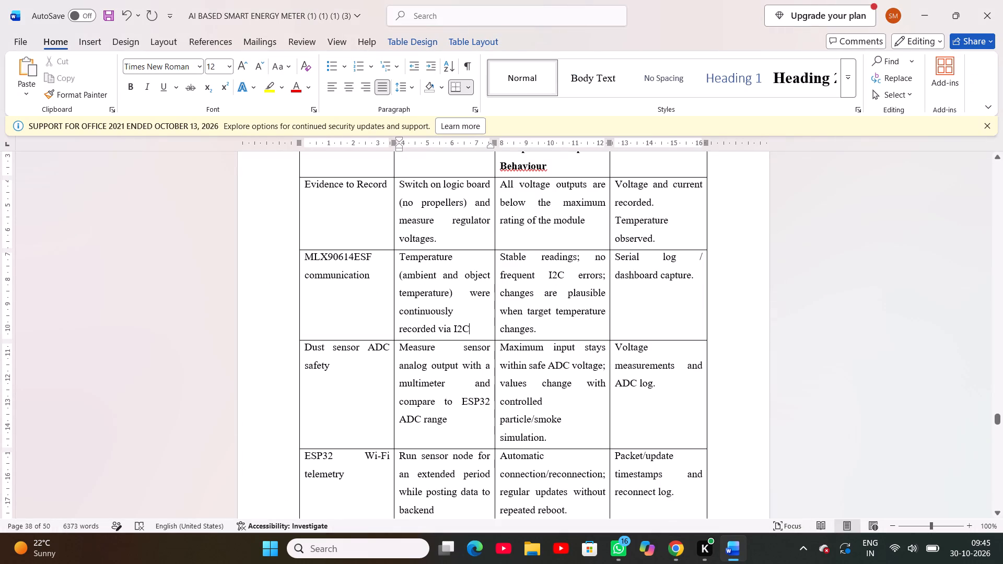
left_click_drag(501, 256, 555, 330)
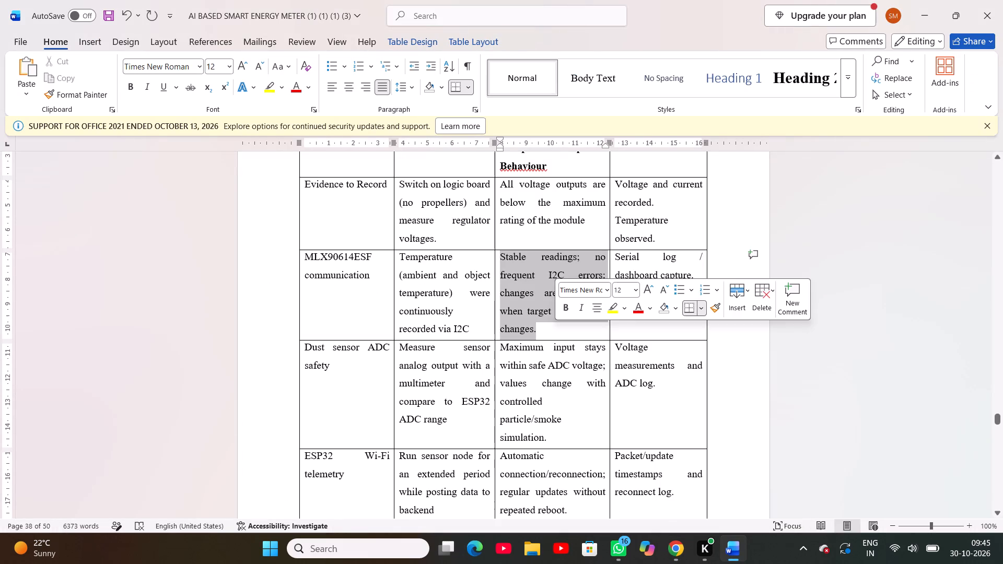
key("BackSpace")
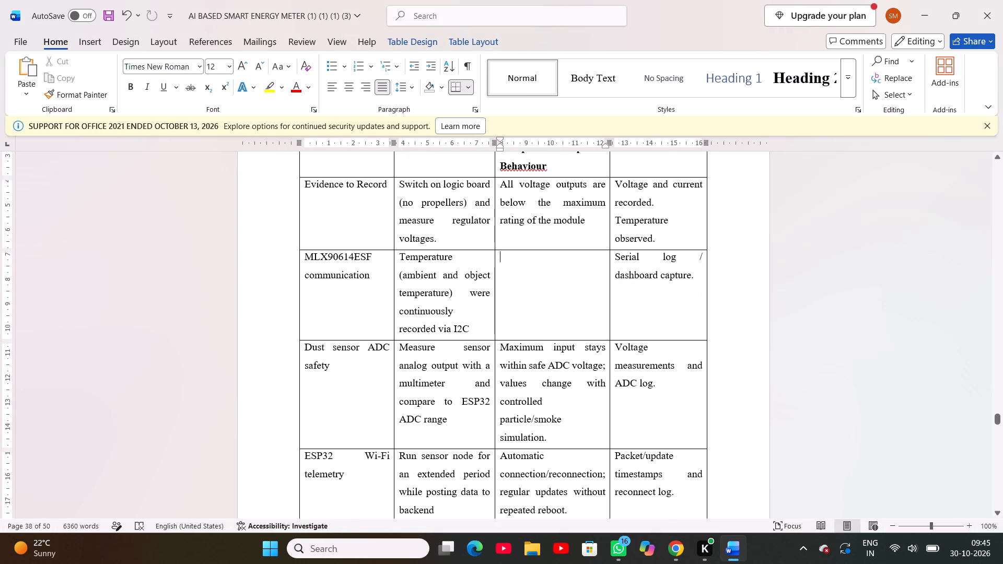
left_click(500, 260)
right_click(500, 260)
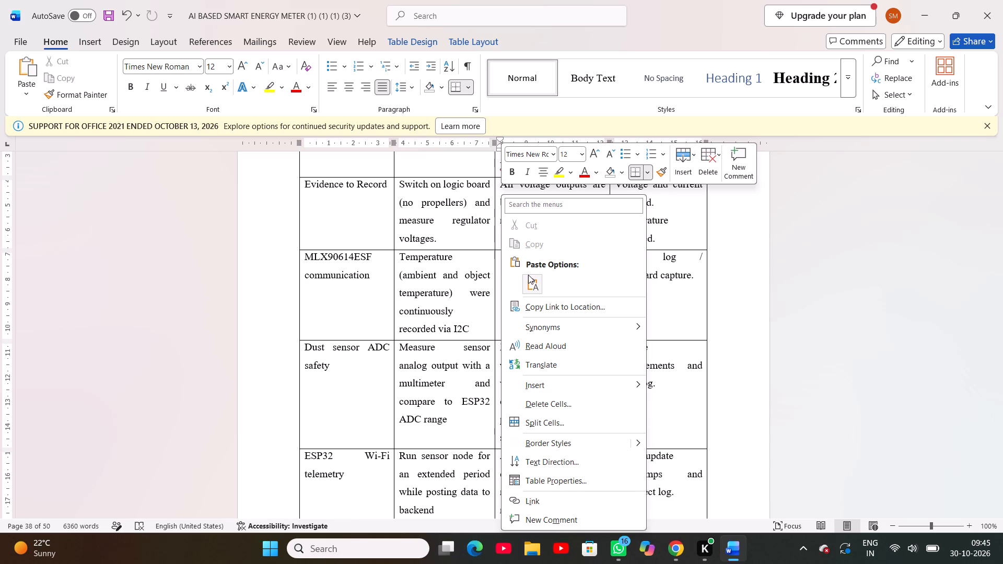
left_click(531, 277)
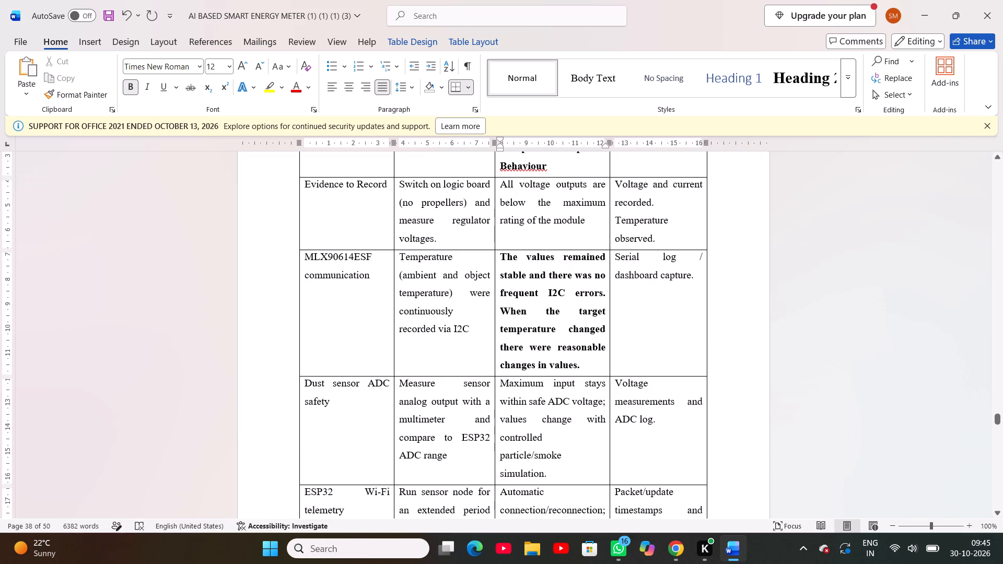
Remove the bold formatting from the pasted text in the MLX90614ESF row's Behaviour cell.
left_click_drag(500, 258, 578, 364)
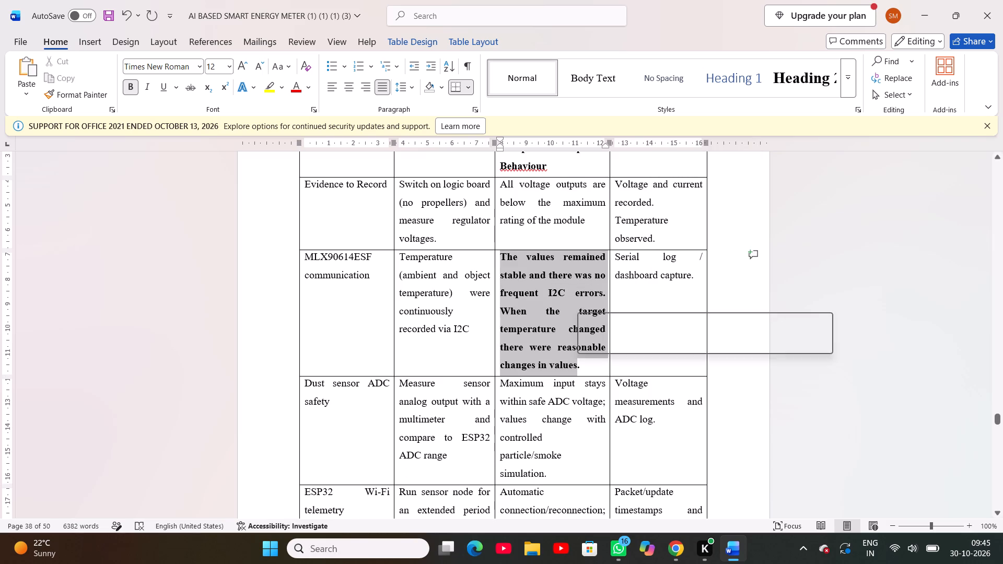
left_click(127, 79)
left_click_drag(669, 318, 660, 319)
left_click(658, 346)
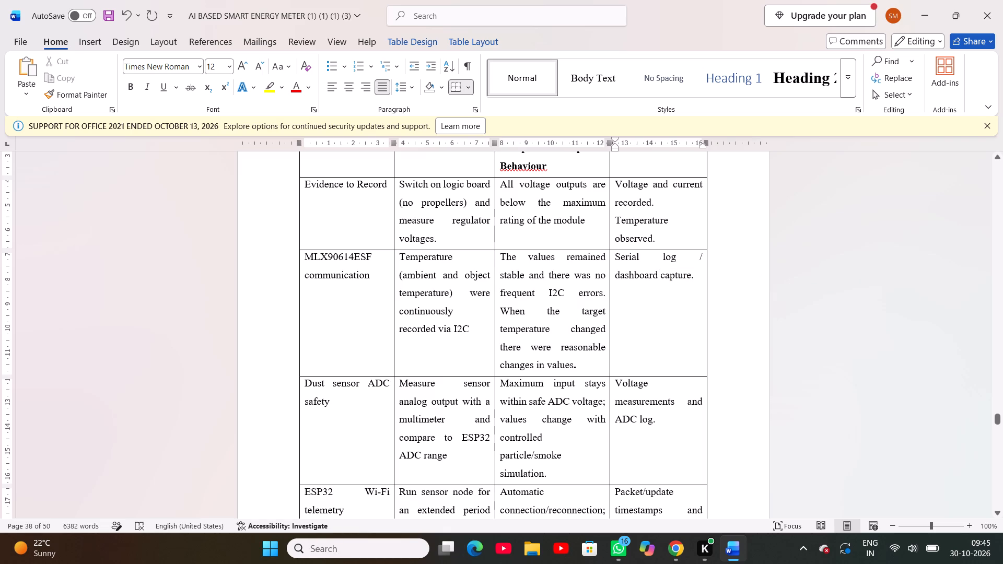
Delete the serial log and dashboard capture text from the MLX90614ESF row's last cell.
left_click_drag(615, 260, 689, 292)
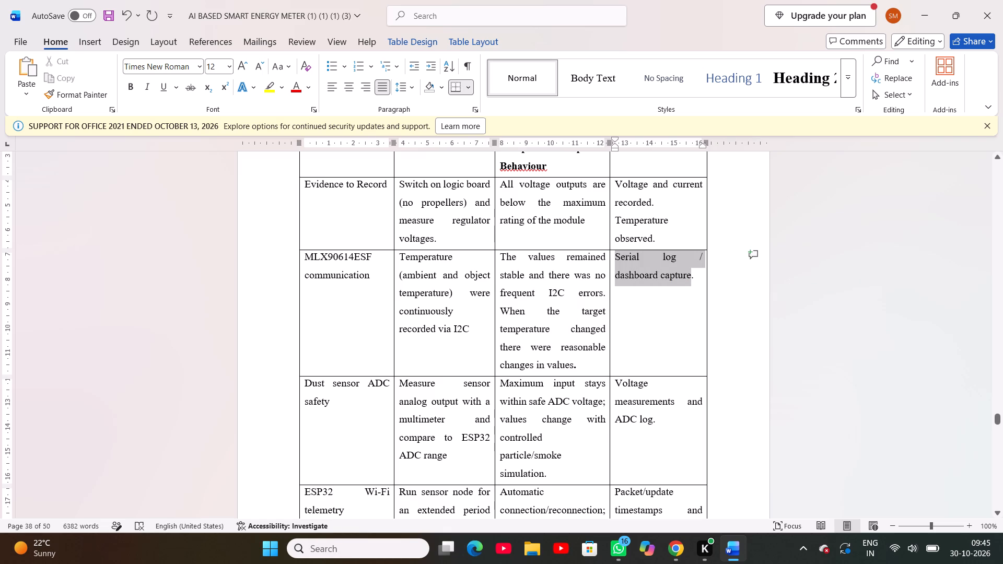
left_click_drag(689, 292, 694, 296)
key("BackSpace")
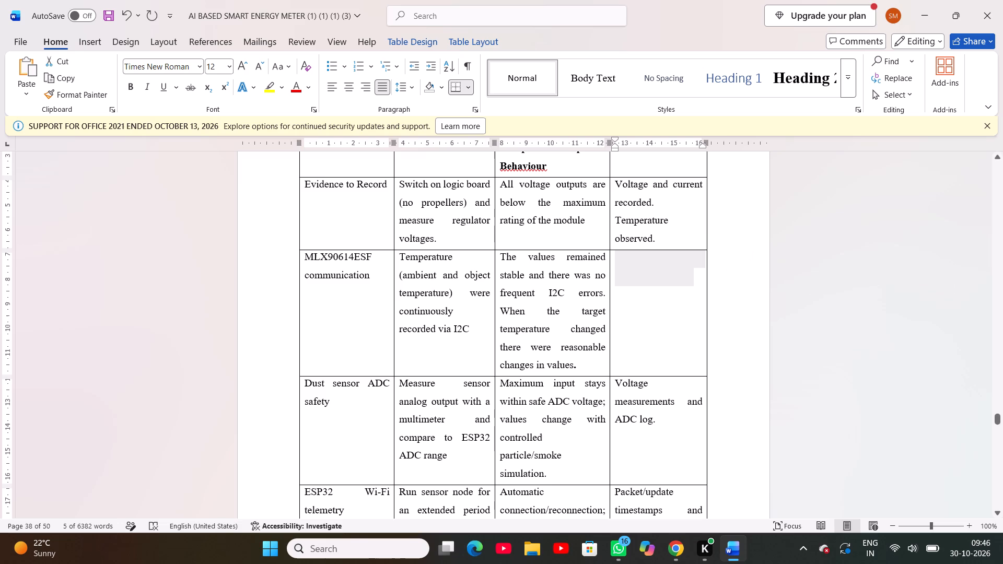
Switch to the plagiarism checker page in Chrome.
left_click(724, 507)
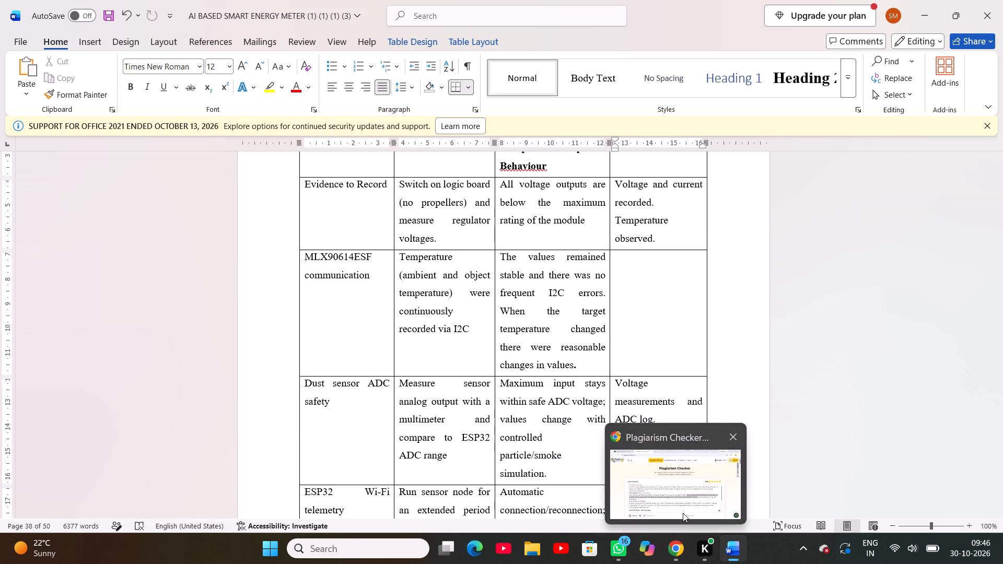
Switch to Chrome and copy "Recorded via serial log and dashboard." from the plagiarism checker text.
left_click(683, 513)
left_click(697, 397)
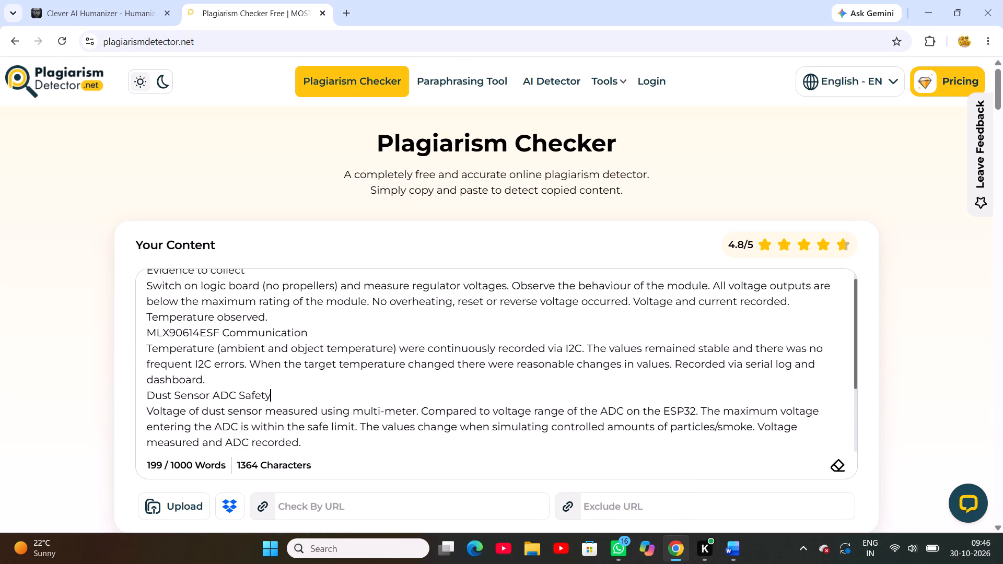
left_click_drag(675, 362, 701, 394)
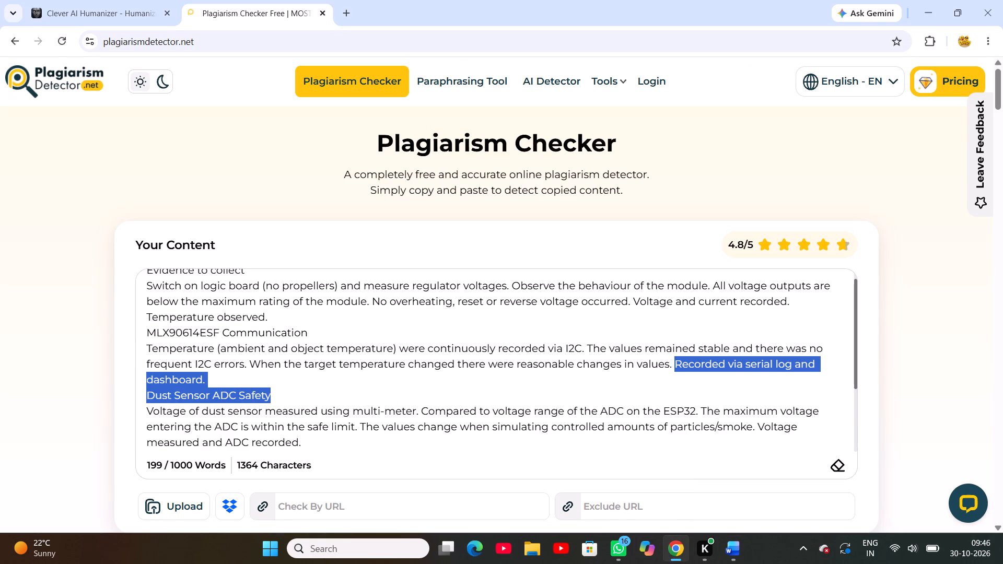
left_click_drag(701, 394, 693, 386)
right_click(693, 386)
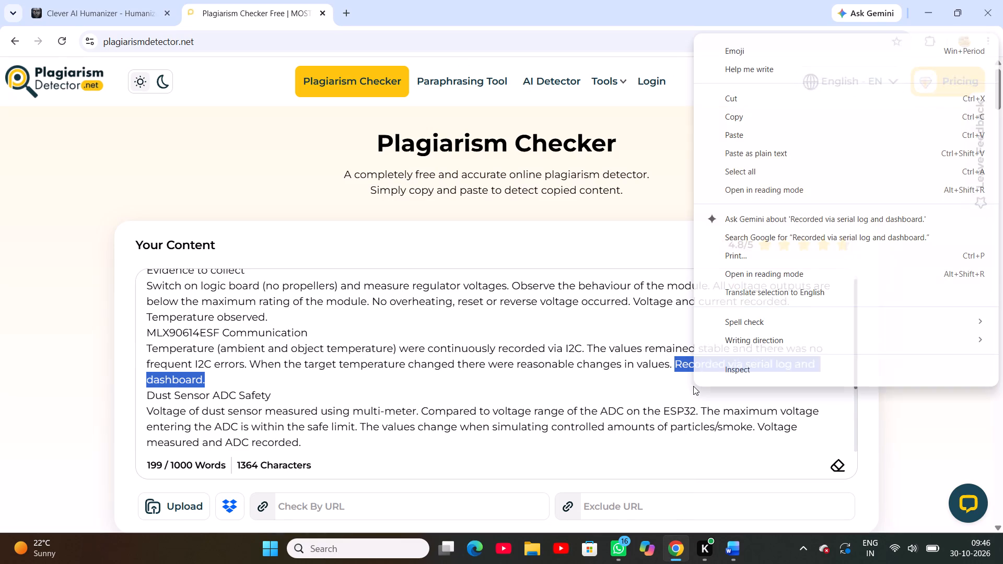
left_click(752, 122)
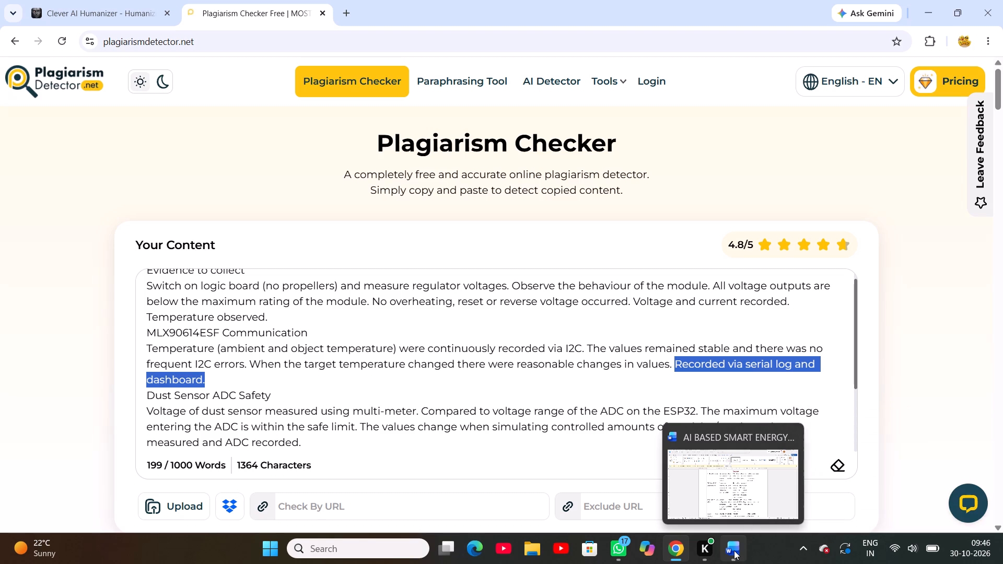
Switch to Word and paste "Recorded via serial log and dashboard." into the MLX90614ESF communication row's last-column cell in regular weight.
left_click(749, 495)
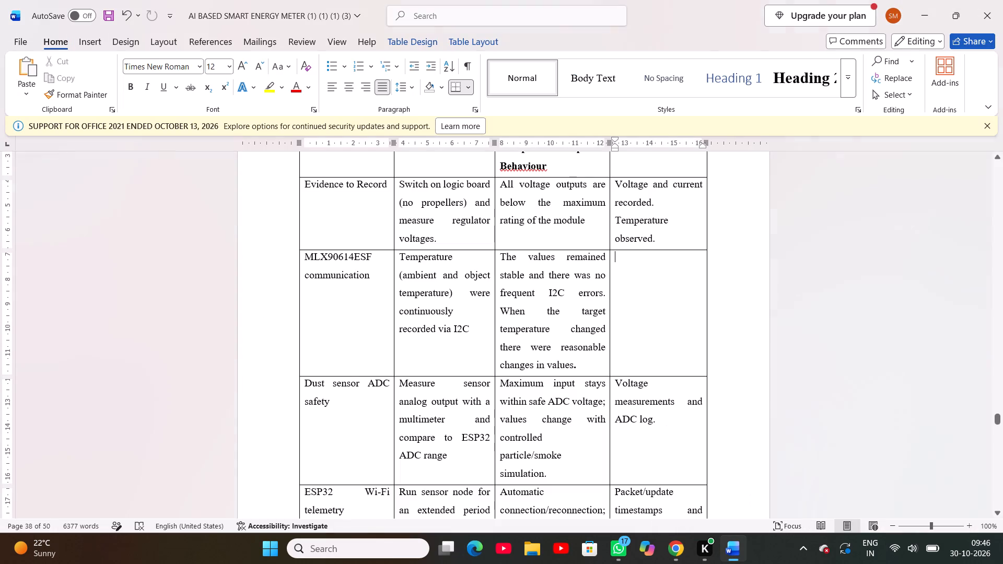
left_click(618, 257)
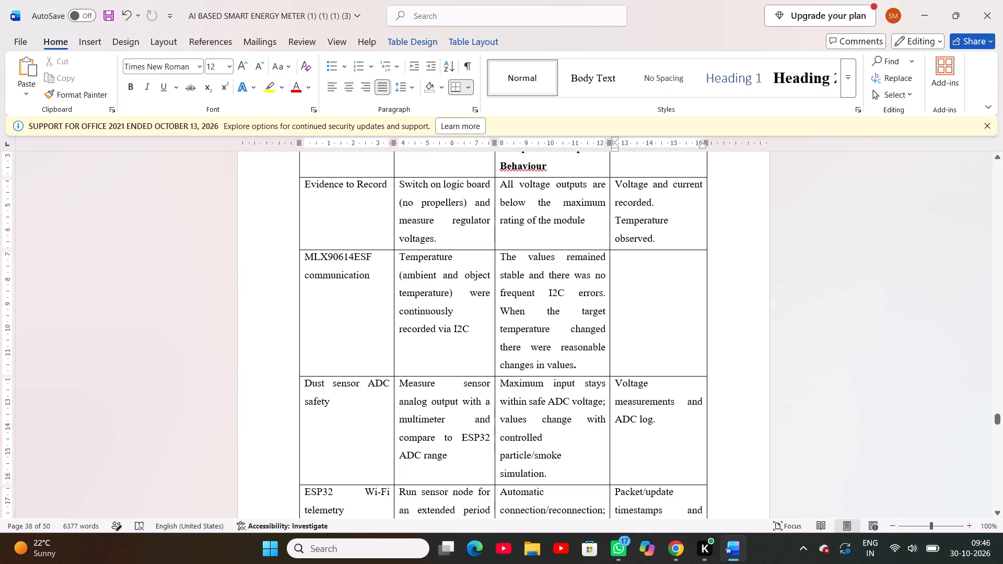
right_click(618, 257)
left_click(647, 280)
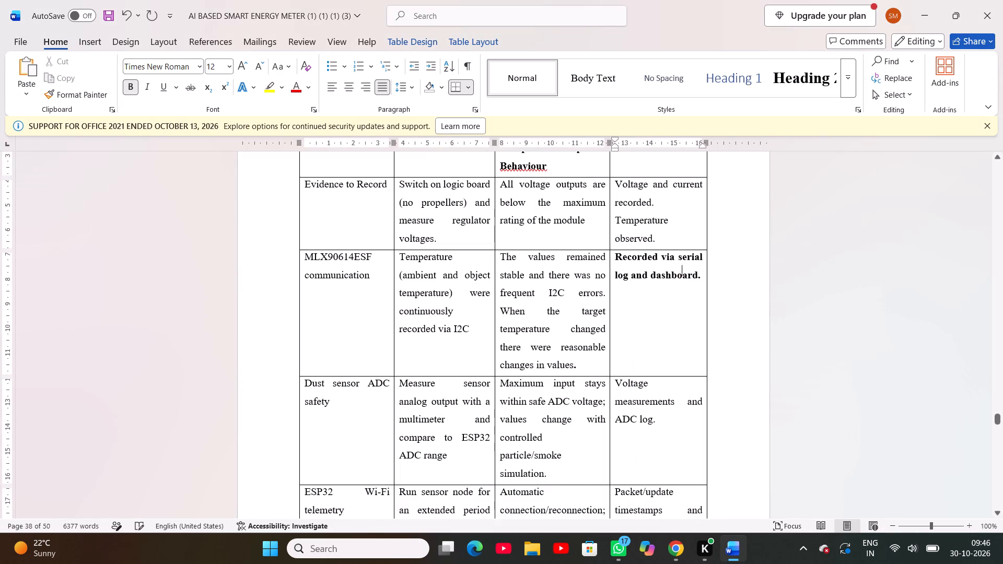
left_click_drag(616, 257, 697, 277)
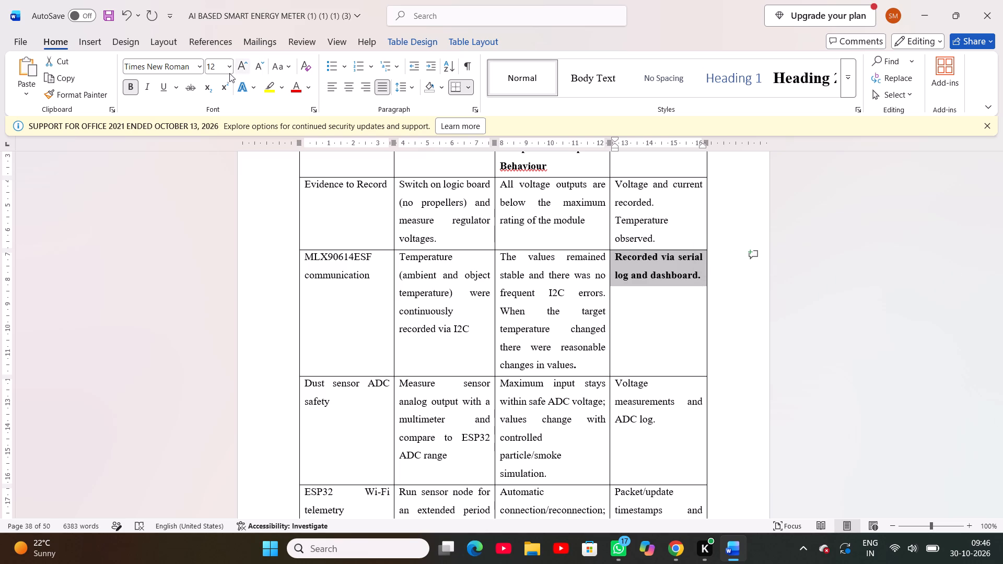
left_click(135, 89)
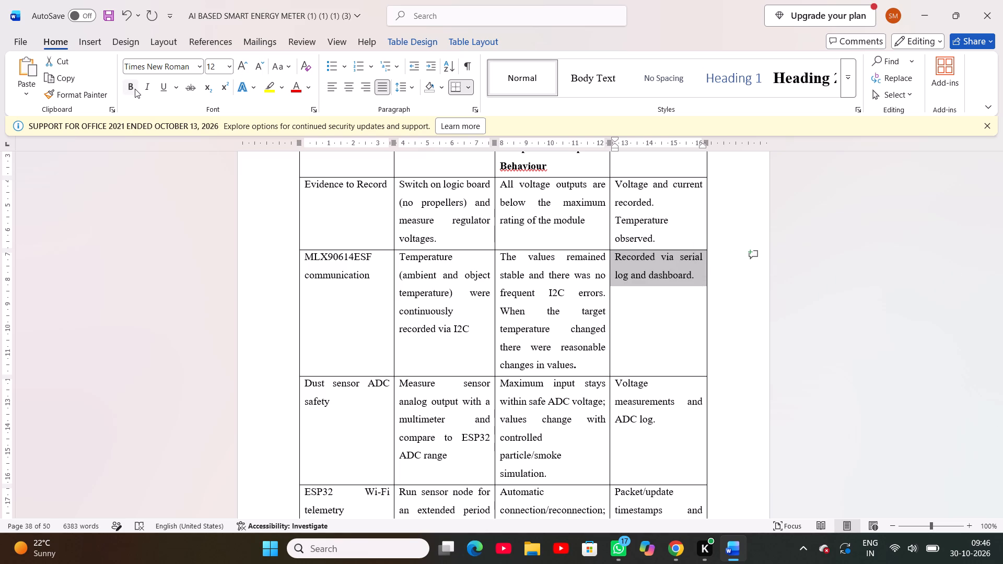
left_click(372, 412)
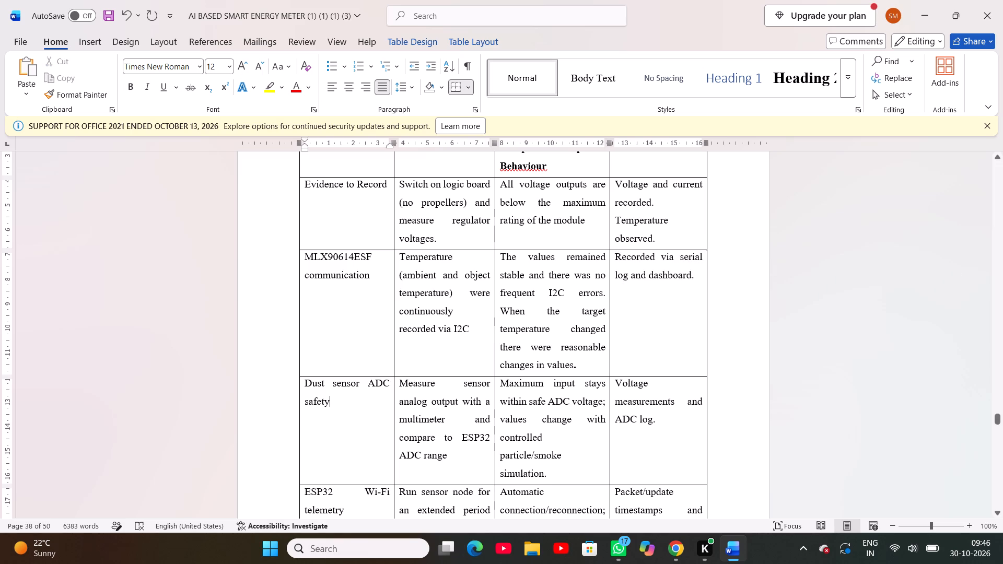
Switch to Chrome and copy the whole paragraph under "Dust Sensor ADC Safety" from the plagiarism checker content.
scroll(372, 412, "down", 1)
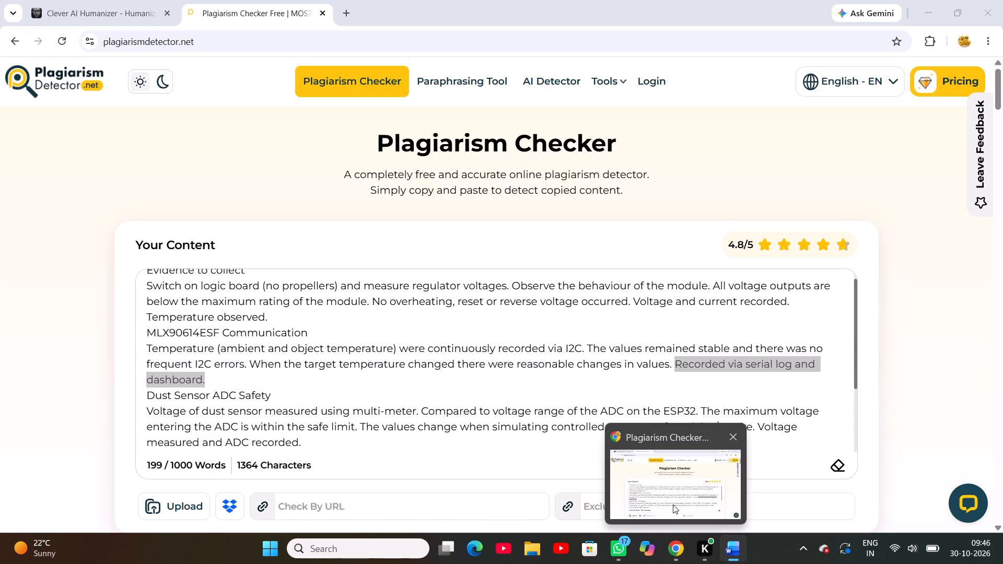
left_click(673, 504)
left_click(473, 398)
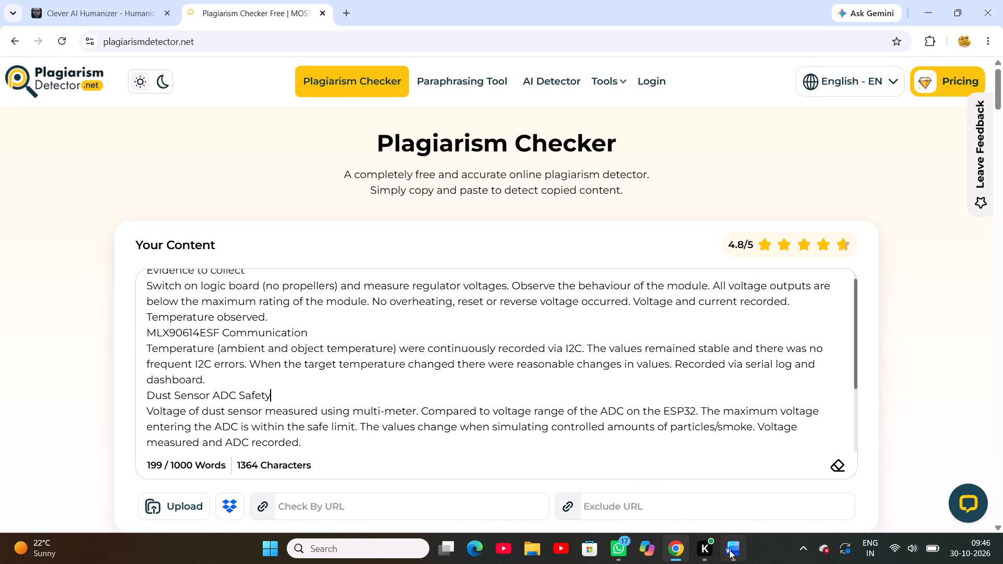
left_click(719, 495)
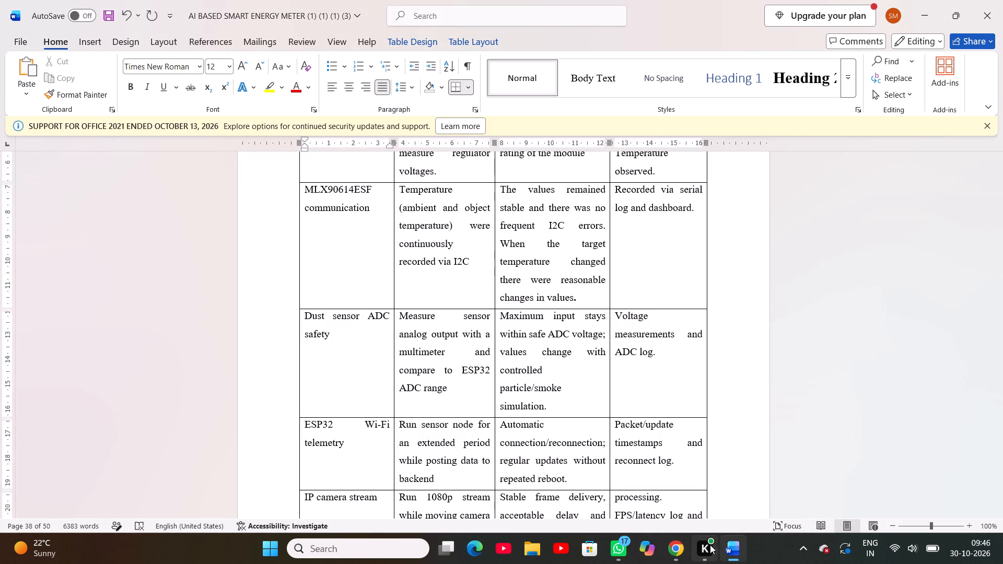
left_click(668, 507)
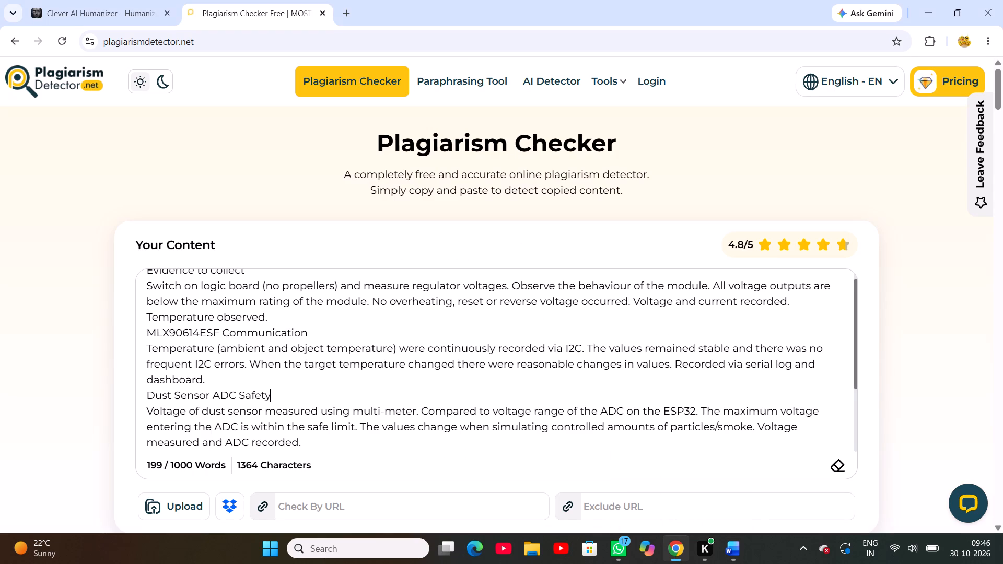
scroll(399, 387, "down", 1)
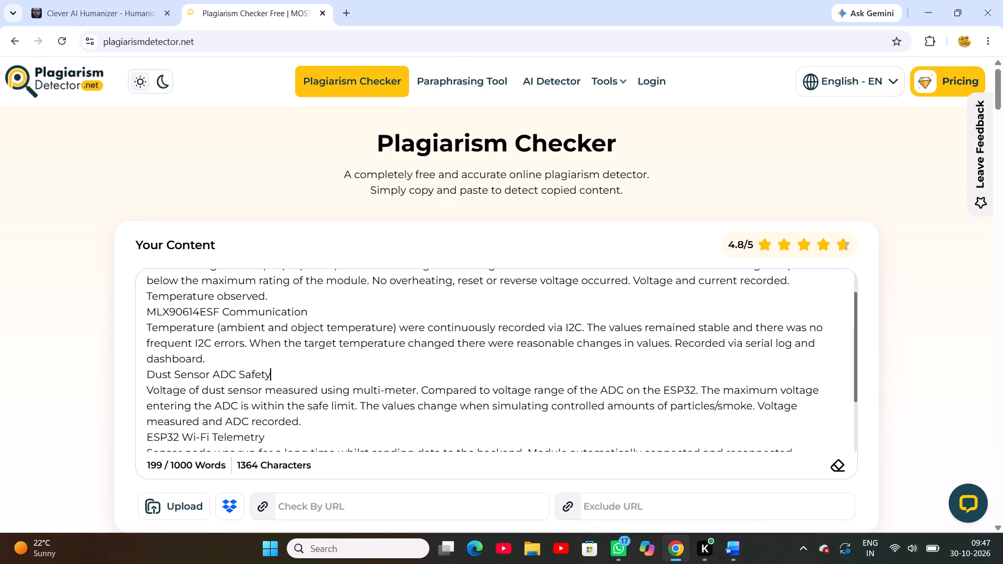
left_click_drag(145, 390, 409, 391)
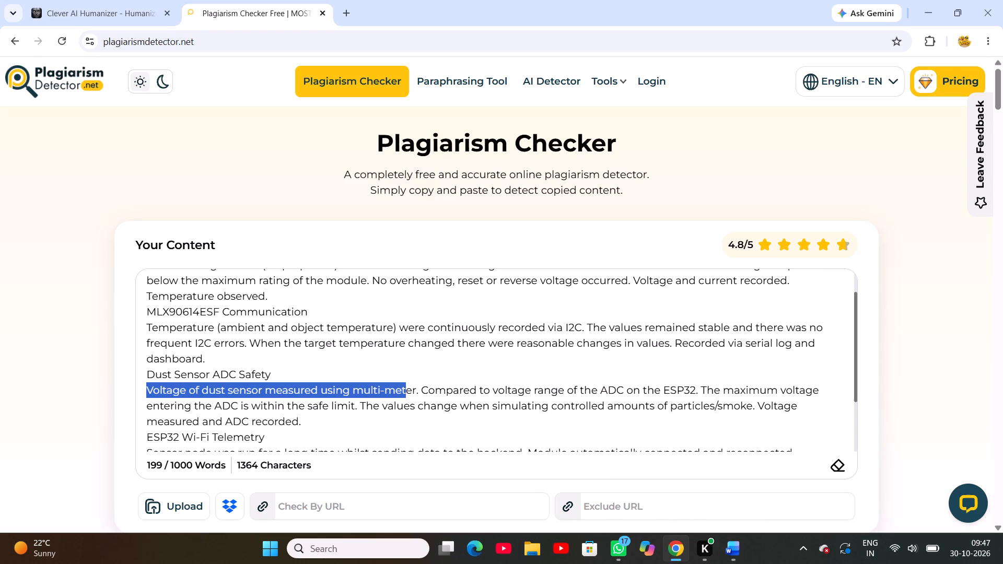
left_click_drag(409, 391, 389, 425)
right_click(389, 425)
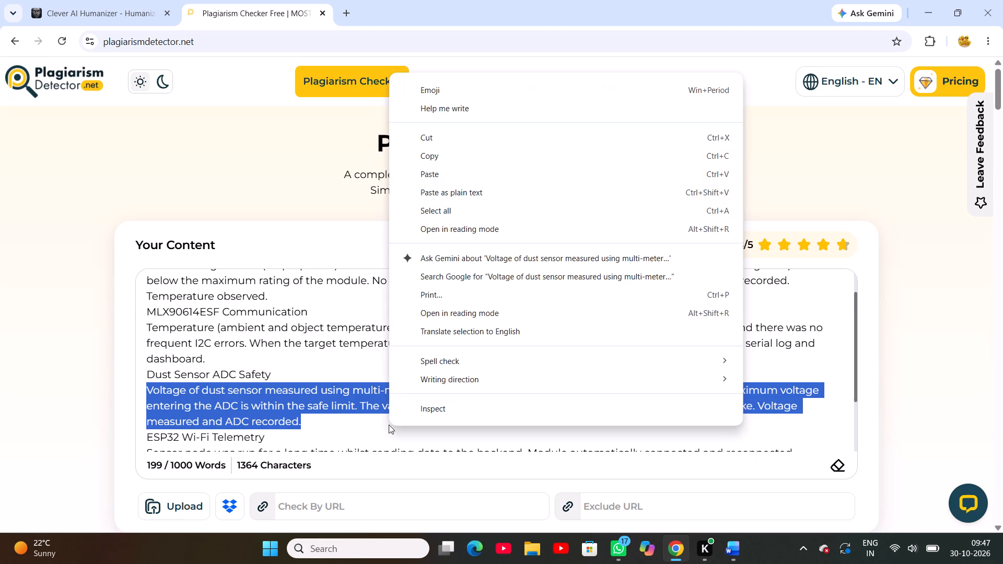
left_click(446, 157)
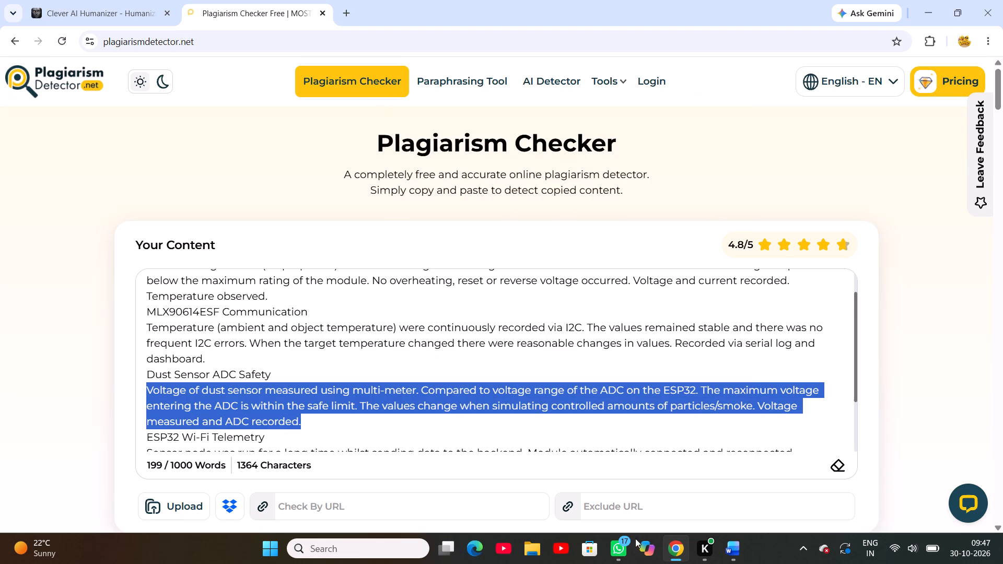
Switch to Word and replace the Dust sensor ADC safety row's Procedure text with the copied paragraph.
left_click(733, 497)
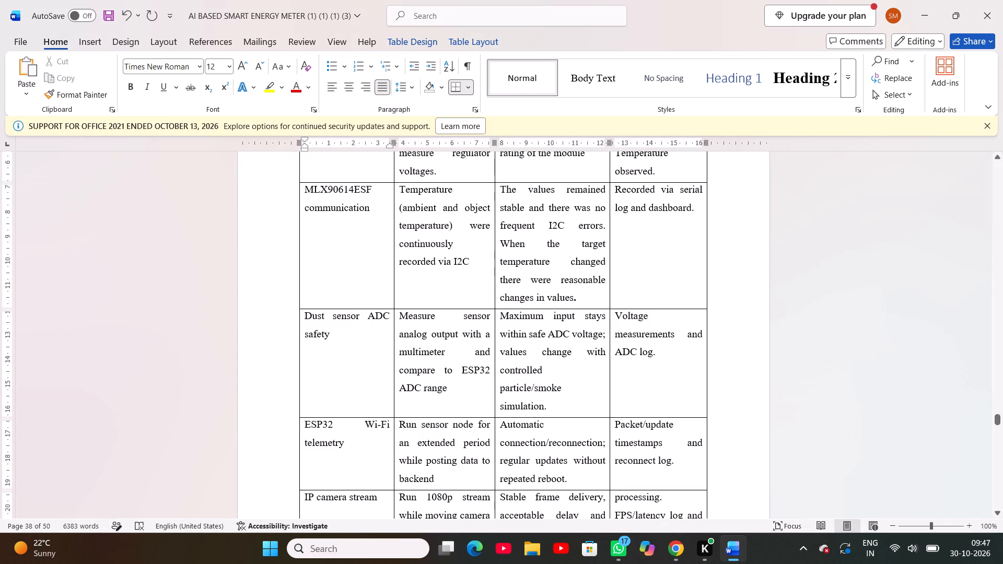
left_click_drag(399, 316, 451, 391)
key("BackSpace")
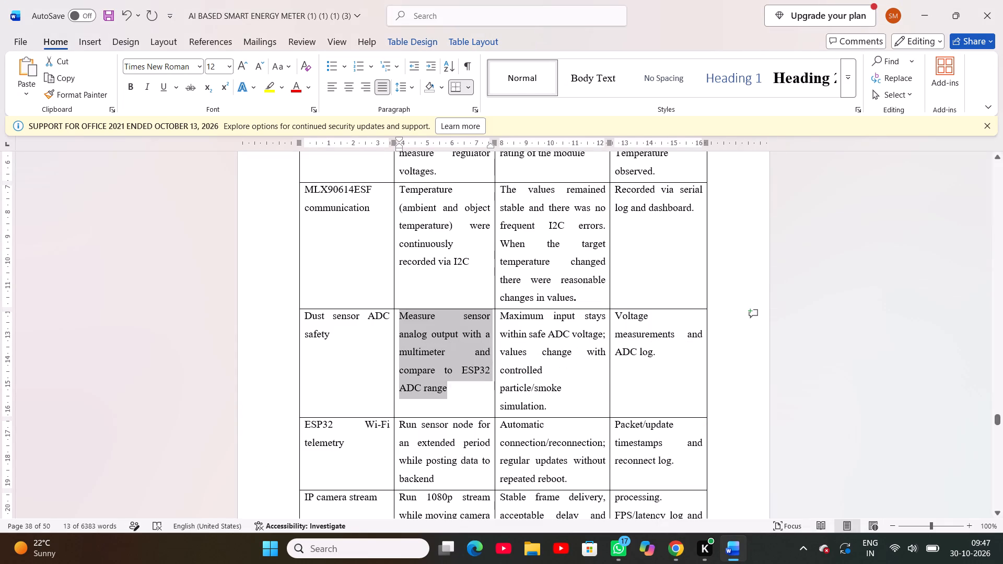
left_click(400, 320)
right_click(400, 320)
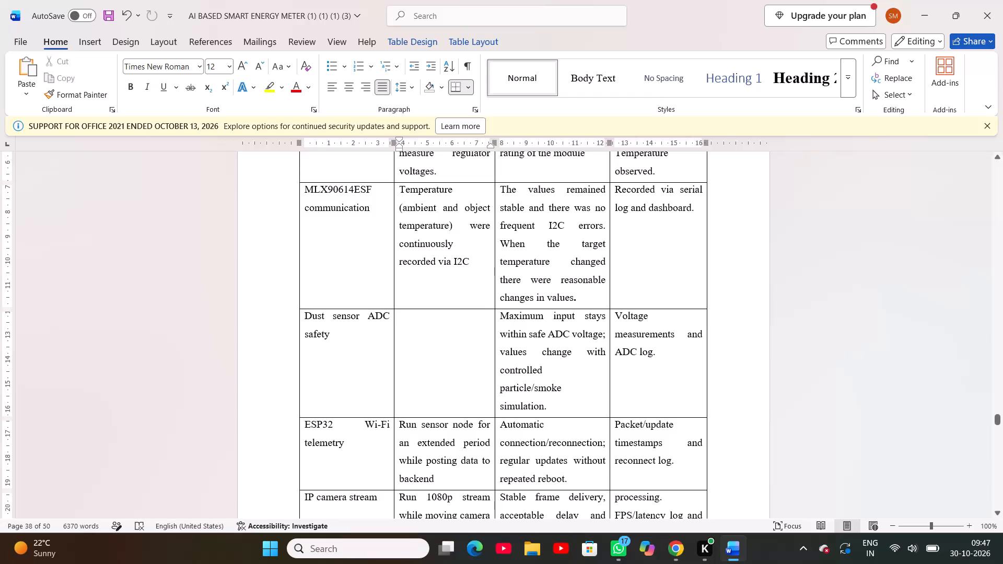
left_click(398, 314)
left_click(428, 358)
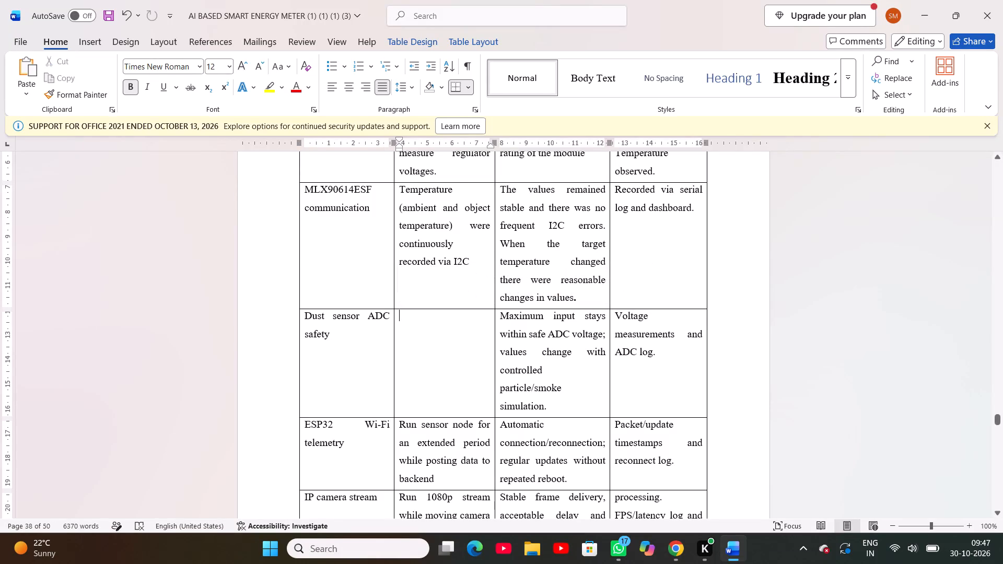
left_click(402, 314)
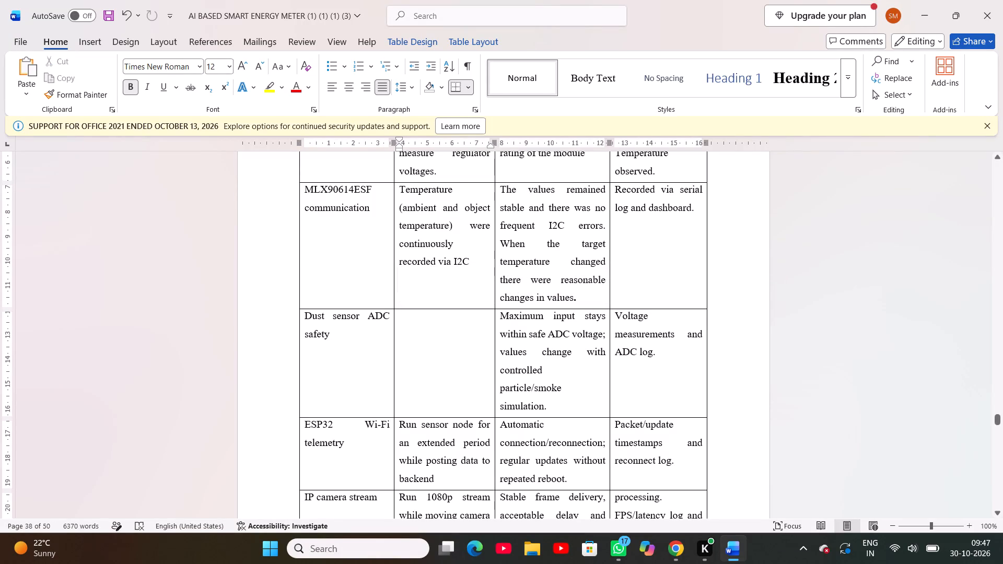
right_click(402, 314)
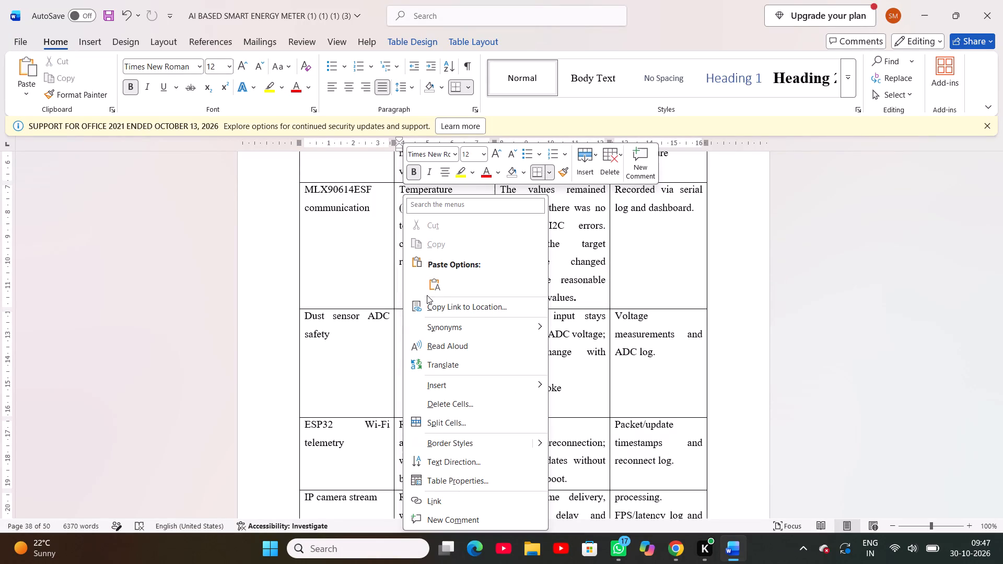
left_click(438, 283)
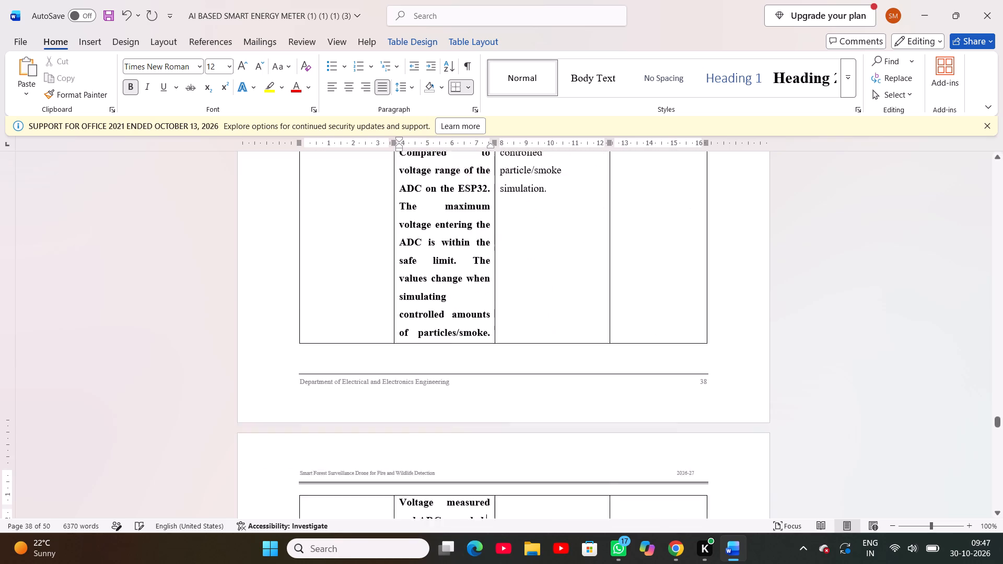
Replace the dust sensor row's Behaviour text with the sentences from "The maximum voltage" to "particles/smoke." copied from its Procedure cell.
scroll(438, 283, "up", 1)
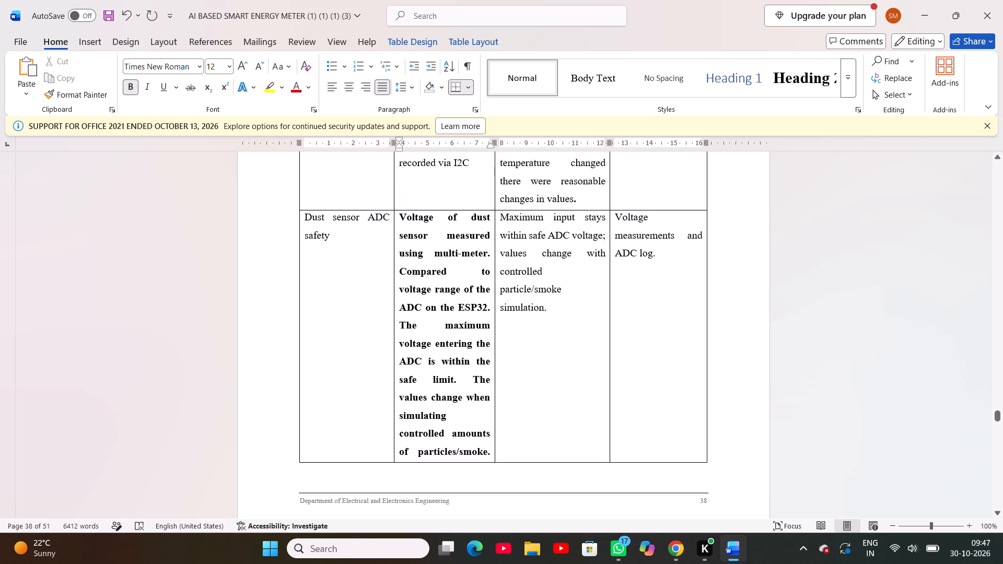
left_click_drag(502, 216, 576, 318)
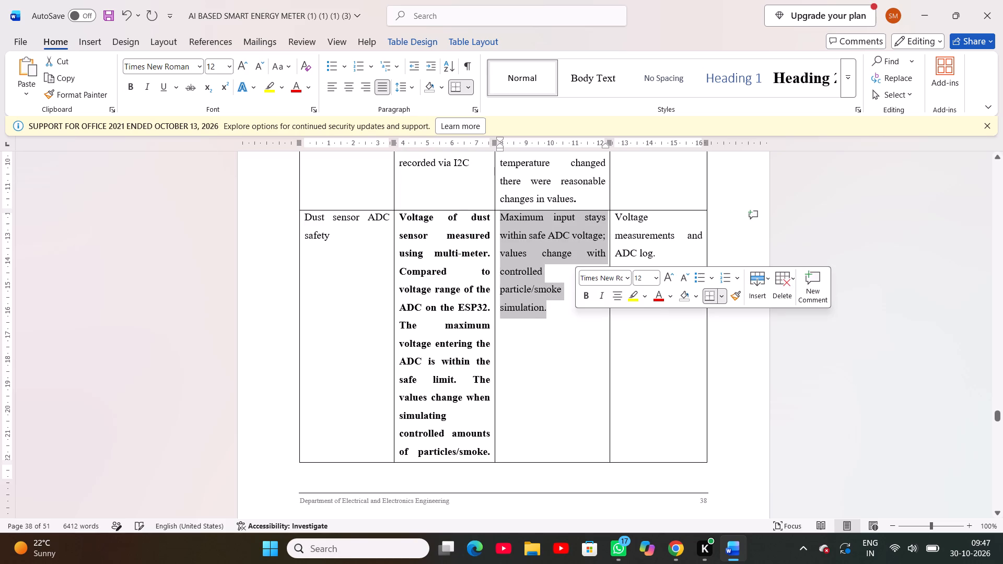
key("BackSpace")
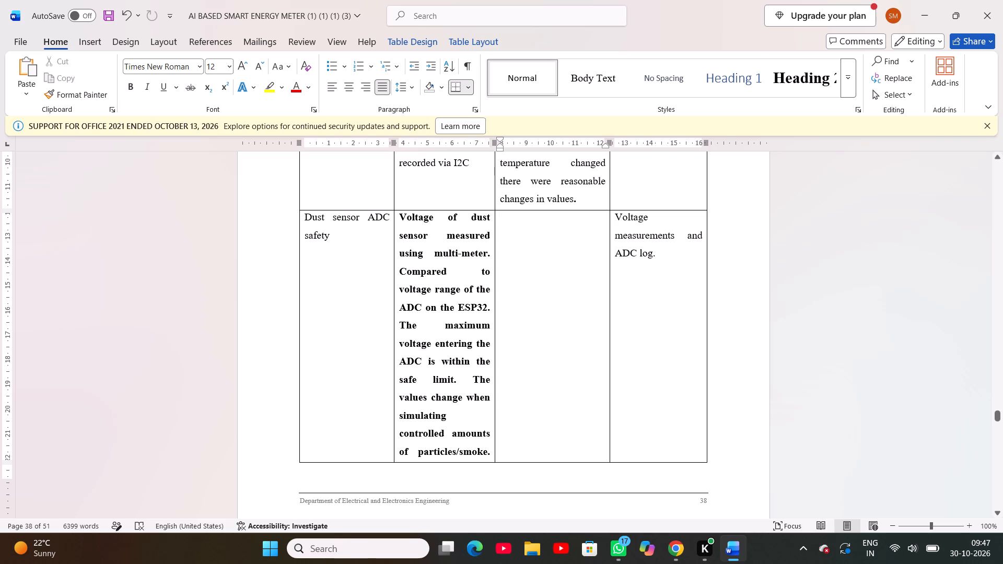
left_click_drag(402, 324, 417, 382)
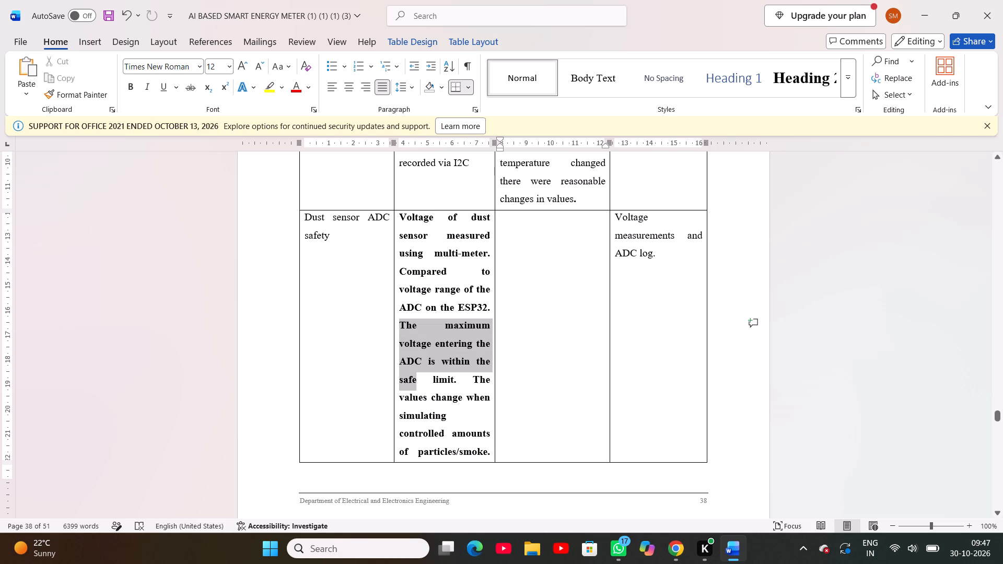
left_click_drag(417, 382, 488, 458)
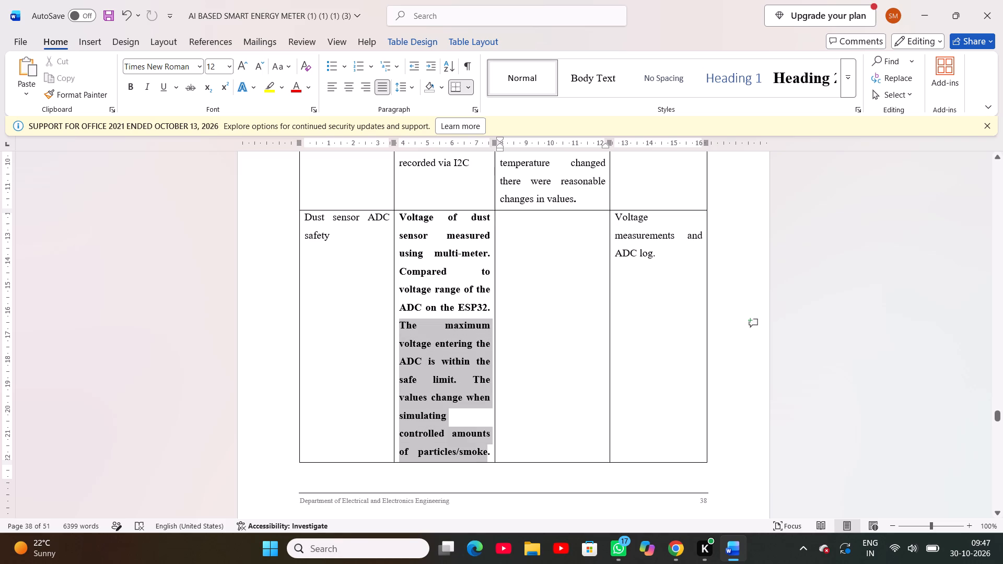
left_click_drag(488, 458, 490, 458)
right_click(490, 458)
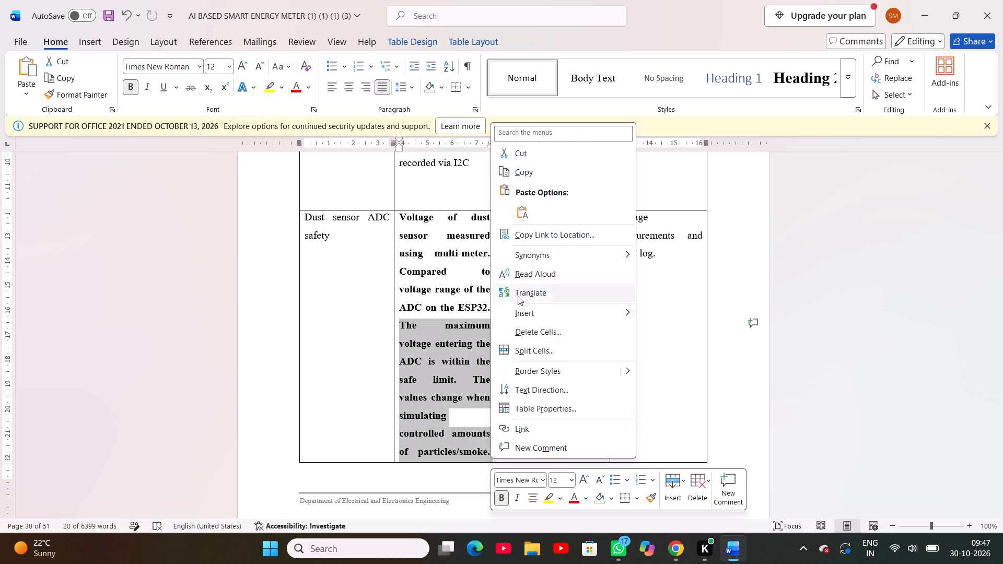
left_click(519, 178)
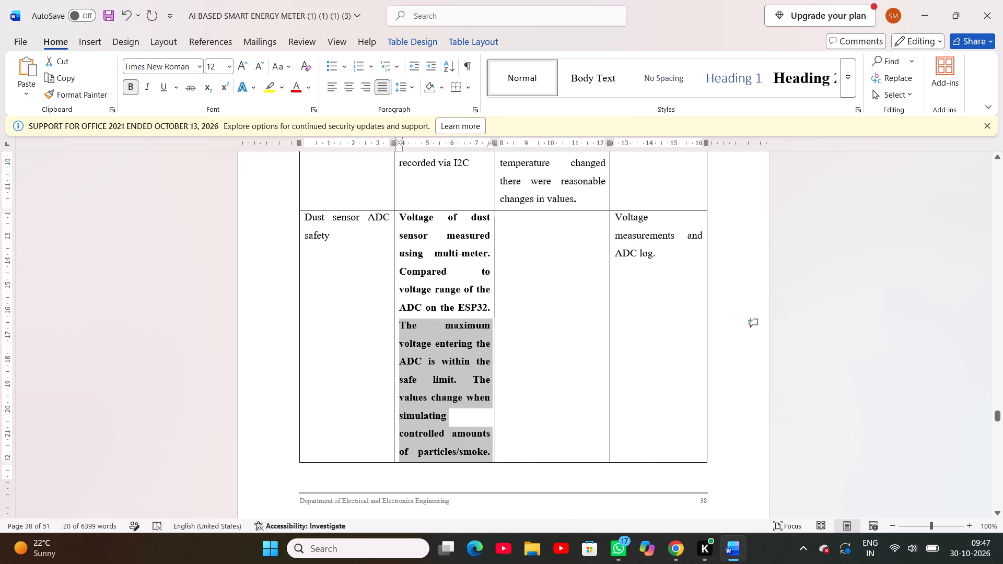
left_click(507, 219)
right_click(507, 219)
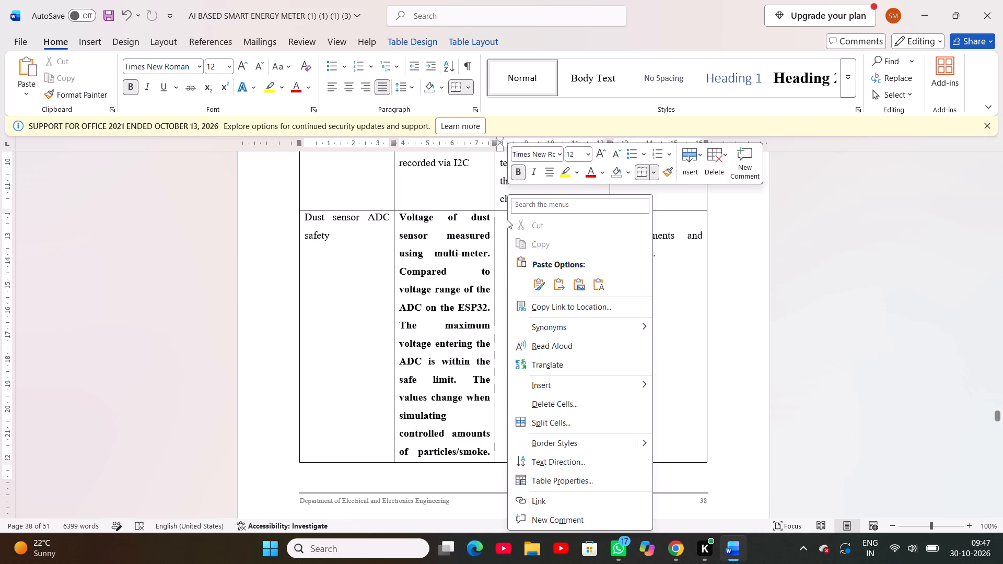
Paste the copied sentences from "The maximum voltage" to "particles/smoke." into the dust sensor row's Behaviour cell, keeping source formatting.
left_click(539, 284)
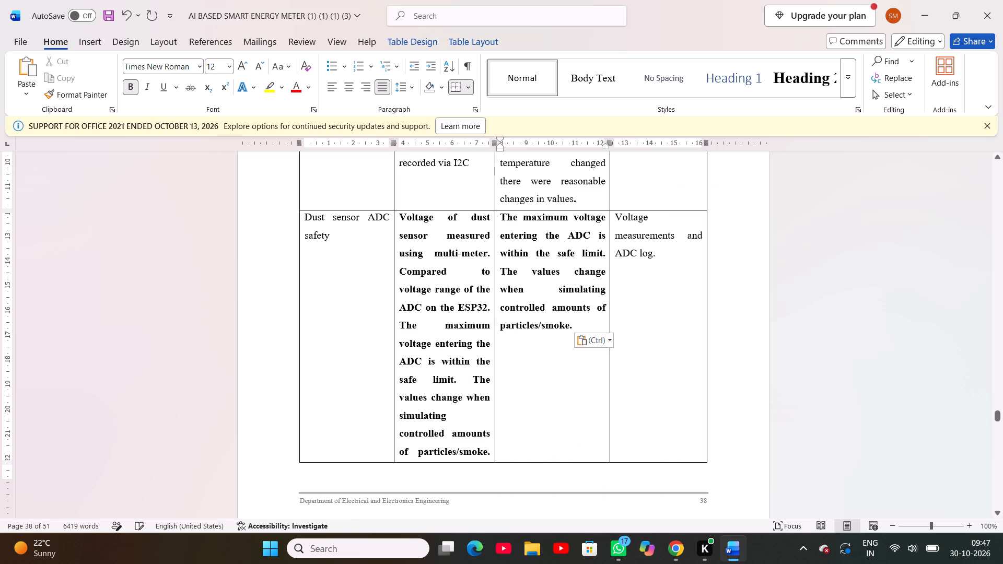
scroll(508, 373, "down", 2)
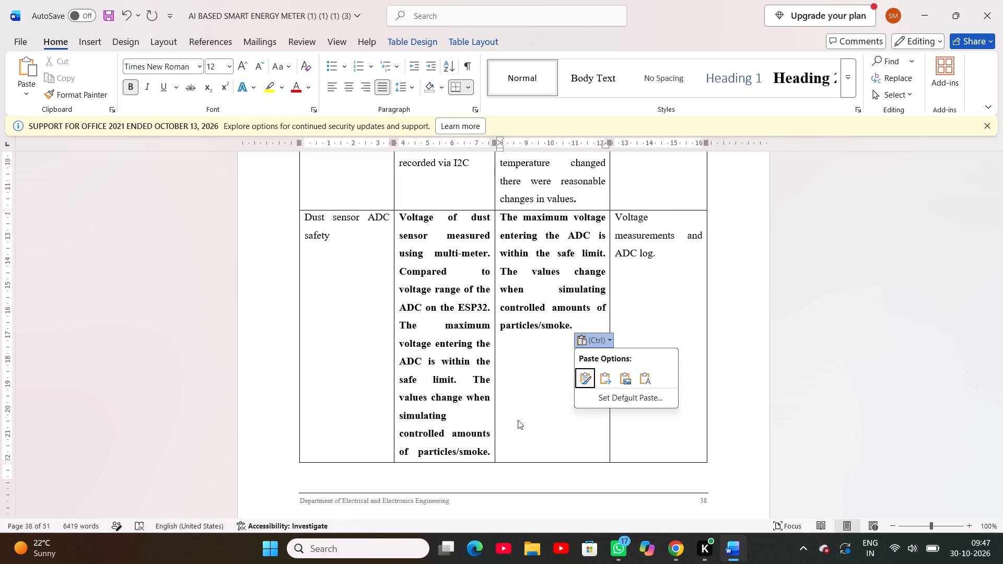
left_click(518, 420)
Copy the sentence "Voltage measured and ADC recorded." from the end of the dust sensor row's Procedure cell.
scroll(518, 420, "down", 1)
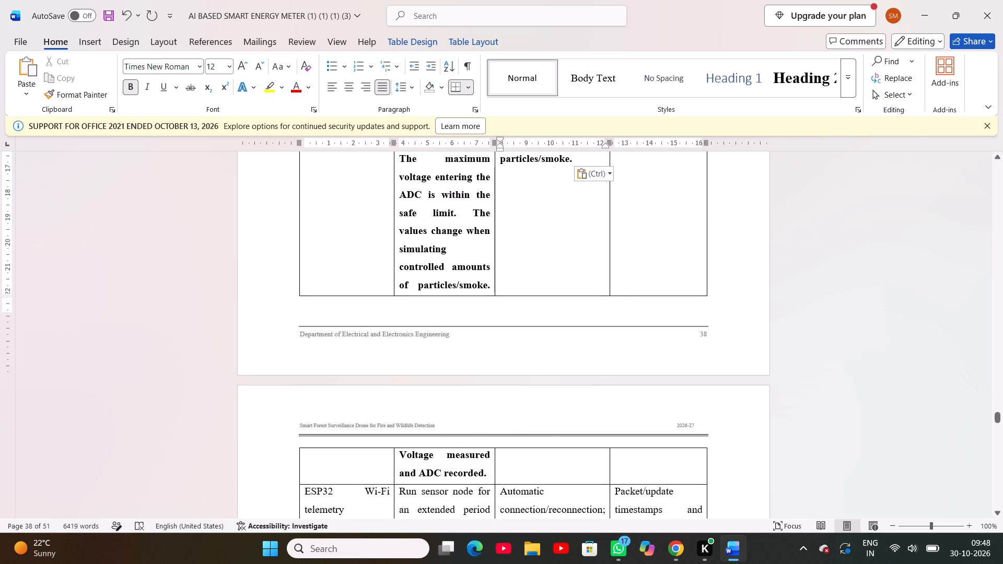
left_click_drag(401, 454, 484, 477)
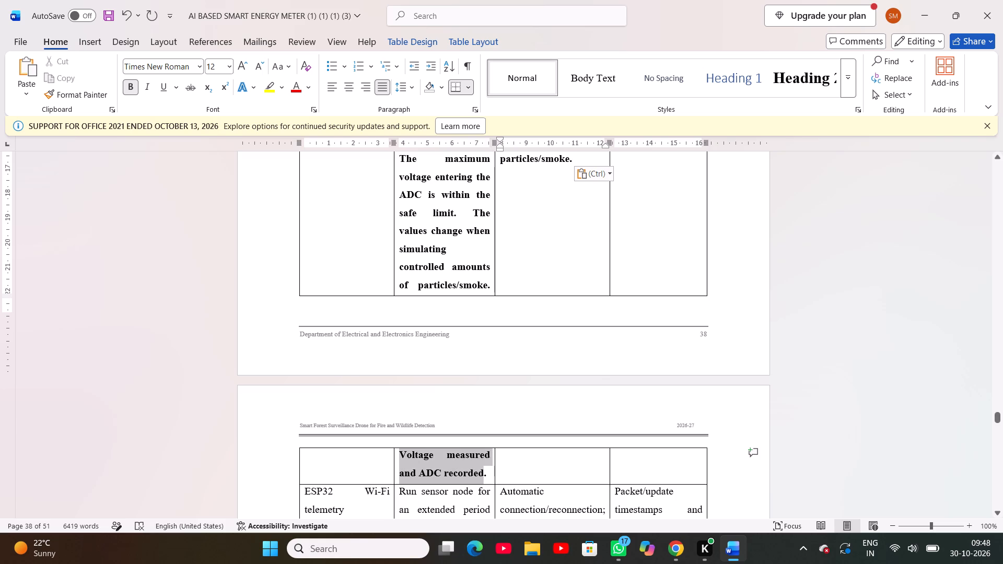
left_click_drag(484, 477, 487, 477)
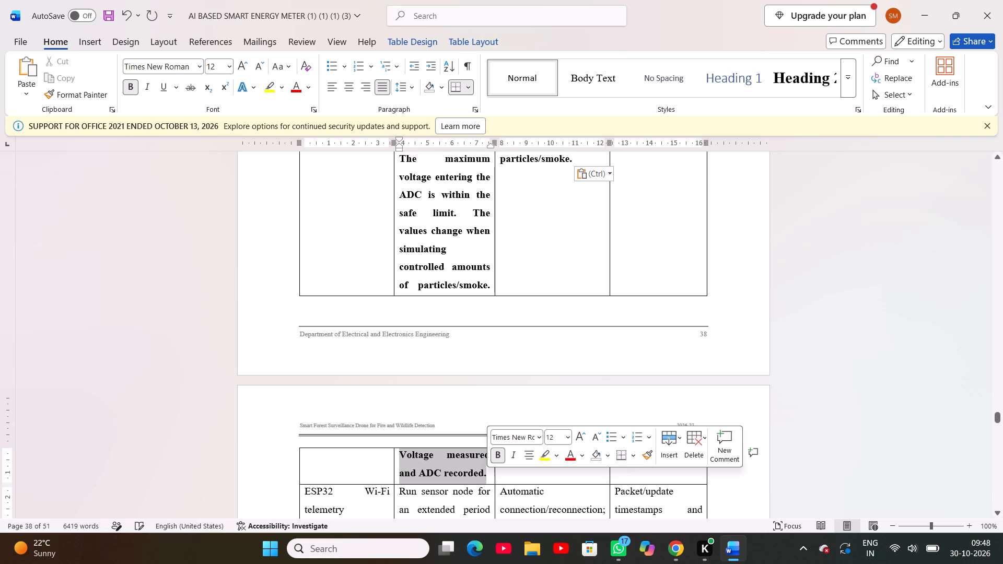
right_click(487, 477)
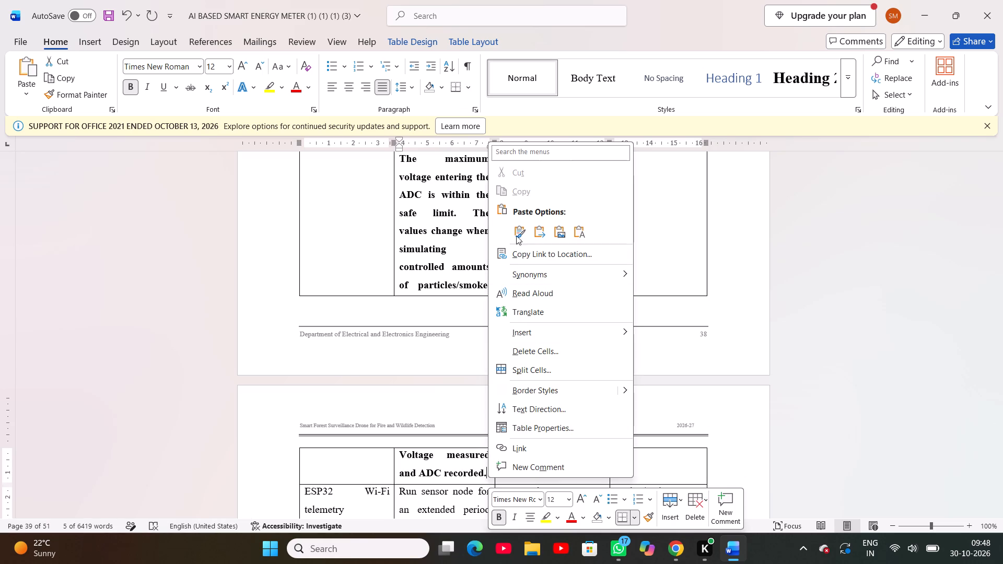
left_click(378, 466)
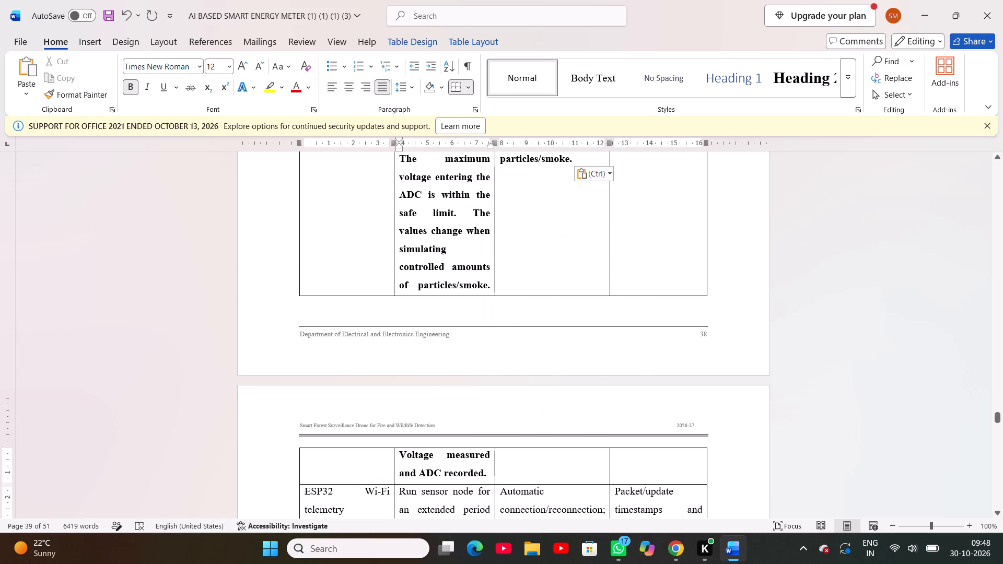
left_click_drag(402, 455, 483, 484)
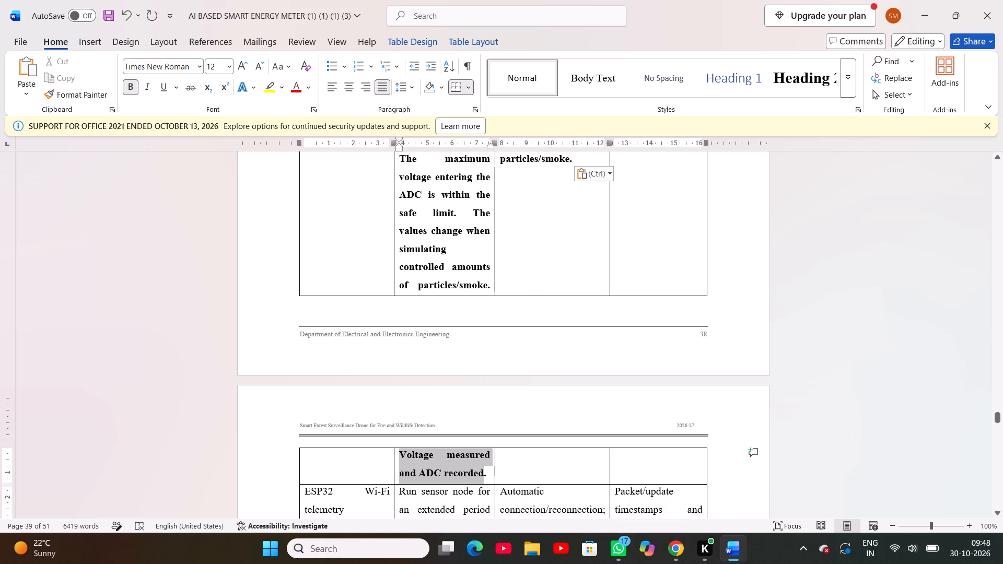
left_click_drag(483, 484, 484, 477)
left_click(530, 485)
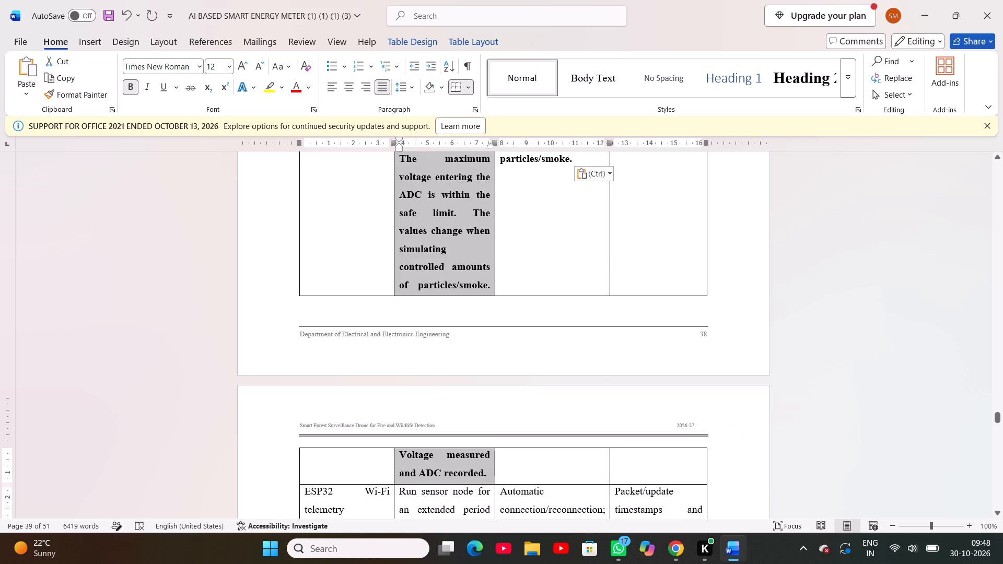
left_click(520, 472)
left_click(545, 515)
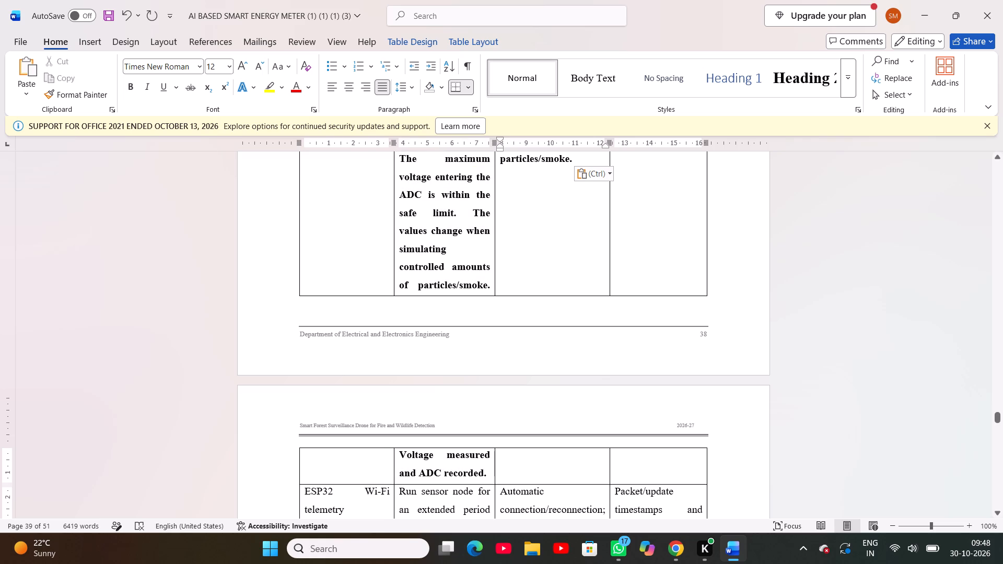
left_click_drag(400, 454, 462, 479)
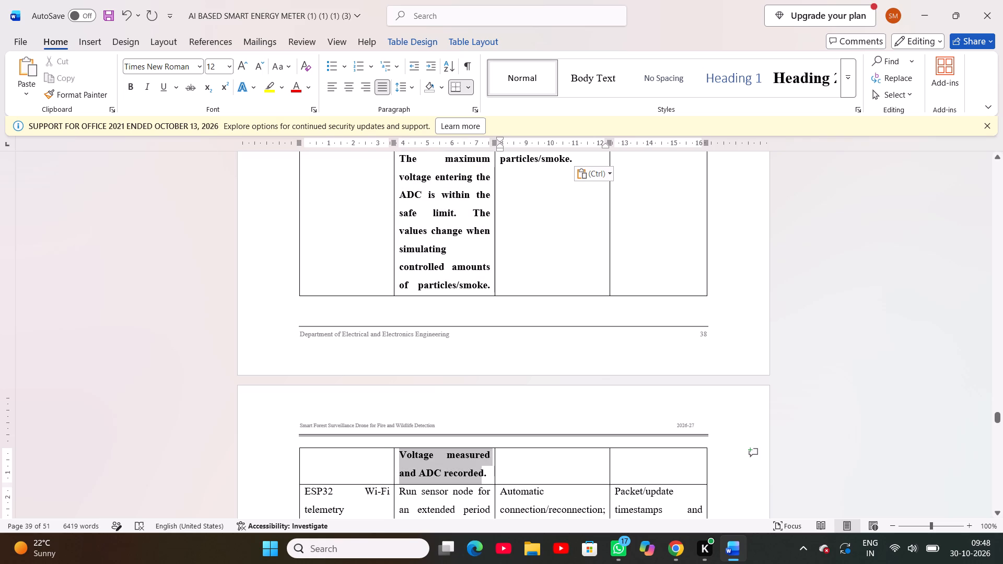
left_click_drag(462, 479, 486, 480)
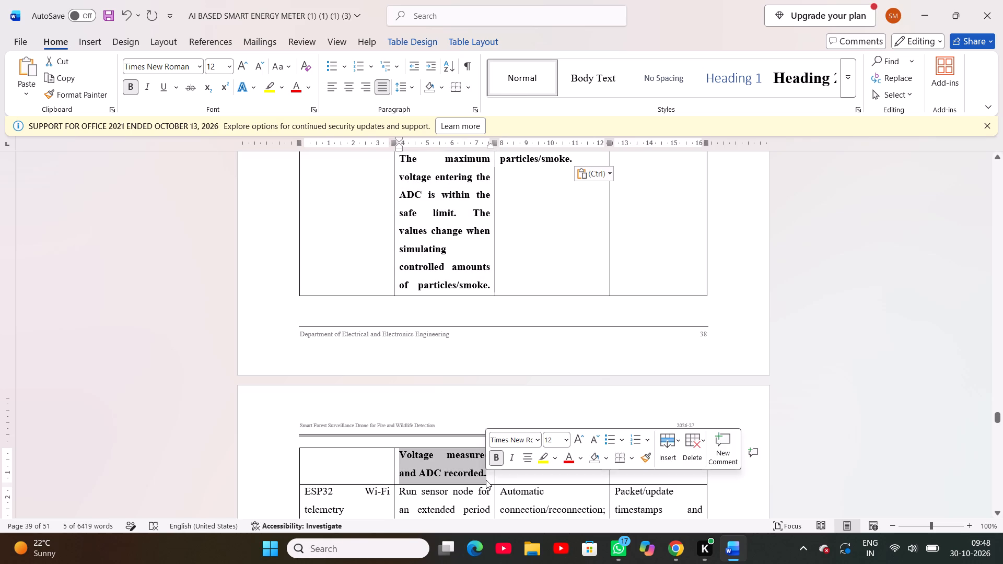
right_click(486, 480)
left_click(522, 191)
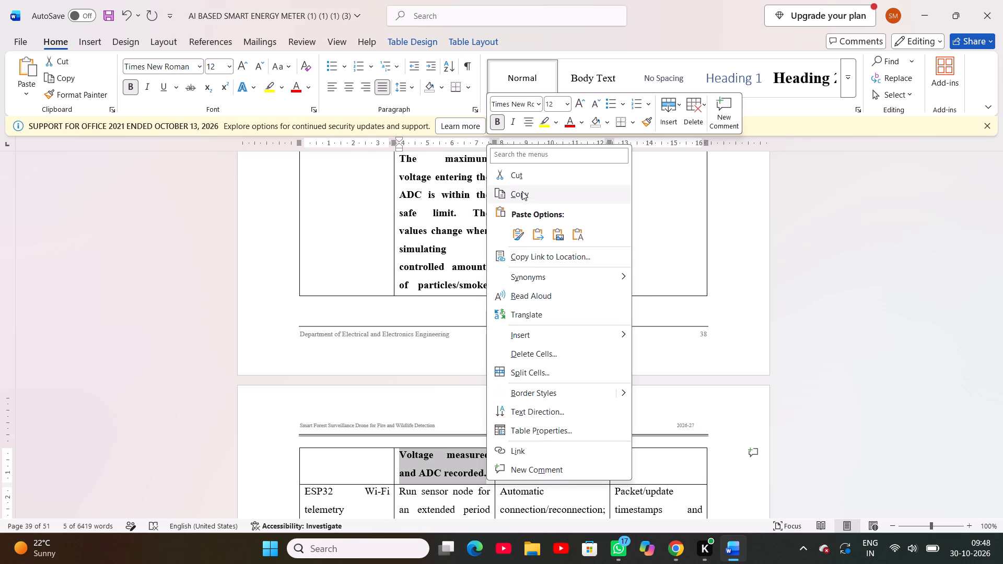
Replace the dust sensor row's last-column text with "Voltage measured and ADC recorded." copied from its Procedure cell.
scroll(547, 248, "up", 1)
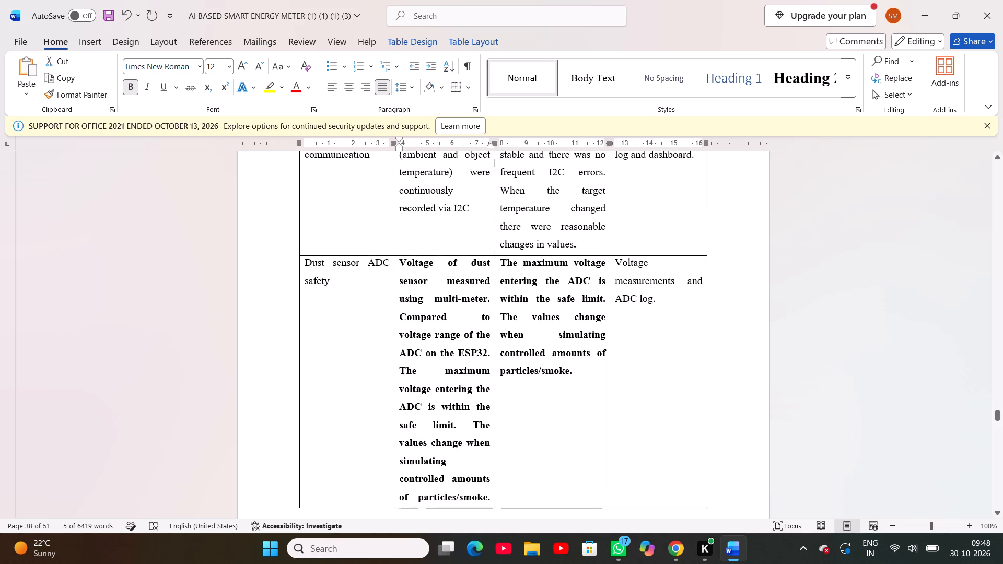
left_click_drag(615, 263, 690, 304)
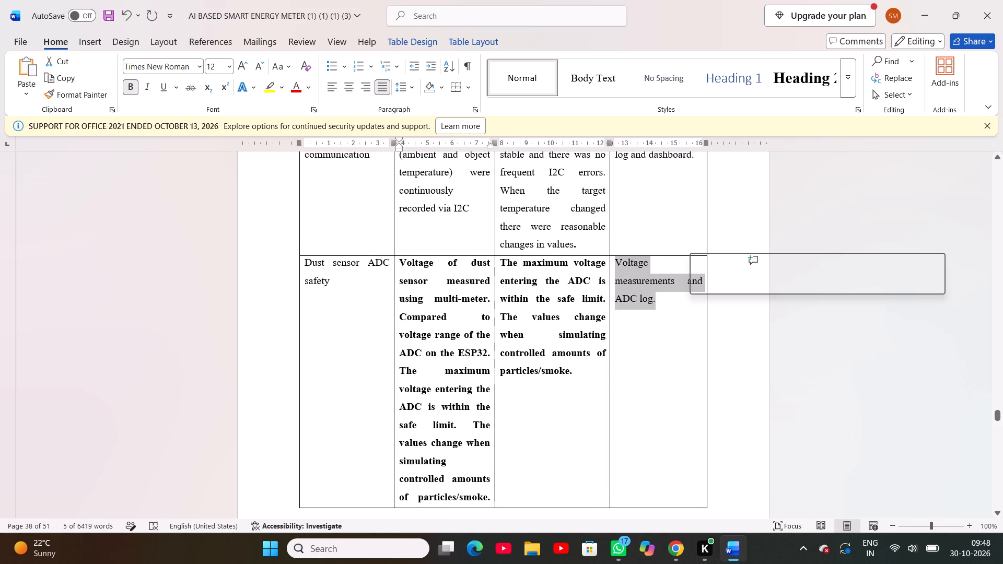
key("BackSpace")
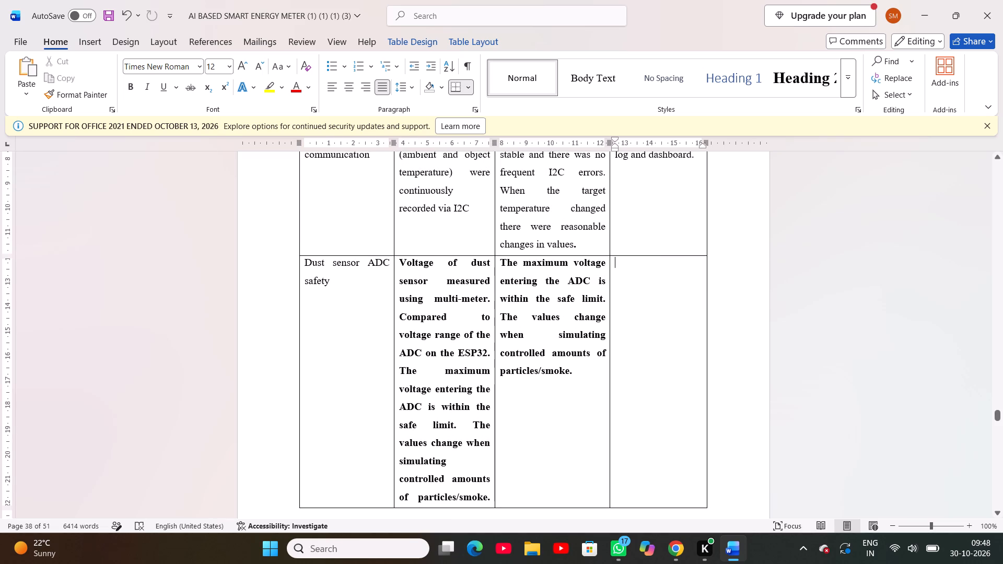
left_click(616, 267)
right_click(616, 267)
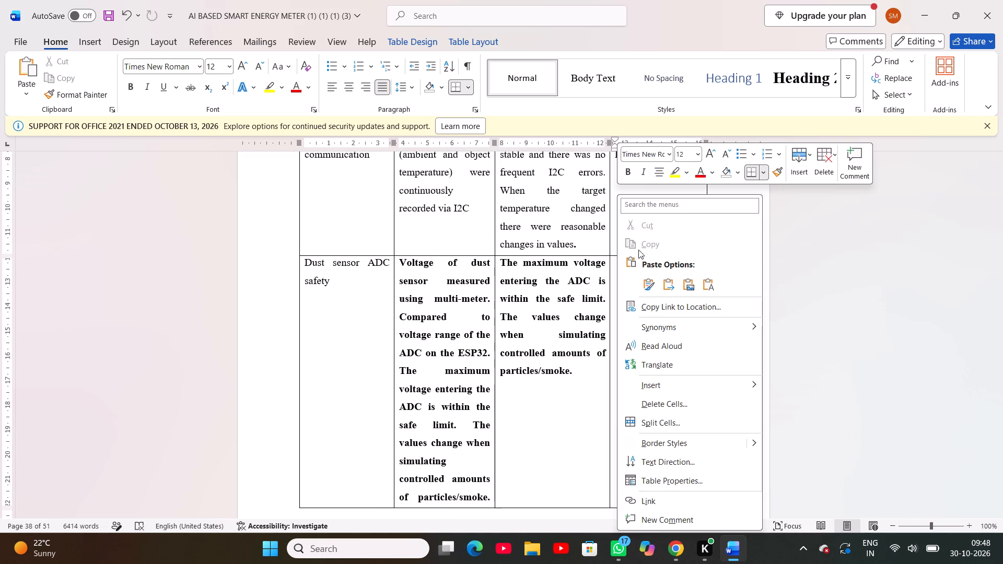
left_click(649, 283)
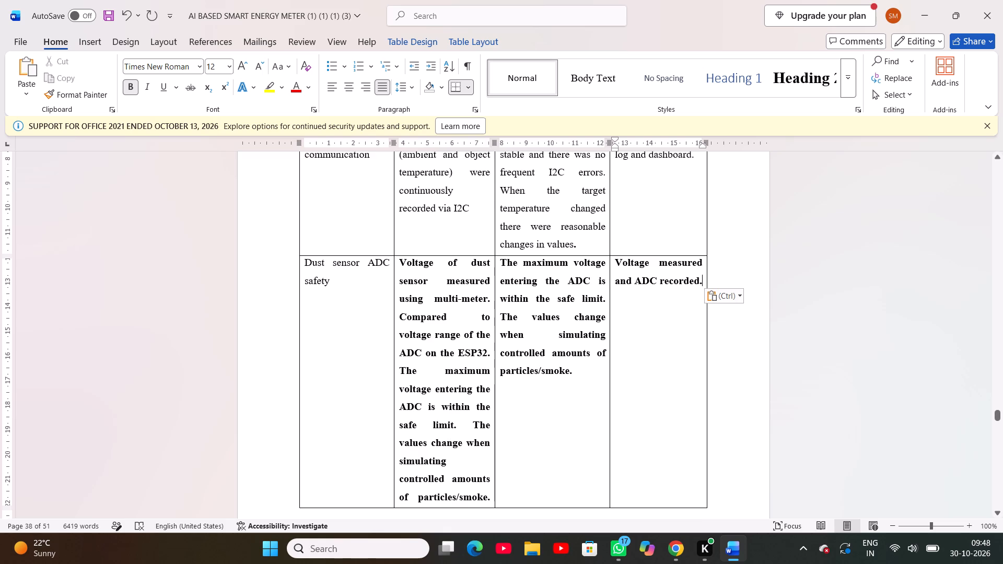
Delete the sentences from "The maximum voltage" through "Voltage measured and ADC recorded." from the dust sensor row's Procedure cell.
scroll(565, 361, "down", 1)
left_click_drag(400, 319, 428, 351)
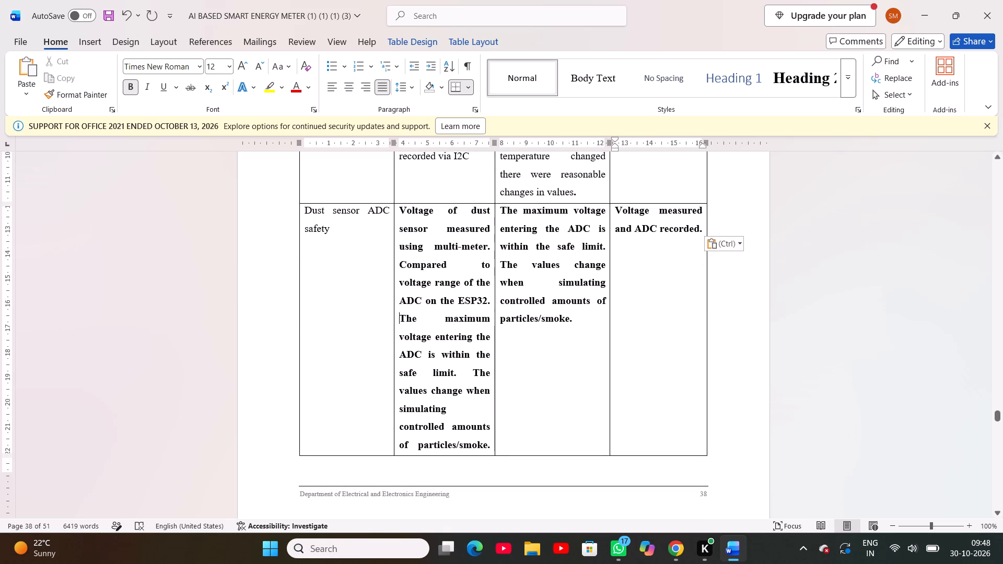
left_click_drag(428, 351, 487, 444)
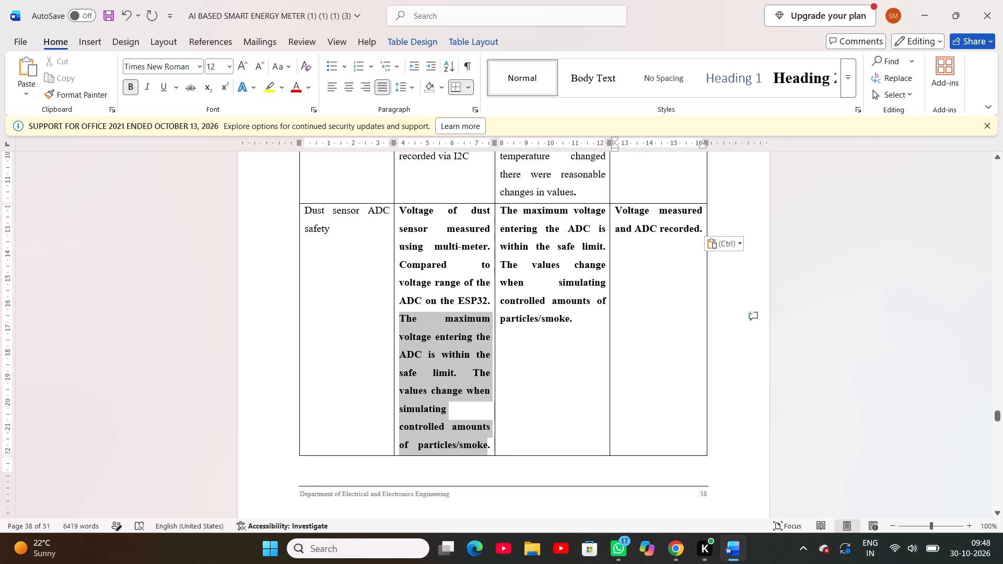
left_click_drag(487, 444, 490, 444)
key("BackSpace")
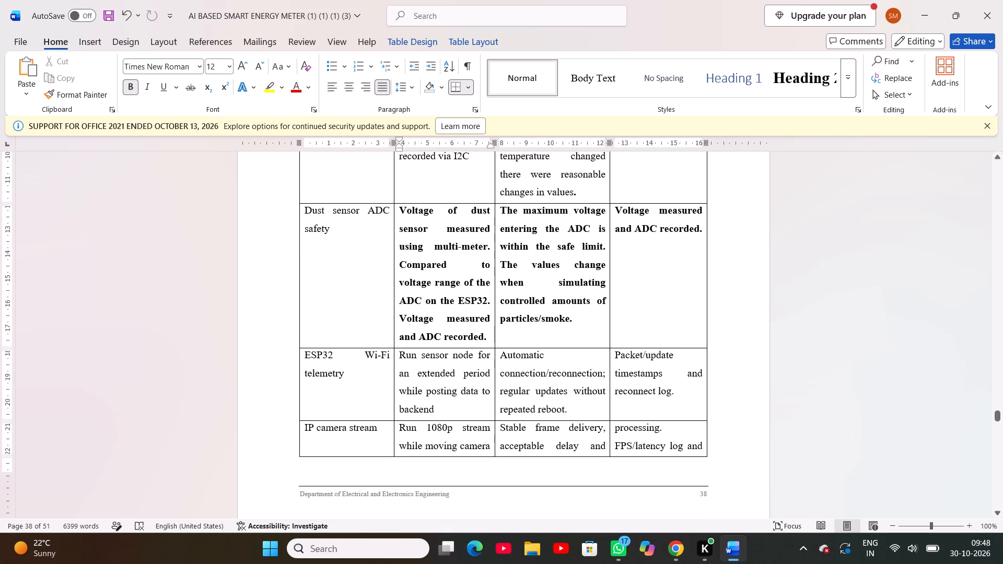
left_click_drag(399, 316, 411, 317)
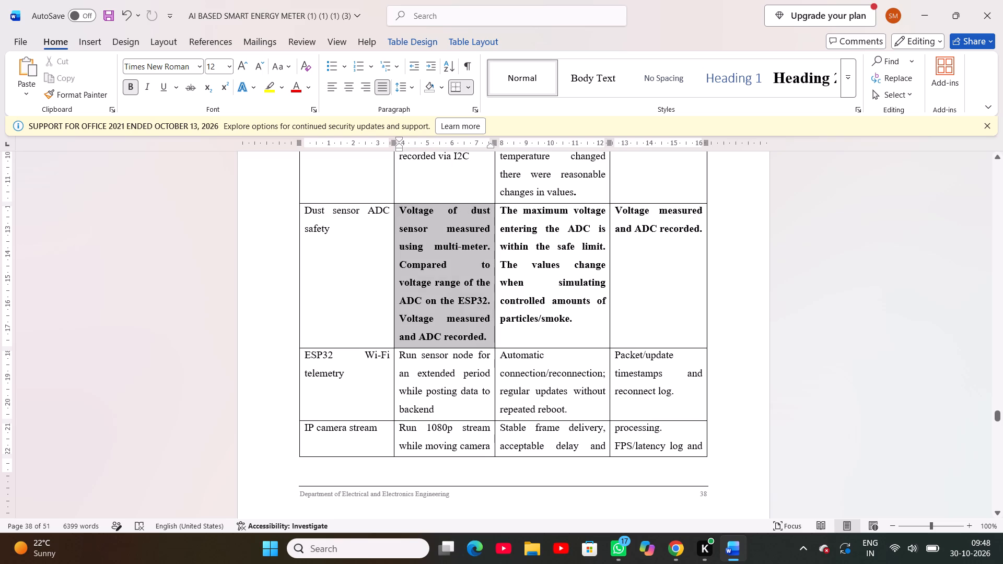
left_click_drag(411, 317, 424, 324)
left_click(516, 398)
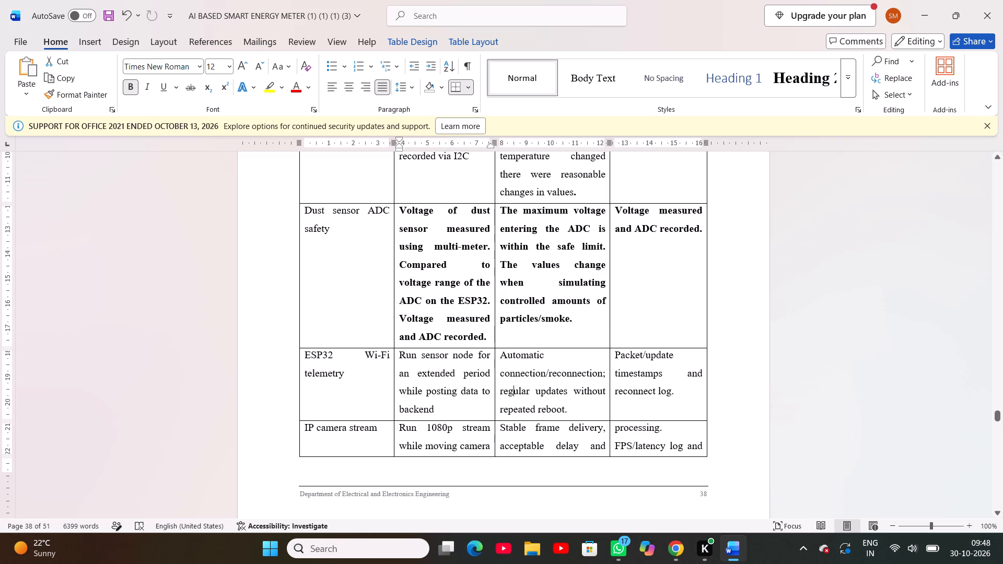
left_click_drag(402, 318, 462, 333)
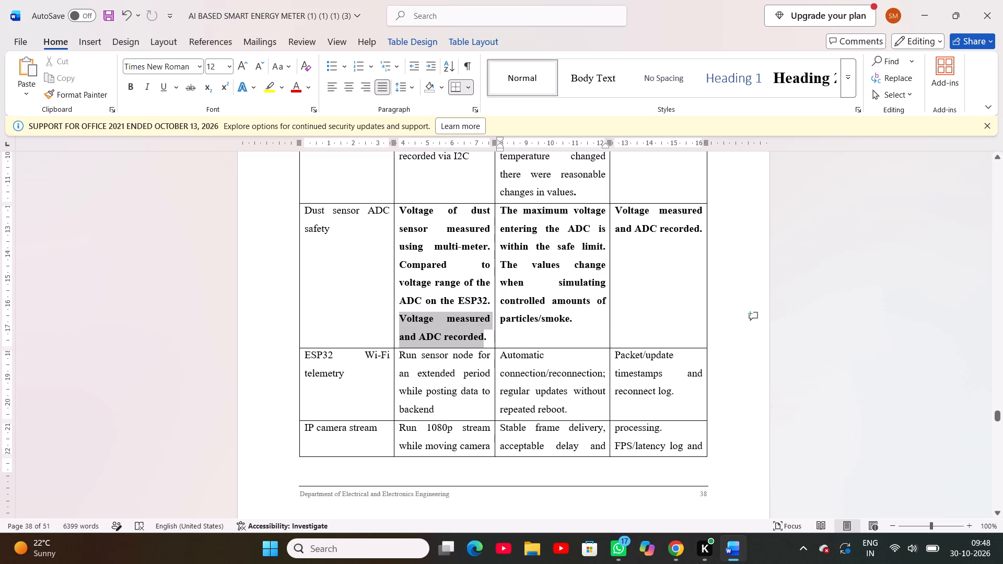
left_click_drag(462, 333, 486, 341)
key("BackSpace")
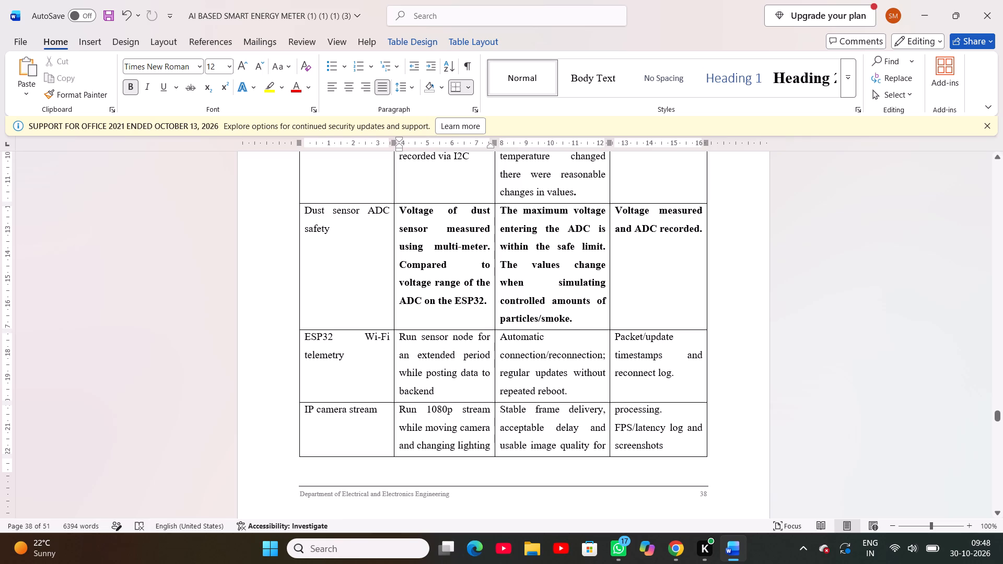
Remove the bold formatting from the three reworded cells of the Dust sensor ADC safety row.
left_click_drag(401, 208, 561, 294)
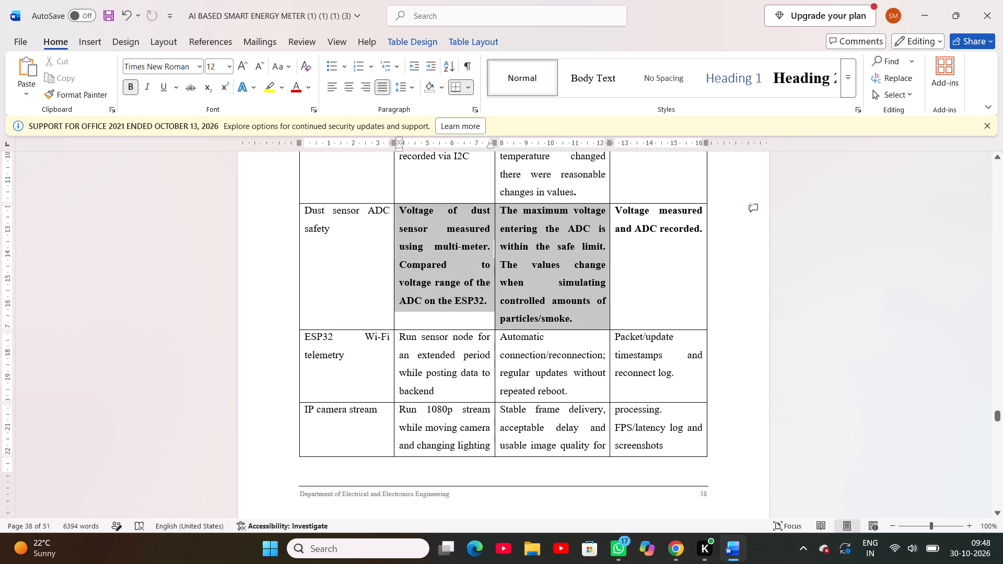
left_click_drag(561, 294, 679, 299)
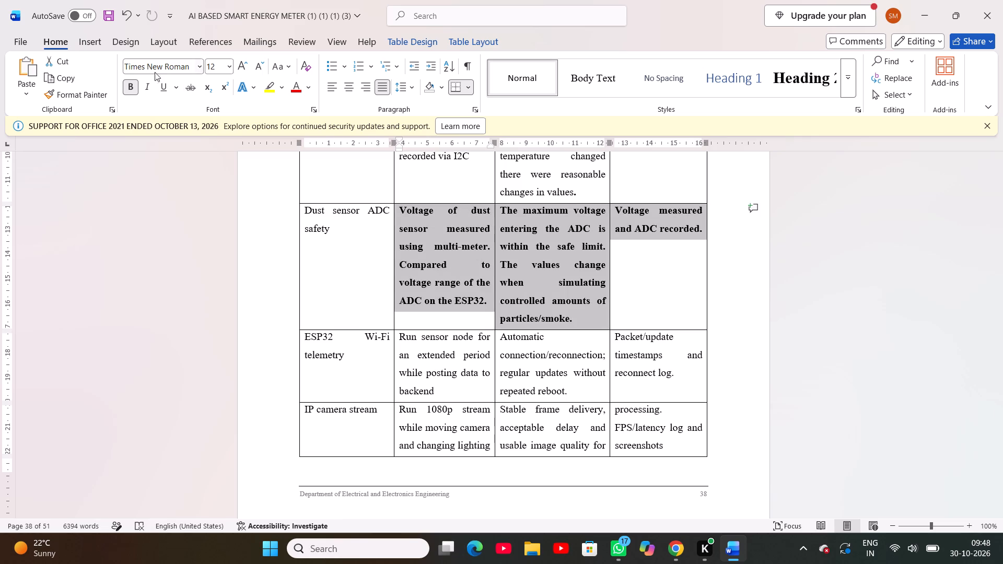
left_click(134, 84)
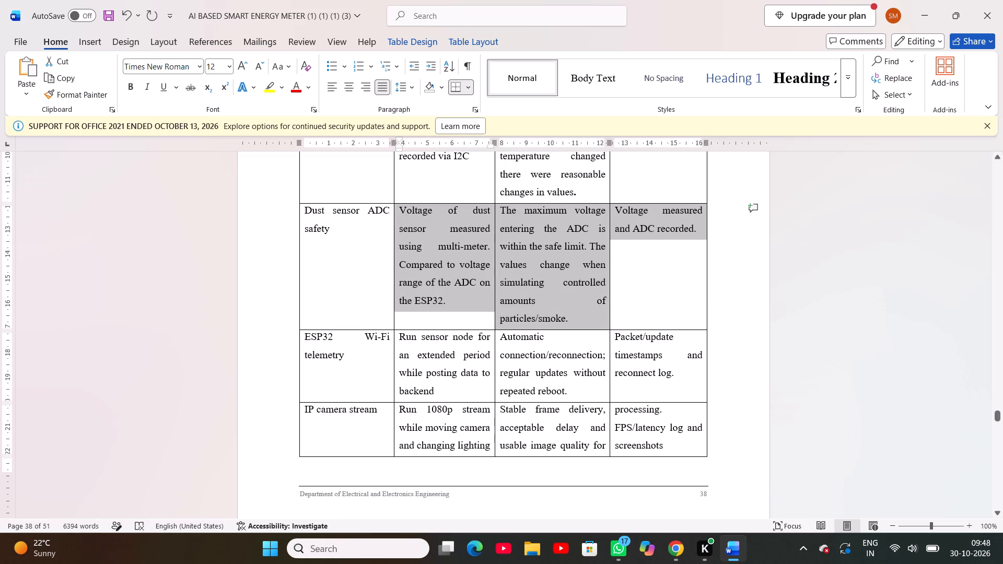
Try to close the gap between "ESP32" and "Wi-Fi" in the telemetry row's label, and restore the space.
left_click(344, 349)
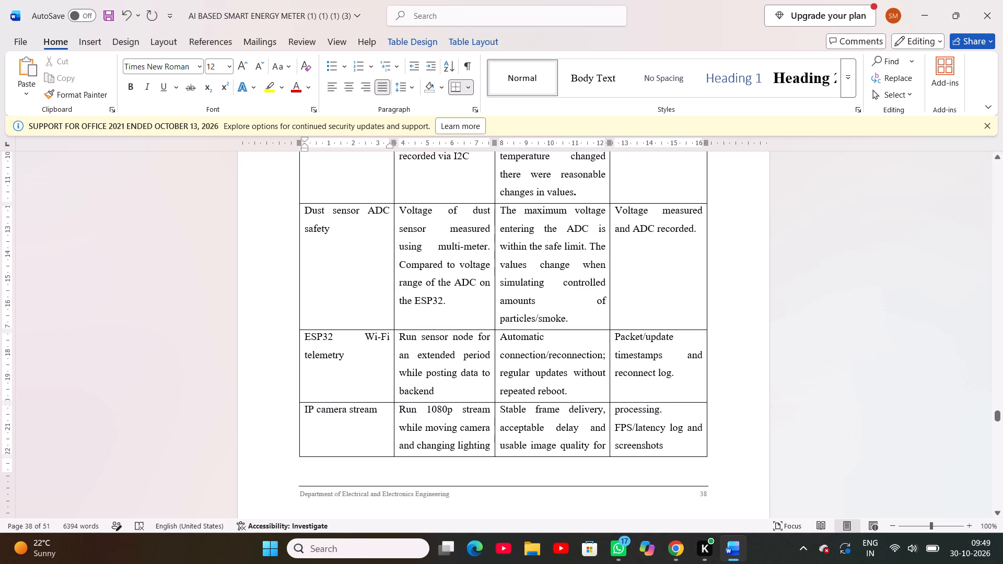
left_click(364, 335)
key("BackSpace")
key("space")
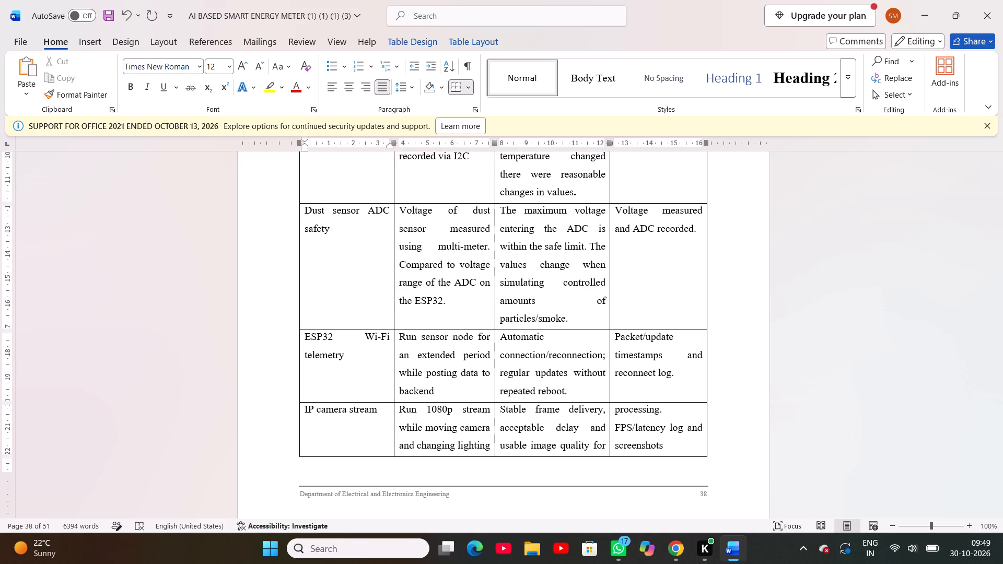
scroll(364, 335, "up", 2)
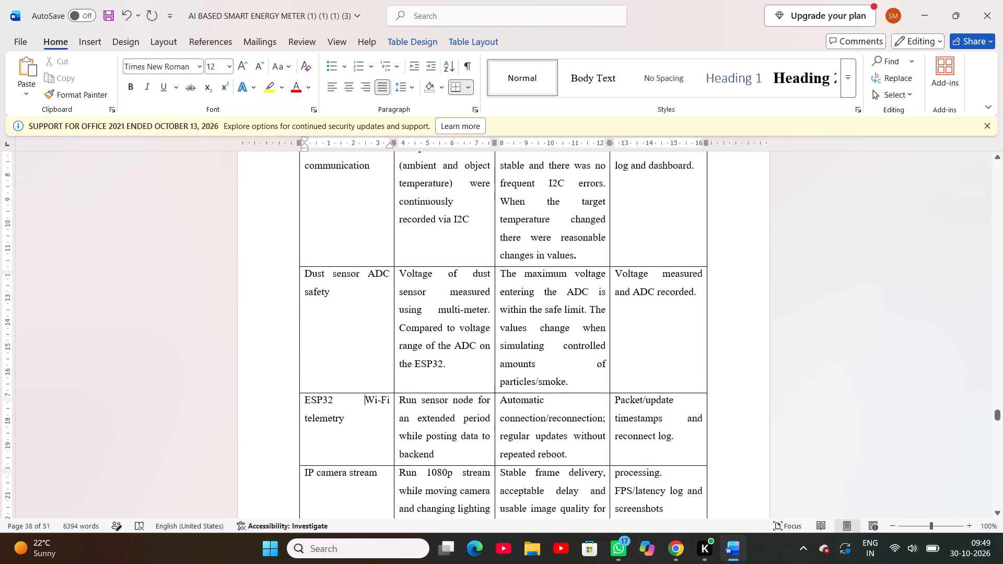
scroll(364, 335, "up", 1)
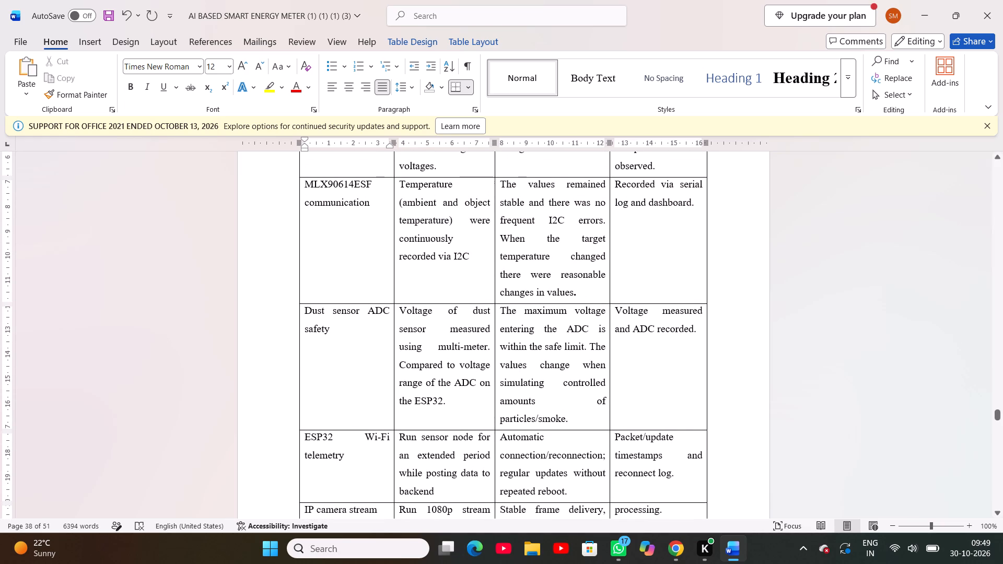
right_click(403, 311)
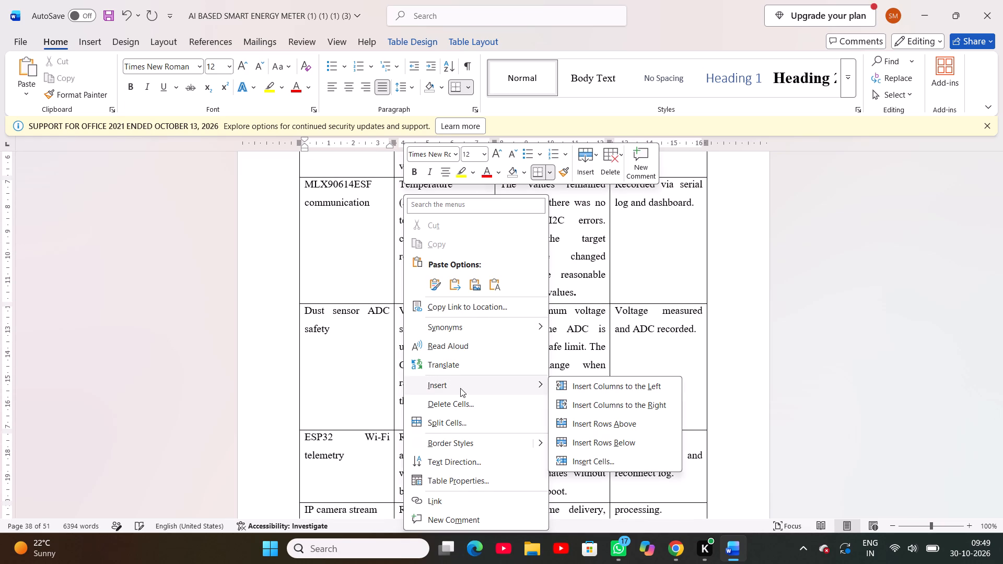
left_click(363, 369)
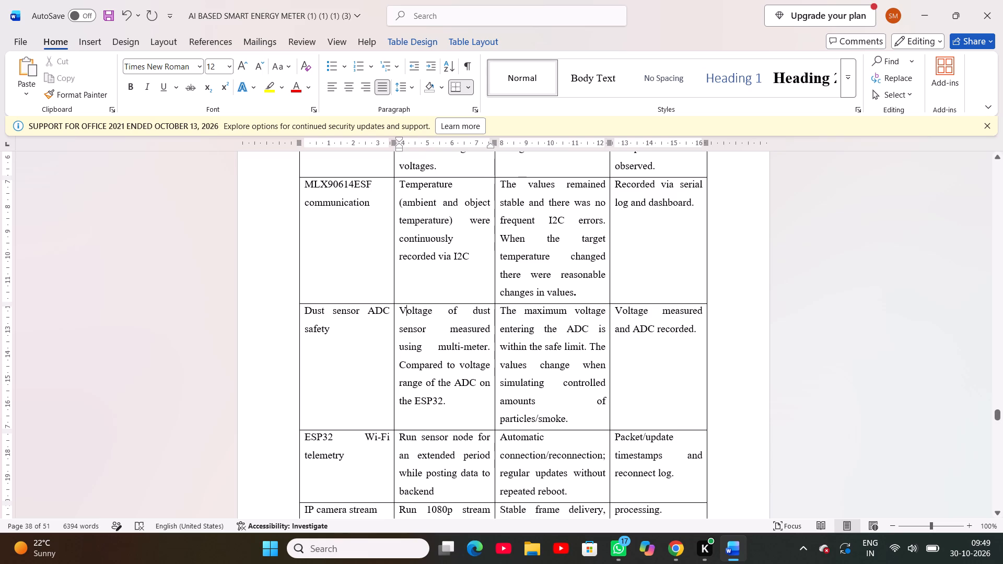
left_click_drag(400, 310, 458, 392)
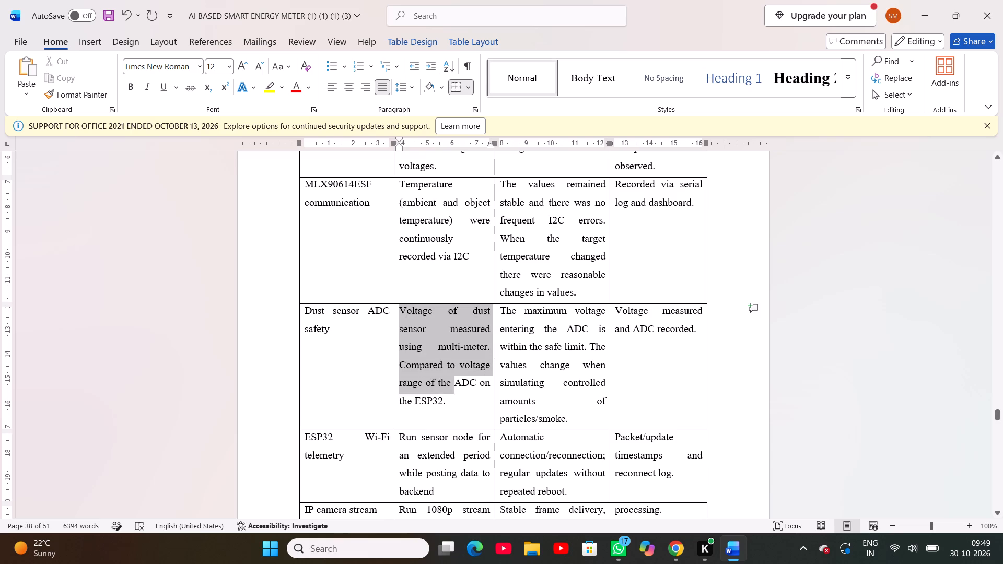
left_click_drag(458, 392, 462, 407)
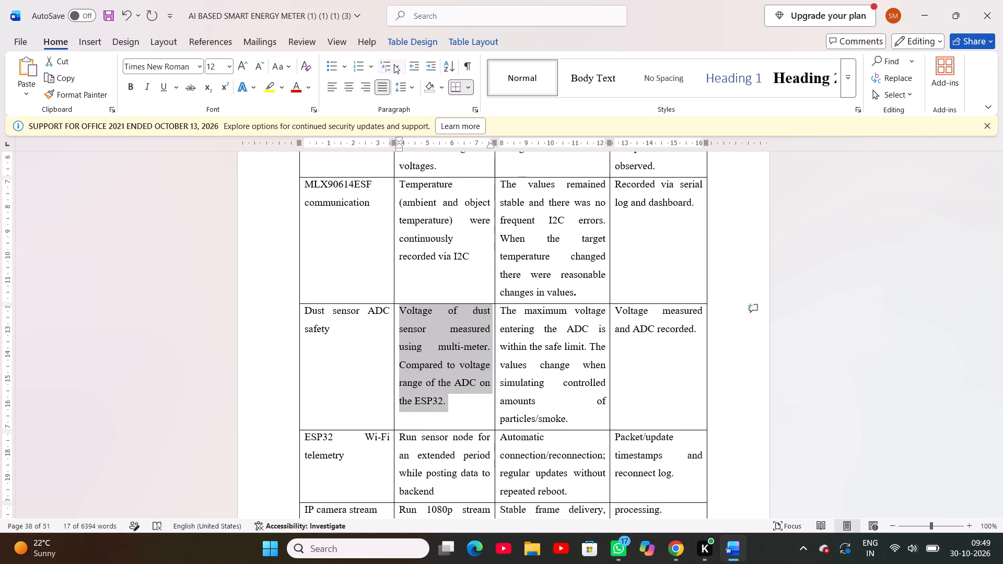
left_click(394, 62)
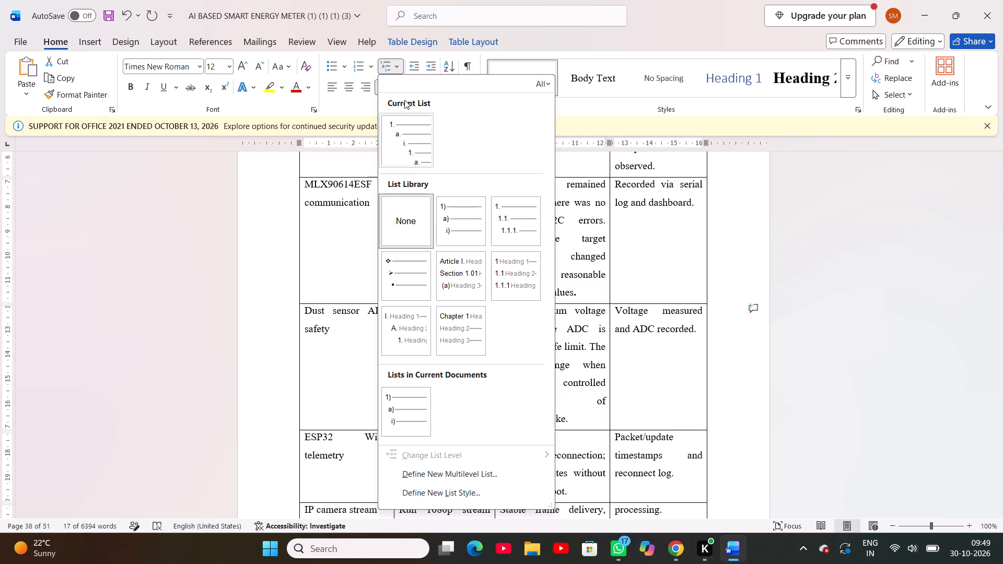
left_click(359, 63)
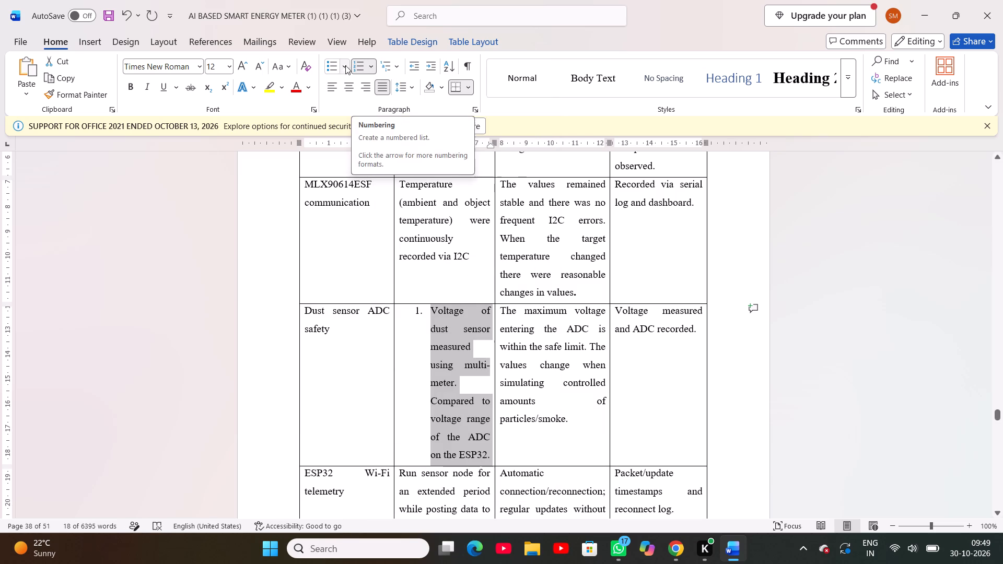
Undo the numbered-list formatting applied to the Procedure cell of the Dust sensor ADC safety row.
left_click(340, 66)
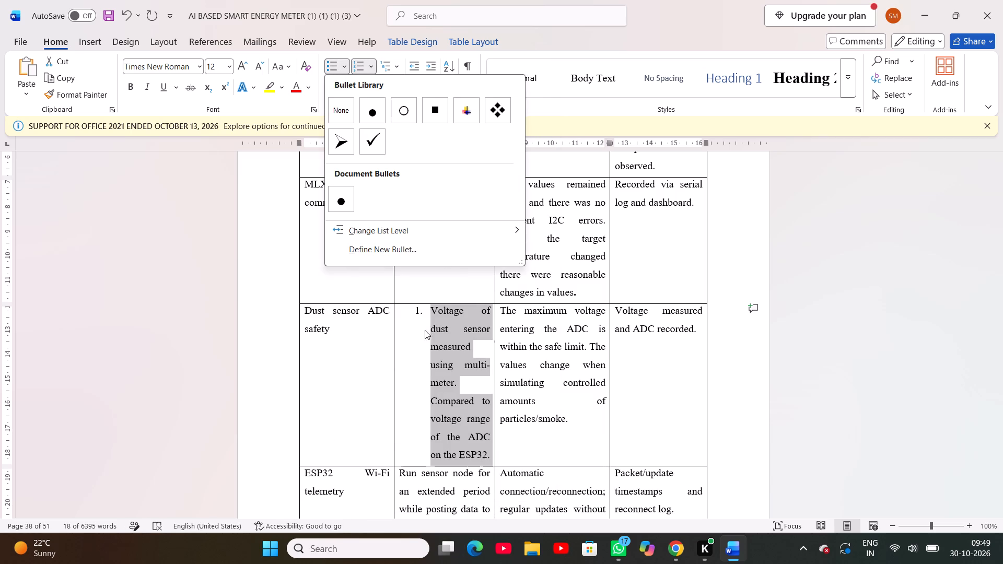
left_click(407, 342)
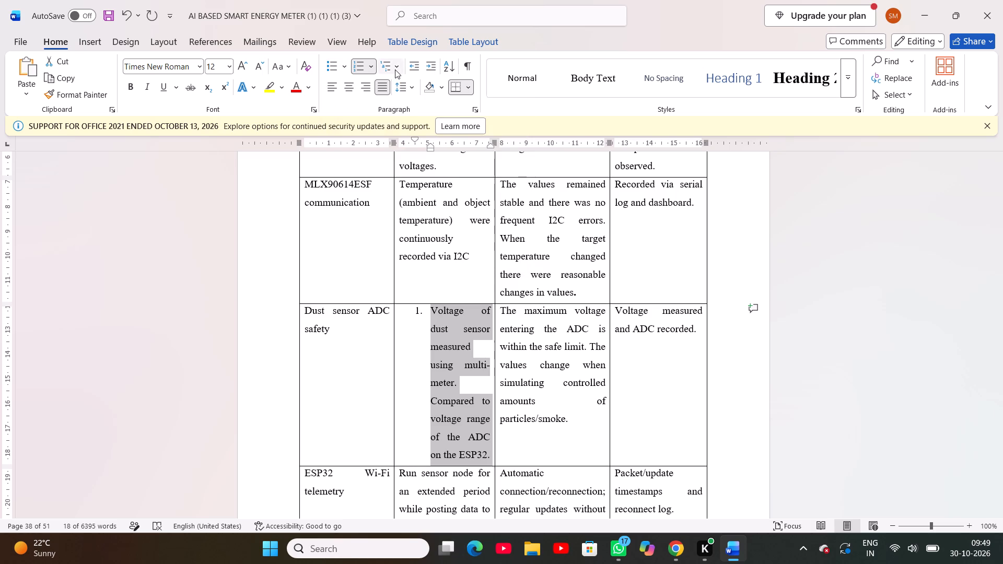
left_click(423, 378)
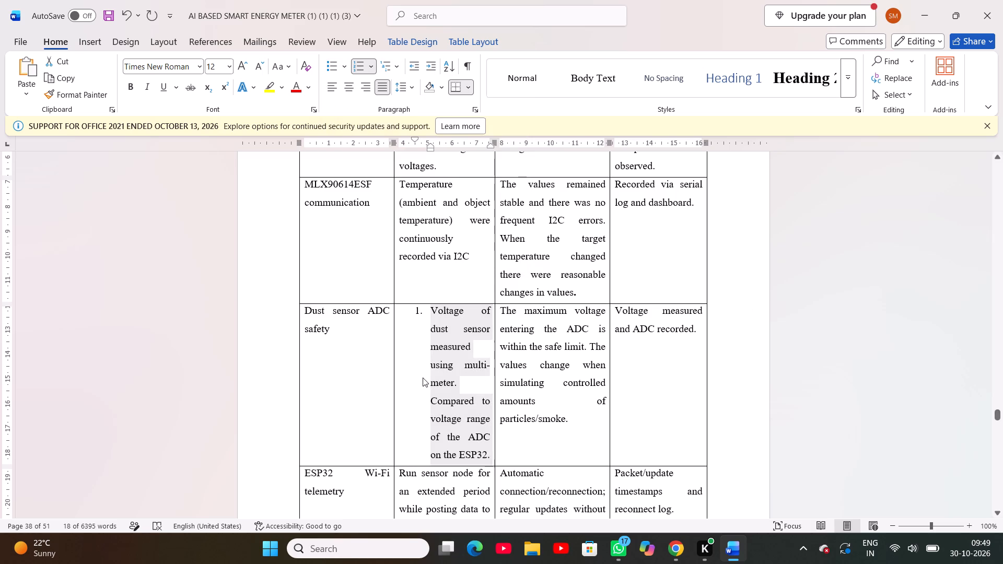
key("ctrl+z")
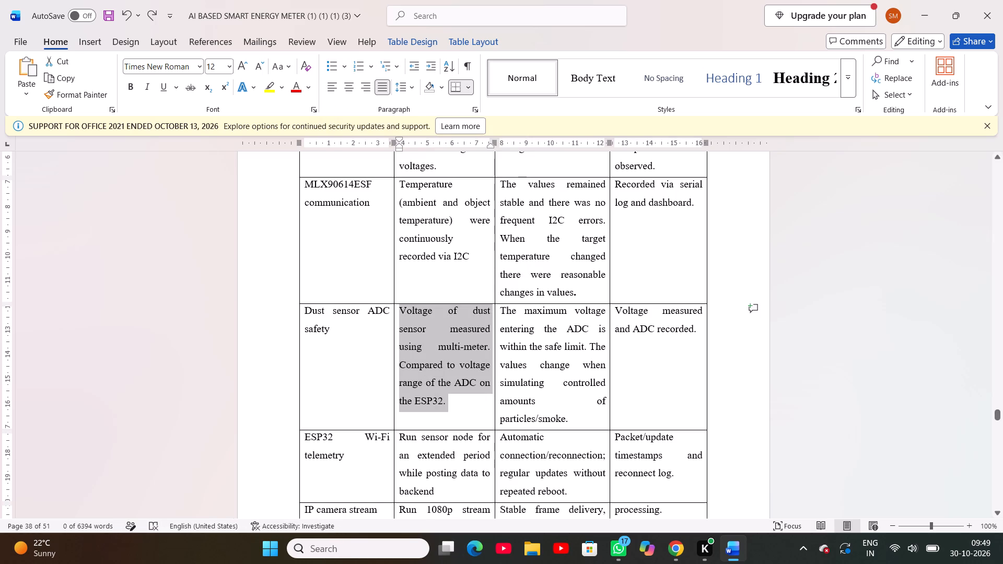
Delete the text in the Procedure cell of the ESP32 Wi-Fi telemetry row.
scroll(559, 464, "down", 1)
left_click(568, 340)
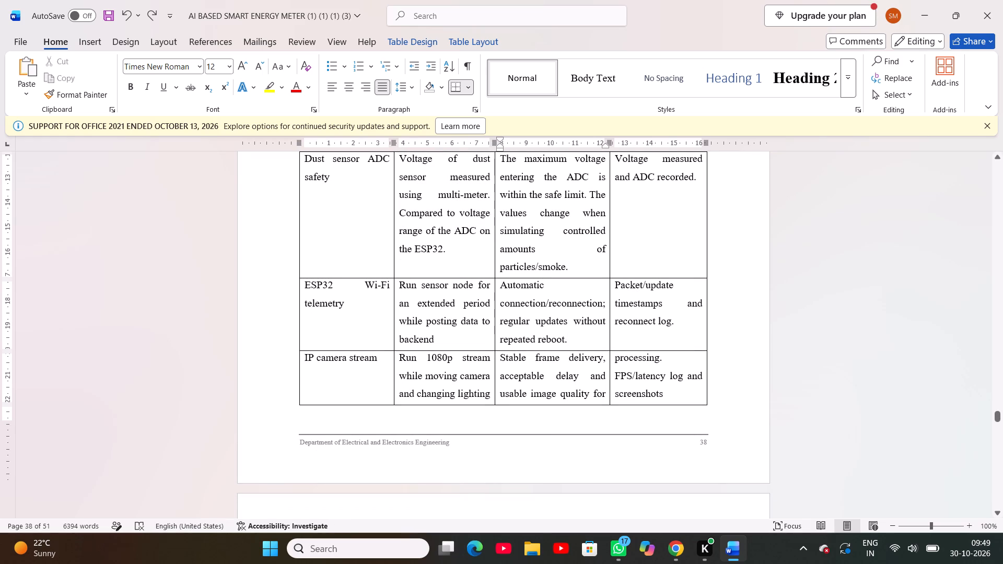
left_click_drag(402, 285, 451, 341)
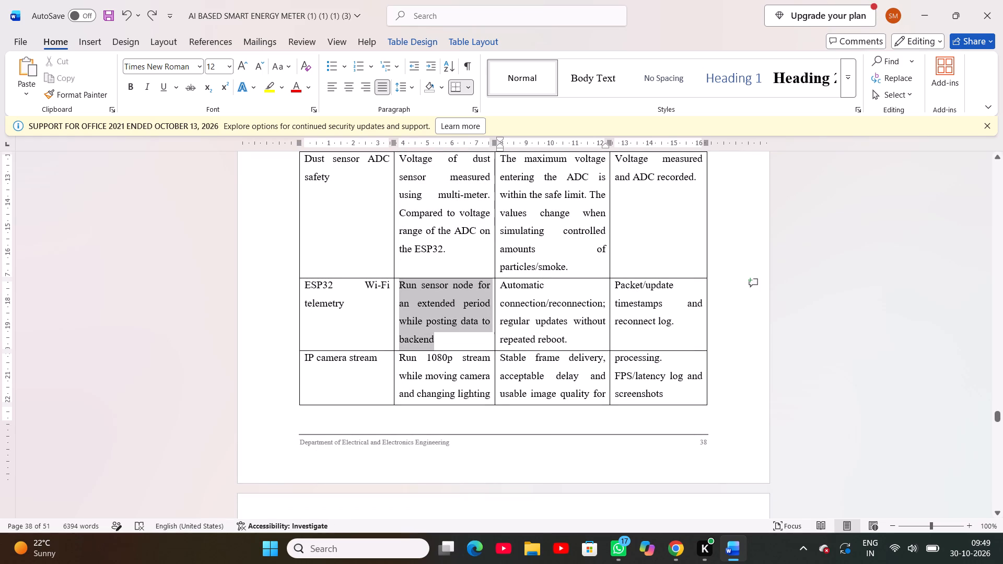
left_click_drag(451, 341, 451, 342)
key("BackSpace")
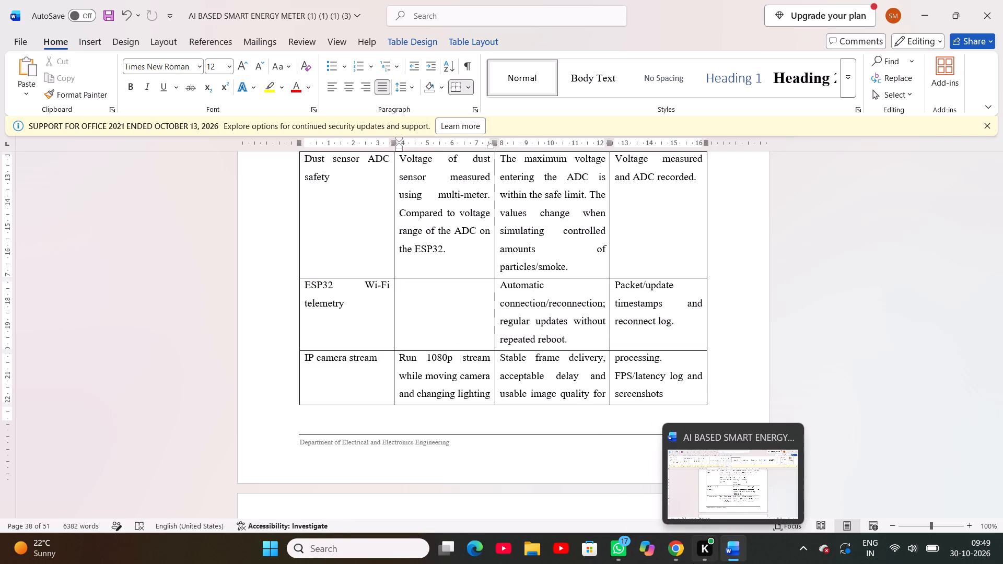
In the plagiarism checker in Chrome, copy the ESP32 Wi-Fi Telemetry text from "Sensor node was run" through "Reconnect recorded.".
left_click(670, 508)
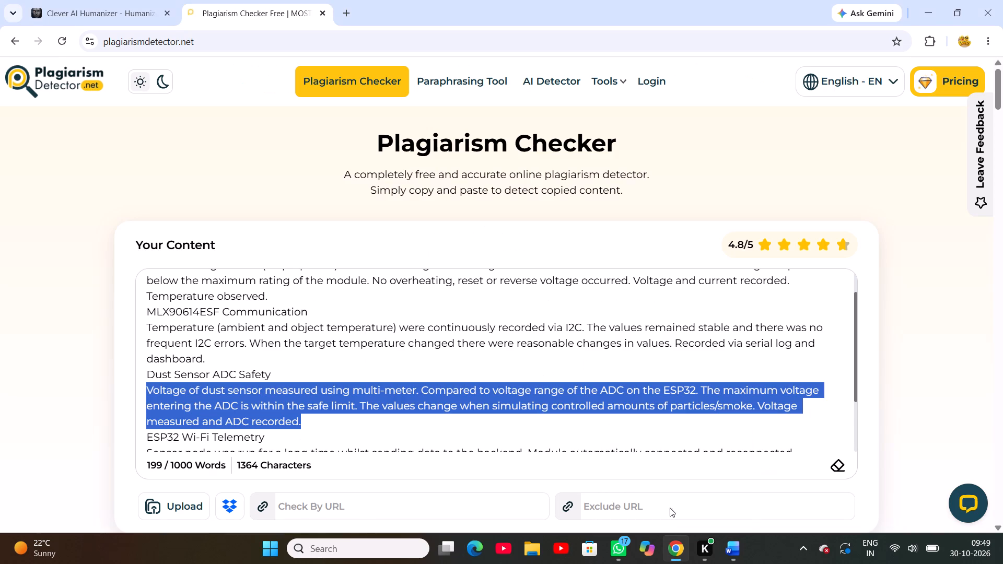
left_click(489, 430)
scroll(489, 430, "down", 1)
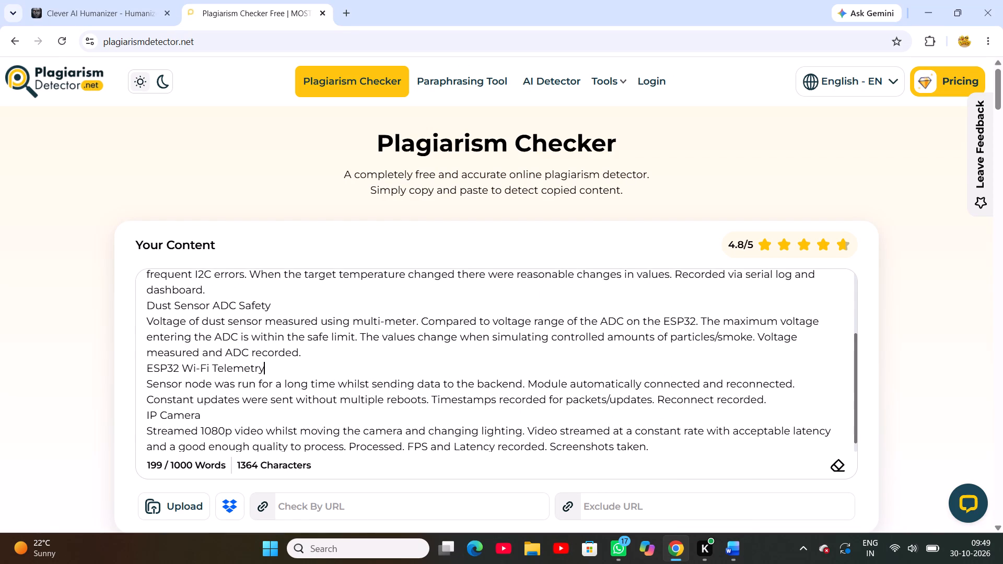
scroll(192, 394, "down", 1)
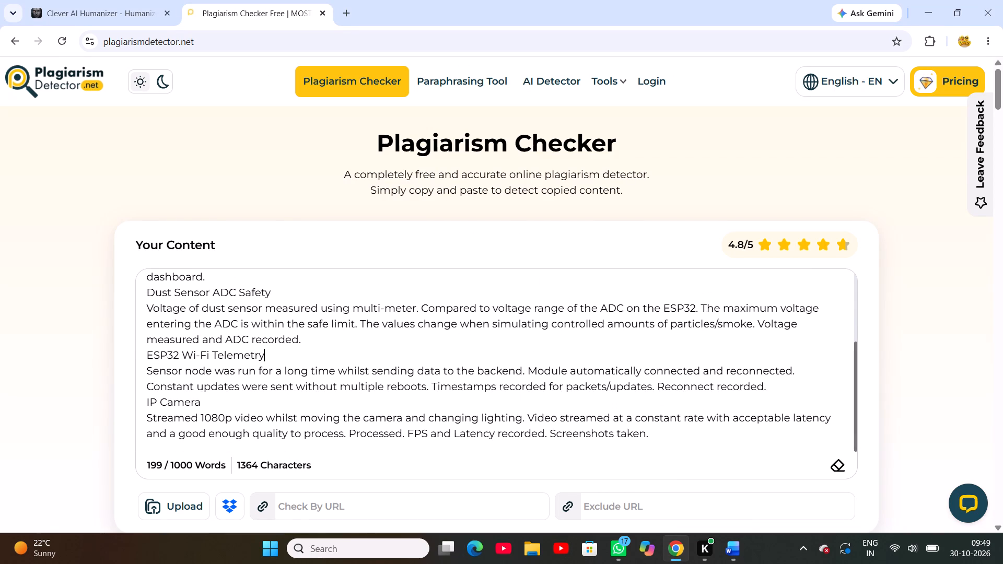
scroll(192, 394, "down", 1)
left_click_drag(148, 370, 209, 400)
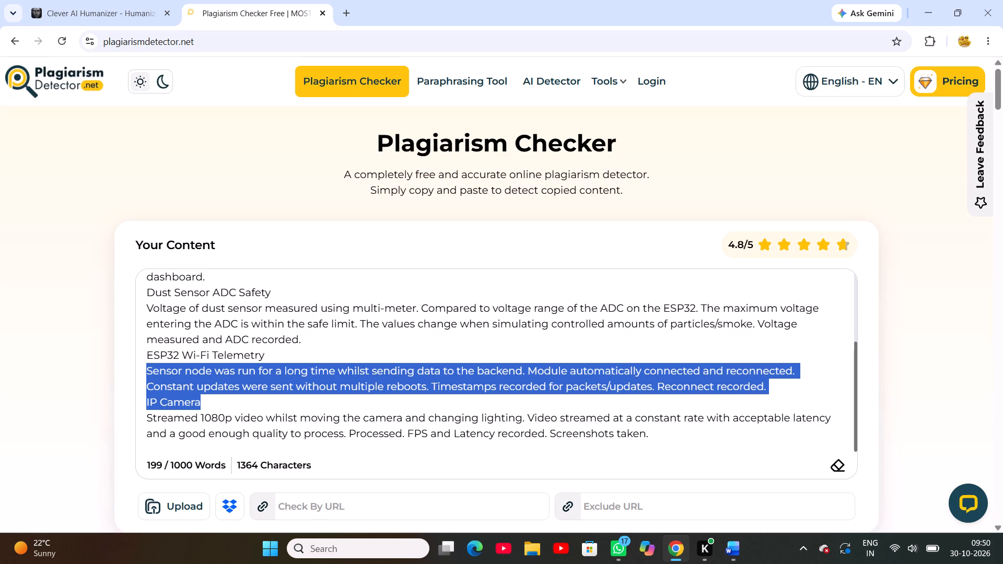
left_click_drag(209, 400, 489, 356)
scroll(274, 392, "right", 1)
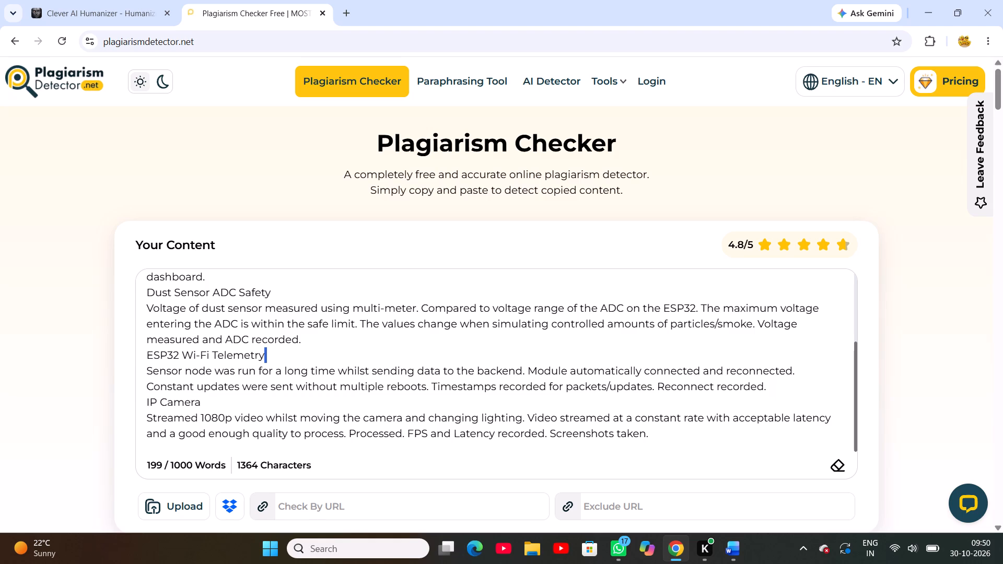
scroll(489, 356, "right", 1)
left_click_drag(489, 356, 745, 369)
scroll(520, 379, "right", 1)
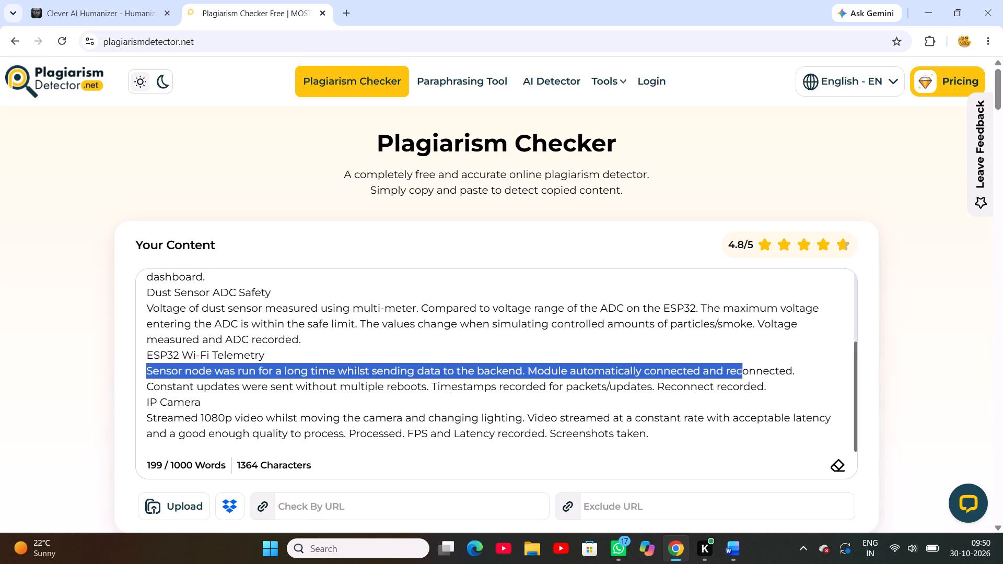
left_click_drag(745, 369, 767, 385)
scroll(745, 369, "right", 1)
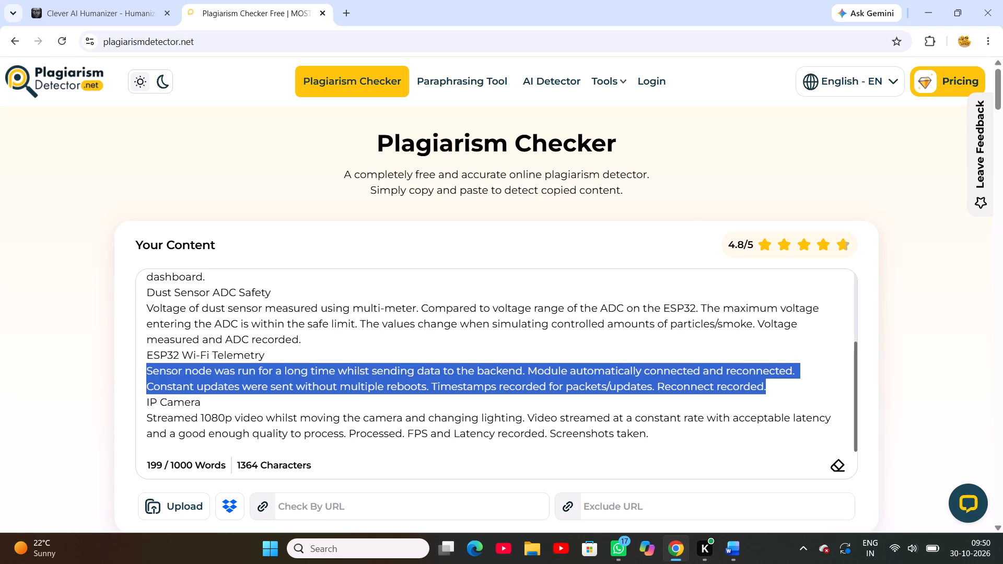
right_click(767, 385)
left_click(639, 119)
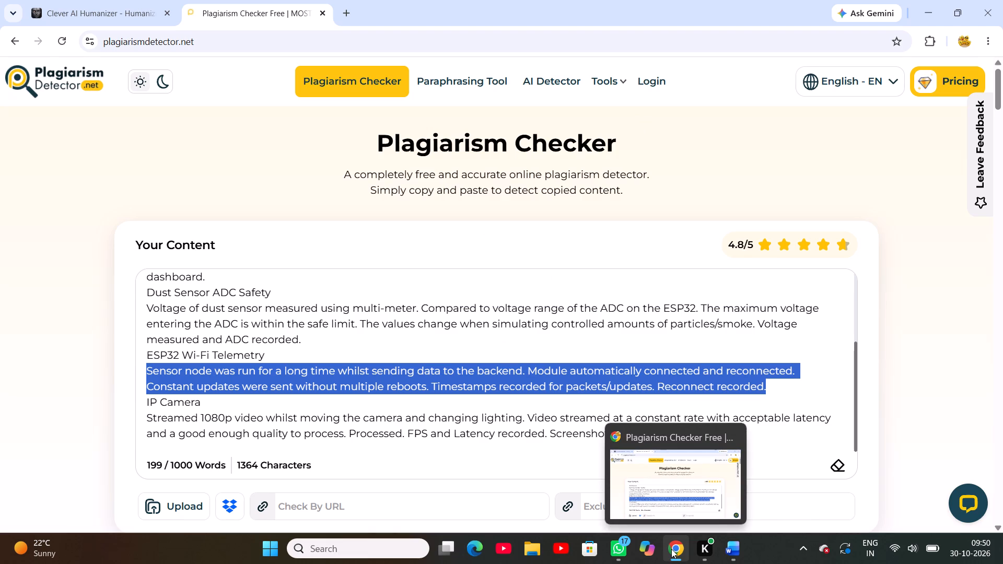
Back in the Word report, paste the copied telemetry text into the empty Procedure cell of the ESP32 Wi-Fi telemetry row.
left_click(732, 493)
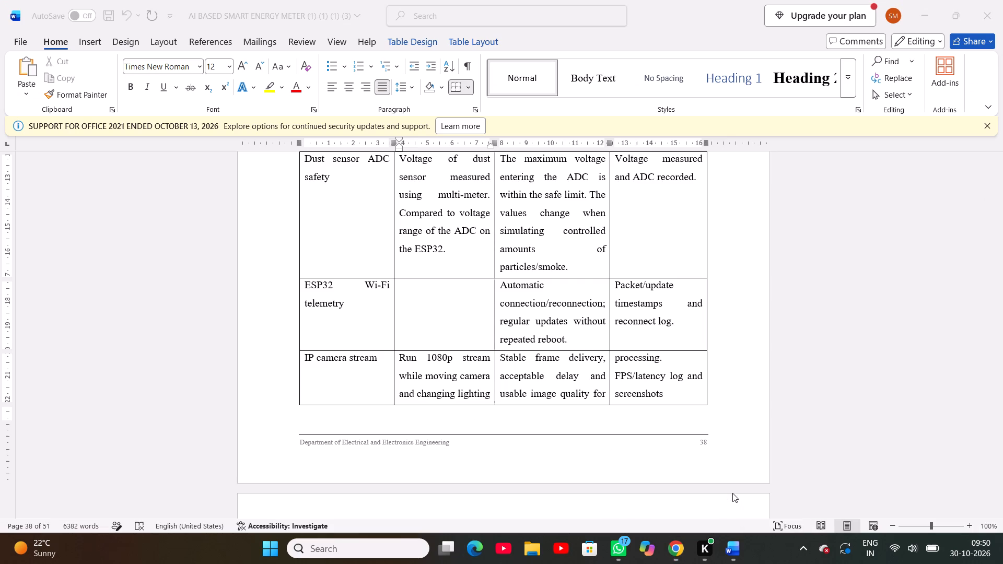
left_click(399, 290)
left_click(429, 326)
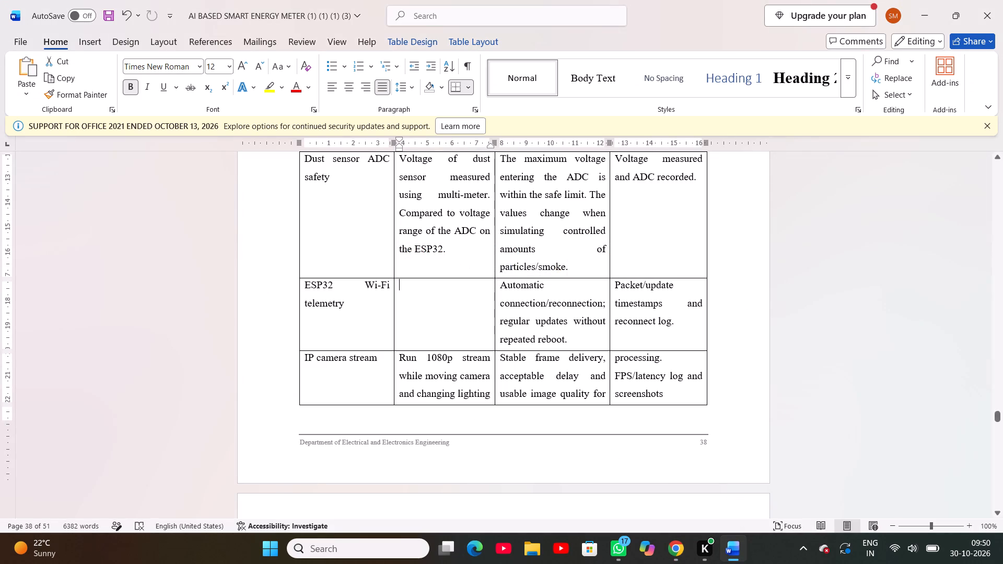
left_click(403, 287)
right_click(403, 287)
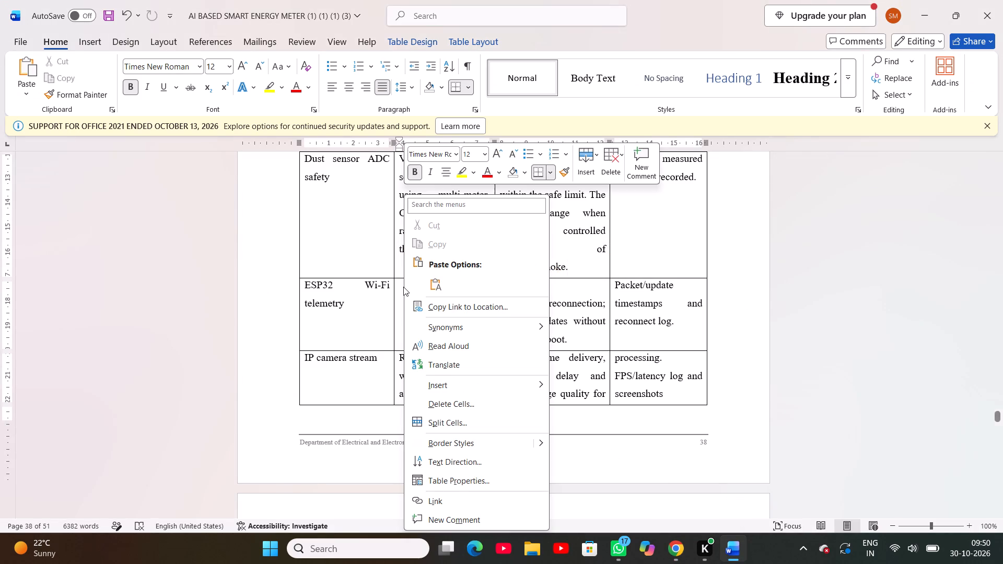
Paste the copied paragraph from "Sensor node was run" to "Reconnect recorded." into the ESP32 Wi-Fi telemetry row's empty Procedure cell.
left_click(440, 286)
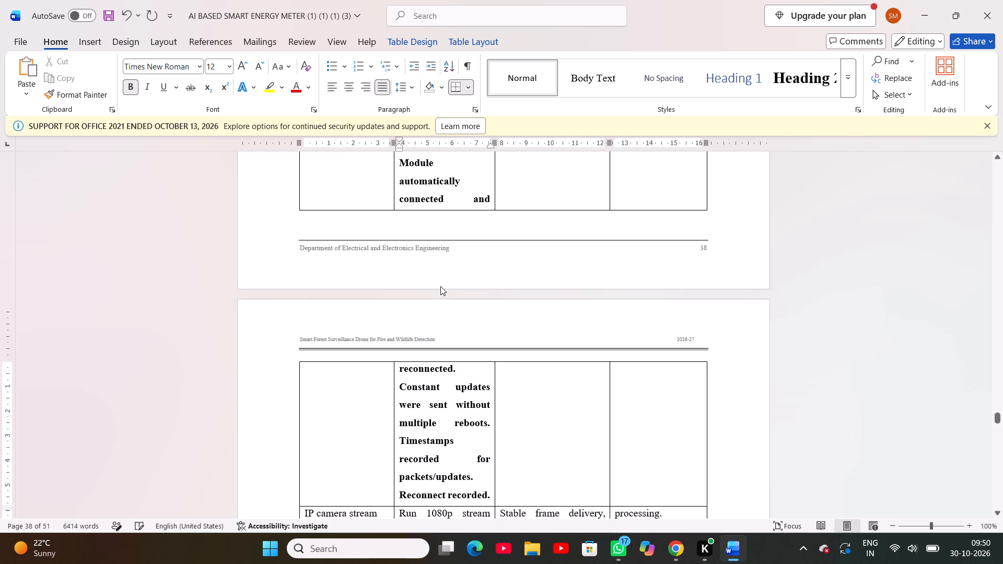
Delete the ESP32 Wi-Fi telemetry row's Behaviour text, from "Automatic connection/reconnection" to "repeated reboot.".
scroll(440, 286, "up", 2)
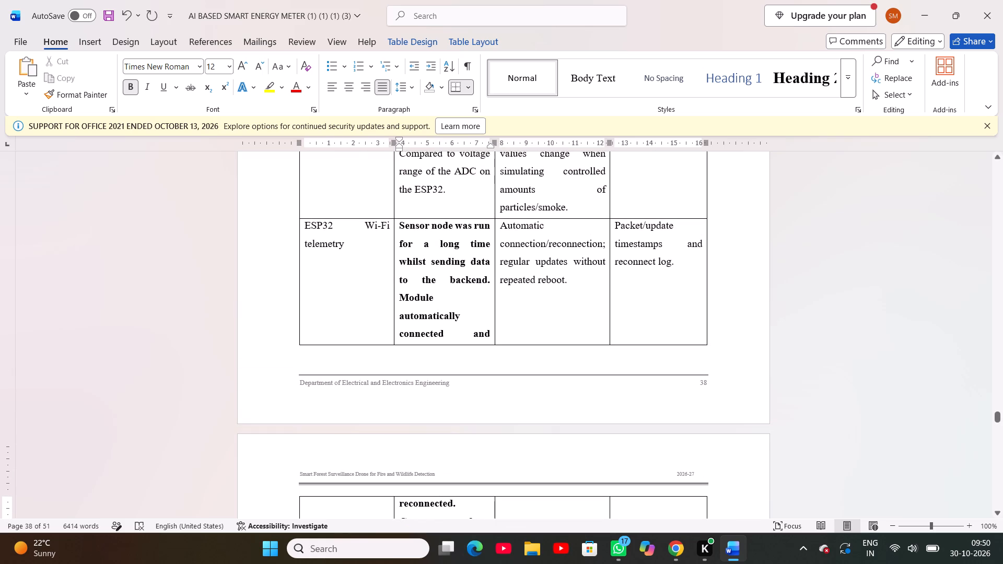
left_click_drag(502, 225, 552, 281)
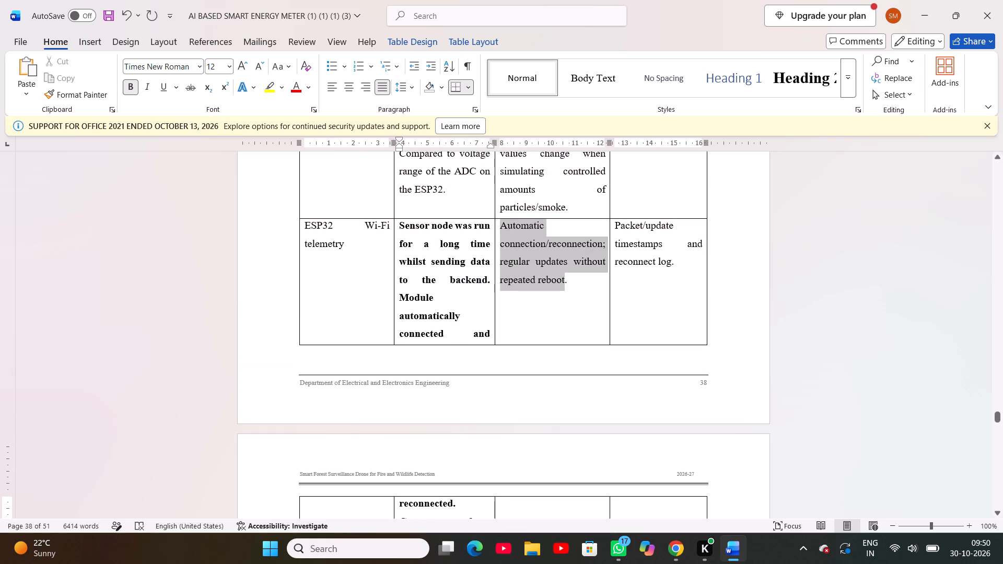
left_click_drag(552, 281, 569, 284)
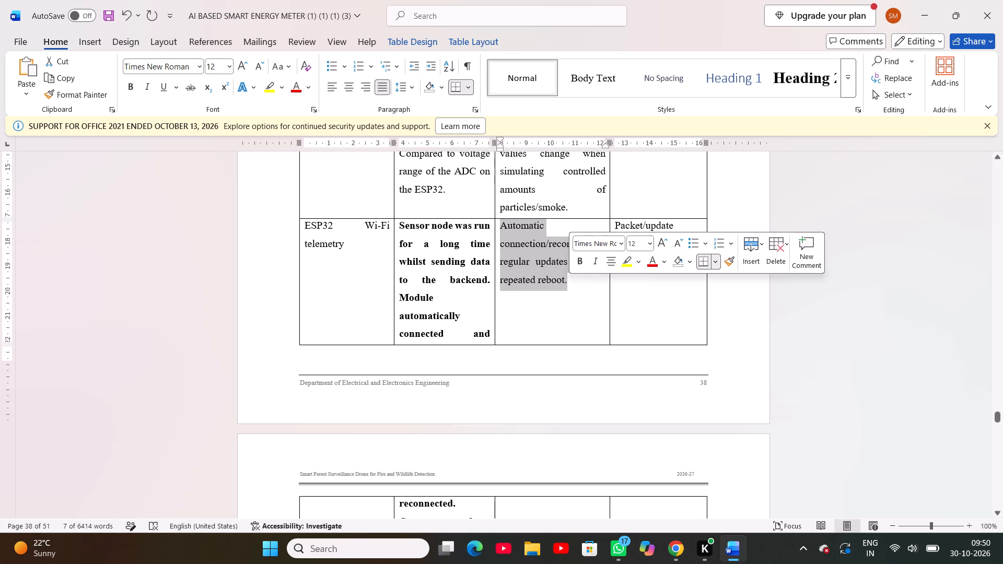
key("BackSpace")
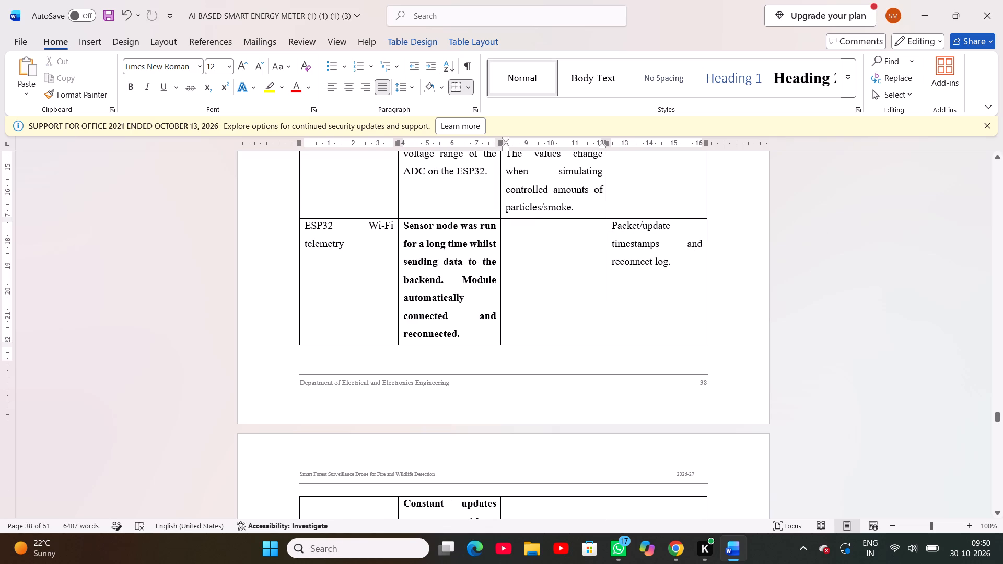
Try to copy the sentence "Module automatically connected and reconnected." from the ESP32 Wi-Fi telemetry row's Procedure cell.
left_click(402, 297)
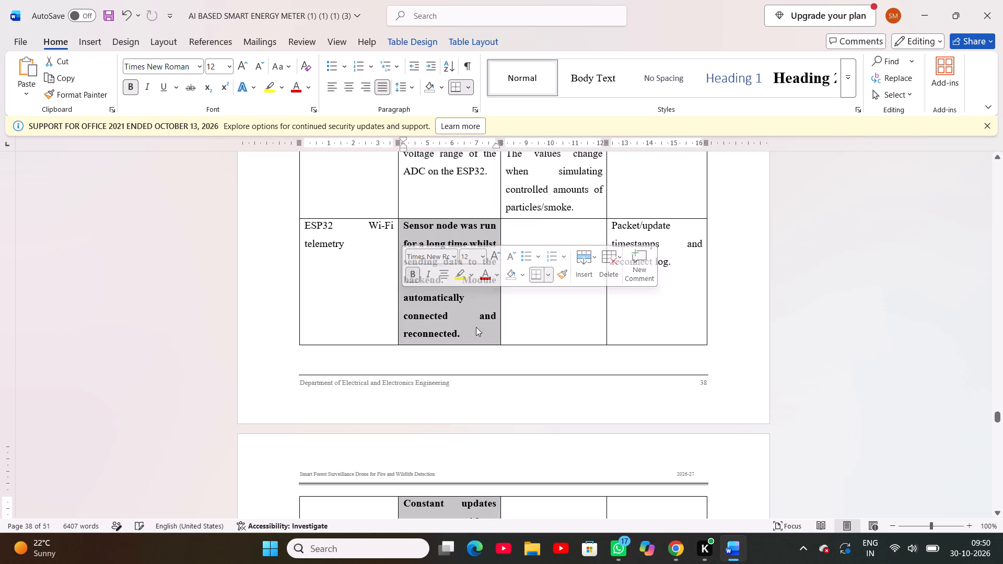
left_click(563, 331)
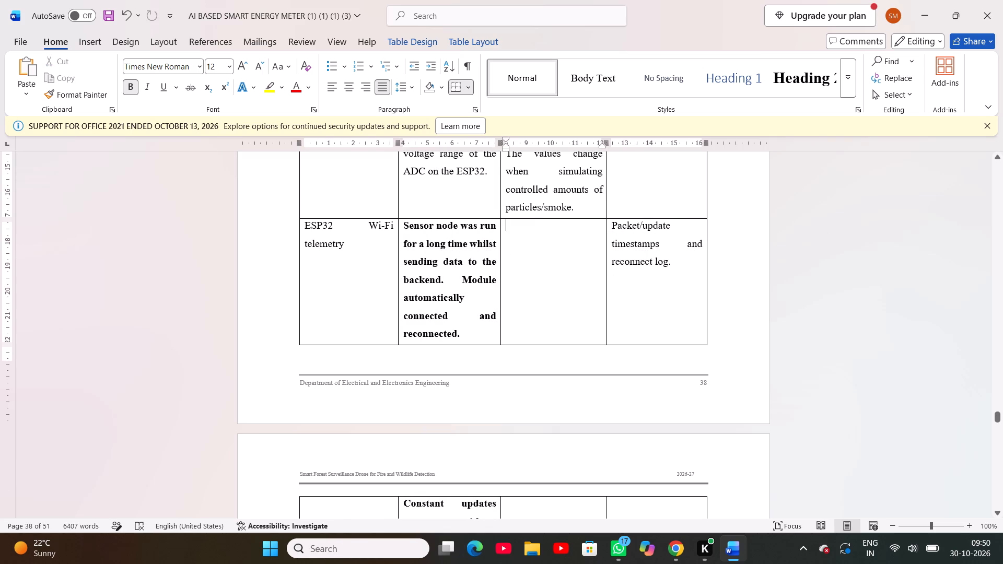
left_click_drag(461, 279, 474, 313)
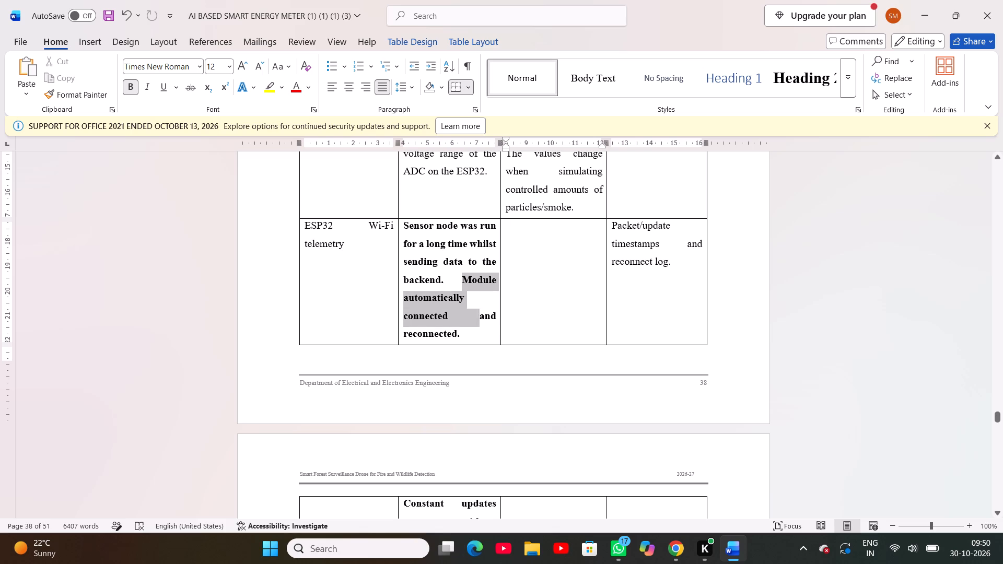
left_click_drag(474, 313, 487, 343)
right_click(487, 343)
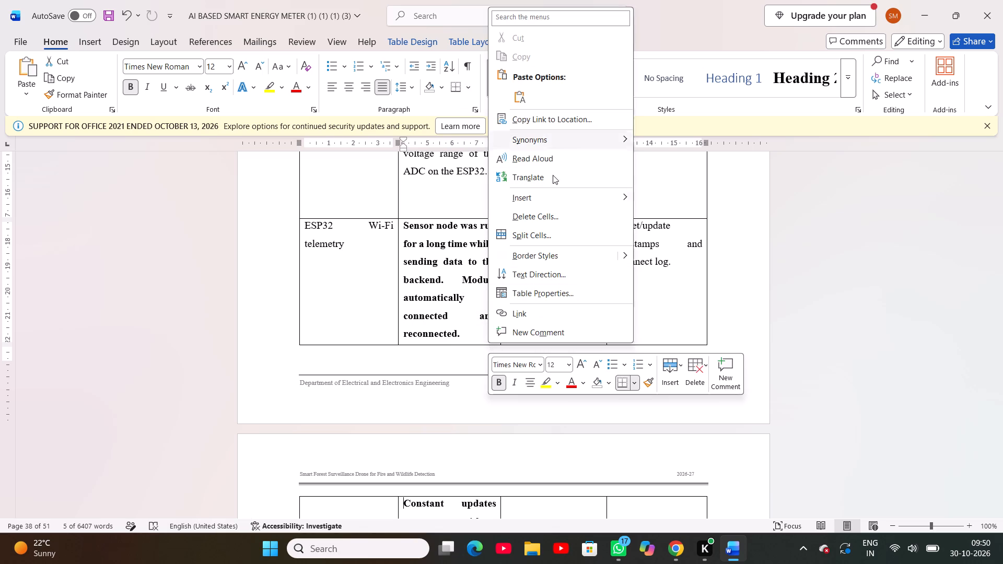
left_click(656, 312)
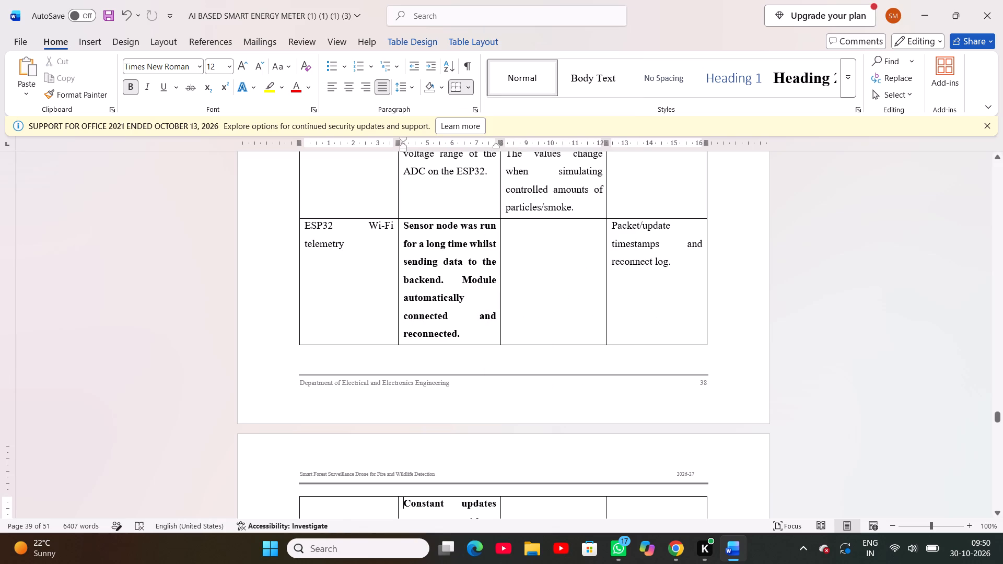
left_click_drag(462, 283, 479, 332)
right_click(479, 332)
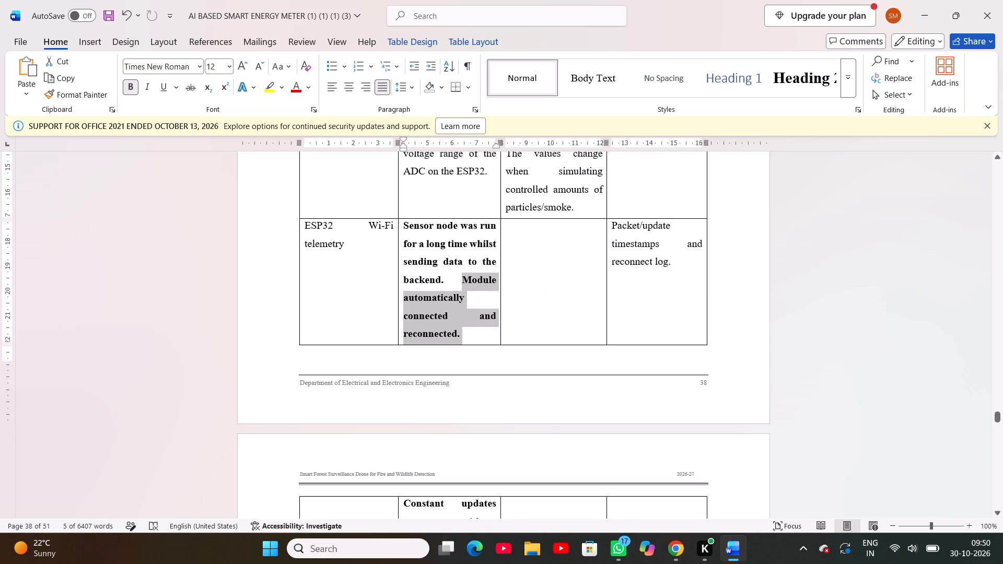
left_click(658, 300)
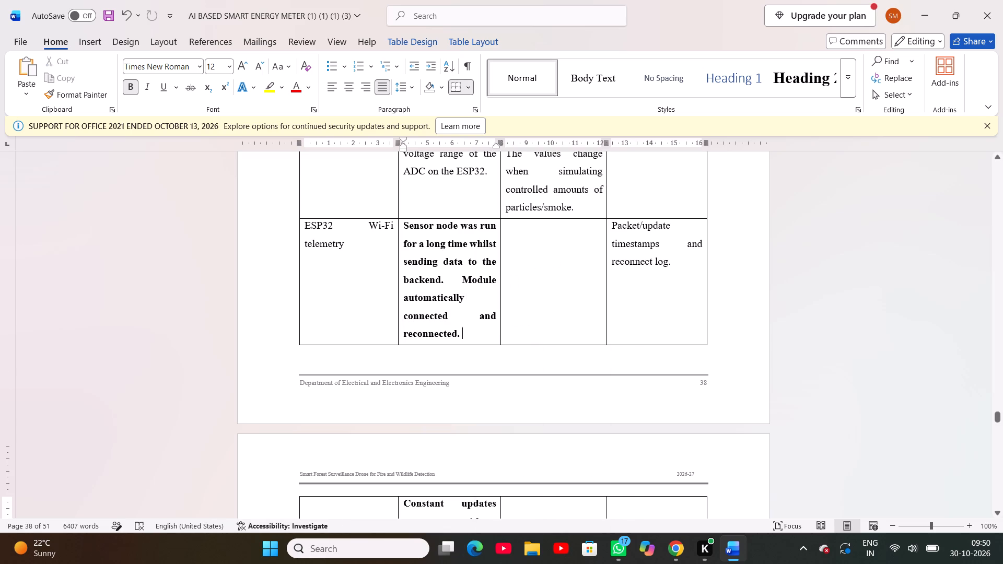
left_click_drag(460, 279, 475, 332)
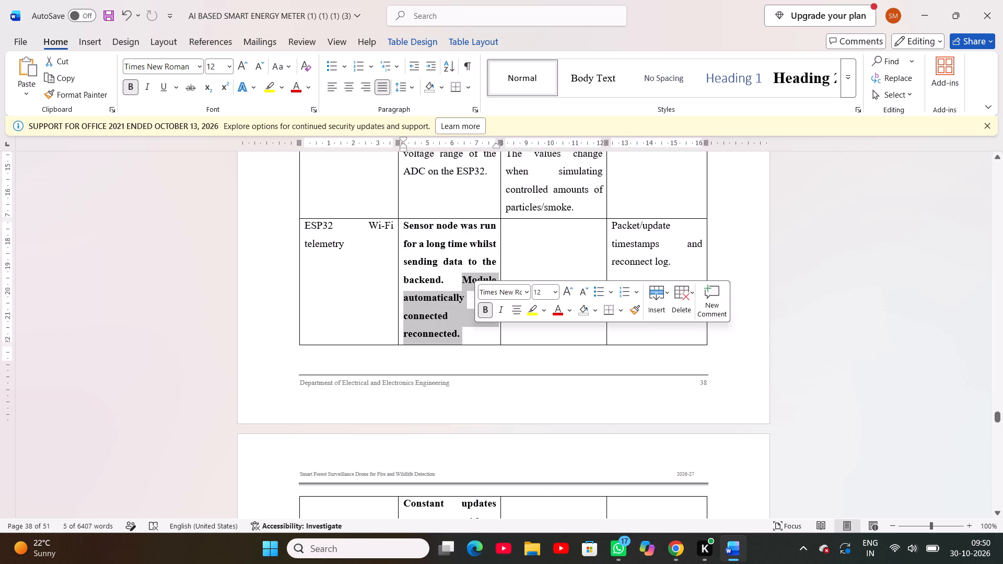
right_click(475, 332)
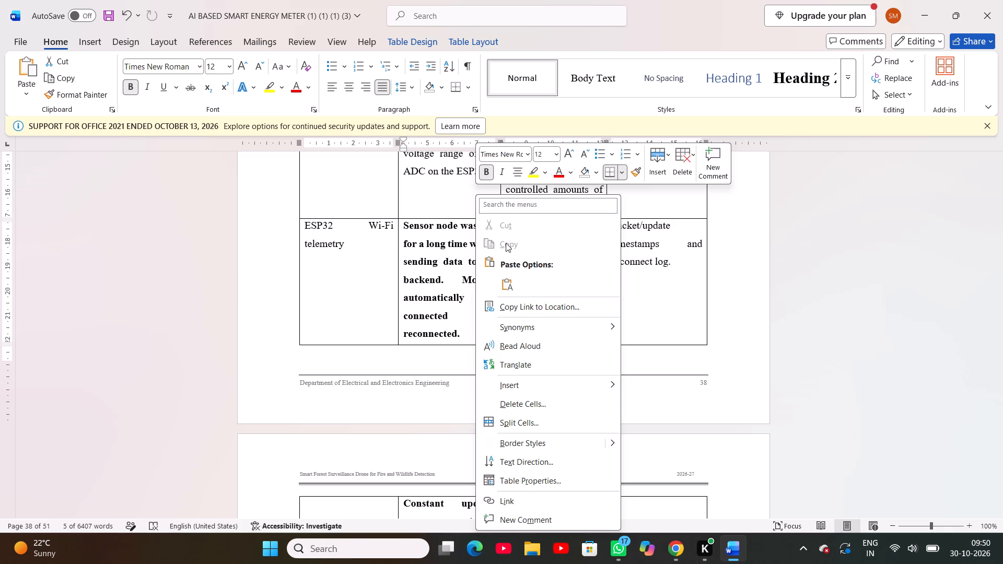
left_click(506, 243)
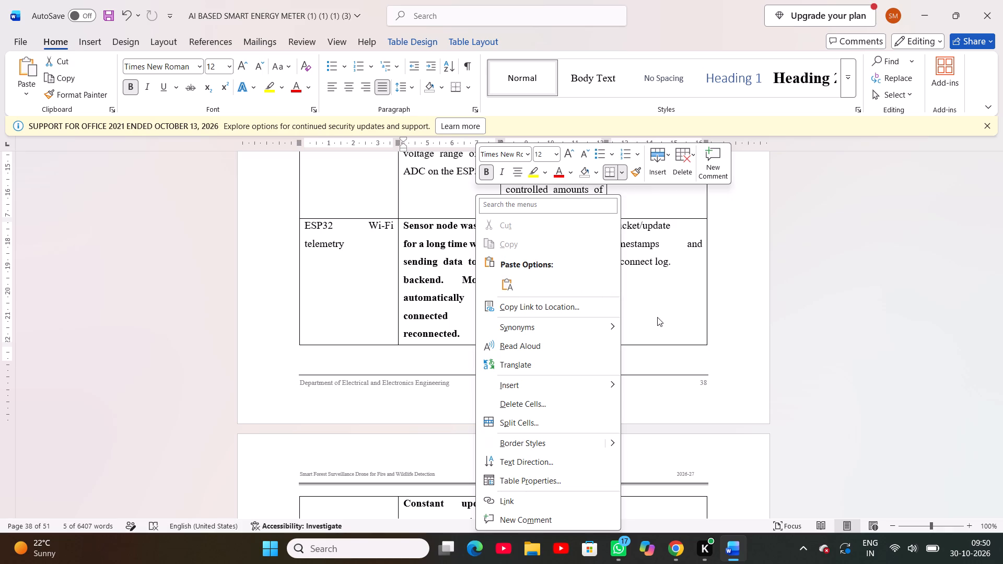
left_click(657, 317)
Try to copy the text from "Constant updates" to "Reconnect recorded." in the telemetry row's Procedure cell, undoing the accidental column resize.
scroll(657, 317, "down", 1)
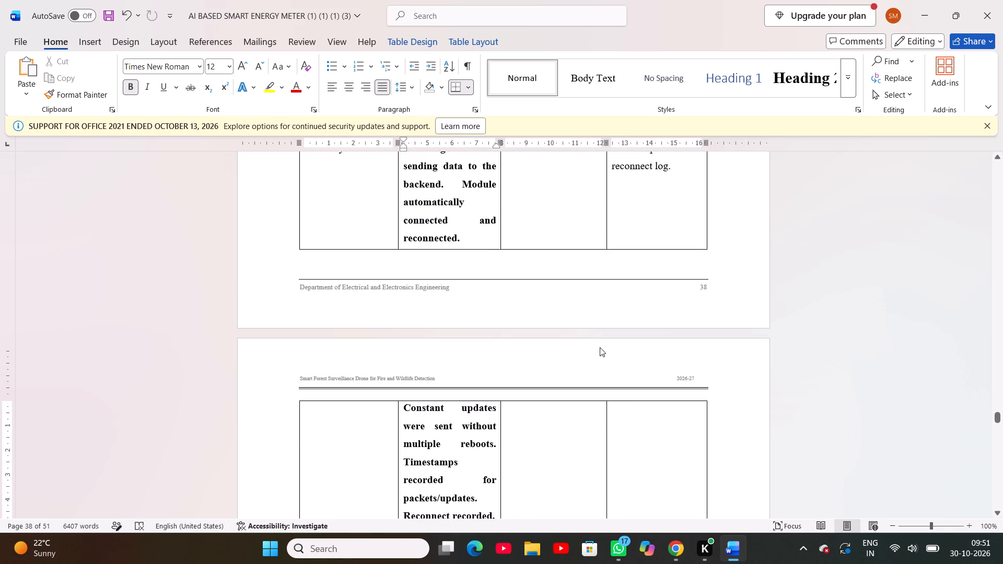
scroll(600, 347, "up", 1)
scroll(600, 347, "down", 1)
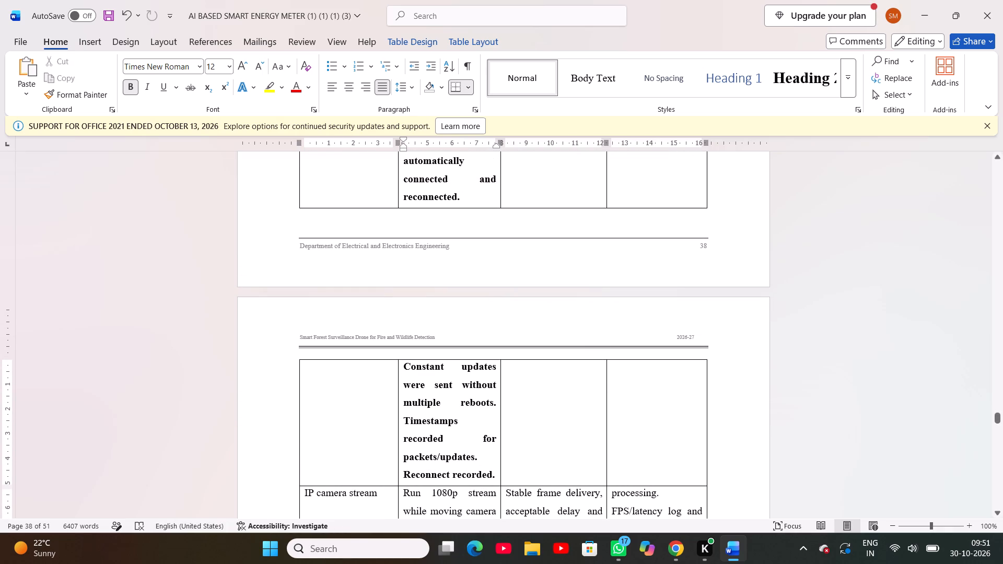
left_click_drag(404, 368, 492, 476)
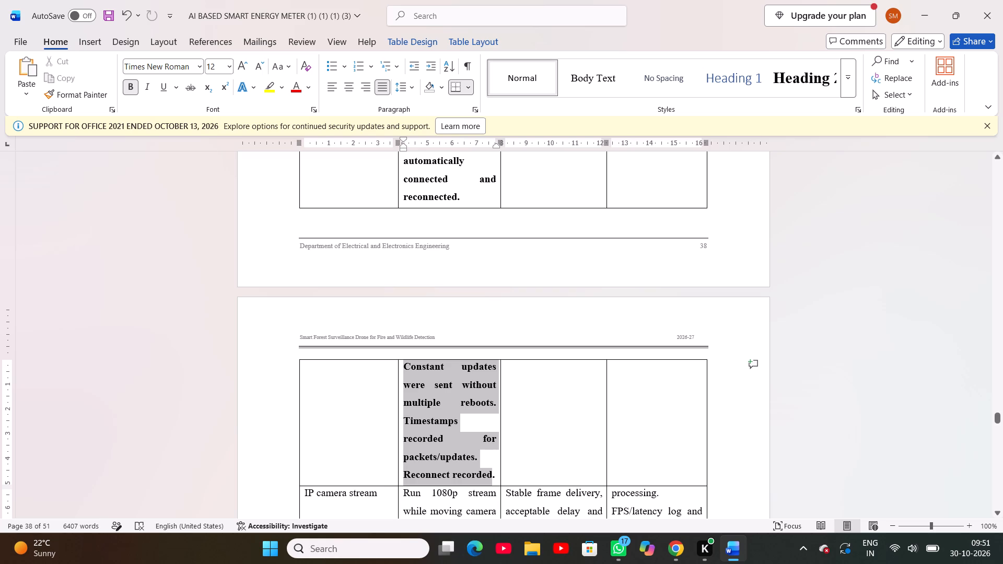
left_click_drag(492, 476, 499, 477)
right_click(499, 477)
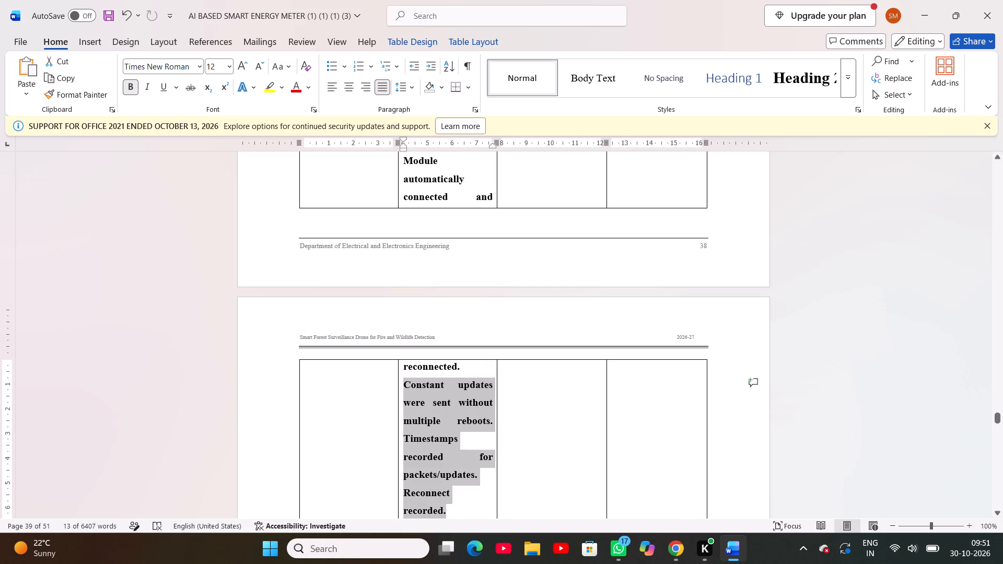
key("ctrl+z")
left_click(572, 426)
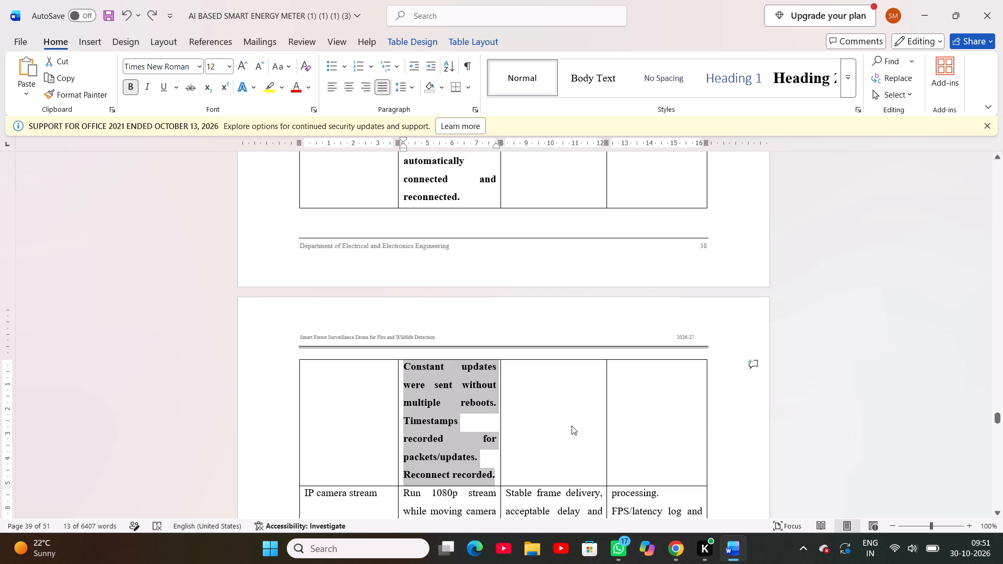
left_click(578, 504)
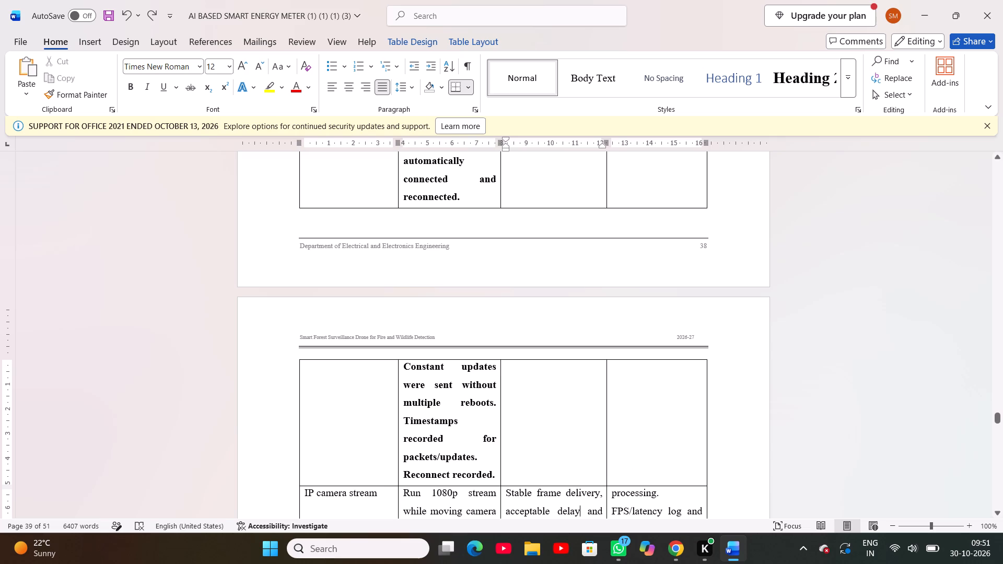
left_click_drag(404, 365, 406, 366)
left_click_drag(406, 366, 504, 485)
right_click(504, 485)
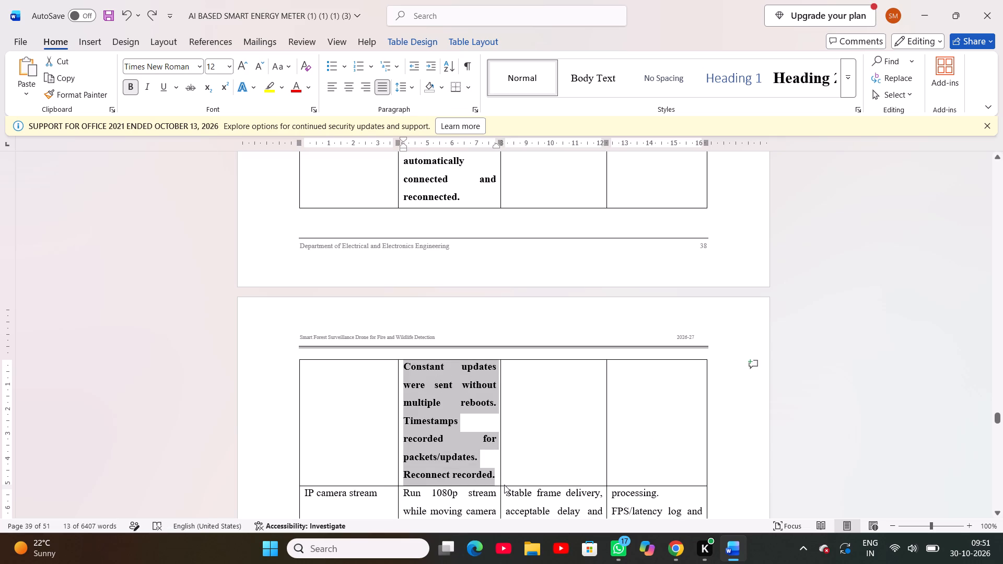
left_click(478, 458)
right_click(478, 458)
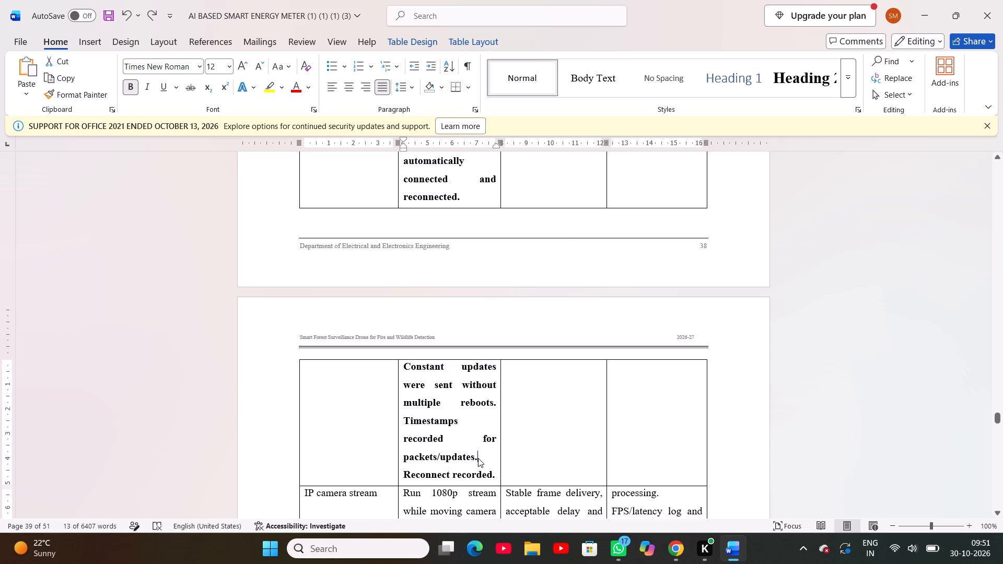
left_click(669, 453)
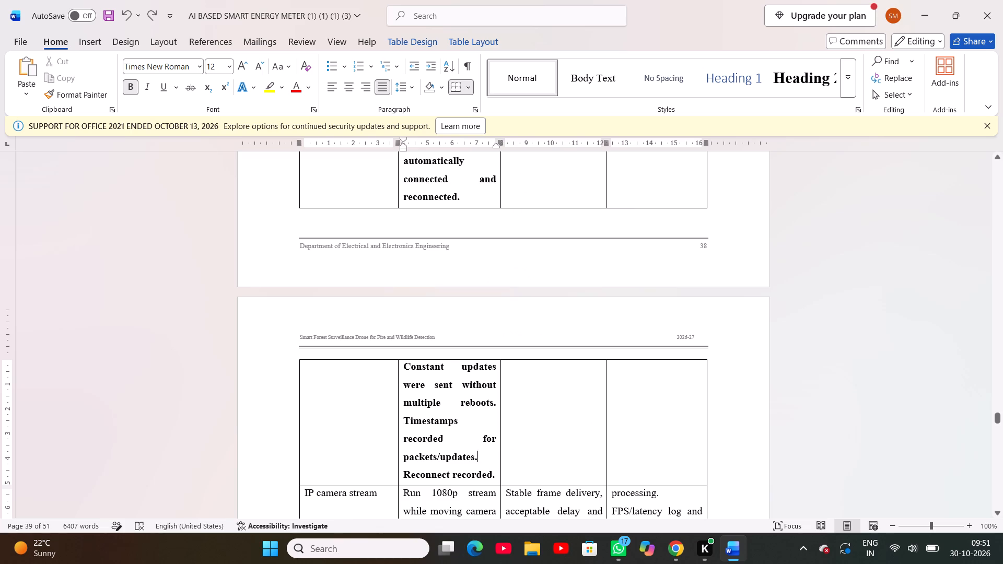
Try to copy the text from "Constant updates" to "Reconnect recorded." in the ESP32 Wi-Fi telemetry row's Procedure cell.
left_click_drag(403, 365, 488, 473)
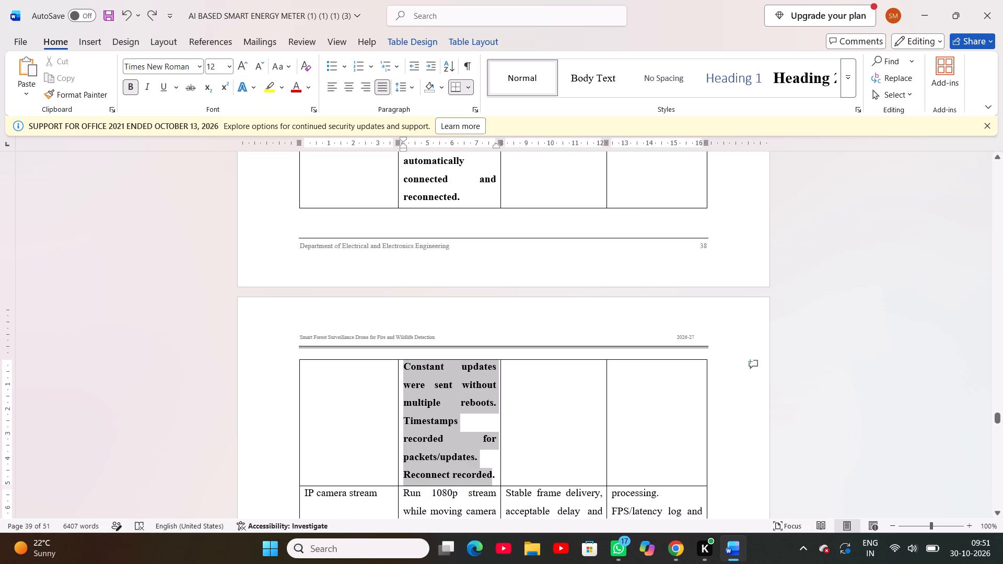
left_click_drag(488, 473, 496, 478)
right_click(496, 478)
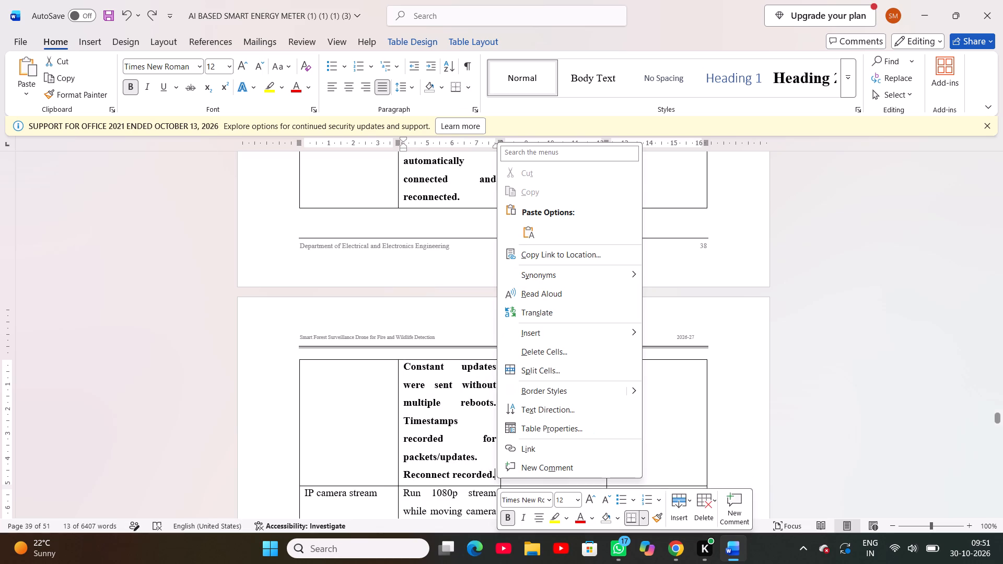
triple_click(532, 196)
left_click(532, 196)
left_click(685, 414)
Delete the sentence "Module automatically connected and reconnected." from the ESP32 Wi-Fi telemetry row's Procedure cell.
scroll(685, 414, "up", 1)
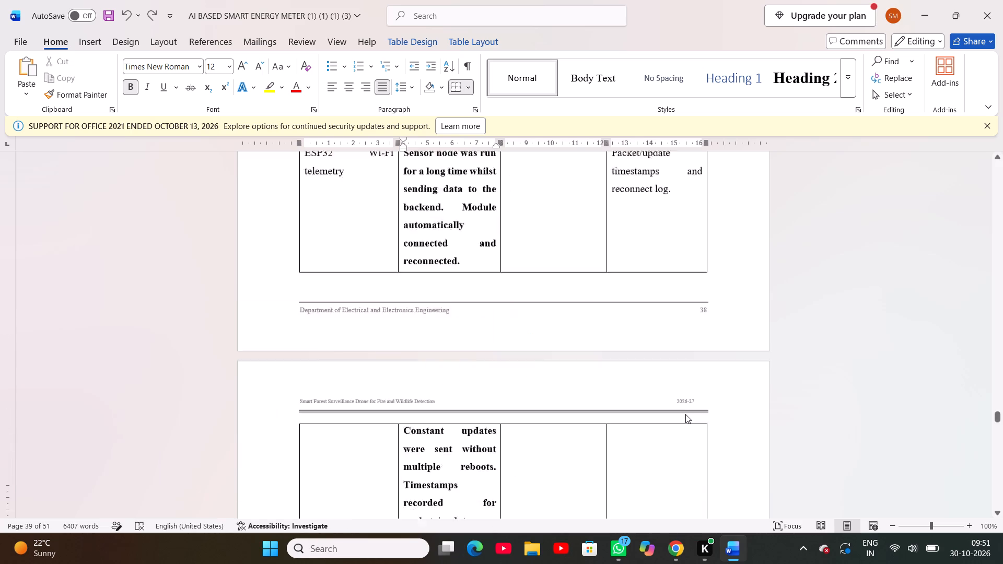
scroll(685, 414, "up", 1)
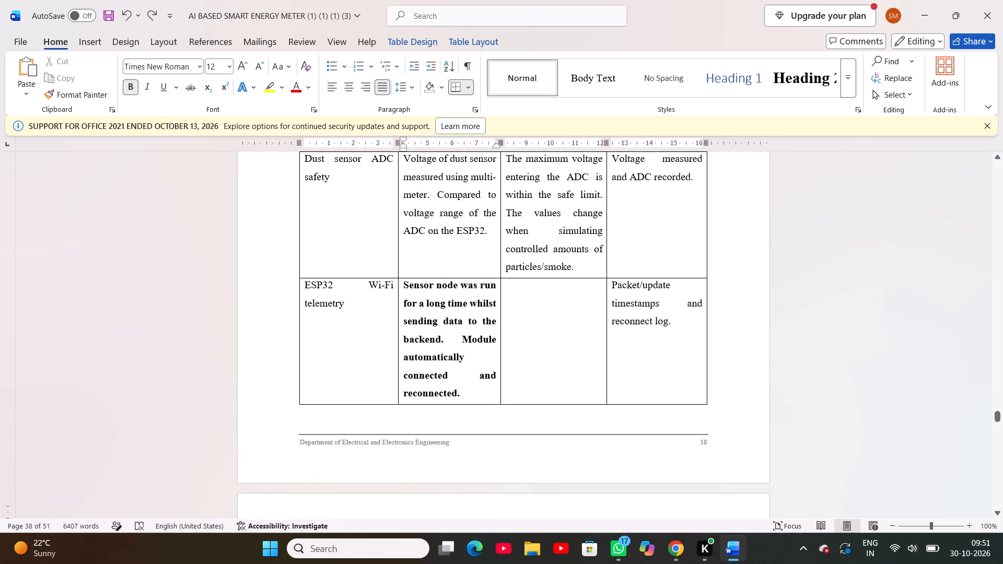
left_click_drag(460, 339, 487, 396)
key("BackSpace")
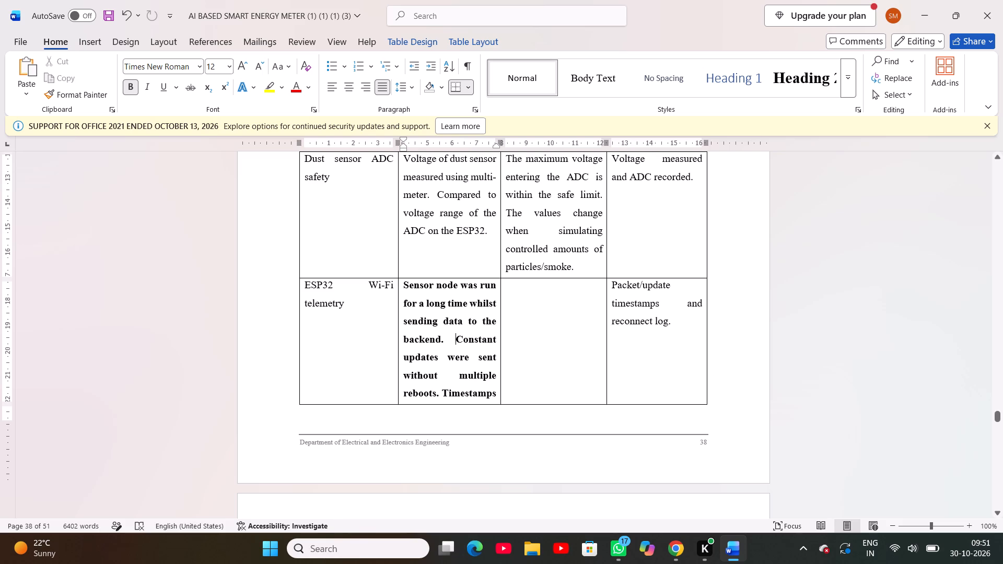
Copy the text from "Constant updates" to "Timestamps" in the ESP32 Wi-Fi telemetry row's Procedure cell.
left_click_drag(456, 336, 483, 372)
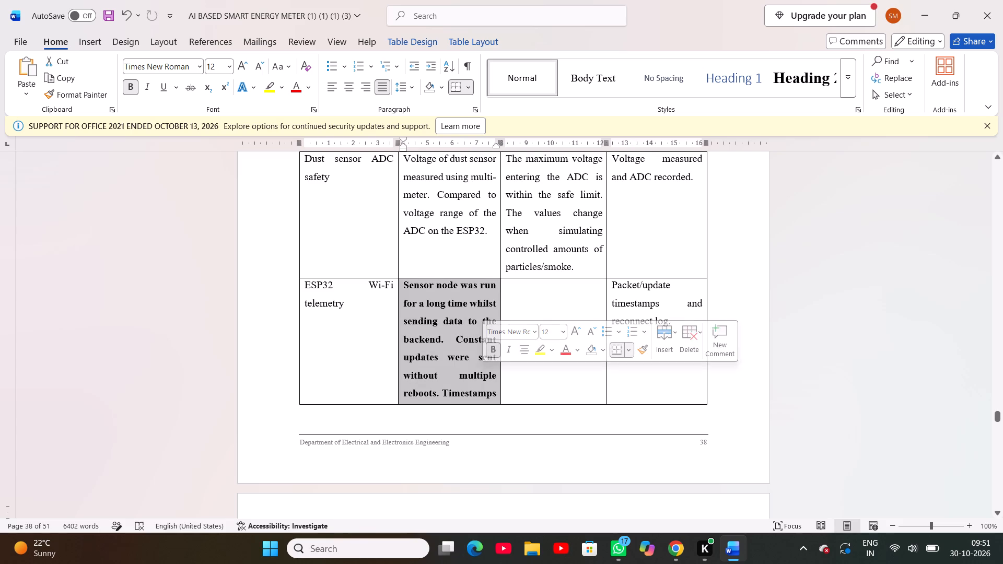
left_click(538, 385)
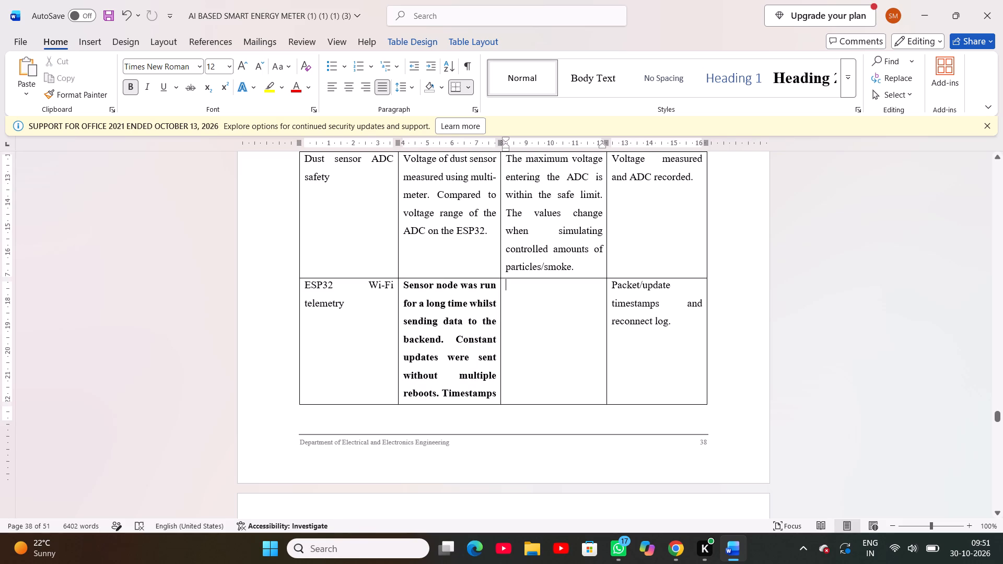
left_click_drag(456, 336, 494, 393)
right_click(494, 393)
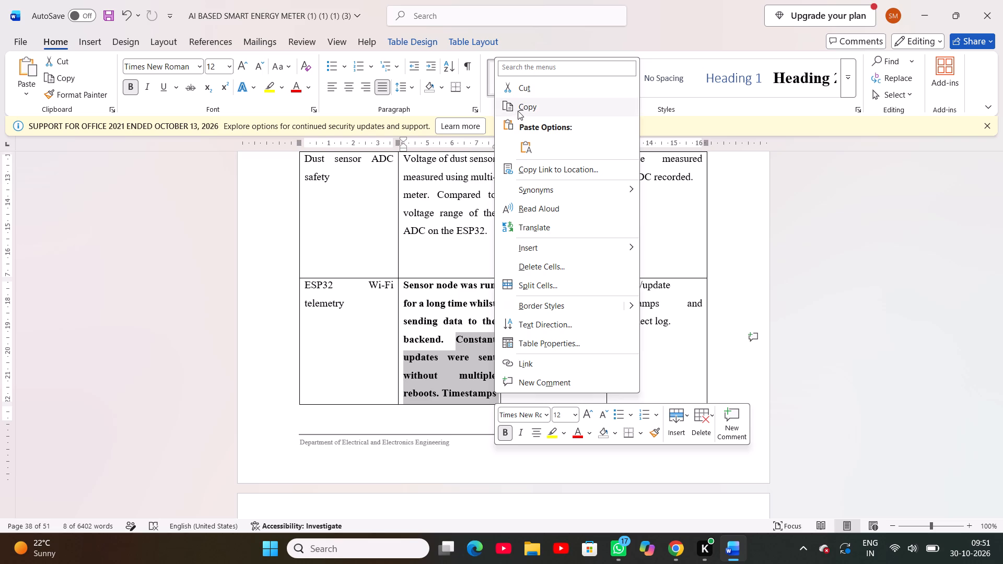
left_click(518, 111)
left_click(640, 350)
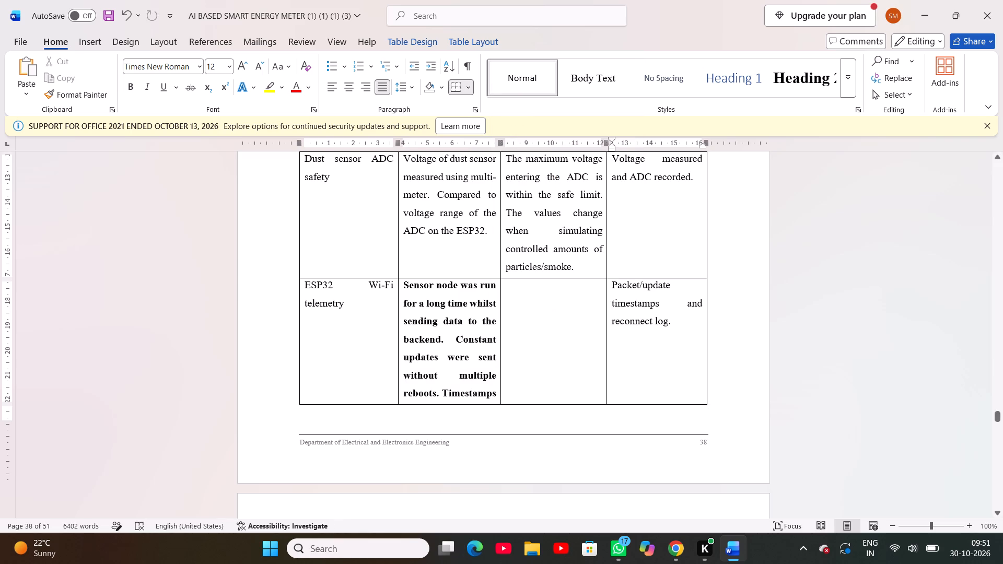
Switch to the plagiarism checker in Chrome and copy the ESP32 Wi-Fi Telemetry text from "Module automatically connected" to "without multiple reboots.".
scroll(610, 281, "down", 1)
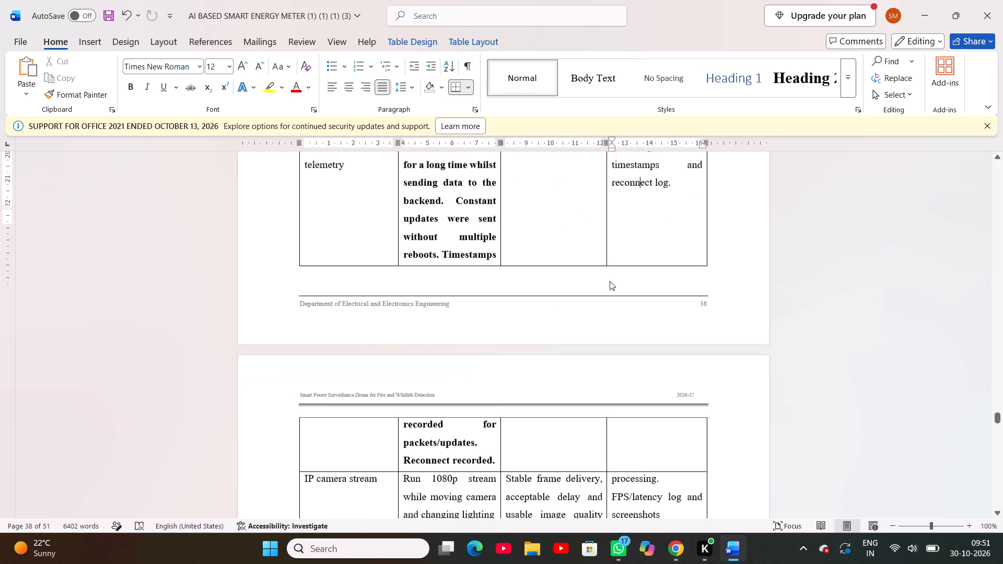
scroll(610, 281, "down", 1)
scroll(610, 281, "up", 1)
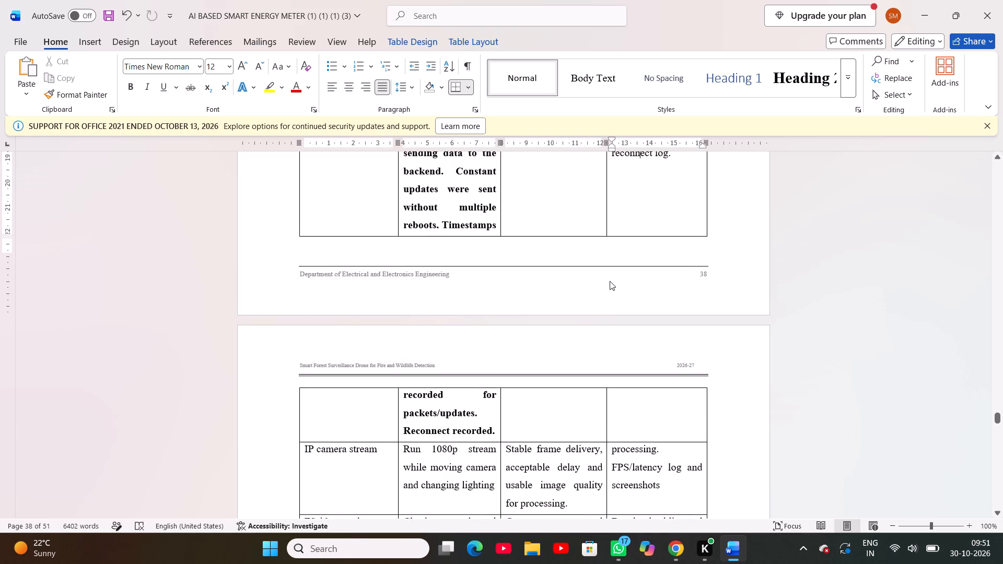
scroll(610, 281, "up", 1)
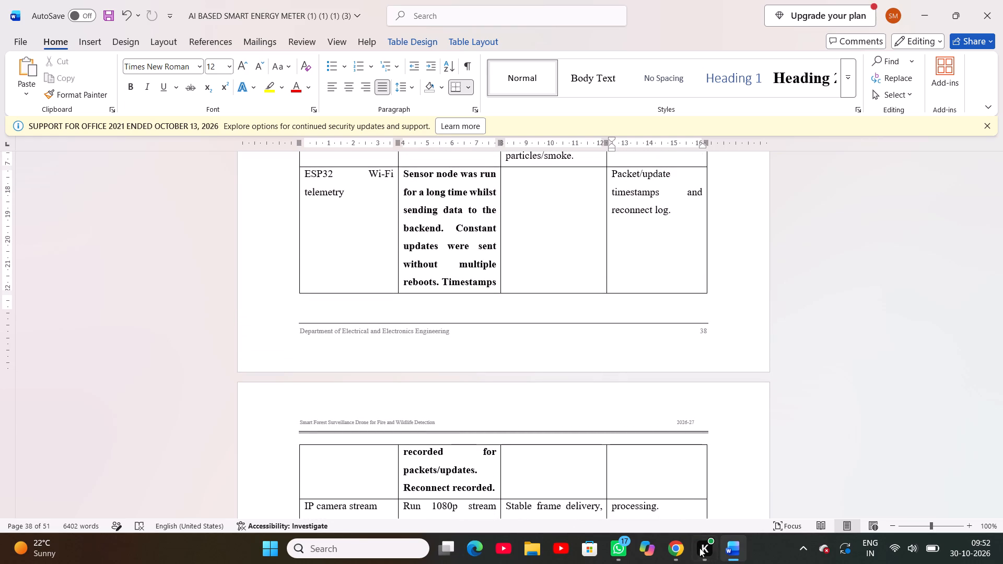
left_click(672, 493)
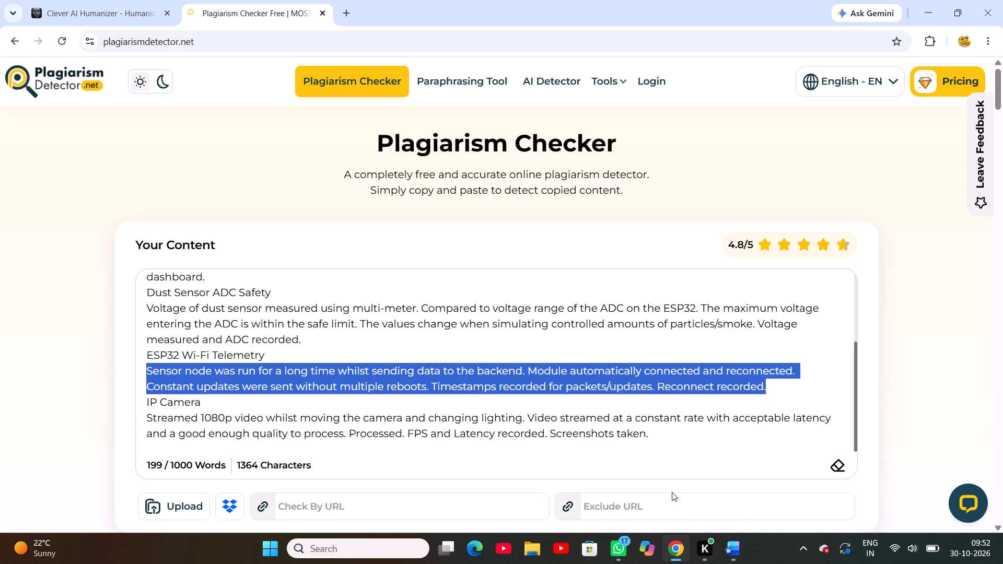
left_click(660, 416)
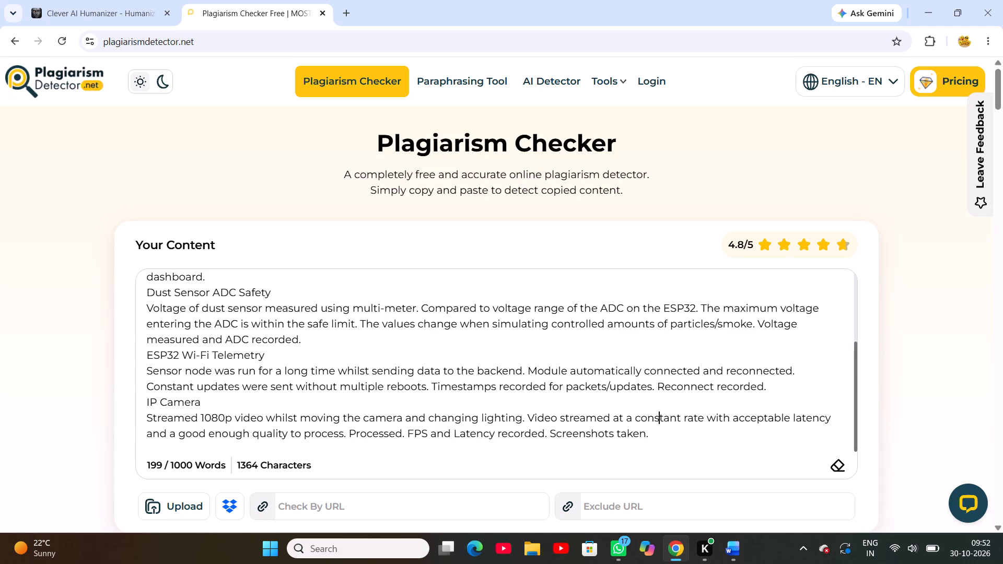
left_click_drag(527, 369, 435, 393)
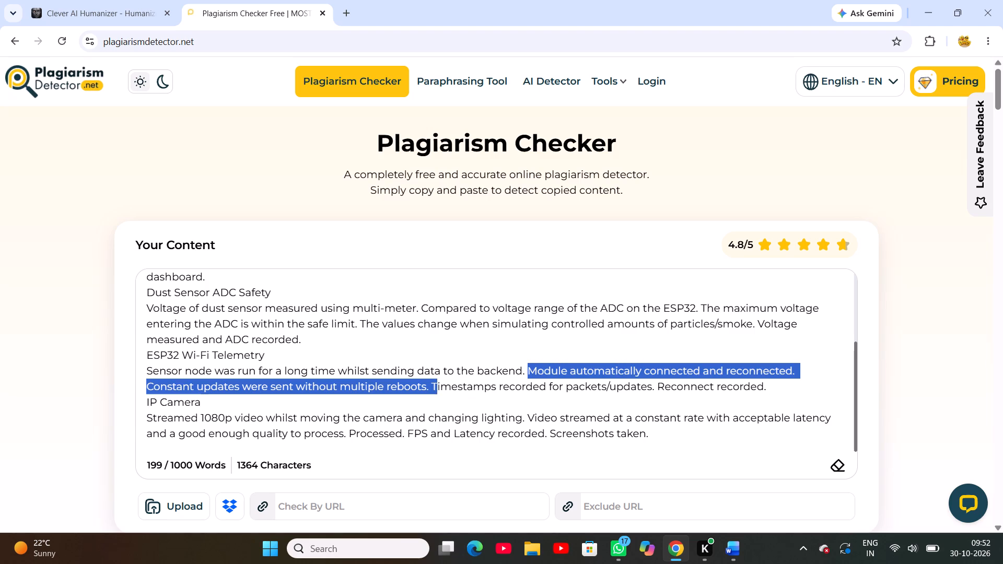
left_click_drag(435, 393, 428, 388)
right_click(428, 388)
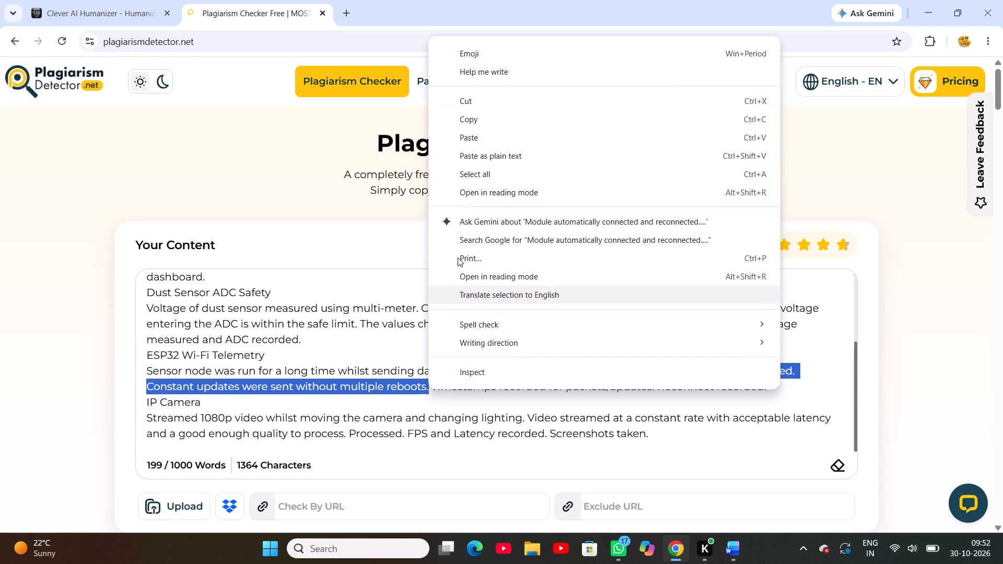
left_click(479, 120)
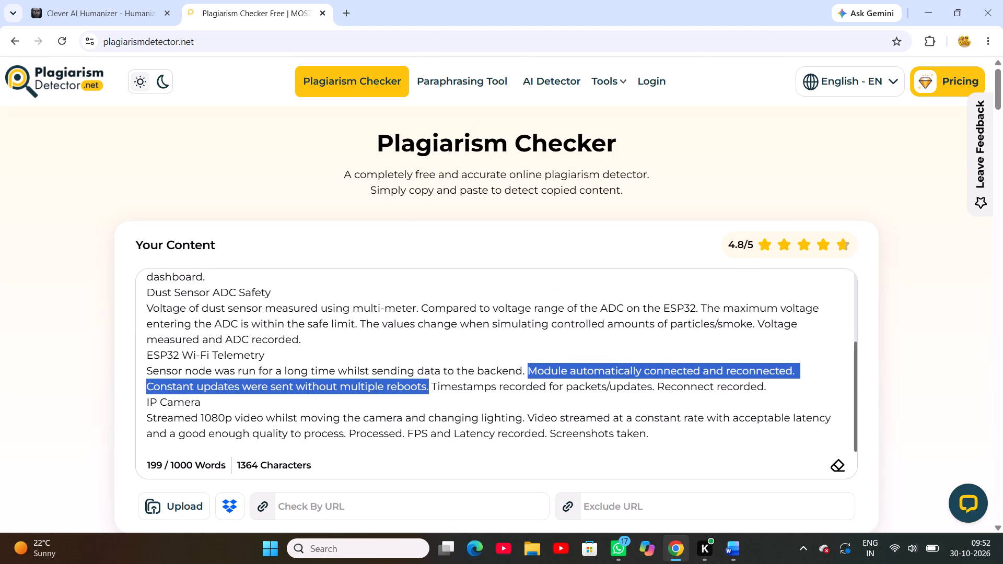
Return to the Word report and paste the copied text into the ESP32 Wi-Fi telemetry row's empty Behaviour cell.
left_click(730, 496)
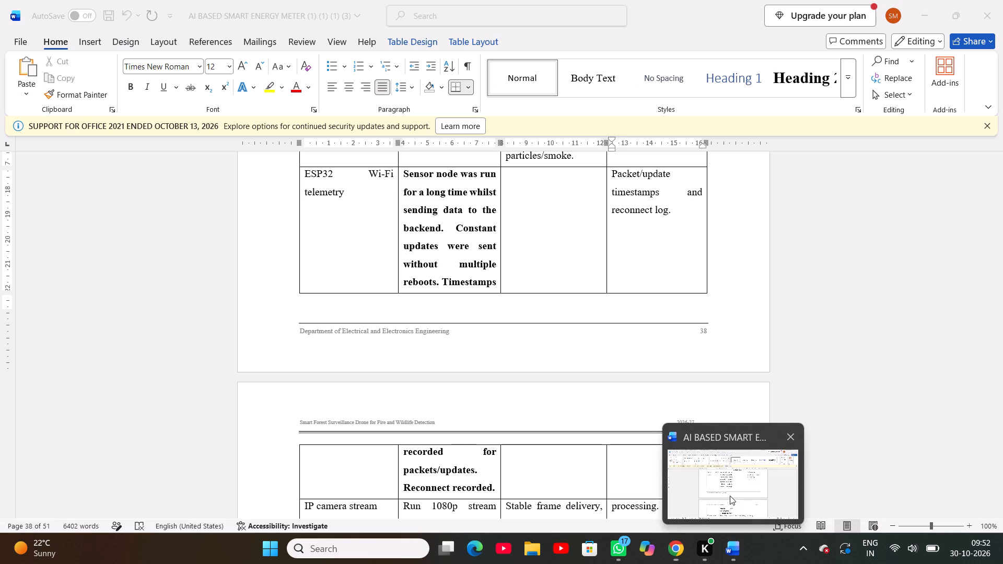
left_click(505, 177)
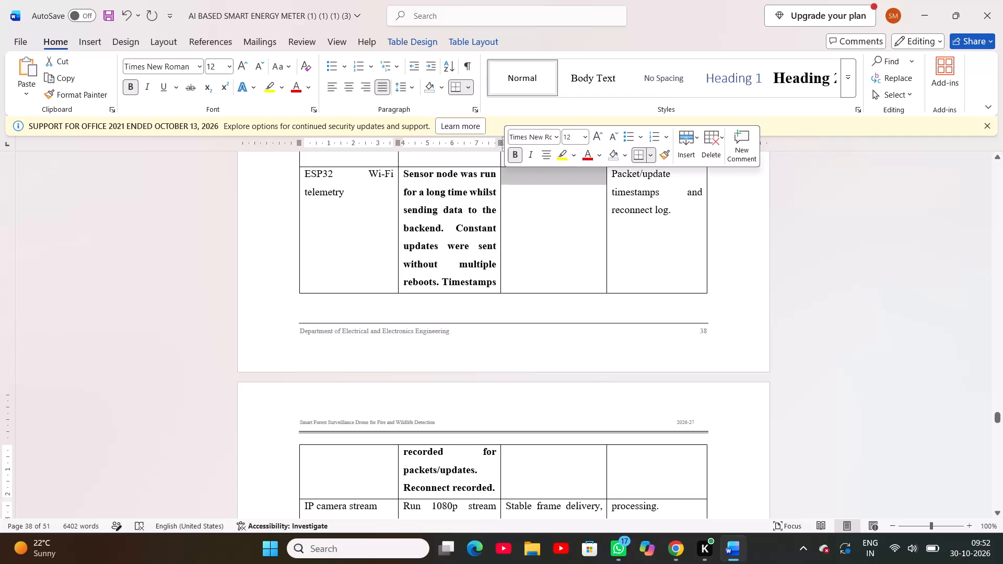
left_click(540, 224)
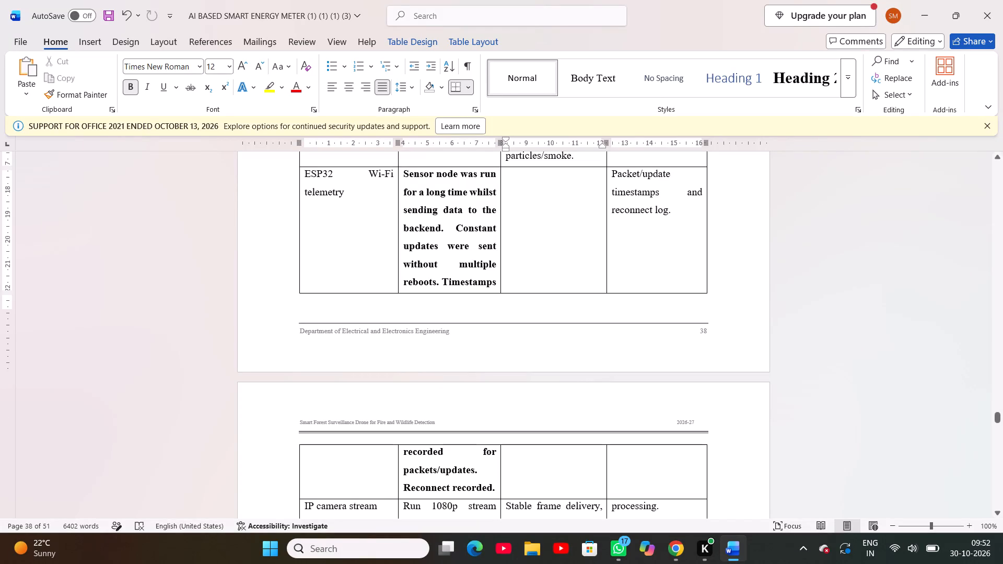
left_click(508, 174)
right_click(508, 174)
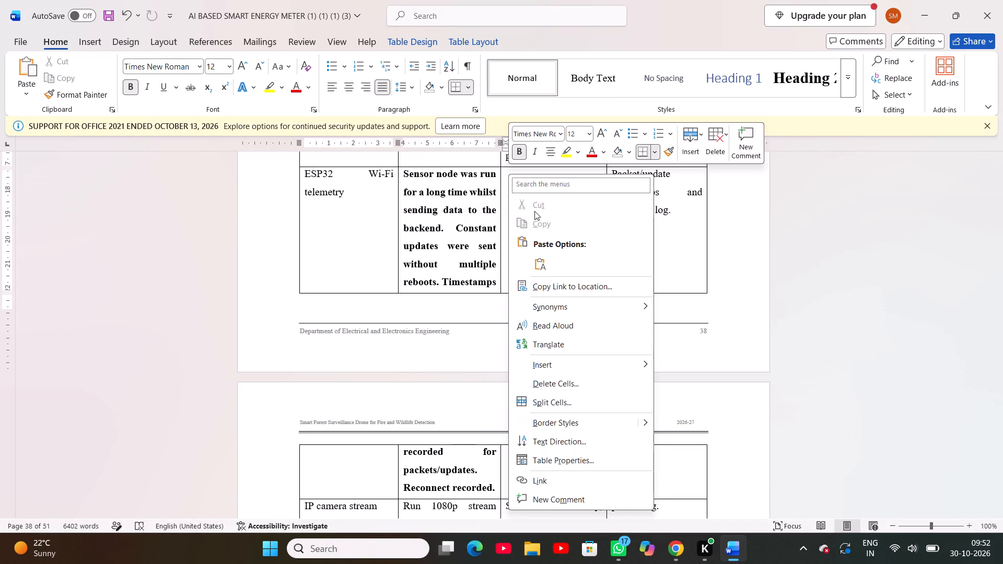
Paste the copied sentences from "Module automatically connected" to "without multiple reboots." into the ESP32 Wi-Fi telemetry row's empty Behaviour cell.
left_click(542, 262)
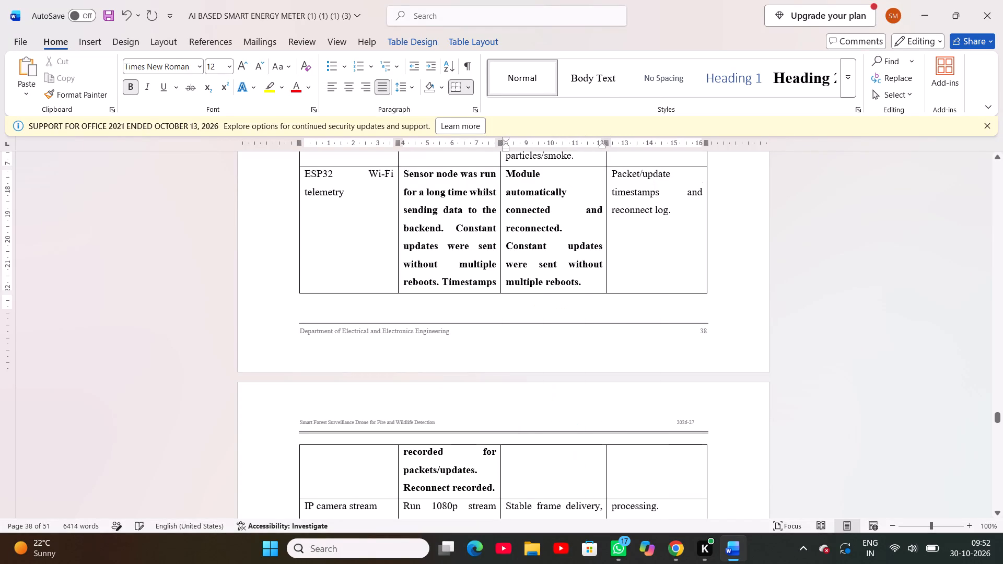
Delete the text from "Constant updates" to "Reconnect recorded." in the ESP32 Wi-Fi telemetry row's Procedure cell.
left_click_drag(455, 228, 491, 285)
key("BackSpace")
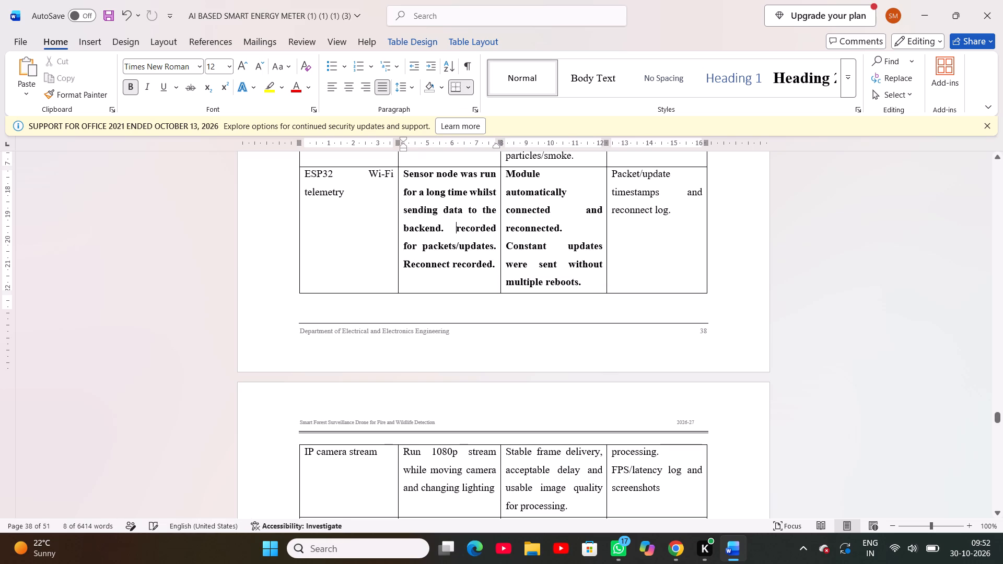
left_click_drag(454, 229, 474, 249)
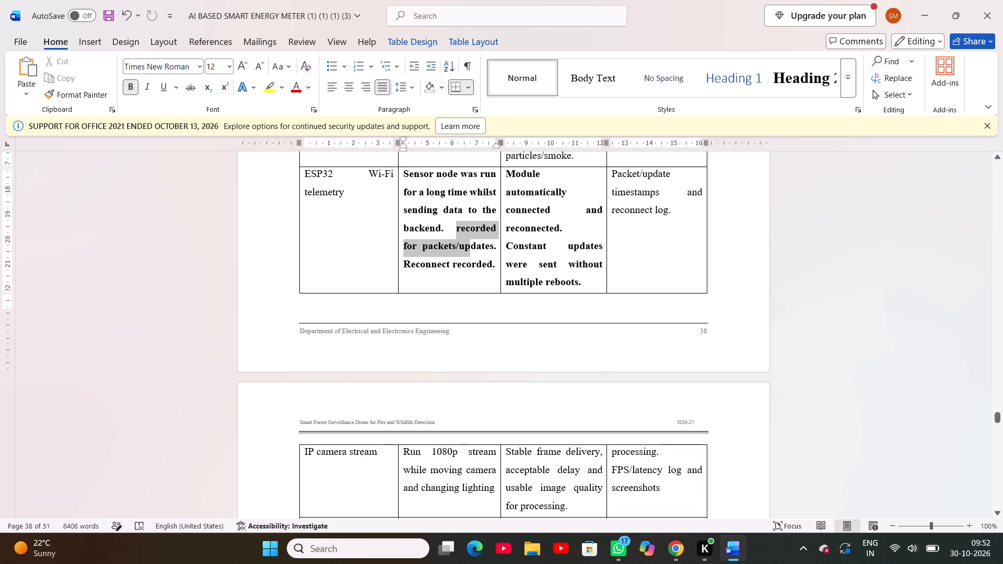
left_click_drag(474, 249, 495, 272)
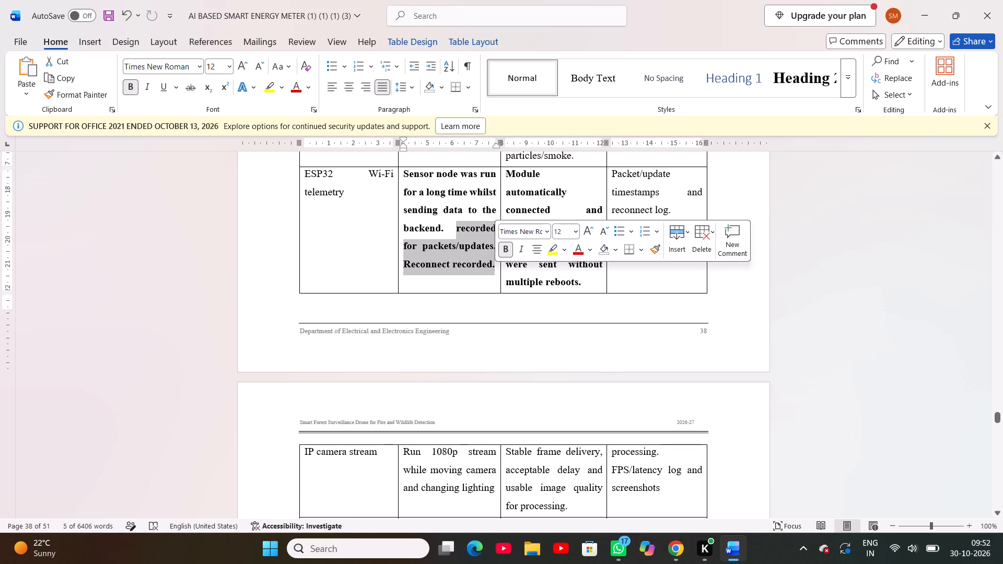
key("BackSpace")
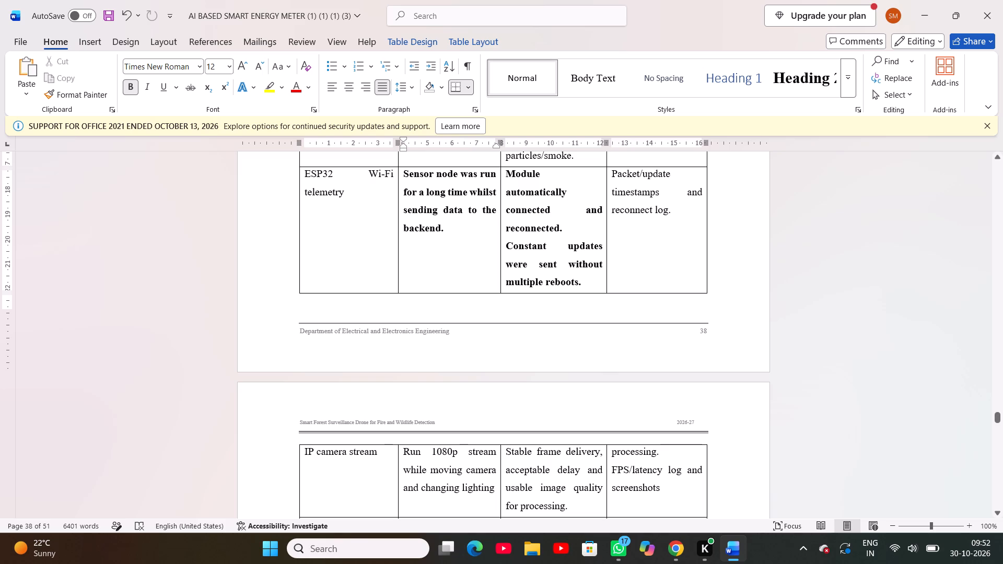
Delete "Packet/update timestamps and reconnect log." from the ESP32 Wi-Fi telemetry row's last cell.
left_click_drag(615, 172, 655, 236)
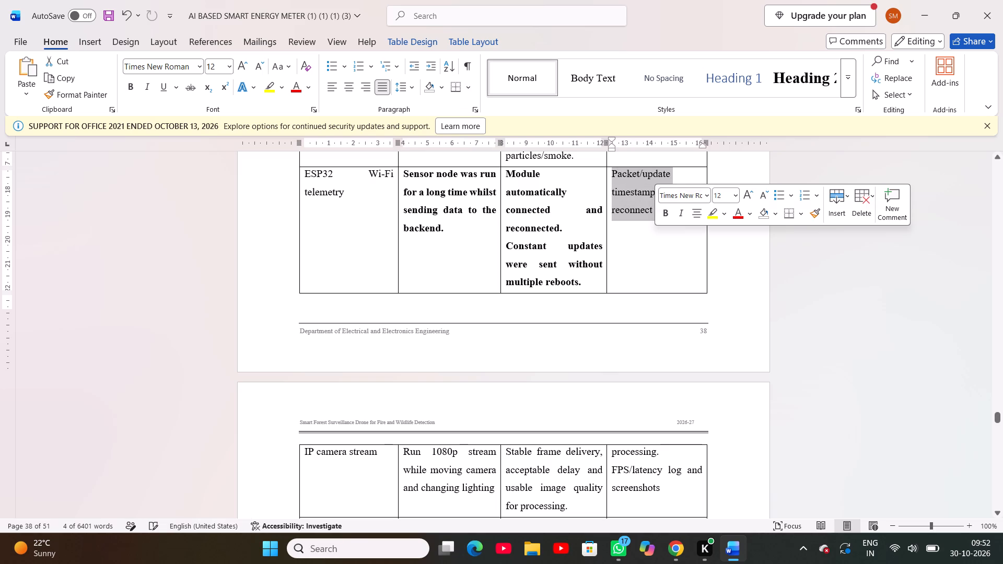
key("BackSpace")
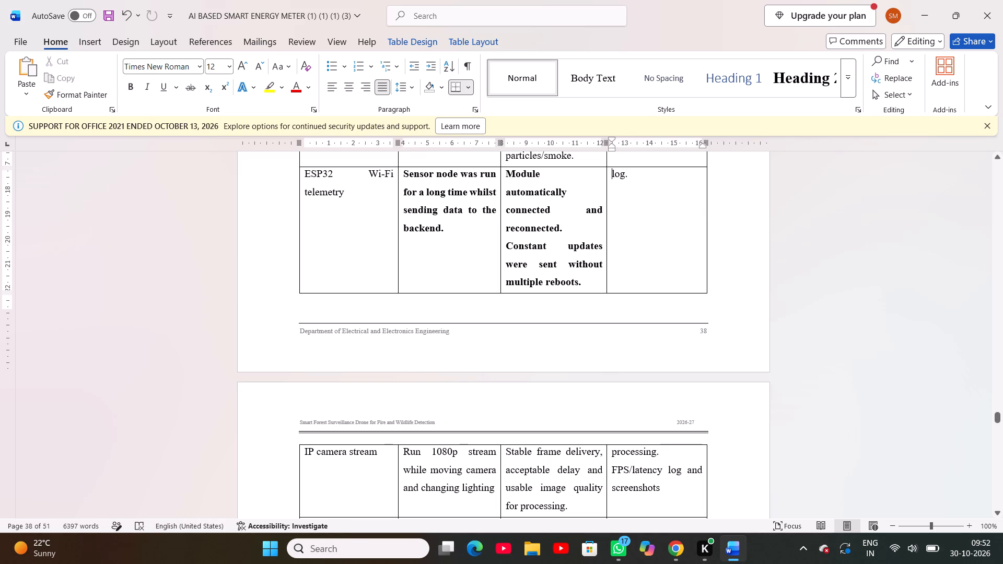
left_click_drag(613, 173, 631, 176)
key("BackSpace")
Copy "Timestamps recorded for packets/updates. Reconnect recorded." from Chrome's plagiarism checker page into the ESP32 Wi-Fi telemetry row's empty last cell in Word.
left_click(684, 497)
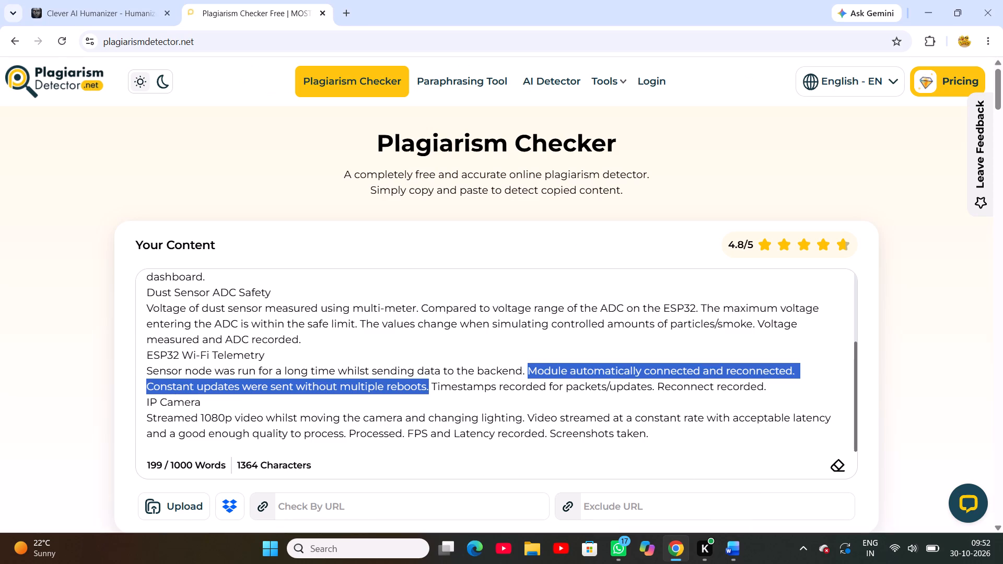
left_click(669, 406)
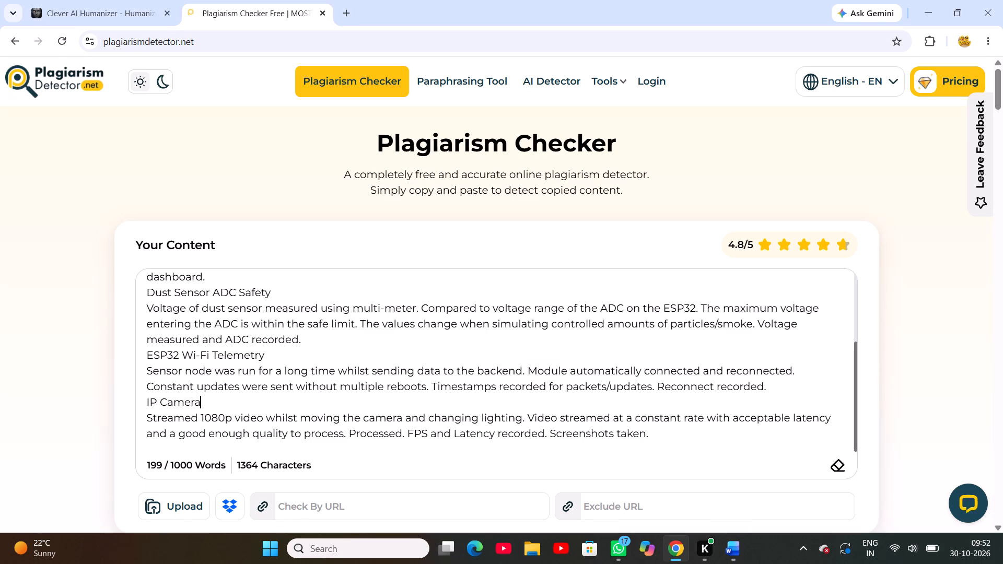
left_click_drag(431, 385, 798, 393)
scroll(712, 390, "right", 1)
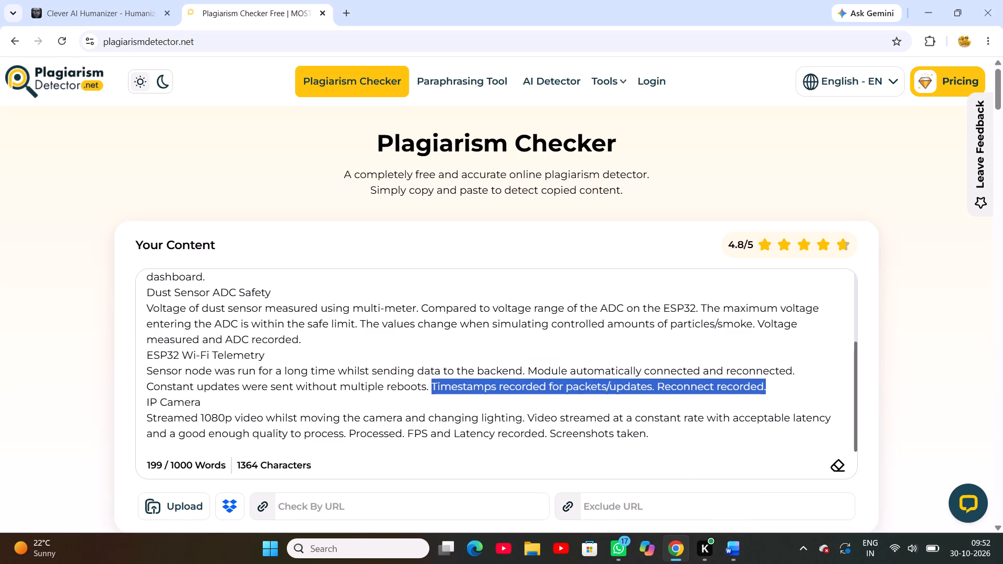
scroll(798, 393, "right", 1)
left_click_drag(798, 393, 790, 394)
right_click(790, 394)
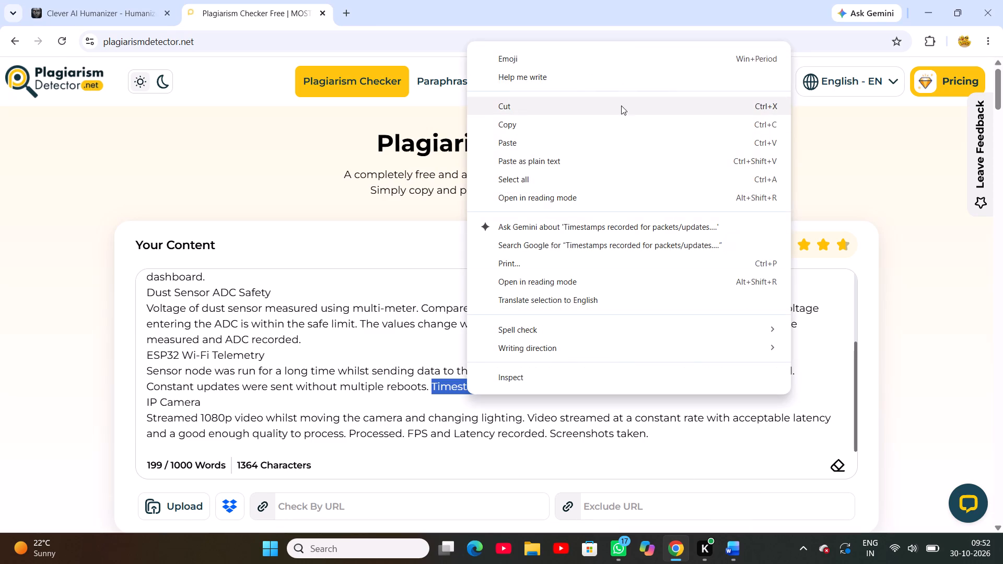
left_click(620, 122)
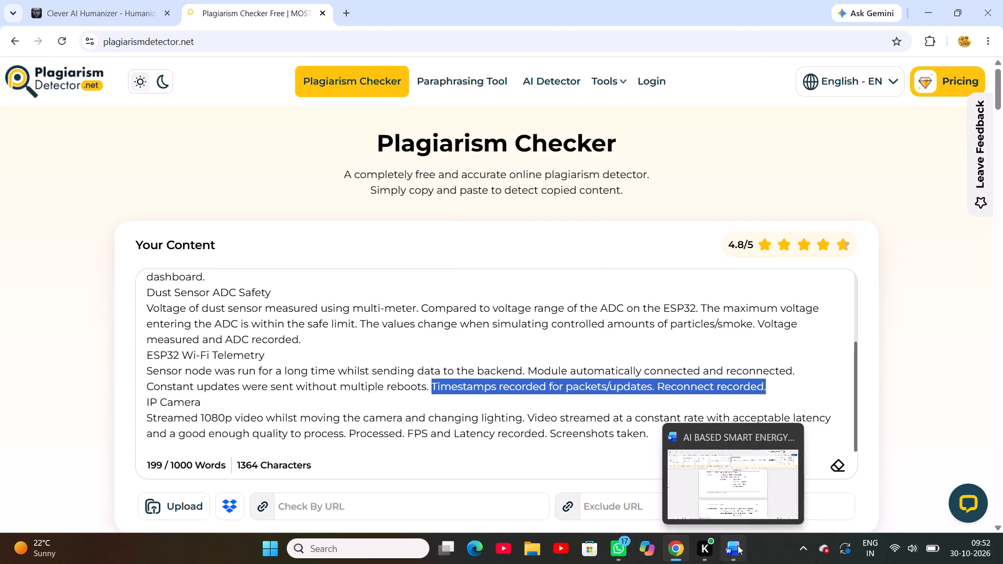
left_click(750, 494)
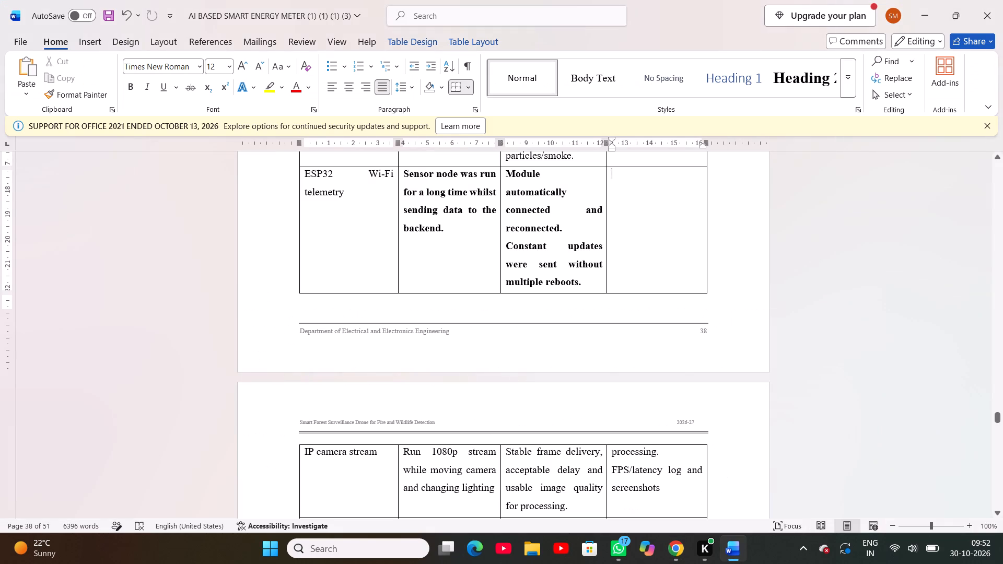
left_click(614, 175)
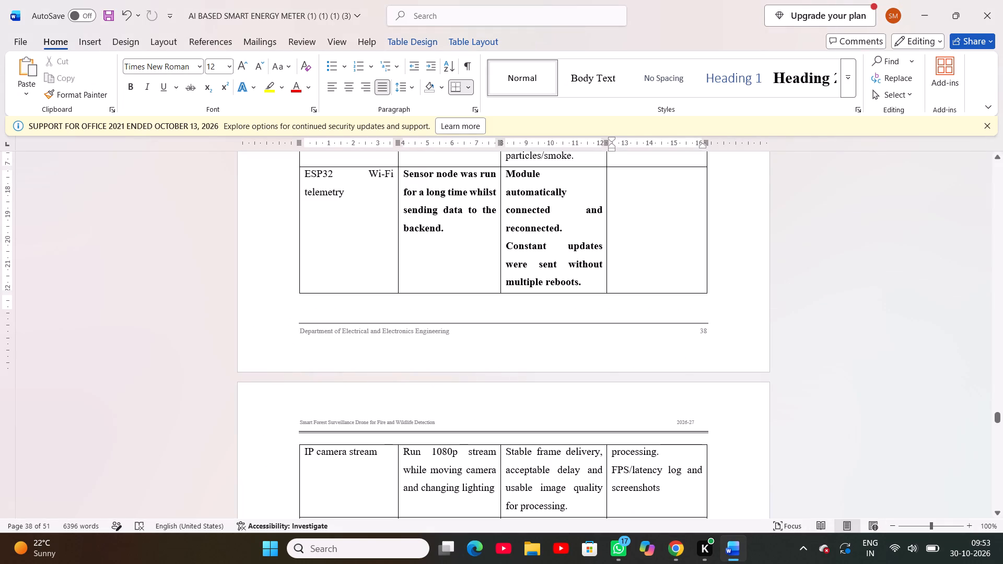
right_click(614, 175)
left_click(651, 265)
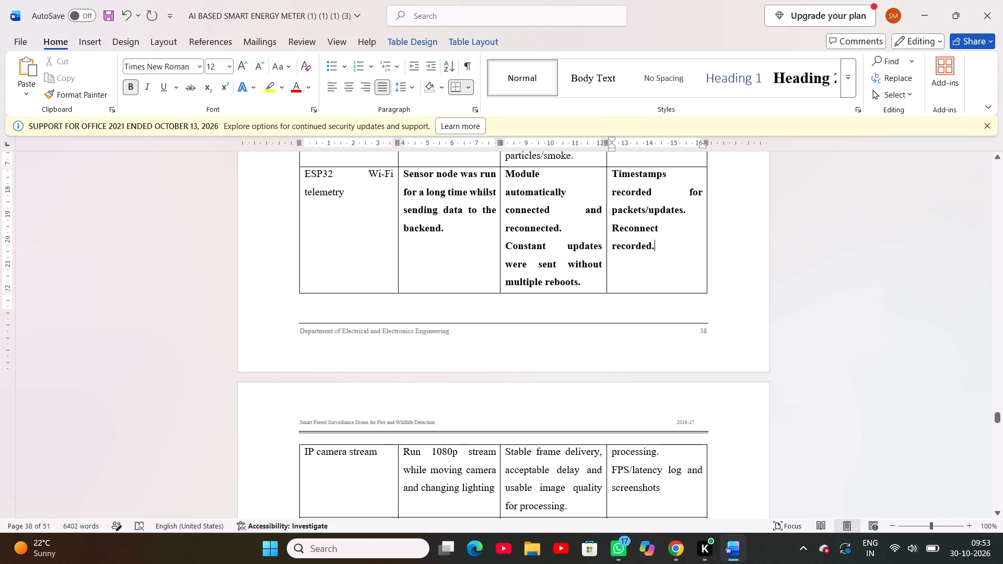
Remove the bold formatting from the three reworded cells of the ESP32 Wi-Fi telemetry row.
left_click_drag(404, 172, 650, 243)
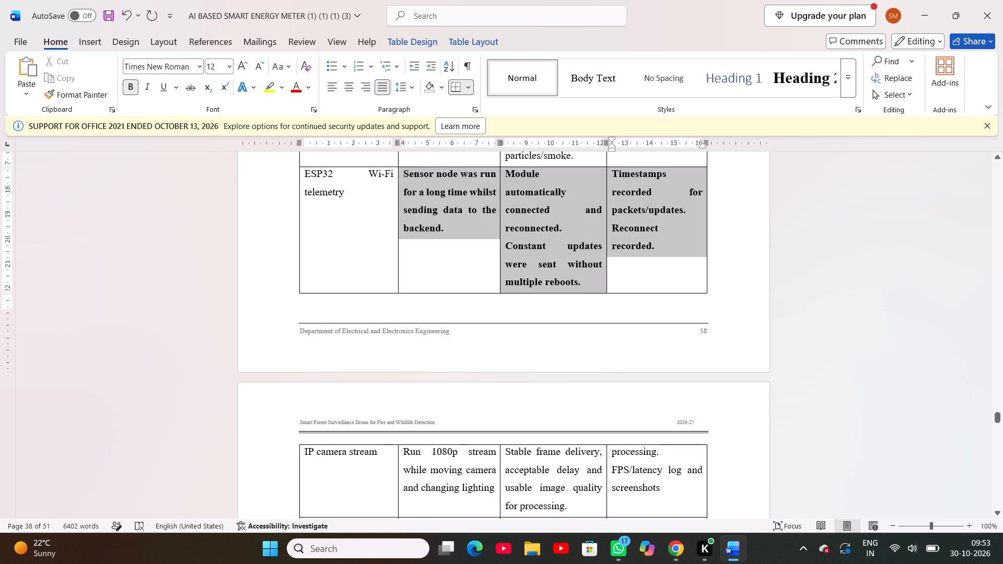
left_click_drag(650, 243, 679, 243)
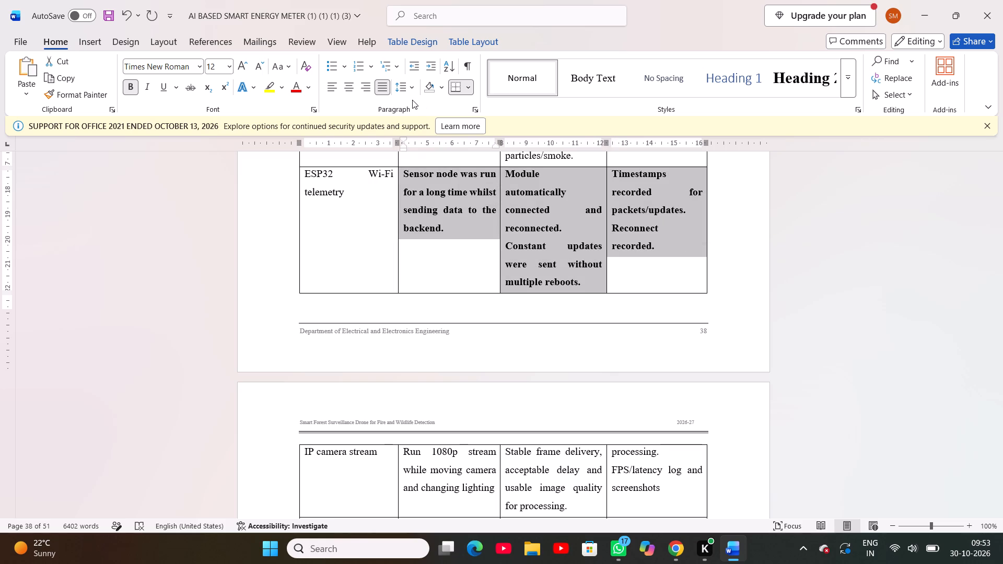
left_click(127, 90)
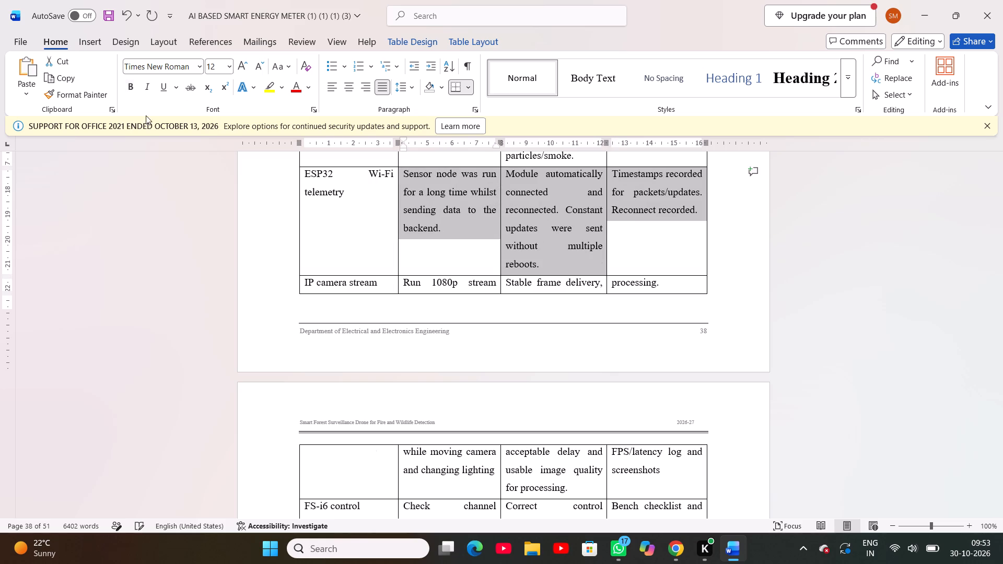
left_click(346, 257)
Switch to the plagiarism checker page in Chrome and bring up the IP Camera passage.
scroll(346, 257, "down", 1)
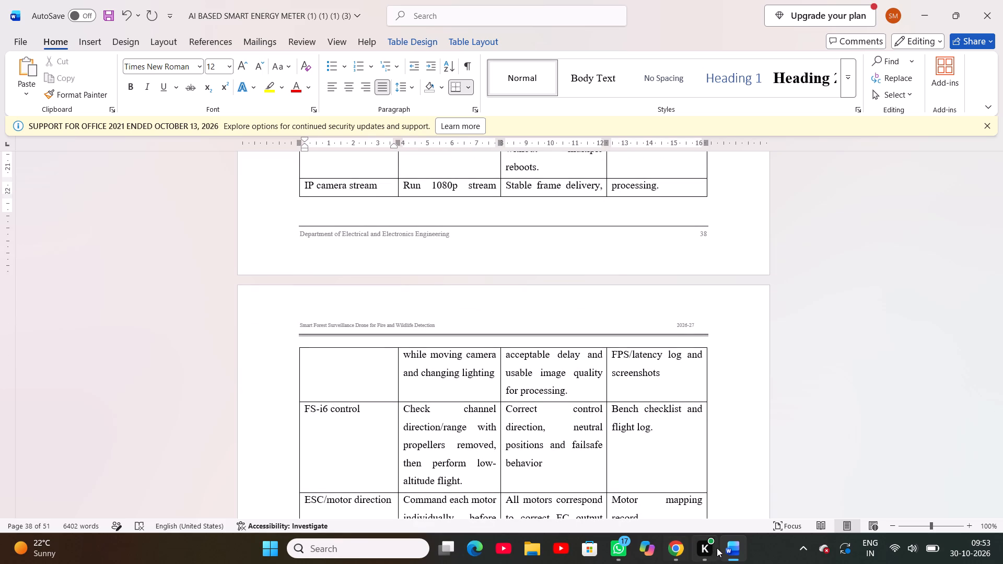
left_click(729, 502)
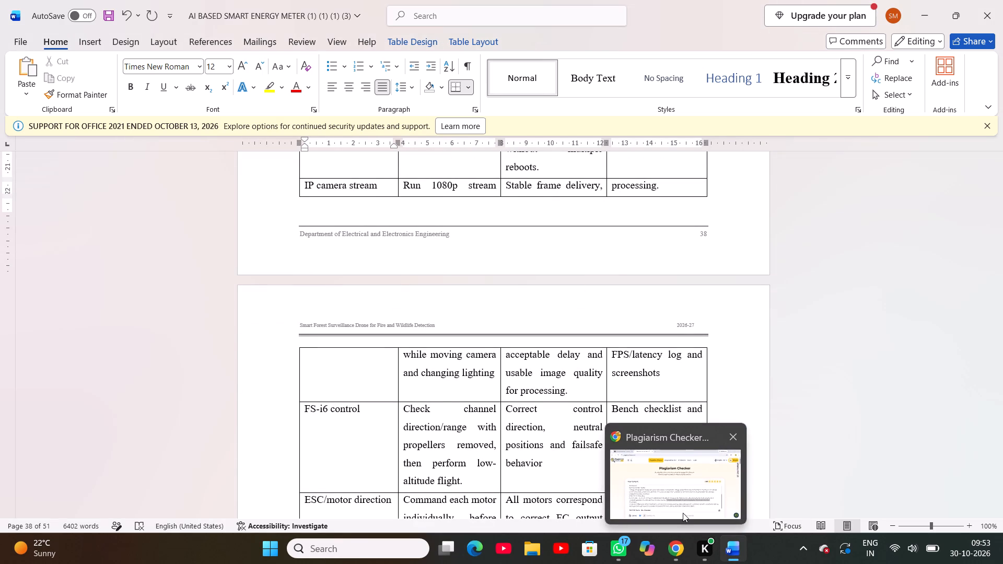
left_click(683, 513)
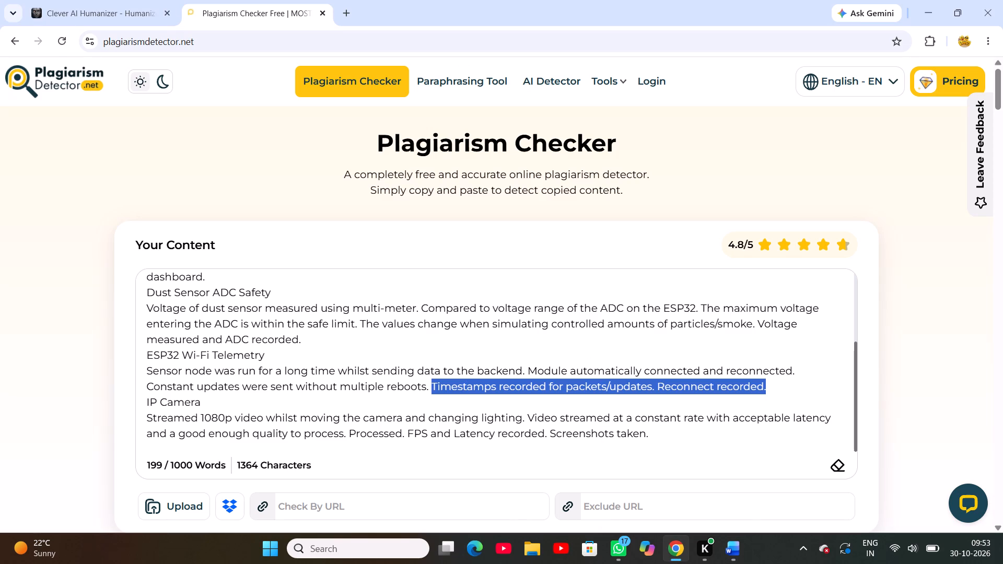
left_click(569, 404)
scroll(569, 404, "down", 1)
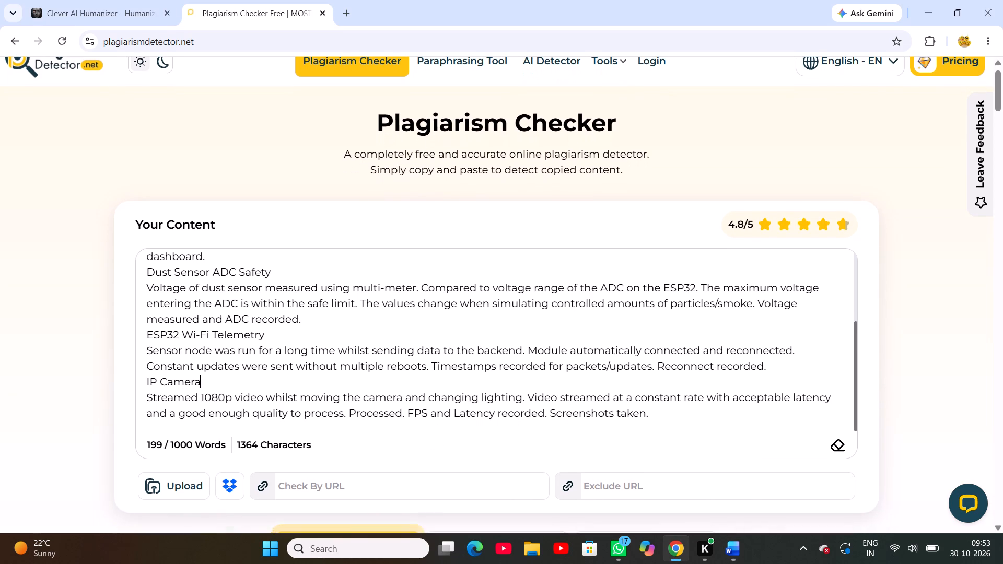
scroll(569, 404, "down", 1)
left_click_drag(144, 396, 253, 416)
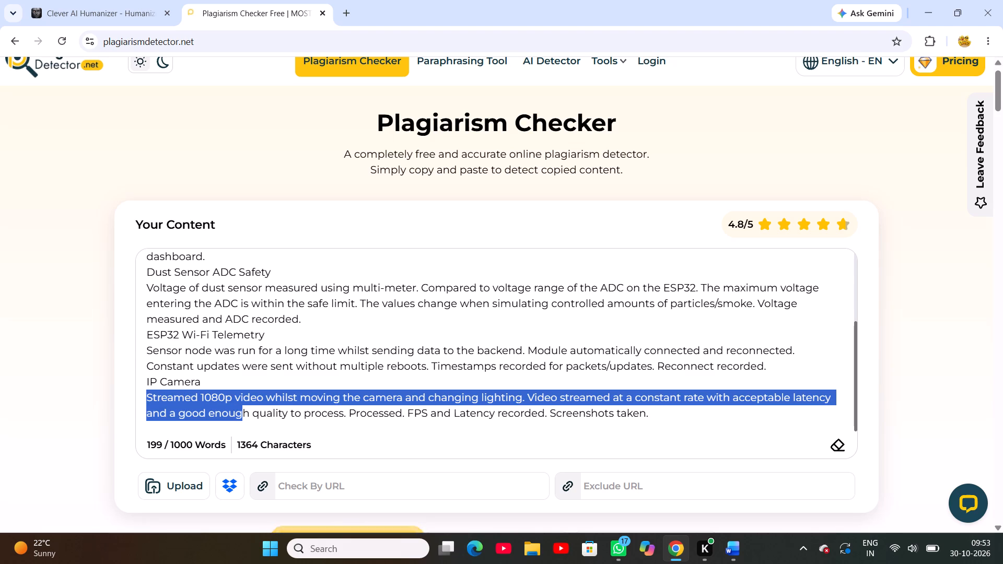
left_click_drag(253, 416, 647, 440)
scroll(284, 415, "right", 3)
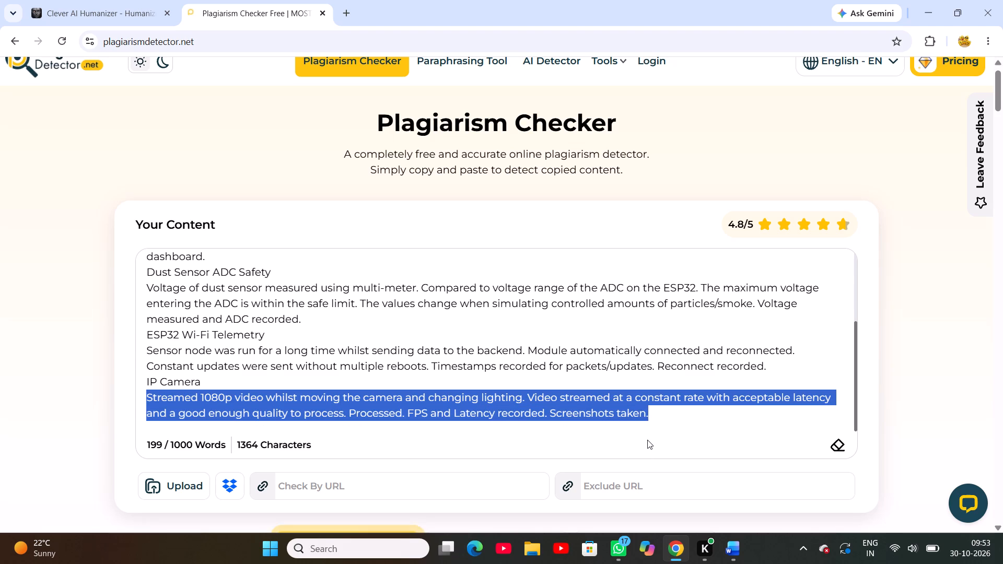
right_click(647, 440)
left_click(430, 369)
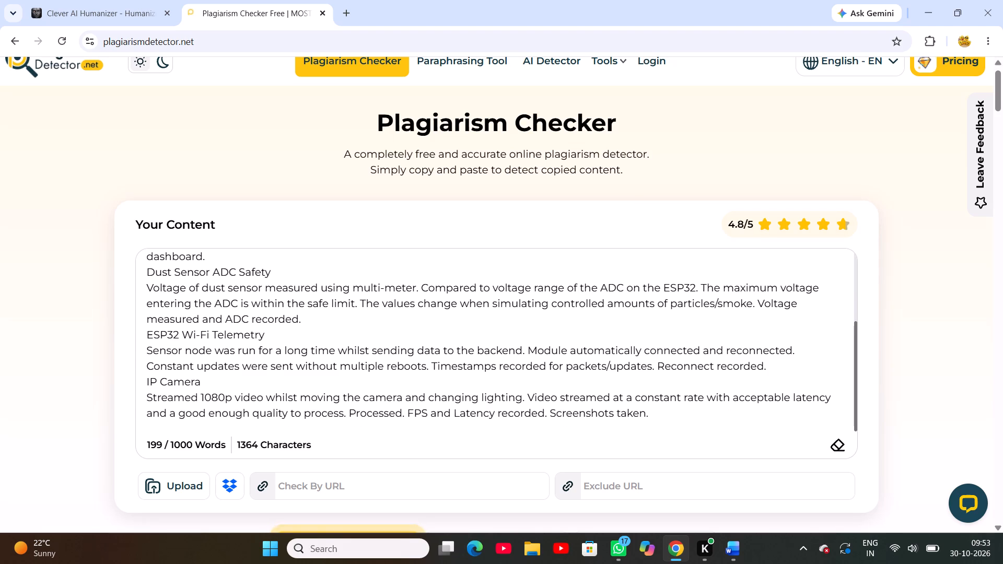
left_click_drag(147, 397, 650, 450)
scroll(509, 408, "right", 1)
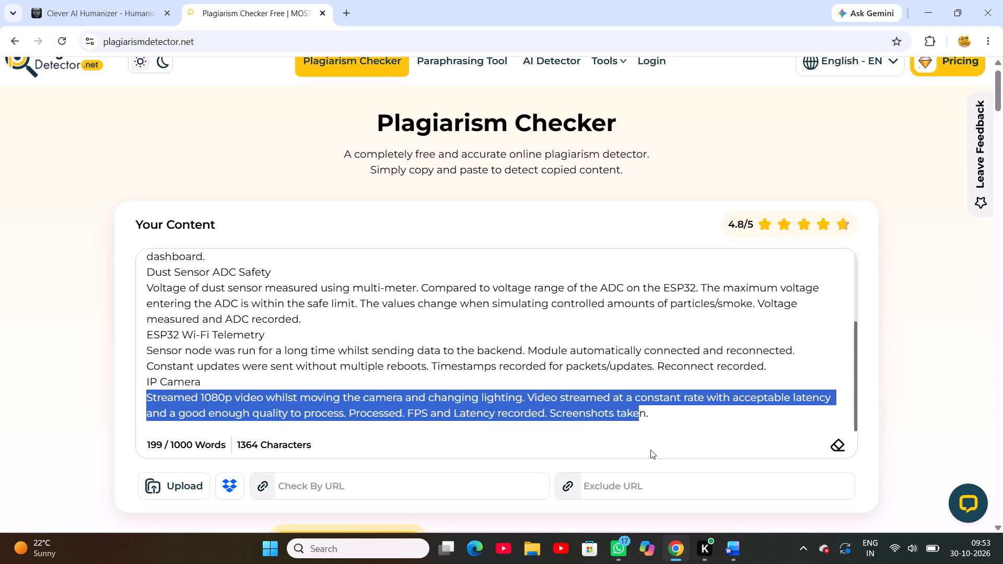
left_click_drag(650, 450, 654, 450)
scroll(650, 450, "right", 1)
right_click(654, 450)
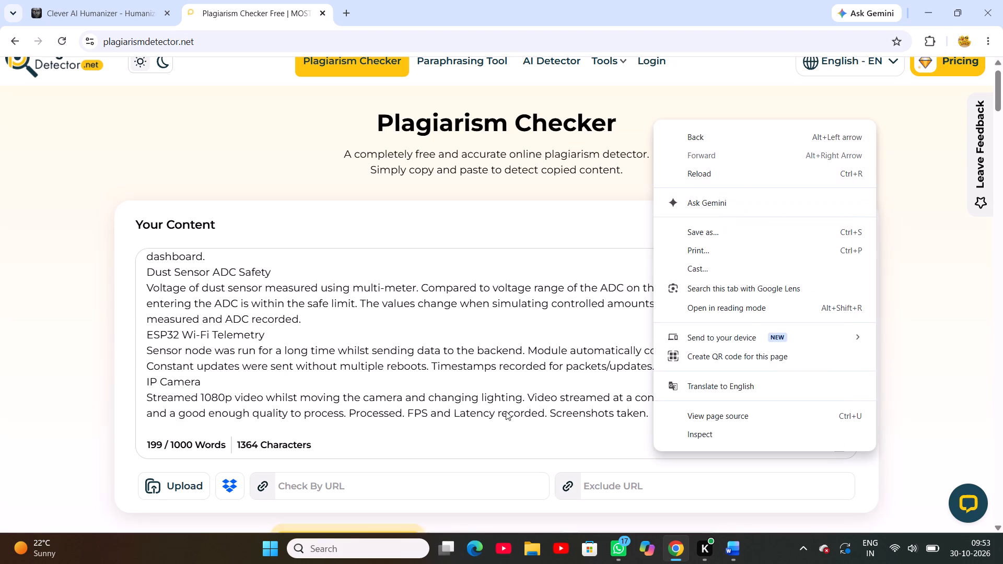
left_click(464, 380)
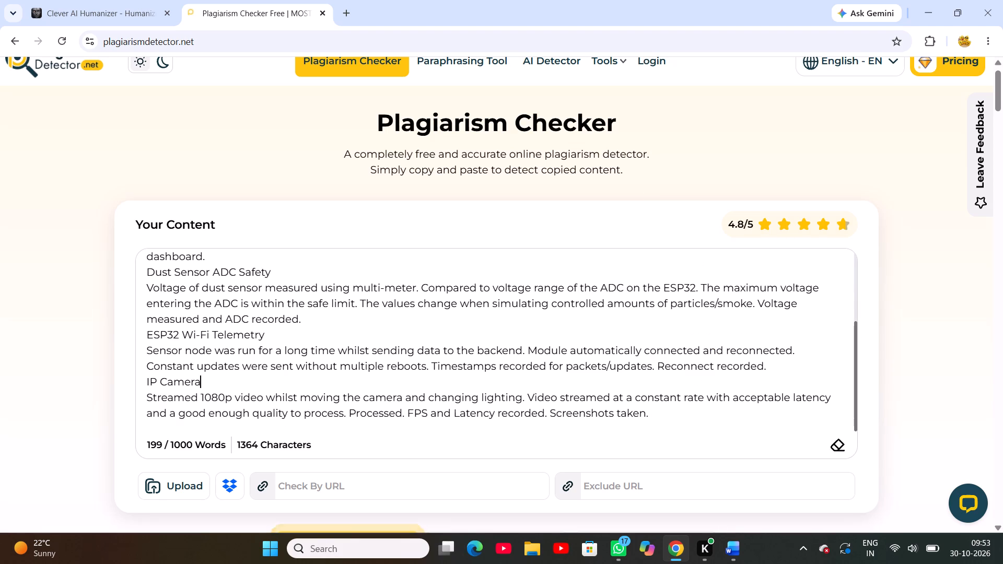
Copy the IP Camera passage from "Streamed 1080p video" to "Screenshots taken." on the plagiarism checker page.
left_click(147, 396)
left_click_drag(147, 395, 344, 417)
scroll(345, 417, "right", 3)
left_click_drag(344, 417, 634, 424)
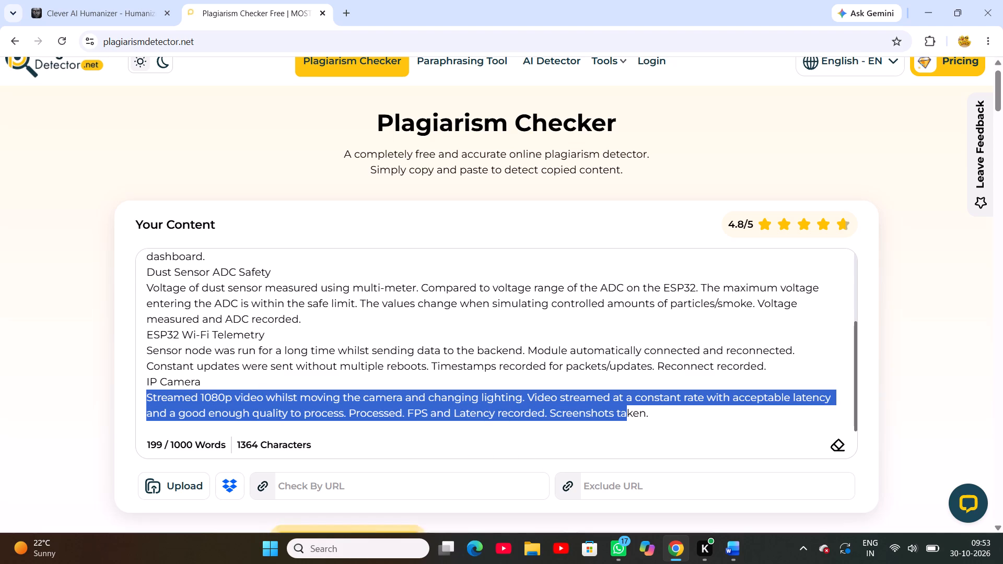
left_click_drag(634, 424, 666, 430)
right_click(666, 430)
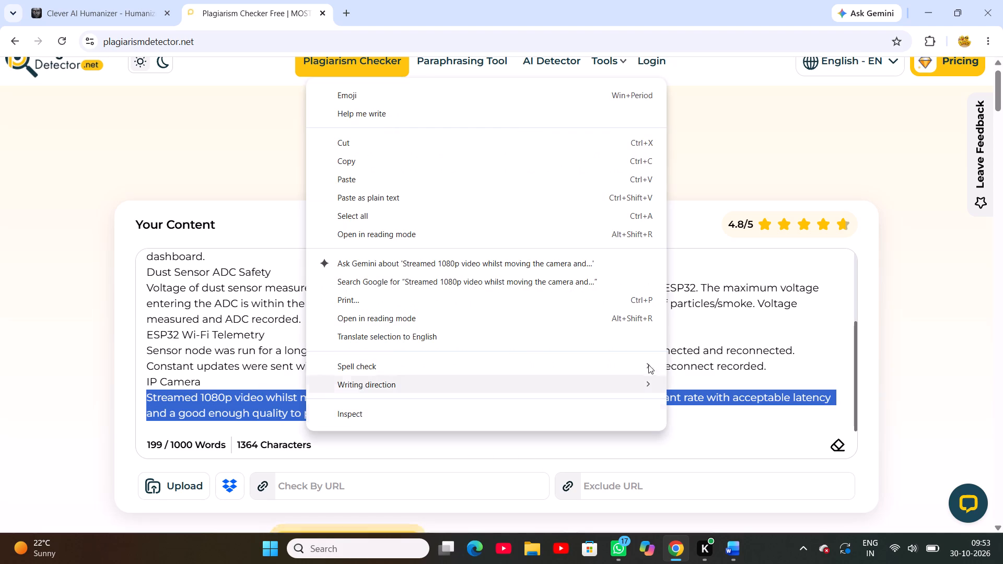
left_click(481, 166)
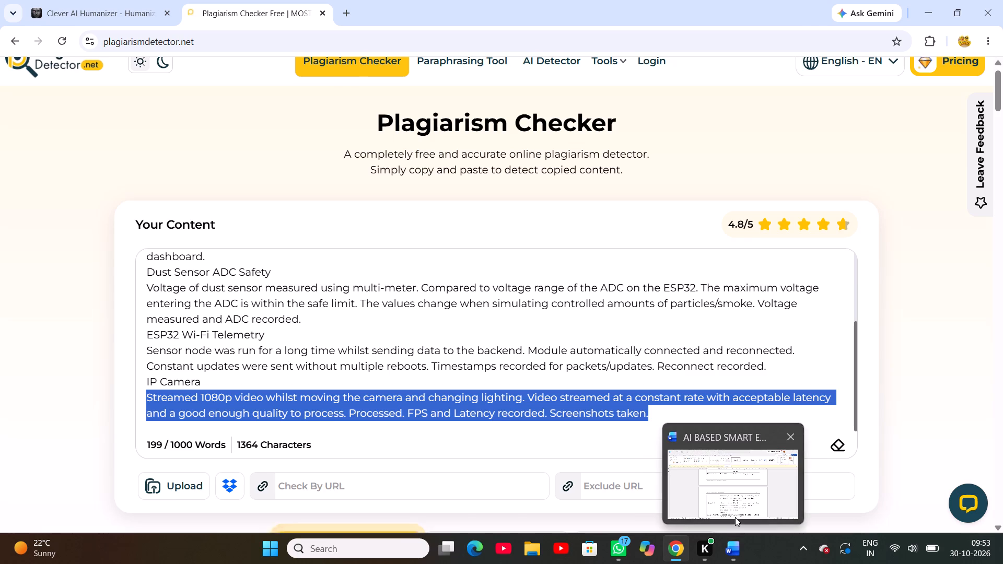
In Word, replace the IP camera stream row's Procedure text with the copied passage from "Streamed 1080p video" to "Screenshots taken.".
left_click(735, 517)
scroll(735, 517, "up", 1)
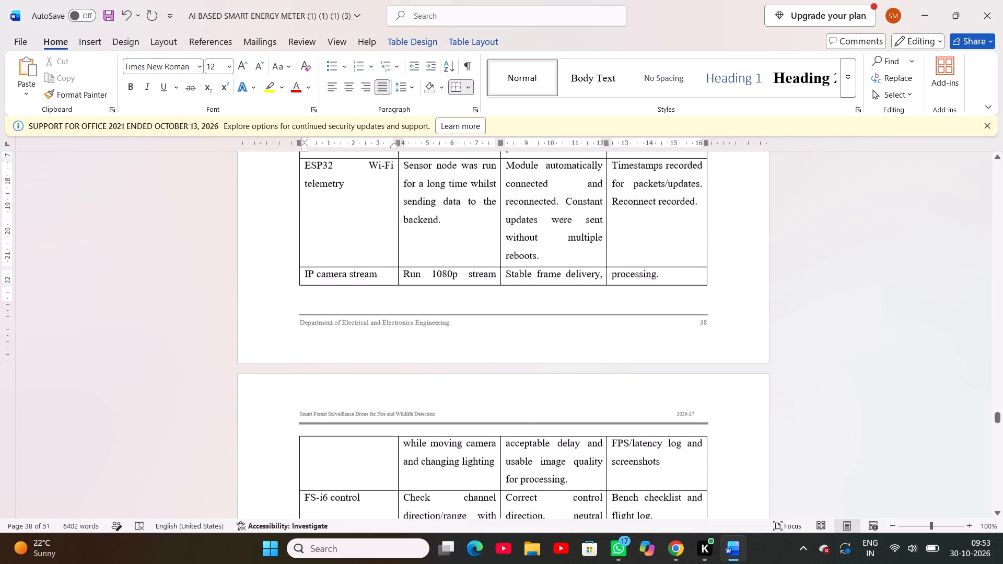
left_click_drag(404, 273, 495, 481)
key("BackSpace")
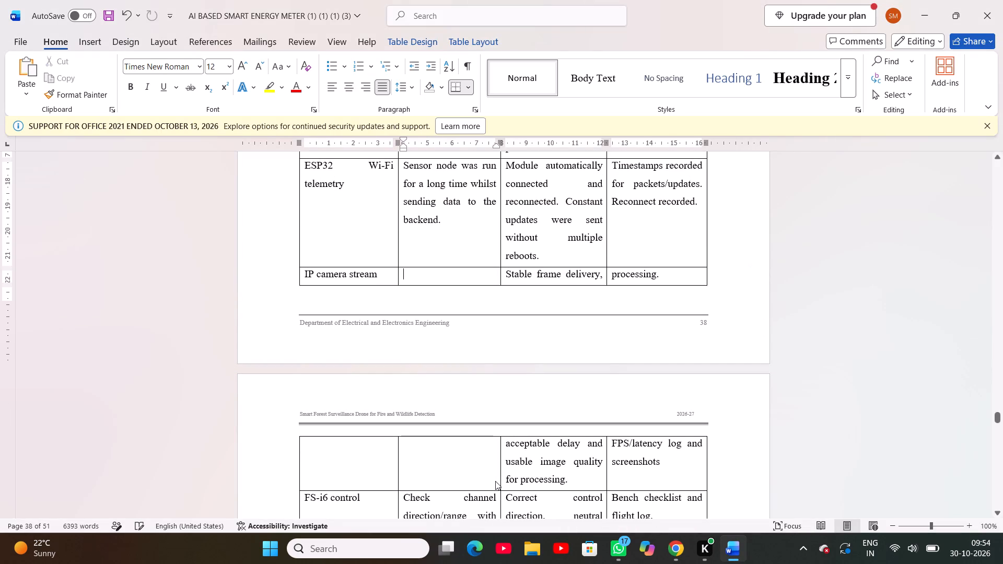
left_click(405, 273)
right_click(405, 273)
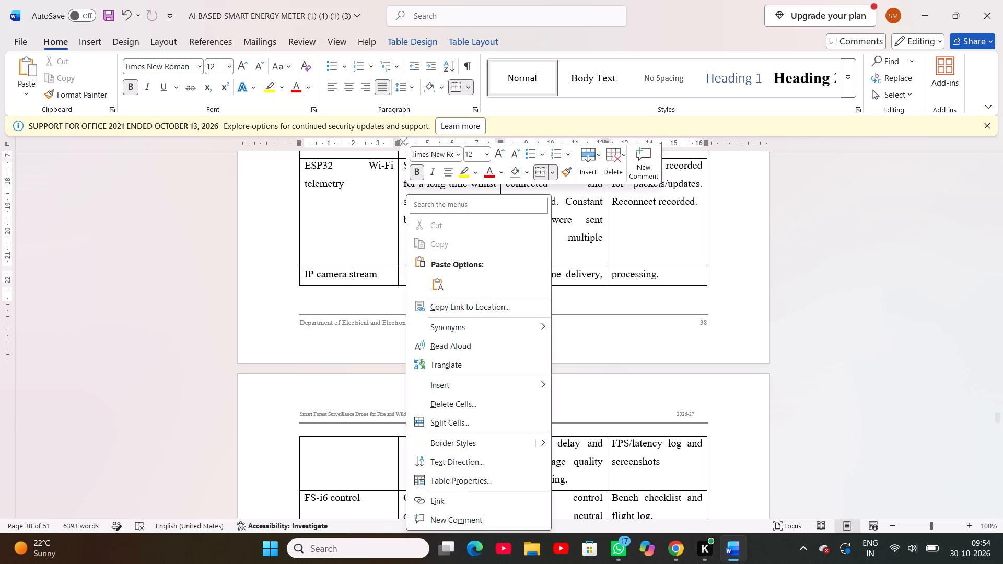
left_click(441, 283)
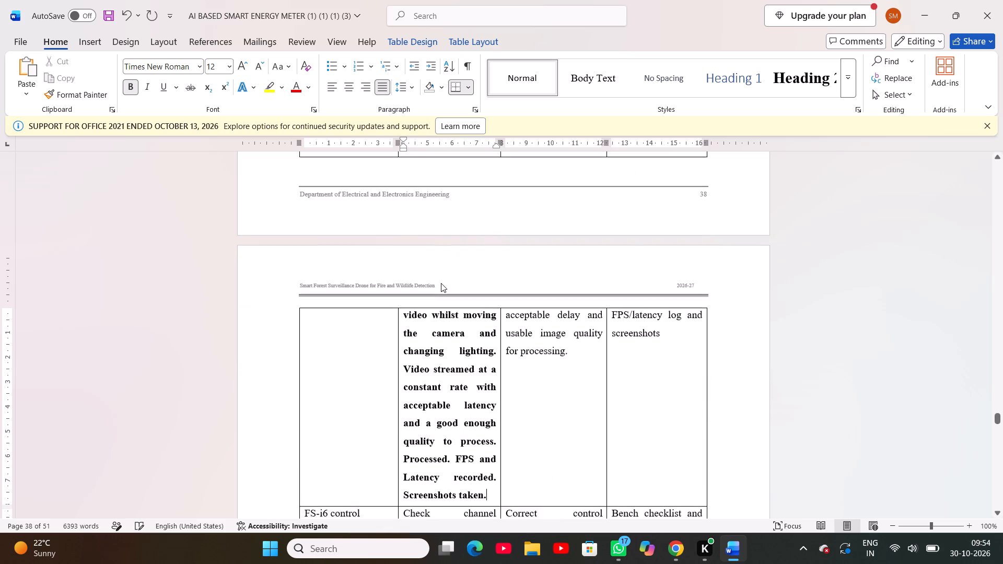
Replace the IP camera stream row's third-column text with the sentence "Video streamed at a constant rate… to process." copied from its Procedure cell.
scroll(441, 283, "up", 1)
scroll(441, 283, "down", 1)
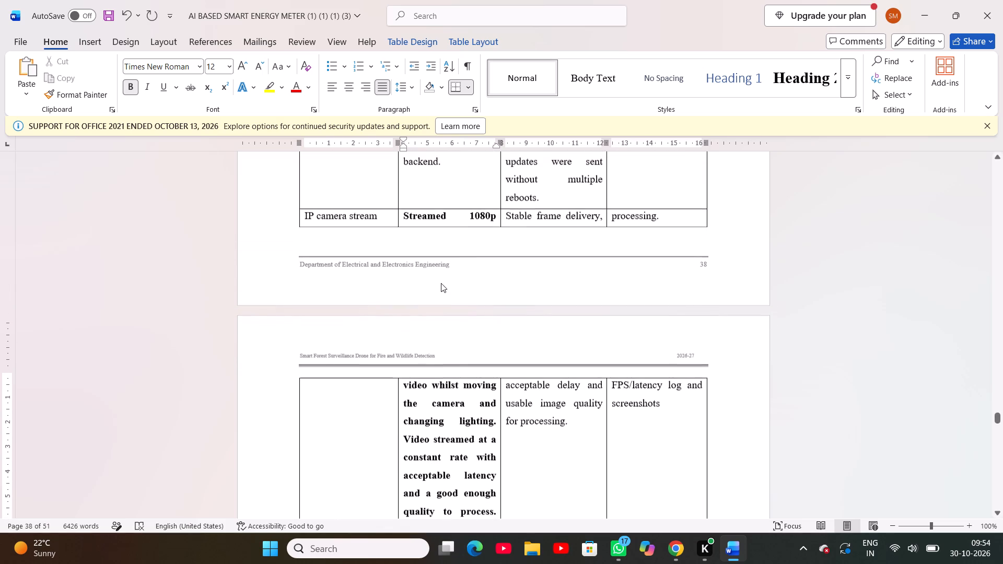
scroll(441, 283, "down", 1)
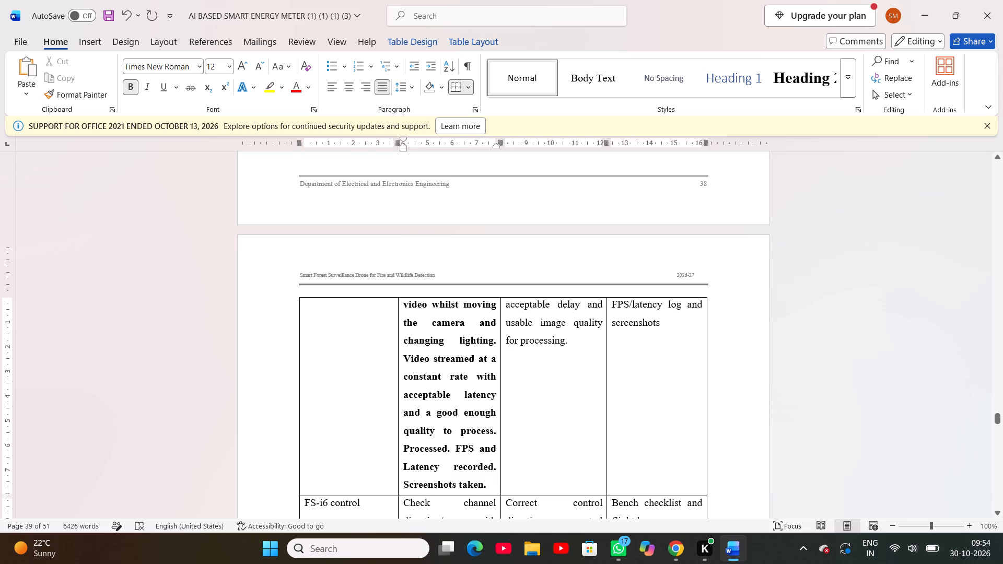
left_click_drag(406, 357, 494, 431)
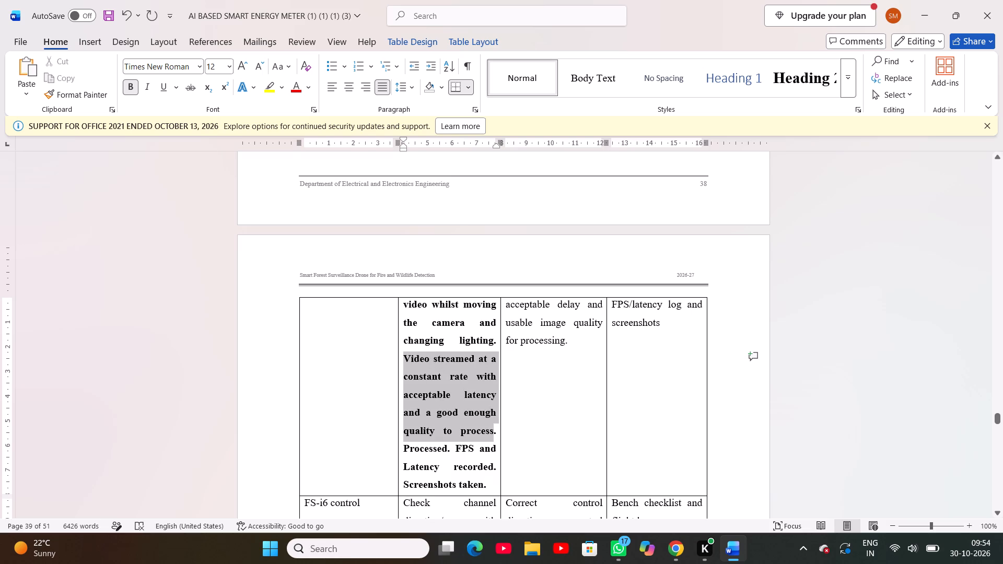
left_click_drag(494, 431, 496, 433)
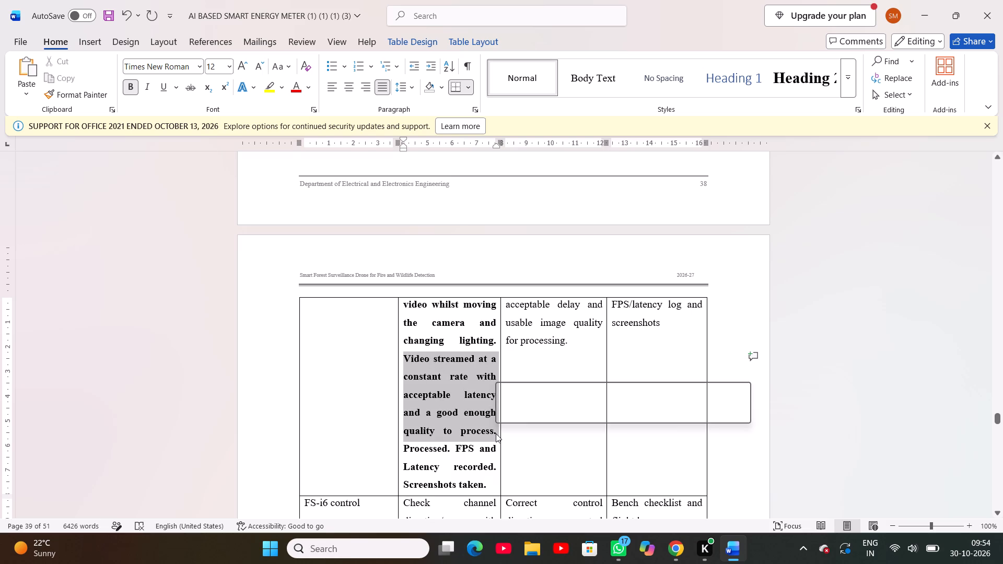
right_click(496, 433)
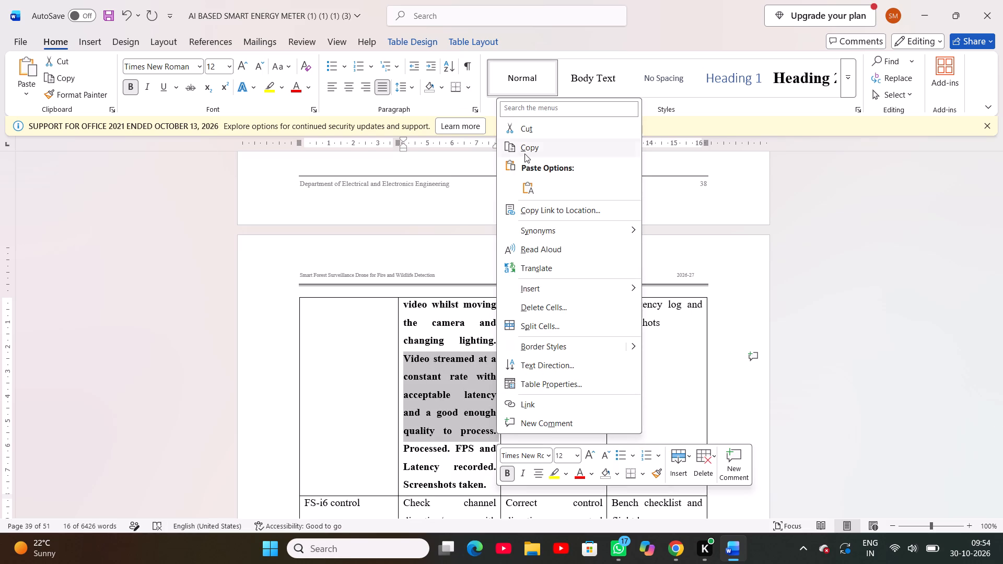
left_click(524, 153)
scroll(577, 307, "up", 1)
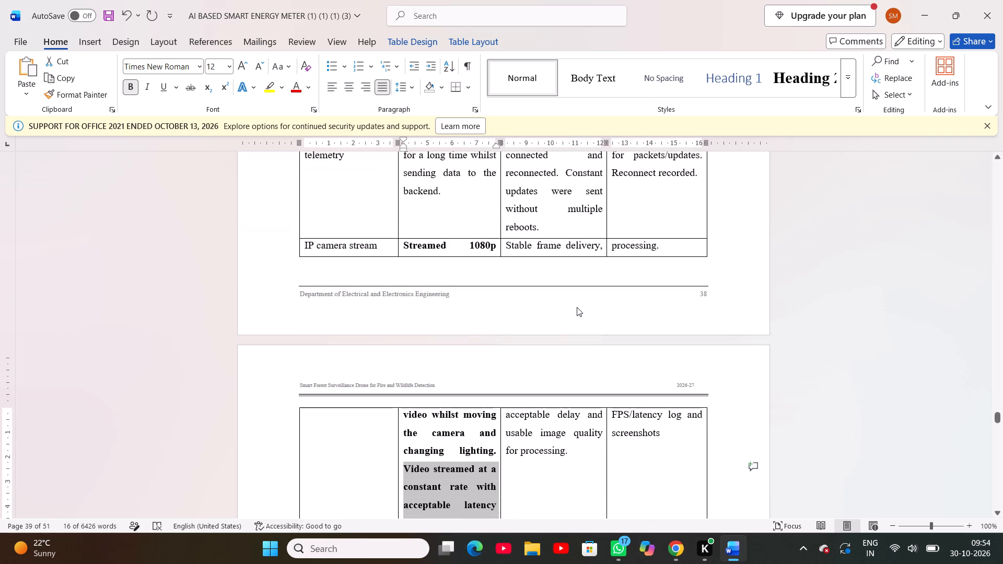
left_click_drag(508, 244, 571, 485)
key("BackSpace")
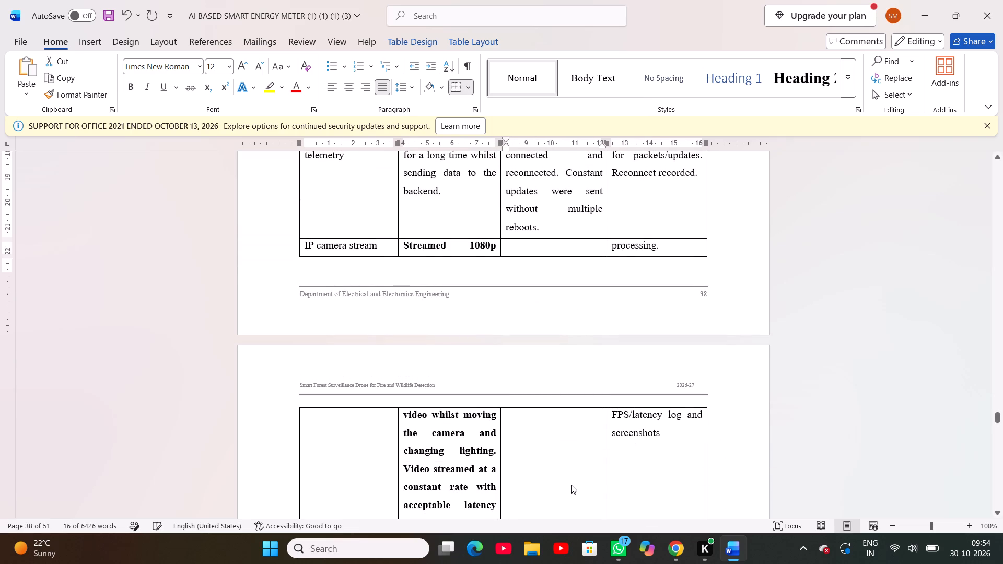
left_click(512, 246)
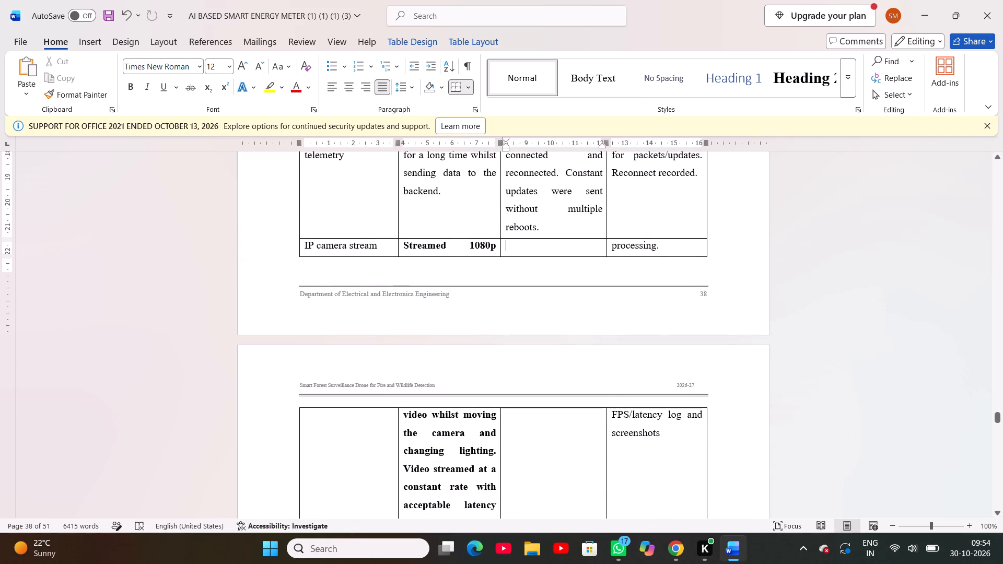
right_click(512, 246)
left_click(546, 288)
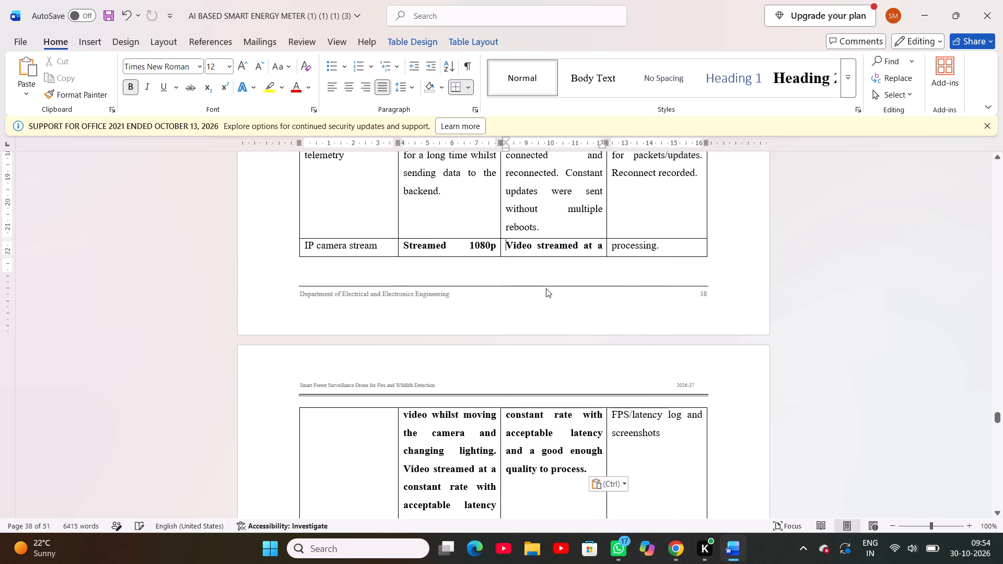
Copy "FPS and Latency recorded. Screenshots taken." from the end of the IP camera stream row's Procedure cell.
scroll(546, 288, "down", 1)
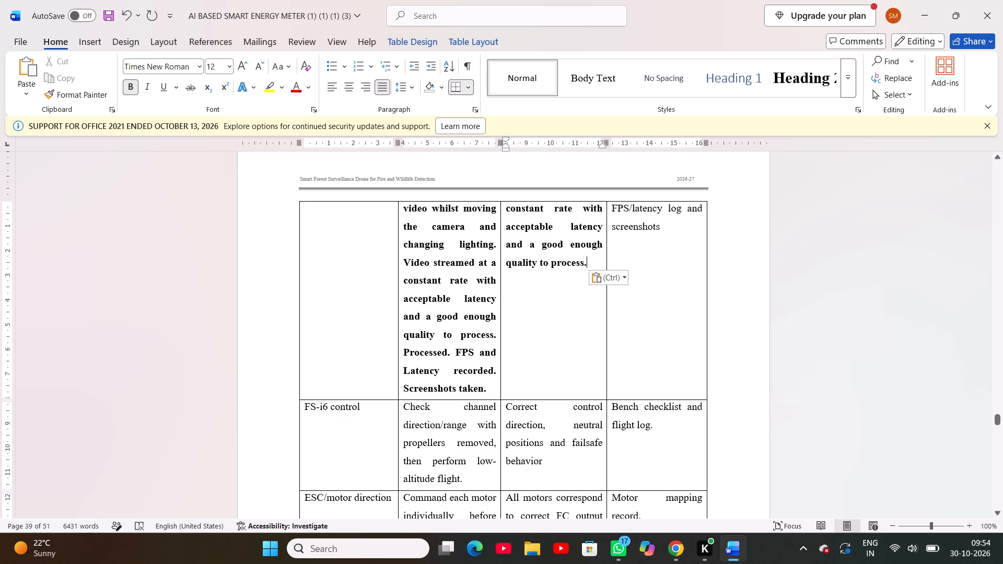
left_click_drag(454, 351, 479, 391)
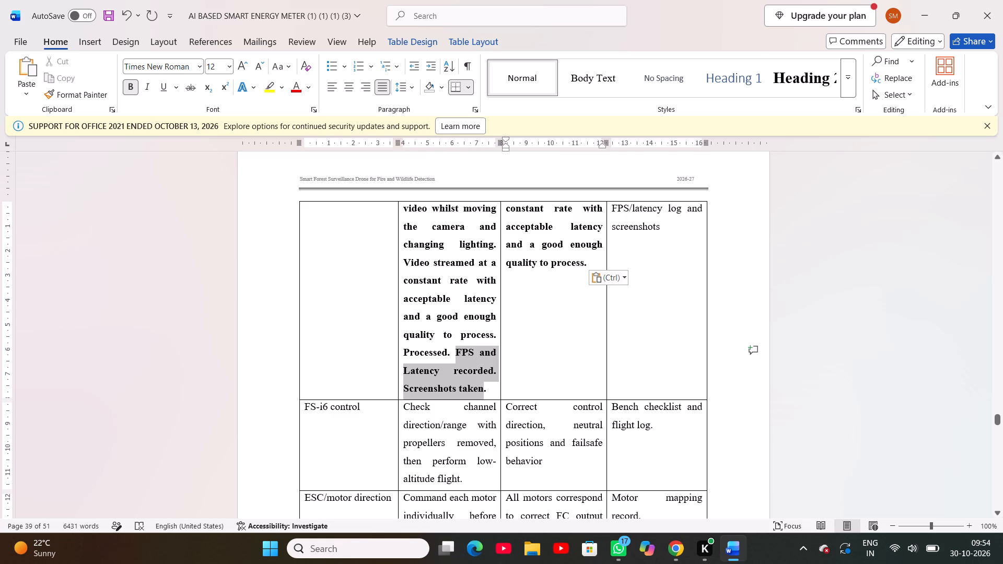
left_click_drag(479, 391, 485, 392)
right_click(485, 392)
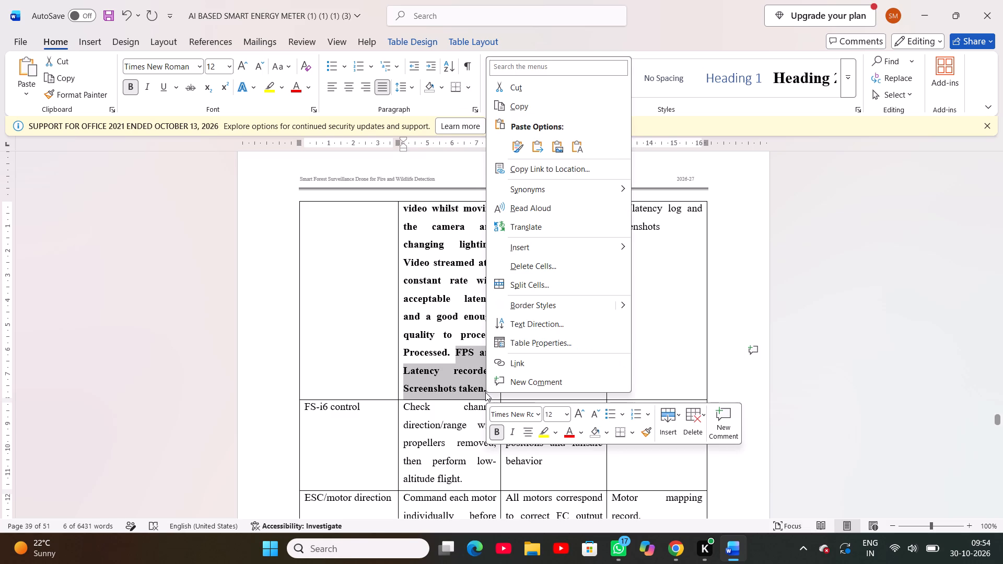
left_click(517, 148)
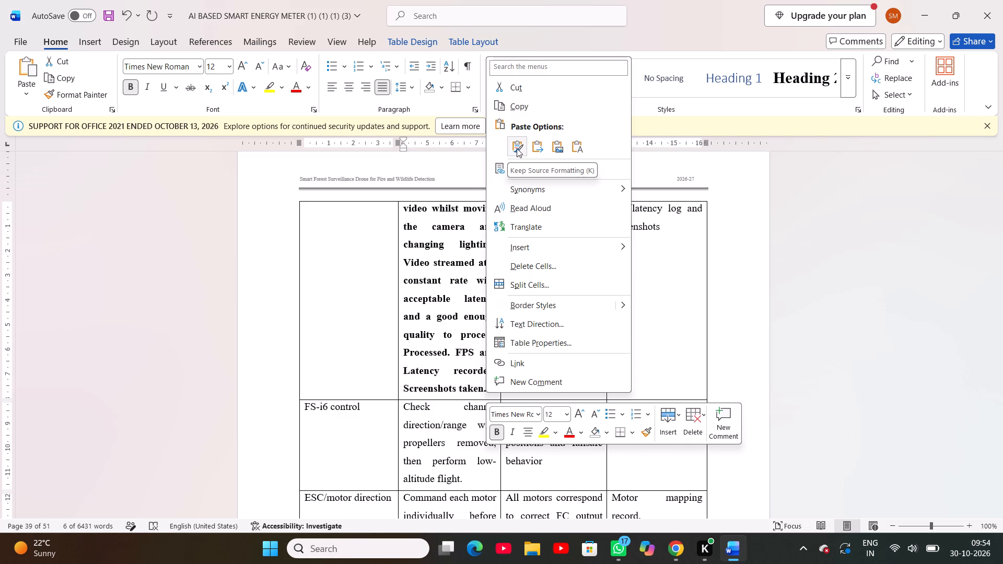
key("ctrl+z")
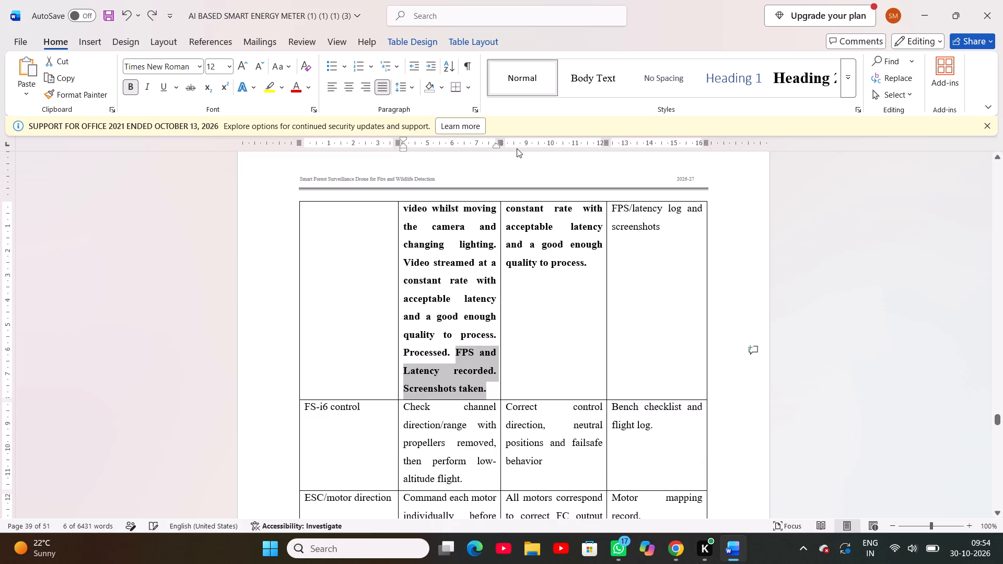
right_click(483, 360)
left_click(512, 73)
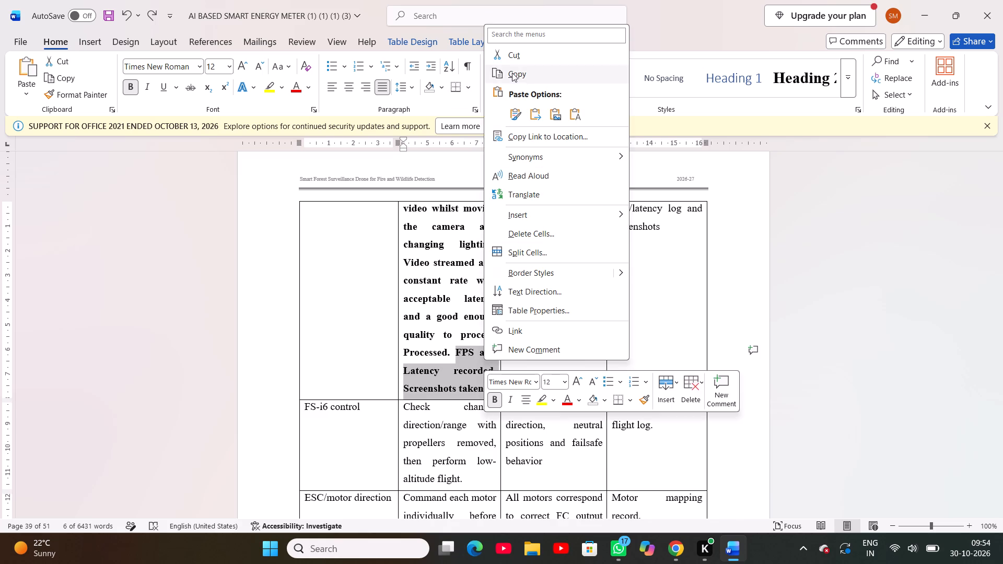
Change the word "processing." to "Processed." in the IP camera stream row's last cell.
left_click(660, 341)
scroll(660, 341, "up", 1)
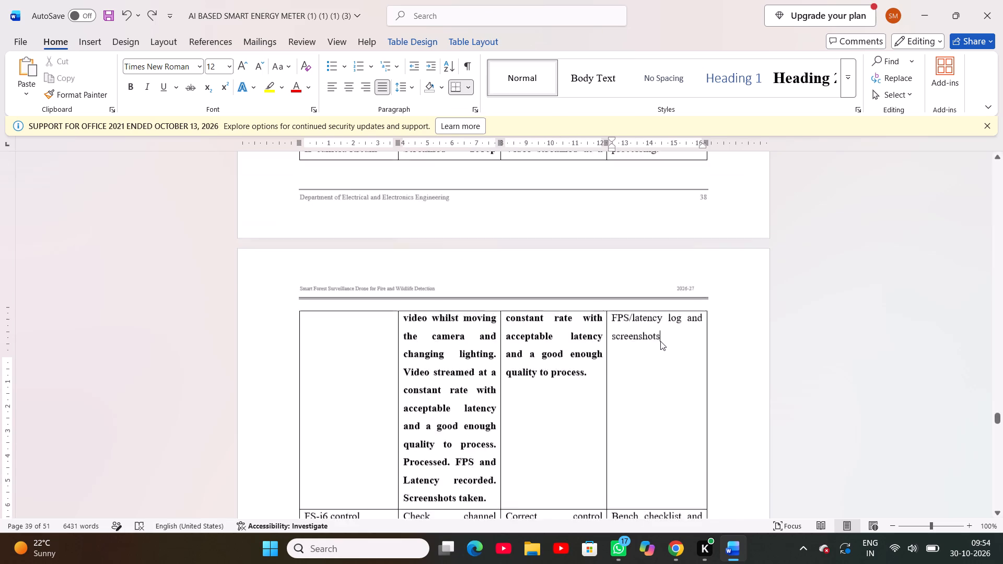
scroll(660, 341, "up", 1)
scroll(660, 341, "down", 1)
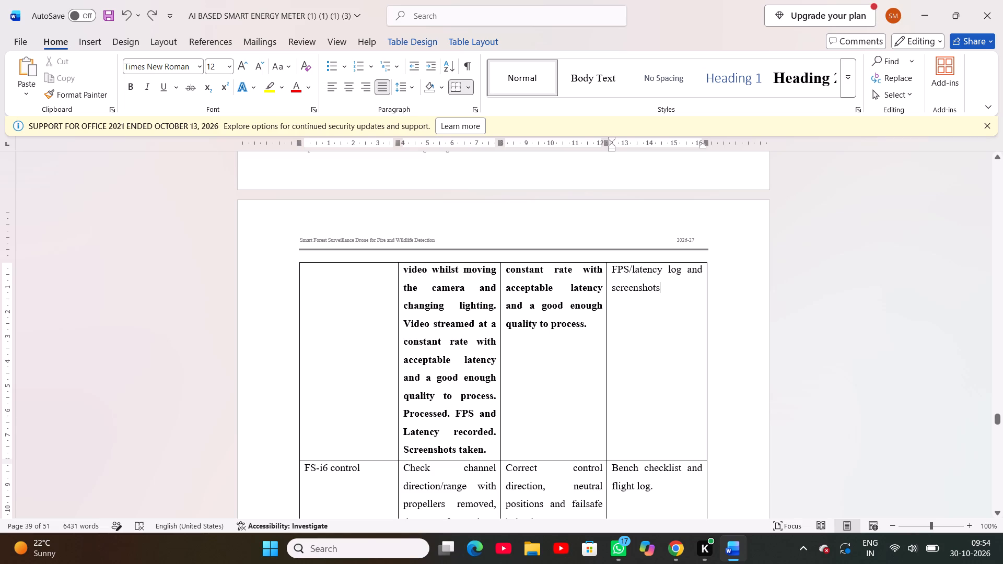
scroll(555, 388, "up", 1)
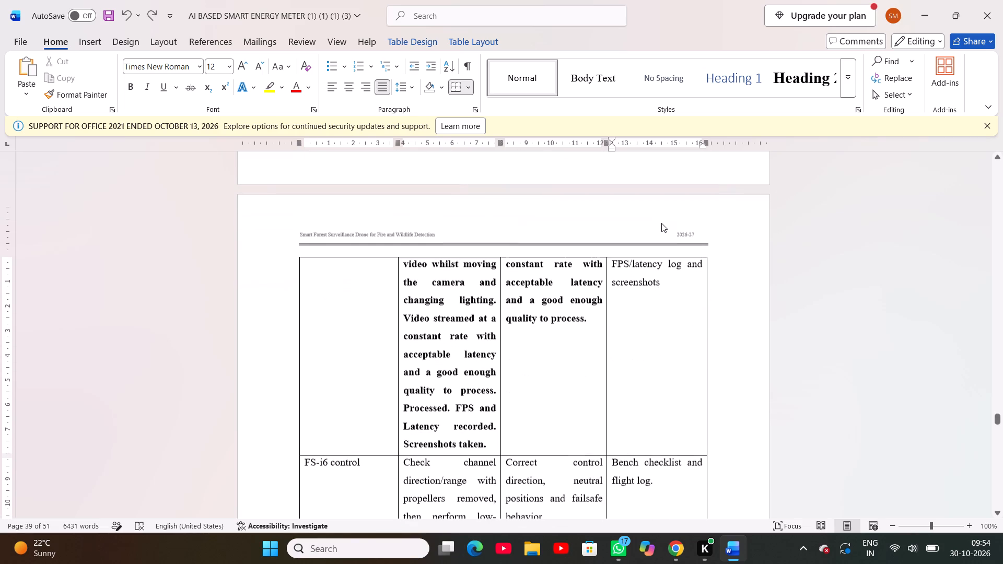
scroll(661, 223, "up", 1)
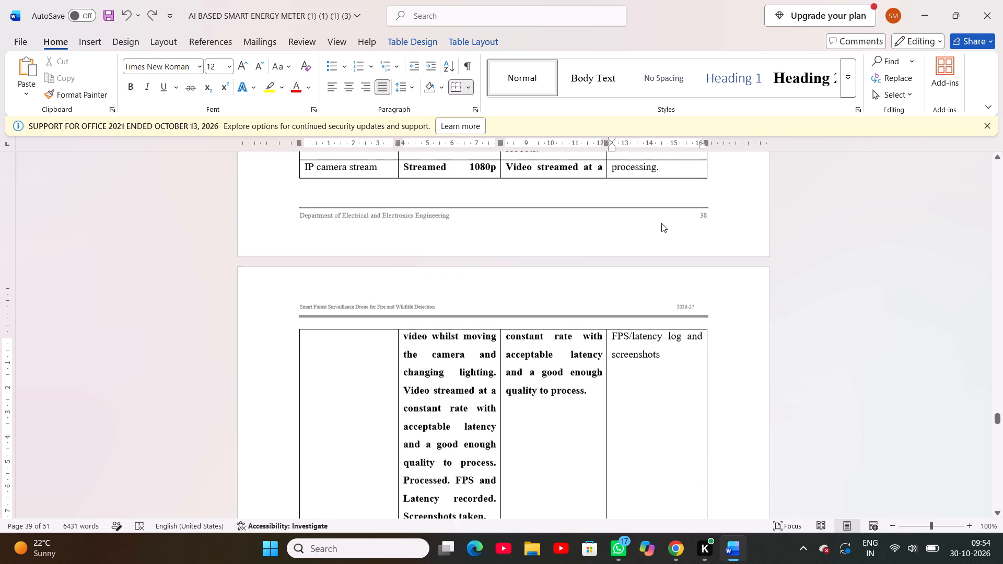
scroll(661, 223, "up", 1)
left_click(665, 183)
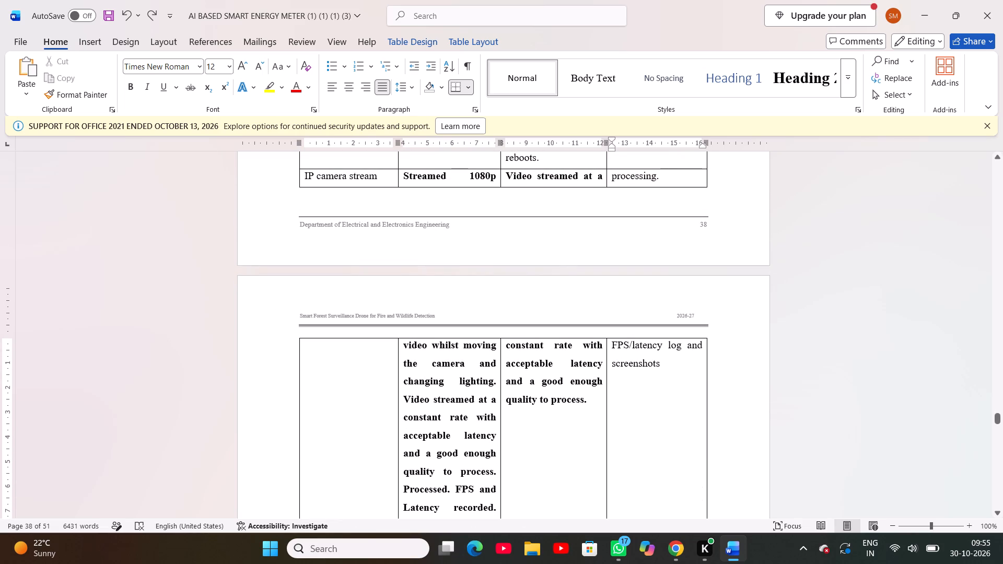
key("BackSpace")
key("BackSpace")
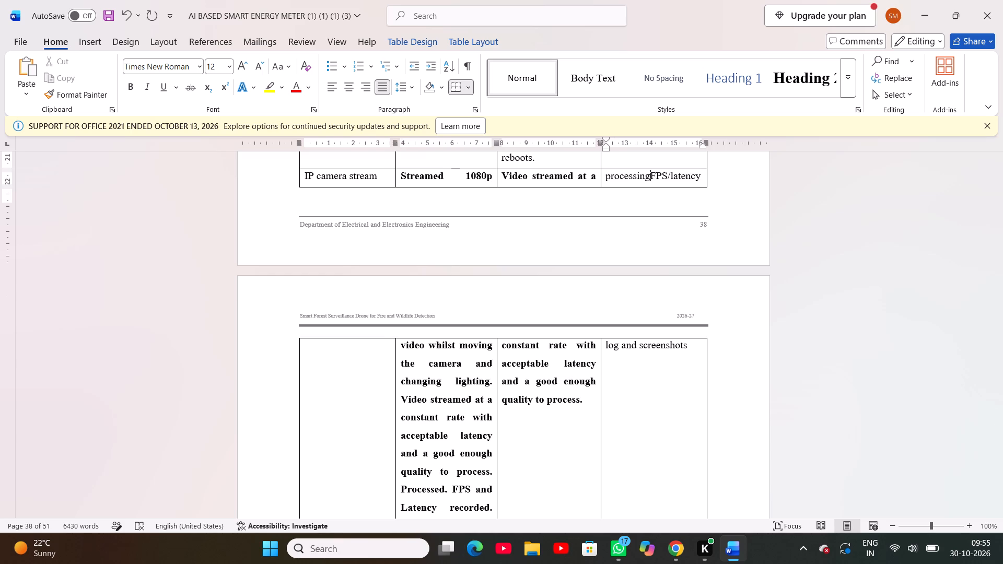
key("BackSpace")
key("BackSpace")
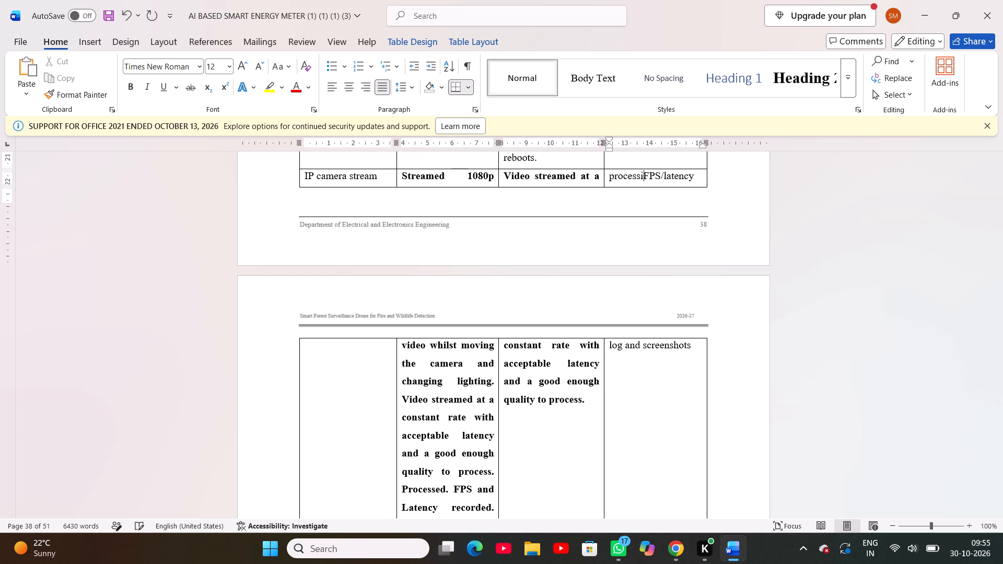
key("BackSpace")
type("es")
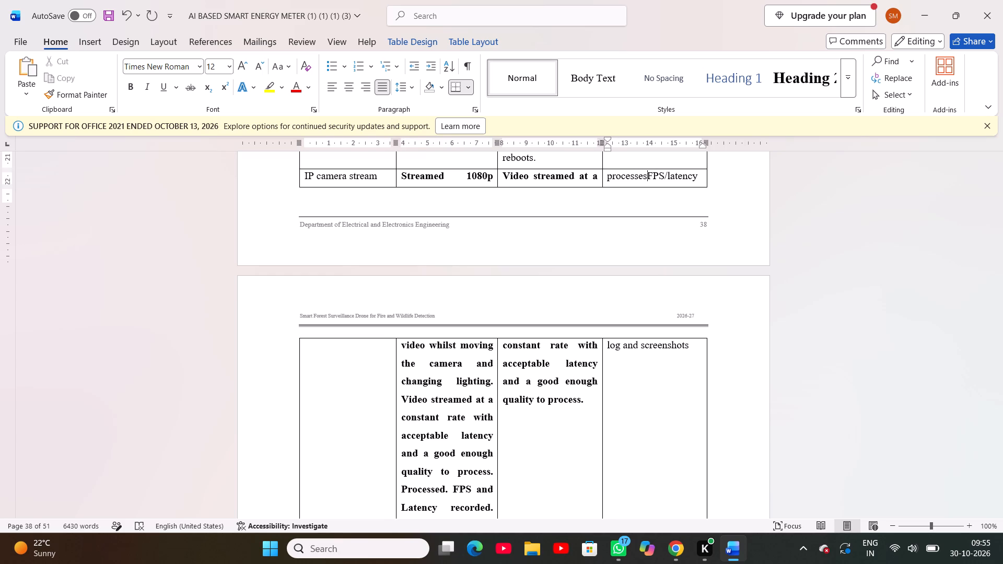
key("BackSpace")
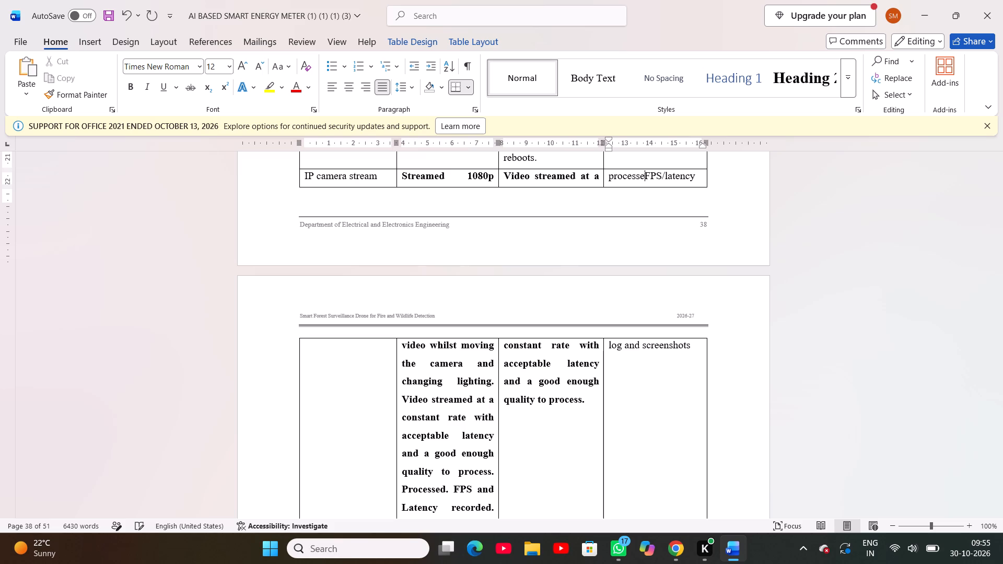
key("BackSpace")
type("ed")
key("period")
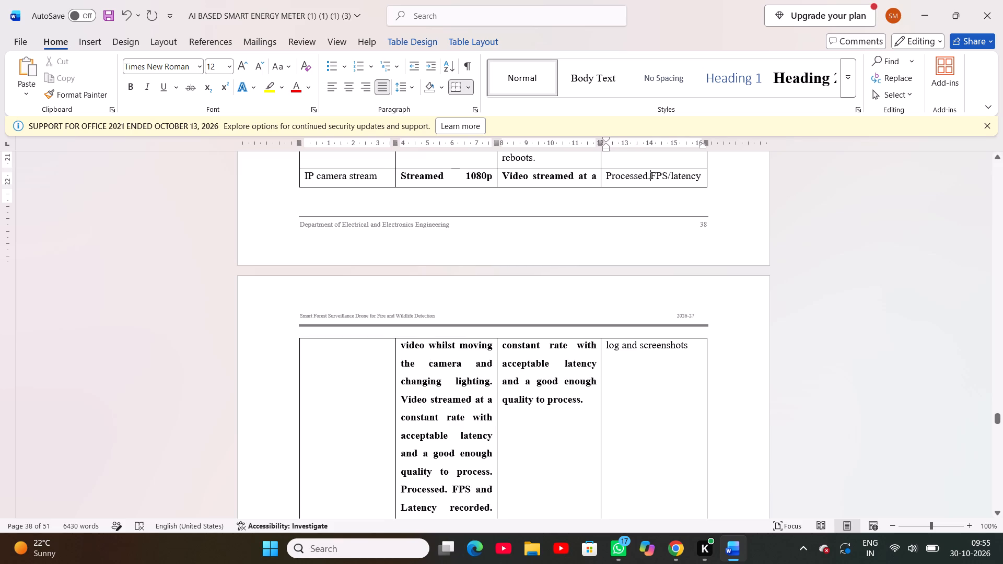
Replace "FPS/latency log and screenshots" in the IP camera stream row's last cell with the copied "FPS and Latency recorded. Screenshots taken.".
left_click_drag(650, 175, 698, 304)
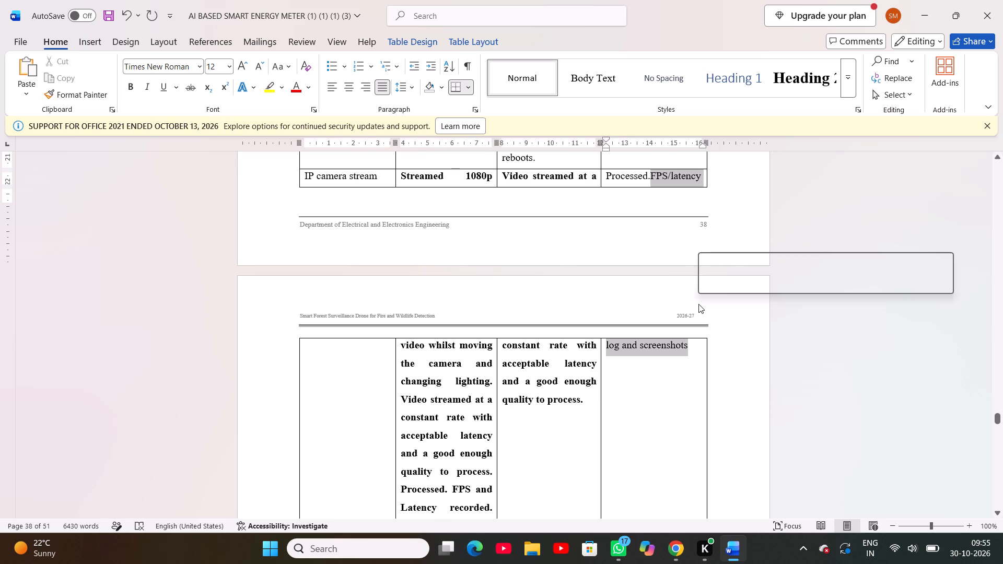
key("BackSpace")
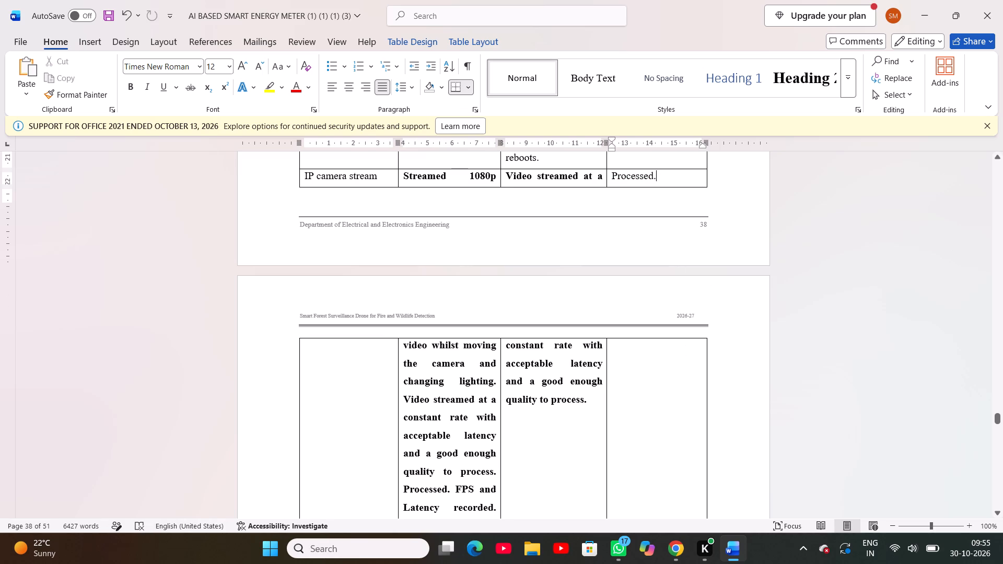
left_click(658, 179)
right_click(658, 179)
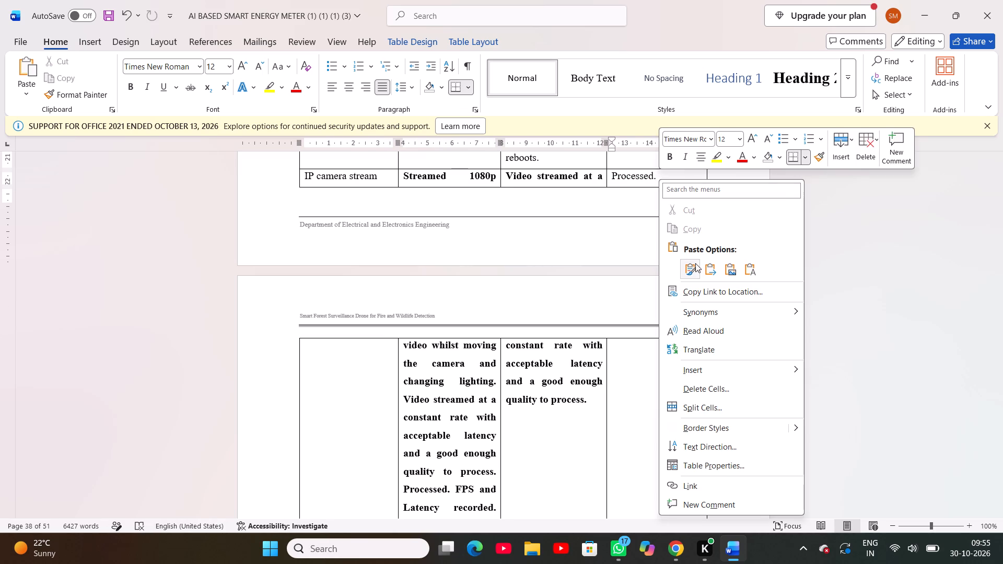
left_click(696, 264)
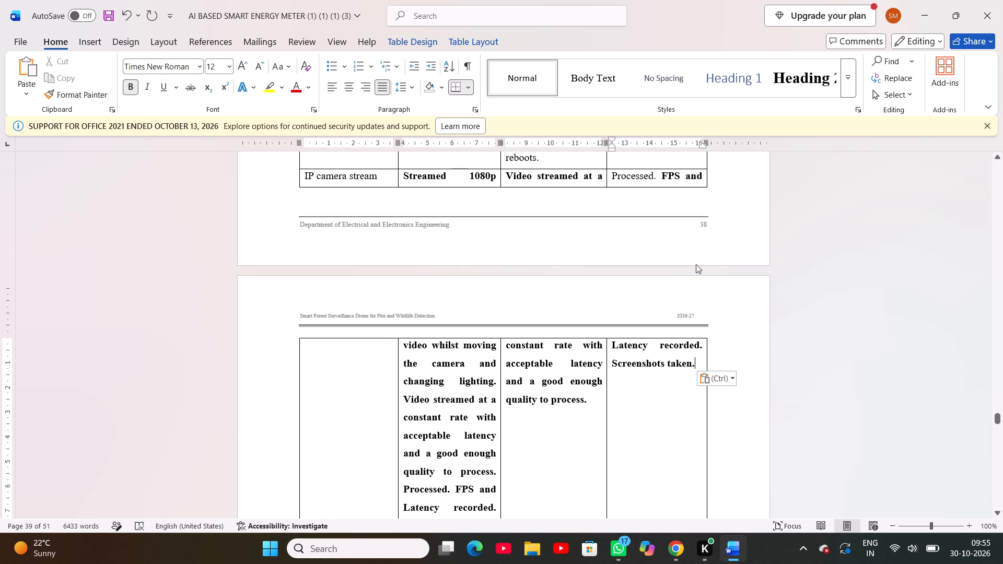
Delete the text from "Video streamed at a constant rate" to "Screenshots taken." from the IP camera stream row's Procedure cell.
scroll(696, 264, "up", 1)
scroll(696, 264, "down", 1)
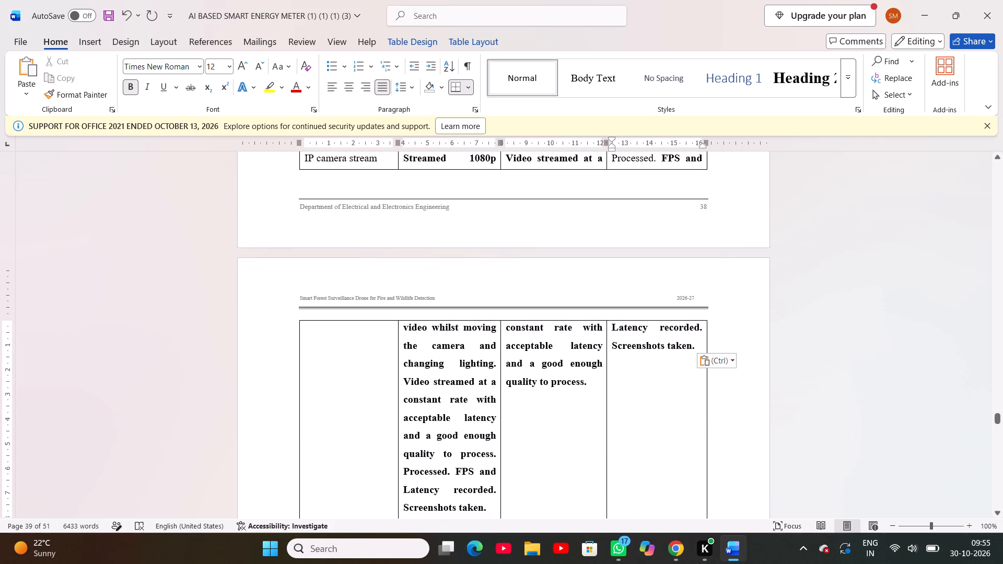
left_click_drag(405, 378, 467, 461)
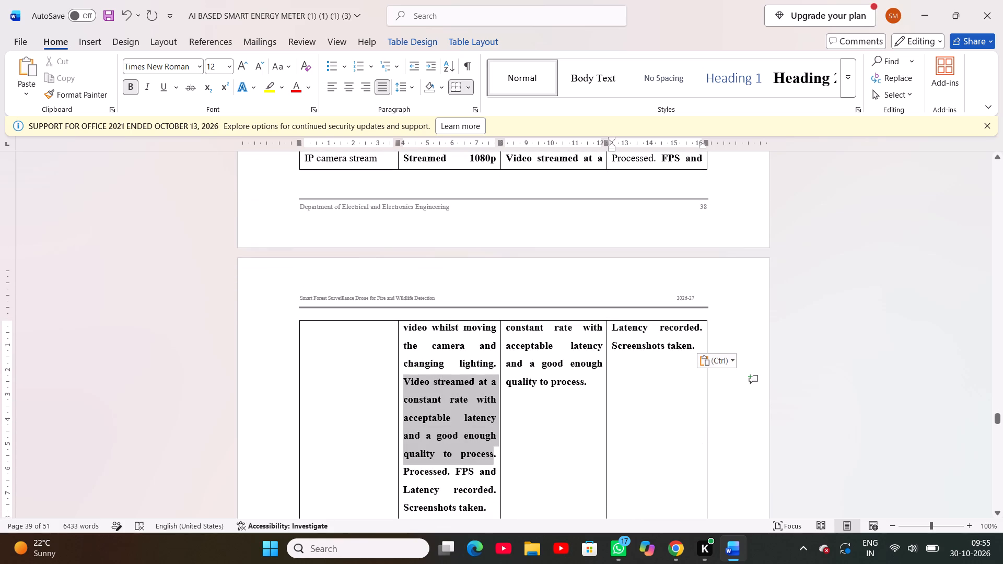
left_click_drag(467, 461, 491, 509)
scroll(476, 485, "up", 1)
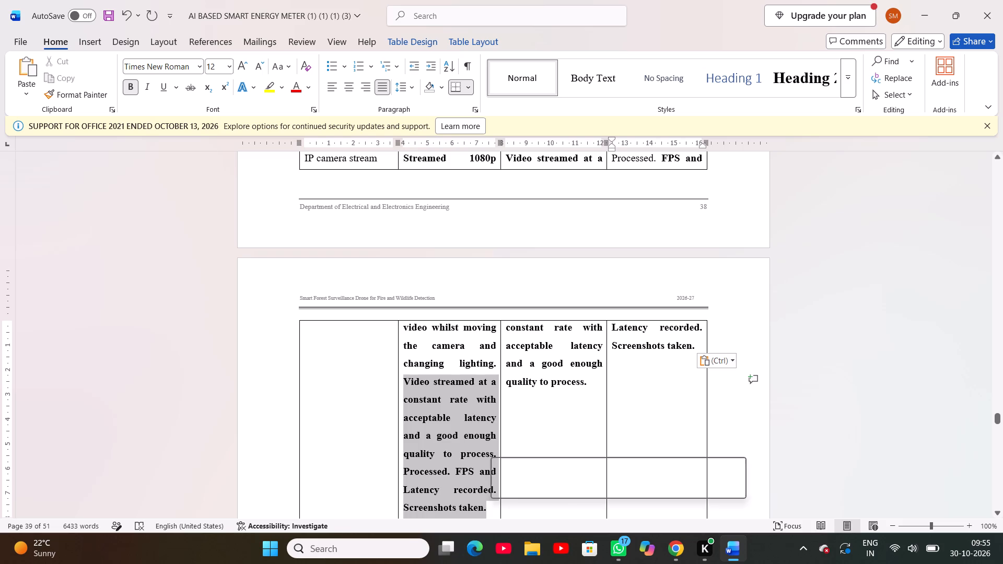
key("BackSpace")
Remove the bold formatting from the three reworded cells of the IP camera stream row.
scroll(491, 509, "up", 1)
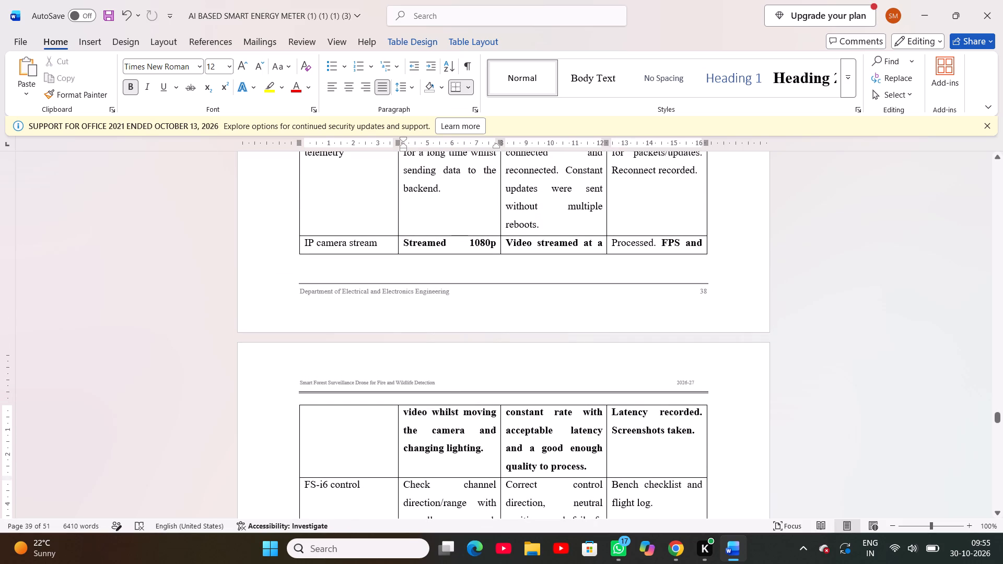
left_click_drag(404, 242, 639, 425)
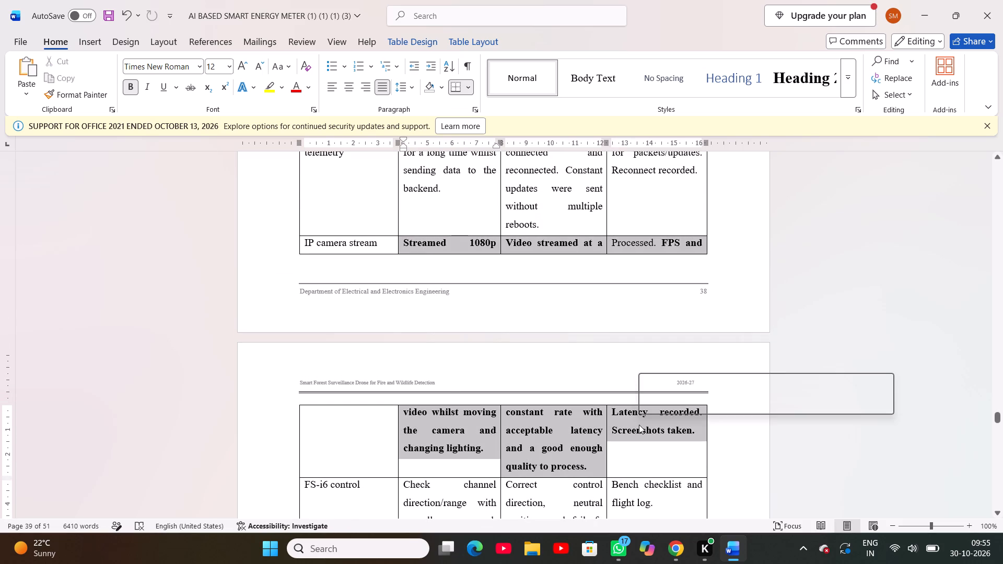
left_click(132, 87)
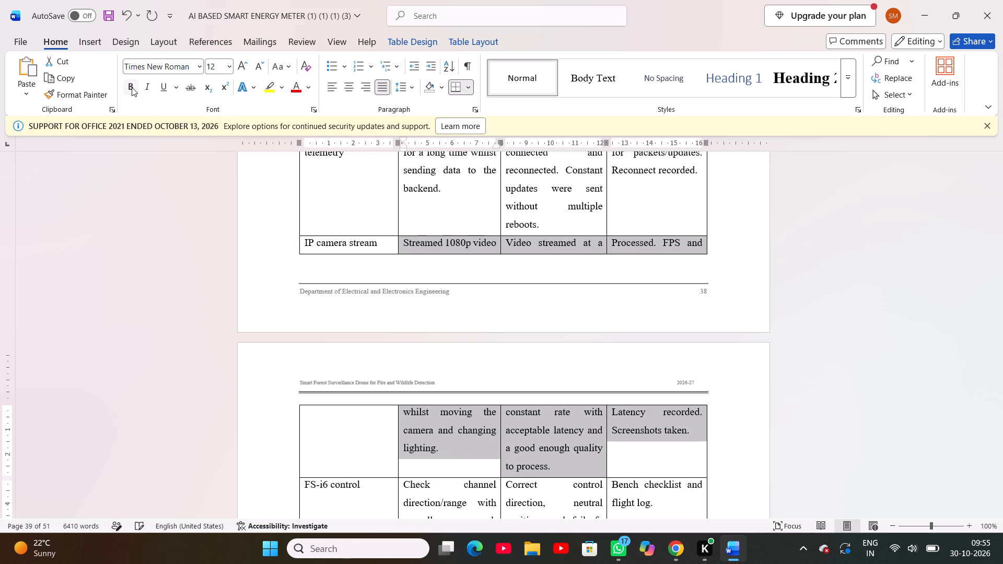
left_click(459, 457)
Look through the testing table's remaining rows below the IP camera stream row.
scroll(459, 457, "down", 1)
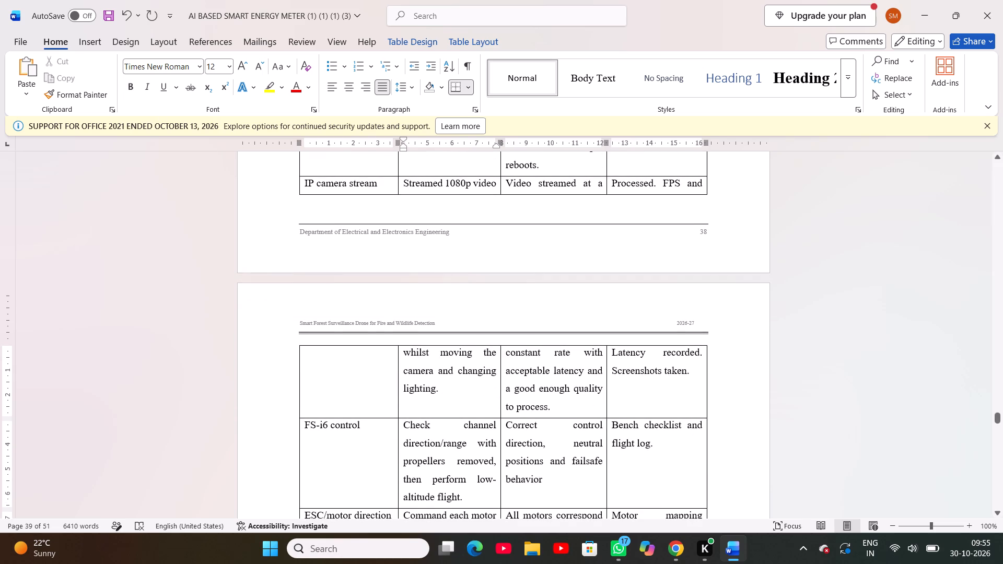
left_click(540, 394)
scroll(540, 394, "down", 2)
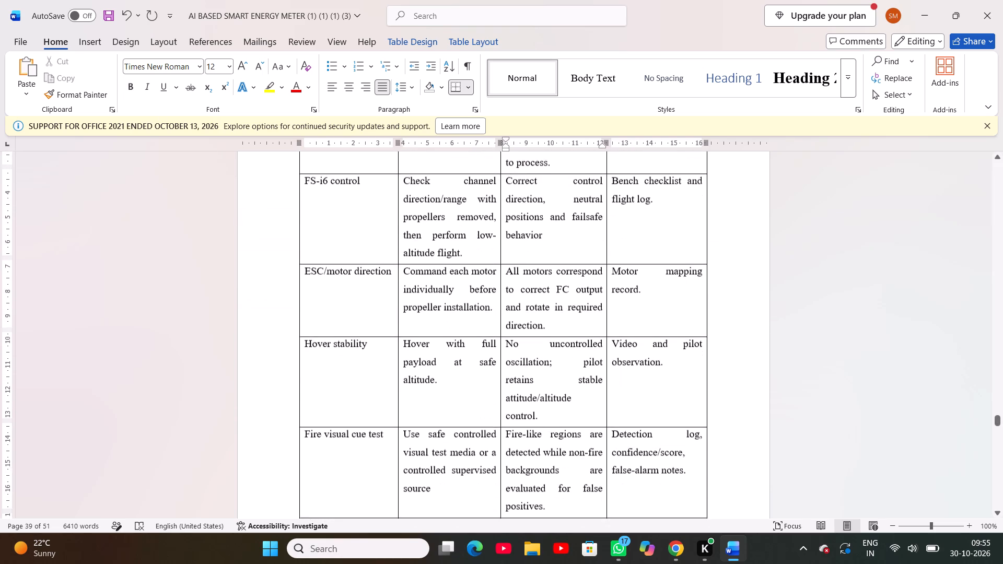
scroll(540, 394, "down", 3)
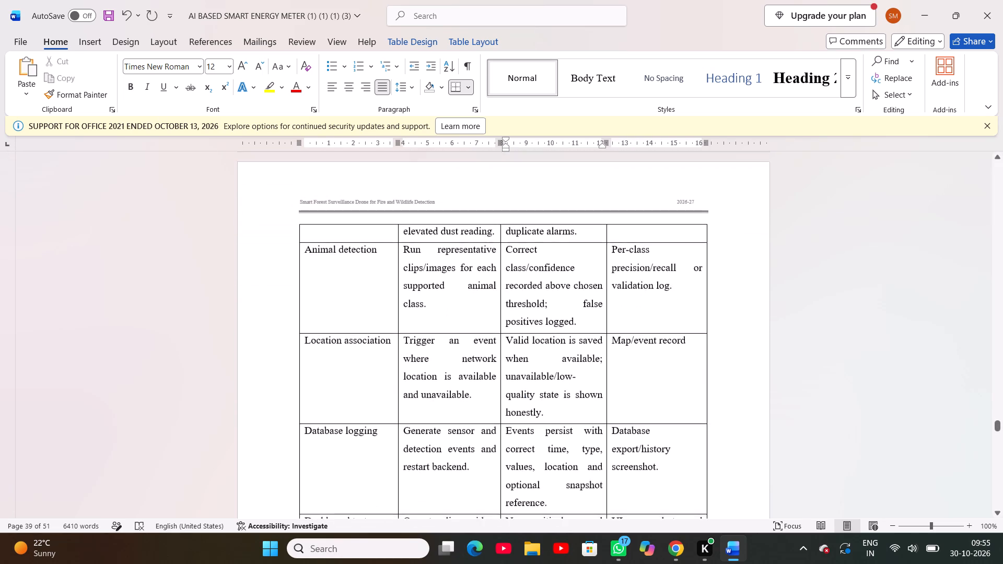
scroll(540, 394, "up", 2)
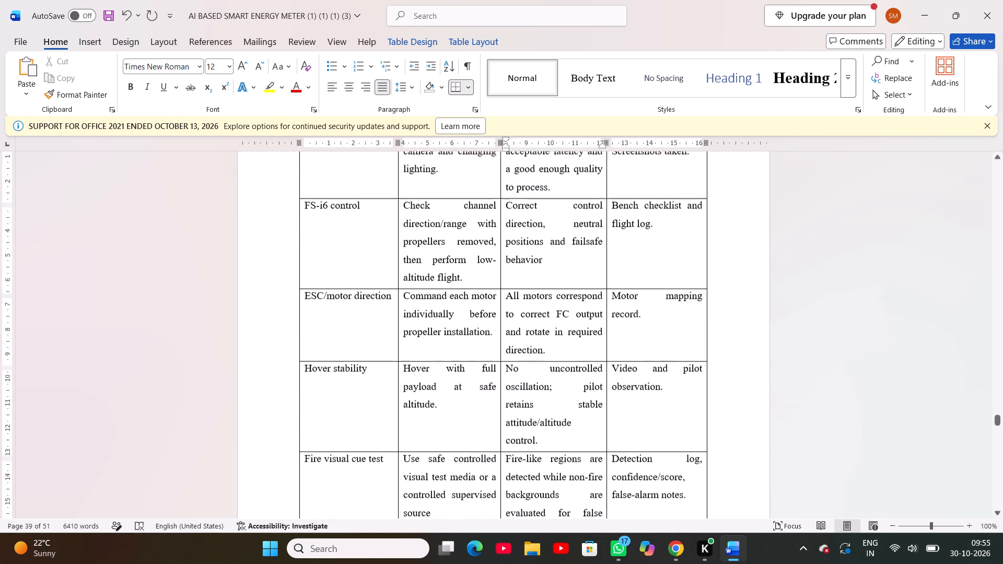
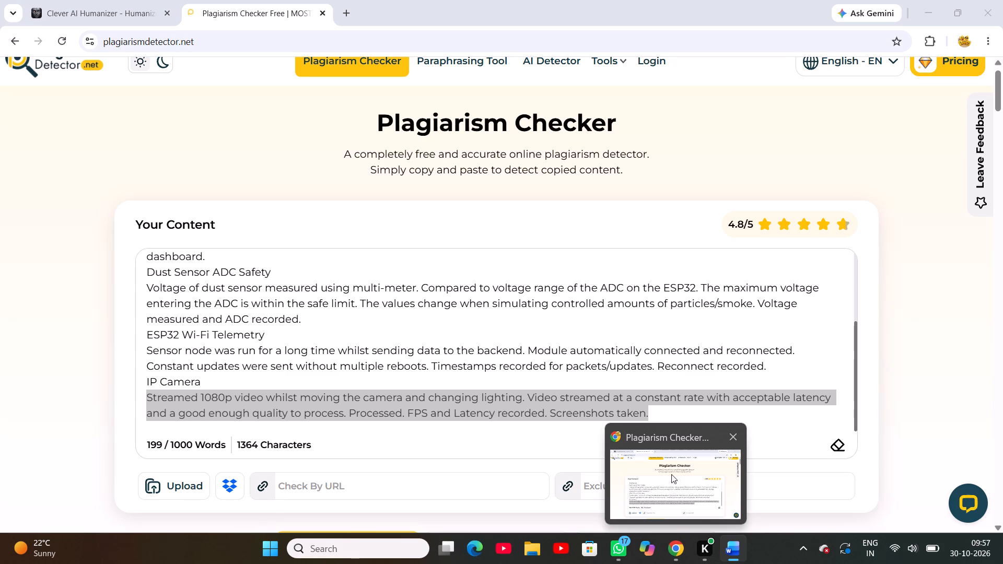
Switch to Chrome and open YouTube in a new tab through a Google search for "youtube".
left_click(671, 471)
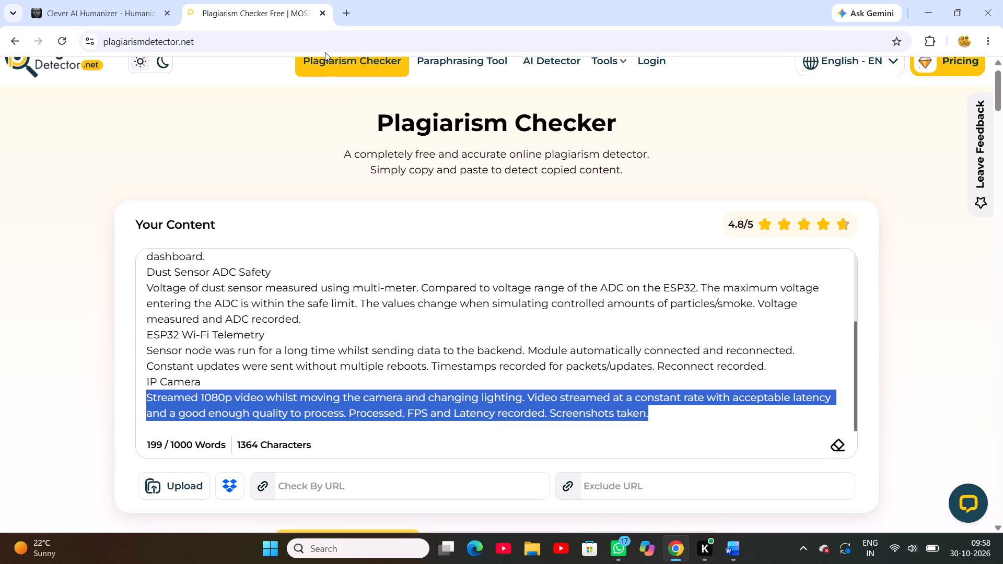
left_click(344, 11)
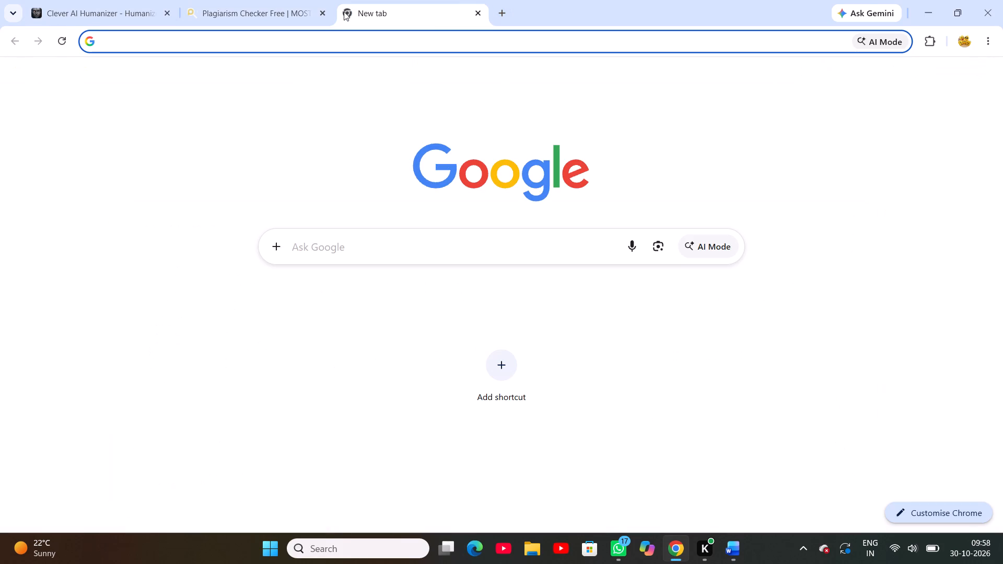
left_click(317, 46)
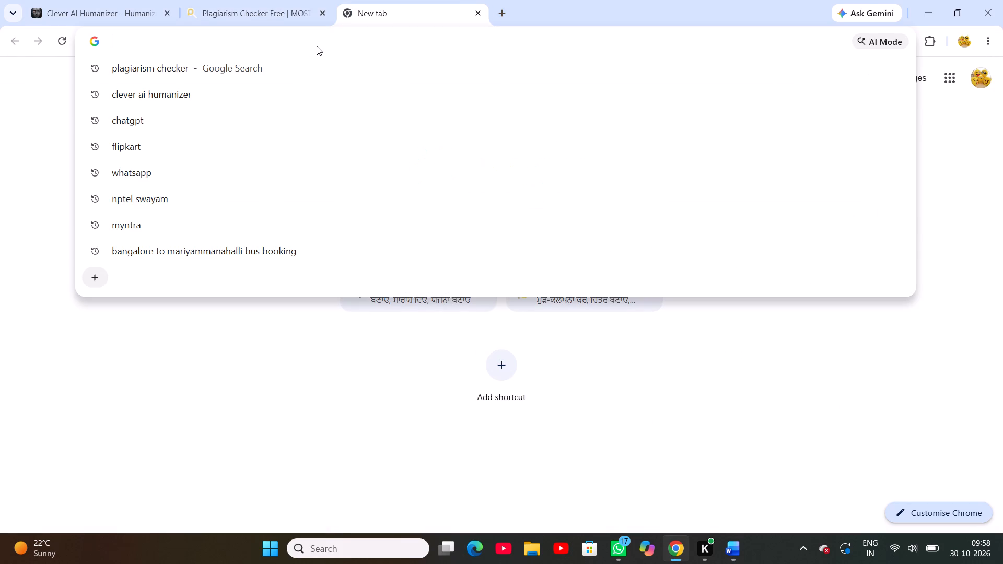
type("you")
left_click(265, 91)
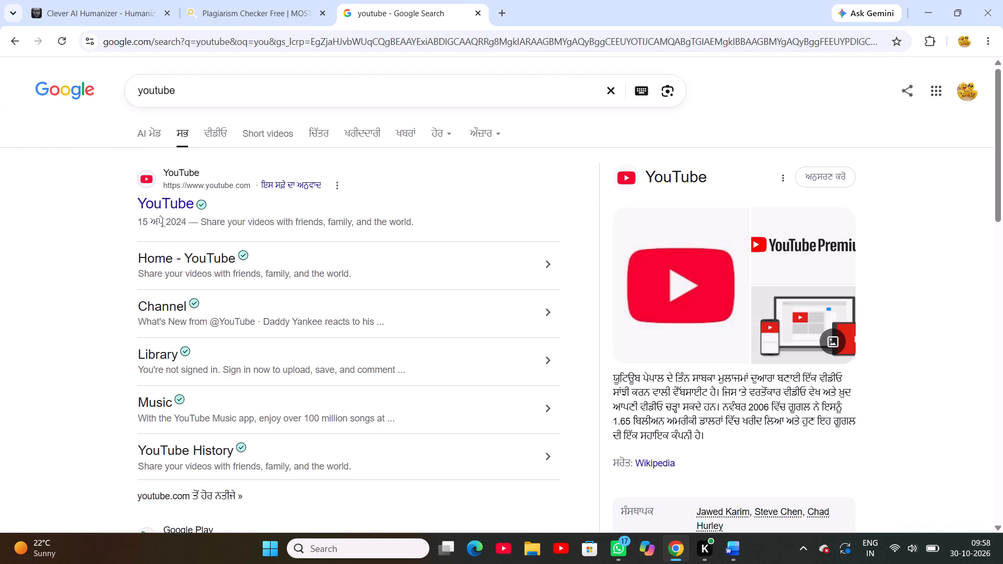
left_click(176, 206)
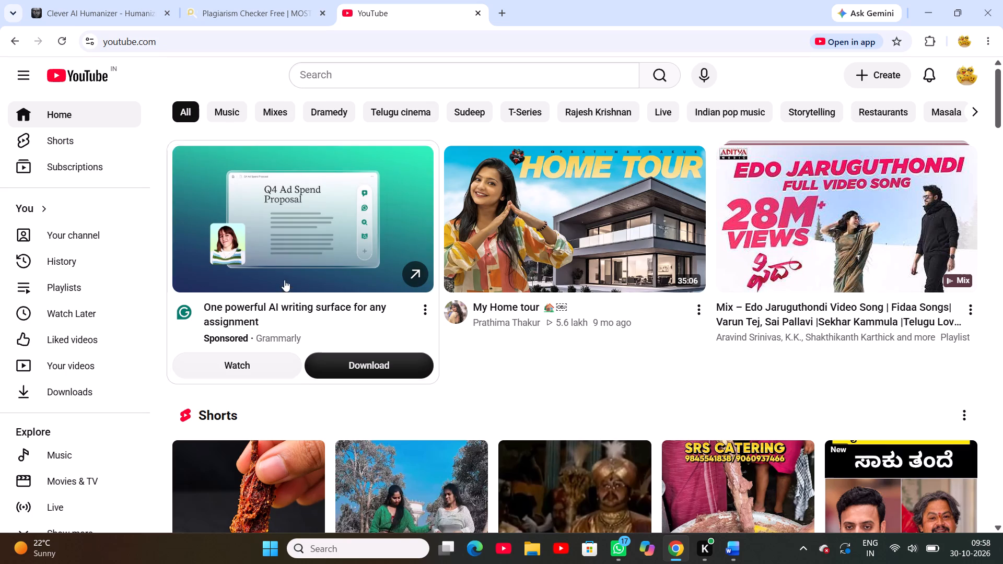
Watch the Kannada short about the Mysore maharaja and the short after it, returning to the YouTube home feed.
scroll(301, 288, "down", 3)
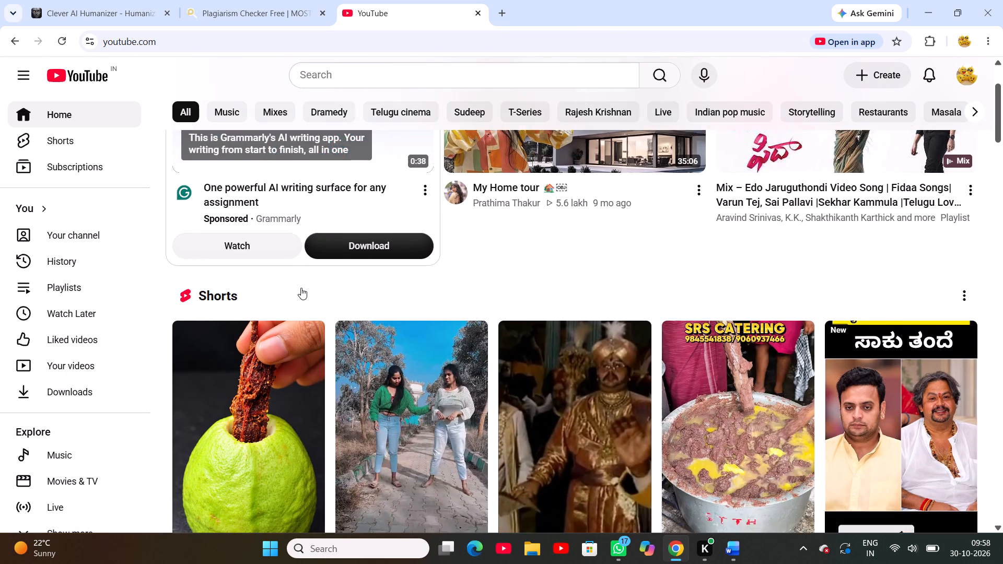
scroll(301, 288, "down", 1)
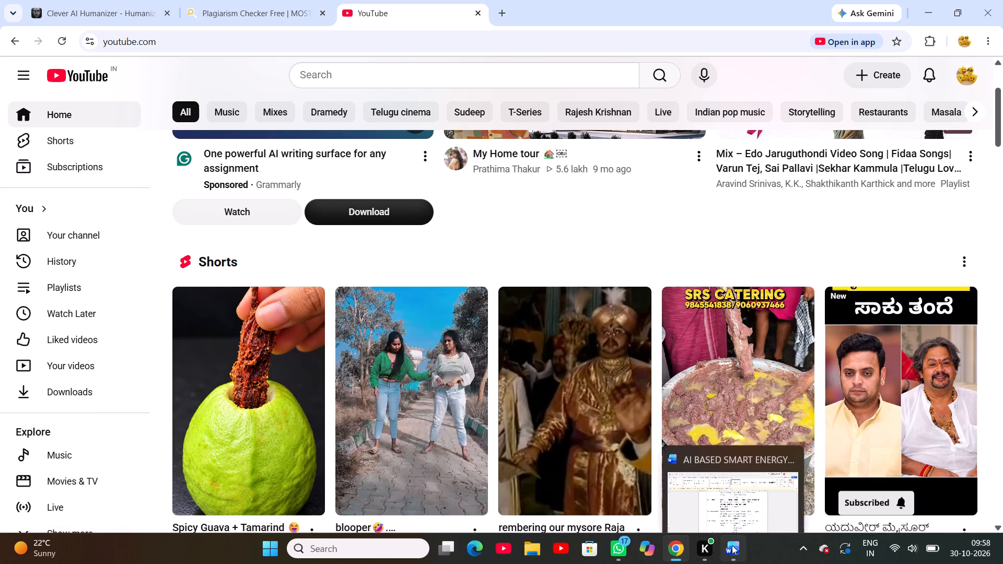
scroll(494, 451, "down", 1)
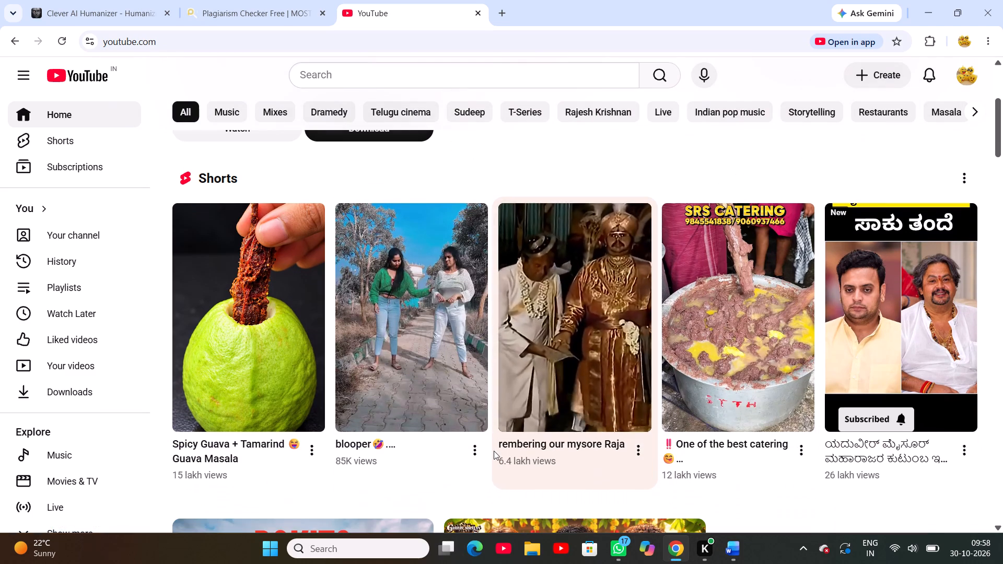
scroll(494, 451, "down", 1)
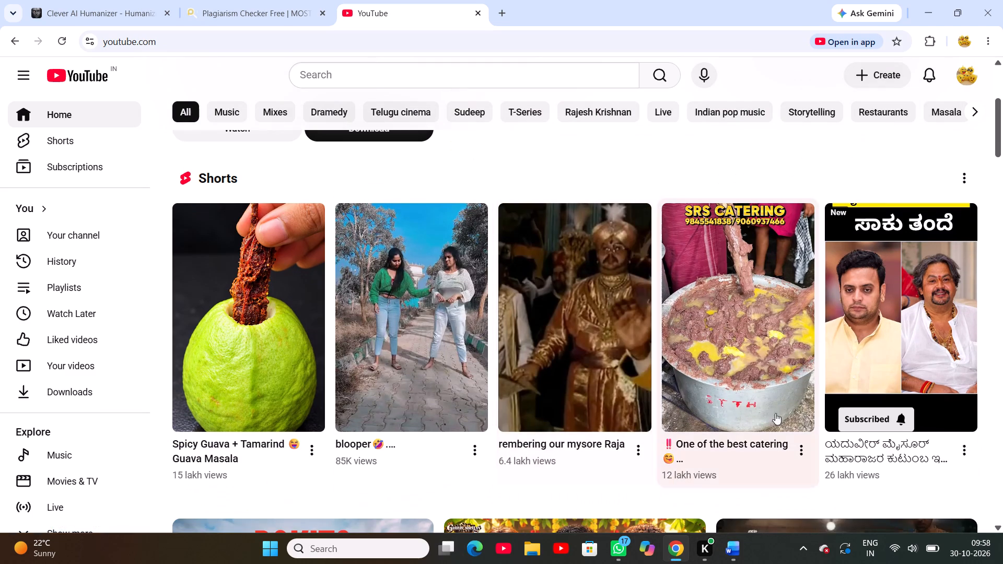
left_click(894, 365)
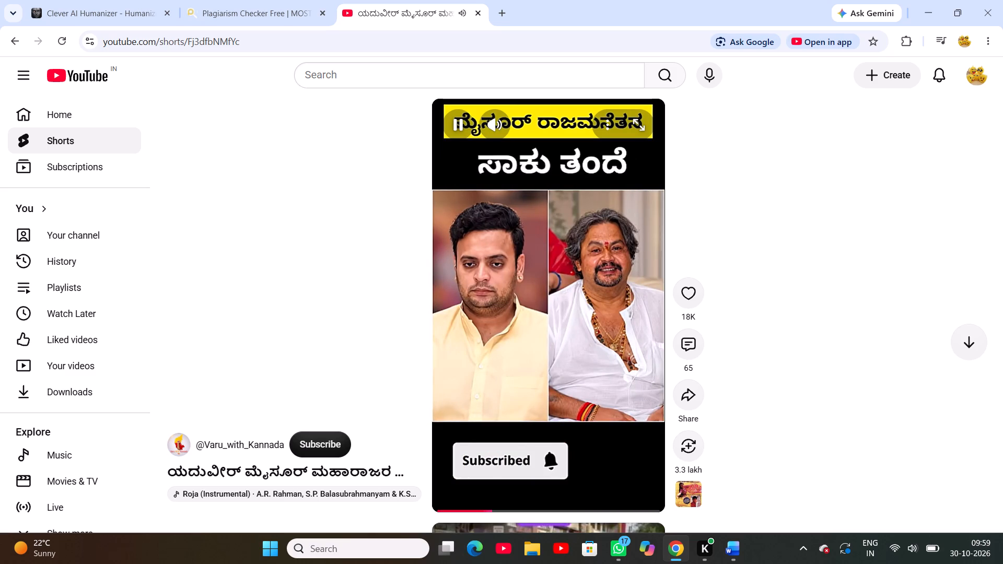
scroll(574, 331, "down", 5)
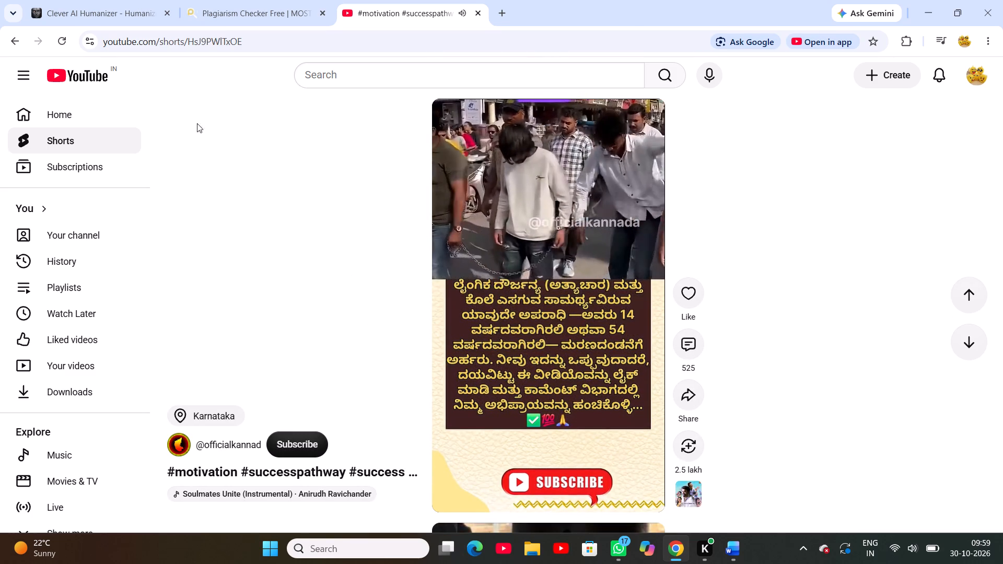
left_click(15, 37)
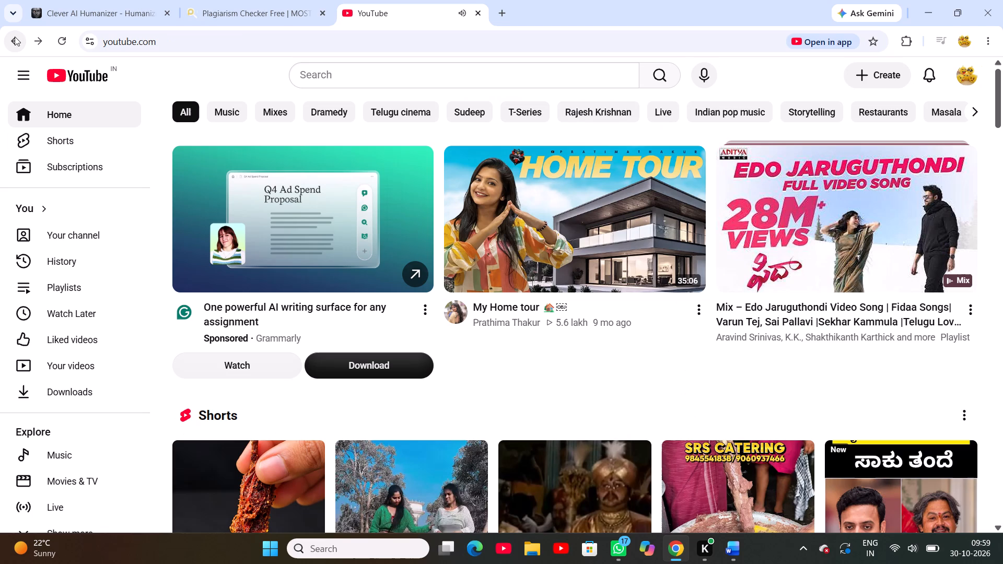
Play the "PITHRUPAKSHA FULL 4K VIDEO" from the home feed, skipping the advertisement and declining the ad-free family plan offer.
scroll(287, 270, "down", 2)
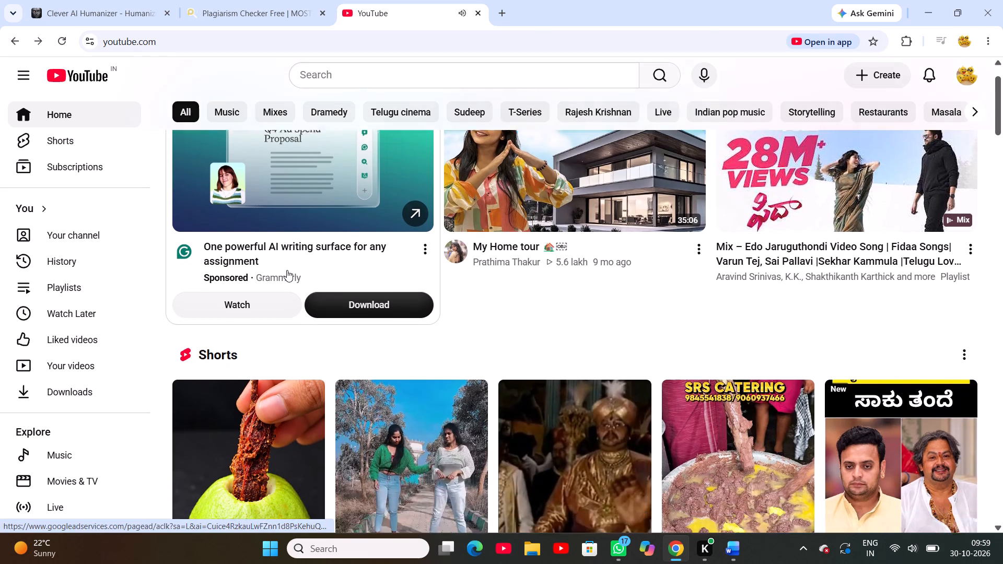
scroll(287, 270, "down", 3)
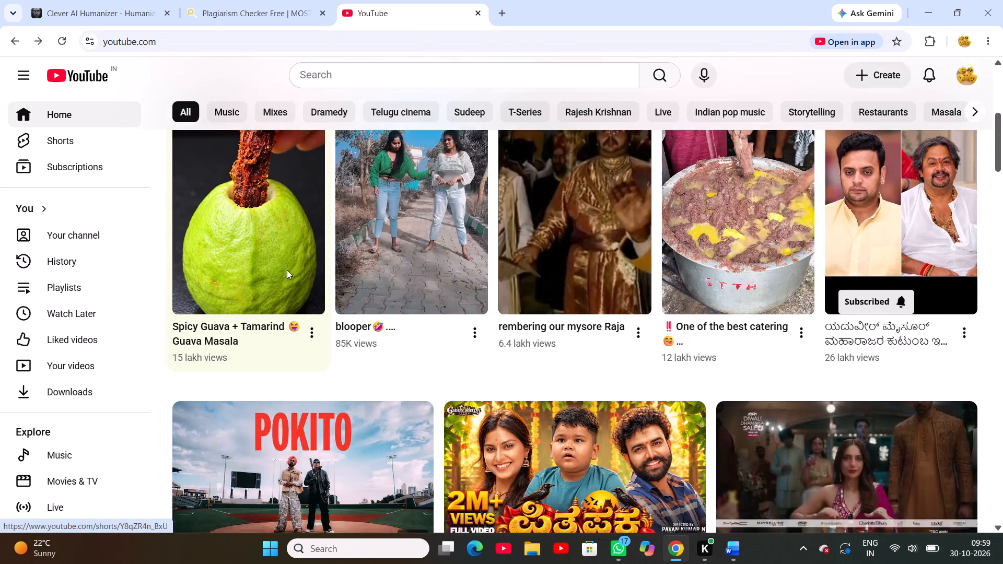
scroll(287, 270, "down", 2)
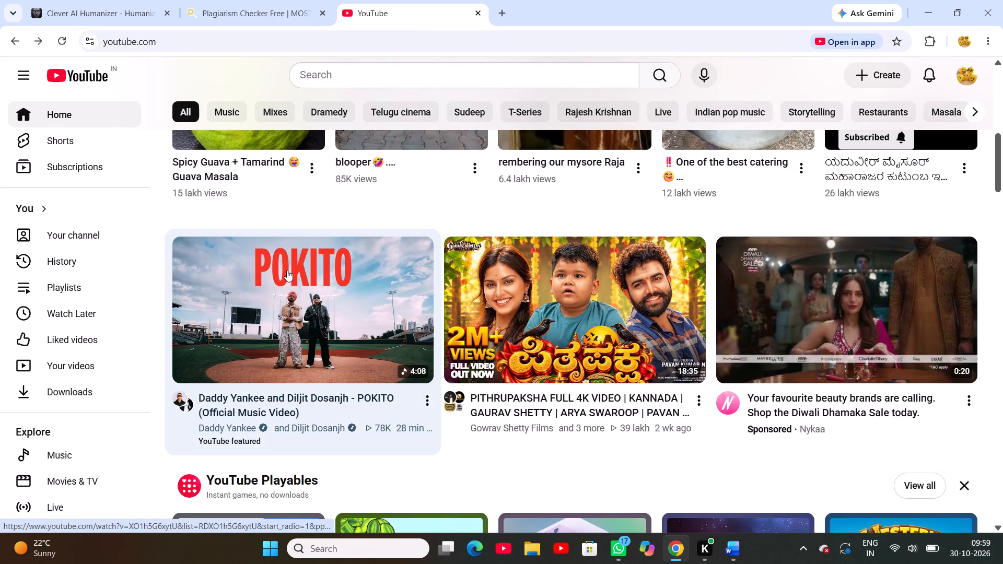
left_click(528, 342)
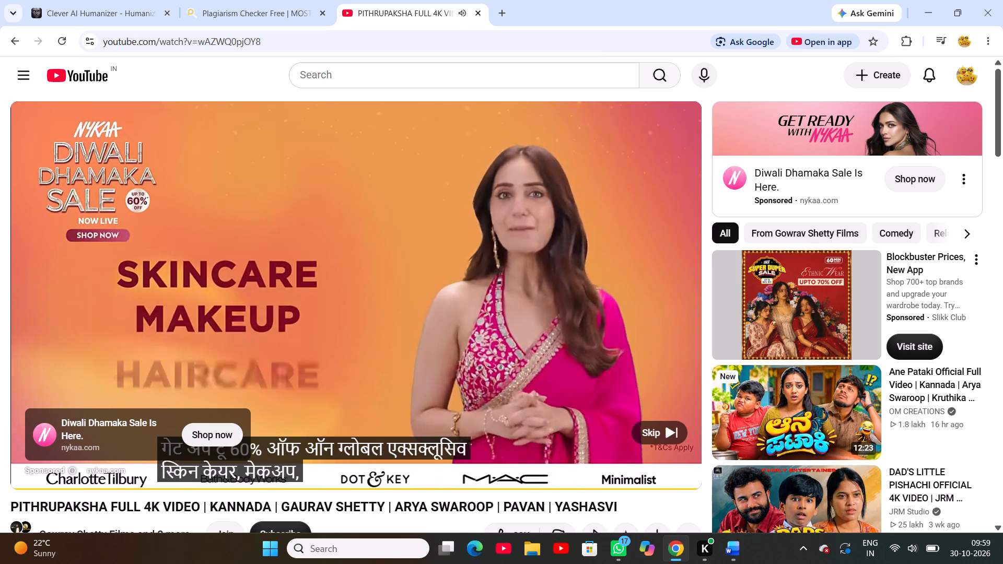
left_click(655, 426)
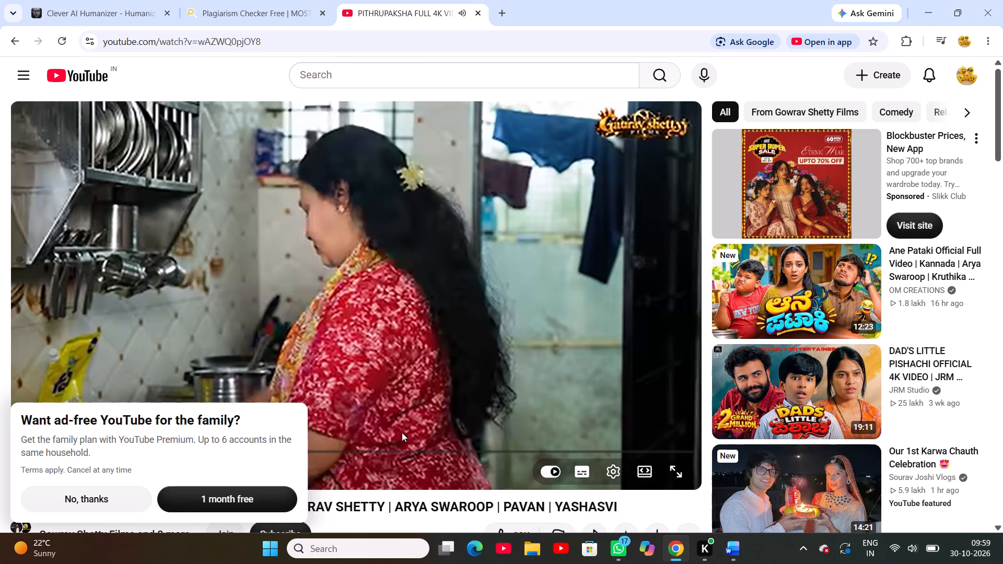
left_click(72, 500)
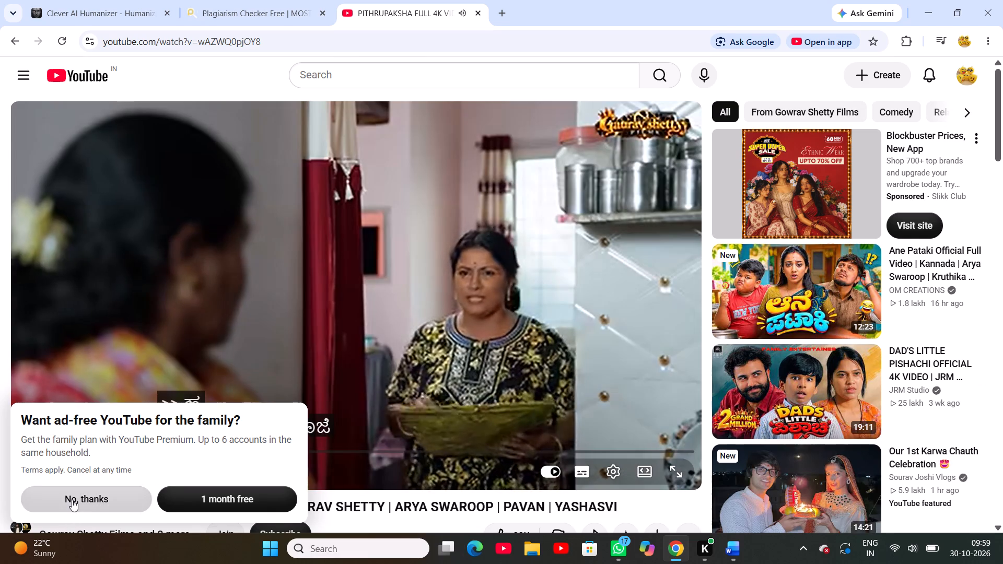
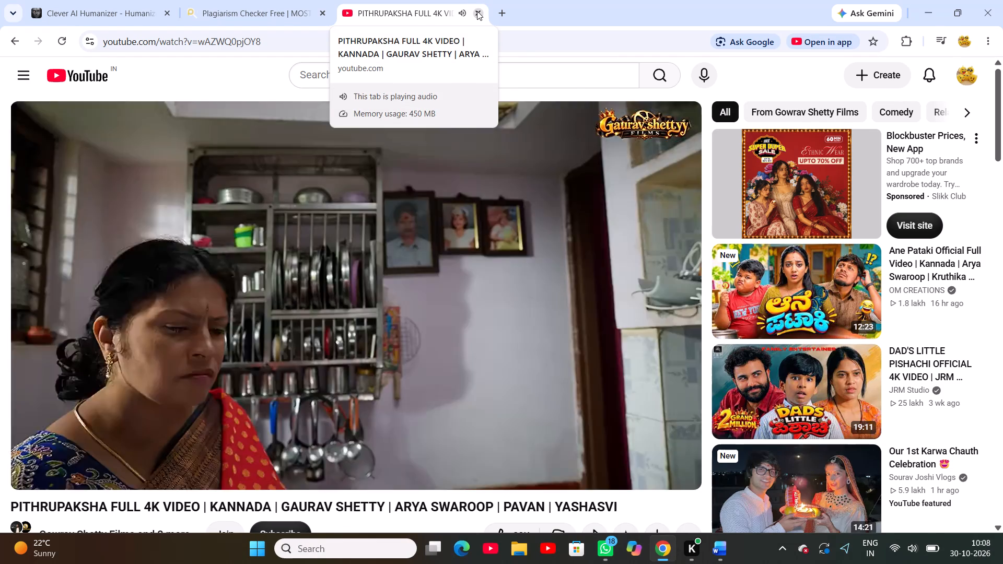
Close the tab playing the "PITHRUPAKSHA FULL 4K VIDEO".
left_click(477, 11)
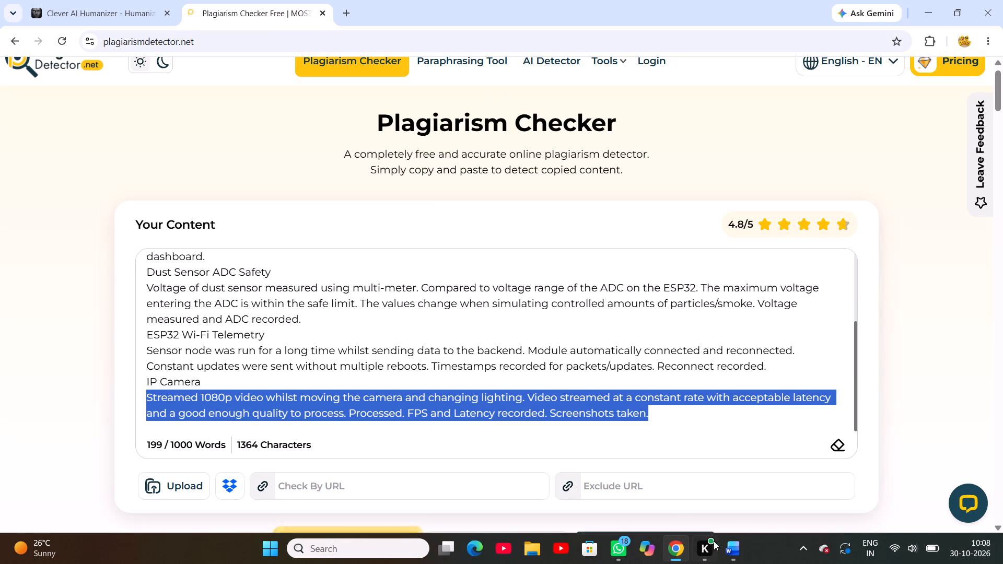
Switch to Word and copy the testing table's rows from "FS-i6 control" through "Sensor-fusion alert".
left_click(733, 498)
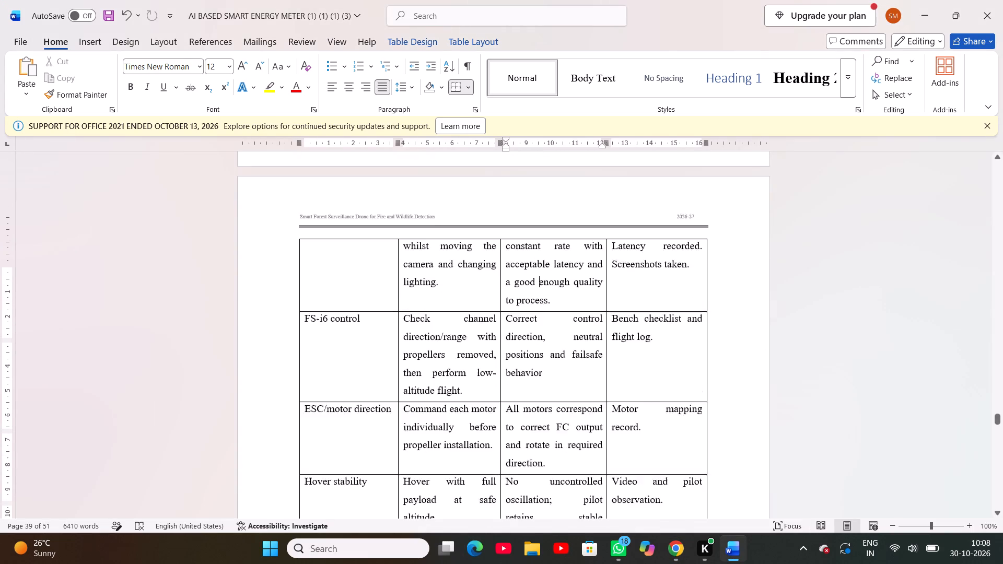
scroll(637, 346, "down", 1)
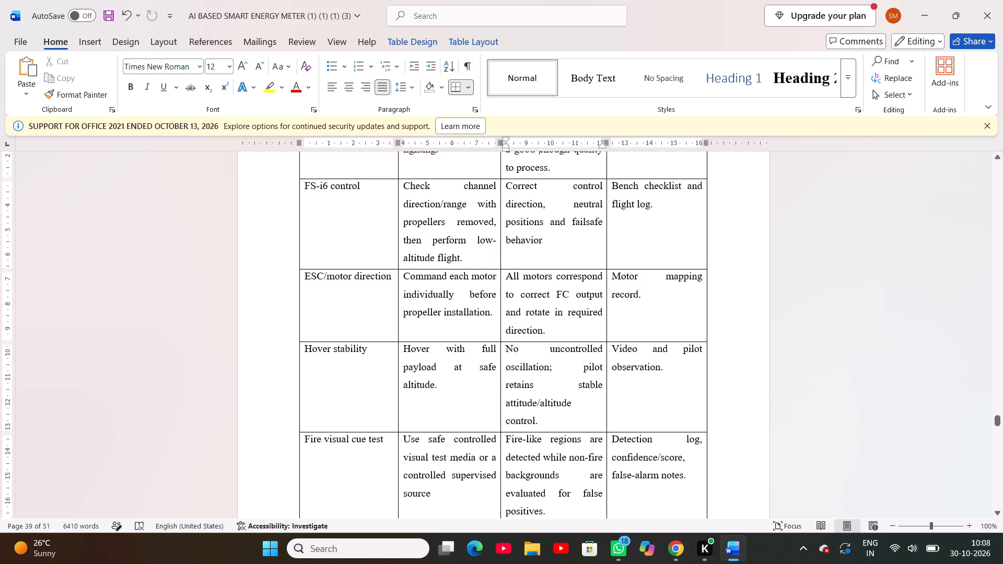
left_click_drag(307, 183, 401, 269)
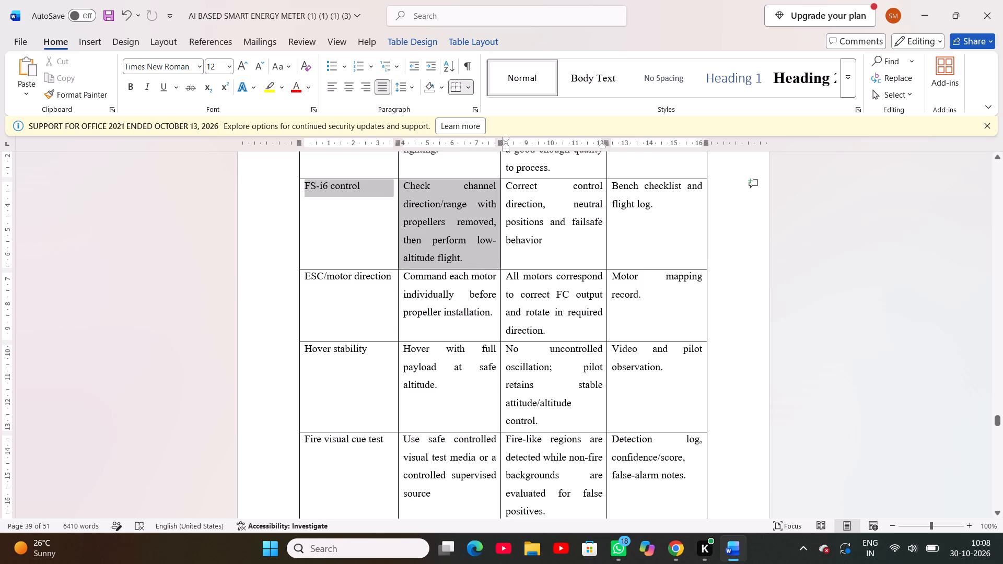
left_click_drag(401, 269, 577, 455)
scroll(430, 305, "up", 1)
scroll(534, 431, "right", 1)
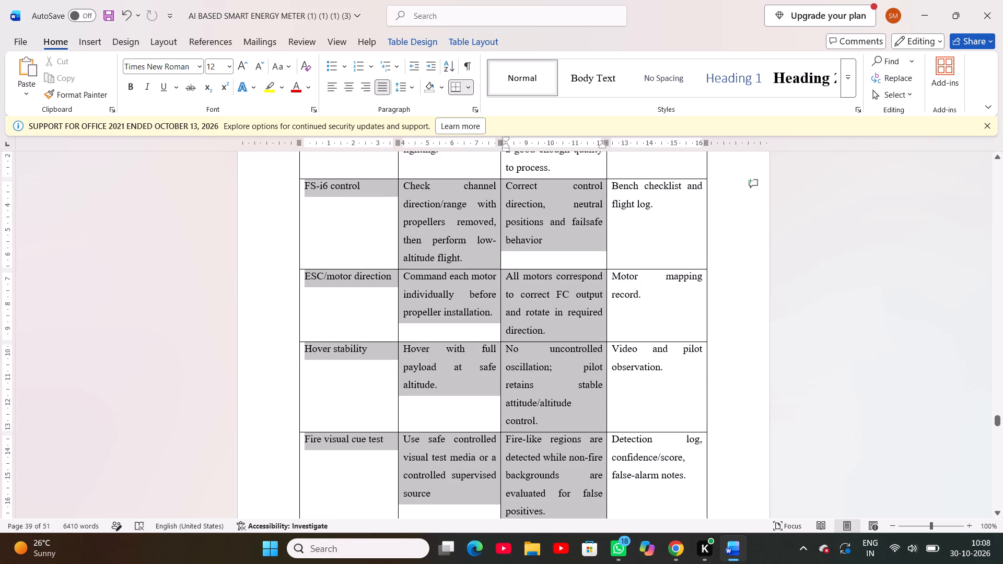
left_click_drag(577, 455, 637, 506)
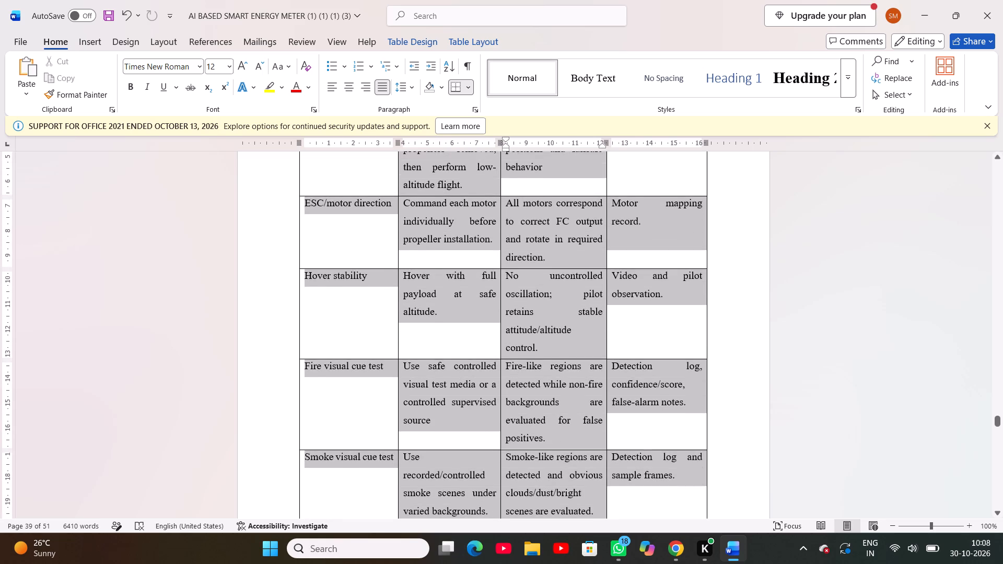
left_click_drag(637, 506, 654, 502)
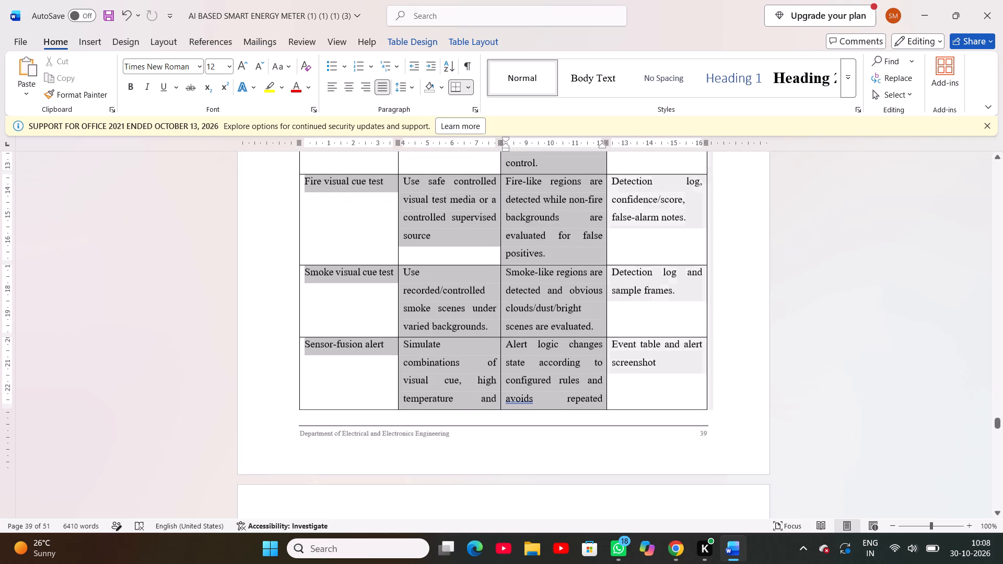
left_click_drag(654, 502, 674, 371)
right_click(674, 371)
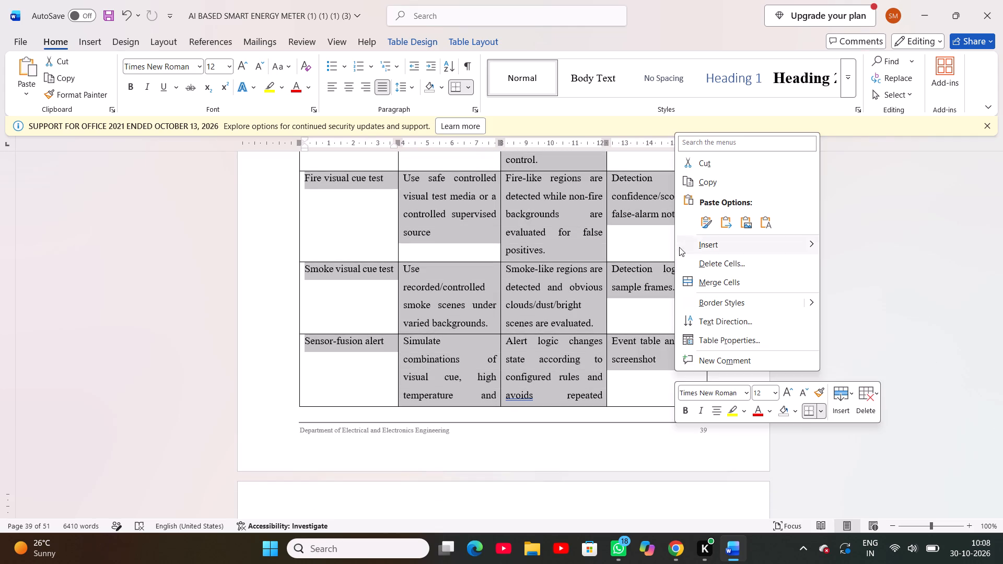
left_click(698, 184)
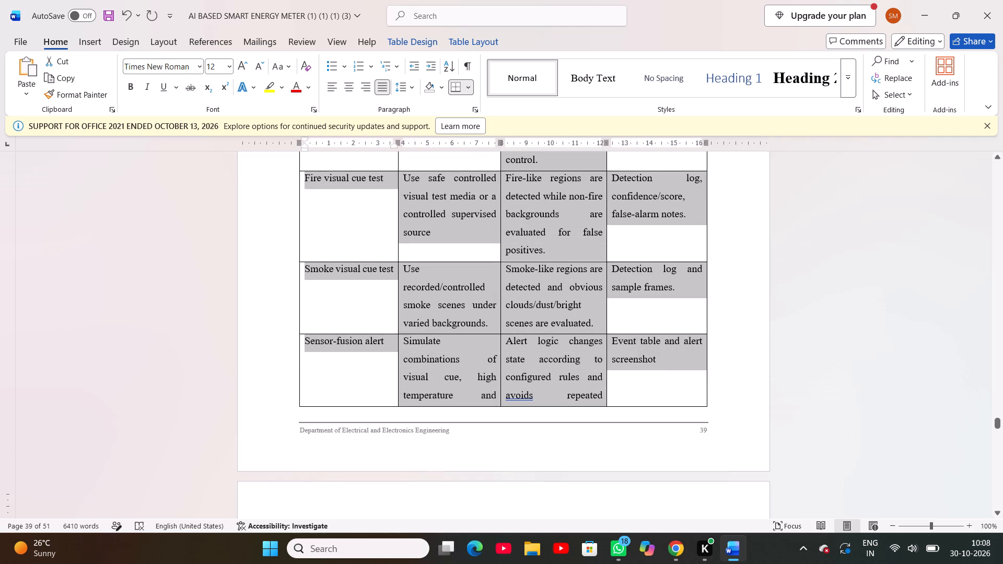
Look over the testing table's rows from "FS-i6 control" down to "End-to-end field test".
left_click(669, 393)
scroll(669, 393, "down", 3)
scroll(669, 393, "up", 1)
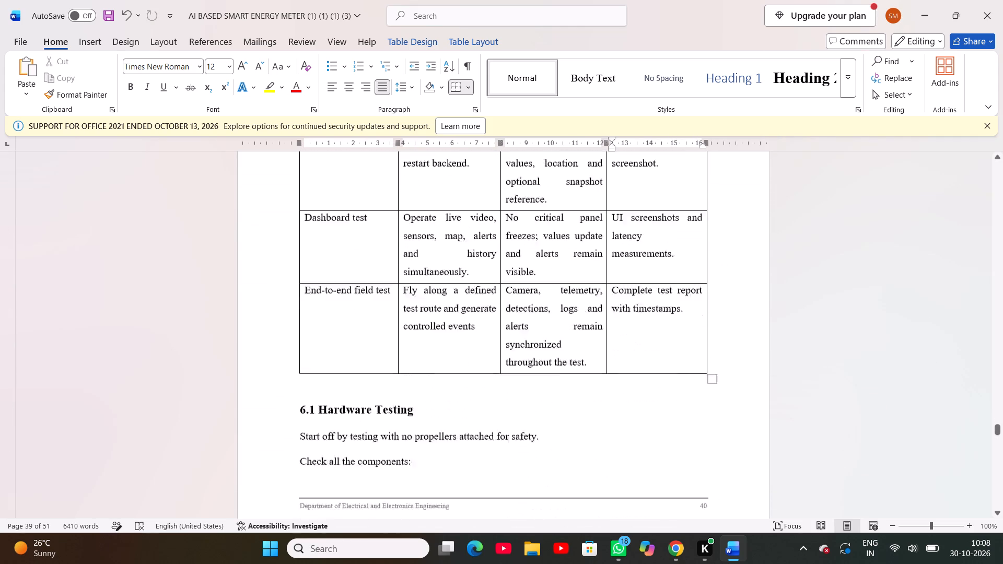
scroll(669, 393, "up", 2)
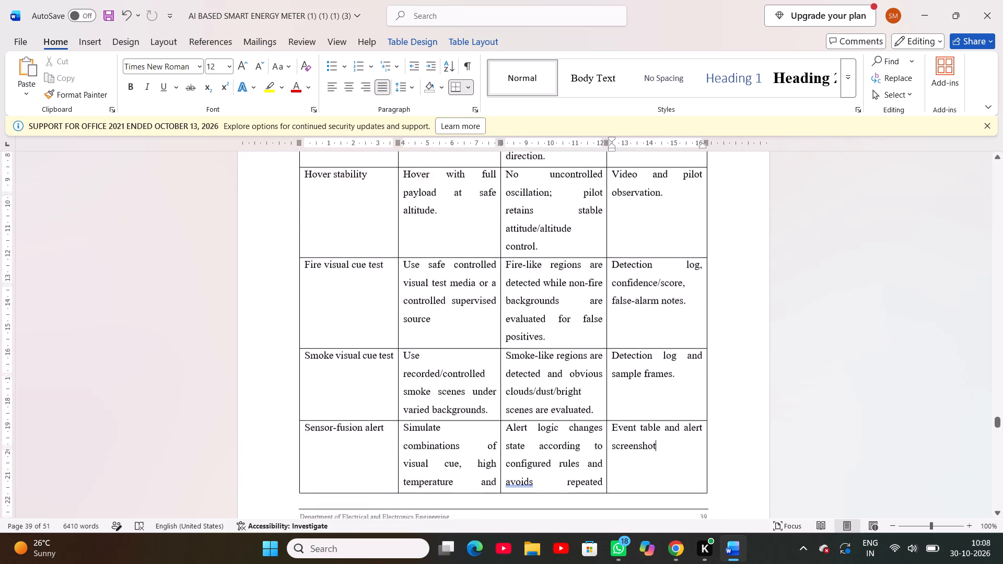
scroll(669, 393, "up", 3)
scroll(669, 393, "down", 1)
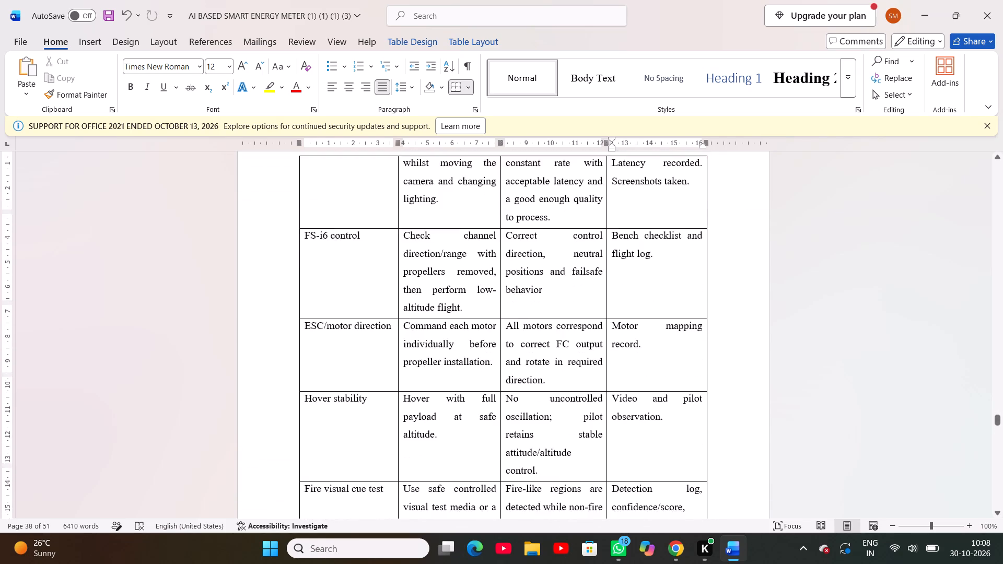
scroll(669, 393, "down", 3)
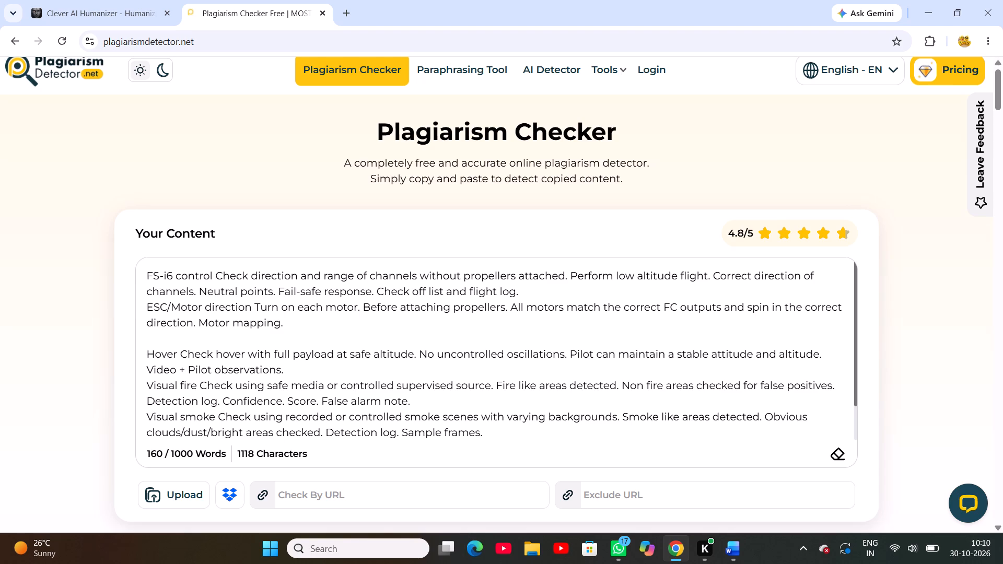
scroll(274, 377, "down", 1)
scroll(274, 377, "up", 1)
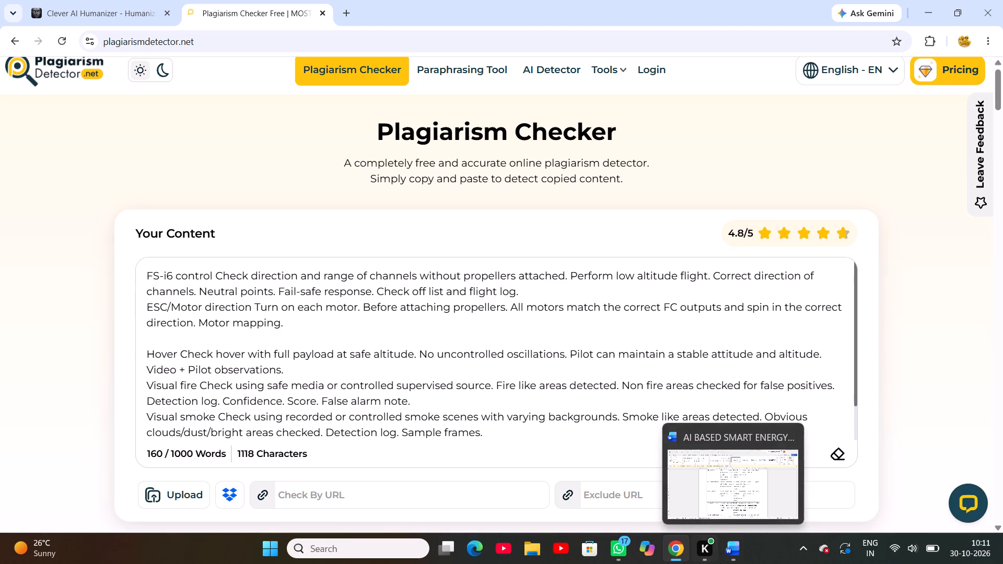
Switch to the Word report and delete all text from the second cell of the FS-i6 control row.
left_click(731, 499)
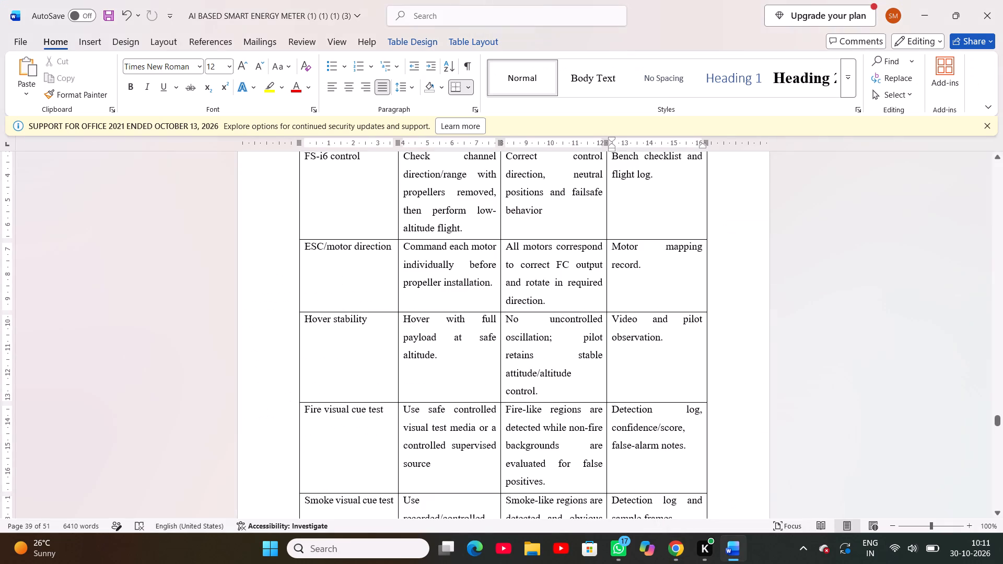
scroll(593, 372, "up", 2)
scroll(593, 372, "down", 1)
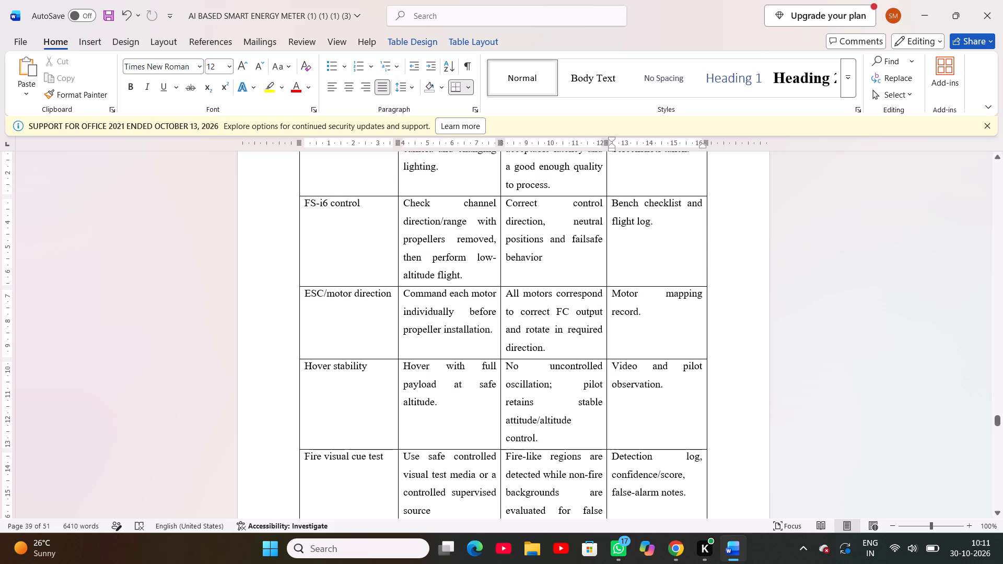
left_click_drag(404, 202, 460, 275)
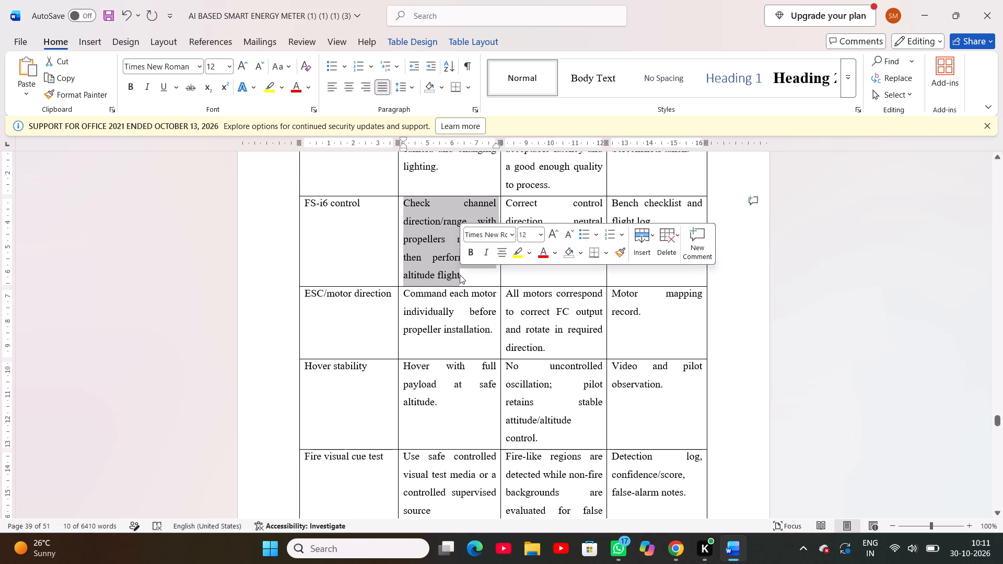
key("BackSpace")
left_click(412, 212)
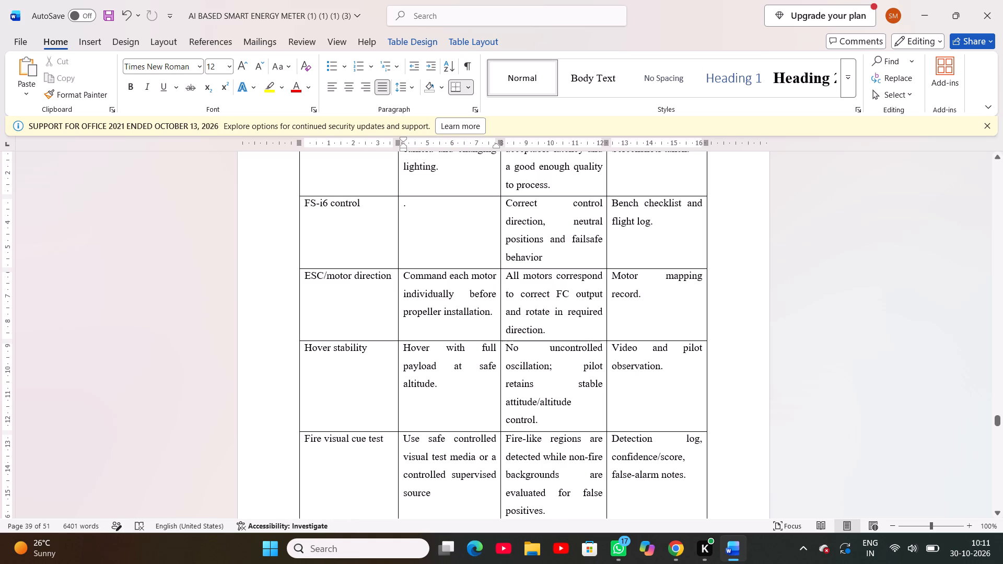
key("BackSpace")
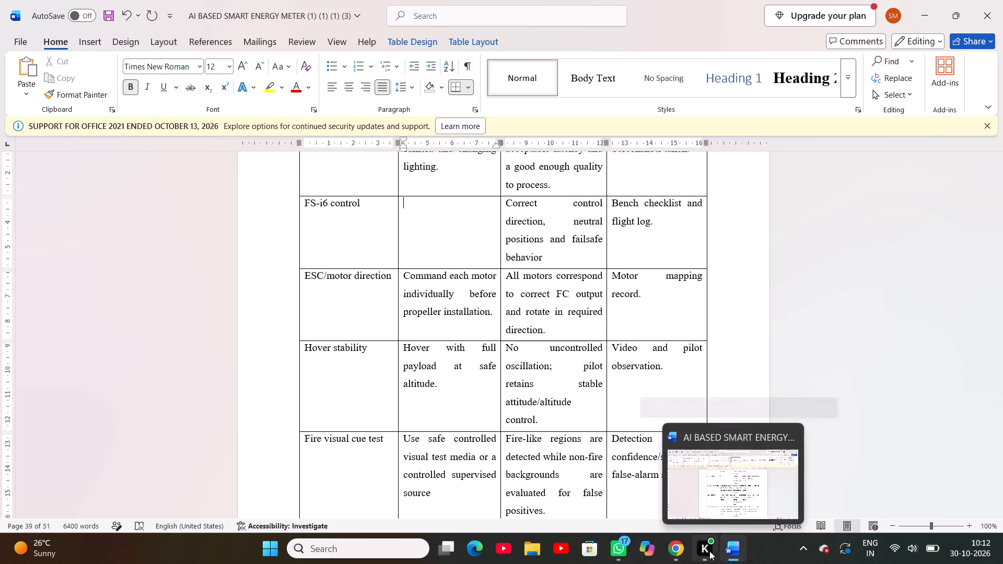
Switch to the Plagiarism Checker in Chrome and copy the FS-i6 control text from "heck direction" through "flight log.".
left_click(680, 505)
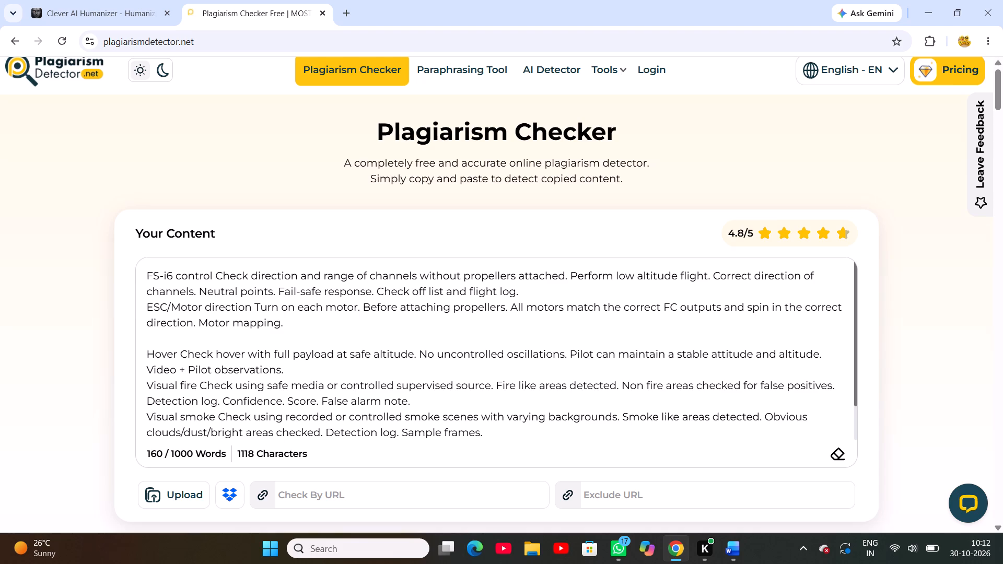
left_click_drag(219, 274, 505, 295)
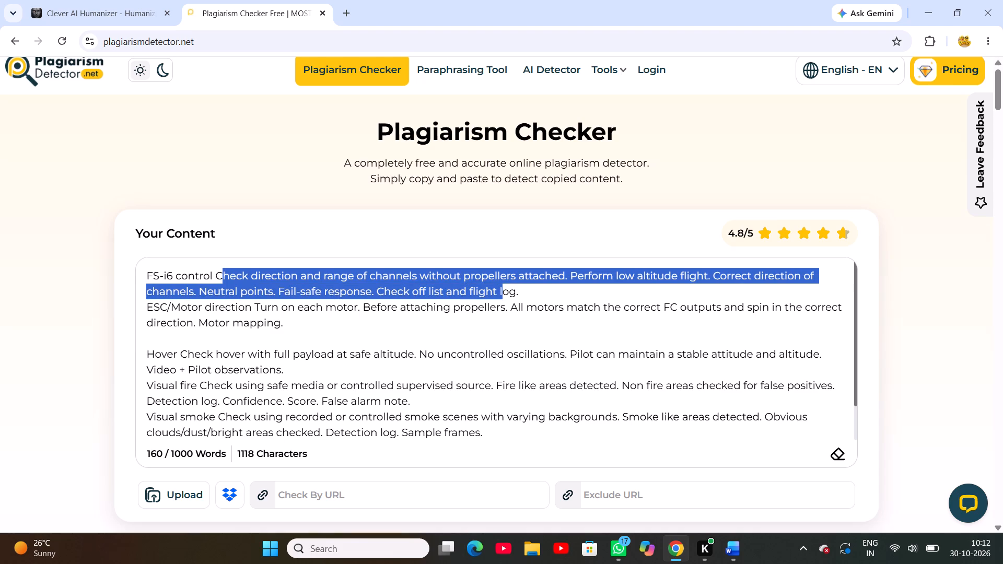
left_click_drag(505, 295, 518, 294)
right_click(518, 294)
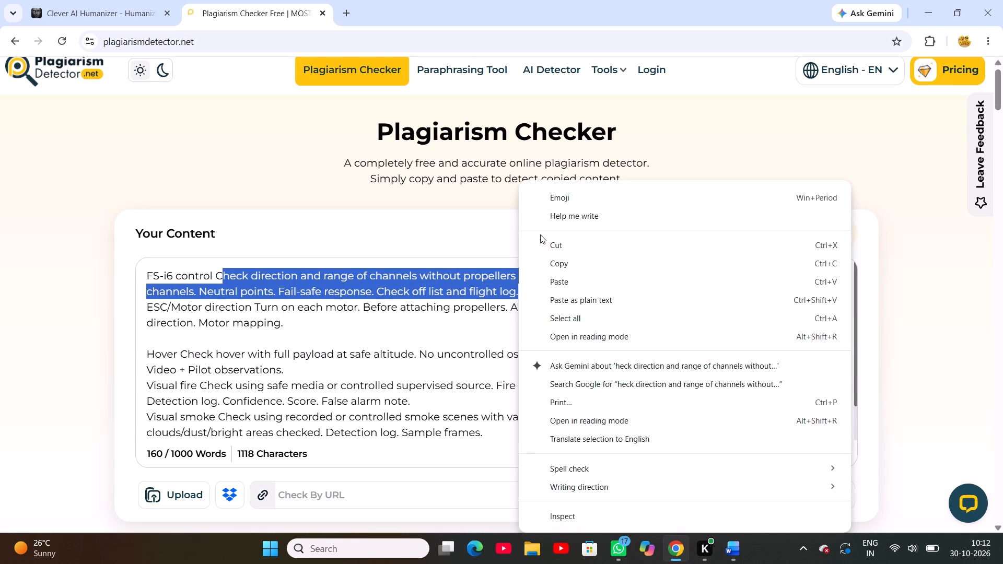
left_click(561, 264)
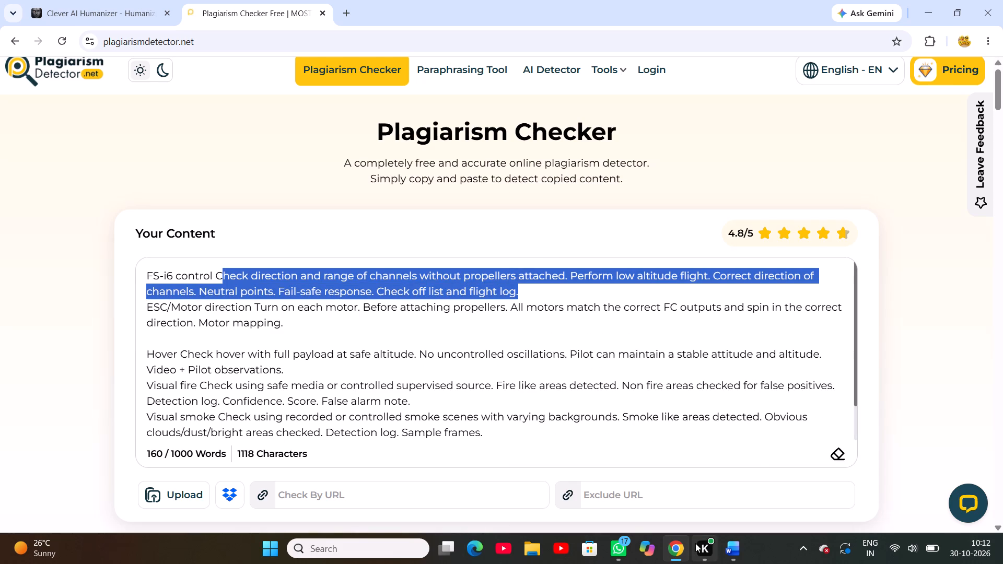
Paste the copied text into the FS-i6 control row's empty second cell in Word and add the missing "c" at its start.
left_click(729, 508)
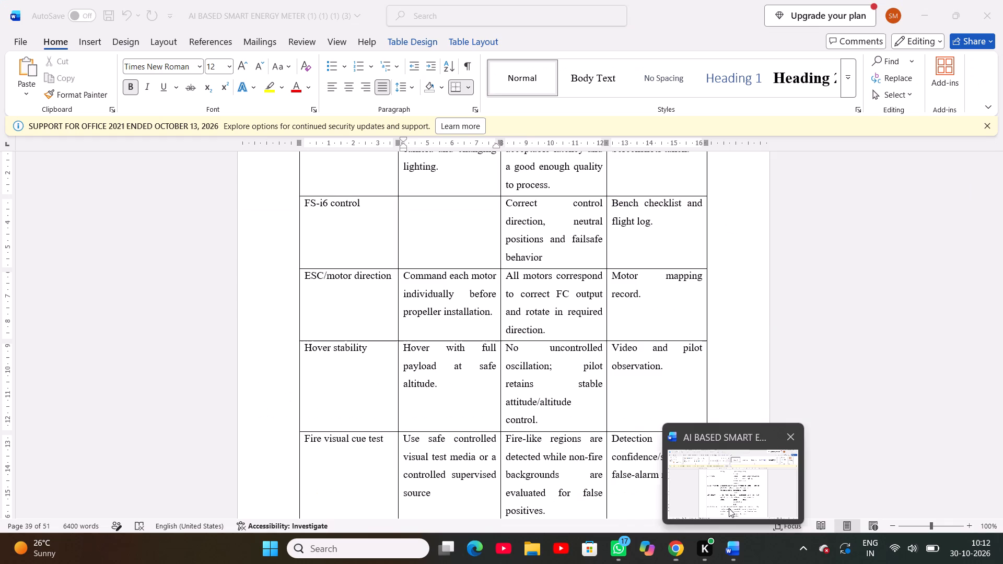
left_click(403, 205)
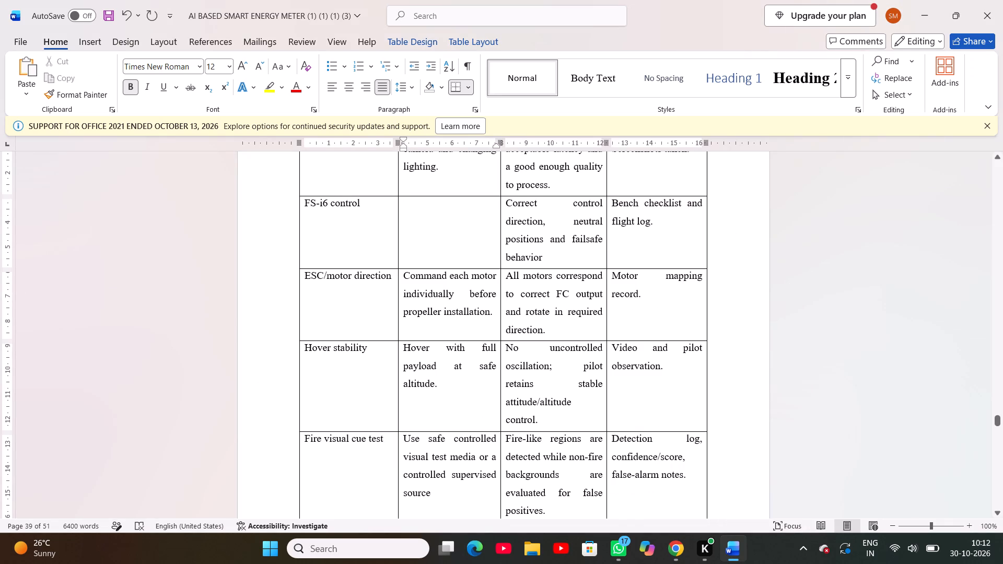
right_click(403, 205)
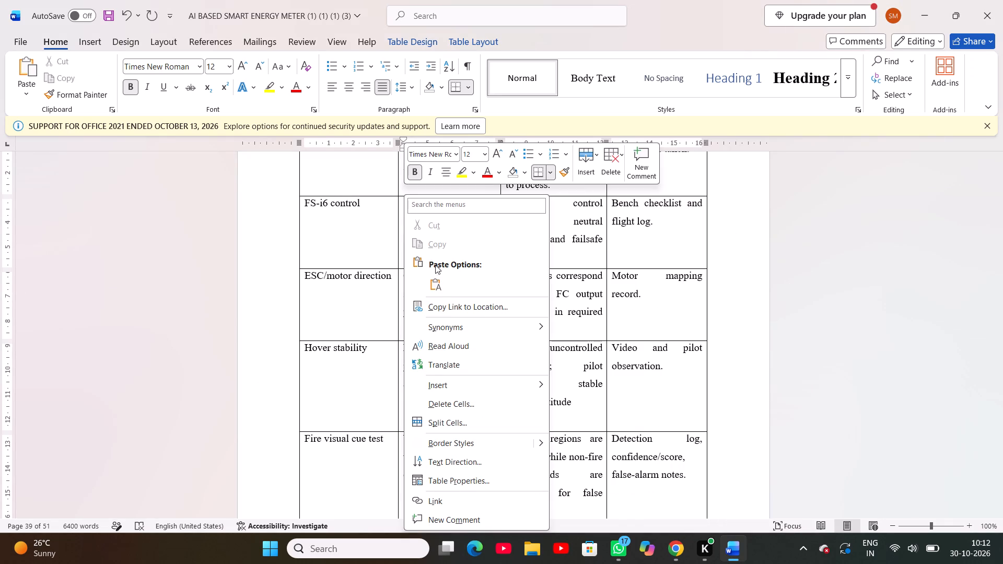
left_click(439, 280)
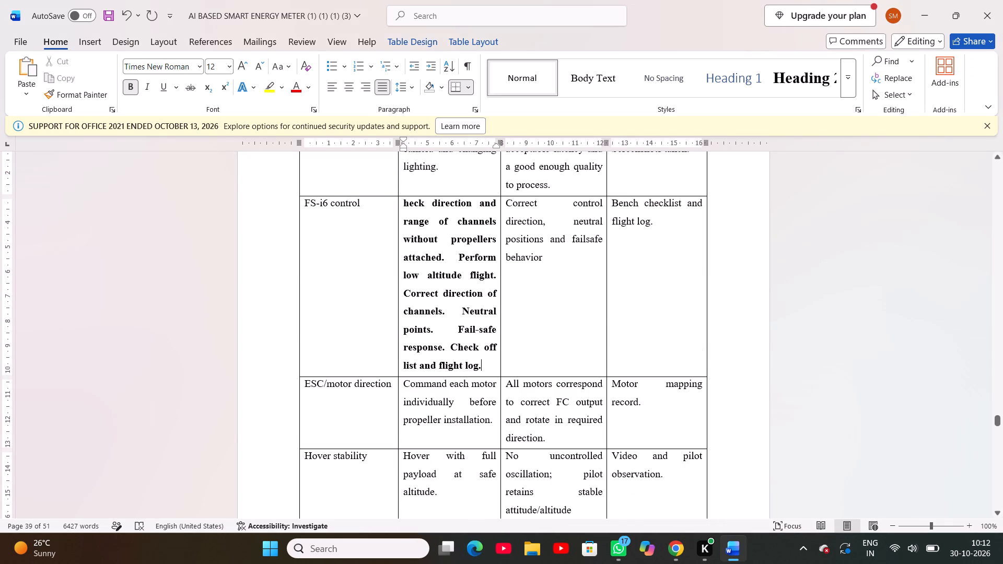
left_click(404, 203)
key("c")
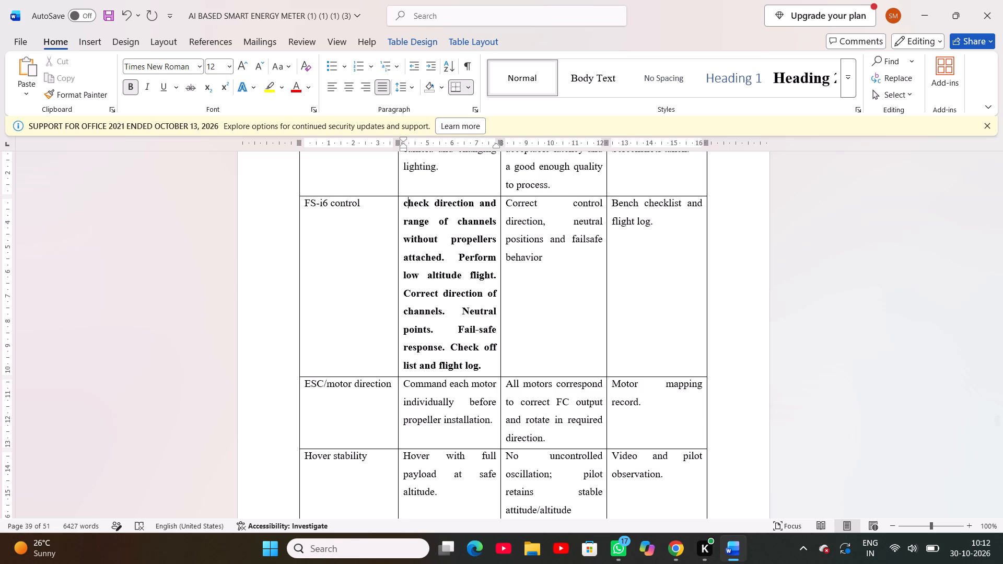
Delete the full stops after "points", "channels" and "attached" in the FS-i6 control row's second cell.
left_click(436, 335)
key("BackSpace")
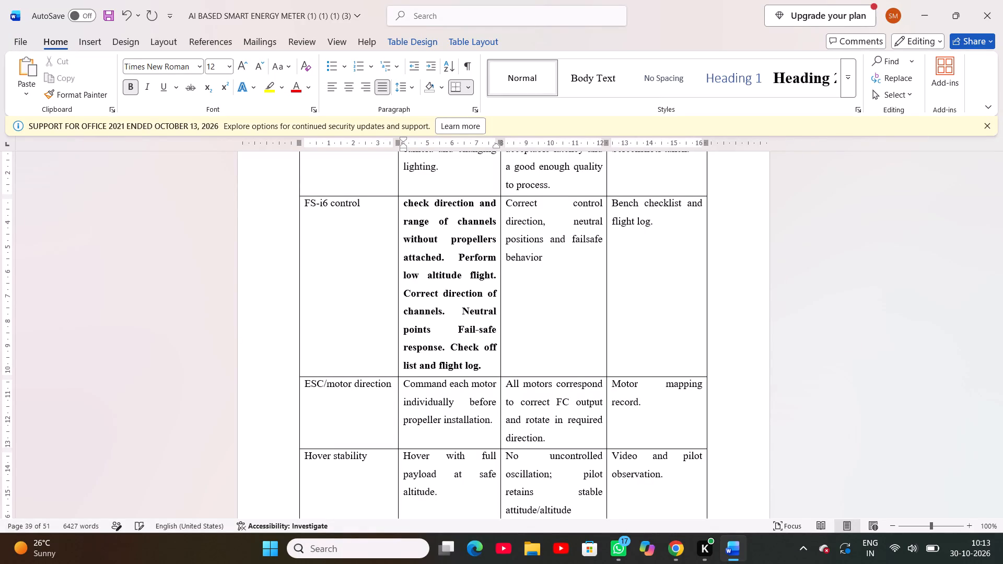
left_click(448, 317)
key("BackSpace")
left_click(446, 256)
key("BackSpace")
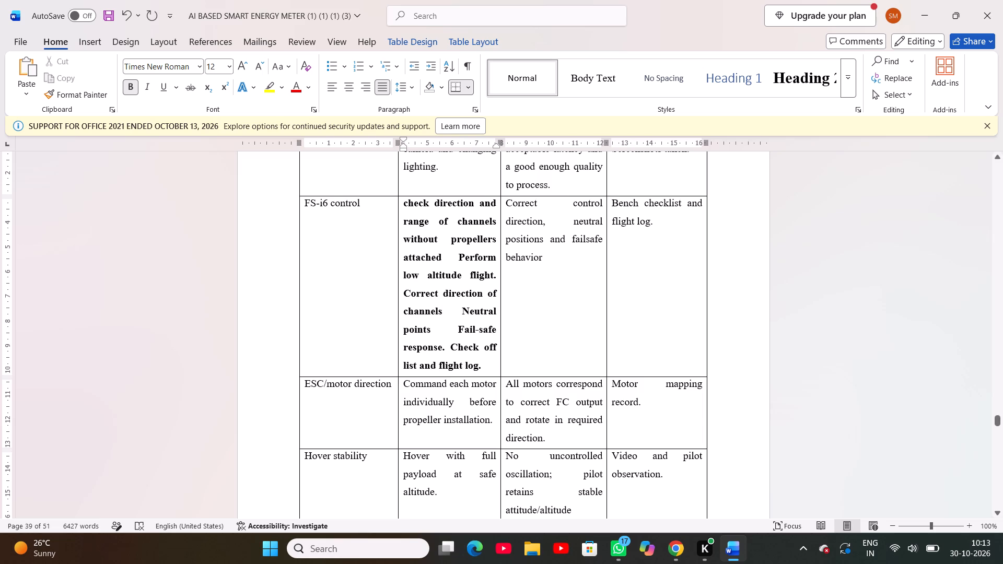
Delete the old text from the third cell of the FS-i6 control row.
left_click_drag(506, 202, 557, 269)
key("BackSpace")
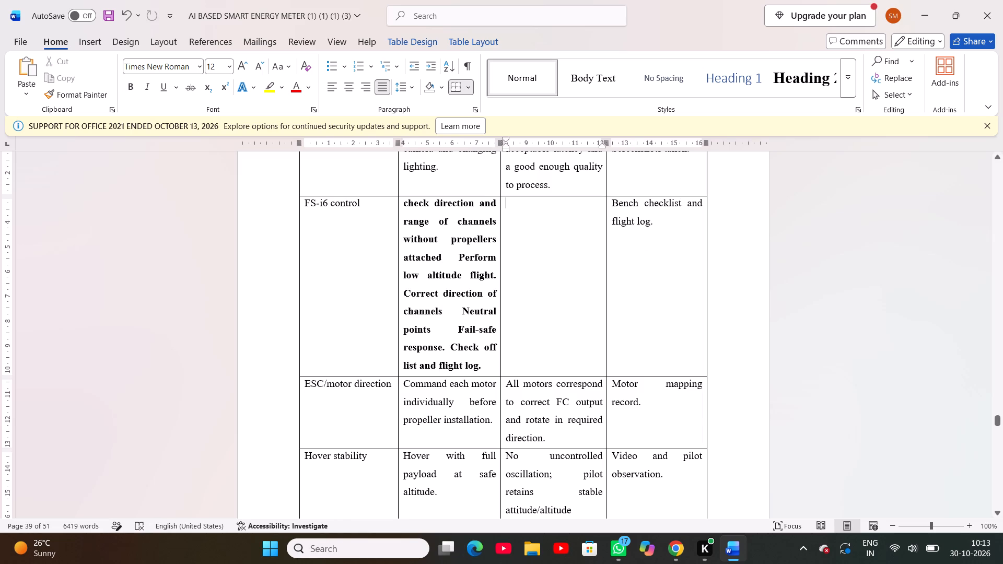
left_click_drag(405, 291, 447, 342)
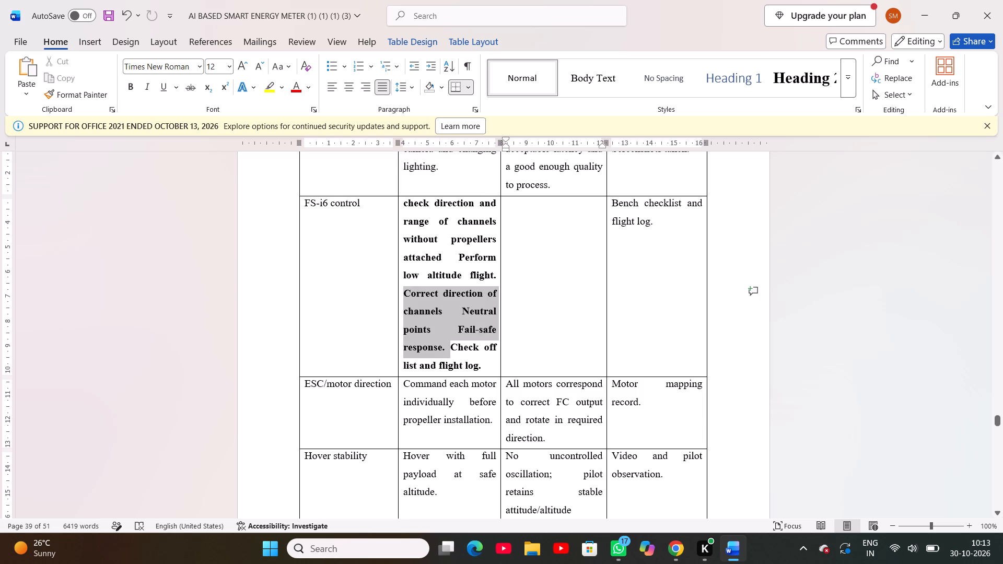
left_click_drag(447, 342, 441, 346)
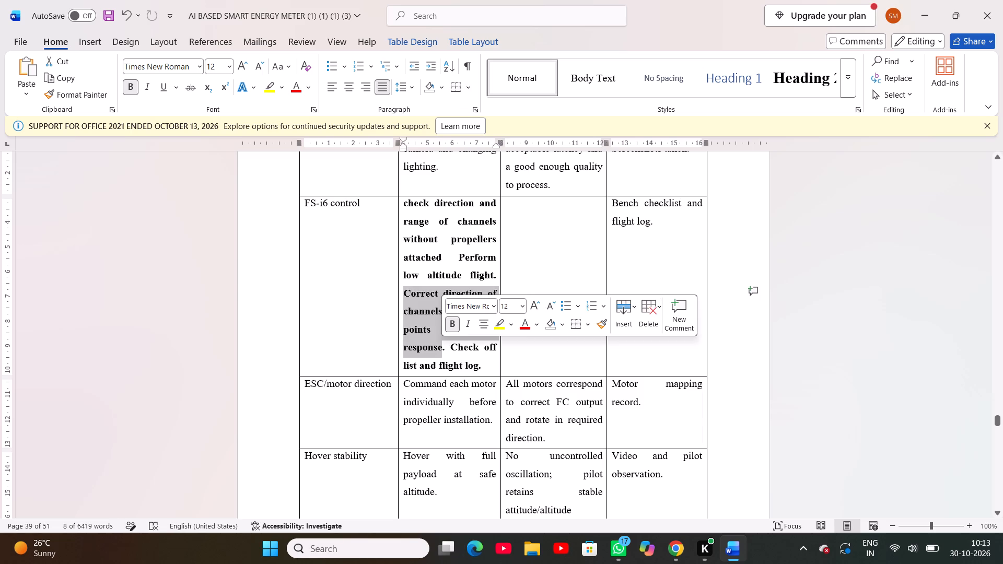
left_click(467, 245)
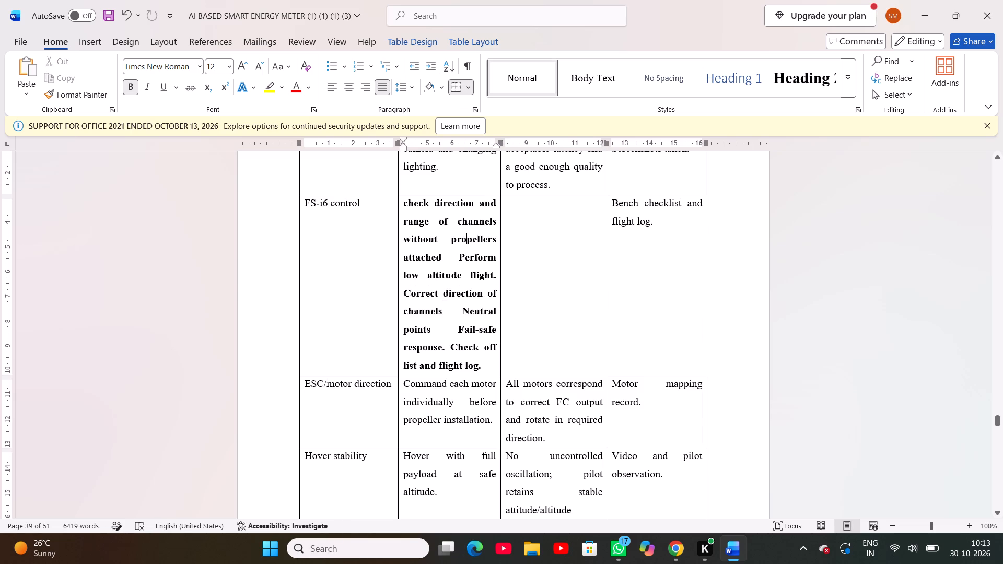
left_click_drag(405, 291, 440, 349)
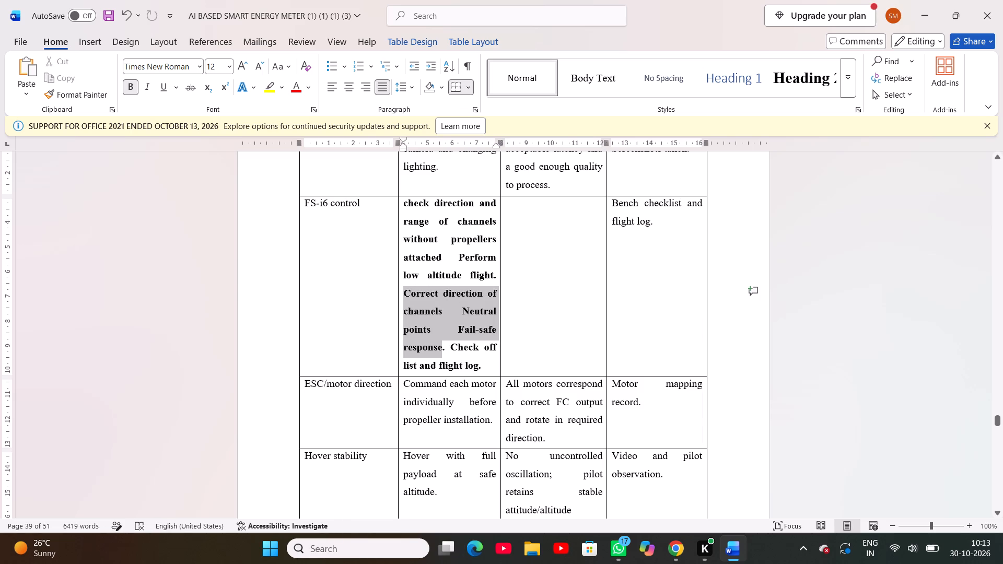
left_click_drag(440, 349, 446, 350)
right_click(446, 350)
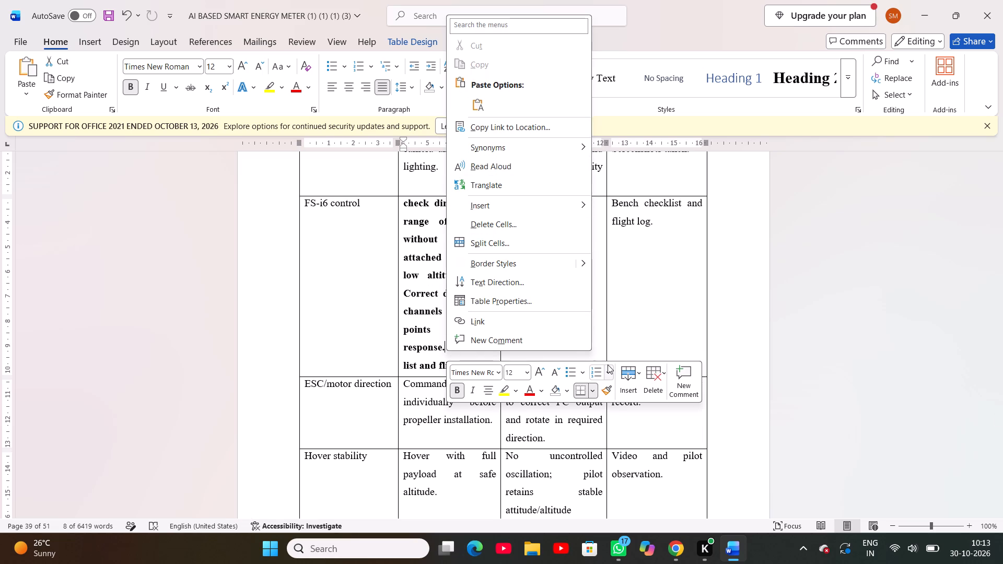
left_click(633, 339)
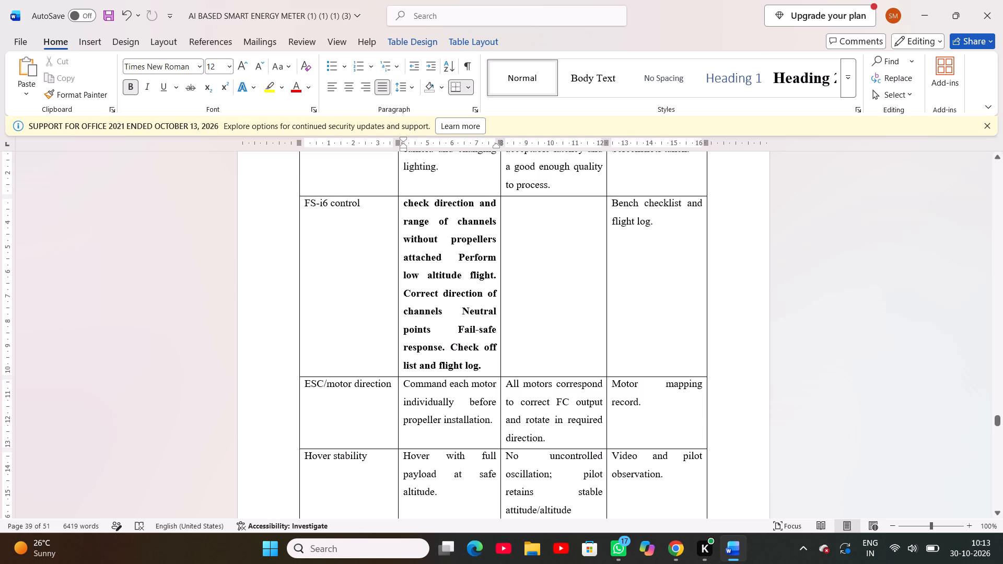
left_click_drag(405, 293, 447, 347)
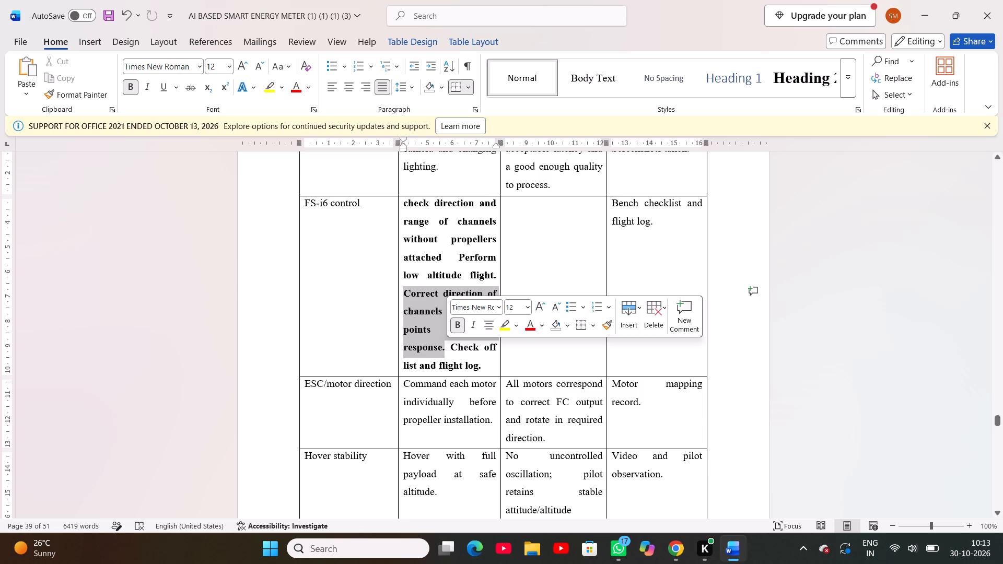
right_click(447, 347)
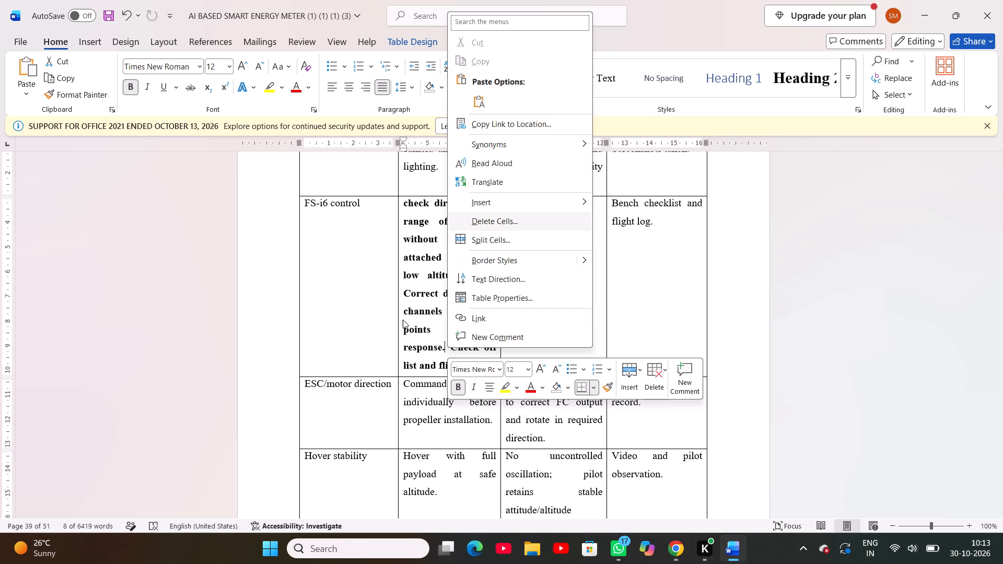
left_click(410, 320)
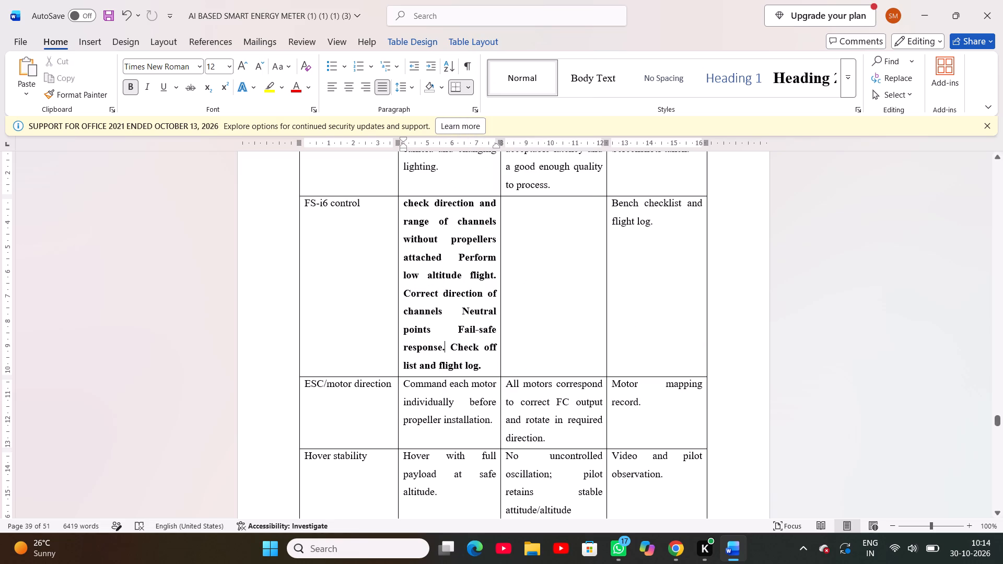
Copy "Correct direction of channels Neutral points Fail-safe response." from the FS-i6 control row's second cell into its empty third cell.
left_click_drag(405, 290, 442, 353)
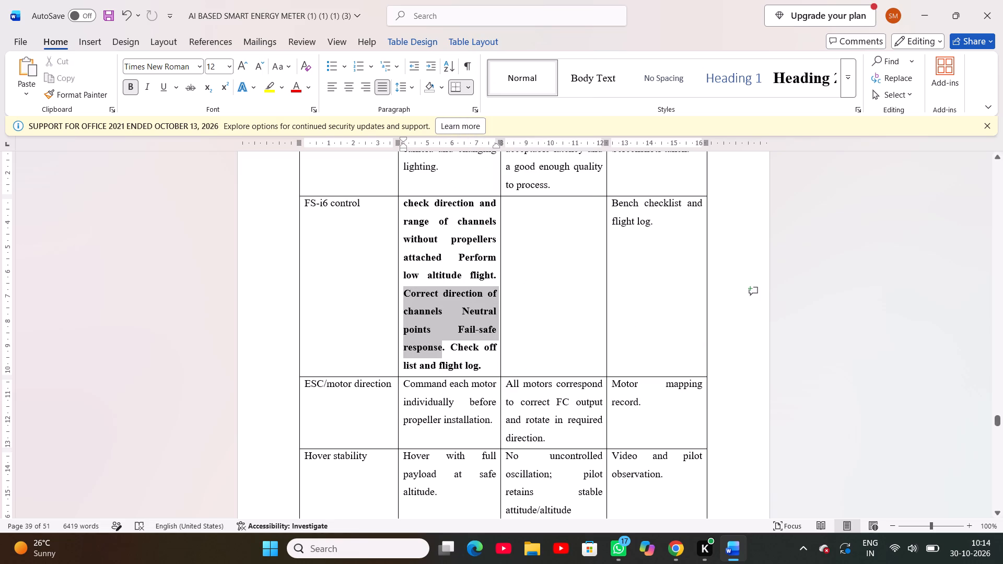
left_click_drag(442, 353, 444, 354)
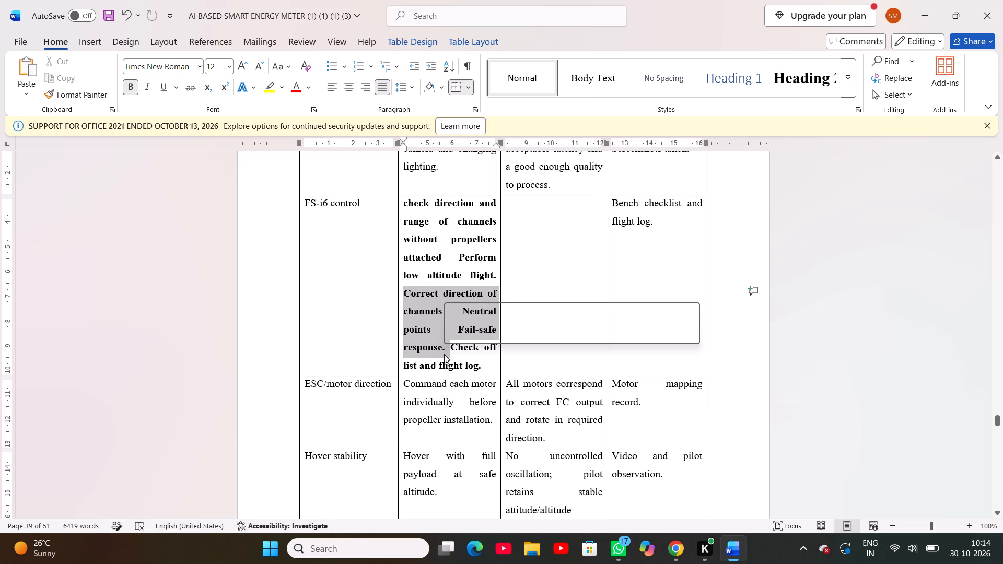
right_click(444, 354)
left_click(475, 74)
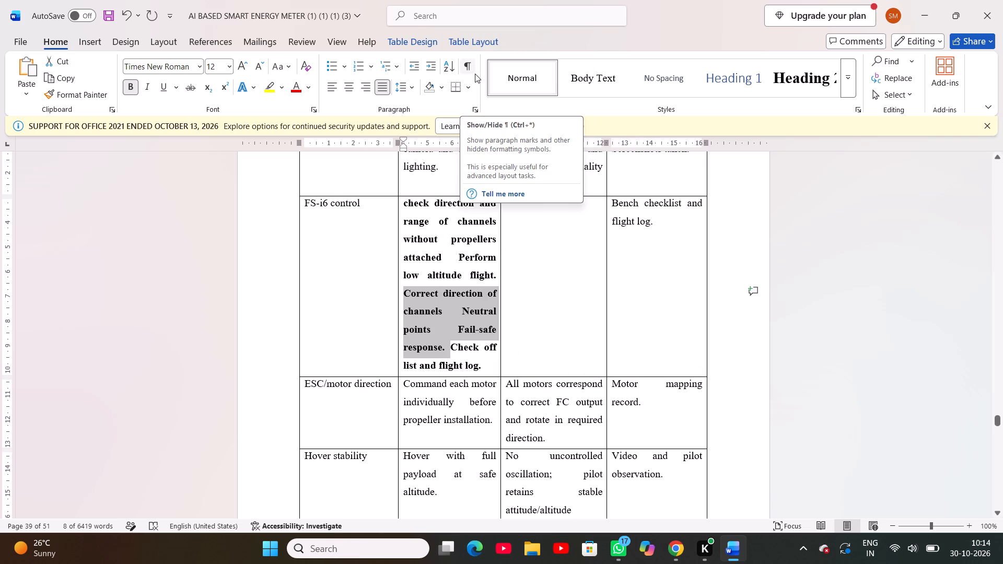
left_click(512, 206)
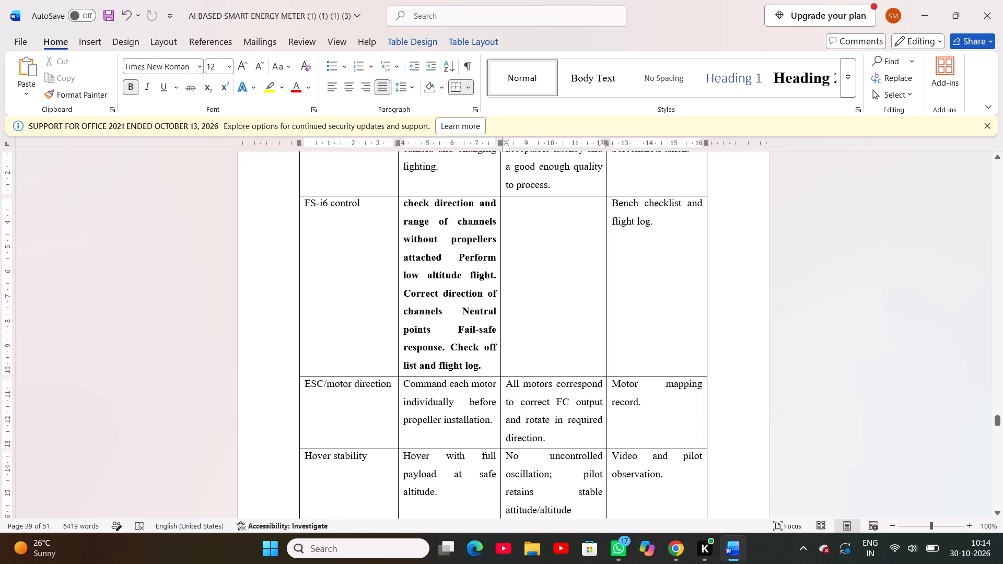
left_click(507, 205)
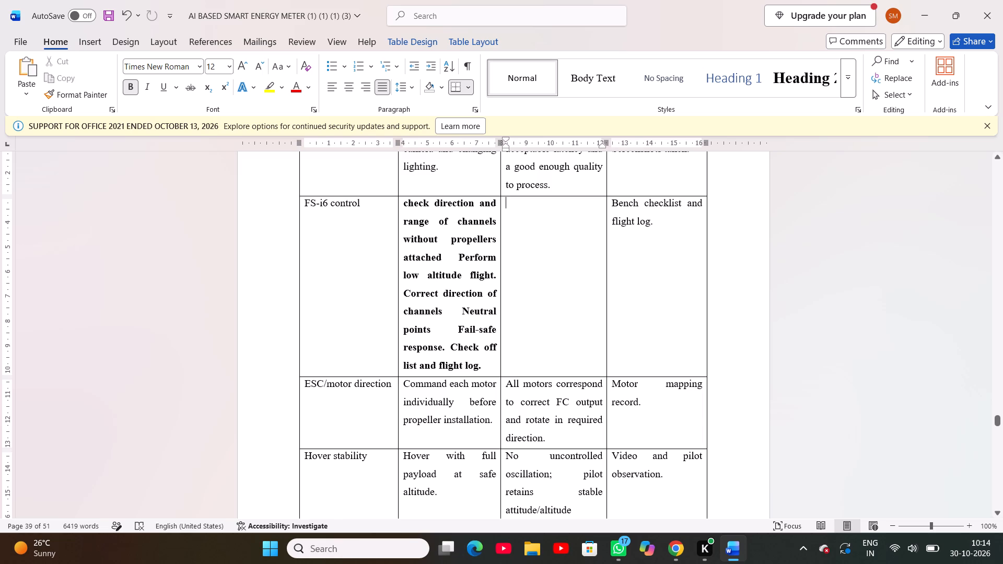
right_click(507, 205)
left_click(542, 282)
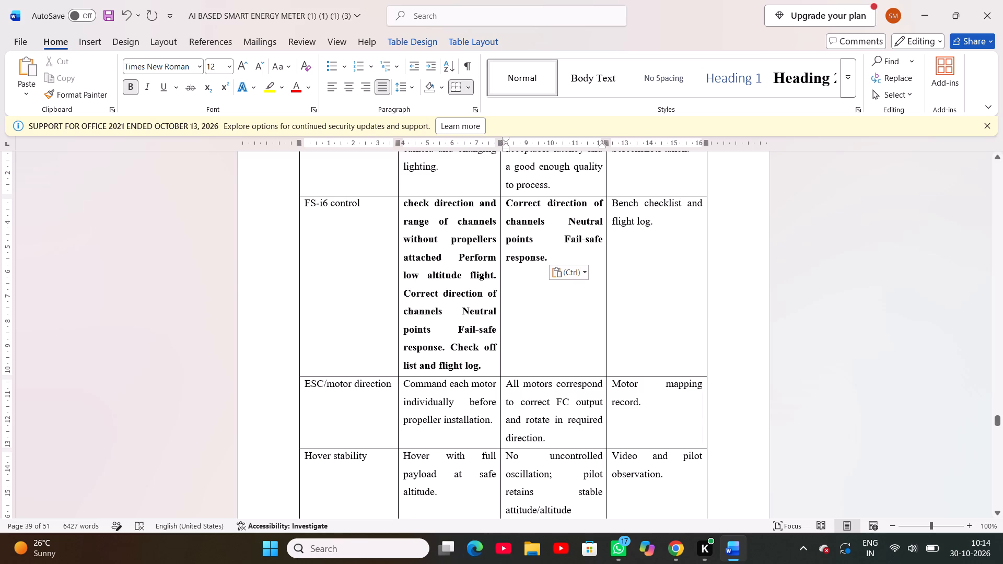
Delete "Correct direction of channels Neutral points Fail-safe response." from the FS-i6 control row's second cell.
left_click_drag(405, 292, 442, 349)
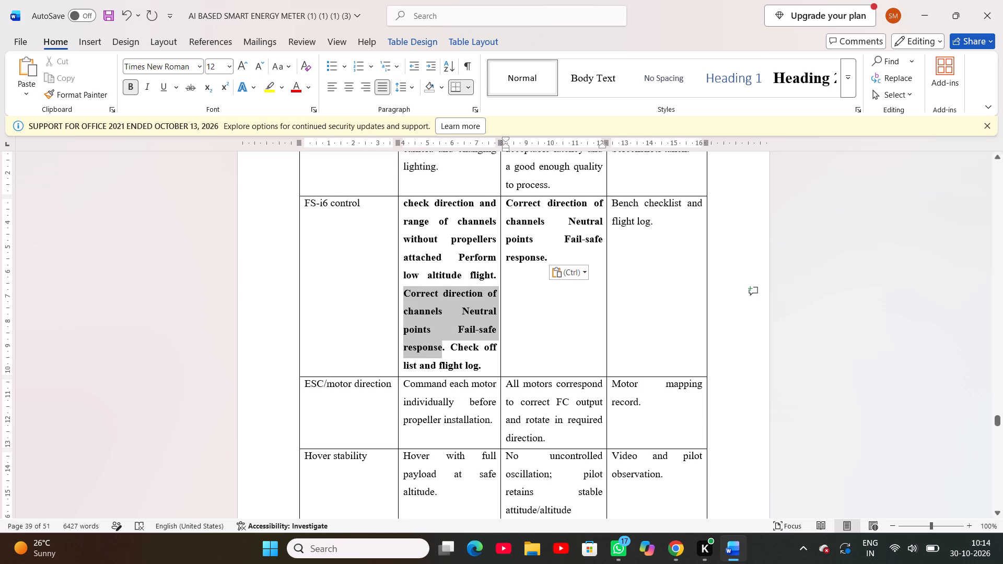
left_click_drag(442, 349, 445, 350)
key("BackSpace")
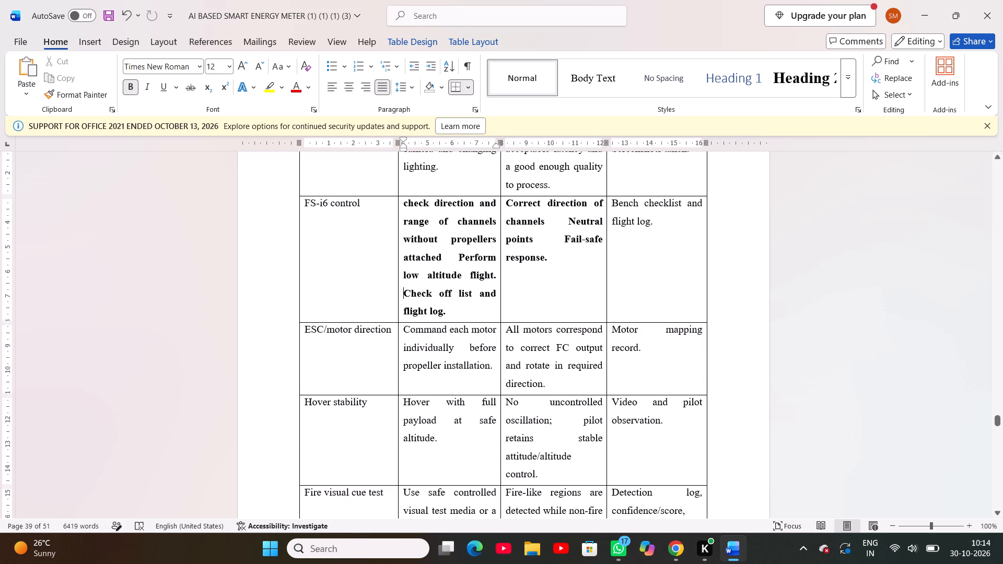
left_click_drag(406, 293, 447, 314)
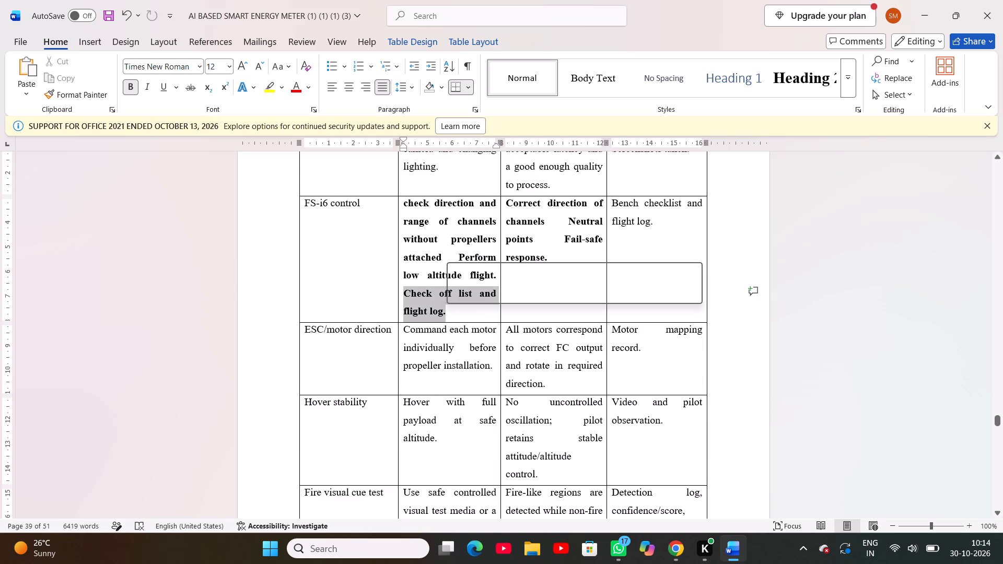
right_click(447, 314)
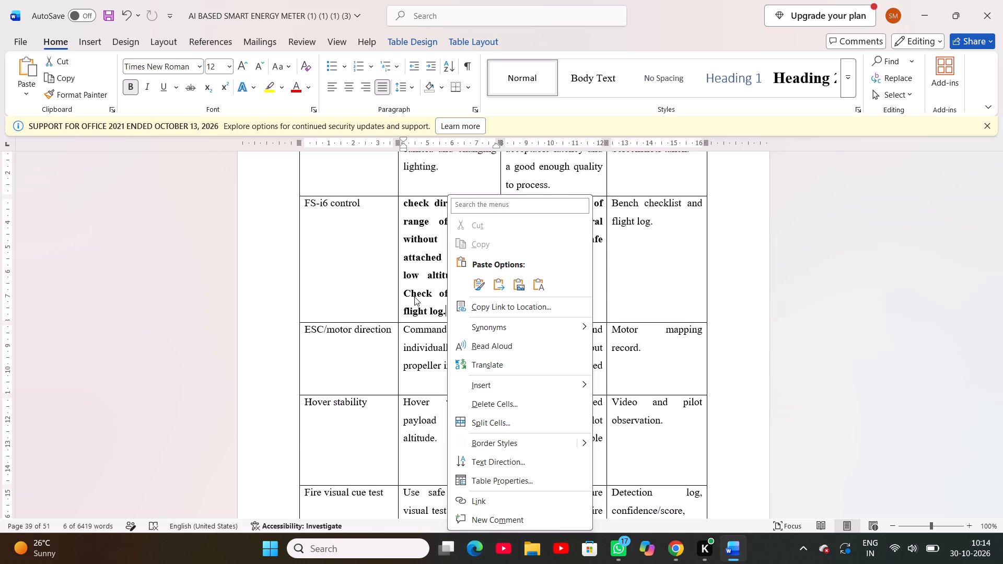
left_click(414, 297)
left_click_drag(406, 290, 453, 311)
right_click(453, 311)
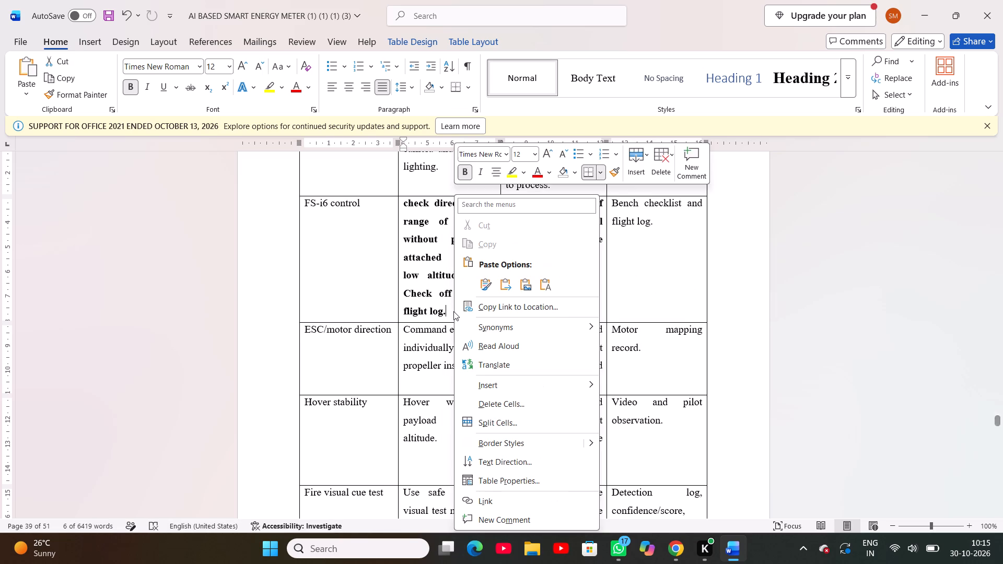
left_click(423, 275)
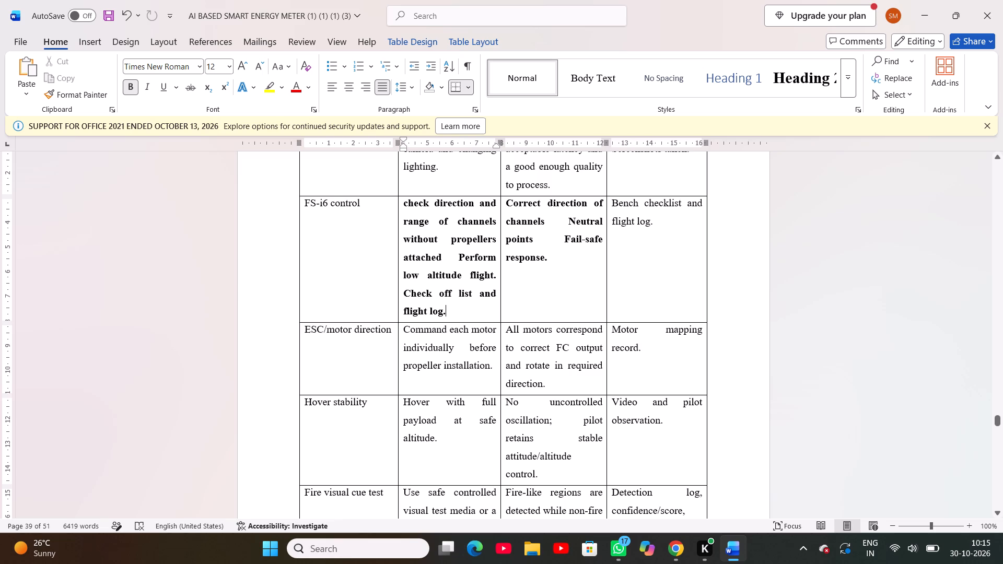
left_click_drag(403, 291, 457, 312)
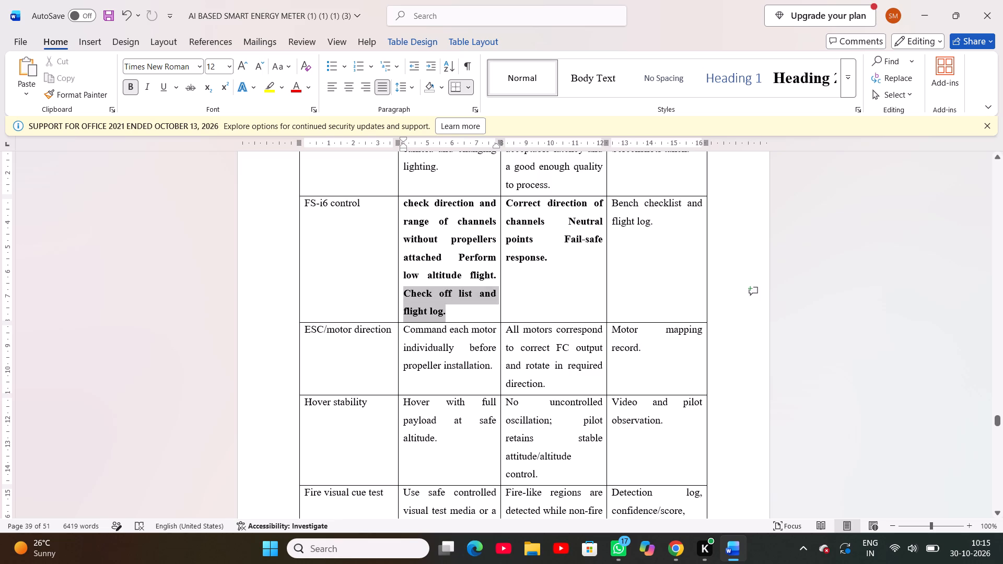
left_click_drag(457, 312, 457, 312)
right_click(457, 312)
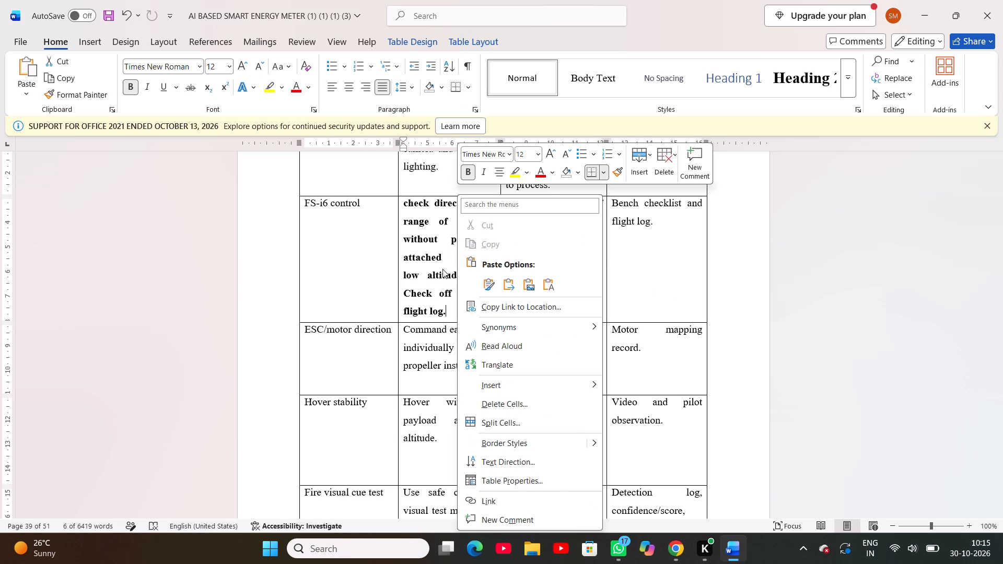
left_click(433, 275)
Replace the text in the FS-i6 control row's fourth cell with "Check off list and flight log.".
left_click(665, 232)
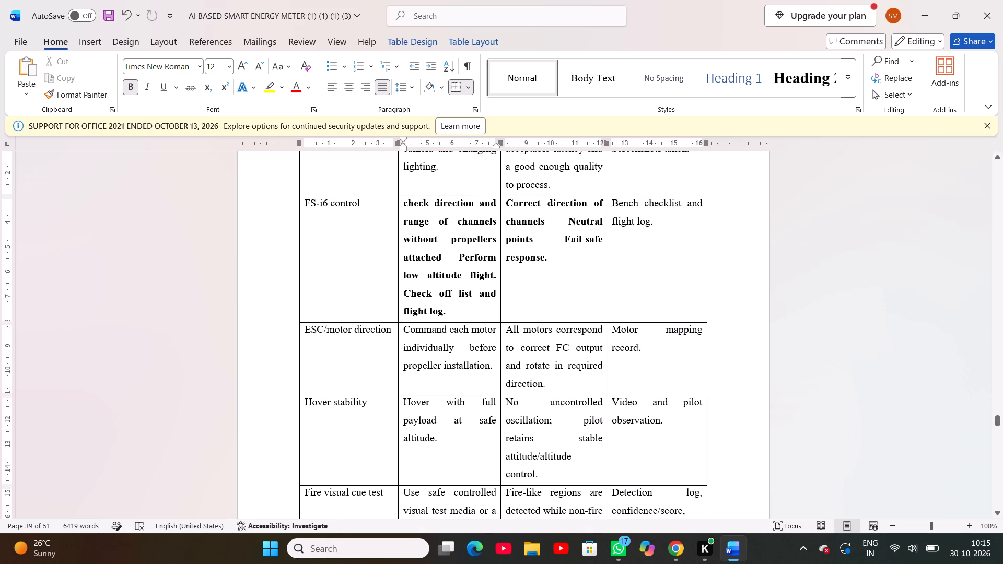
key("BackSpace")
key("BackSpace")
key("BackSpace")
key("BackSpace")
key("BackSpace")
key("BackSpace")
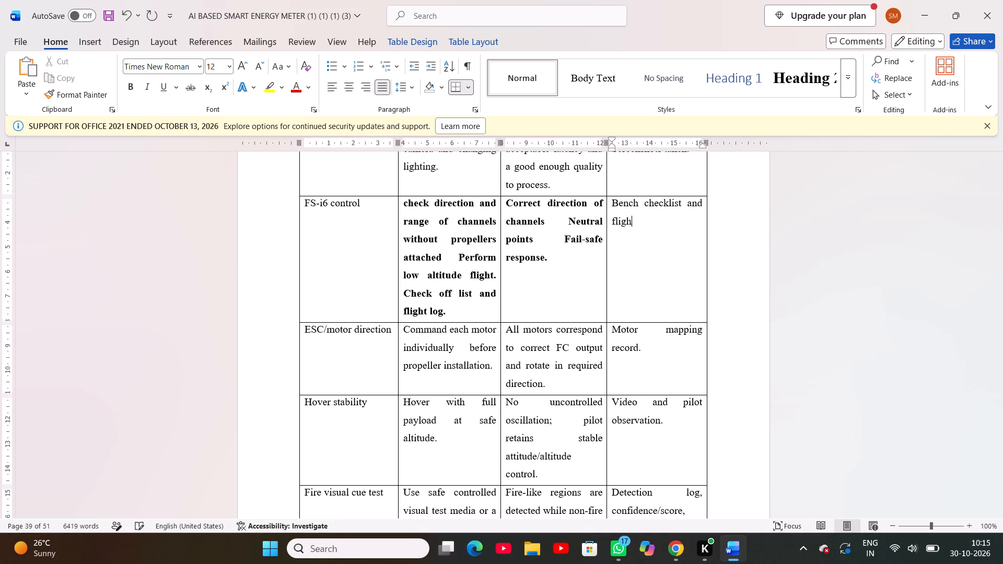
key("BackSpace")
key("BackSpace")
key("BackSpace")
key("BackSpace")
key("BackSpace")
key("BackSpace")
key("BackSpace")
key("BackSpace")
key("BackSpace")
key("BackSpace")
key("BackSpace")
key("BackSpace")
key("BackSpace")
key("BackSpace")
key("BackSpace")
key("BackSpace")
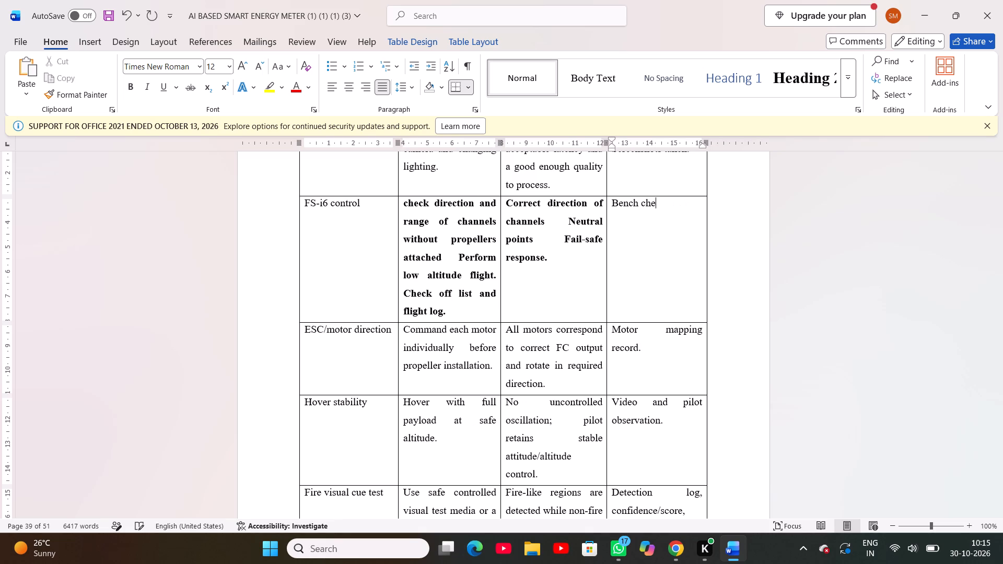
key("BackSpace")
key("BackSpace")
key("BackSpace")
key("BackSpace")
key("BackSpace")
key("BackSpace")
key("BackSpace")
key("BackSpace")
key("BackSpace")
key("shift+c")
type("heck")
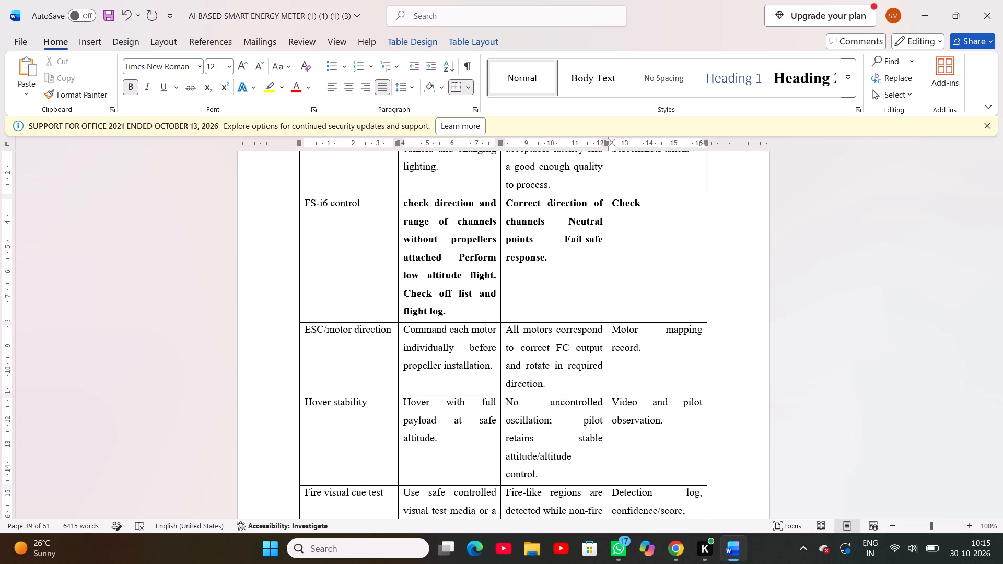
key("space")
type("off")
key("space")
type("list and")
key("space")
key("f")
type("light")
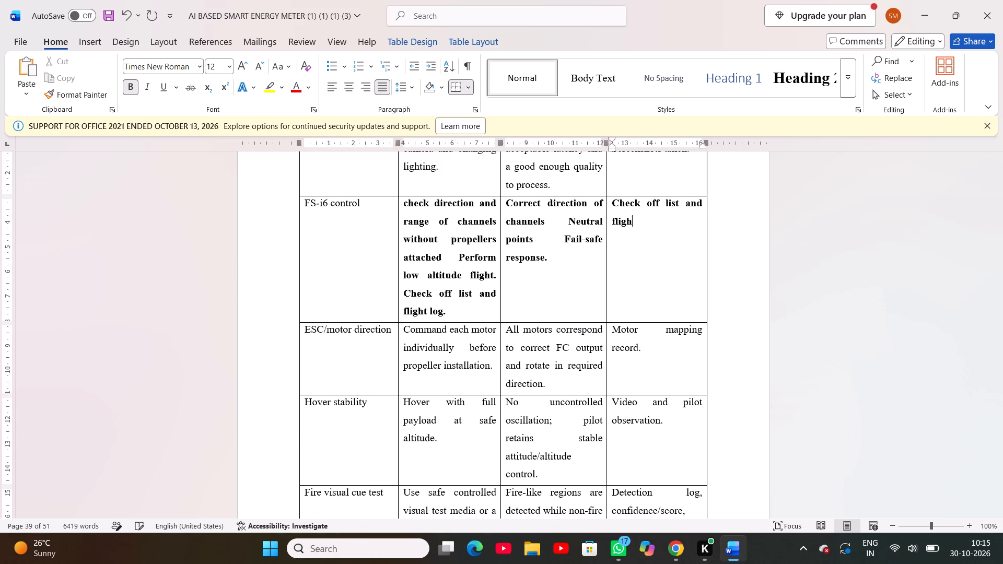
key("space")
type("log")
key("period")
Remove the bold formatting from the second, third and fourth cells of the FS-i6 control row.
left_click_drag(403, 205, 692, 251)
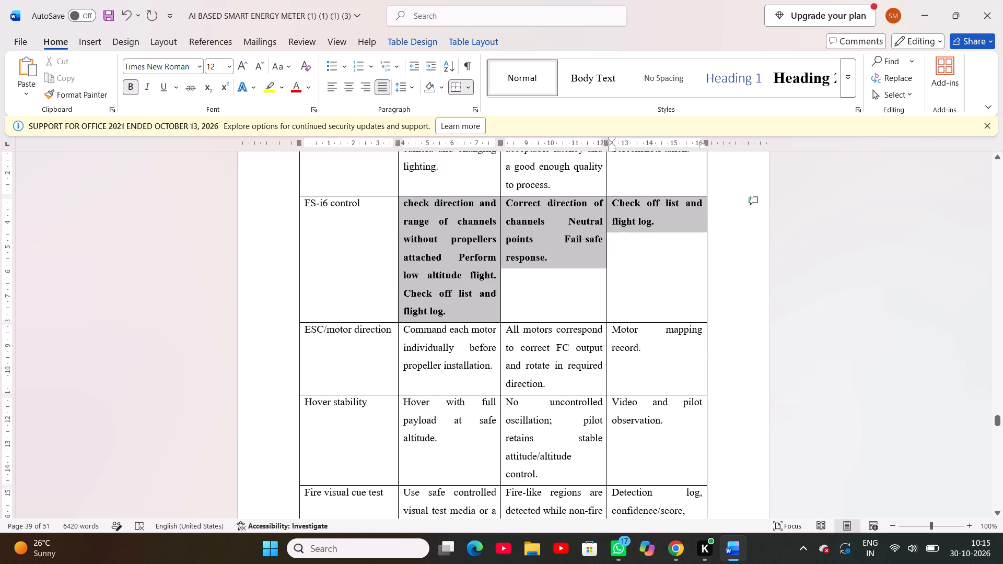
left_click_drag(692, 251, 709, 251)
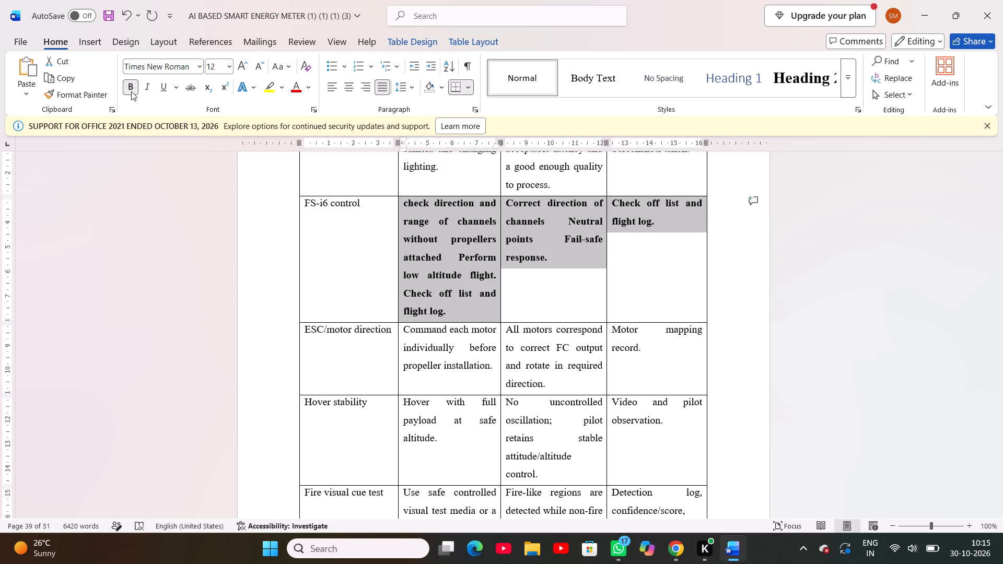
left_click(131, 91)
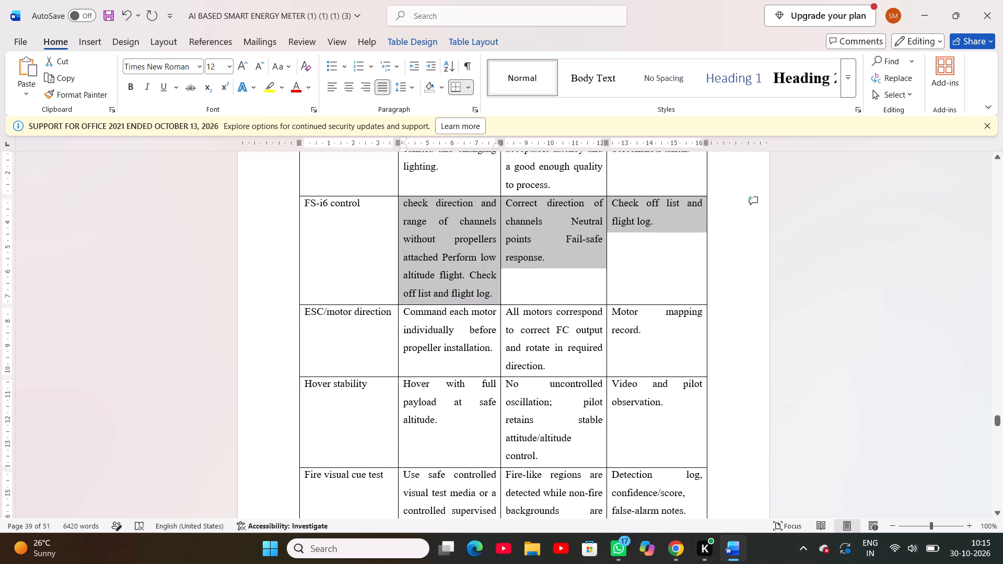
left_click(537, 301)
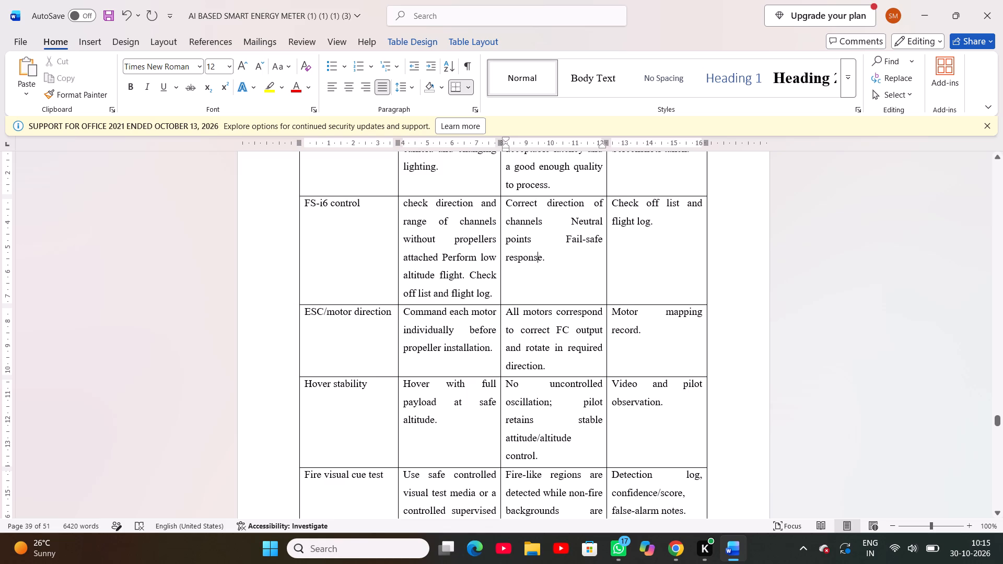
Copy the ESC/Motor direction text from "Turn on each motor" through "Motor mapping." in the browser's plagiarism checker and return to the Word document.
scroll(485, 288, "down", 1)
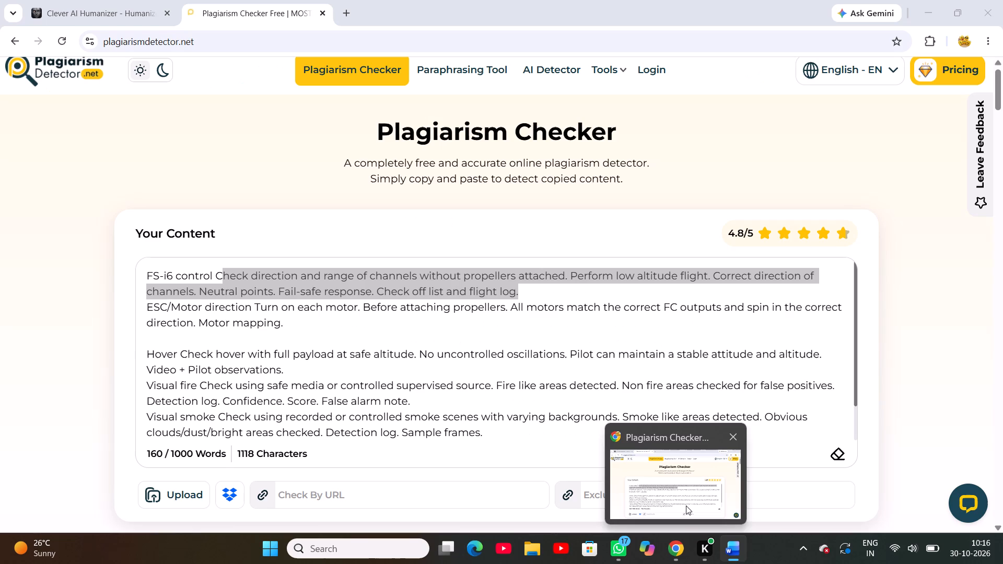
left_click(686, 506)
left_click(404, 341)
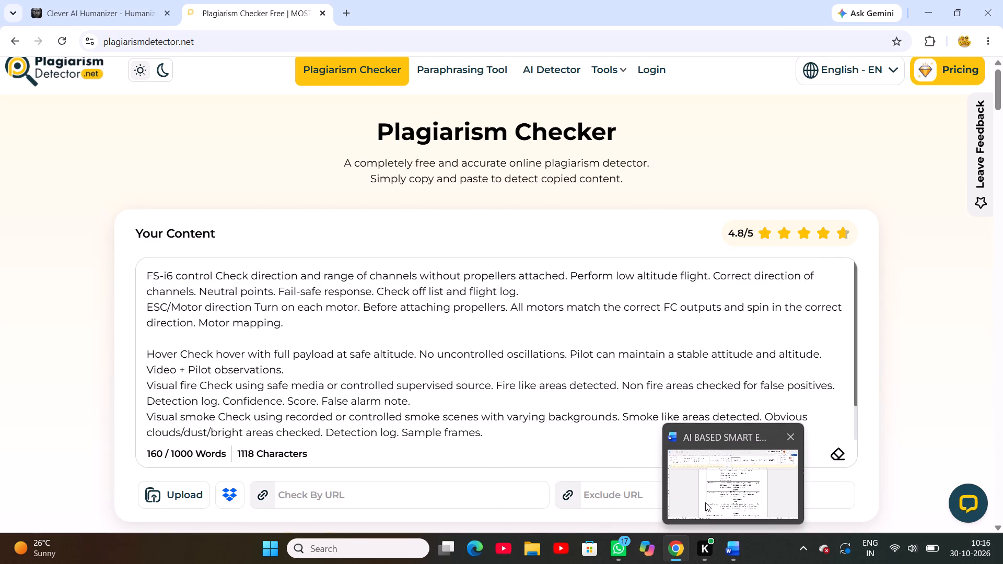
left_click(705, 502)
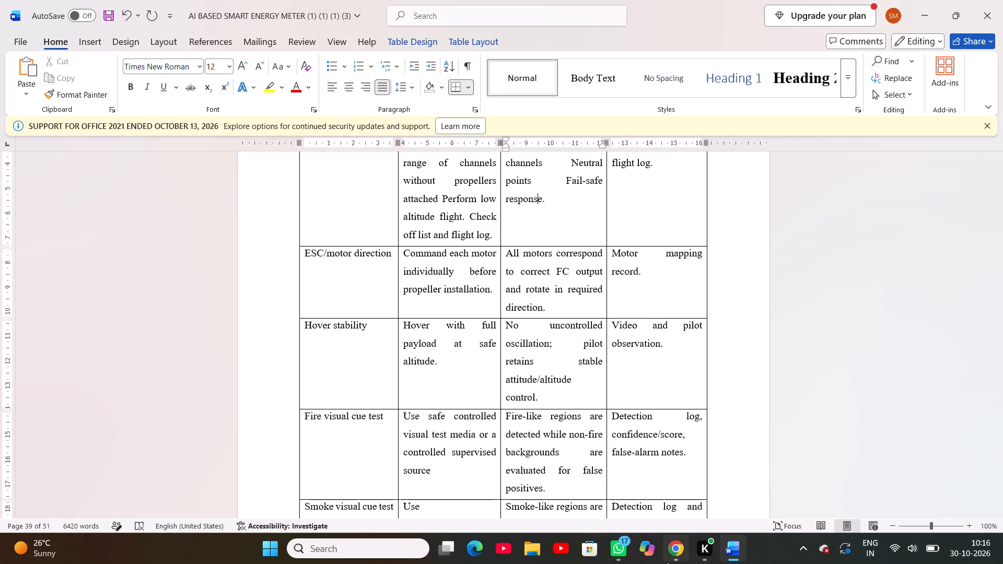
left_click(680, 506)
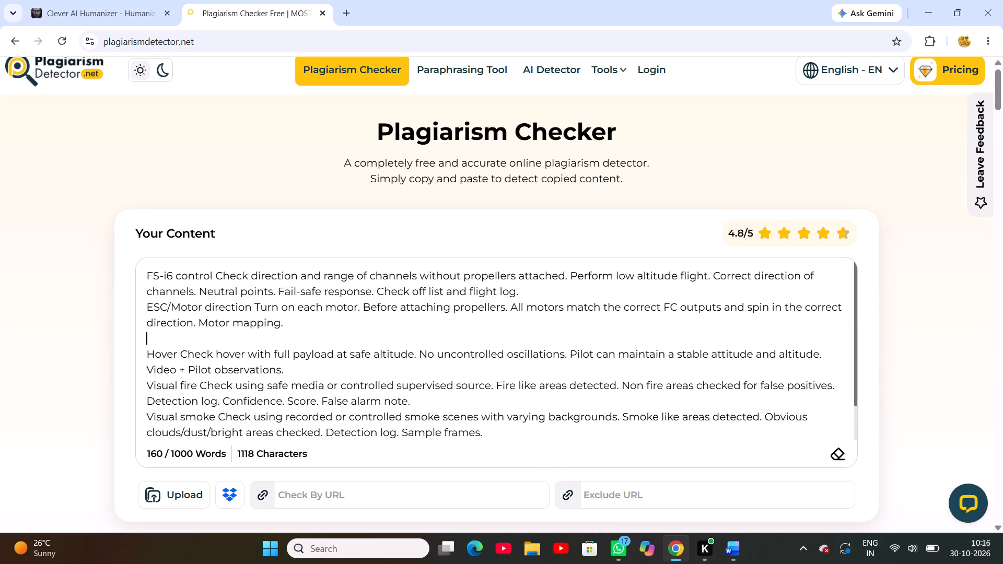
left_click_drag(255, 308, 281, 326)
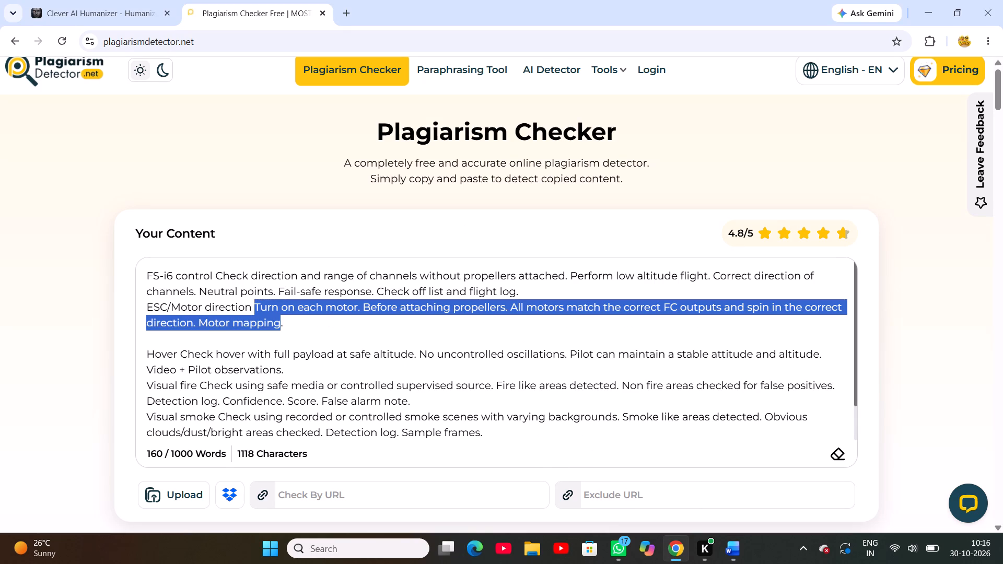
left_click_drag(281, 326, 289, 326)
right_click(289, 326)
left_click(335, 263)
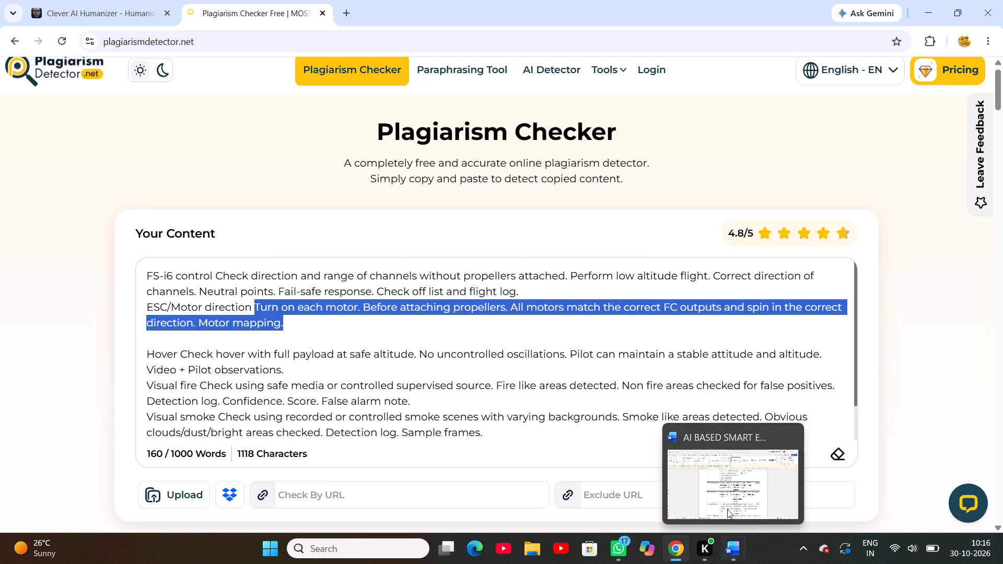
left_click(727, 509)
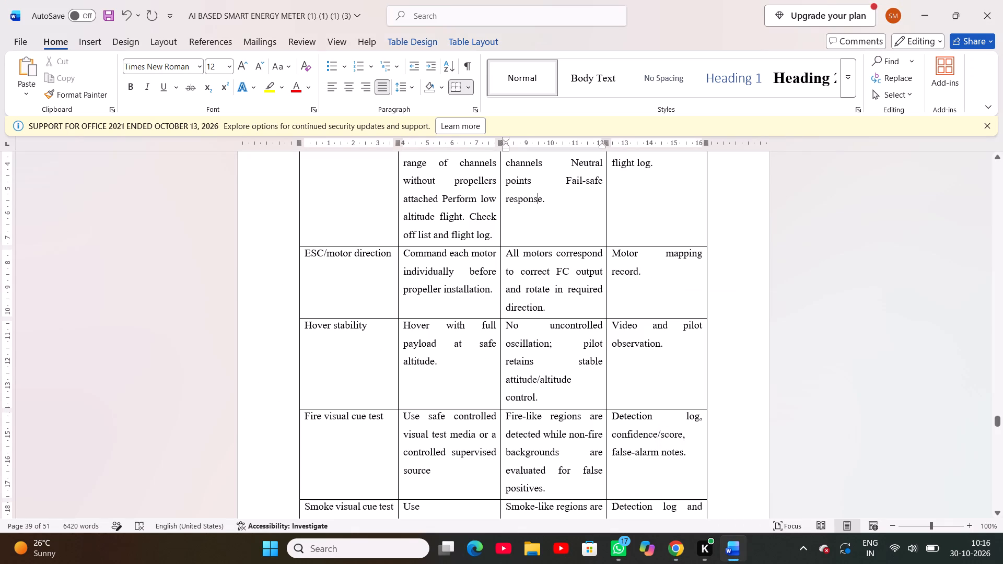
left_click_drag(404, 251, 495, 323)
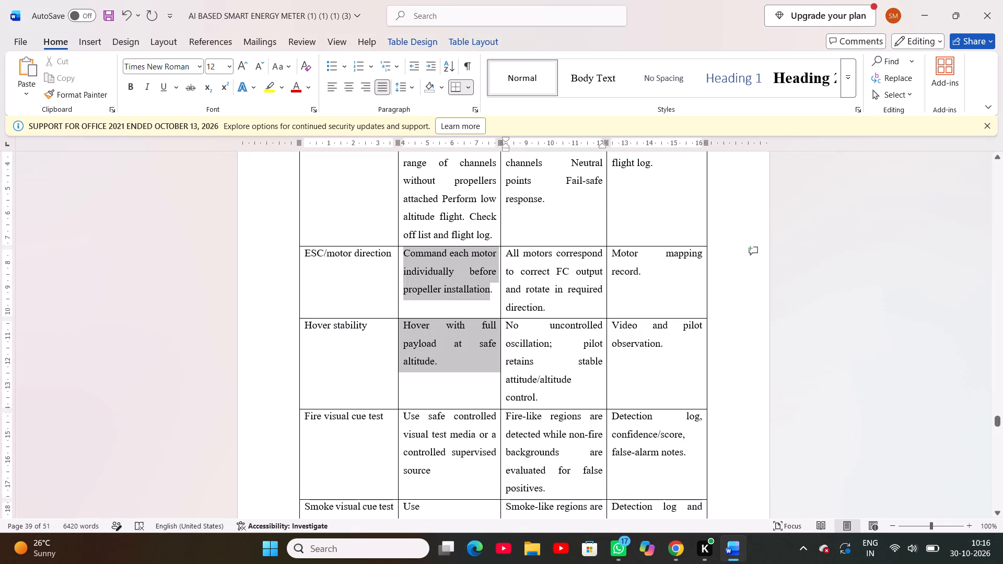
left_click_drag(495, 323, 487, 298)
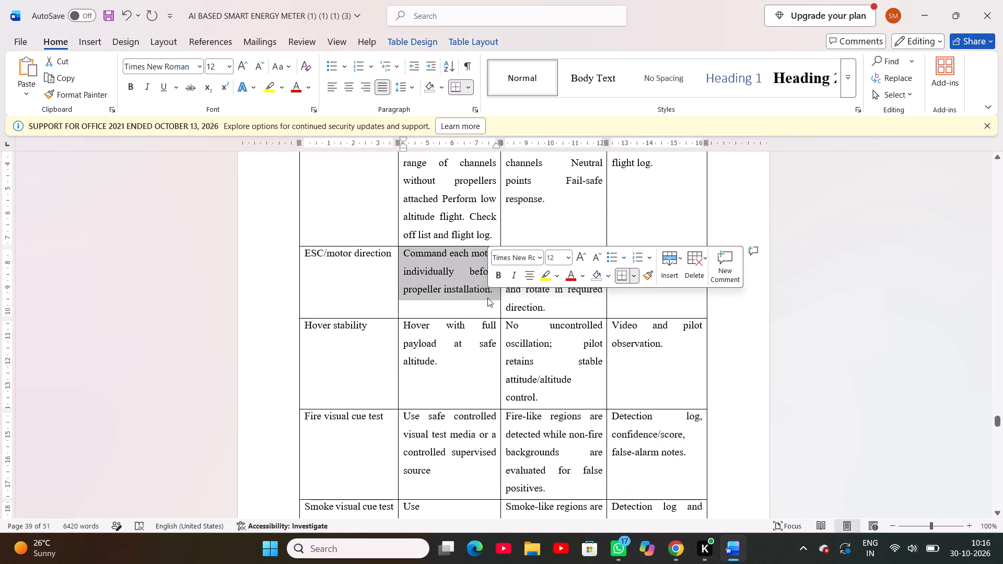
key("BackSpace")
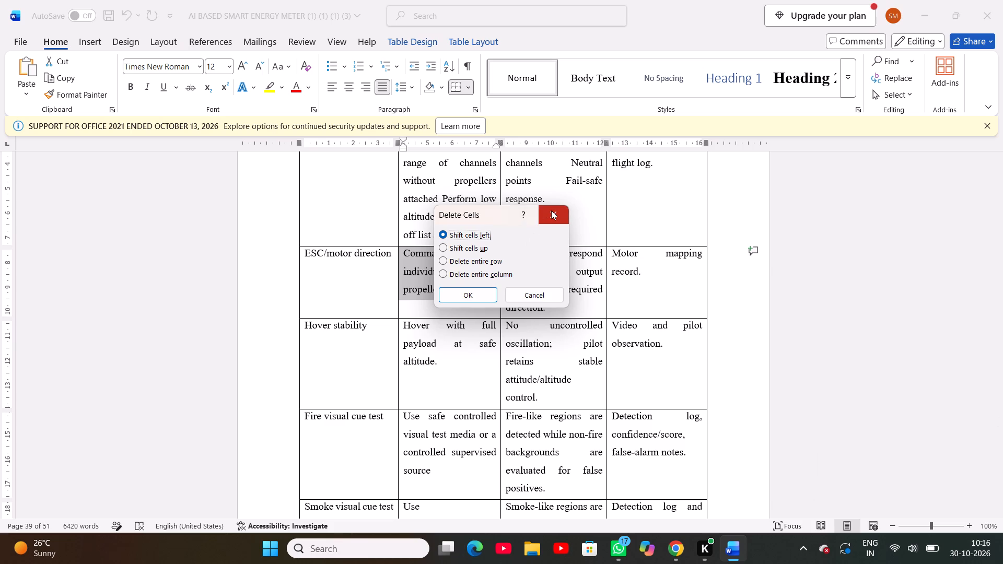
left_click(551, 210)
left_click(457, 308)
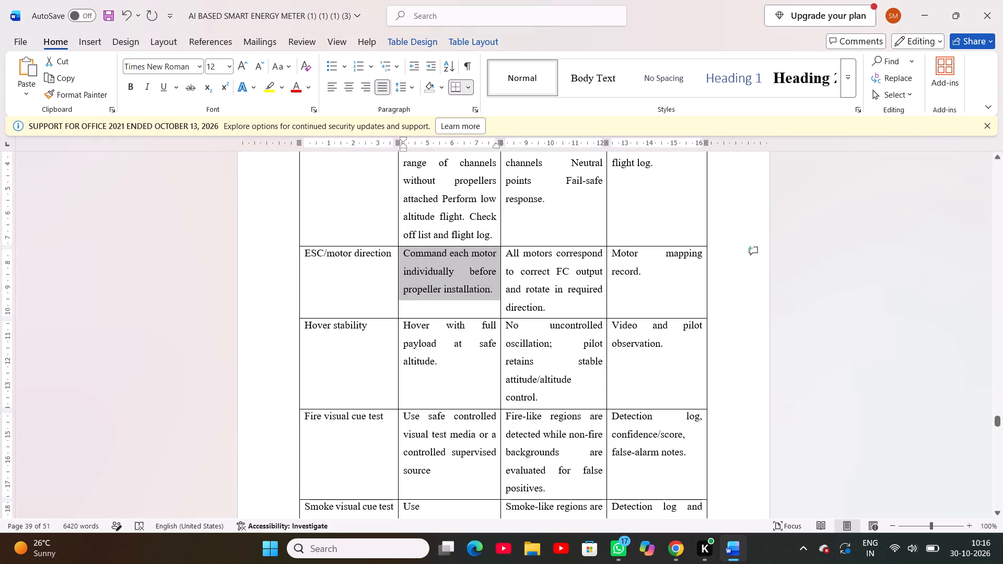
Replace the text in the ESC/motor direction row's second cell with the copied text from "Turn on each motor" through "Motor mapping.".
left_click_drag(407, 253, 452, 281)
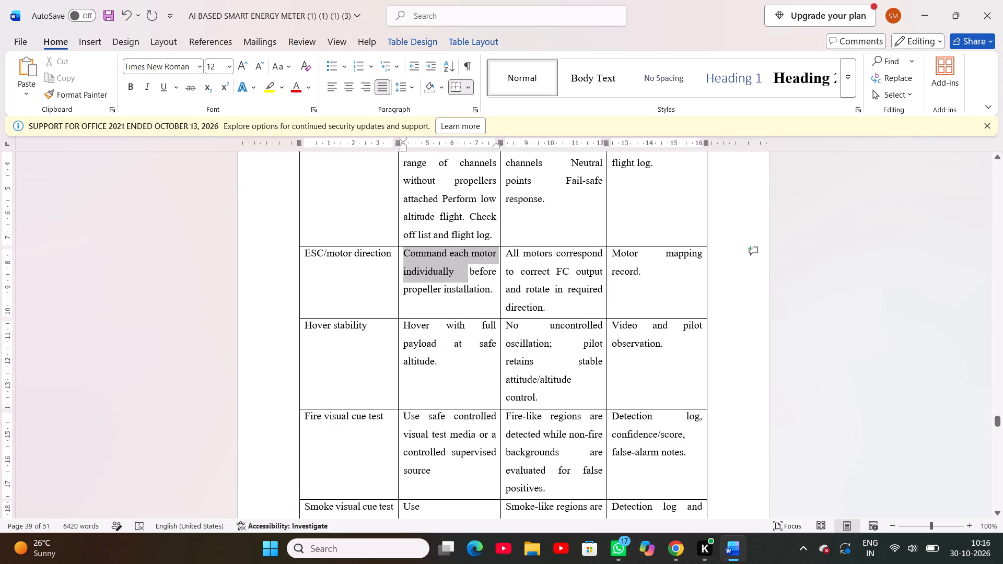
left_click_drag(452, 281, 488, 291)
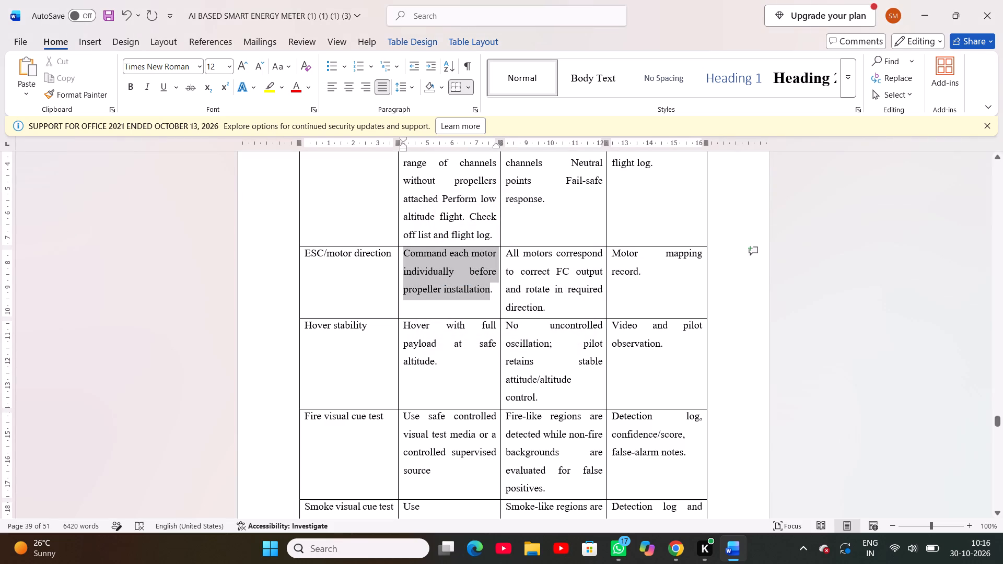
left_click_drag(488, 291, 492, 292)
key("BackSpace")
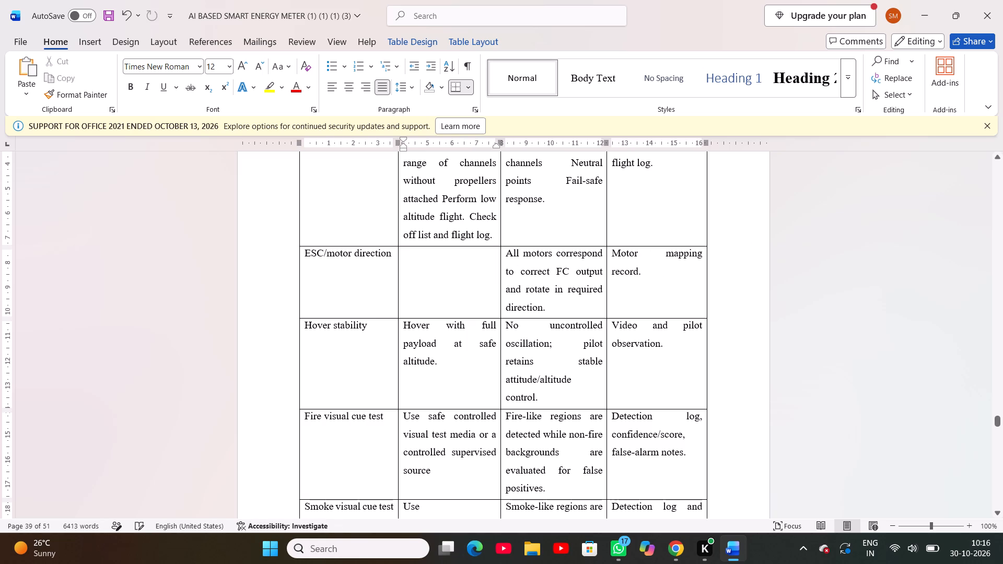
left_click(407, 252)
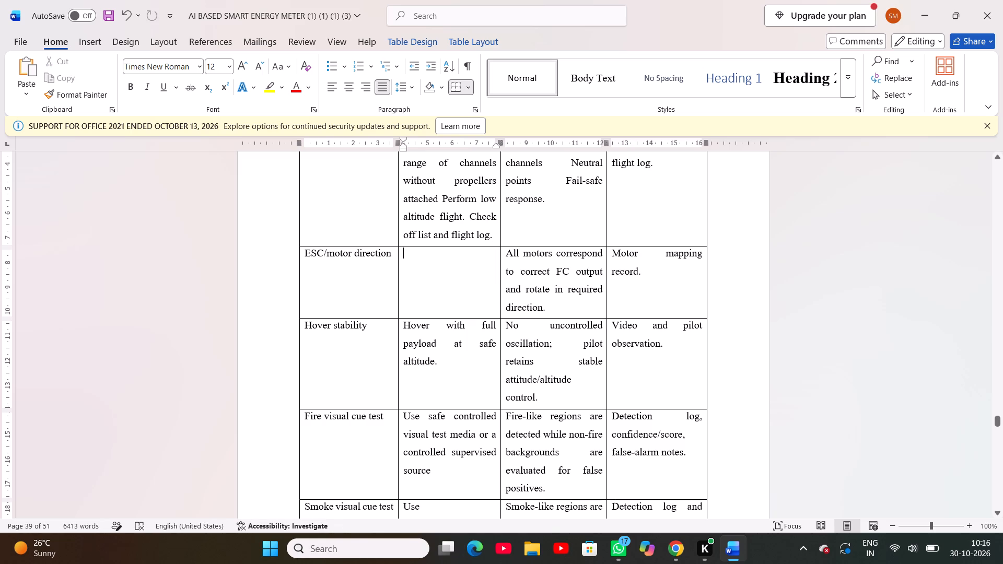
right_click(407, 252)
left_click(438, 289)
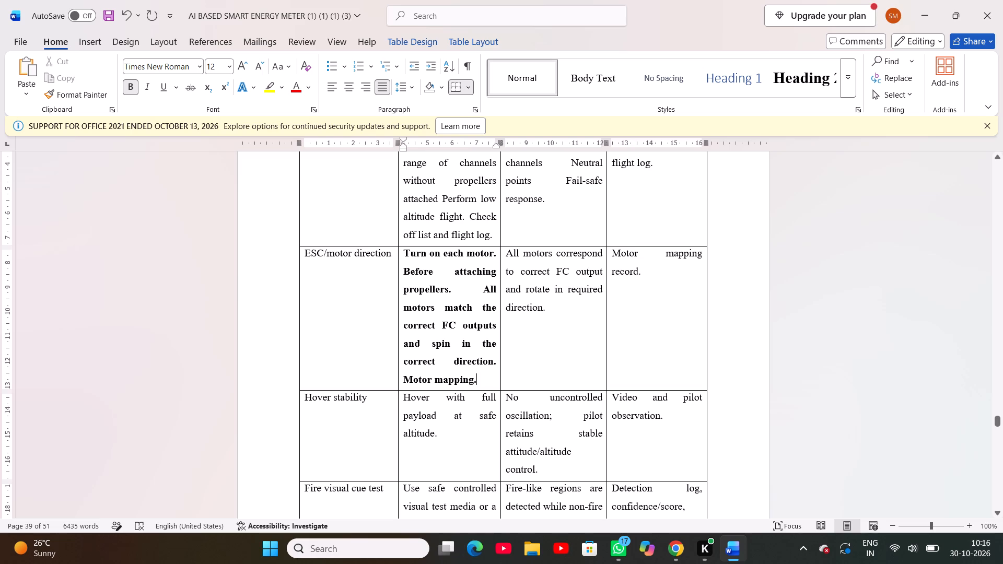
Delete the old text from the third cell of the ESC/motor direction row.
left_click_drag(506, 254, 552, 316)
key("BackSpace")
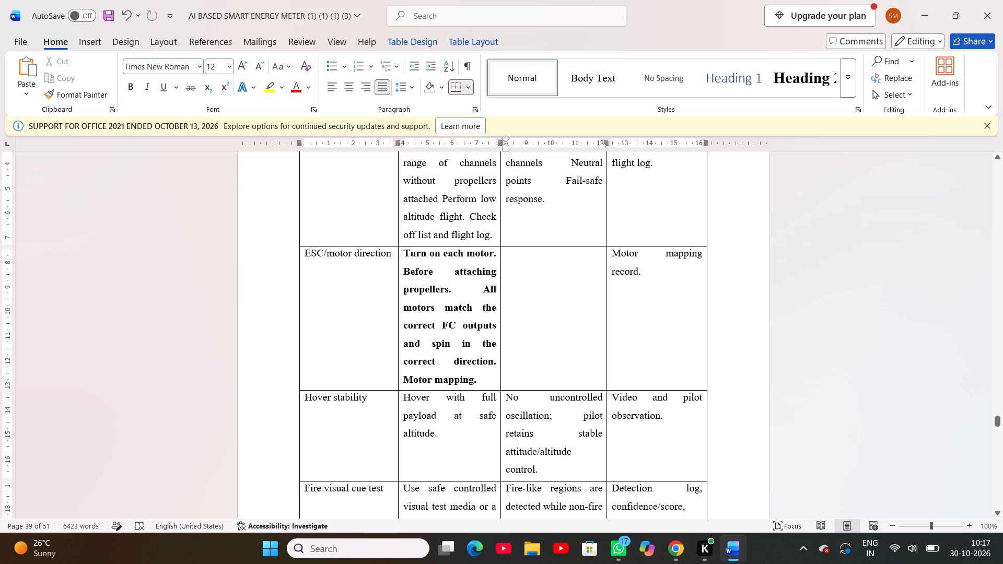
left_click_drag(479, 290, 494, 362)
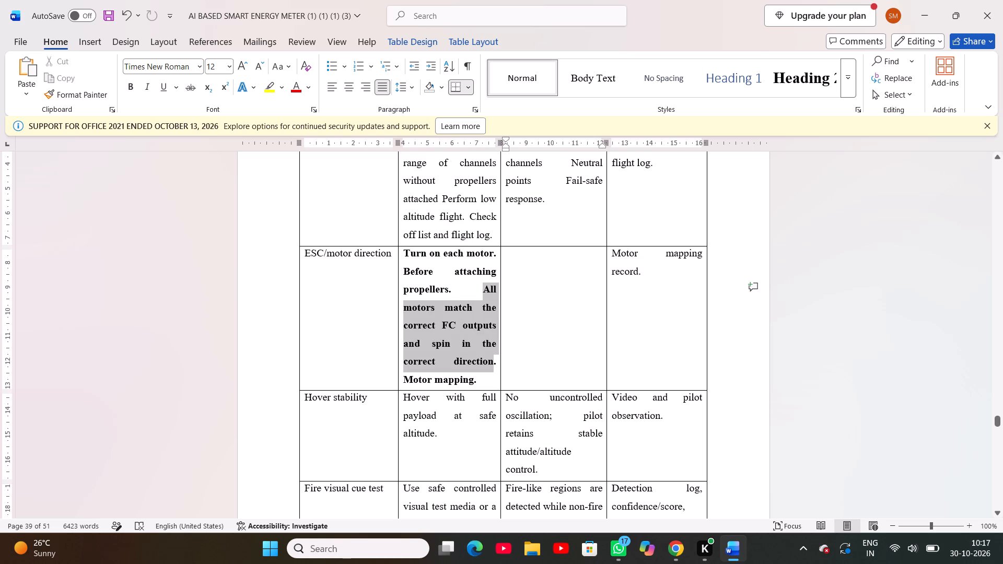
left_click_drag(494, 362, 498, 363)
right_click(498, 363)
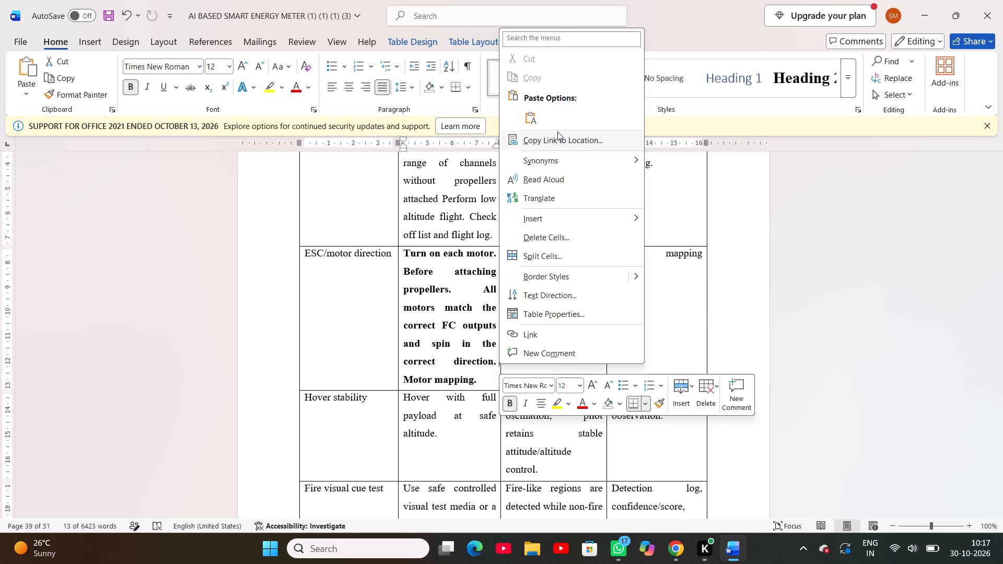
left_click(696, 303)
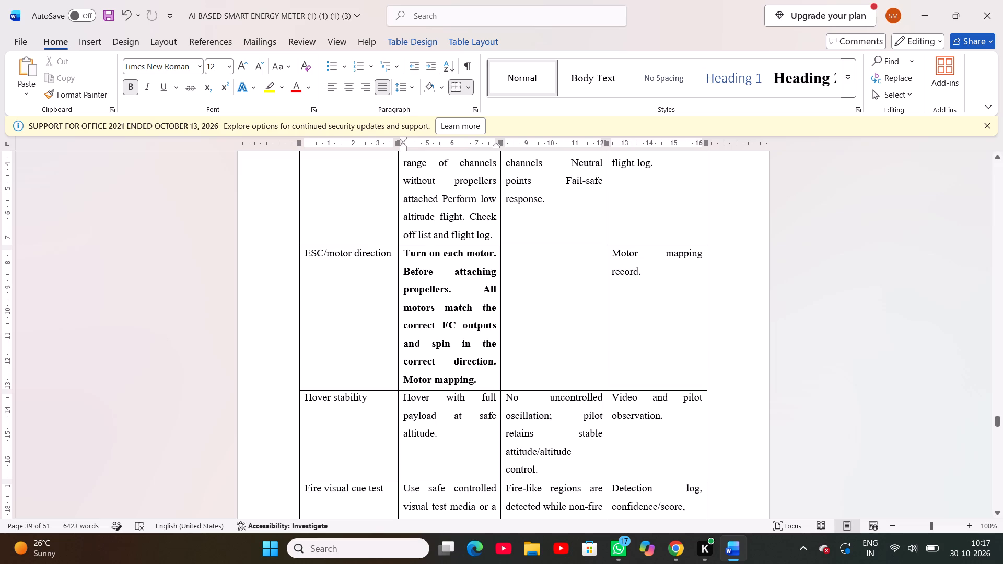
Copy "All motors match the correct FC outputs and spin in the correct direction." from the ESC/motor direction row's second cell into its empty third cell.
left_click_drag(482, 287, 496, 370)
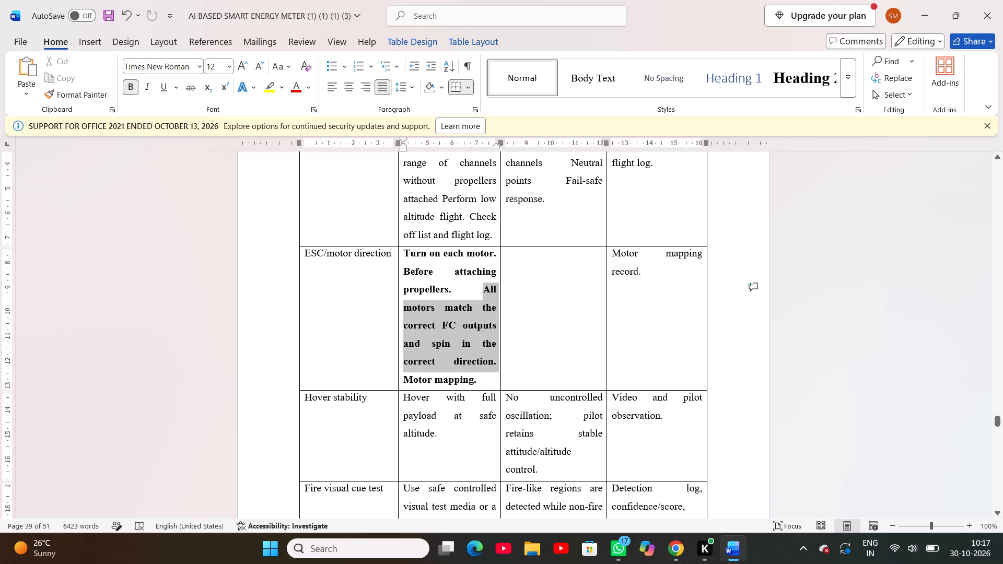
left_click_drag(496, 370, 496, 368)
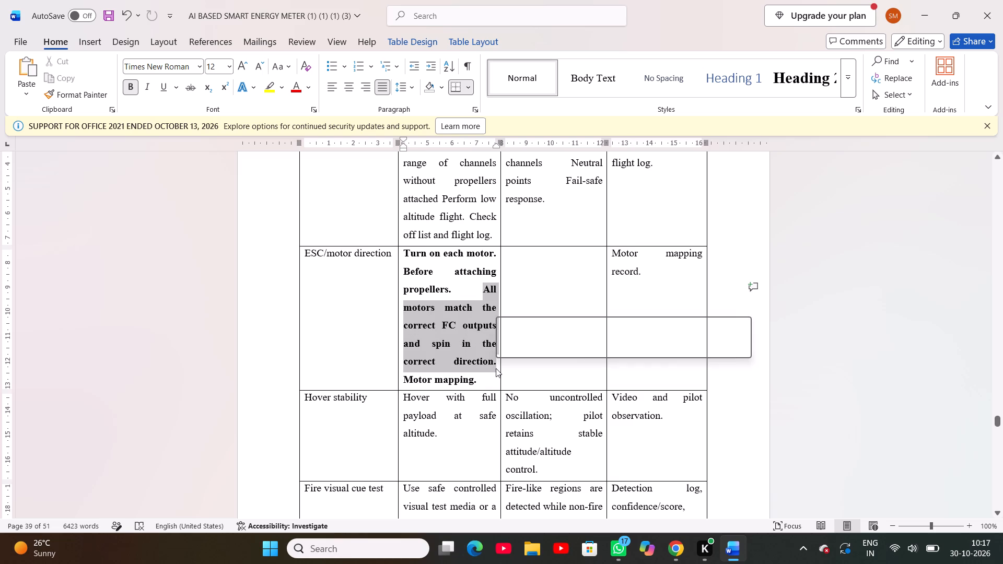
right_click(496, 368)
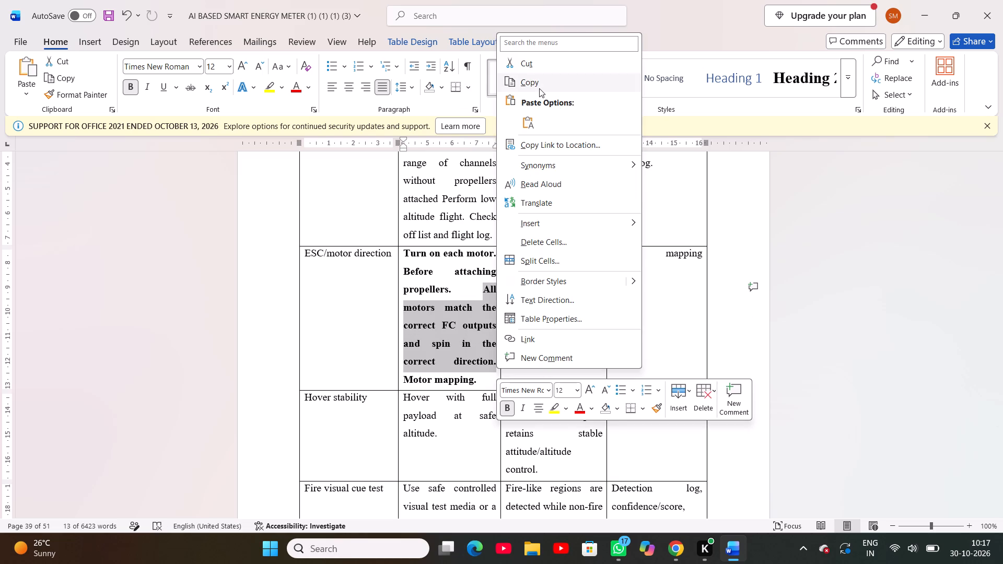
left_click(539, 88)
left_click(514, 259)
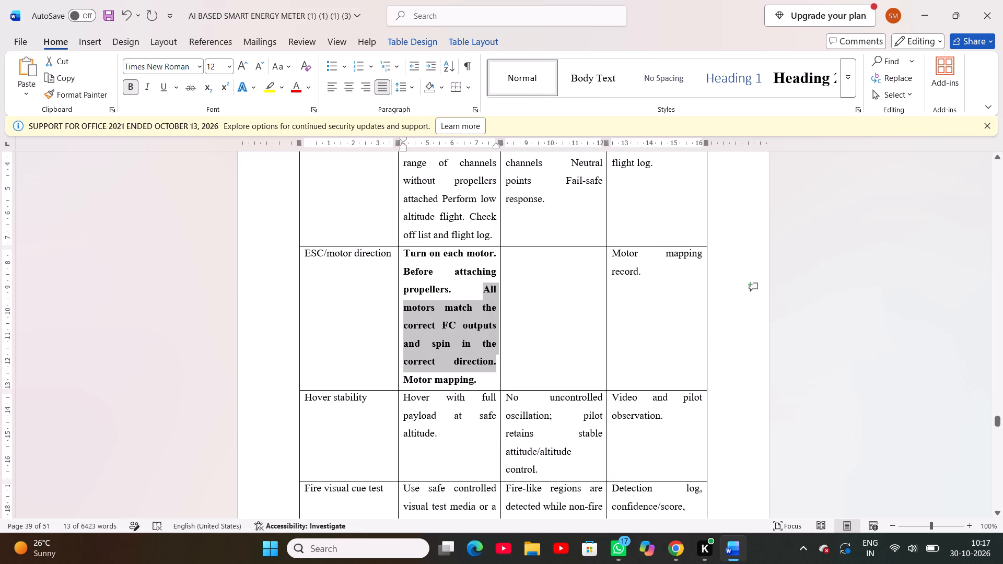
right_click(514, 259)
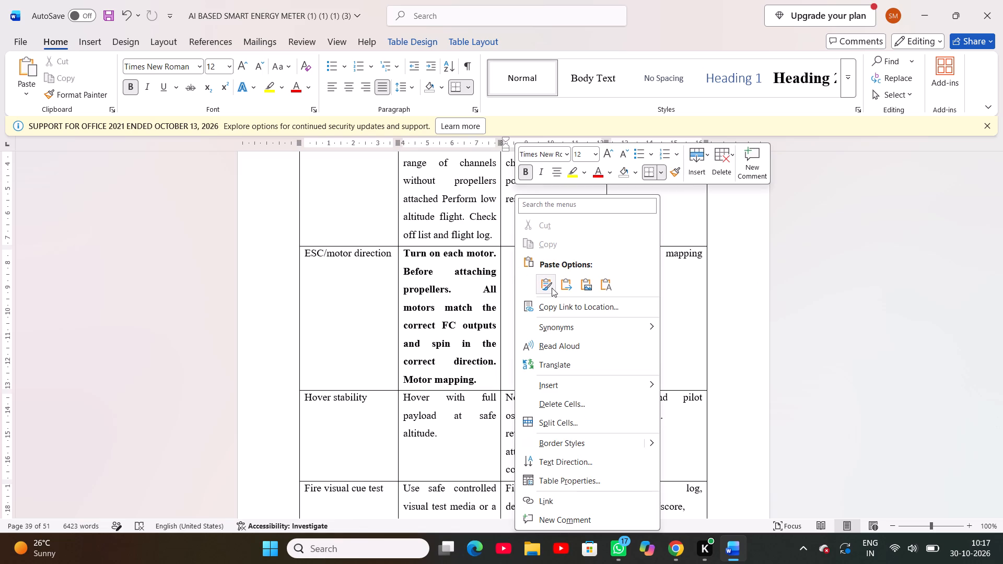
left_click(552, 287)
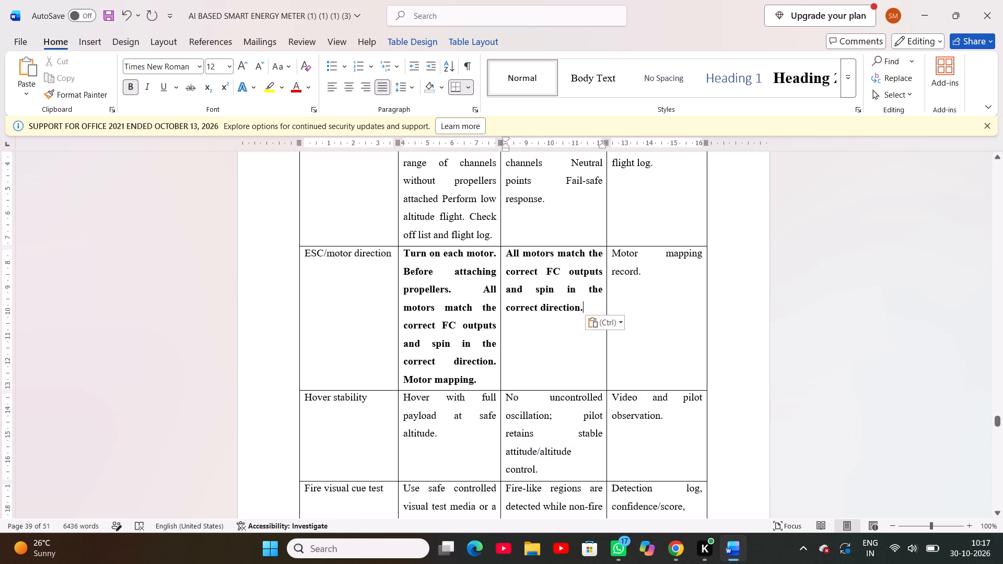
Delete "All motors match the correct FC outputs and spin in the correct direction." from the ESC/motor direction row's second cell.
left_click_drag(482, 292, 494, 362)
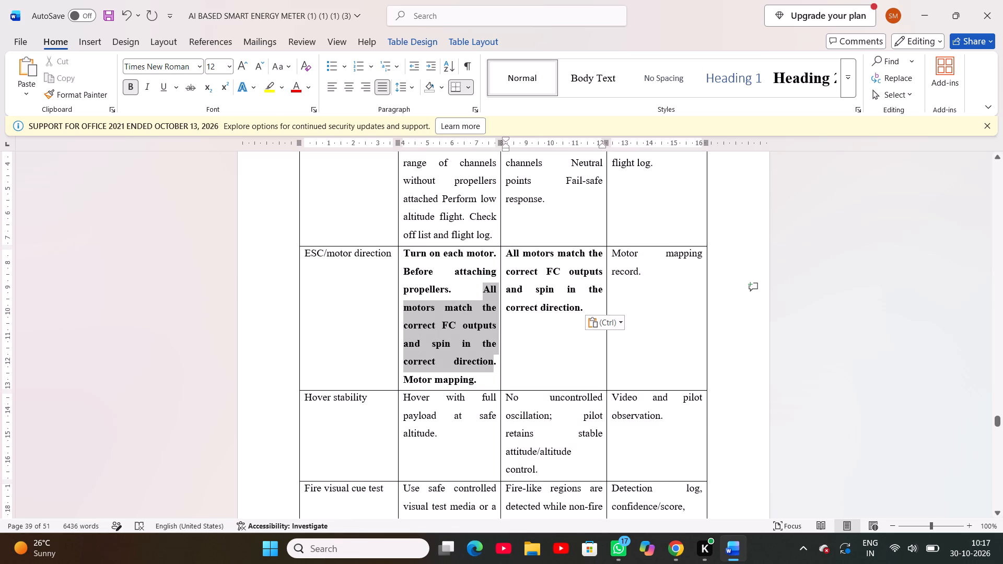
left_click_drag(494, 362, 496, 362)
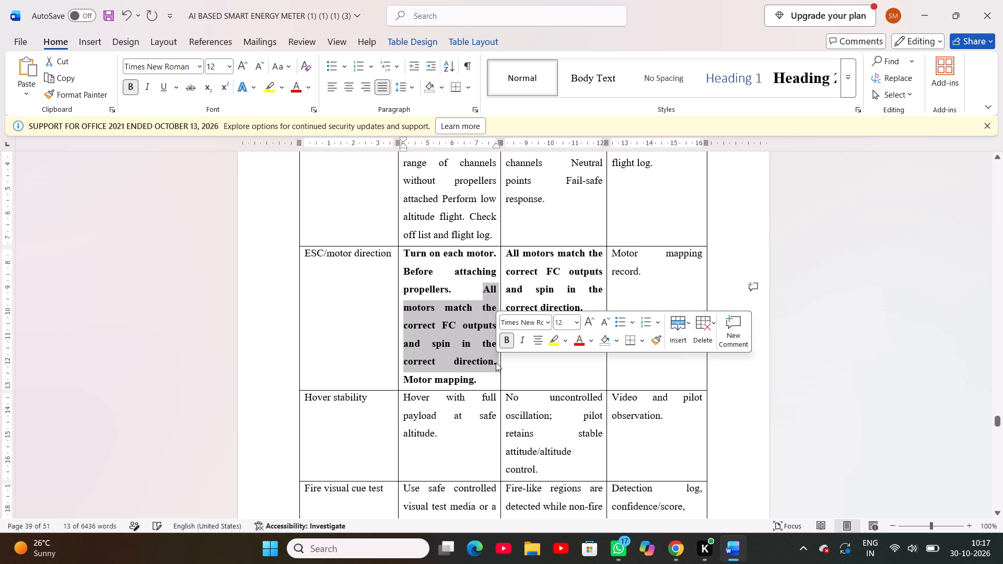
key("BackSpace")
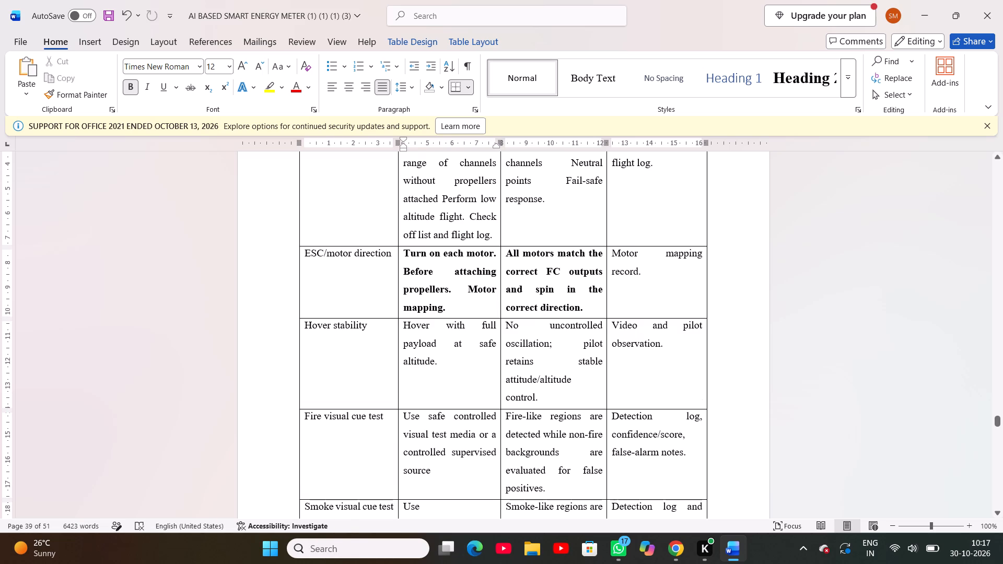
Delete "Motor mapping." from the end of the ESC/motor direction row's second cell.
left_click_drag(466, 288, 479, 315)
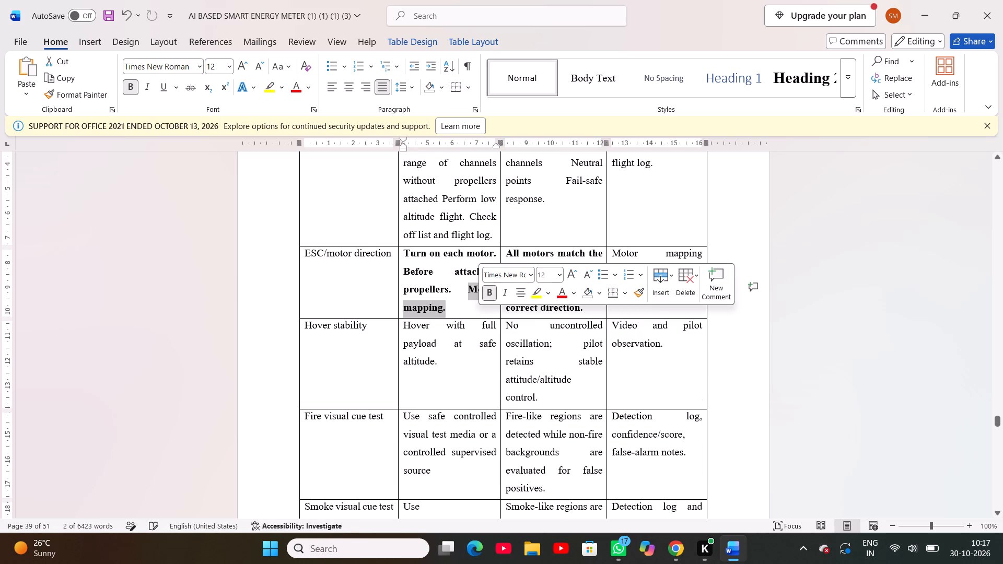
key("BackSpace")
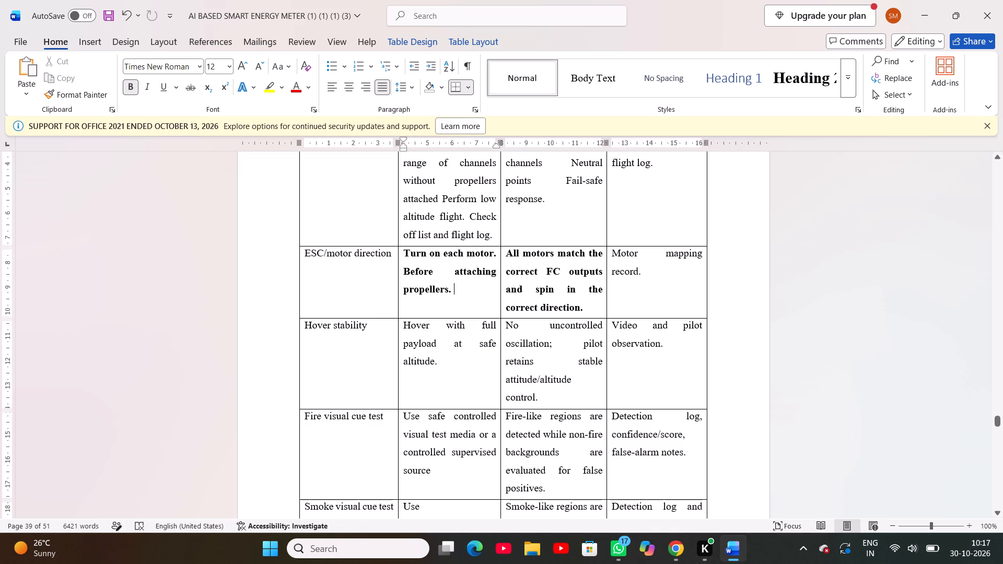
Remove the bold formatting from the text in the ESC/motor direction row's second and third cells.
left_click_drag(404, 252, 572, 305)
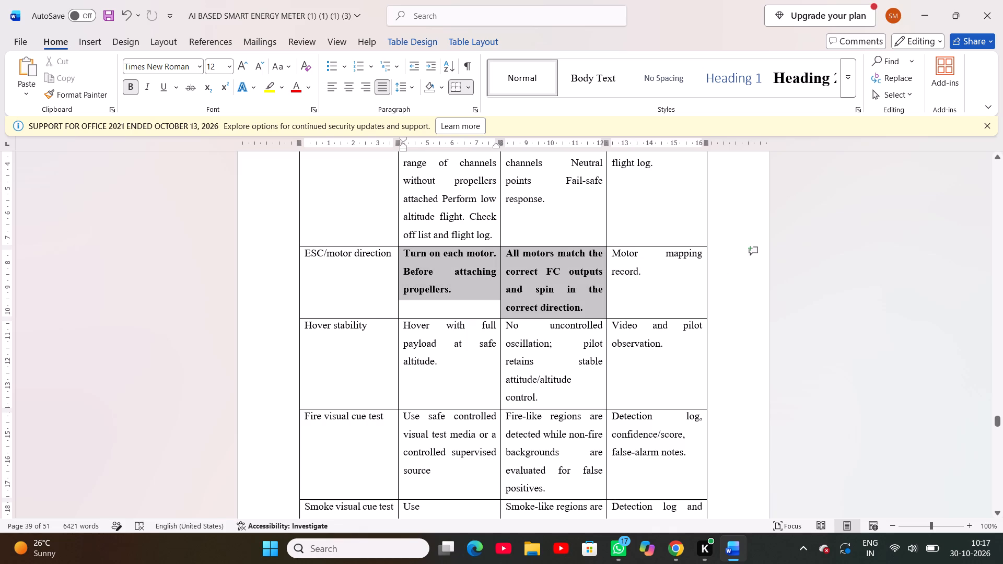
left_click_drag(572, 305, 540, 309)
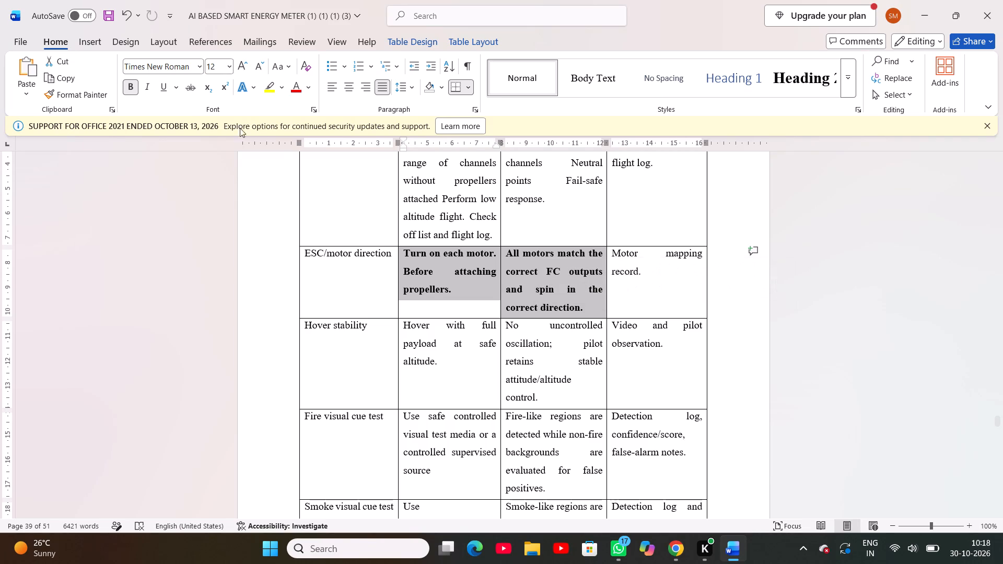
left_click(134, 89)
left_click(644, 379)
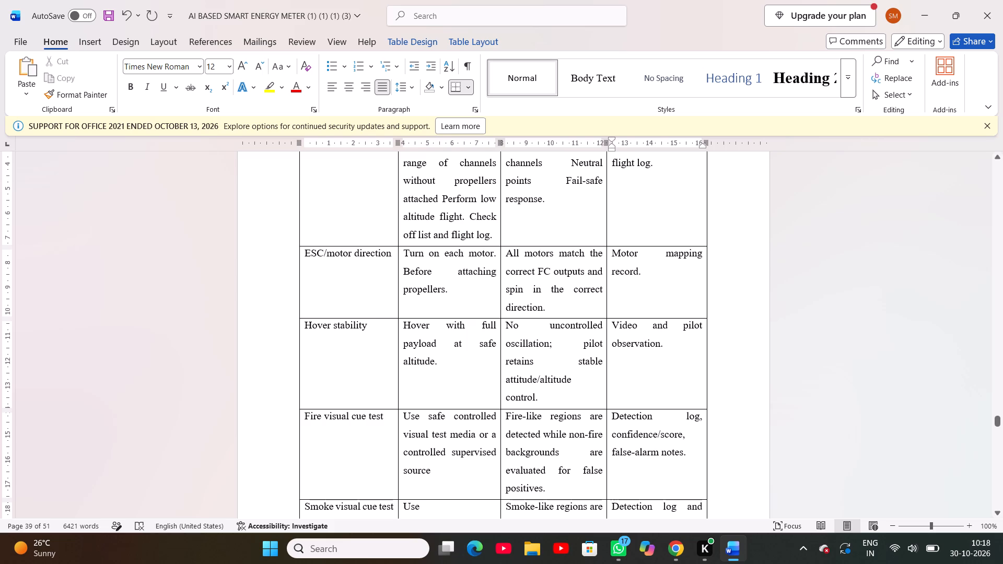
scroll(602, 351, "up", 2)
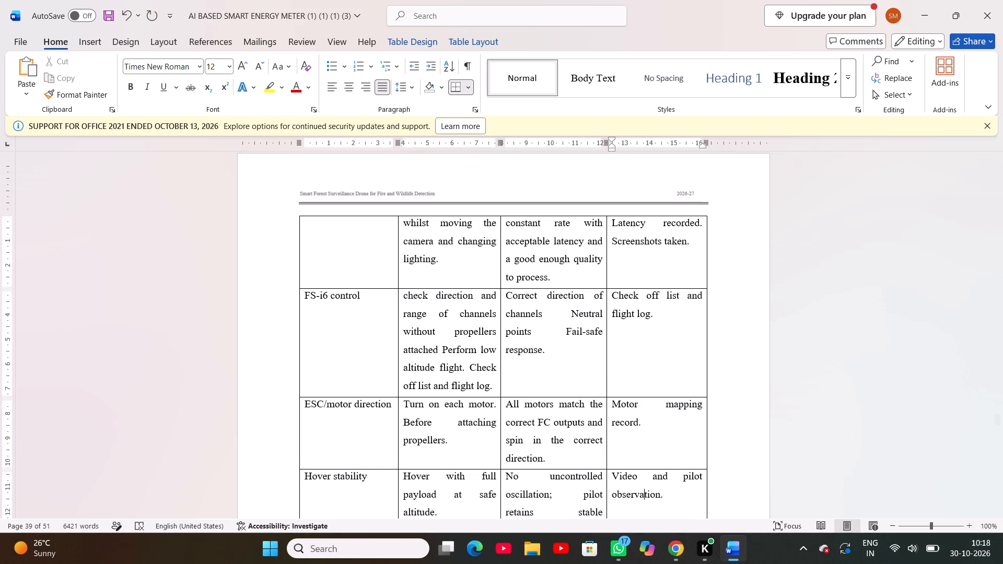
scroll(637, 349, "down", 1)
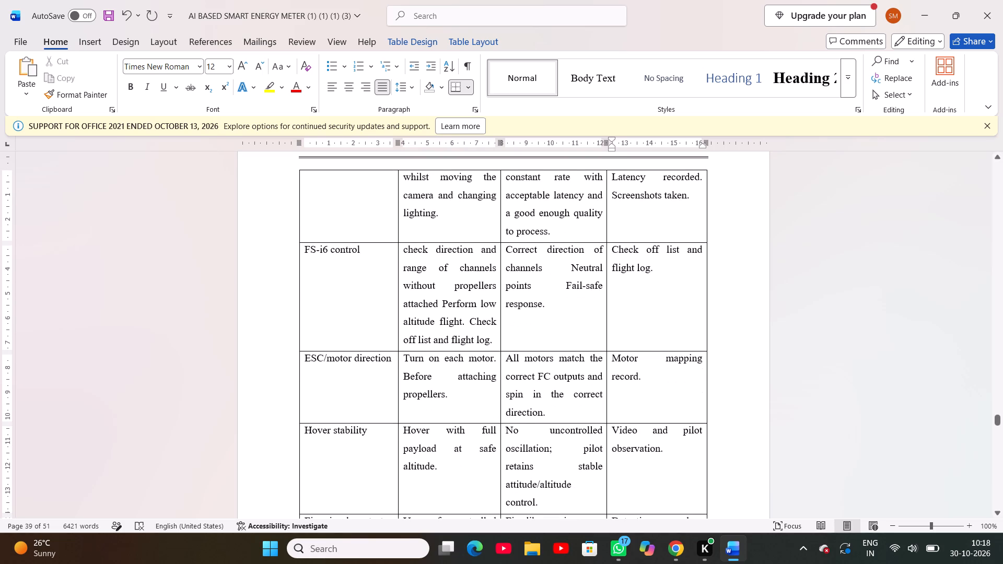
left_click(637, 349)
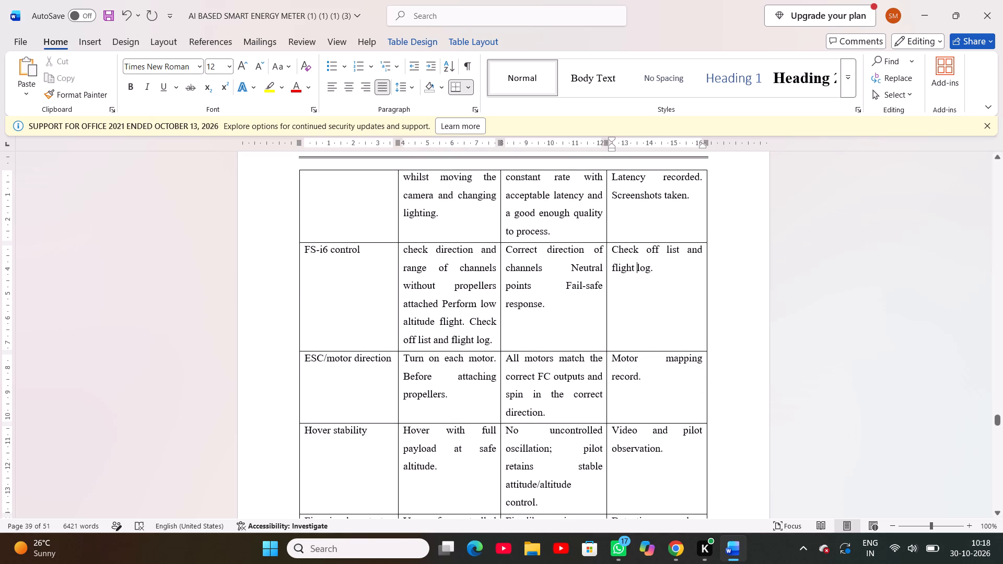
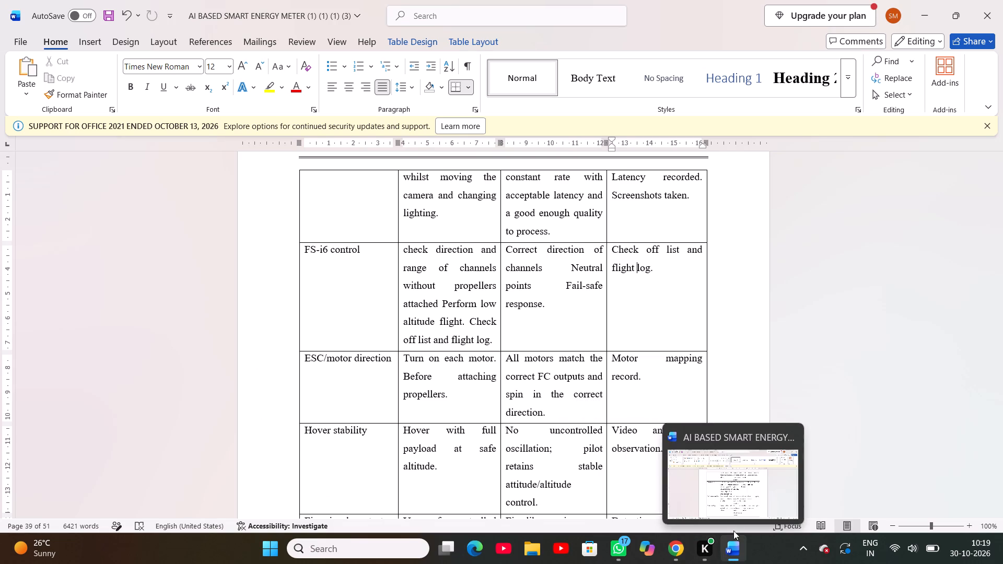
Delete "Turn on each motor. Before attaching propellers." from the ESC/motor direction row's second cell.
double_click(732, 518)
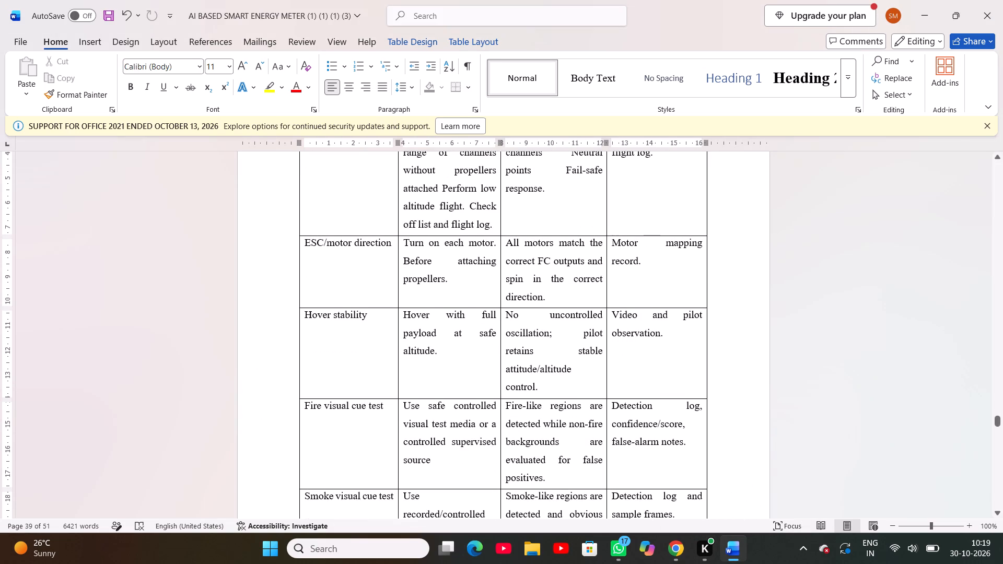
scroll(566, 422, "up", 1)
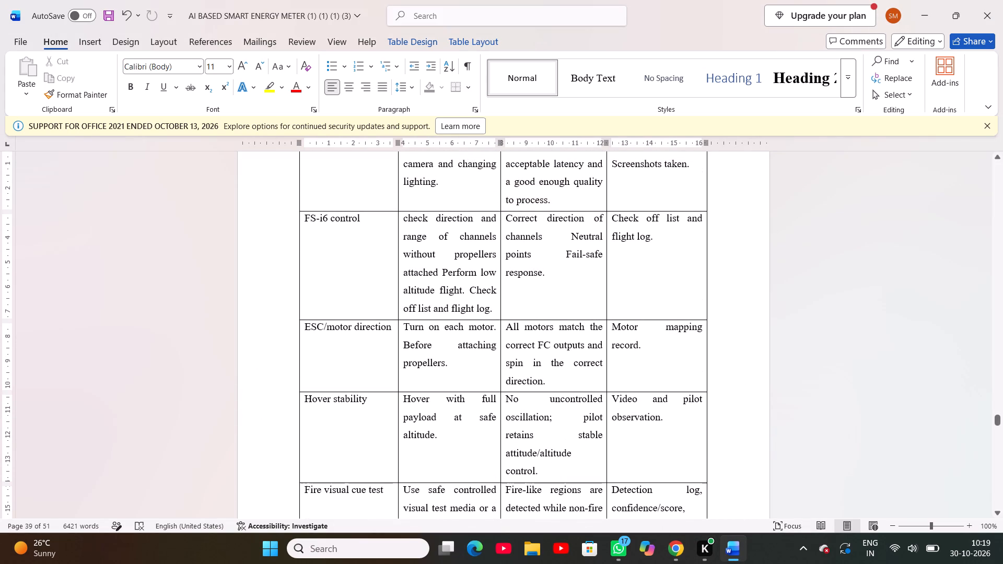
left_click_drag(405, 326, 448, 364)
key("BackSpace")
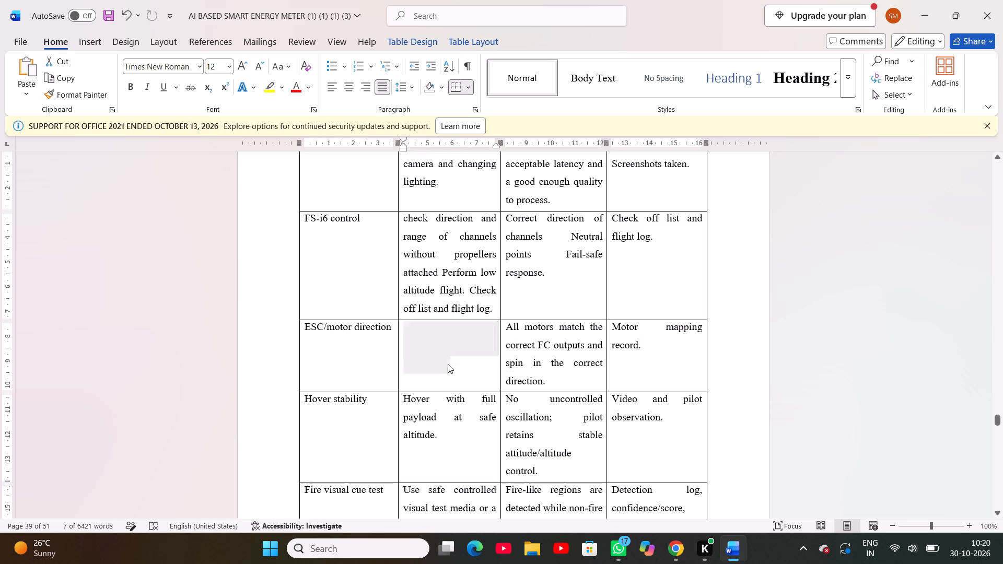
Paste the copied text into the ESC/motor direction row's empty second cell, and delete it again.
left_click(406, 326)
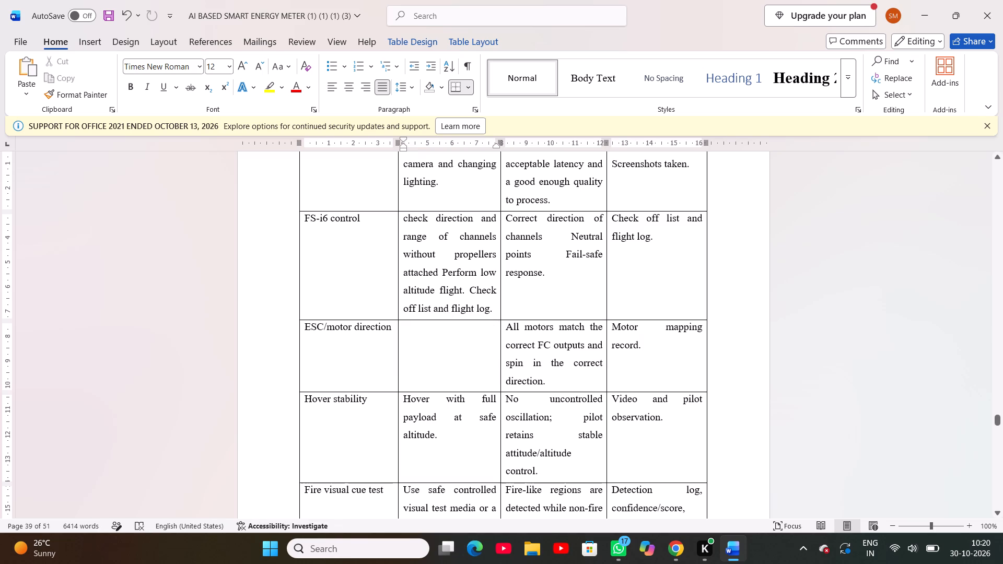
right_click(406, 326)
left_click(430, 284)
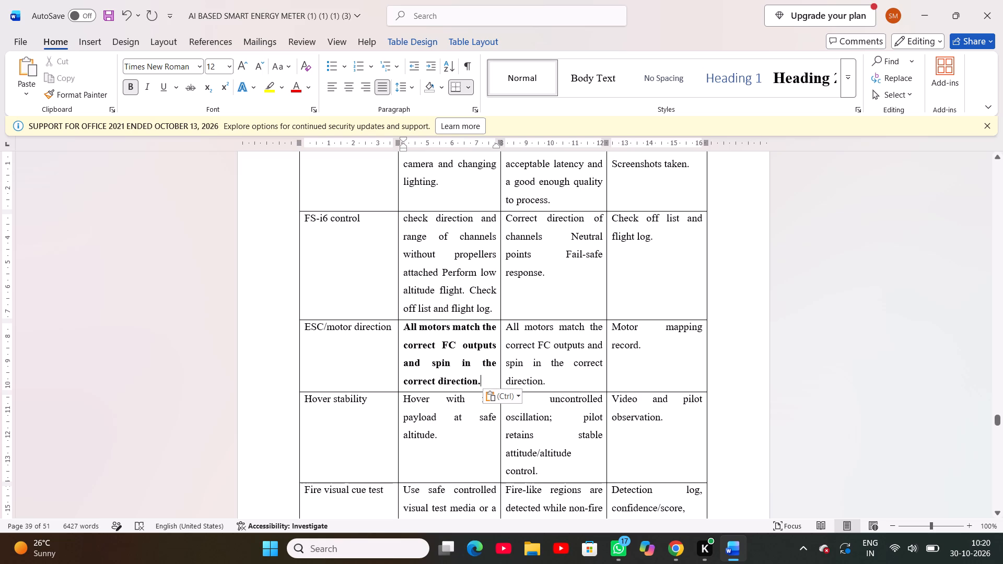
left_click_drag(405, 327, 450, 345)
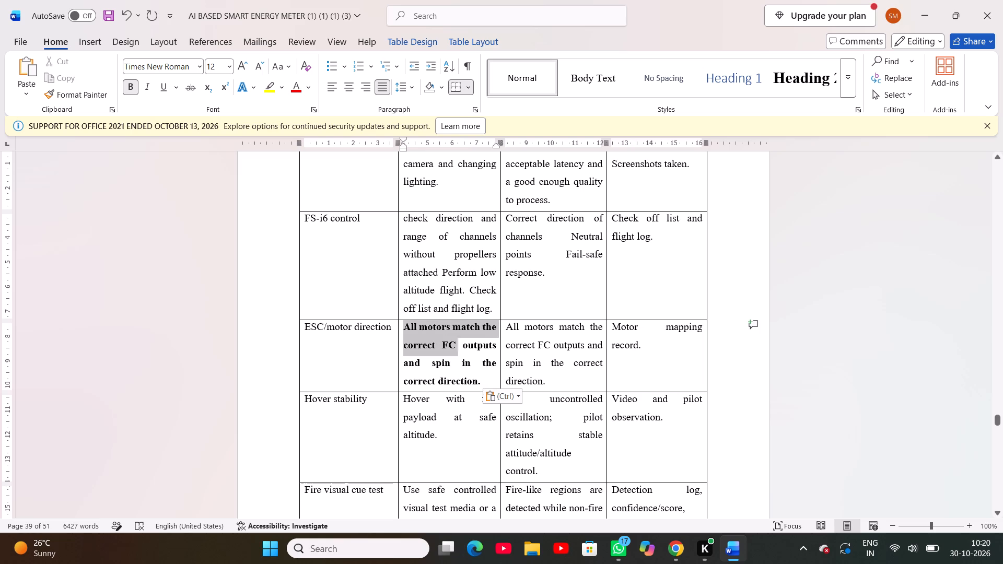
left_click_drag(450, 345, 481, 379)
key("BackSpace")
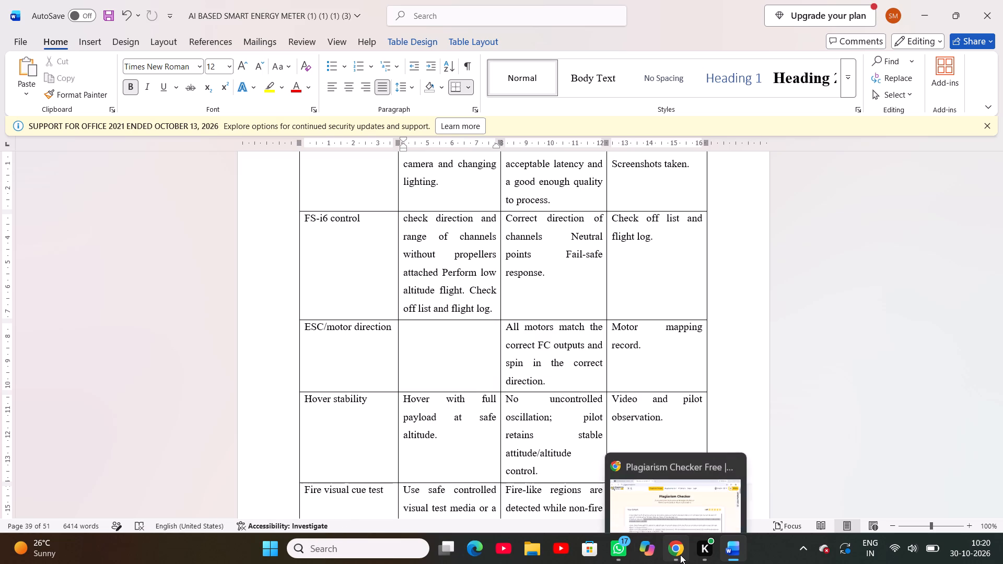
Copy "Turn on each motor. Before attaching propellers." from the plagiarism checker in Chrome into the Word table's empty ESC/motor direction second cell.
left_click(689, 509)
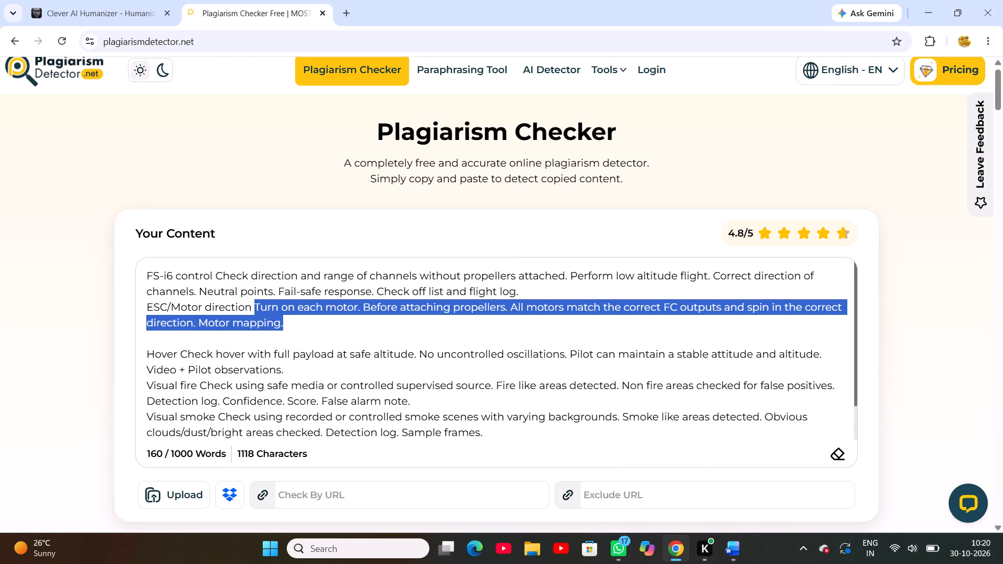
left_click(557, 332)
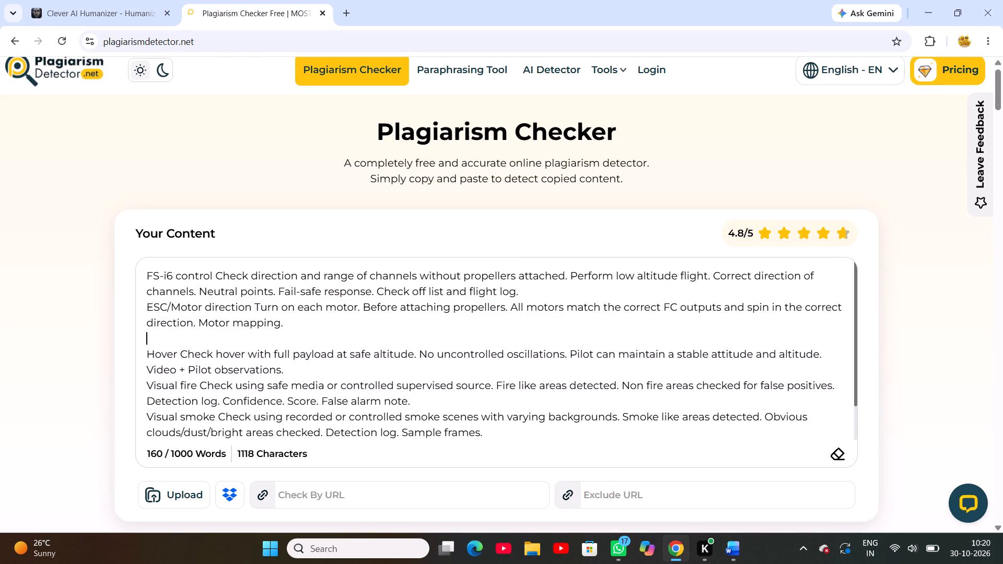
left_click_drag(255, 305, 427, 304)
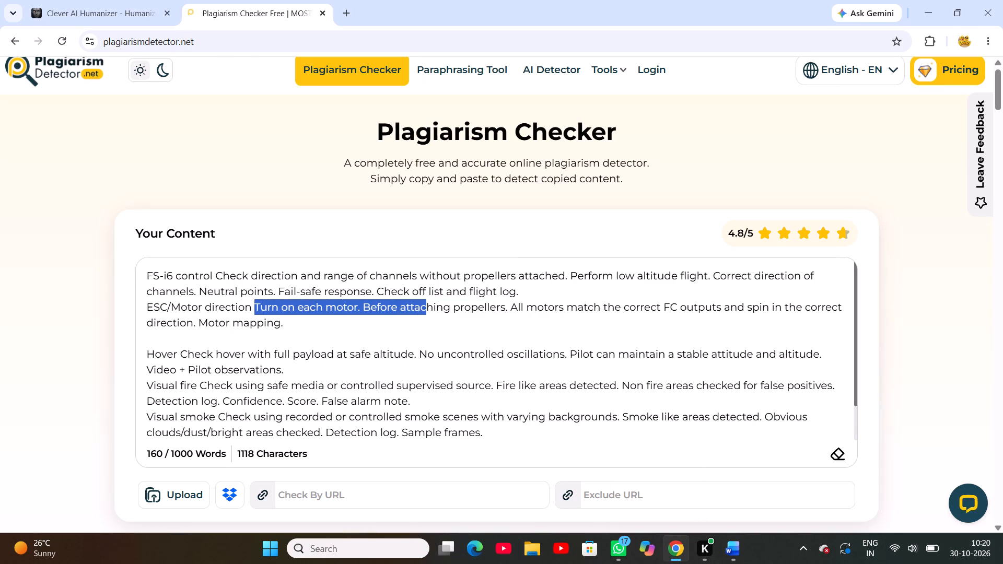
left_click_drag(427, 304, 491, 314)
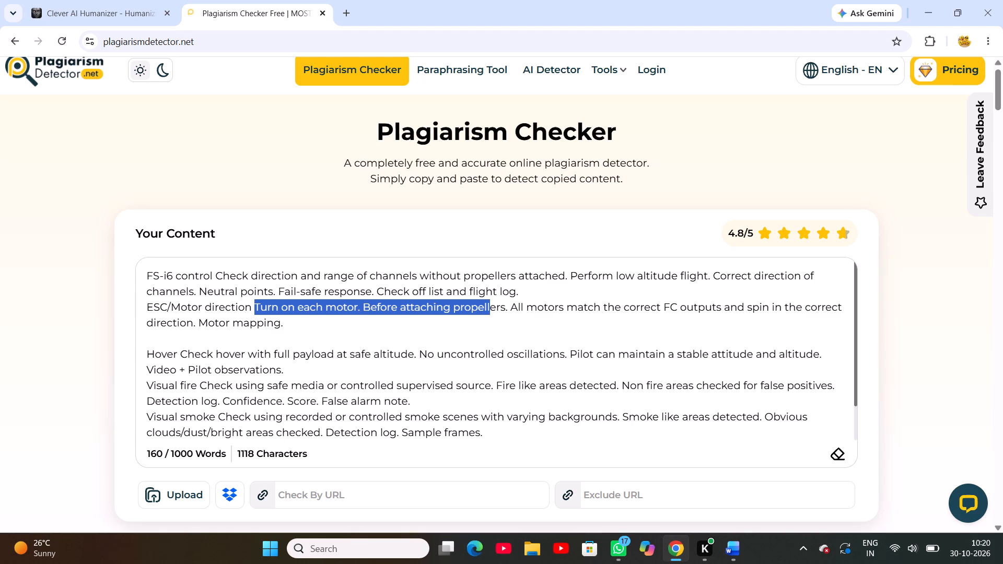
left_click_drag(491, 314, 507, 312)
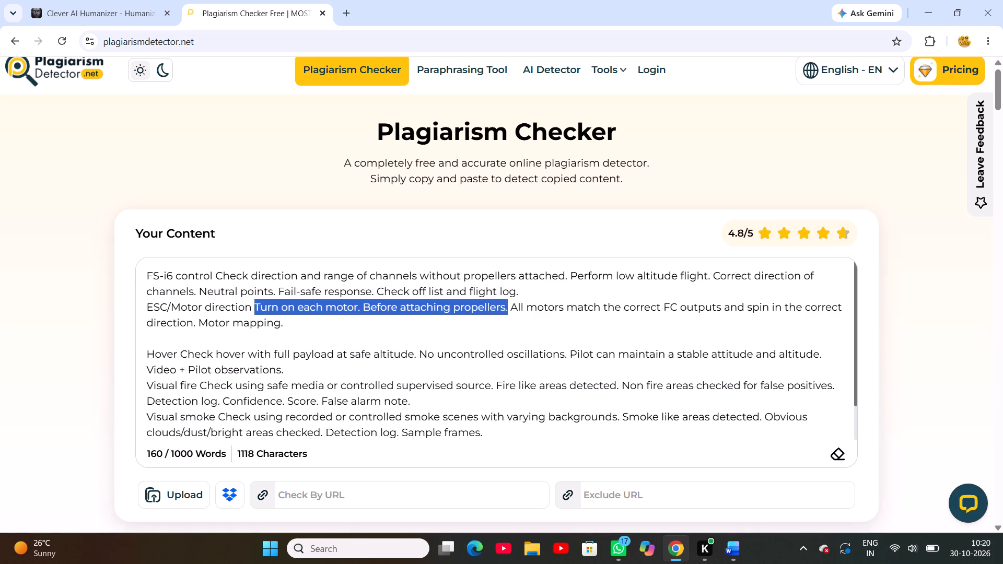
right_click(507, 312)
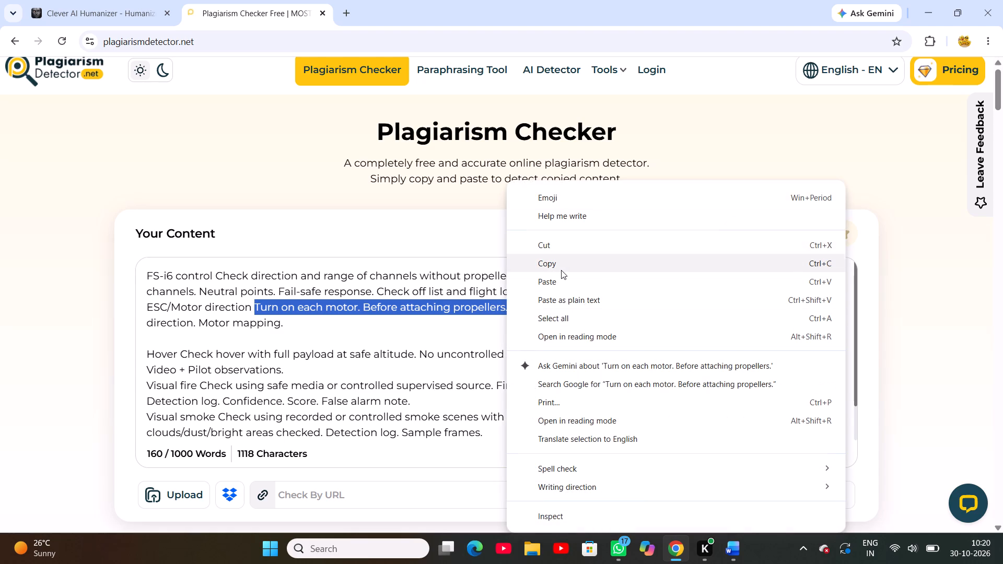
left_click(561, 270)
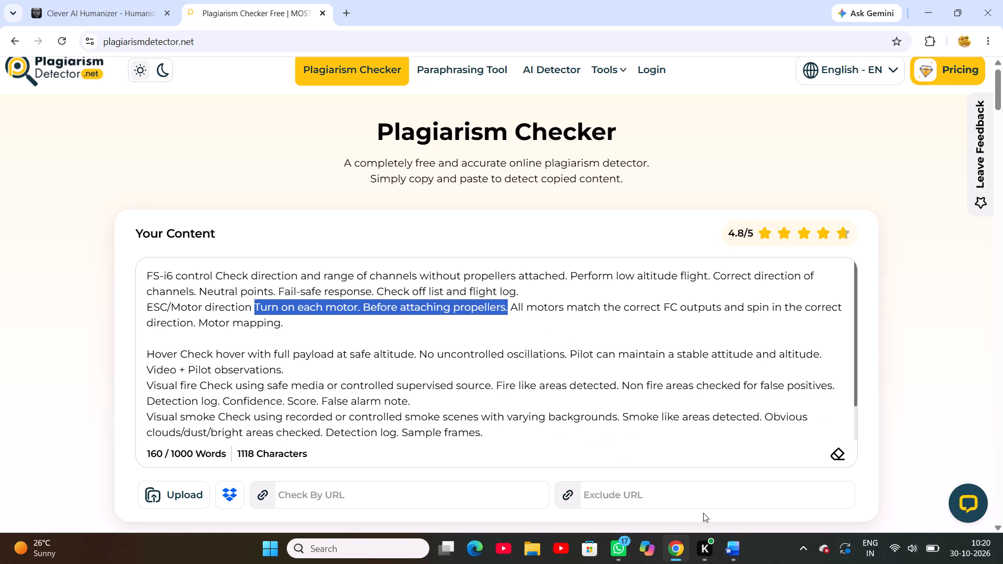
left_click(726, 515)
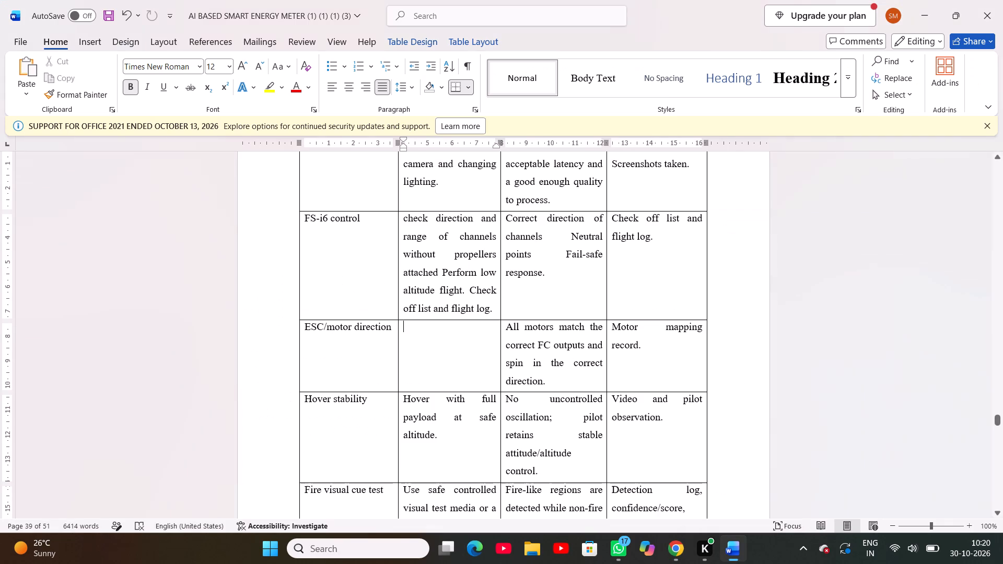
left_click(405, 326)
left_click(405, 326)
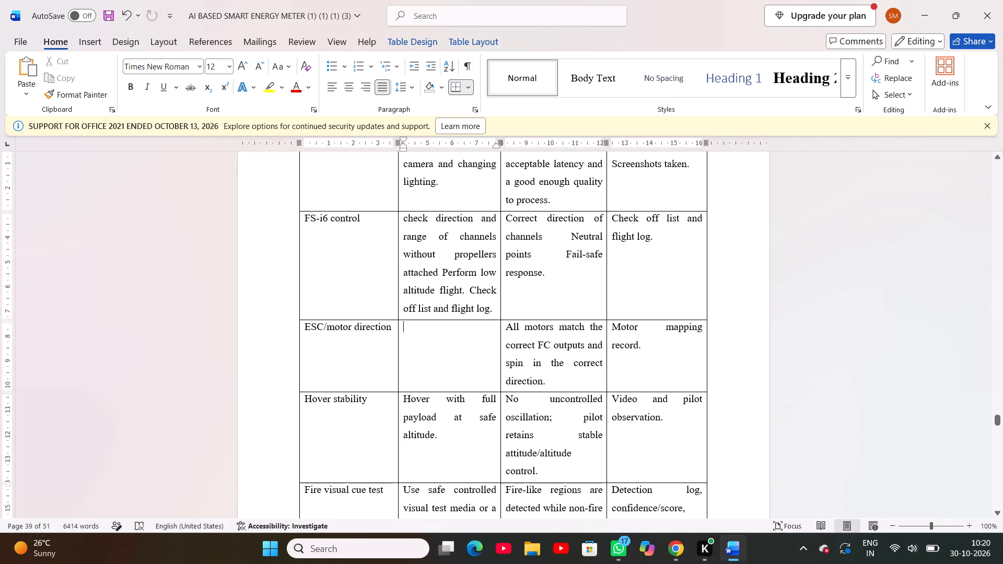
left_click(404, 328)
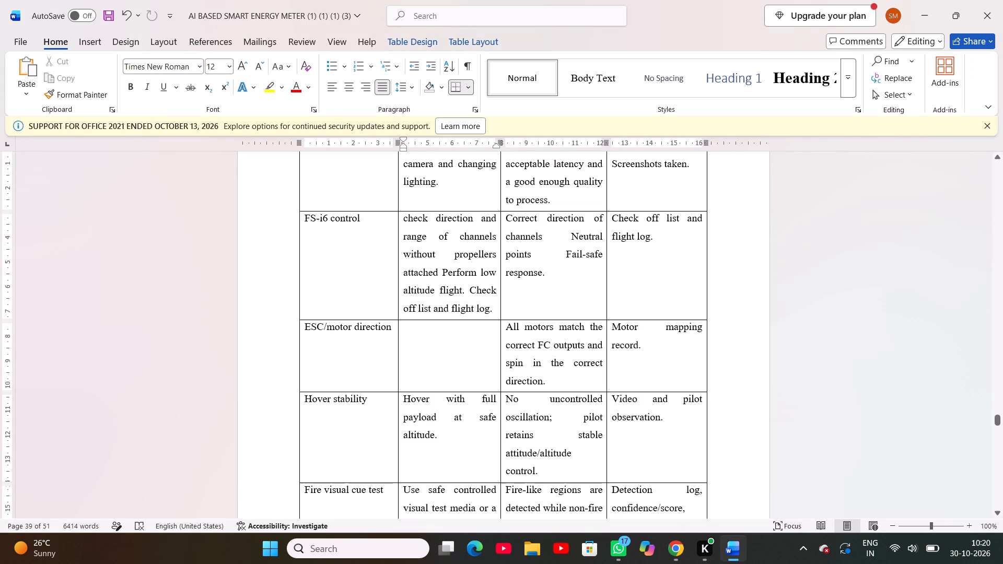
right_click(404, 328)
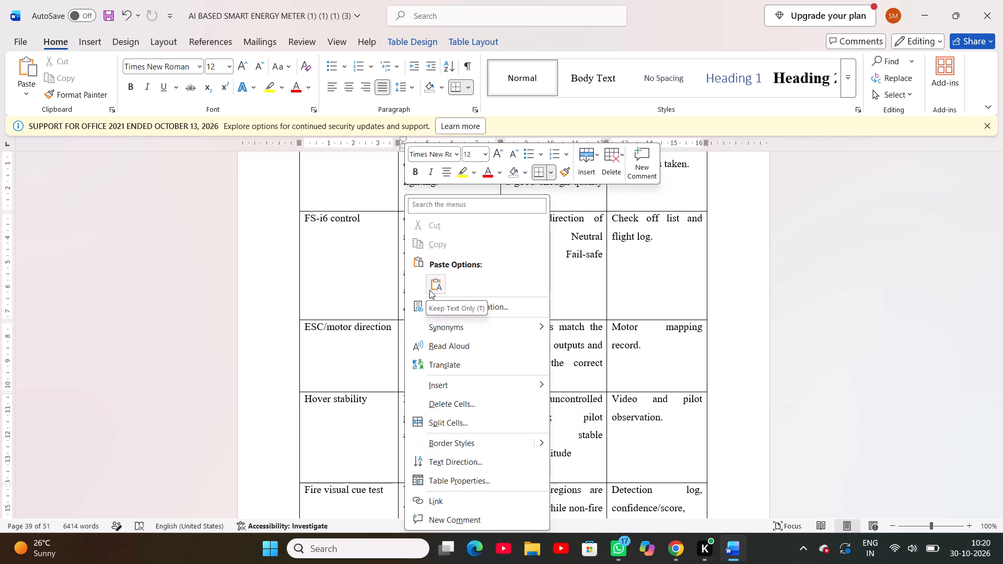
left_click(429, 290)
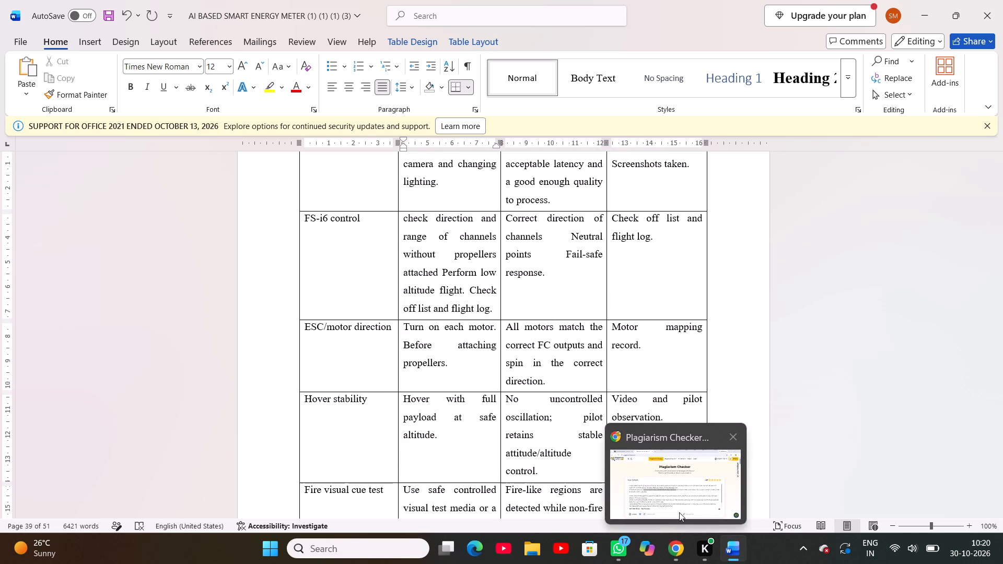
Replace the ESC/motor direction row's third cell in Word with "All motors match the correct FC outputs and spin in the correct direction." from Chrome's plagiarism checker.
left_click(679, 508)
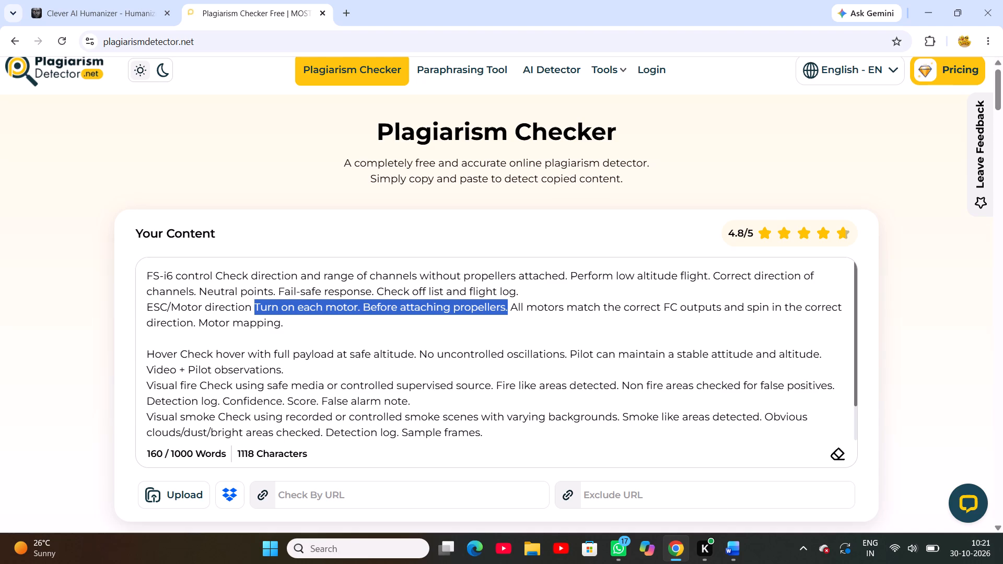
left_click(592, 330)
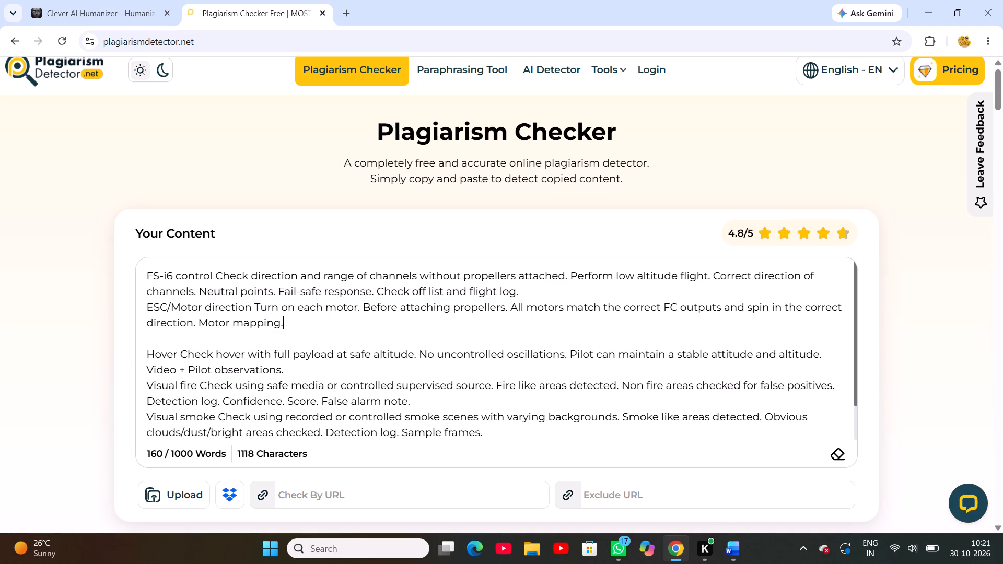
left_click_drag(511, 306, 569, 323)
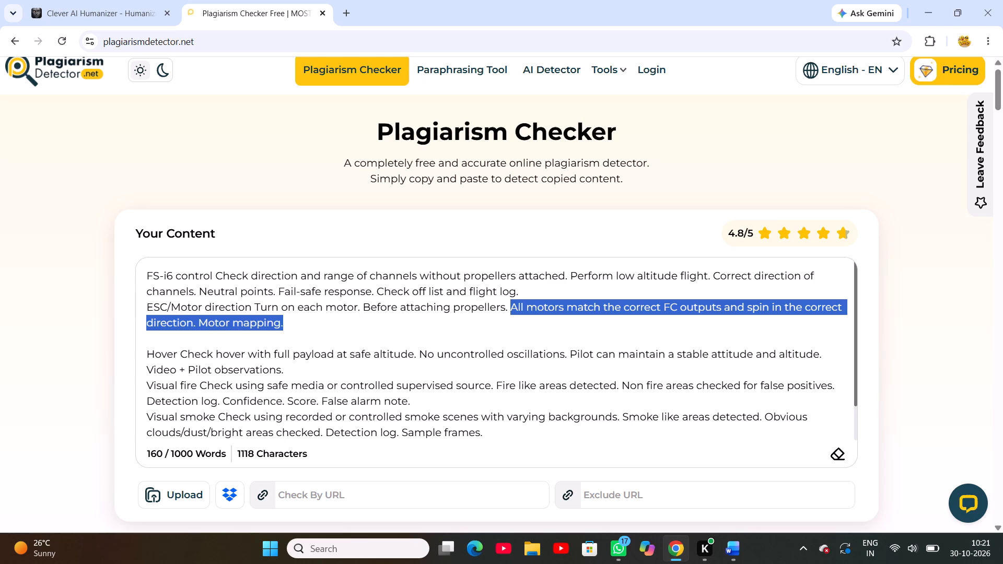
left_click_drag(569, 323, 187, 322)
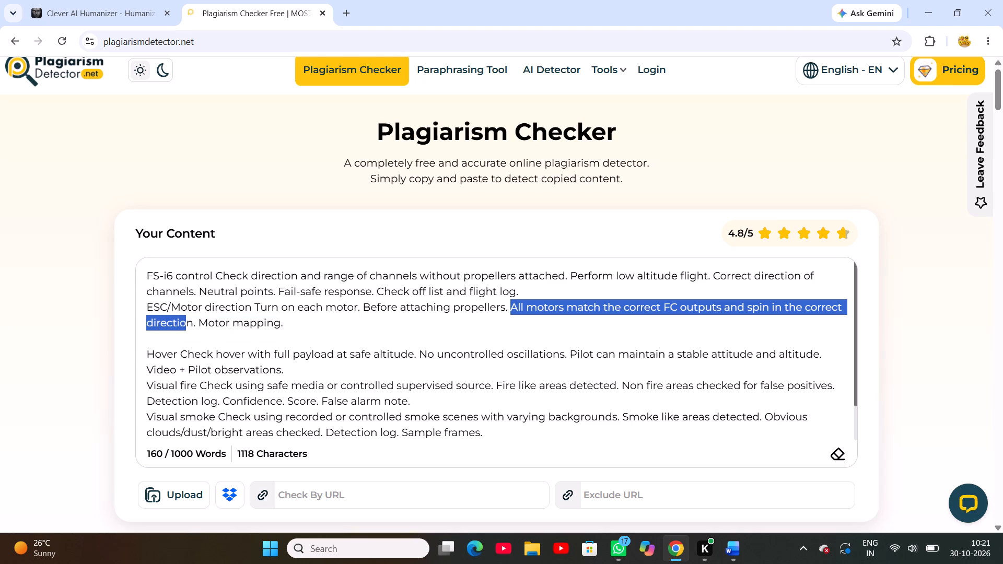
left_click_drag(187, 322, 195, 323)
right_click(195, 323)
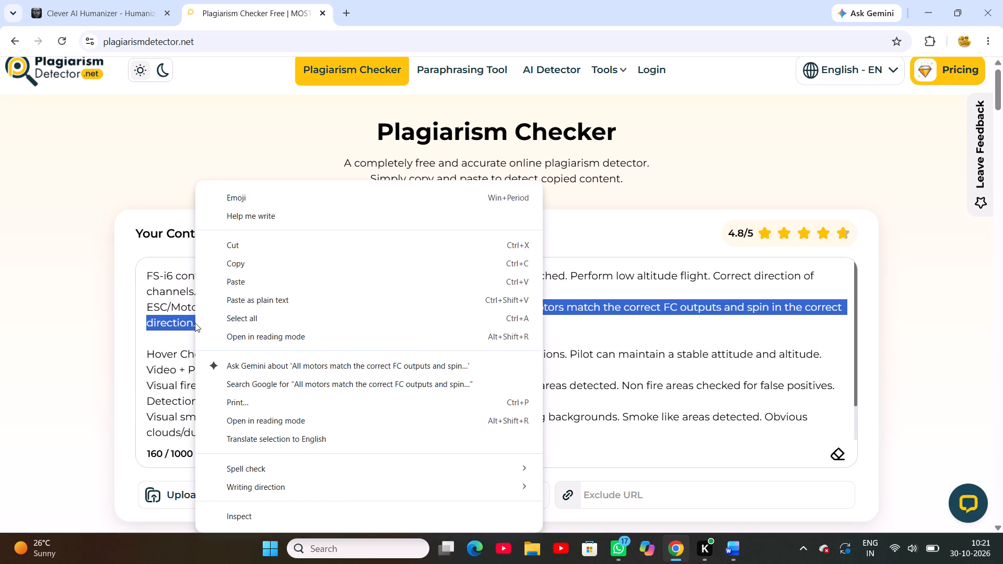
left_click(232, 270)
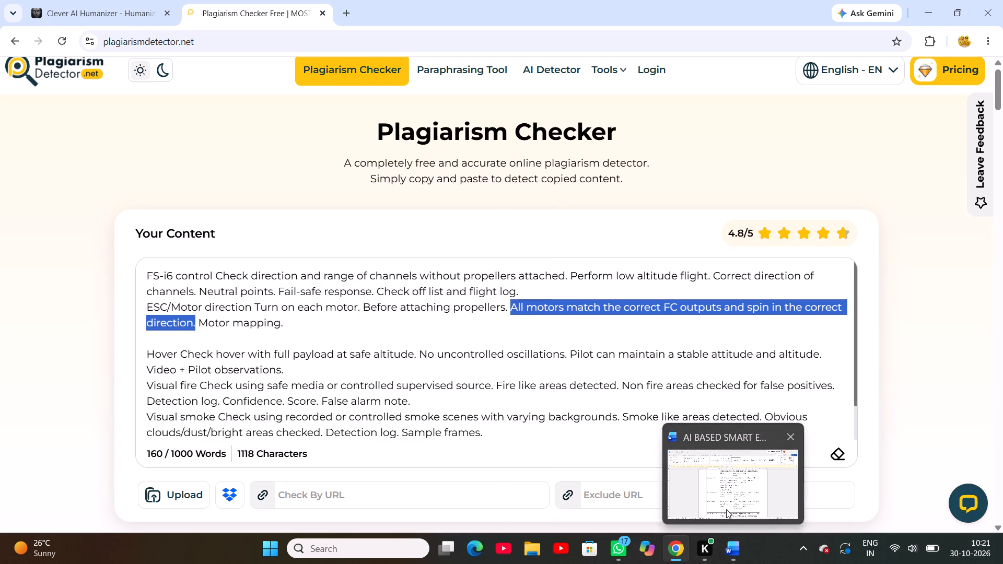
left_click(726, 509)
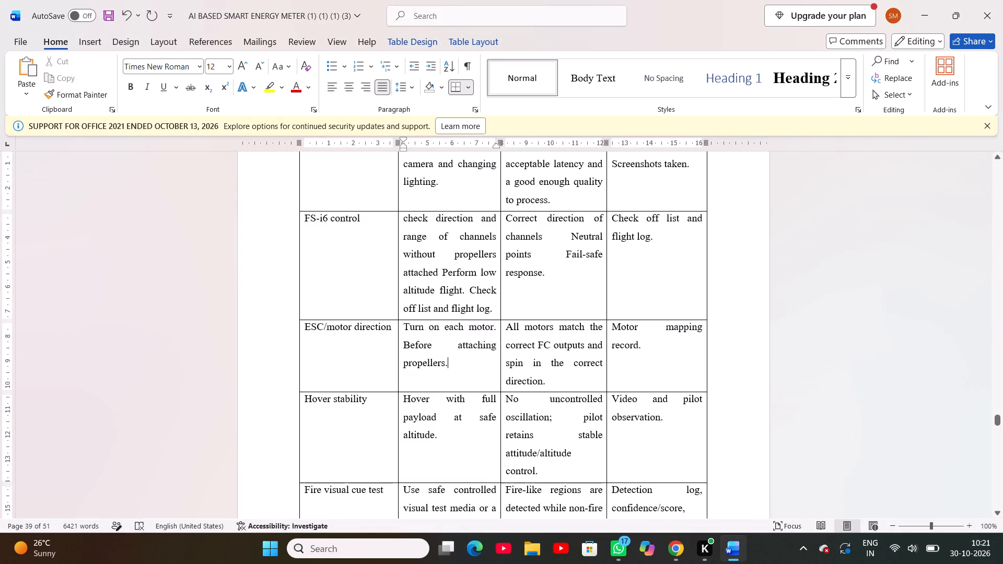
left_click_drag(507, 328, 549, 380)
key("BackSpace")
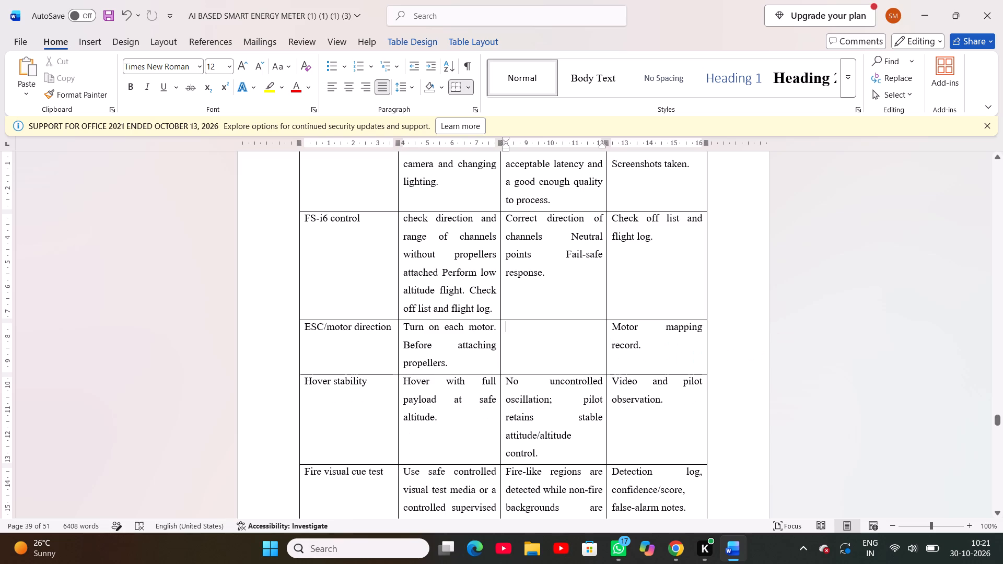
left_click(507, 326)
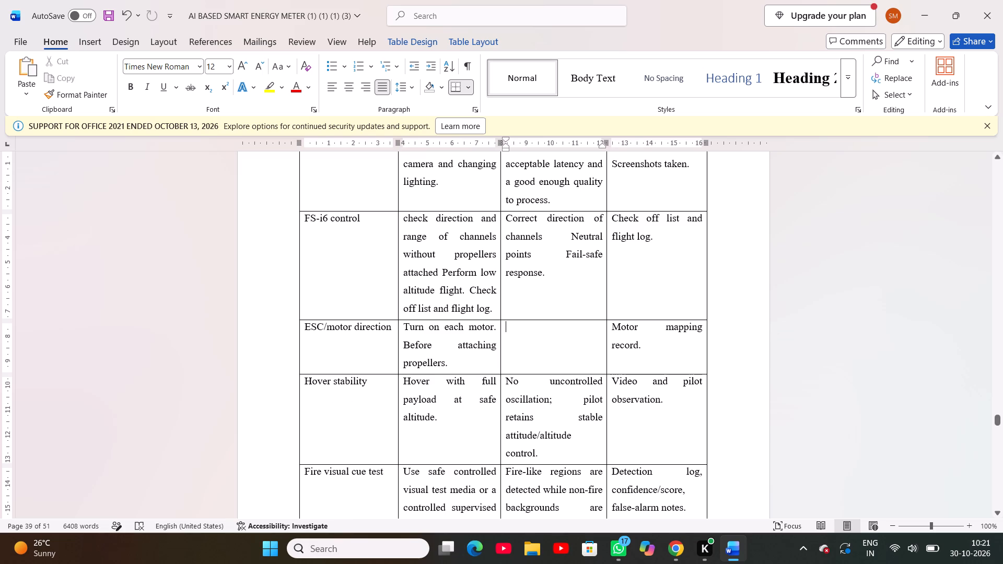
right_click(507, 326)
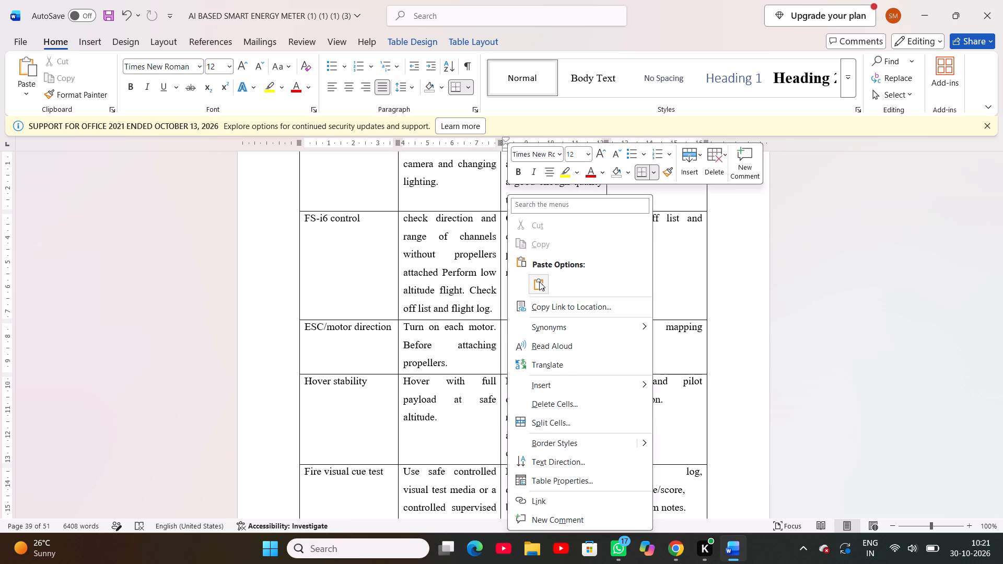
left_click(539, 280)
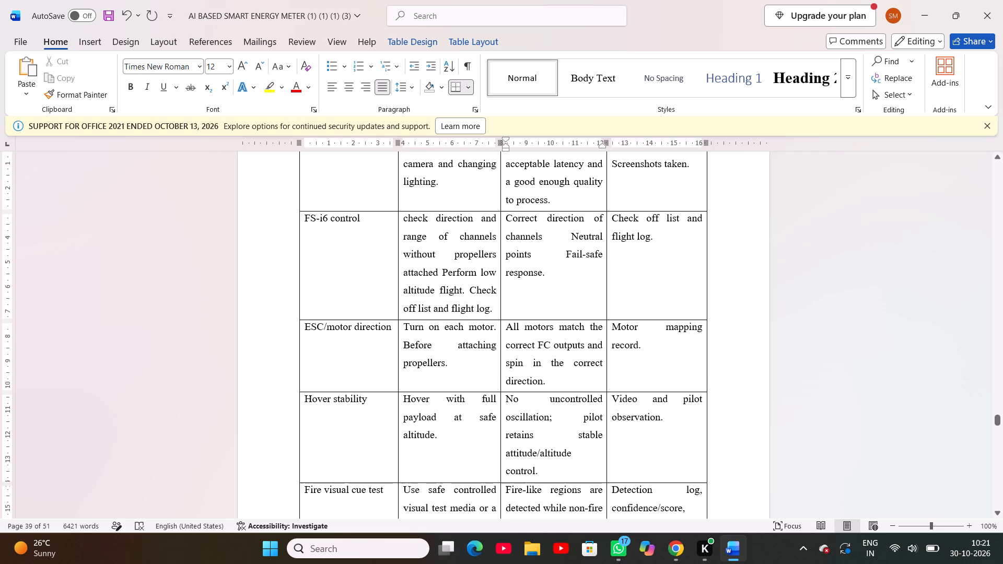
Copy the hover text, from "hover with full payload" through "Video + Pilot observations.", from the plagiarism checker in Chrome.
scroll(584, 400, "down", 2)
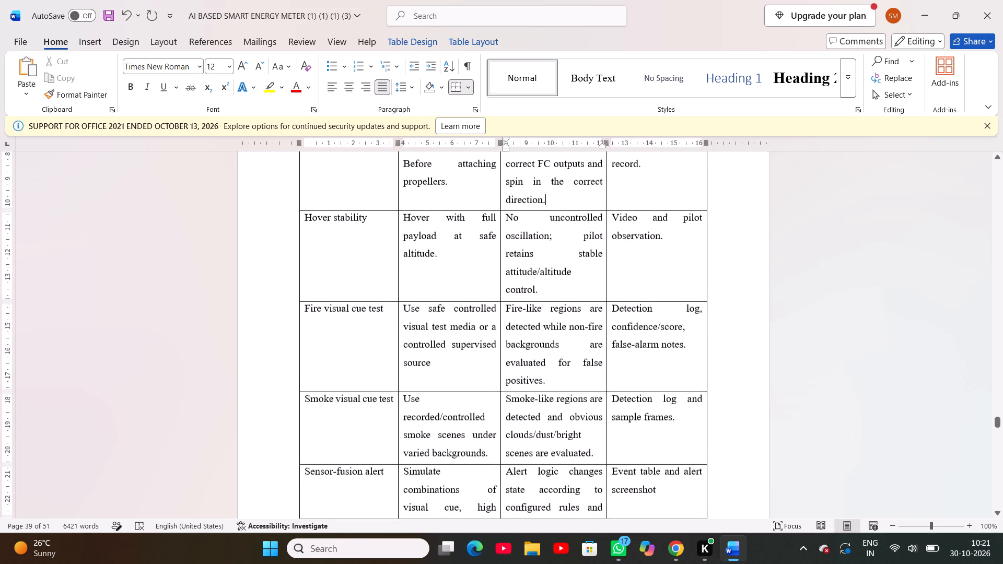
scroll(584, 400, "down", 1)
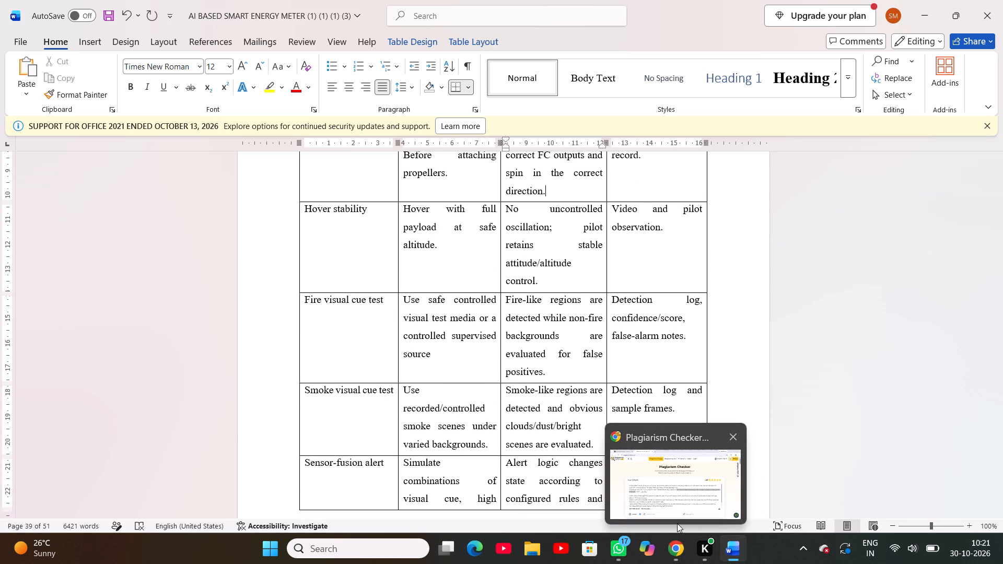
left_click(673, 492)
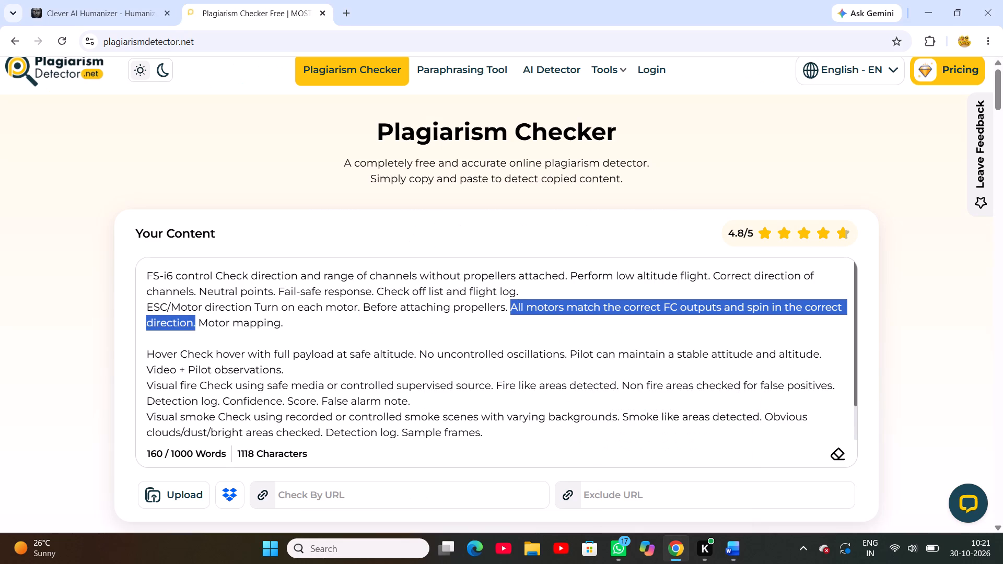
left_click(424, 378)
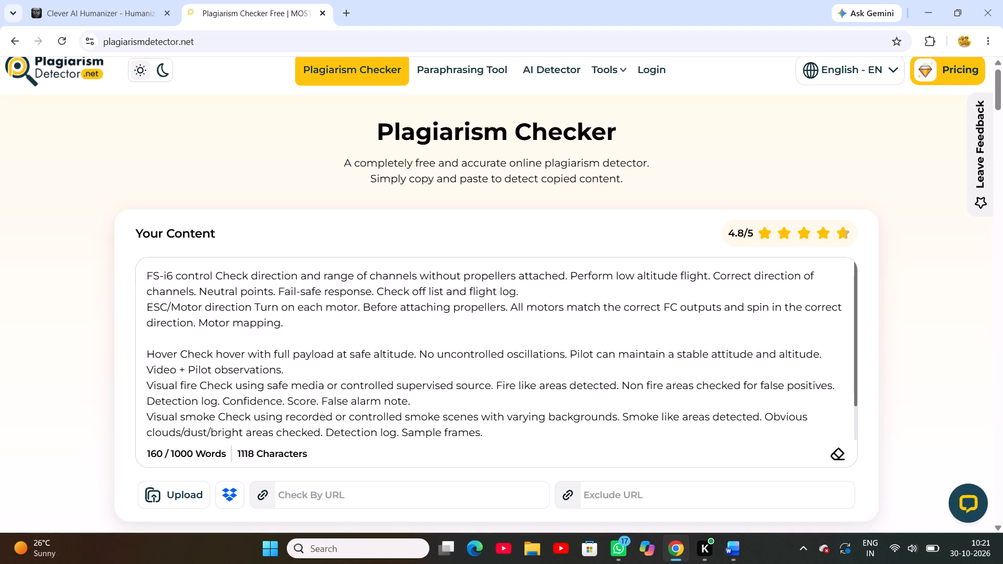
left_click_drag(216, 352, 293, 369)
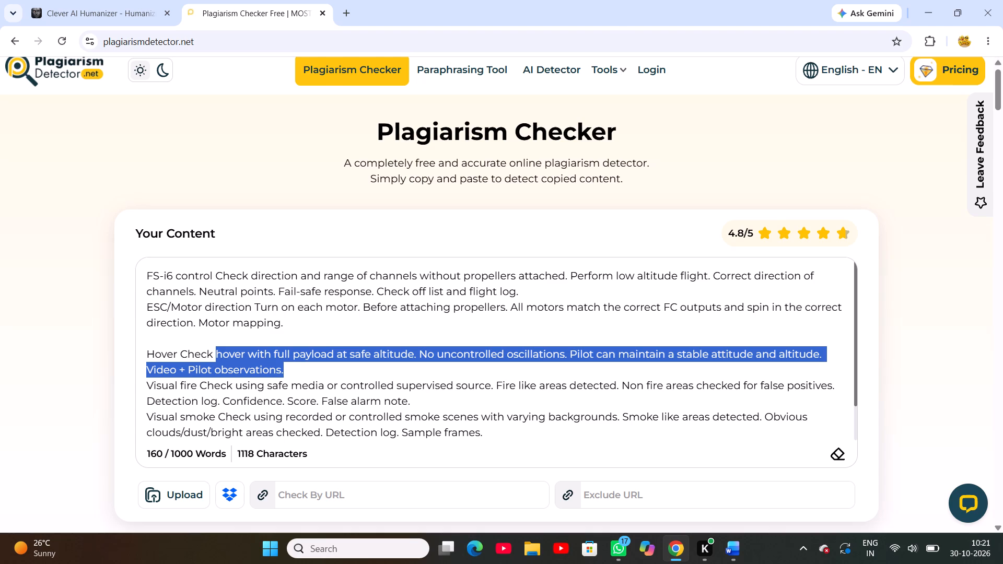
right_click(293, 369)
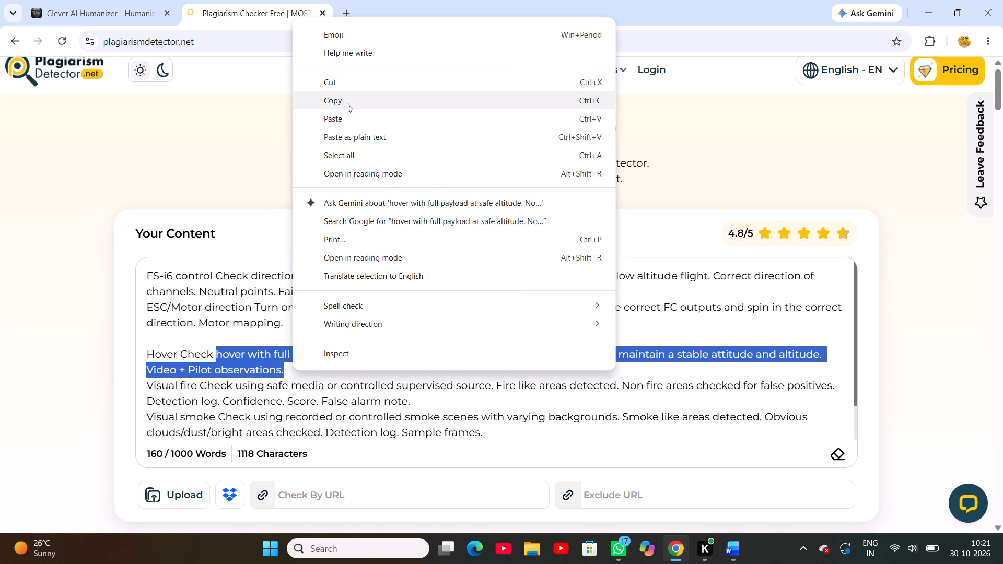
left_click(347, 103)
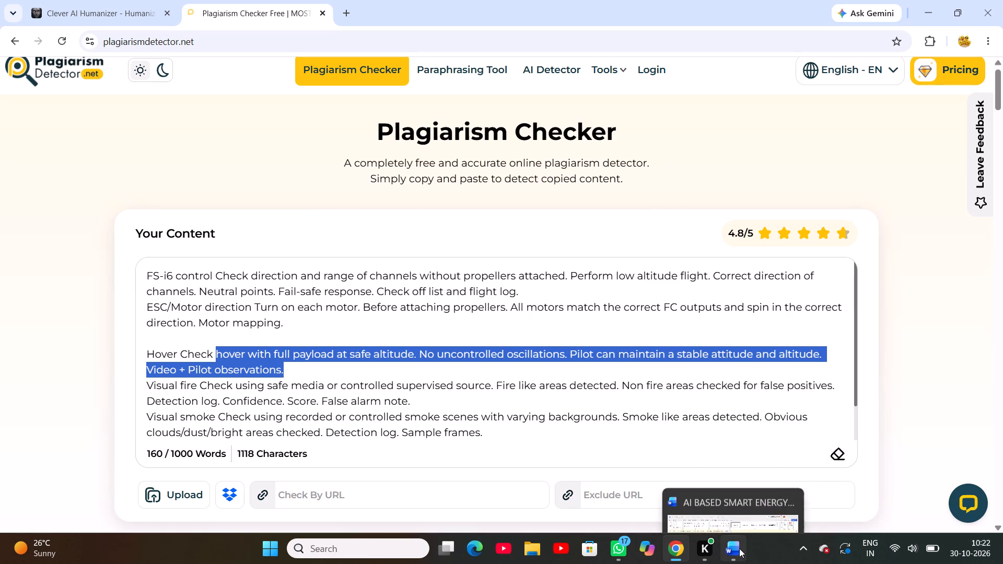
Replace the Hover stability row's second cell in the Word table with the copied hover text.
left_click(731, 498)
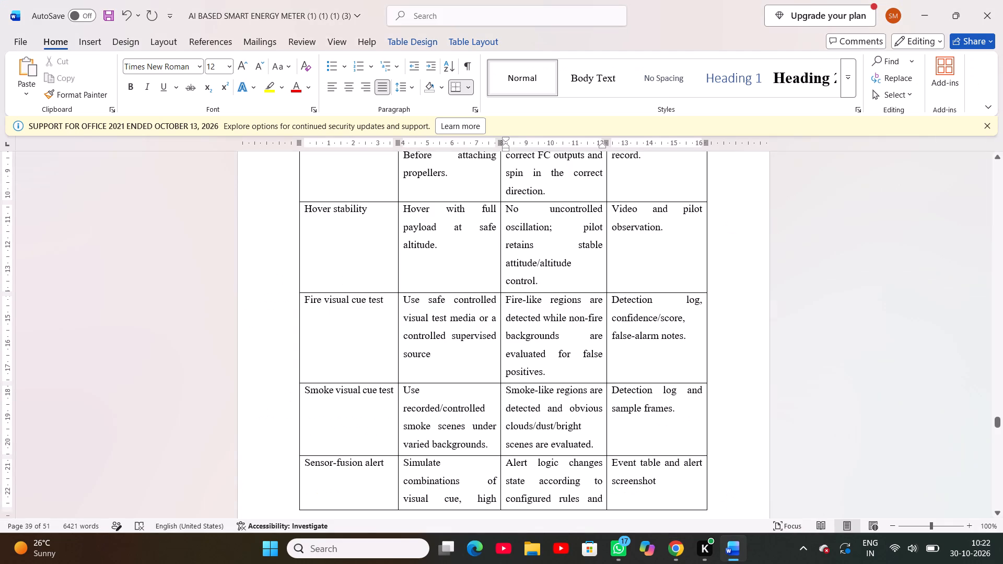
left_click_drag(404, 209, 435, 255)
key("BackSpace")
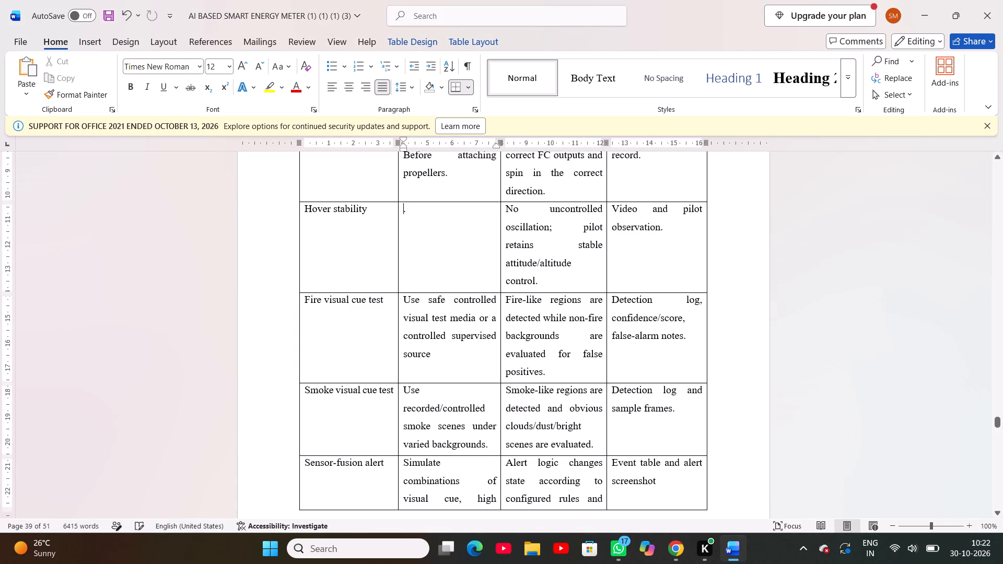
left_click(407, 214)
key("BackSpace")
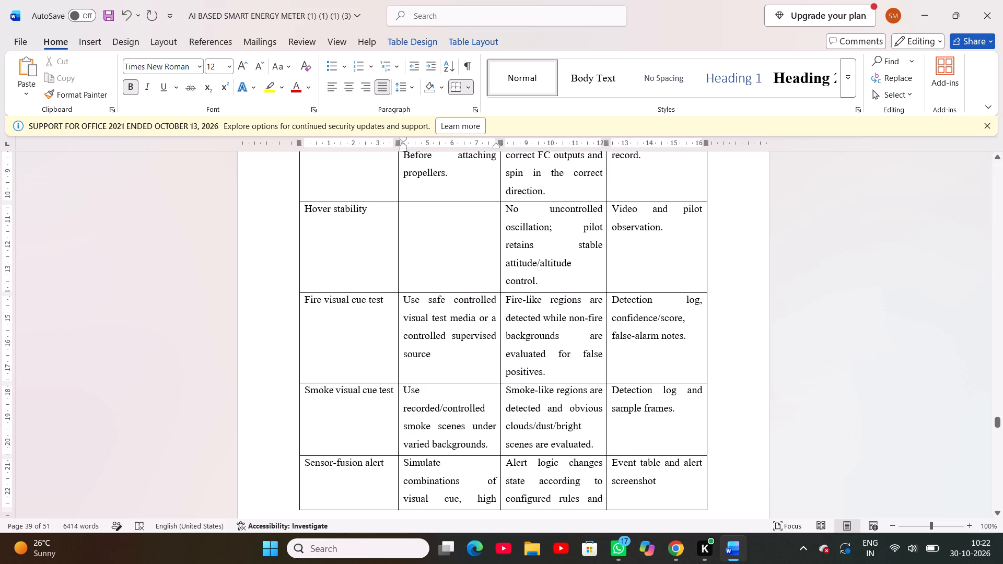
left_click(406, 210)
right_click(406, 210)
left_click(438, 281)
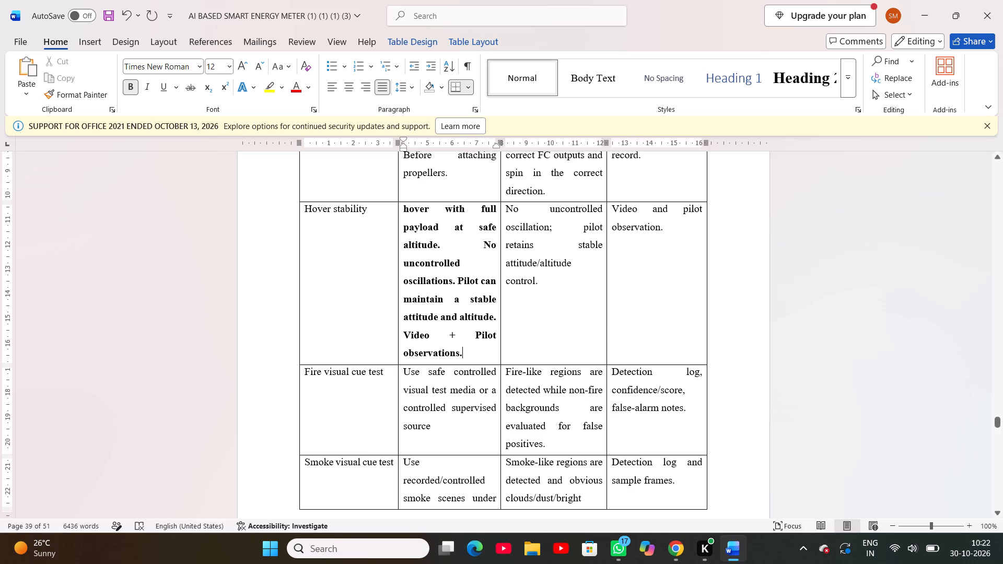
Replace the Hover stability row's third cell with "No uncontrolled oscillations. Pilot can maintain a stable attitude and altitude." copied from the second cell.
left_click_drag(506, 209, 548, 278)
key("BackSpace")
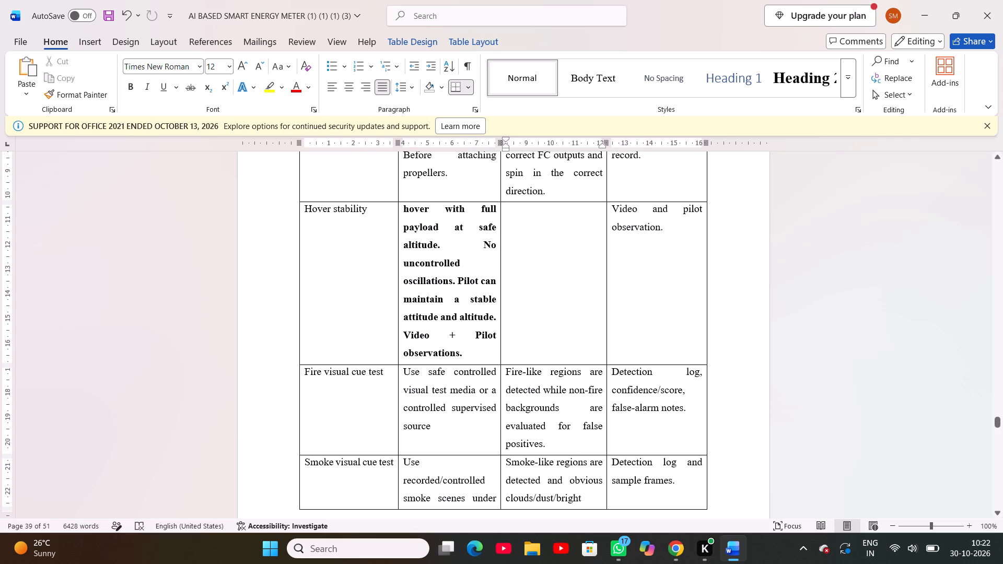
left_click_drag(484, 244, 491, 299)
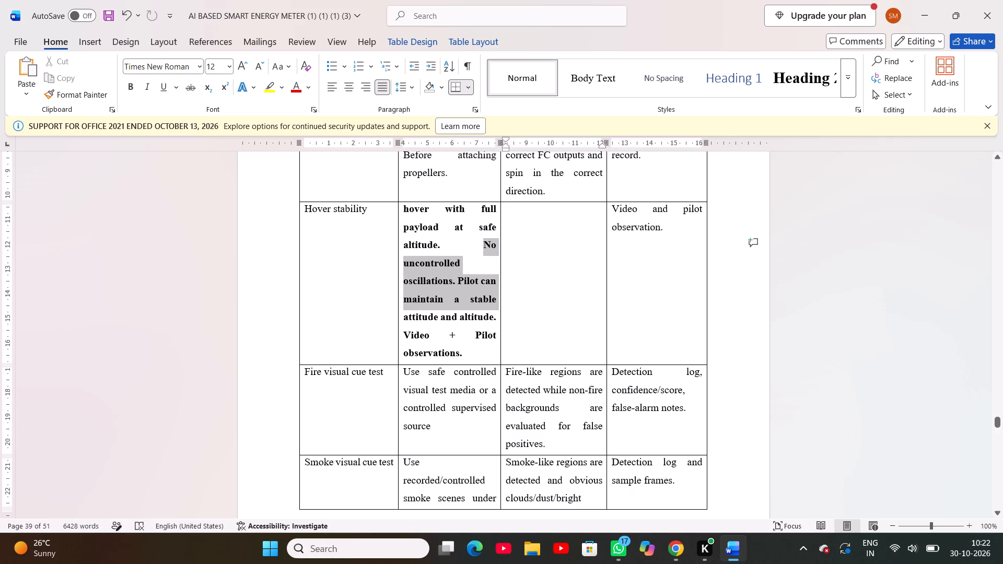
left_click_drag(491, 299, 496, 315)
right_click(496, 315)
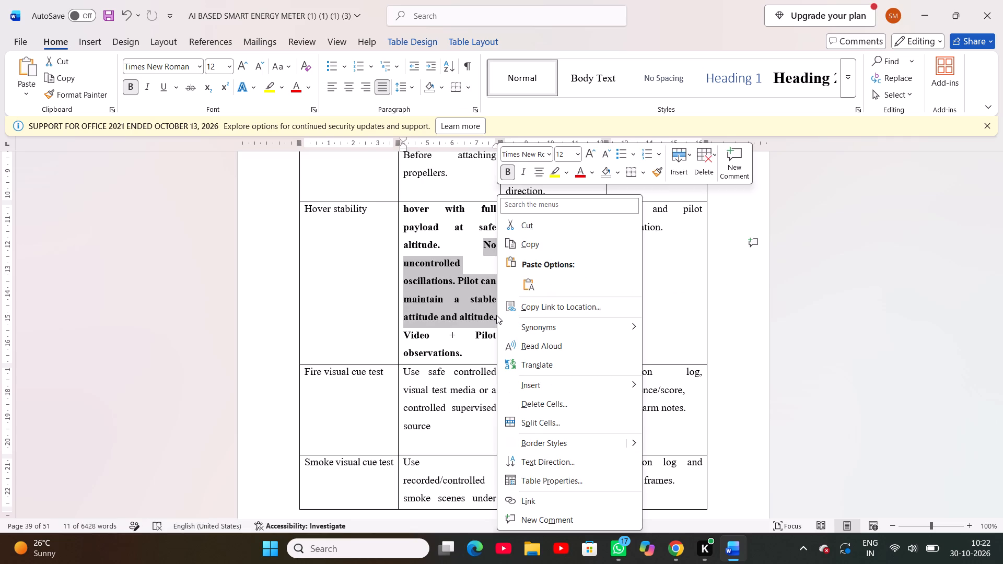
left_click(532, 245)
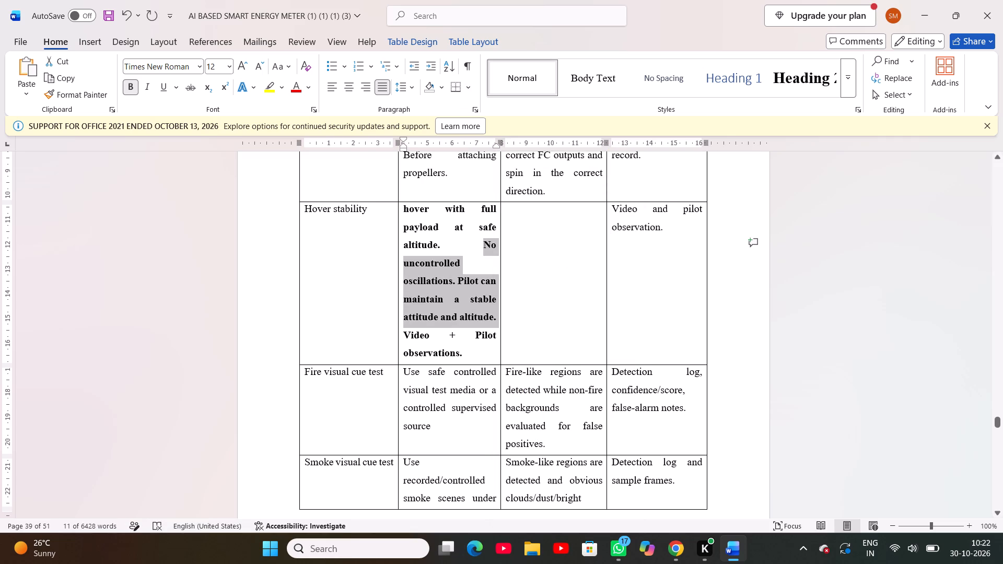
left_click(506, 216)
right_click(506, 216)
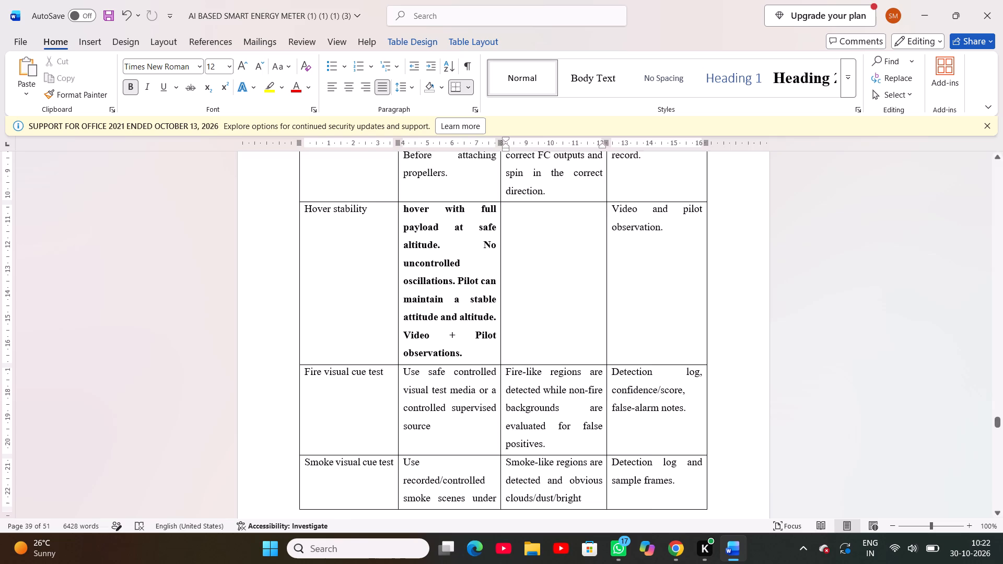
left_click(545, 285)
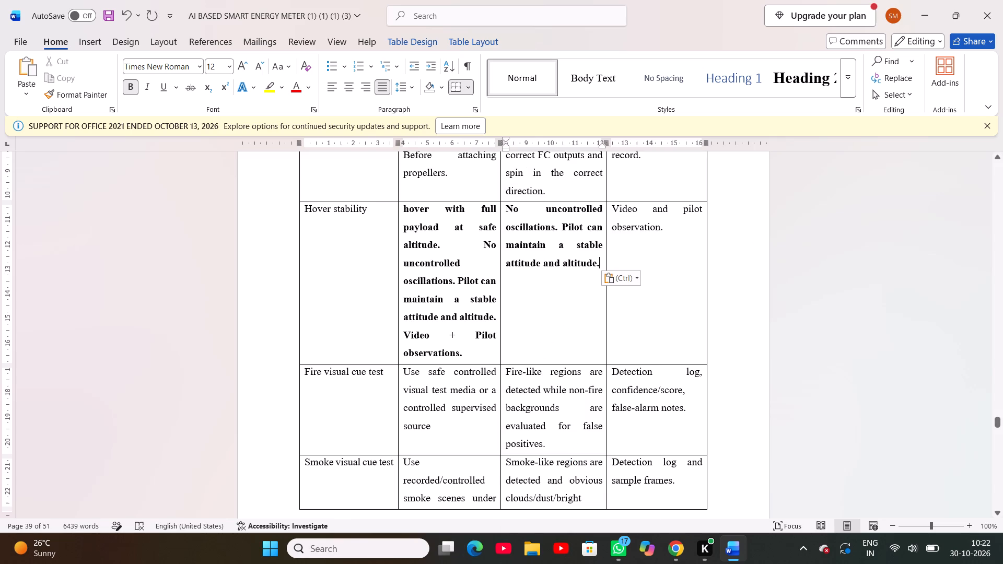
Replace "and" with "+" in the Hover stability row's fourth cell so it reads "Video + pilot observation.".
left_click_drag(403, 333, 460, 356)
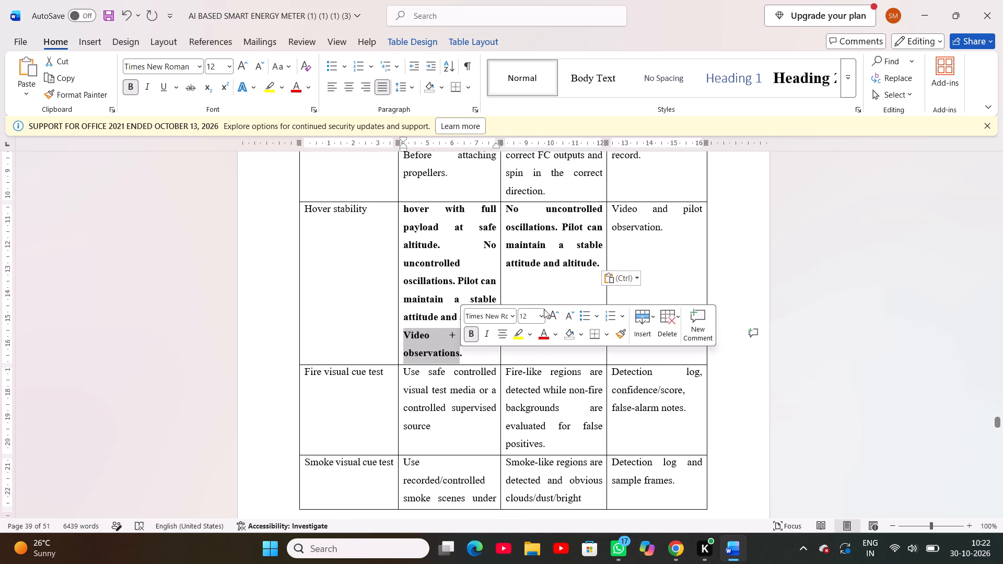
left_click_drag(642, 247, 666, 208)
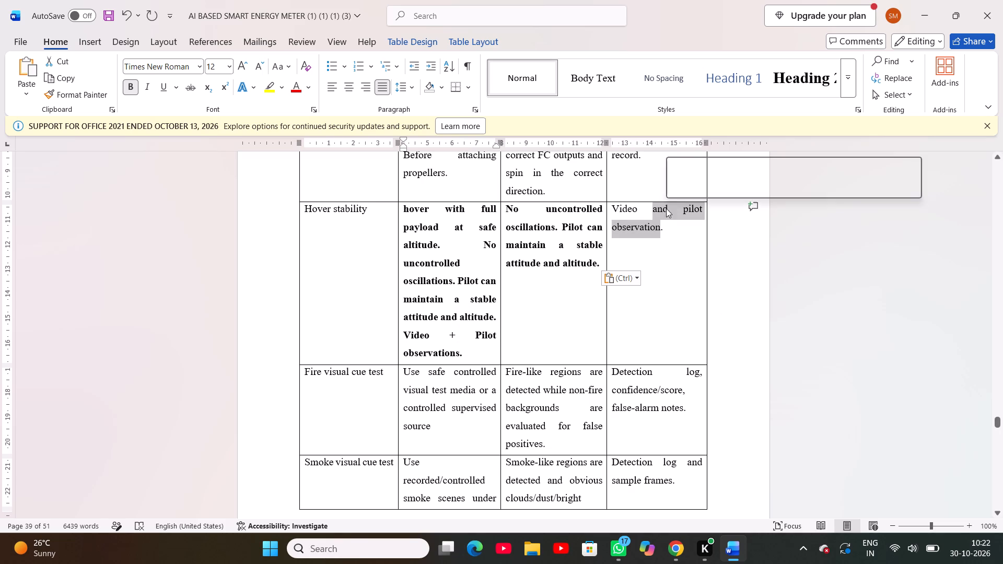
left_click(660, 265)
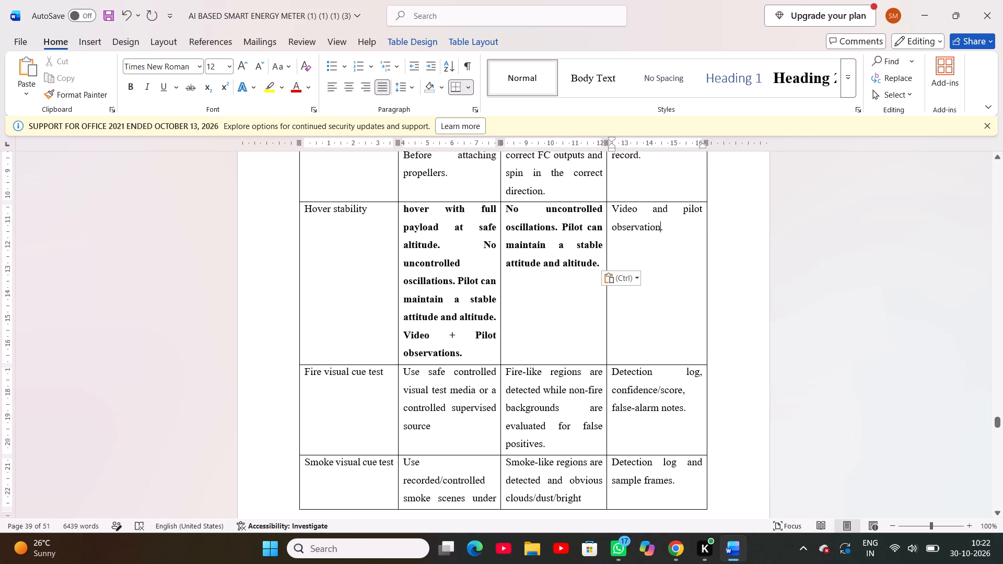
left_click(670, 214)
key("BackSpace")
key("BackSpace")
key("BackSpace")
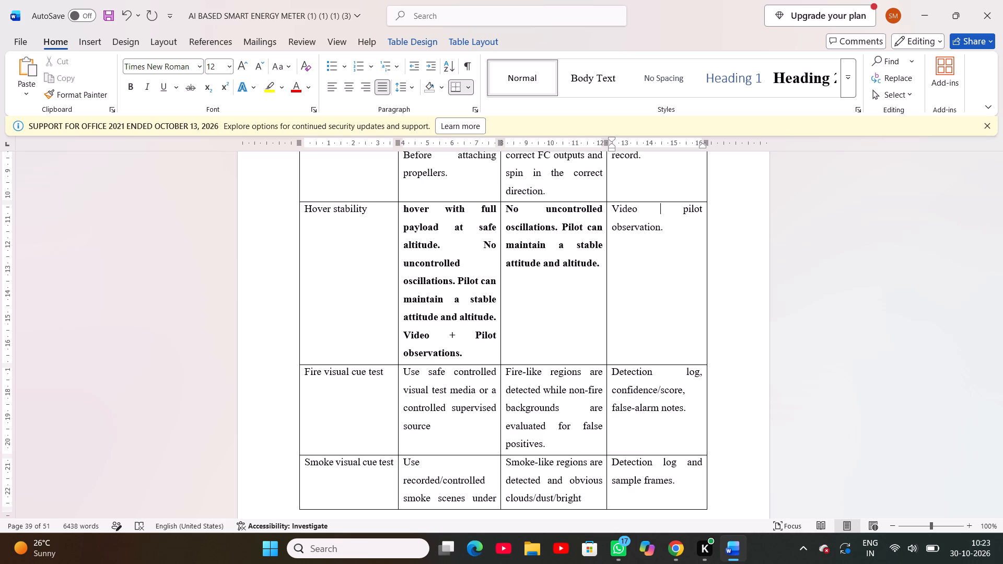
key("shift+plus")
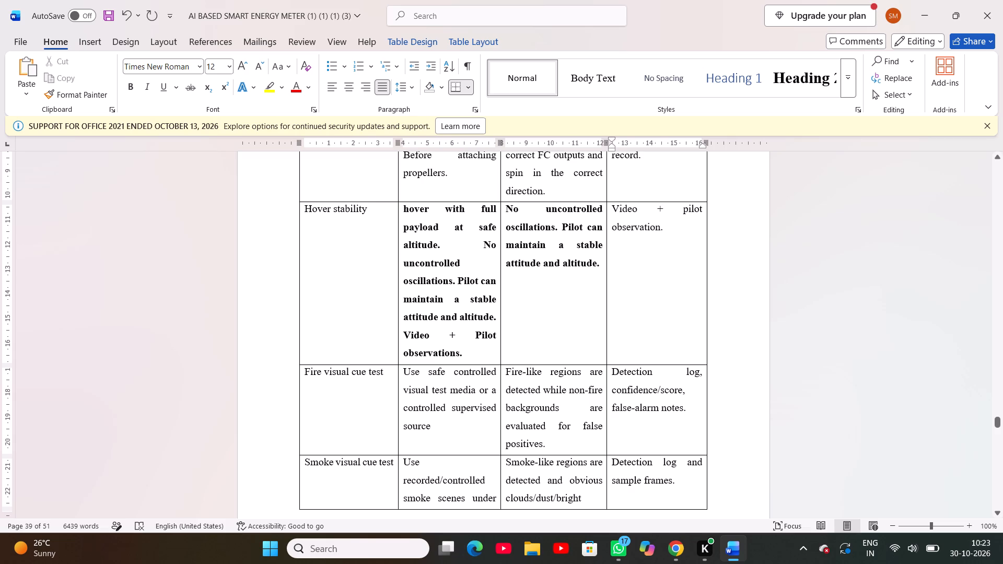
Remove the bold formatting from the Hover stability row's second and third cells.
left_click_drag(404, 209, 447, 264)
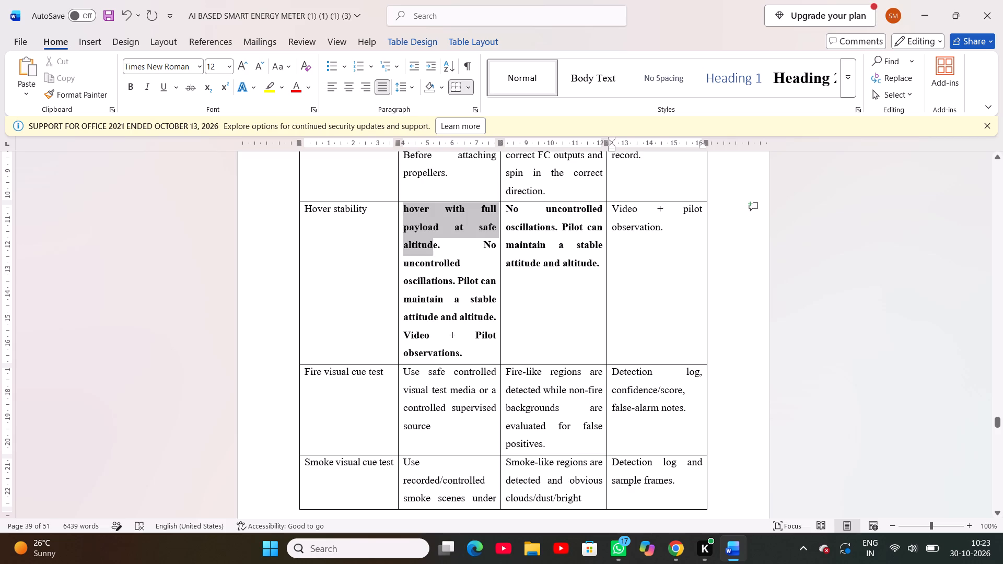
left_click_drag(447, 264, 551, 333)
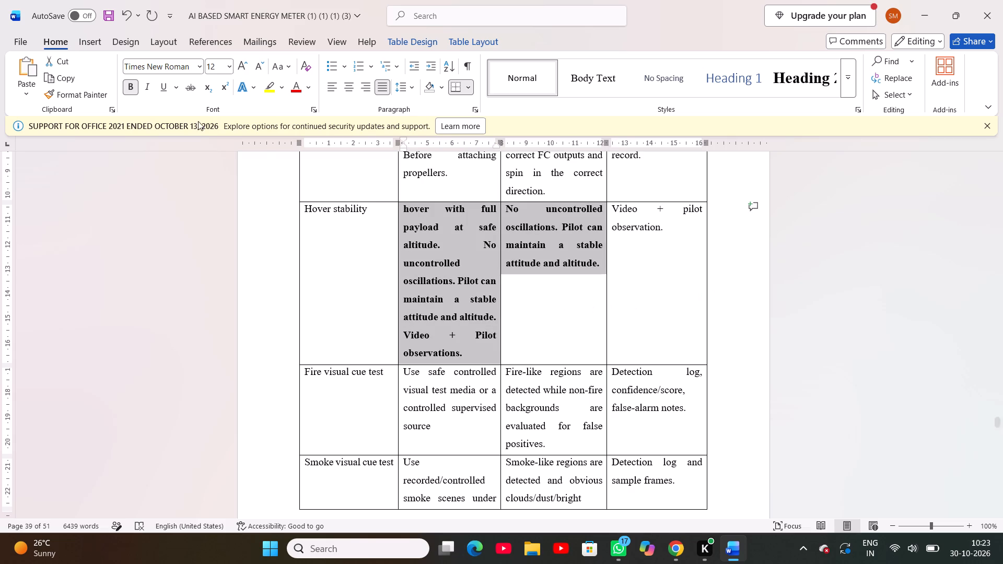
left_click(132, 85)
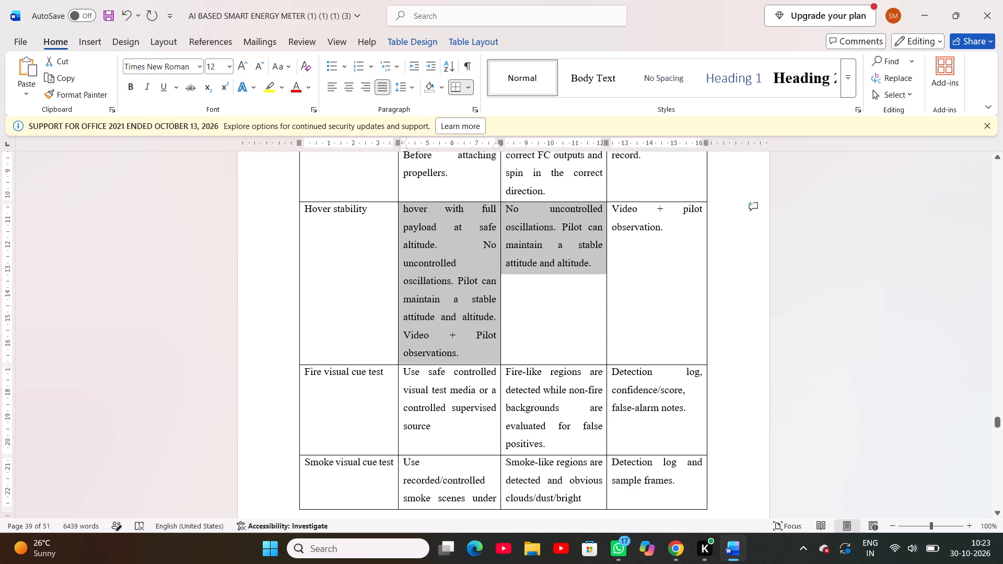
left_click(532, 356)
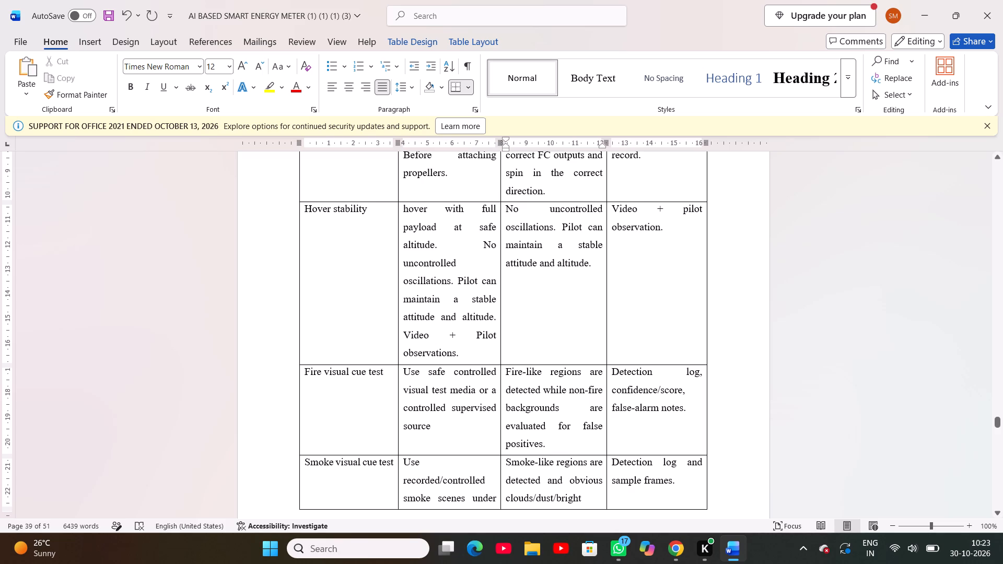
Delete everything after "hover with full payload at safe altitude." from the Hover stability row's second cell.
left_click_drag(484, 241, 484, 332)
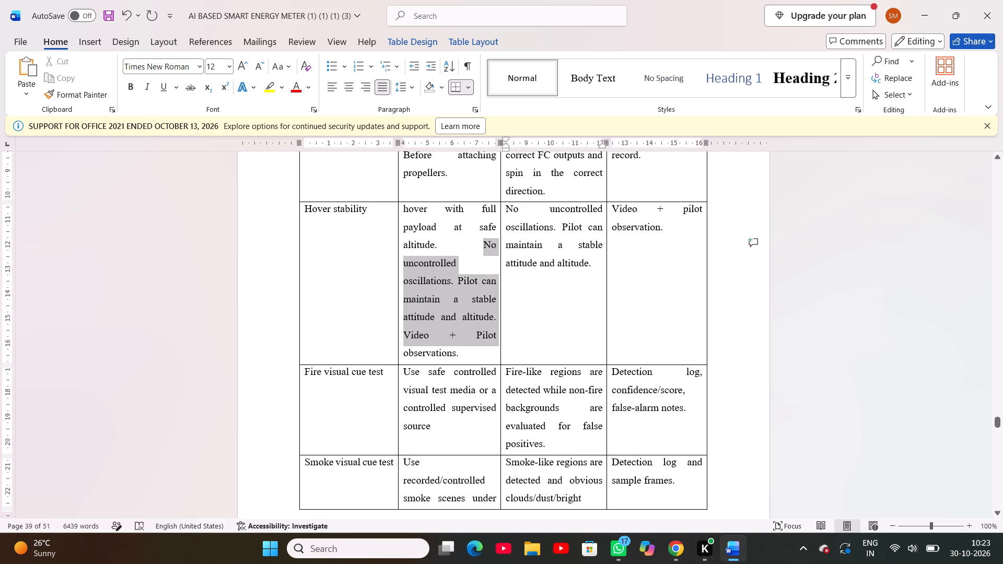
left_click_drag(484, 332, 484, 352)
key("BackSpace")
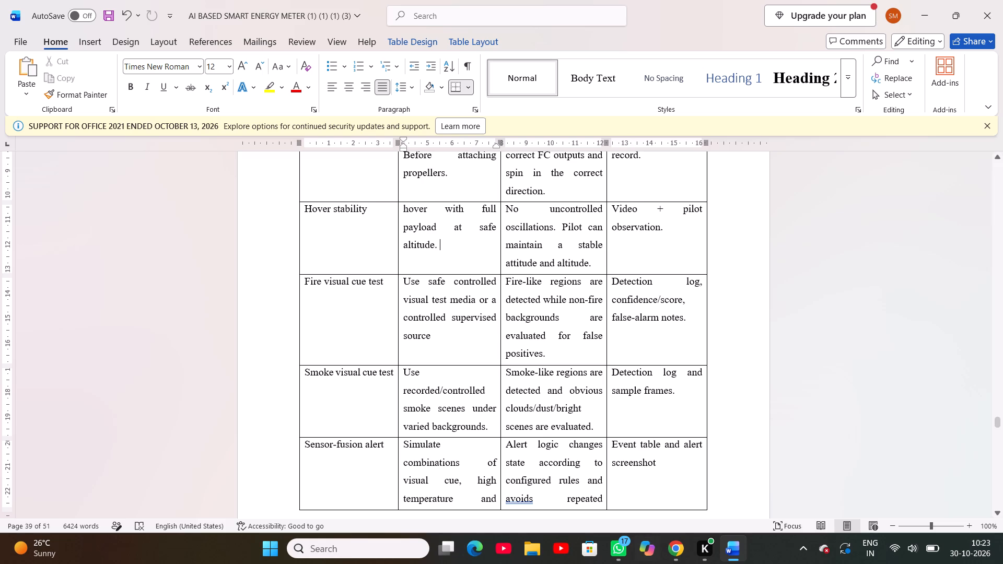
left_click(470, 87)
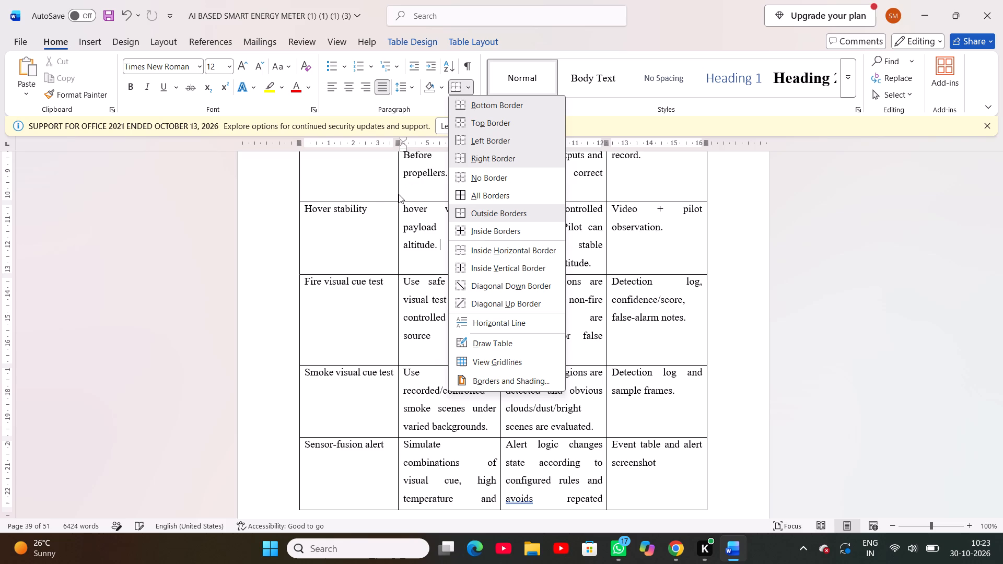
left_click(386, 316)
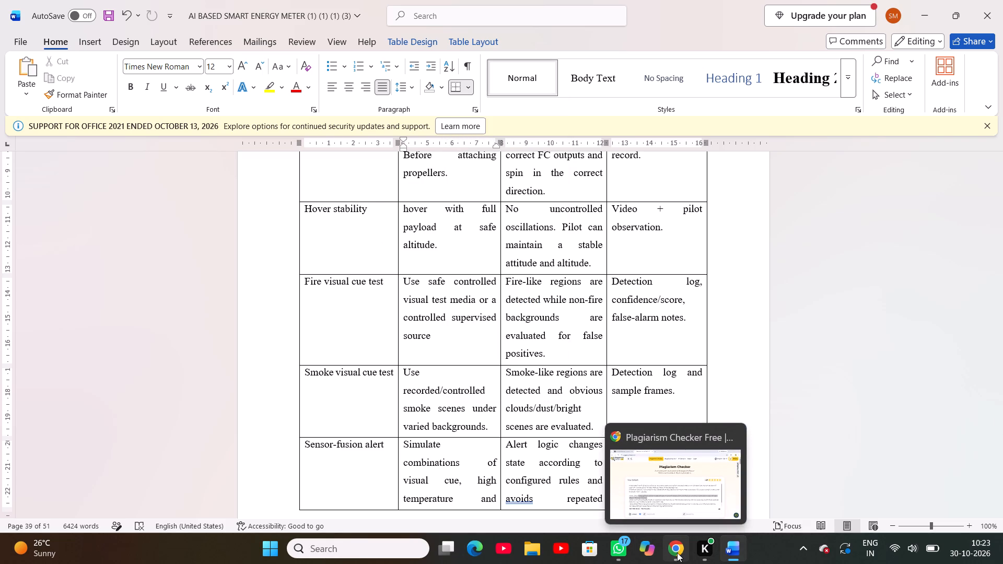
Replace the Fire visual cue test row's second cell in Word with the "Visual fire Check... False alarm note." passage copied from Chrome's plagiarism checker.
left_click(682, 495)
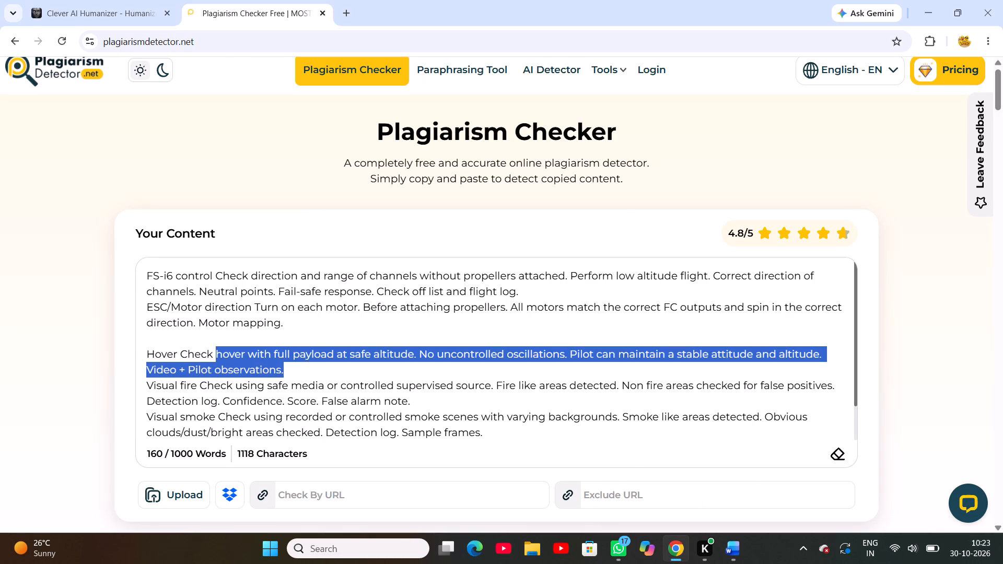
left_click(441, 373)
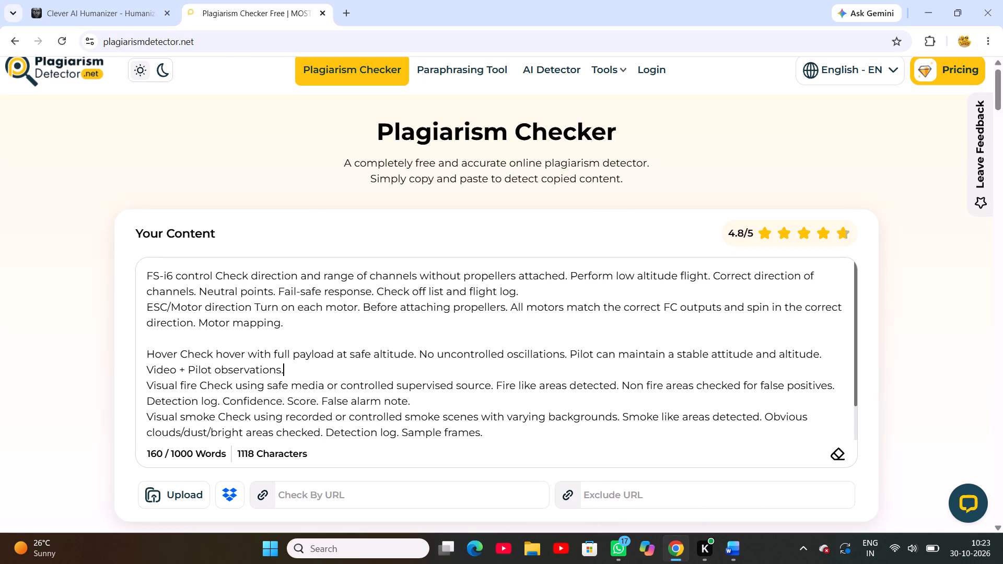
left_click_drag(150, 388, 274, 397)
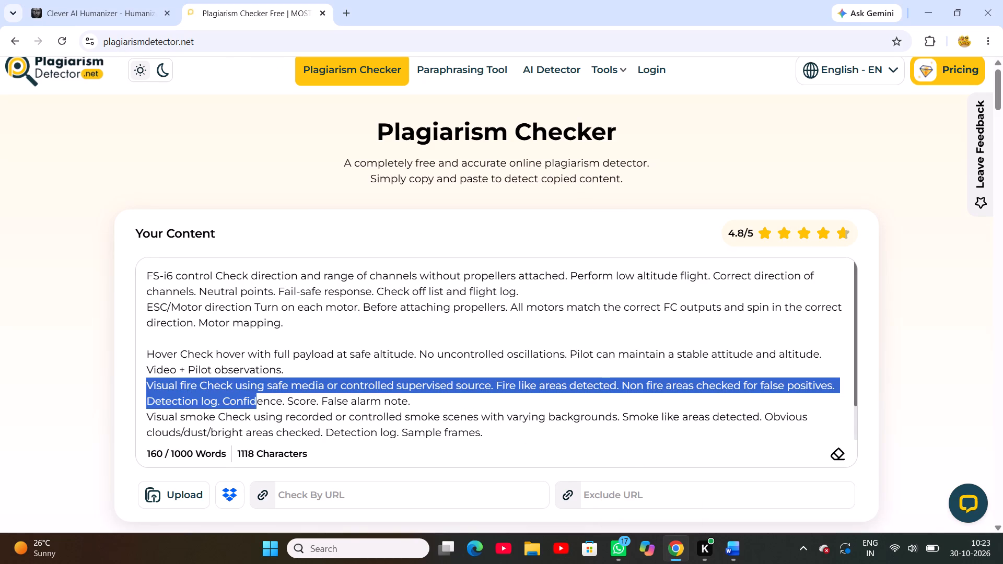
left_click_drag(274, 397, 422, 403)
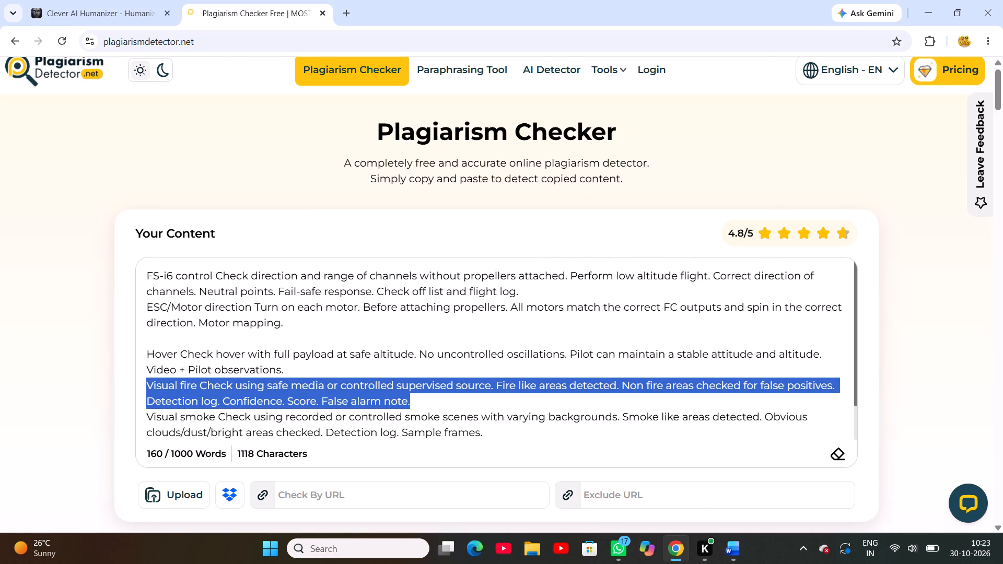
right_click(424, 400)
left_click(498, 130)
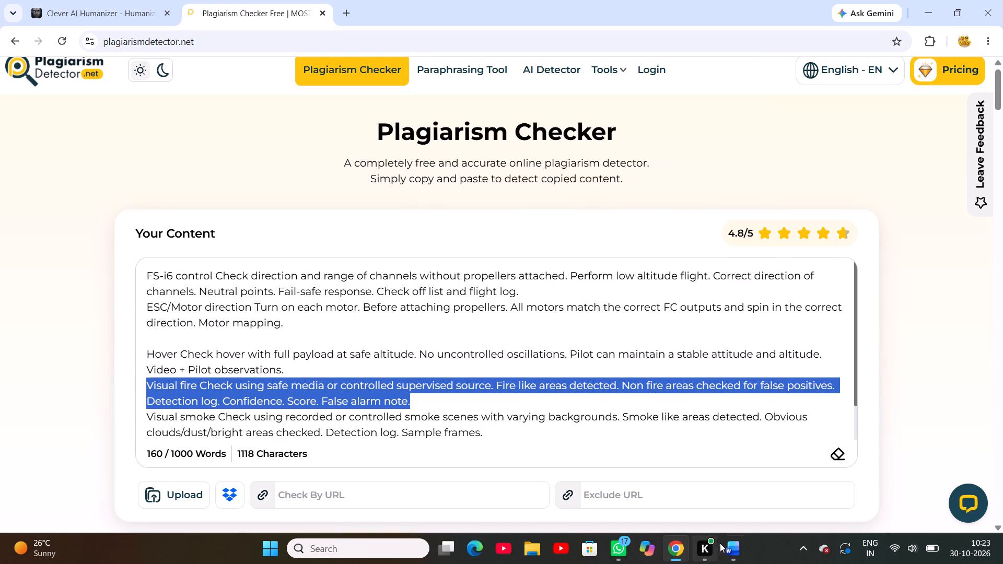
left_click(723, 502)
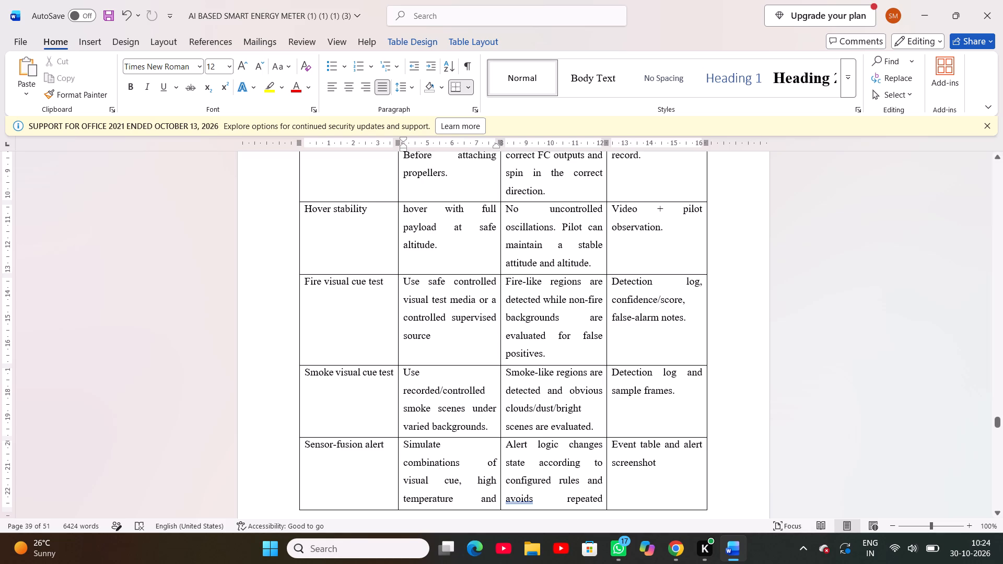
left_click_drag(403, 278, 433, 340)
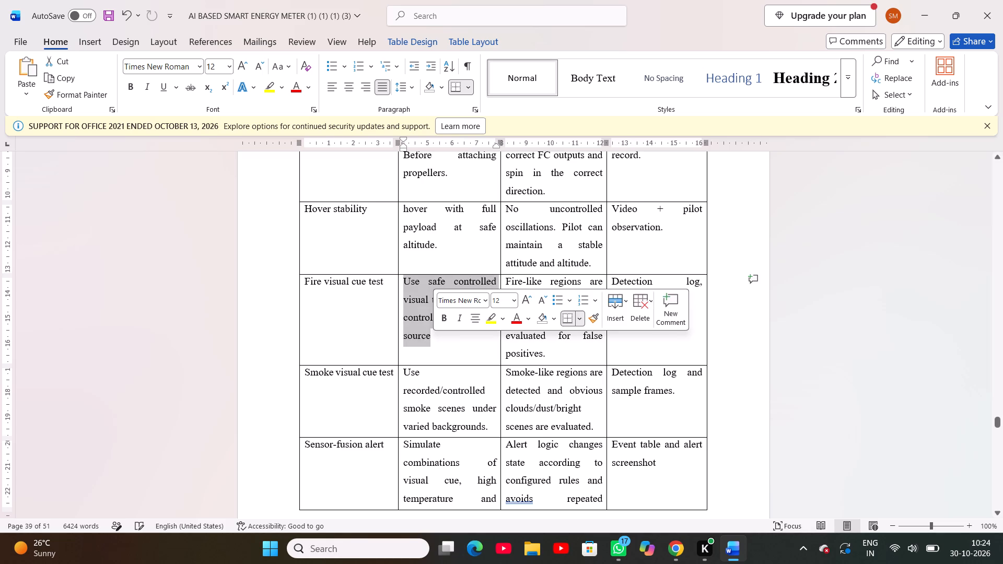
key("BackSpace")
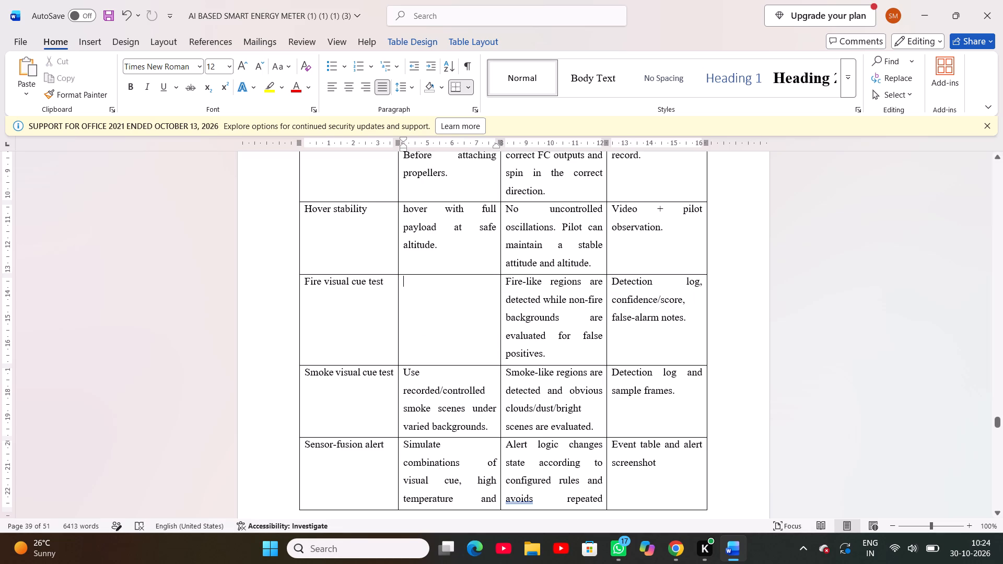
left_click(409, 283)
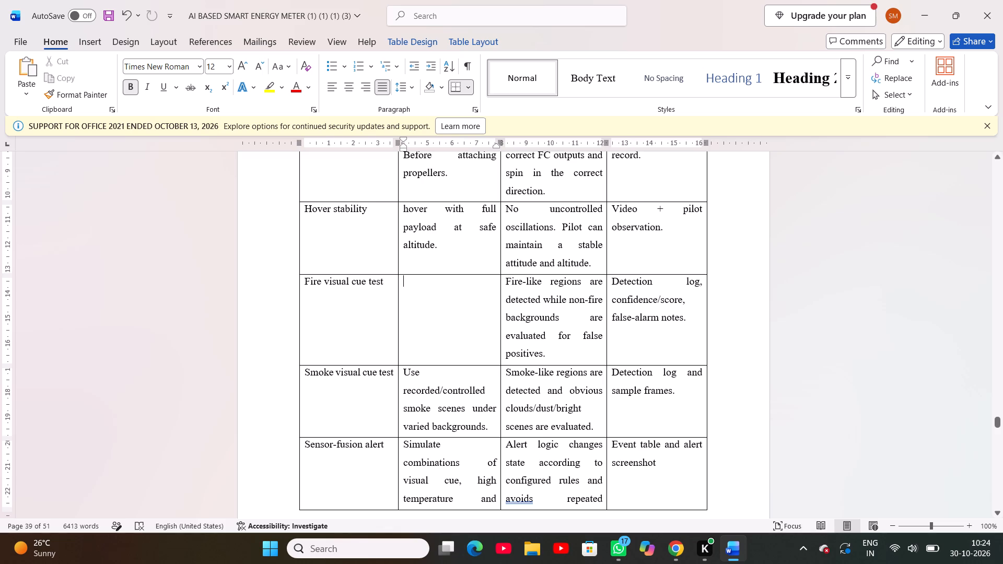
right_click(409, 283)
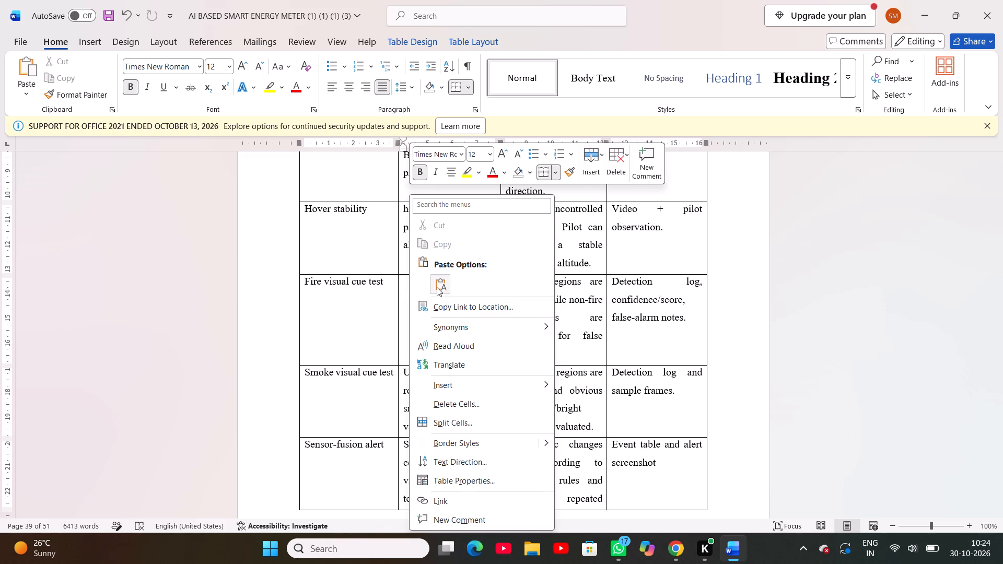
left_click(437, 287)
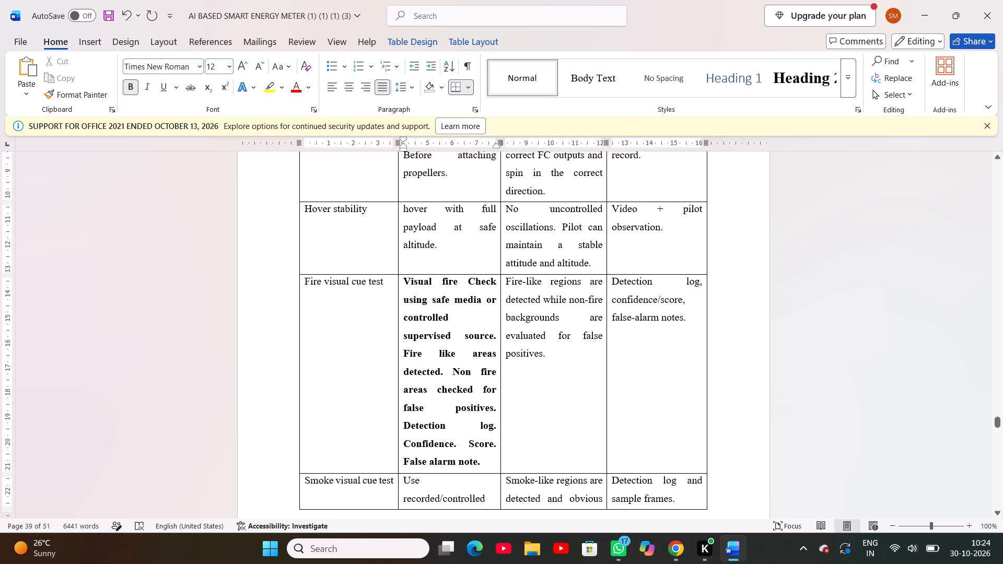
Replace the Fire visual cue test row's third cell with "Fire like areas detected. Non fire areas checked for false positives." copied from the second cell.
left_click_drag(405, 356, 410, 360)
left_click_drag(410, 360, 492, 407)
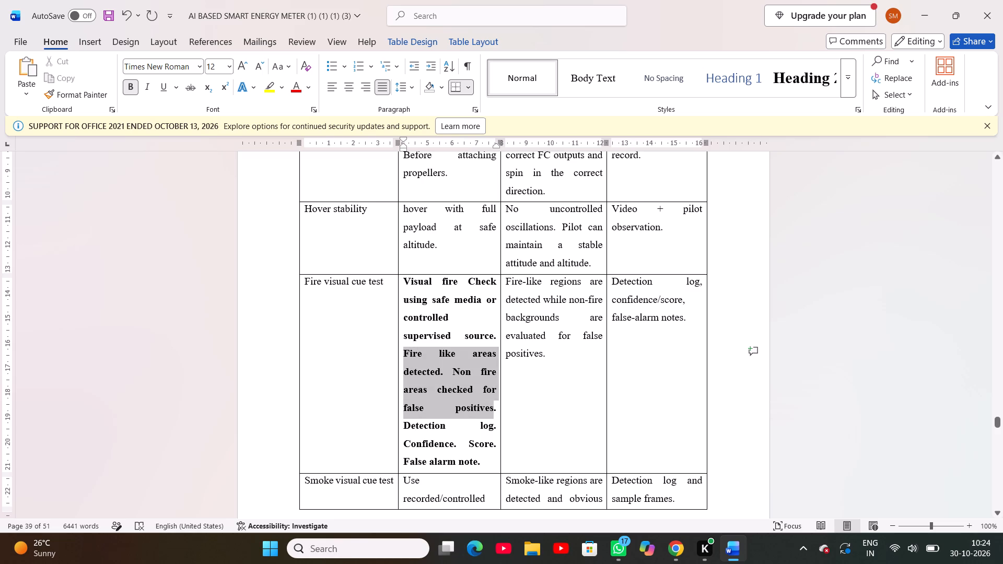
left_click_drag(492, 407, 495, 410)
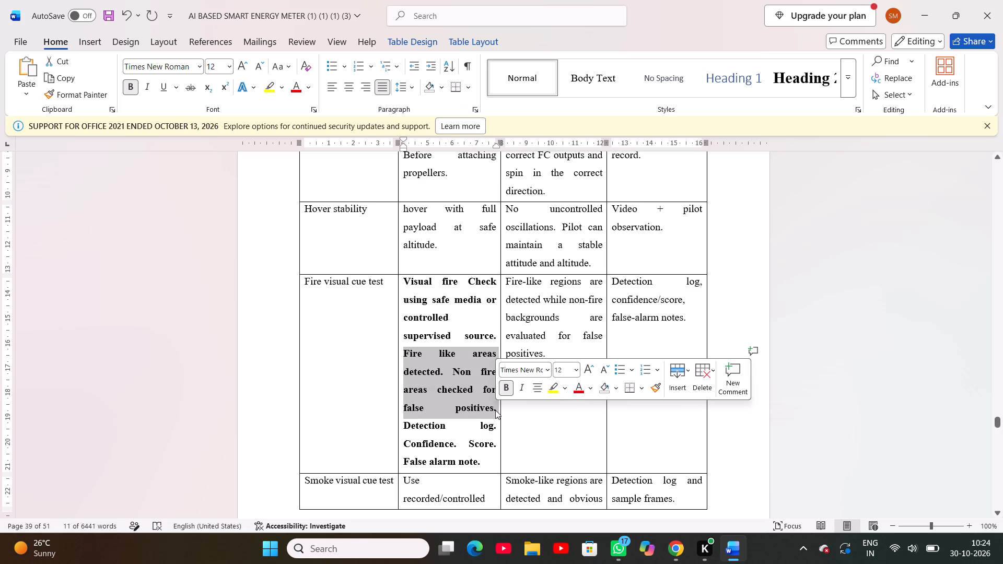
right_click(495, 410)
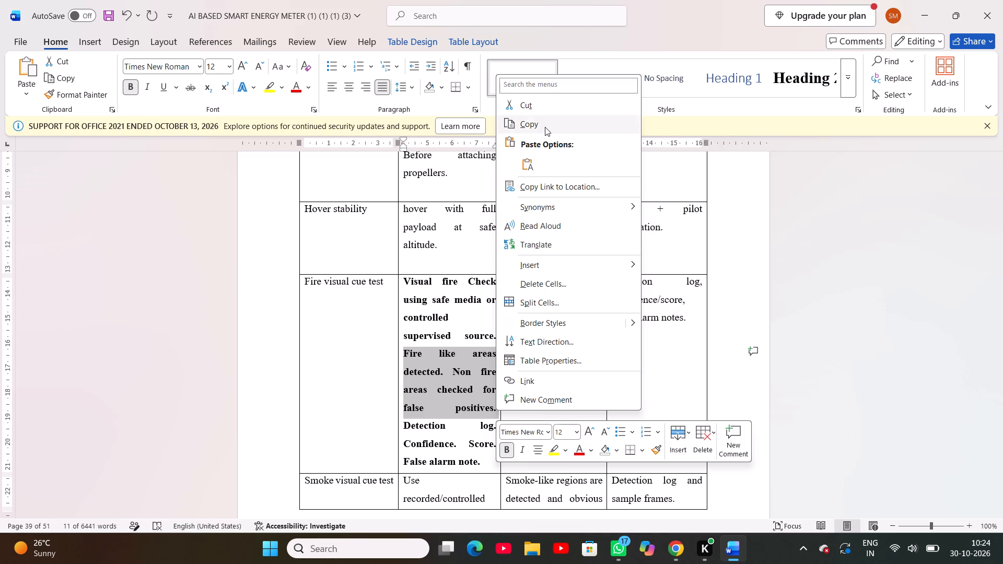
left_click(545, 127)
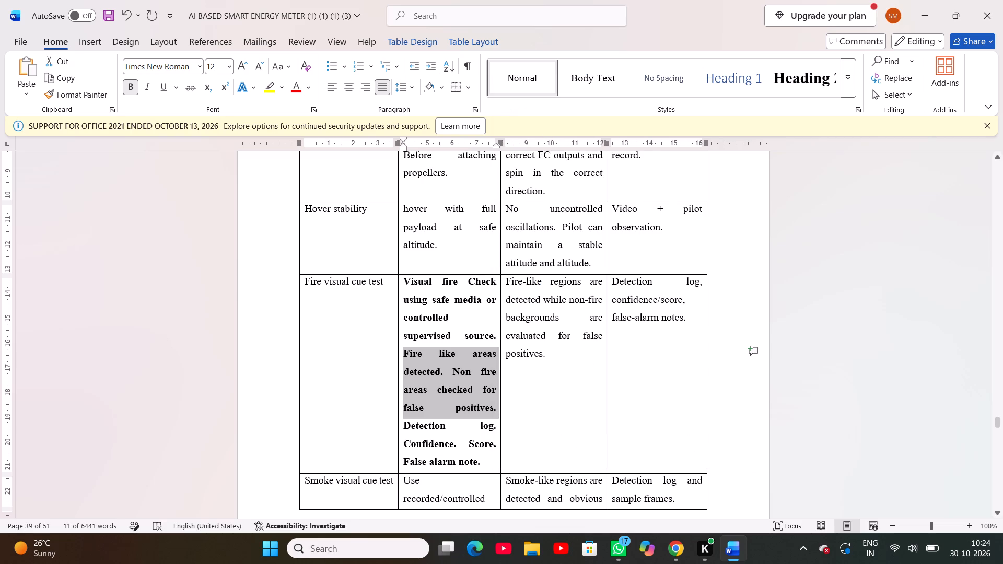
left_click_drag(508, 280, 535, 330)
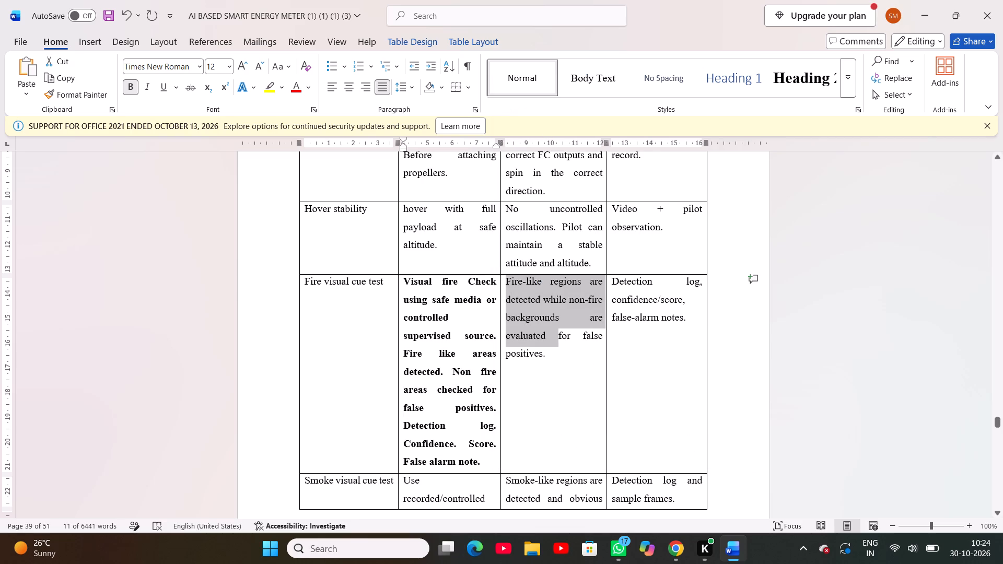
left_click_drag(535, 330, 546, 355)
key("BackSpace")
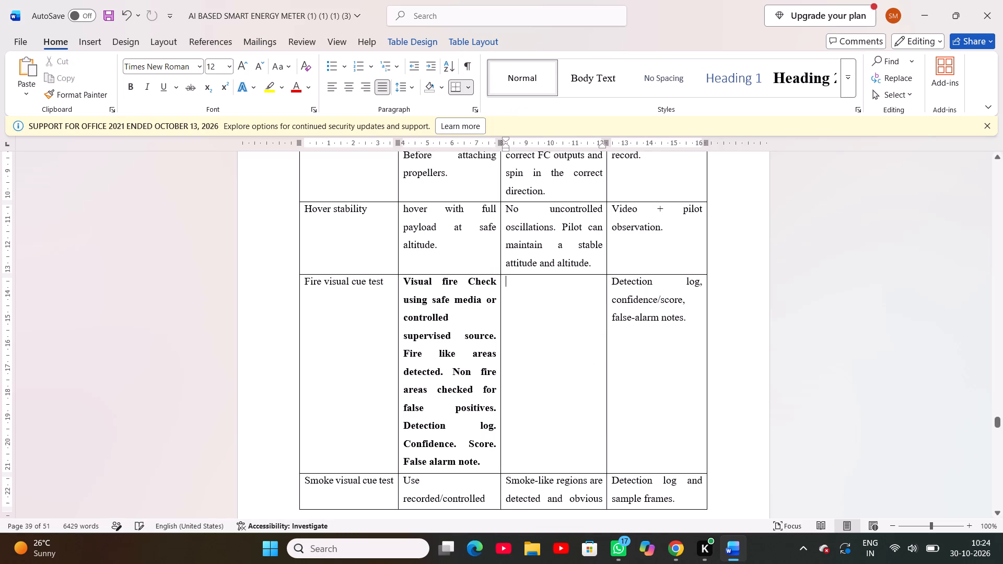
left_click(509, 283)
right_click(509, 283)
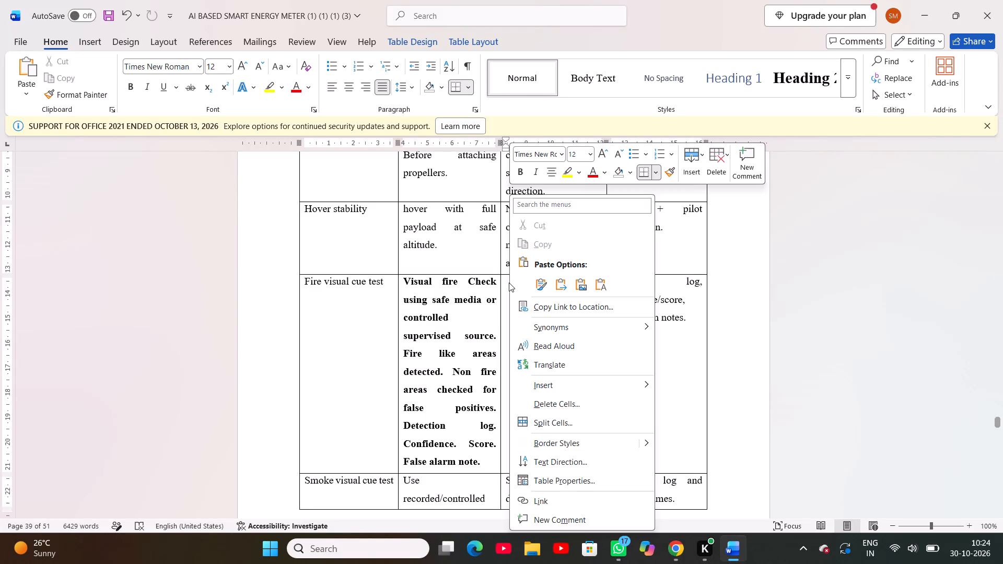
left_click(534, 285)
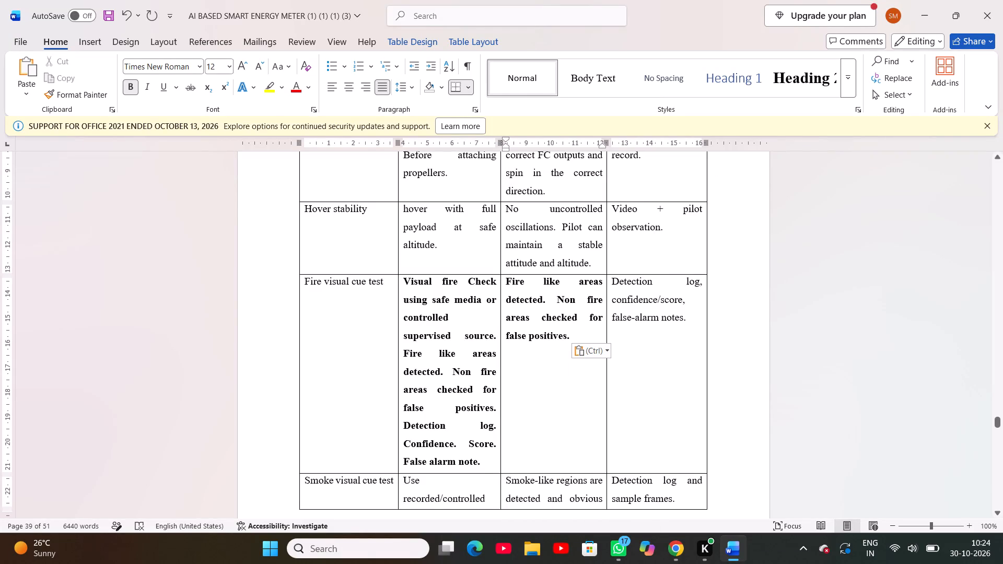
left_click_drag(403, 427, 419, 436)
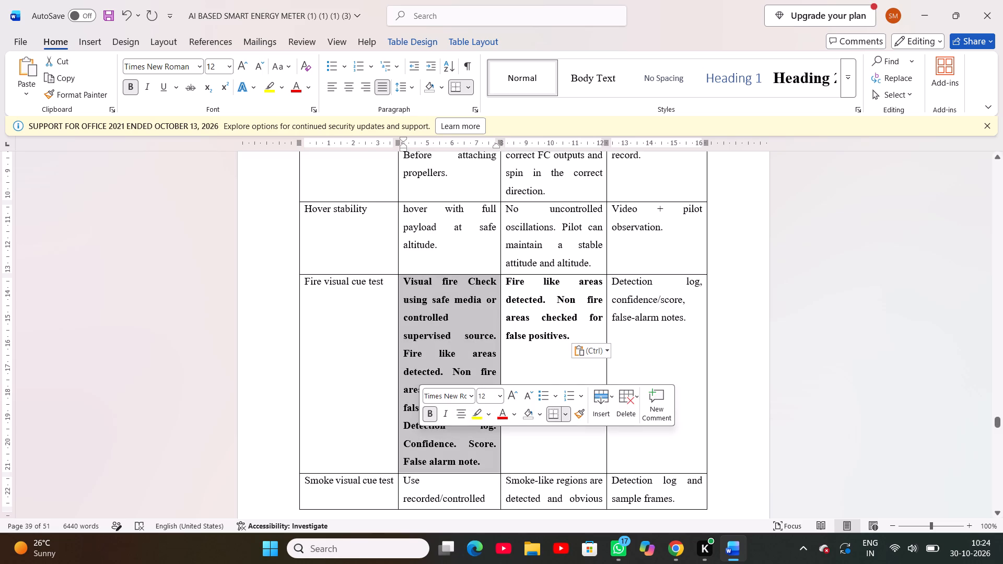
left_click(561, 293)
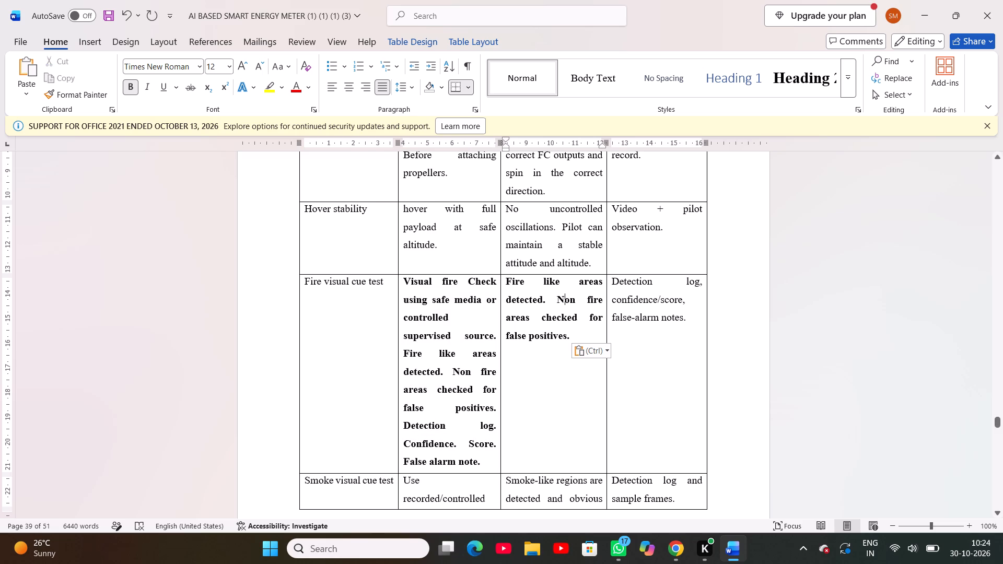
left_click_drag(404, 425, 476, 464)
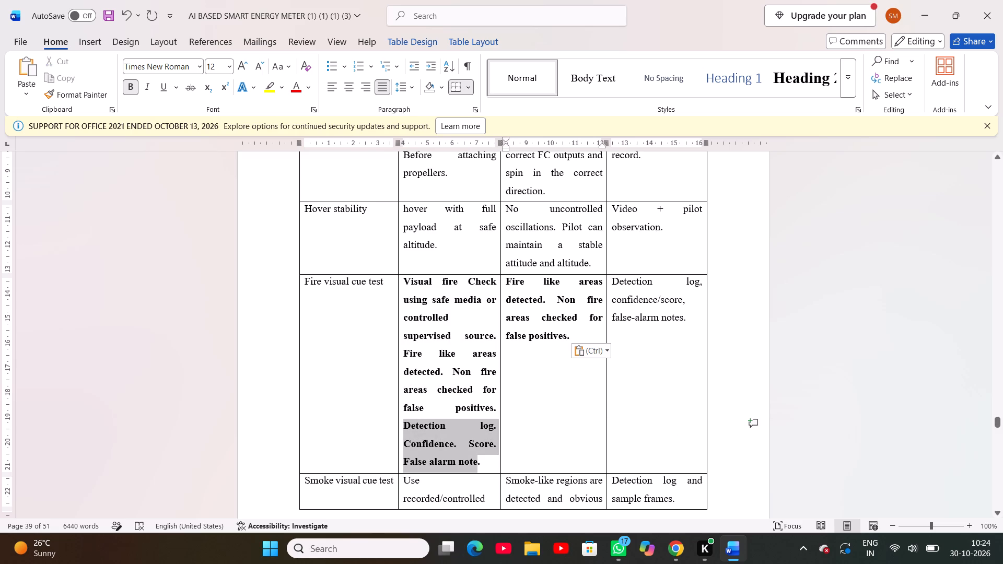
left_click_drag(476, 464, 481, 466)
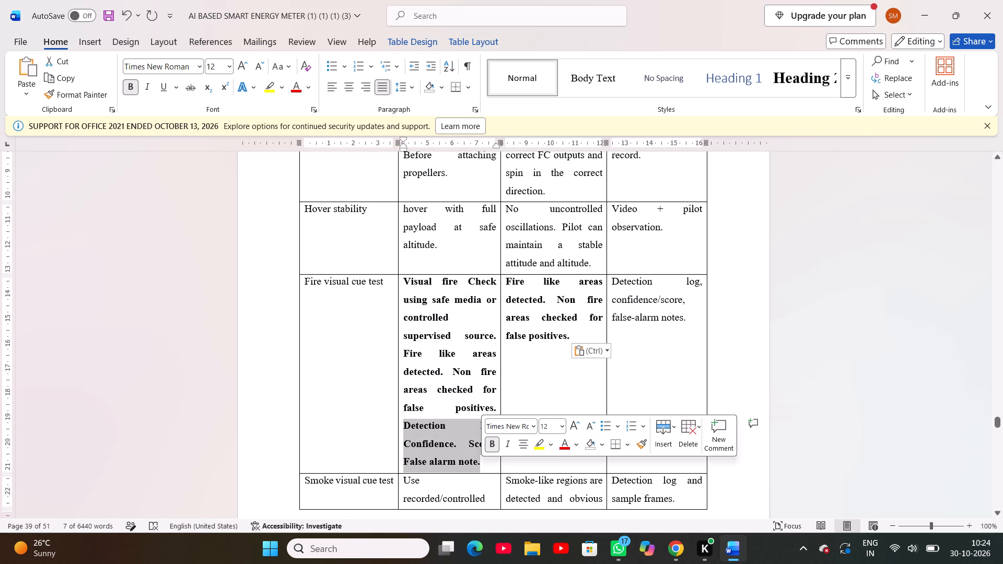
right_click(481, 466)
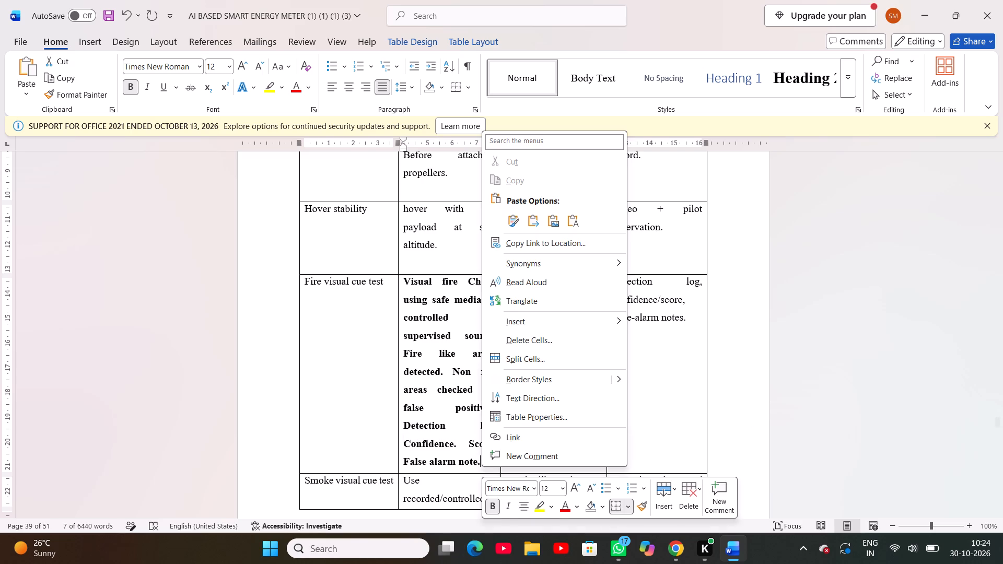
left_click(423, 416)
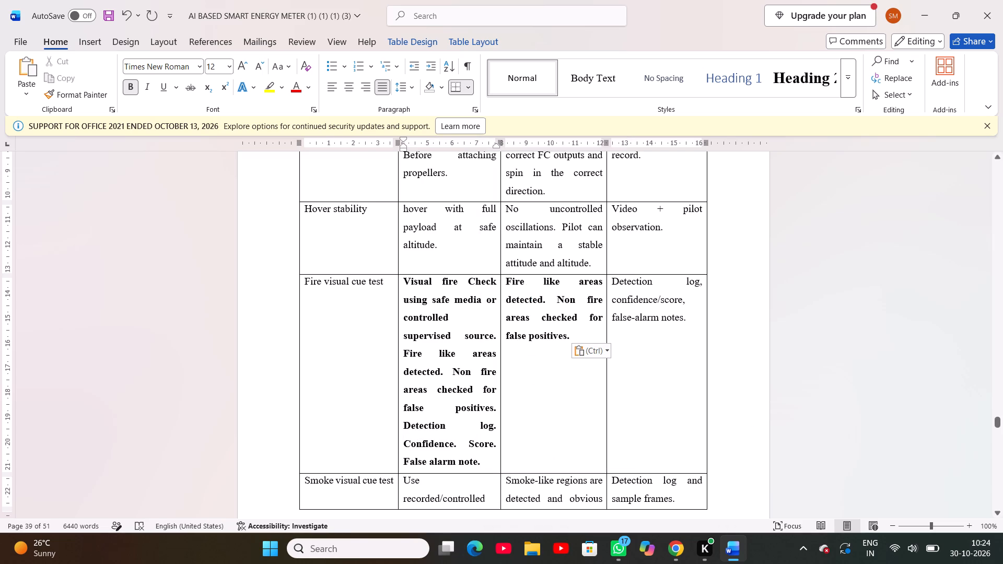
Replace the Fire visual cue test row's fourth cell with "Detection log. Confidence. Score. False alarm note." copied from the second cell.
left_click_drag(405, 425, 480, 464)
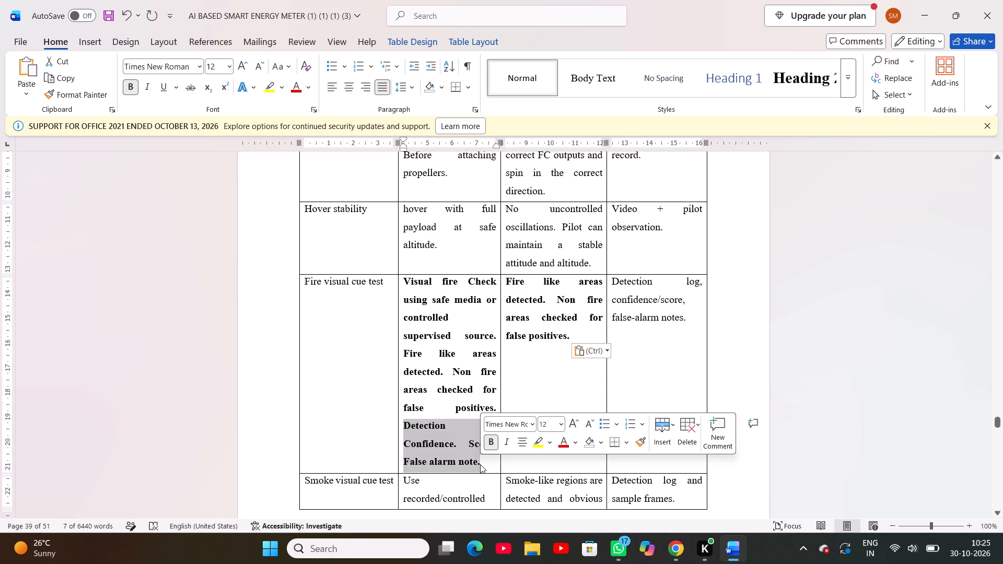
right_click(480, 464)
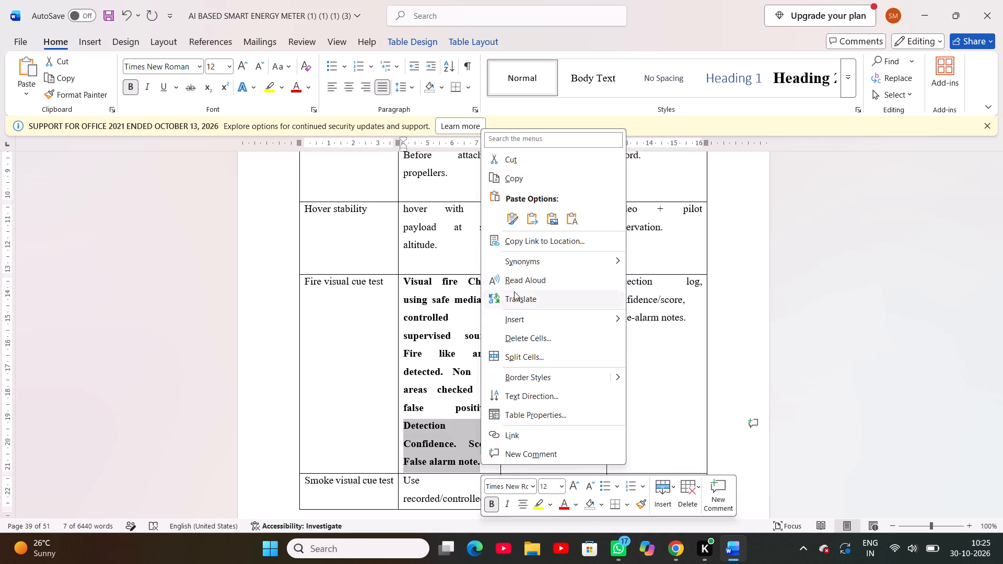
left_click(504, 180)
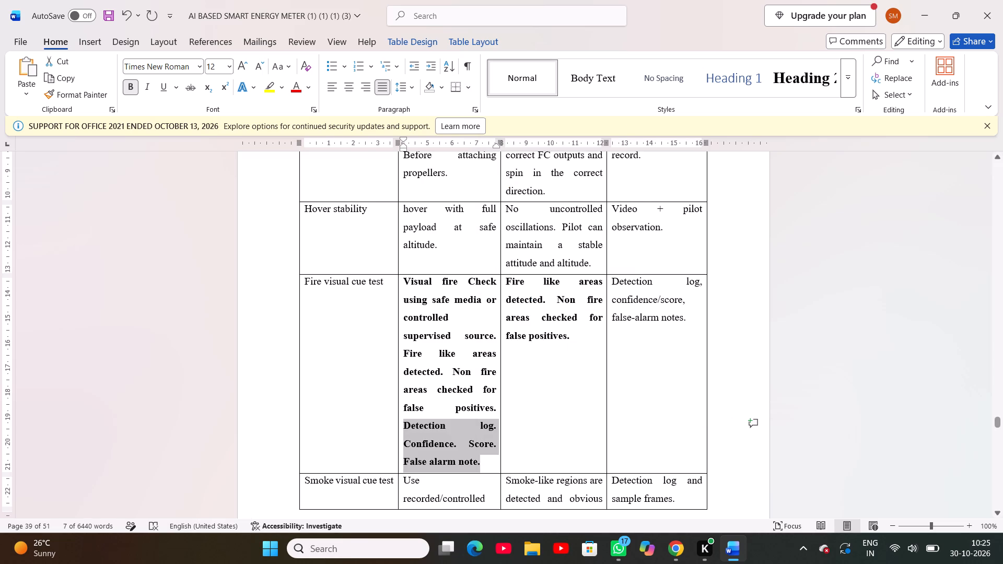
left_click_drag(612, 281, 690, 325)
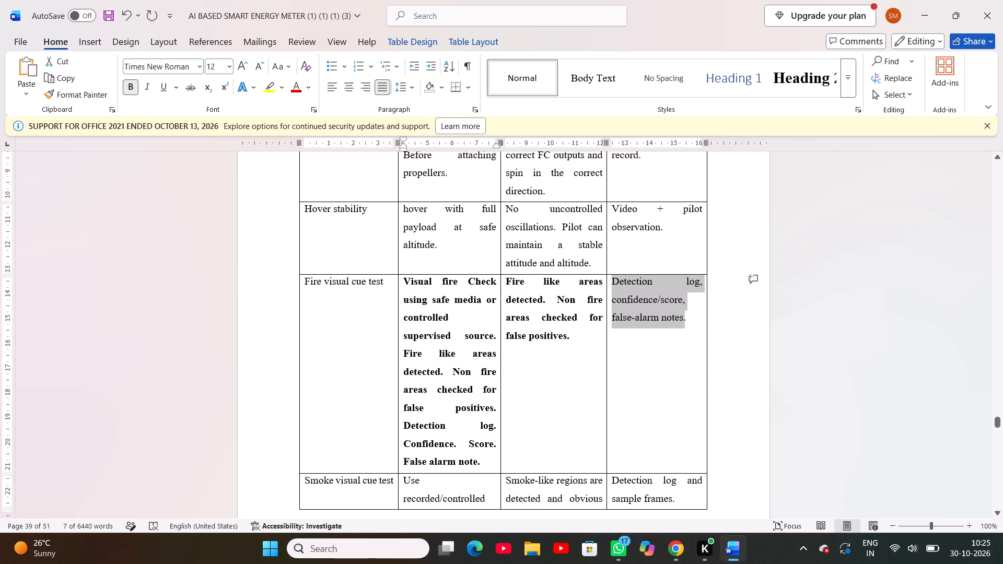
left_click_drag(690, 325, 671, 316)
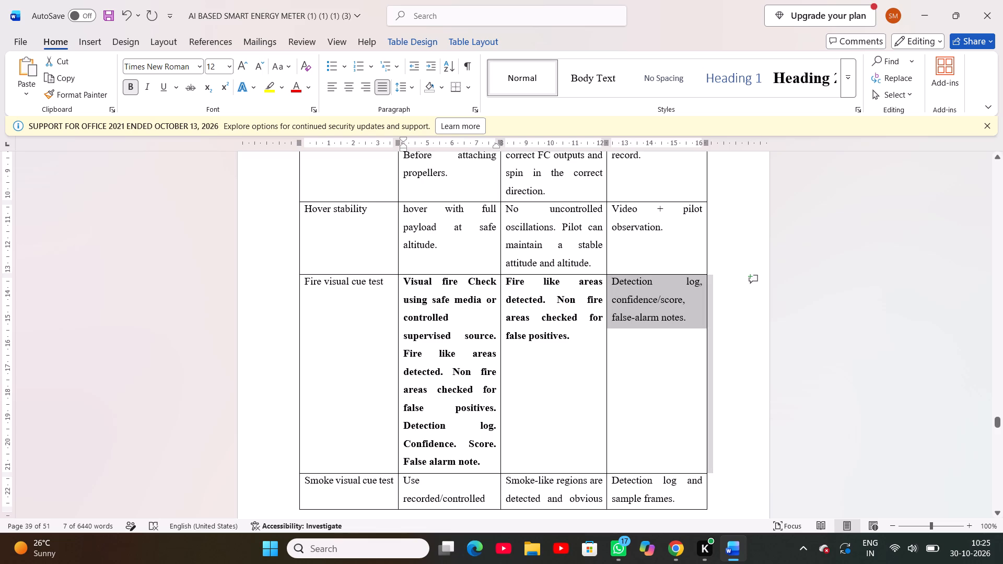
left_click_drag(671, 316, 535, 354)
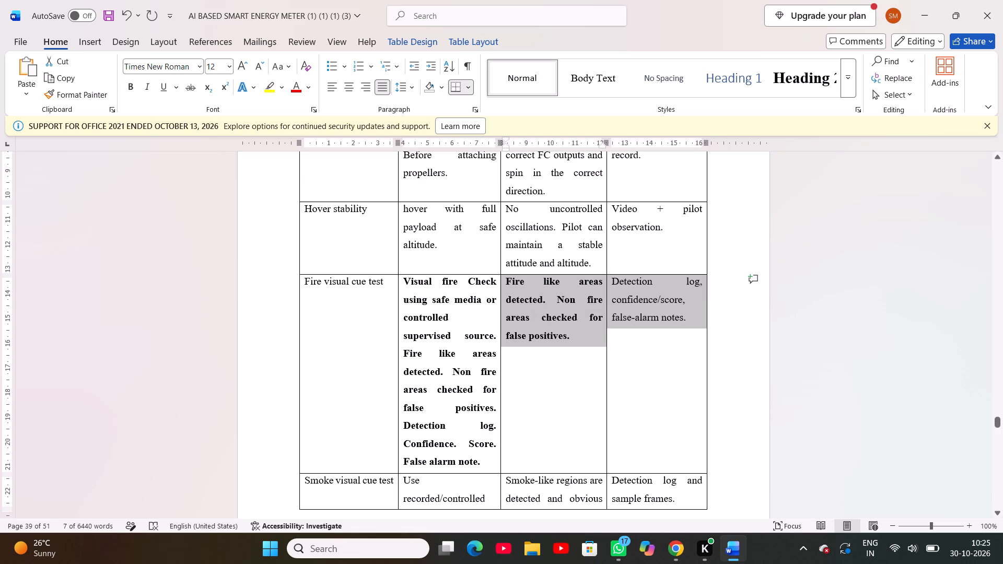
left_click(456, 386)
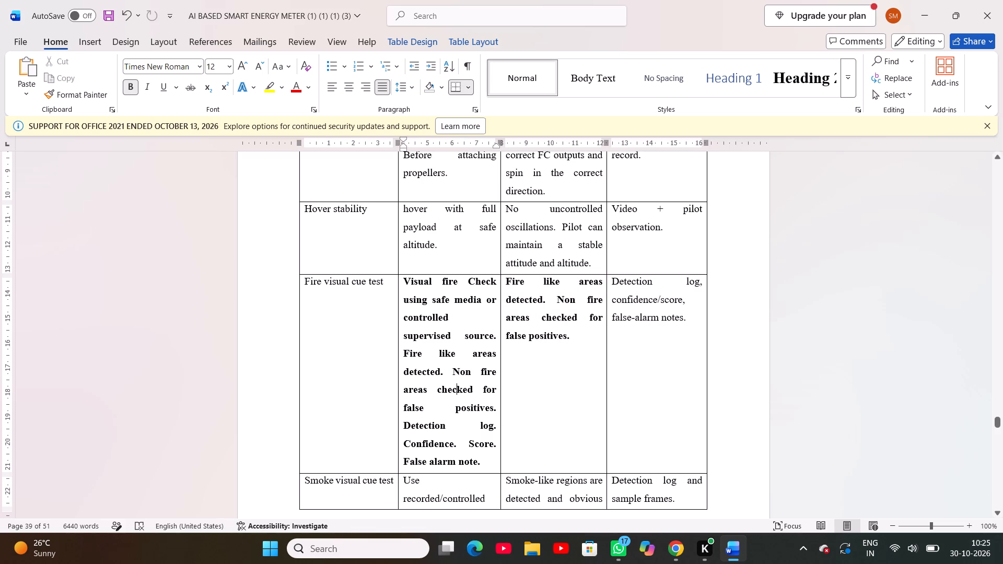
left_click_drag(614, 283, 686, 325)
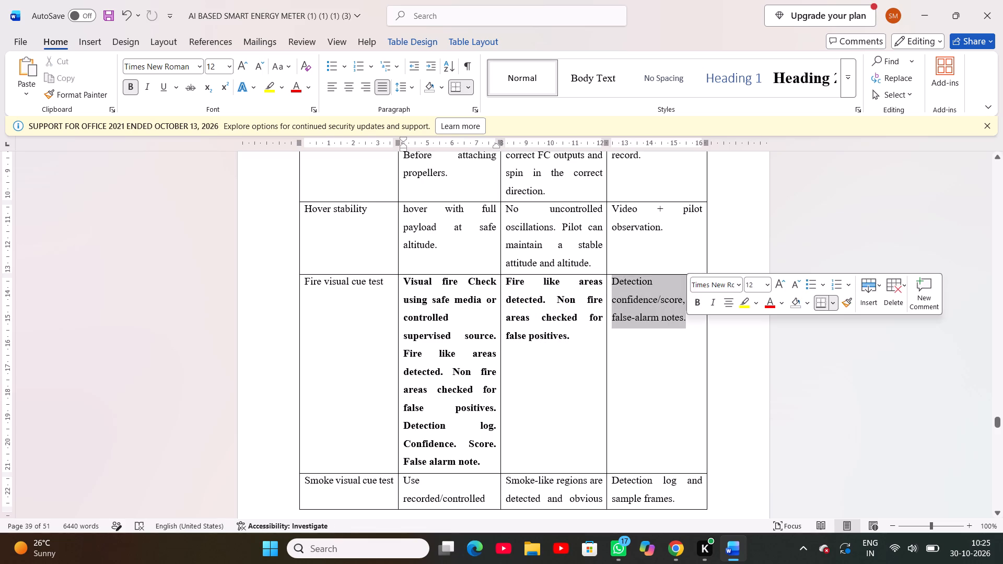
key("BackSpace")
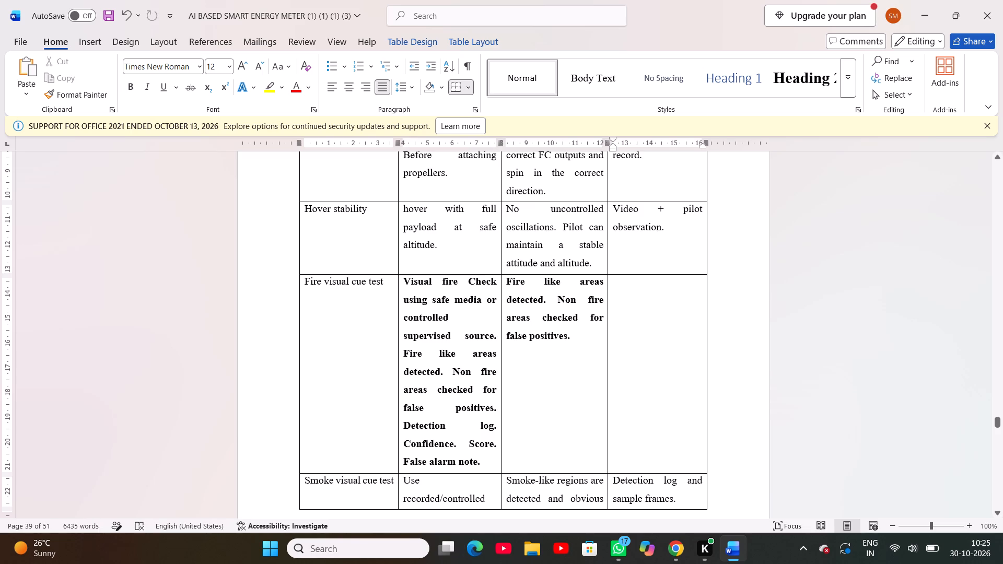
left_click(617, 282)
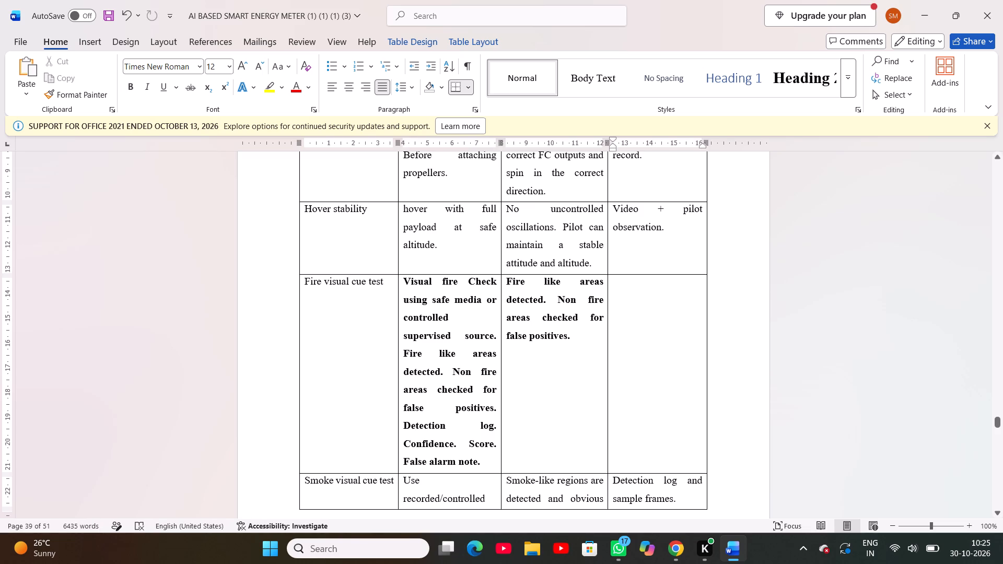
right_click(617, 282)
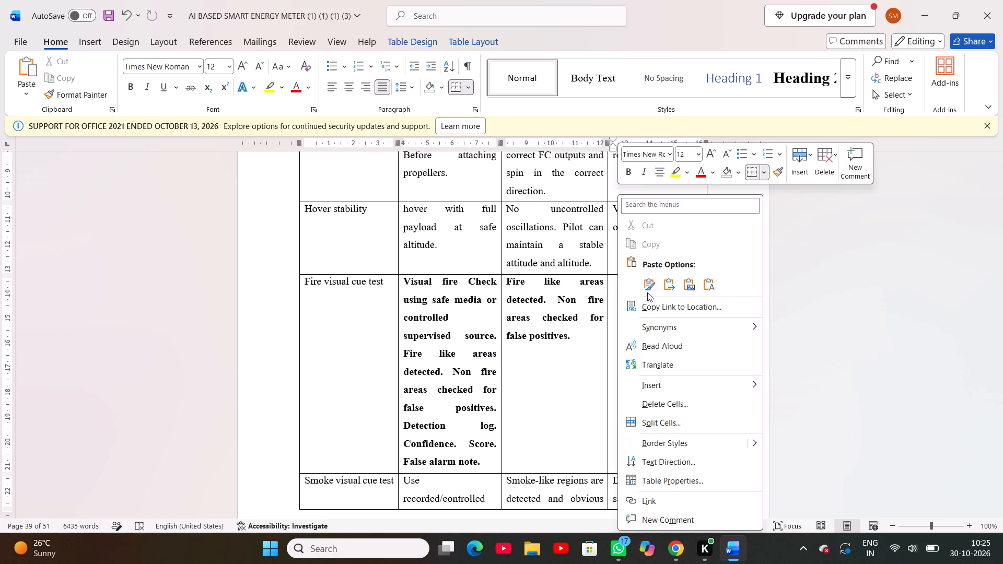
left_click(645, 286)
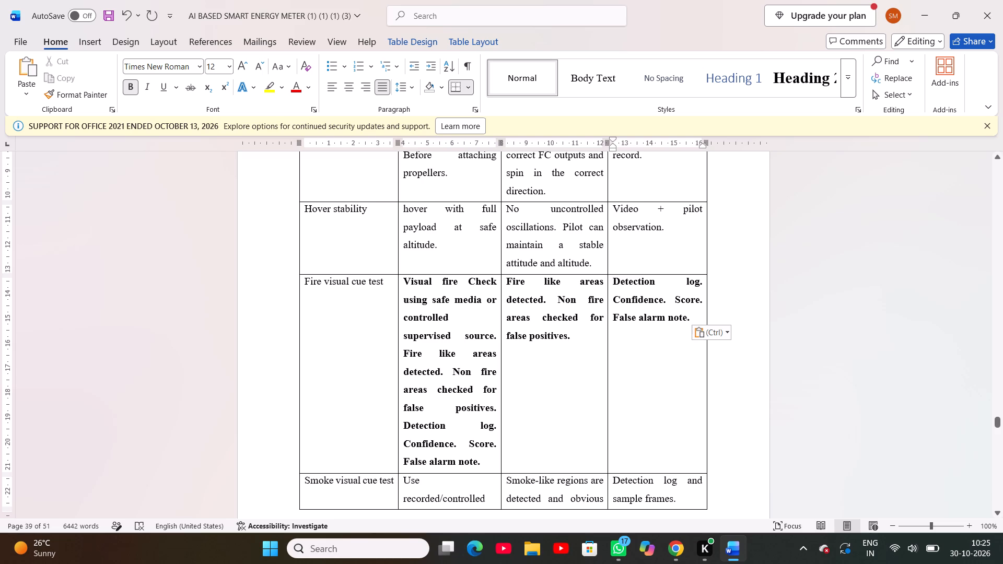
Delete everything after "controlled supervised source." from the Fire visual cue test row's second cell.
left_click_drag(405, 354, 484, 448)
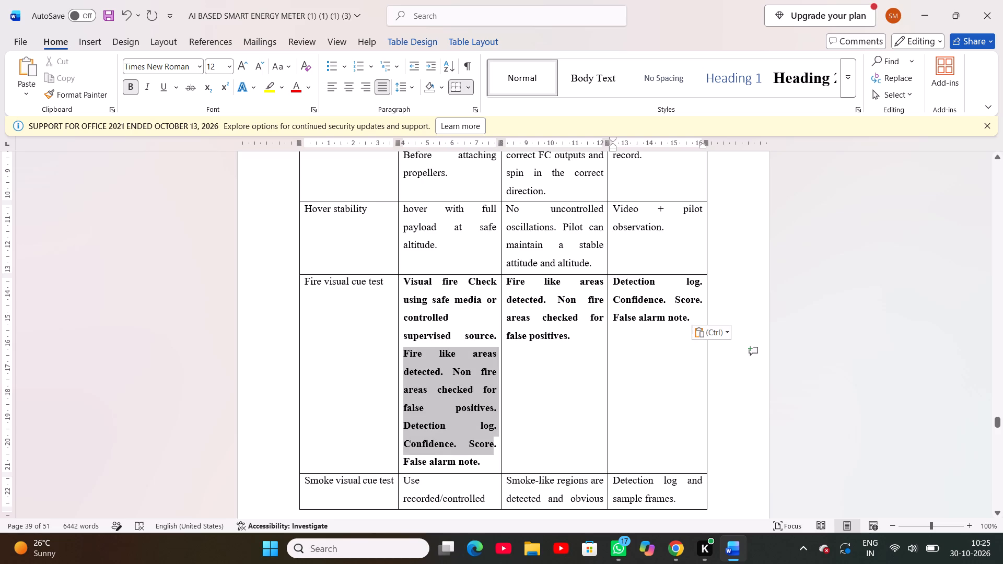
left_click_drag(484, 448, 484, 459)
key("BackSpace")
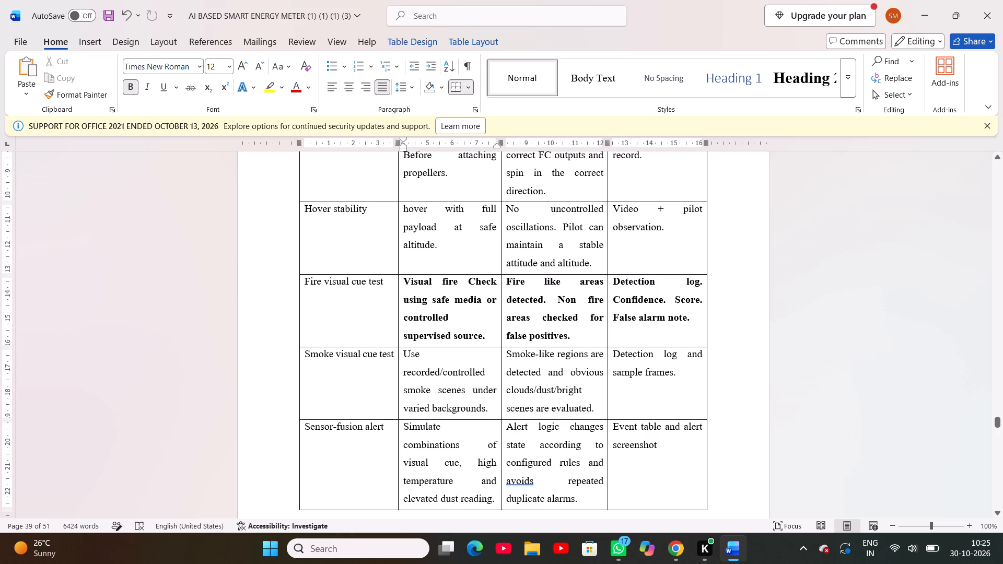
Remove the bold formatting from the Fire visual cue test row's second, third and fourth cells.
left_click_drag(405, 279, 647, 317)
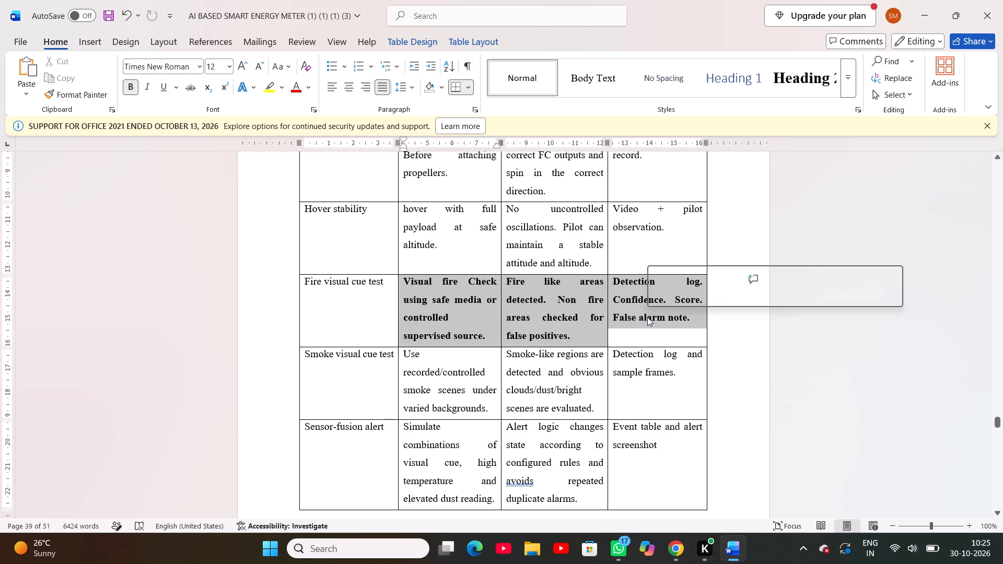
left_click(125, 87)
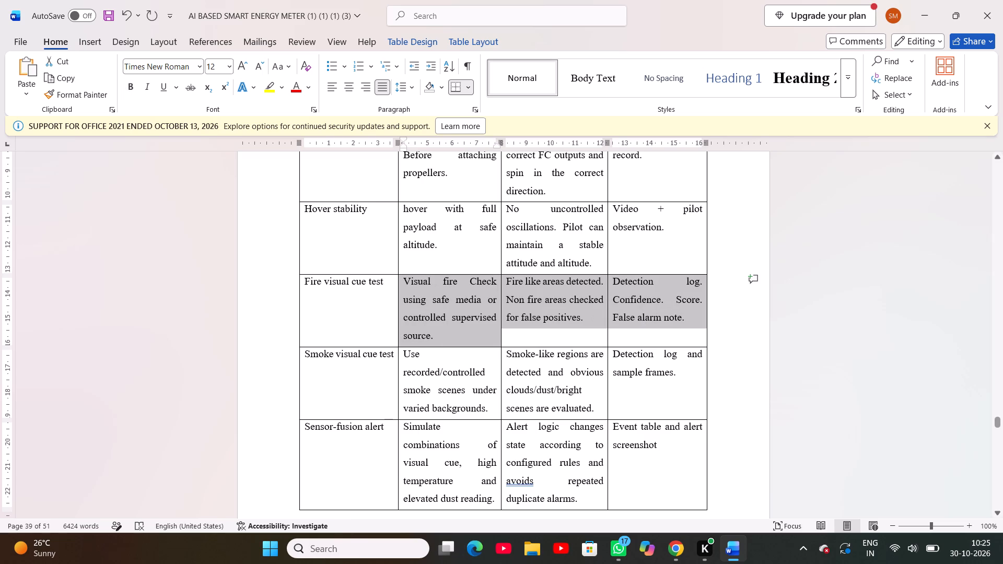
left_click(576, 344)
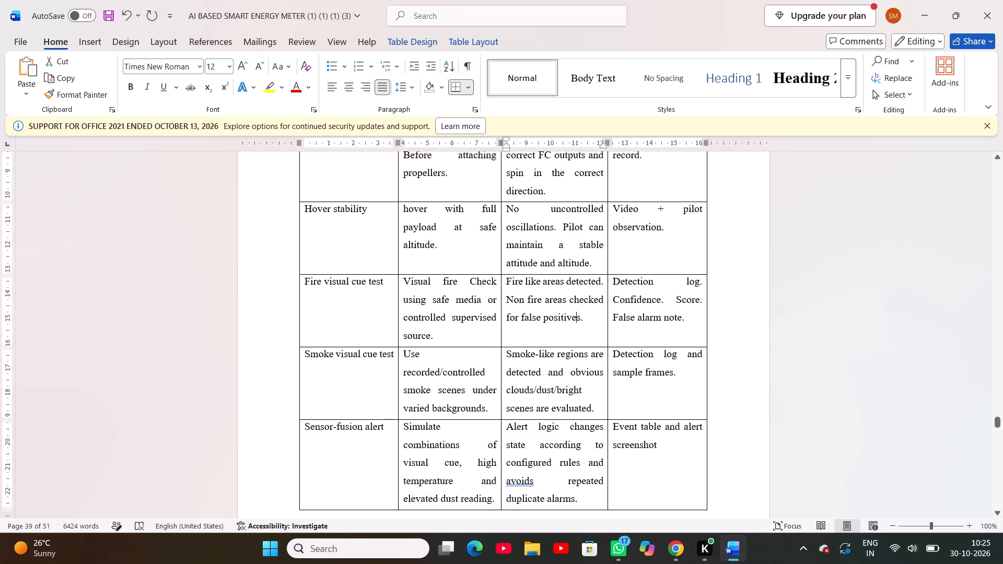
Correct the punctuation in the Fire visual cue test row's fourth cell to read "Detection log, Confidence Score, False alarm note.".
left_click(704, 287)
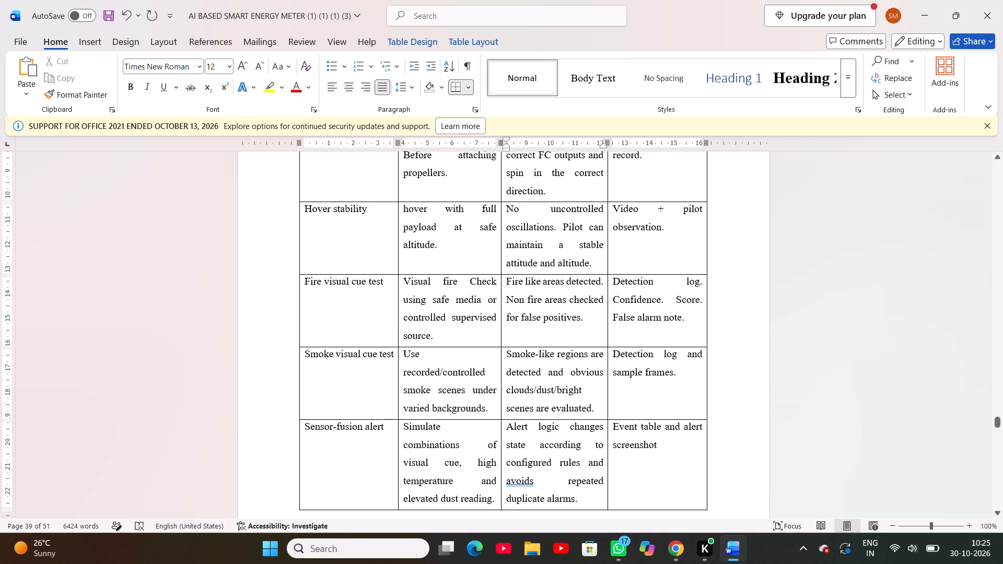
left_click(704, 284)
key("BackSpace")
key("comma")
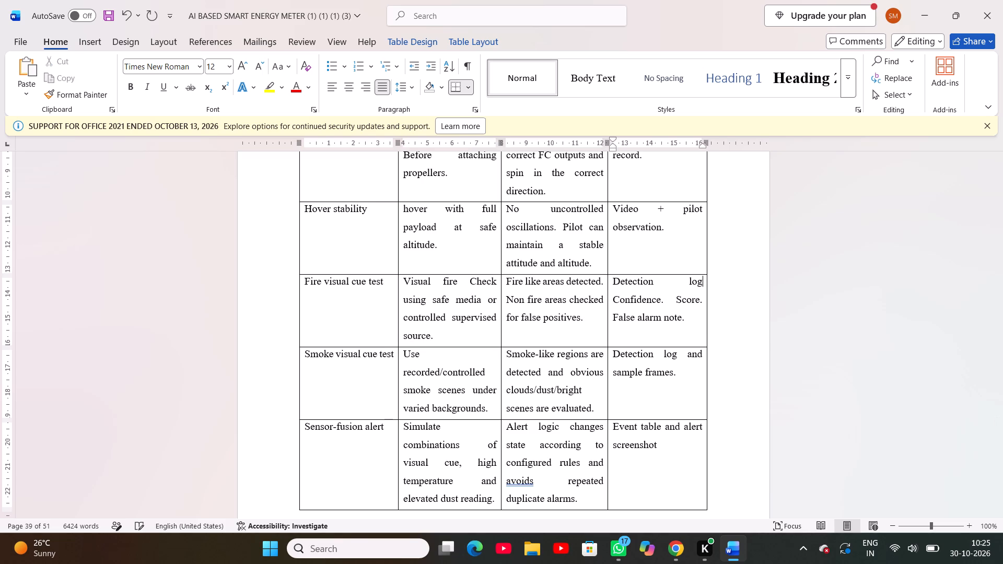
left_click(663, 301)
key("BackSpace")
left_click(702, 302)
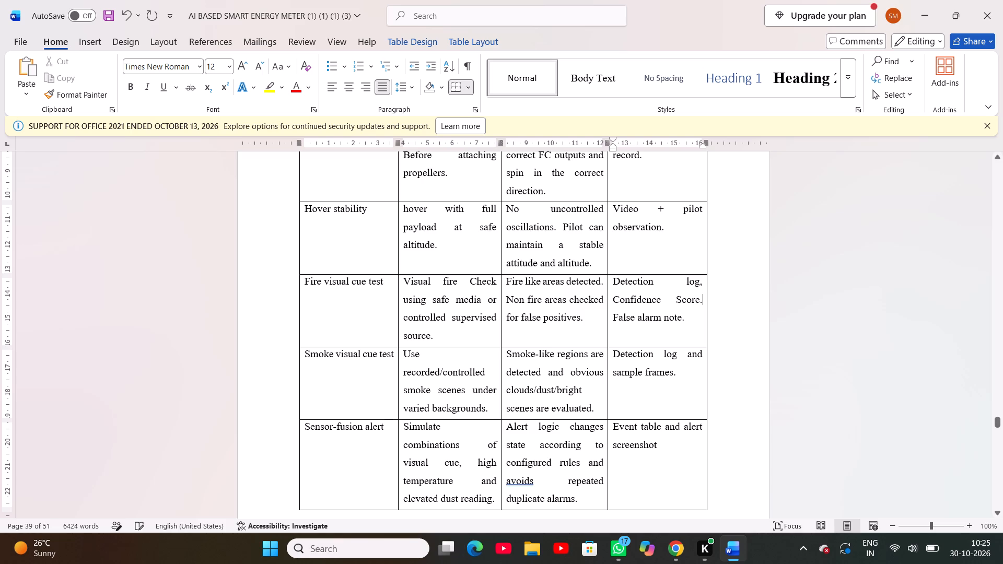
key("BackSpace")
key("comma")
Switch to the plagiarism checker in Chrome and copy the reworded passage from "Visual smoke Check using recorded" through "Sample frames.".
left_click(684, 502)
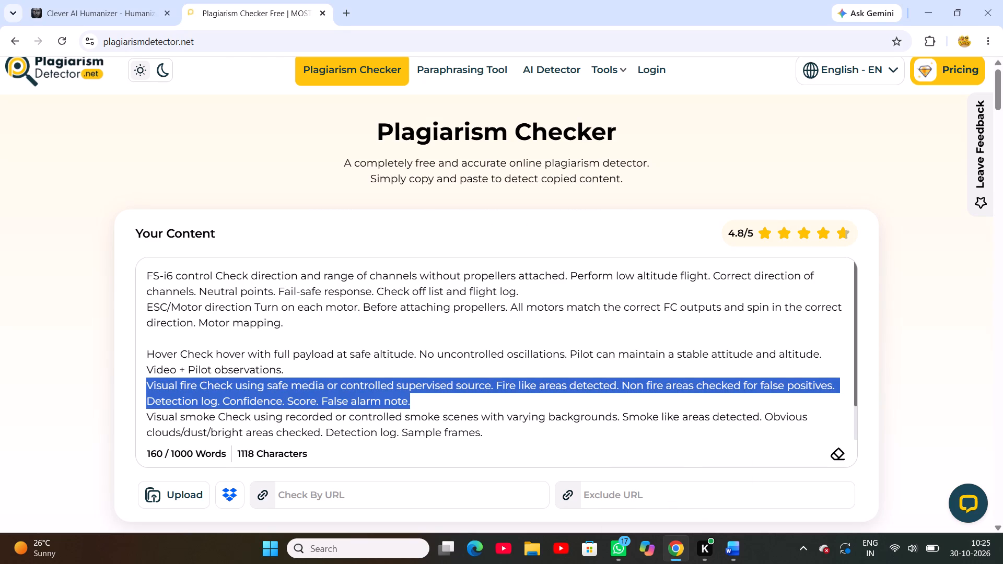
left_click(563, 431)
scroll(563, 431, "down", 1)
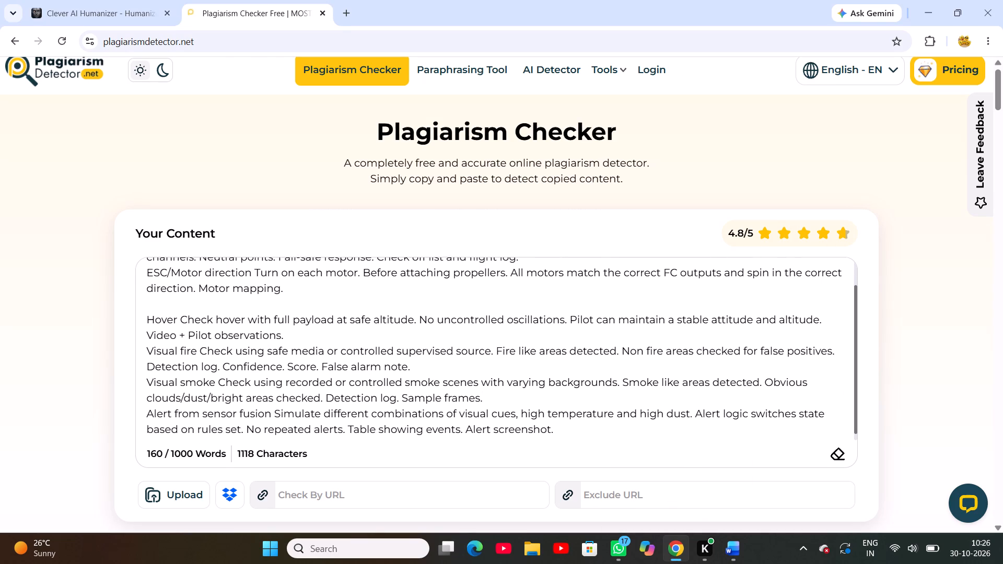
scroll(563, 431, "down", 1)
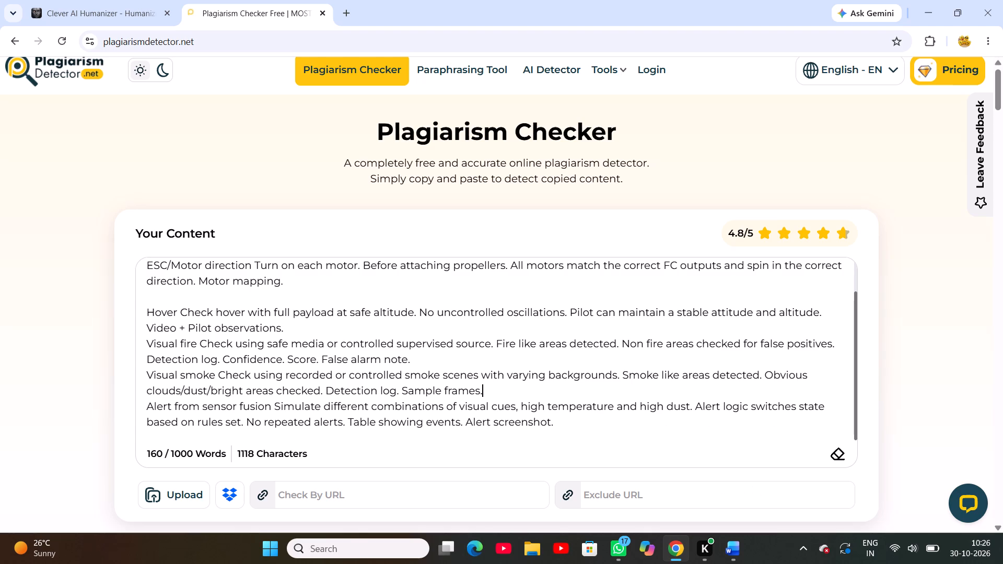
left_click_drag(147, 374, 360, 392)
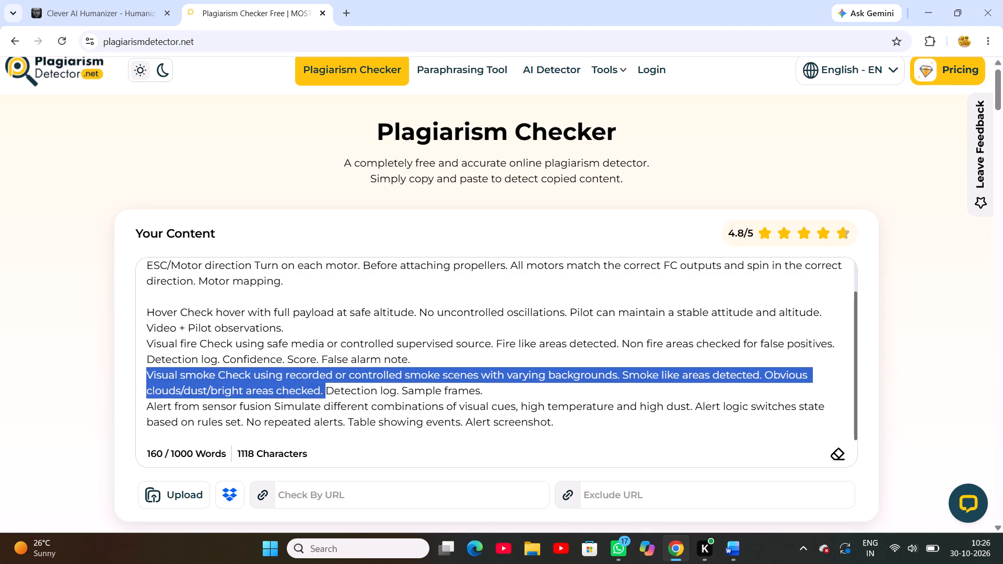
left_click_drag(360, 392, 494, 392)
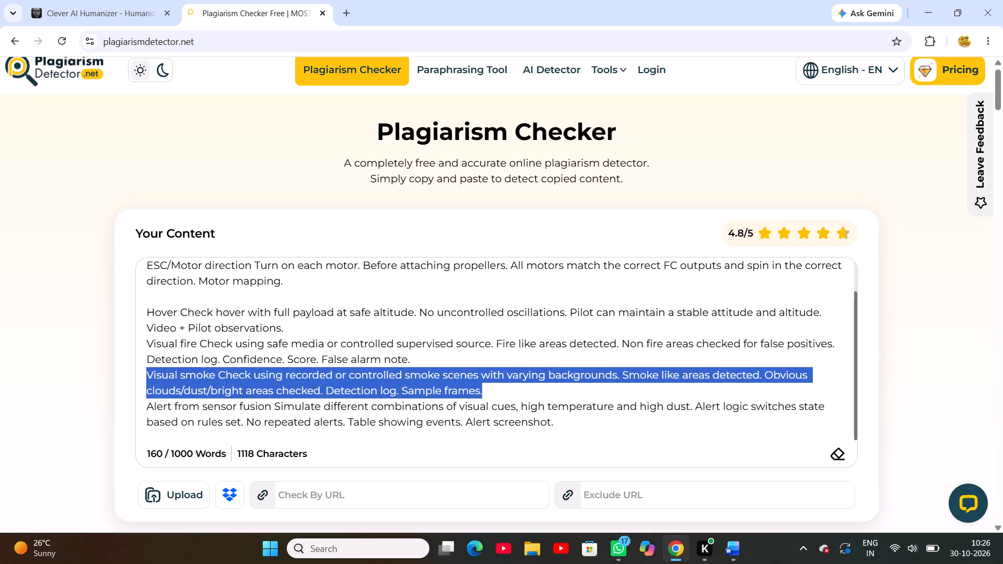
right_click(494, 392)
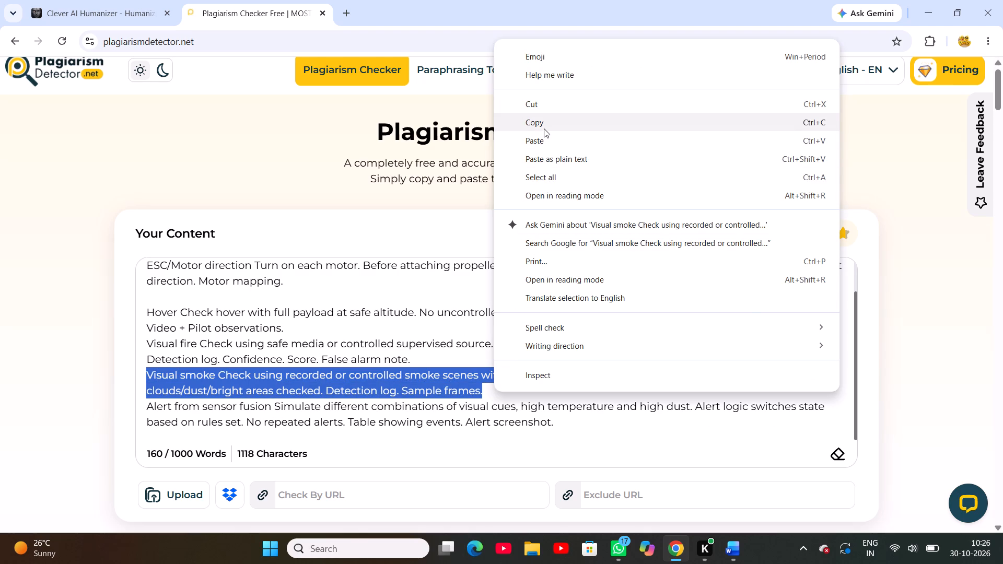
left_click(544, 128)
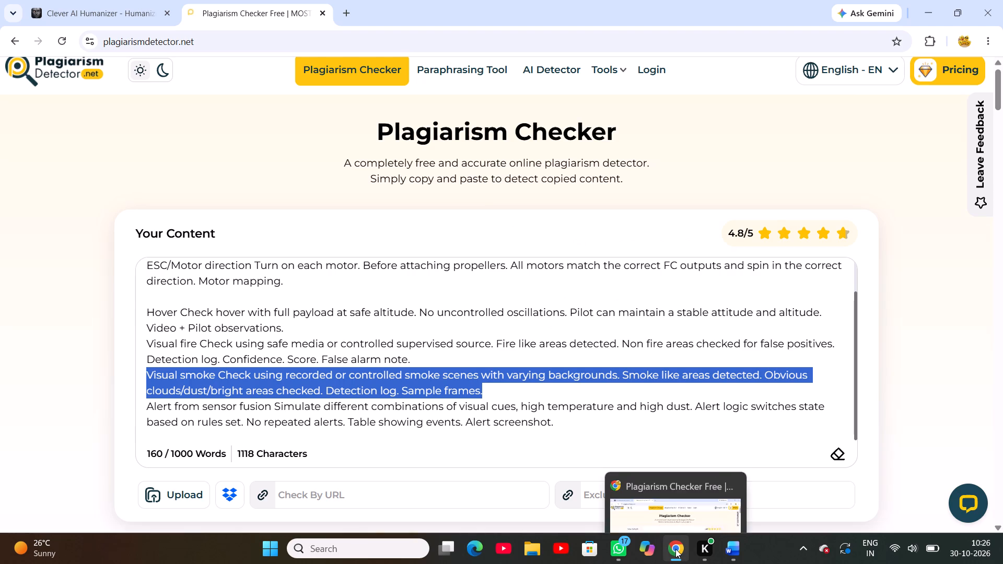
Back in Word, replace the text in the Smoke visual cue test row's second cell with the copied visual smoke passage.
left_click(732, 496)
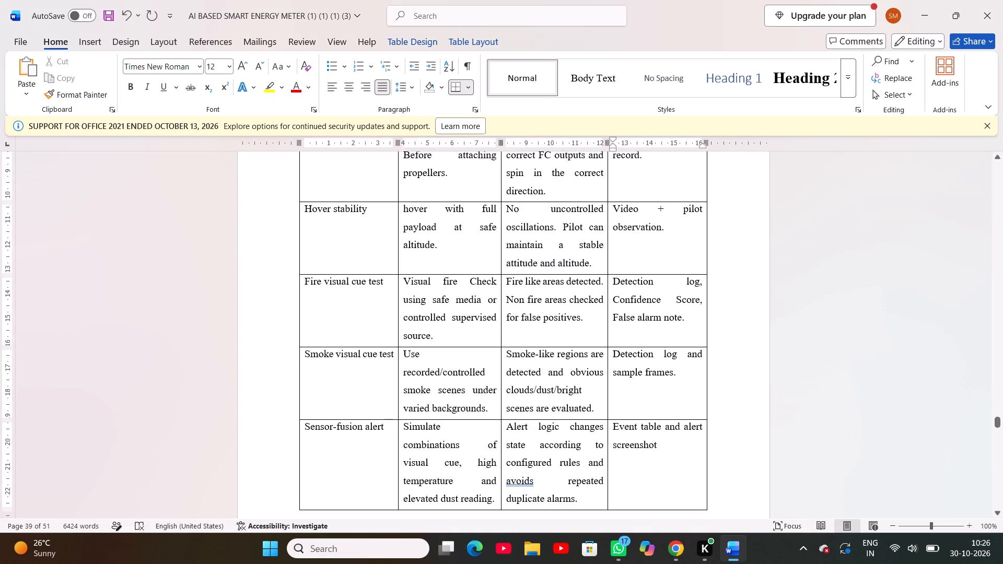
left_click_drag(404, 352, 483, 413)
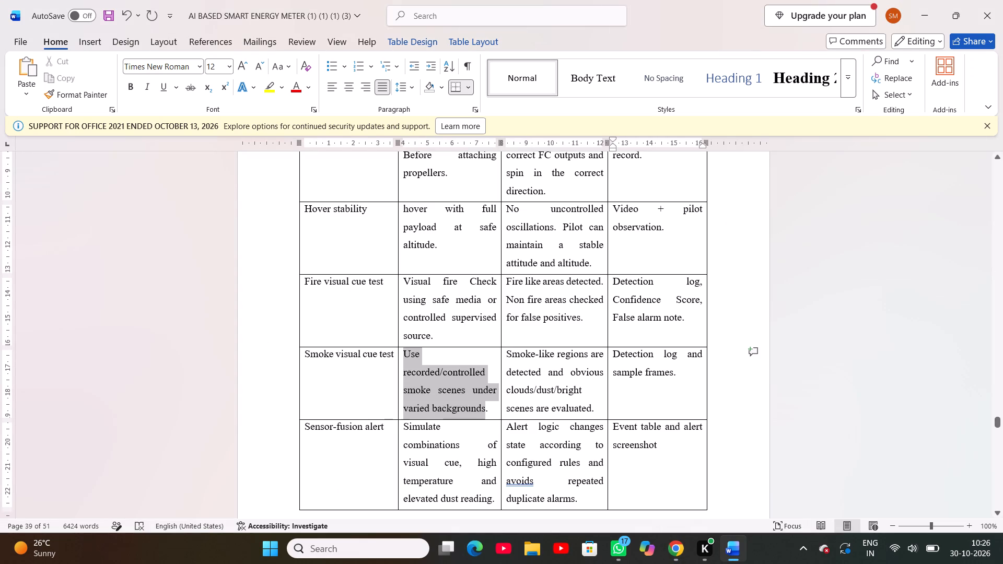
left_click_drag(483, 413, 484, 413)
key("BackSpace")
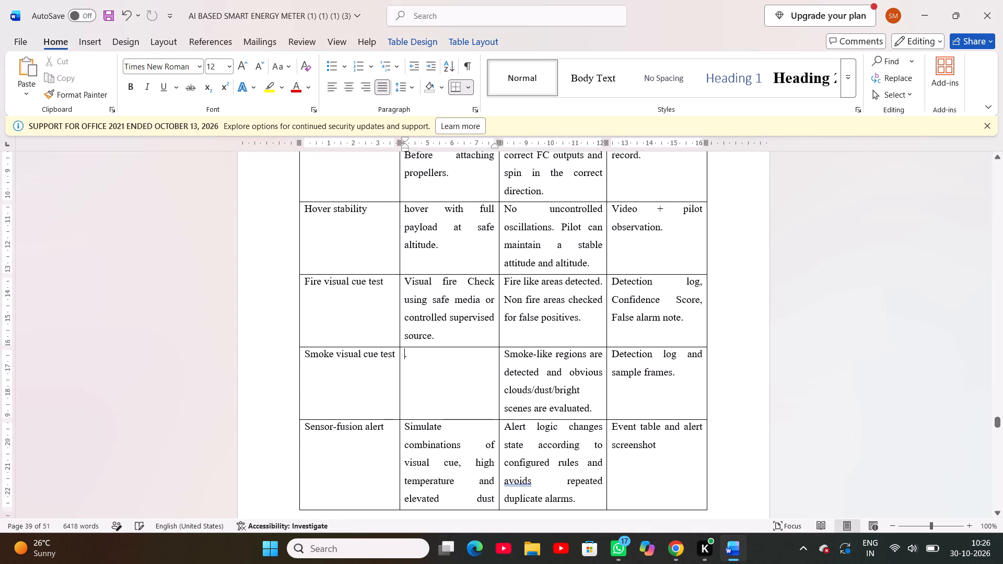
left_click(412, 362)
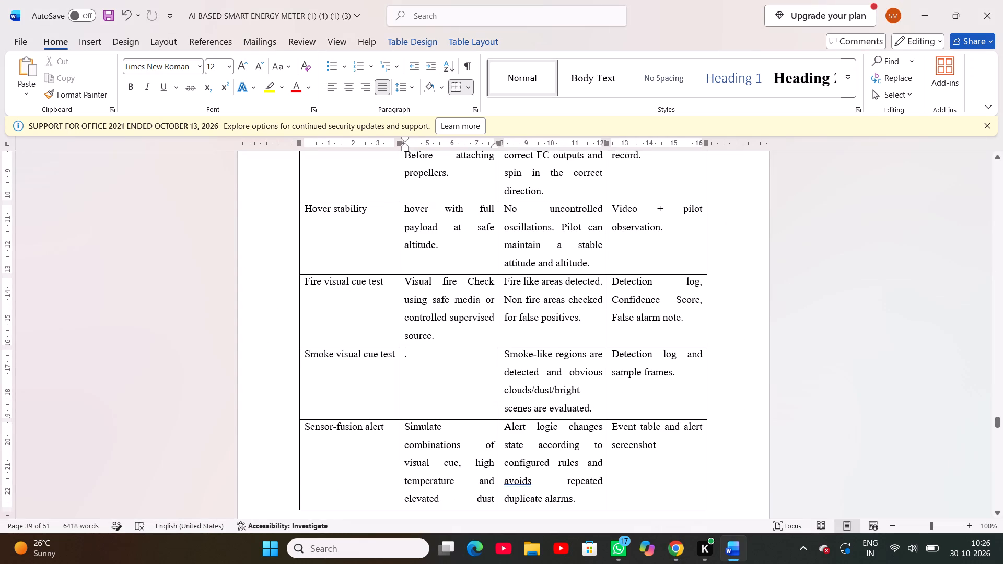
key("BackSpace")
left_click(407, 353)
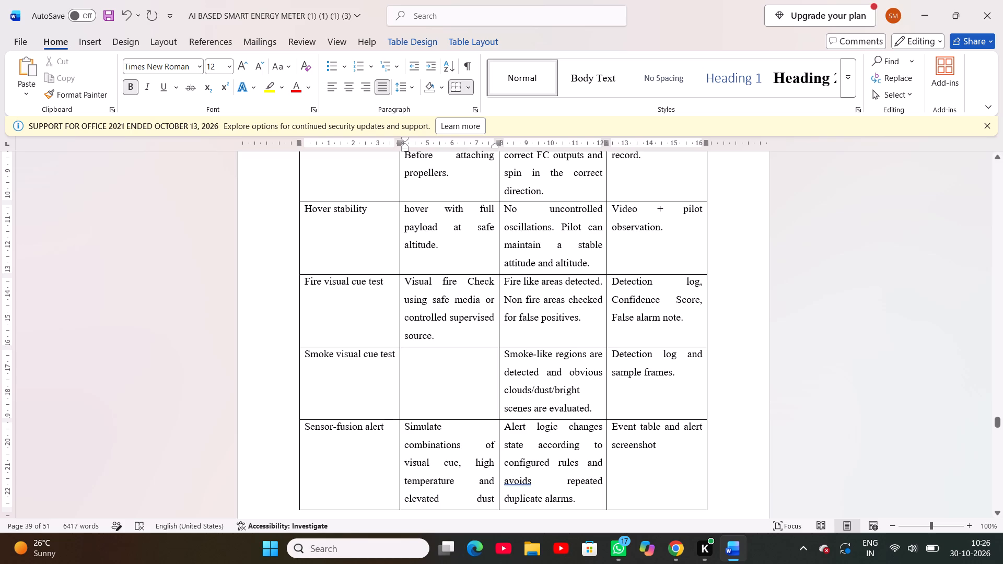
right_click(407, 353)
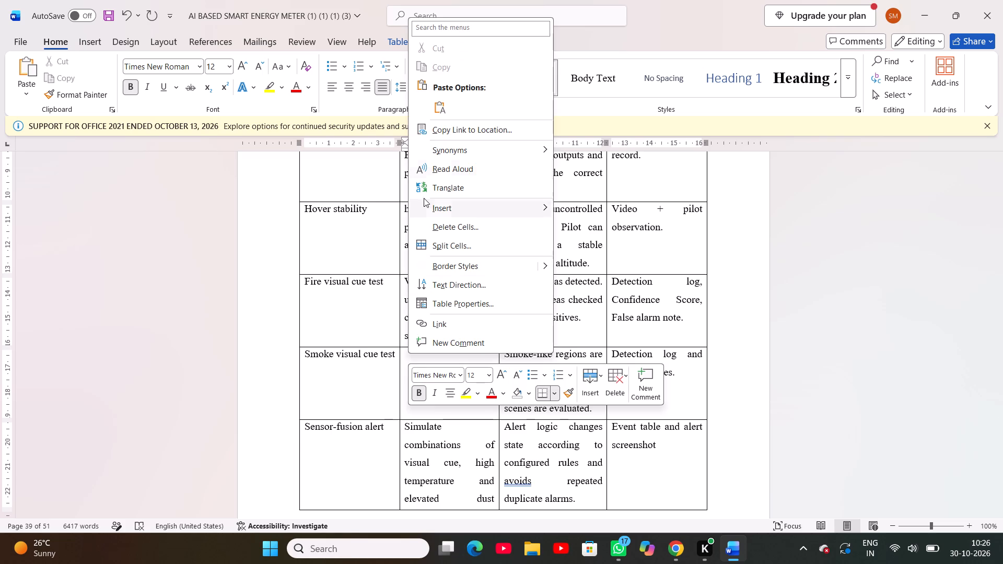
left_click(441, 113)
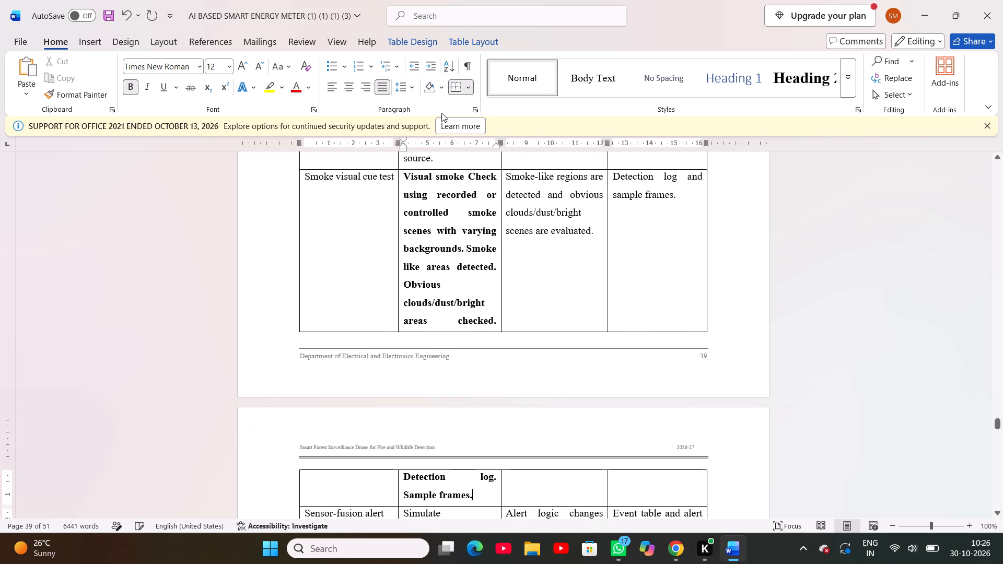
Move "Smoke like areas detected. Obvious clouds/dust/bright areas checked." from the Smoke visual cue test row's second cell to its third, replacing the text there.
scroll(441, 113, "up", 1)
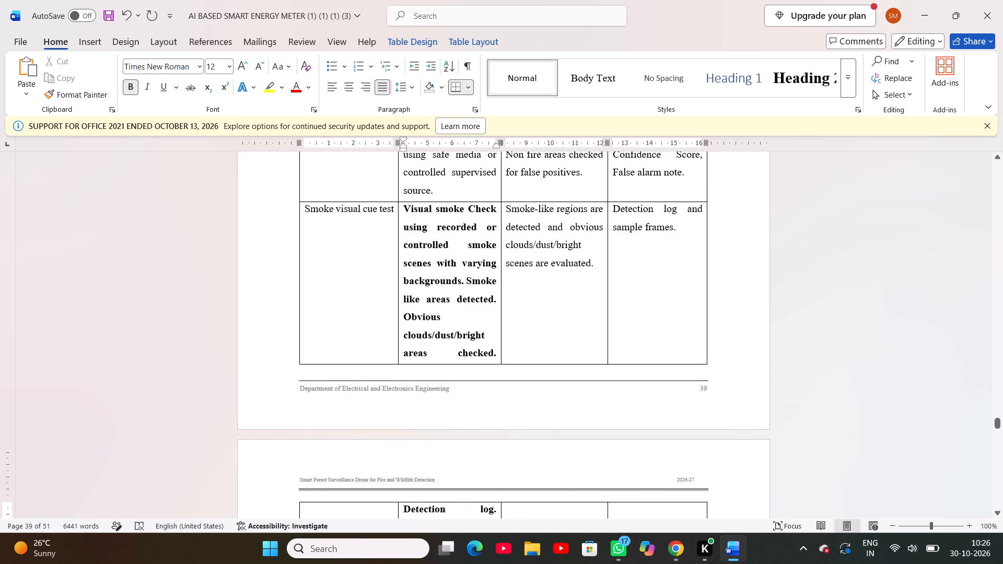
left_click_drag(467, 283, 492, 348)
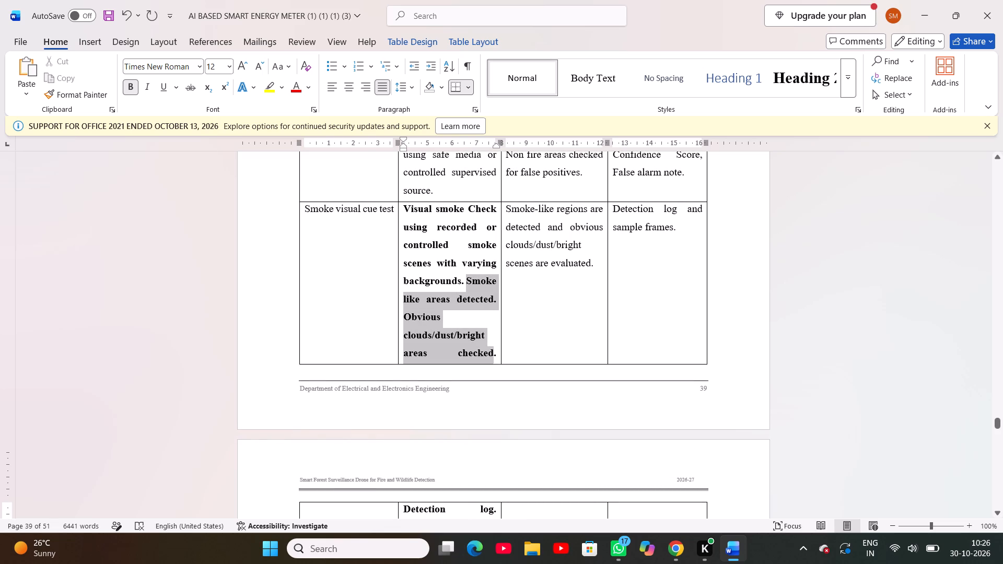
left_click_drag(492, 348, 497, 351)
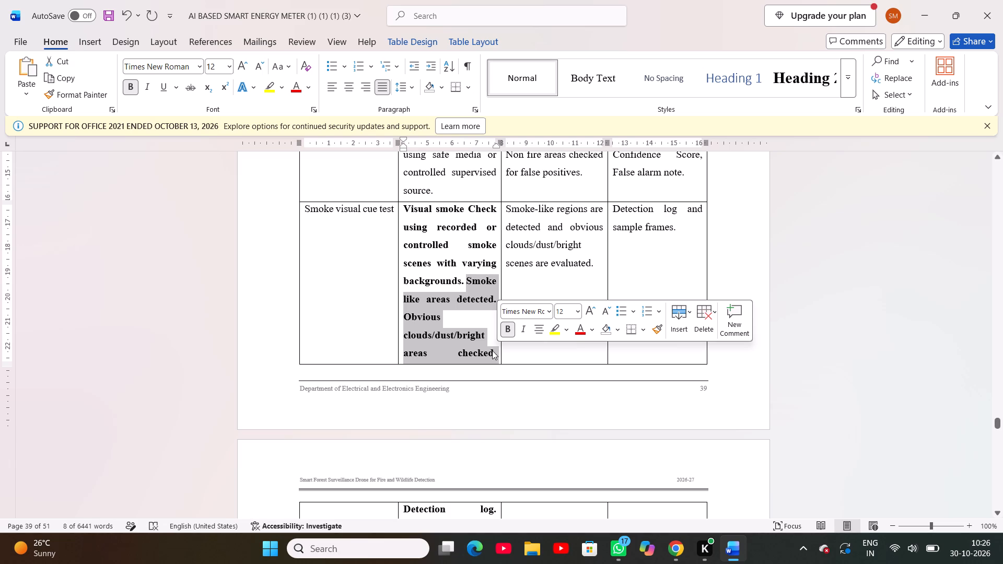
right_click(490, 350)
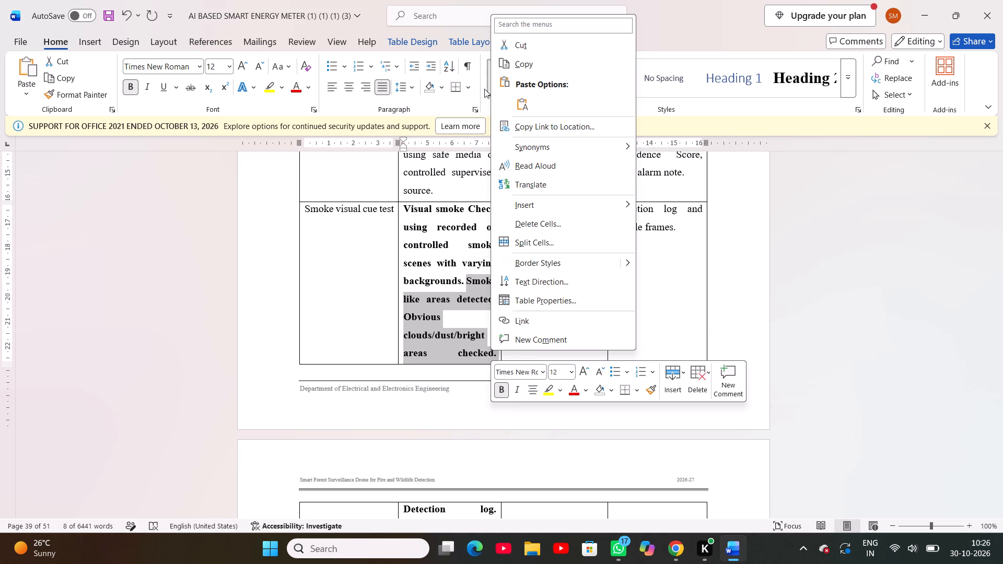
left_click(505, 68)
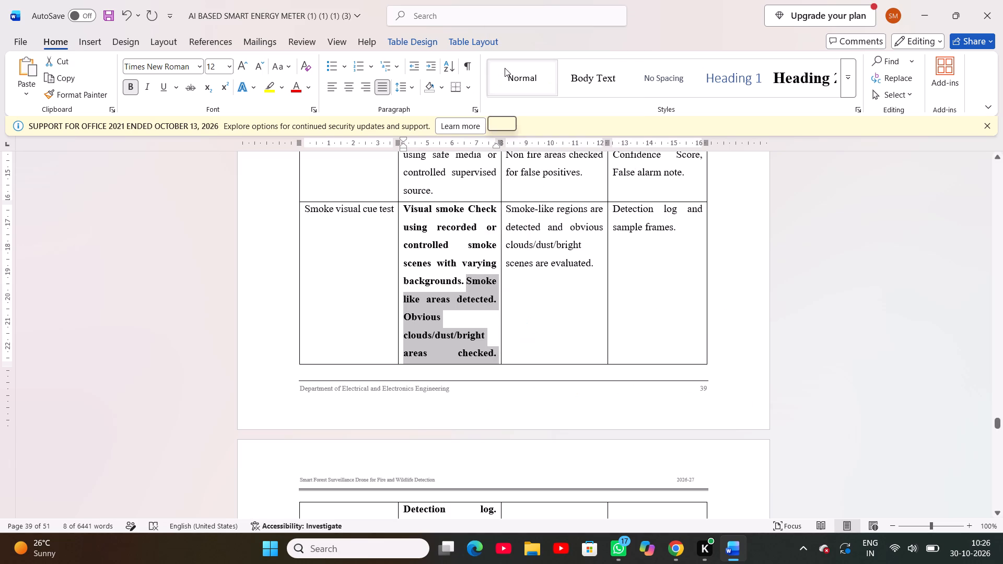
key("BackSpace")
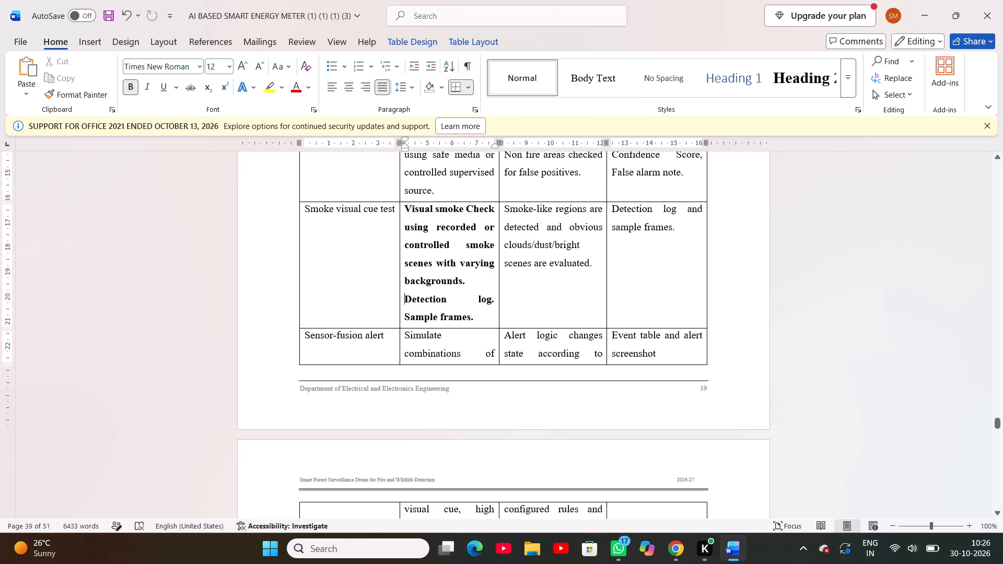
left_click_drag(506, 208, 594, 265)
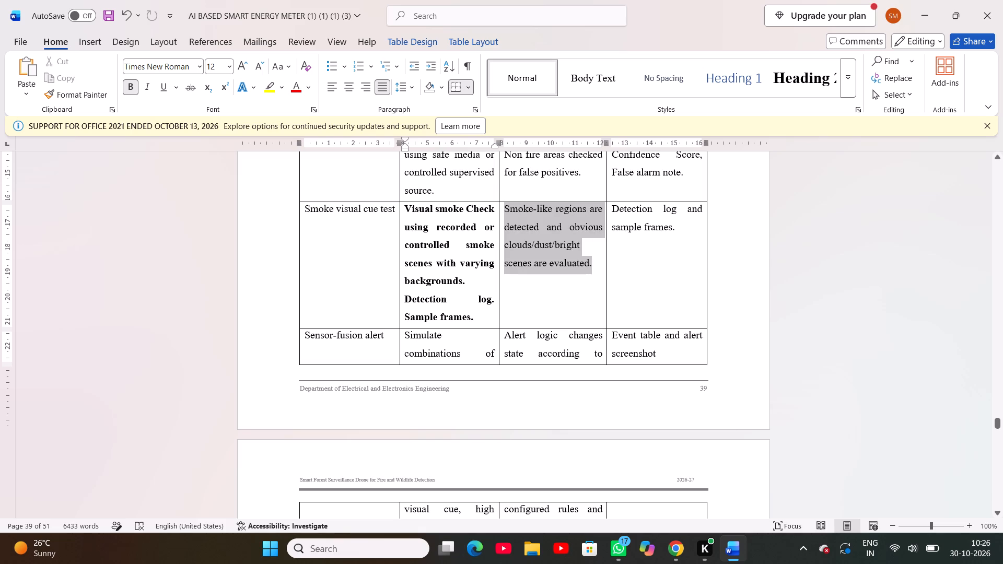
key("BackSpace")
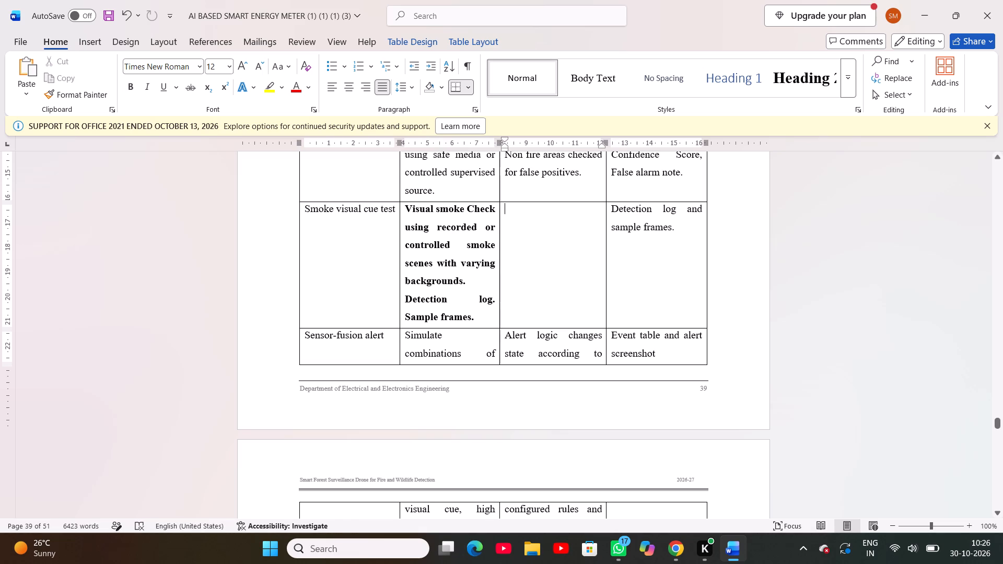
left_click(508, 210)
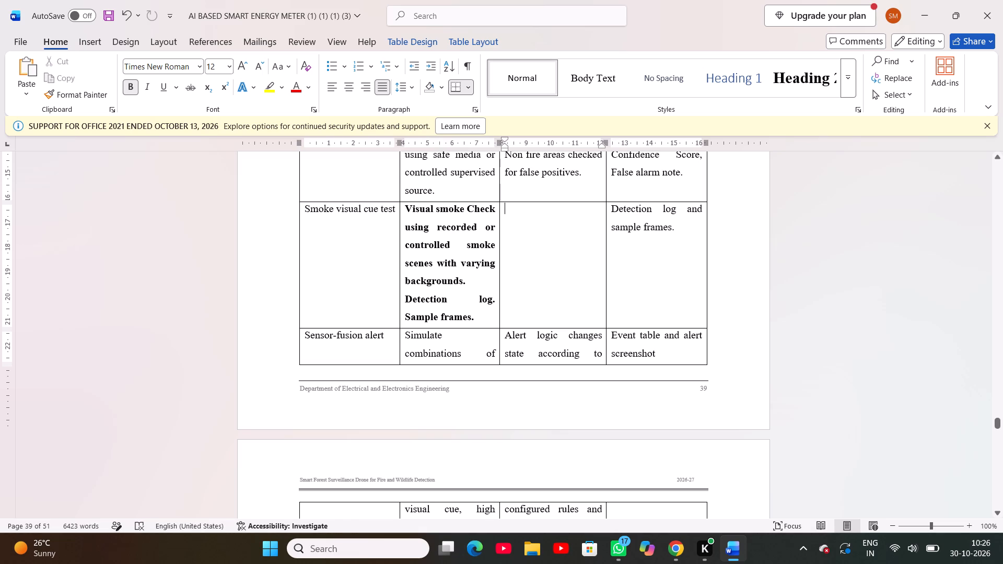
right_click(508, 210)
left_click(542, 274)
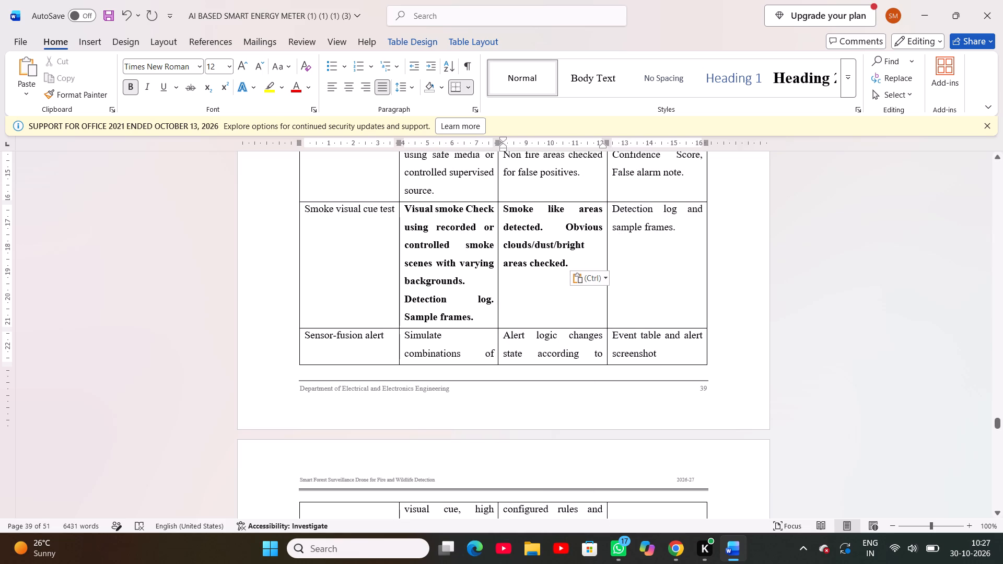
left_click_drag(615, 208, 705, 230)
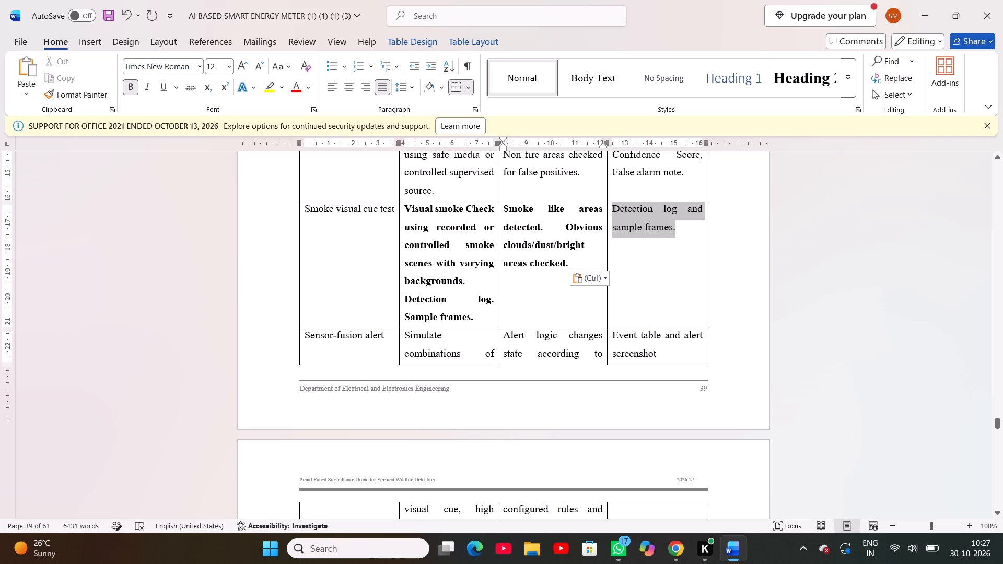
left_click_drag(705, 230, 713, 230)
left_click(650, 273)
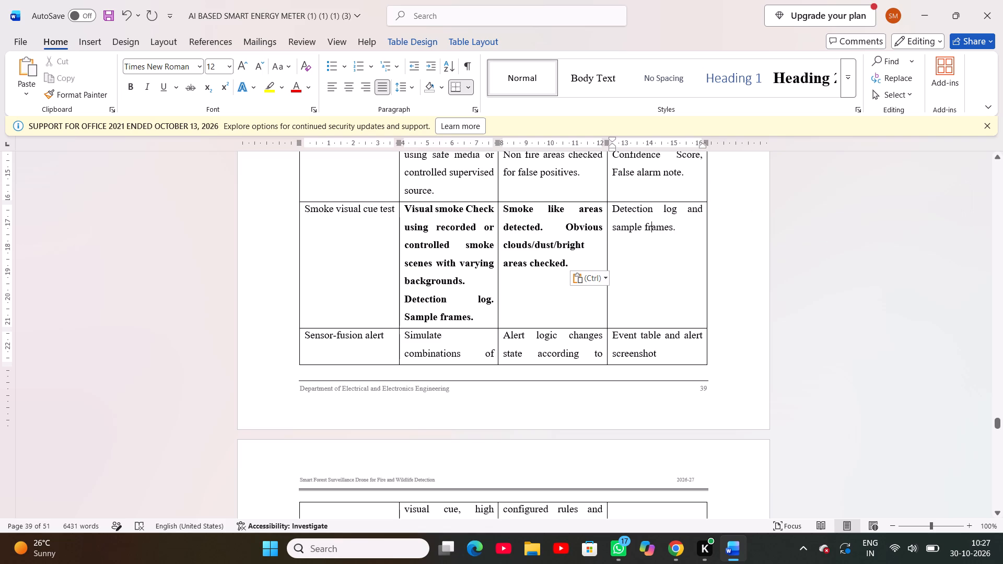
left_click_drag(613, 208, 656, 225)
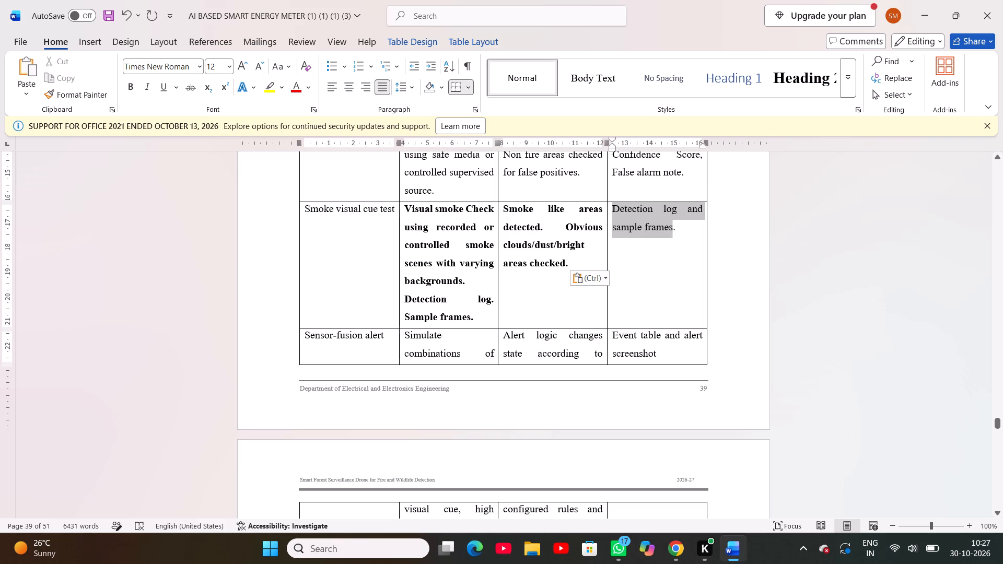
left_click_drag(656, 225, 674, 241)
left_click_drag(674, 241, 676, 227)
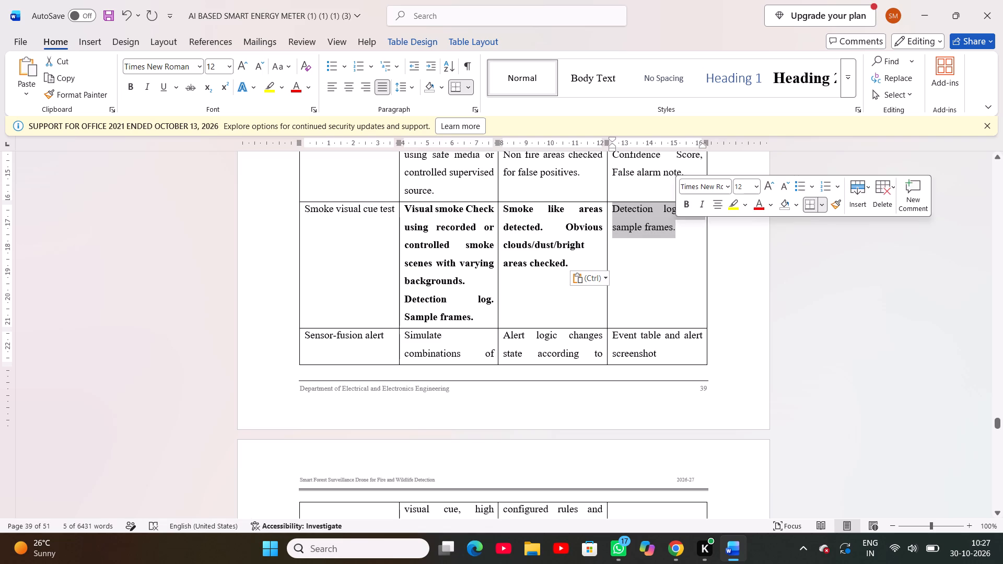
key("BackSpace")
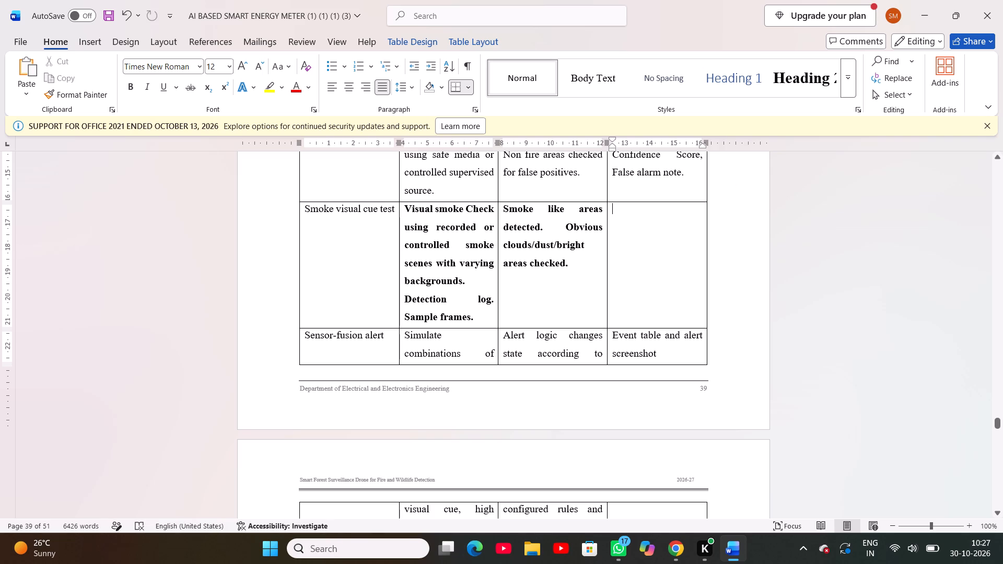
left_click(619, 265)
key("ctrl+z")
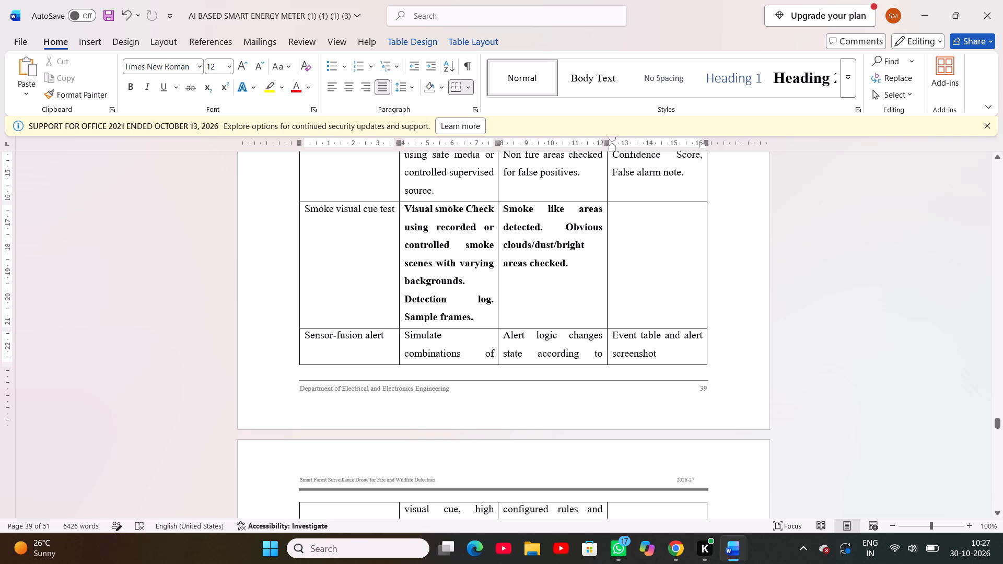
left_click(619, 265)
Move "Detection log. Sample frames." from the Smoke visual cue test row's second cell to its fourth, replacing the text there.
left_click_drag(614, 208, 685, 227)
key("BackSpace")
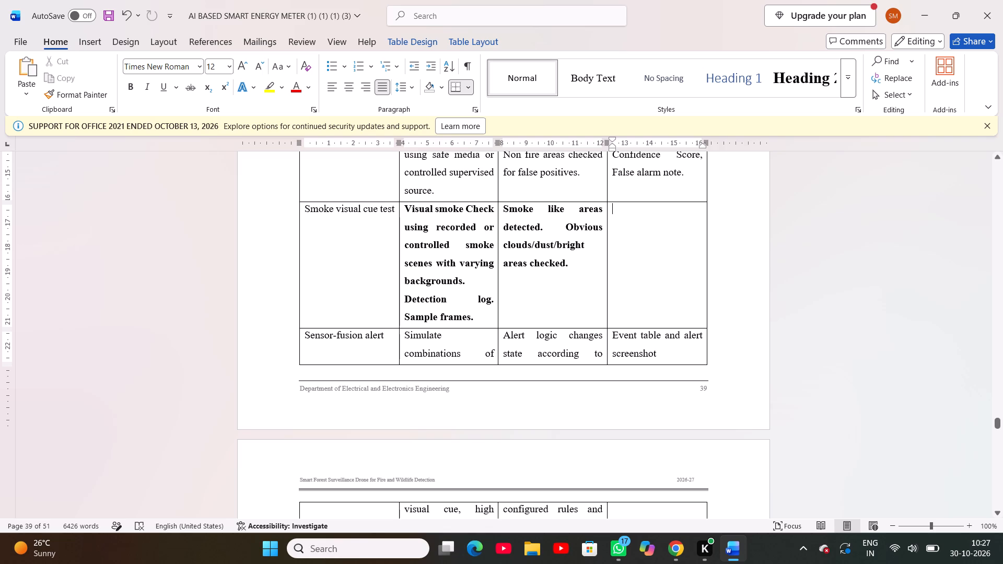
left_click_drag(406, 298, 409, 299)
left_click_drag(409, 299, 472, 319)
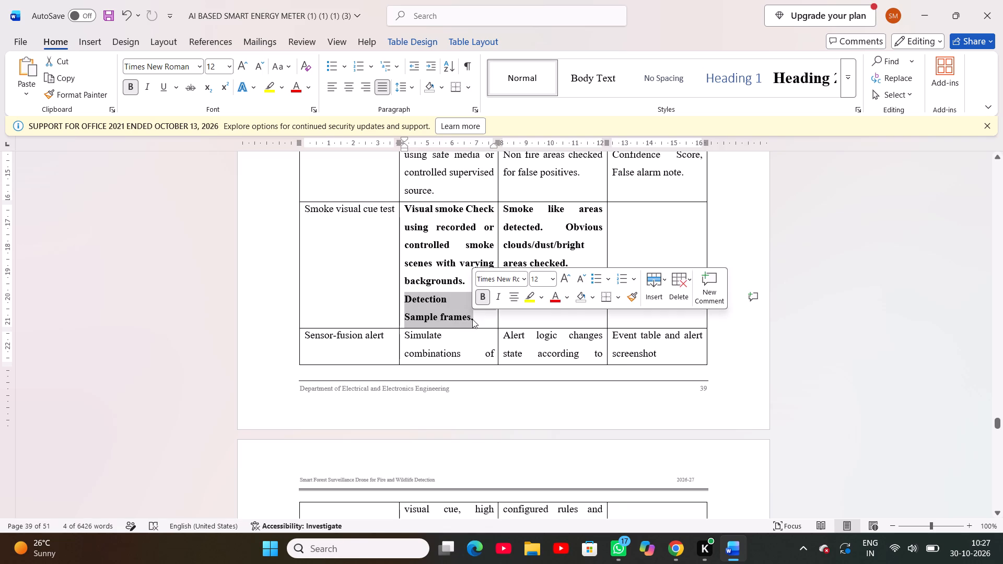
right_click(472, 319)
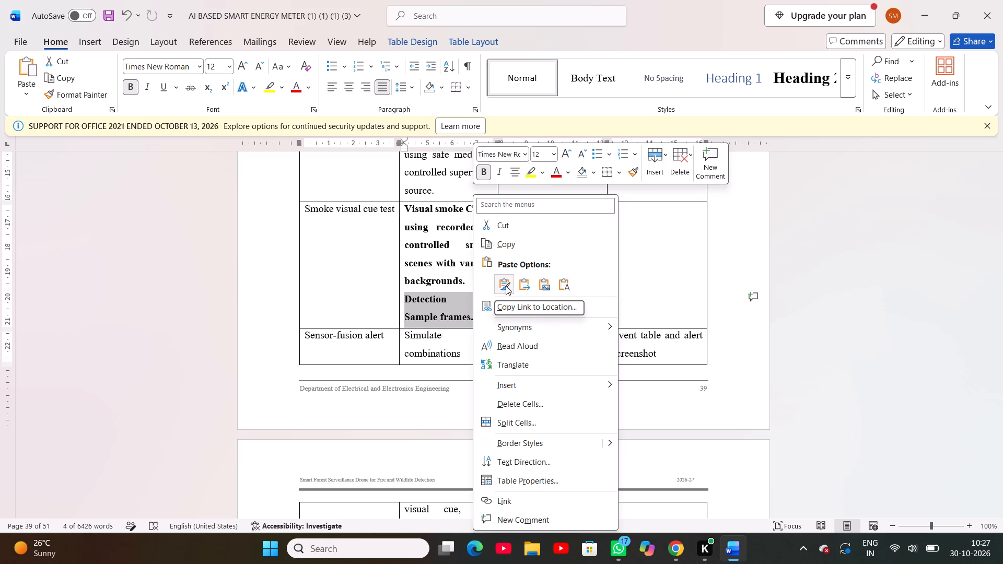
left_click(501, 248)
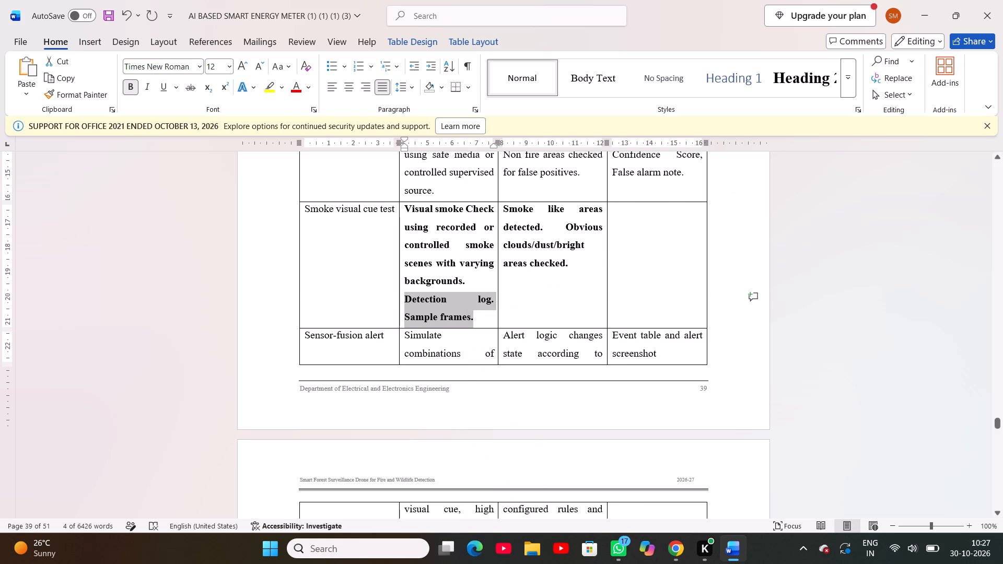
key("BackSpace")
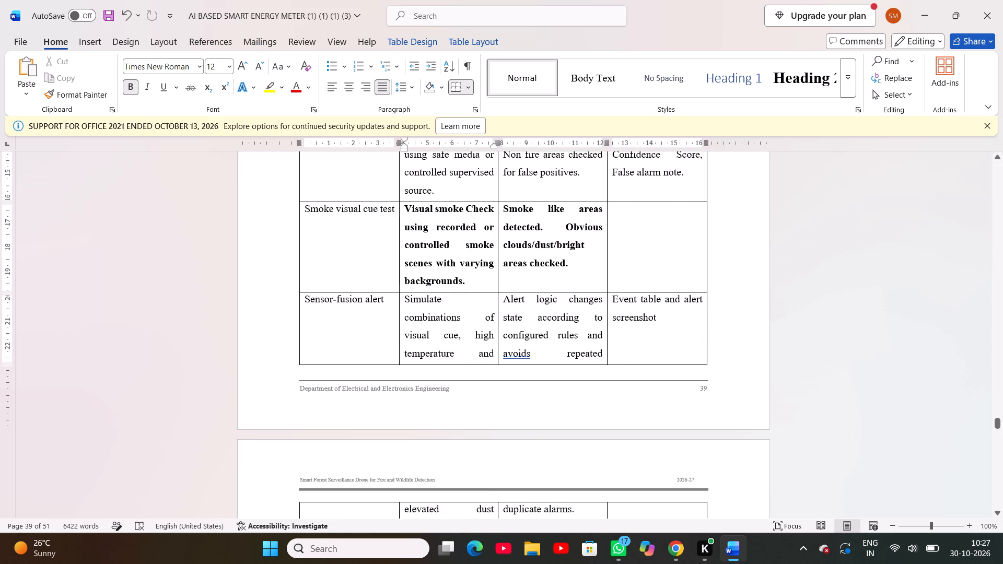
left_click(621, 213)
right_click(621, 213)
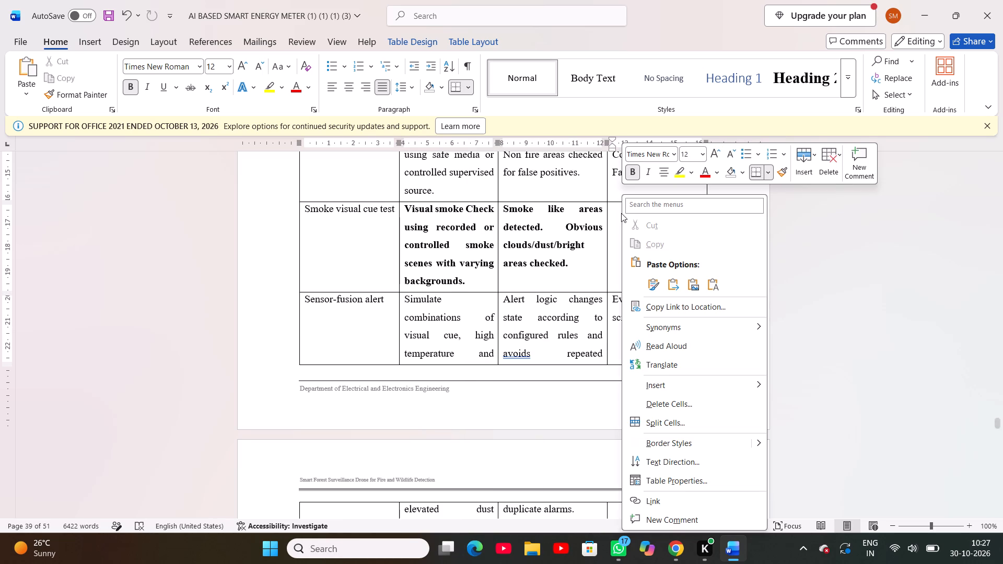
left_click(652, 278)
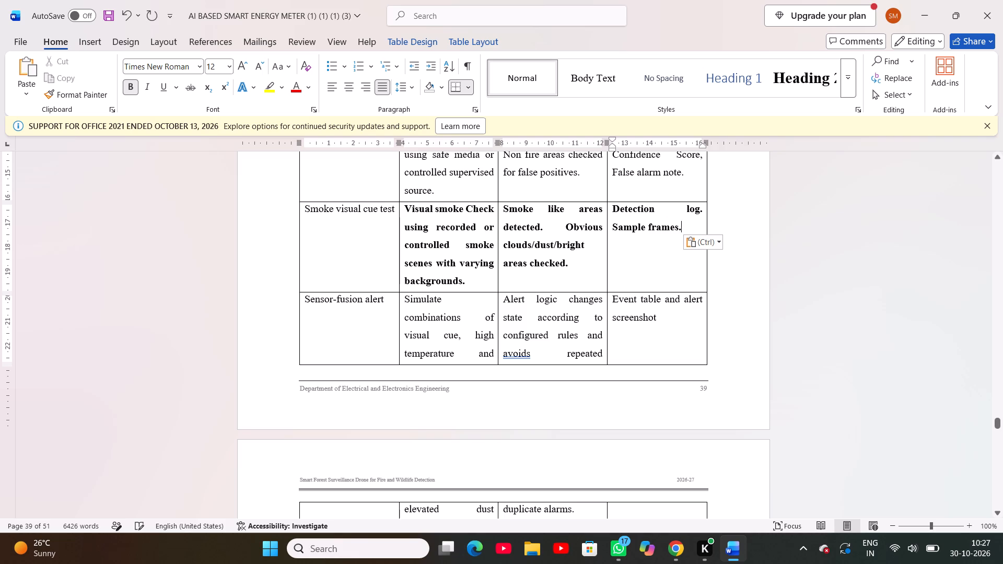
Reword the Smoke visual cue test row's fourth cell to read "Detection log and Sample frames.".
left_click(704, 209)
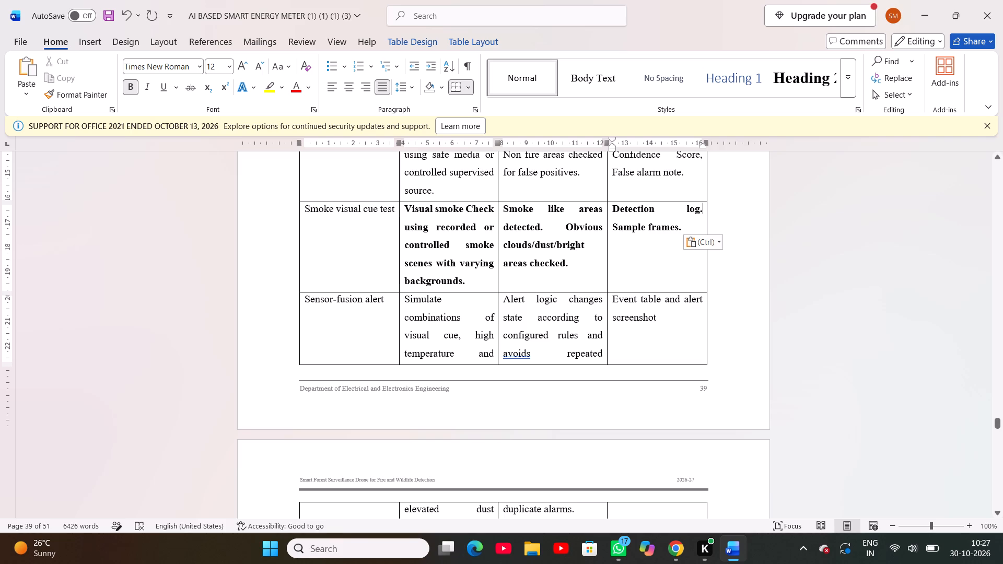
key("BackSpace")
key("a")
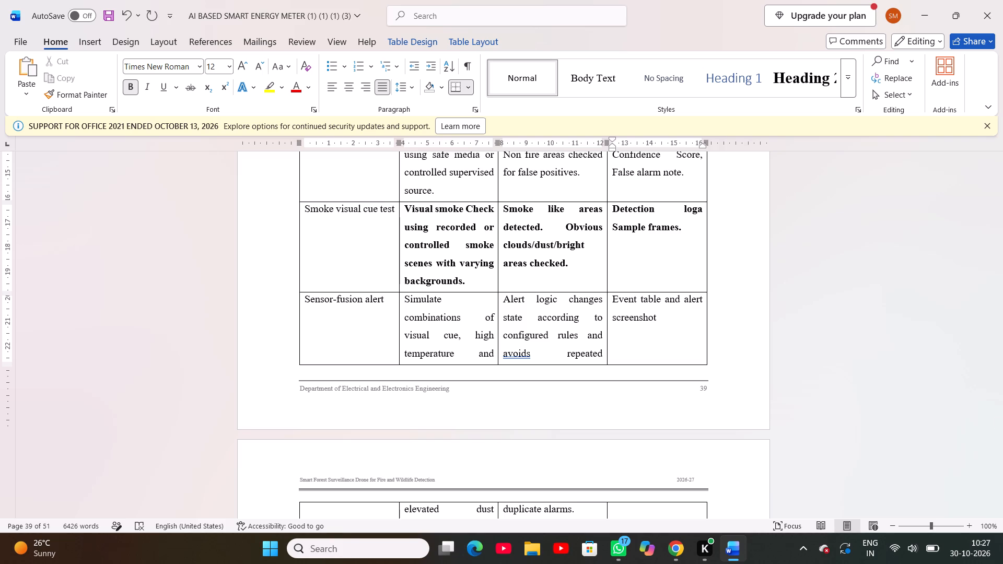
key("BackSpace")
key("space")
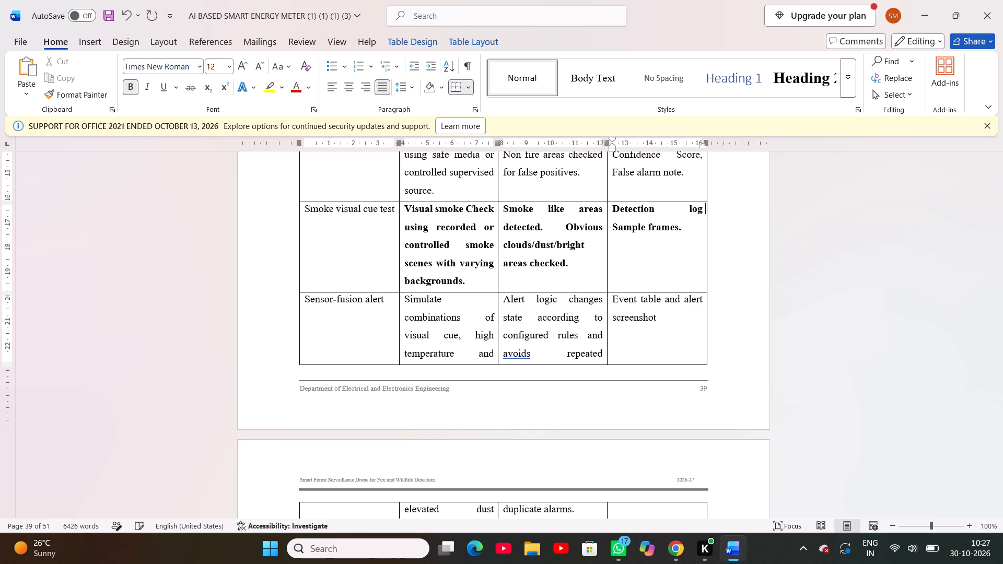
key("a")
type("nd")
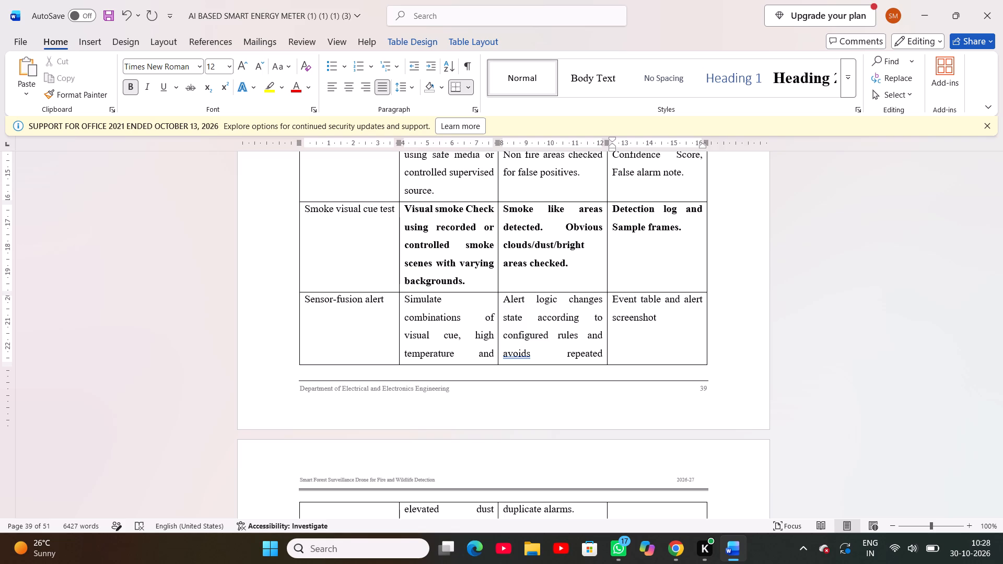
Remove the bold formatting from the second, third and fourth cells of the Smoke visual cue test row.
left_click_drag(704, 209, 642, 261)
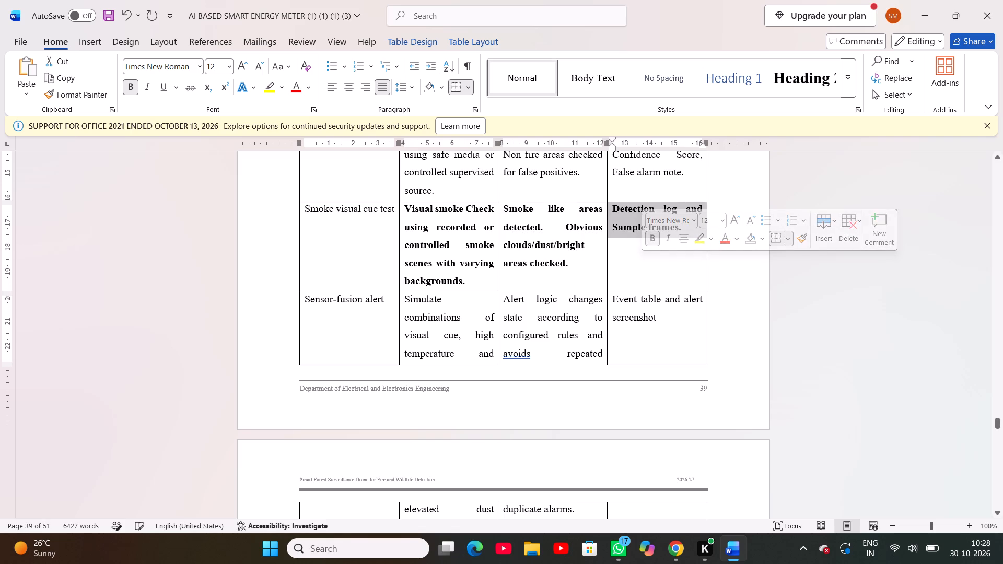
left_click(622, 278)
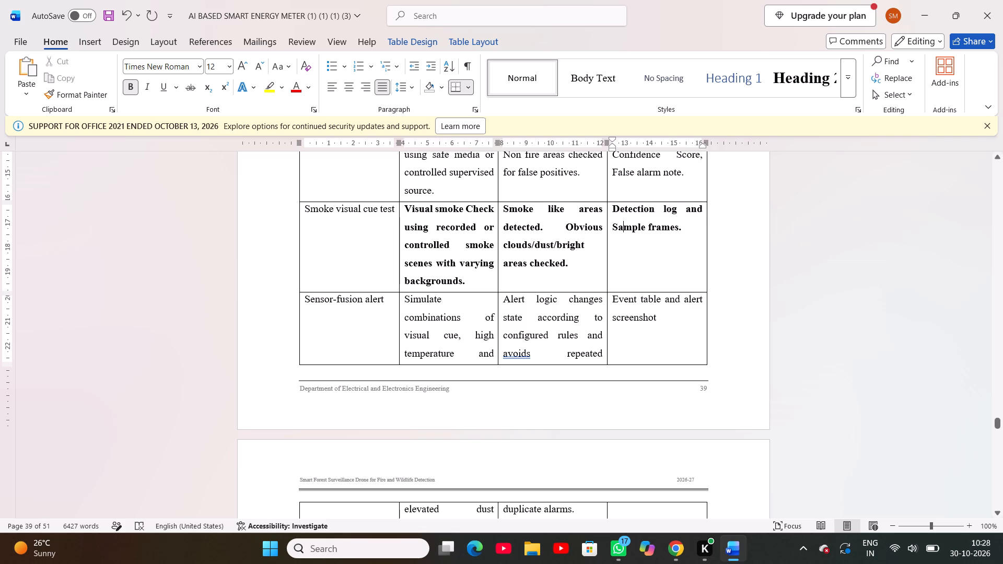
left_click_drag(405, 206, 483, 243)
left_click_drag(483, 243, 647, 248)
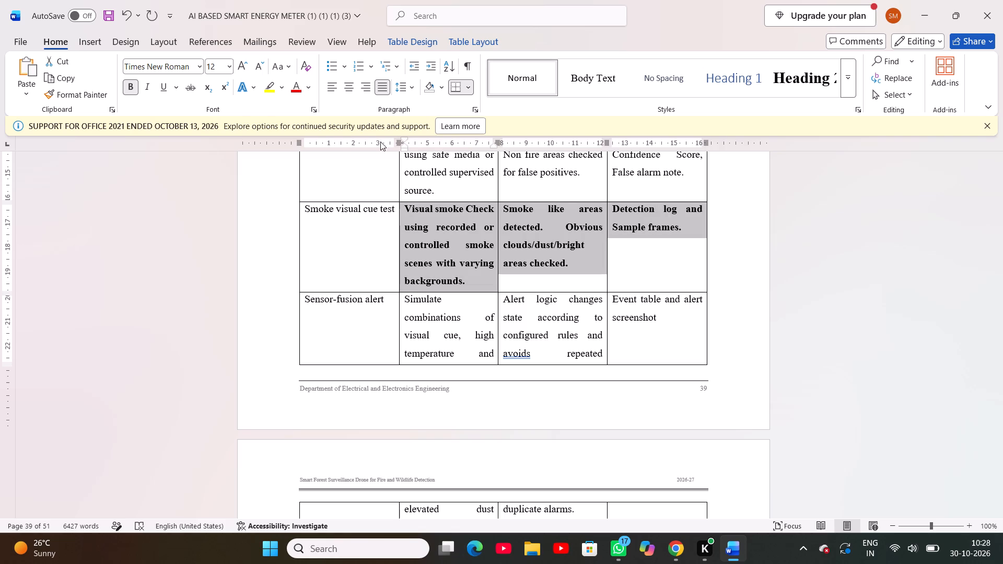
left_click(138, 88)
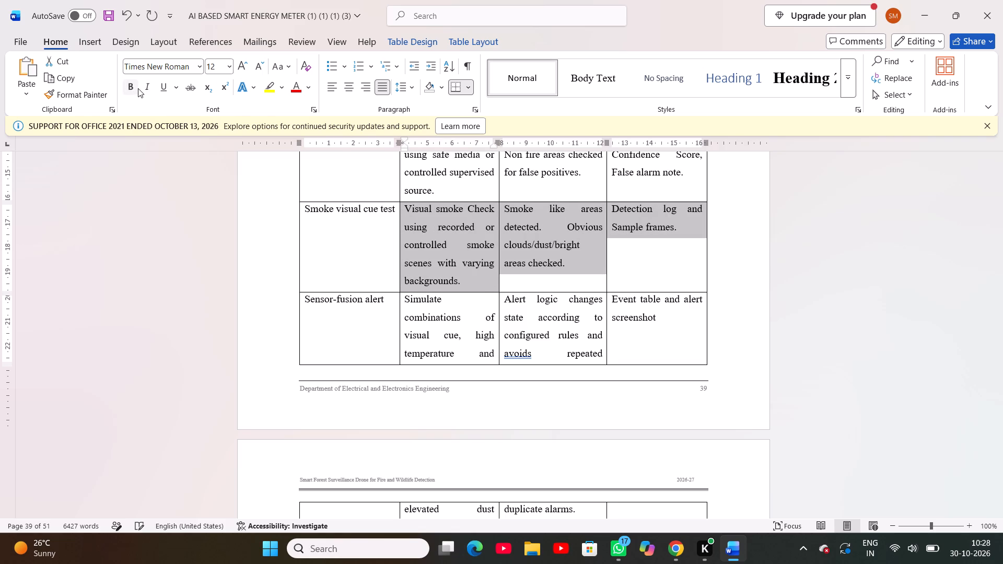
left_click(366, 325)
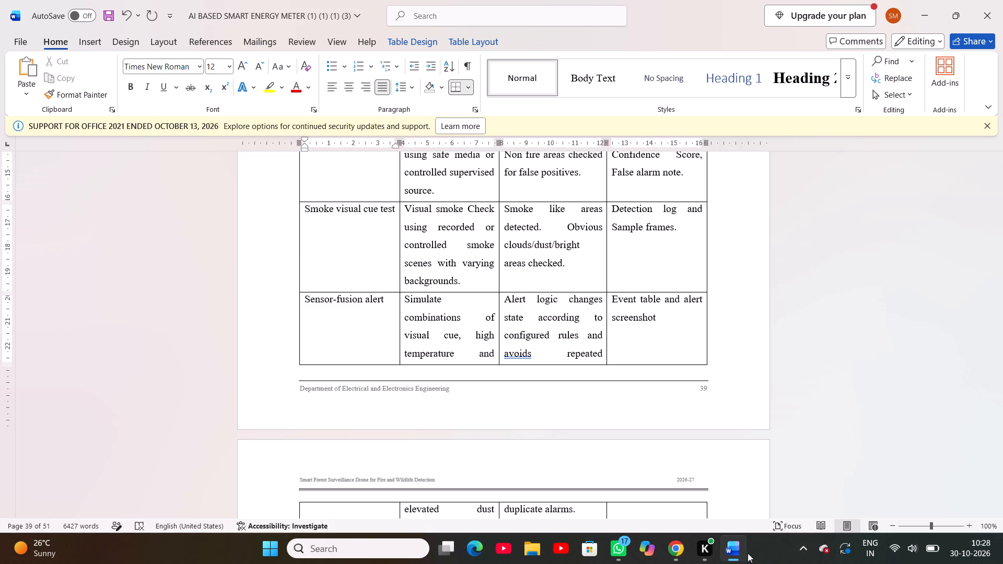
Switch to the plagiarism checker in Chrome and copy the reworded passage from "Alert from sensor fusion" through "Alert screenshot.".
left_click(674, 491)
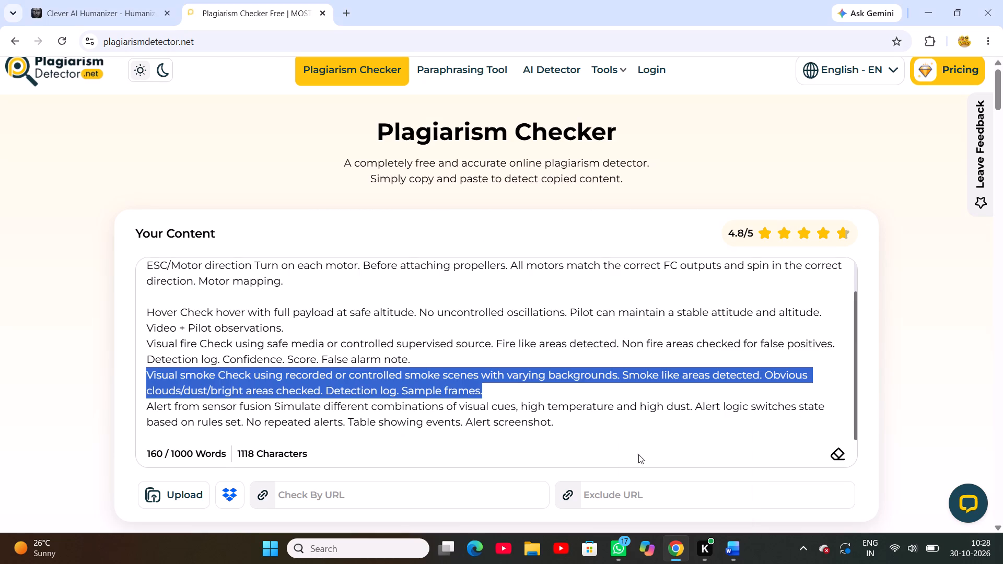
left_click(566, 393)
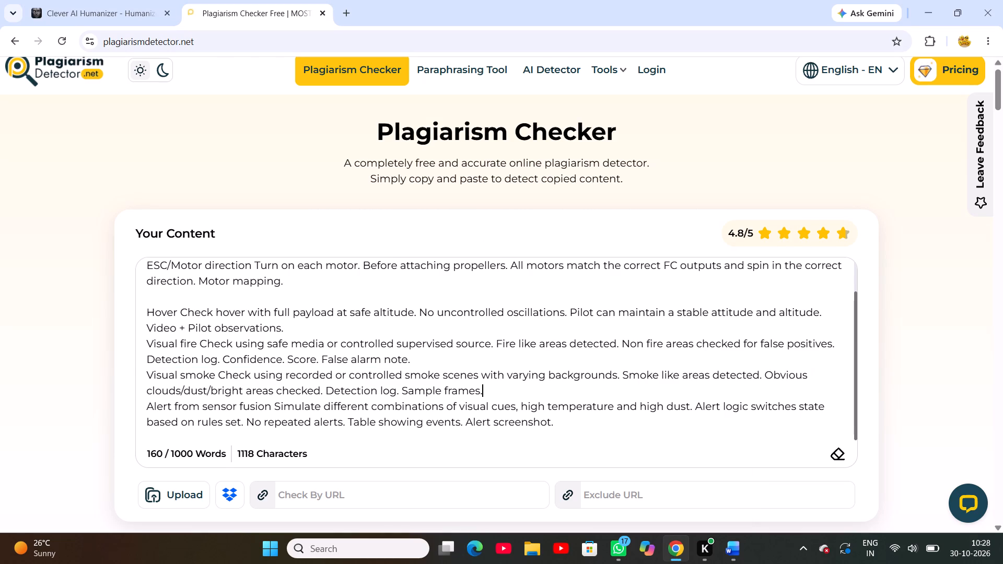
scroll(566, 393, "down", 1)
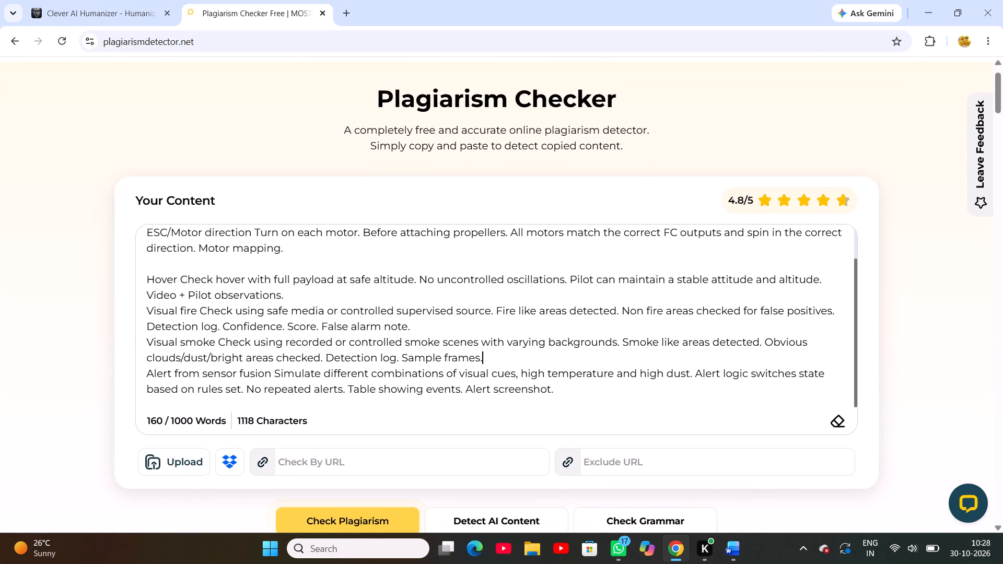
left_click_drag(148, 373, 602, 402)
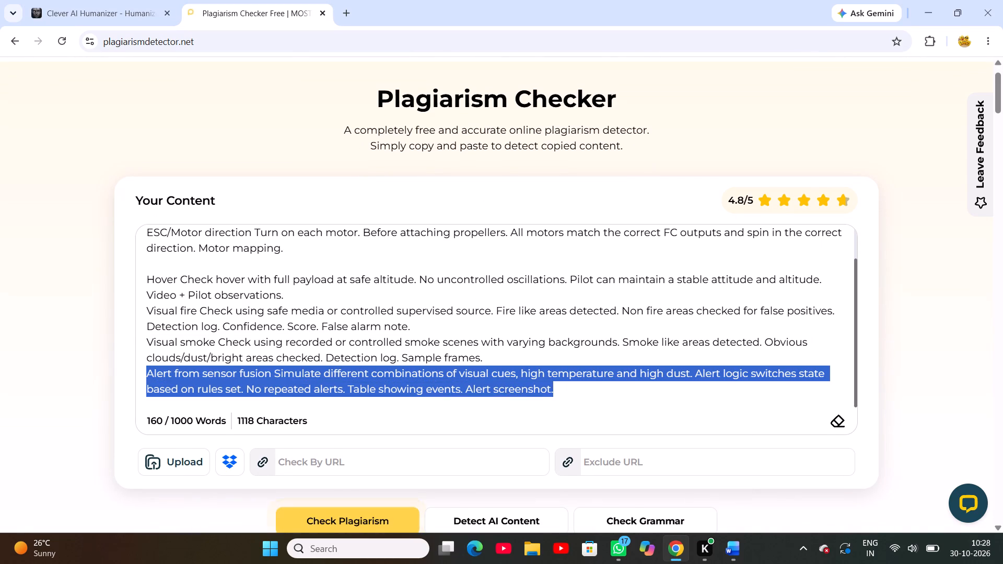
right_click(602, 402)
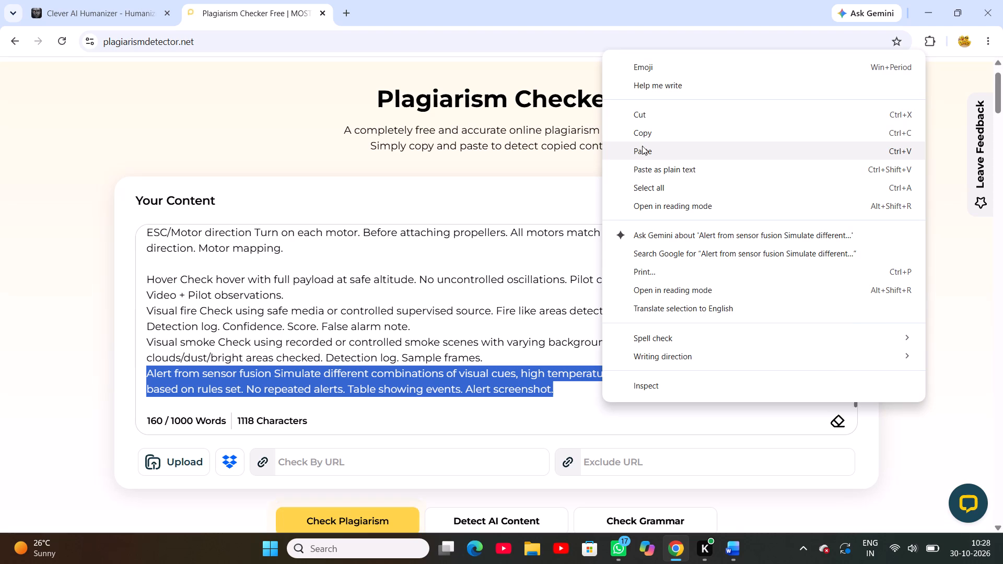
left_click(642, 140)
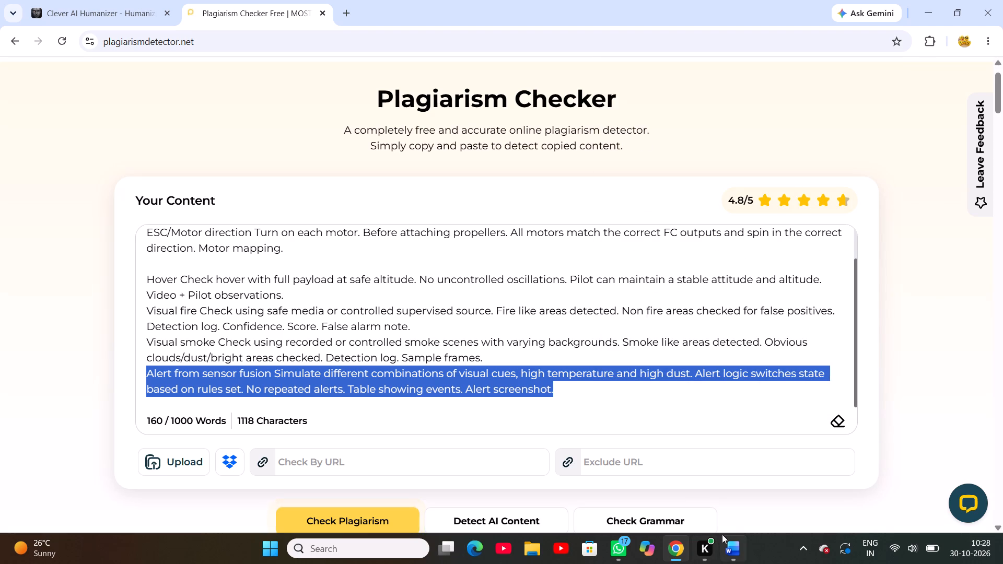
Switch to Word and replace the Sensor-fusion alert row's second cell text with the copied passage.
left_click(740, 506)
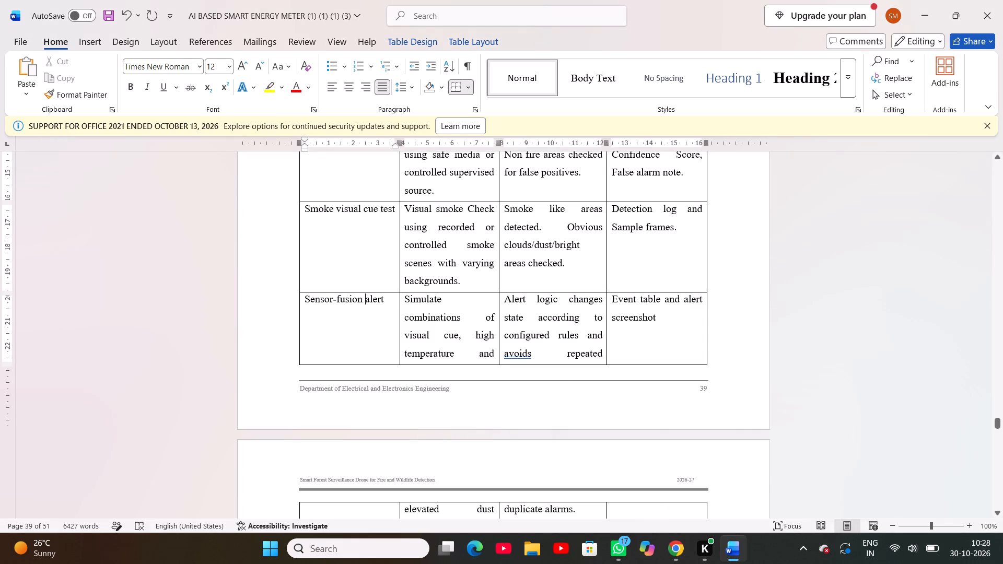
left_click_drag(407, 298, 499, 375)
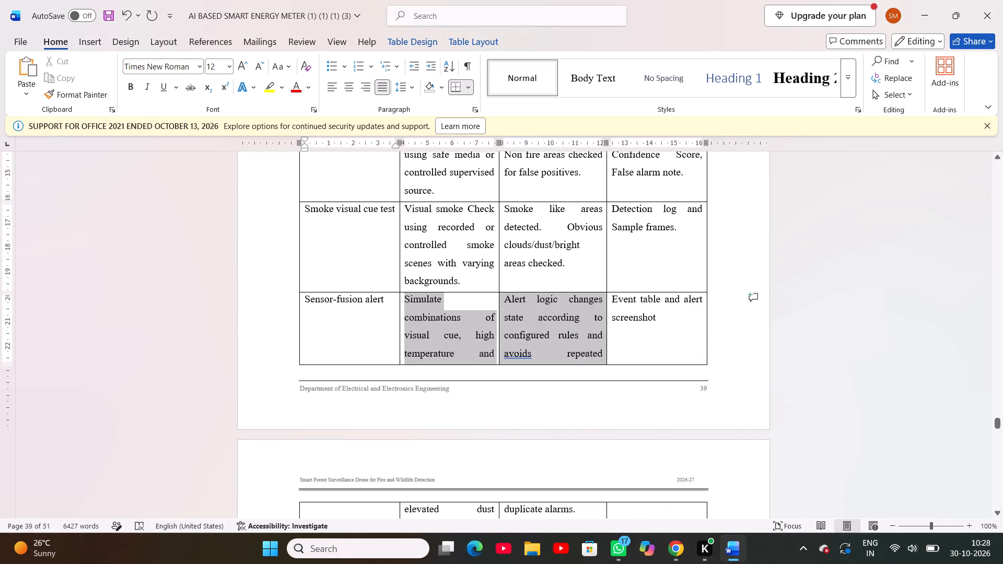
left_click_drag(499, 375, 470, 484)
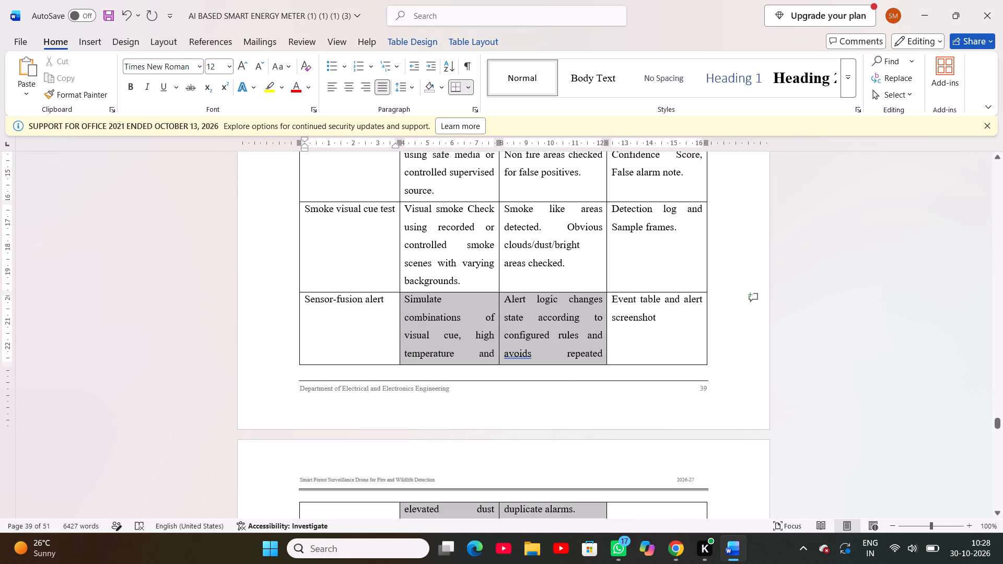
left_click_drag(470, 484, 463, 513)
scroll(469, 461, "down", 1)
left_click_drag(463, 513, 463, 476)
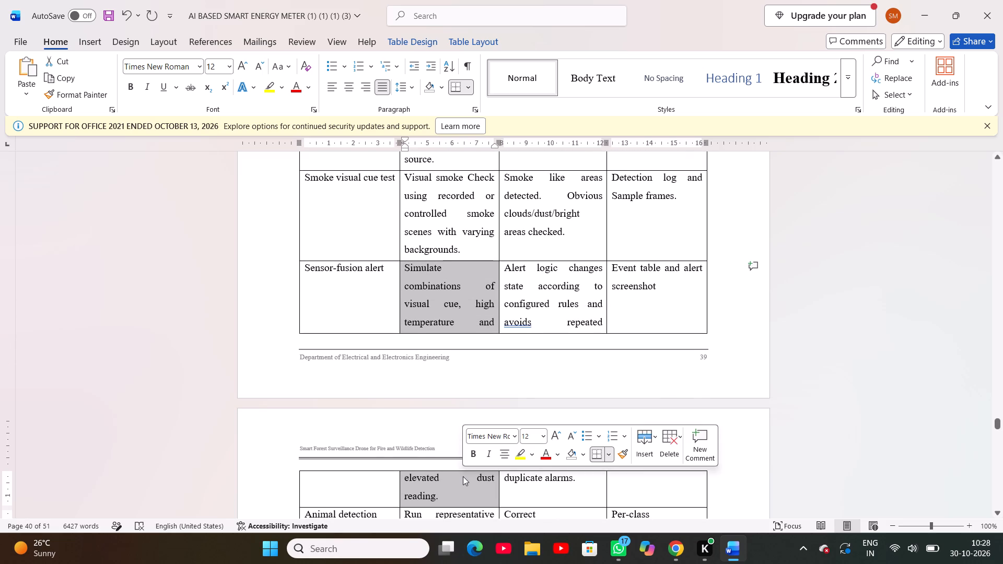
left_click(374, 393)
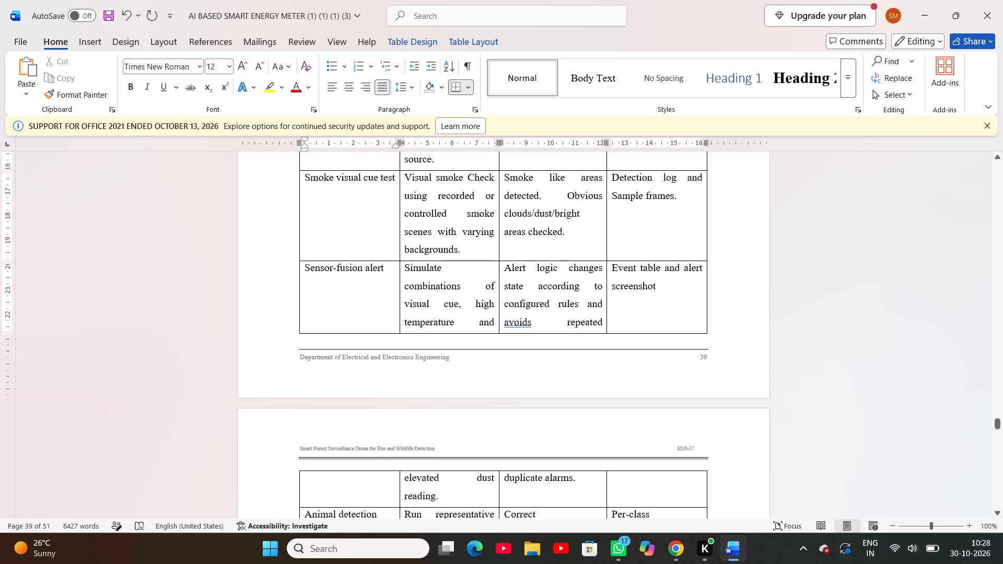
left_click_drag(405, 268, 464, 493)
key("BackSpace")
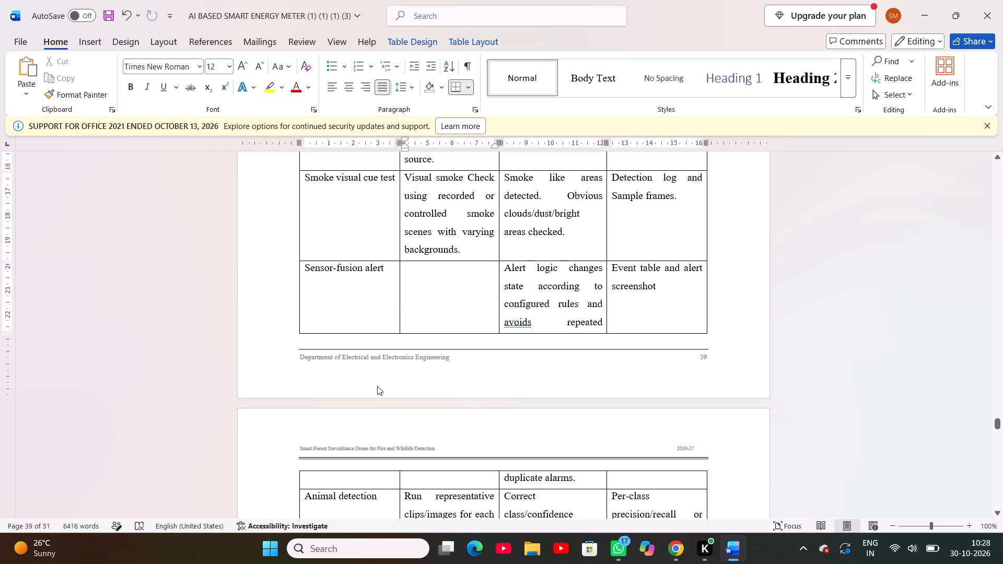
left_click(406, 268)
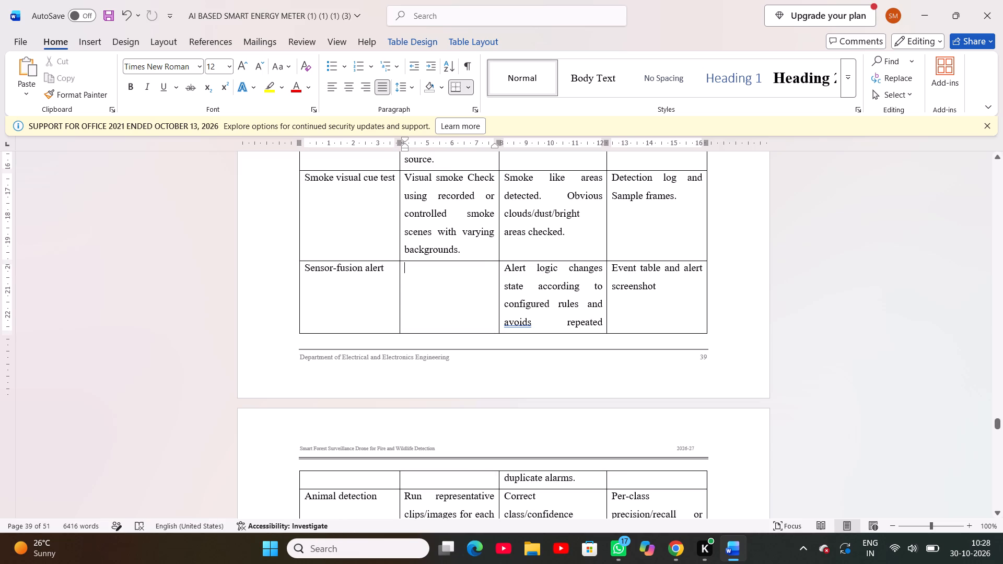
left_click(404, 265)
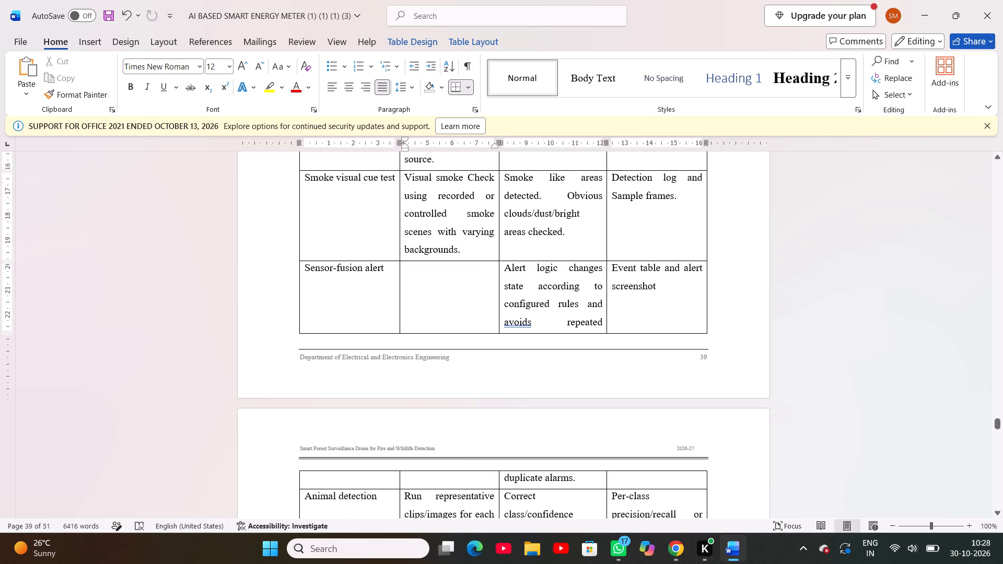
left_click(405, 270)
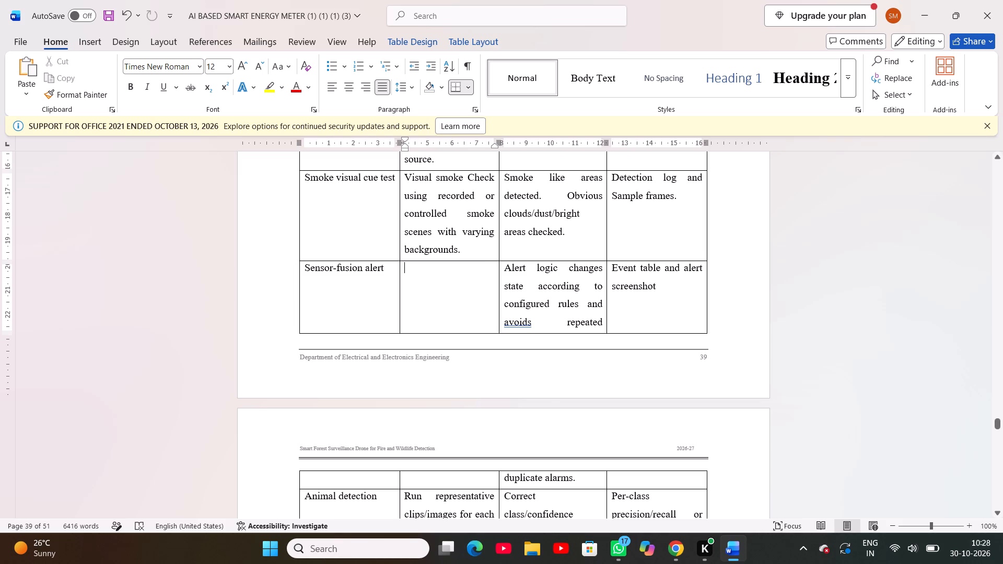
right_click(405, 270)
left_click(438, 276)
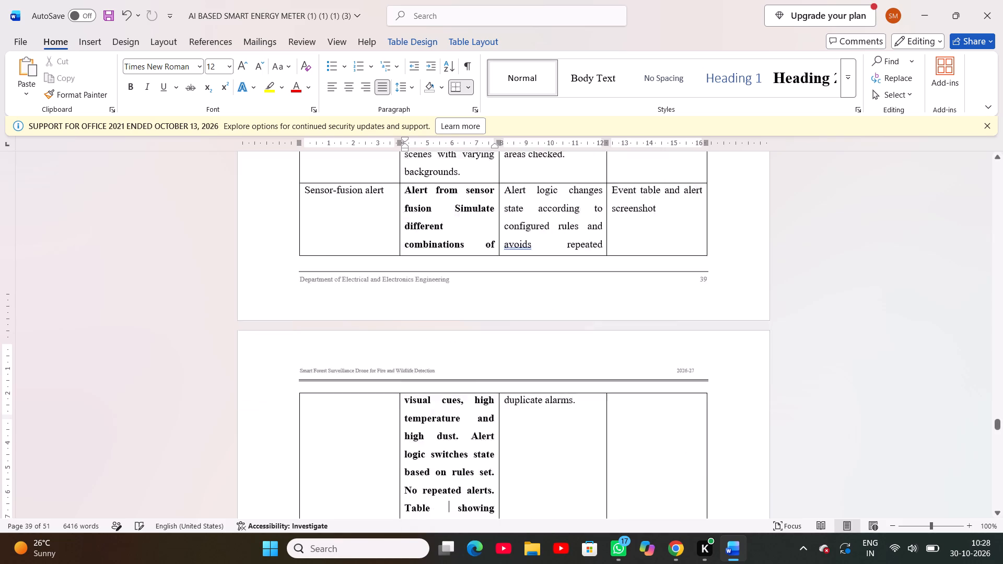
Copy "Alert logic switches state based on rules set. No repeated alerts." from the Sensor-fusion alert row's second cell and delete it there.
scroll(438, 276, "up", 1)
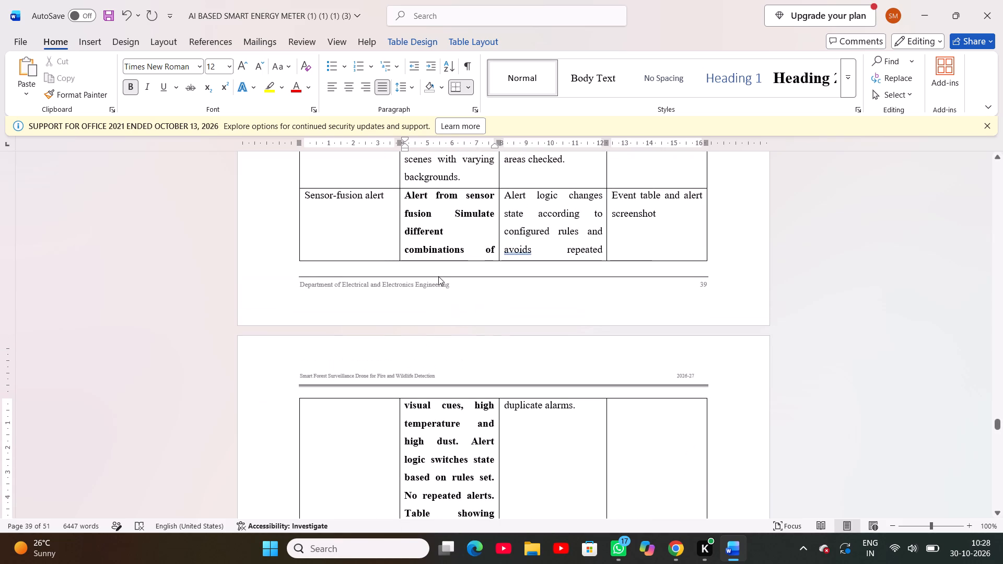
scroll(438, 276, "down", 2)
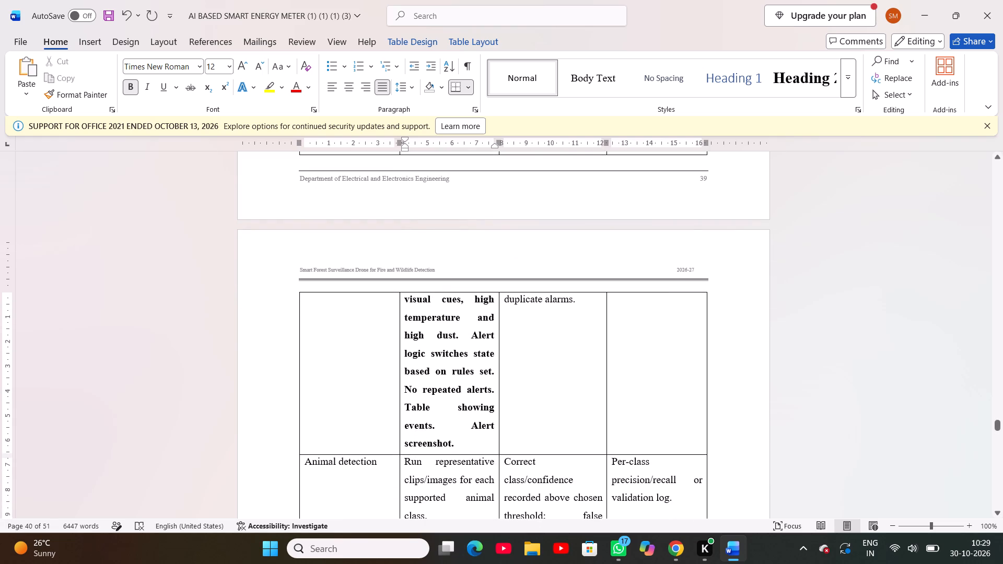
scroll(473, 335, "down", 2)
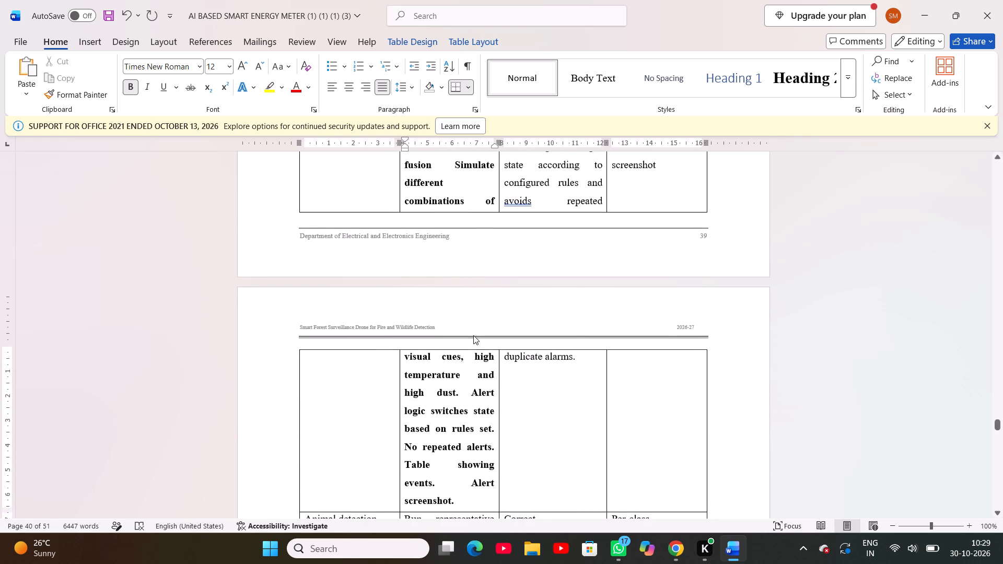
scroll(473, 335, "down", 1)
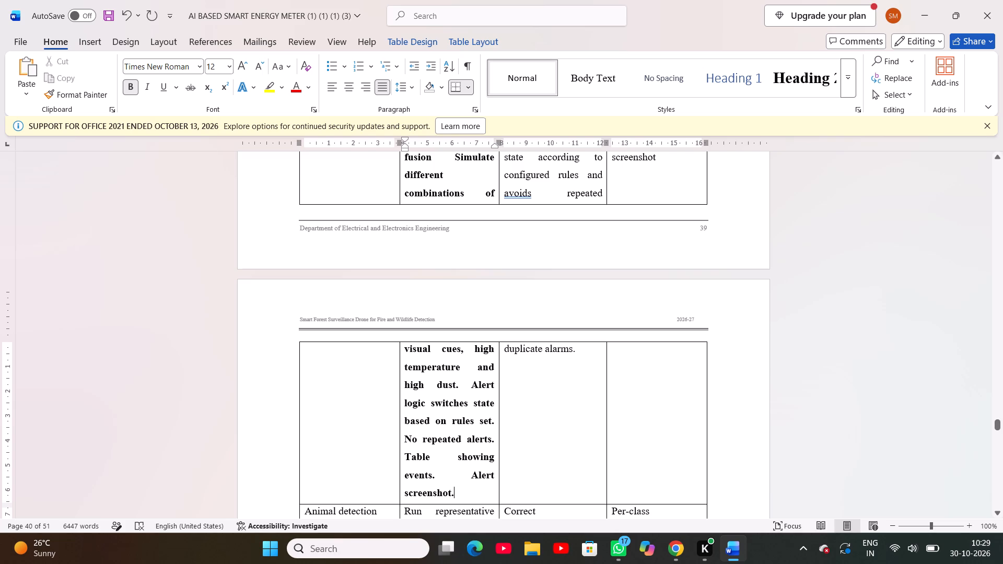
left_click_drag(471, 389, 493, 440)
right_click(493, 440)
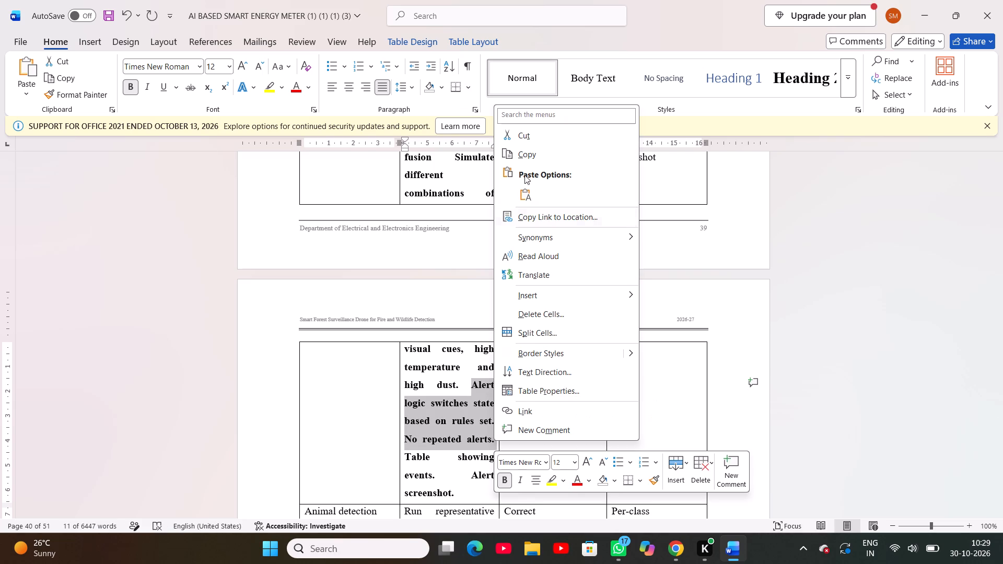
left_click(530, 160)
key("BackSpace")
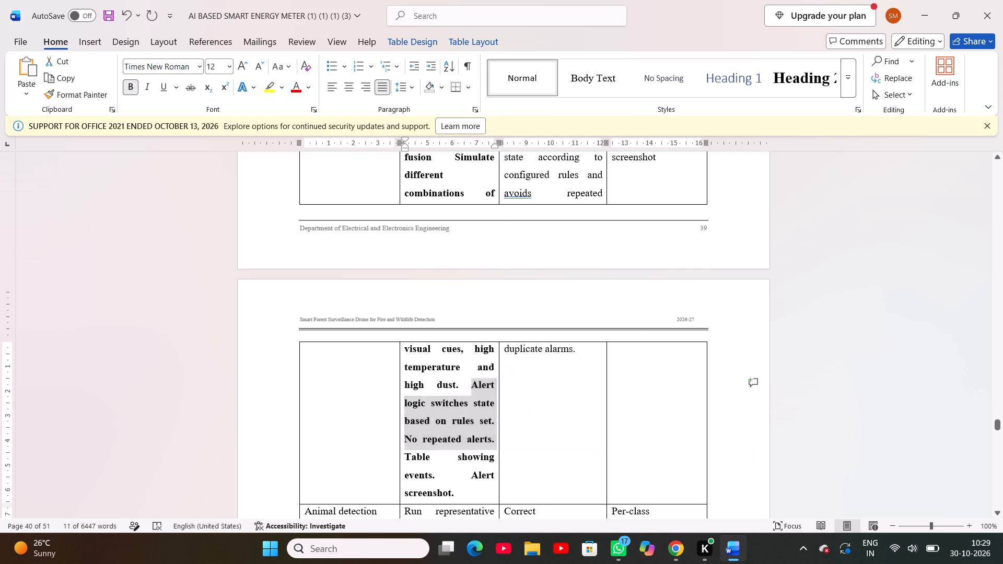
Replace the Sensor-fusion alert row's third cell text with the copied "Alert logic switches state based on rules set. No repeated alerts.".
scroll(530, 160, "up", 1)
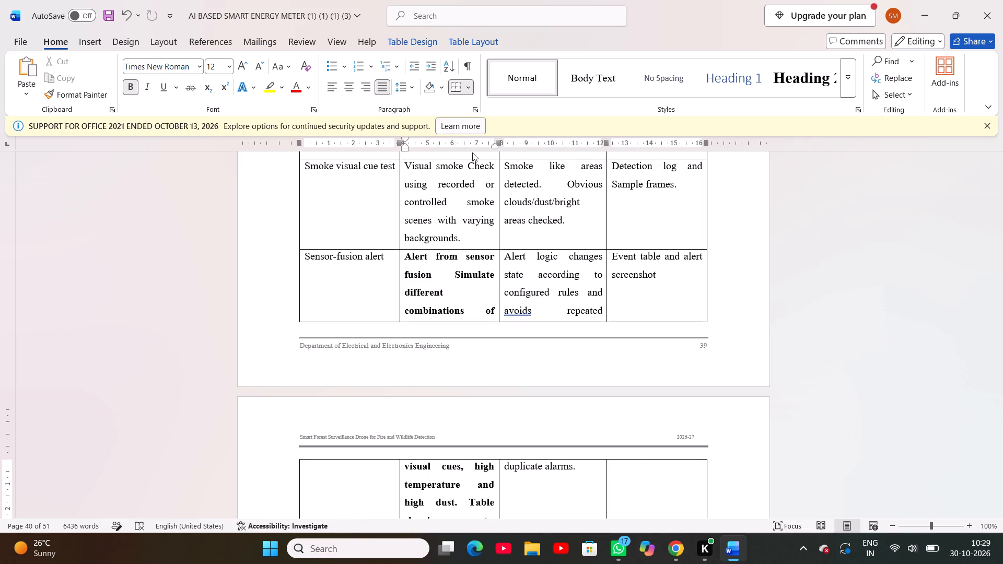
scroll(505, 254, "down", 1)
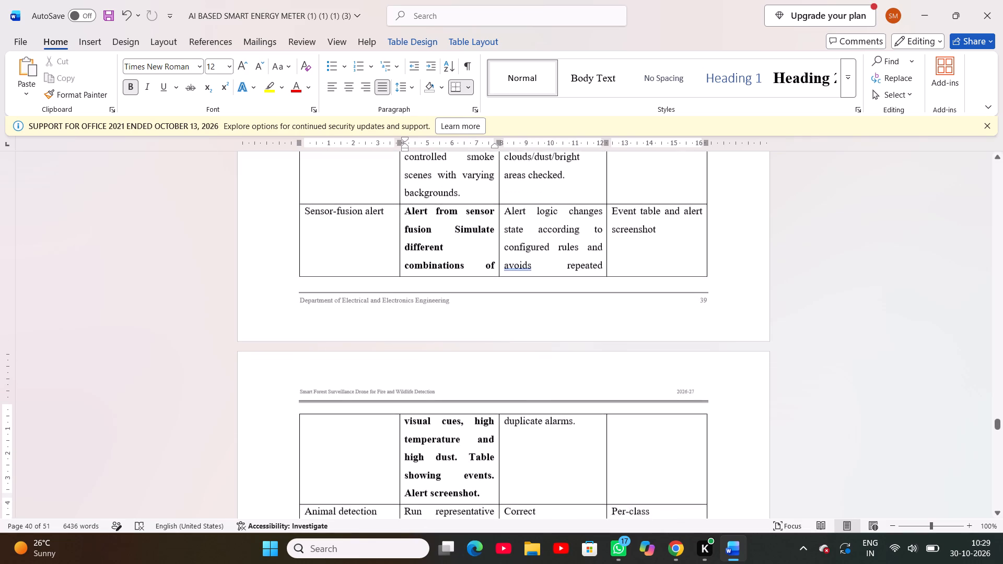
scroll(505, 254, "down", 1)
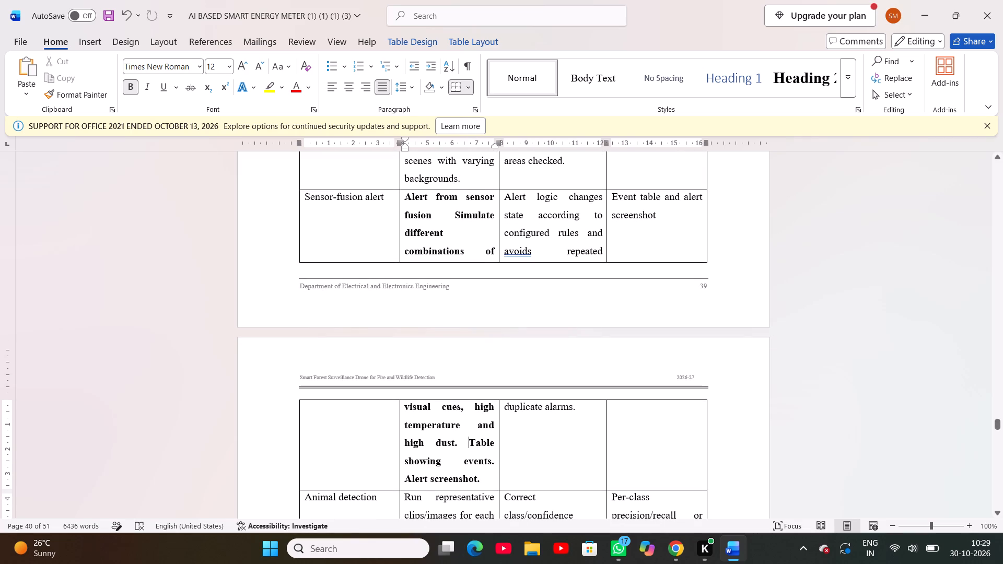
left_click_drag(506, 198, 600, 265)
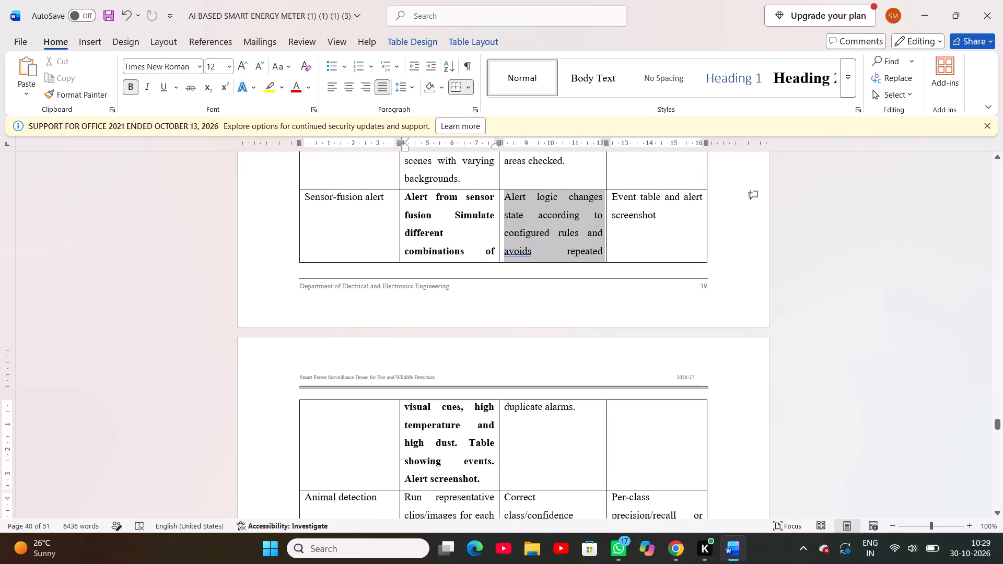
left_click_drag(600, 265, 601, 265)
key("BackSpace")
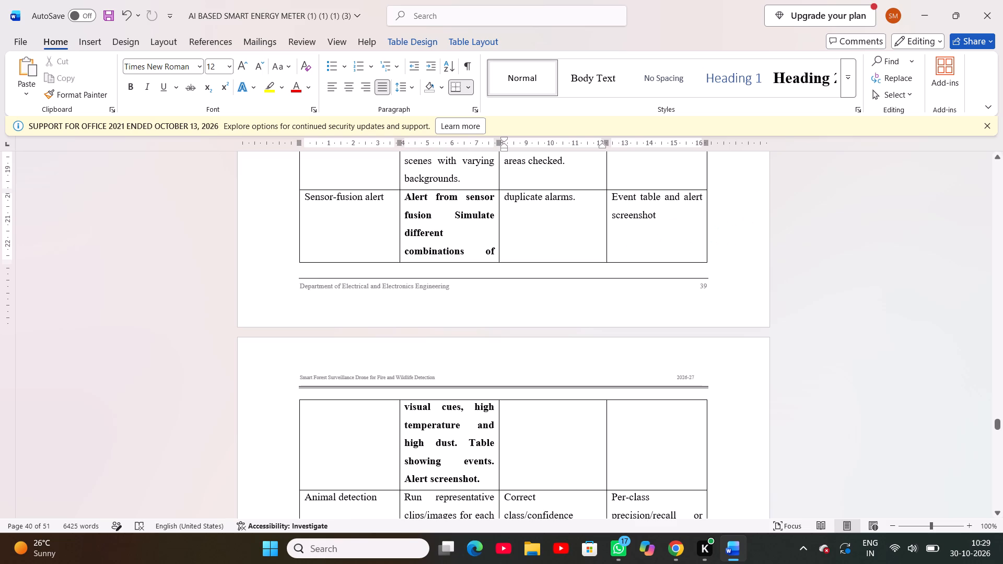
left_click_drag(508, 197, 541, 202)
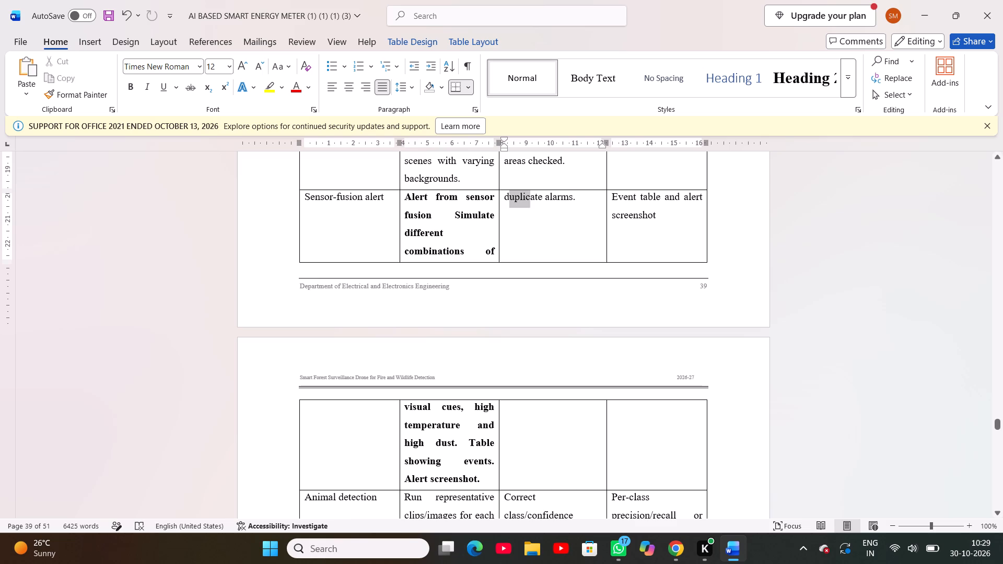
left_click_drag(541, 202, 576, 199)
key("BackSpace")
left_click(507, 199)
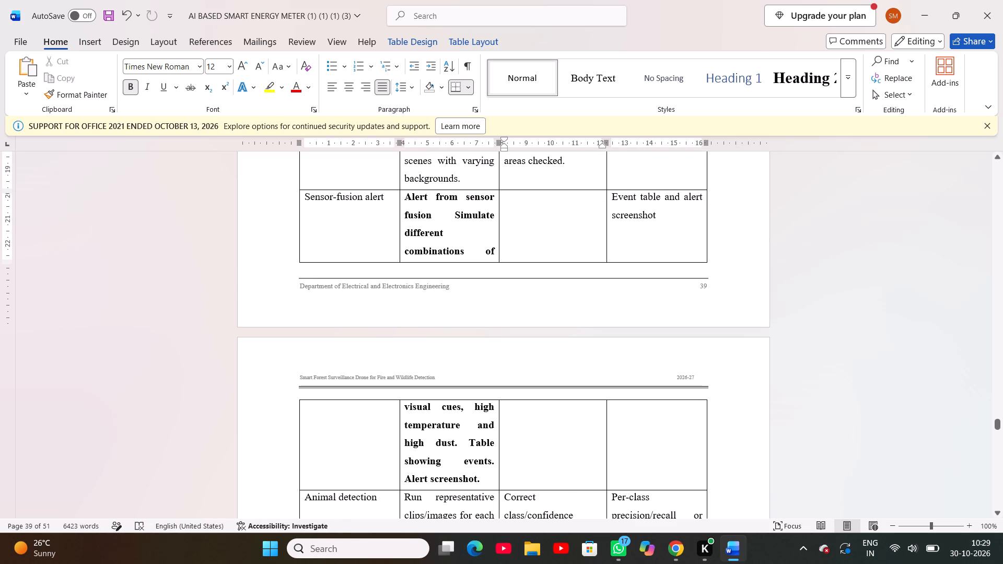
right_click(507, 199)
left_click(544, 290)
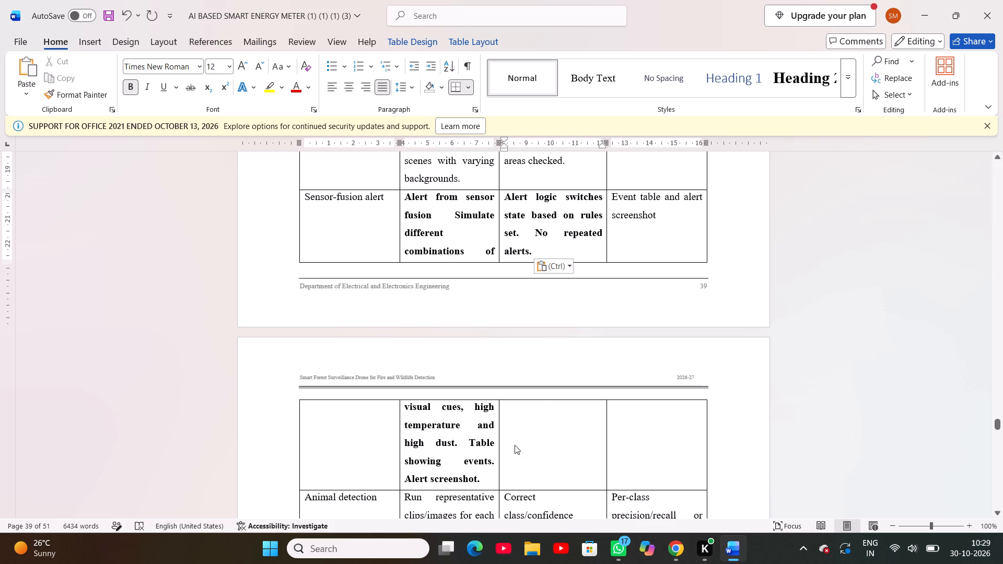
Copy "Table showing events. Alert screenshot." from the Sensor-fusion alert row's second cell and replace the fourth cell's text with it.
left_click_drag(470, 445, 480, 482)
right_click(480, 482)
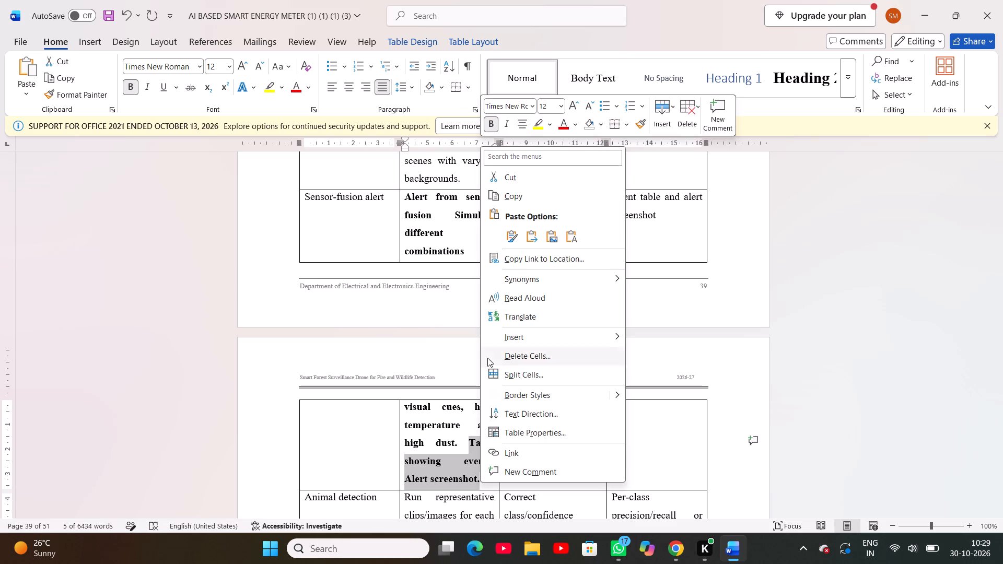
left_click(517, 200)
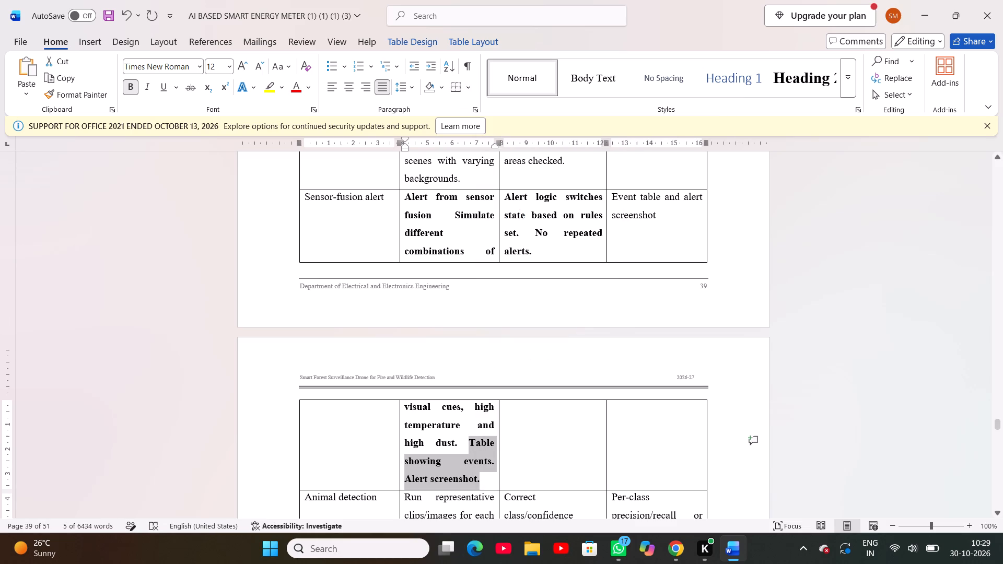
left_click_drag(613, 198, 620, 206)
left_click_drag(620, 206, 677, 224)
key("BackSpace")
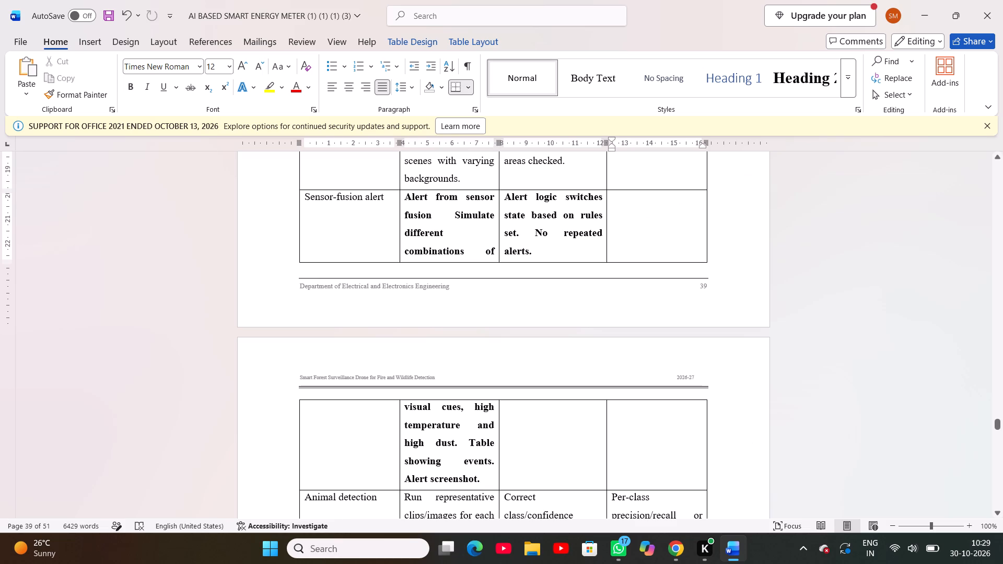
left_click(615, 198)
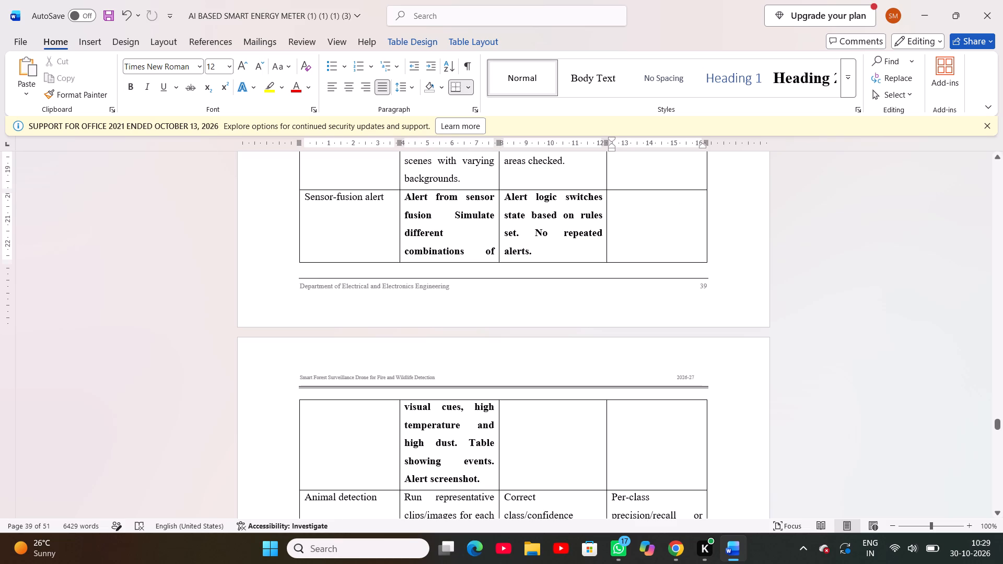
right_click(615, 198)
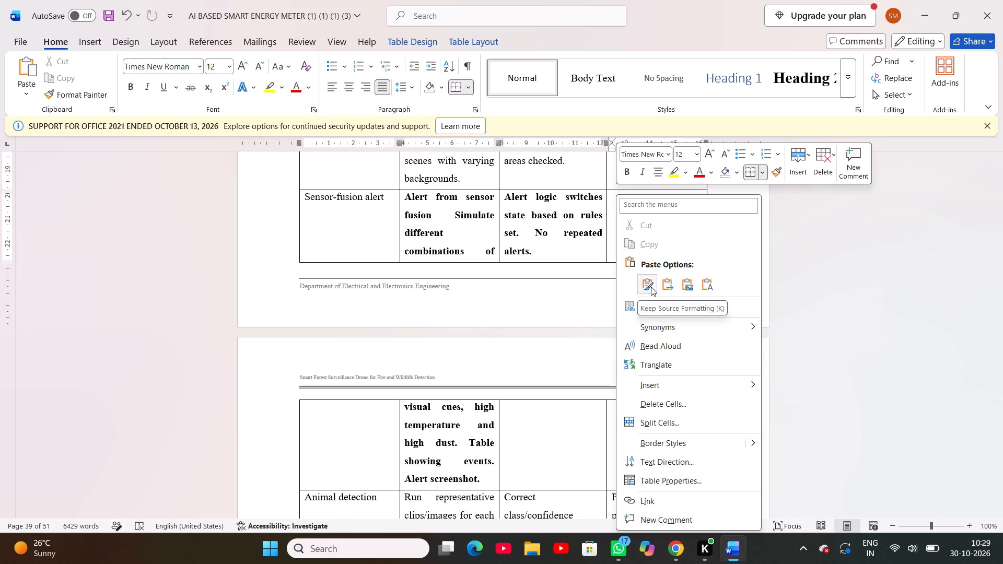
left_click(651, 287)
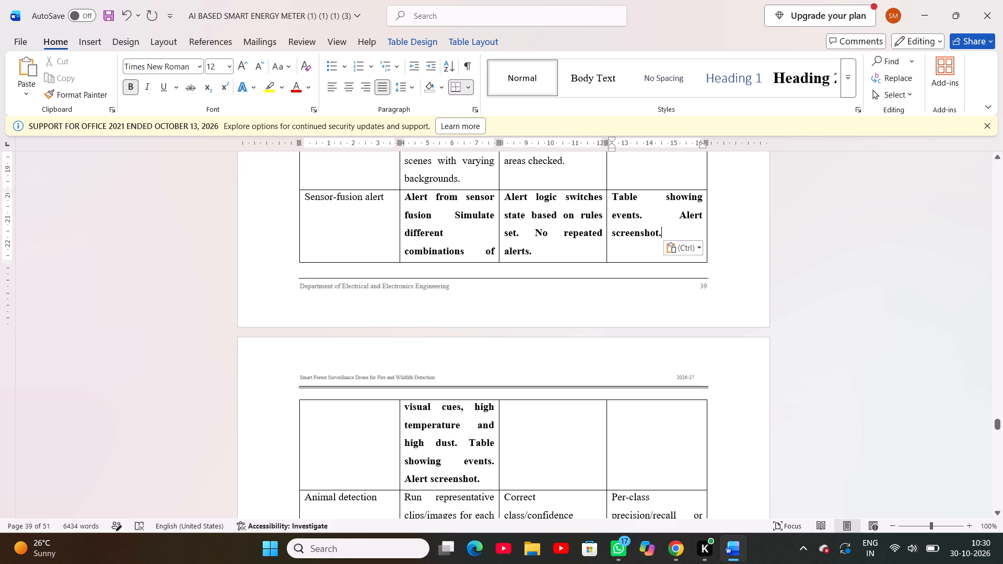
Delete "Table showing events. Alert screenshot." from the end of the Sensor-fusion alert row's second cell.
left_click_drag(464, 444, 481, 482)
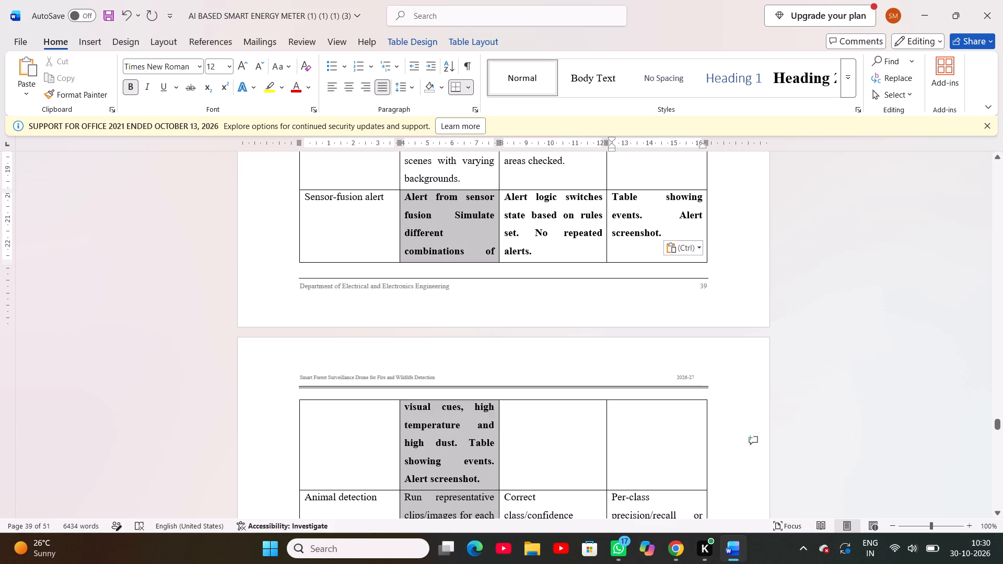
left_click_drag(481, 482, 475, 476)
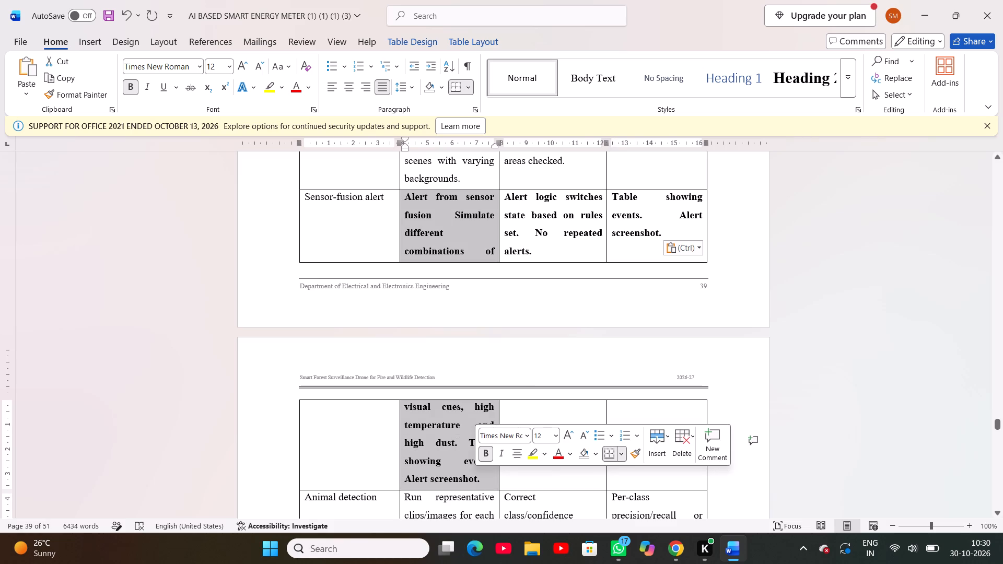
left_click(569, 249)
left_click_drag(468, 444, 480, 482)
key("BackSpace")
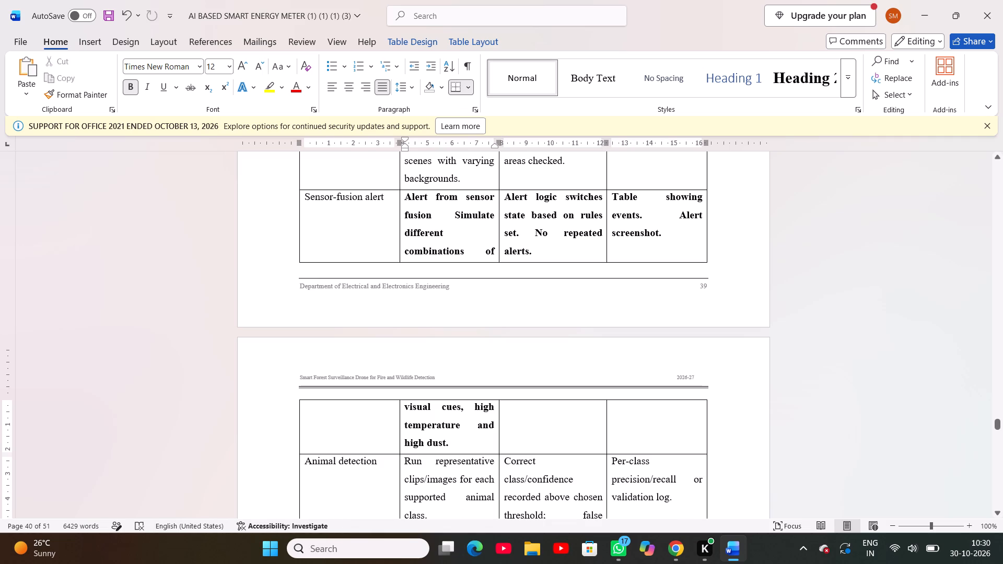
Remove bold from the new texts in the second, third and fourth cells of the Sensor-fusion alert row.
left_click_drag(404, 199, 610, 414)
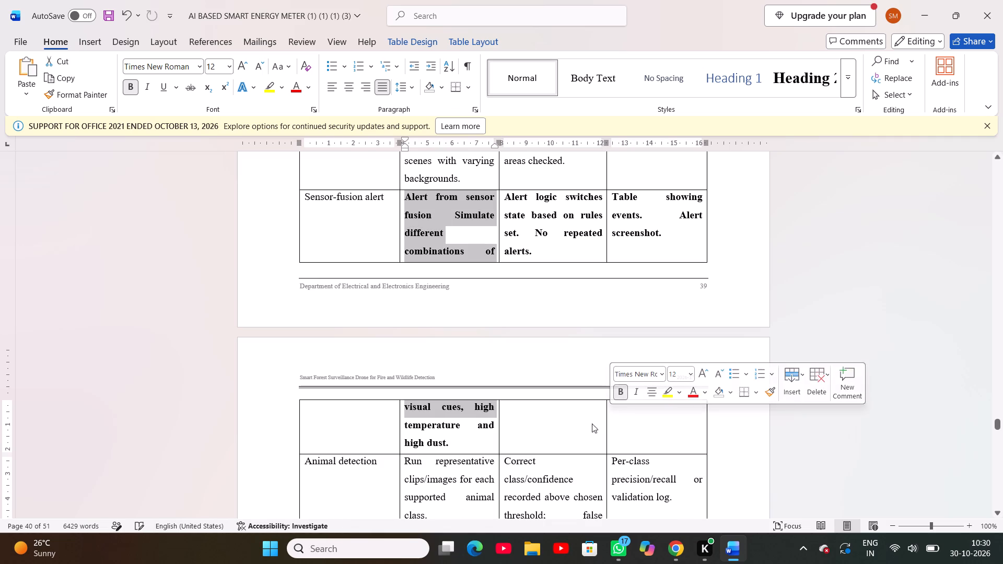
left_click(438, 248)
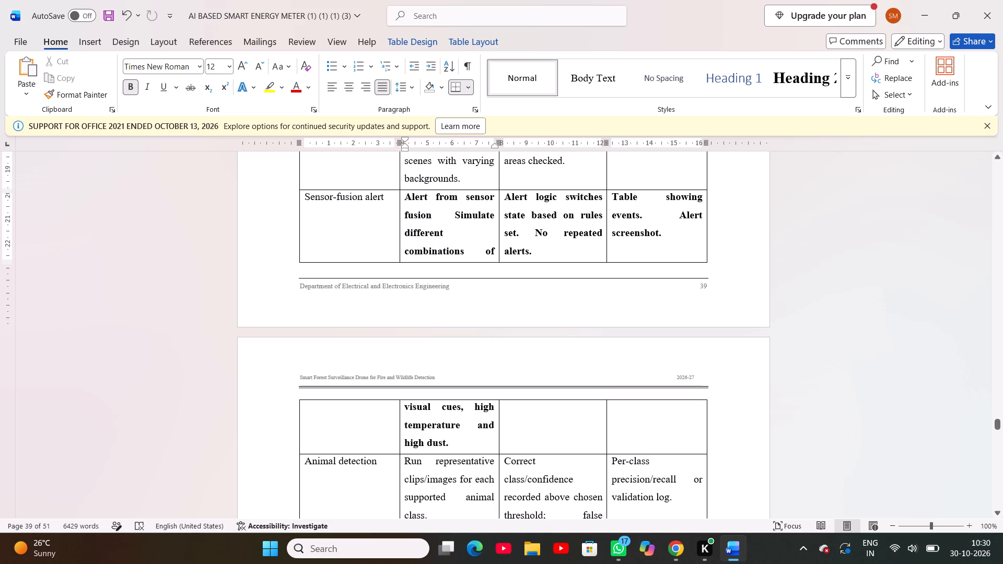
left_click_drag(405, 195, 411, 202)
left_click_drag(411, 202, 663, 264)
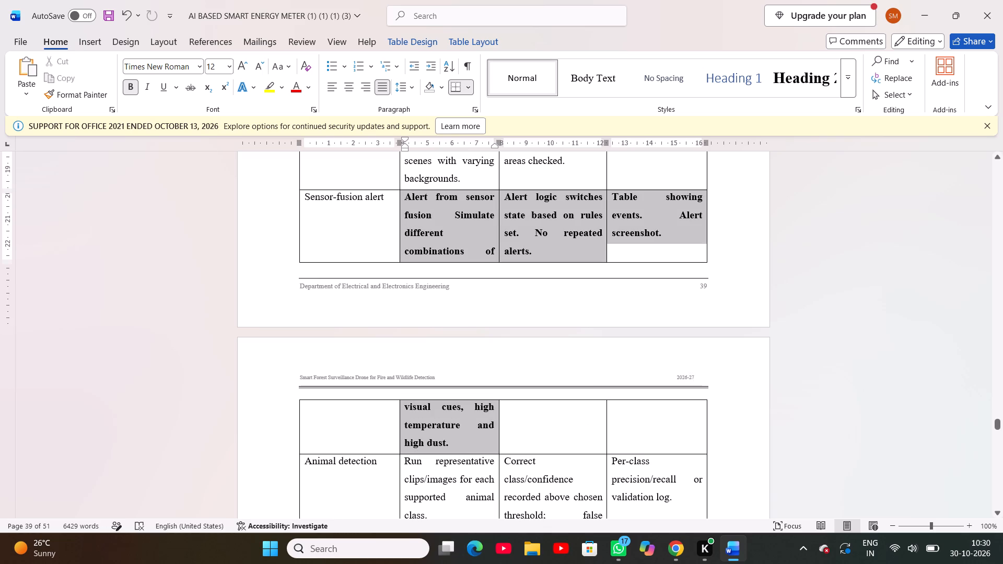
left_click_drag(663, 264, 663, 265)
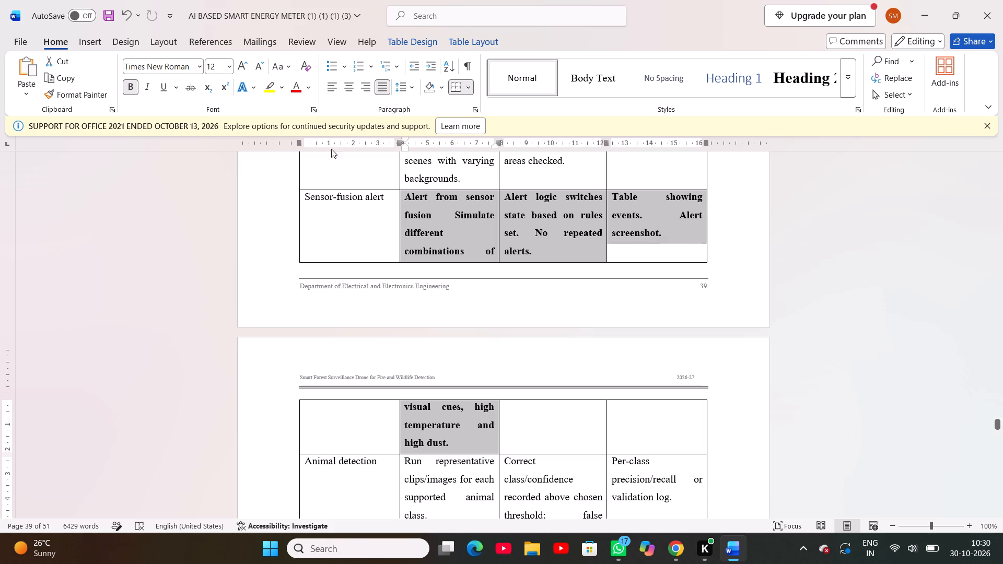
left_click(127, 91)
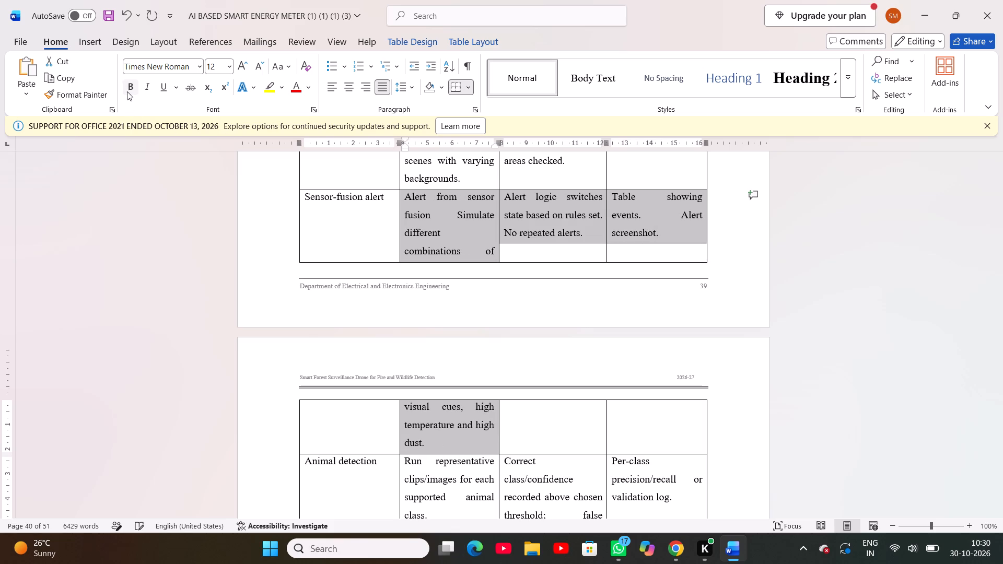
left_click(532, 239)
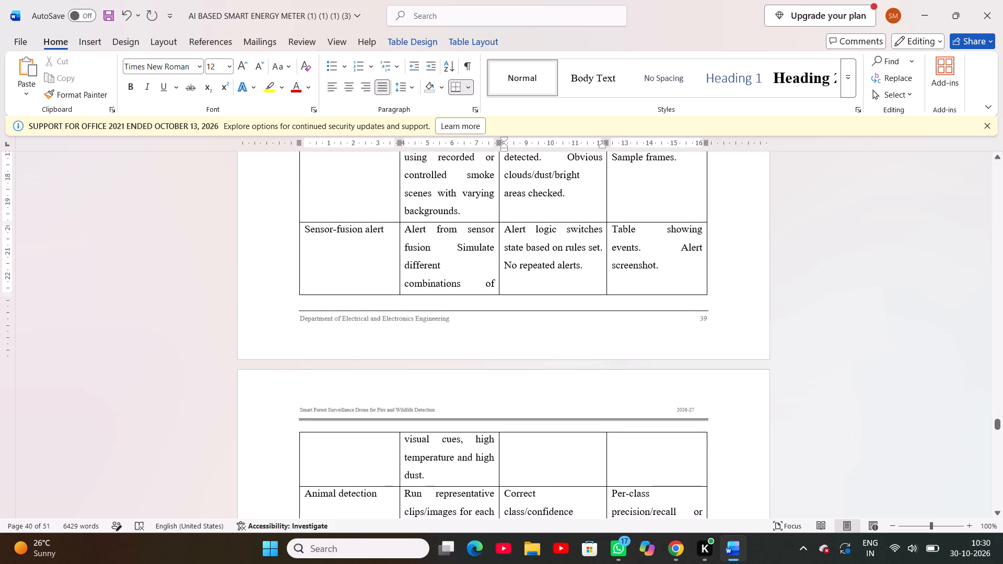
scroll(532, 239, "down", 4)
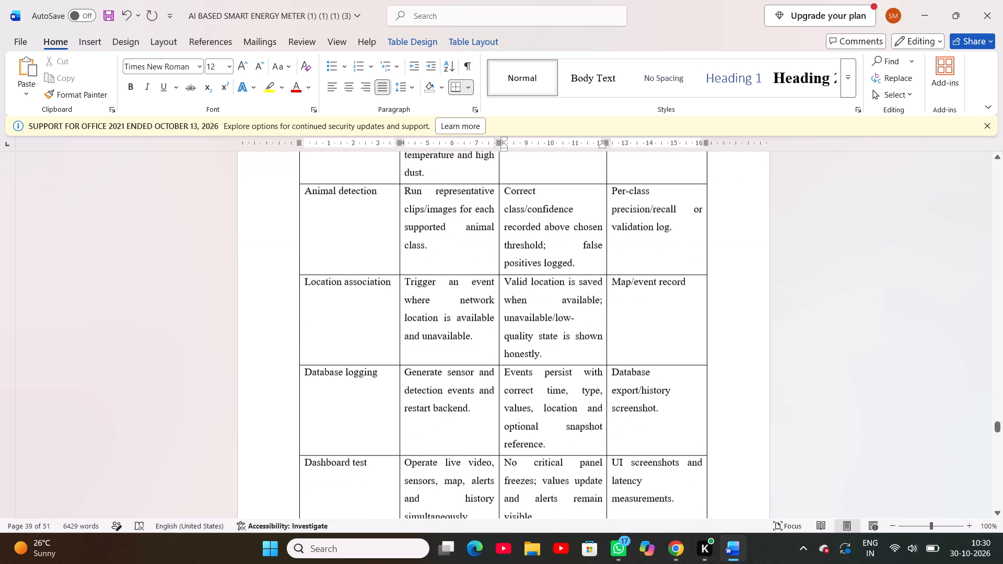
scroll(532, 239, "down", 1)
scroll(532, 239, "up", 2)
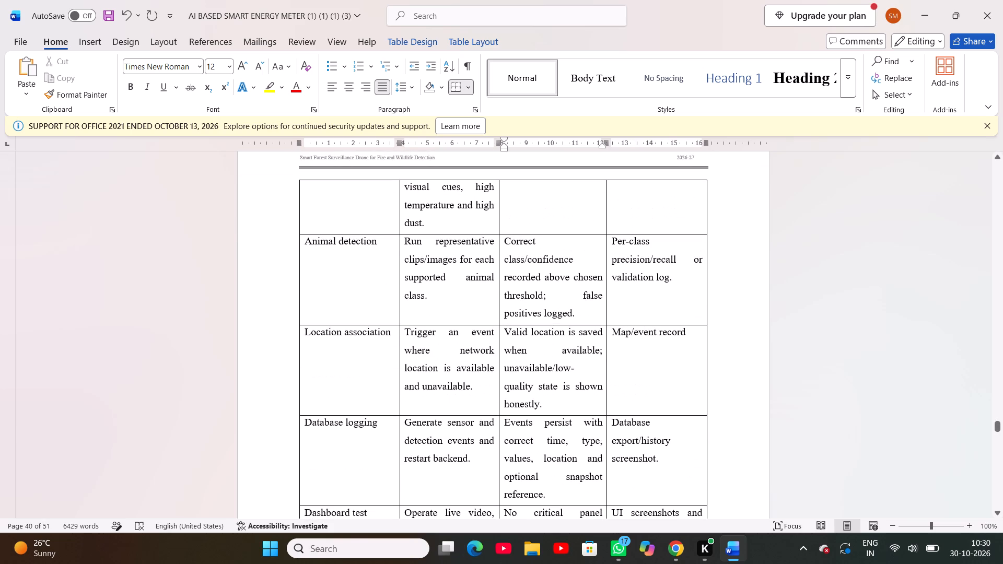
scroll(532, 239, "up", 1)
left_click_drag(306, 240, 501, 354)
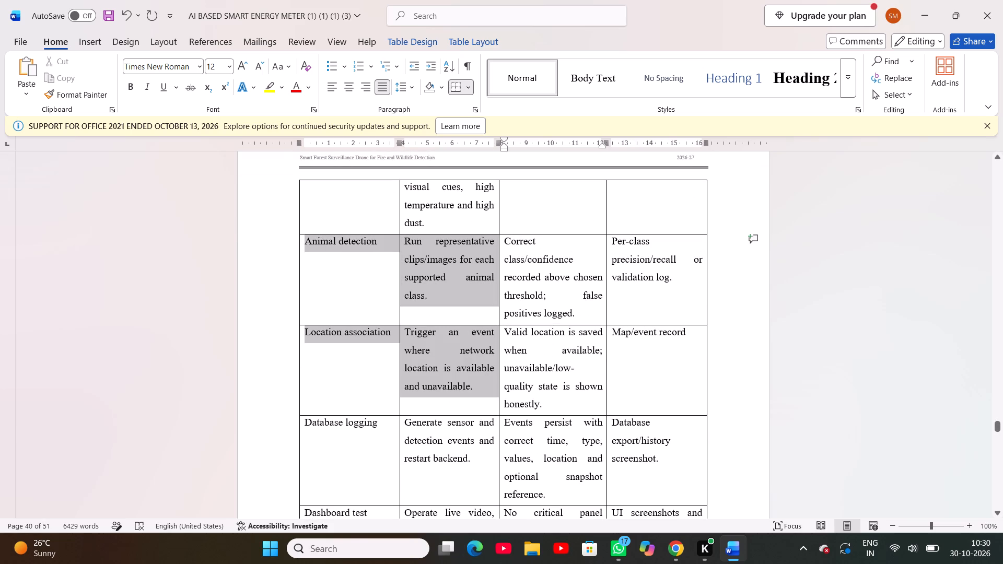
left_click_drag(501, 354, 612, 444)
scroll(505, 361, "right", 1)
scroll(576, 424, "up", 1)
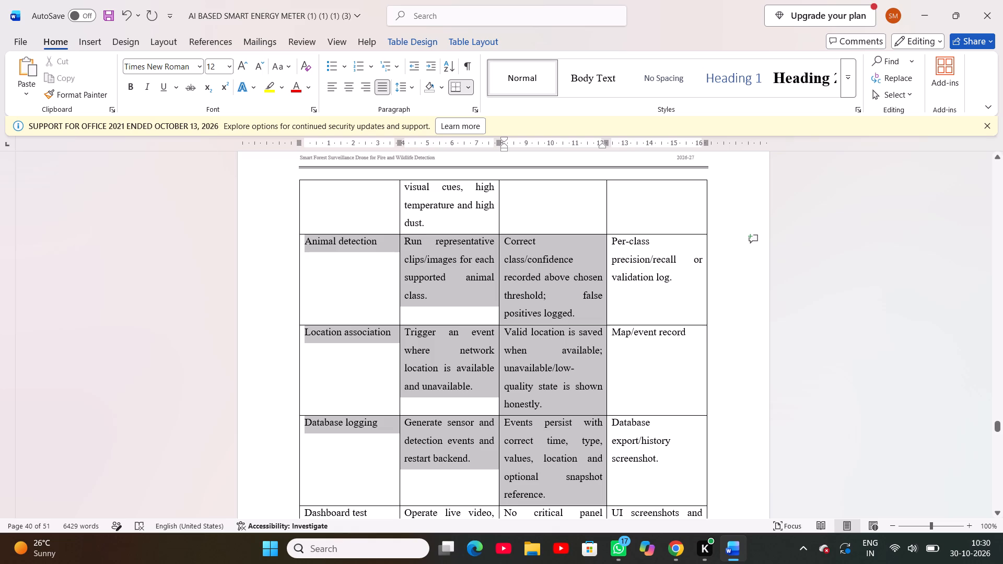
left_click_drag(612, 444, 666, 522)
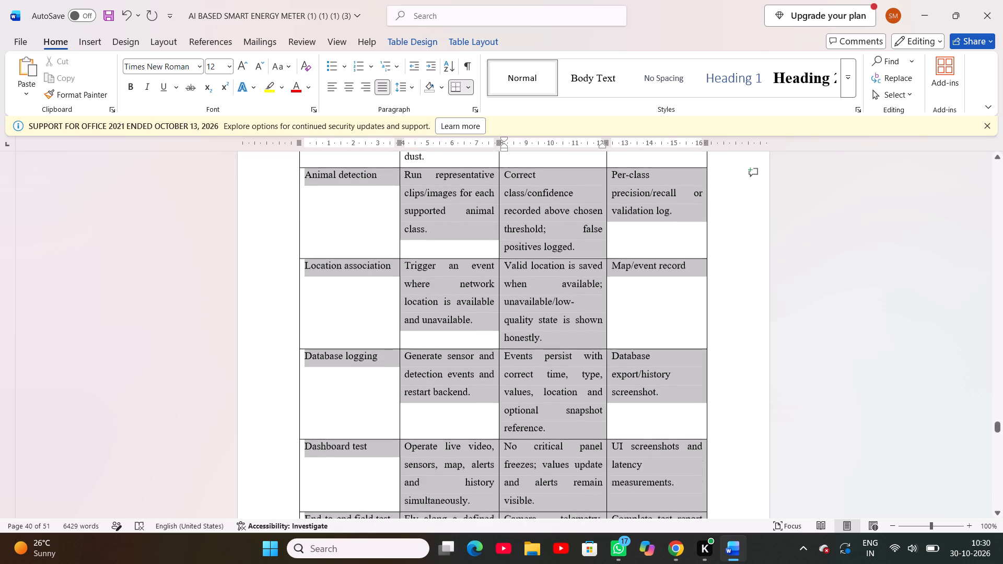
left_click_drag(666, 522, 656, 434)
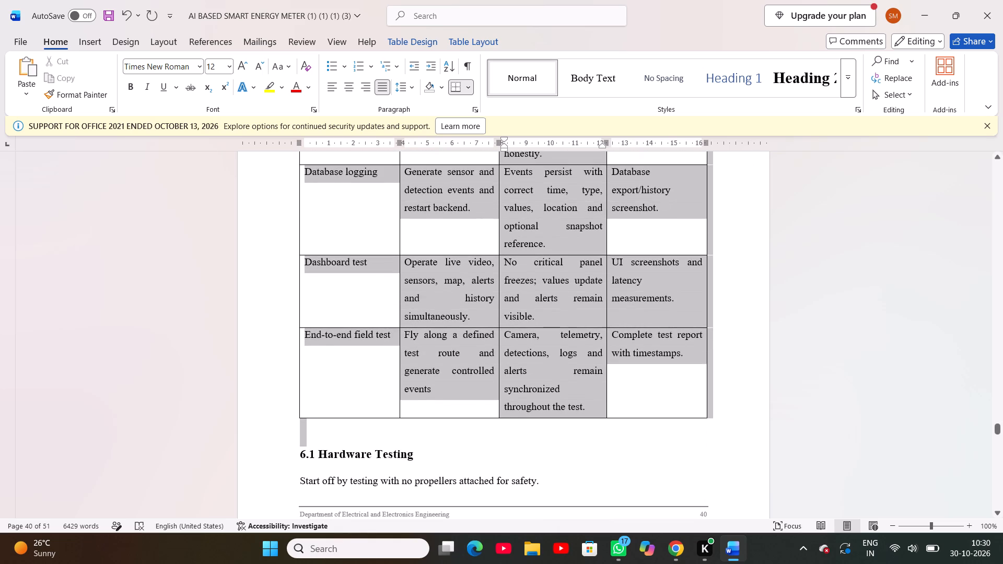
left_click_drag(656, 434, 637, 415)
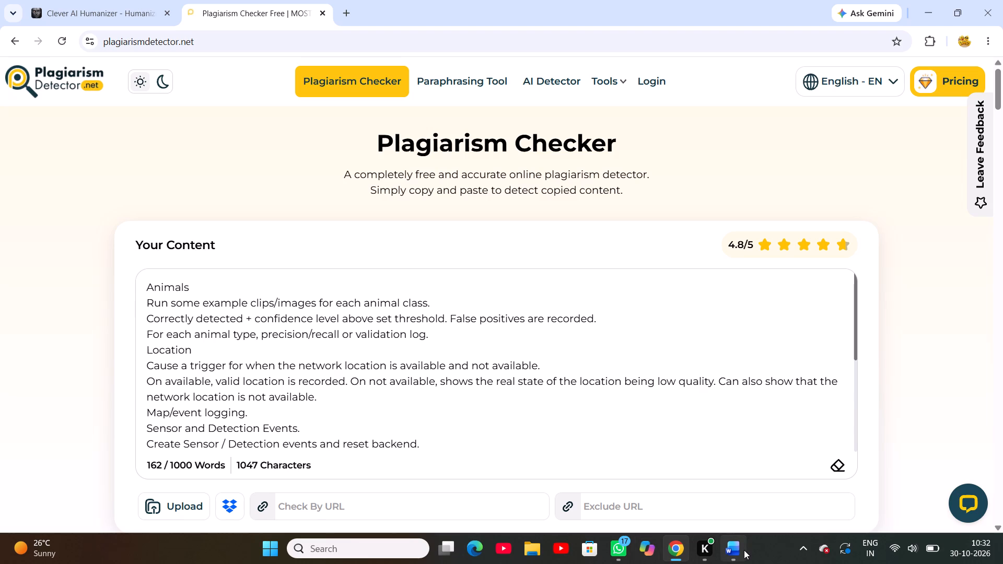
Switch to the Word document and delete the old text in the Animal detection row's second cell.
left_click(735, 493)
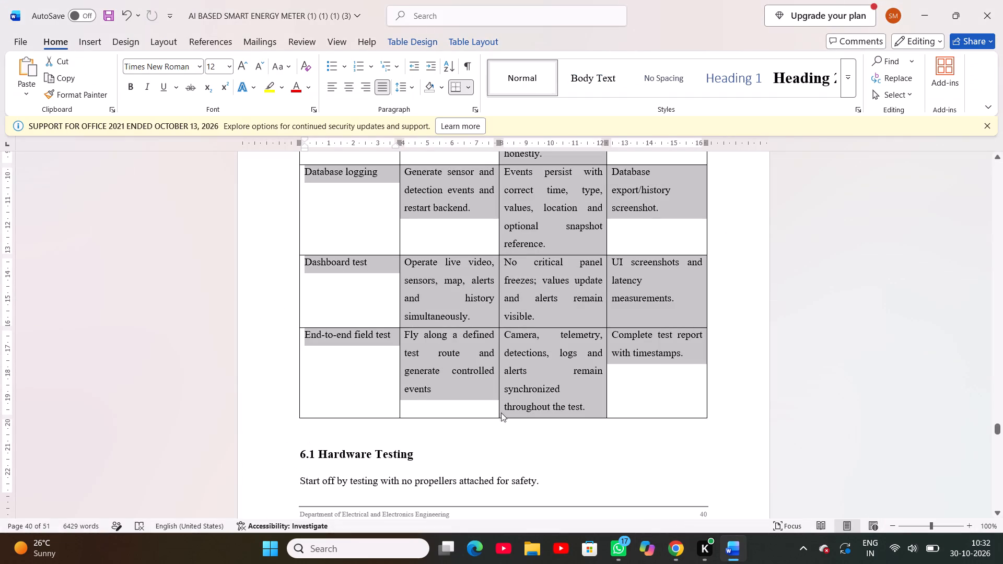
left_click(327, 375)
scroll(327, 375, "up", 2)
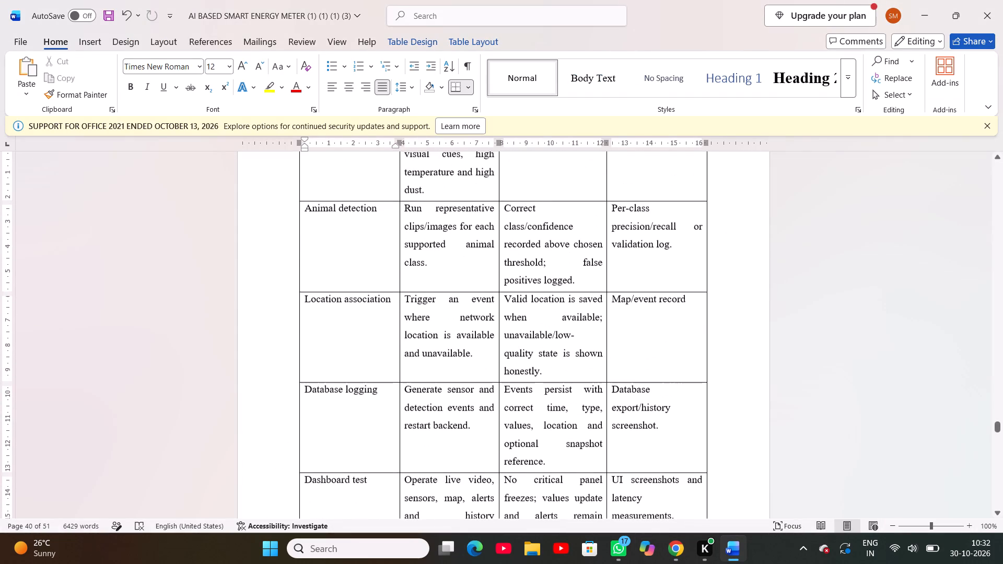
scroll(327, 375, "up", 1)
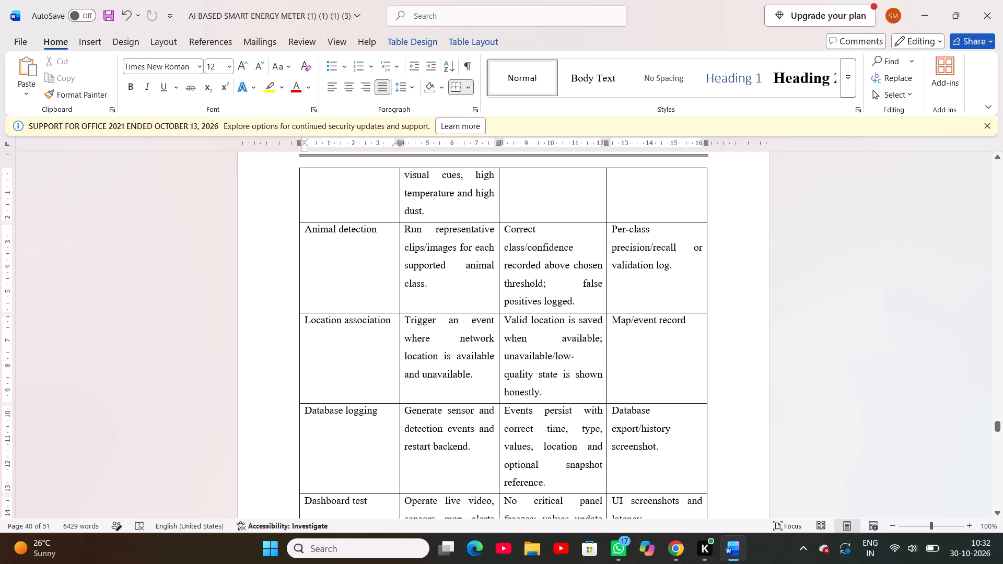
left_click_drag(405, 233, 435, 300)
key("BackSpace")
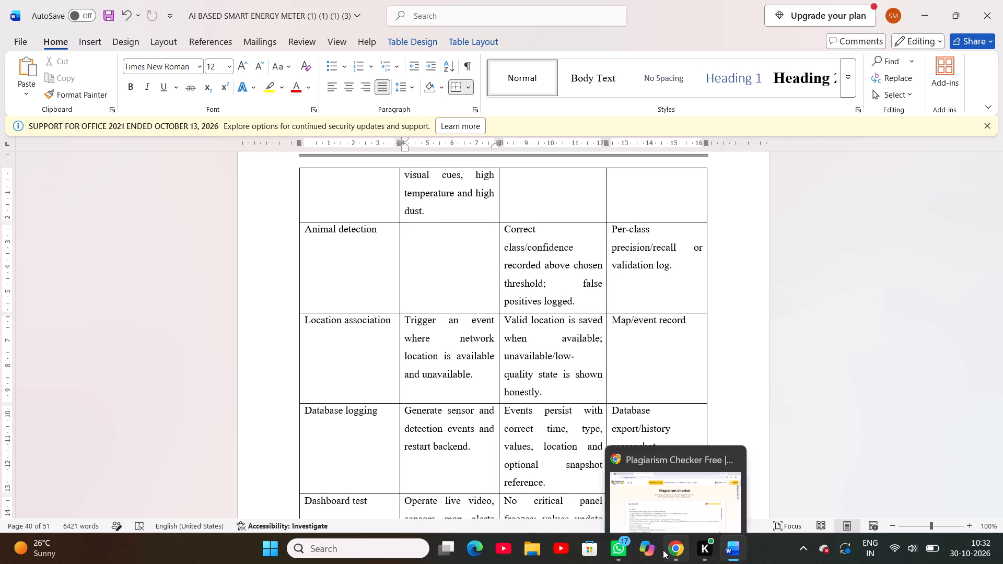
Copy the three lines under "Animals" from the Plagiarism Checker in Chrome and paste them into the Animal detection row's empty second cell in Word.
left_click(663, 500)
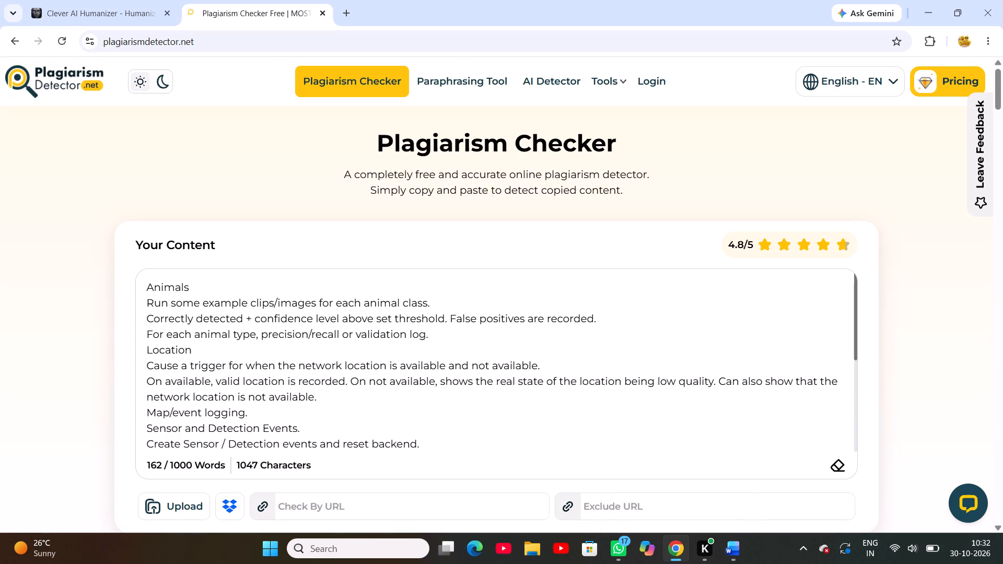
left_click_drag(148, 301, 378, 334)
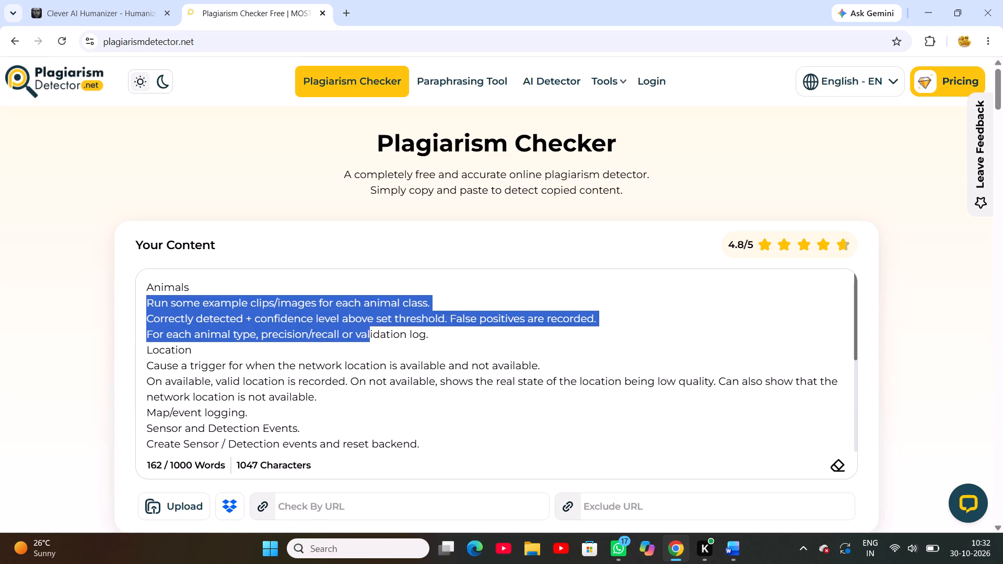
left_click_drag(378, 334, 438, 336)
right_click(438, 336)
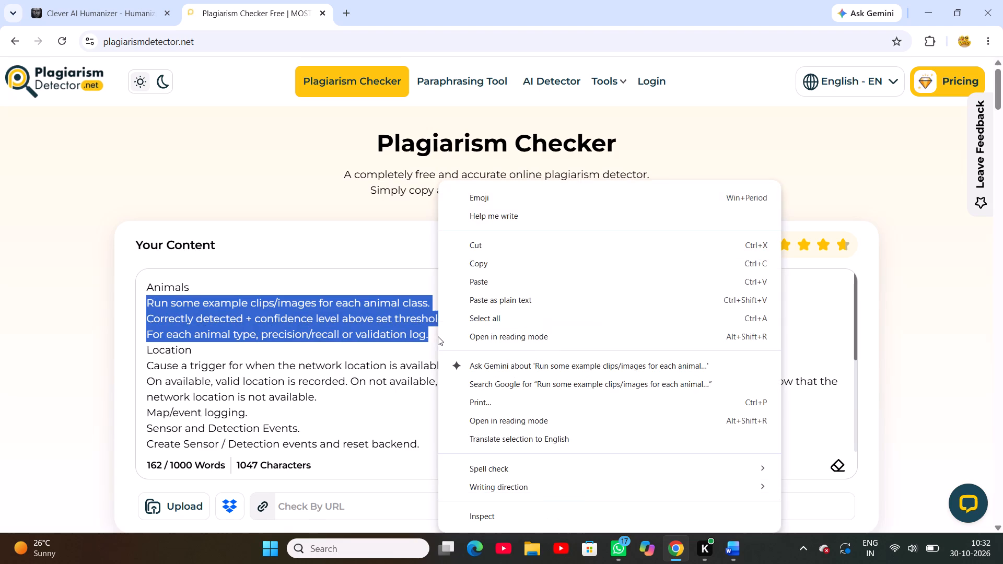
left_click(499, 264)
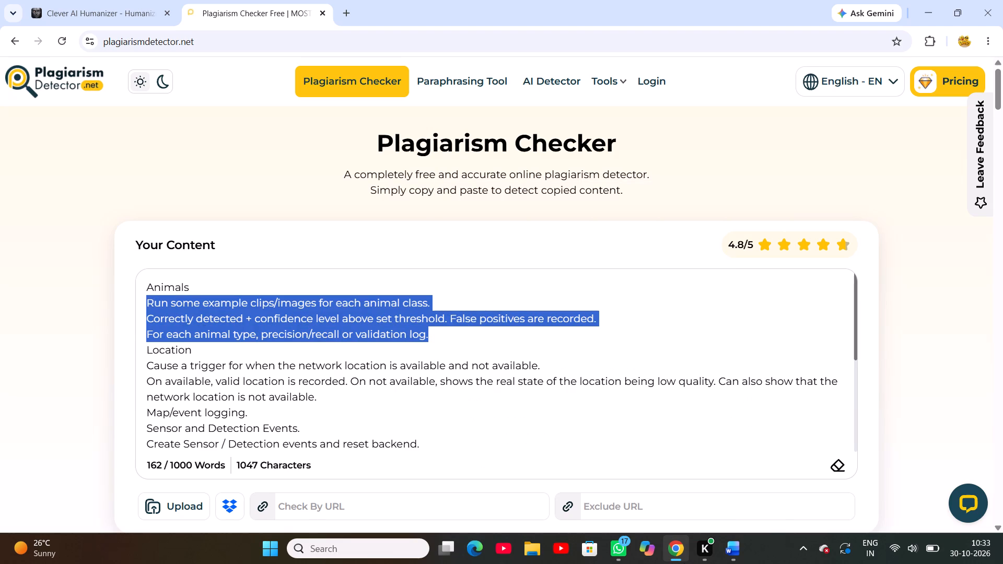
left_click(733, 511)
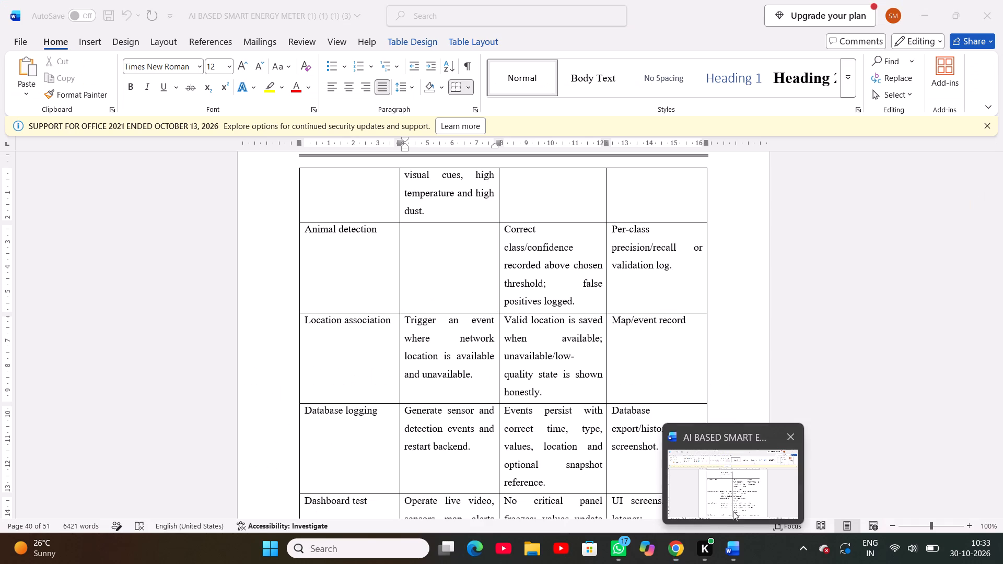
left_click(405, 230)
right_click(405, 230)
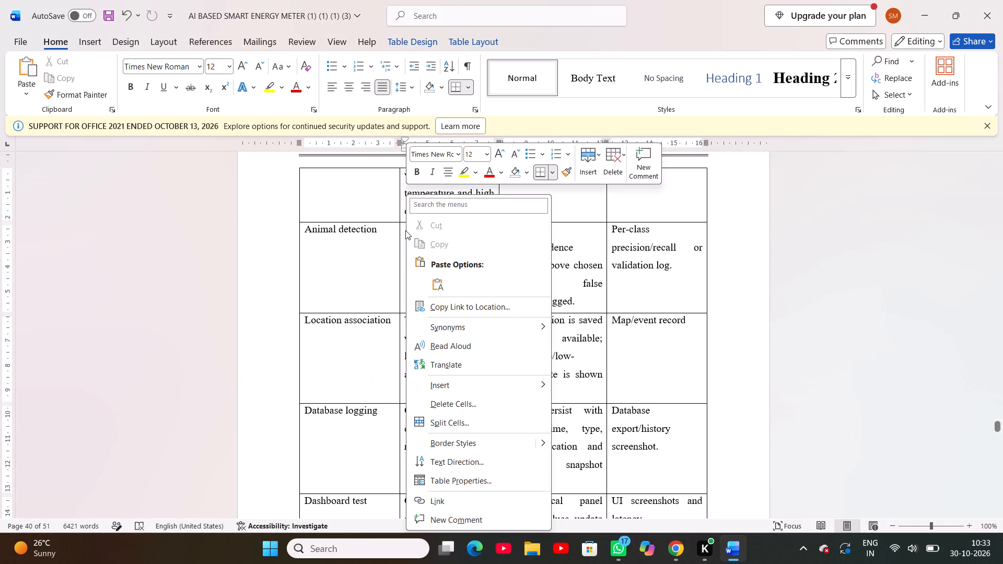
left_click(442, 286)
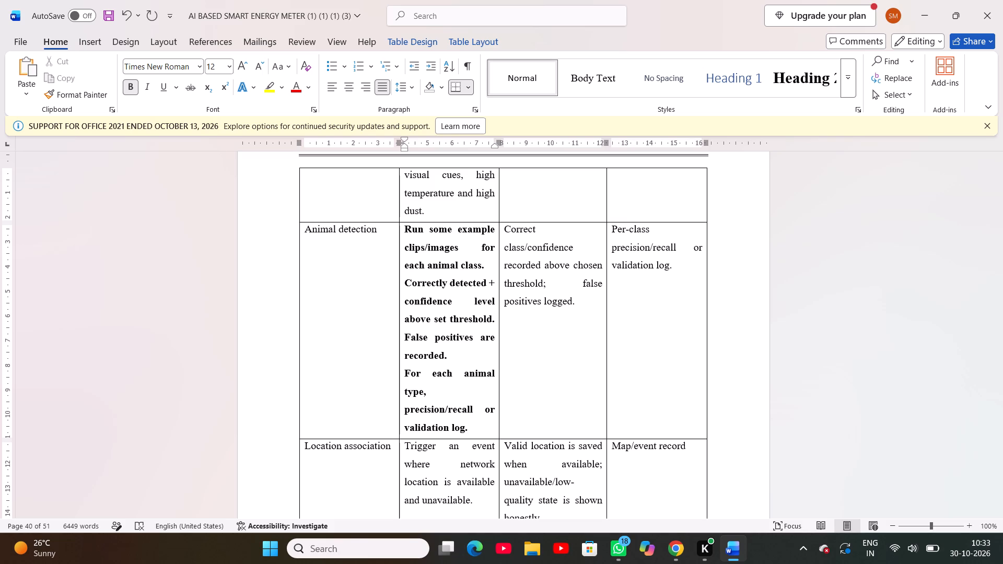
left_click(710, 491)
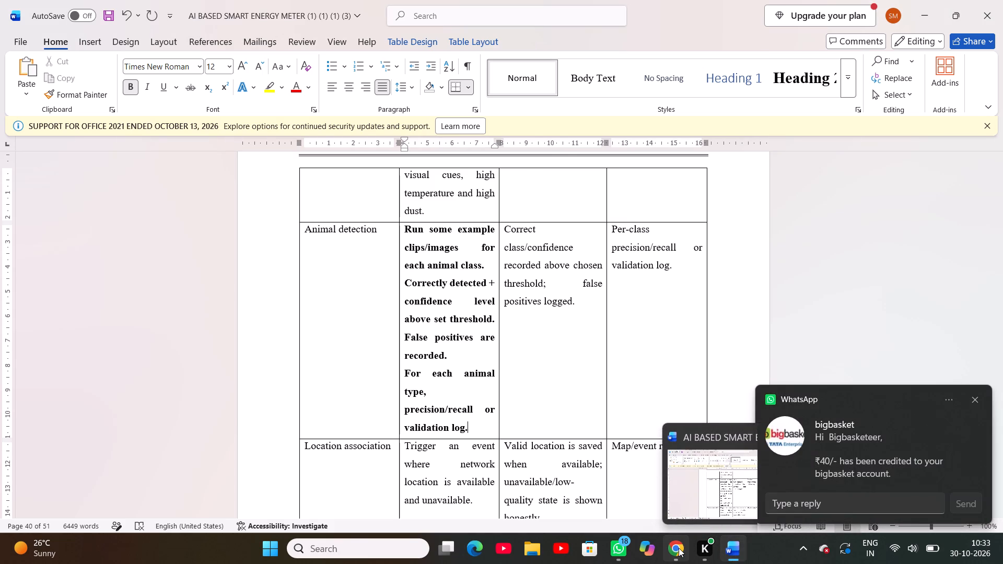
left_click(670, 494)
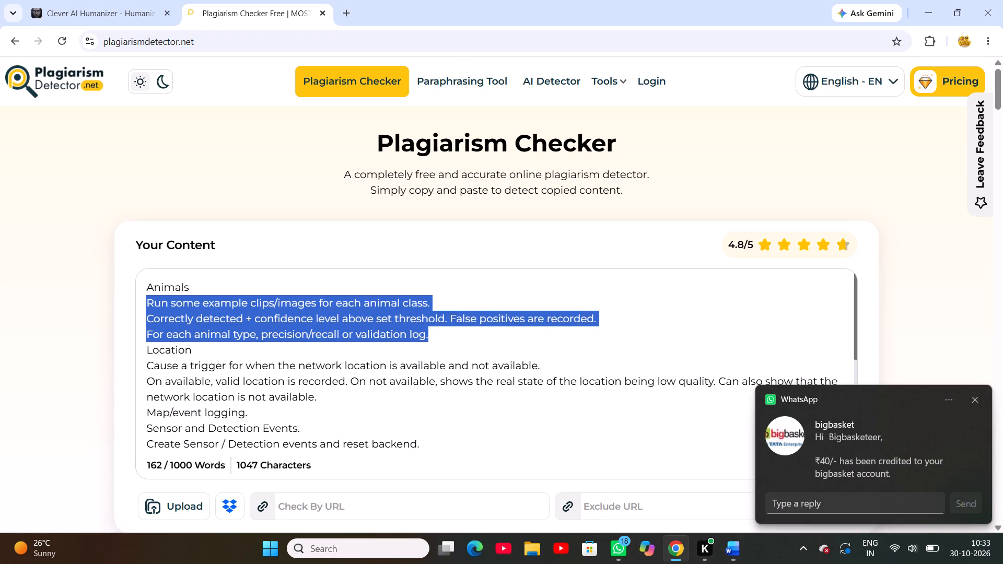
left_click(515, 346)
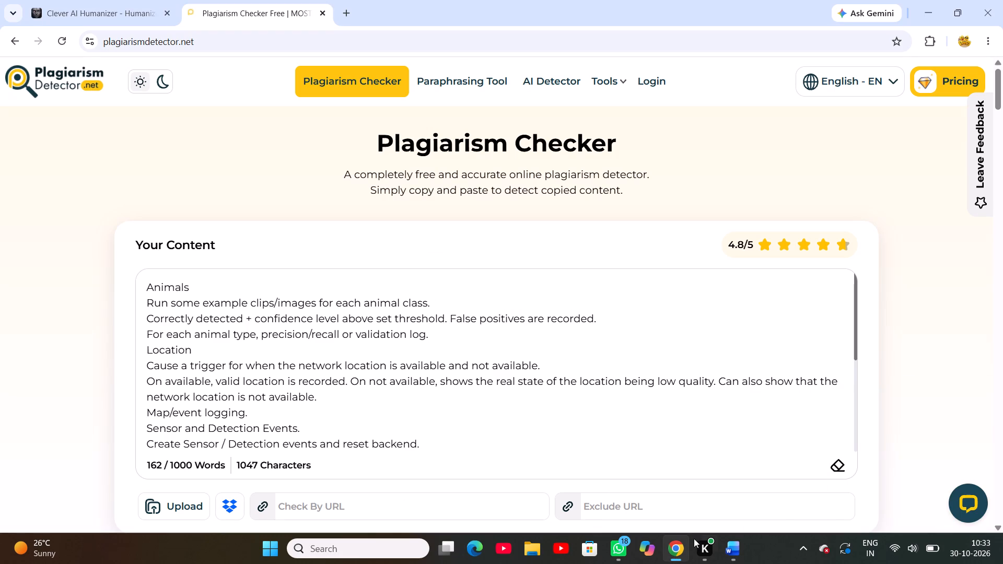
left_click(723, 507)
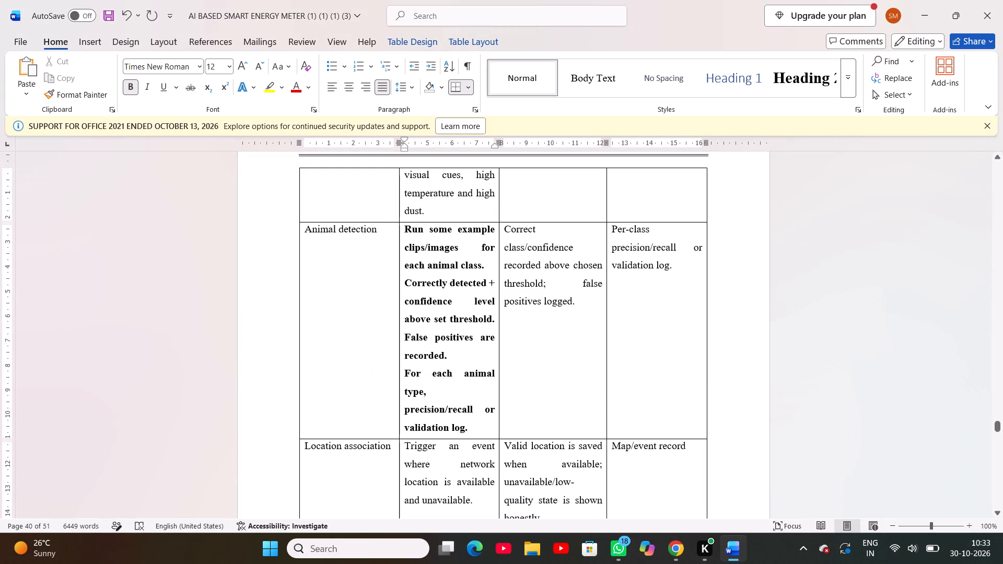
Replace the Animal detection row's third-cell text with a copy of "Correctly detected + confidence level above set threshold. False positives are recorded." from its second cell.
left_click_drag(405, 281, 456, 356)
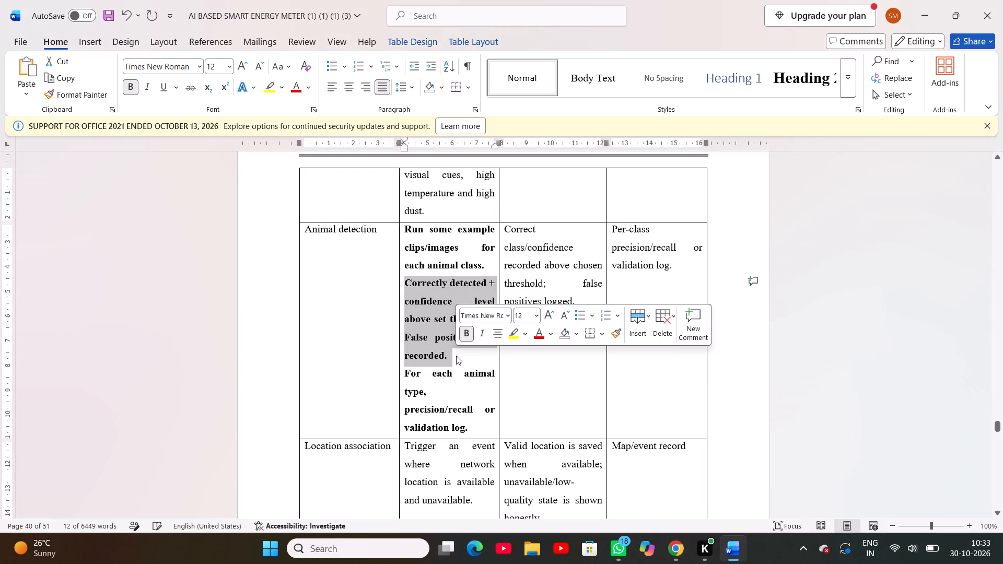
right_click(456, 356)
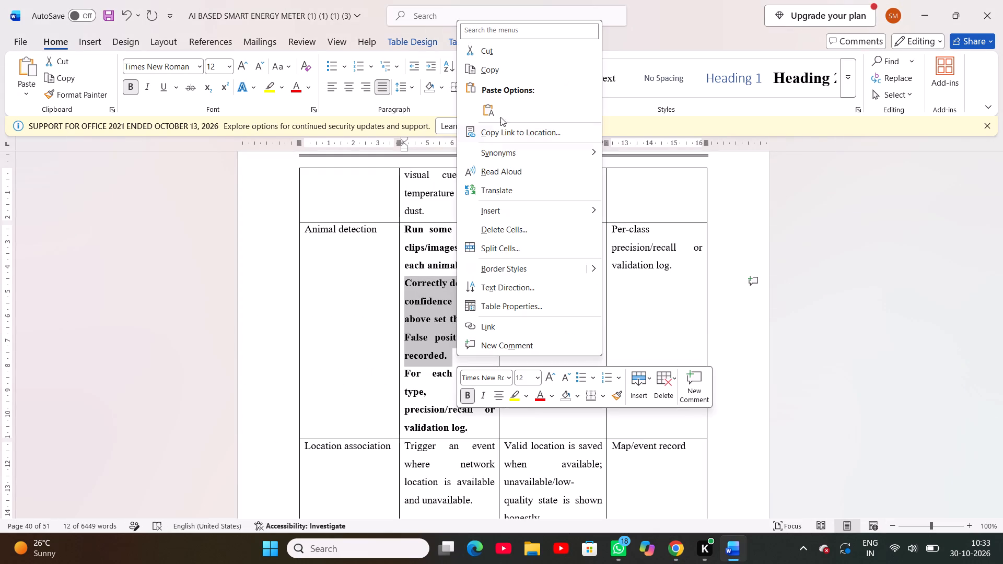
left_click(497, 70)
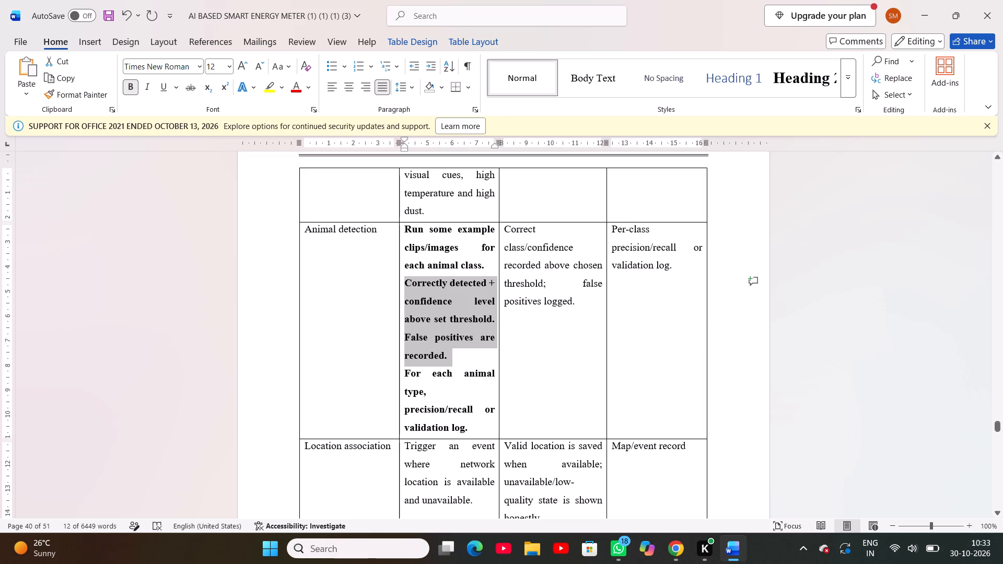
left_click(559, 393)
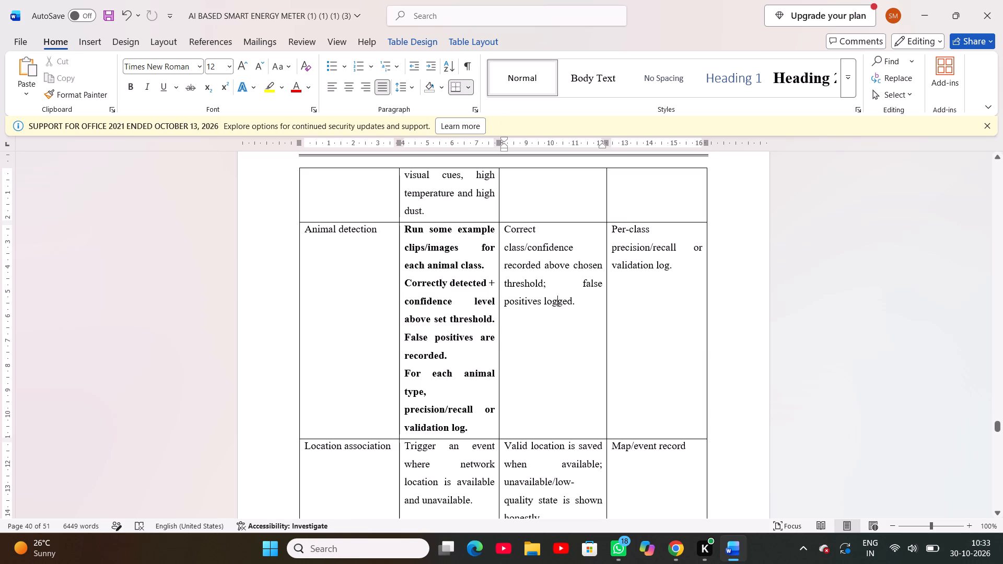
left_click_drag(505, 230, 572, 303)
key("BackSpace")
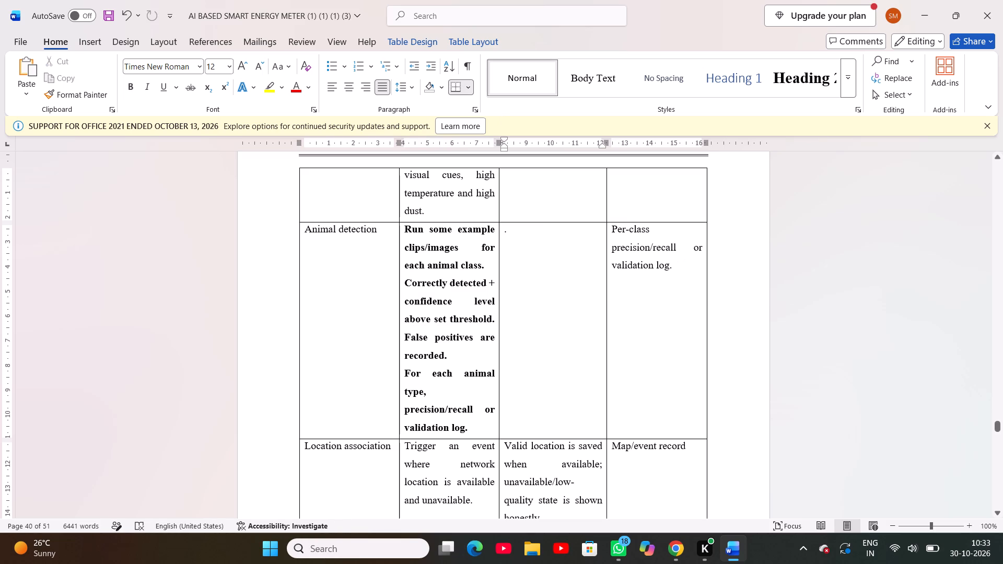
left_click(516, 234)
key("BackSpace")
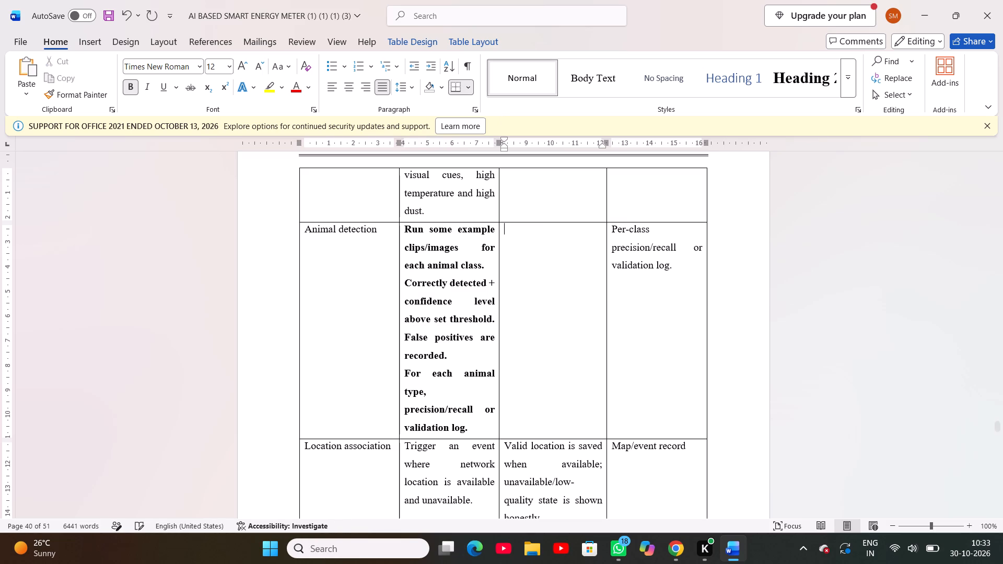
left_click(506, 231)
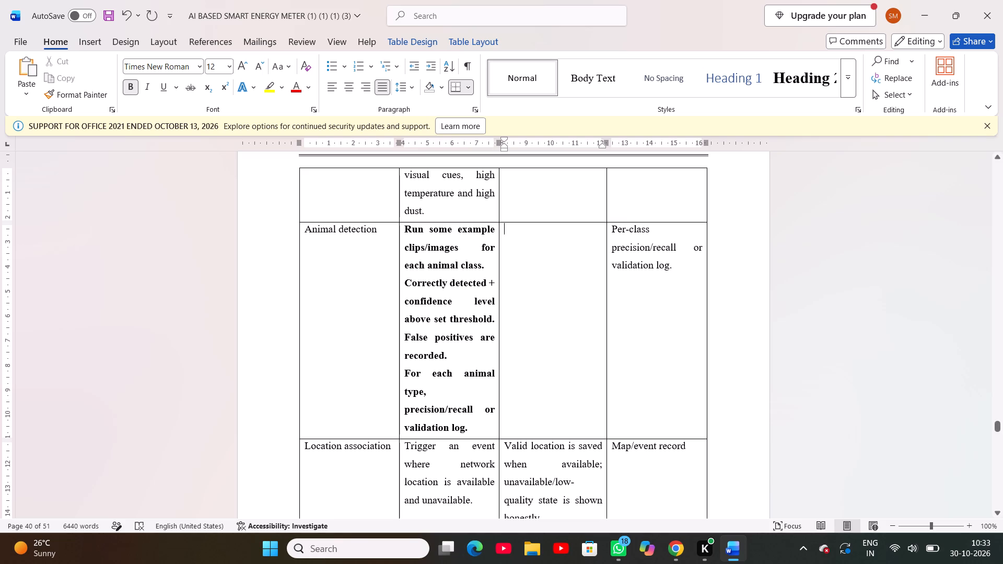
right_click(506, 231)
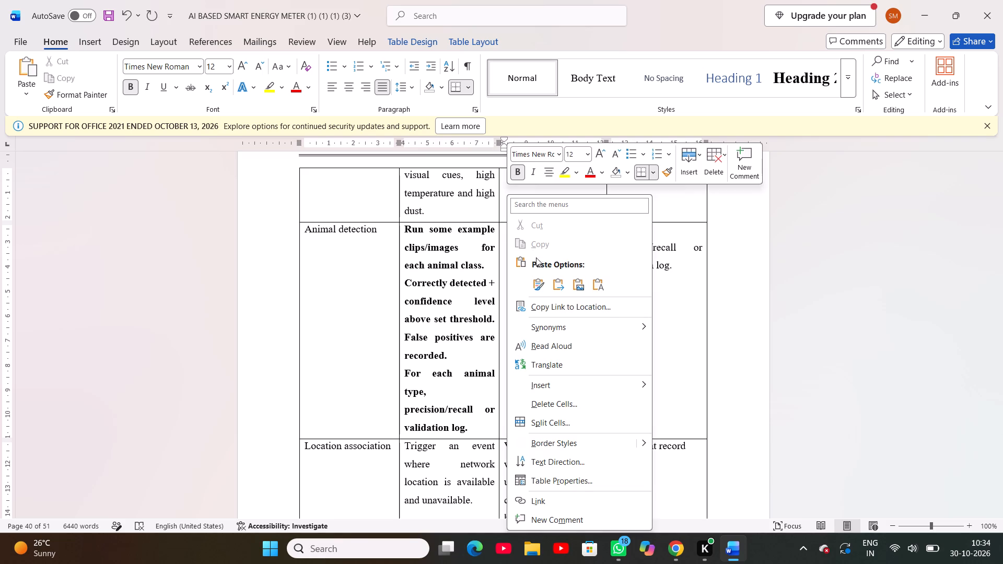
left_click(538, 276)
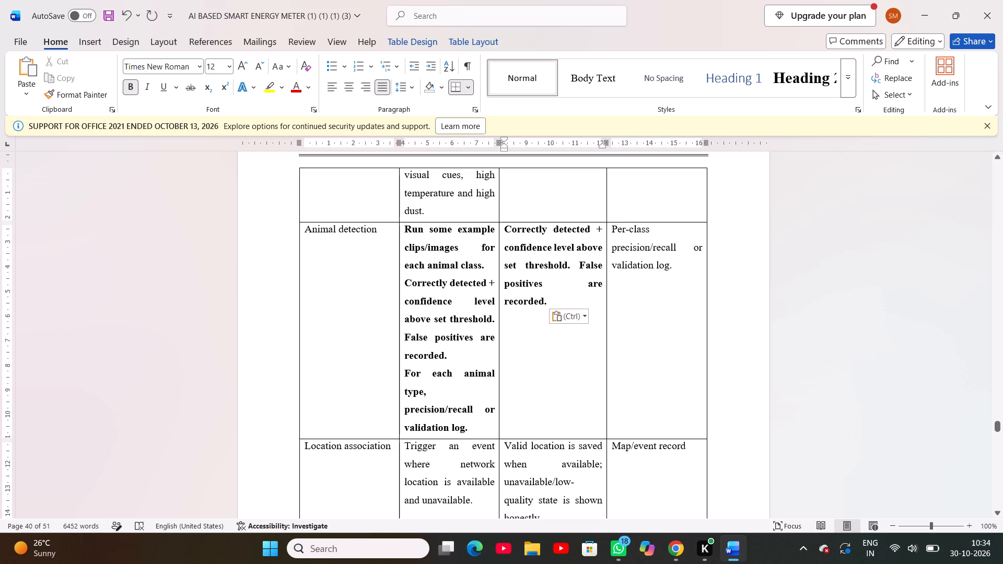
Replace the Animal detection row's fourth-cell text with a copy of "For each animal type, precision/recall or validation log." from its second cell.
left_click_drag(406, 374, 455, 411)
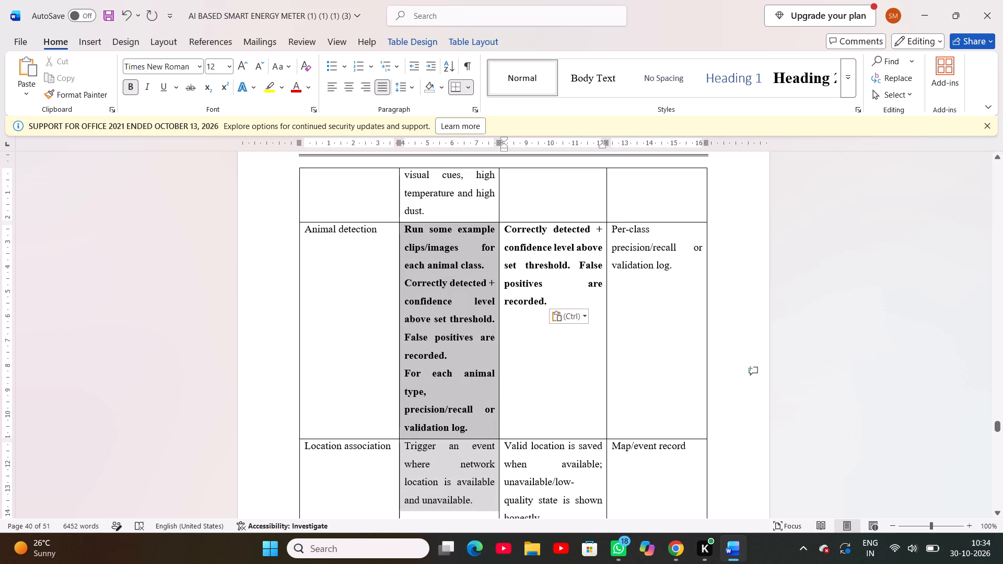
left_click_drag(455, 411, 449, 408)
left_click(564, 233)
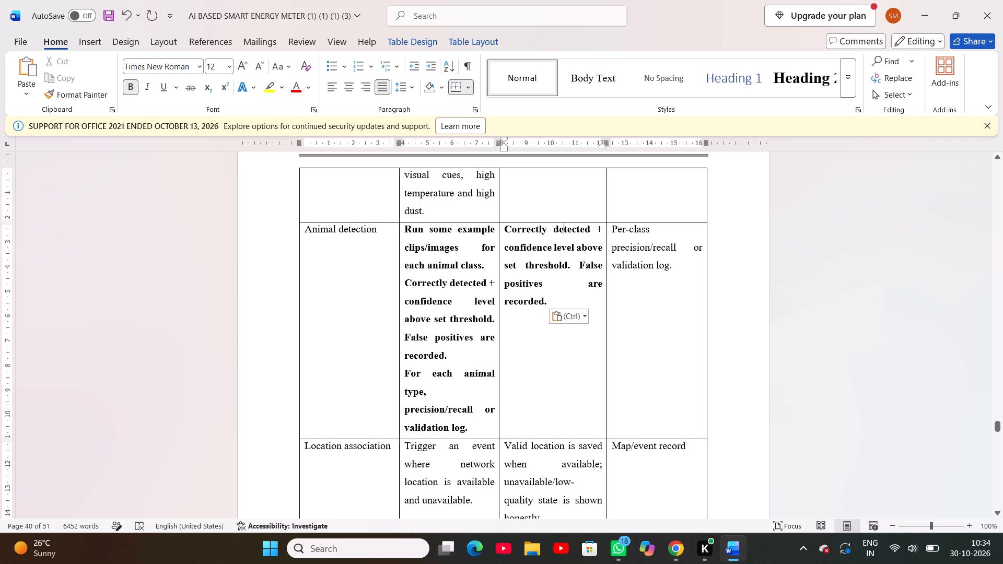
left_click_drag(406, 371, 463, 467)
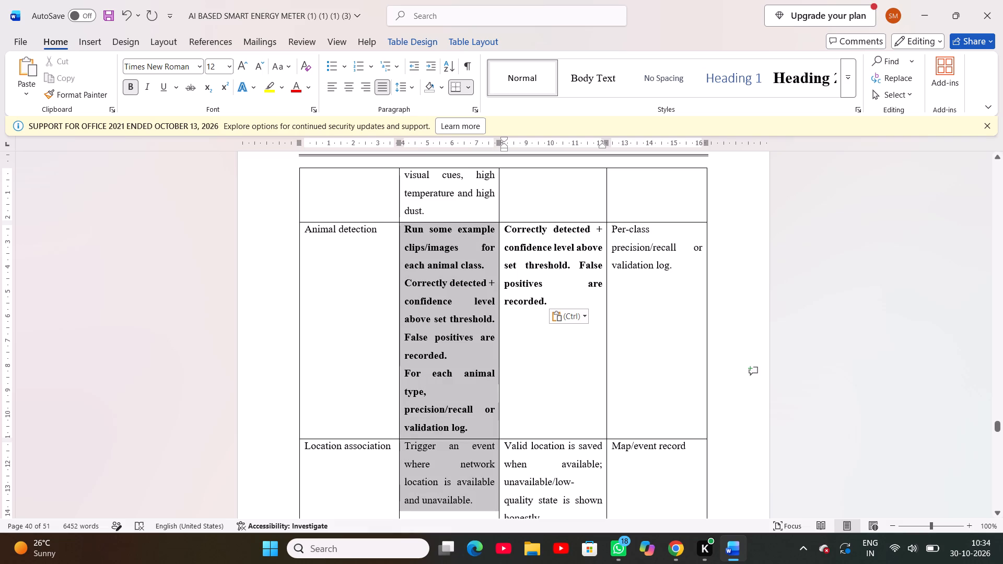
left_click_drag(463, 467, 448, 425)
left_click(531, 290)
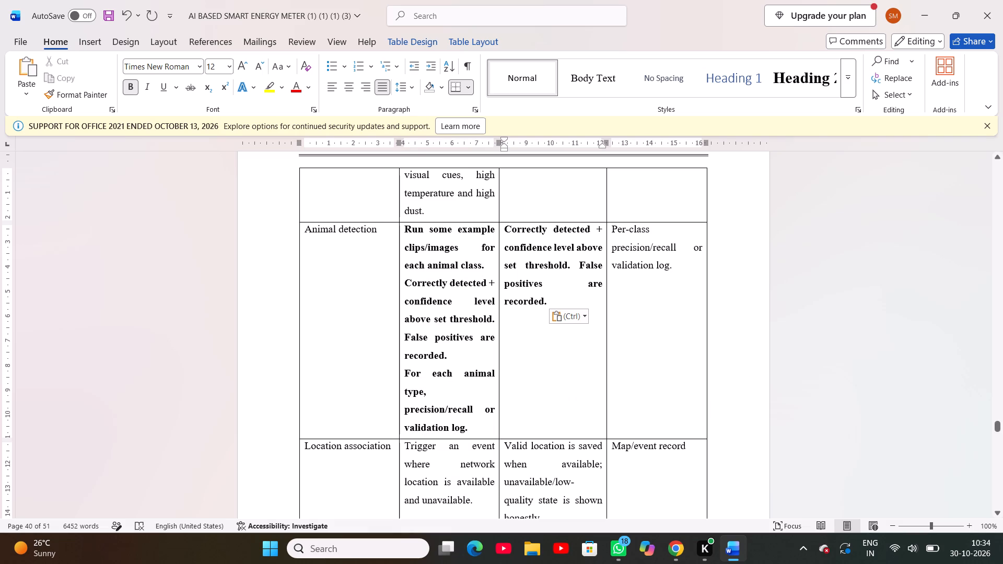
left_click_drag(406, 376, 436, 410)
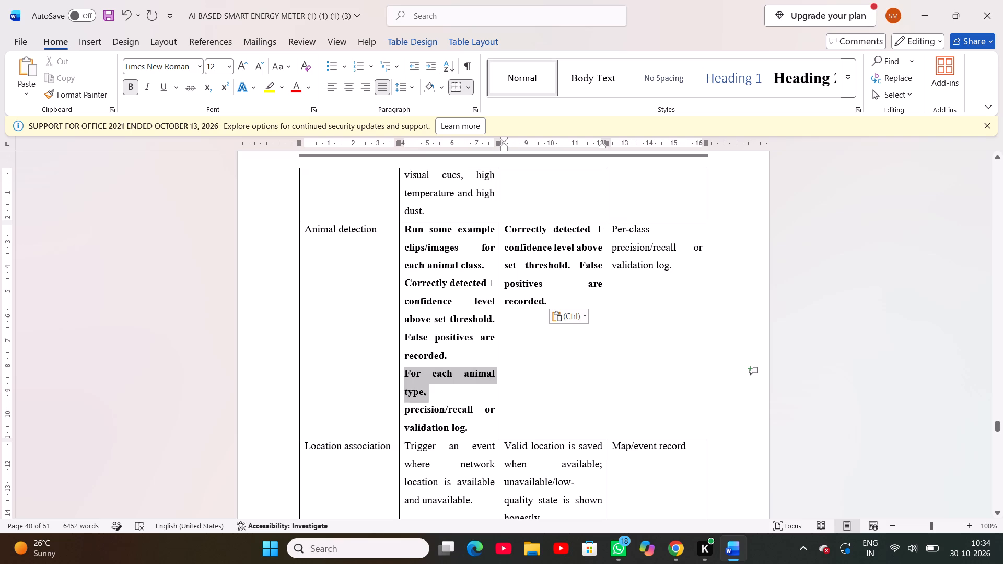
left_click_drag(436, 410, 466, 430)
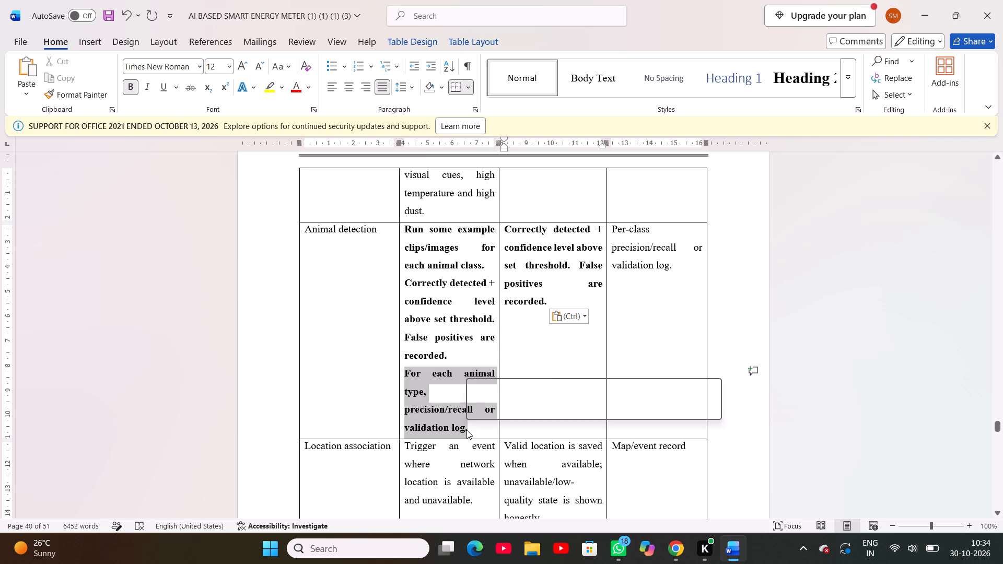
right_click(466, 430)
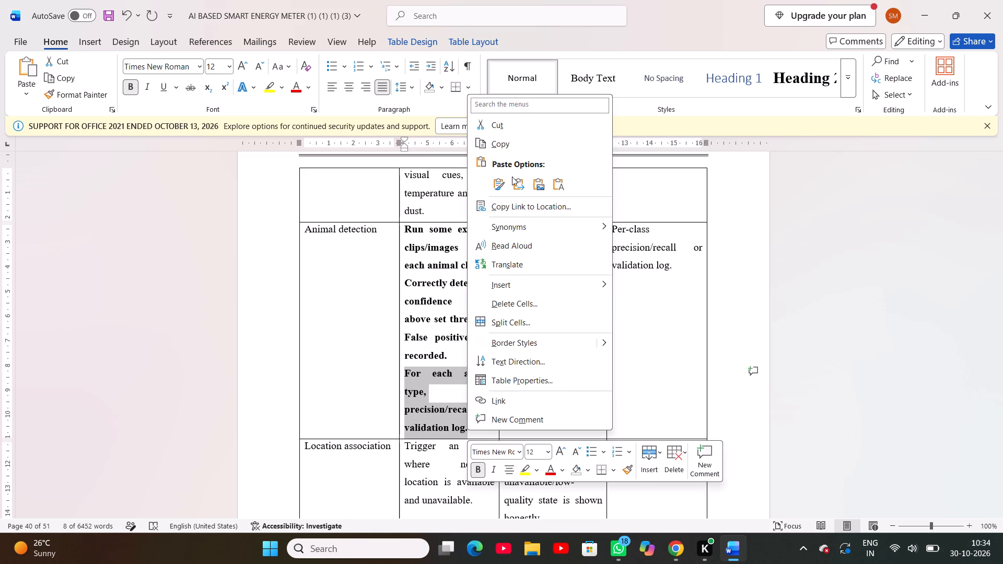
left_click(512, 148)
left_click(512, 148)
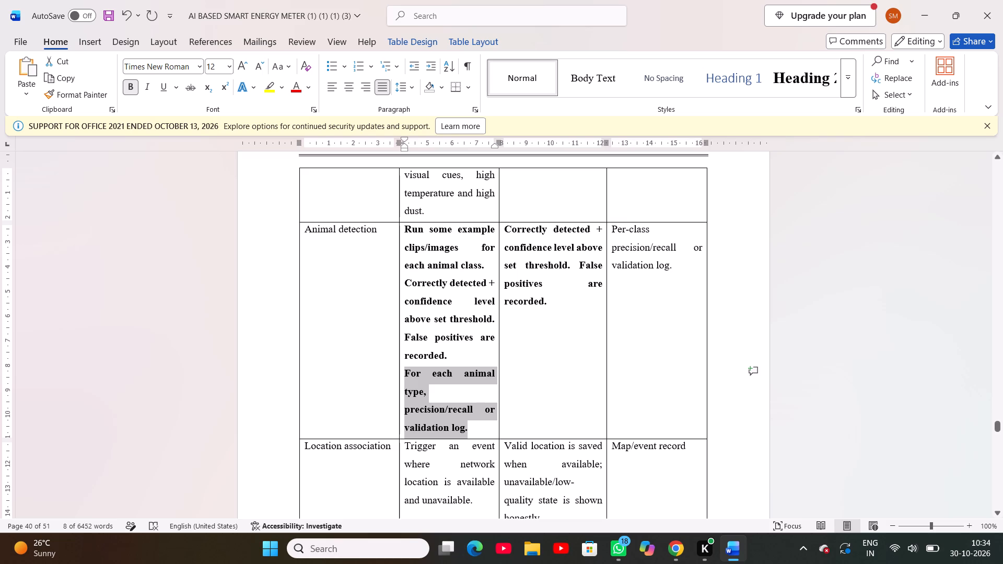
left_click_drag(614, 228, 701, 266)
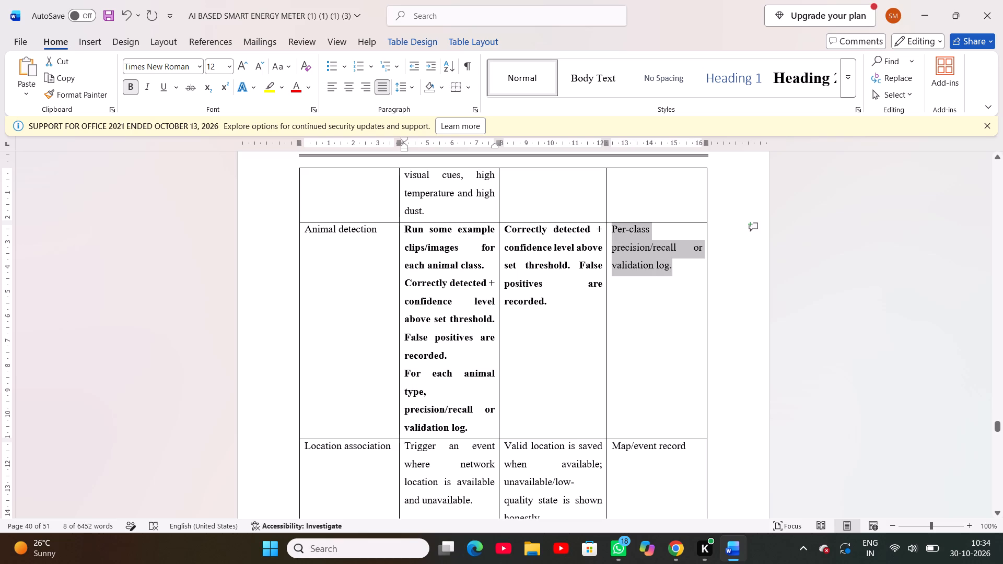
left_click_drag(701, 266, 628, 278)
left_click(579, 272)
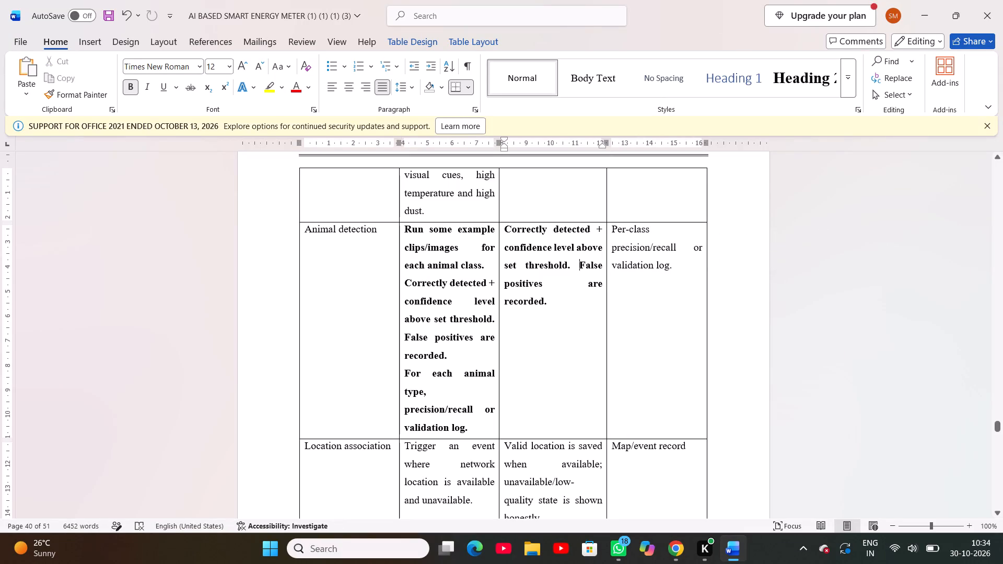
left_click_drag(614, 229, 668, 265)
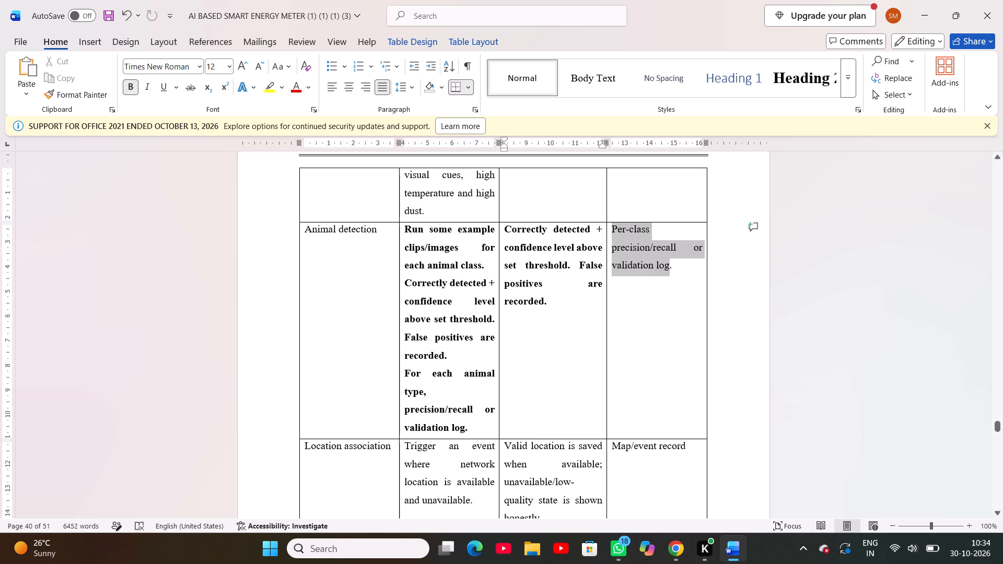
left_click_drag(668, 265, 672, 267)
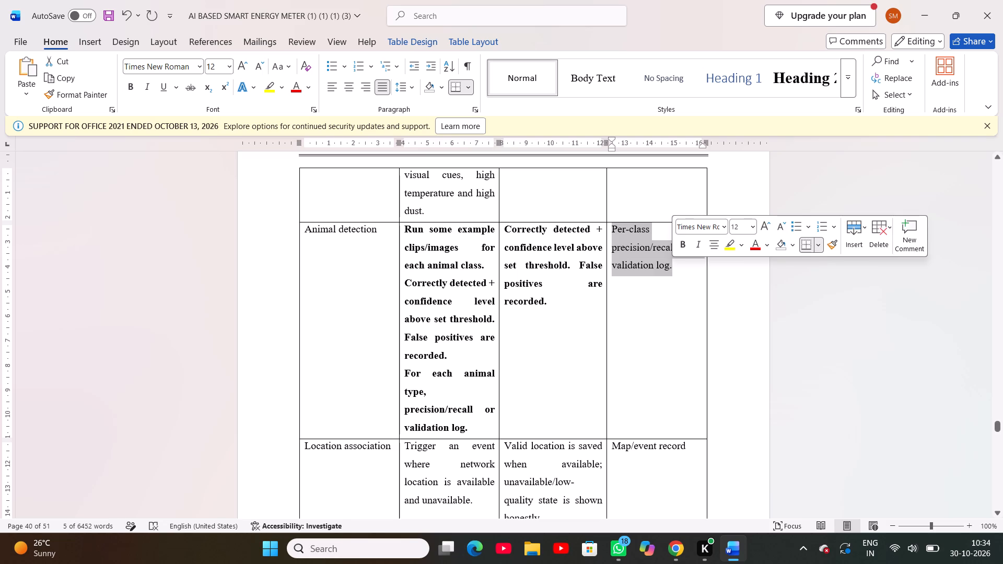
key("BackSpace")
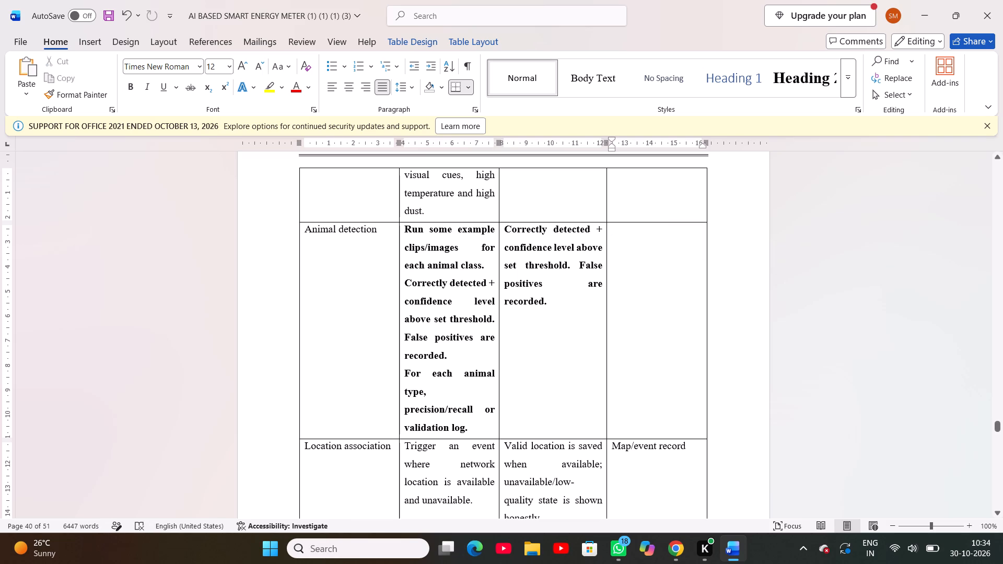
left_click(613, 230)
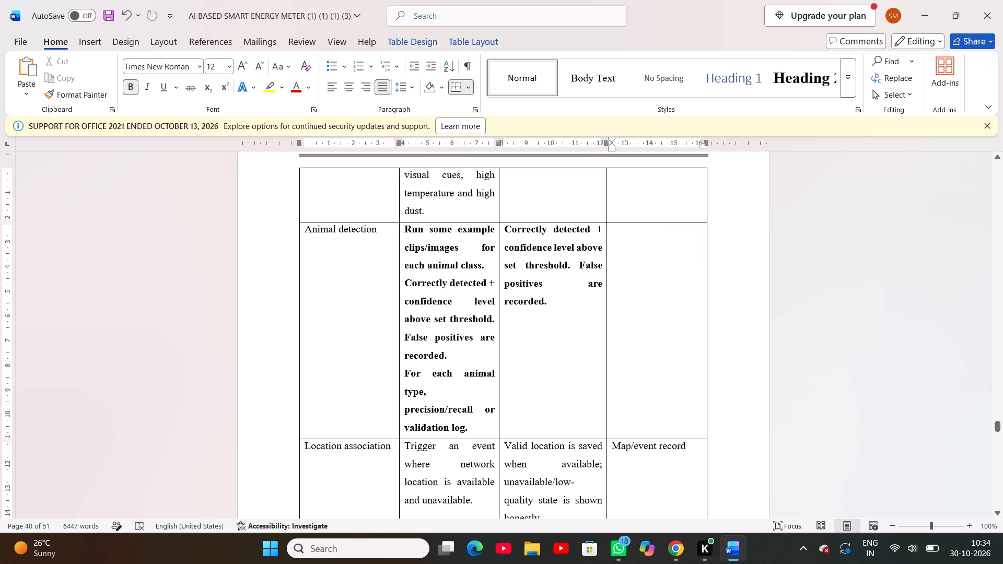
right_click(613, 230)
left_click(648, 281)
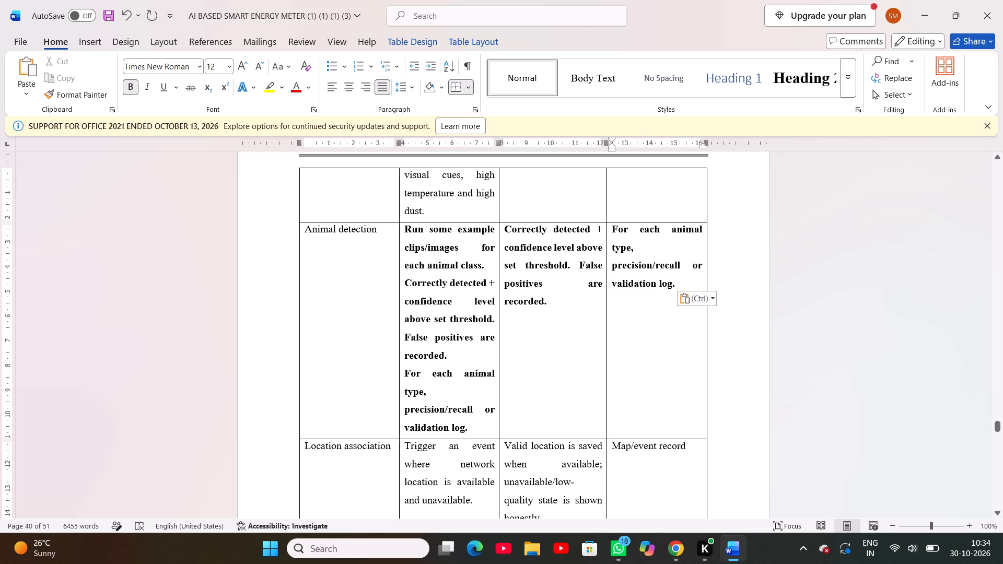
Delete everything after "Run some example clips/images for each animal class." from the Animal detection row's second cell.
left_click_drag(406, 283, 461, 399)
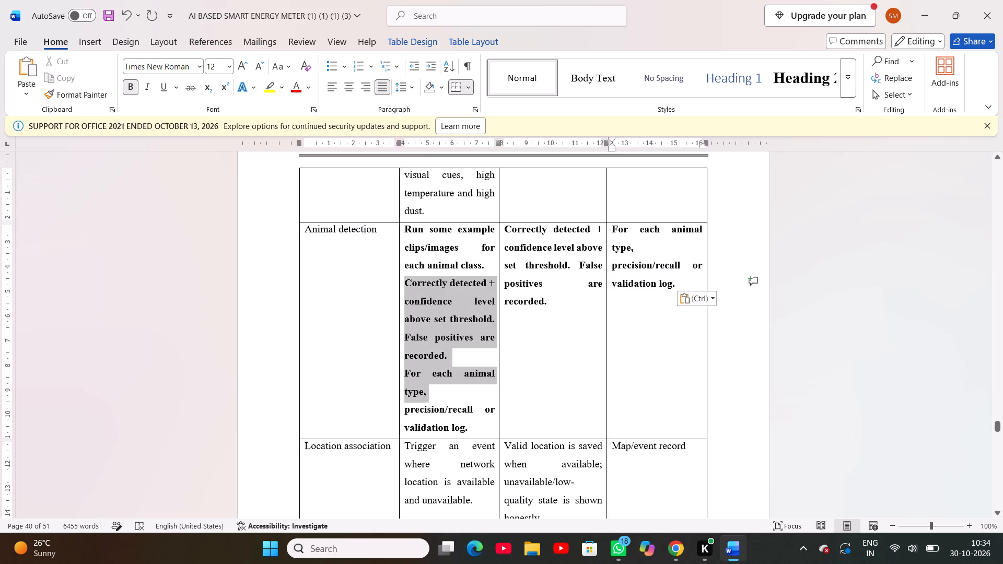
left_click_drag(461, 399, 455, 354)
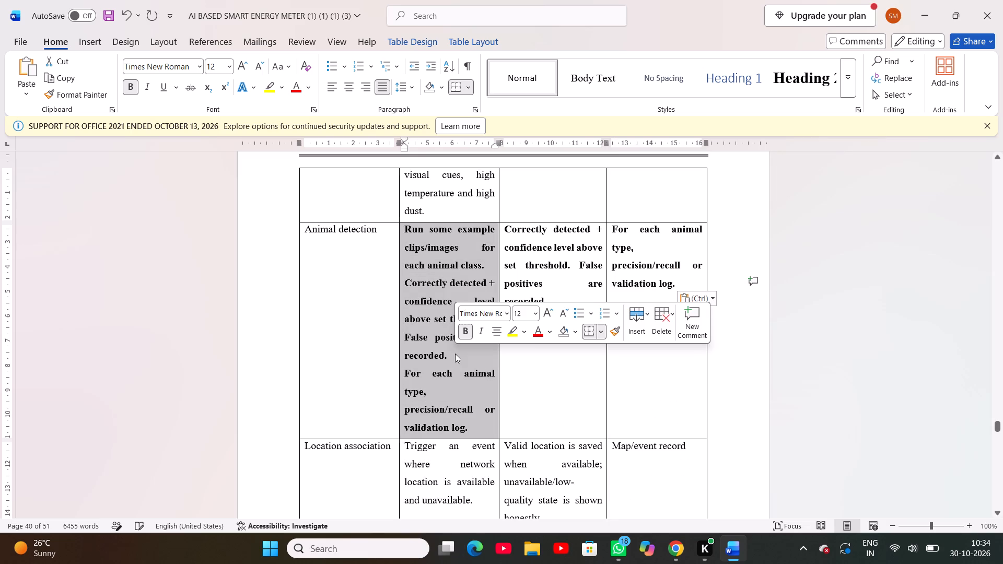
left_click(548, 245)
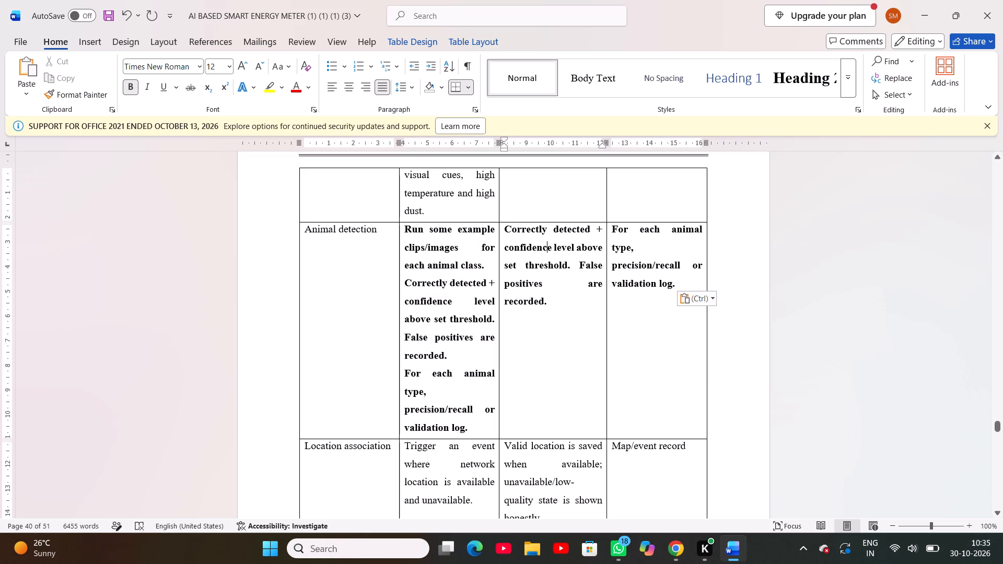
left_click_drag(405, 283, 446, 393)
left_click(395, 310)
left_click_drag(406, 283, 452, 402)
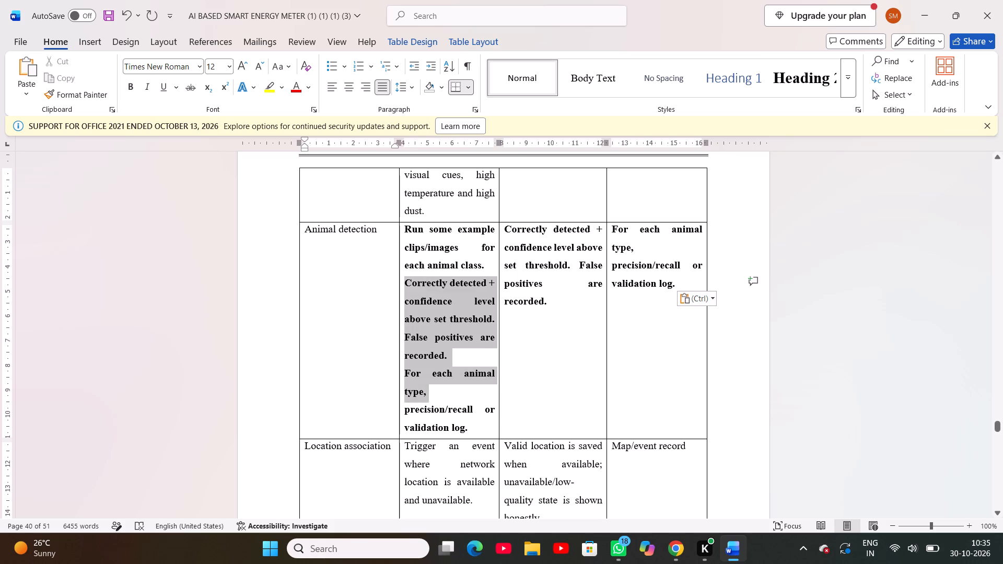
left_click_drag(452, 402, 447, 419)
left_click(364, 363)
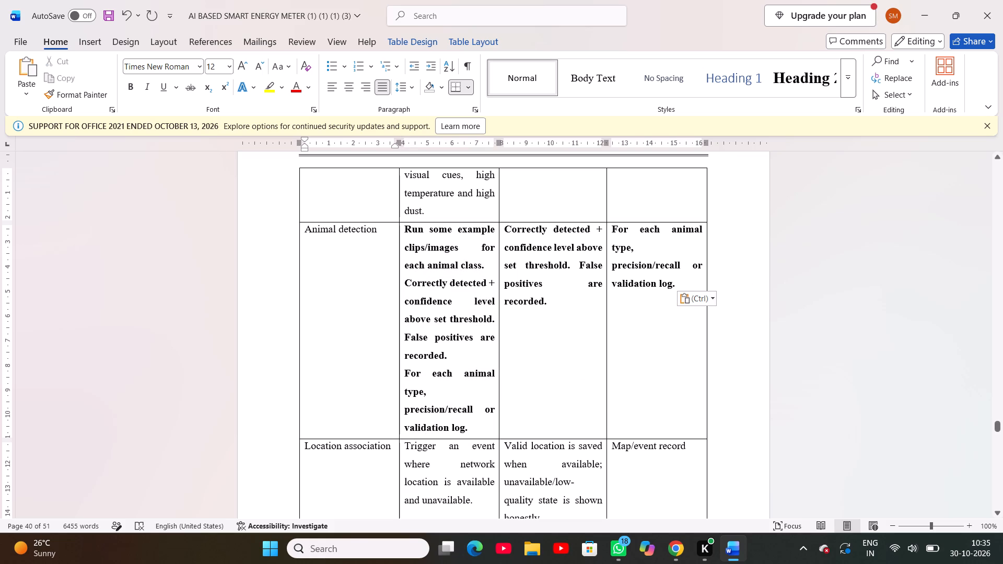
left_click_drag(406, 282, 441, 340)
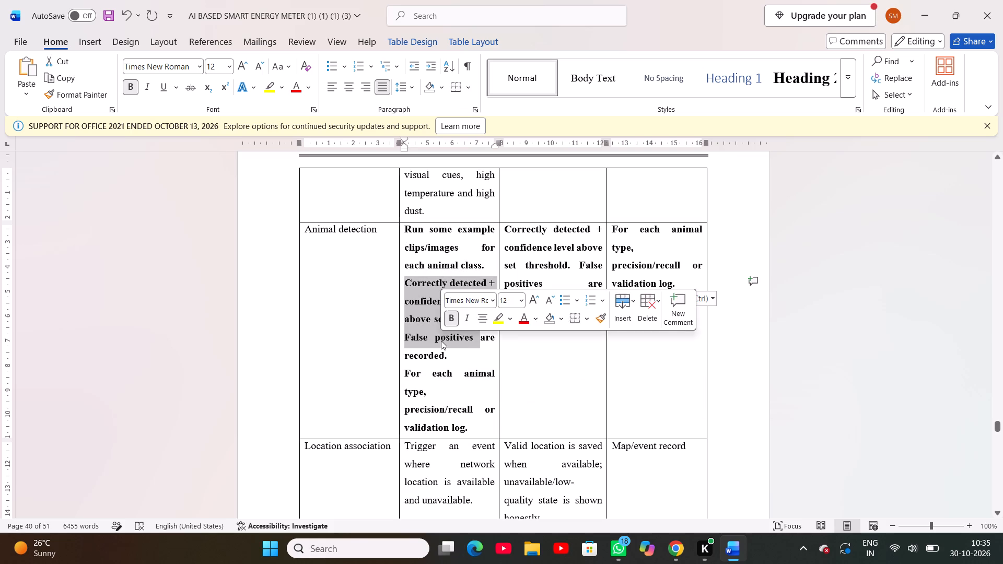
key("BackSpace")
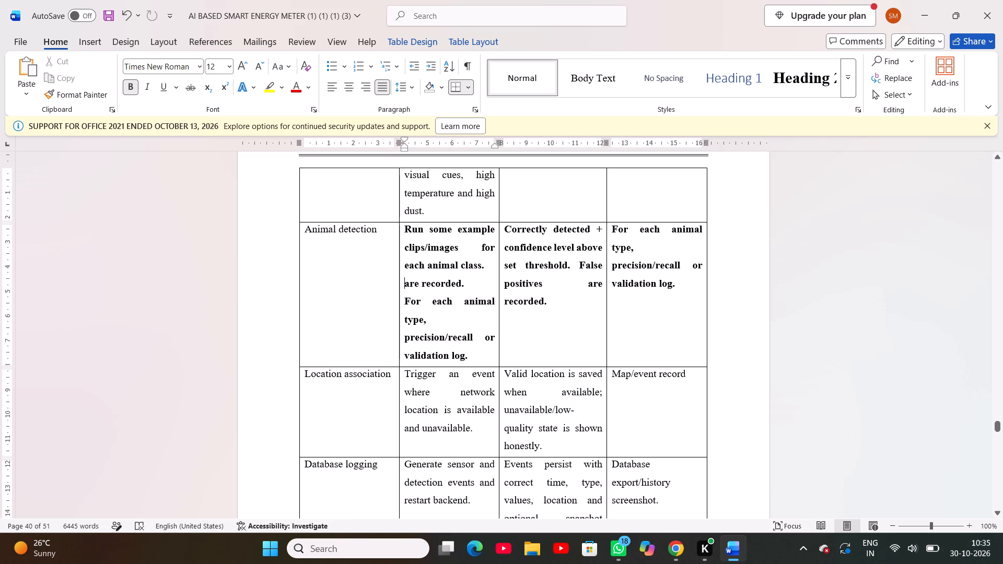
left_click_drag(404, 285, 462, 349)
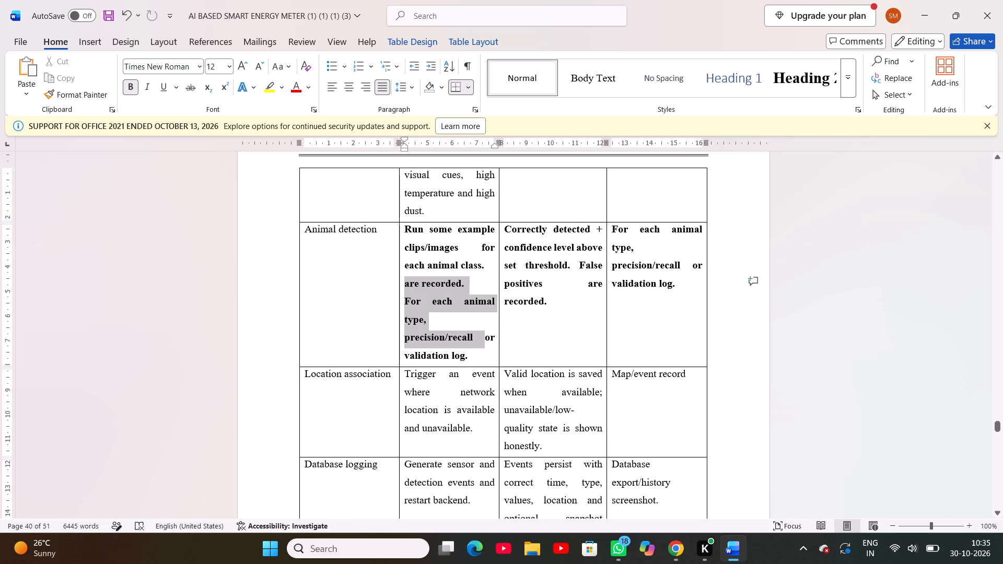
left_click_drag(462, 349, 462, 351)
key("BackSpace")
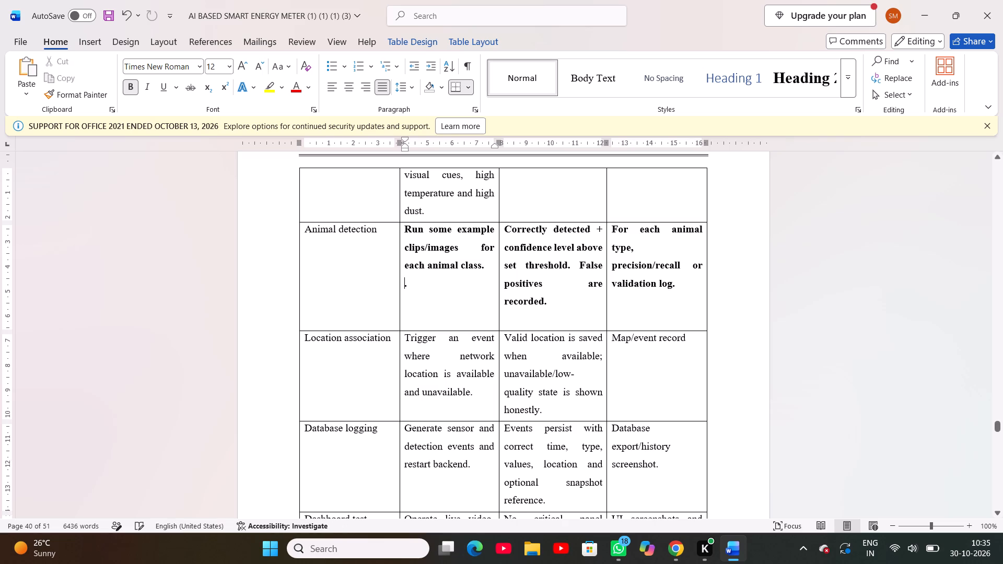
left_click(410, 289)
key("BackSpace")
Remove the bold formatting from the Animal detection row's second, third and fourth cells.
left_click_drag(404, 226, 650, 281)
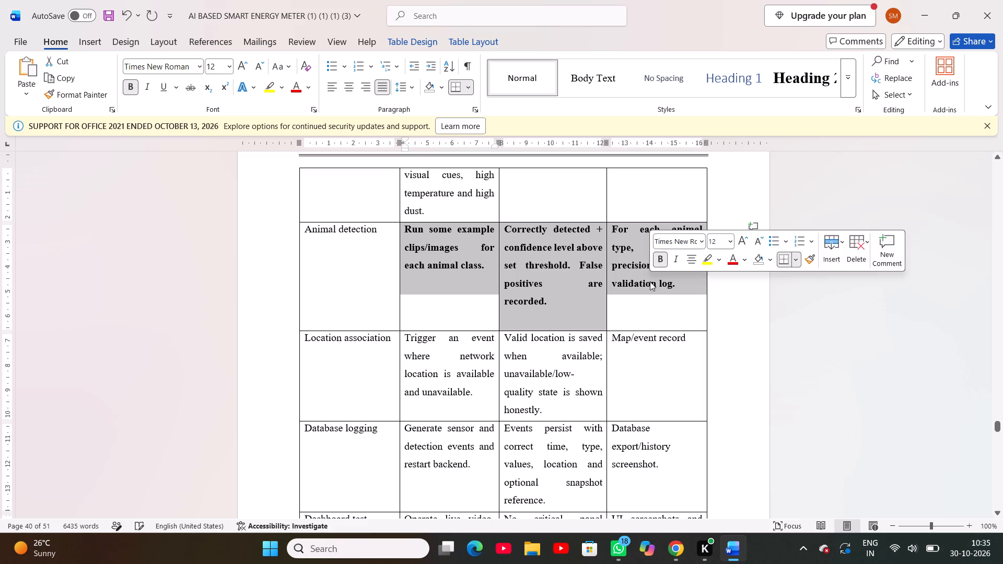
left_click(135, 88)
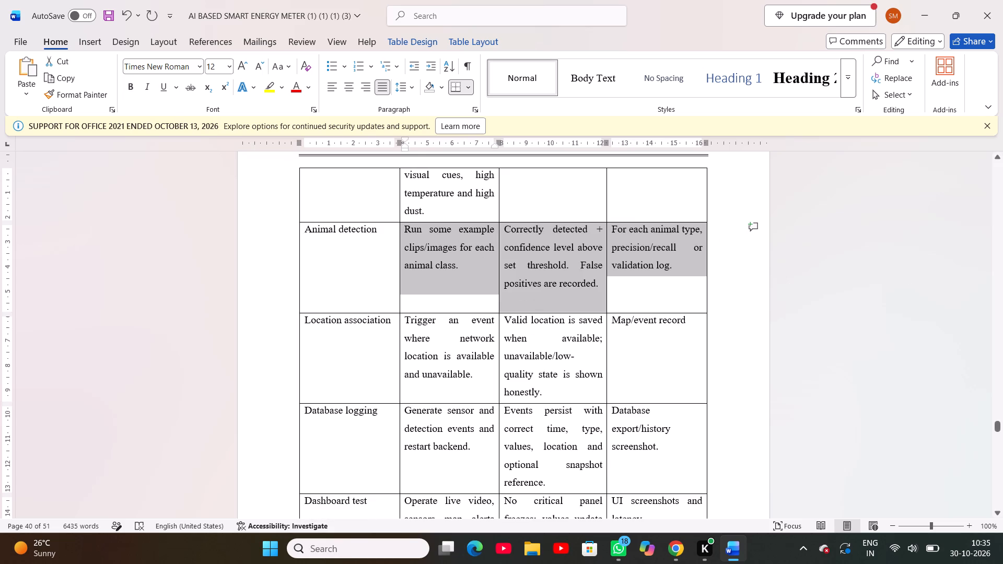
left_click(335, 348)
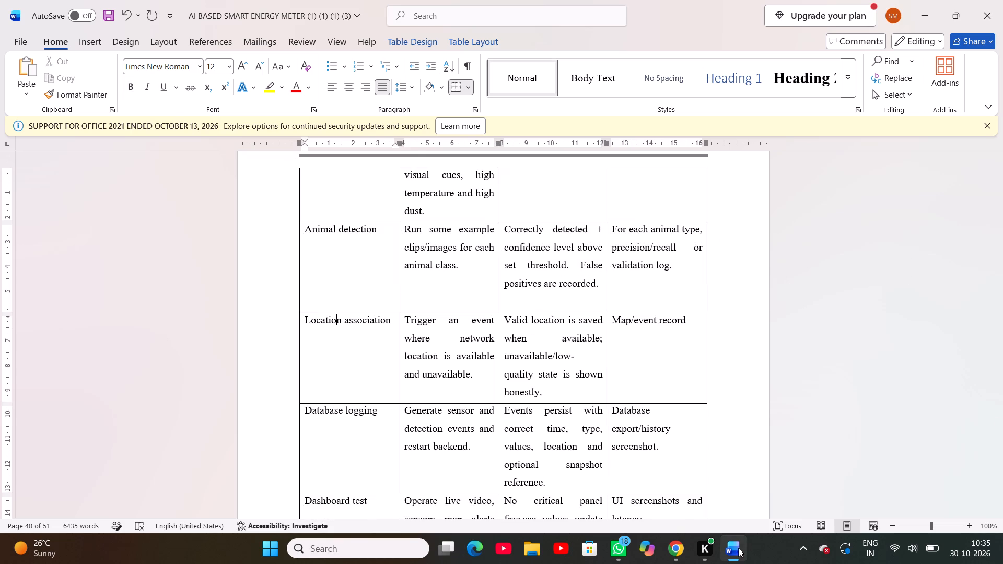
Switch to the Plagiarism Checker in Chrome and copy the Location text from "Cause a trigger" through "network location is not available.".
left_click(717, 500)
left_click(665, 505)
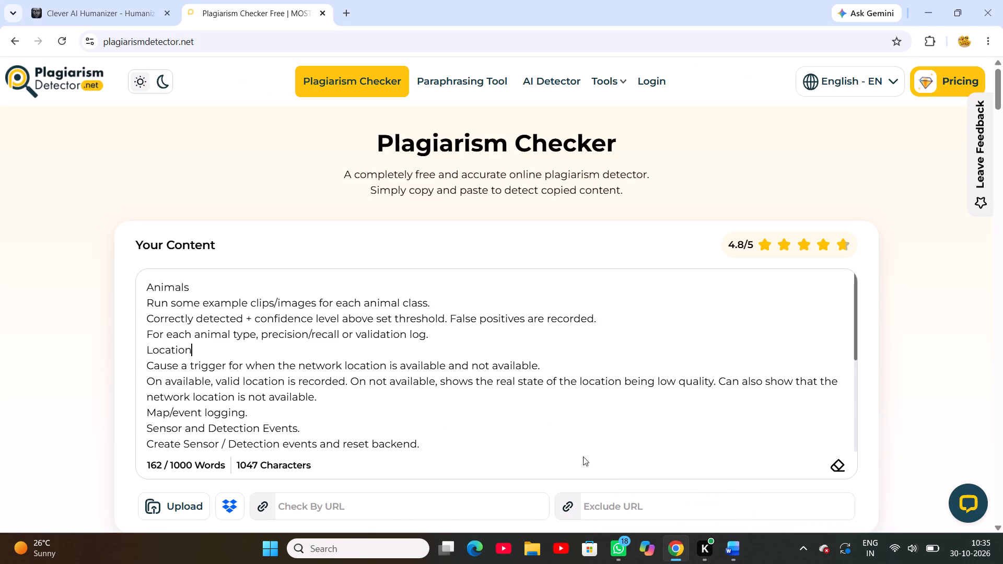
scroll(489, 438, "down", 1)
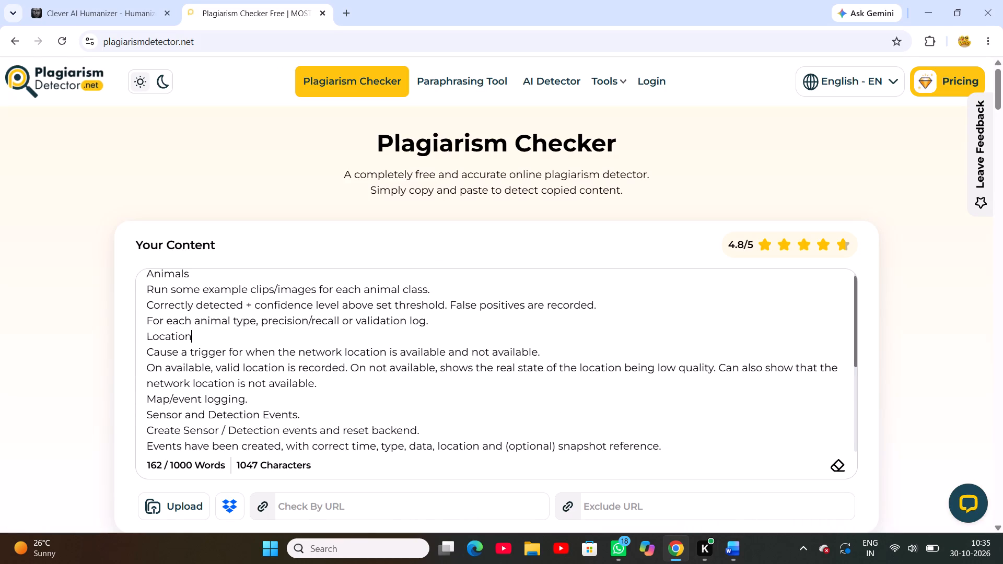
left_click_drag(145, 355, 220, 390)
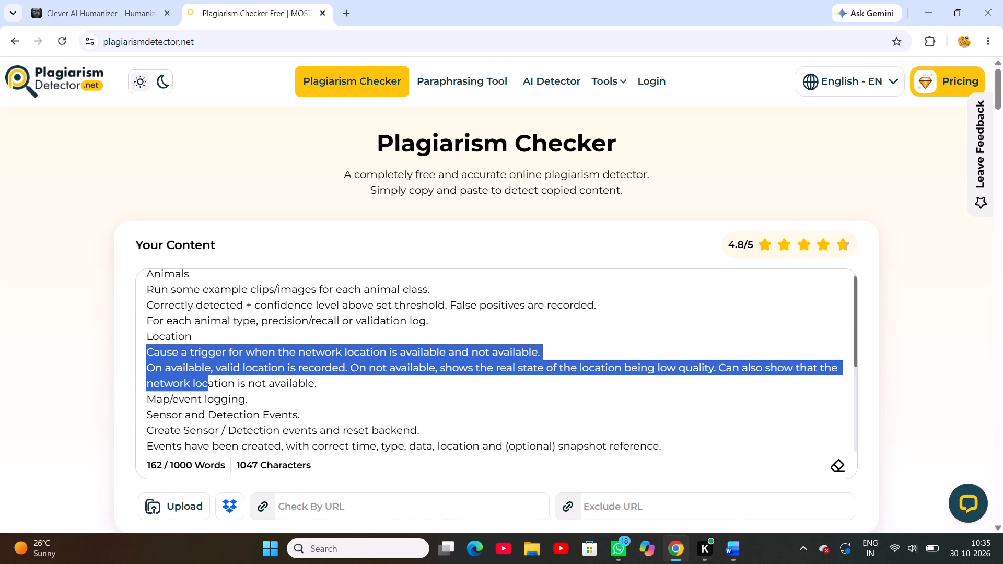
left_click_drag(220, 390, 319, 388)
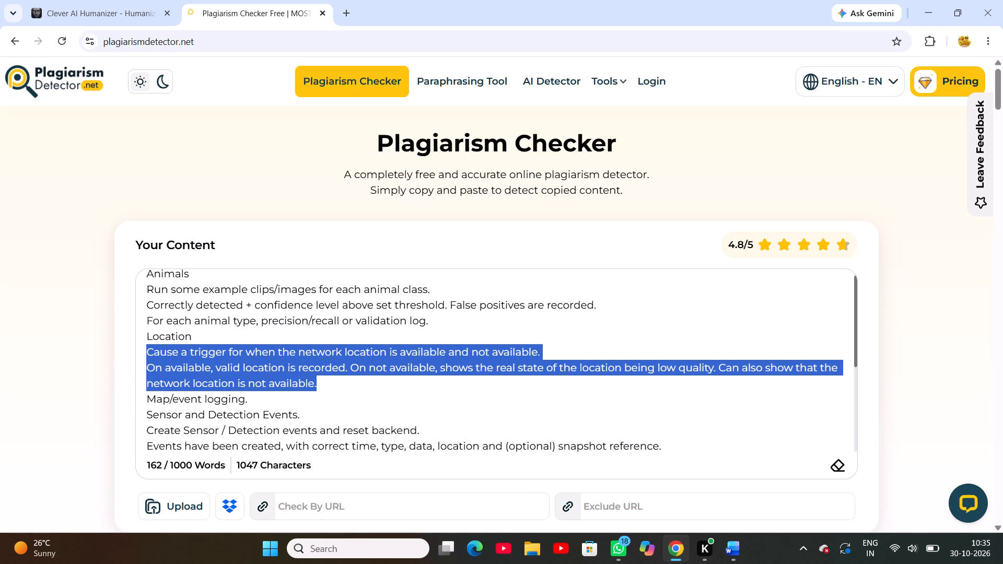
right_click(318, 389)
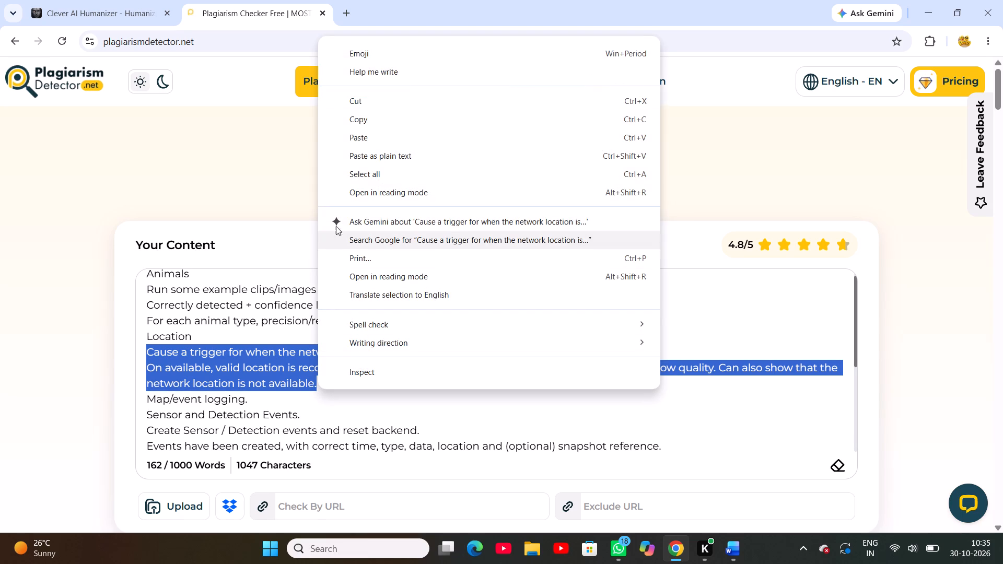
left_click(383, 124)
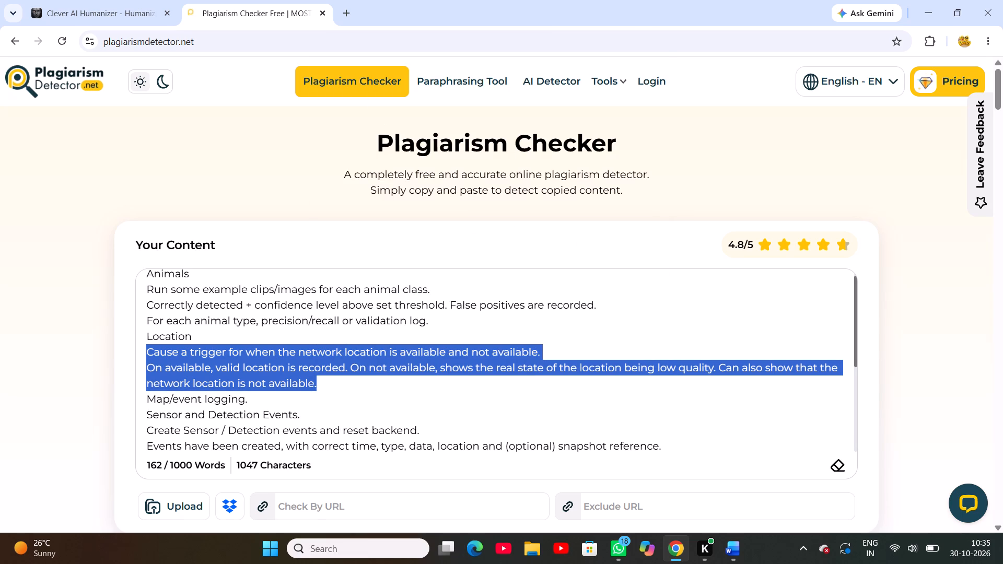
left_click(445, 325)
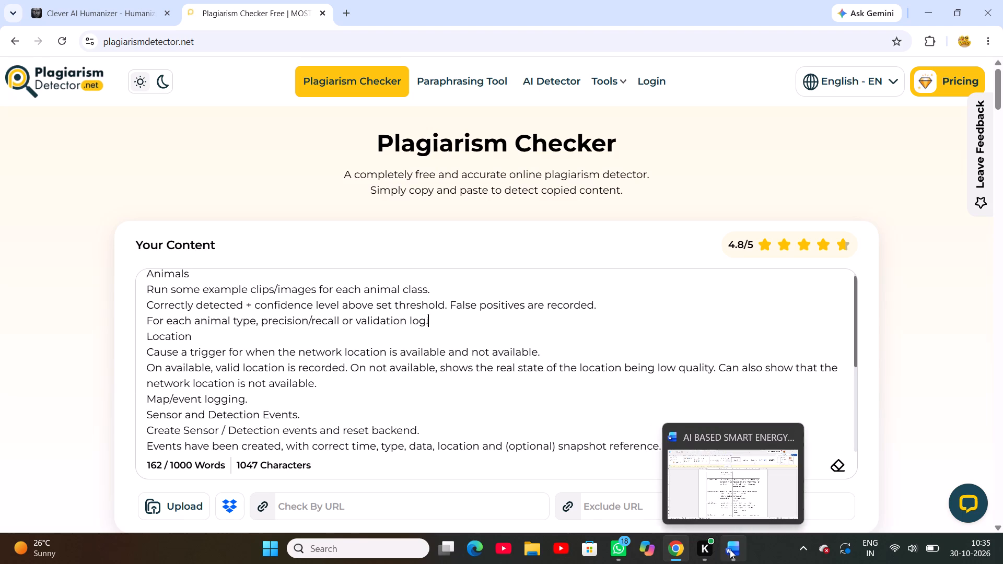
Switch to the Word document and replace the Location association row's second-cell text with the copied Location text.
left_click(726, 521)
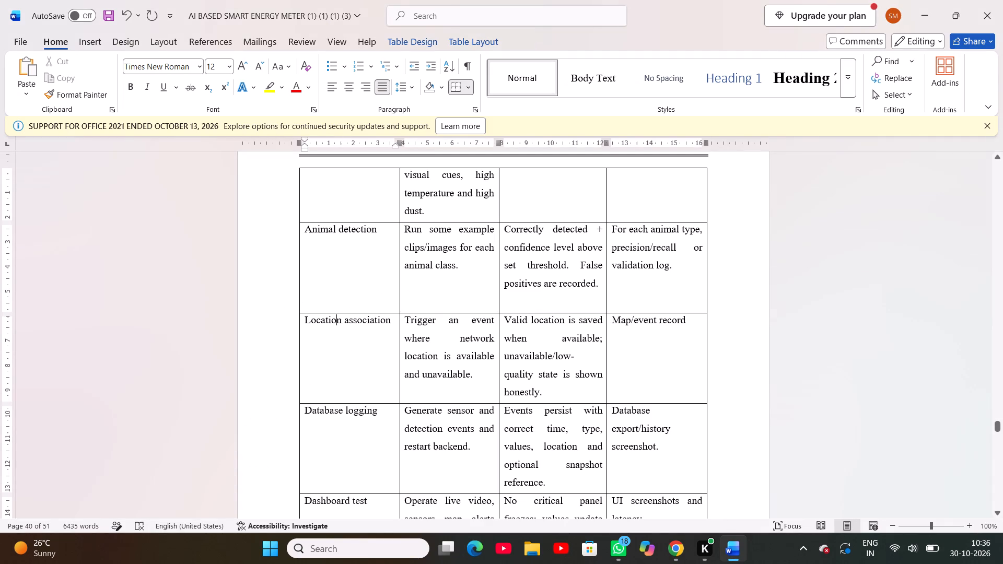
left_click_drag(405, 319, 475, 379)
key("BackSpace")
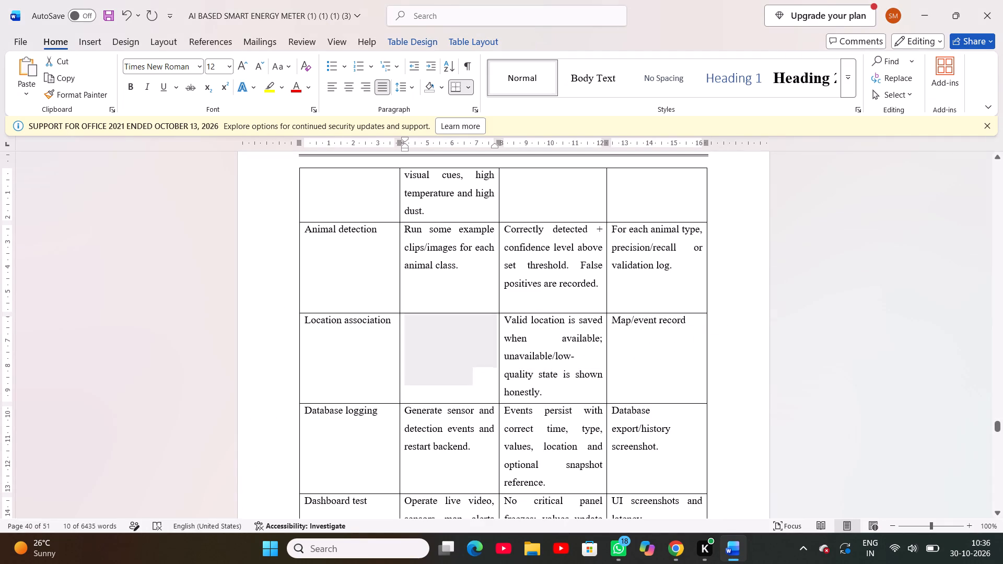
left_click(407, 322)
right_click(407, 322)
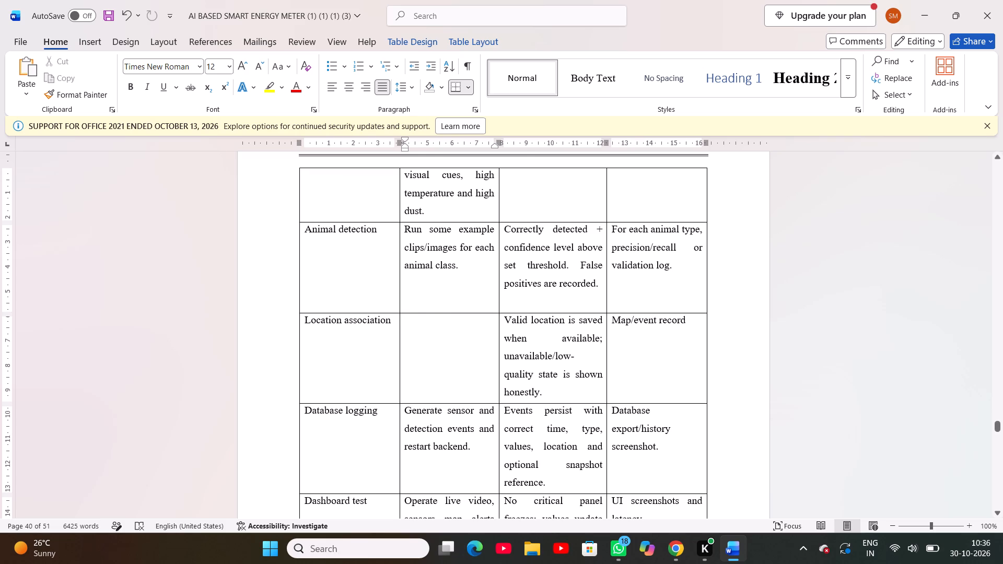
left_click(433, 287)
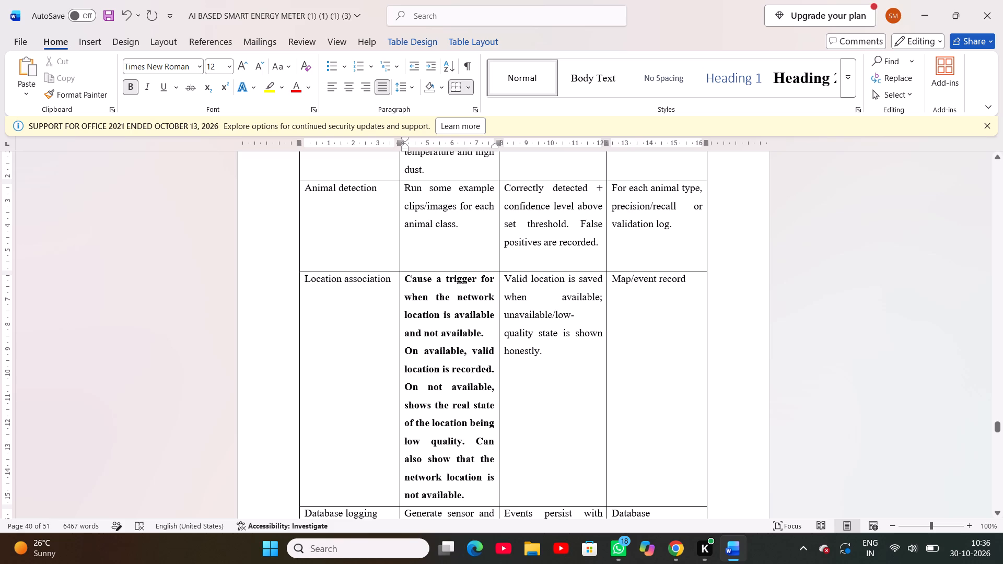
Copy the passage from "On available, valid location" to "low quality." in the Location association row's second cell, and delete it there.
left_click_drag(406, 353, 456, 419)
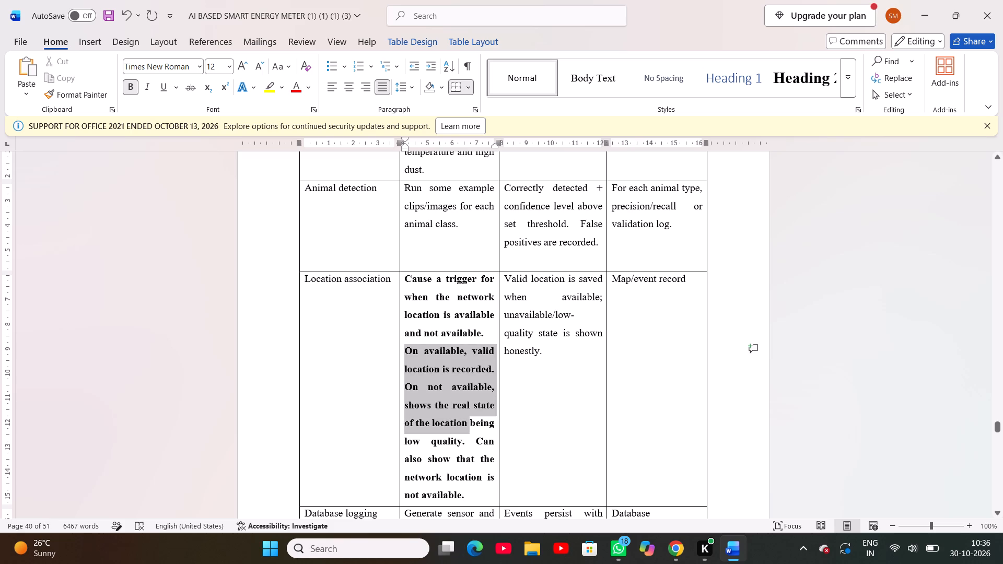
left_click_drag(456, 419, 457, 421)
left_click_drag(457, 421, 461, 438)
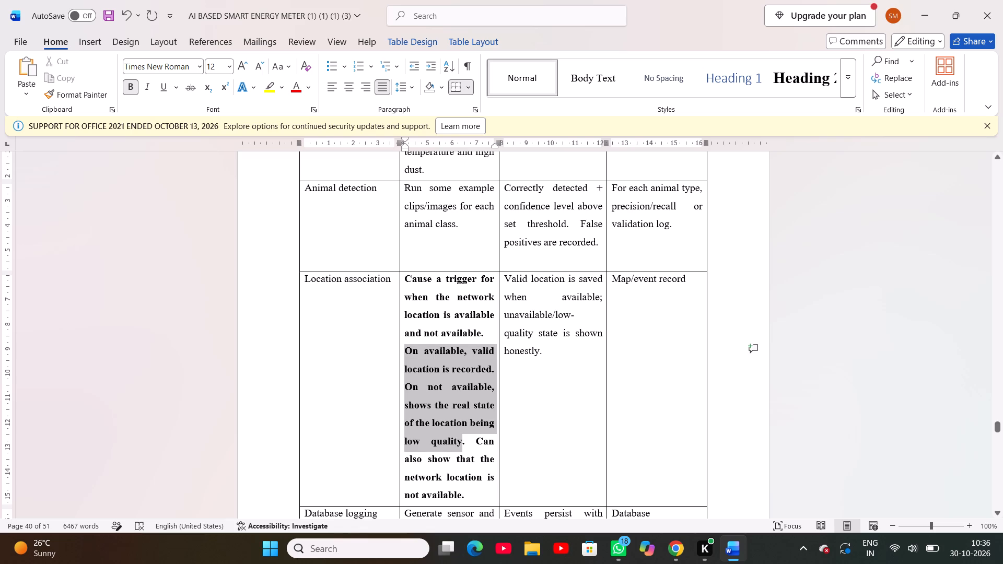
left_click_drag(461, 438, 461, 439)
left_click_drag(461, 439, 465, 440)
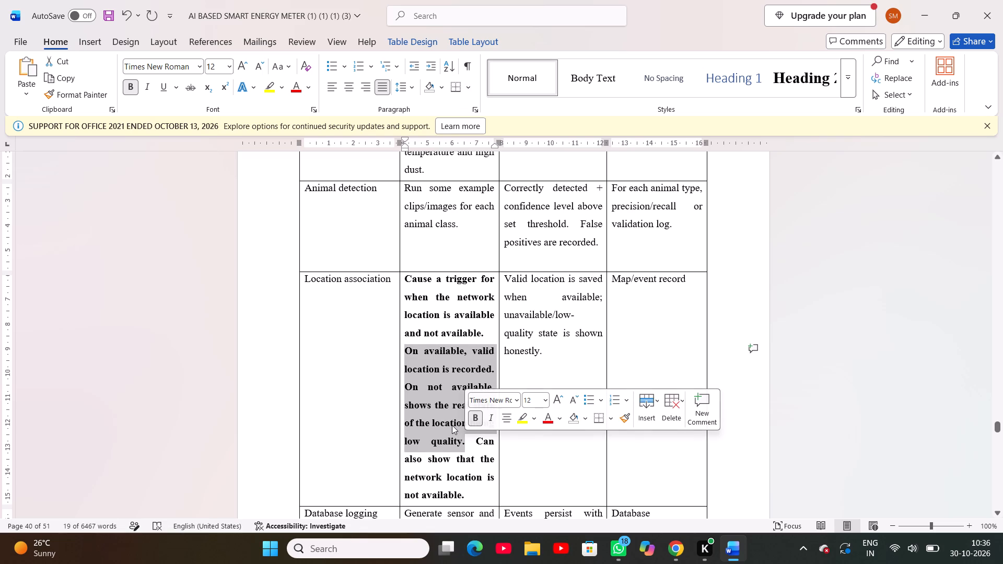
right_click(452, 425)
left_click(499, 139)
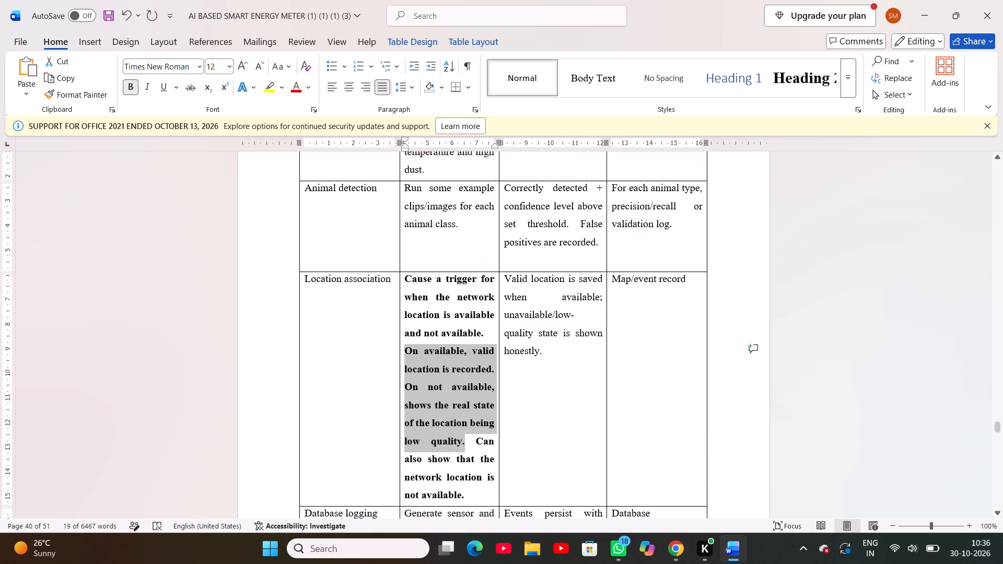
key("BackSpace")
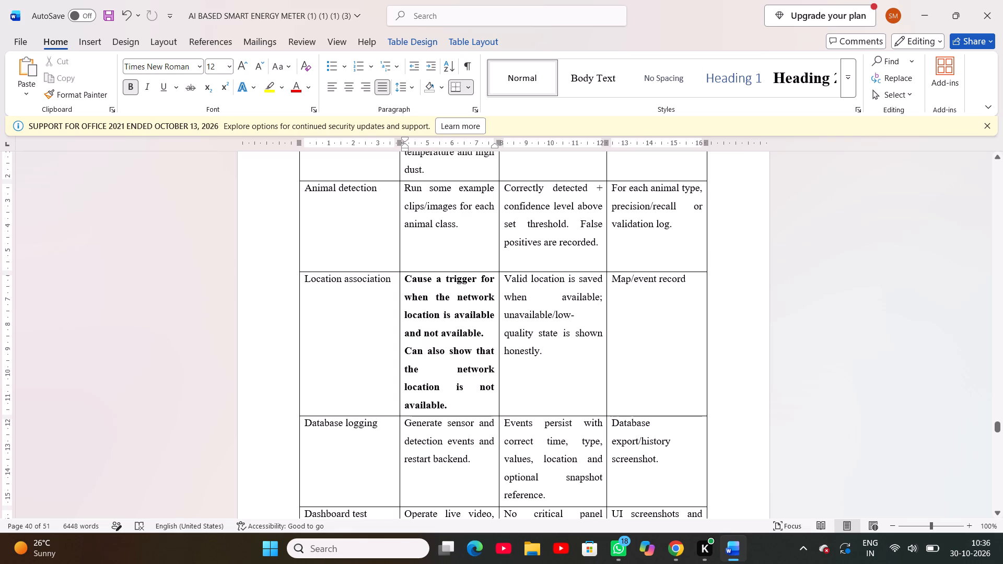
Delete the old text in the Location association row's third cell.
left_click_drag(505, 277, 550, 350)
key("BackSpace")
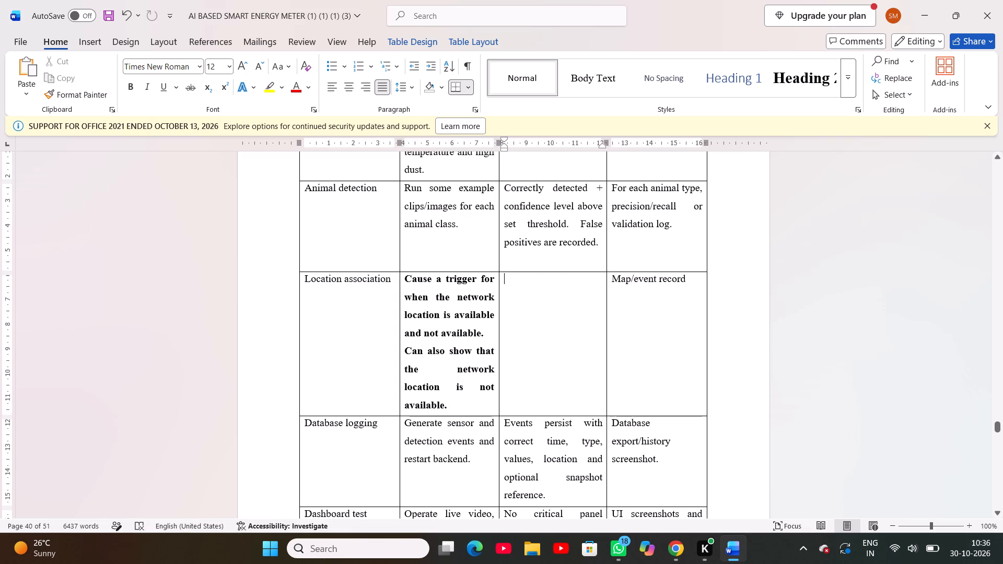
Paste the copied passage from "On available, valid location" to "low quality." into the Location association row's empty third cell.
left_click(508, 279)
right_click(508, 279)
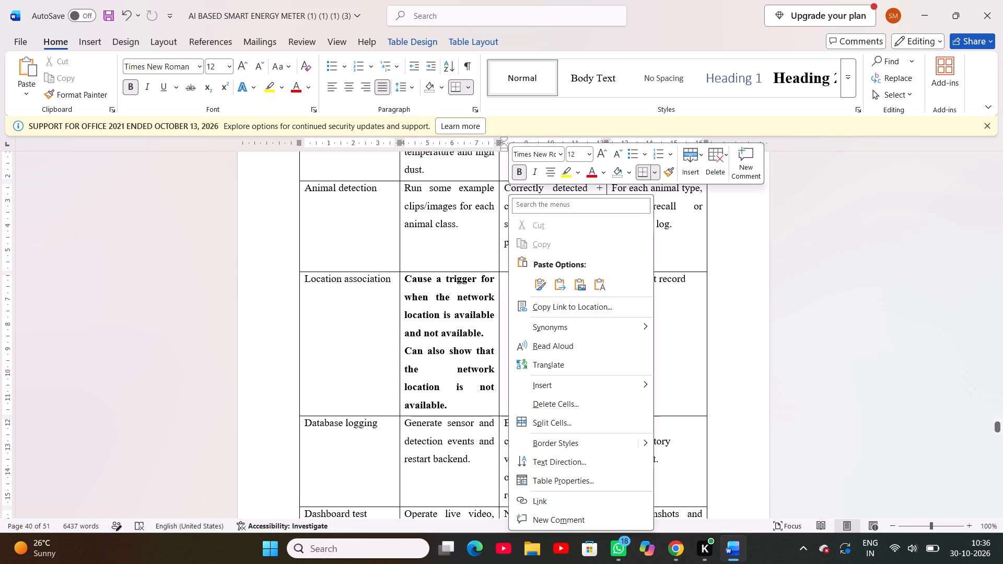
left_click(534, 287)
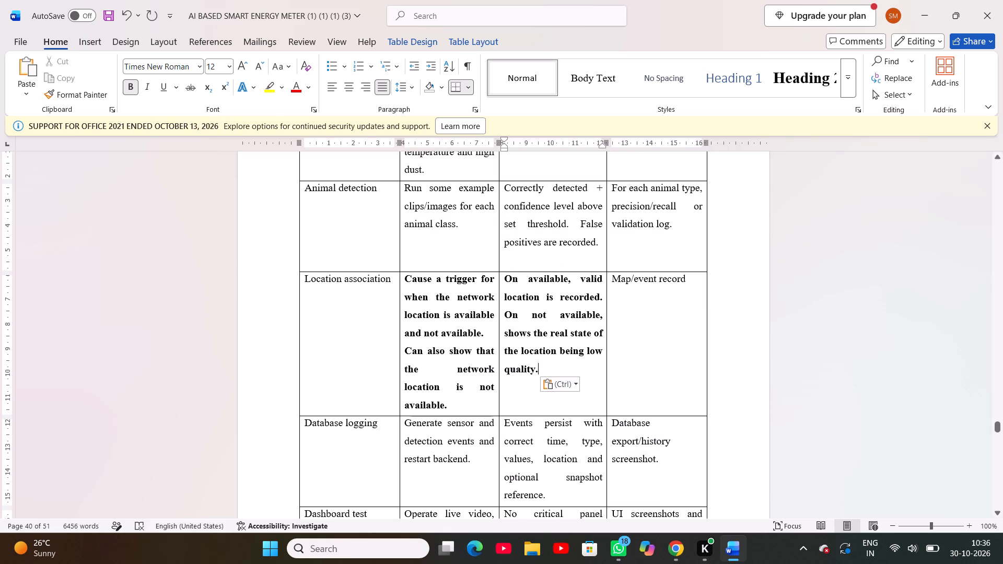
Copy the sentence "Can also show that the network location is not available" in the Location association row's second cell.
left_click_drag(405, 349, 454, 402)
right_click(454, 402)
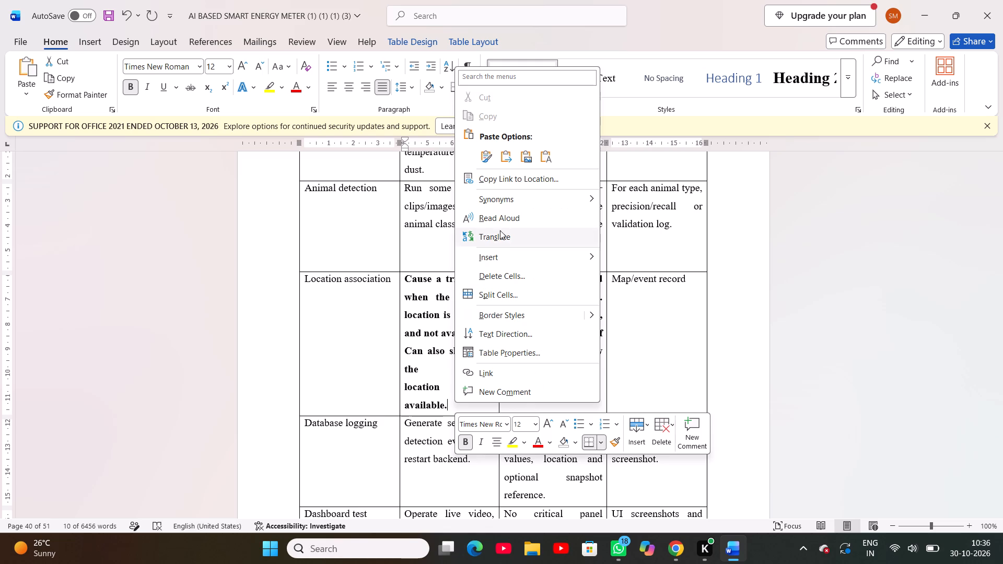
left_click(429, 382)
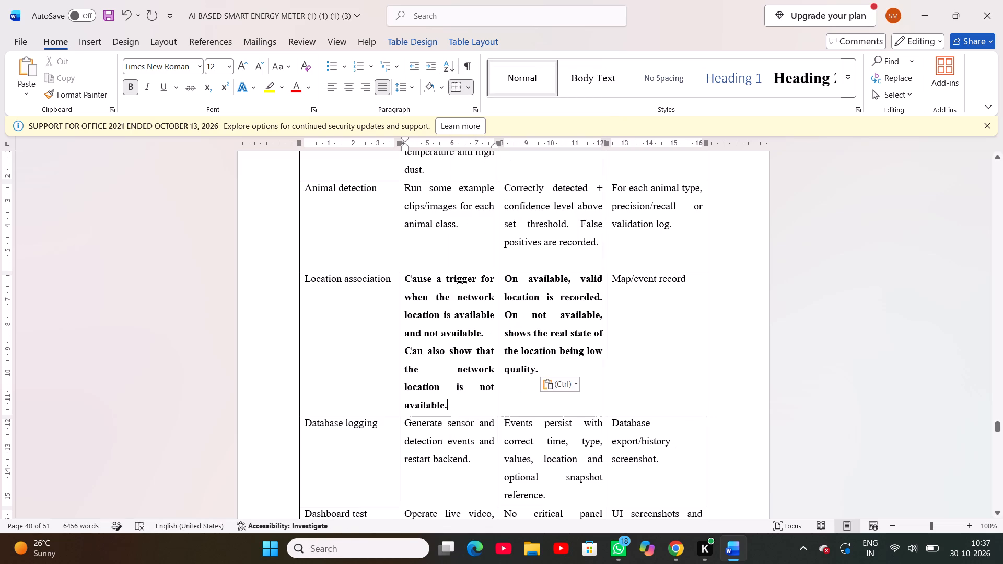
left_click_drag(405, 351, 453, 402)
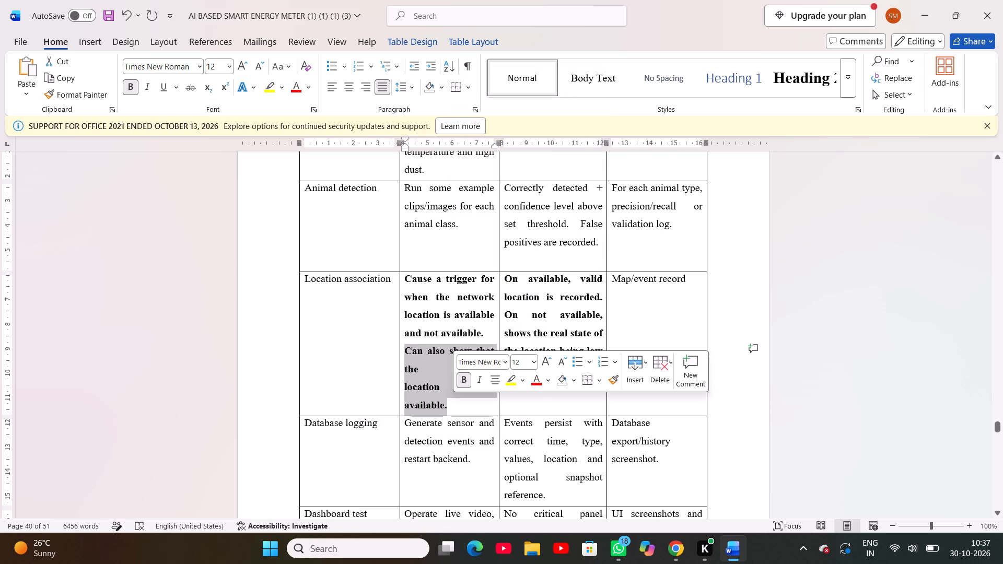
right_click(453, 402)
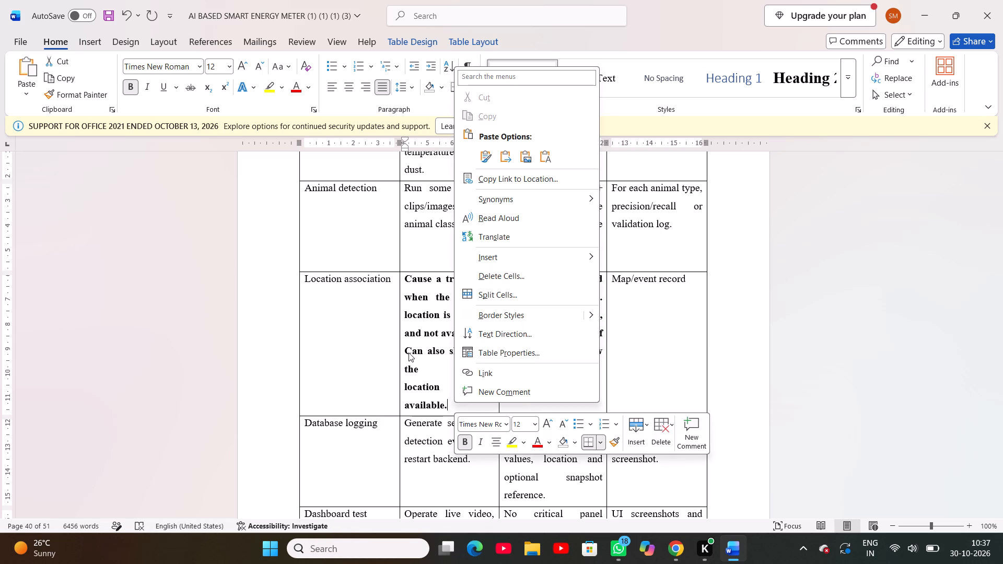
left_click(409, 352)
left_click_drag(405, 349, 444, 386)
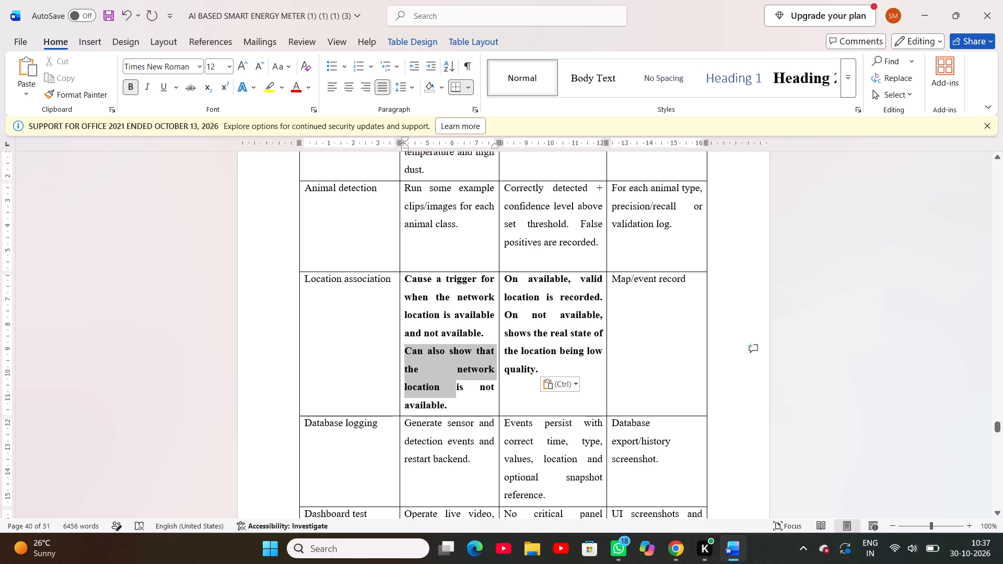
left_click_drag(444, 386, 451, 428)
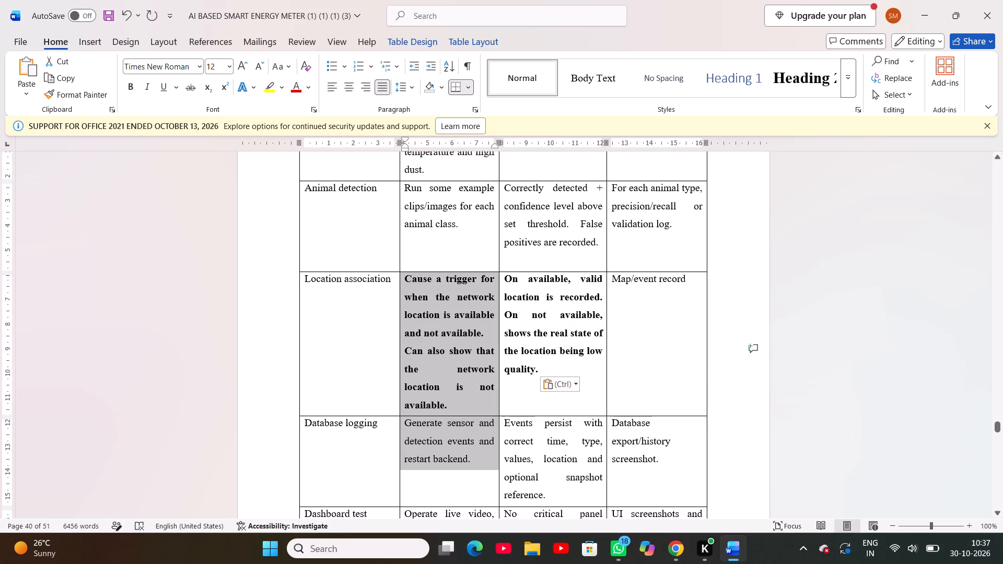
left_click(357, 351)
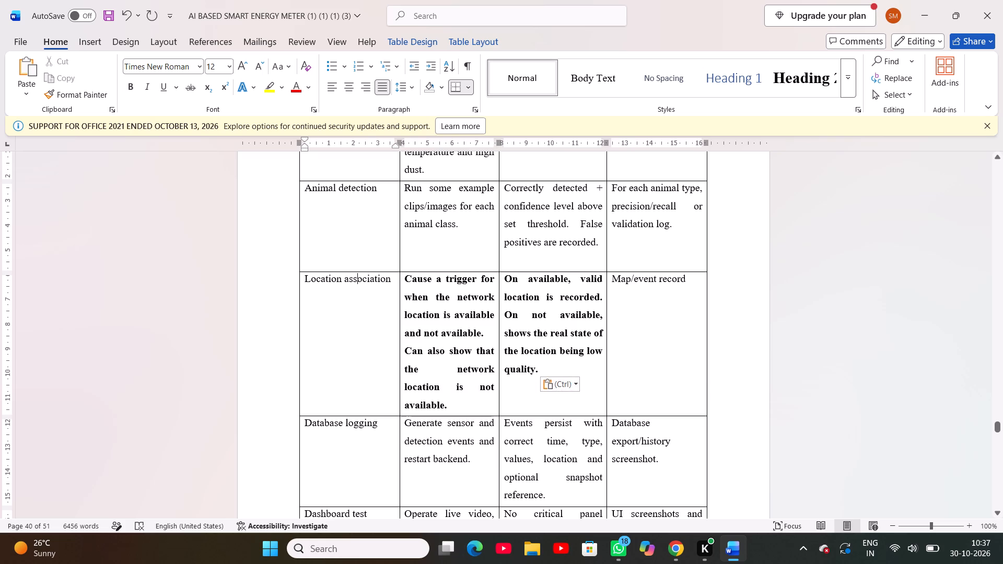
left_click_drag(406, 351, 412, 381)
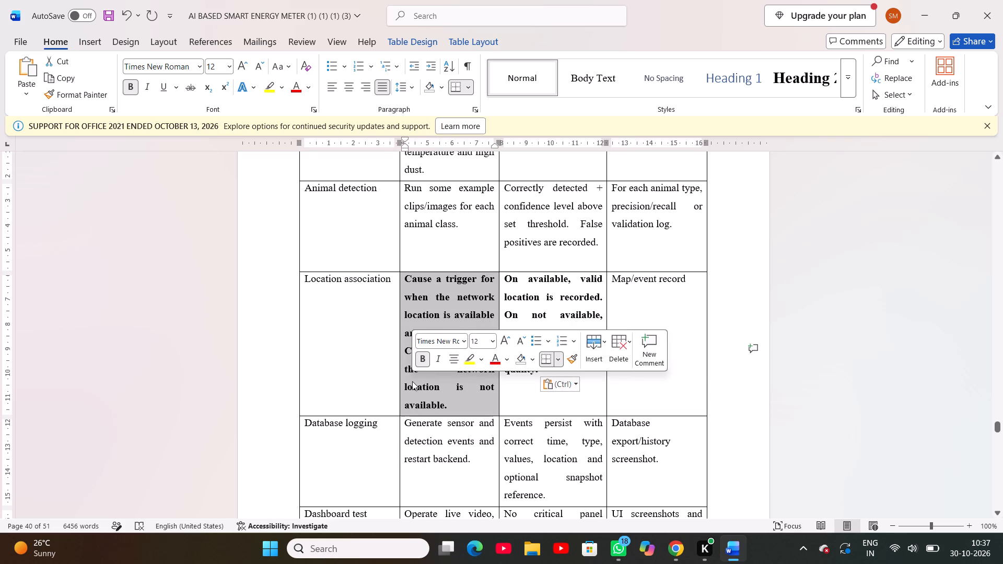
left_click(361, 336)
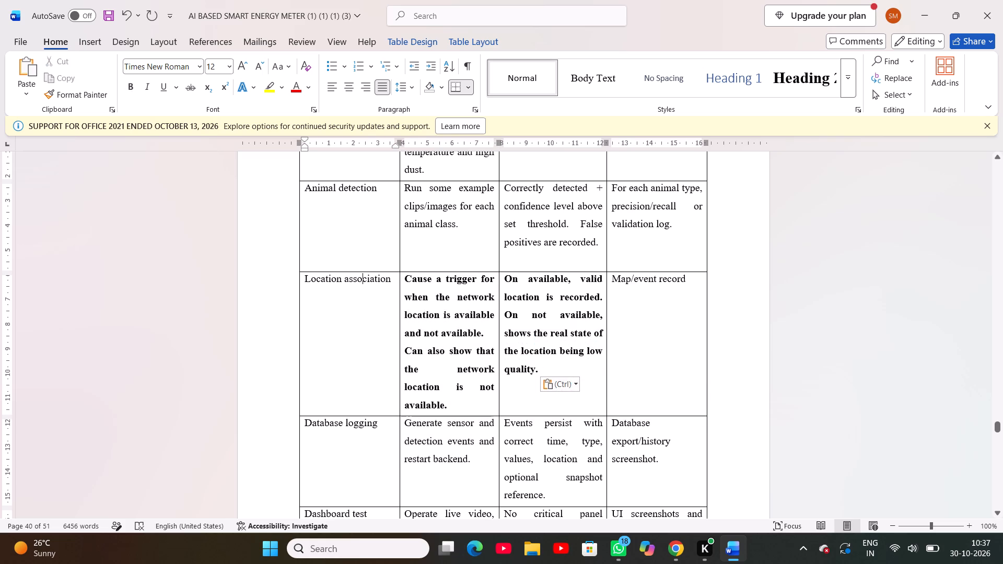
left_click_drag(407, 350, 430, 373)
left_click_drag(430, 373, 444, 427)
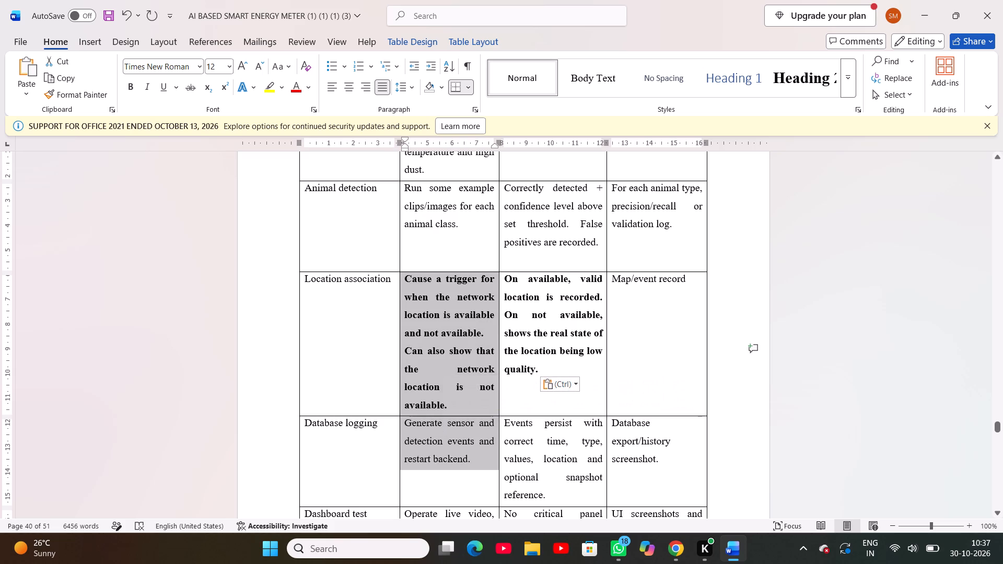
left_click(374, 372)
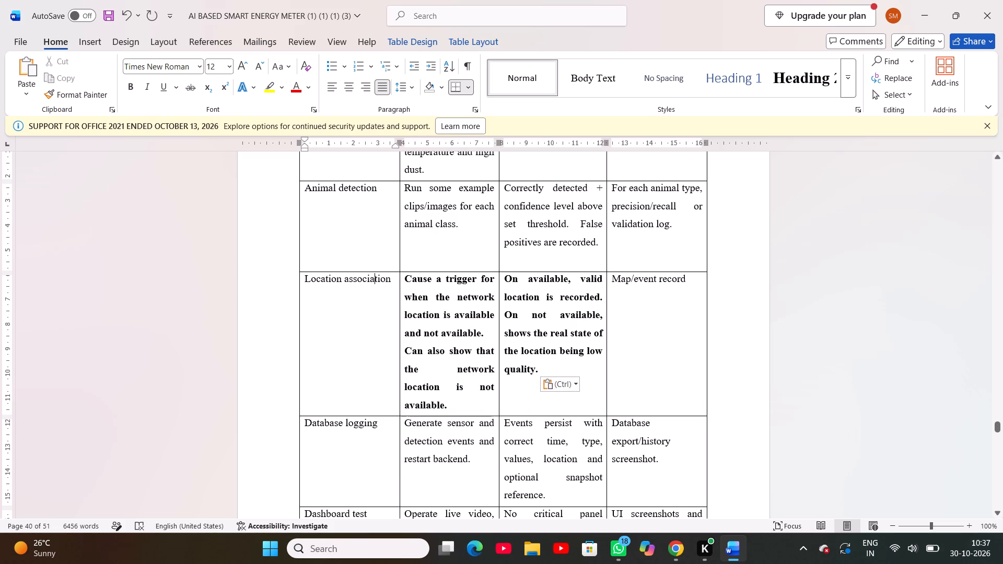
left_click_drag(406, 351, 429, 390)
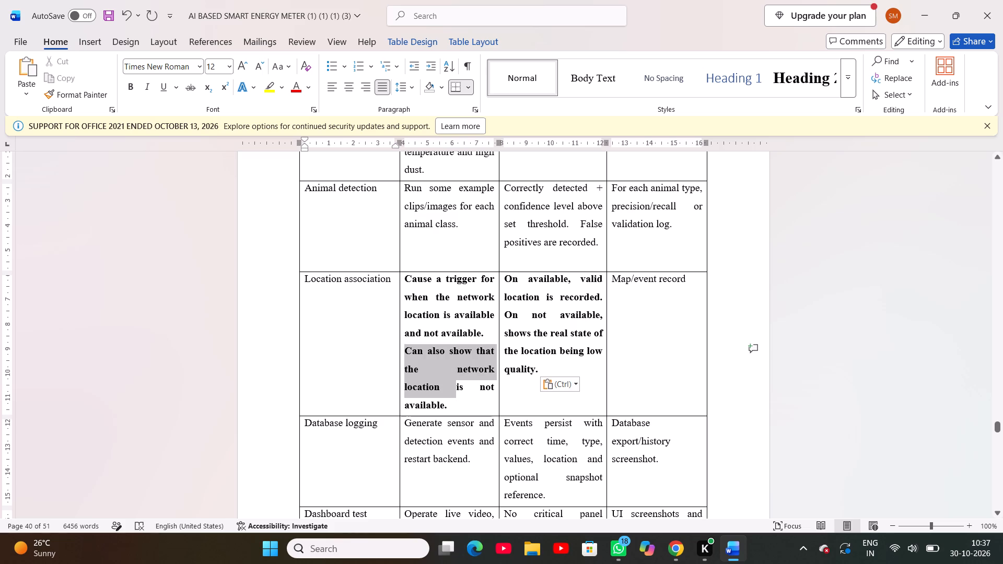
left_click_drag(429, 390, 437, 399)
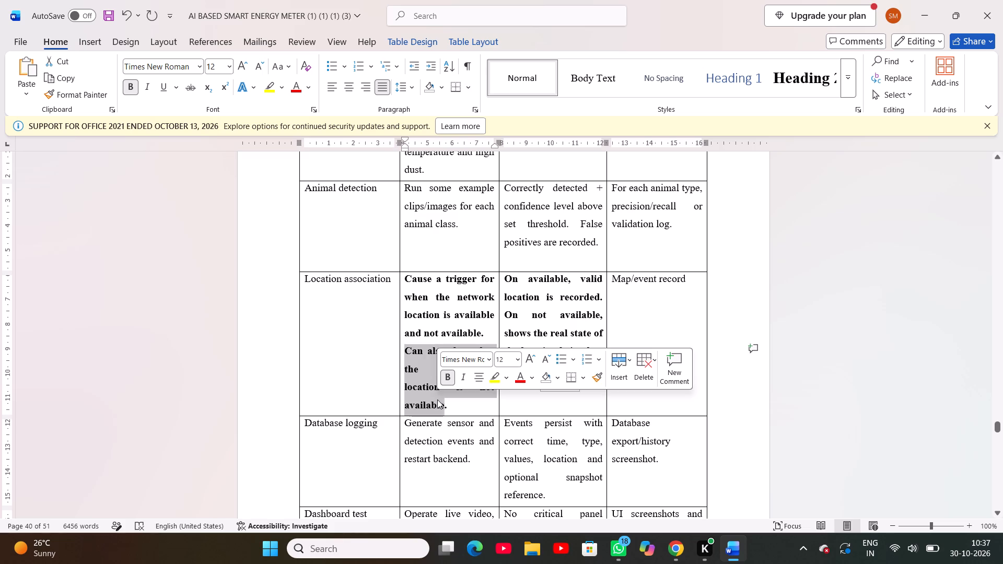
right_click(437, 399)
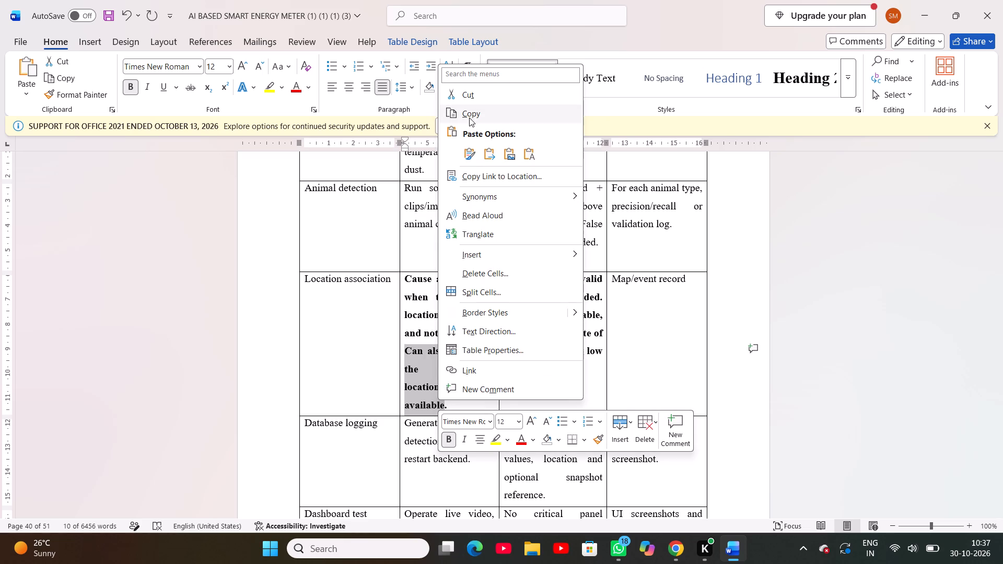
left_click(469, 116)
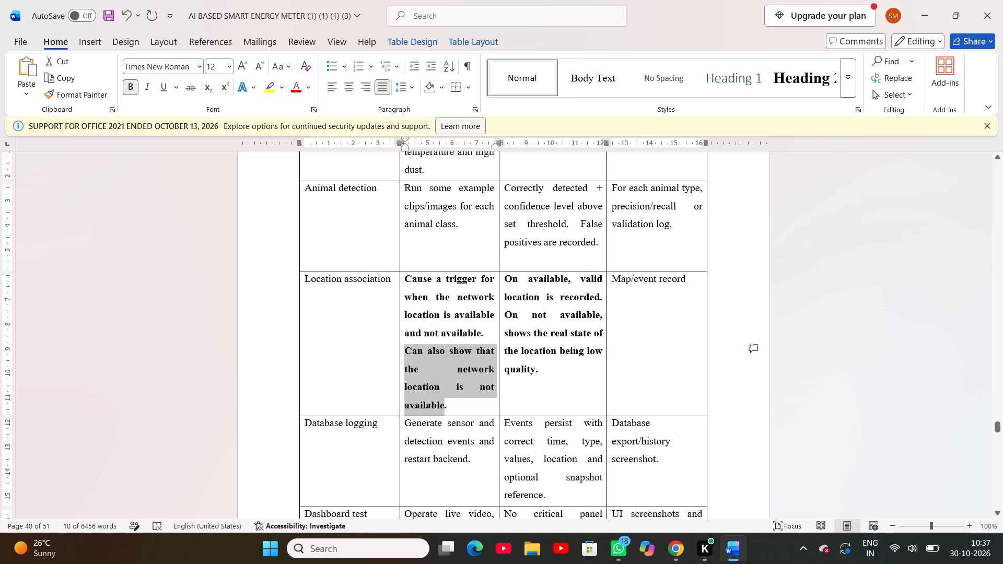
Switch to the Plagiarism Checker in Chrome and select the reworded Map/event line under Location.
left_click_drag(614, 278, 661, 290)
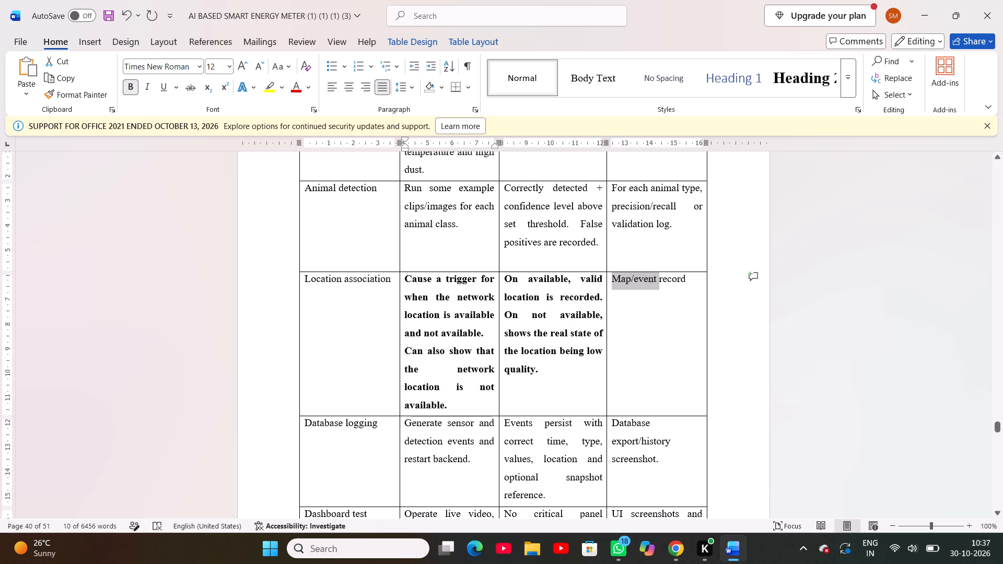
left_click_drag(661, 290, 666, 288)
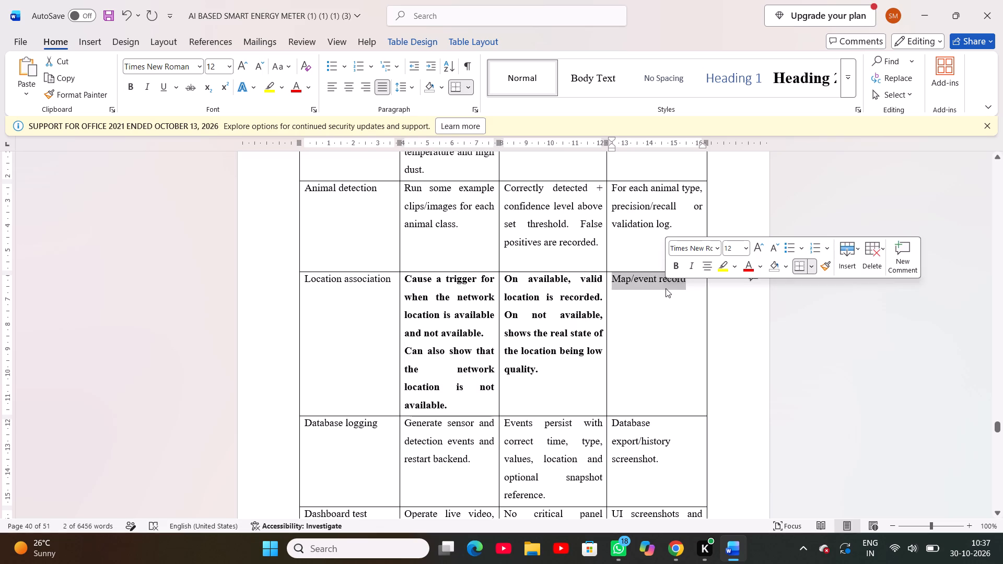
left_click(667, 343)
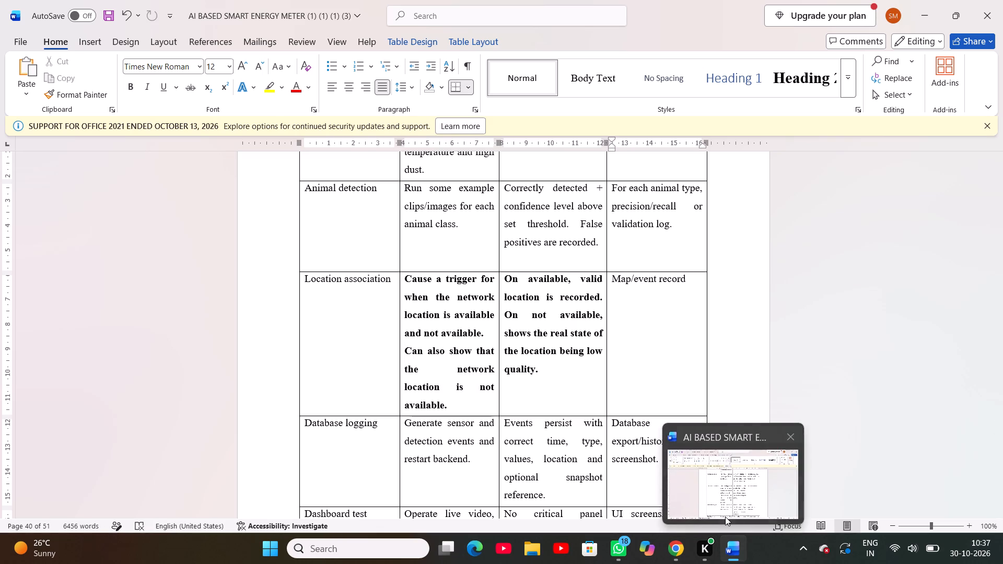
left_click(674, 508)
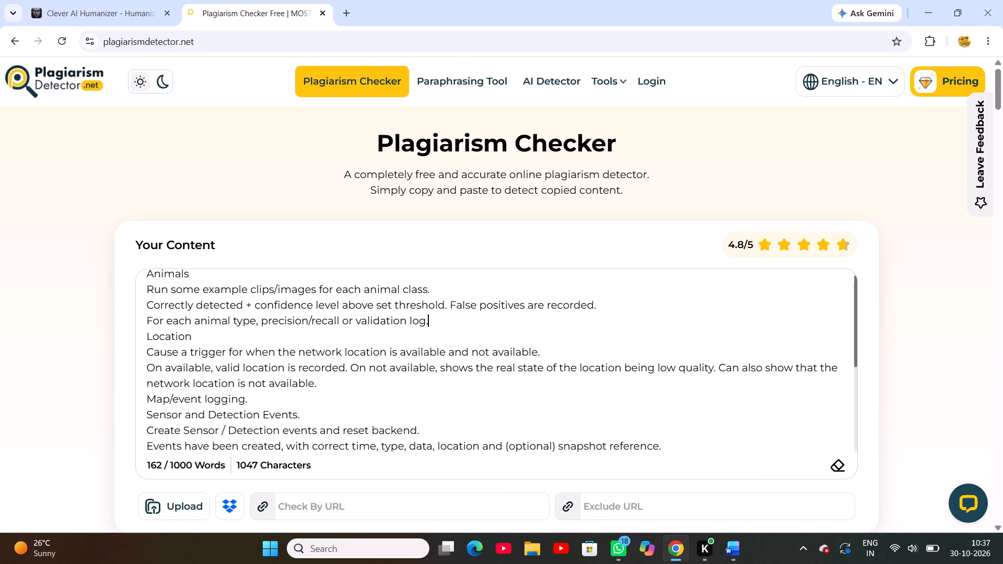
left_click_drag(432, 403, 146, 398)
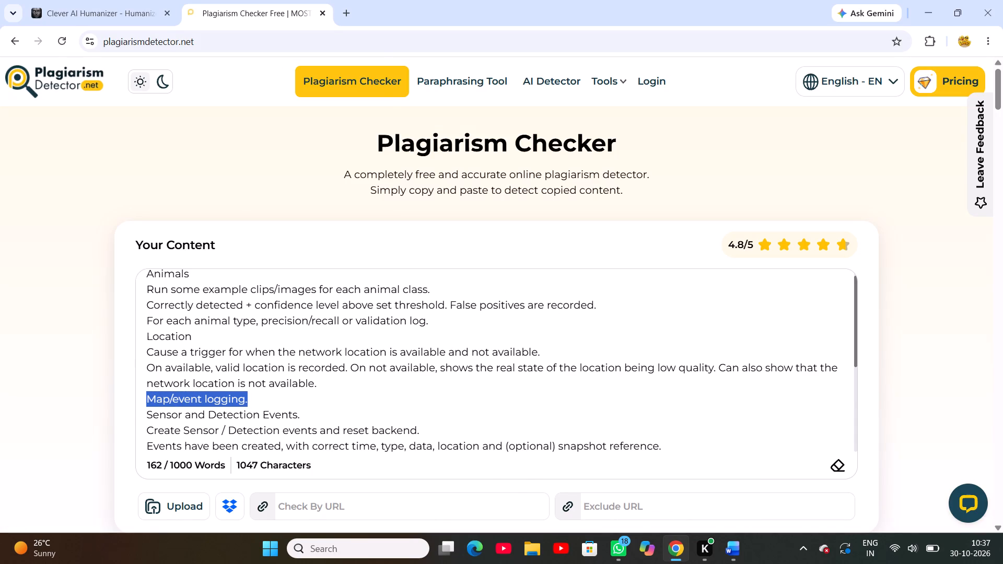
right_click(146, 398)
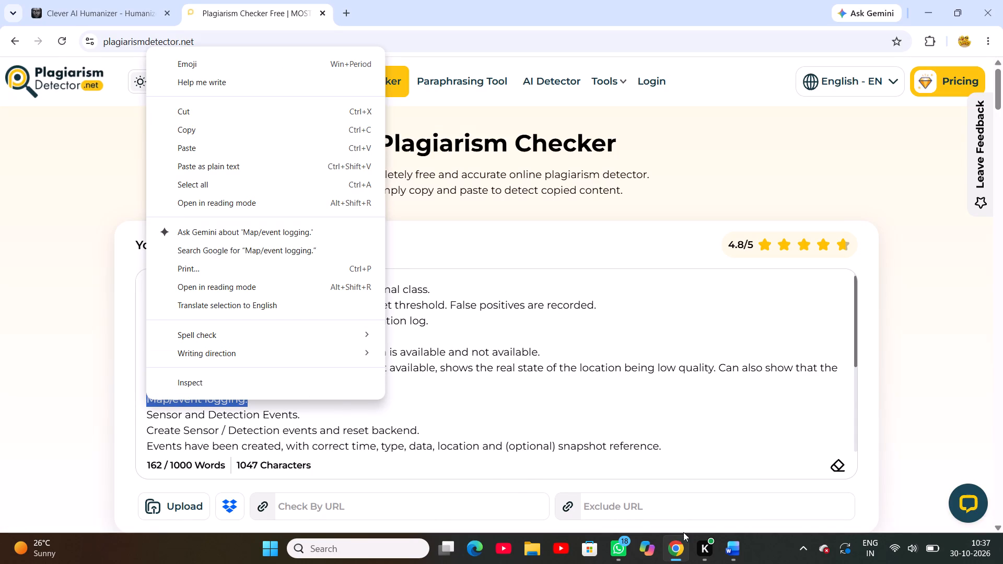
Switch to the Word document and replace "record" with "lagging" in the Location association row's fourth cell.
left_click(750, 504)
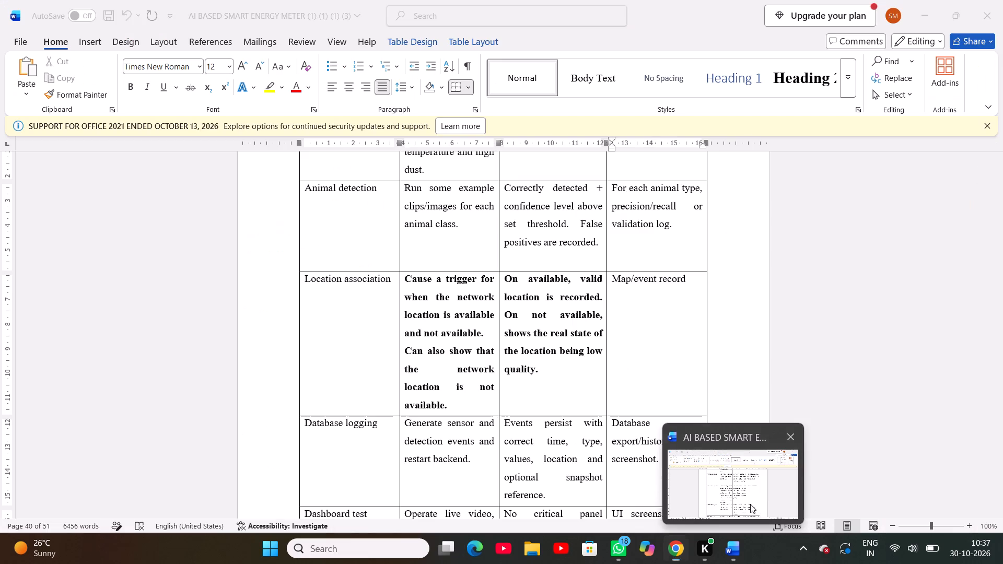
left_click(684, 278)
key("BackSpace")
key("BackSpace")
key("BackSpace")
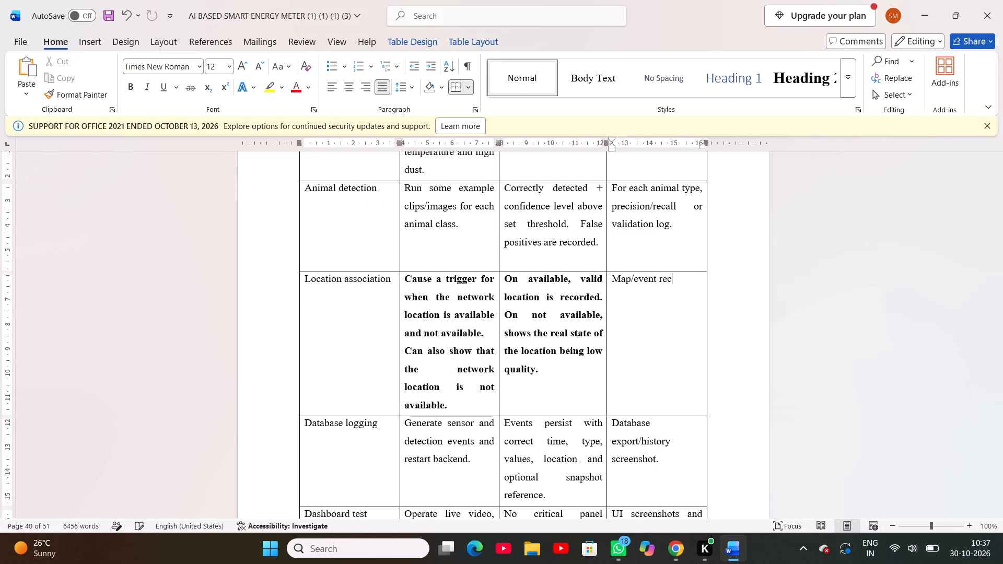
key("BackSpace")
key("BackSpace")
key("BackSpace")
type("laggo")
key("BackSpace")
type("ing")
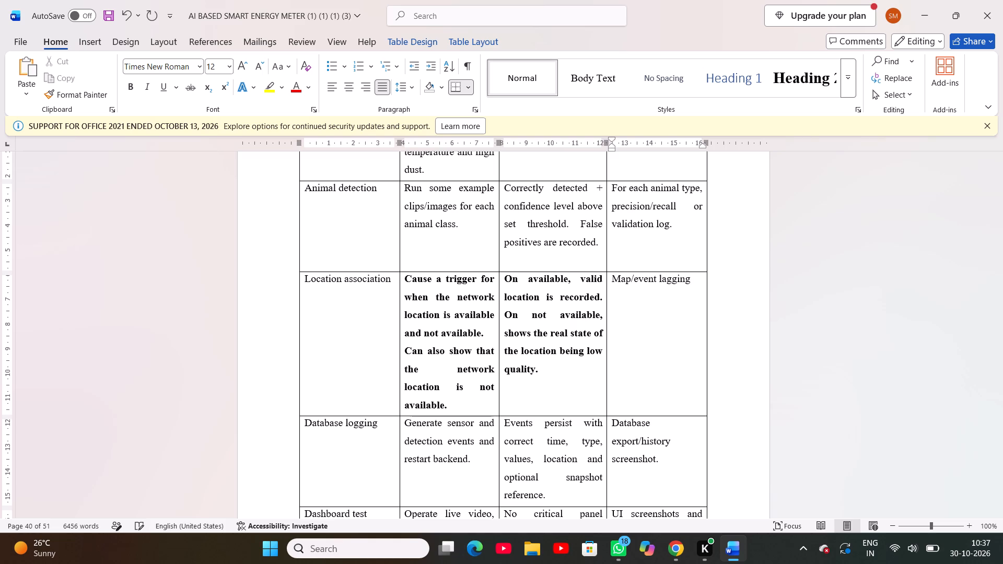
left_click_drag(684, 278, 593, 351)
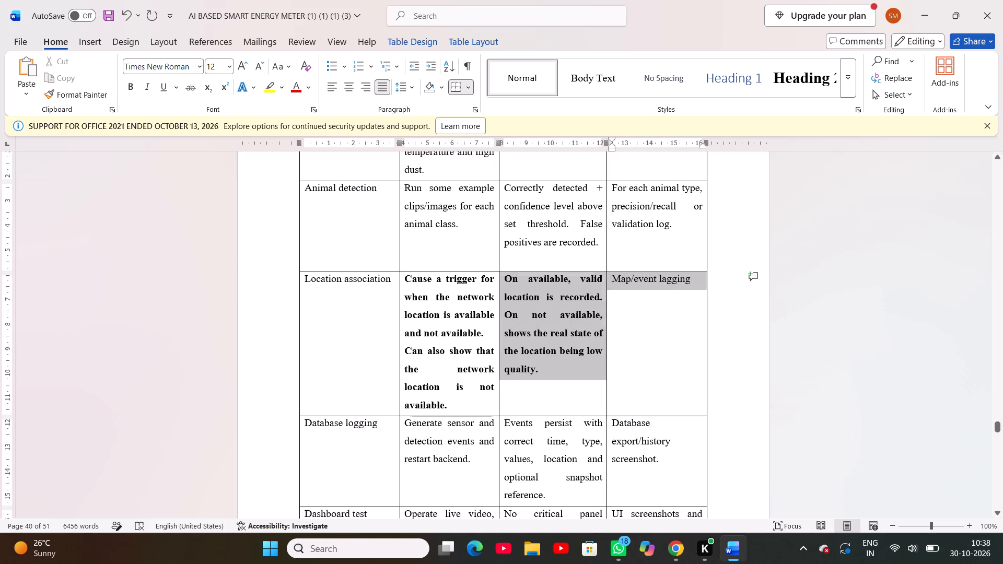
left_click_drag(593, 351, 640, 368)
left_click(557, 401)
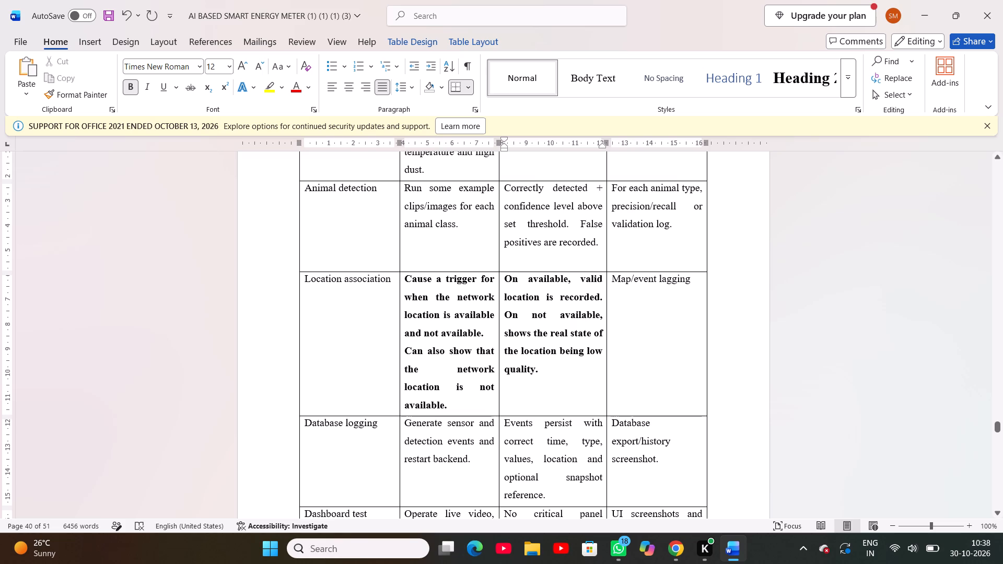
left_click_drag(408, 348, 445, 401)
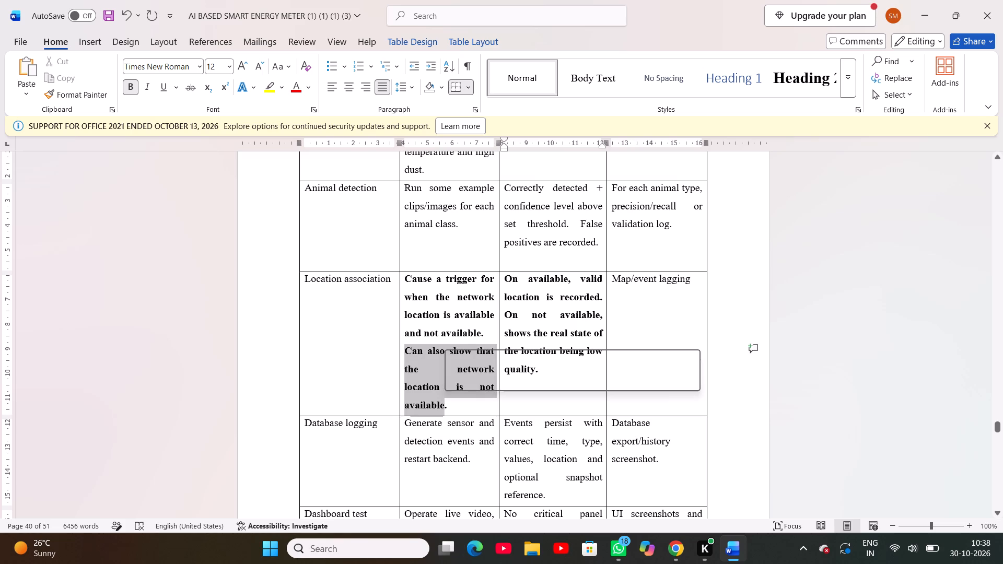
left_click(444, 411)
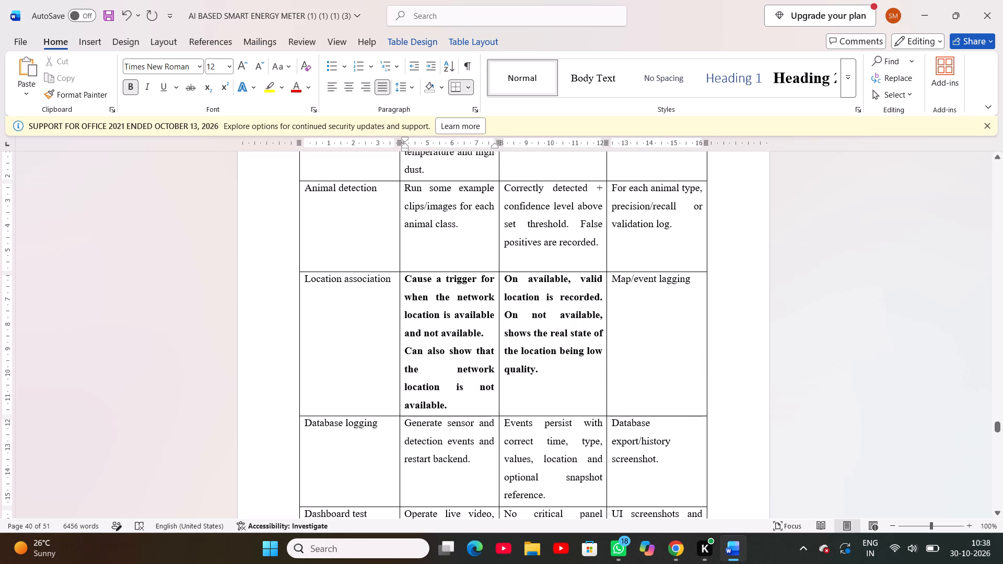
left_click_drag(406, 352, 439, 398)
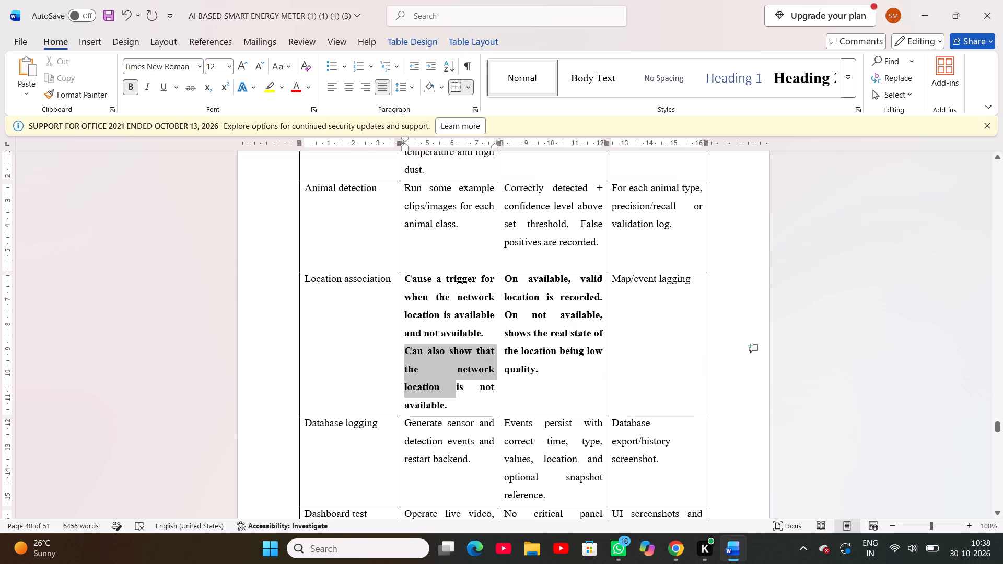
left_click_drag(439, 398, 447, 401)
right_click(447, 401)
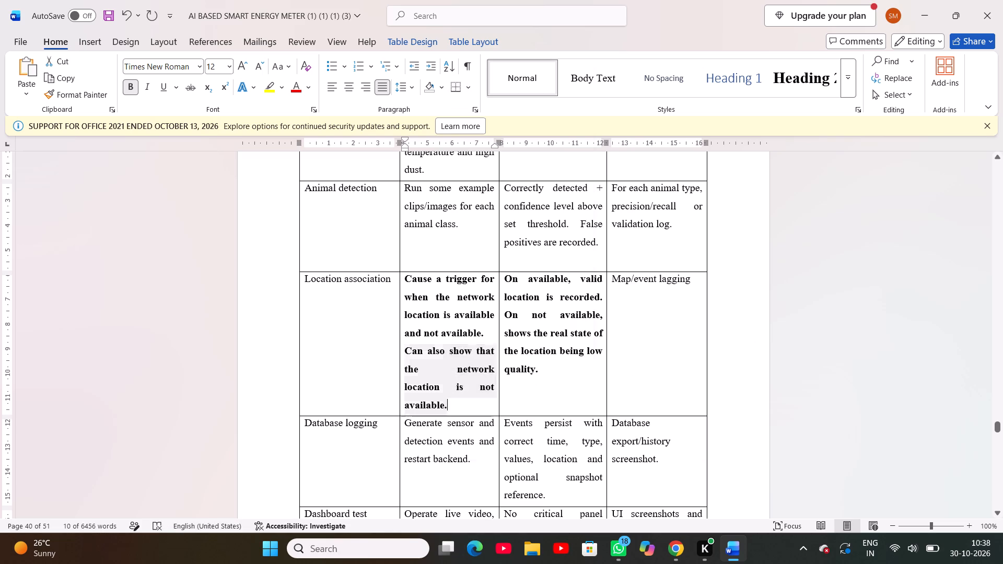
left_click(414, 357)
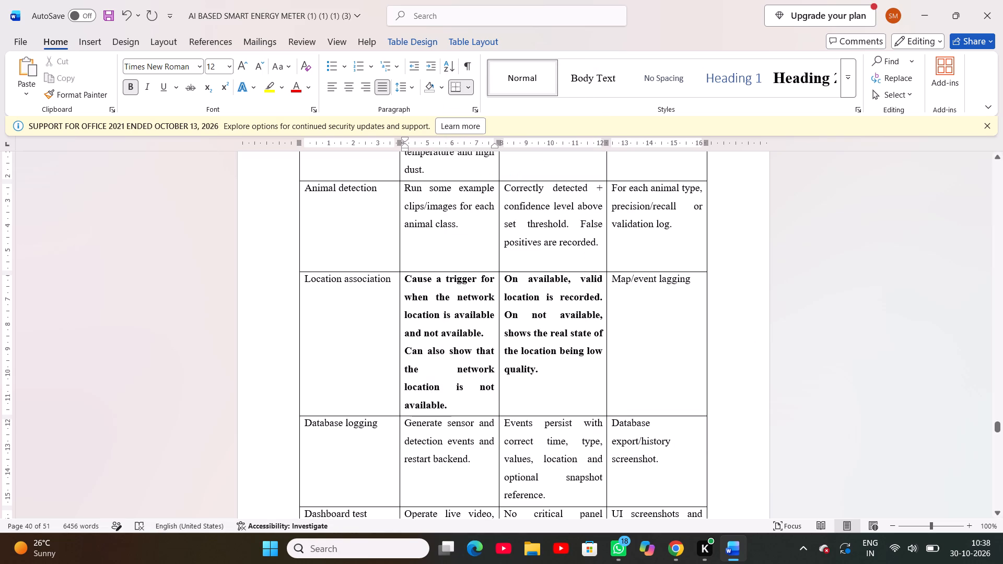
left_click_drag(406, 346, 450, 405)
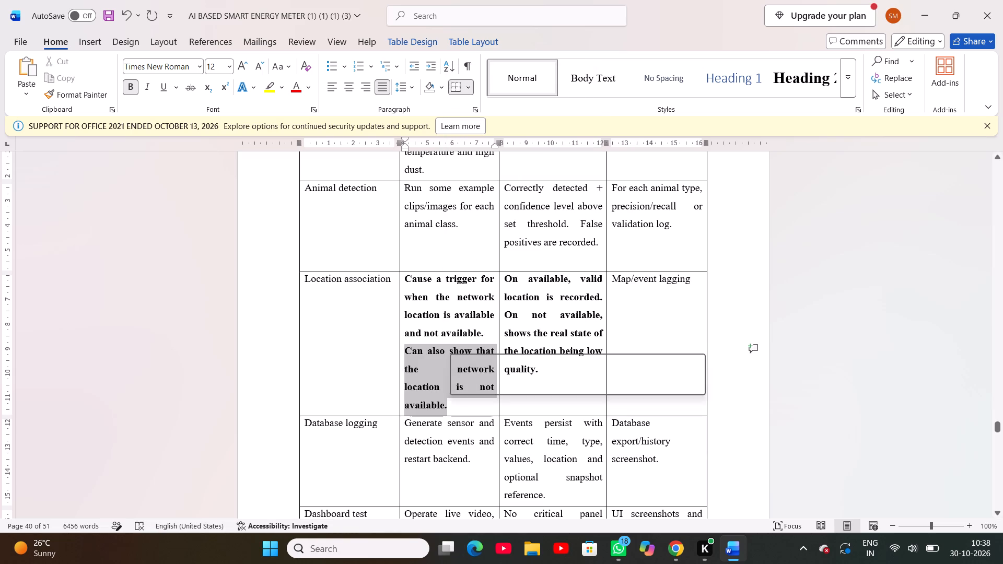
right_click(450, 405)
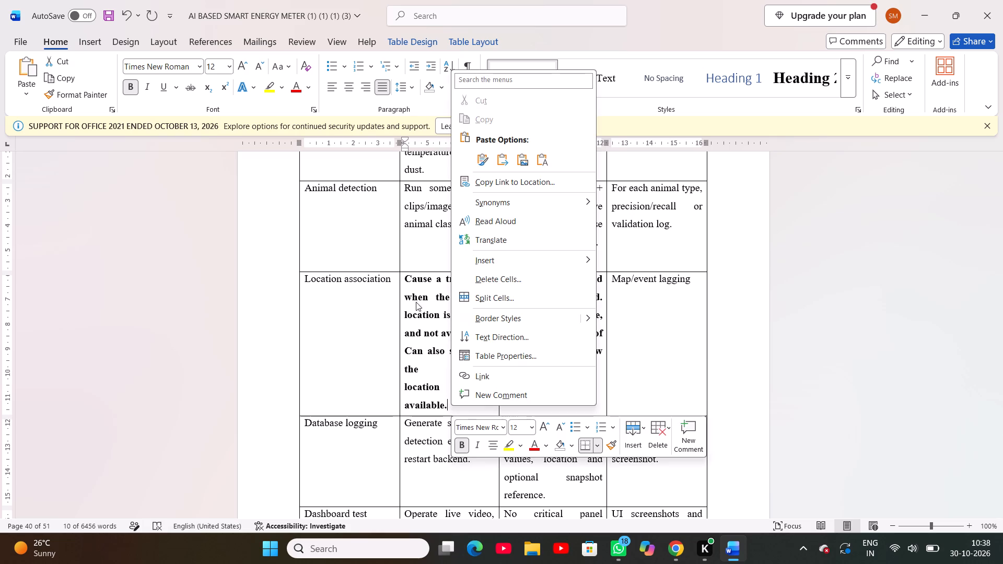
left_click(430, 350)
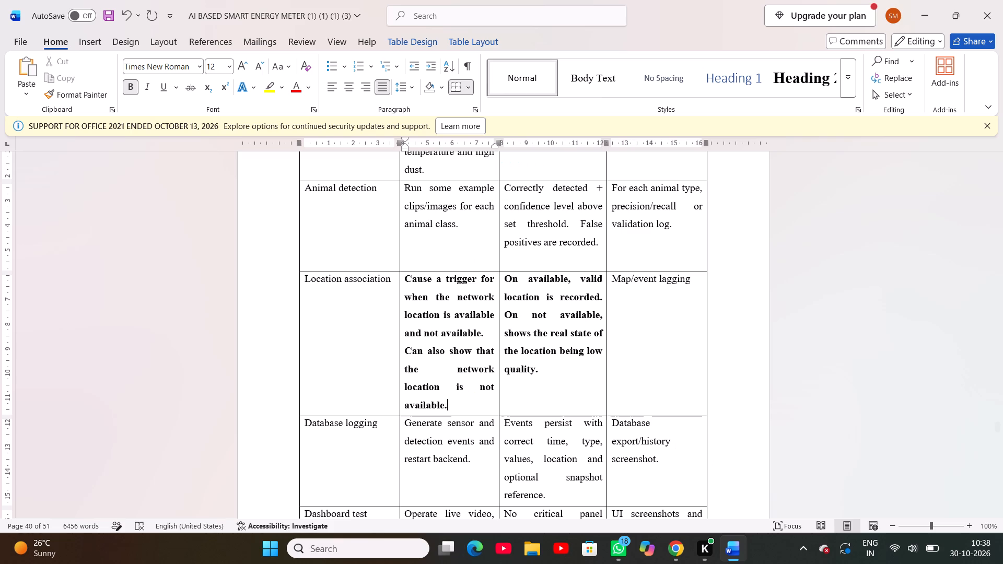
Delete the sentence "Can also show that the network location is not available." from the Location association row's second cell.
left_click(454, 410)
key("BackSpace")
key("BackSpace")
key("BackSpace")
key("BackSpace")
key("BackSpace")
key("BackSpace")
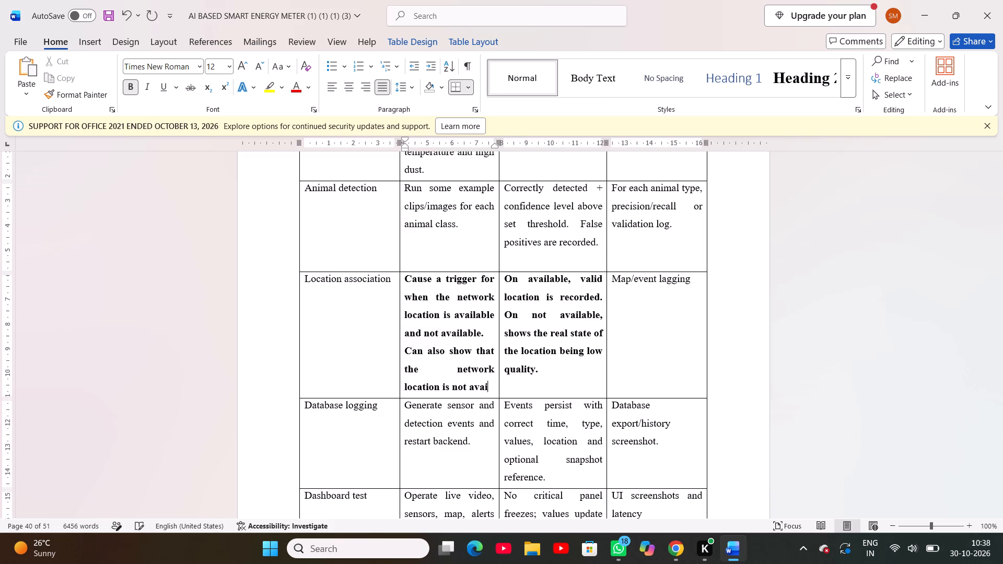
key("BackSpace")
key("BackSpace")
key("BackSpace")
key("BackSpace")
key("BackSpace")
key("BackSpace")
key("BackSpace")
key("BackSpace")
key("BackSpace")
key("BackSpace")
key("BackSpace")
key("BackSpace")
key("BackSpace")
key("BackSpace")
key("BackSpace")
key("BackSpace")
key("BackSpace")
key("BackSpace")
key("BackSpace")
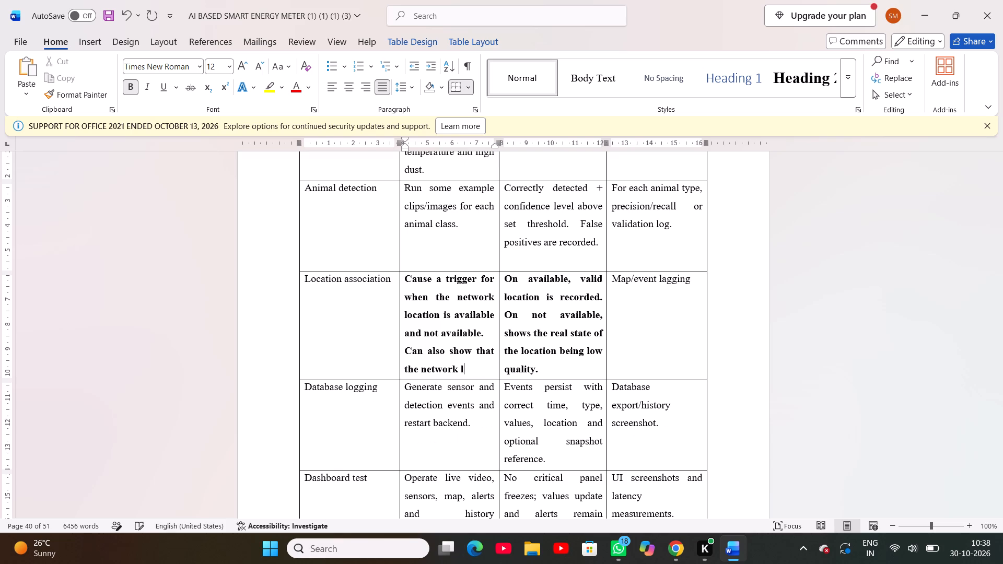
key("BackSpace")
key("BackSpace")
key("BackSpace")
key("BackSpace")
key("BackSpace")
key("BackSpace")
key("BackSpace")
key("BackSpace")
key("BackSpace")
key("BackSpace")
key("BackSpace")
key("BackSpace")
key("BackSpace")
key("BackSpace")
key("BackSpace")
key("BackSpace")
key("BackSpace")
key("BackSpace")
key("BackSpace")
key("BackSpace")
key("BackSpace")
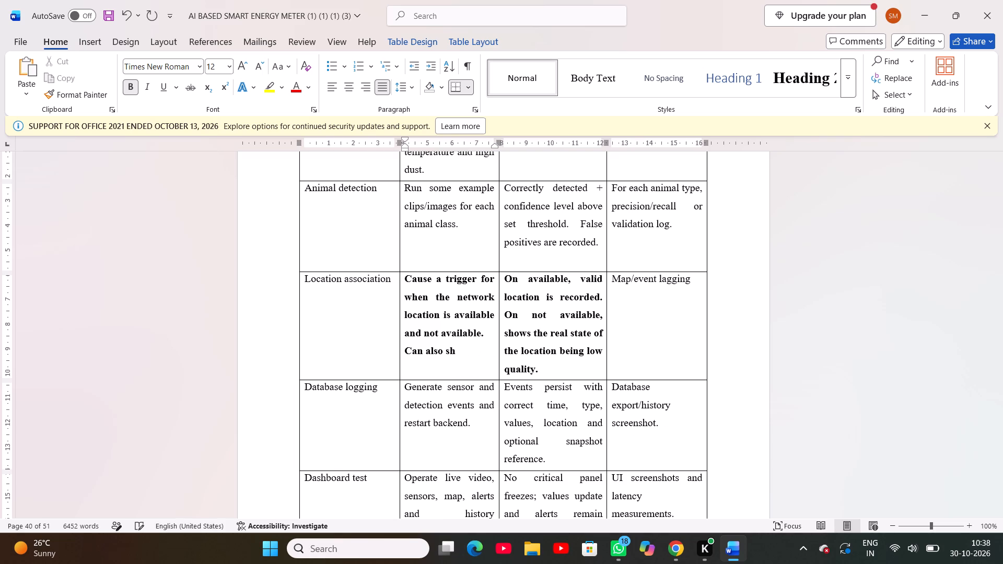
key("BackSpace")
key("BackSpace")
key("BackSpace")
key("BackSpace")
key("BackSpace")
key("BackSpace")
key("BackSpace")
key("BackSpace")
key("BackSpace")
key("BackSpace")
key("BackSpace")
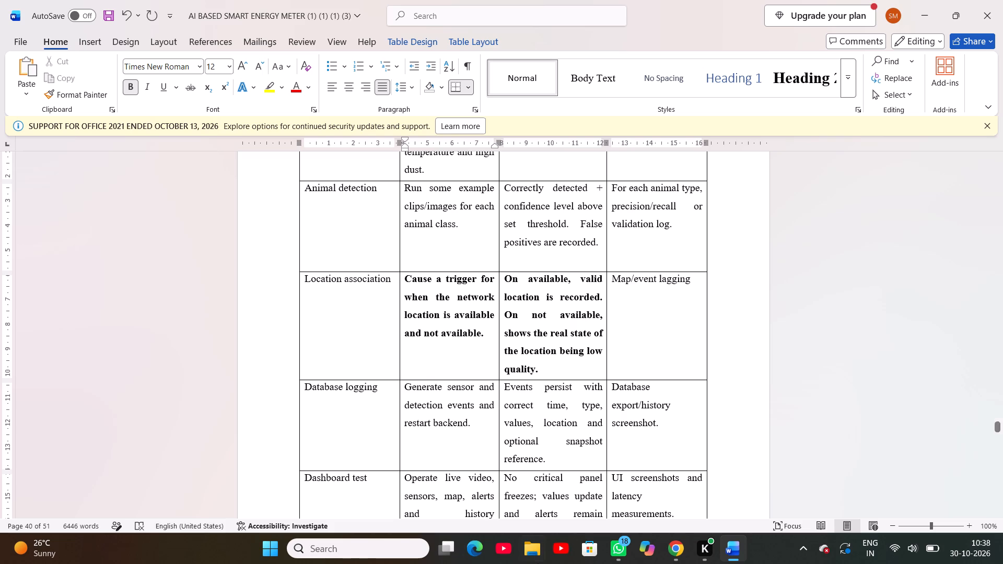
Copy "Can also show that the network location is not available." from Chrome's Plagiarism Checker and append it to Word's Location association third cell.
left_click(663, 504)
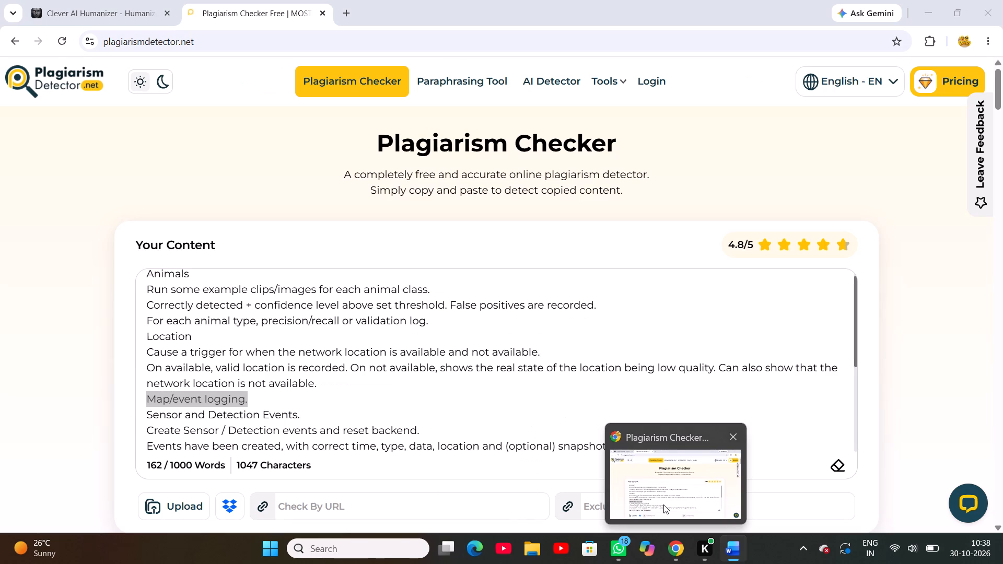
left_click(416, 402)
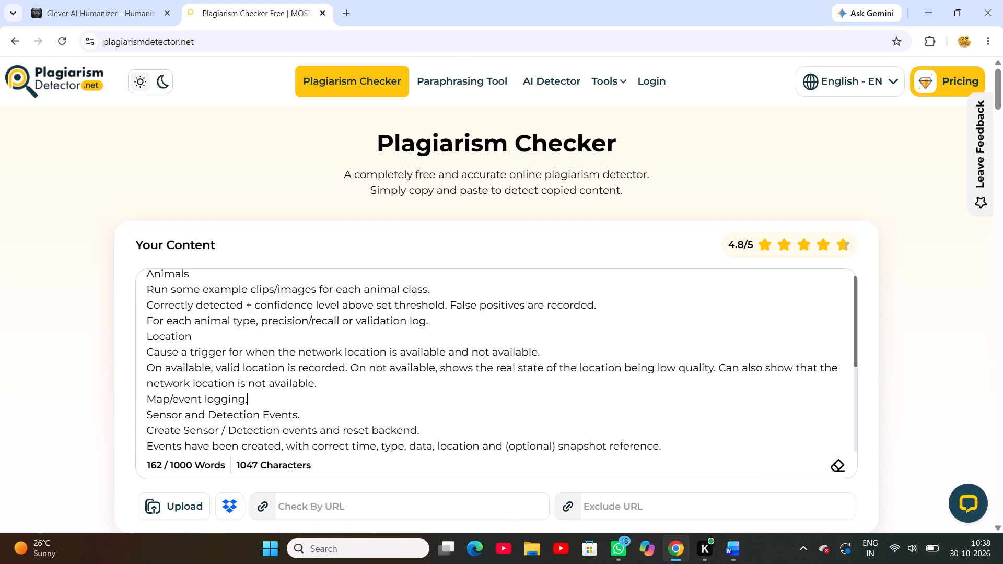
left_click_drag(718, 367, 719, 390)
right_click(719, 390)
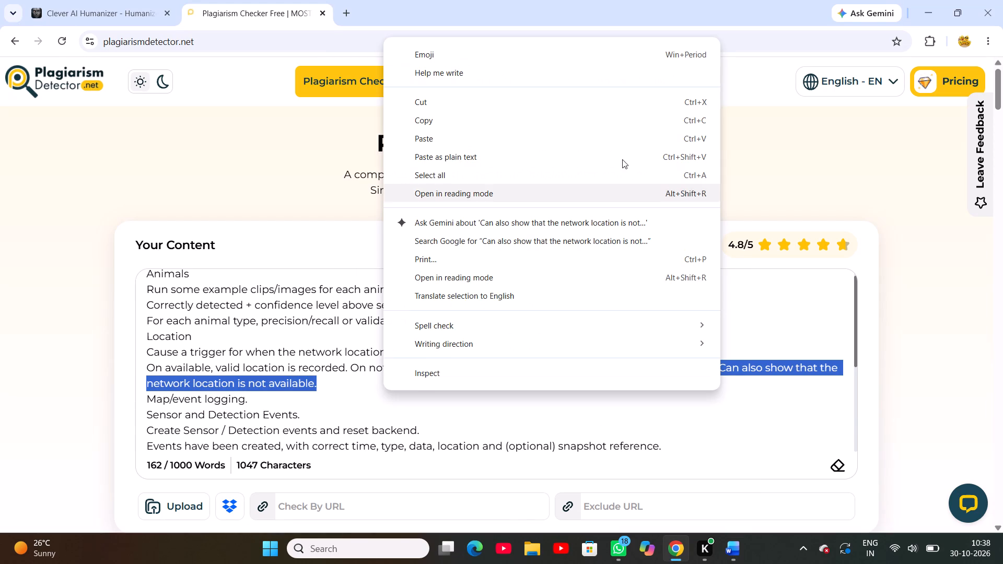
left_click(609, 125)
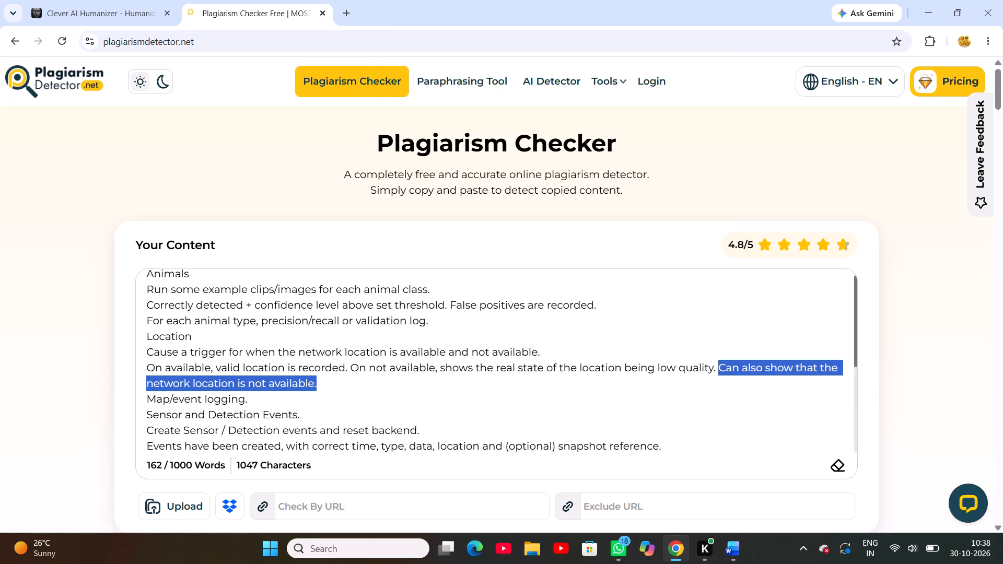
left_click(567, 400)
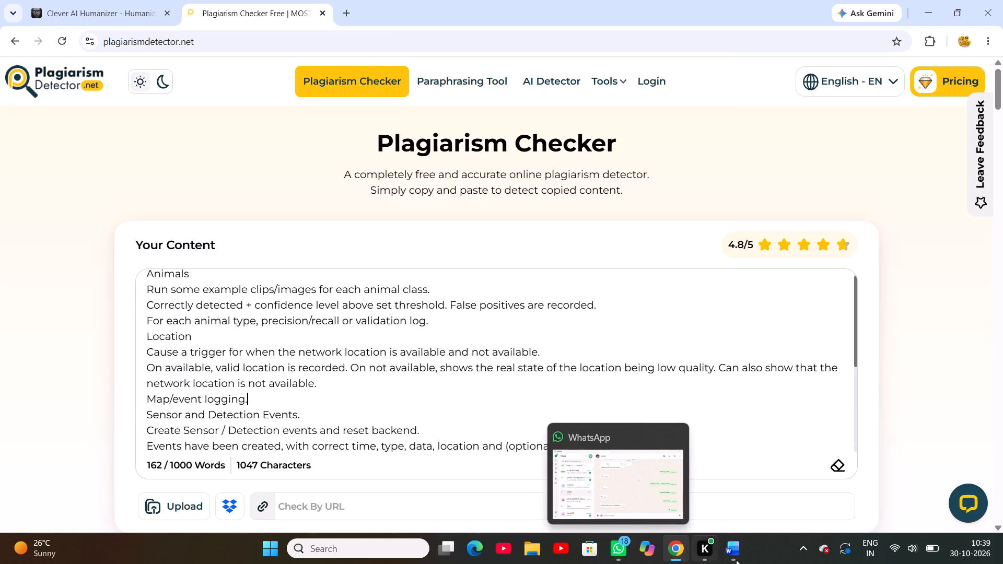
left_click(732, 503)
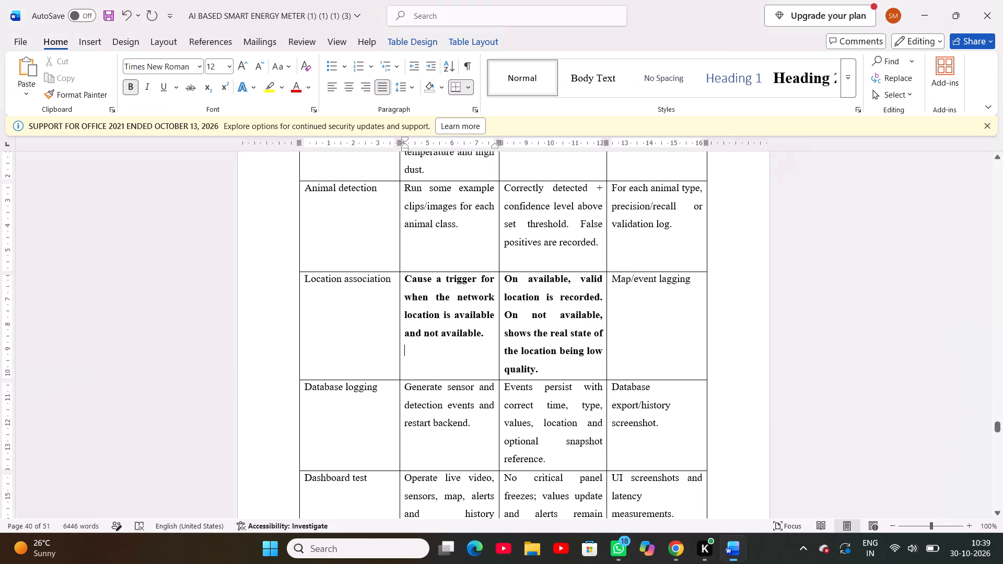
left_click(541, 372)
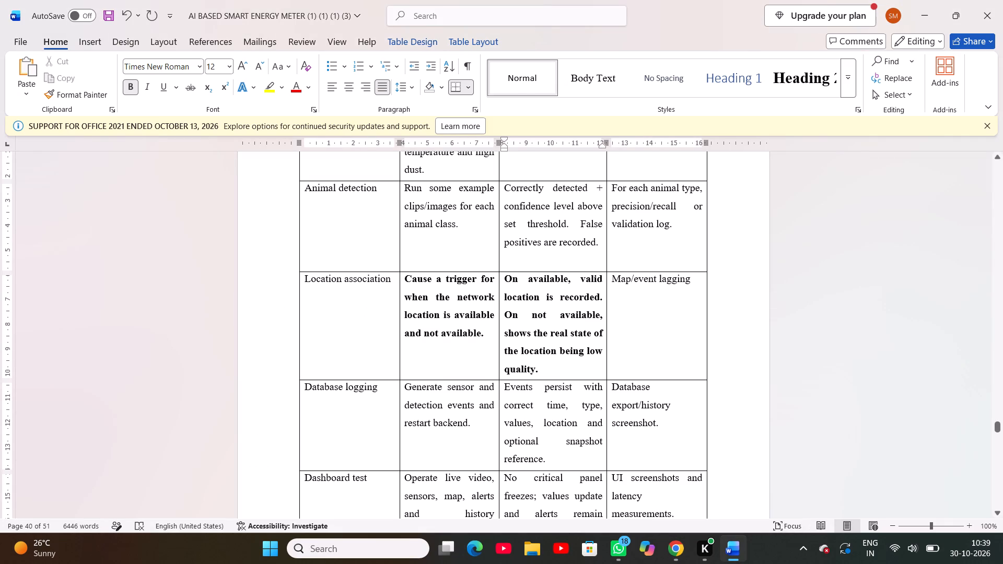
right_click(541, 372)
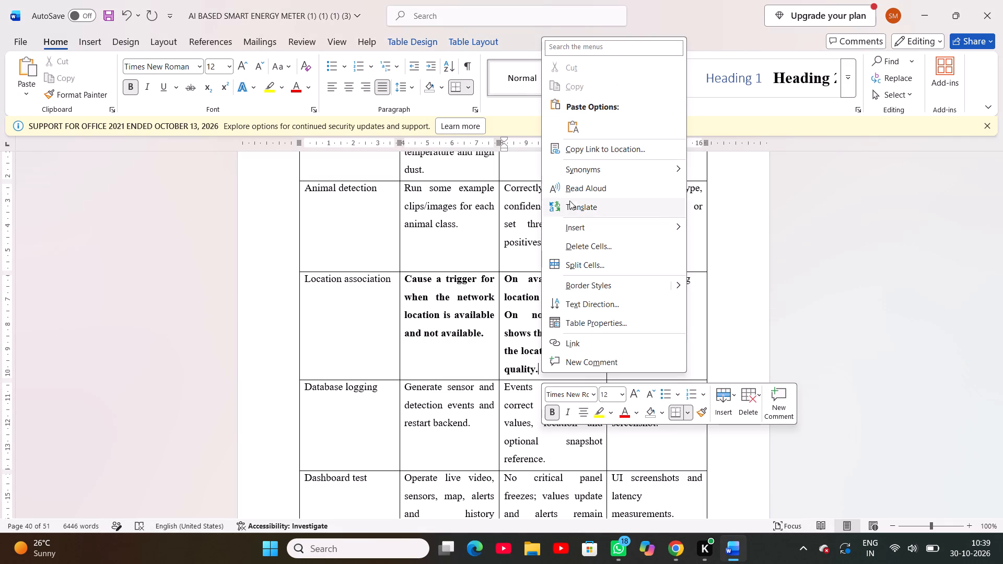
left_click(577, 130)
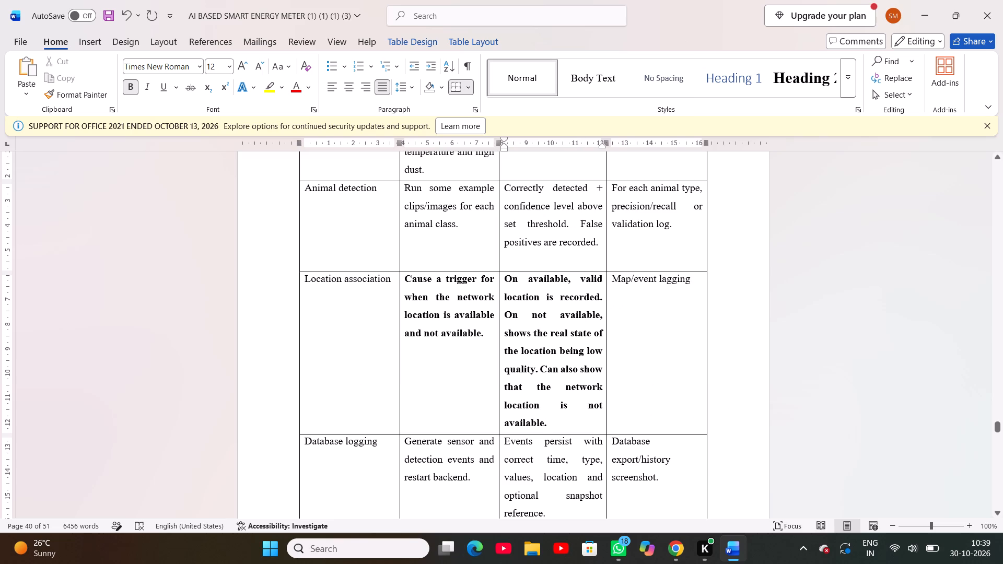
Remove the bold formatting from the Location association row's second and third cells.
left_click_drag(405, 277, 550, 404)
left_click(126, 85)
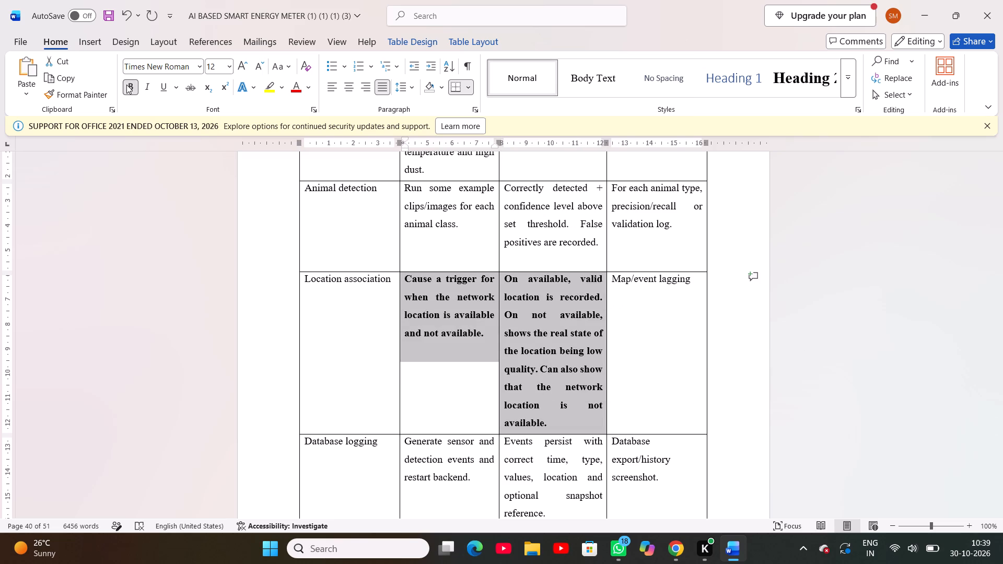
left_click(325, 342)
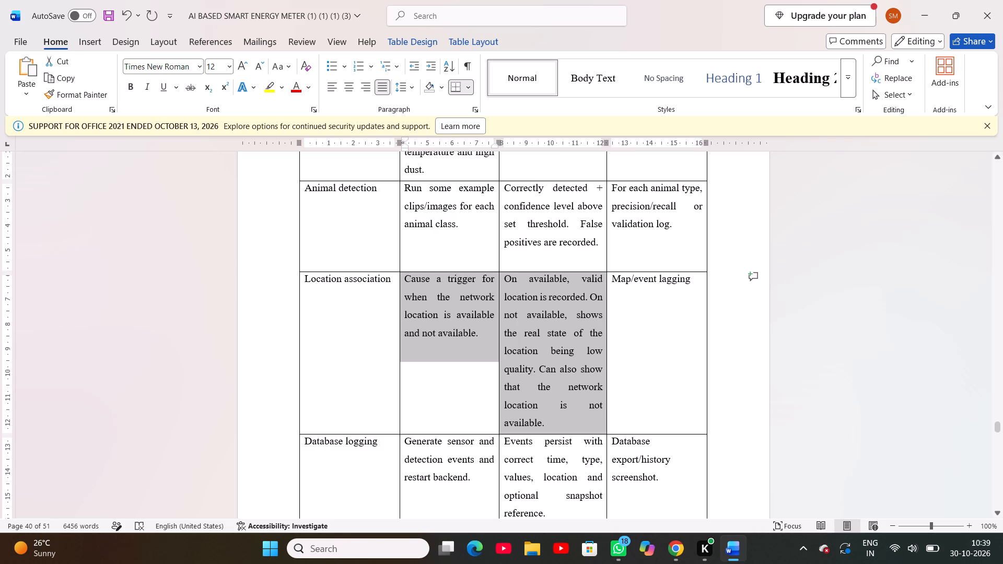
Examine the Database logging row in Word, and switch to Chrome to review the reworded Sensor and Detection Events lines in the Plagiarism Checker.
scroll(325, 342, "down", 1)
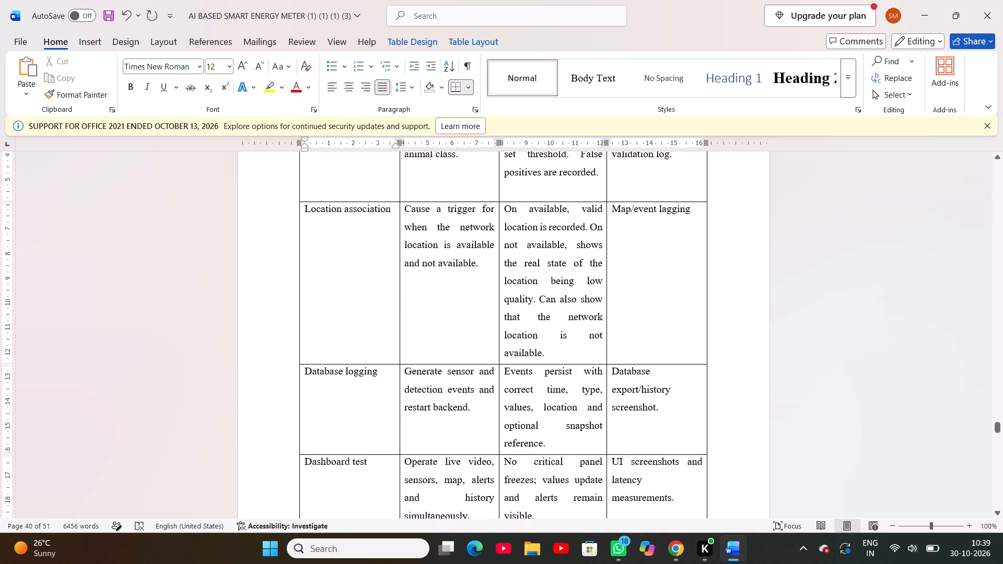
scroll(325, 342, "down", 1)
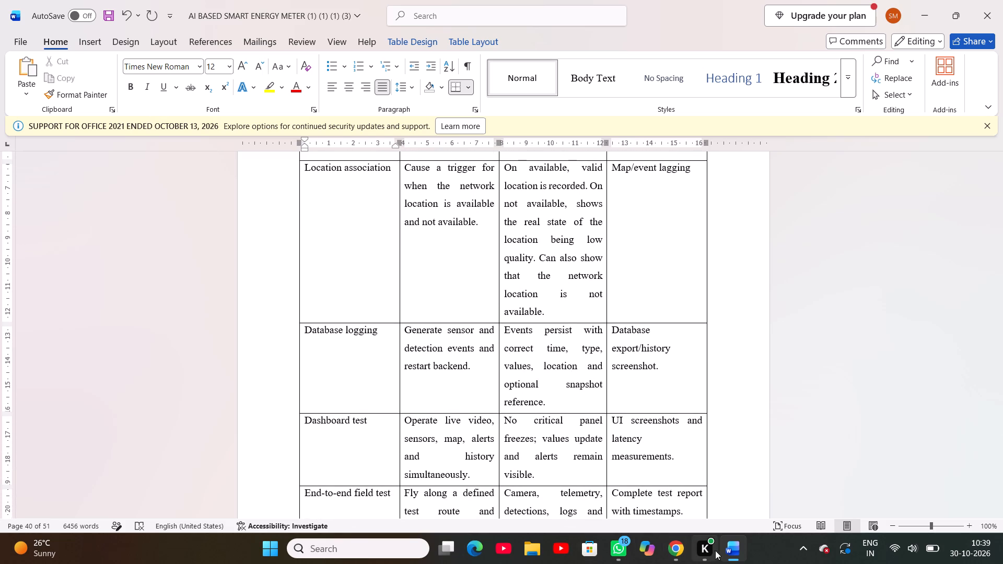
left_click(718, 506)
left_click(673, 509)
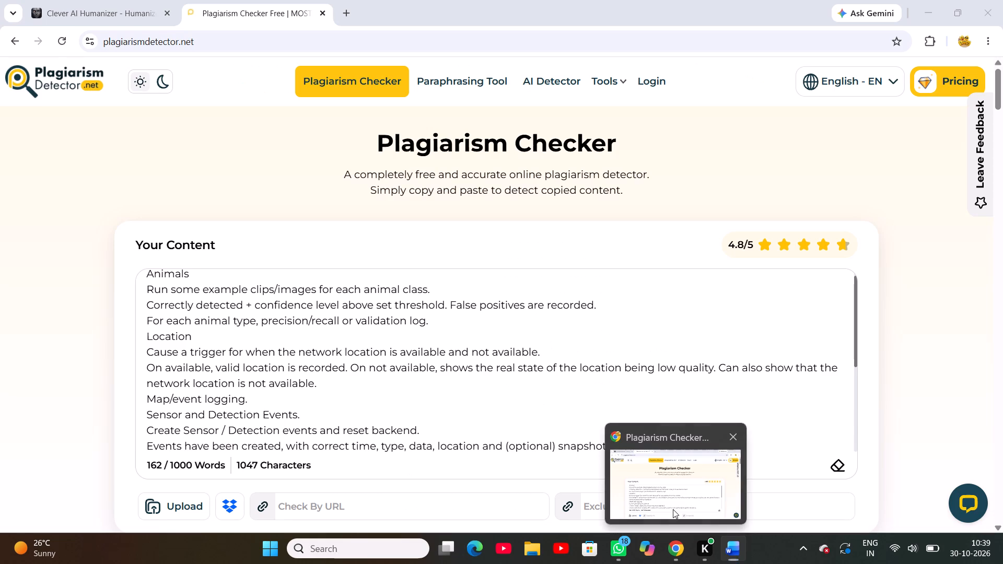
scroll(598, 420, "down", 1)
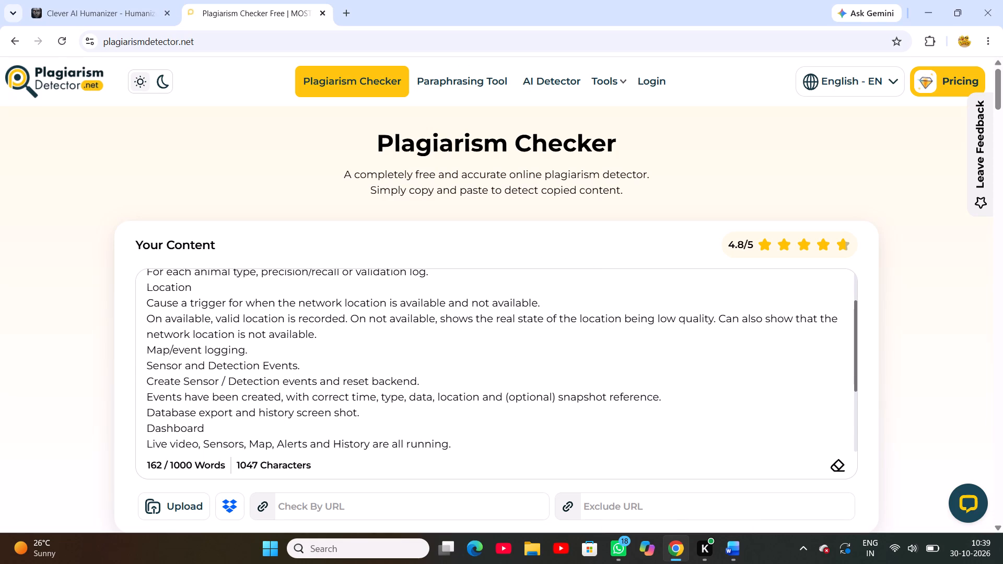
scroll(598, 420, "down", 2)
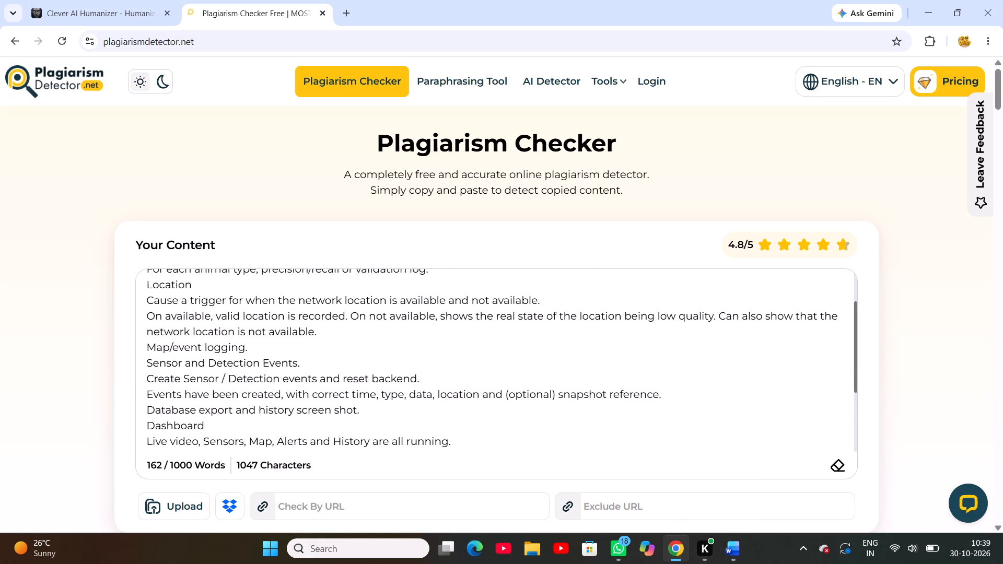
scroll(598, 420, "down", 4)
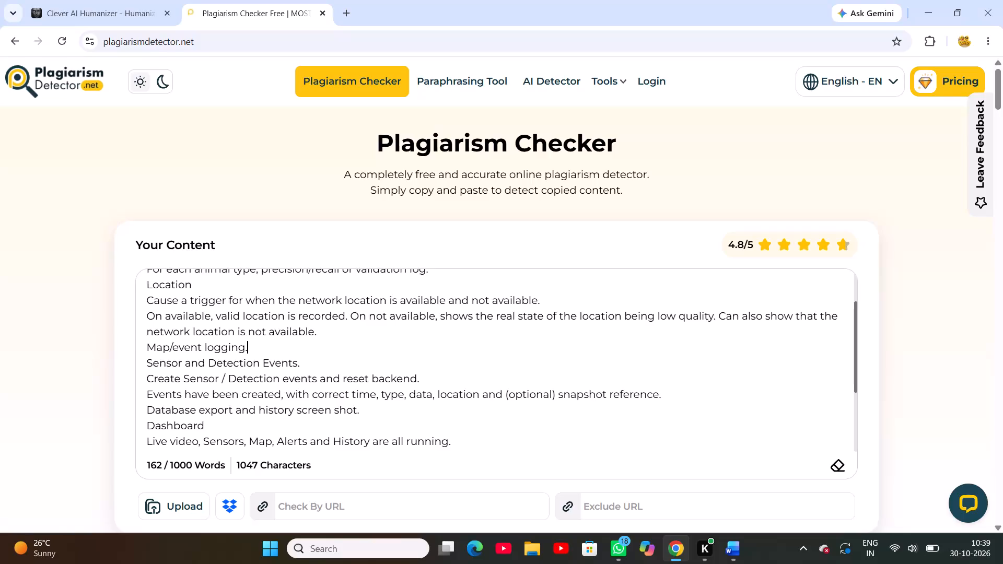
scroll(598, 420, "down", 2)
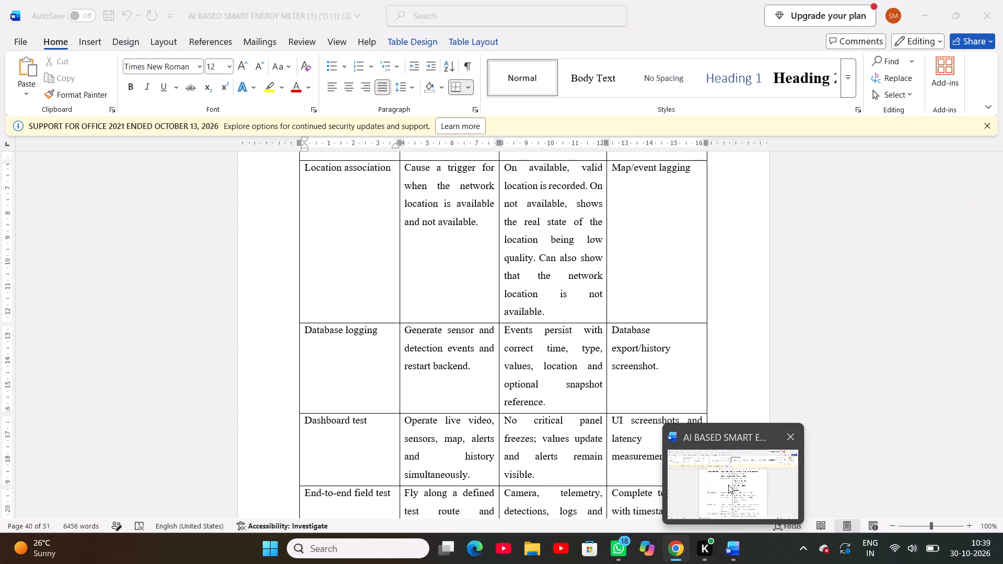
Switch to Word and delete the blank line above the "6.1 Hardware Testing" heading after the testing table.
left_click(728, 485)
scroll(728, 485, "down", 1)
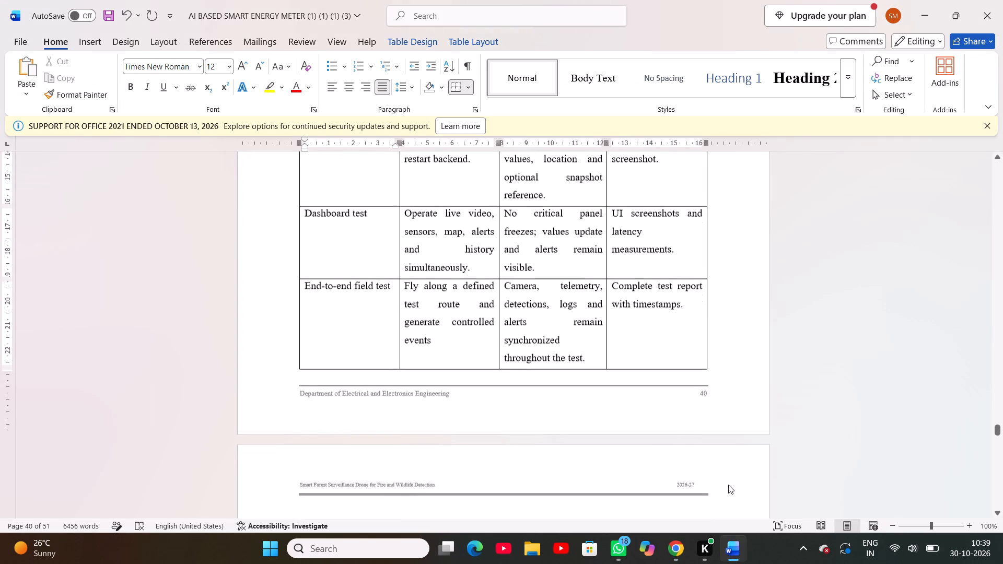
scroll(728, 485, "down", 1)
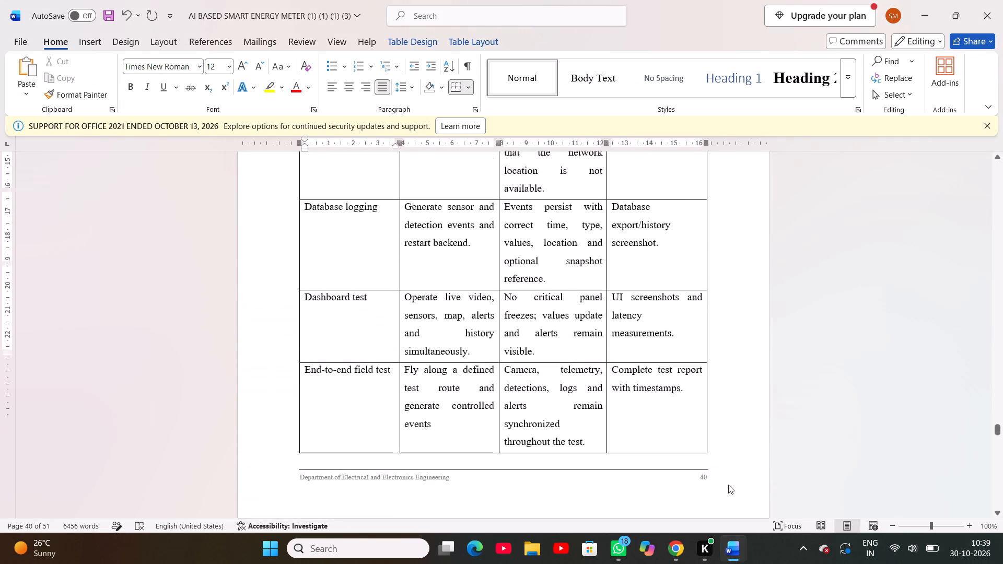
scroll(728, 485, "down", 2)
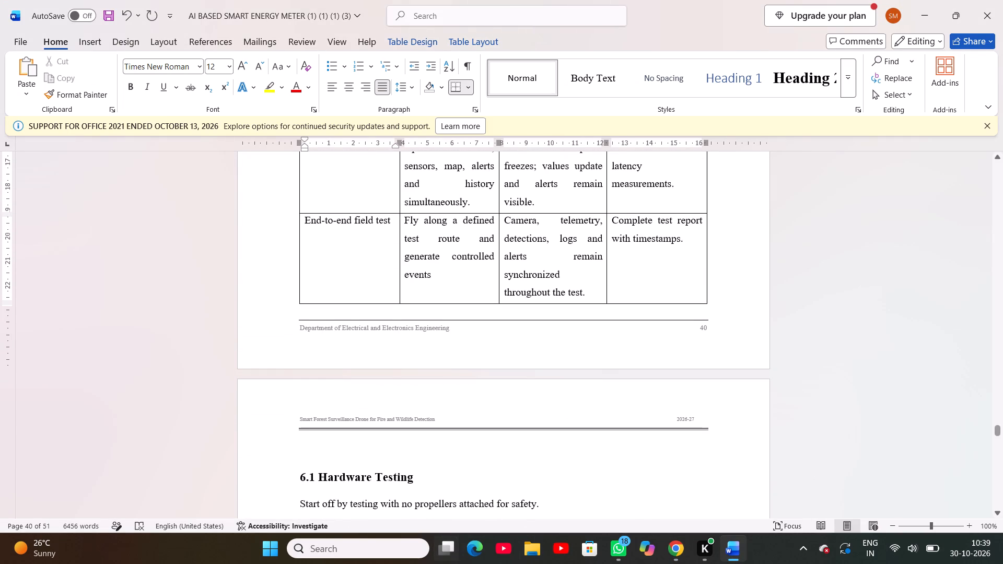
left_click(298, 476)
key("BackSpace")
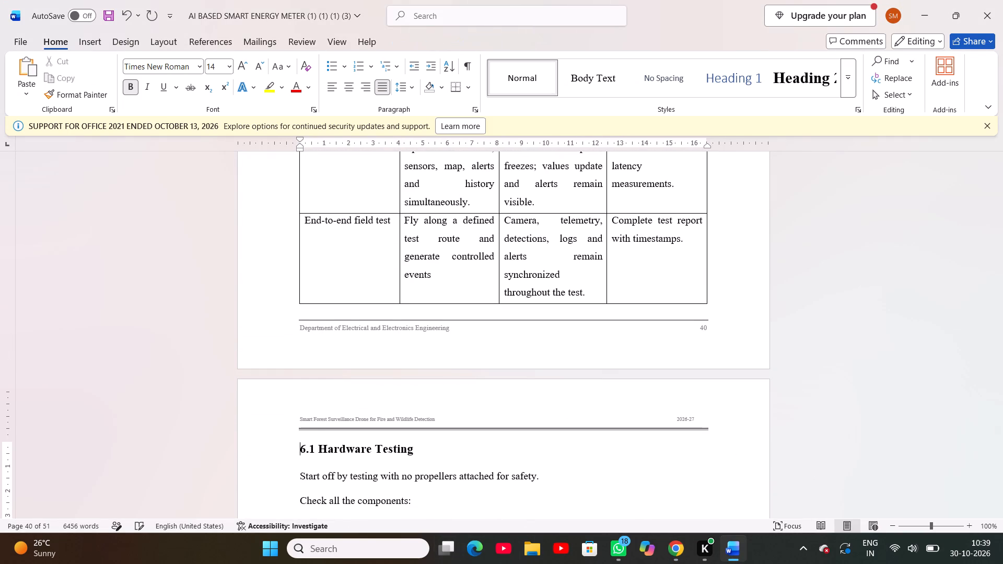
Copy the lines "Sensor and Detection Events." and "Create Sensor / Detection events and reset backend." from Chrome's Plagiarism Checker.
scroll(298, 476, "up", 1)
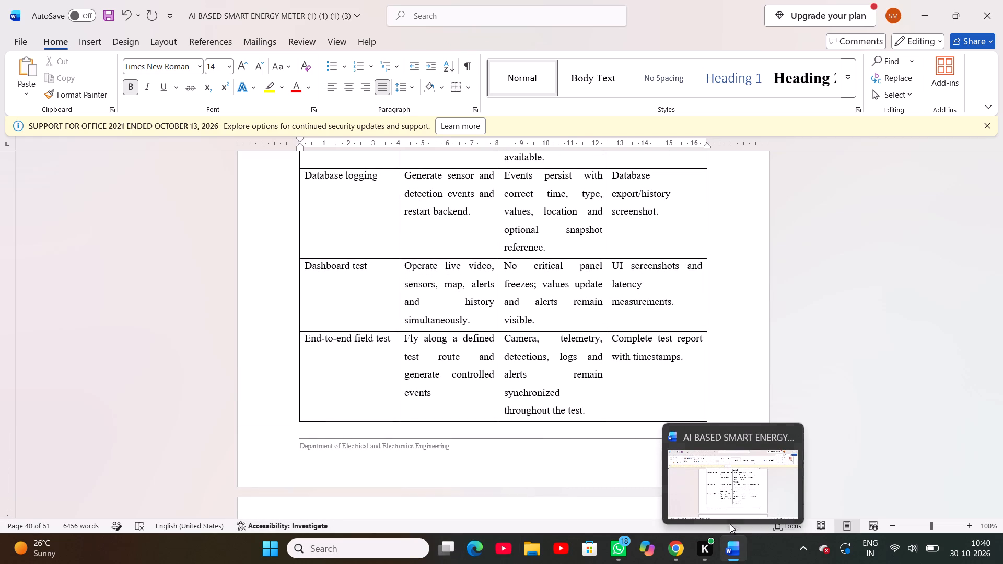
left_click(730, 499)
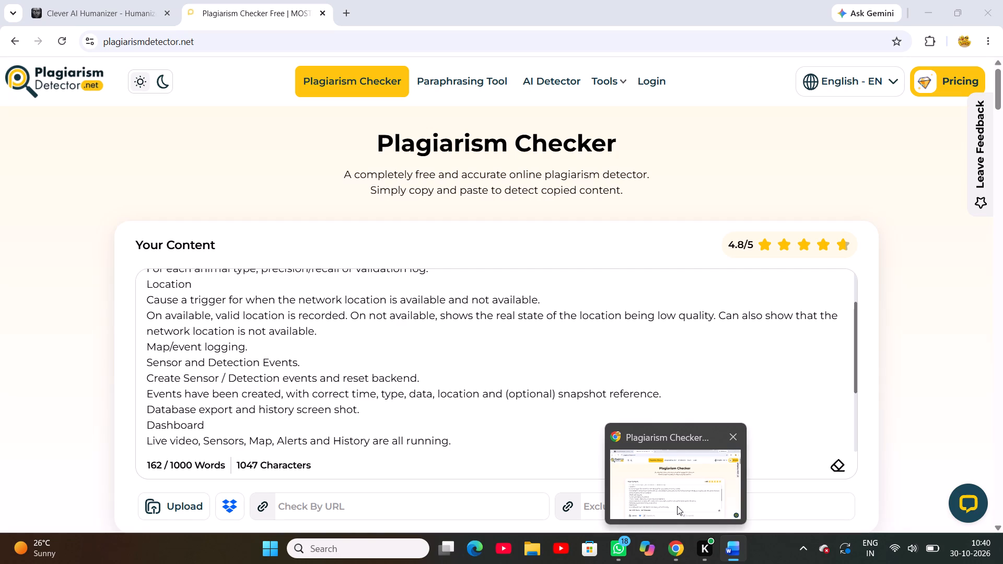
left_click(677, 506)
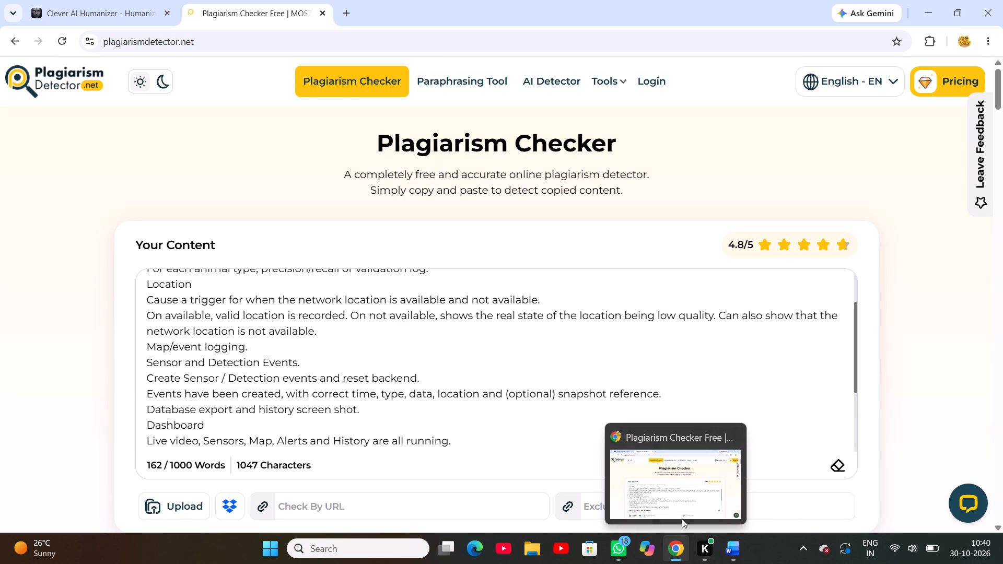
left_click(682, 502)
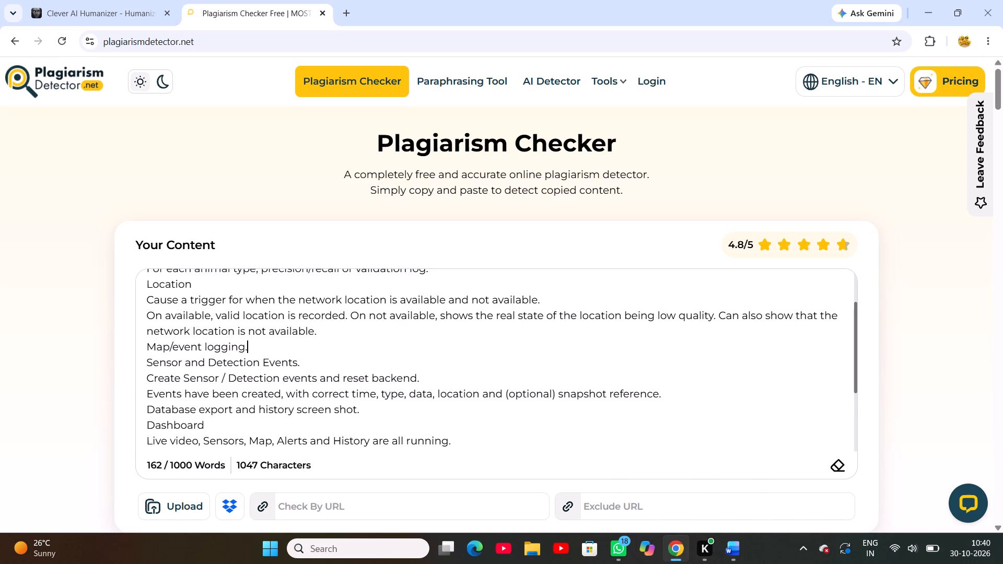
scroll(523, 415, "down", 1)
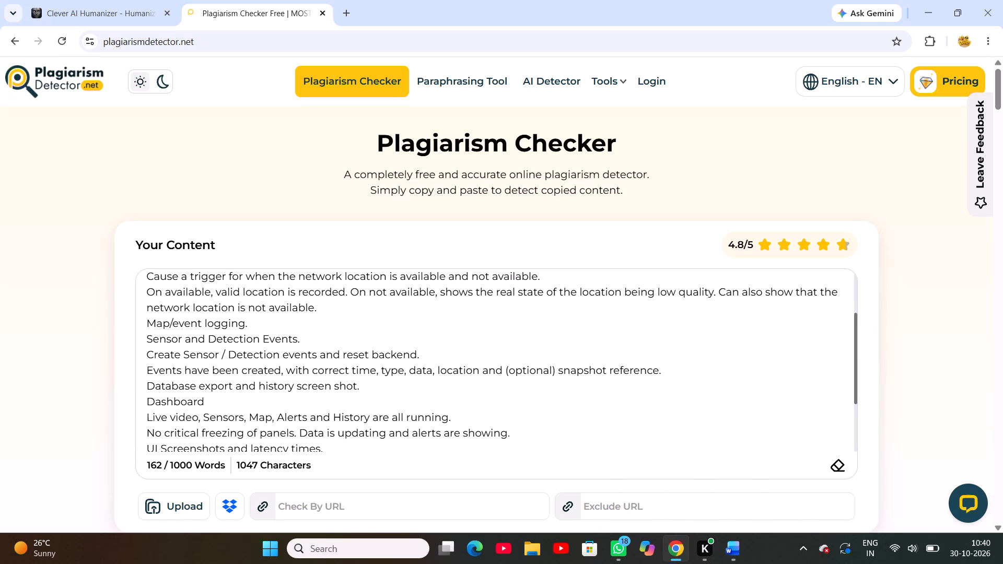
scroll(523, 415, "down", 3)
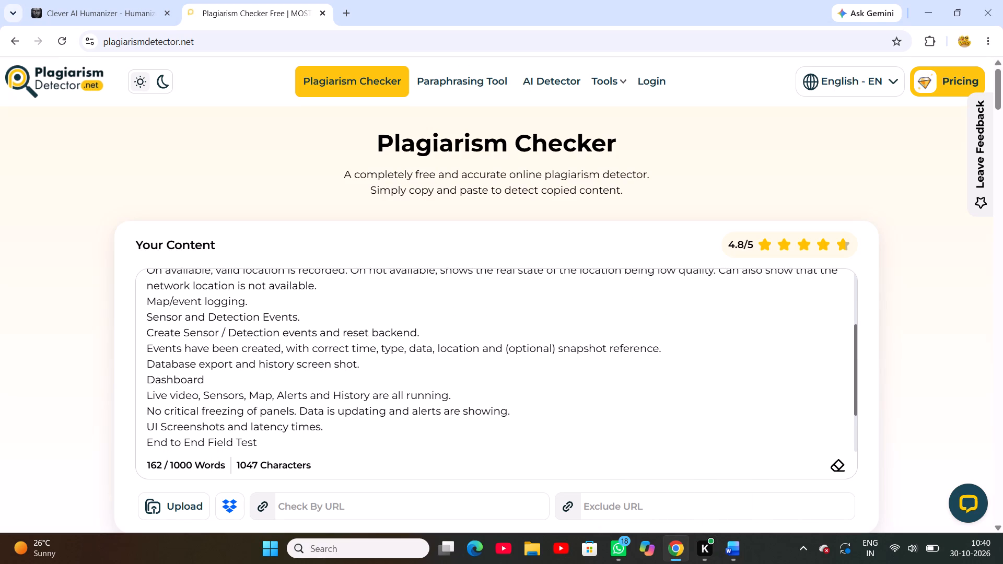
scroll(523, 415, "down", 2)
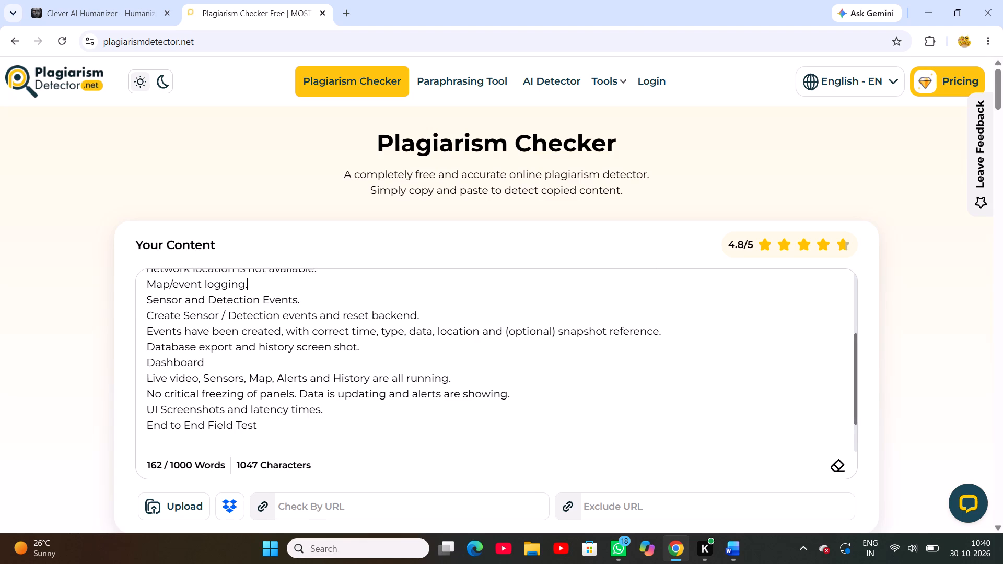
left_click_drag(144, 299, 185, 301)
left_click_drag(185, 301, 413, 321)
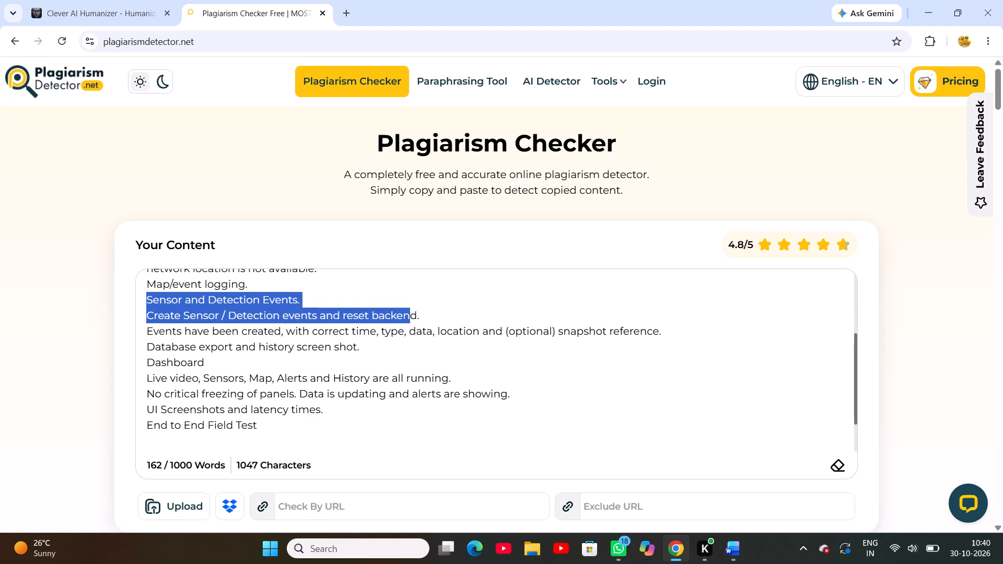
left_click_drag(413, 321, 442, 321)
right_click(442, 321)
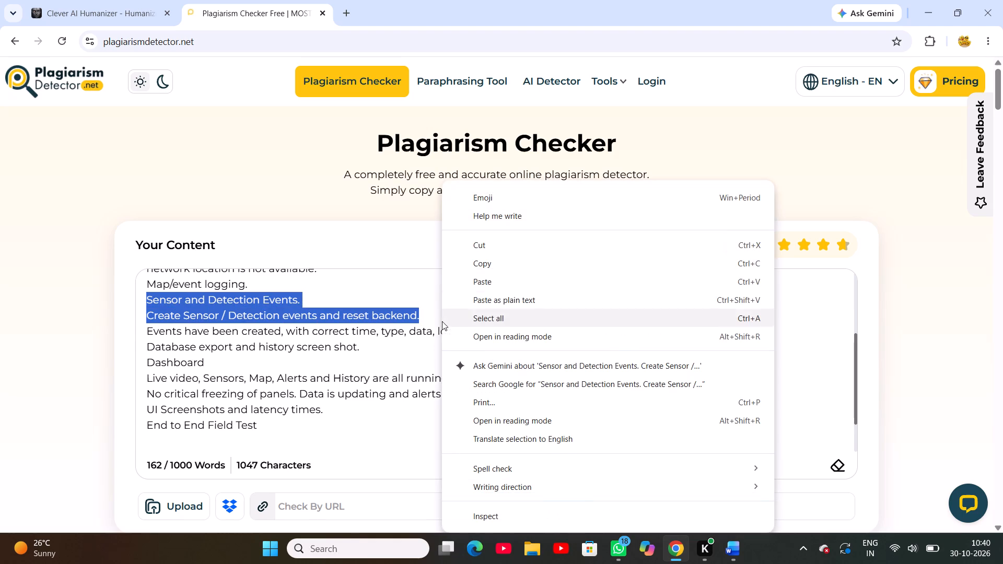
left_click(462, 262)
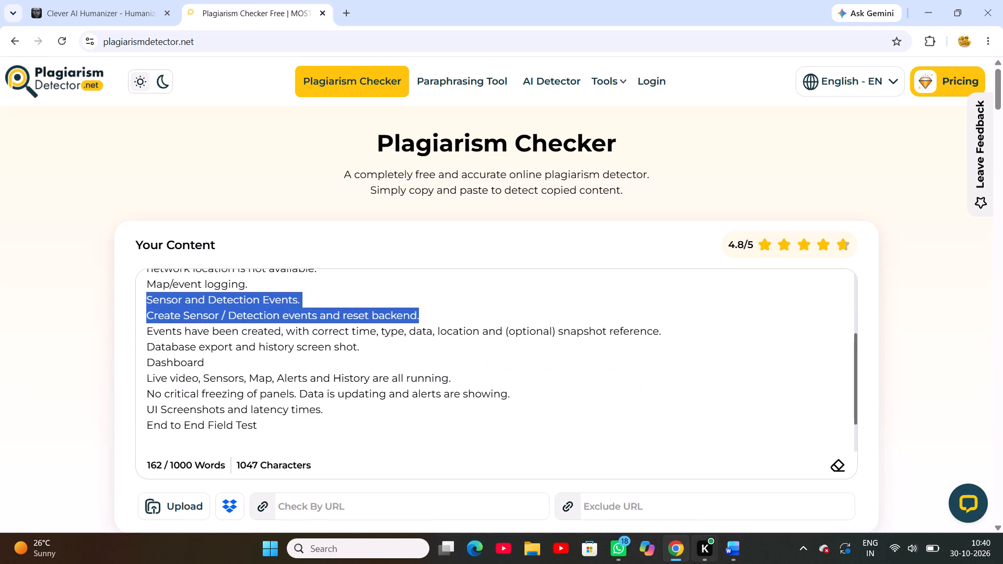
Replace the text in the second cell of Word's Database logging row with the two copied lines.
left_click(721, 507)
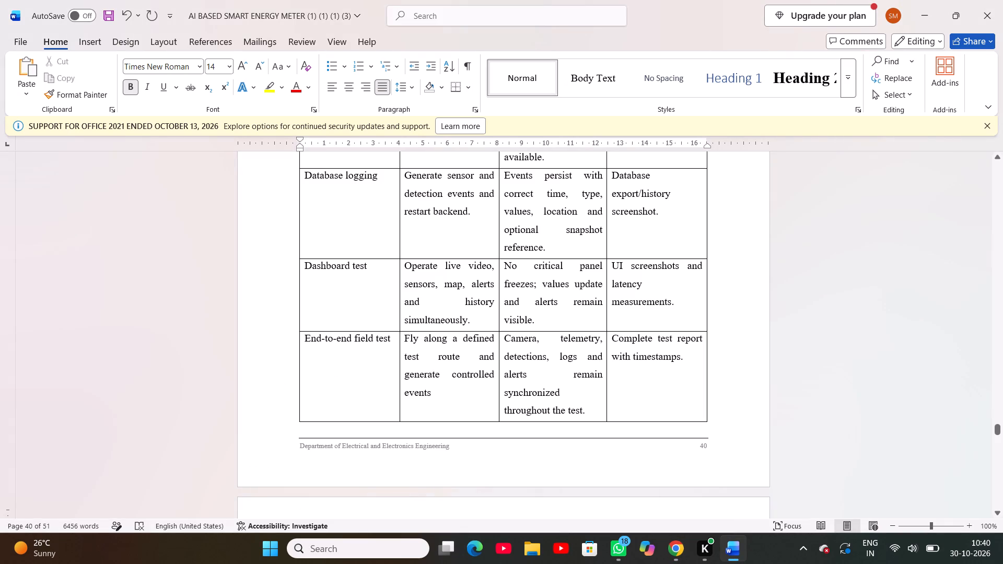
left_click_drag(406, 176, 456, 218)
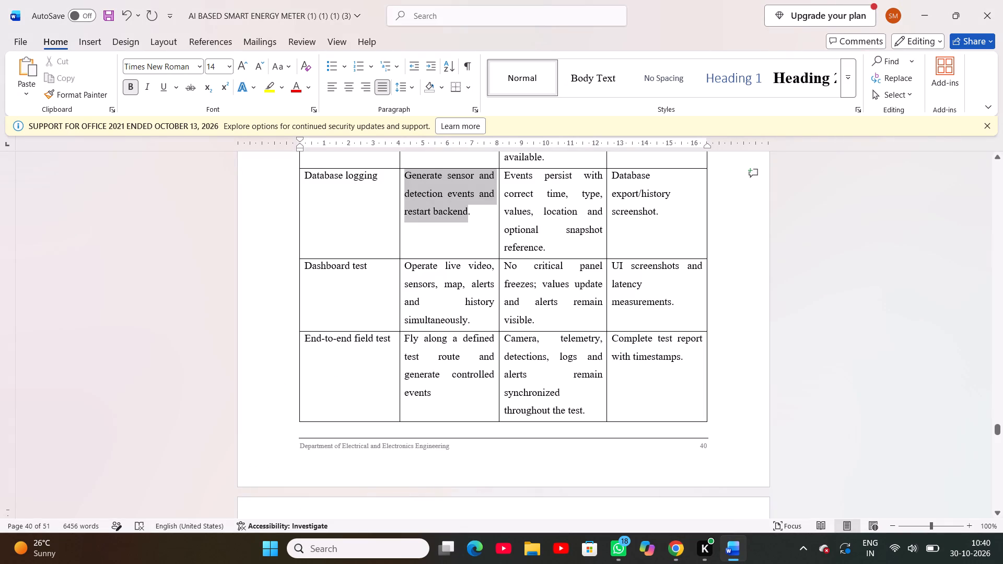
left_click_drag(456, 218, 471, 216)
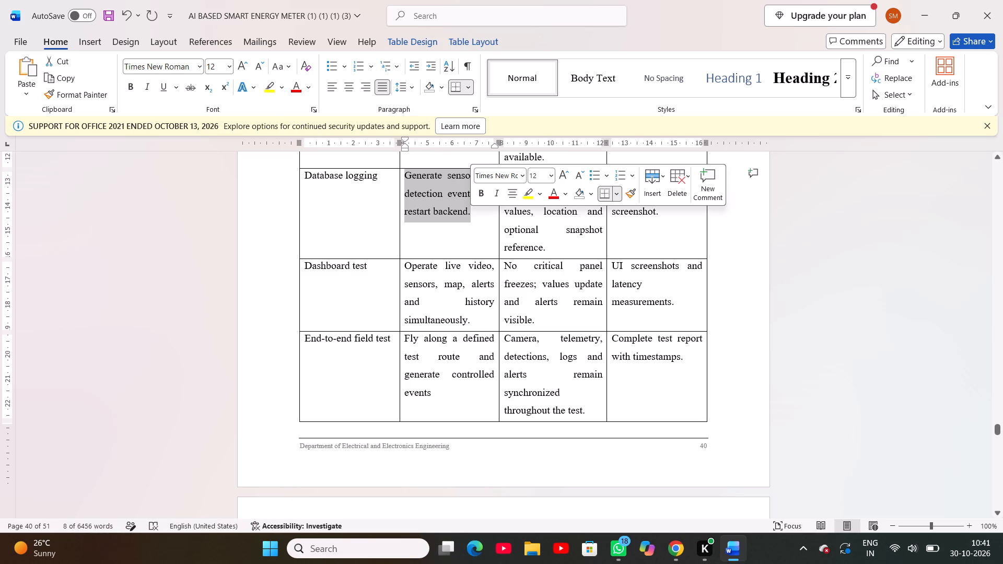
key("BackSpace")
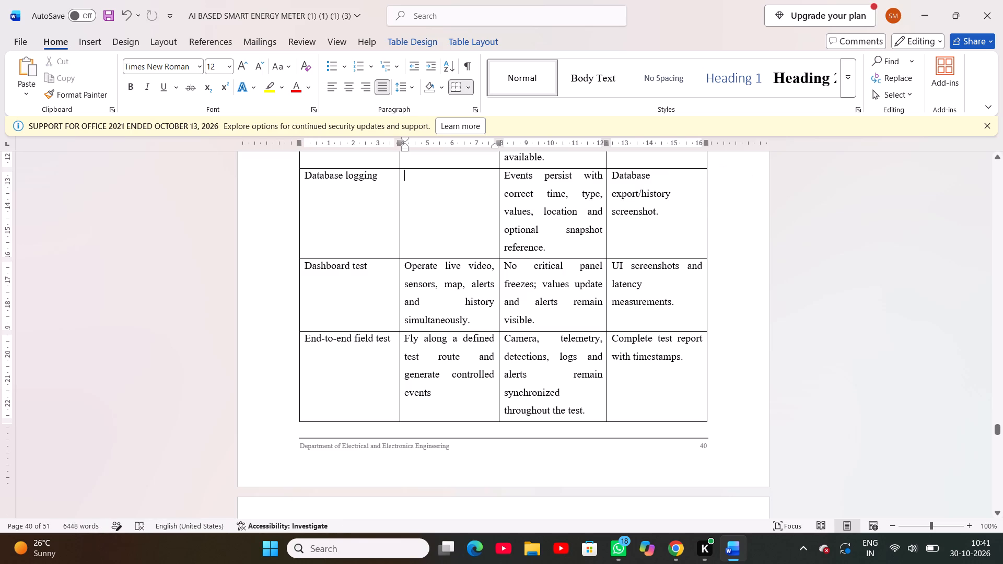
left_click(404, 176)
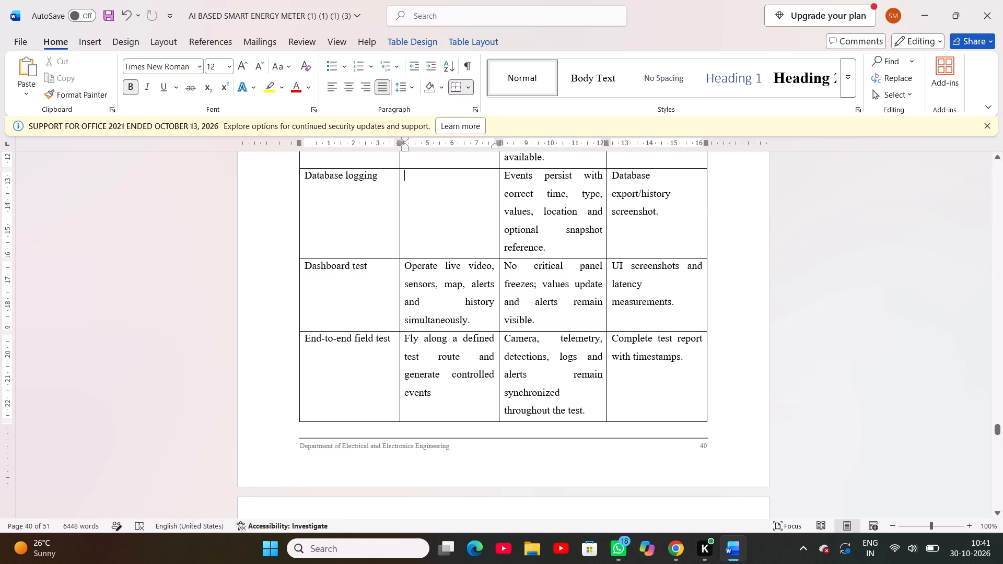
right_click(404, 176)
left_click(443, 263)
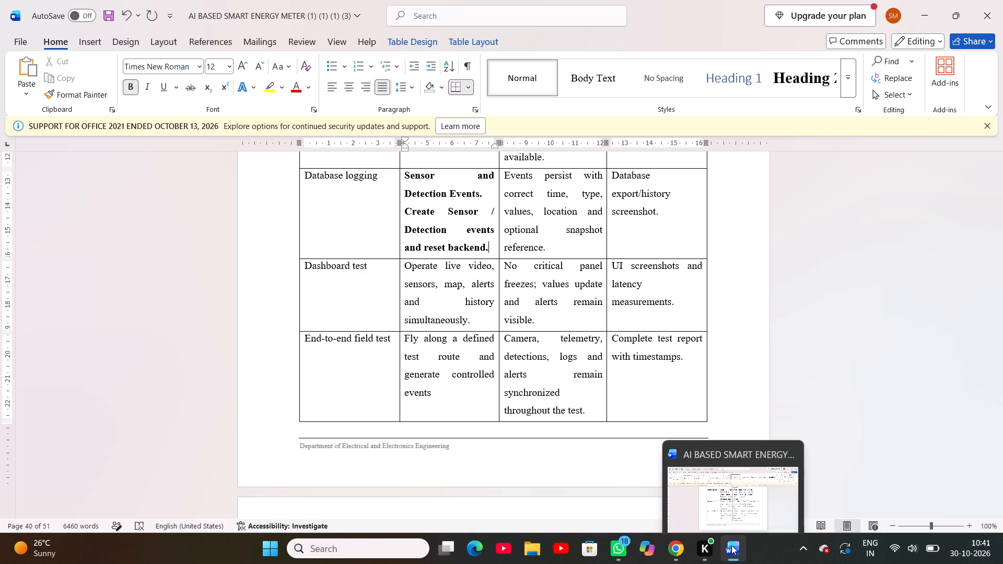
Review the reworded database, dashboard and field test lines in Chrome's Plagiarism Checker, and return to Word.
left_click(673, 518)
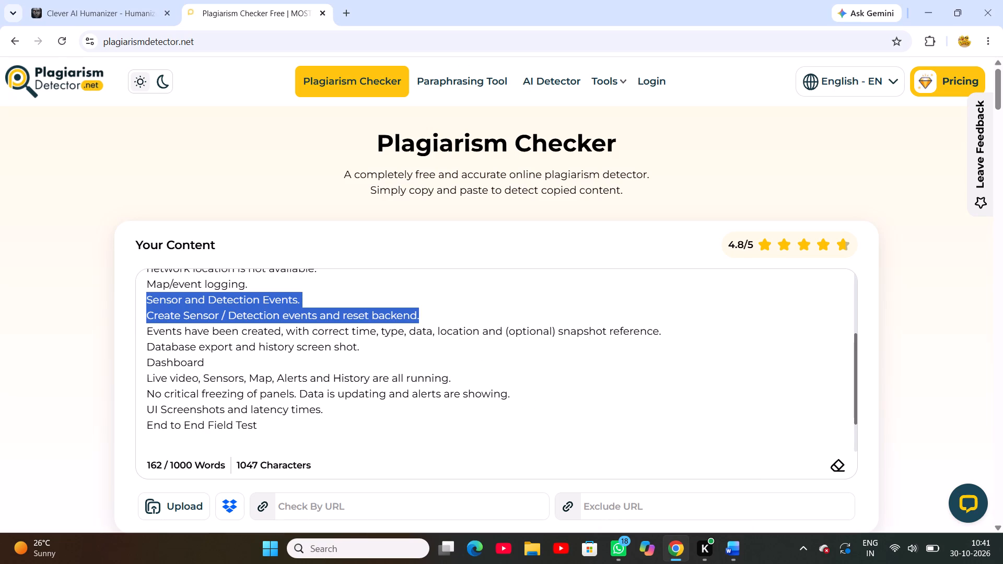
left_click(638, 412)
scroll(638, 412, "right", 1)
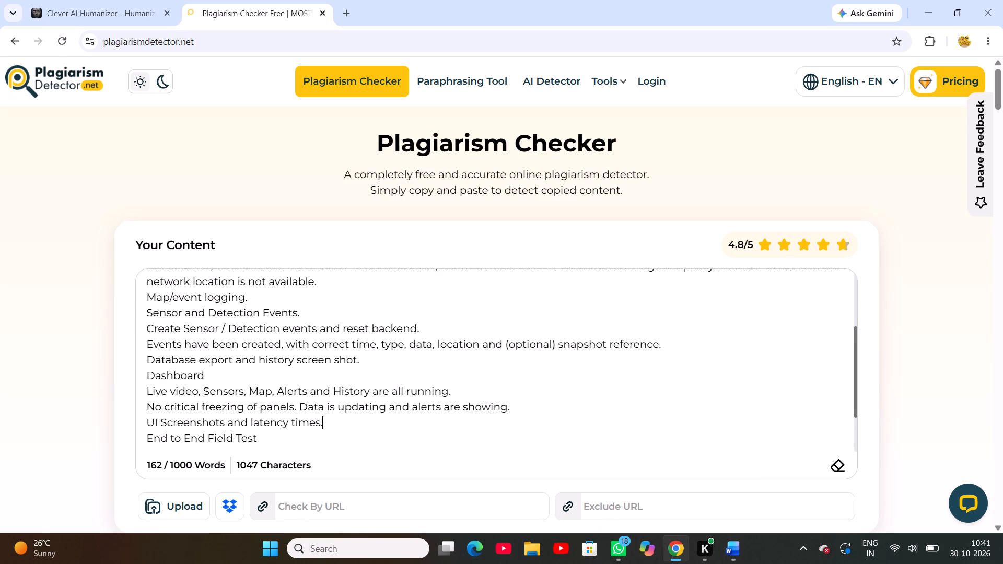
scroll(638, 412, "right", 2)
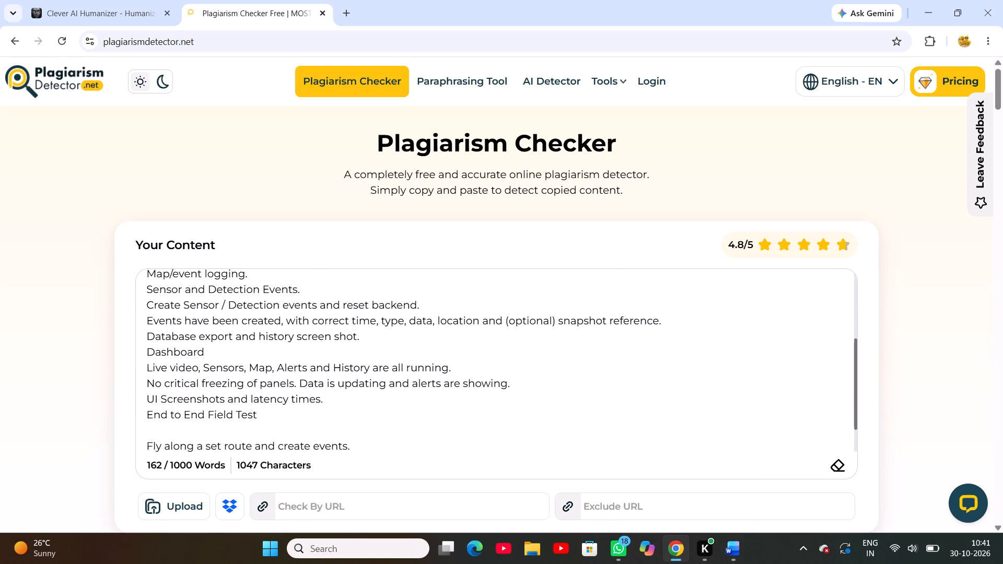
scroll(638, 412, "right", 3)
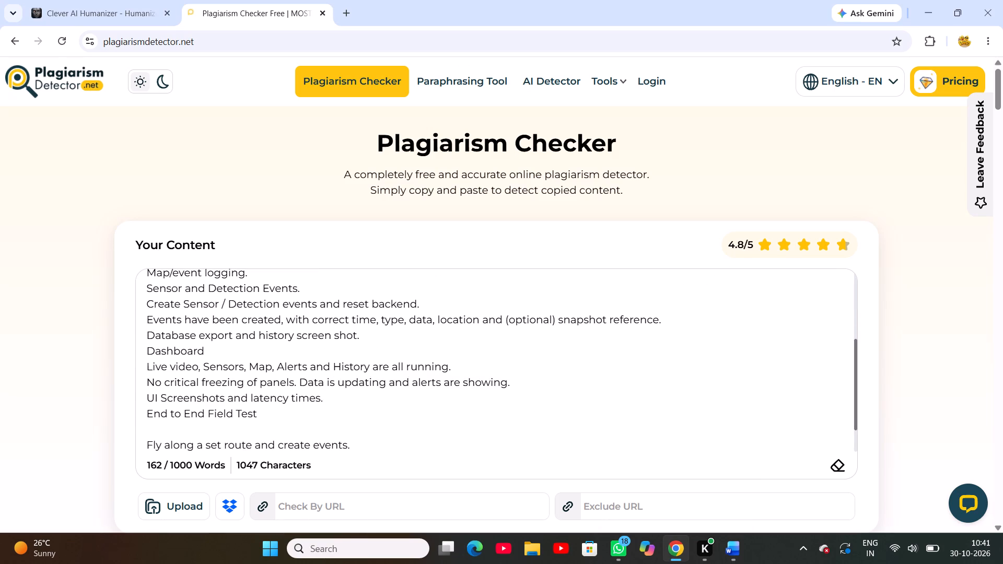
scroll(638, 412, "right", 2)
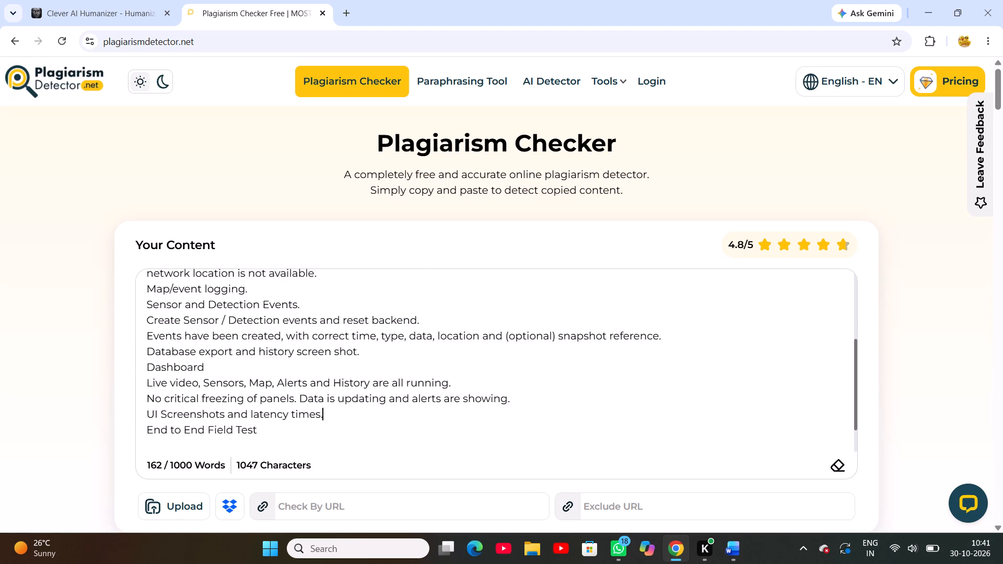
scroll(638, 412, "right", 1)
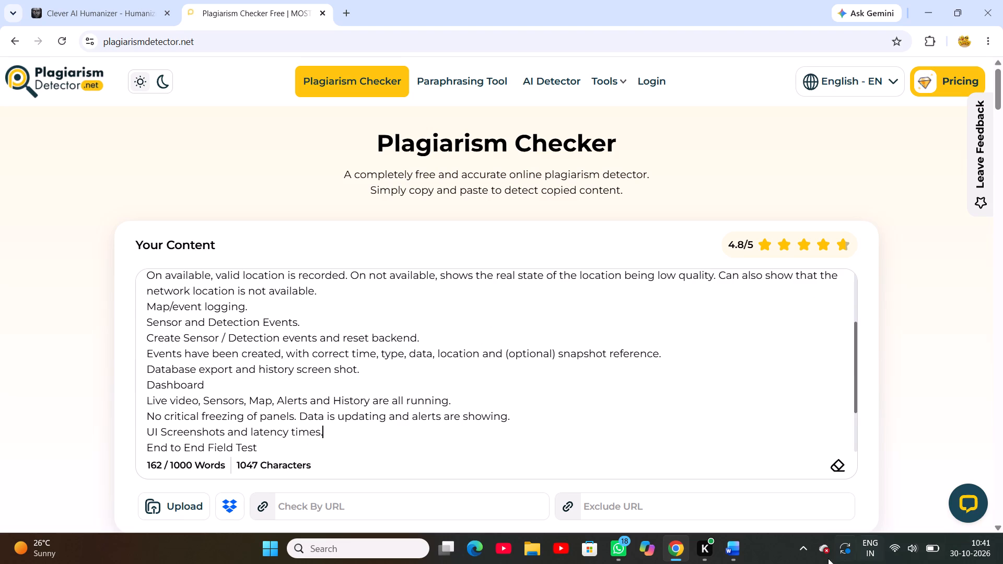
left_click(736, 493)
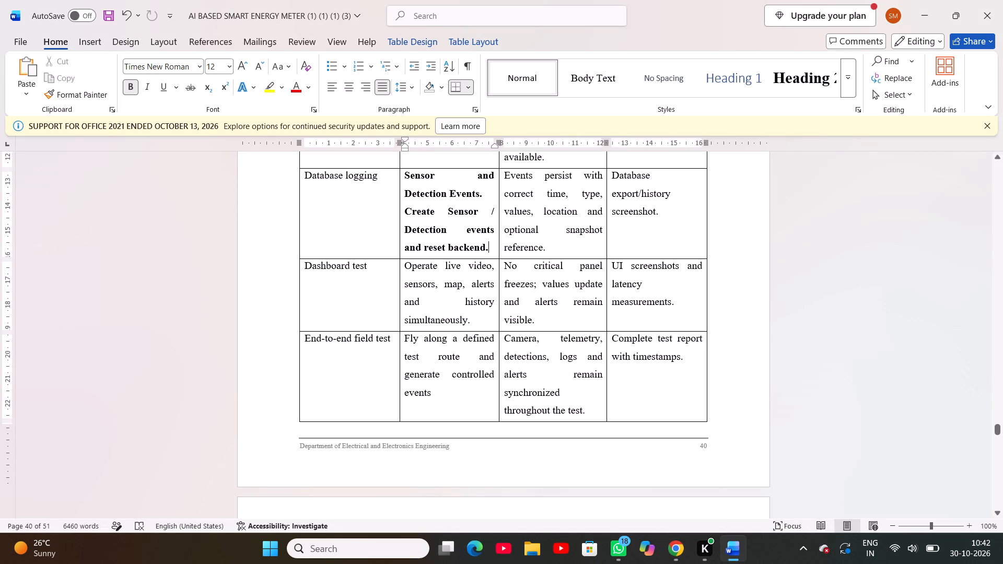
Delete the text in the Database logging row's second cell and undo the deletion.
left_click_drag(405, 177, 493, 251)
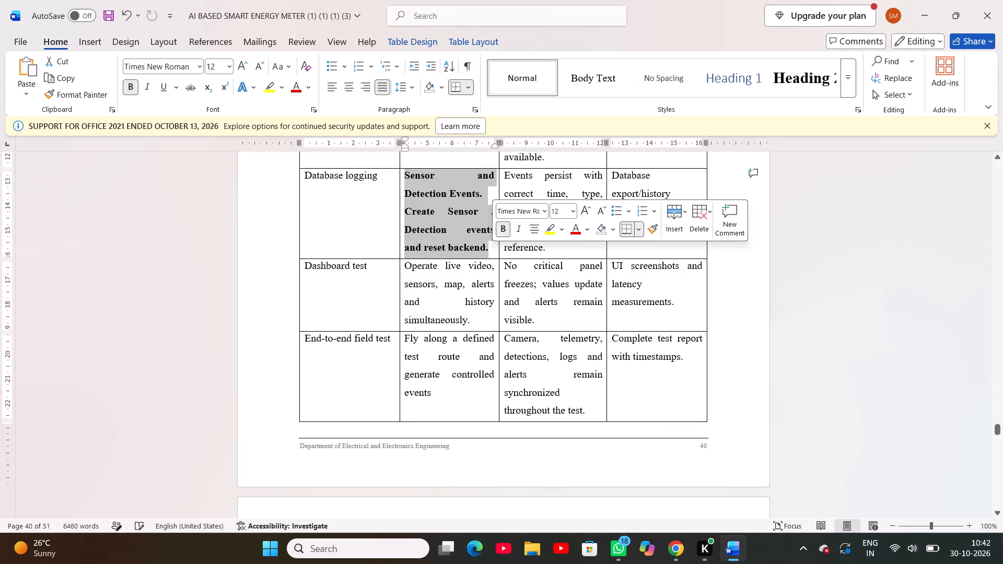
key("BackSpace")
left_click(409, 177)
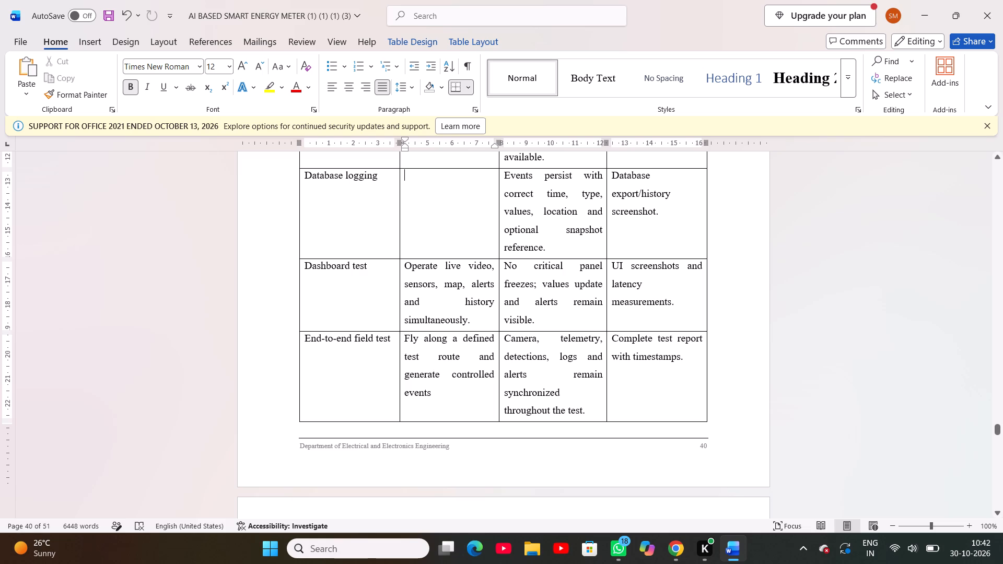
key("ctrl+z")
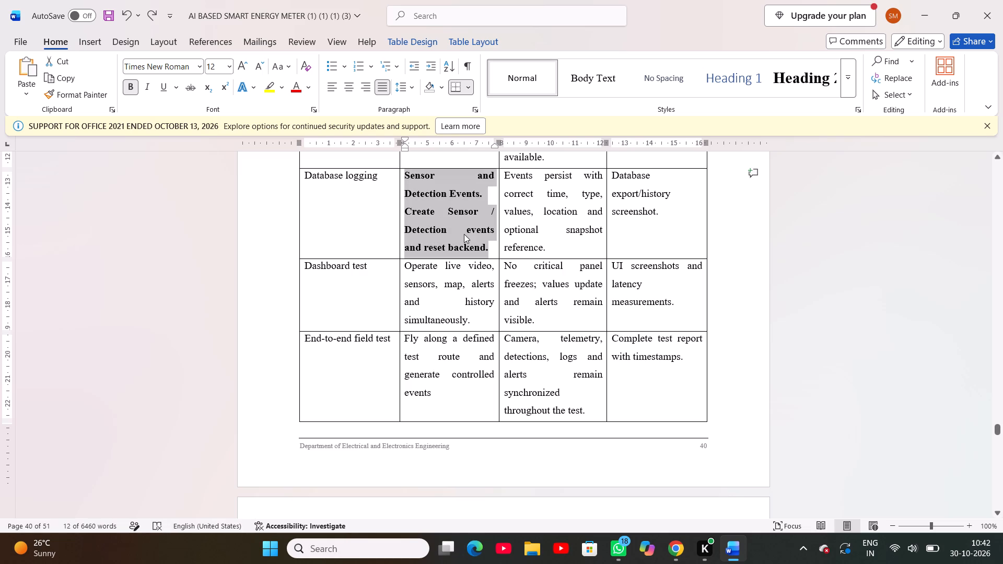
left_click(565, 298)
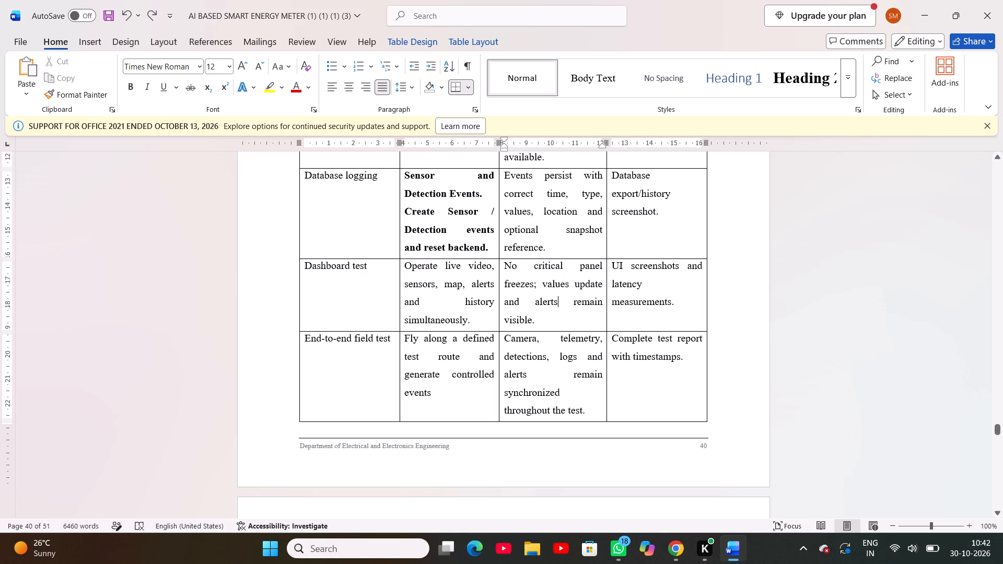
Remove the bold formatting from the text in the Database logging row's second cell.
left_click_drag(404, 175, 490, 250)
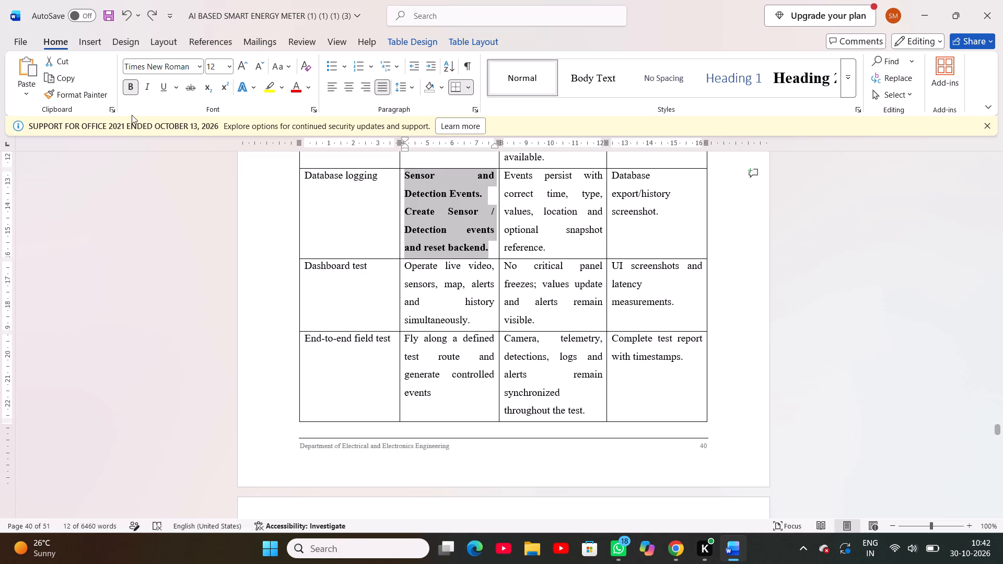
left_click(130, 91)
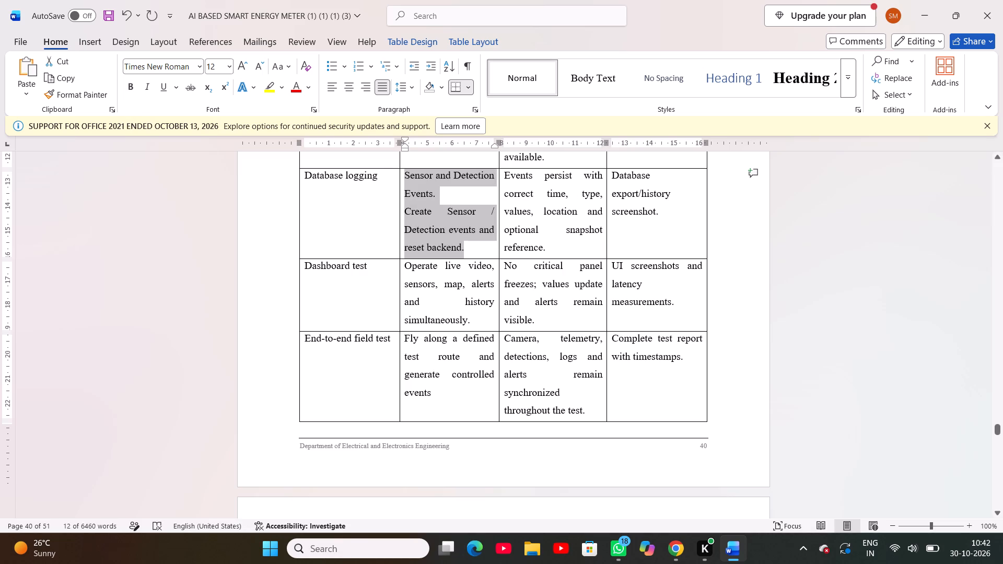
Look over the testing table's last rows and the 6.1 Hardware Testing section below it.
left_click(421, 323)
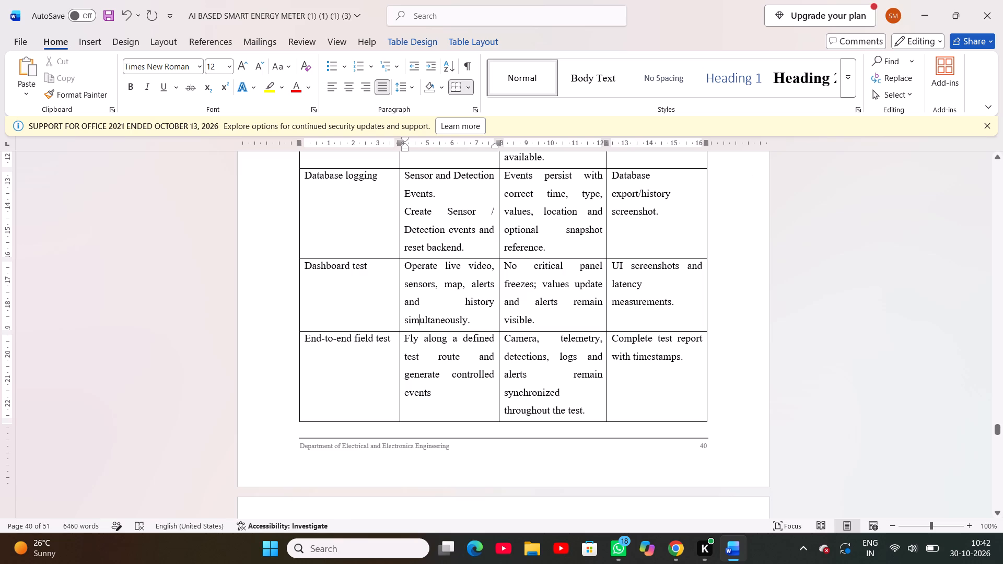
left_click_drag(541, 426, 685, 560)
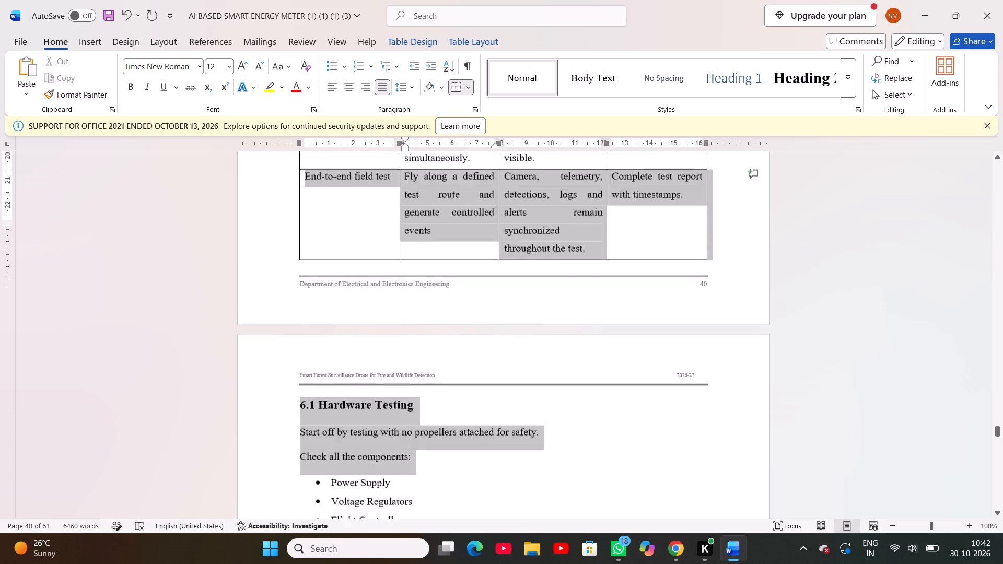
left_click_drag(685, 560, 731, 544)
left_click(626, 316)
scroll(626, 316, "up", 1)
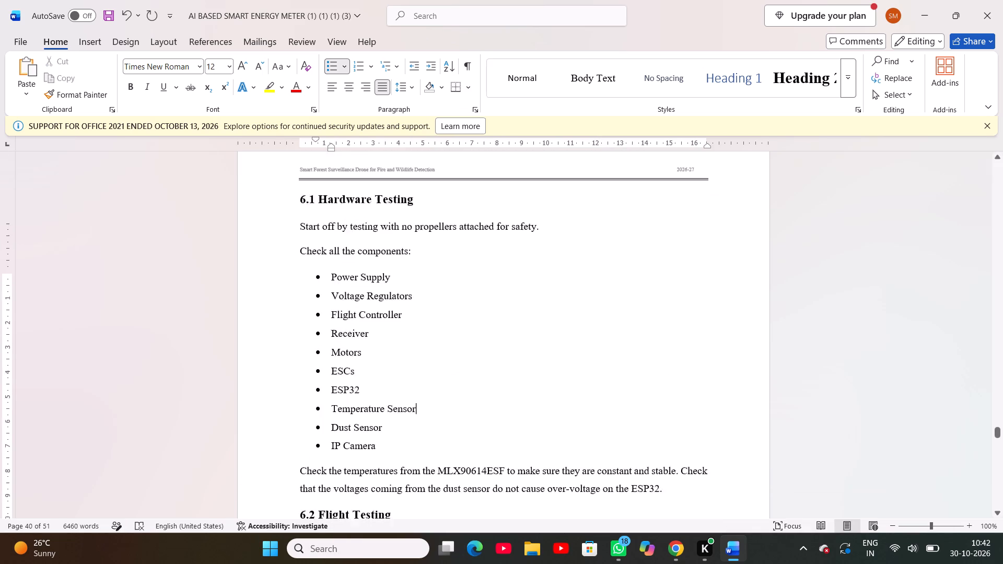
scroll(626, 316, "up", 1)
scroll(626, 316, "down", 2)
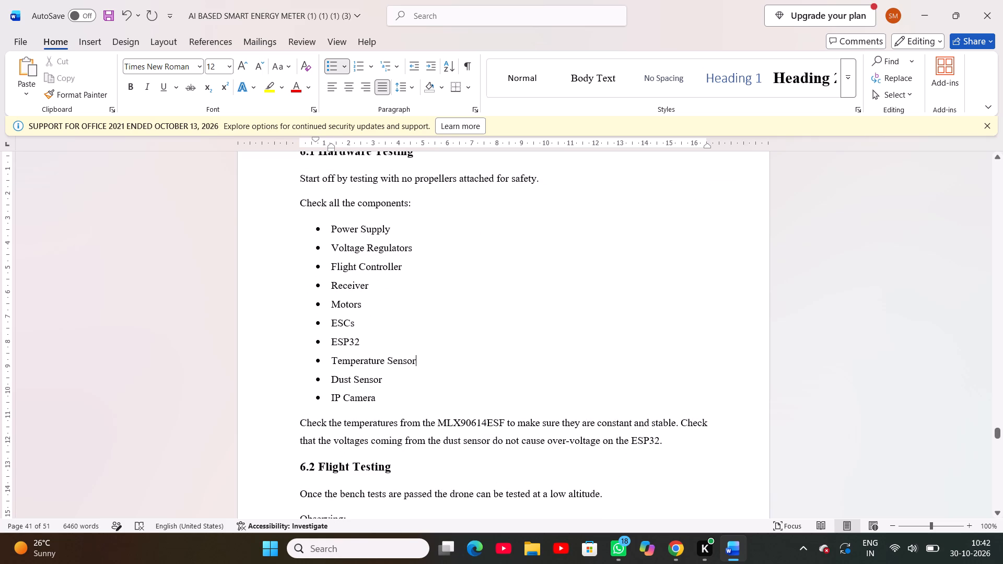
scroll(661, 399, "up", 4)
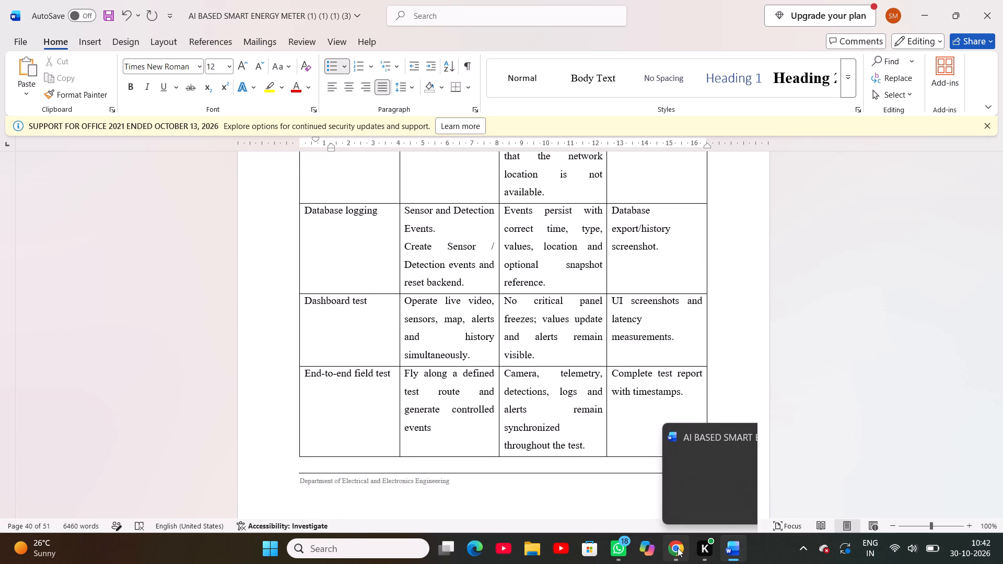
Switch to Chrome's Plagiarism Checker and copy the three reworded End to End Field Test lines, from "Fly along a set route" to "Full test report with times.".
left_click(670, 501)
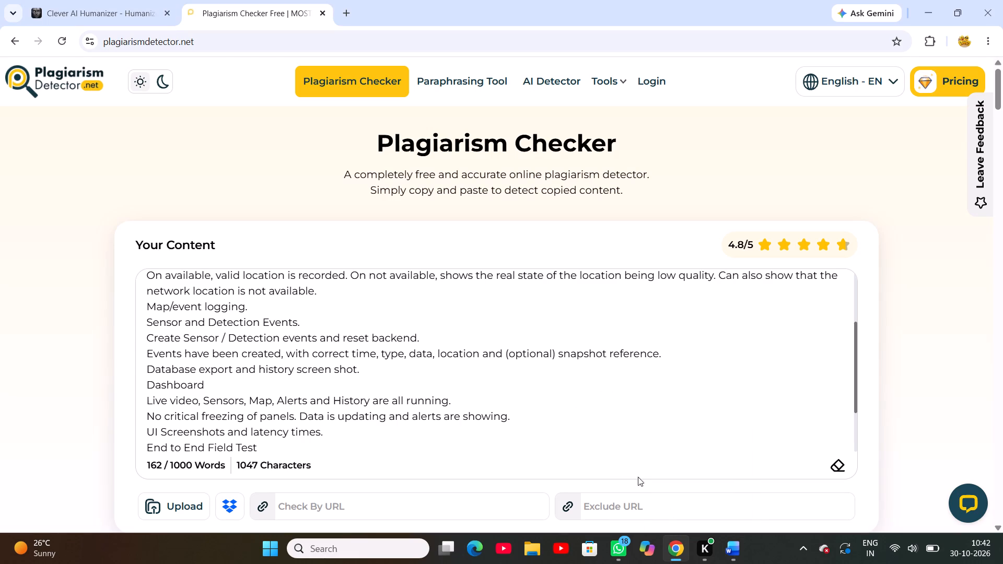
scroll(581, 444, "down", 1)
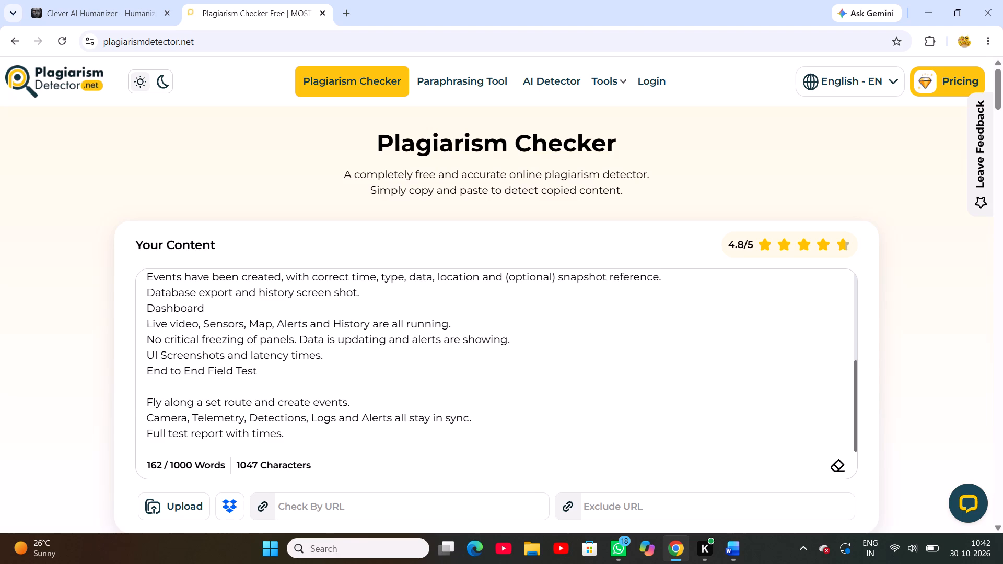
left_click_drag(146, 396, 294, 443)
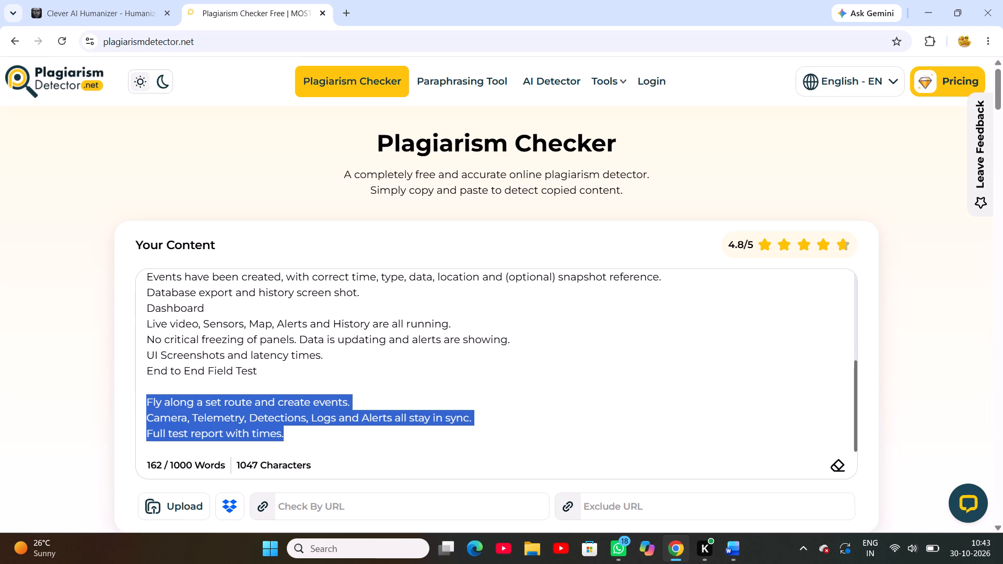
left_click(291, 438)
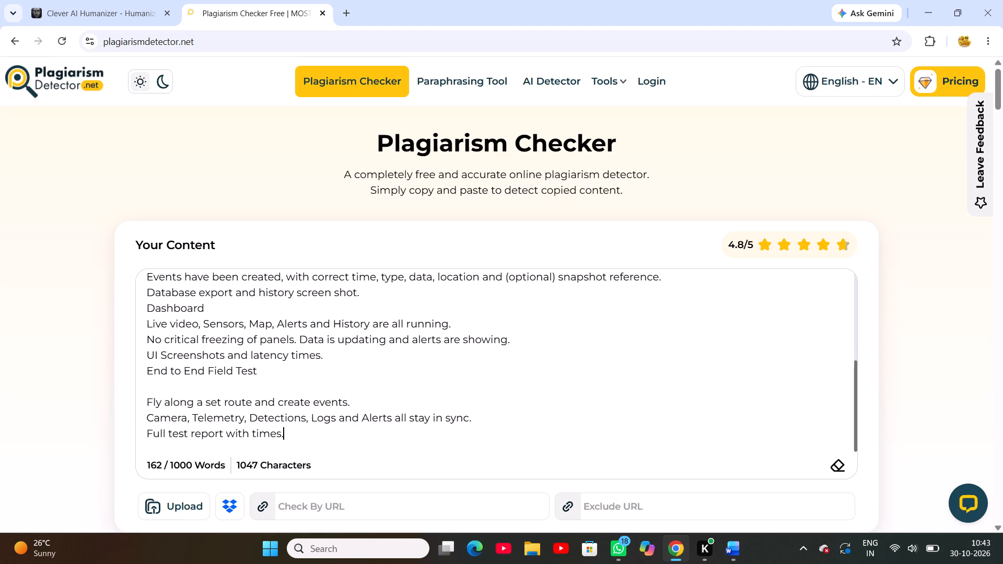
left_click_drag(147, 402, 286, 445)
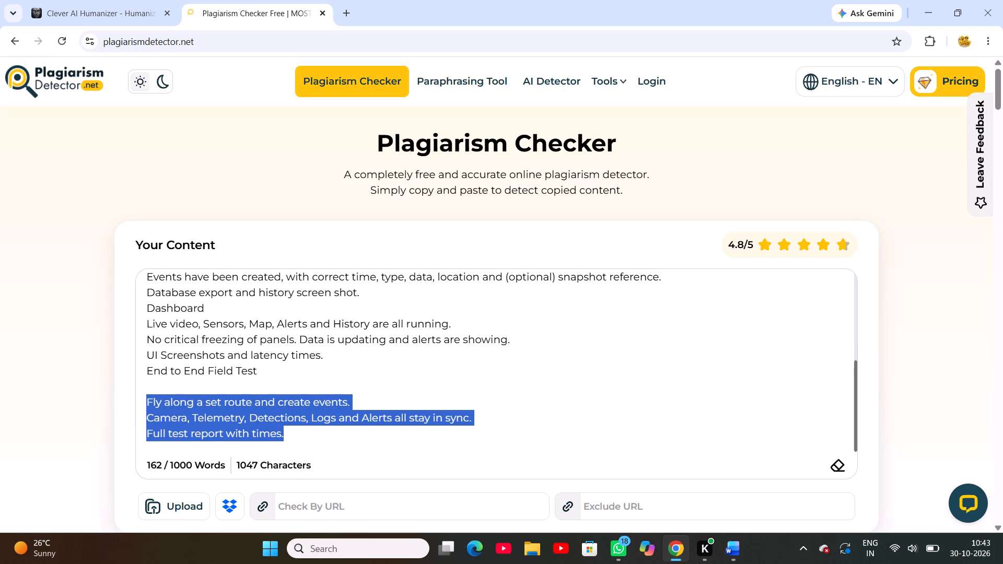
left_click(331, 385)
left_click(322, 375)
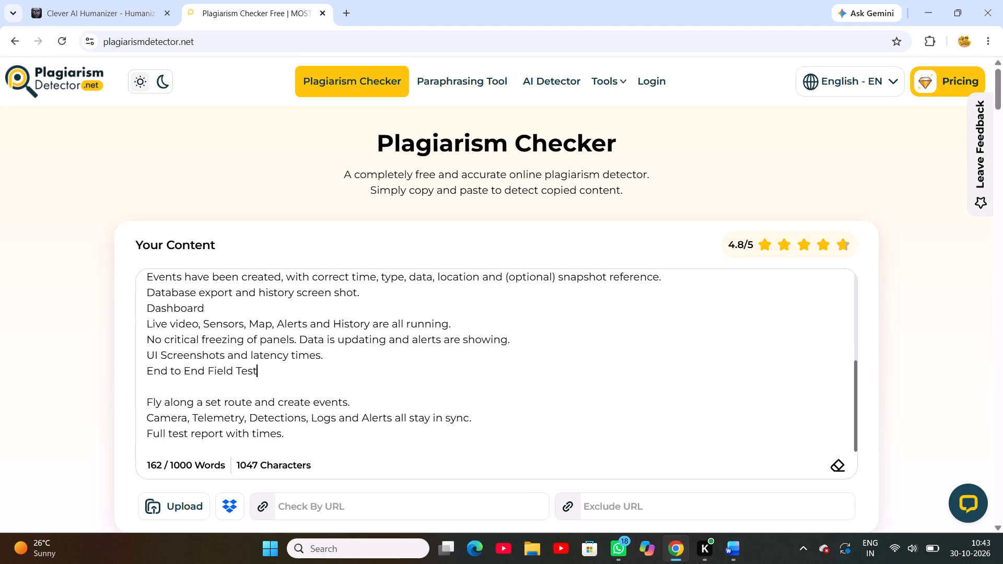
left_click(322, 375)
left_click_drag(147, 402, 299, 449)
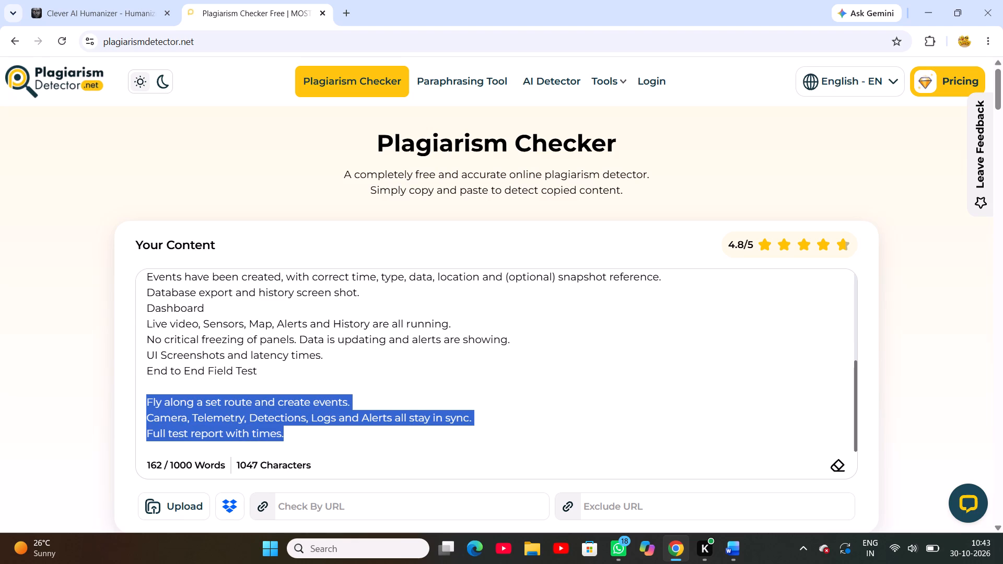
right_click(298, 440)
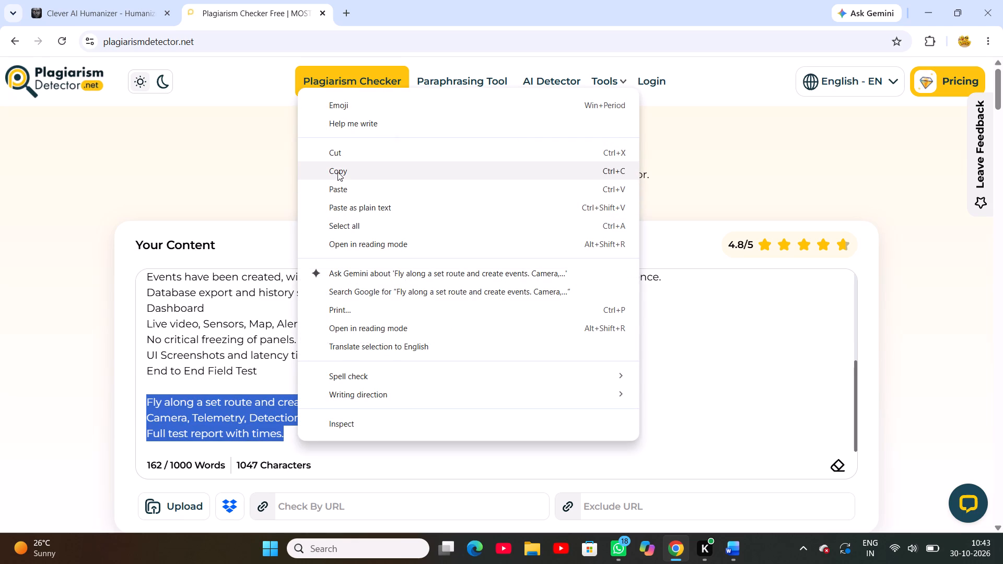
left_click(337, 172)
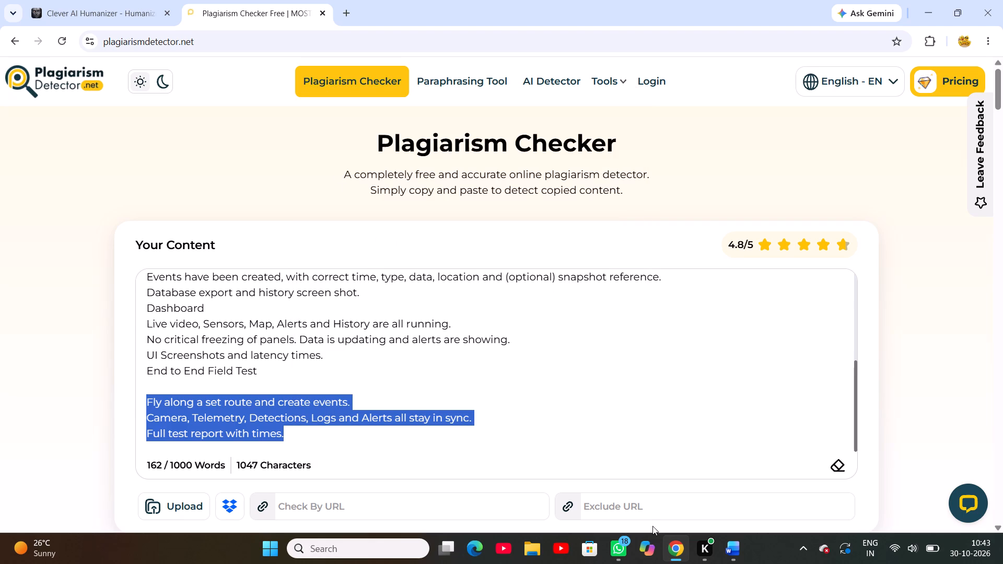
Return to Word and replace the text in the End-to-end field test row's second cell with the three copied lines.
left_click(729, 502)
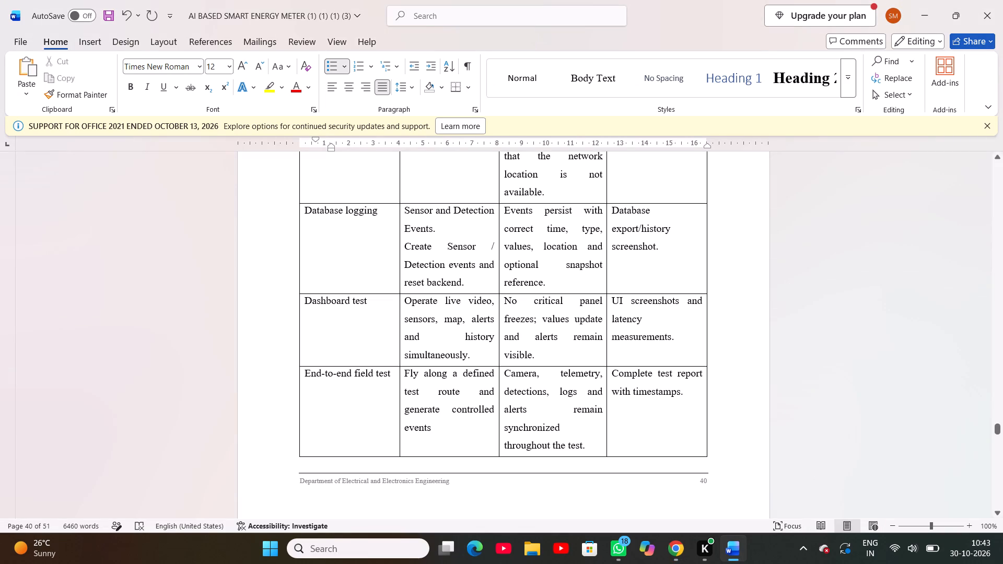
left_click_drag(407, 371, 436, 424)
key("BackSpace")
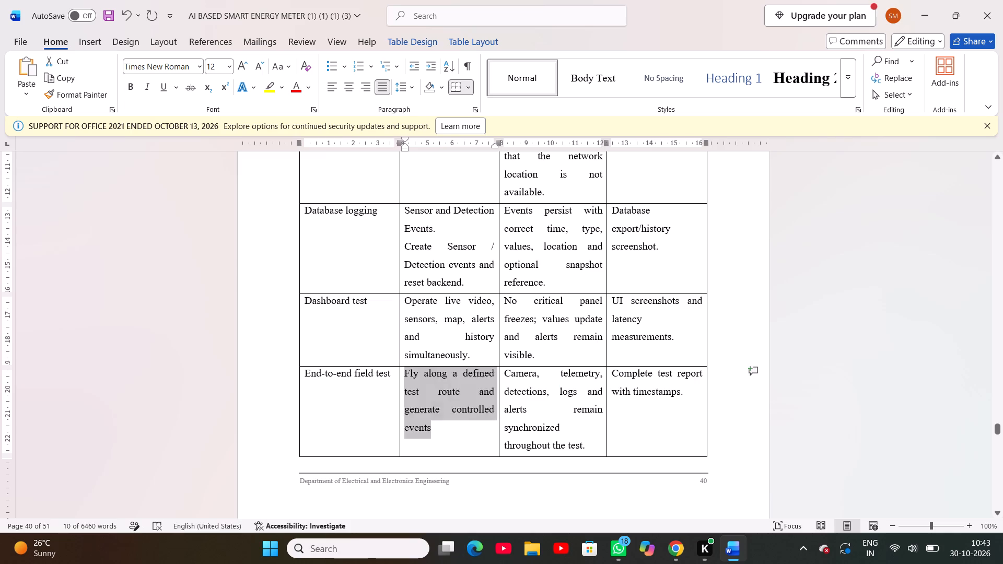
left_click(406, 375)
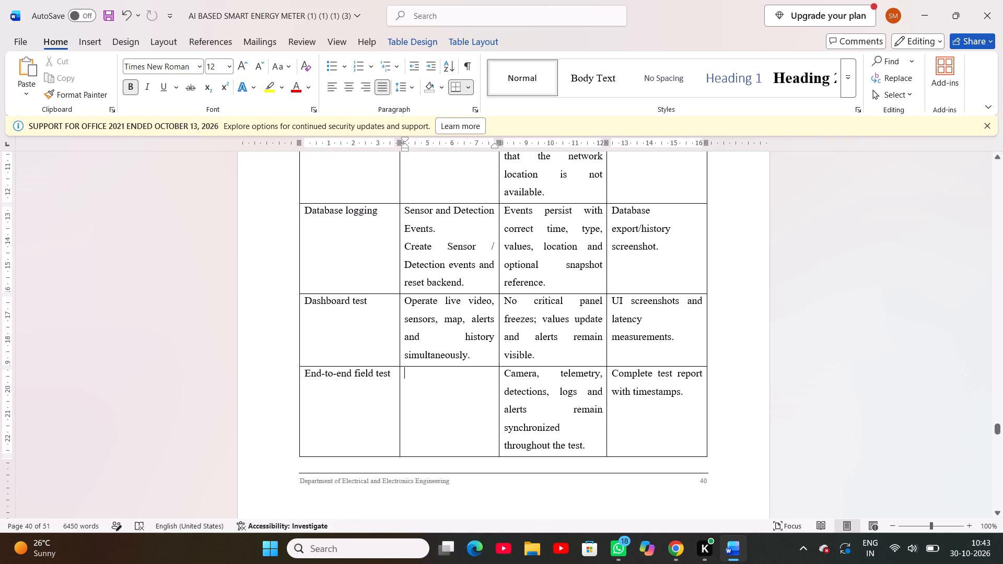
left_click(407, 373)
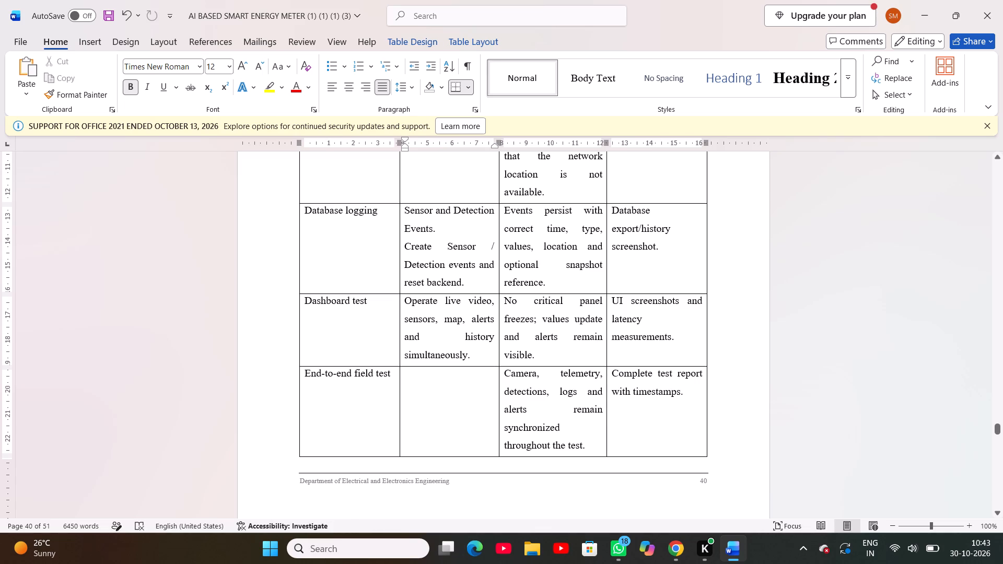
left_click(404, 371)
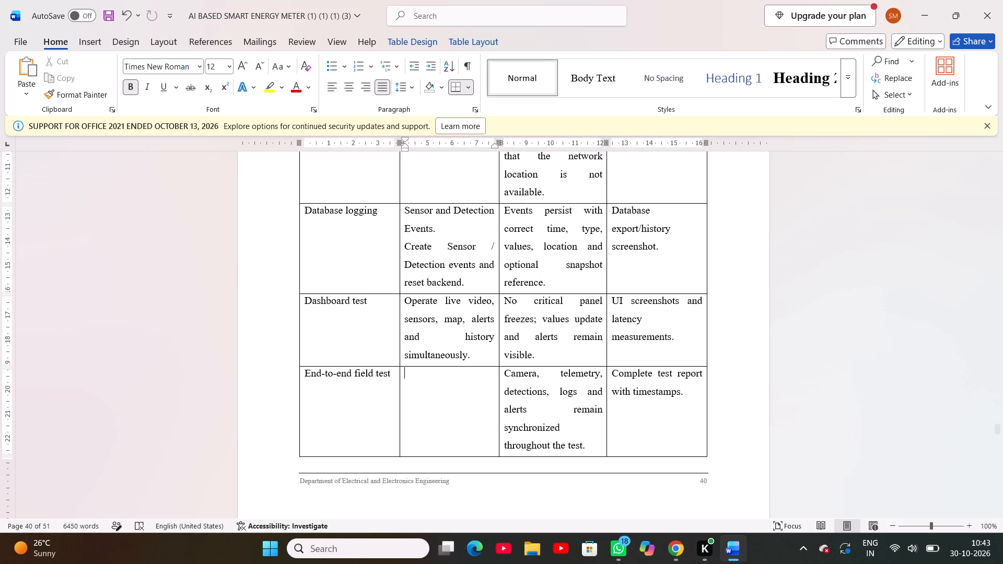
left_click(404, 371)
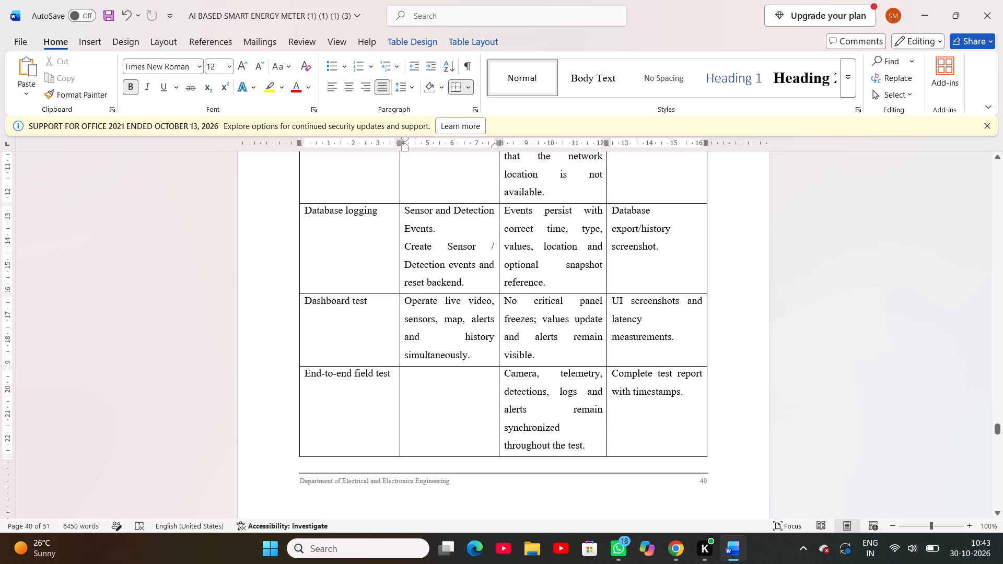
left_click(407, 376)
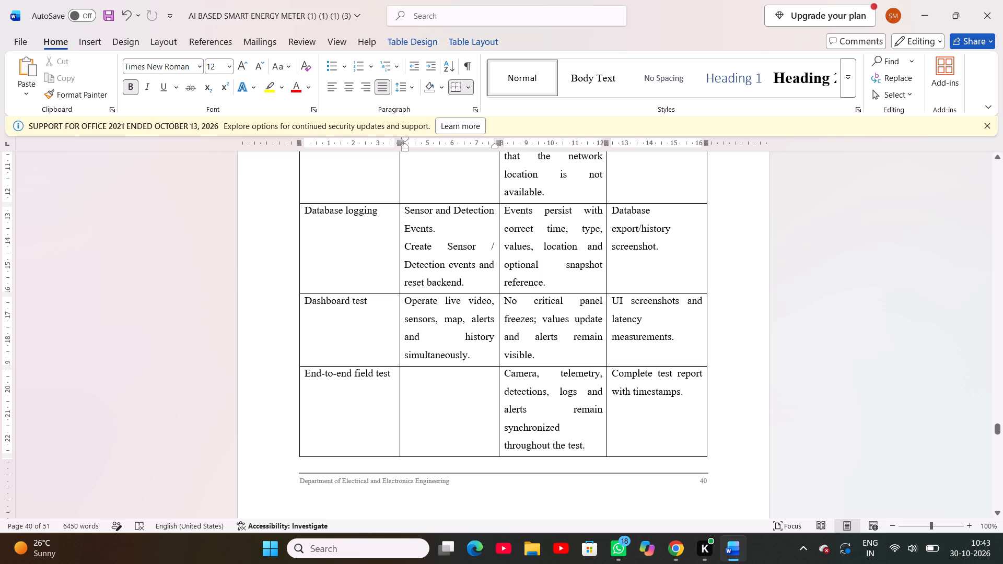
right_click(410, 380)
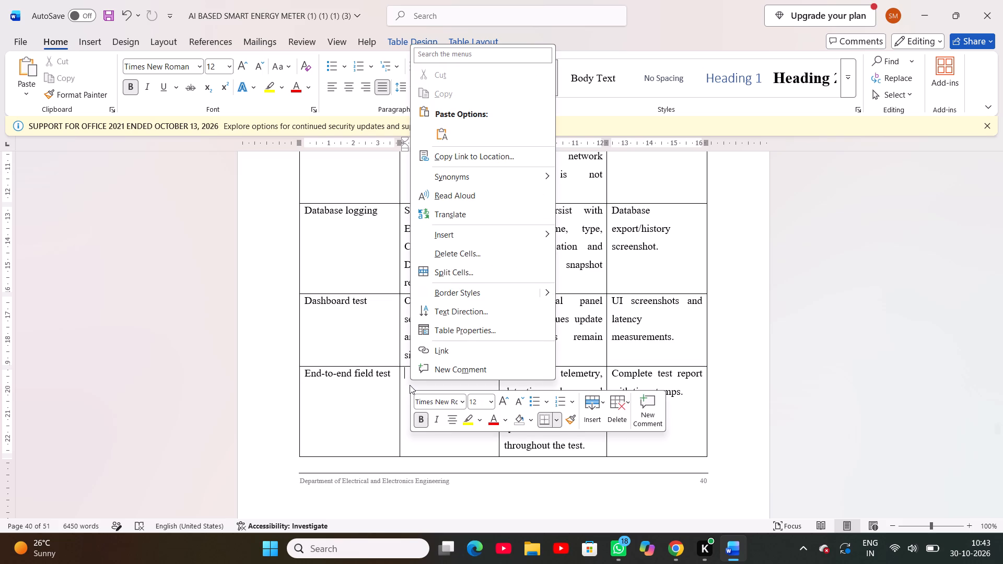
left_click(446, 136)
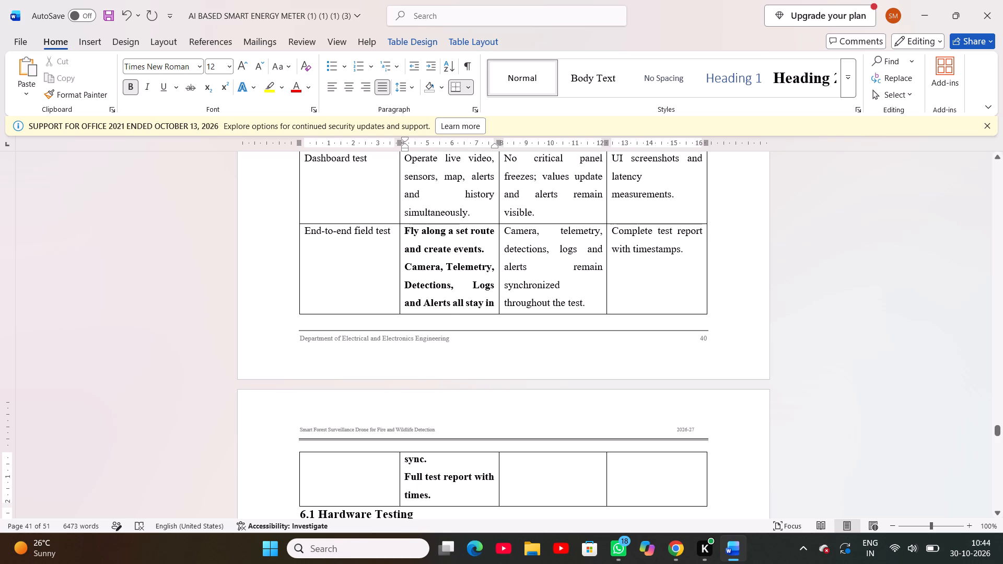
Copy the "Camera, Telemetry" and "Full test report" lines from the End-to-end field test row's second cell, and delete them there.
left_click_drag(407, 266, 445, 344)
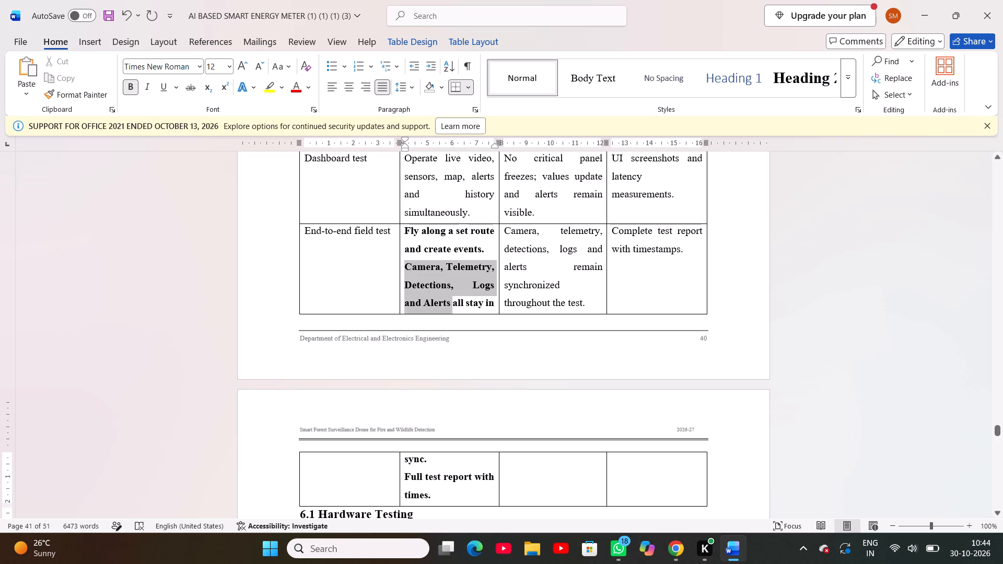
left_click_drag(445, 344, 477, 452)
scroll(470, 432, "up", 1)
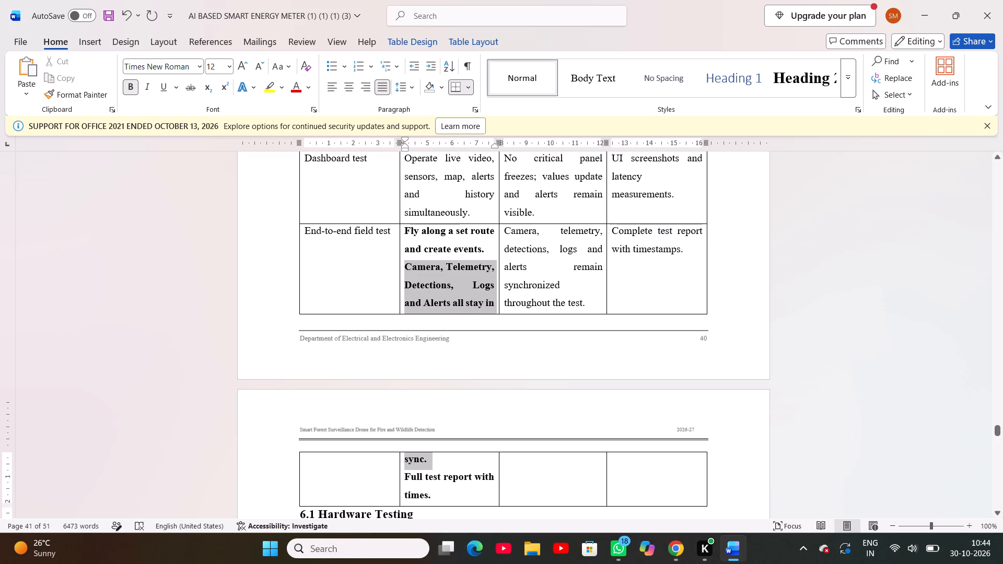
left_click_drag(477, 452, 454, 326)
scroll(481, 259, "up", 1)
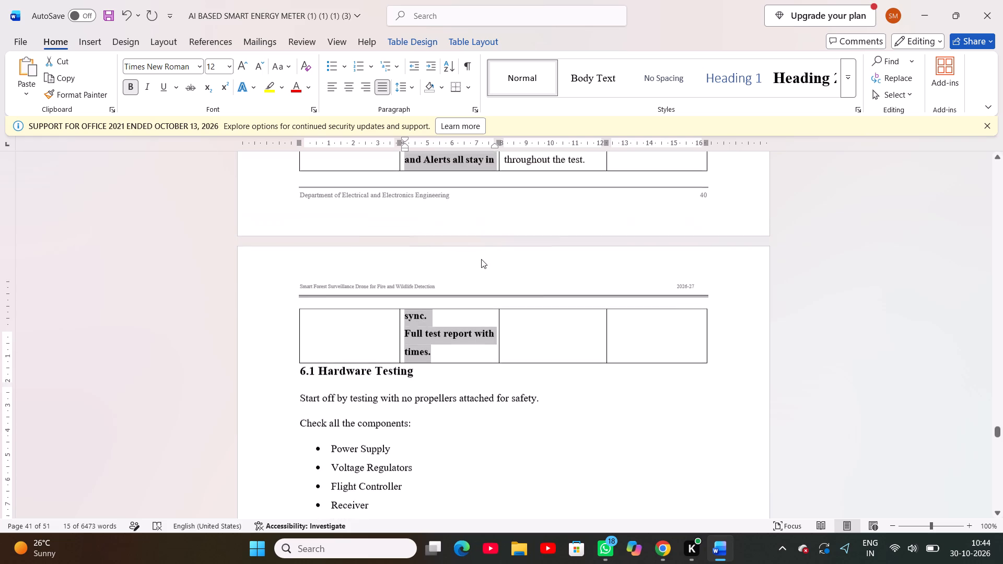
scroll(481, 259, "up", 1)
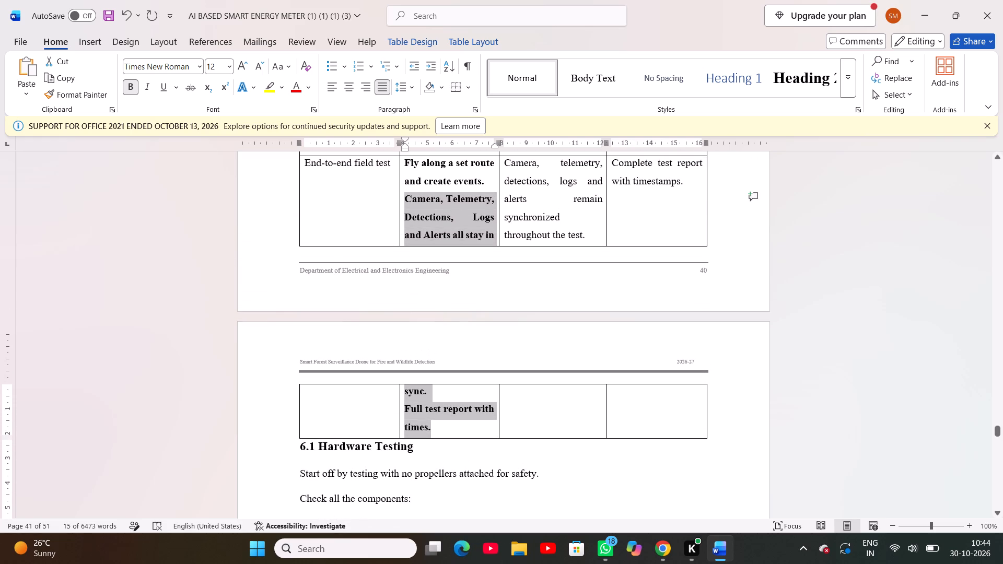
right_click(446, 404)
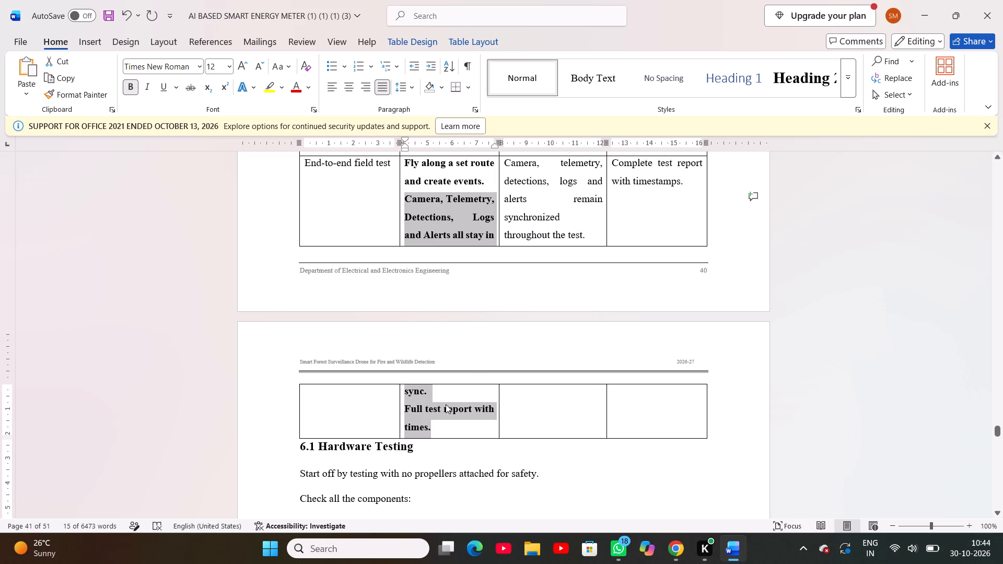
left_click(476, 118)
scroll(558, 235, "up", 1)
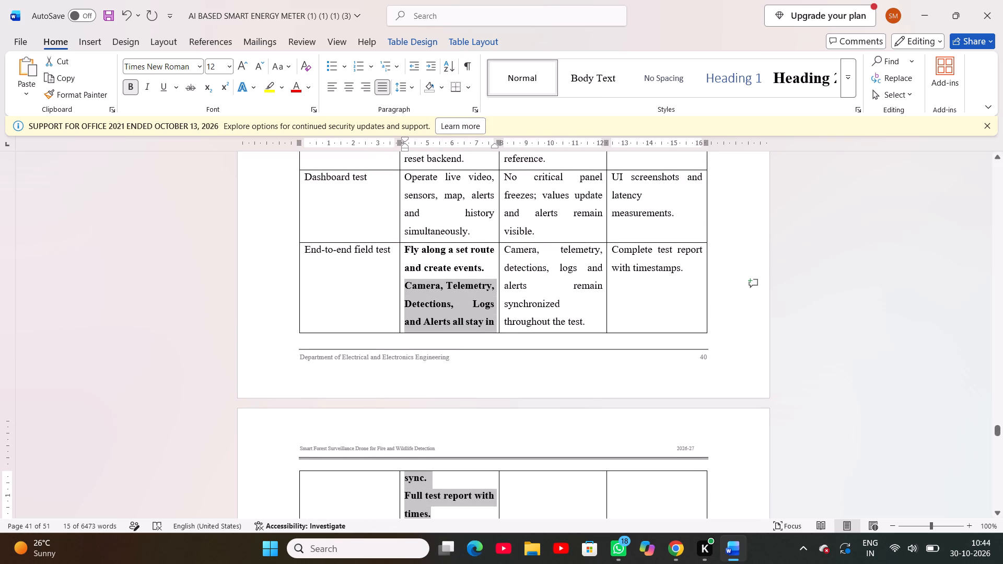
key("BackSpace")
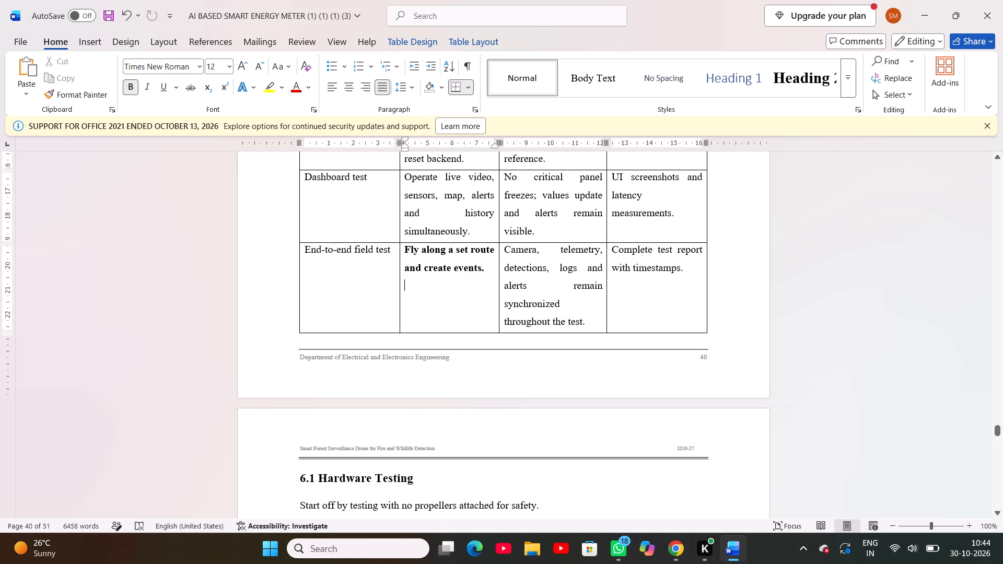
Replace the text in the End-to-end field test row's third cell with the copied "Camera, Telemetry" and "Full test report" lines.
left_click_drag(507, 249, 592, 323)
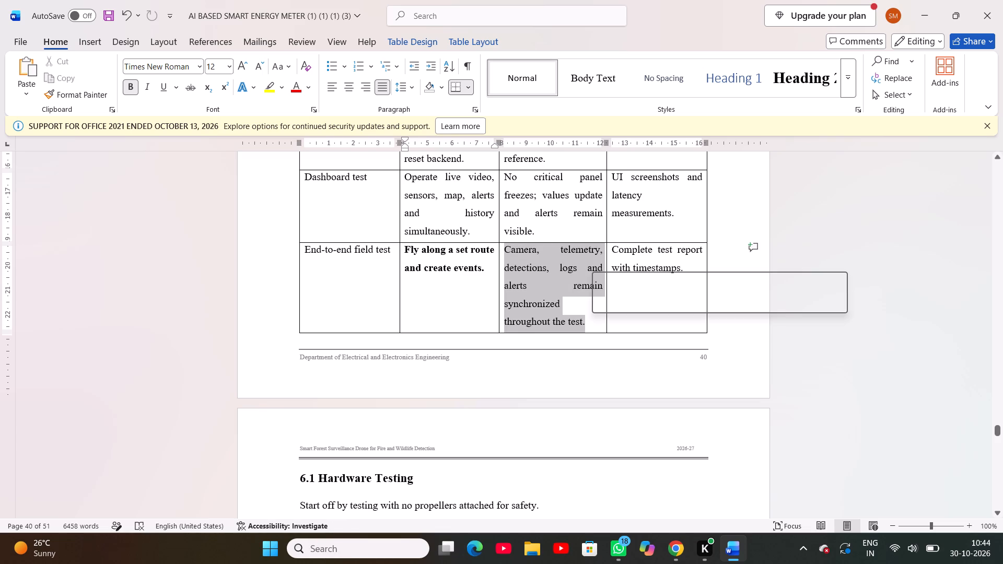
key("BackSpace")
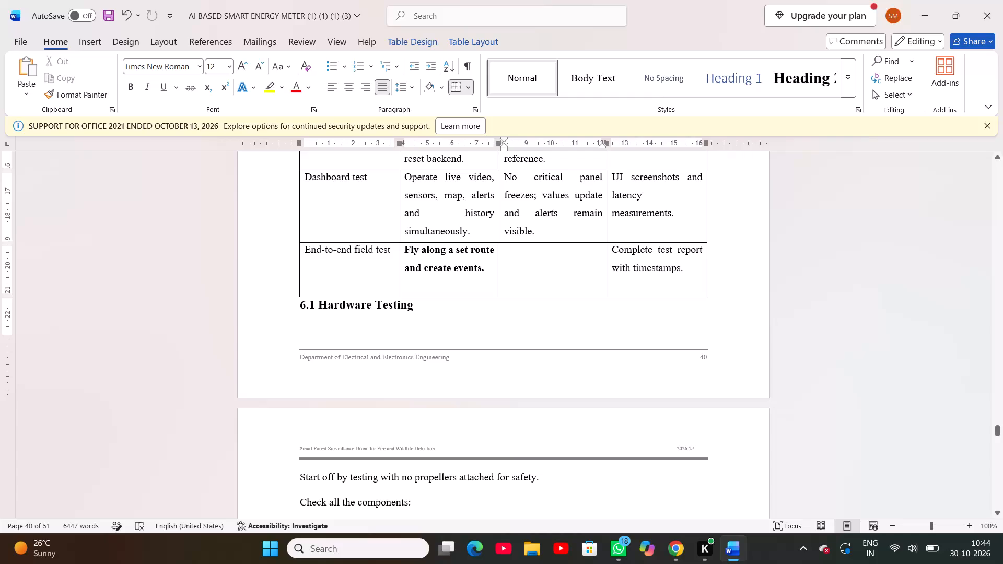
left_click(505, 249)
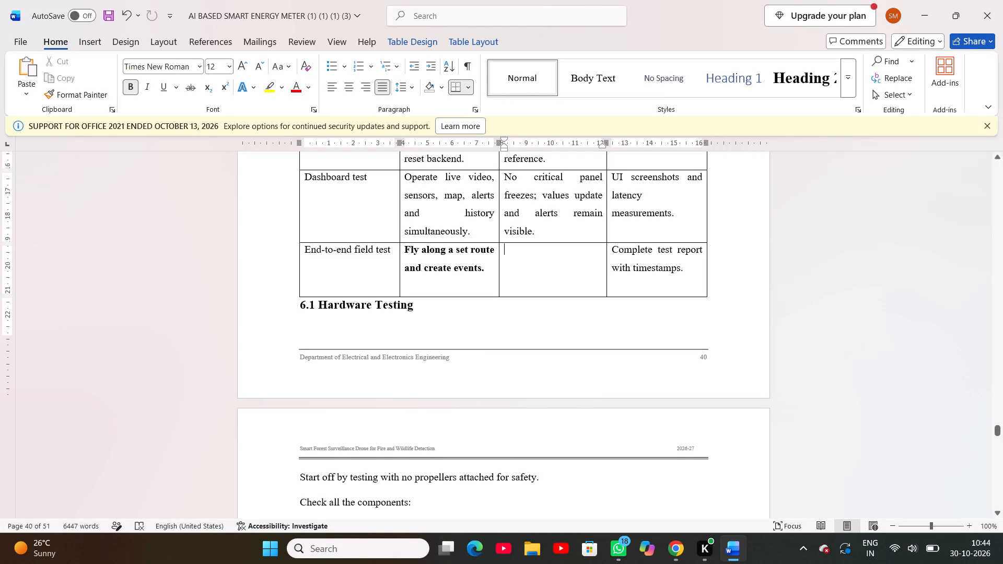
right_click(511, 253)
left_click(545, 284)
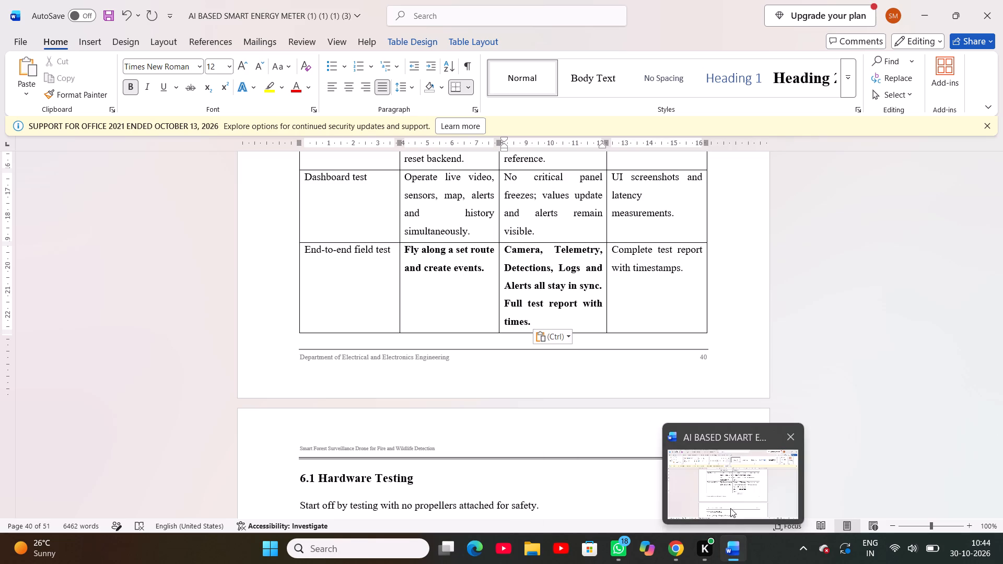
Replace the text in the End-to-end field test row's fourth cell with "Full test report with times.".
left_click(675, 504)
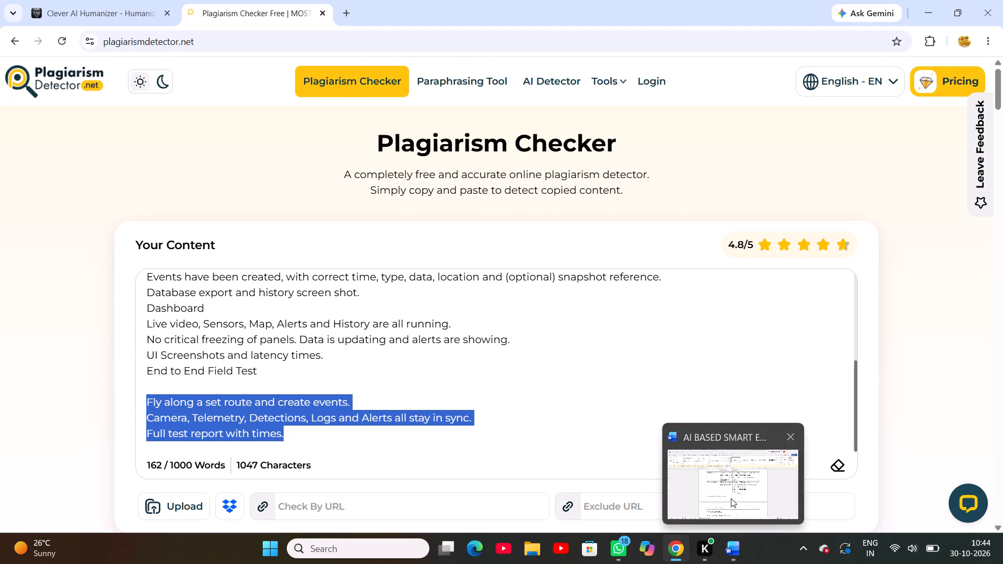
left_click(731, 498)
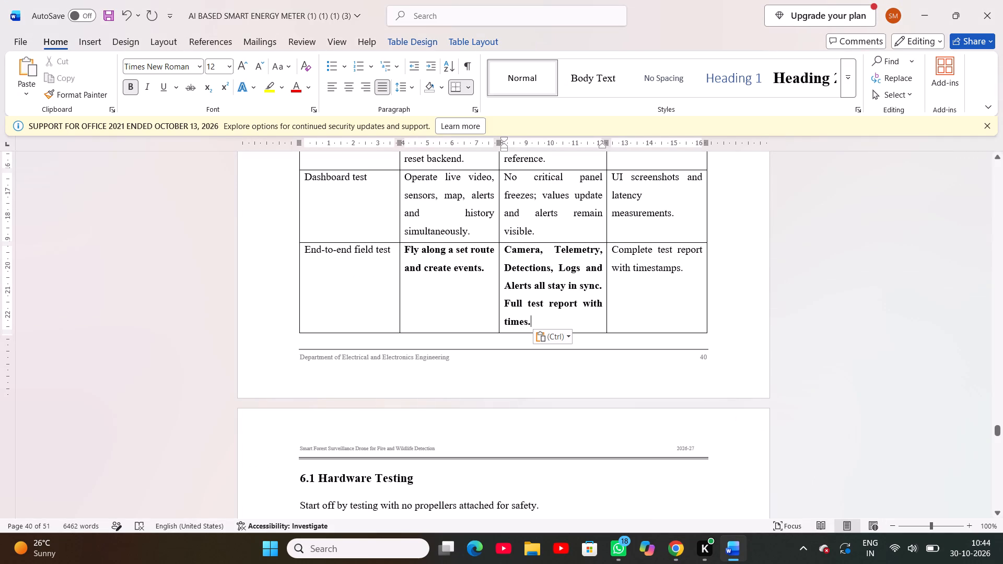
left_click(685, 271)
key("BackSpace")
key("BackSpace")
key("BackSpace")
key("BackSpace")
key("BackSpace")
key("BackSpace")
key("BackSpace")
key("BackSpace")
key("BackSpace")
key("BackSpace")
key("BackSpace")
key("BackSpace")
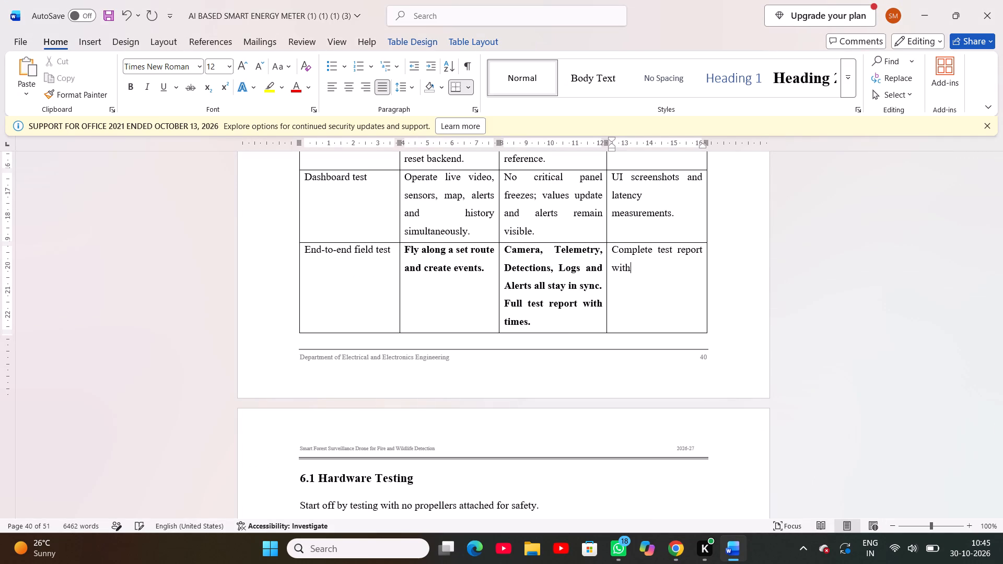
key("BackSpace")
key("BackSpace")
key("BackSpace")
key("BackSpace")
key("BackSpace")
key("BackSpace")
key("BackSpace")
key("BackSpace")
key("BackSpace")
key("BackSpace")
key("BackSpace")
key("BackSpace")
key("BackSpace")
key("BackSpace")
key("BackSpace")
key("BackSpace")
key("BackSpace")
key("BackSpace")
key("BackSpace")
key("BackSpace")
key("BackSpace")
key("BackSpace")
key("BackSpace")
key("BackSpace")
key("BackSpace")
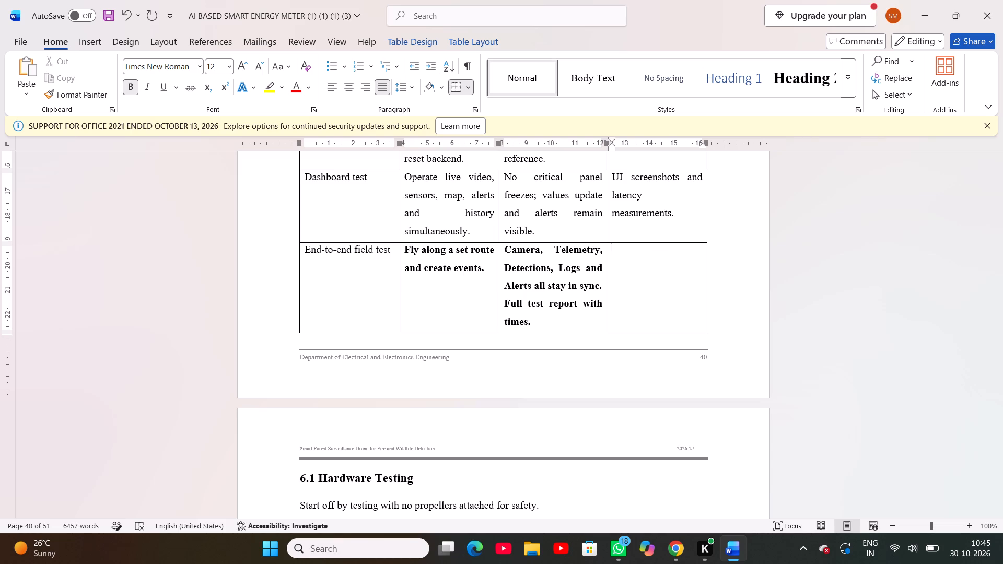
key("shift+f")
type("ull")
key("space")
type("test")
key("space")
type("report")
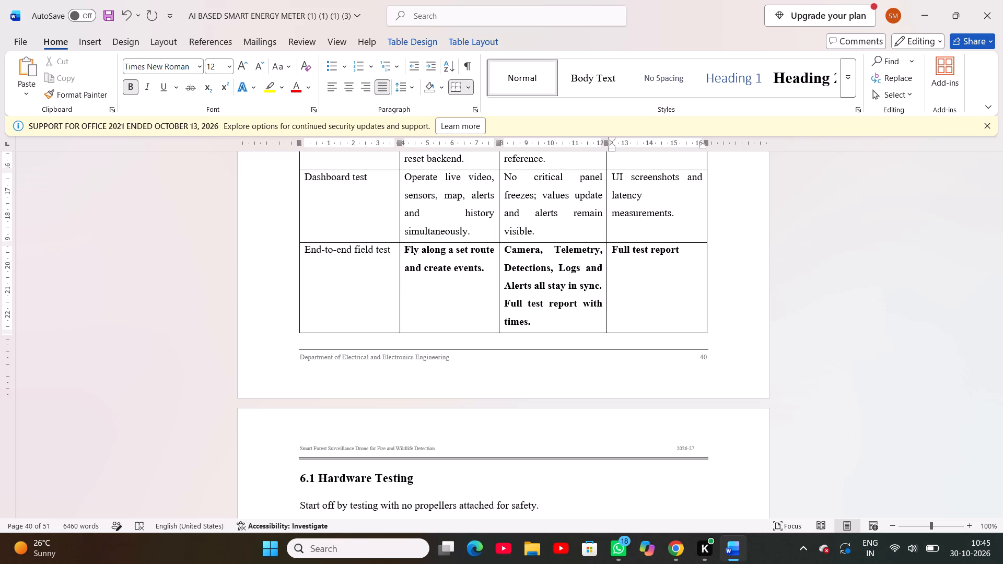
key("space")
type("w")
type("ith times")
key("period")
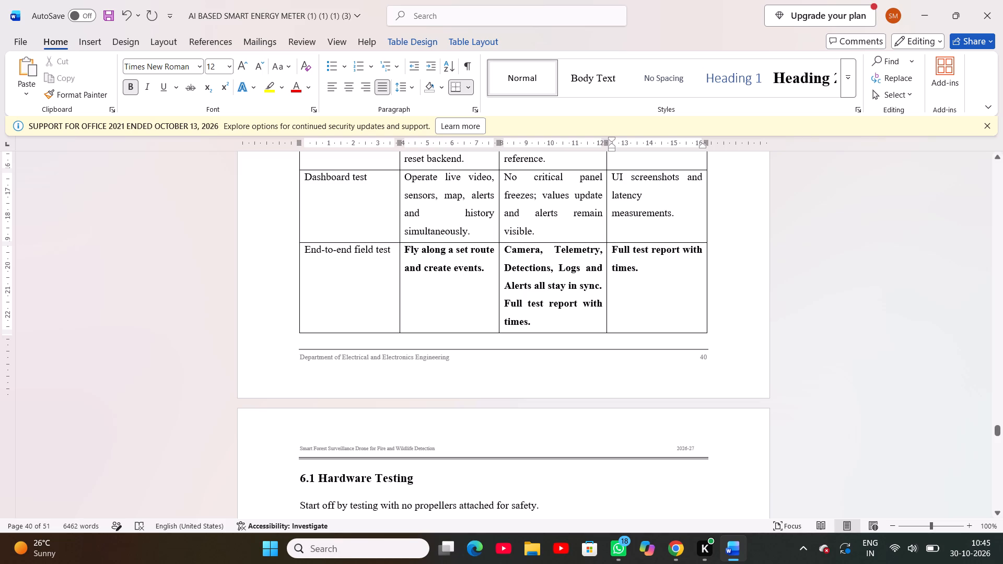
Delete the "Full test report with times." line from the End-to-end field test row's third cell.
left_click(545, 319)
key("BackSpace")
key("BackSpace")
key("BackSpace")
key("BackSpace")
key("BackSpace")
key("BackSpace")
key("BackSpace")
key("BackSpace")
key("BackSpace")
key("BackSpace")
key("BackSpace")
key("BackSpace")
key("BackSpace")
key("BackSpace")
key("BackSpace")
key("BackSpace")
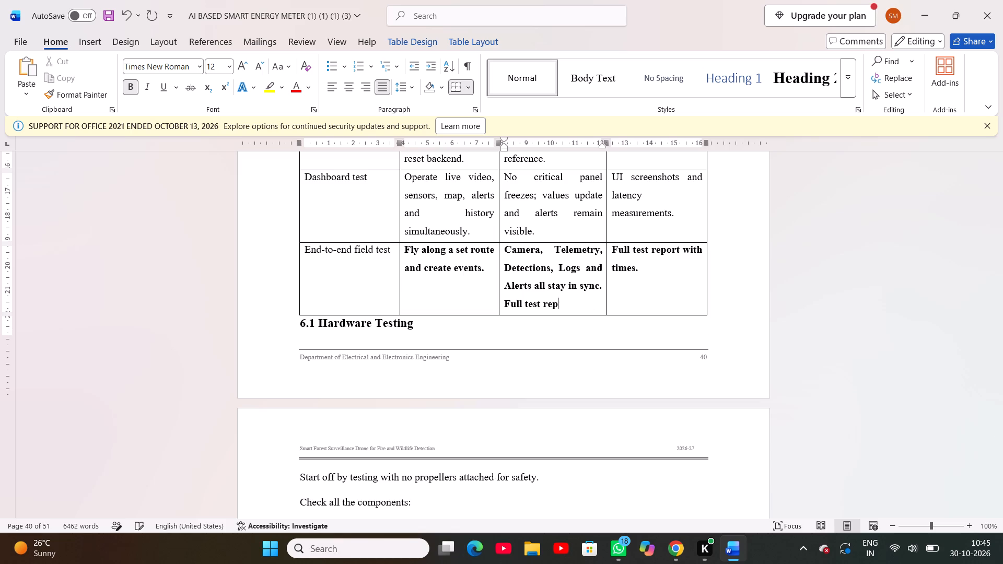
key("BackSpace")
key("BackSpace")
key("BackSpace")
key("BackSpace")
key("BackSpace")
key("BackSpace")
key("BackSpace")
key("BackSpace")
key("BackSpace")
key("BackSpace")
key("BackSpace")
key("BackSpace")
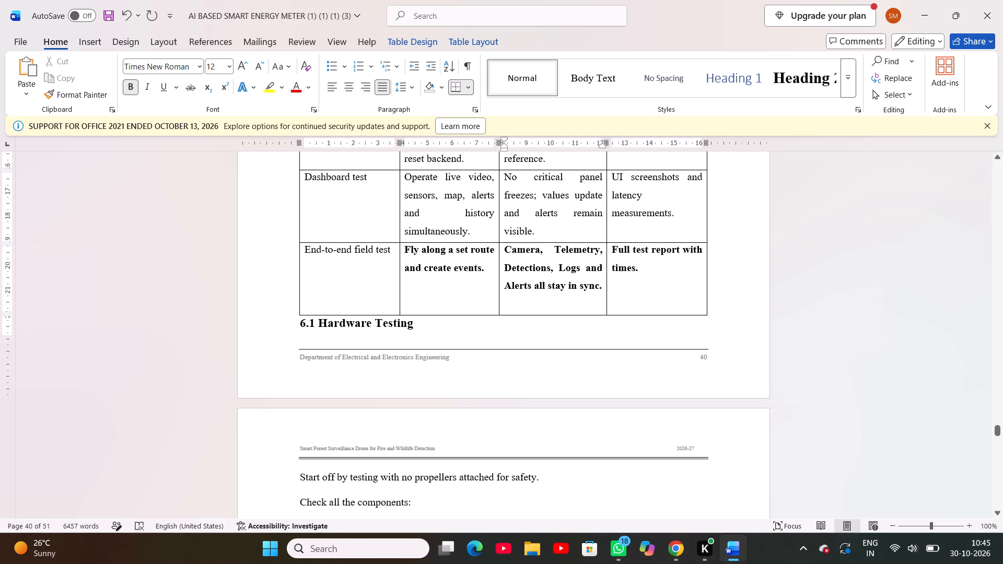
Remove the bold formatting from the End-to-end field test row's second, third and fourth cells.
left_click_drag(406, 250, 653, 285)
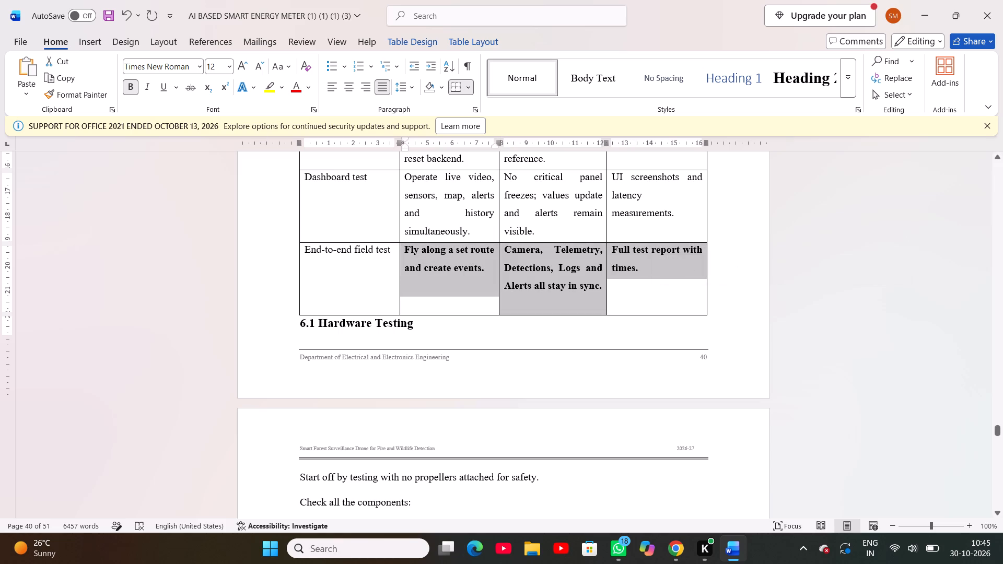
left_click(133, 88)
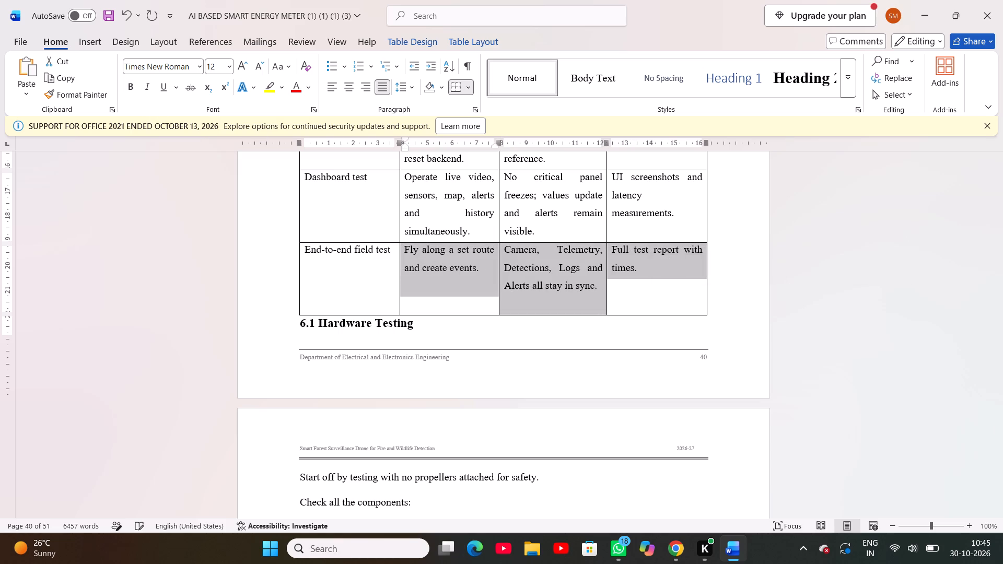
Insert an empty paragraph before the "6.1 Hardware Testing" heading below the testing table.
left_click(298, 322)
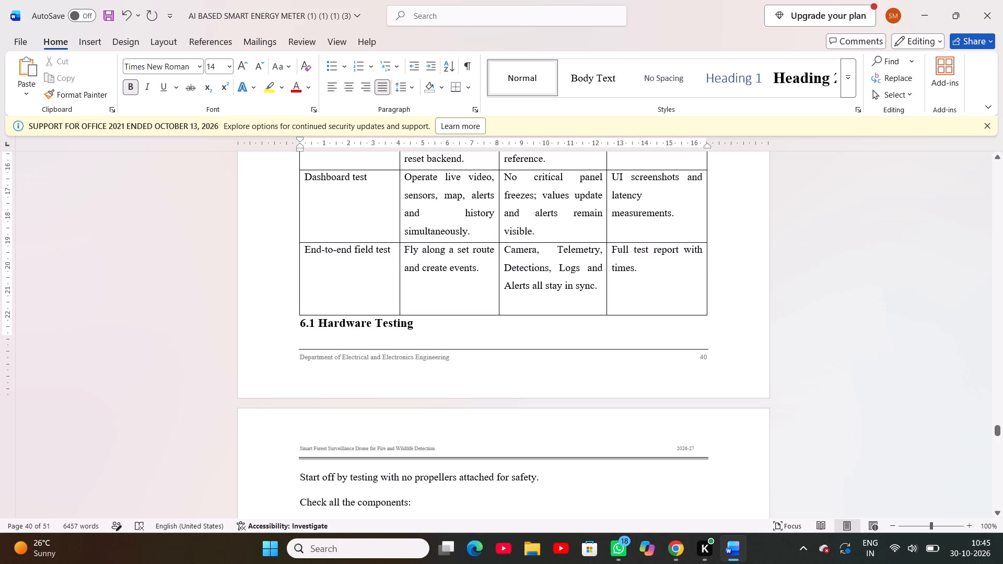
key("Return")
Switch to Chrome's Plagiarism Checker and copy the three reworded Dashboard lines, from "Live video, Sensors" to "UI Screenshots and latency times.".
scroll(298, 322, "up", 1)
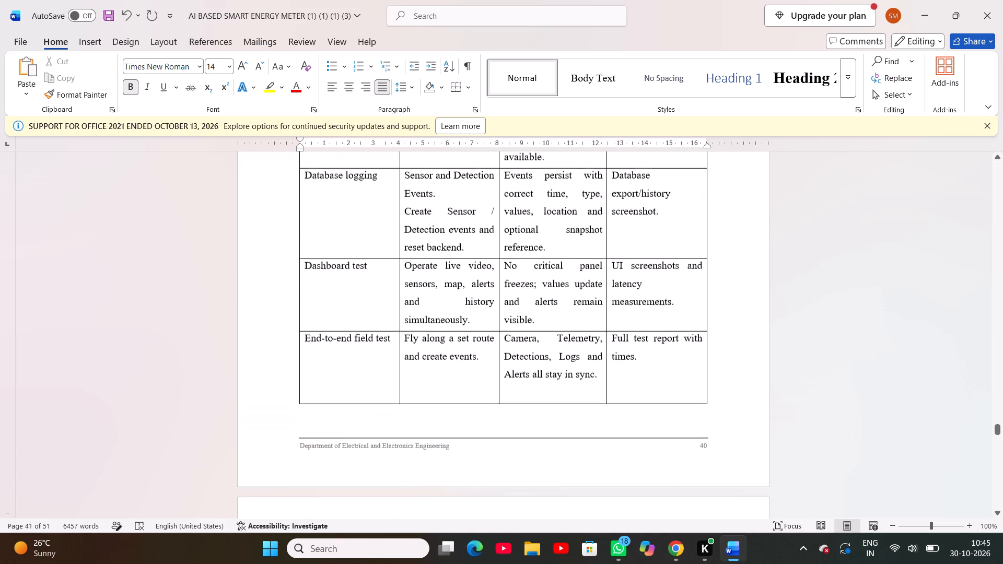
scroll(298, 322, "up", 1)
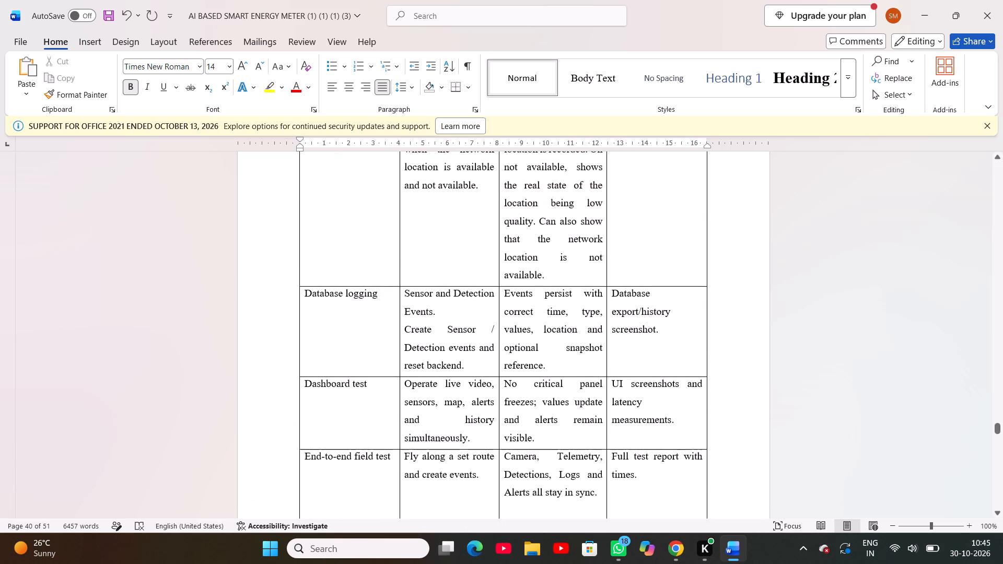
scroll(643, 436, "down", 1)
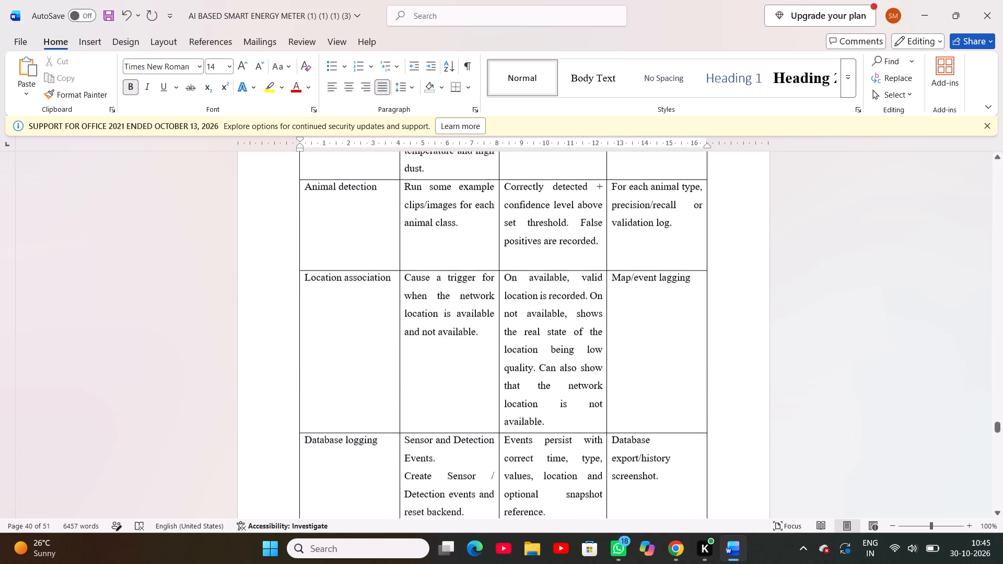
scroll(643, 436, "down", 1)
scroll(643, 436, "up", 1)
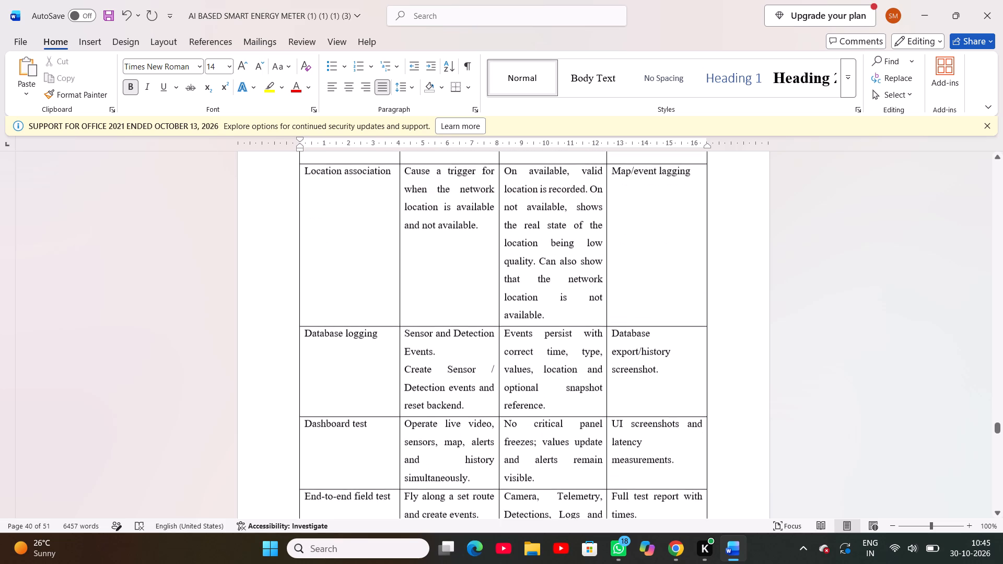
scroll(643, 436, "up", 2)
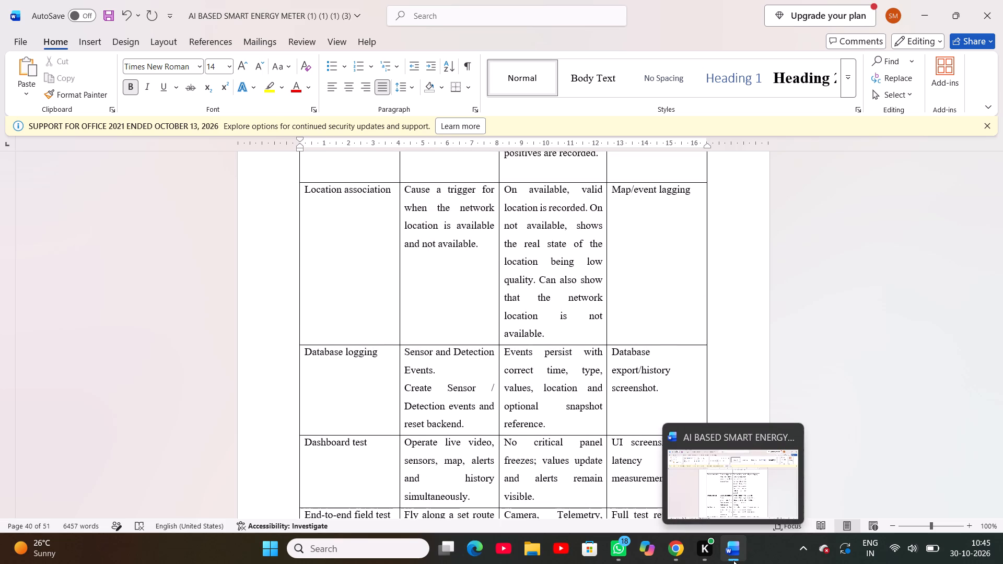
left_click(728, 495)
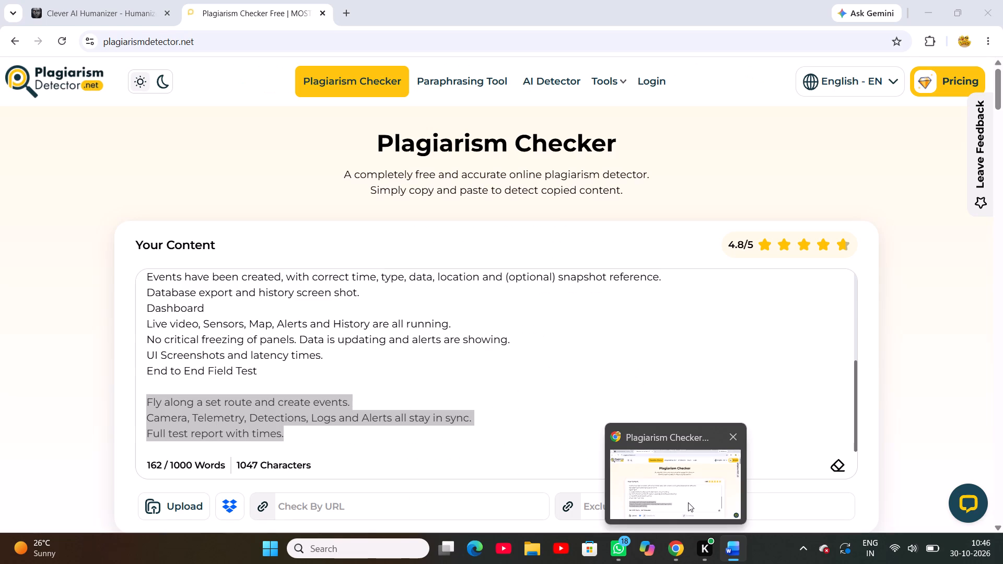
left_click(688, 502)
left_click(608, 413)
scroll(608, 413, "up", 1)
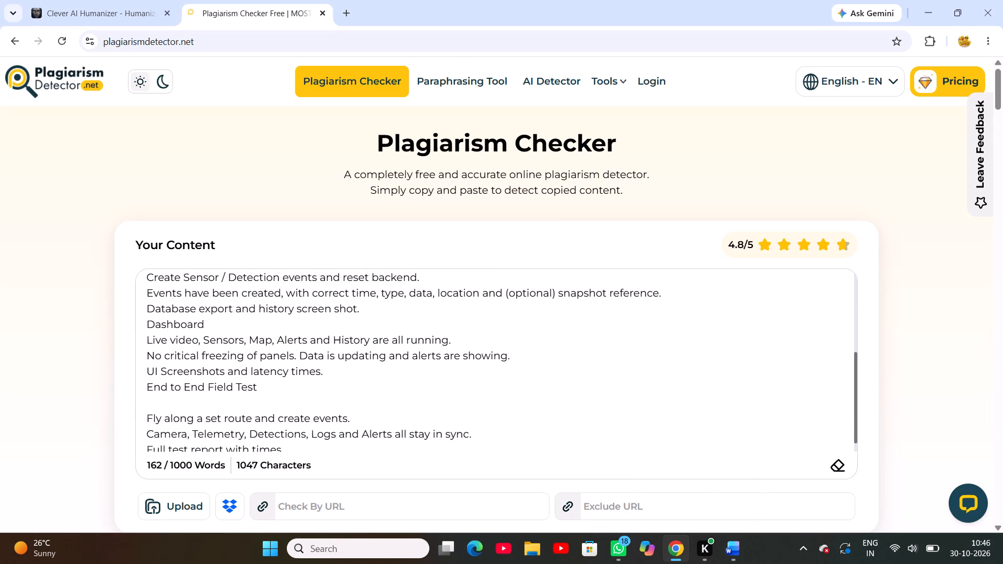
scroll(608, 413, "up", 2)
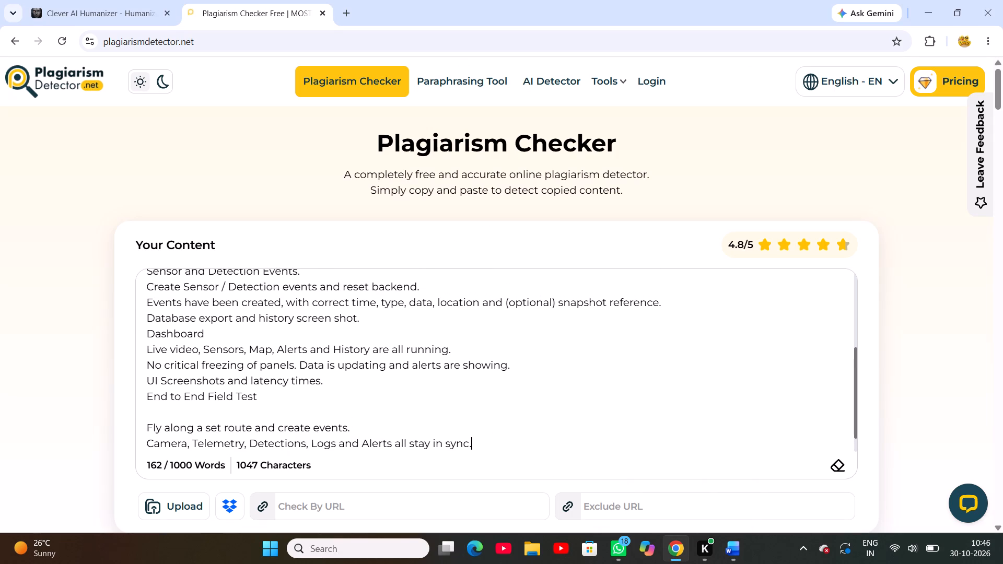
scroll(608, 413, "up", 4)
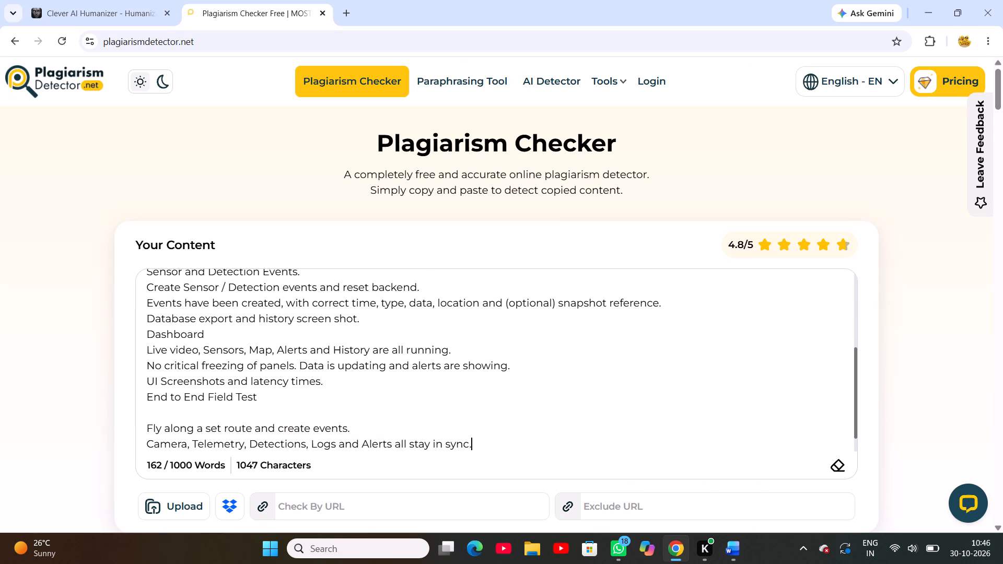
left_click_drag(147, 350, 283, 387)
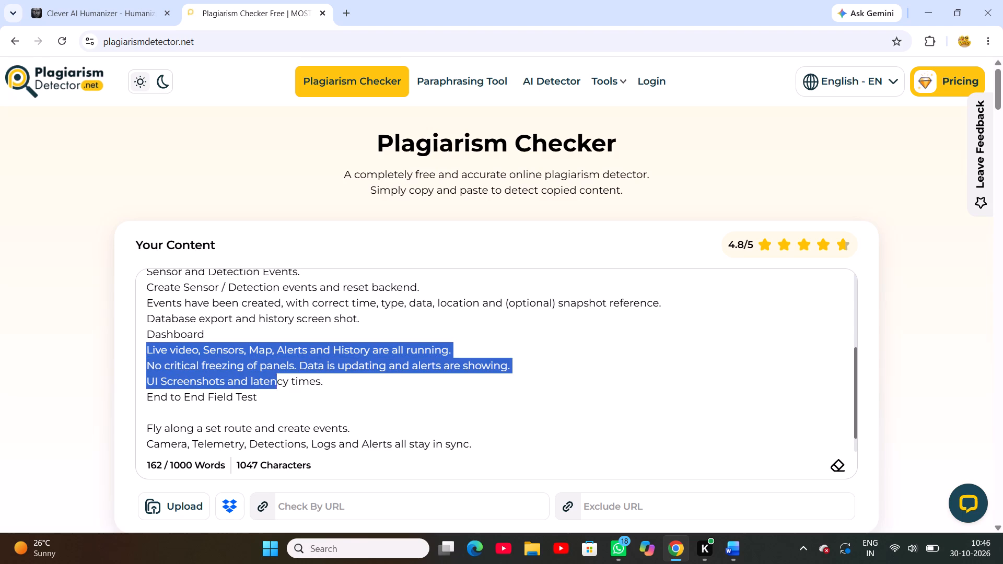
left_click_drag(283, 387, 322, 384)
right_click(322, 384)
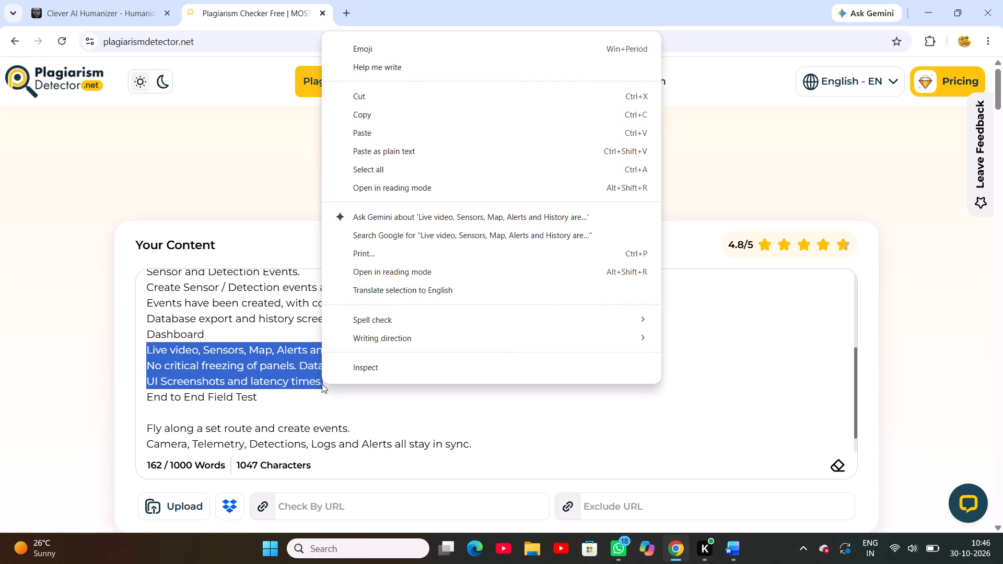
left_click(377, 115)
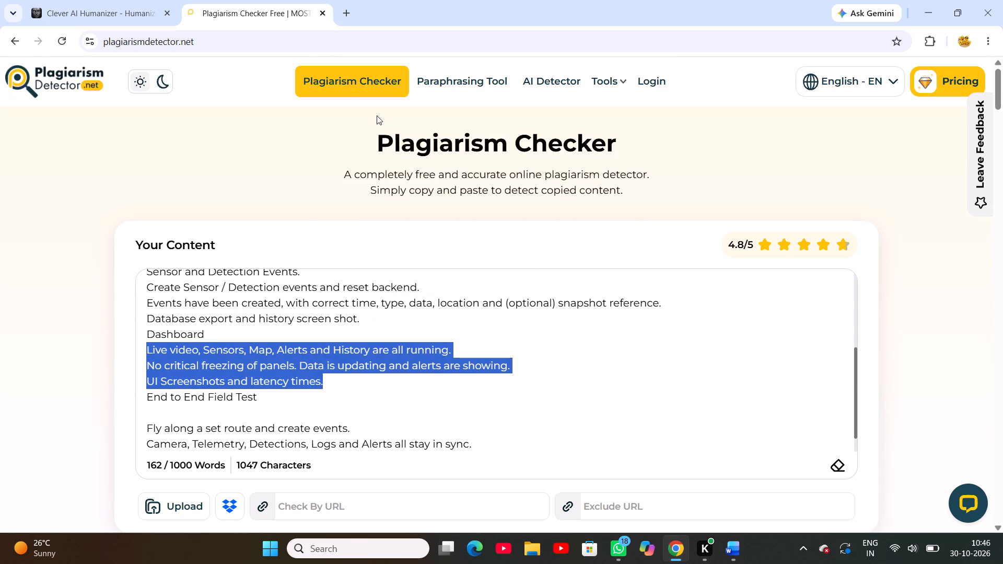
Switch to Word and replace the Dashboard test row's second-cell text with the three copied Dashboard lines, pasted as text only.
left_click(550, 413)
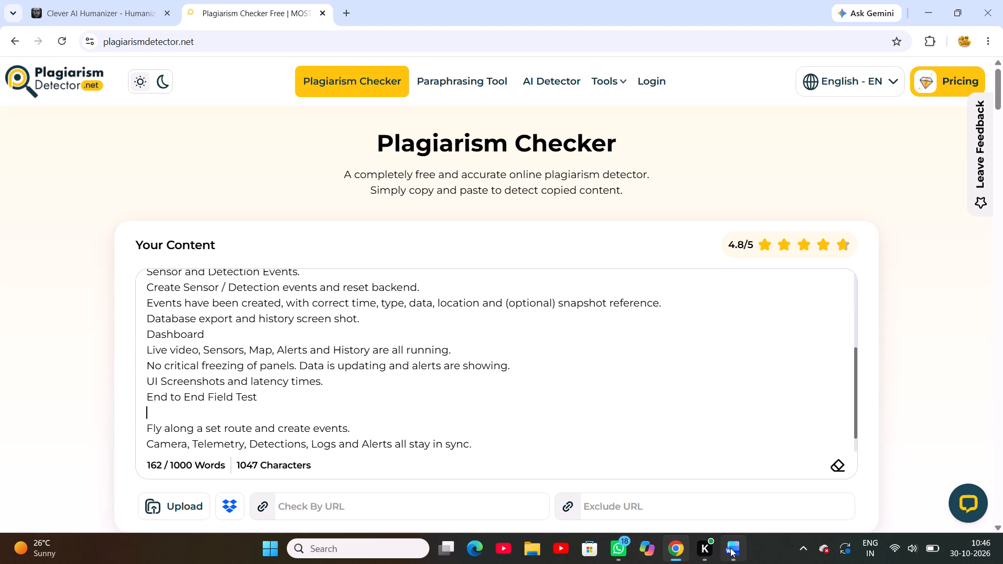
left_click(738, 503)
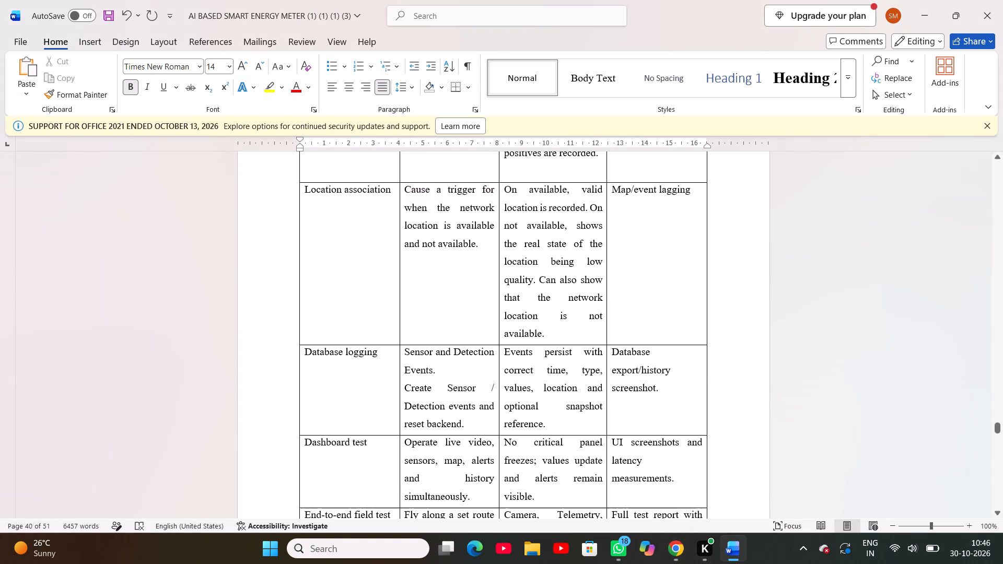
scroll(577, 485, "down", 1)
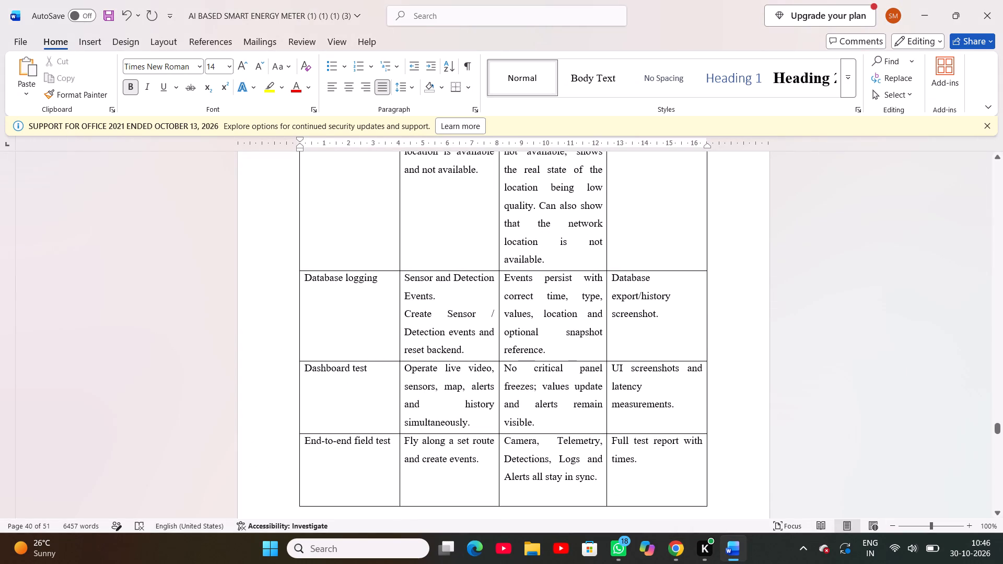
left_click_drag(407, 366, 475, 424)
key("BackSpace")
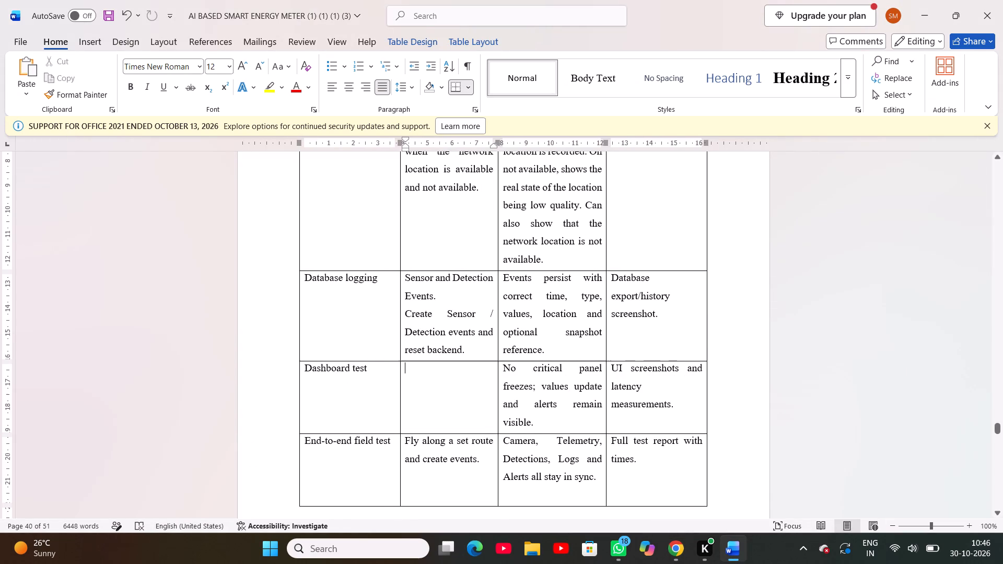
left_click(409, 369)
right_click(409, 369)
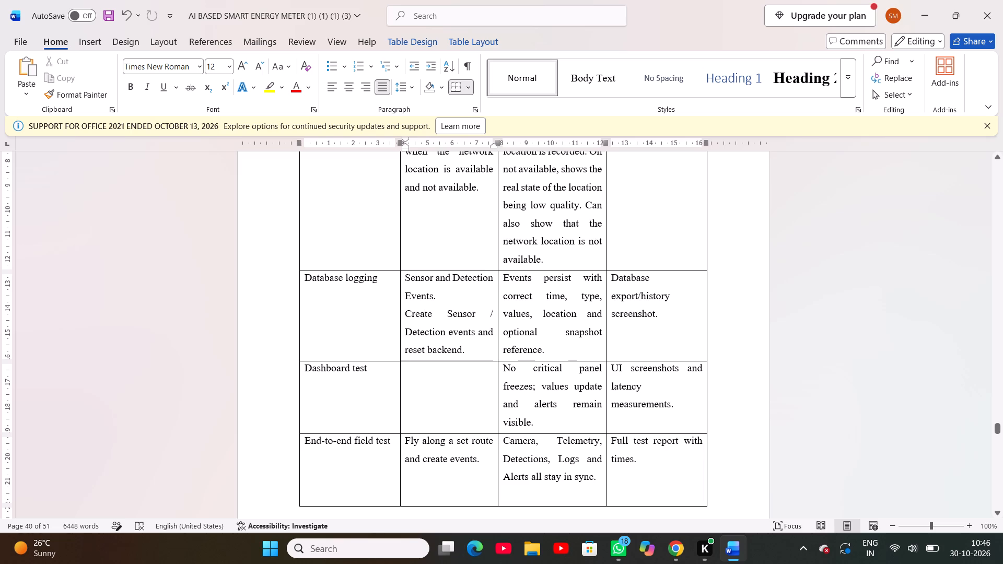
left_click(404, 369)
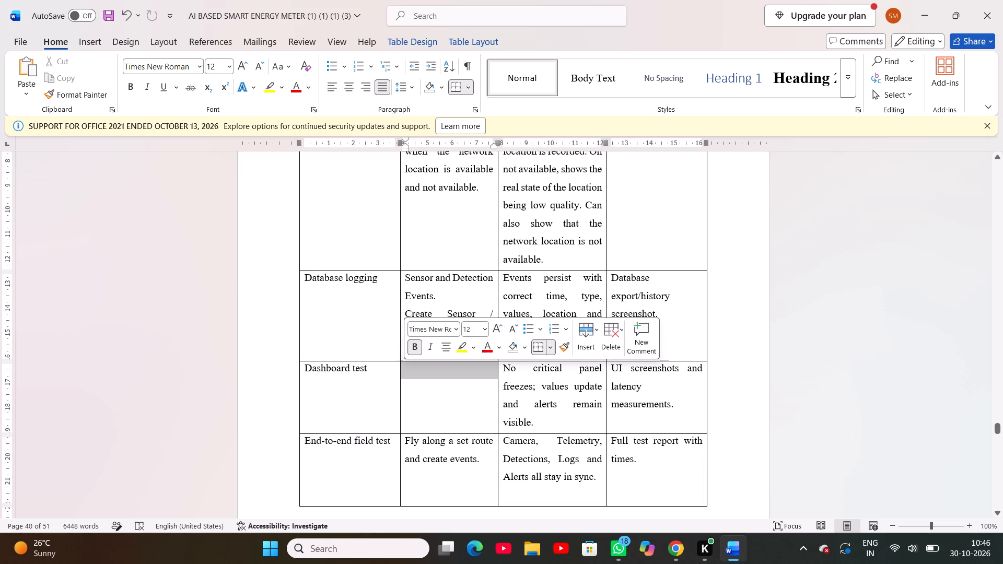
left_click(427, 391)
left_click(408, 369)
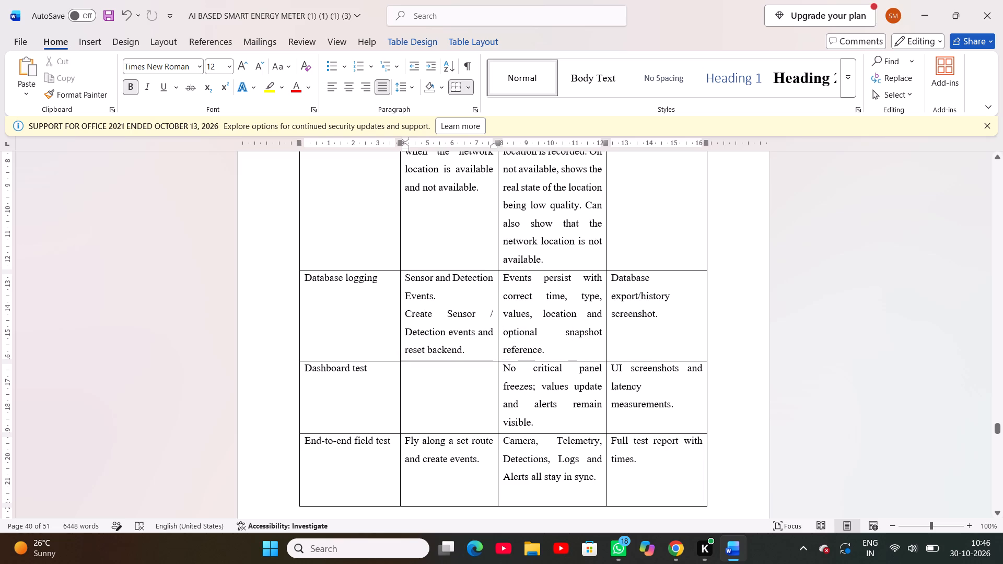
right_click(408, 369)
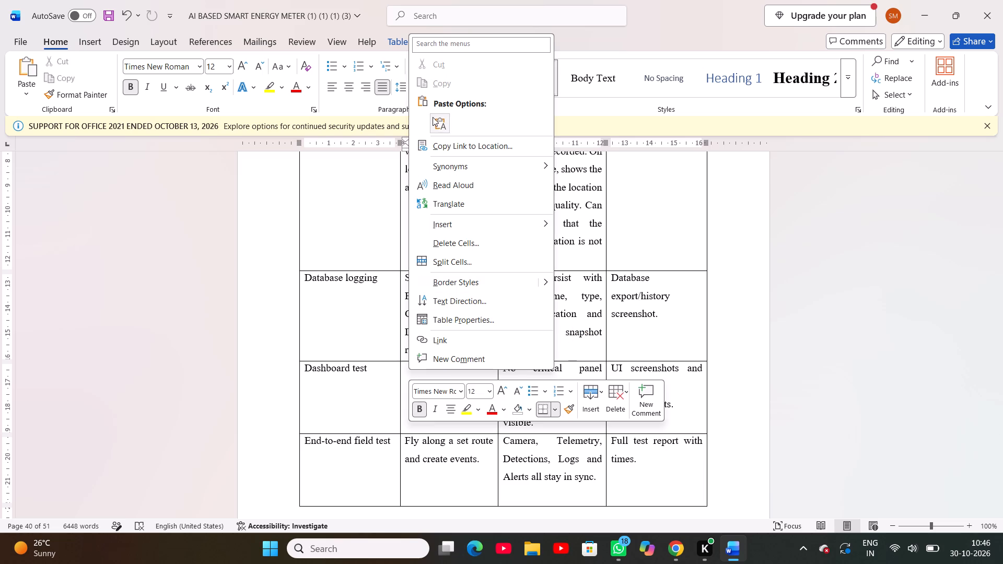
left_click(433, 116)
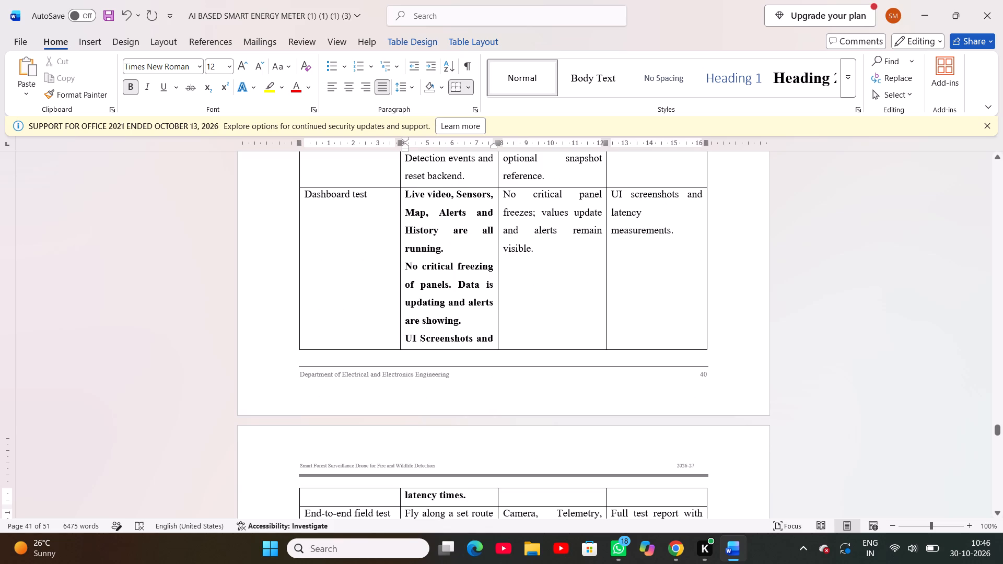
Copy the "No critical freezing of panels. Data is updating and alerts are showing." paragraph and delete it from the Dashboard test row's second cell.
left_click_drag(407, 265, 419, 273)
left_click_drag(419, 273, 450, 307)
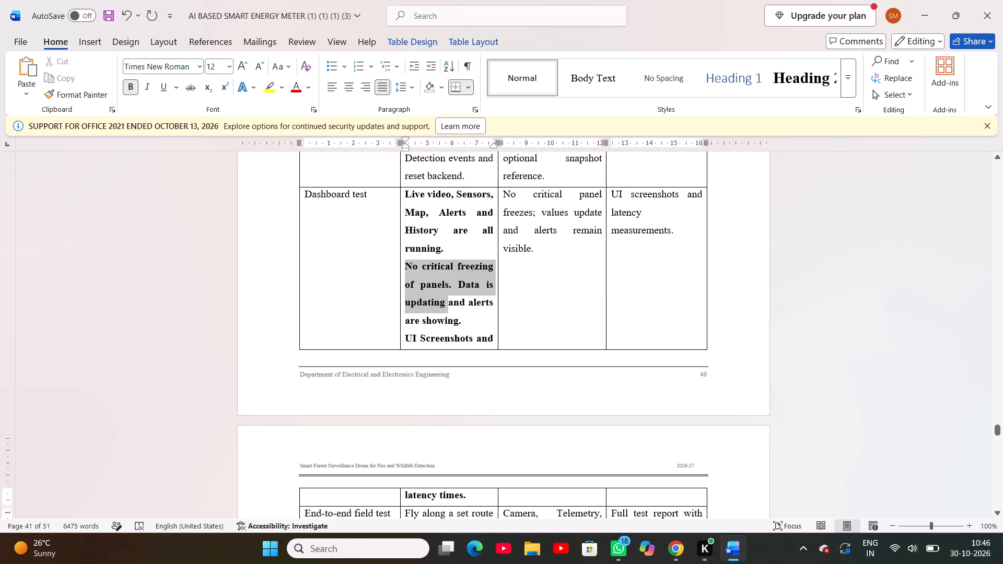
left_click_drag(450, 307, 460, 316)
right_click(460, 316)
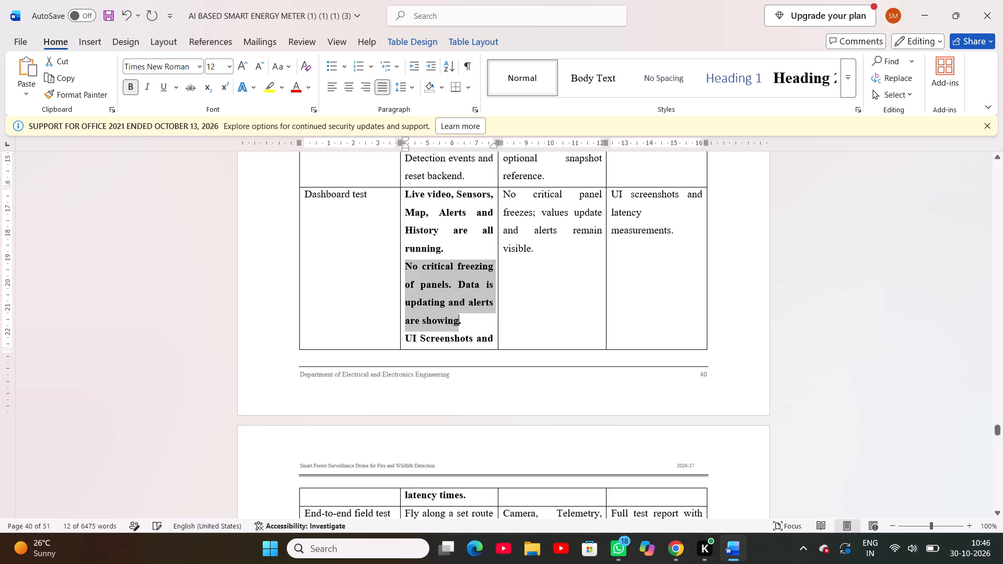
left_click(431, 256)
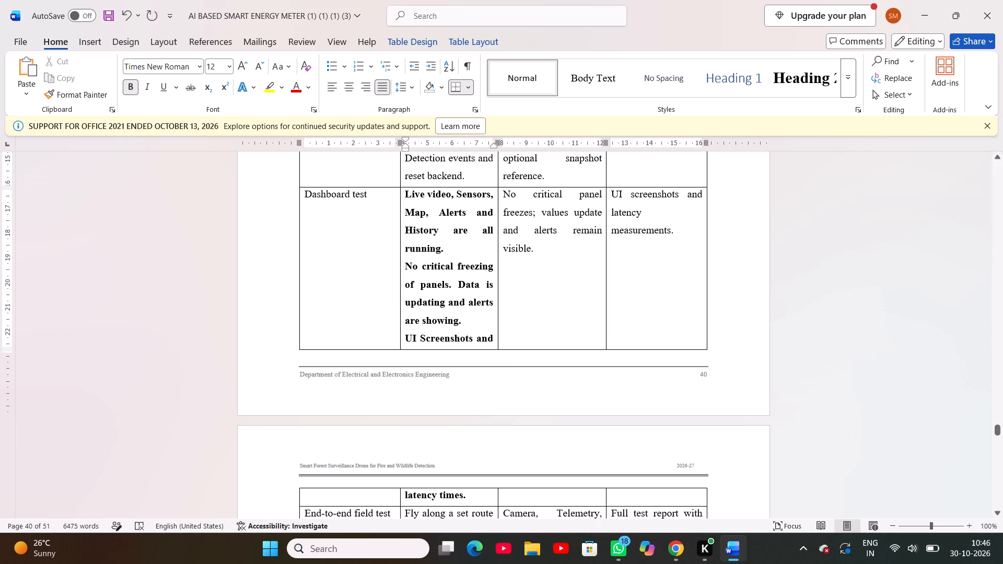
left_click_drag(406, 265, 463, 322)
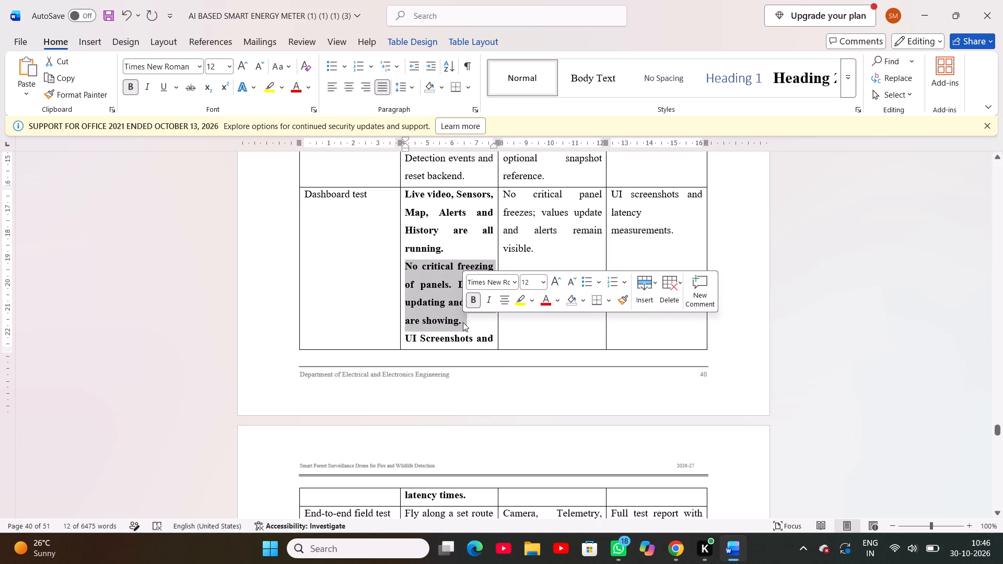
right_click(463, 322)
left_click(492, 242)
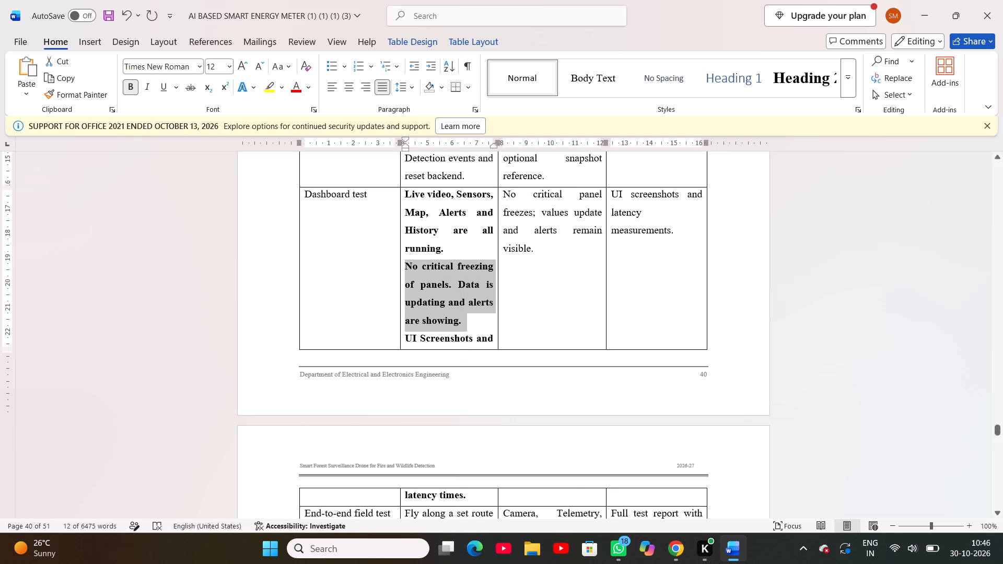
key("BackSpace")
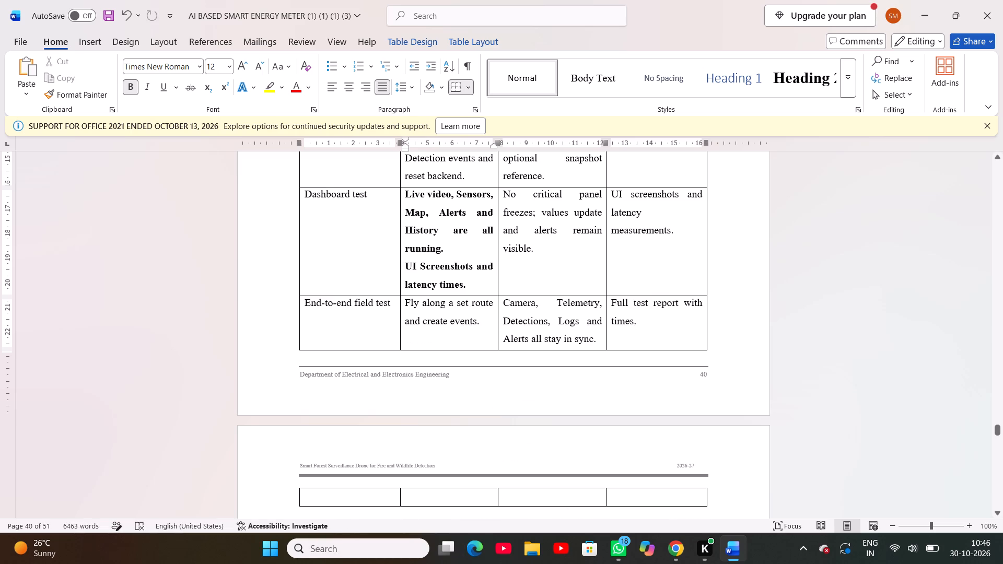
Replace the Dashboard test row's third-cell text with the copied "No critical freezing of panels" paragraph.
left_click_drag(504, 192, 541, 242)
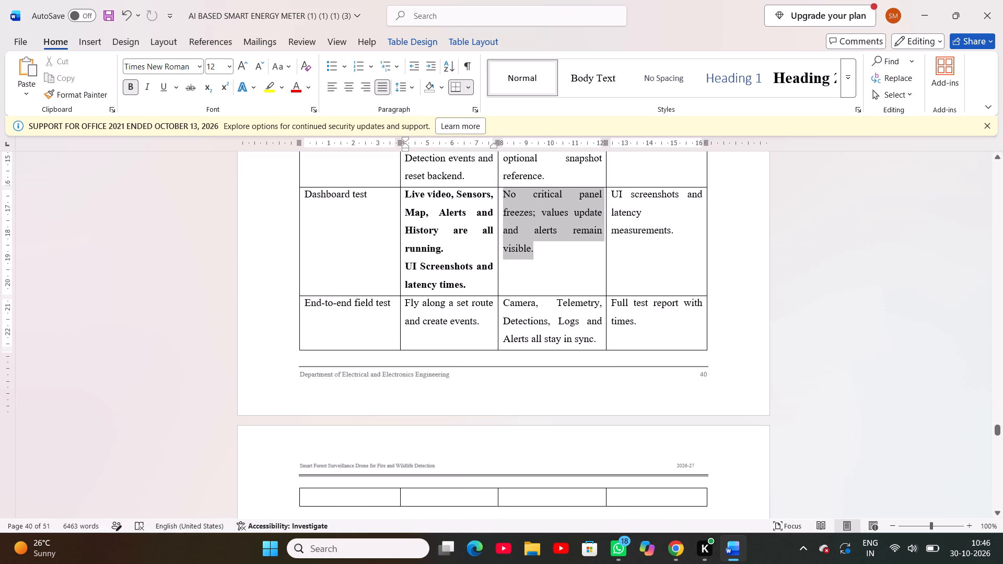
left_click_drag(541, 242, 539, 246)
key("BackSpace")
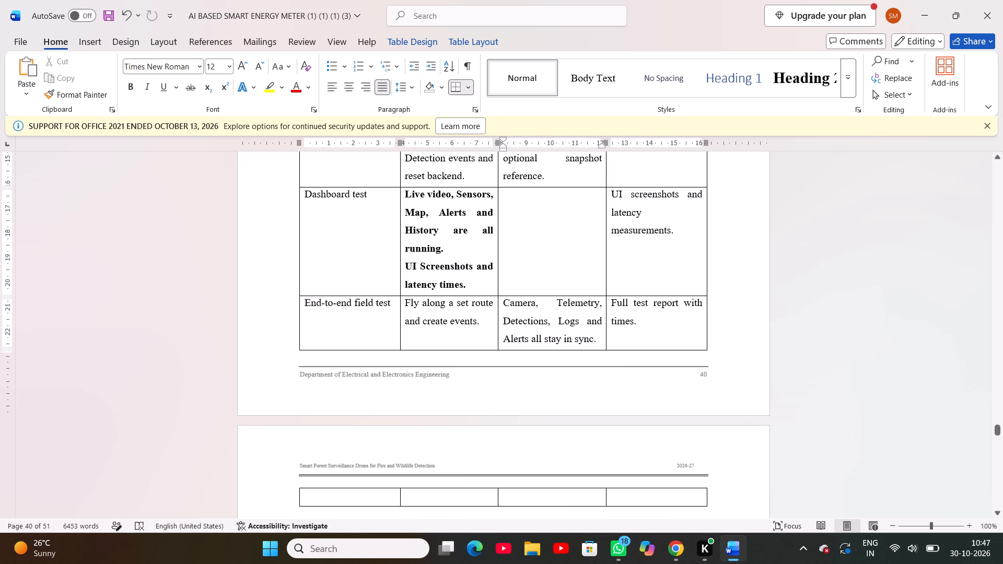
left_click(508, 194)
right_click(508, 194)
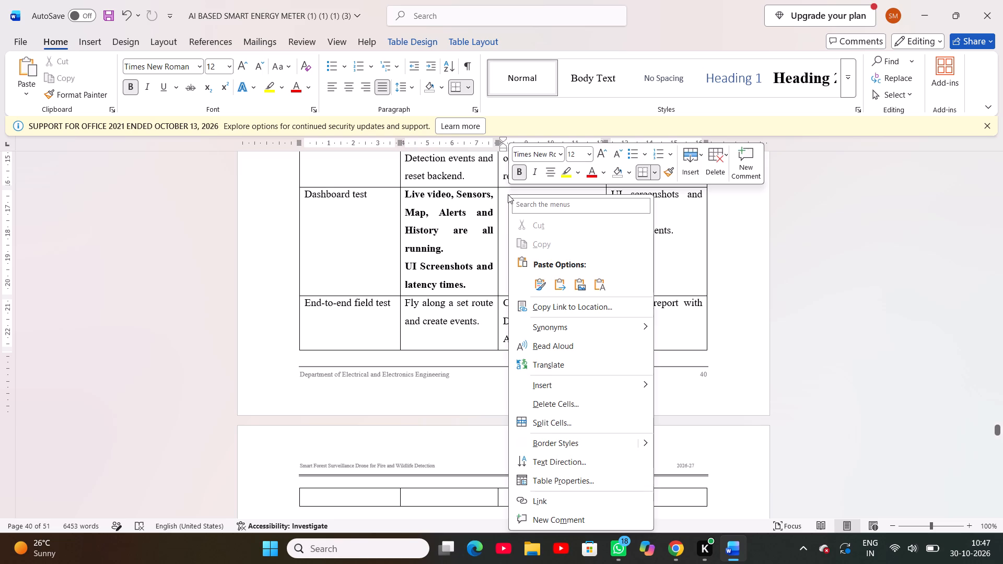
left_click(541, 277)
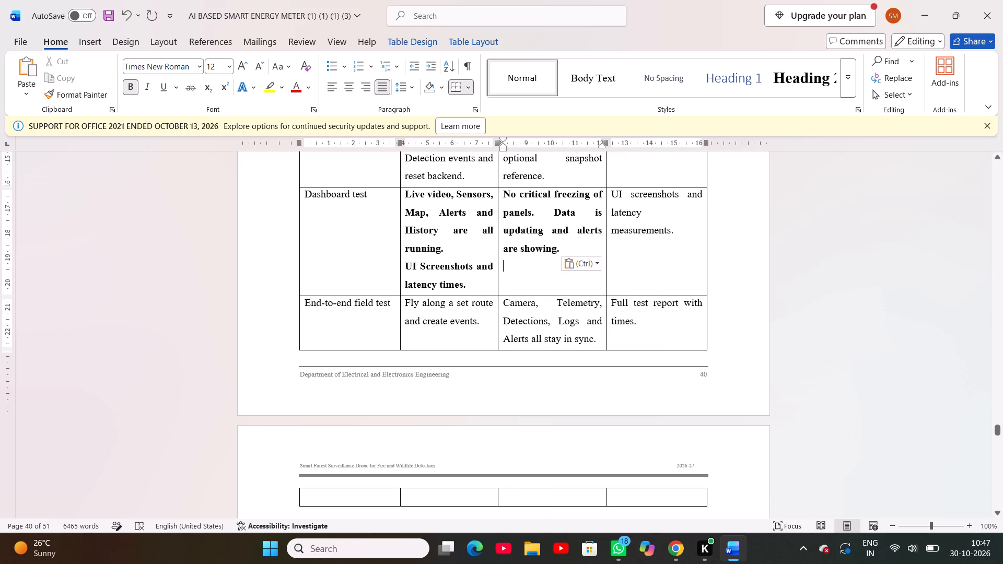
Copy the "UI Screenshots and latency times." line from the Dashboard test row's second cell.
left_click_drag(406, 265, 466, 286)
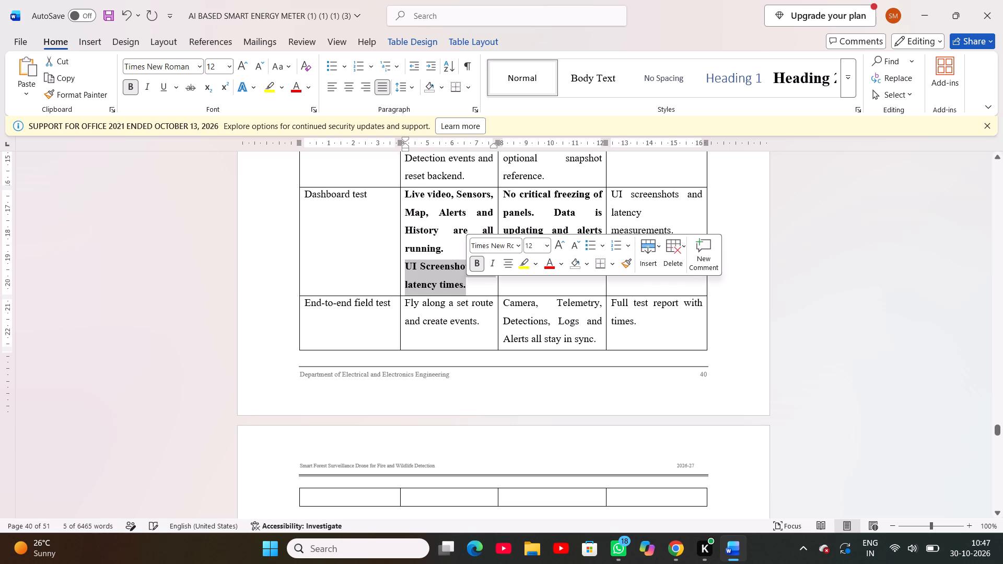
right_click(466, 286)
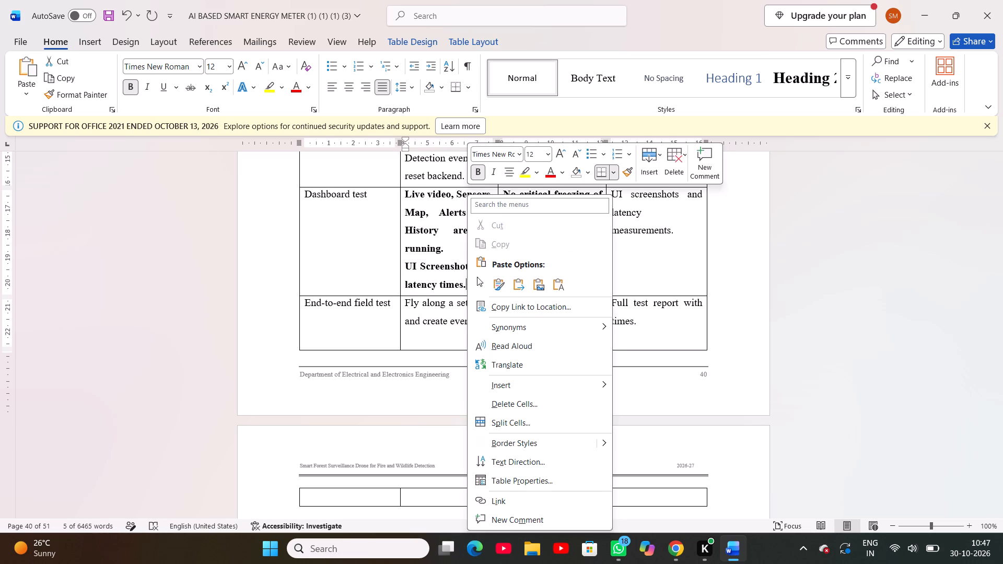
left_click(409, 262)
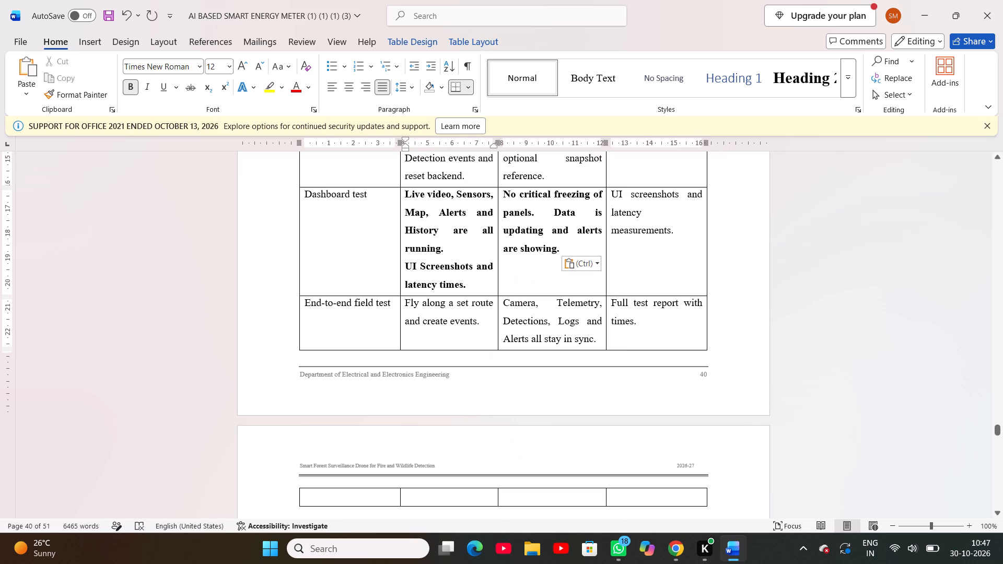
left_click_drag(407, 263, 459, 283)
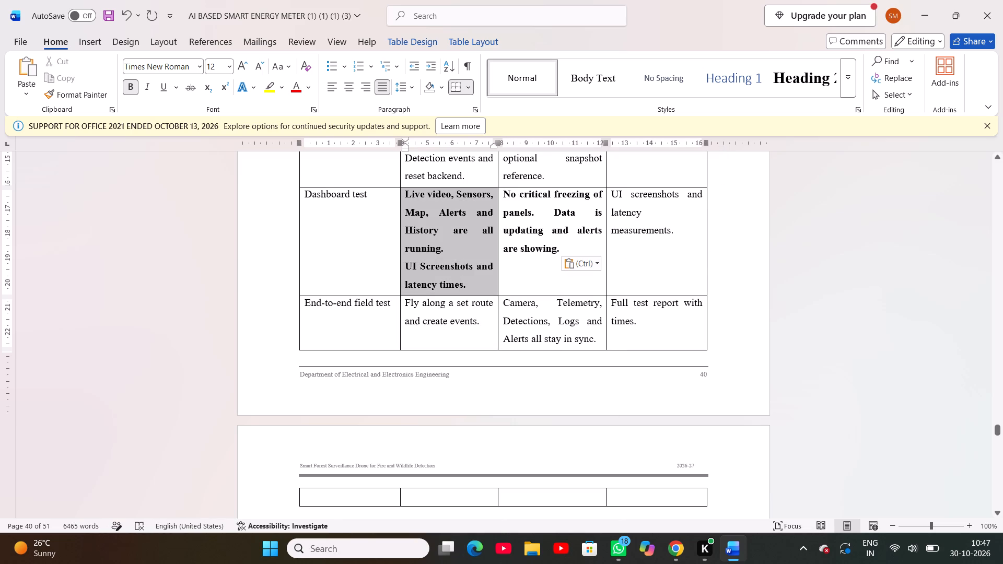
left_click_drag(459, 283, 459, 272)
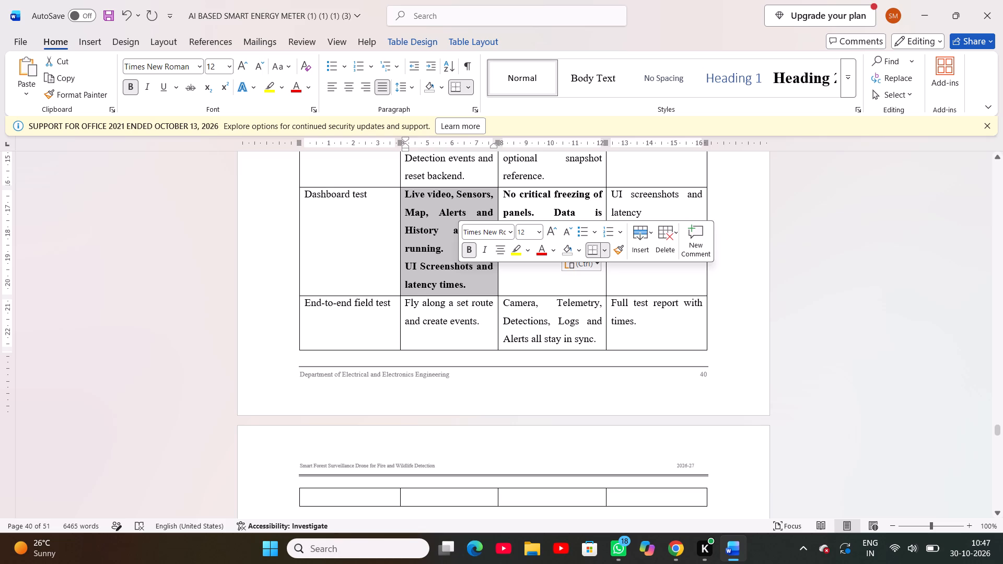
left_click(515, 196)
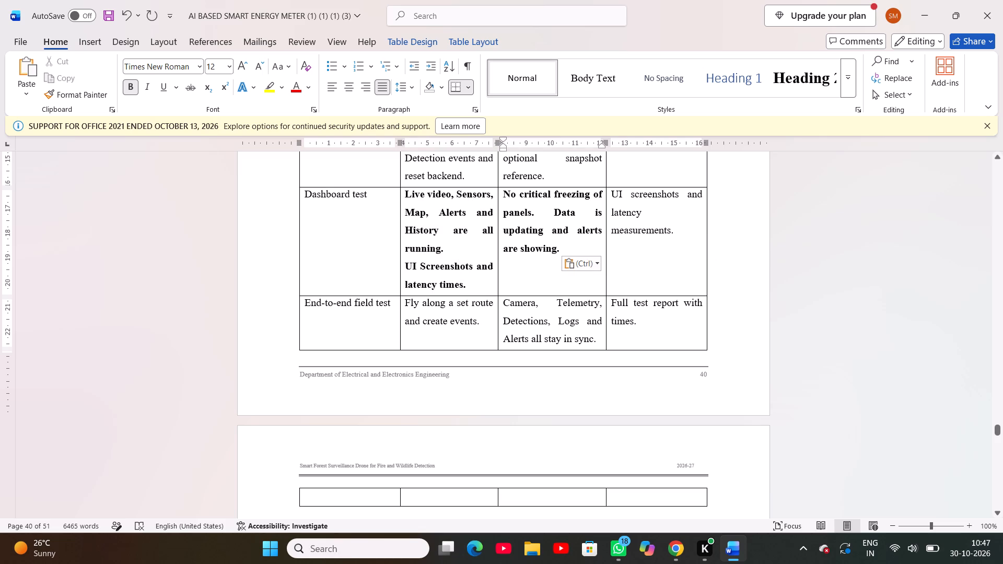
left_click_drag(406, 265, 456, 281)
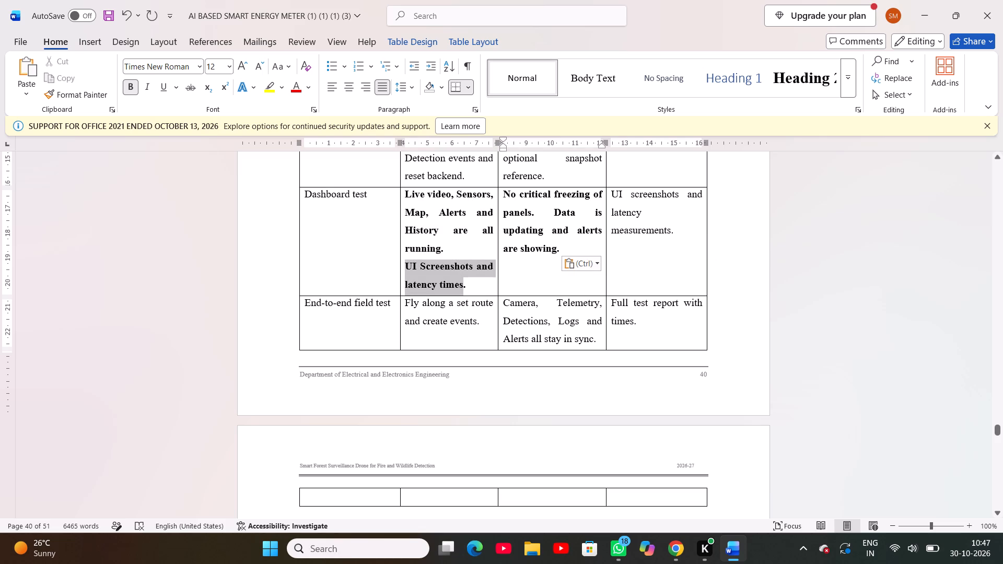
left_click_drag(456, 281, 467, 286)
right_click(467, 286)
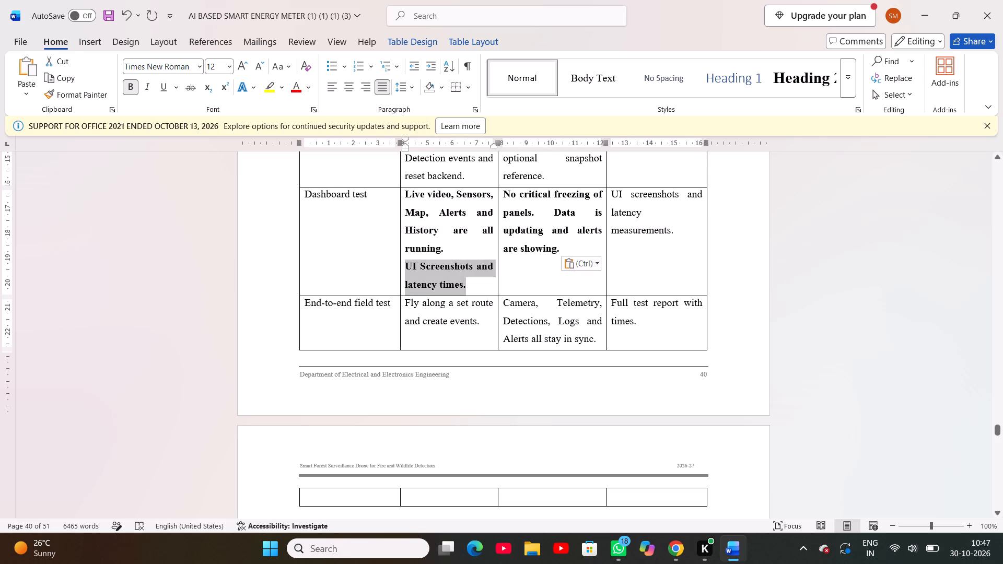
left_click(424, 263)
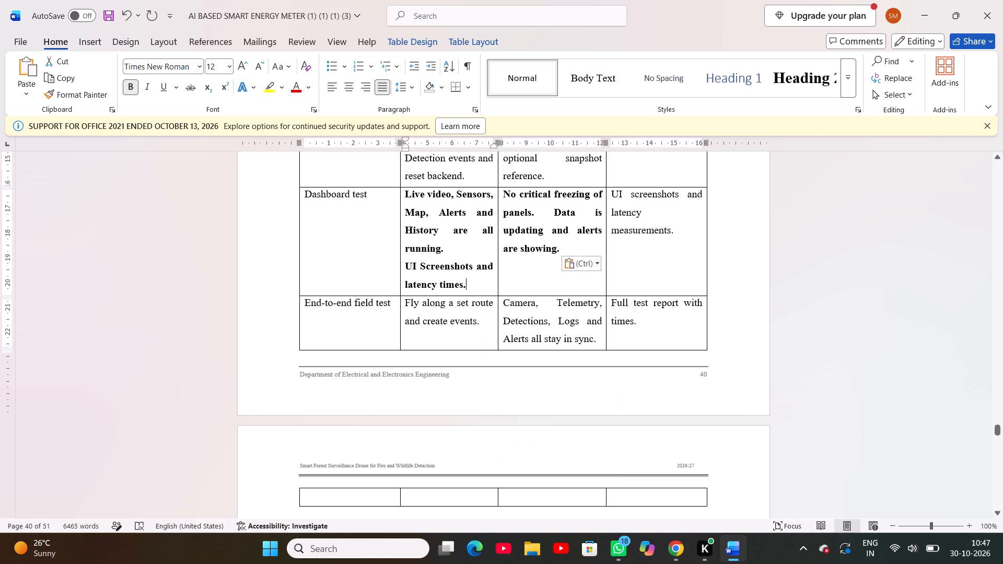
left_click_drag(407, 264, 450, 281)
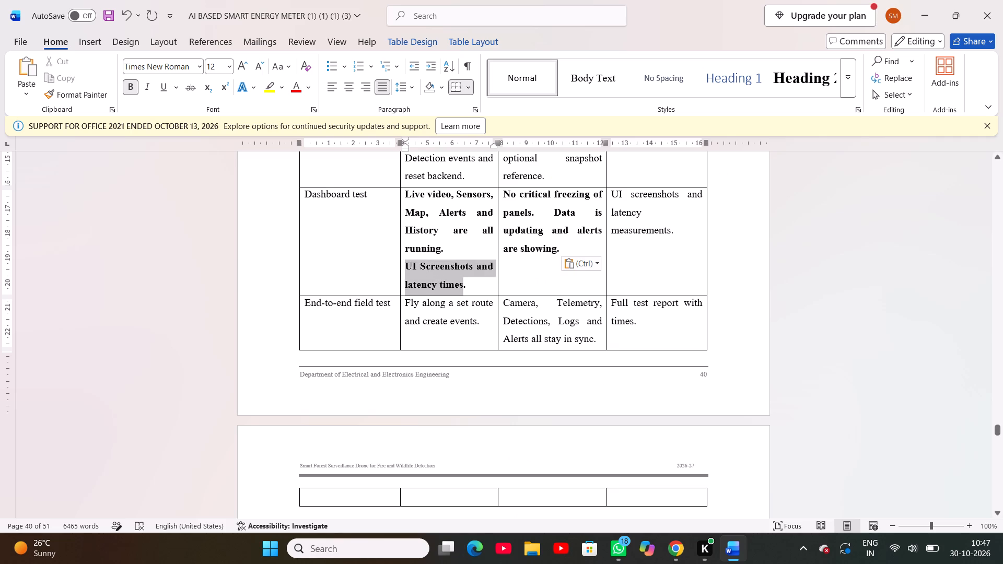
left_click_drag(450, 281, 465, 282)
right_click(465, 282)
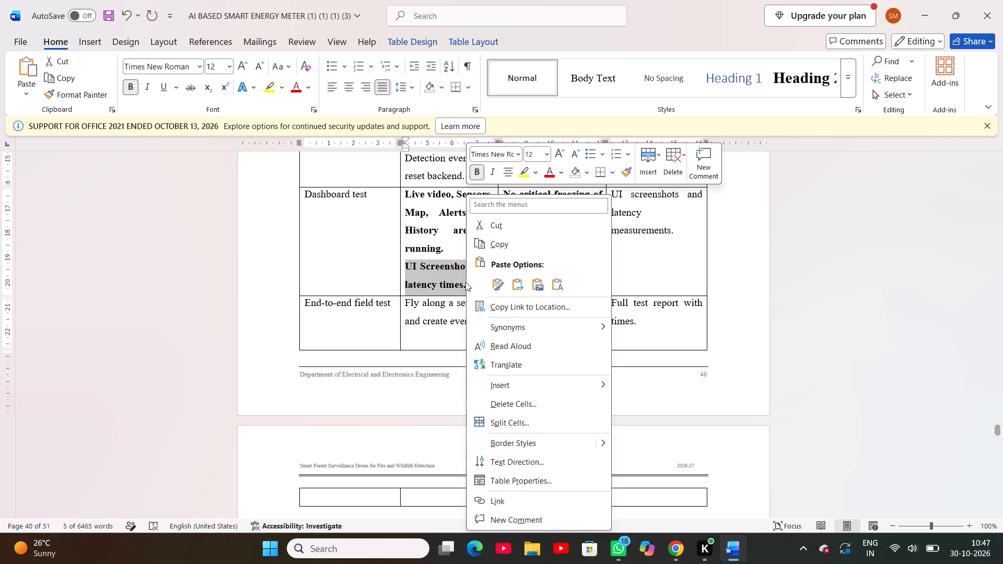
left_click(496, 251)
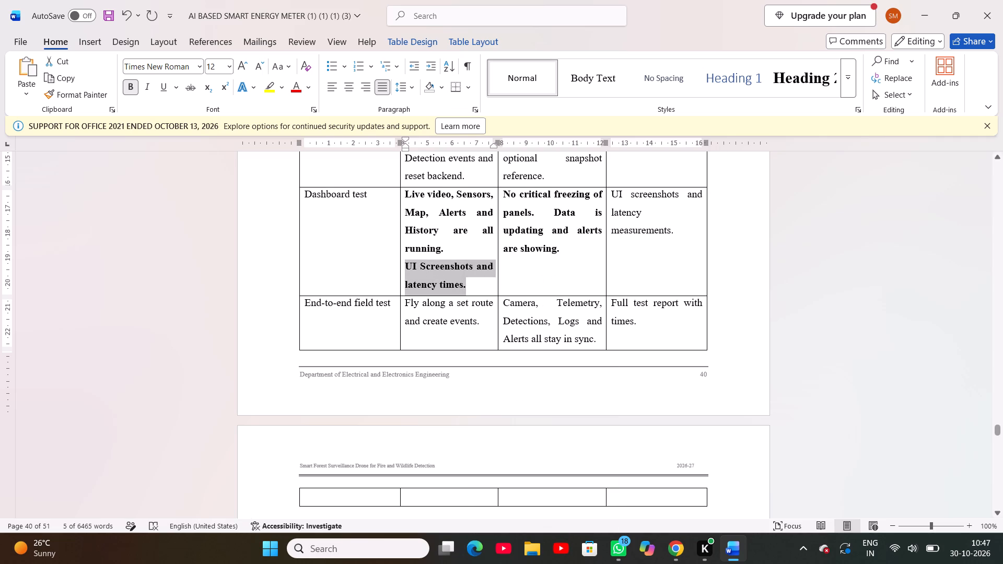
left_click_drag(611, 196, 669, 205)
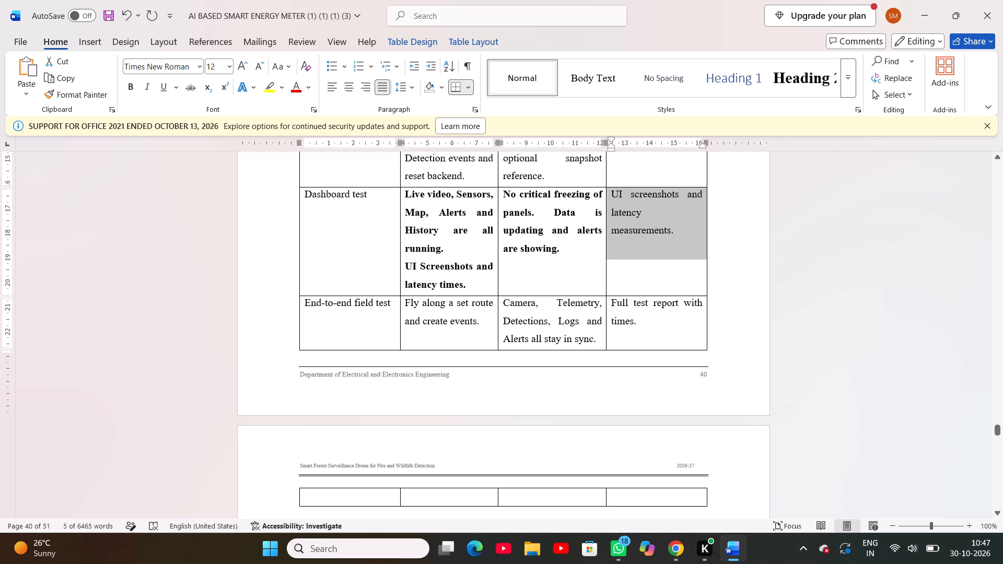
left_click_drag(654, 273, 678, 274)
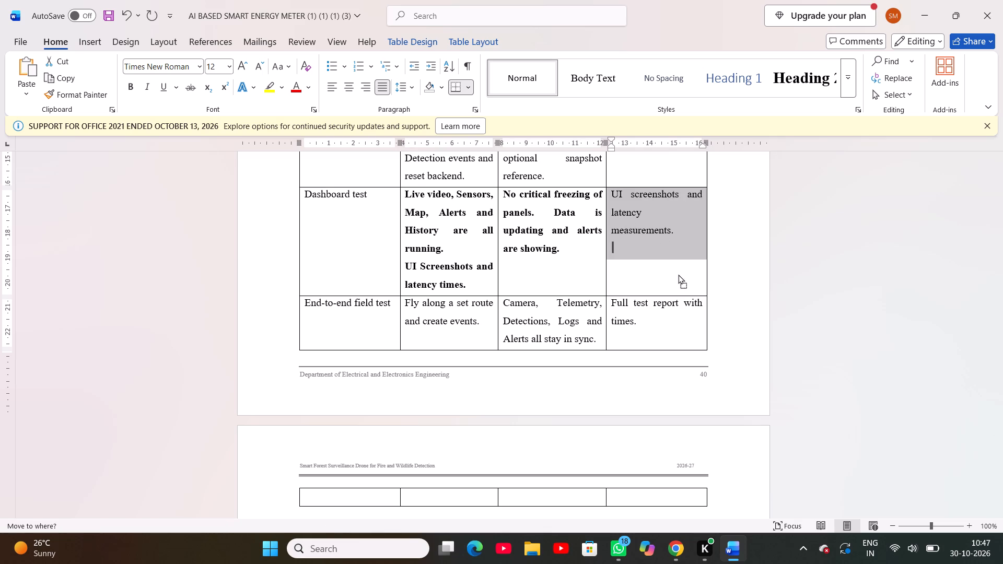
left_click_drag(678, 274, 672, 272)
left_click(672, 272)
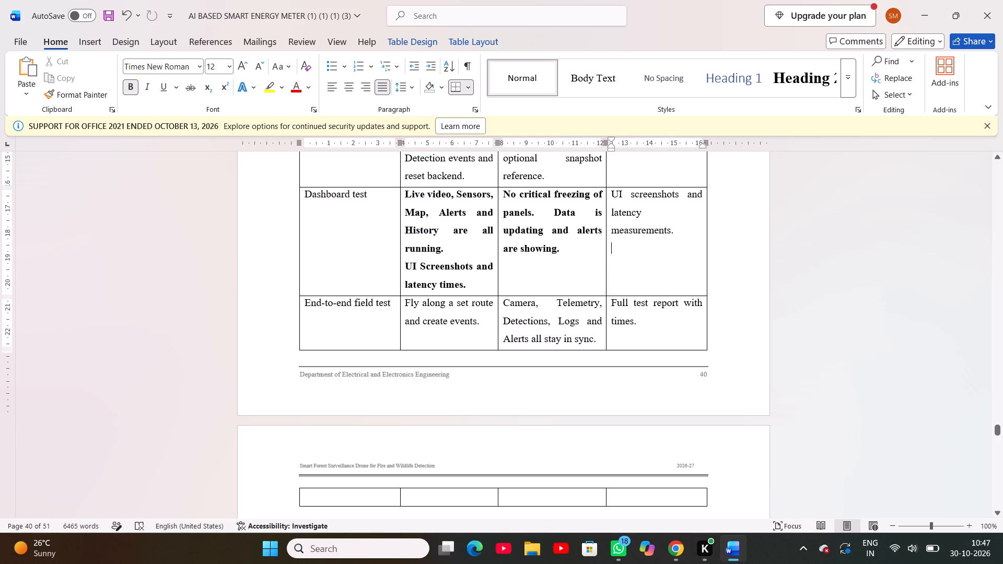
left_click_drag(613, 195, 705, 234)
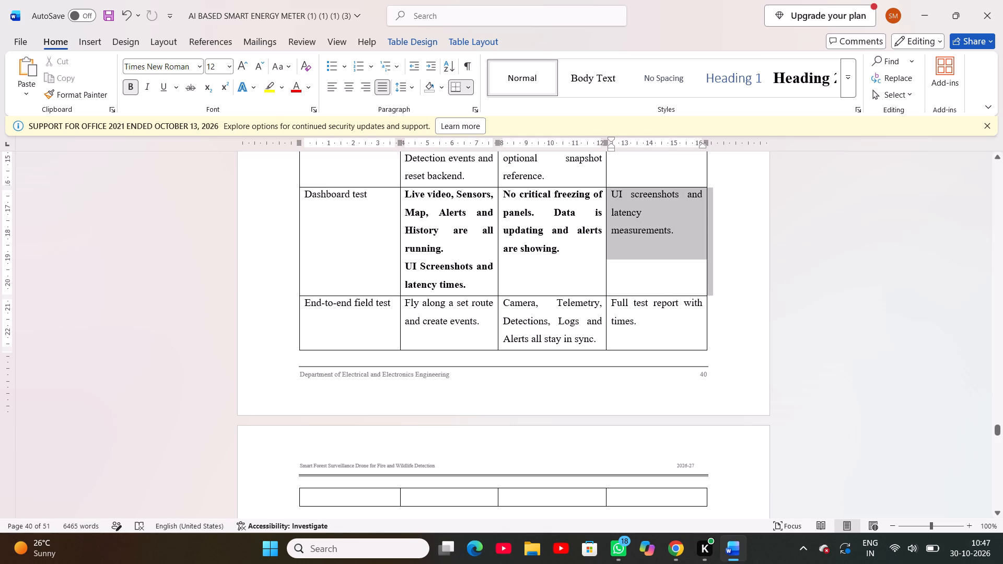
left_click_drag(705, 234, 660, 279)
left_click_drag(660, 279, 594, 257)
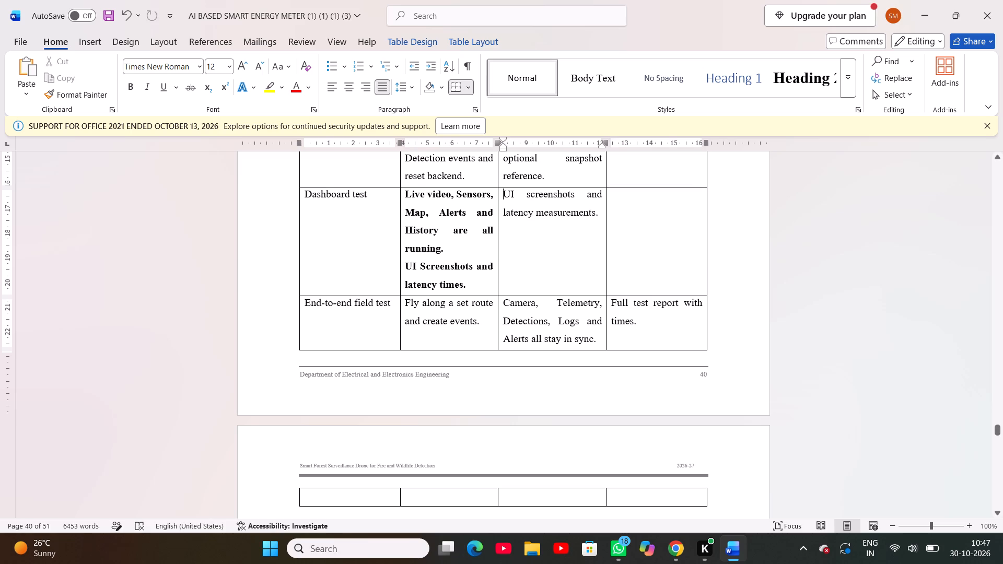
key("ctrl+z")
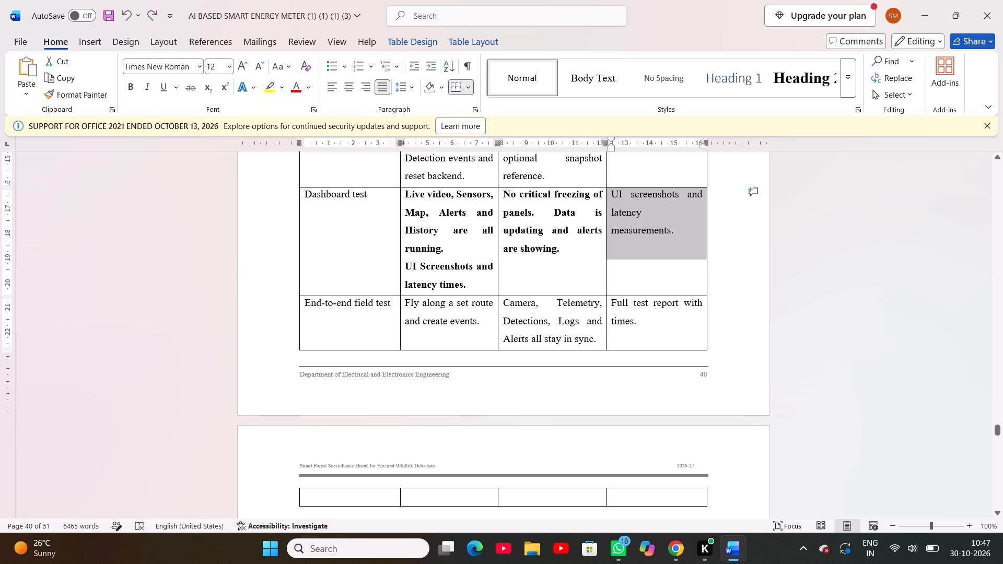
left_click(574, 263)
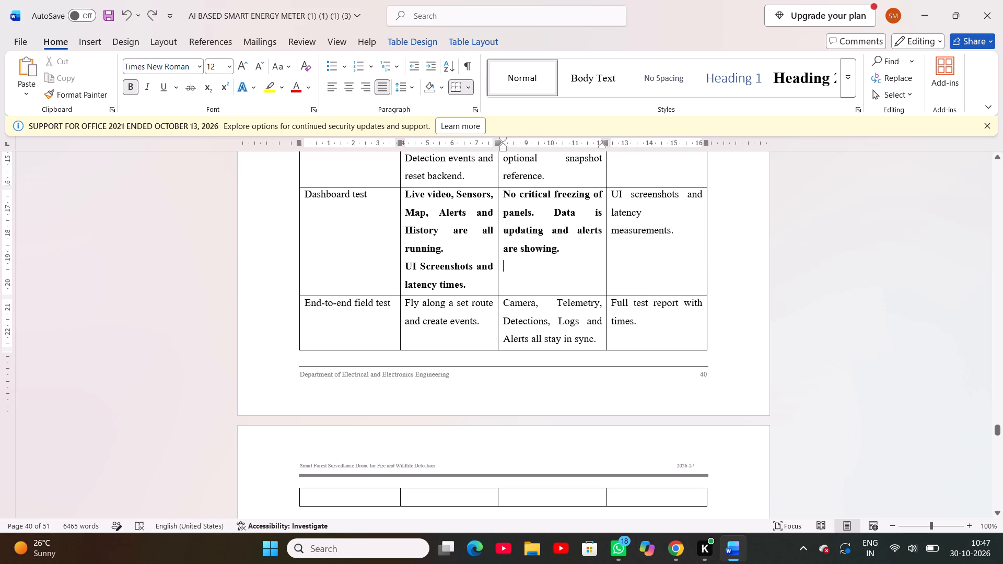
Replace the Dashboard test row's fourth-cell text with the copied "UI Screenshots and latency times." line.
left_click_drag(614, 195, 673, 231)
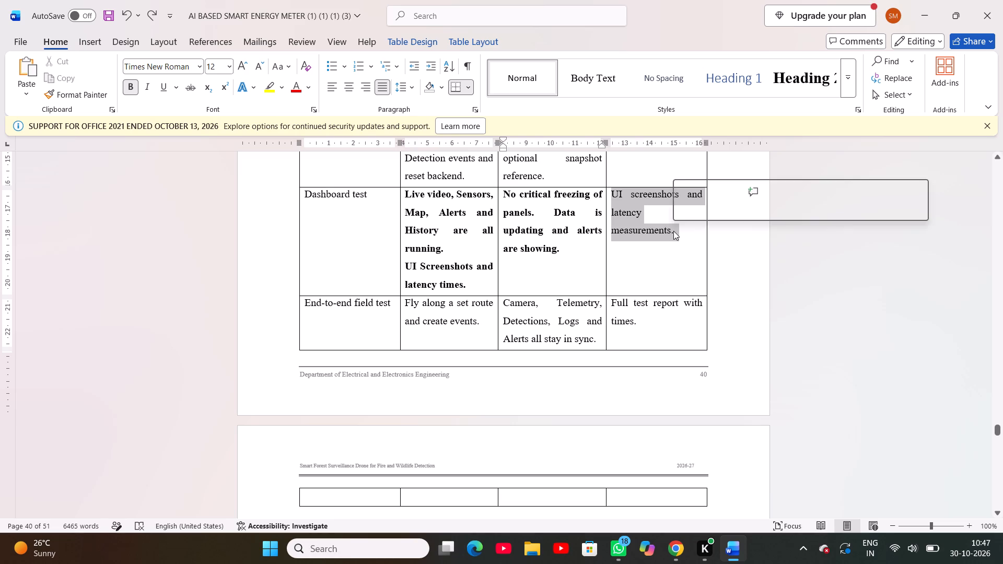
key("BackSpace")
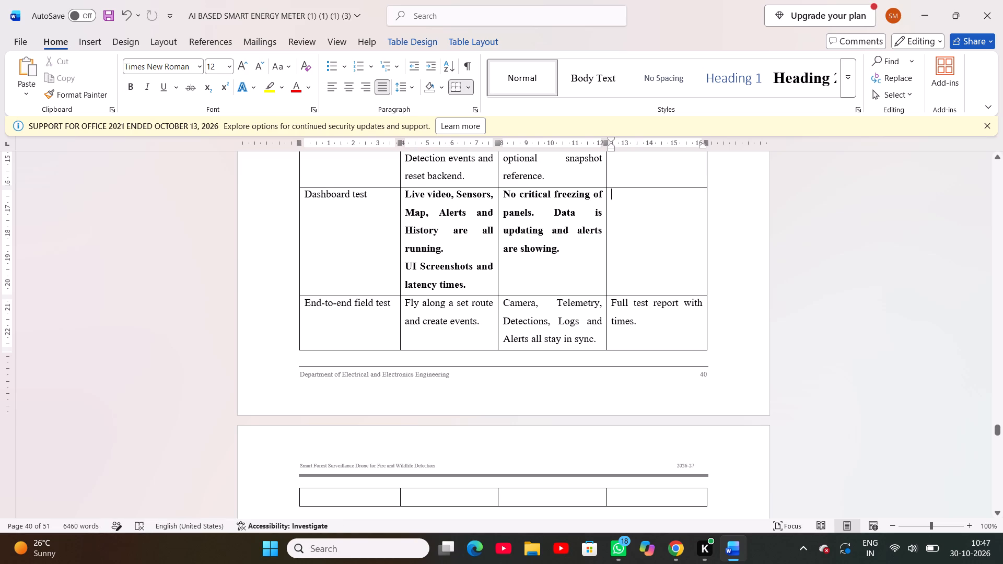
left_click(613, 194)
right_click(613, 194)
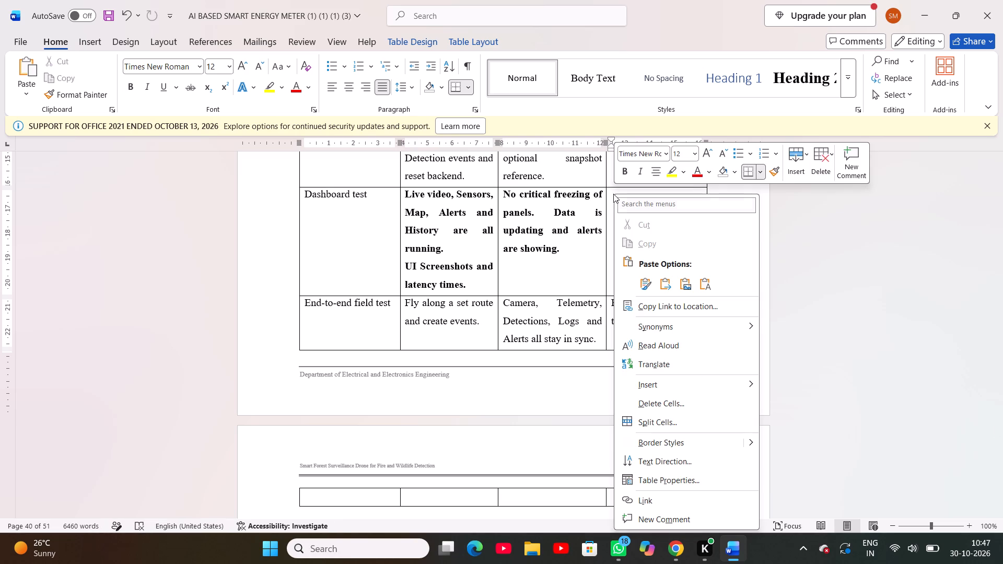
left_click(646, 275)
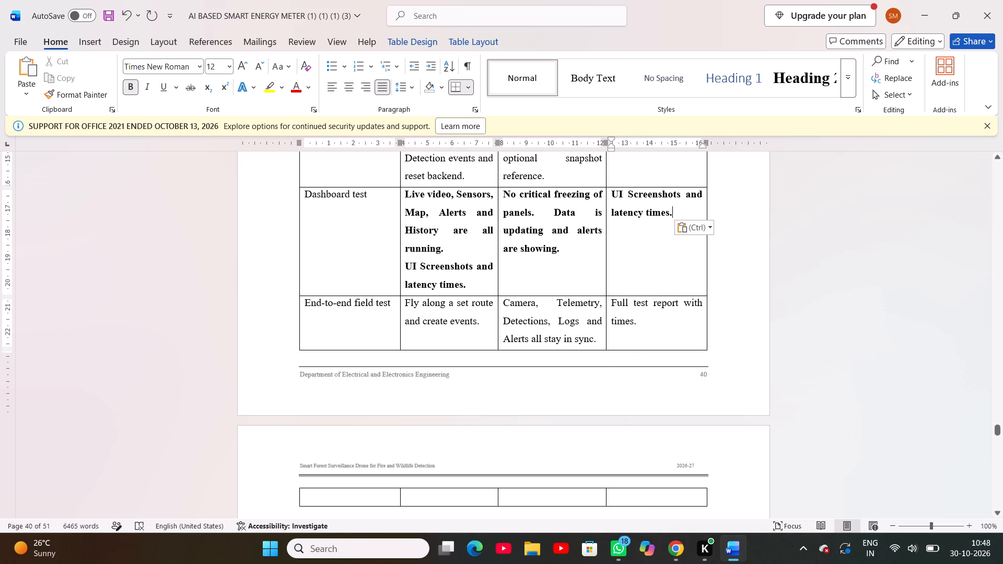
Delete the "UI Screenshots and latency times." line and its leftover blank line from the Dashboard test row's second cell.
left_click_drag(408, 267, 468, 287)
key("BackSpace")
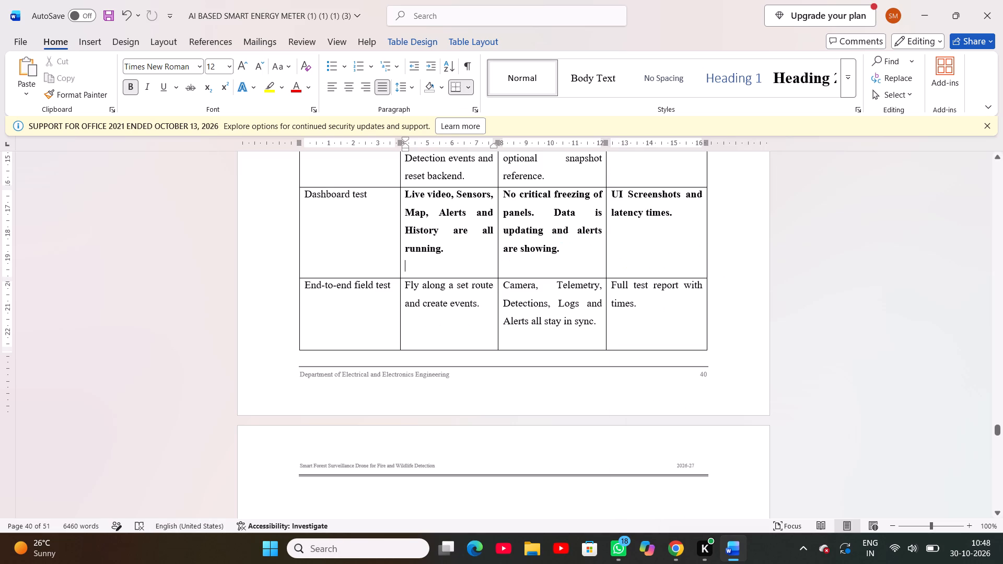
key("BackSpace")
Remove bold from the text in the Dashboard test row's second, third and fourth cells.
left_click_drag(406, 193, 646, 232)
left_click(134, 85)
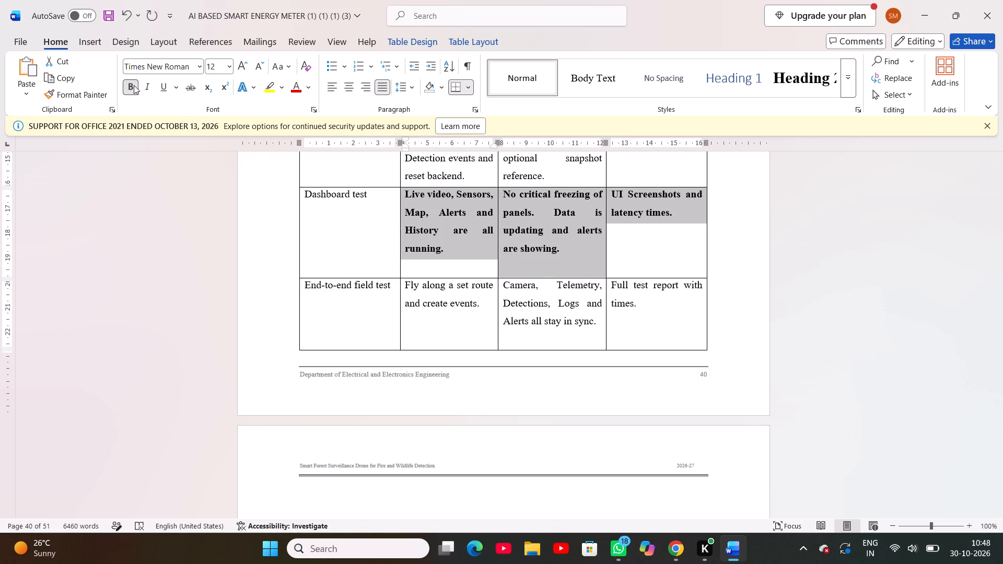
left_click(357, 289)
Switch to the plagiarism checker in Chrome and copy the "Database export and history screen shot." line.
scroll(357, 289, "up", 1)
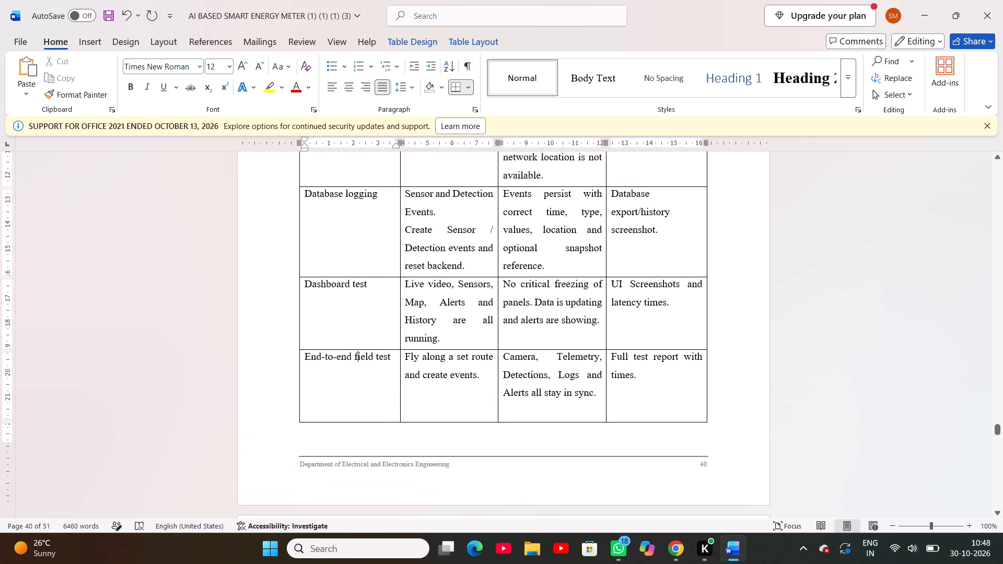
left_click(676, 485)
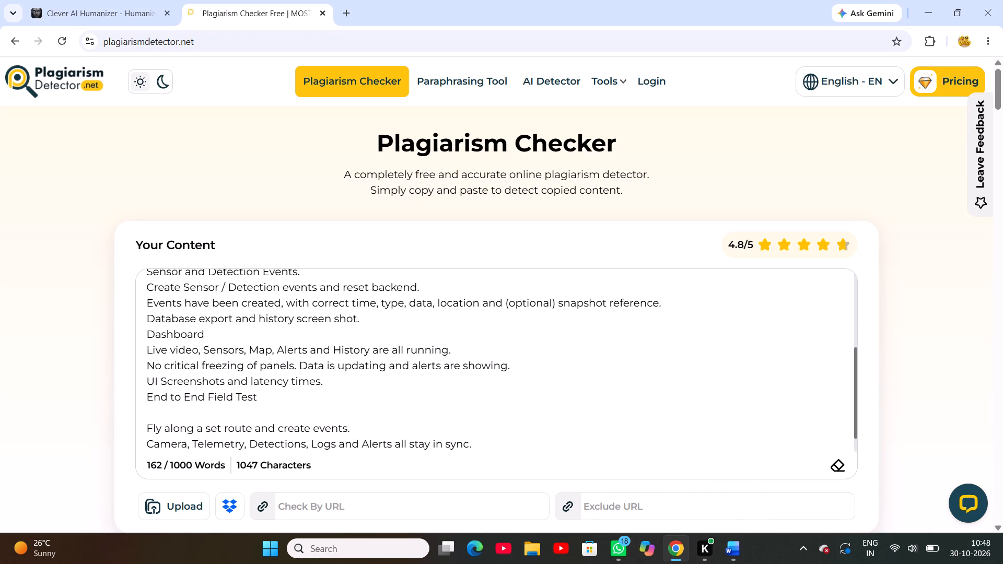
scroll(563, 395, "up", 1)
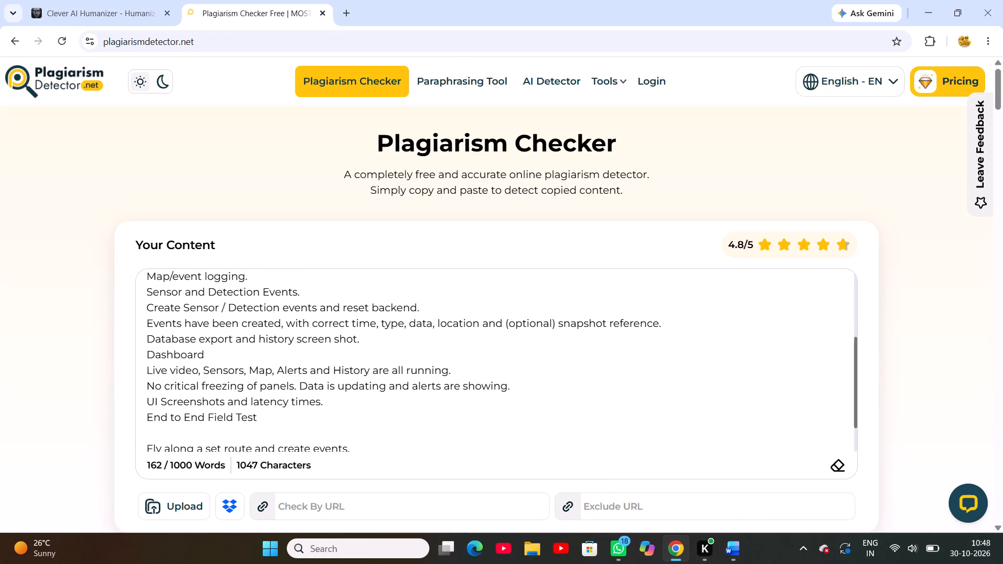
scroll(563, 395, "up", 2)
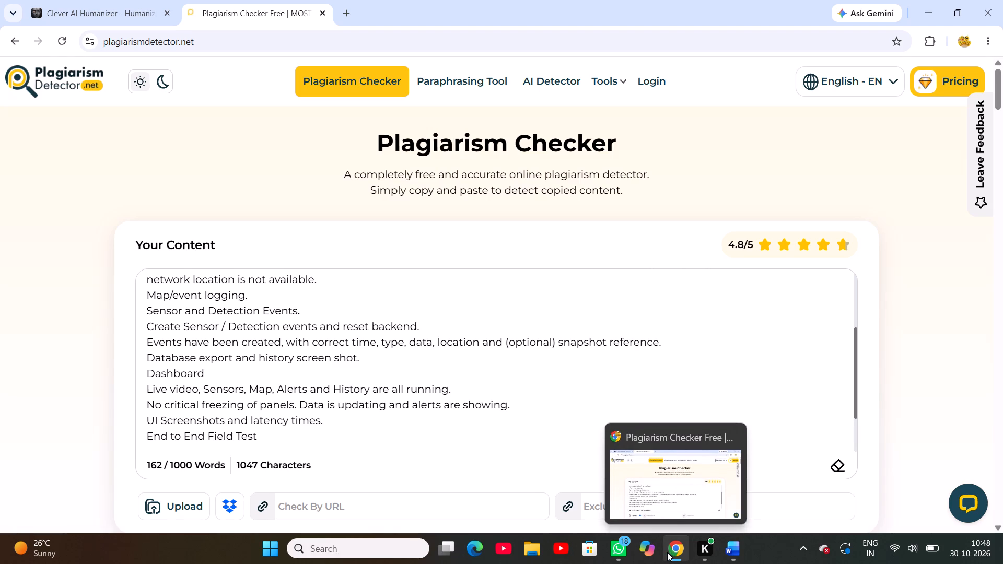
left_click(682, 515)
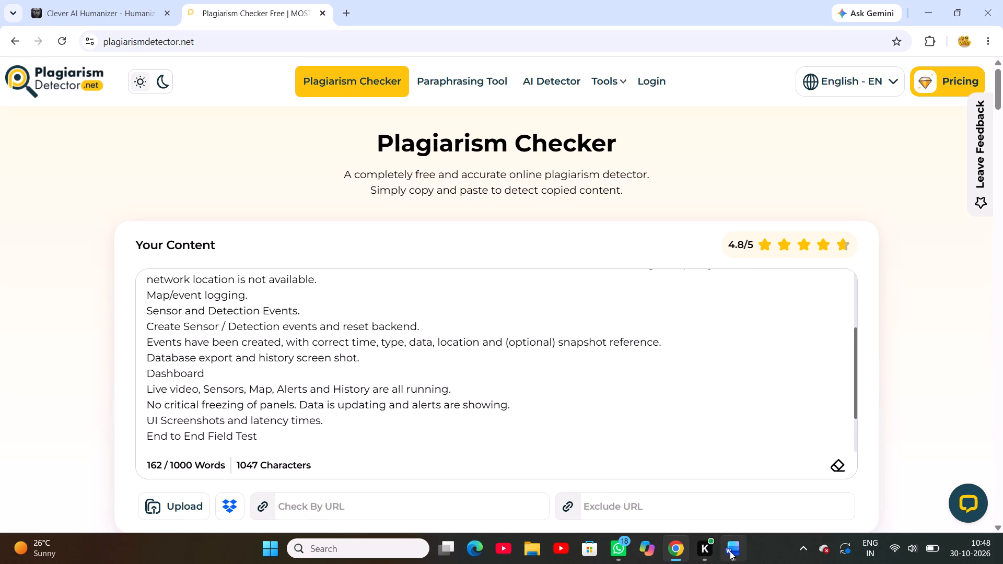
left_click(729, 517)
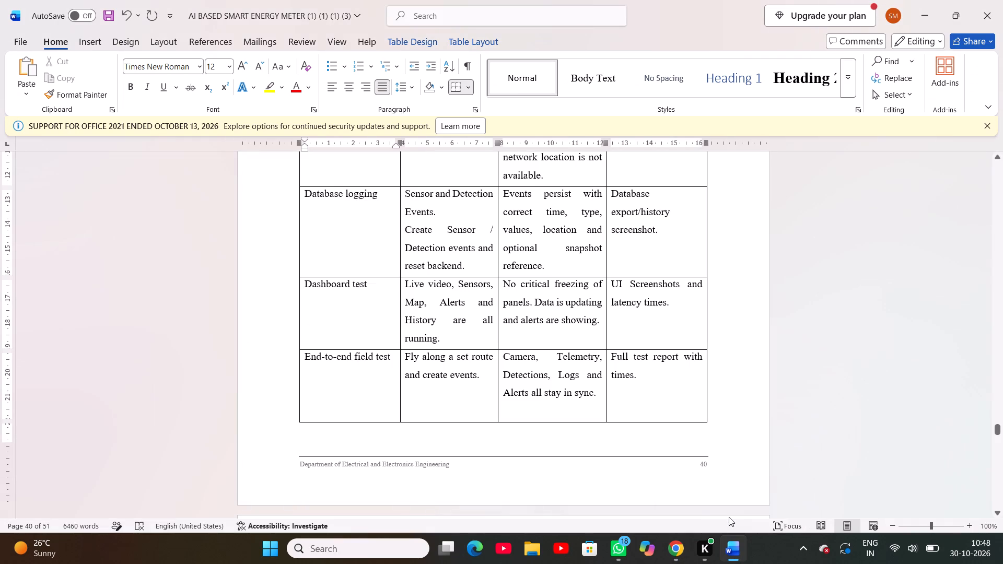
left_click(672, 503)
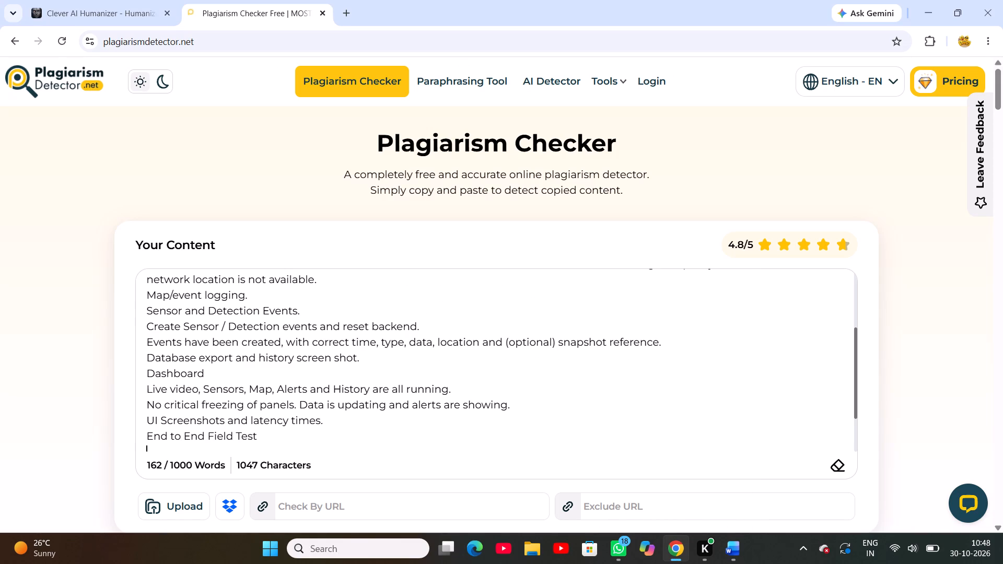
left_click_drag(145, 356, 363, 360)
right_click(363, 360)
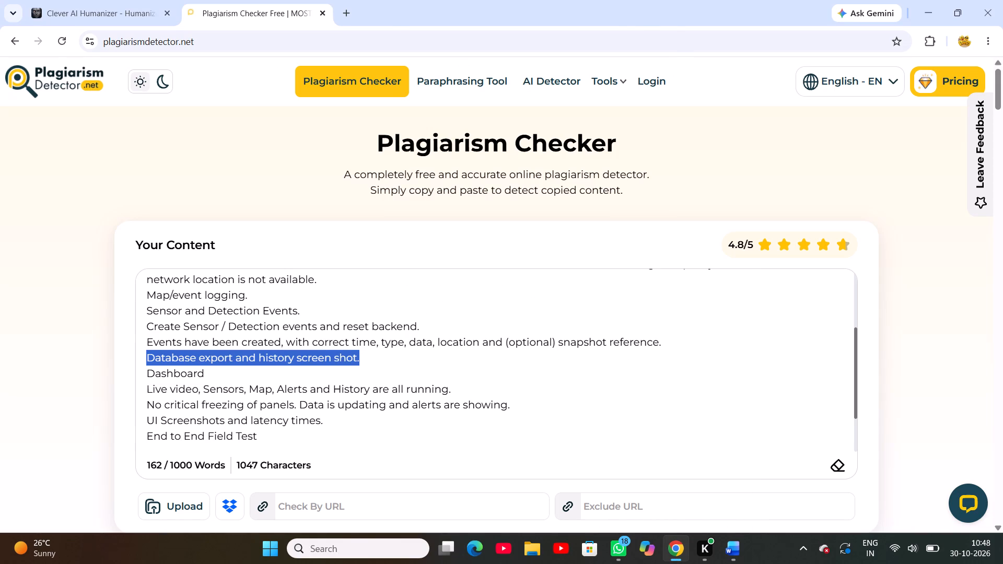
left_click(438, 96)
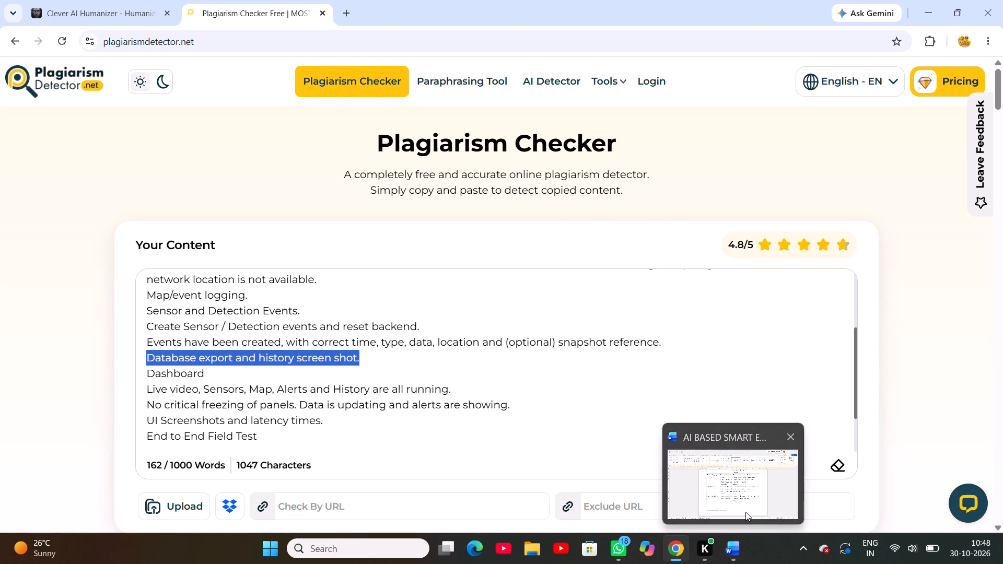
Switch to Word and replace the Database logging row's fourth-cell text with the copied "Database export and history screen shot." line.
left_click(745, 512)
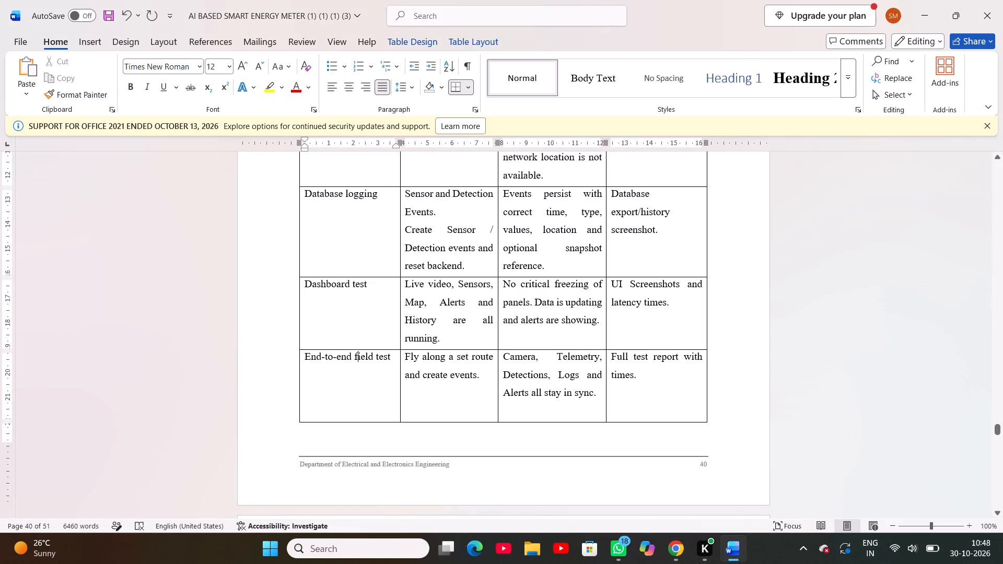
left_click_drag(611, 196, 638, 220)
left_click(649, 246)
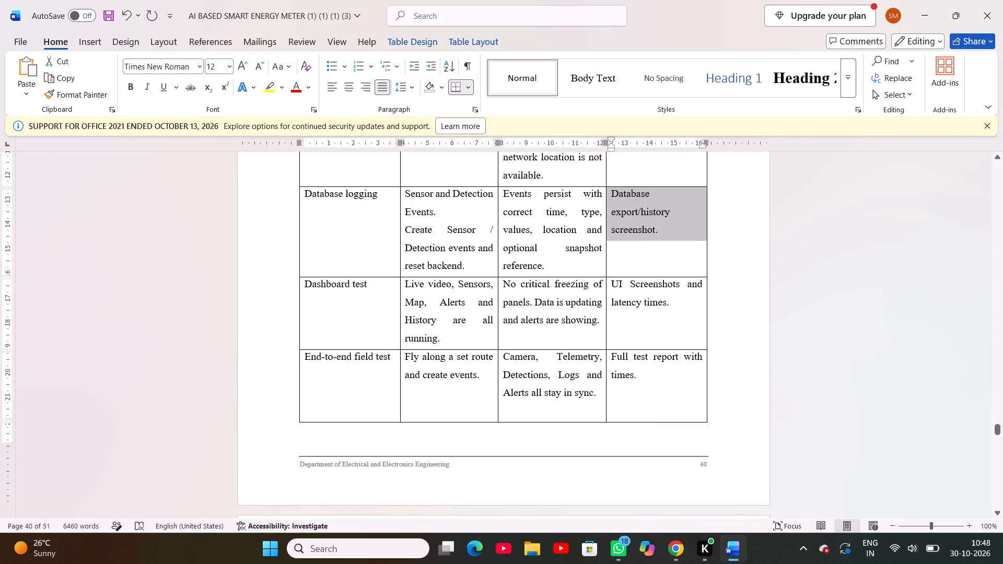
left_click_drag(611, 193, 621, 199)
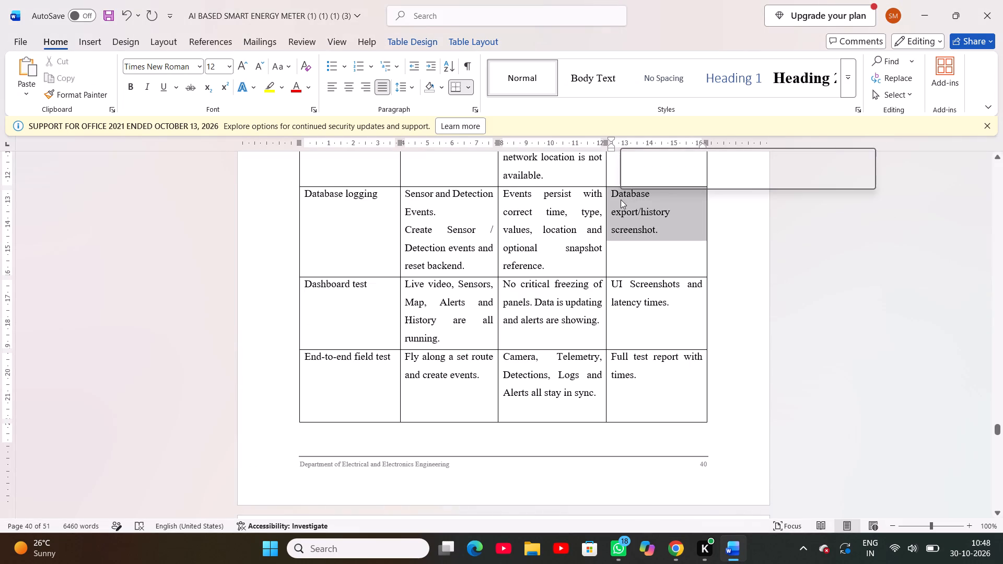
left_click(575, 209)
left_click_drag(613, 192, 657, 236)
key("BackSpace")
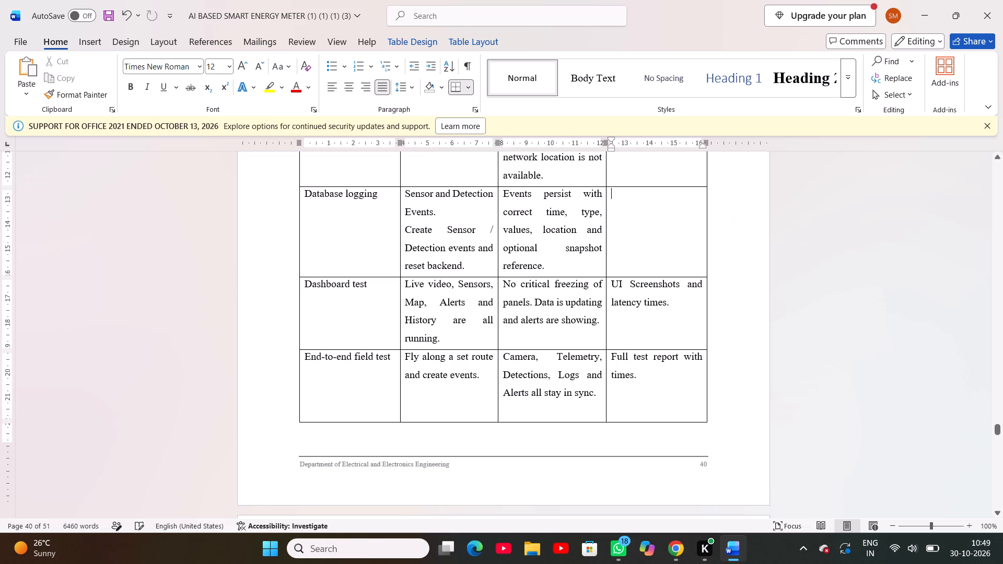
left_click(612, 198)
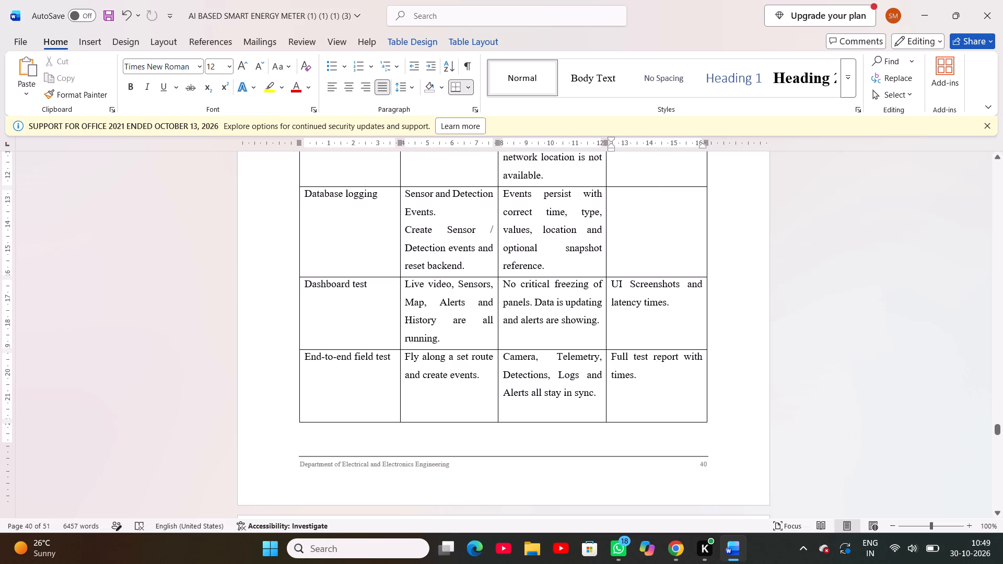
right_click(612, 198)
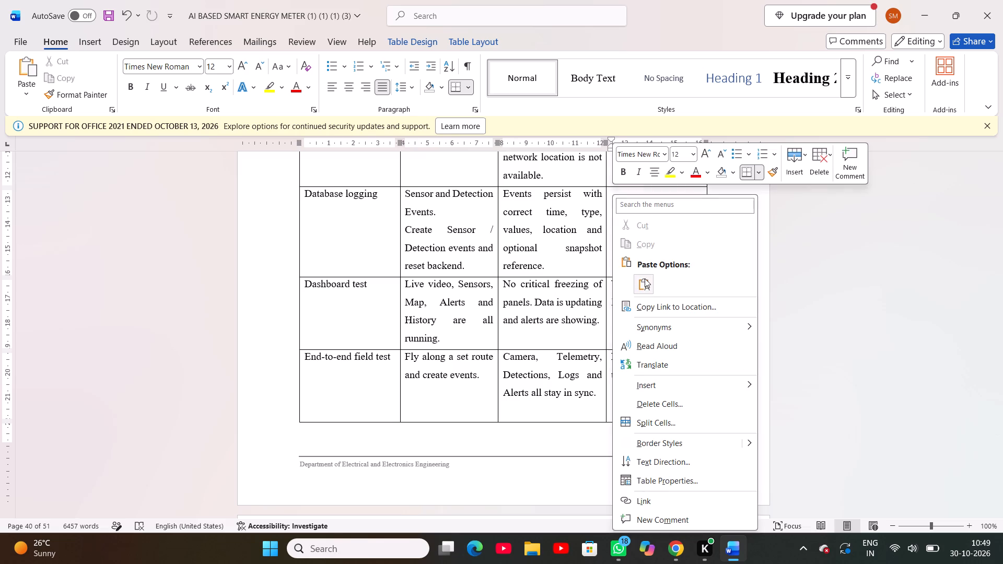
left_click(645, 278)
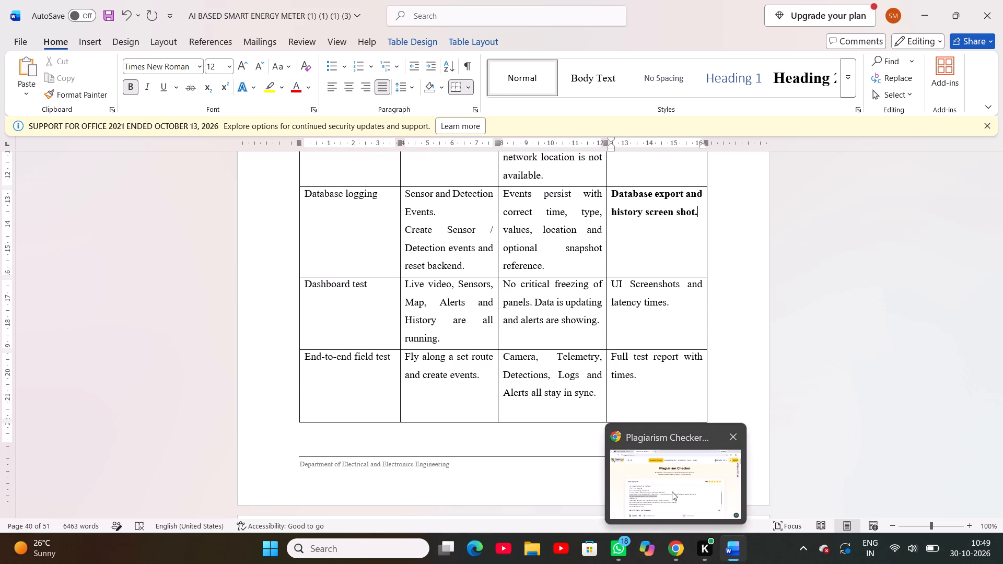
Switch to Chrome and copy the line "Events have been created, with correct time, type, data, location and (optional) snapshot reference.".
left_click(672, 491)
left_click(414, 354)
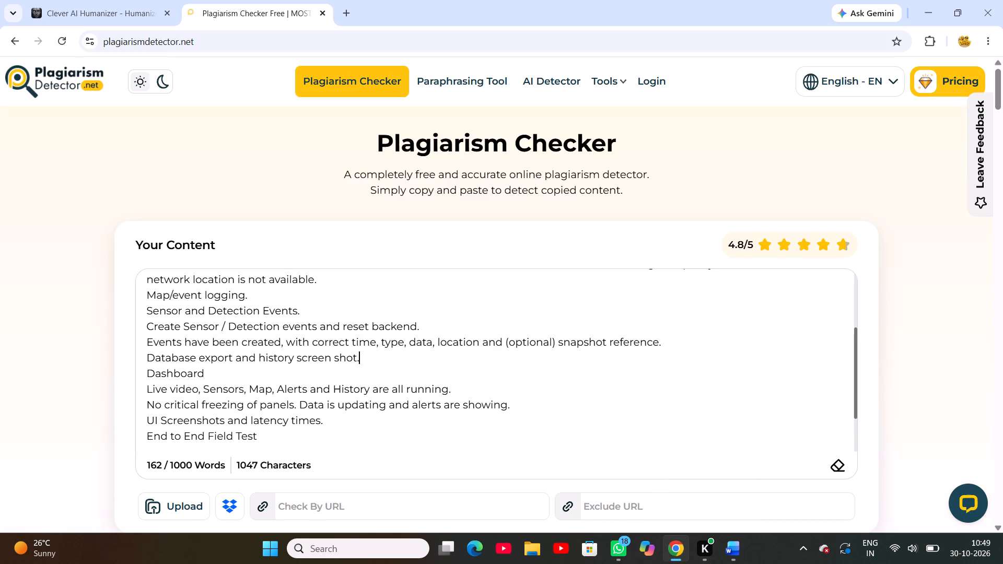
left_click_drag(149, 342, 594, 343)
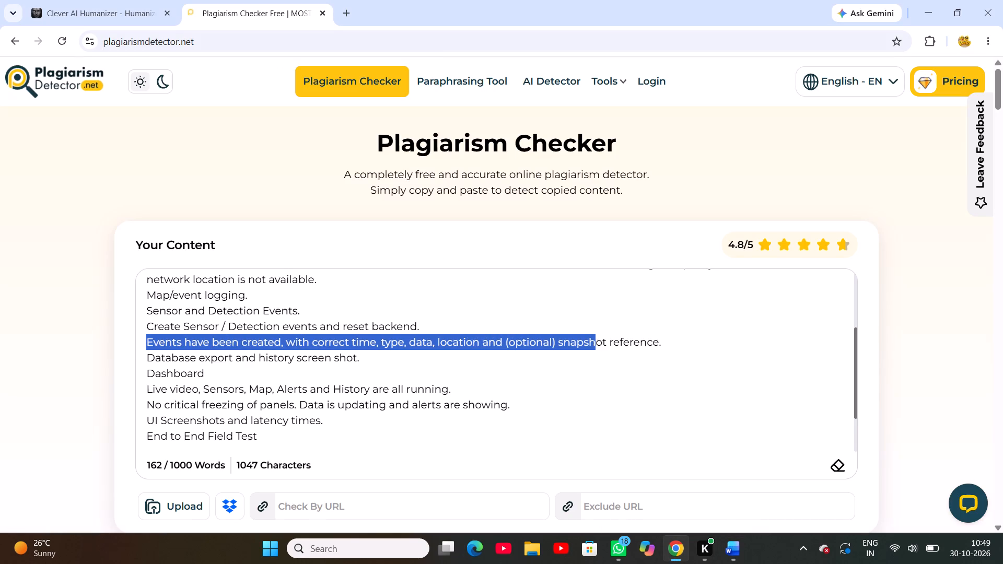
left_click_drag(594, 343, 673, 343)
right_click(673, 343)
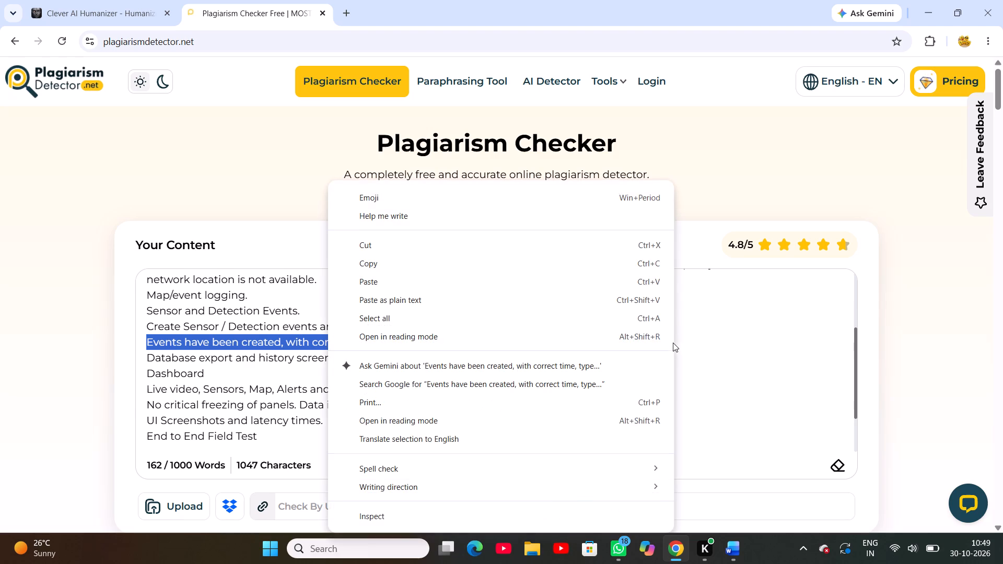
left_click(599, 254)
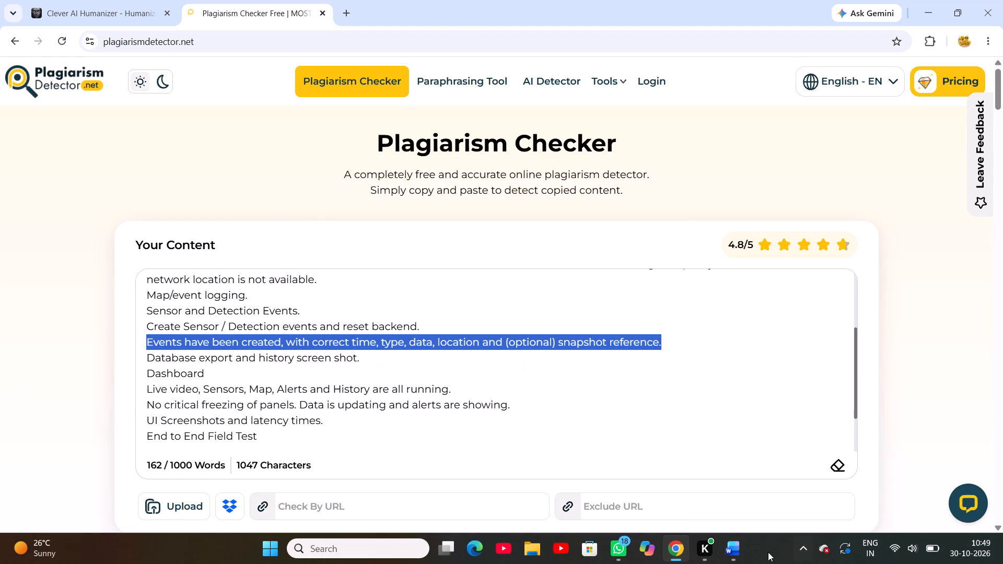
Switch to Word and replace the Database logging row's third-cell text with the copied line about events created with correct time, type, data and location.
left_click(732, 498)
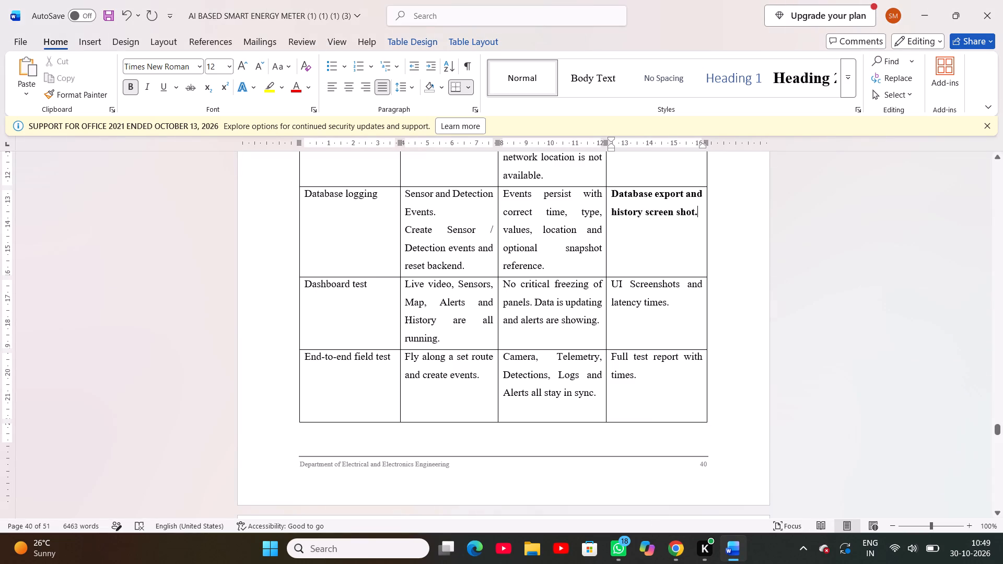
left_click_drag(506, 193, 546, 263)
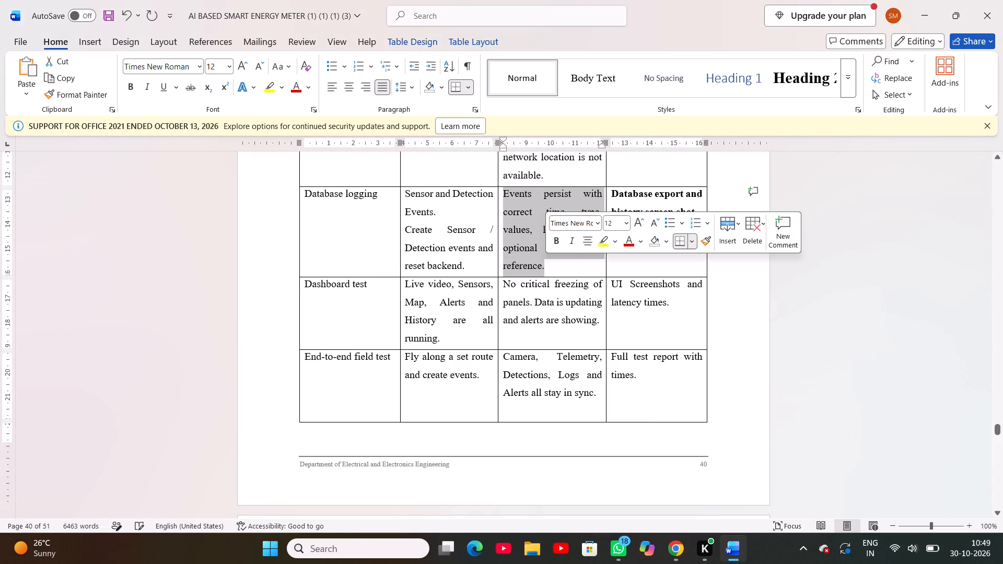
key("BackSpace")
left_click(506, 198)
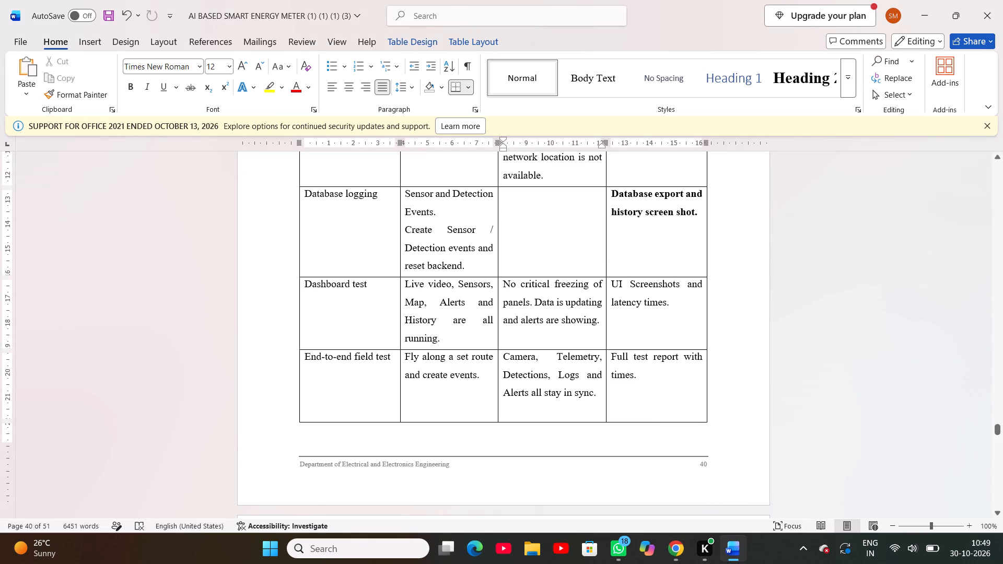
right_click(506, 198)
left_click(540, 280)
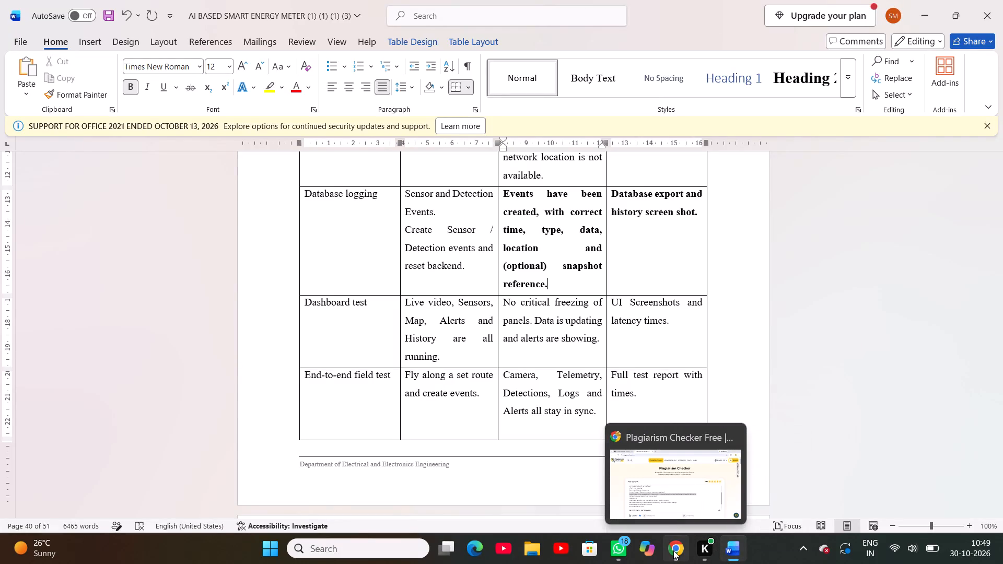
Switch to the plagiarism checker in Chrome and copy the line "Create Sensor / Detection events and reset backend.".
left_click(674, 503)
left_click(370, 300)
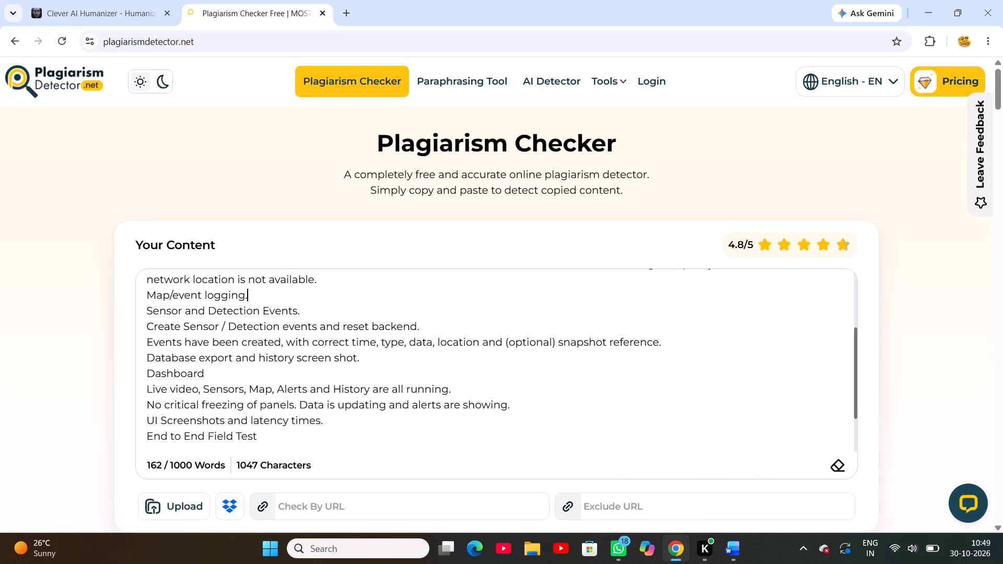
left_click_drag(146, 323, 430, 334)
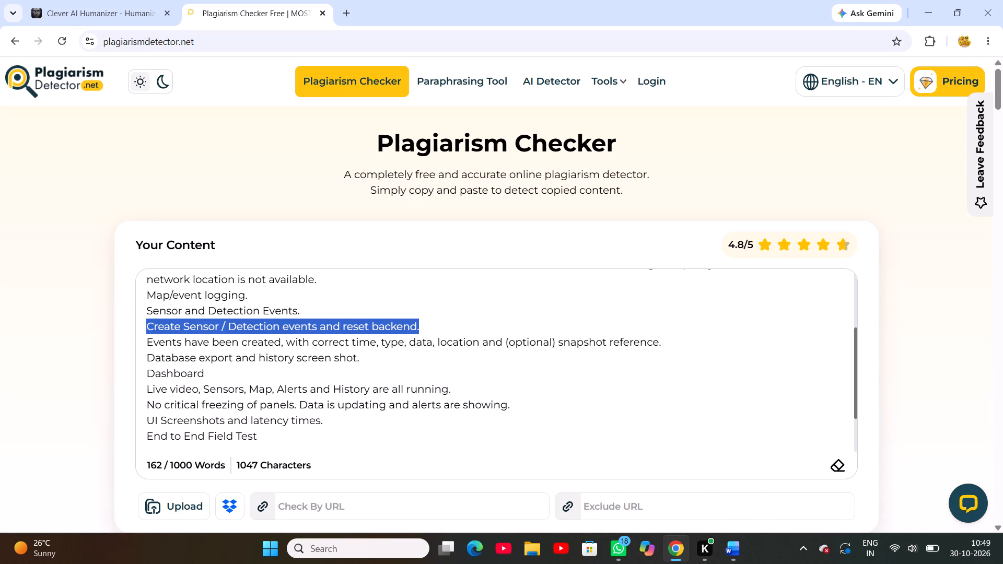
right_click(430, 334)
left_click(477, 264)
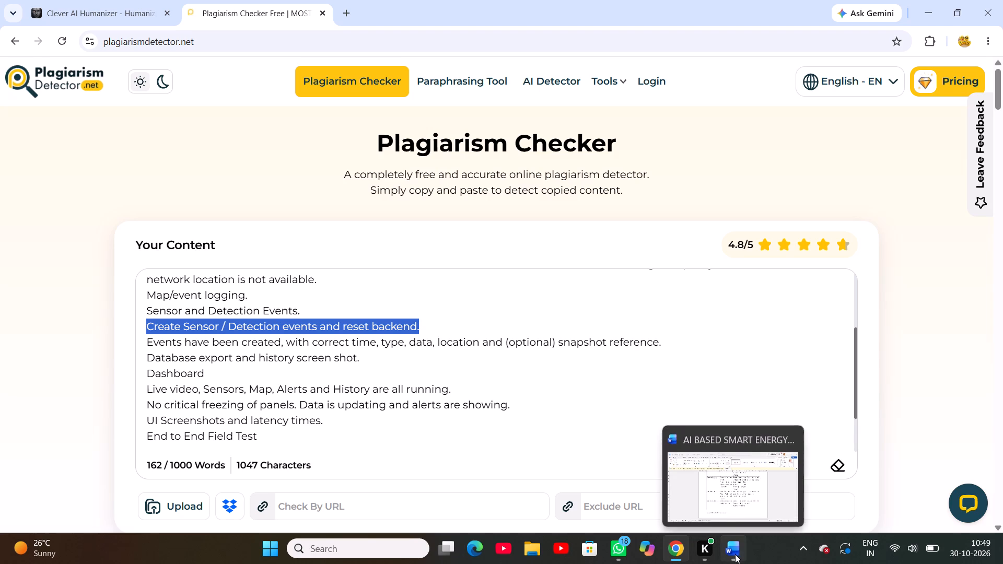
Switch to Word and replace the Database logging row's entire second-cell text with the copied "Create Sensor / Detection events and reset backend." line.
left_click(730, 515)
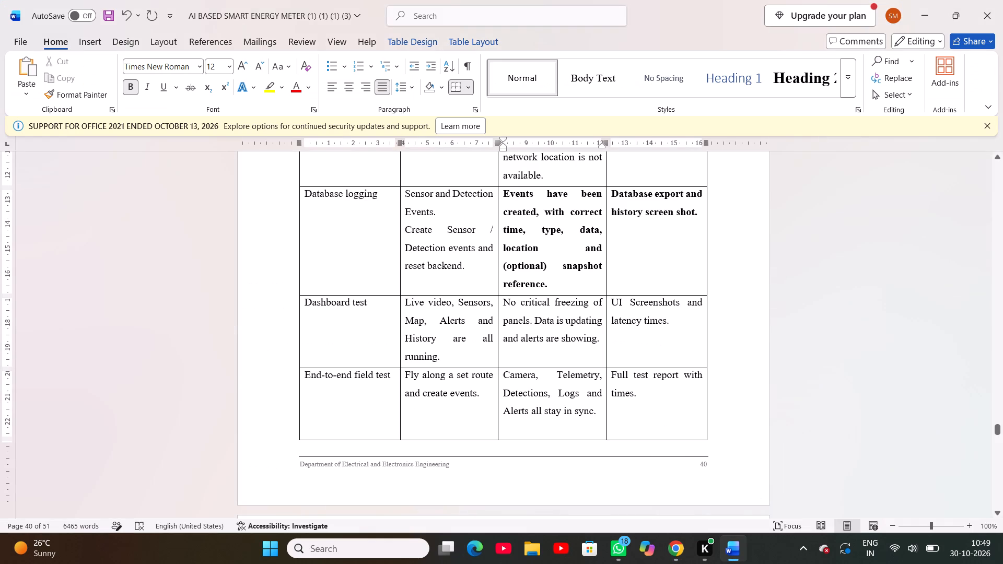
left_click_drag(406, 195, 457, 263)
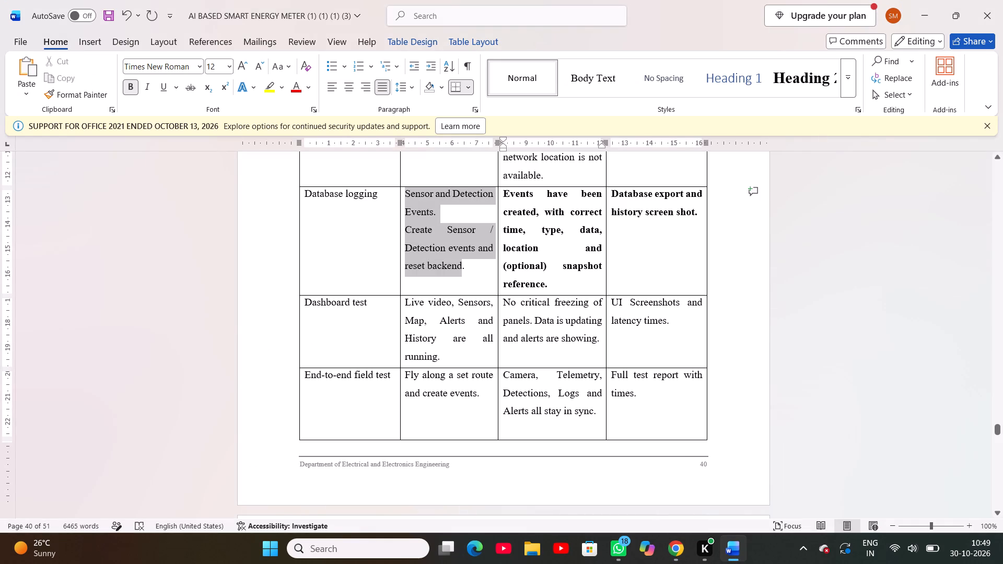
left_click_drag(457, 263, 462, 266)
key("BackSpace")
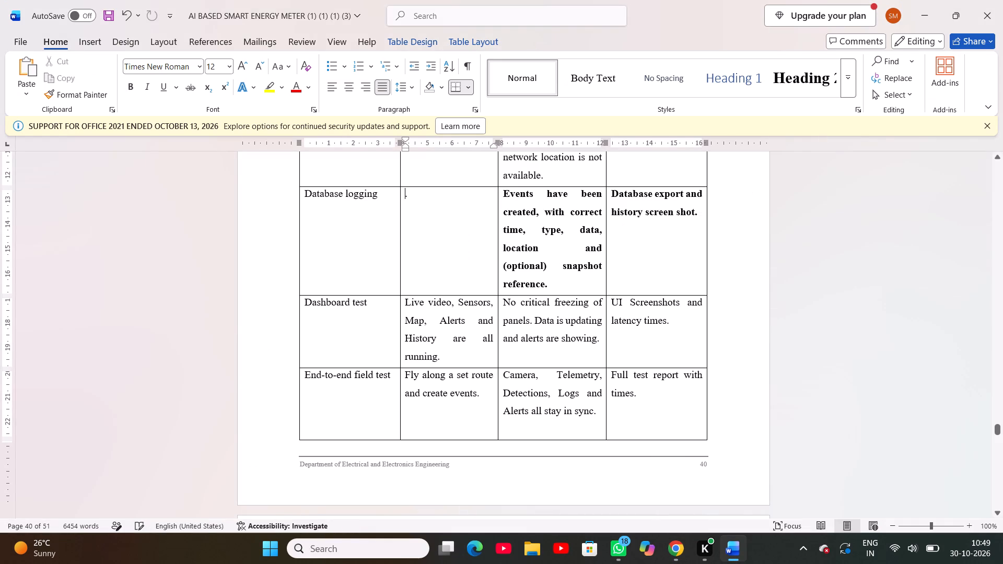
left_click(412, 192)
key("BackSpace")
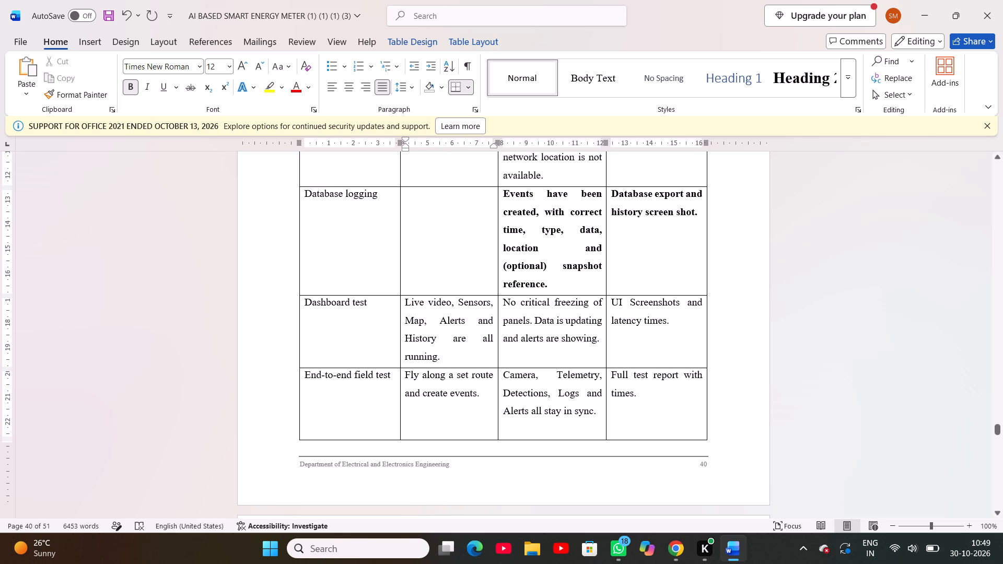
left_click(408, 196)
right_click(408, 196)
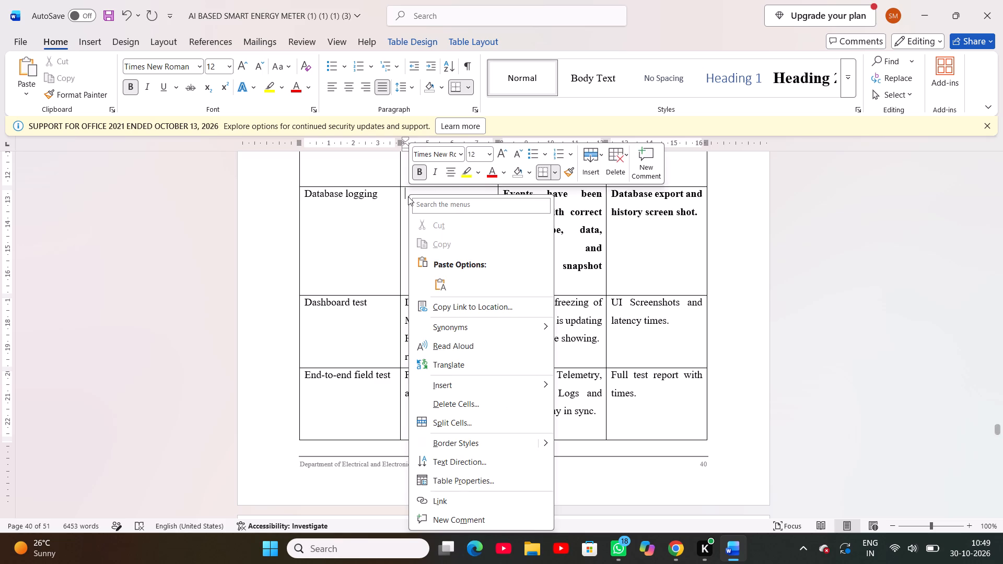
left_click(444, 285)
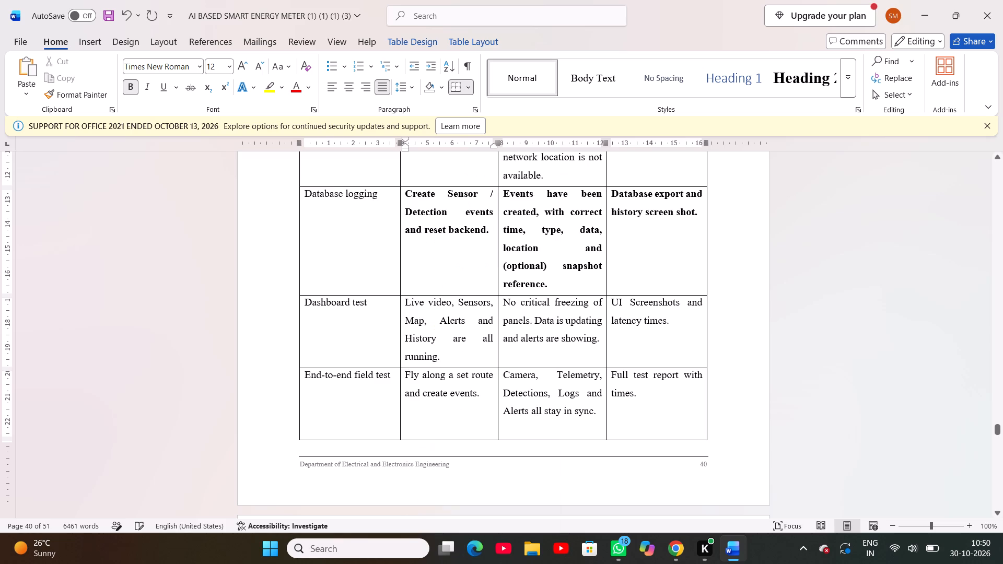
Remove bold from the text in the Database logging row's second, third and fourth cells.
left_click_drag(407, 191, 619, 249)
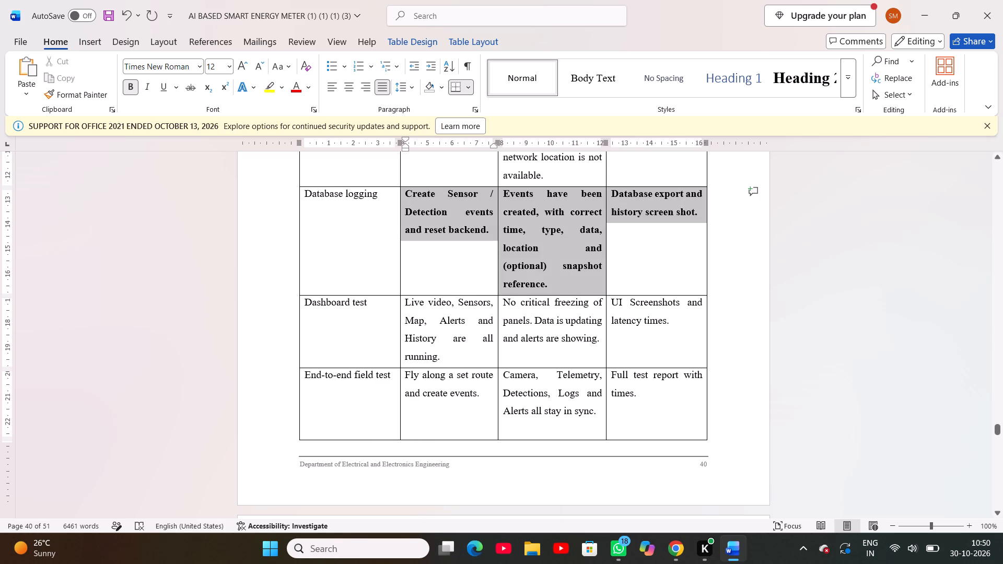
left_click_drag(619, 249, 639, 251)
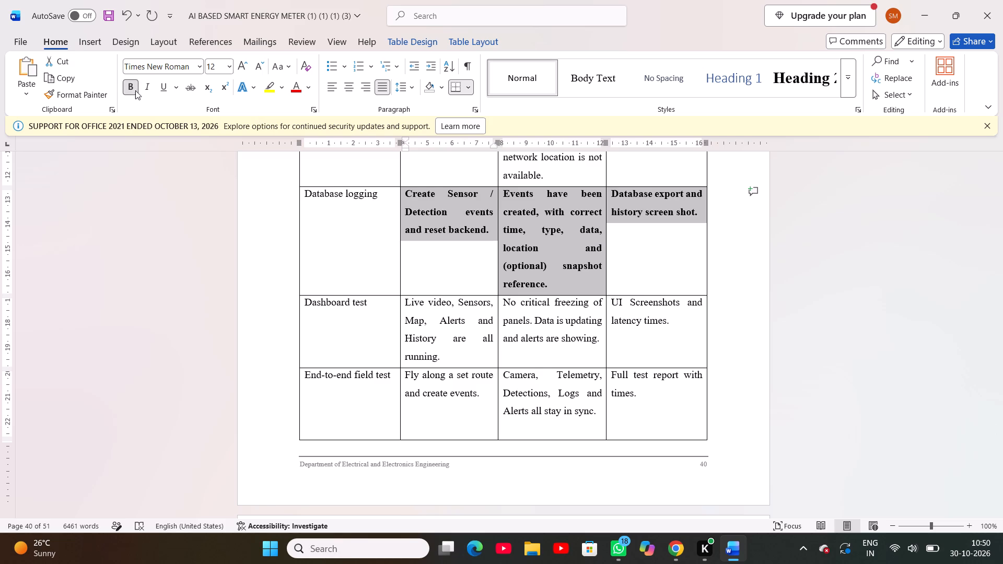
left_click(135, 90)
left_click(329, 302)
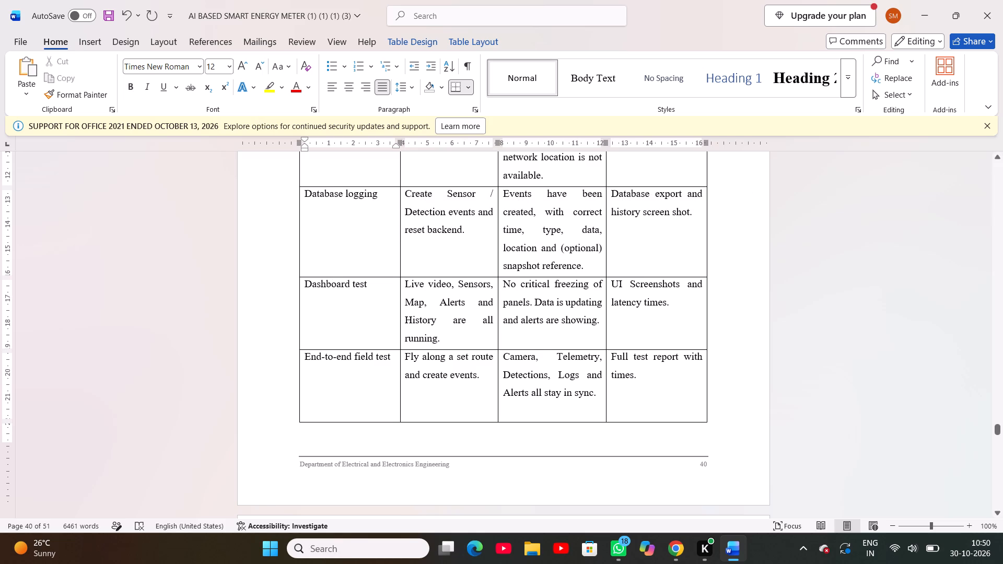
Set the font size of the "CHAPTER 7" heading to 16.
scroll(329, 302, "up", 3)
scroll(329, 302, "down", 3)
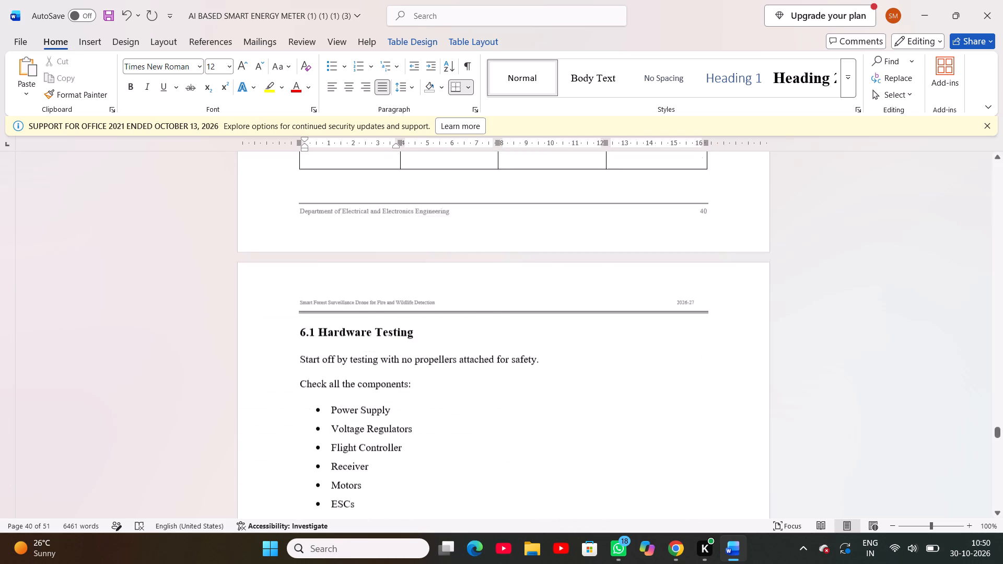
scroll(329, 302, "down", 5)
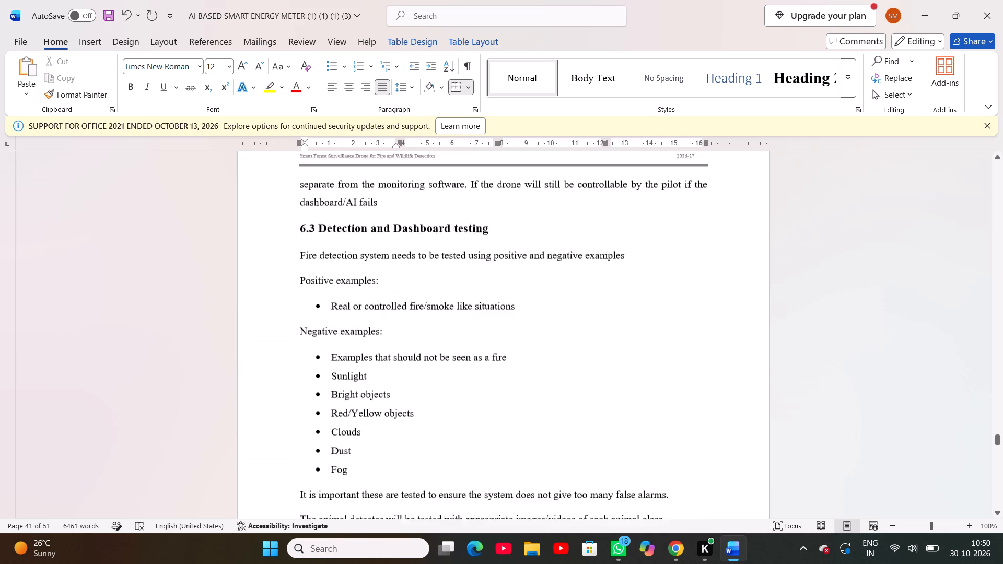
scroll(329, 302, "down", 5)
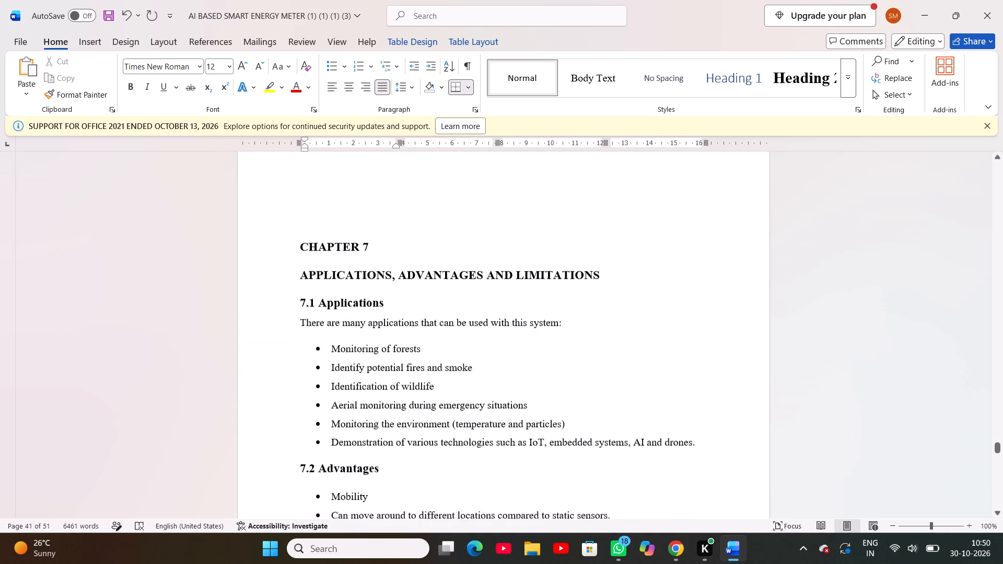
scroll(329, 302, "up", 1)
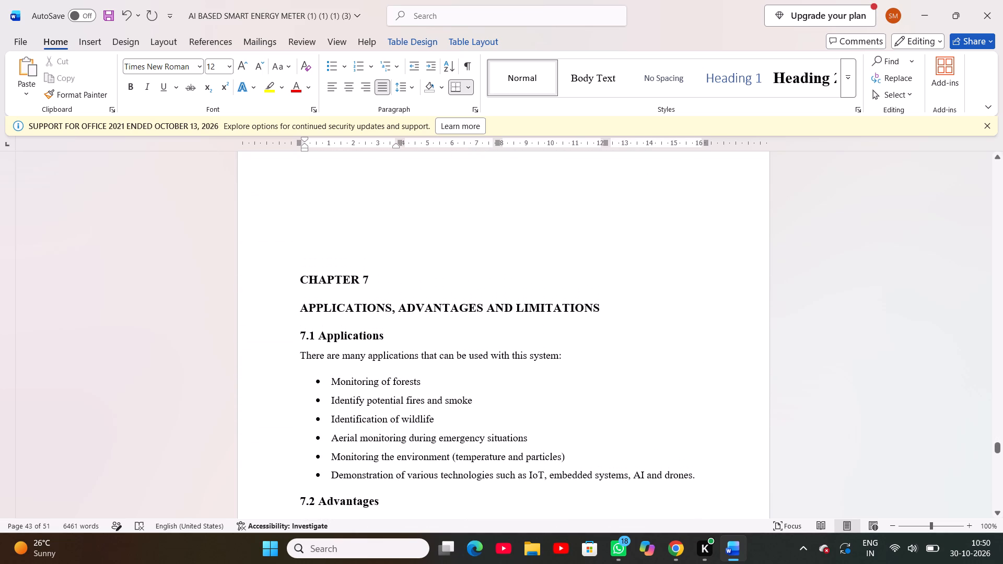
left_click(301, 280)
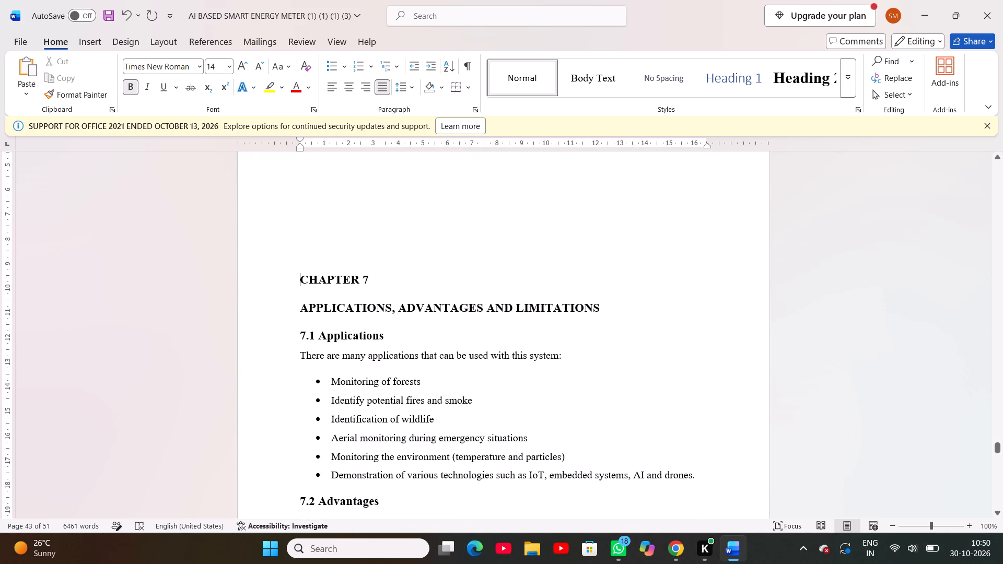
left_click_drag(299, 278, 376, 279)
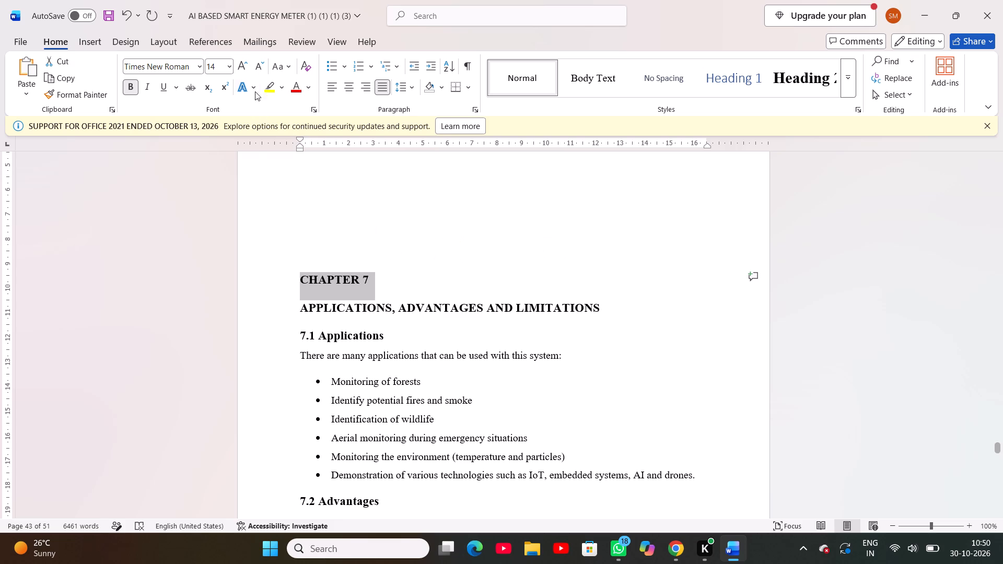
left_click(228, 65)
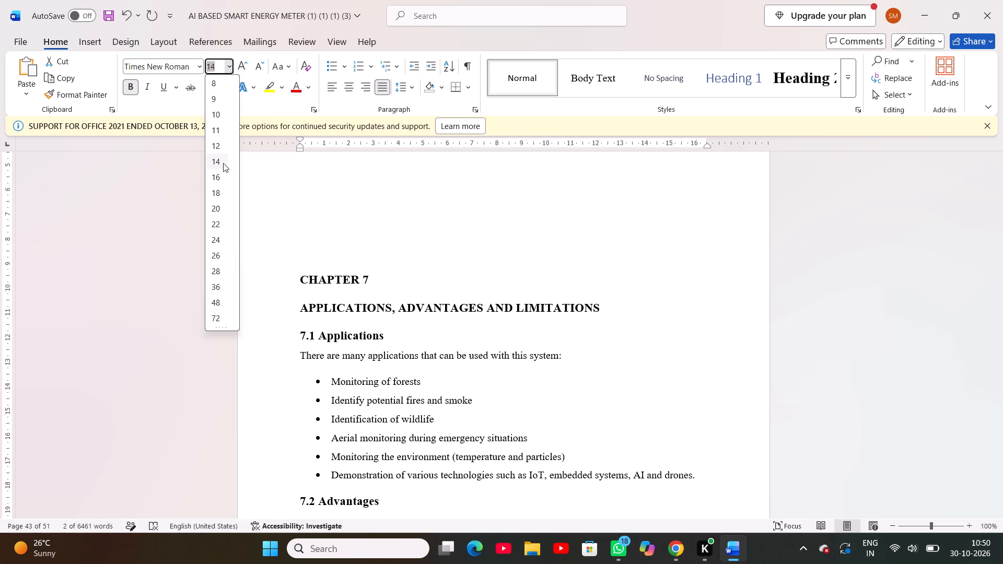
left_click(223, 177)
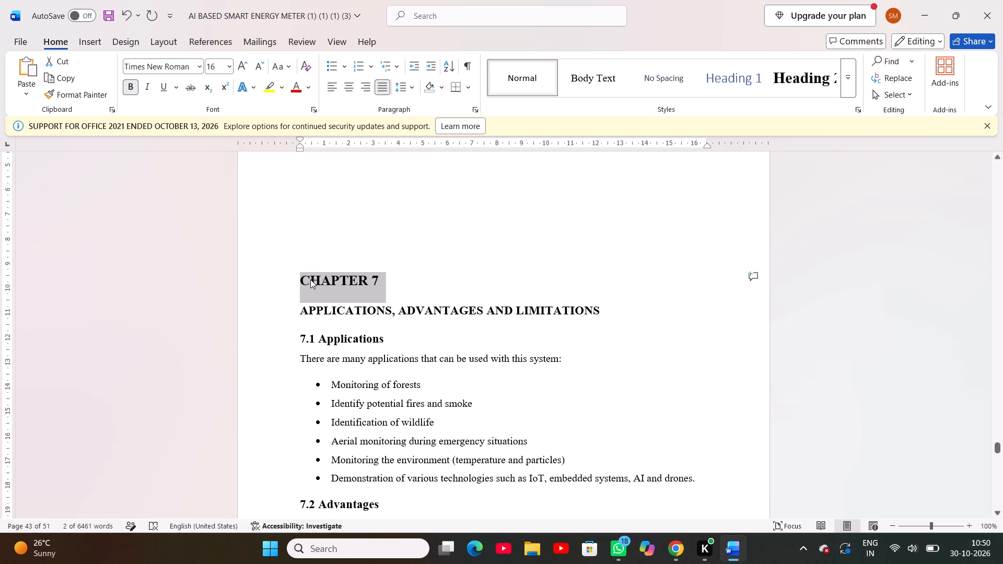
left_click(340, 221)
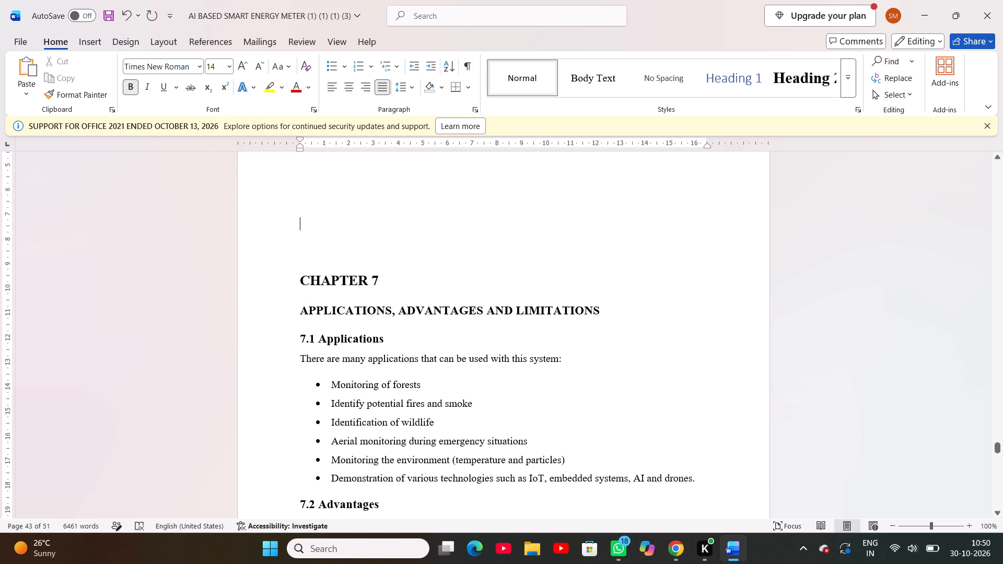
Center the chapter title "APPLICATIONS, ADVANTAGES AND LIMITATIONS".
left_click_drag(301, 308, 555, 318)
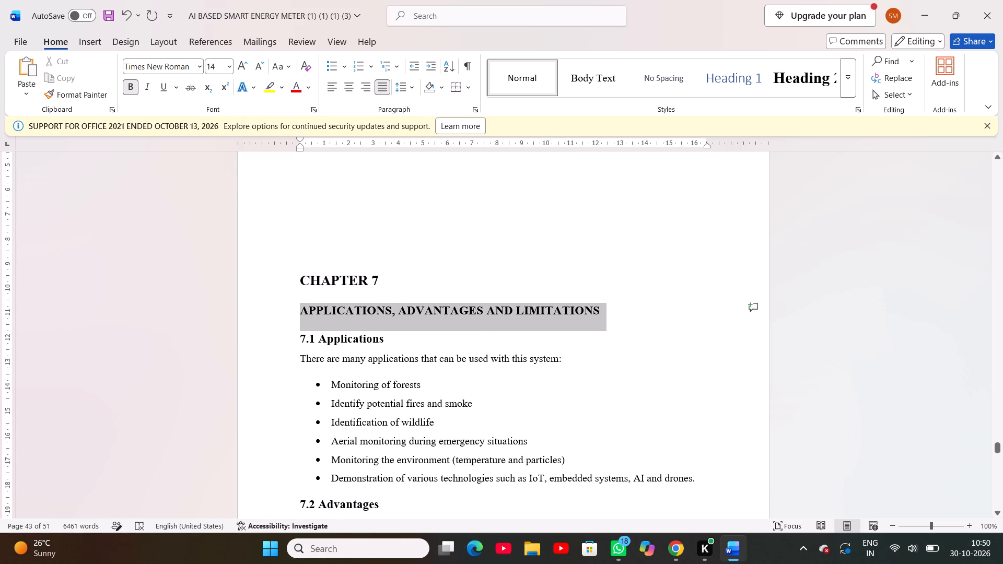
left_click_drag(555, 318, 589, 318)
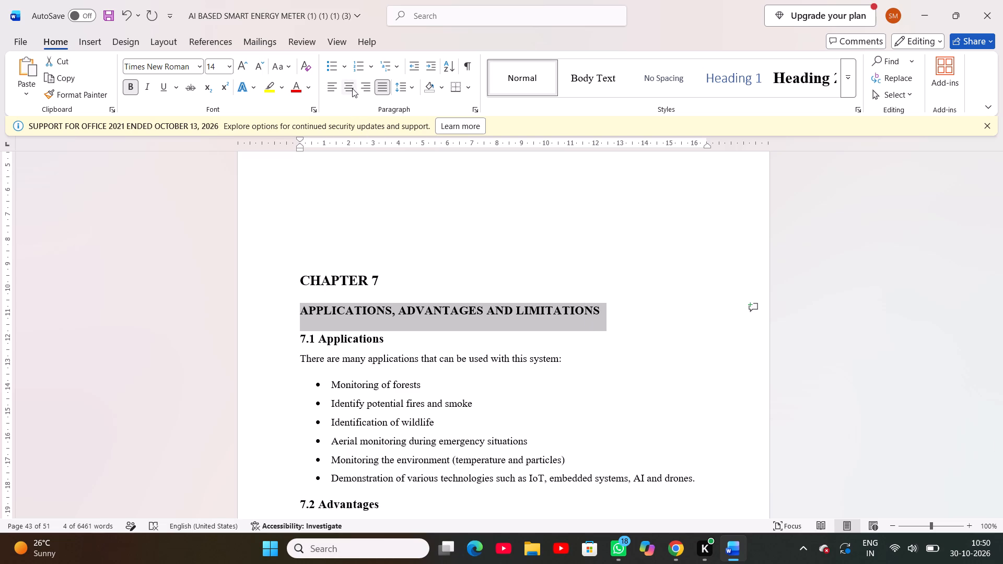
left_click(352, 88)
left_click(394, 260)
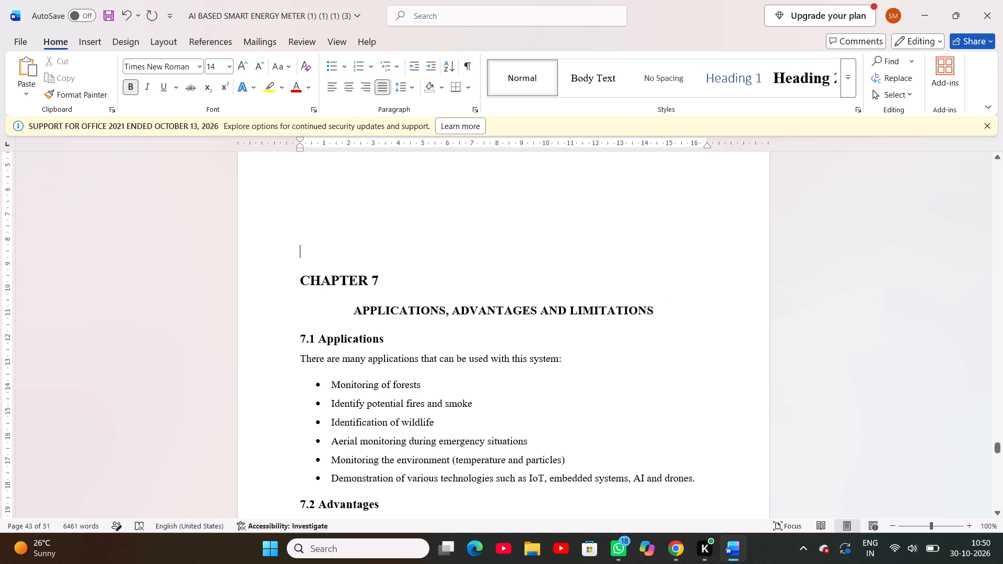
Delete the empty lines between the top of the page and the "CHAPTER 7" heading.
left_click(302, 280)
key("BackSpace")
key("BackSpace")
scroll(302, 280, "up", 1)
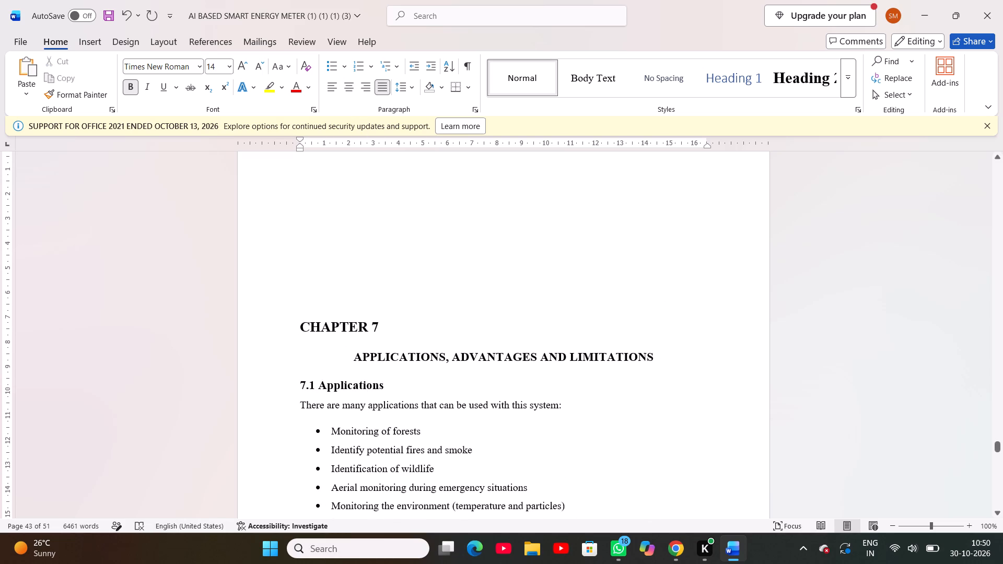
scroll(302, 280, "up", 1)
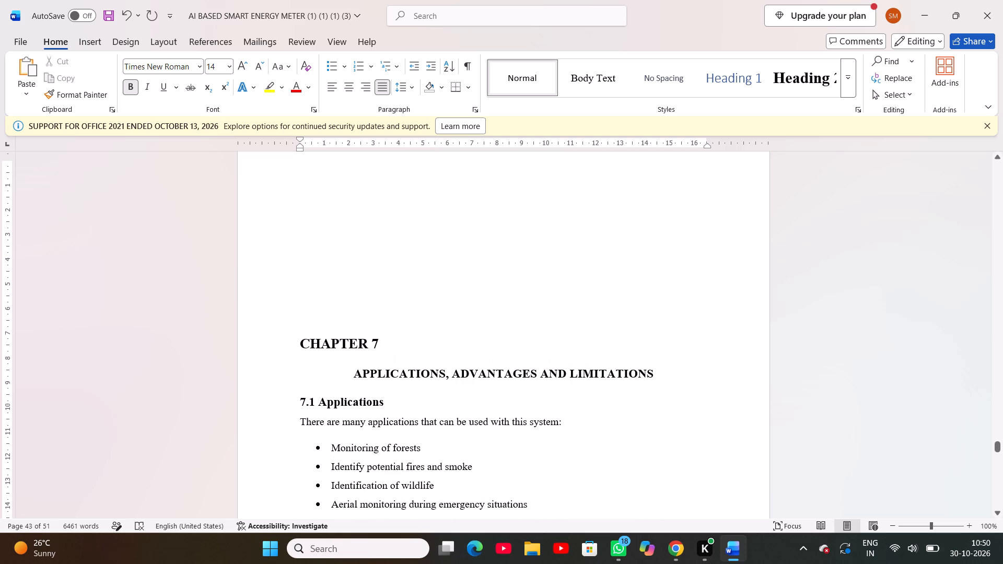
left_click(302, 344)
key("BackSpace")
key("BackSpace")
key("BackSpace")
key("BackSpace")
scroll(302, 344, "up", 1)
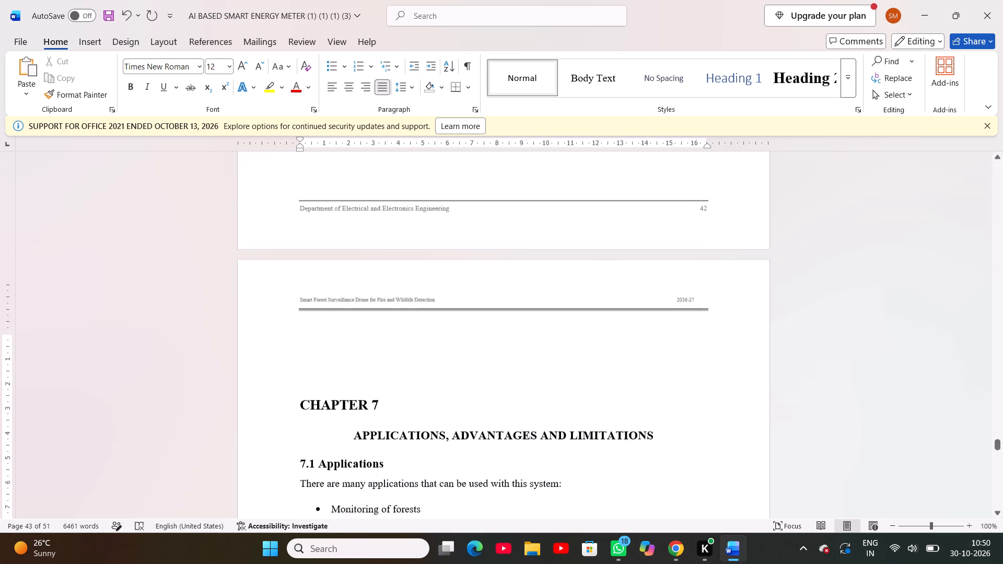
scroll(302, 344, "up", 1)
left_click(299, 418)
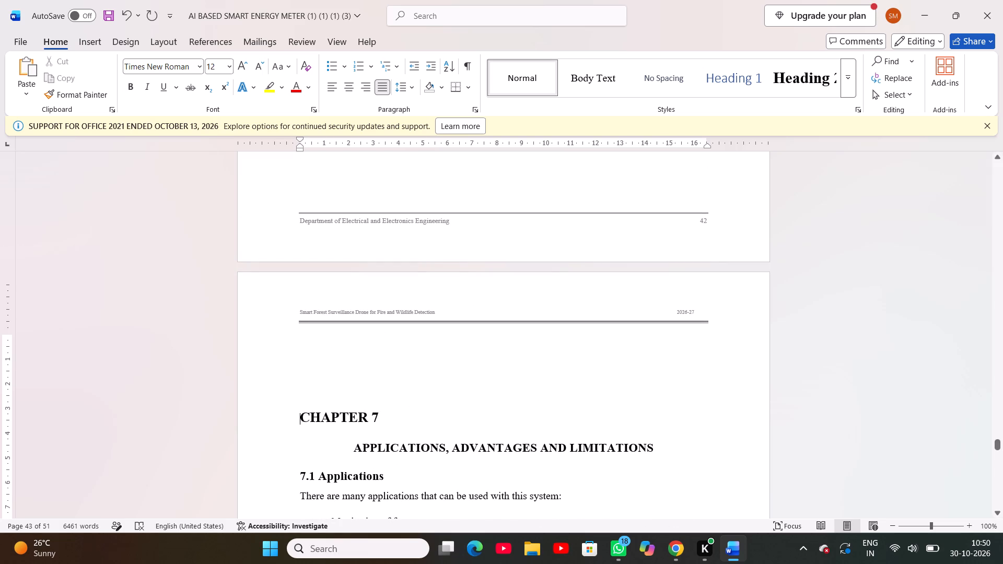
key("BackSpace")
key("BackSpace")
key("BackSpace")
Review the layout from the end of Chapter 6 through Chapters 7, 8 and 9 to the references.
scroll(299, 418, "up", 2)
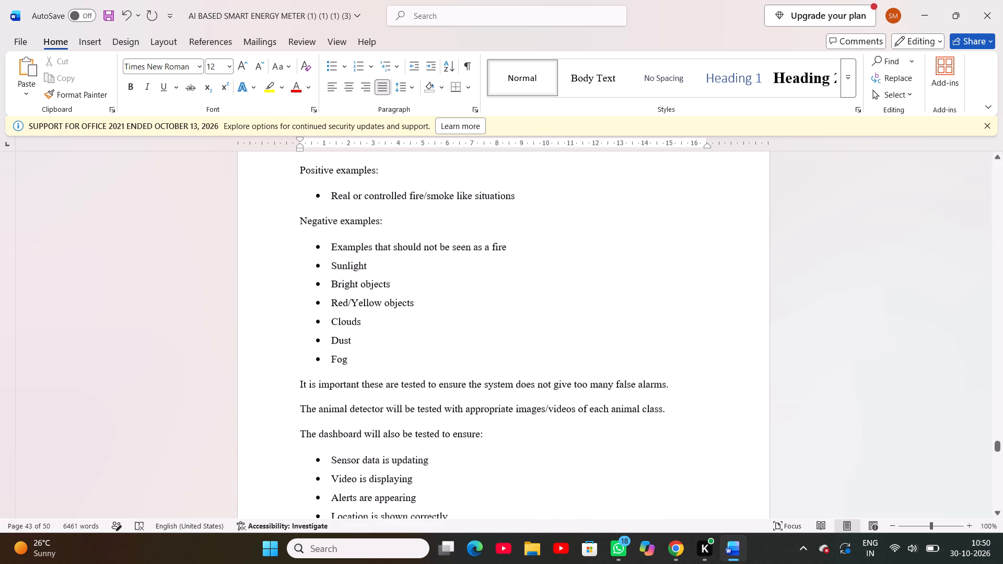
scroll(299, 418, "up", 1)
scroll(299, 418, "down", 4)
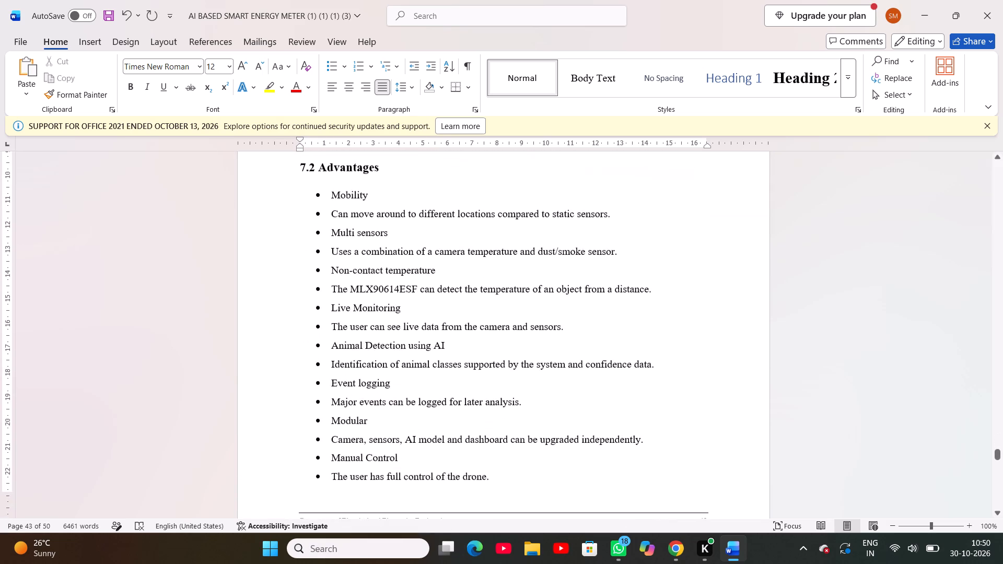
scroll(299, 418, "down", 2)
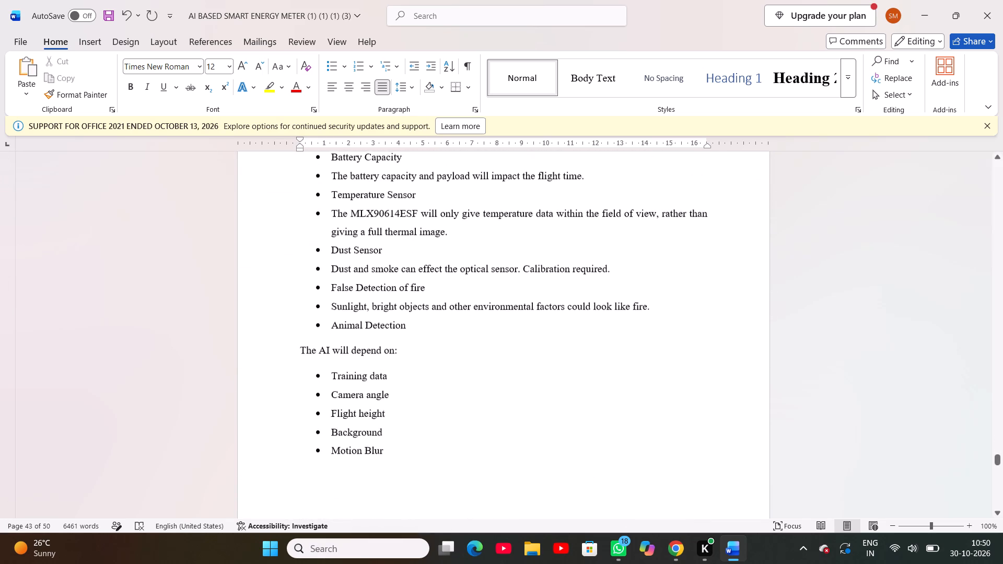
scroll(299, 418, "down", 2)
scroll(299, 418, "up", 1)
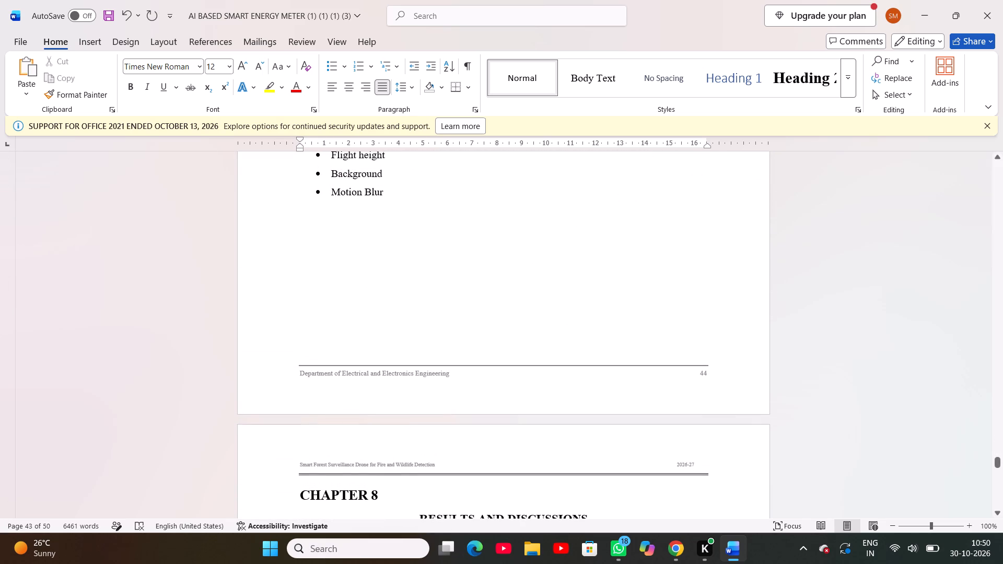
left_click(352, 187)
scroll(352, 187, "down", 1)
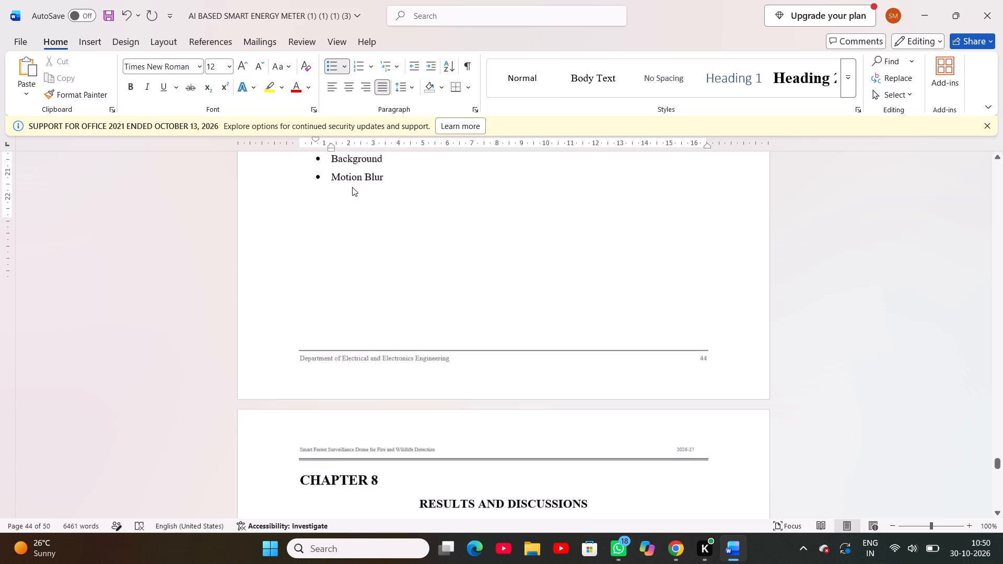
scroll(352, 187, "down", 7)
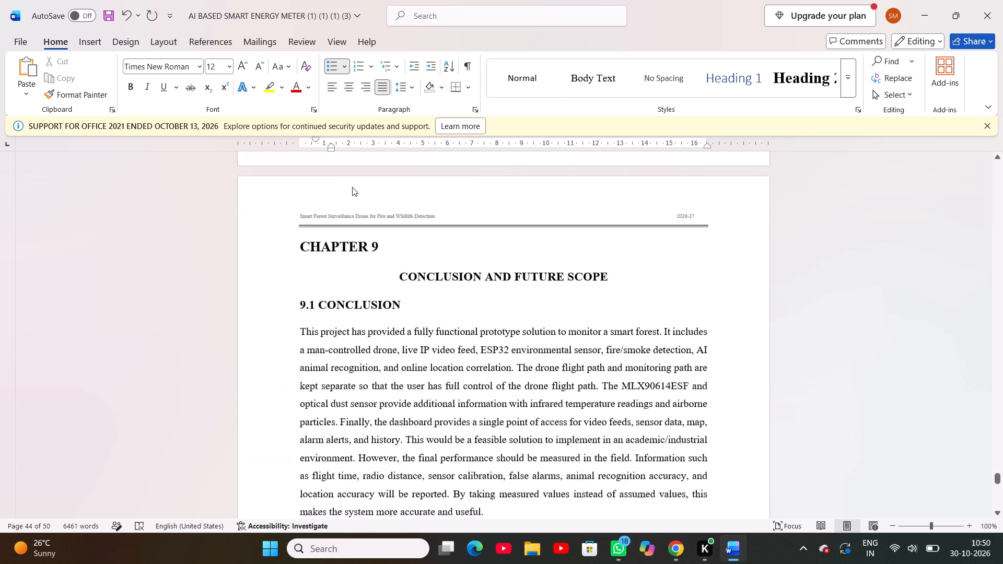
scroll(352, 187, "down", 3)
left_click(354, 207)
scroll(354, 207, "down", 2)
scroll(354, 207, "up", 1)
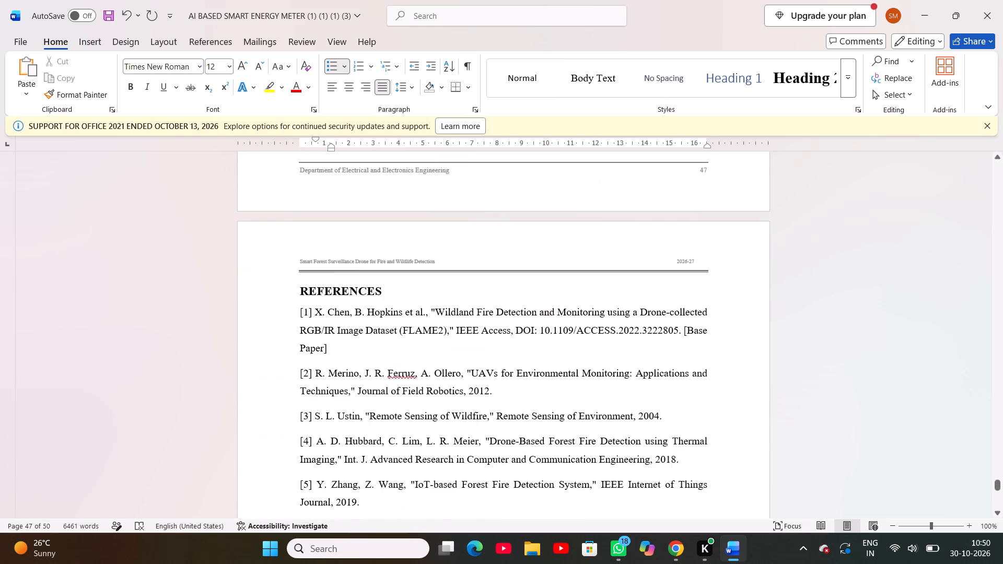
scroll(354, 207, "up", 1)
scroll(354, 207, "down", 1)
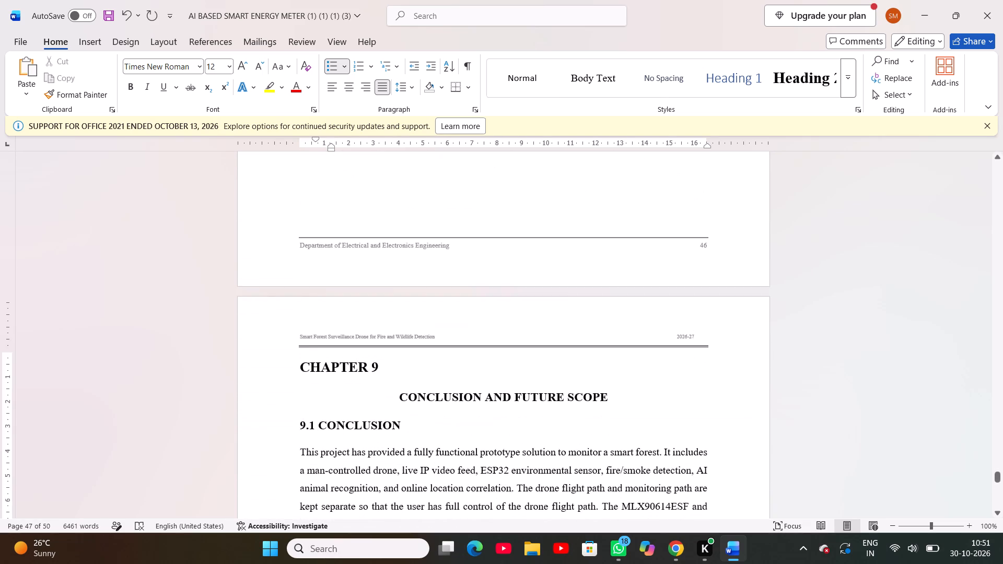
scroll(354, 207, "down", 2)
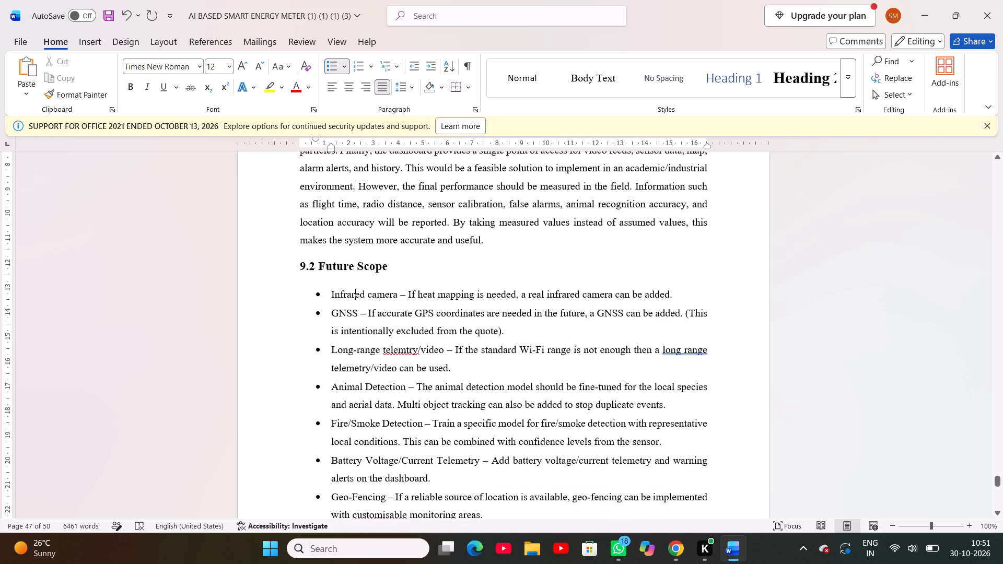
left_click(393, 356)
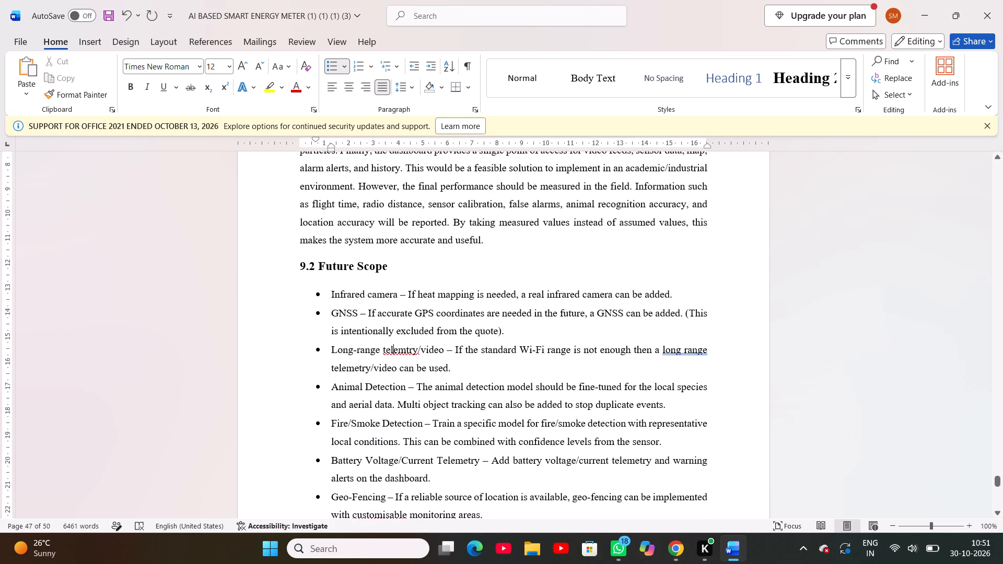
Apply Times New Roman to all body text on page 1, from the "CHAPTER 1" heading to the wildlife monitoring paragraph.
scroll(393, 356, "up", 15)
scroll(393, 356, "up", 16)
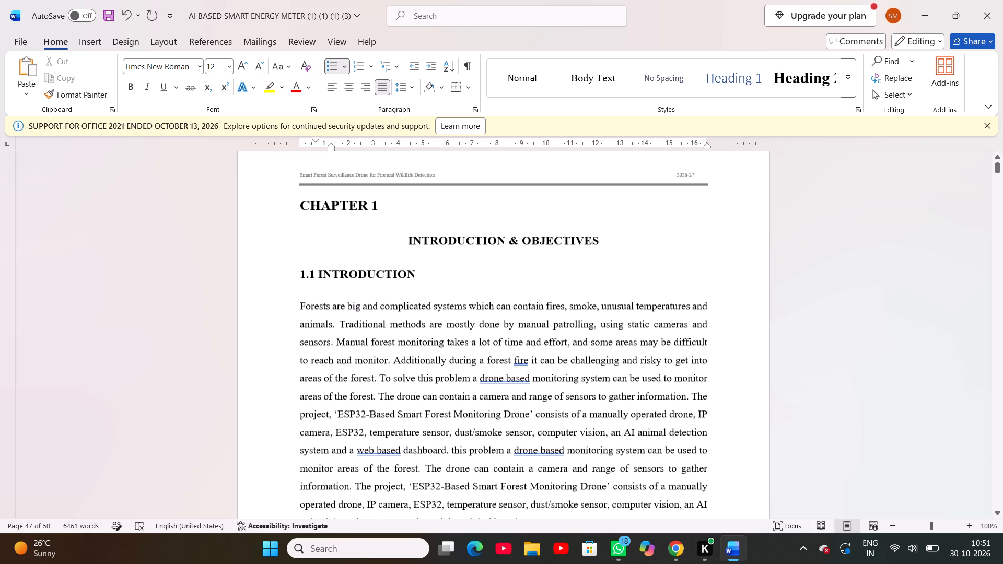
left_click_drag(302, 231, 479, 498)
scroll(426, 418, "up", 1)
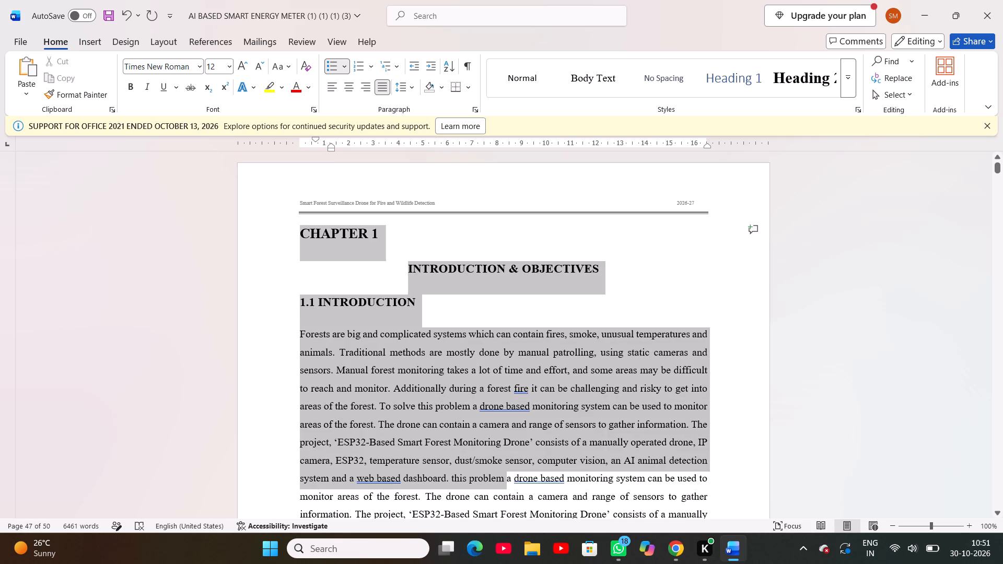
left_click_drag(479, 498, 543, 534)
scroll(543, 534, "right", 1)
left_click_drag(543, 534, 622, 387)
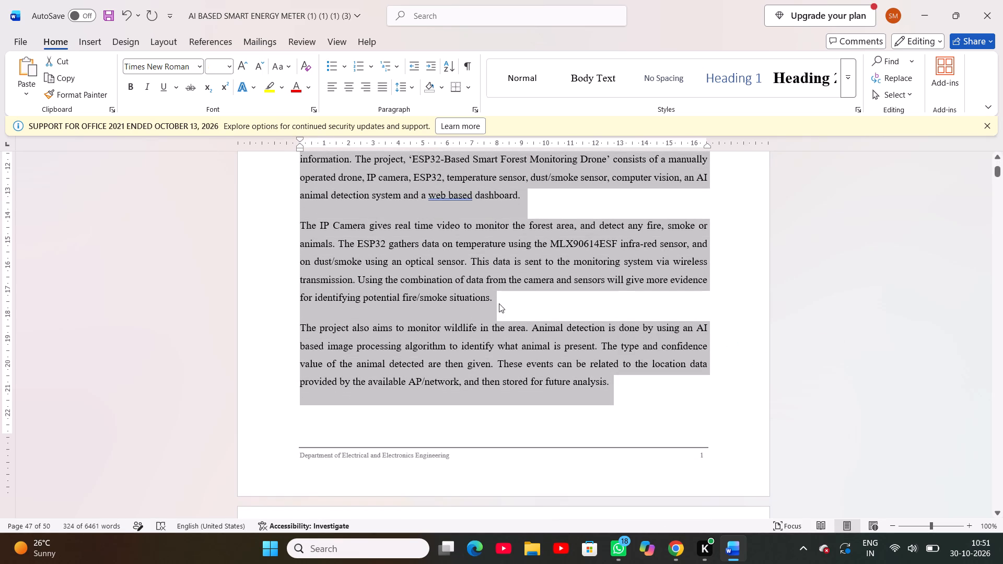
left_click(193, 68)
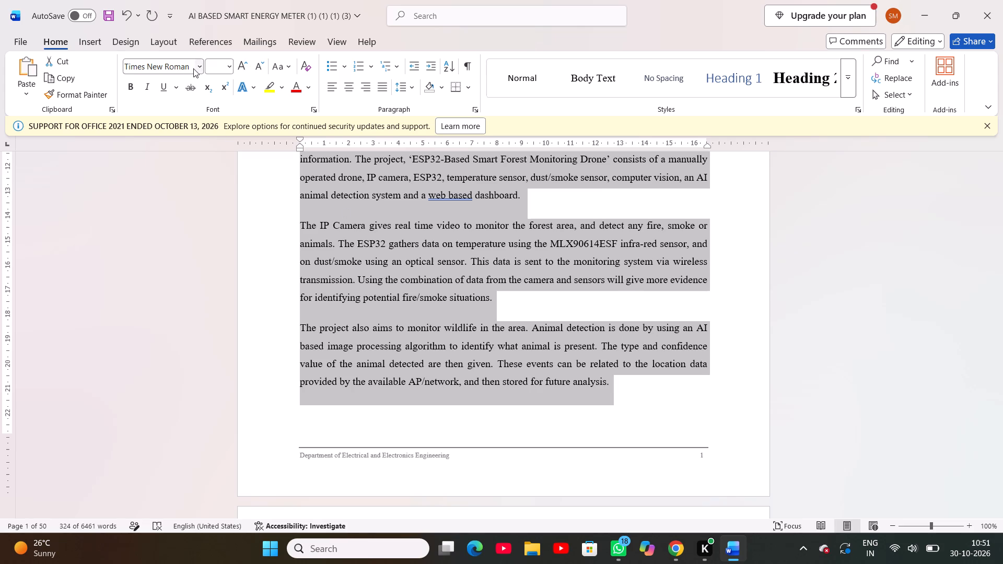
left_click(196, 68)
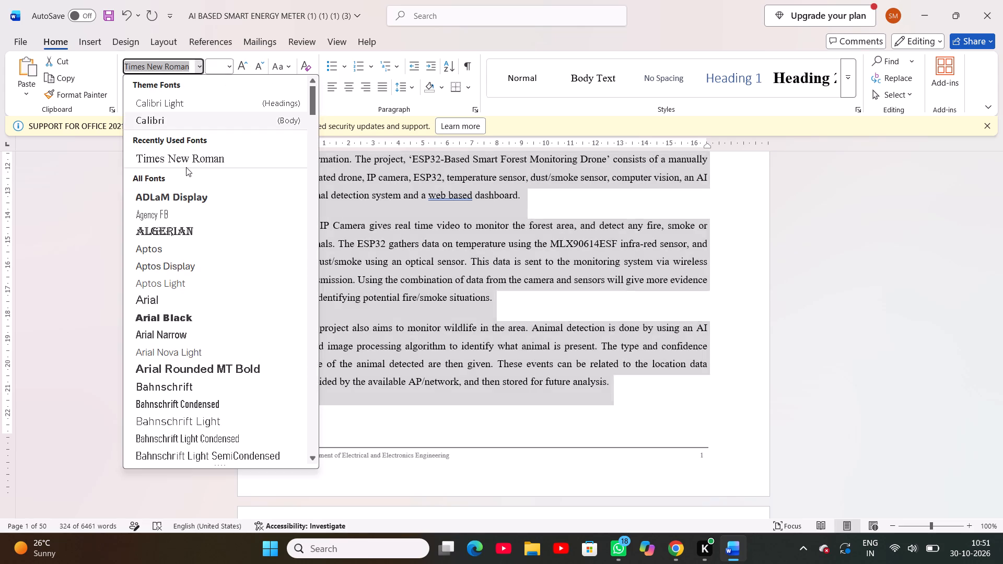
left_click(189, 160)
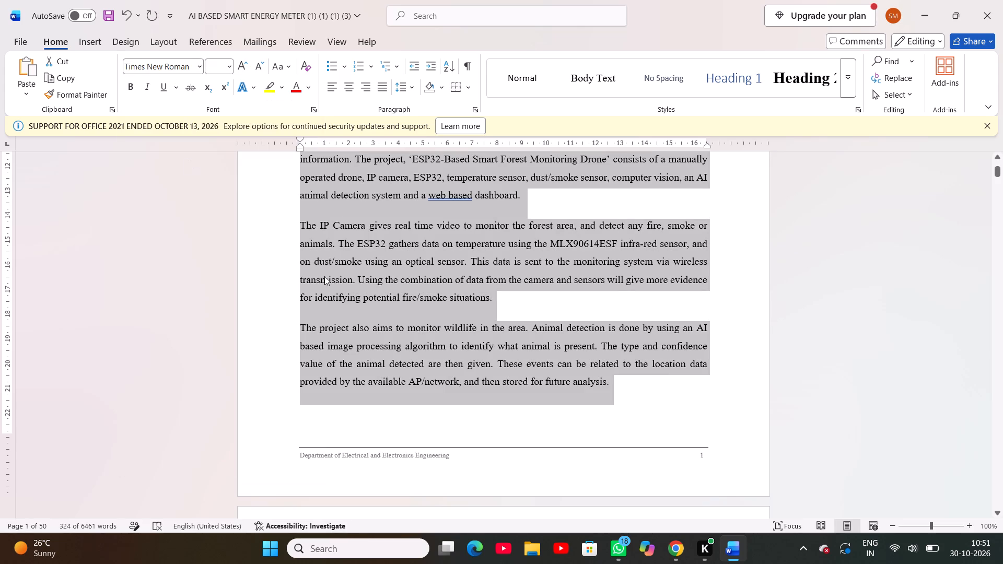
left_click(530, 309)
Apply Times New Roman to all body text on page 2, from the web dashboard paragraph to the end of section 1.3 MOTIVATION.
scroll(530, 309, "up", 1)
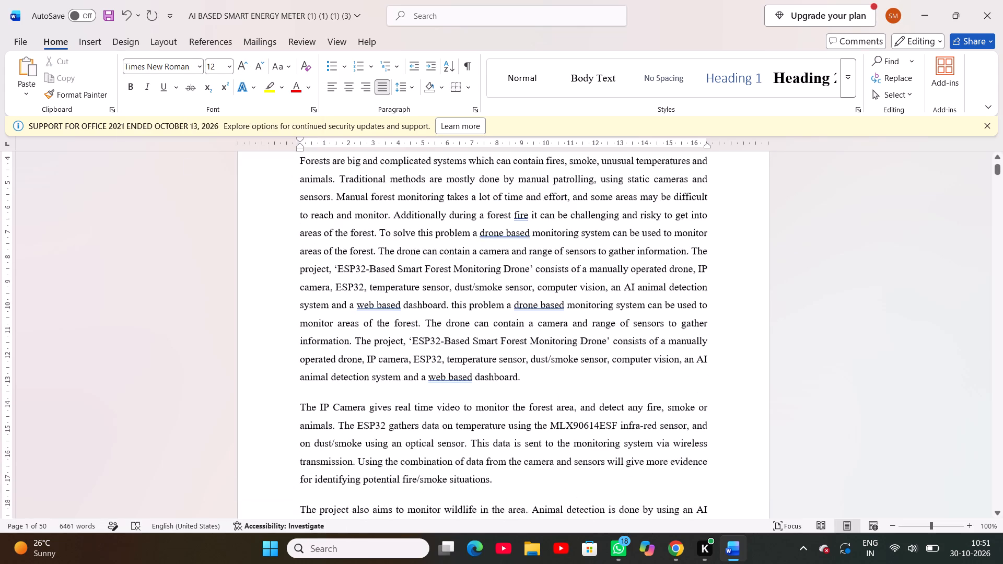
scroll(530, 309, "up", 1)
scroll(530, 309, "down", 4)
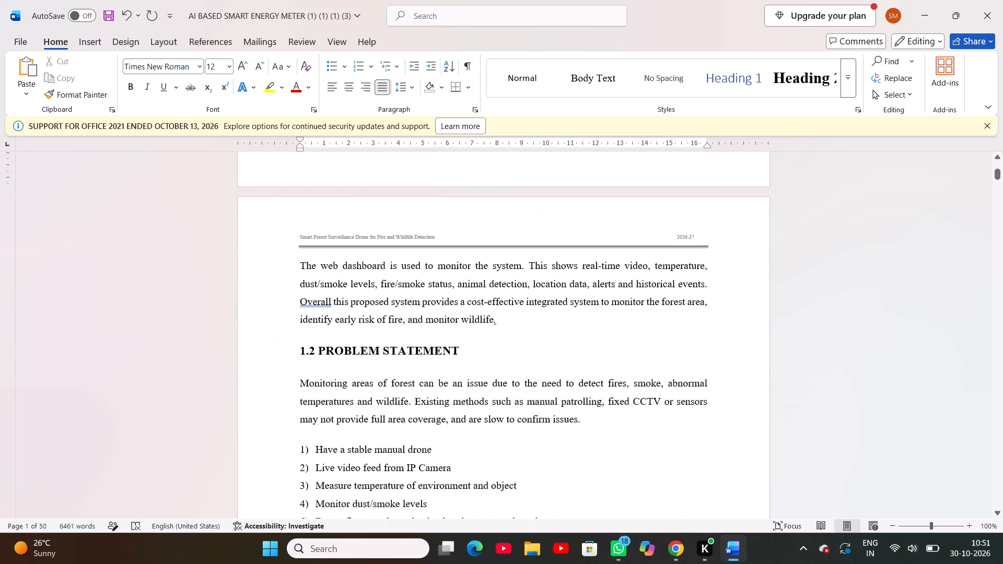
scroll(530, 309, "down", 1)
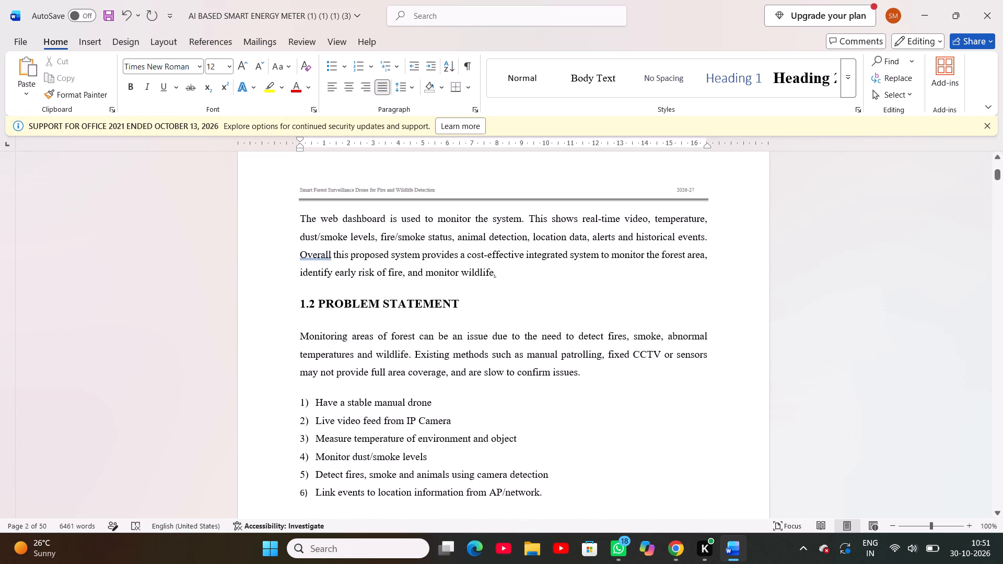
left_click_drag(301, 216, 478, 428)
scroll(410, 344, "up", 1)
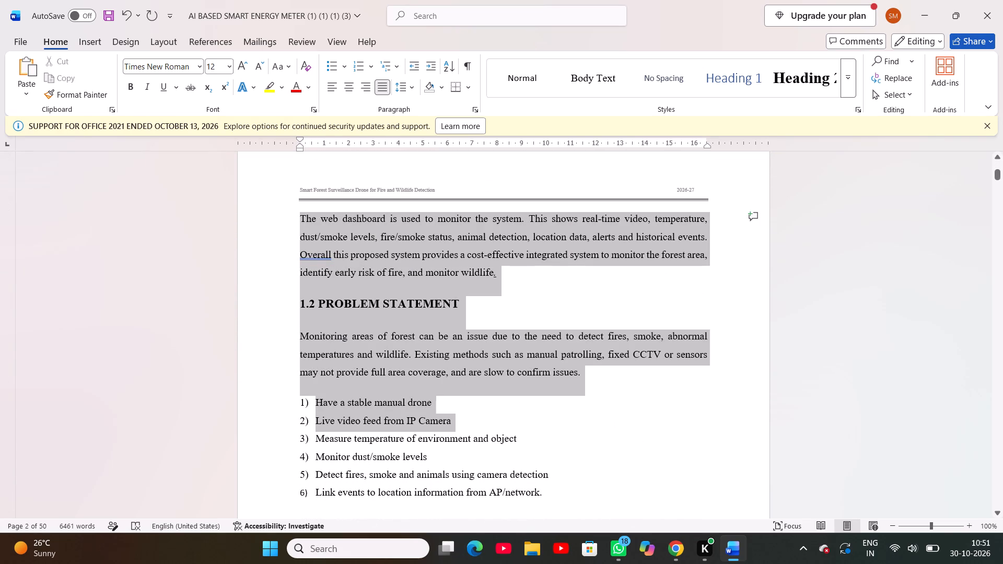
scroll(478, 428, "up", 1)
left_click_drag(478, 428, 578, 522)
scroll(564, 491, "up", 1)
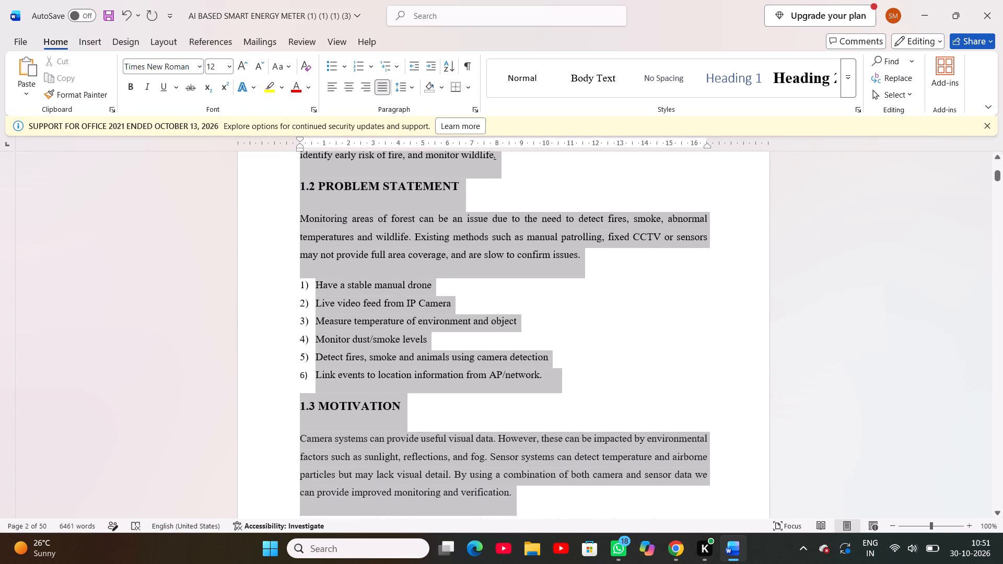
left_click_drag(578, 522, 582, 499)
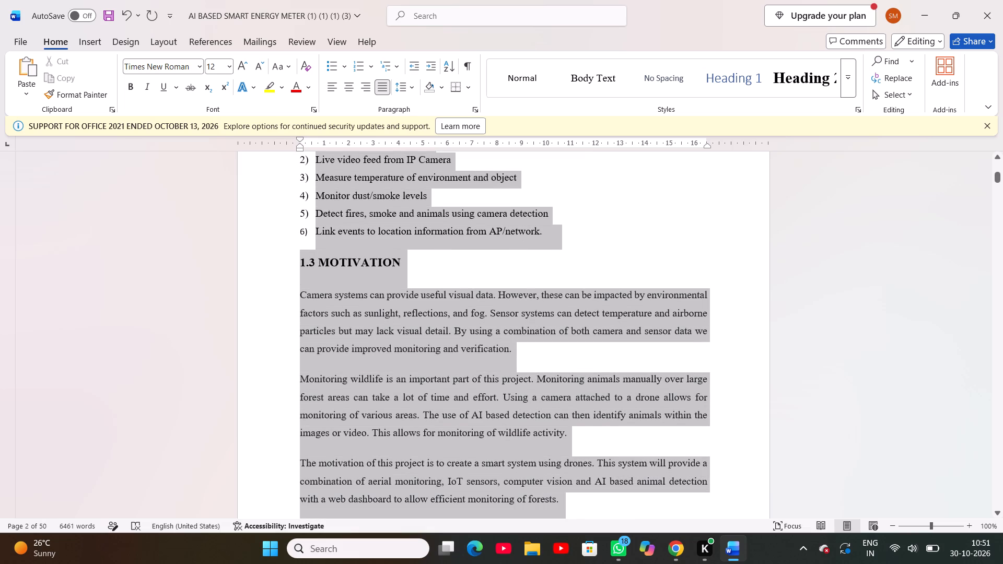
left_click_drag(582, 499, 611, 455)
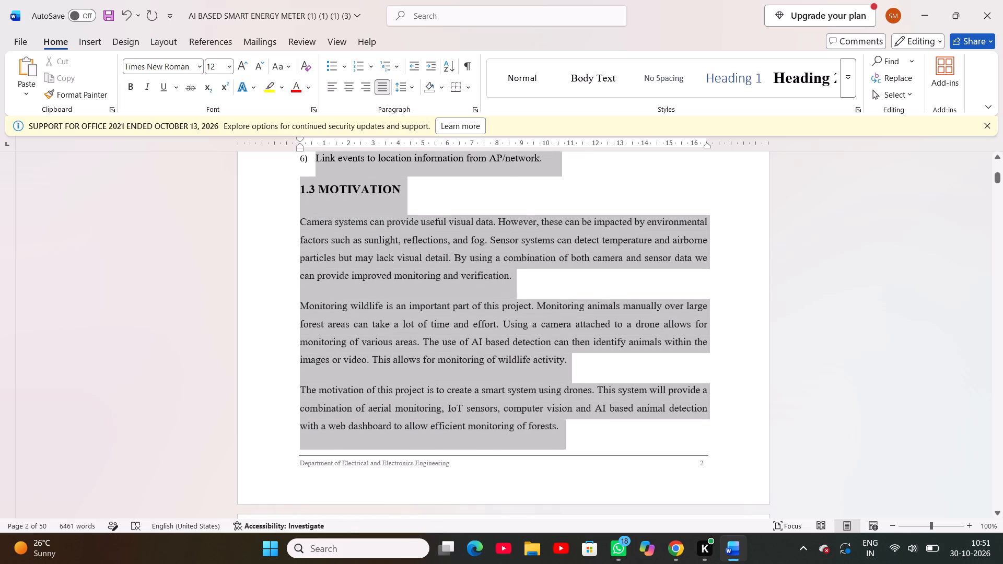
left_click_drag(611, 455, 566, 430)
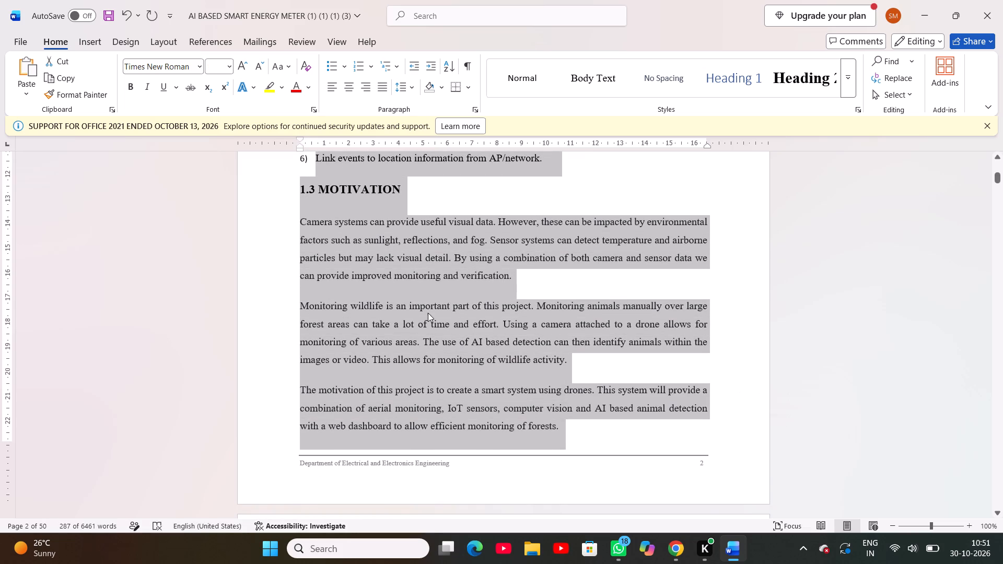
left_click(200, 70)
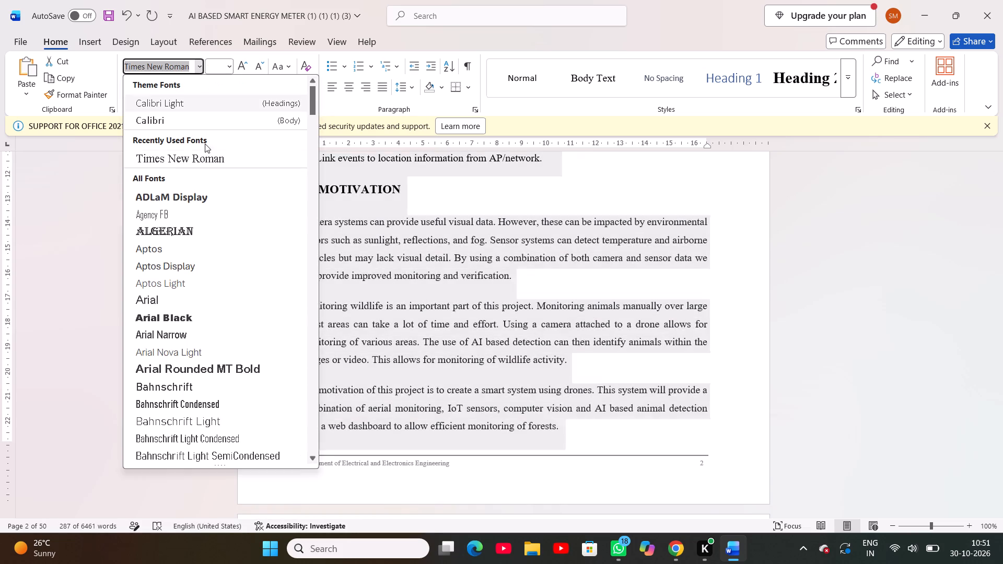
left_click(204, 156)
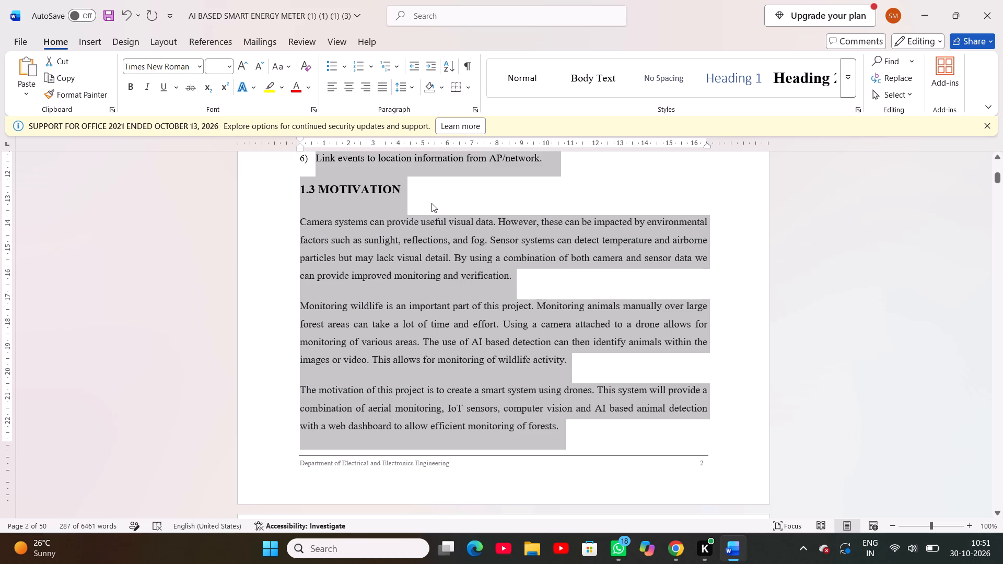
left_click(433, 203)
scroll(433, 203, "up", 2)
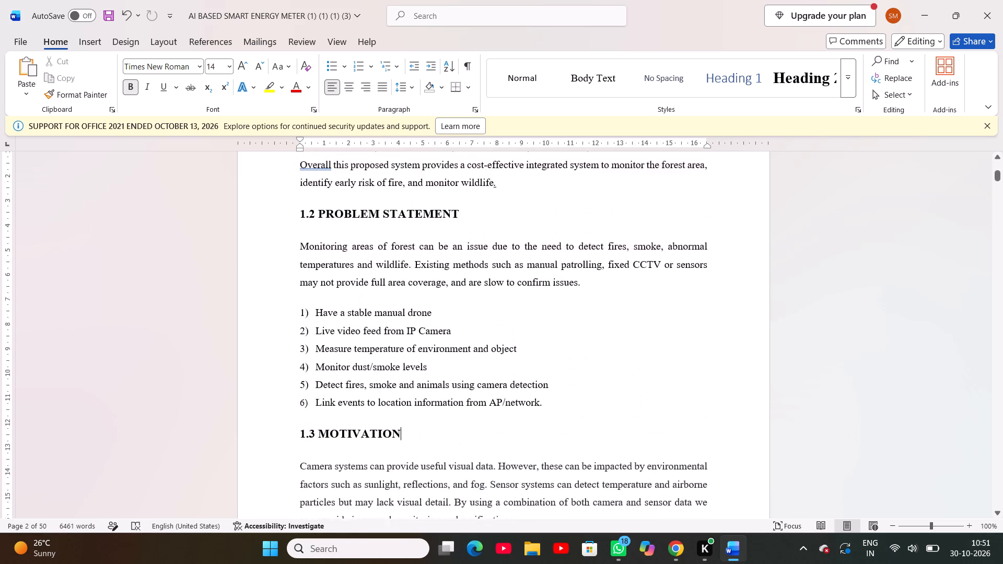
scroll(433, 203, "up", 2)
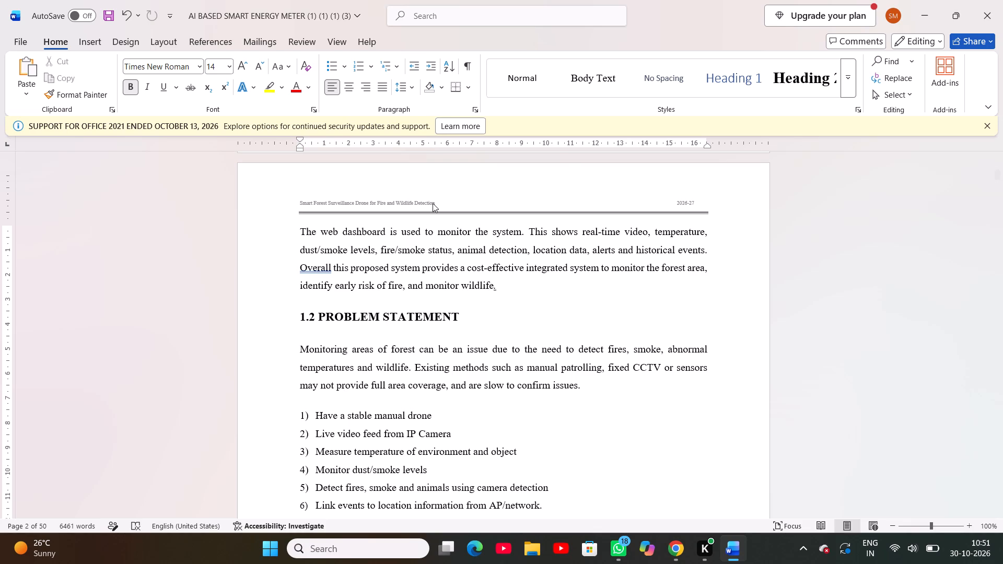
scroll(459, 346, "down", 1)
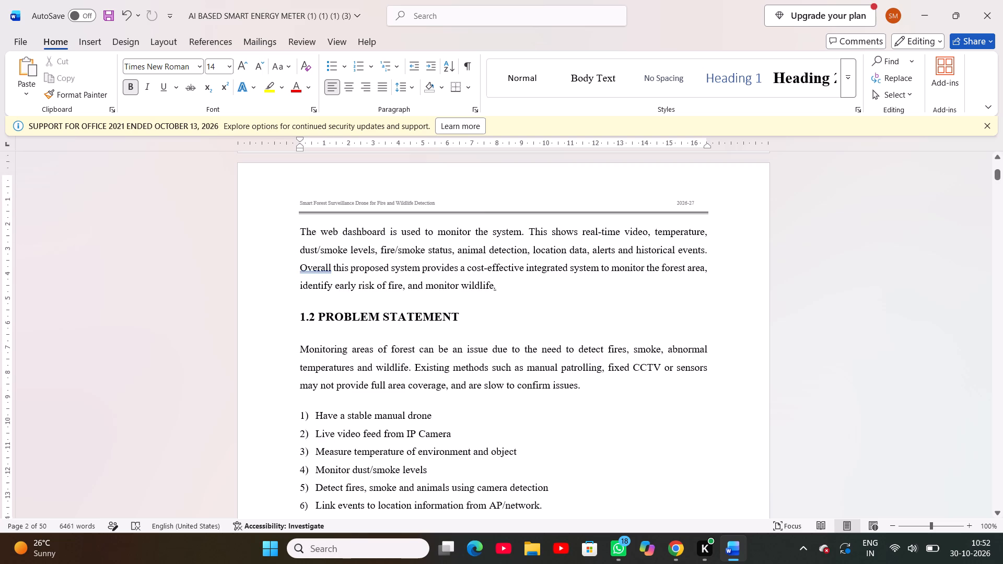
Apply Times New Roman to all body text on page 3, from the 1.4 OBJECTIVES heading to the software paragraph under 1.6 PROJECT SCOPE.
scroll(459, 346, "down", 3)
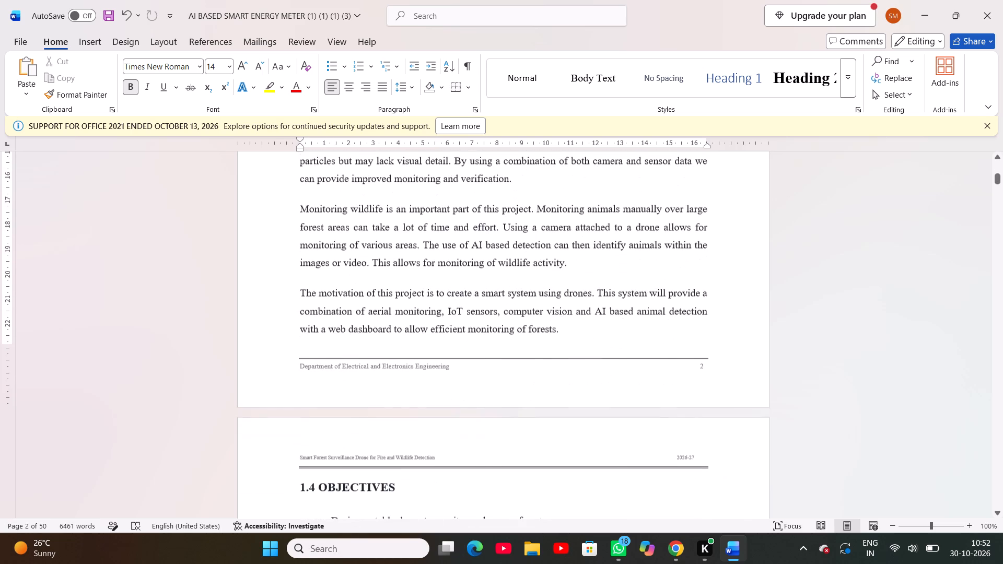
scroll(459, 346, "down", 3)
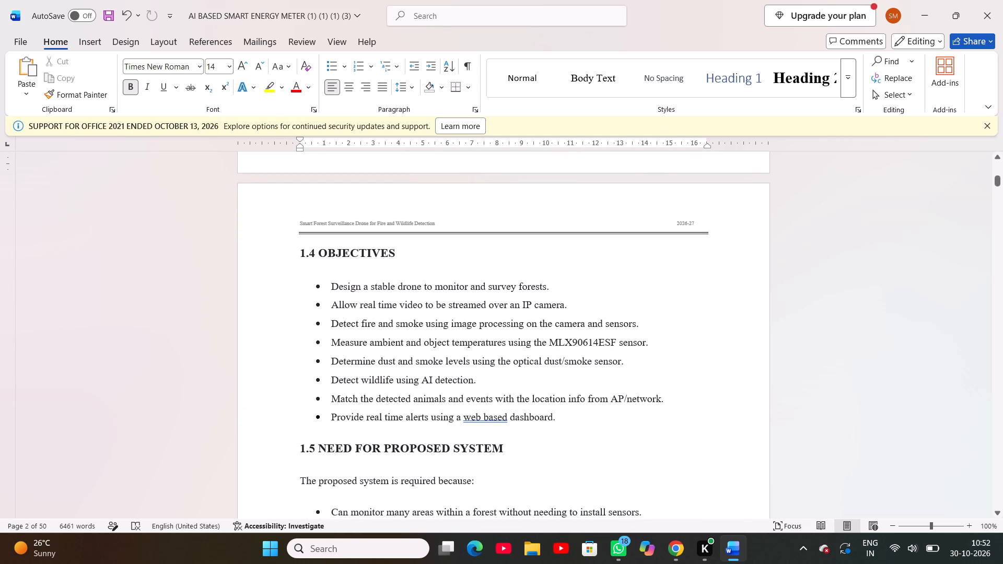
left_click_drag(297, 252, 457, 486)
scroll(411, 416, "up", 1)
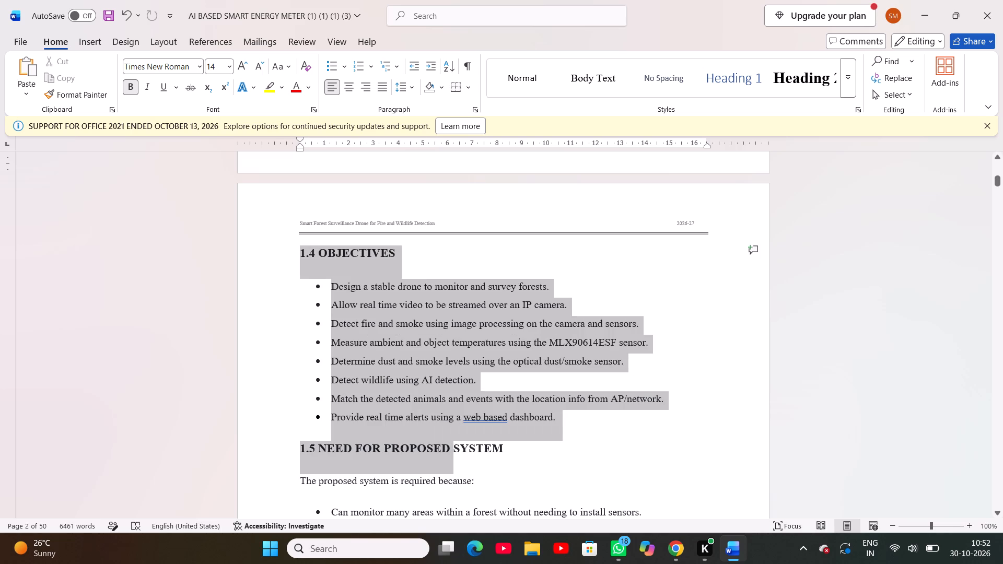
left_click_drag(457, 486, 707, 310)
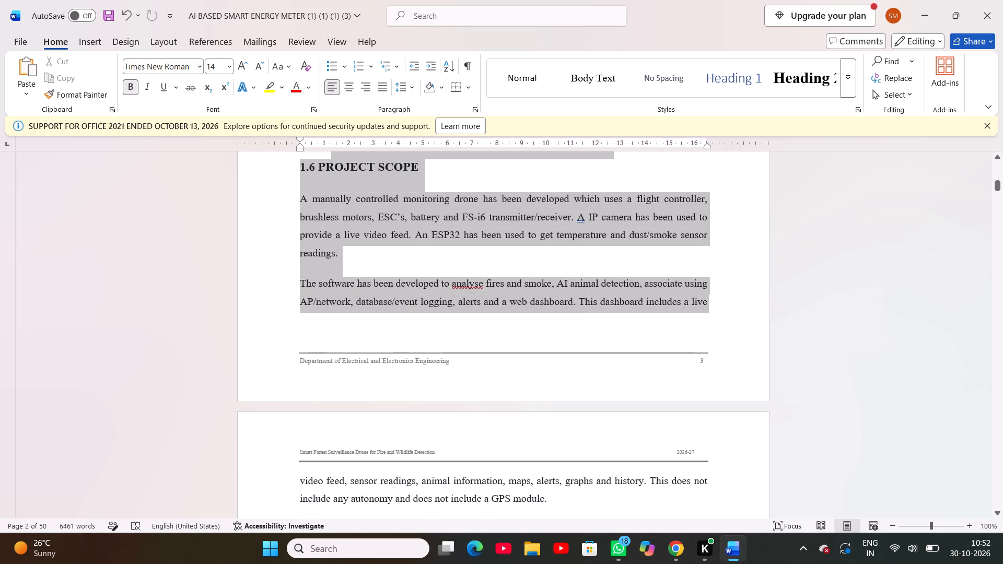
left_click_drag(707, 310, 726, 313)
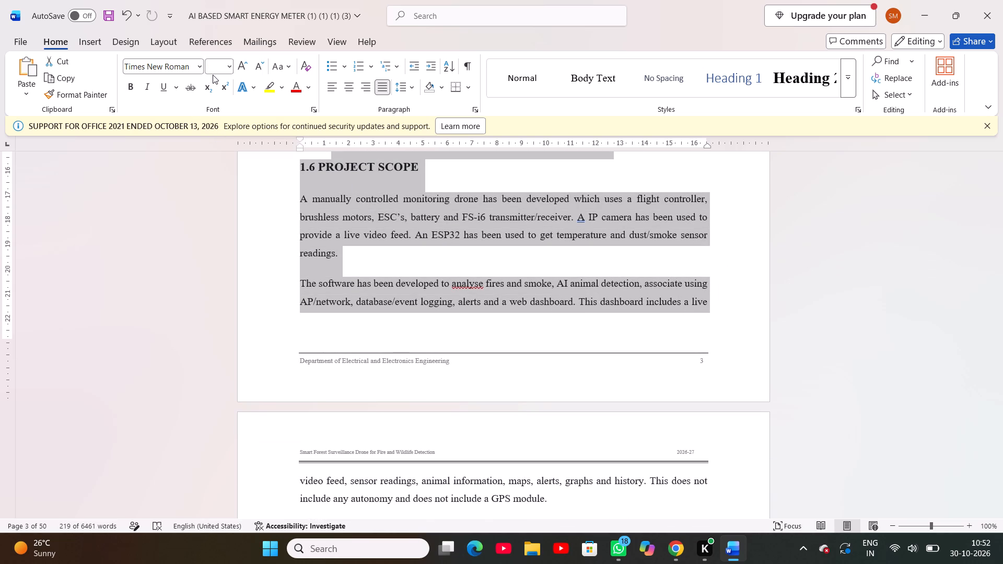
left_click(199, 68)
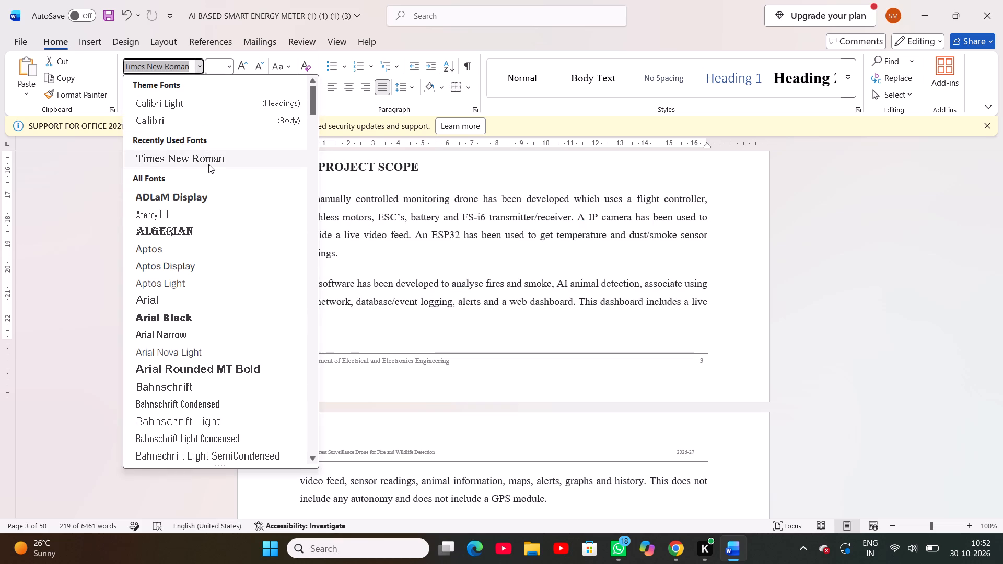
left_click(208, 164)
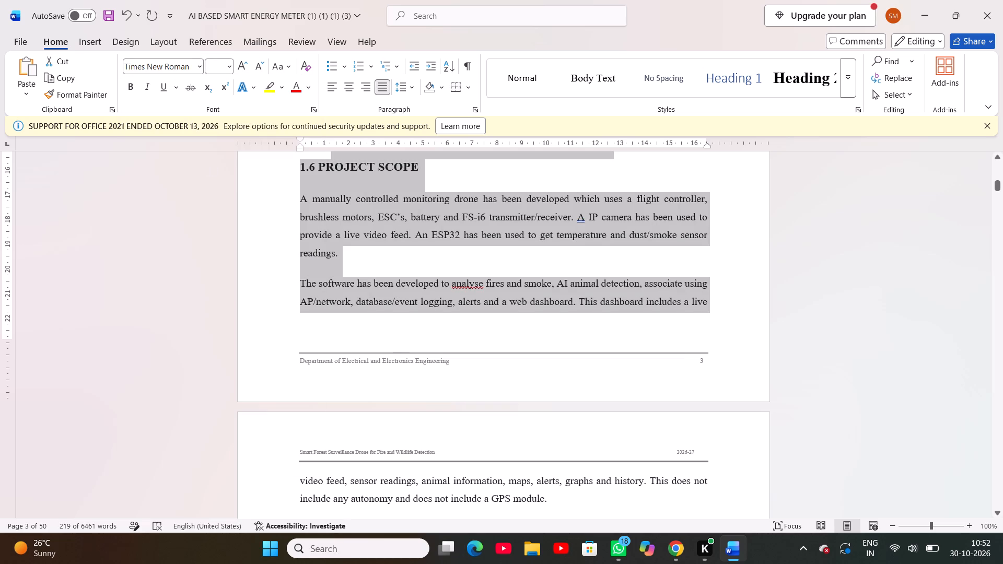
left_click(366, 326)
scroll(366, 326, "up", 3)
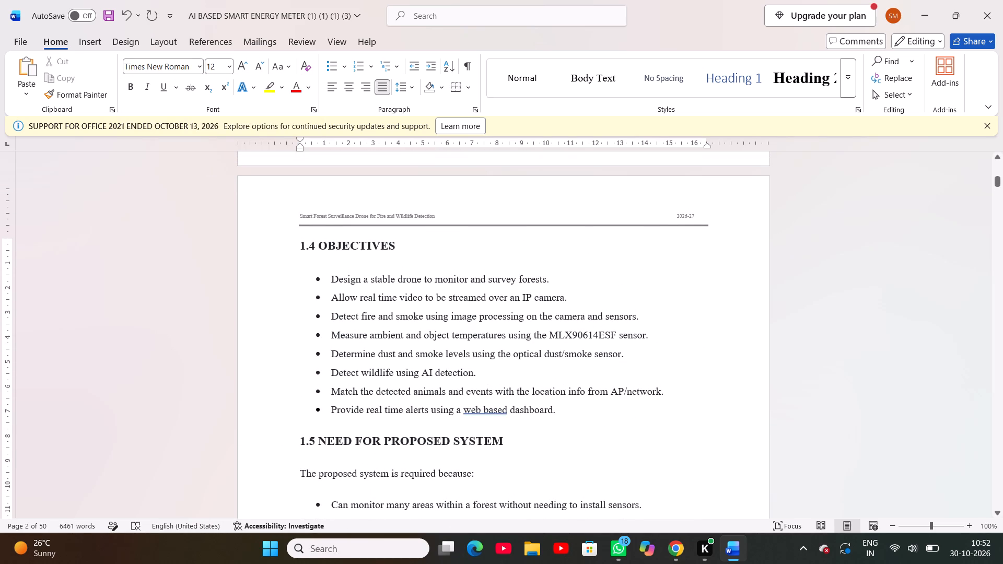
Apply Times New Roman to all body text on page 5, from the "CHAPTER 2" heading to the heading of the third reviewed work.
scroll(366, 326, "down", 1)
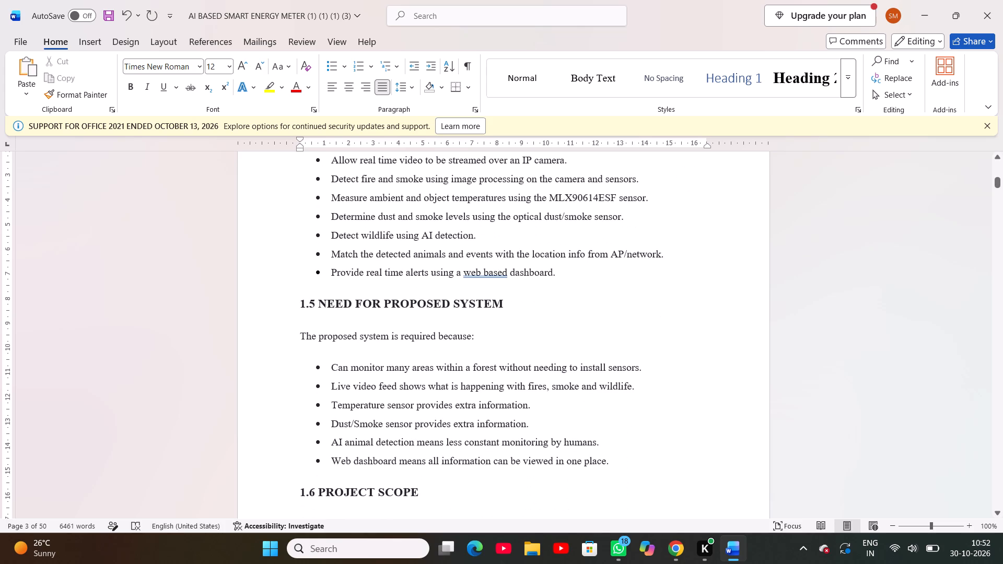
scroll(366, 326, "down", 3)
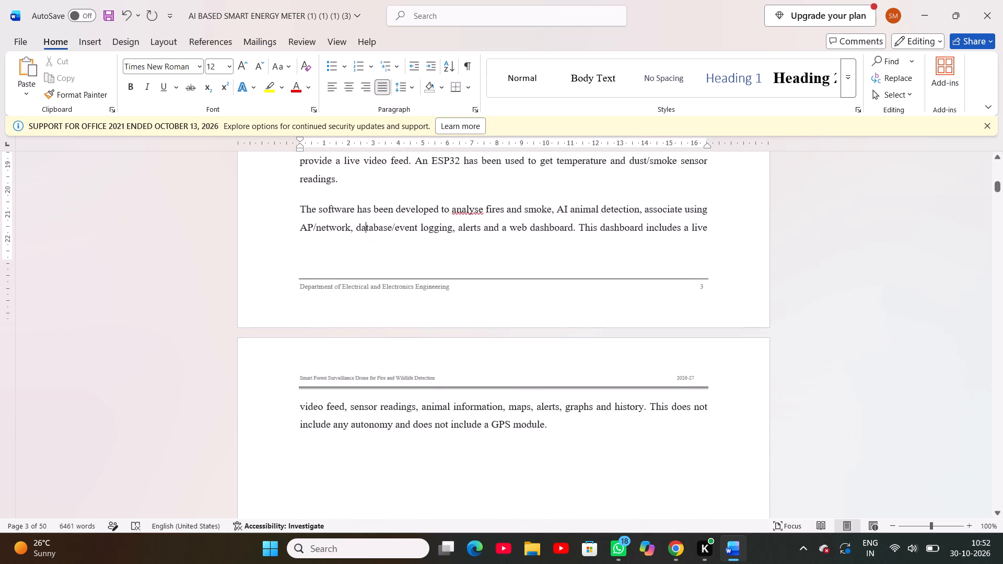
scroll(366, 326, "down", 1)
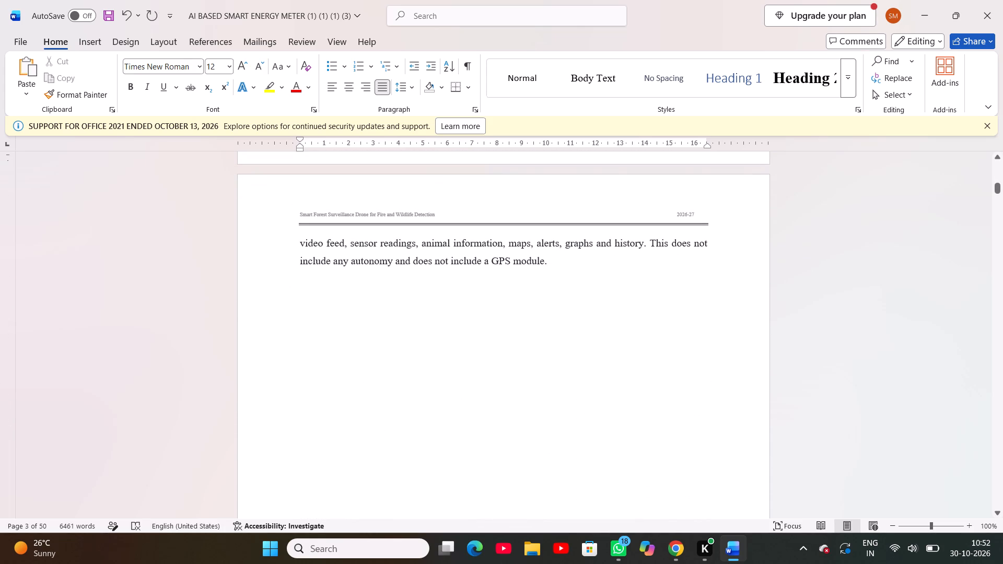
left_click(355, 265)
scroll(355, 265, "down", 1)
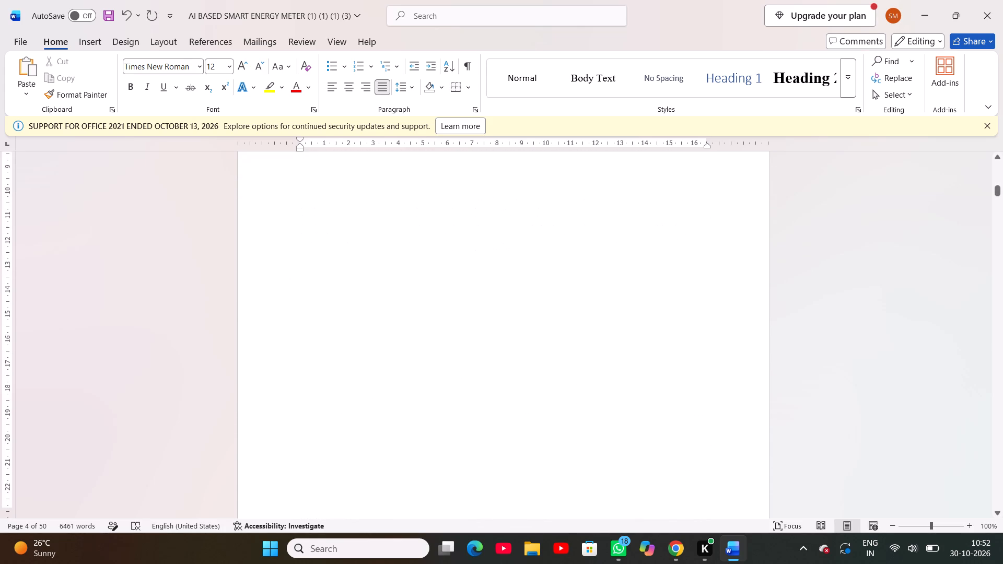
scroll(355, 265, "down", 4)
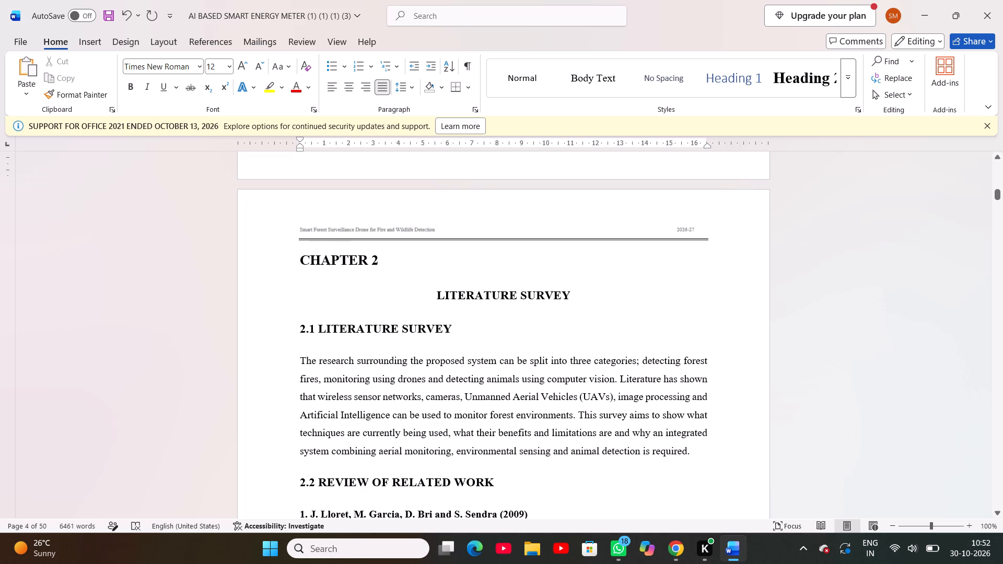
left_click_drag(302, 257, 471, 490)
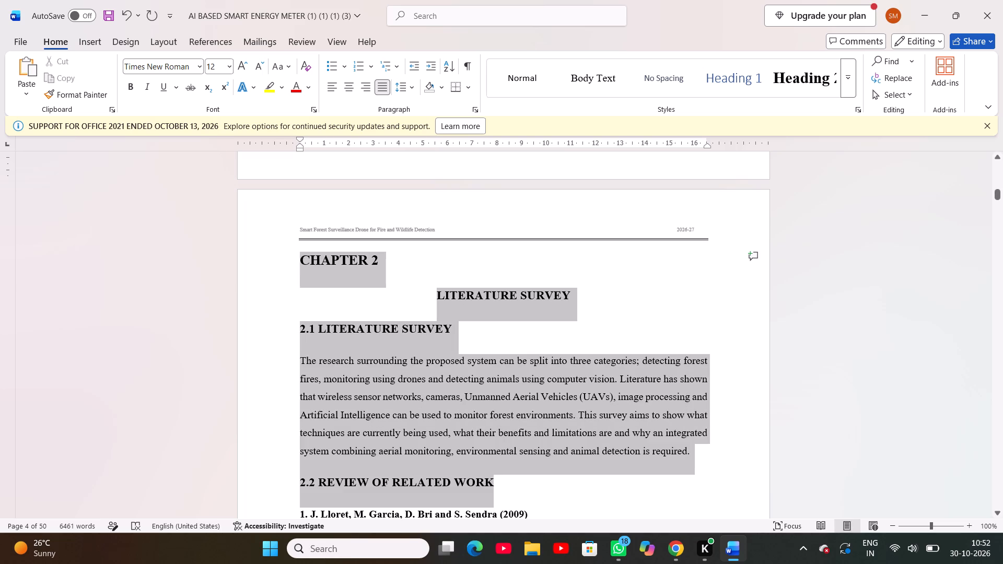
left_click_drag(471, 490, 528, 527)
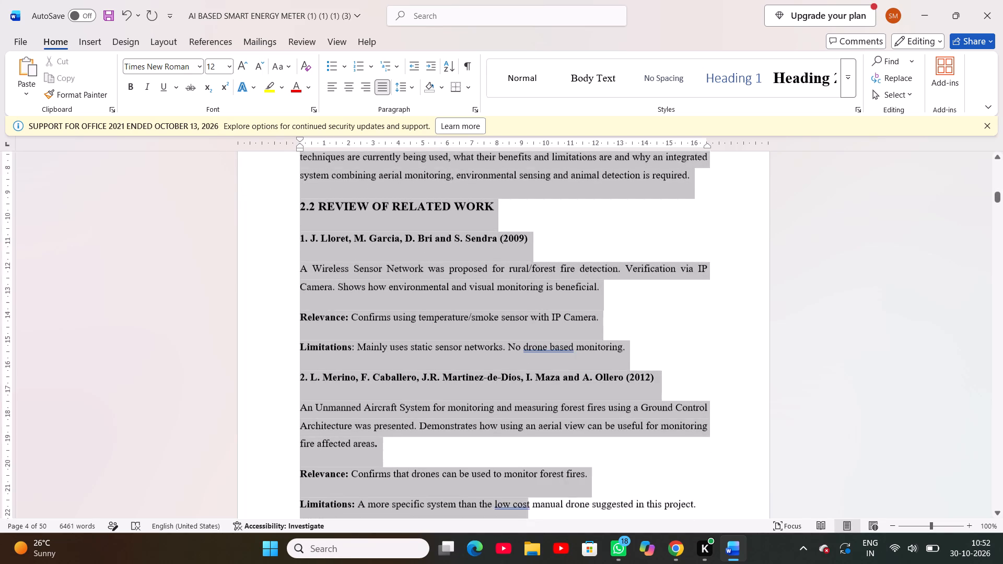
left_click_drag(528, 527, 509, 487)
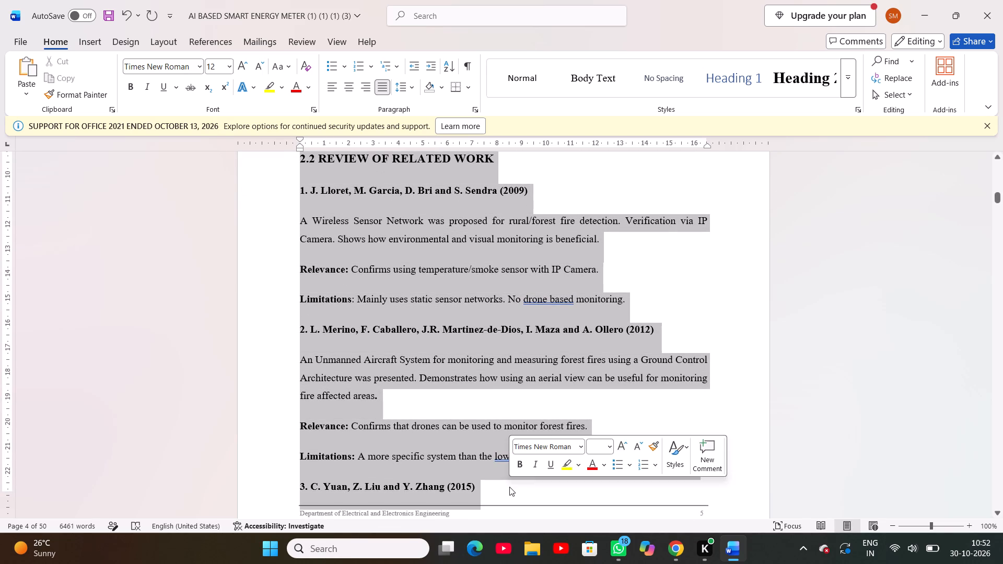
left_click(201, 65)
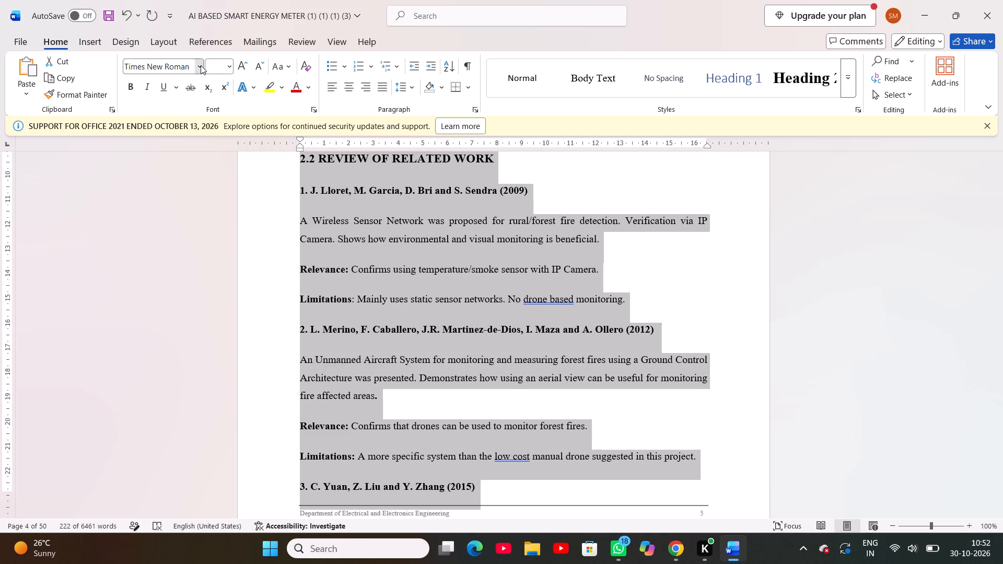
left_click(215, 162)
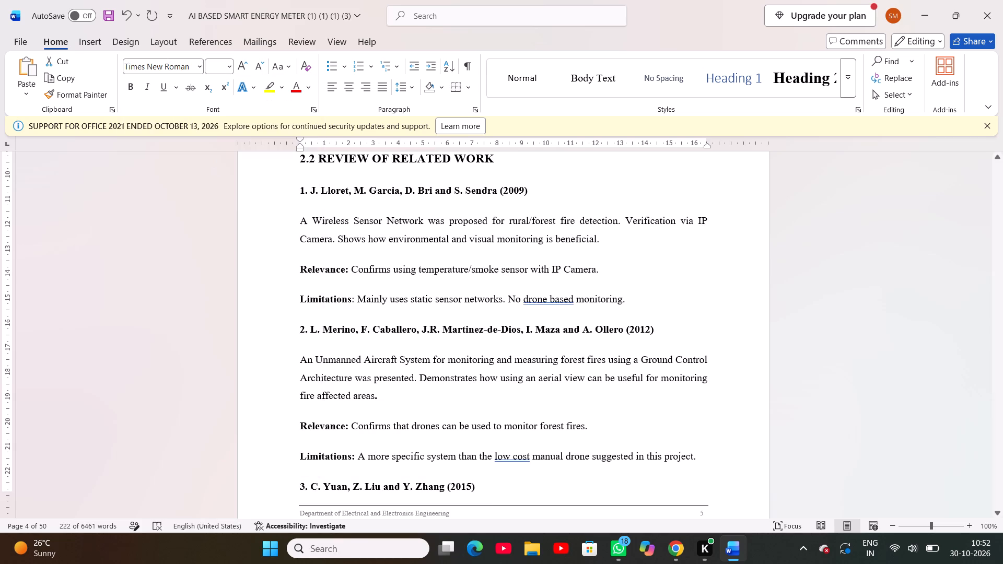
left_click(498, 407)
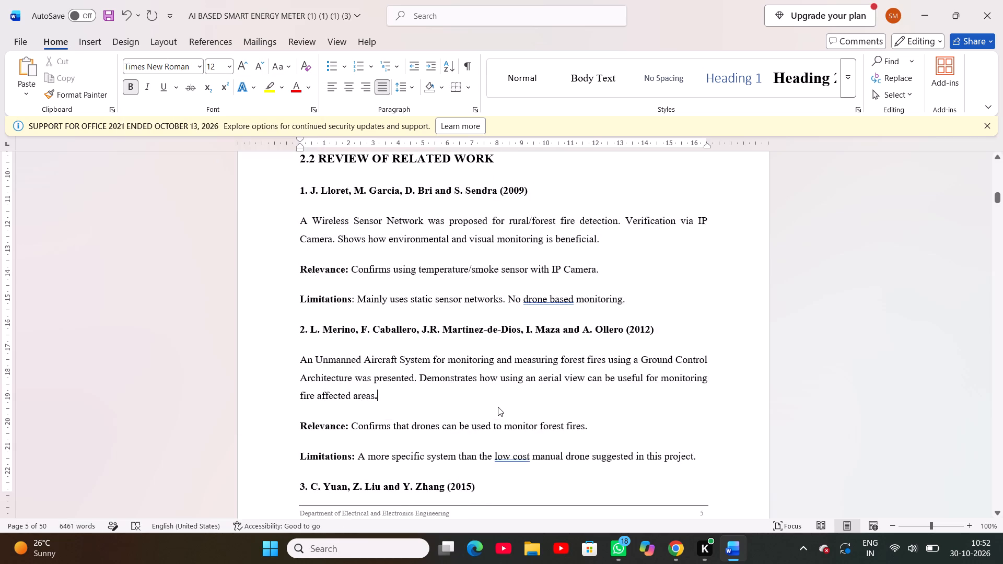
scroll(498, 407, "up", 2)
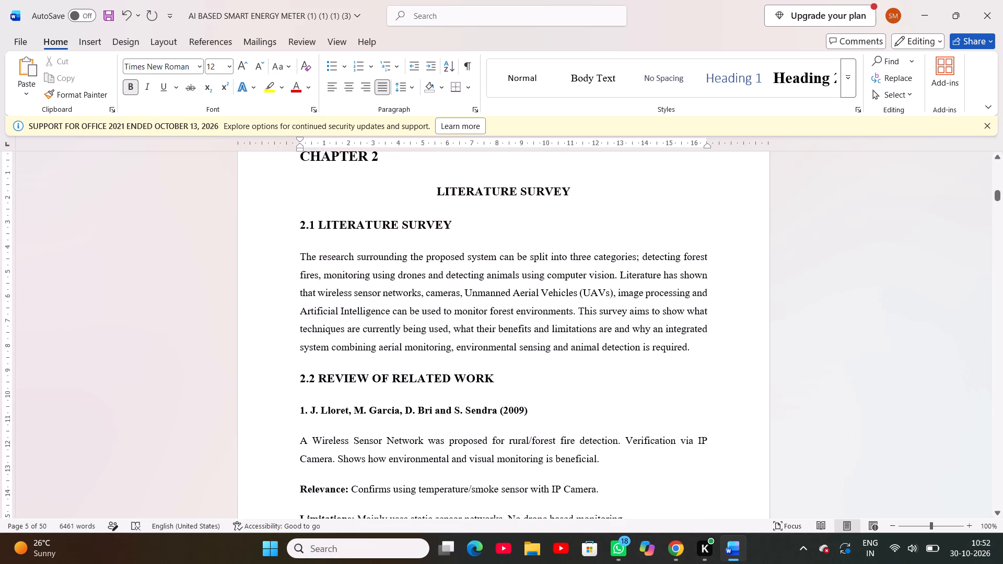
left_click(491, 325)
Apply Times New Roman to all body text on page 6, from the UAV based fire detection paragraph to the sixth reviewed work's limitation.
scroll(491, 325, "down", 1)
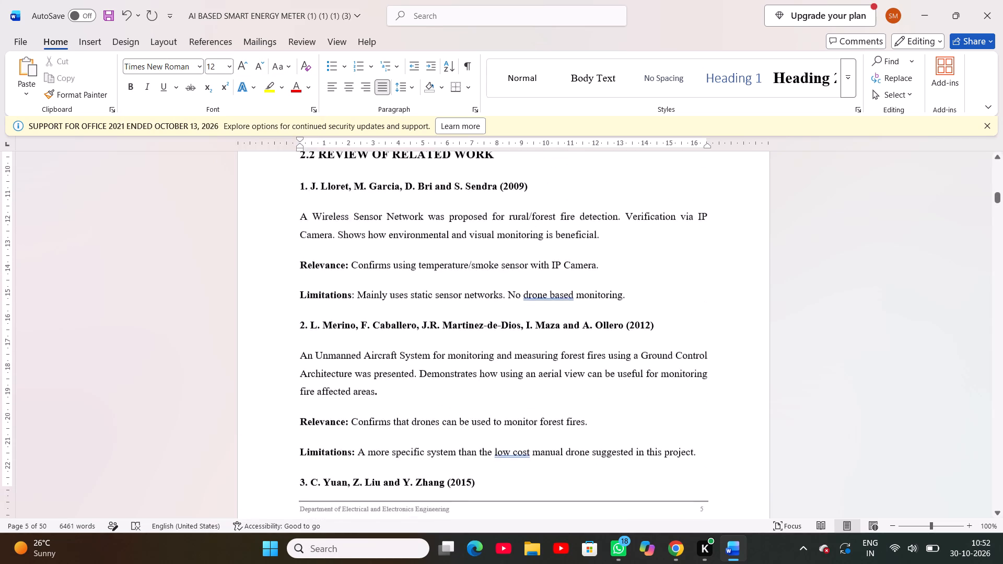
scroll(491, 325, "down", 2)
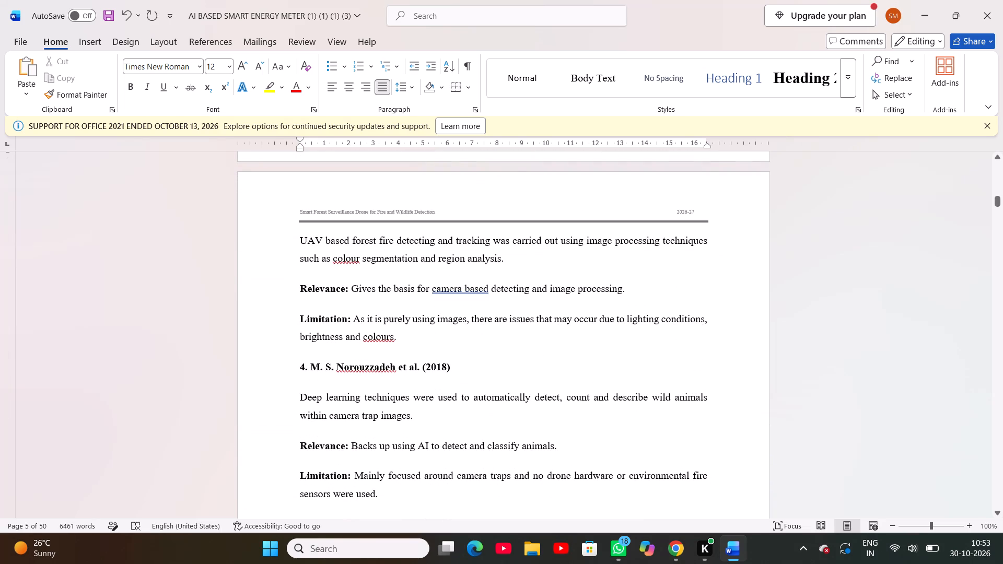
left_click_drag(301, 239, 423, 375)
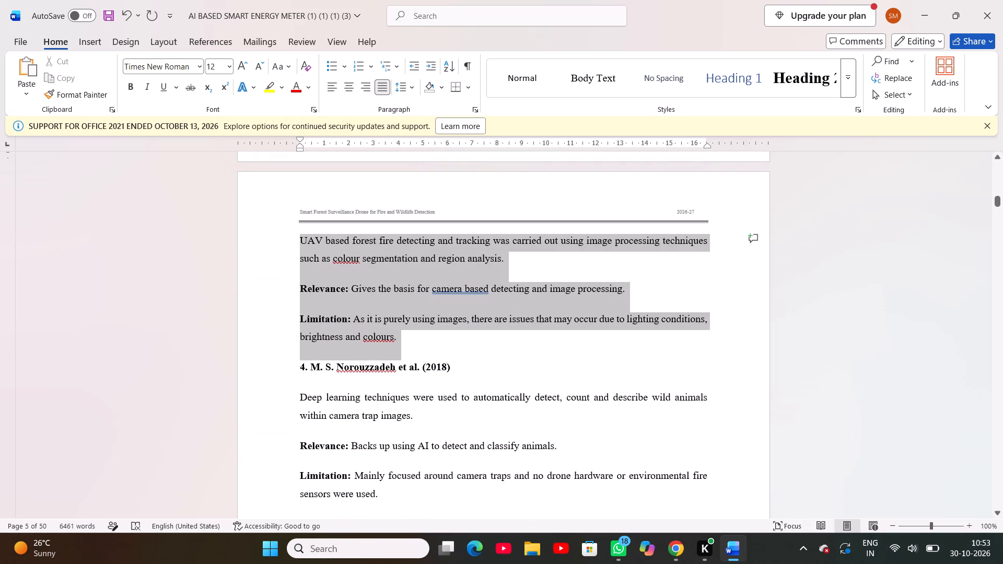
left_click_drag(423, 375, 537, 499)
scroll(440, 404, "up", 1)
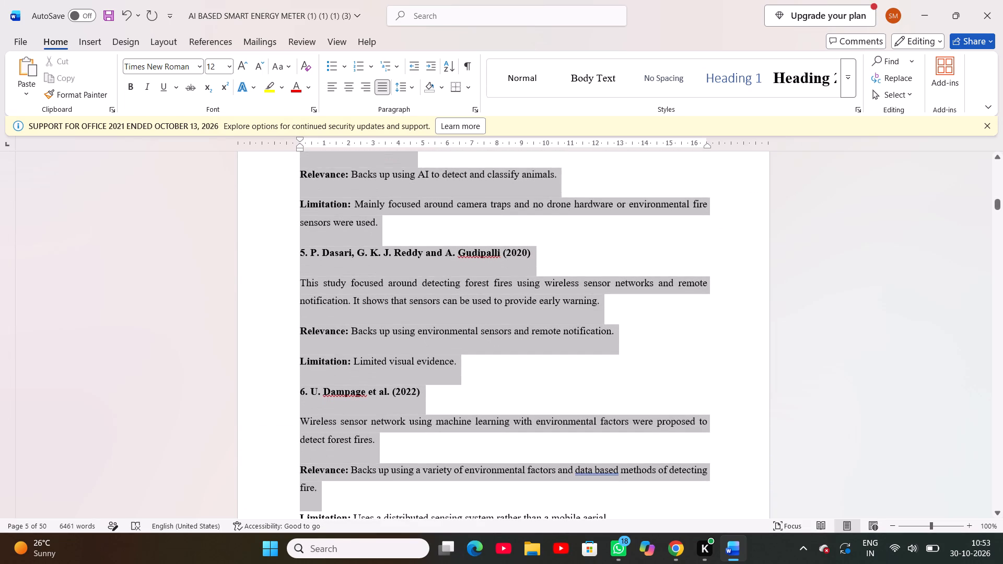
left_click_drag(537, 499, 625, 219)
scroll(493, 517, "up", 1)
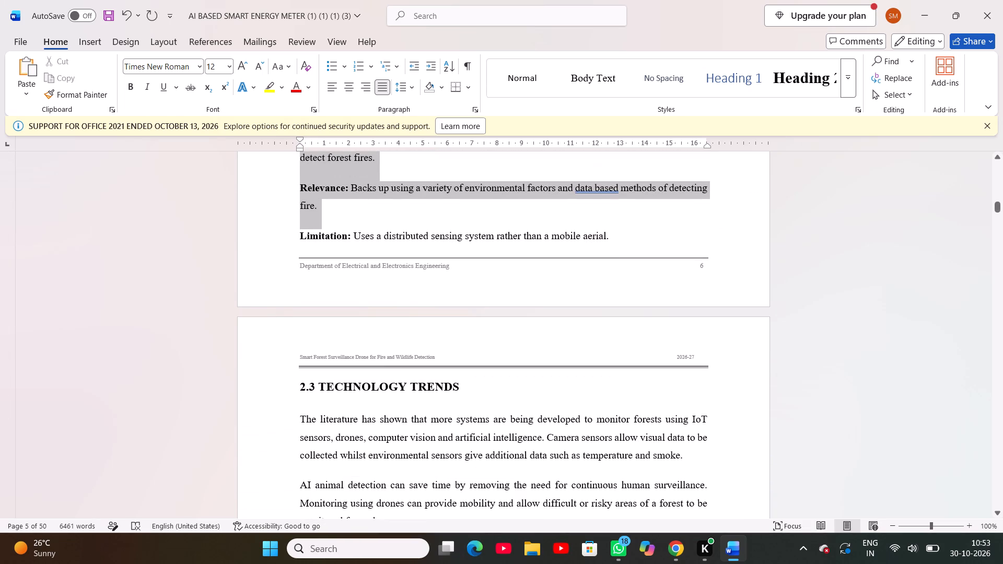
left_click_drag(625, 219, 623, 237)
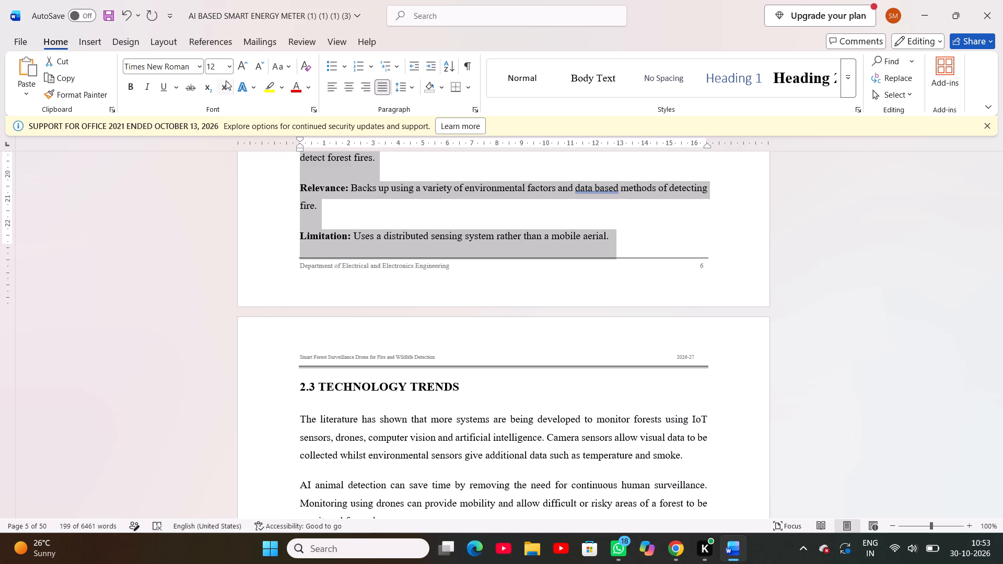
left_click(196, 65)
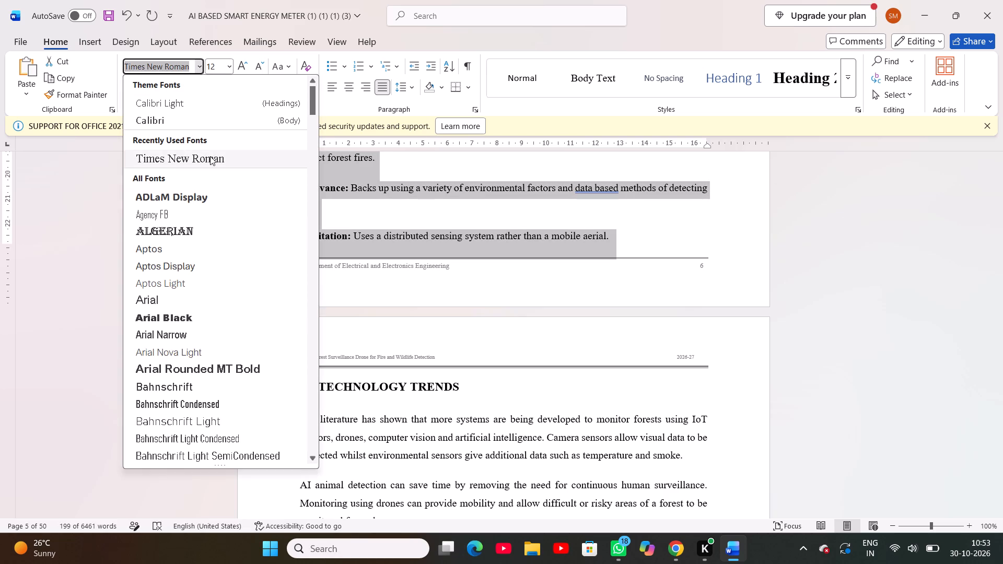
left_click(210, 156)
left_click(335, 211)
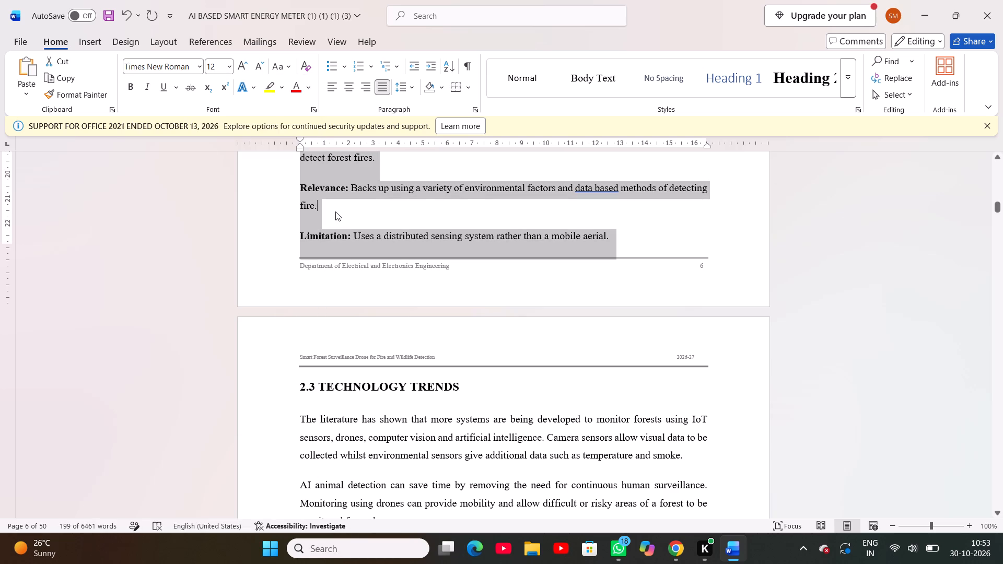
left_click(331, 387)
Apply Times New Roman to all body text on page 7, from the 2.3 TECHNOLOGY TRENDS heading to the end of section 2.4.
scroll(331, 387, "down", 1)
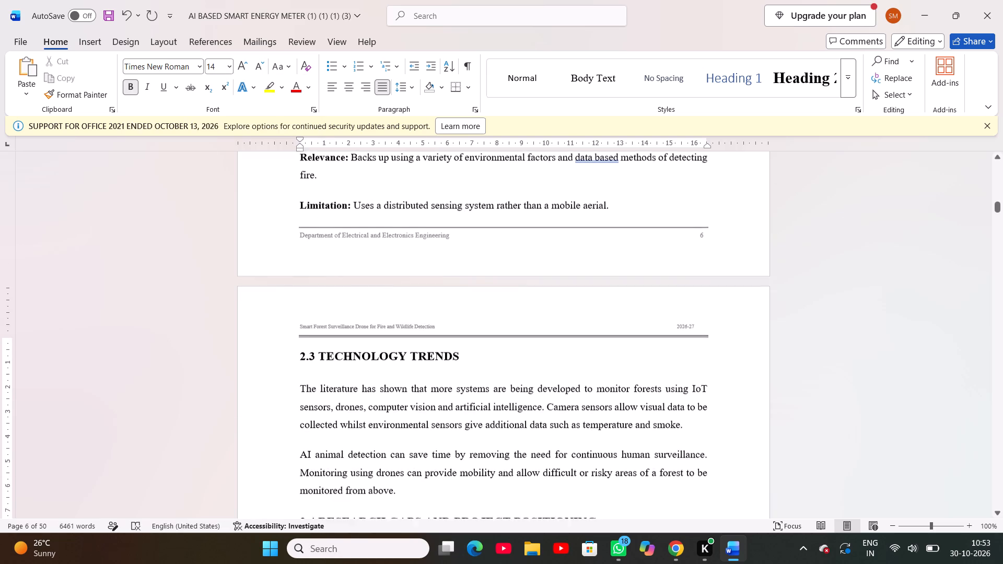
scroll(331, 387, "down", 2)
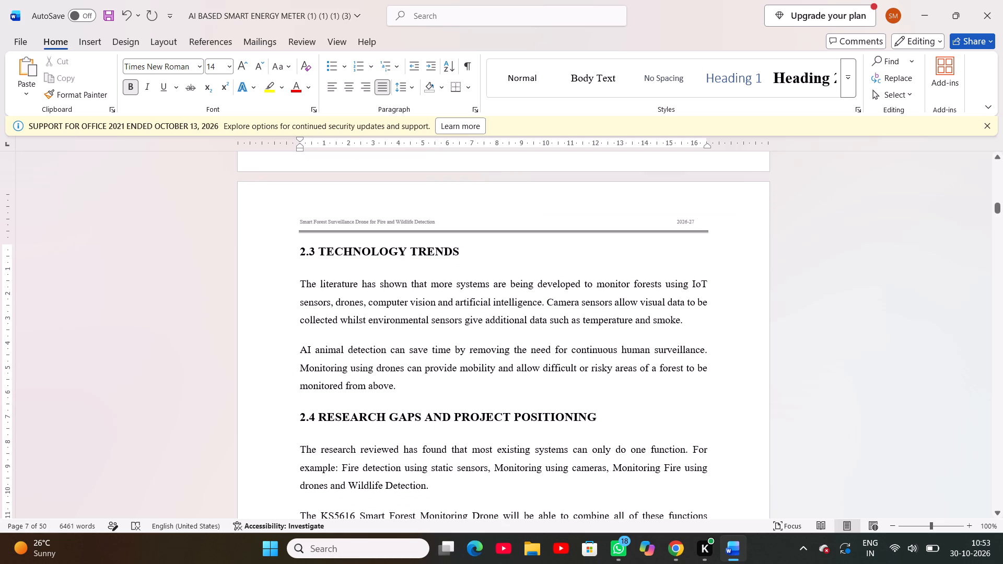
left_click_drag(300, 251, 441, 507)
scroll(423, 478, "up", 1)
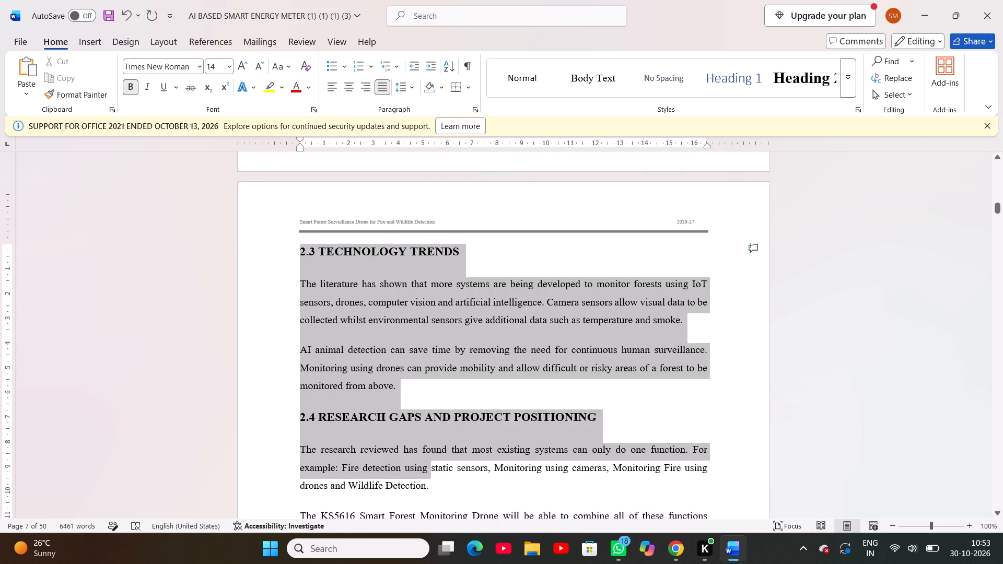
scroll(441, 507, "up", 1)
left_click_drag(441, 507, 506, 427)
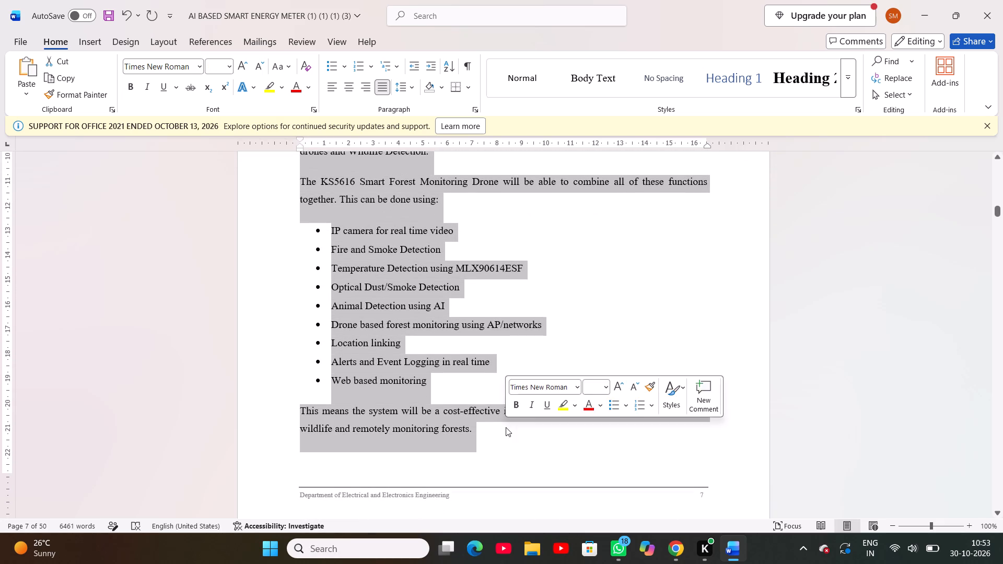
left_click(195, 62)
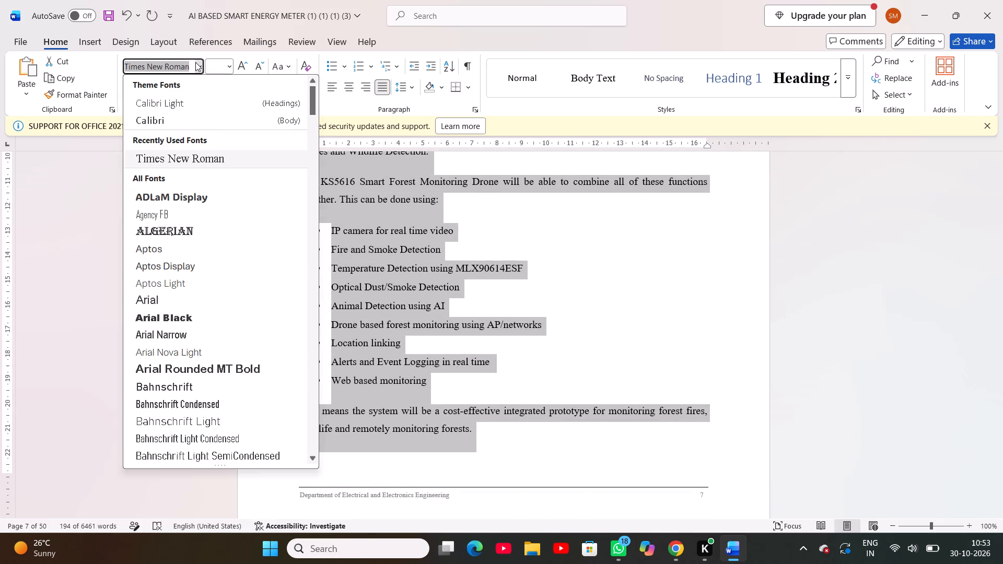
left_click(215, 152)
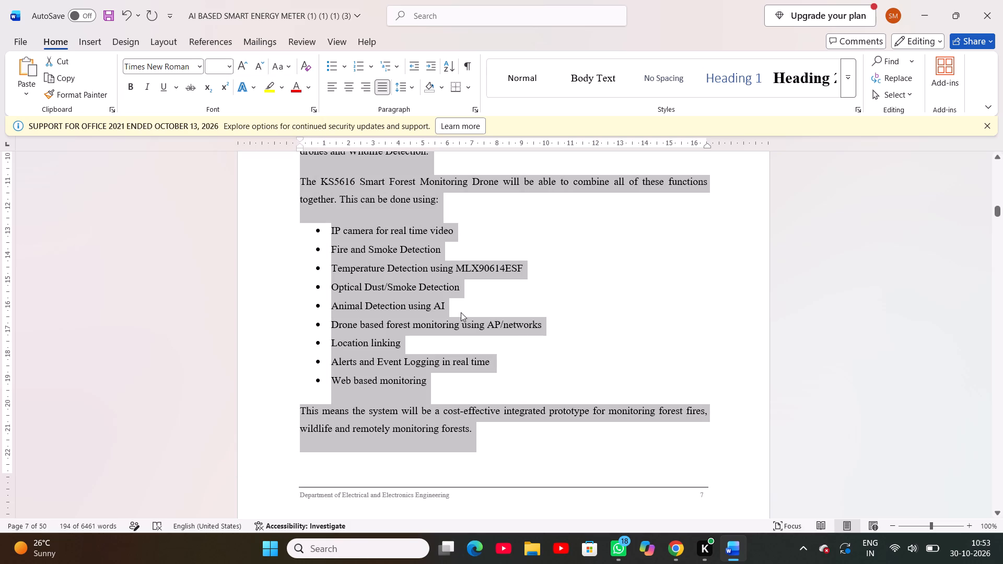
left_click(581, 341)
scroll(581, 341, "down", 1)
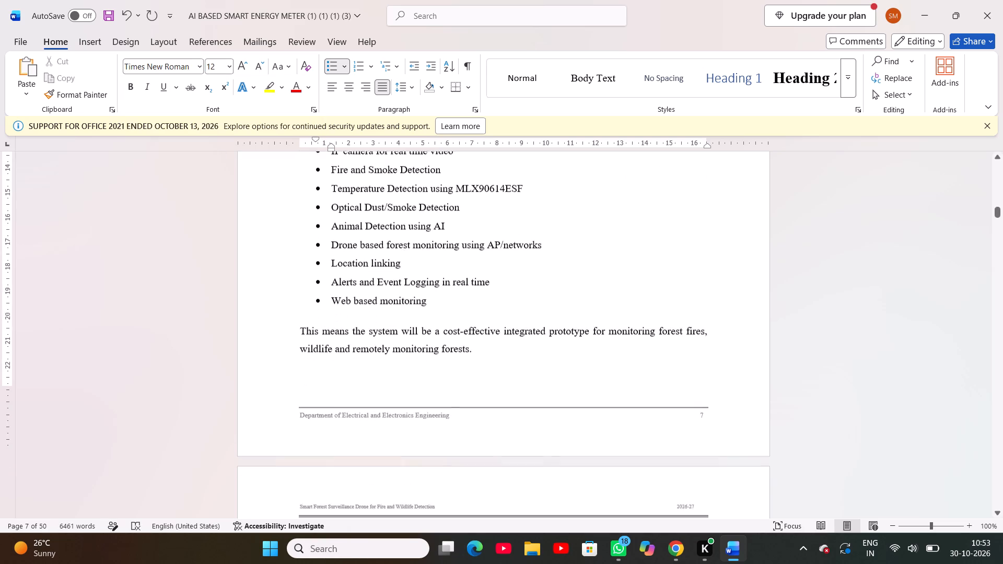
Apply Times New Roman to all body text on page 8, from the "CHAPTER 3" heading to the last line under 3.1 Working of the Project.
scroll(581, 341, "down", 1)
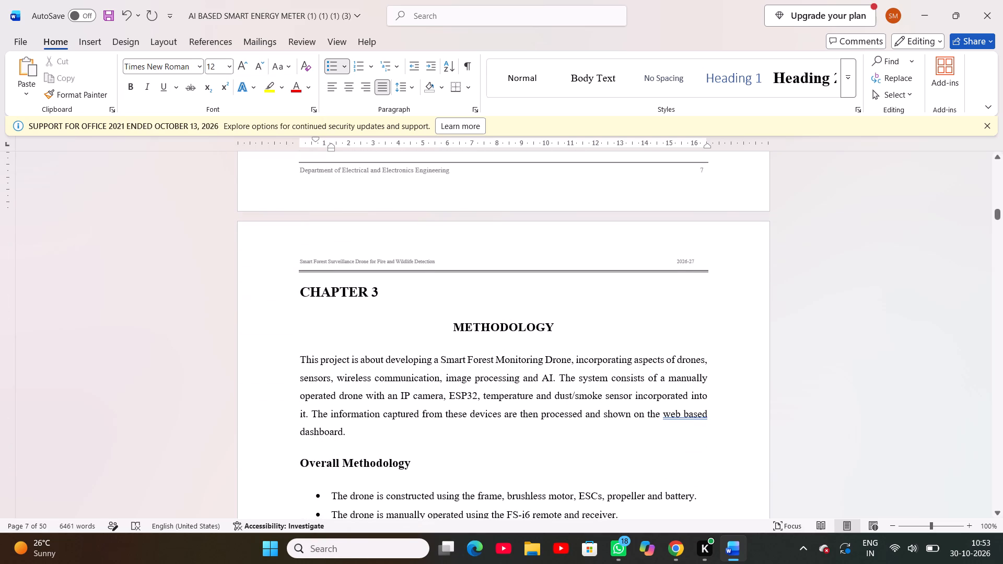
left_click(509, 326)
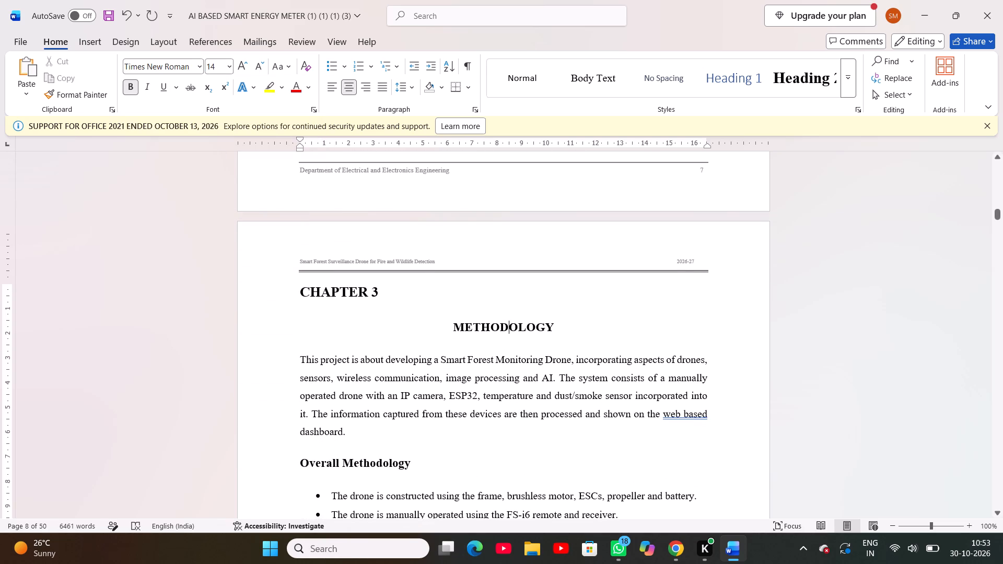
left_click_drag(301, 291, 426, 467)
scroll(380, 416, "up", 1)
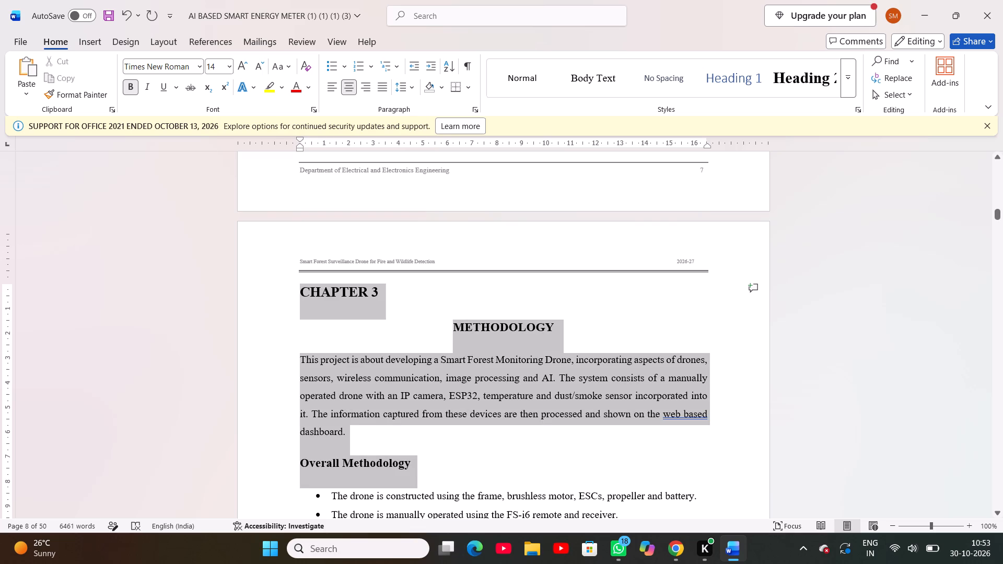
scroll(426, 467, "up", 1)
left_click_drag(426, 467, 513, 523)
scroll(493, 473, "up", 1)
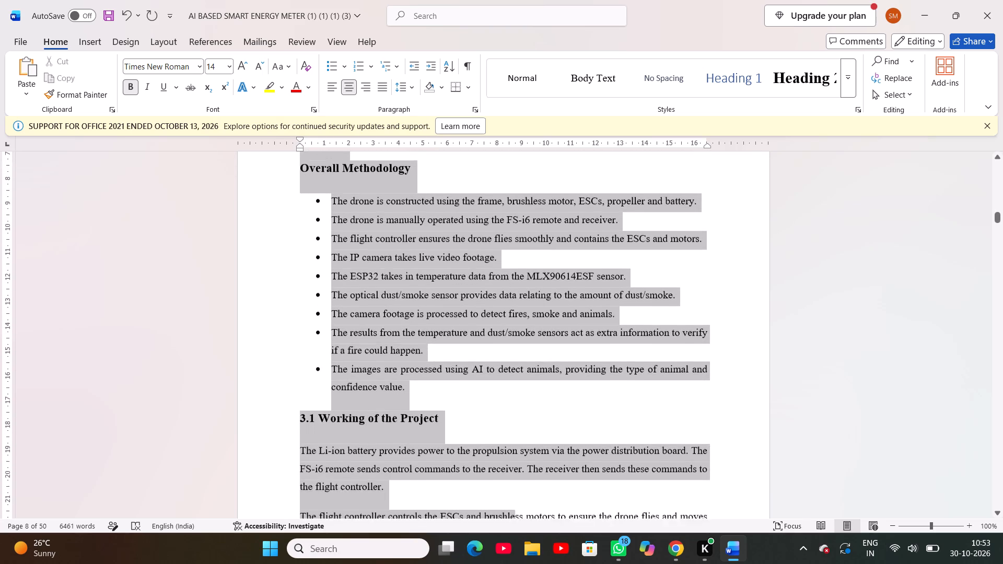
left_click_drag(513, 523, 548, 535)
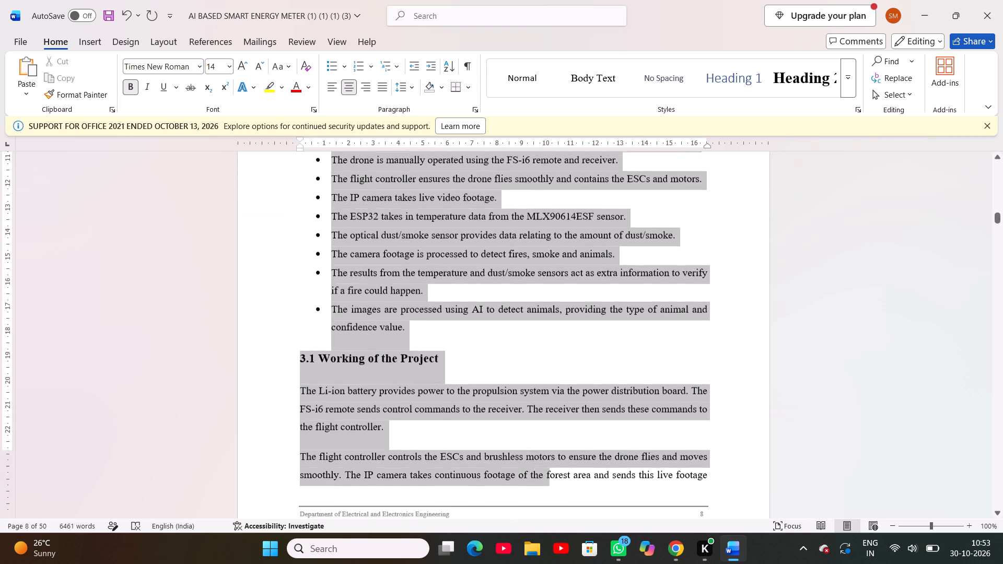
left_click_drag(548, 535, 691, 346)
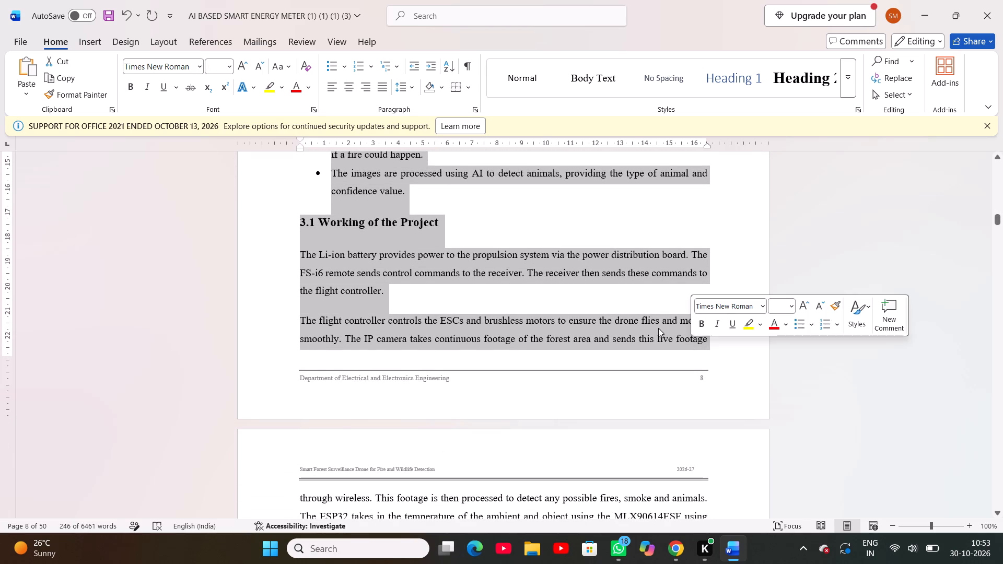
left_click(194, 68)
left_click_drag(194, 68, 201, 69)
left_click(201, 69)
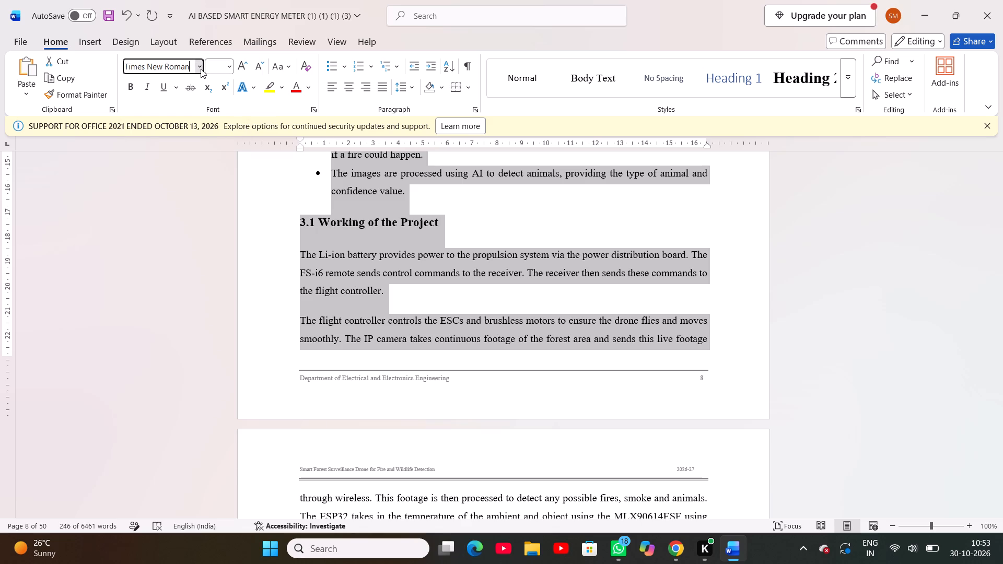
left_click(193, 162)
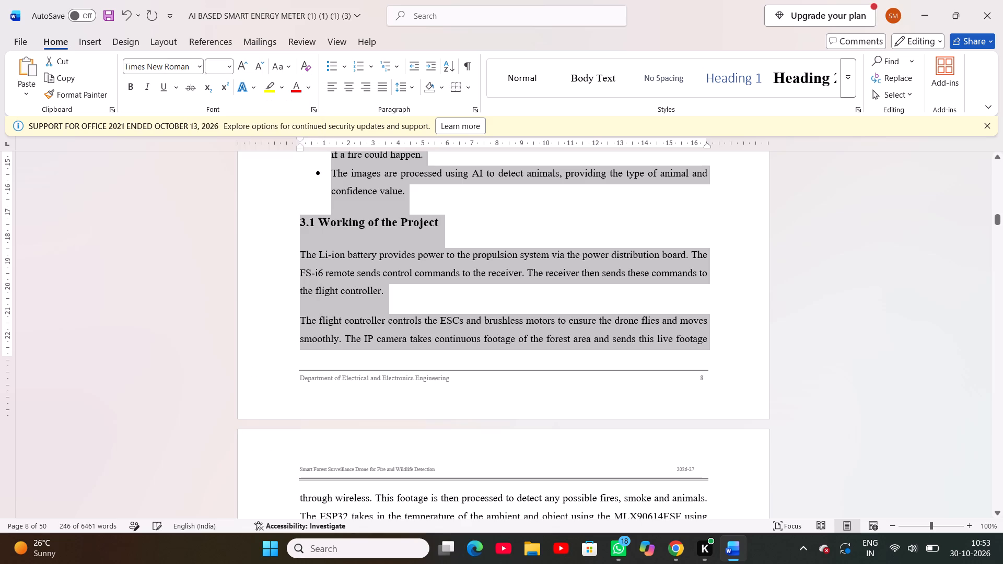
left_click(473, 214)
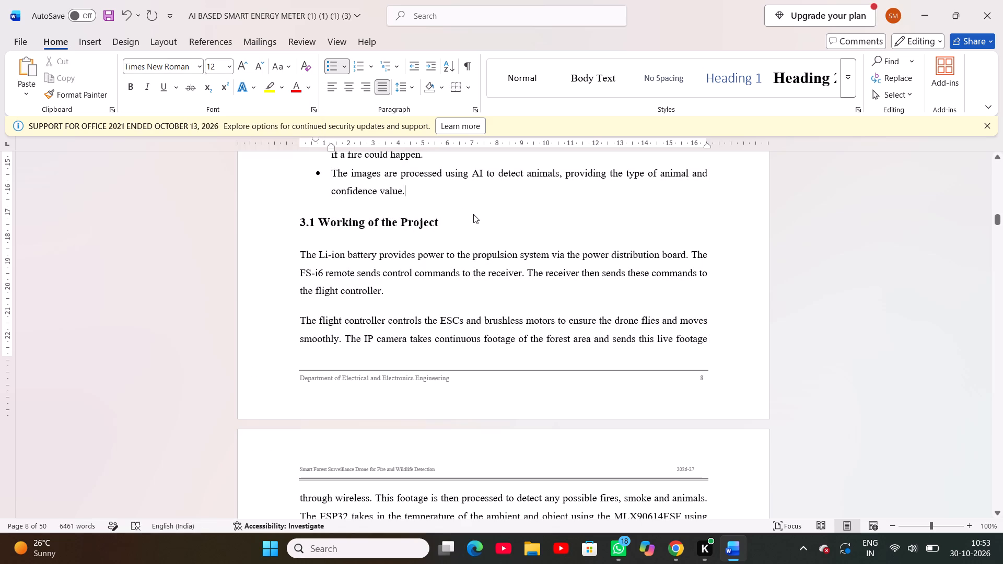
Apply Times New Roman to the opening paragraph on page 9 and the 3.2 BLOCK DIAGRAM heading.
scroll(473, 214, "up", 1)
scroll(473, 214, "down", 2)
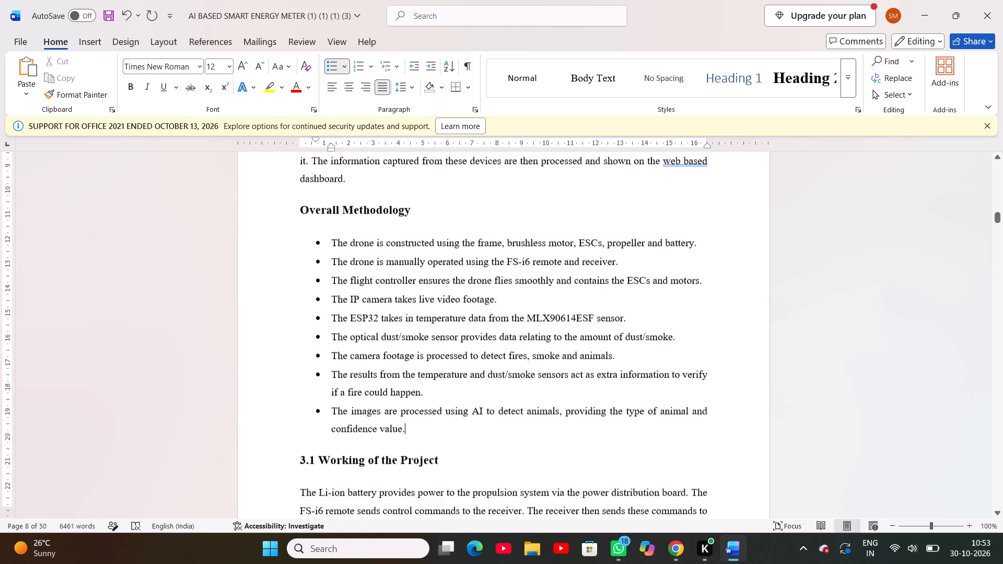
scroll(473, 214, "down", 2)
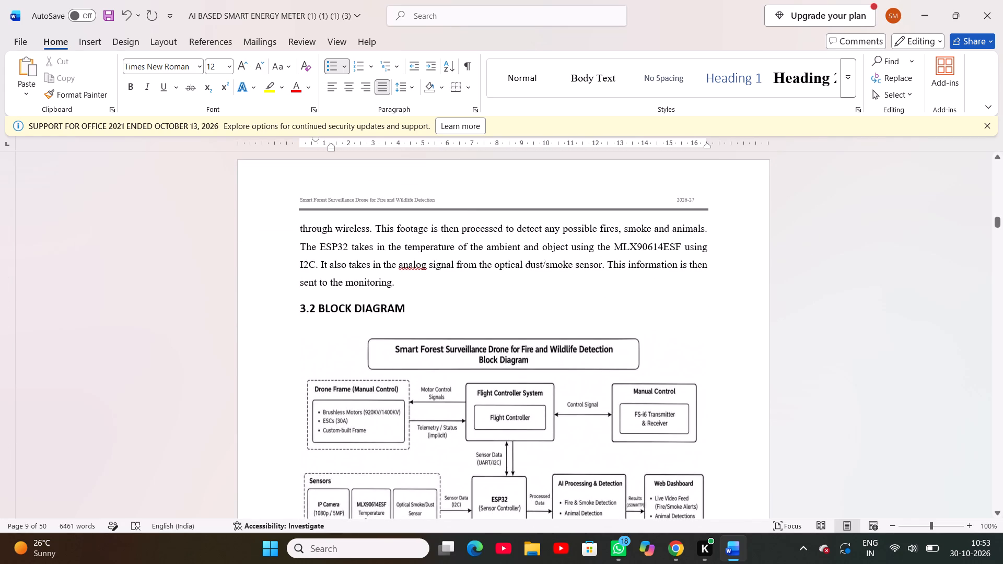
left_click_drag(295, 224, 426, 320)
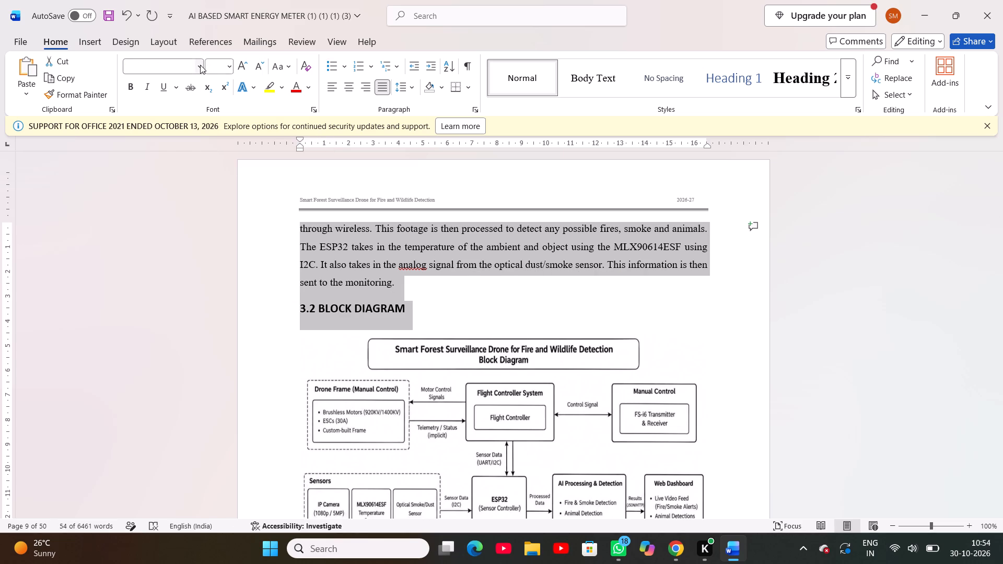
left_click(200, 65)
left_click(209, 163)
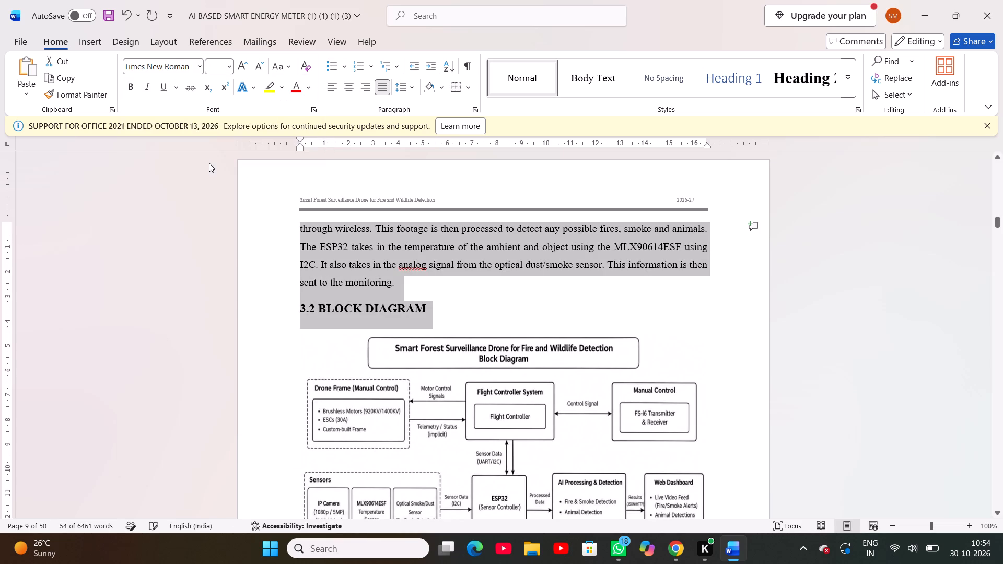
left_click(451, 296)
Apply Times New Roman to the Figure 3.3.1 caption and the paragraph on the four main system parts on page 10.
scroll(451, 296, "down", 2)
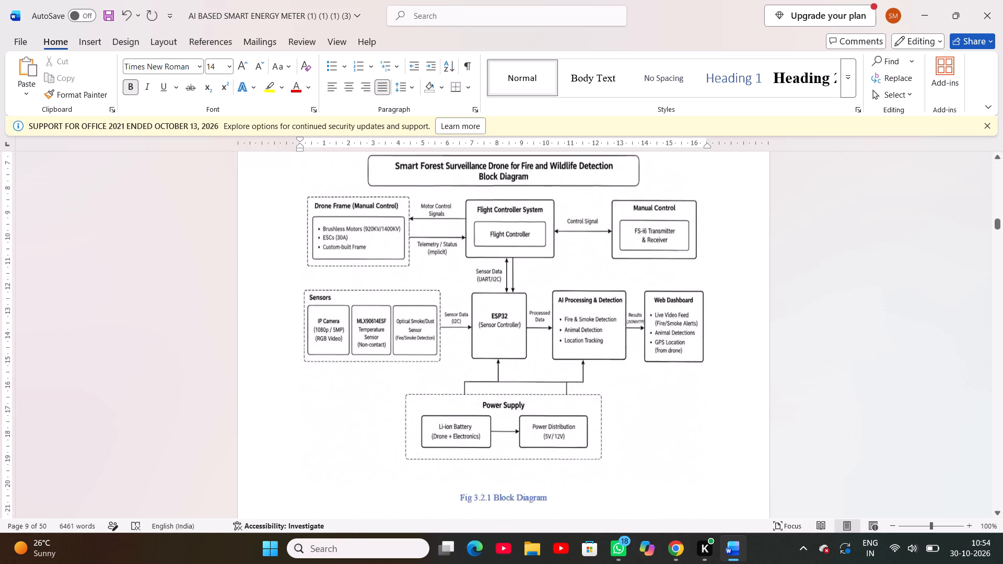
scroll(451, 296, "down", 4)
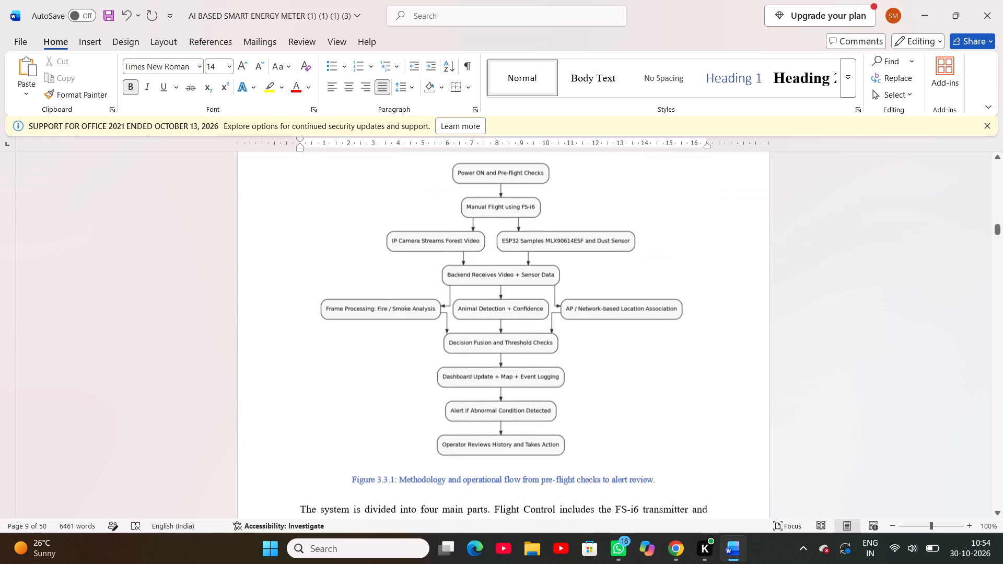
scroll(451, 296, "down", 2)
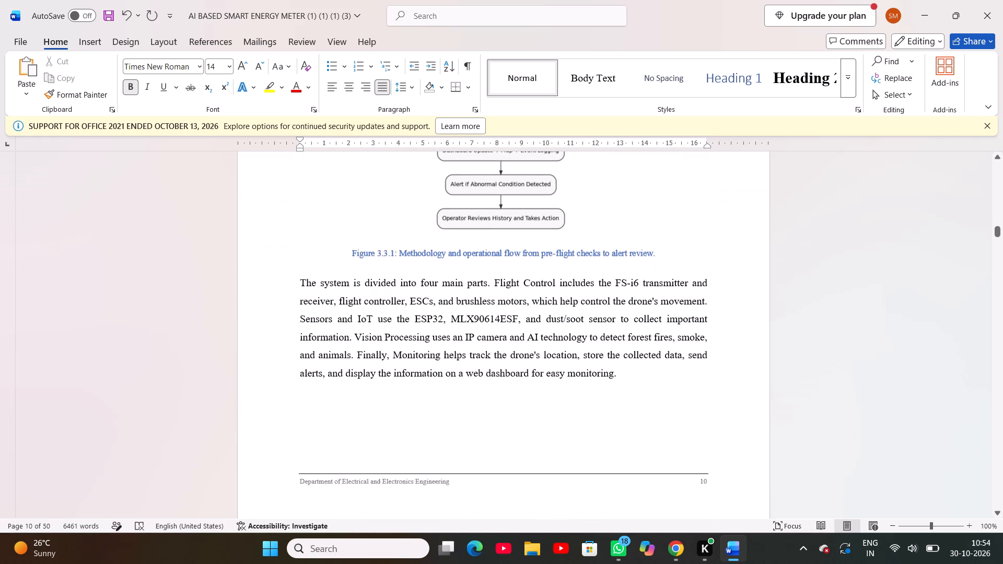
left_click_drag(345, 250, 591, 378)
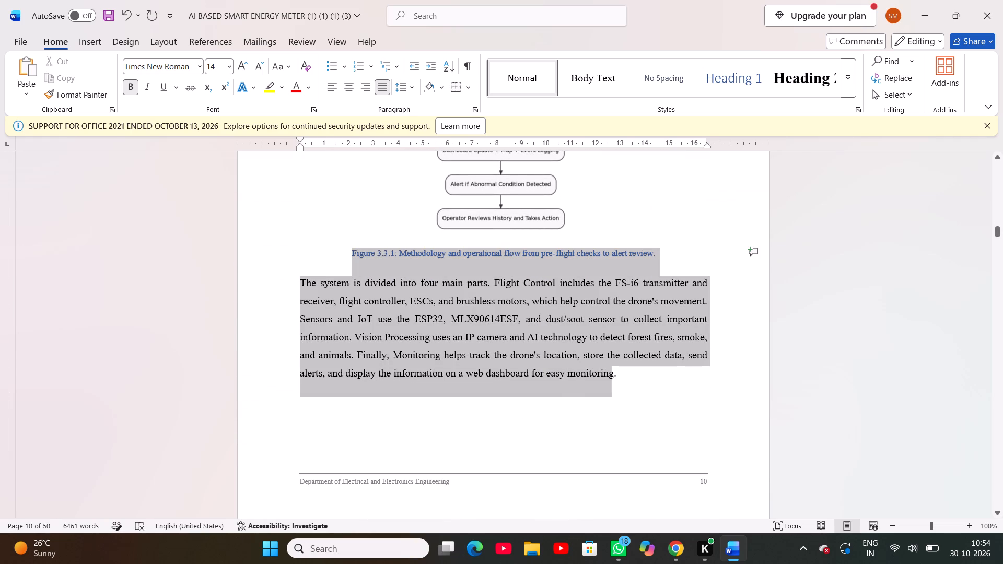
left_click_drag(591, 378, 618, 380)
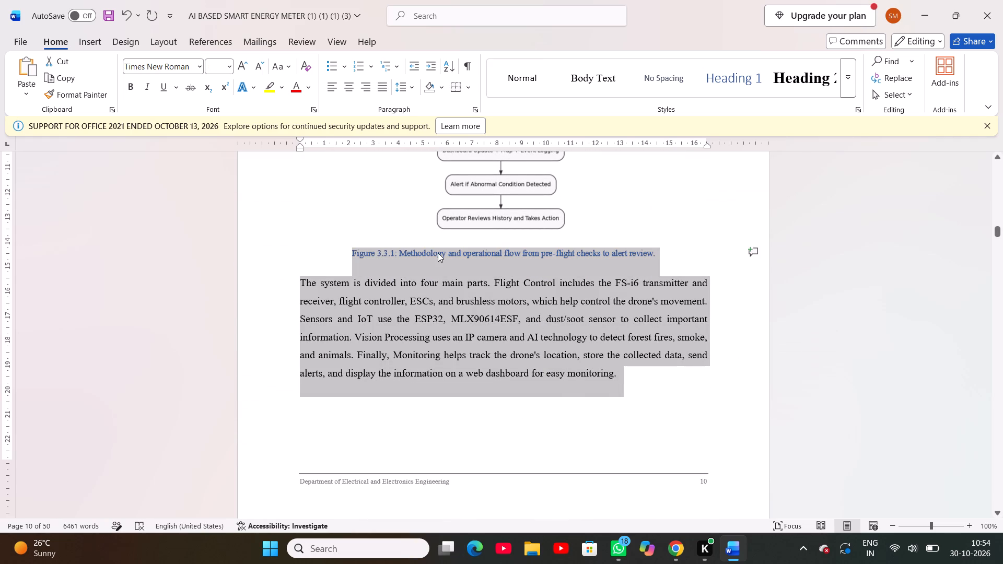
left_click(199, 68)
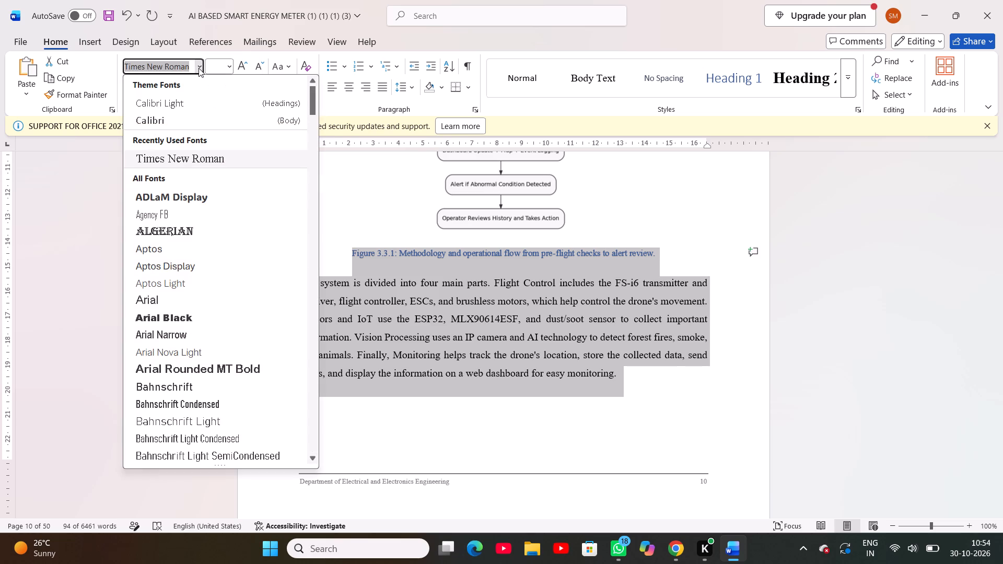
left_click(214, 157)
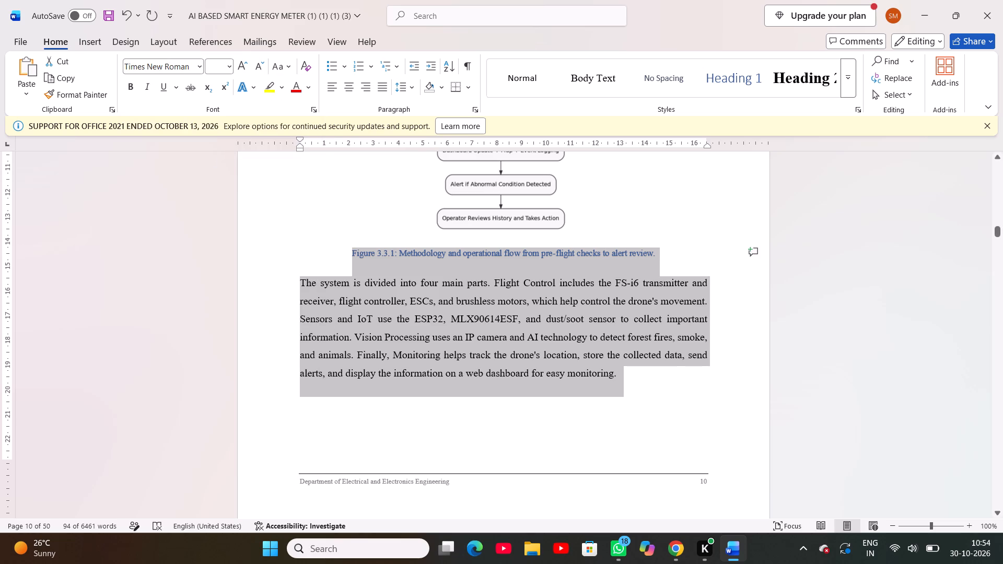
left_click(404, 429)
Apply Times New Roman to all body text on page 11, from the 3.4 Fire And Smoke Detection heading to the closing "Overall" paragraph.
scroll(404, 429, "down", 3)
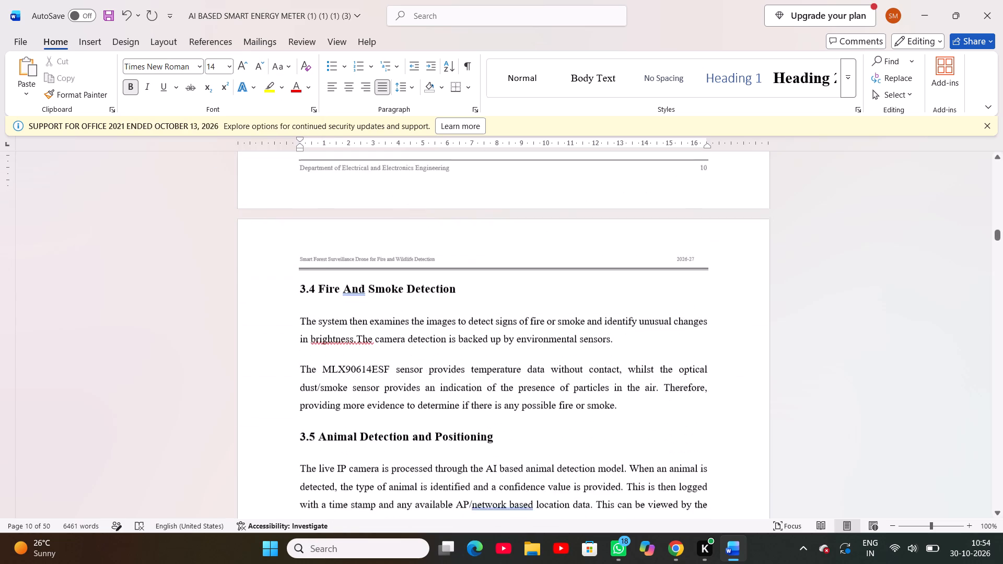
scroll(404, 429, "down", 1)
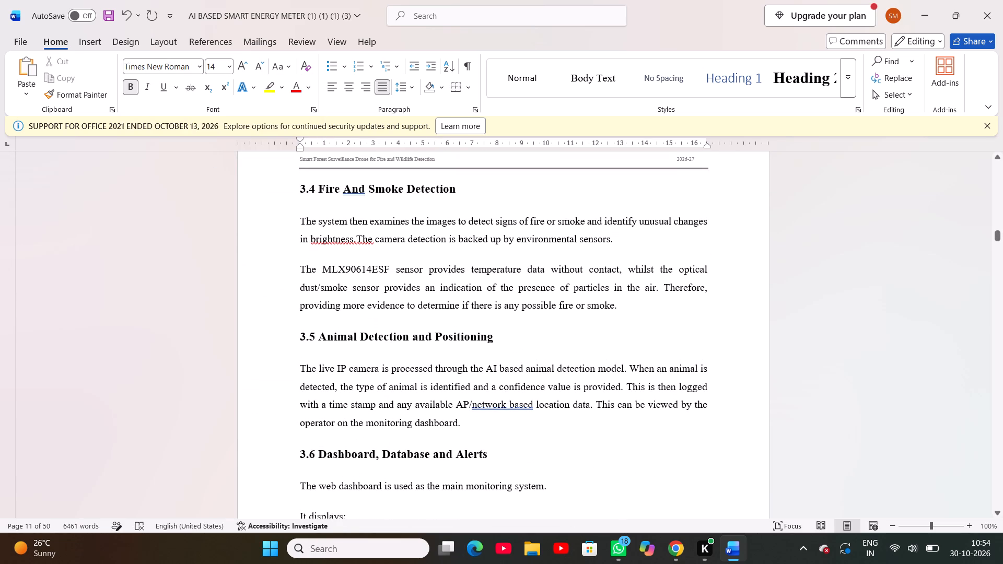
left_click_drag(299, 190, 493, 533)
scroll(479, 509, "up", 1)
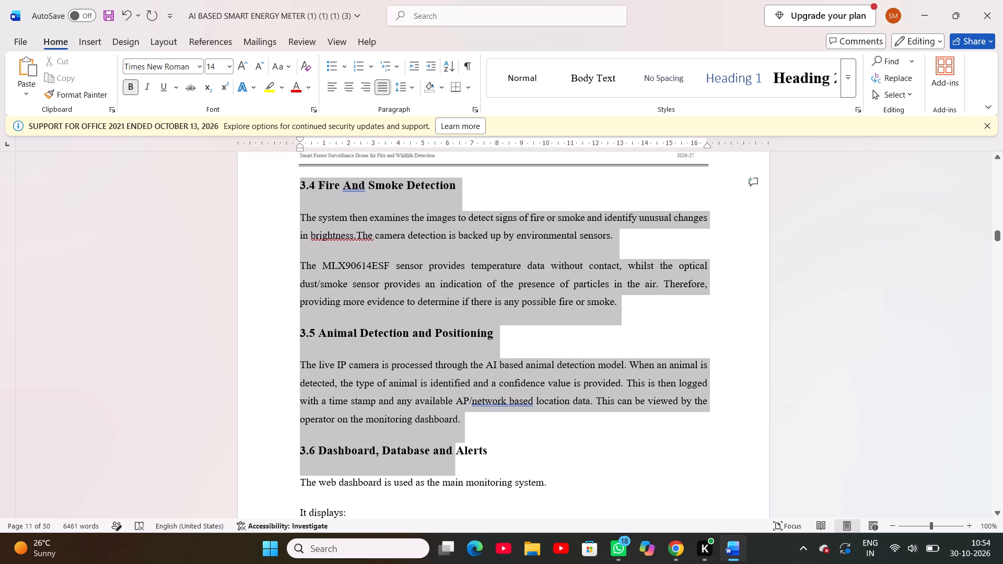
scroll(493, 533, "up", 1)
left_click_drag(493, 533, 533, 558)
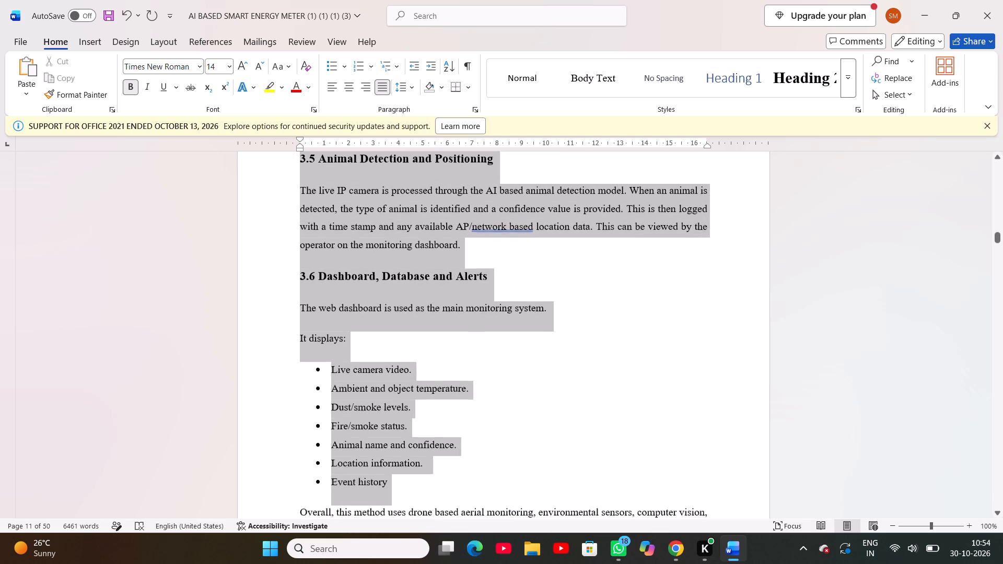
left_click_drag(533, 558, 667, 233)
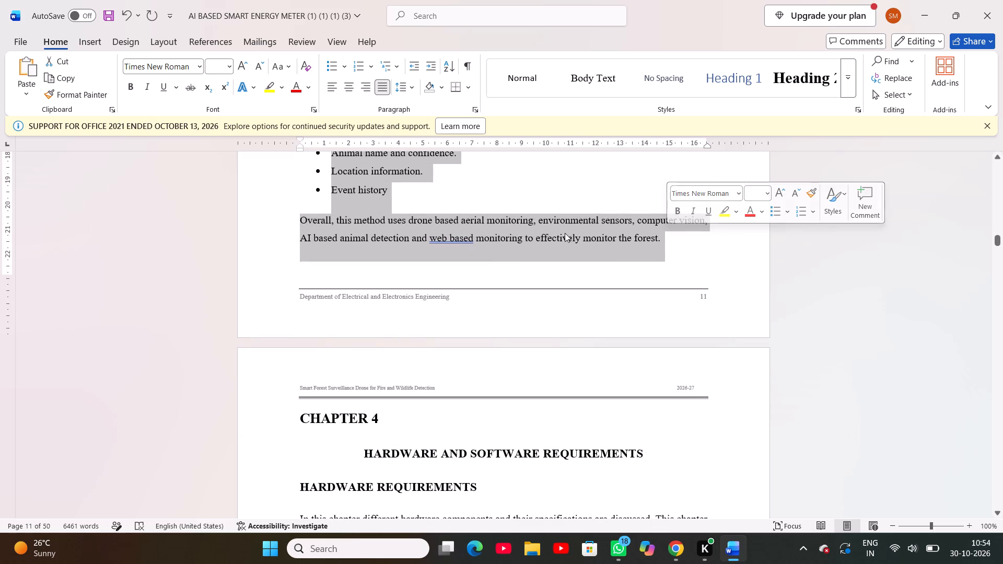
left_click(200, 70)
left_click(223, 155)
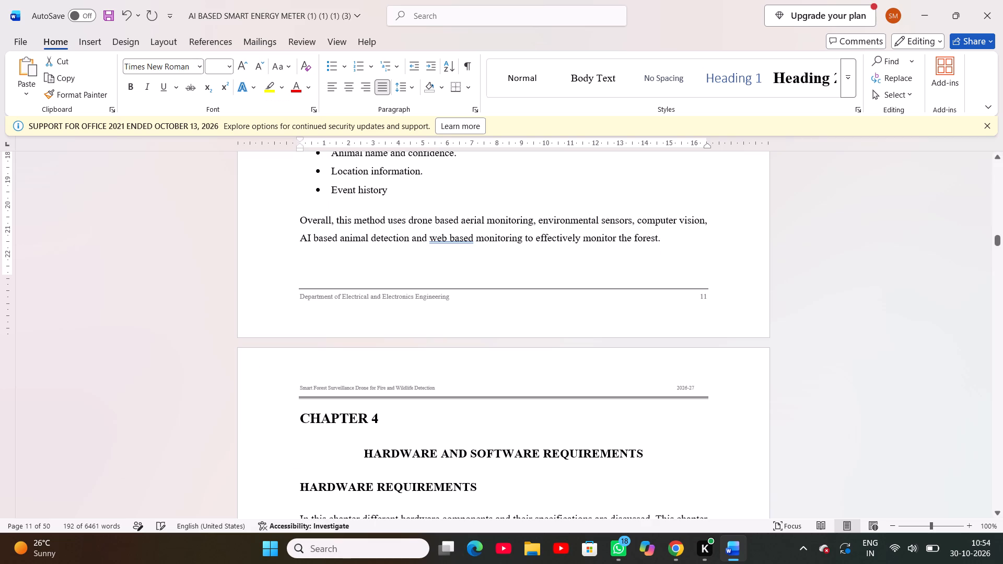
left_click(425, 199)
Apply Times New Roman to the upper text on page 12, from the "CHAPTER 4" heading to the 4.1 Drone flight system heading.
scroll(425, 199, "down", 1)
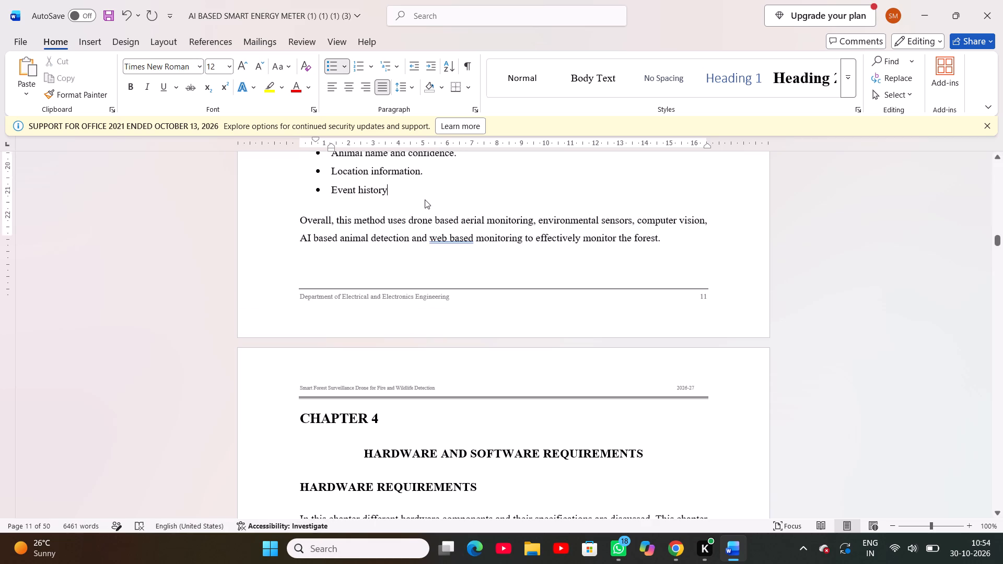
scroll(425, 199, "down", 1)
left_click_drag(300, 265, 386, 365)
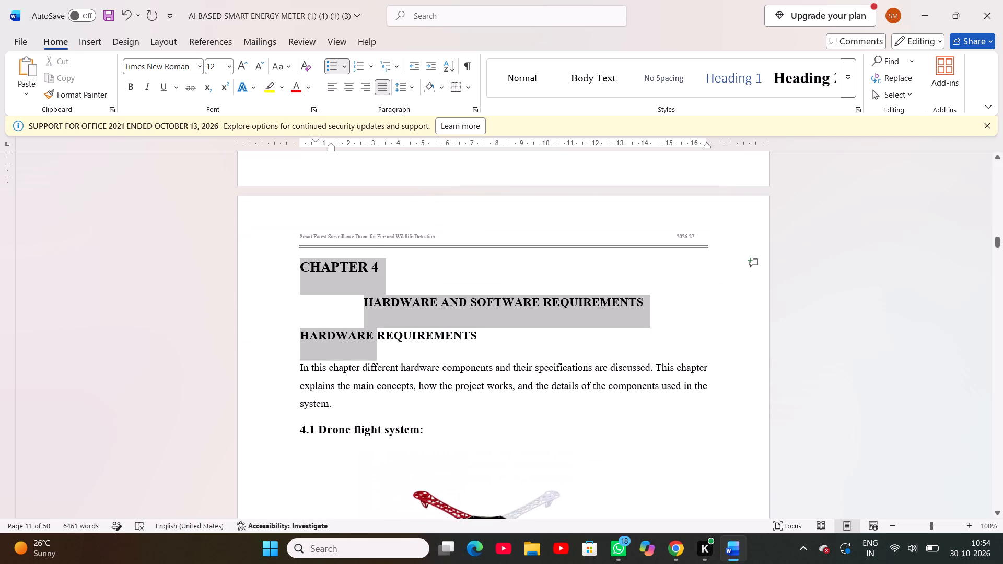
left_click_drag(386, 365, 438, 424)
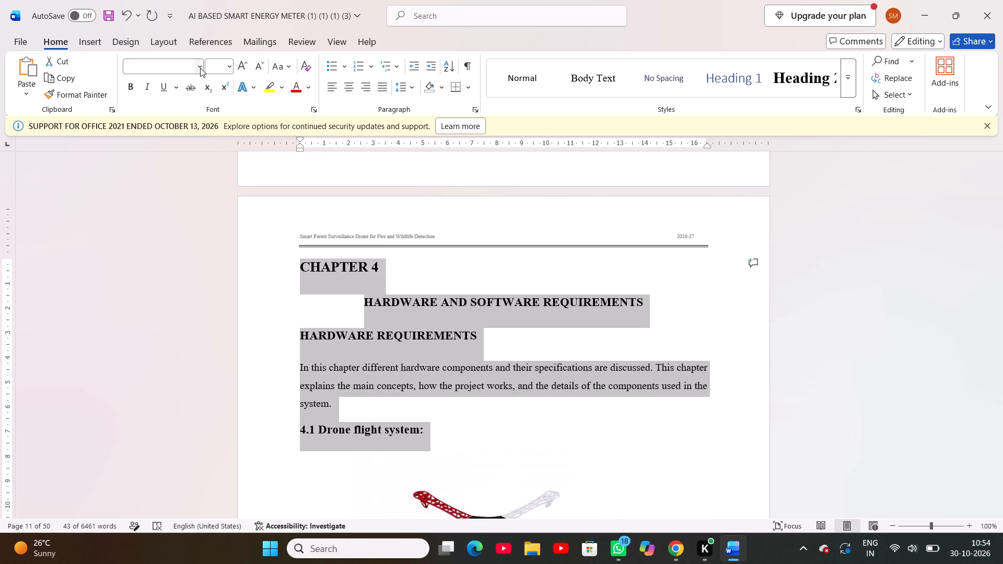
left_click(200, 68)
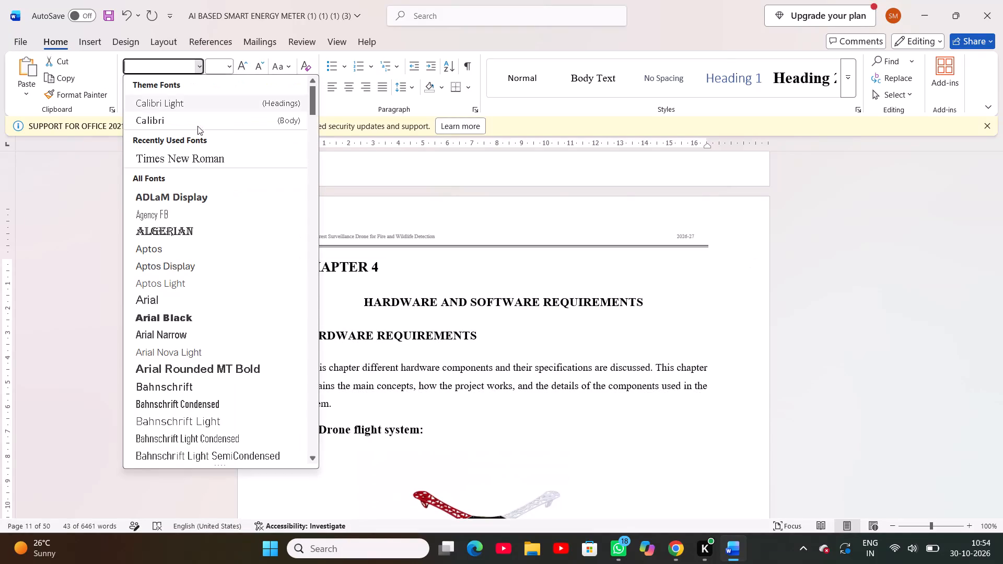
left_click(201, 153)
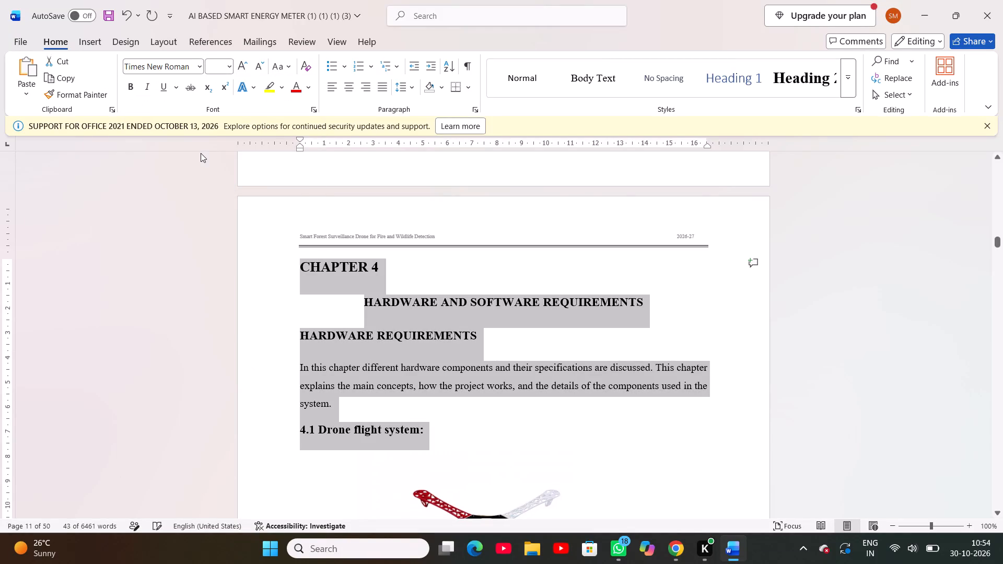
left_click(476, 424)
Apply Times New Roman to the Drone flight system paragraph and the Supports bullet list below Fig 4.1.1 on page 12.
scroll(476, 424, "down", 1)
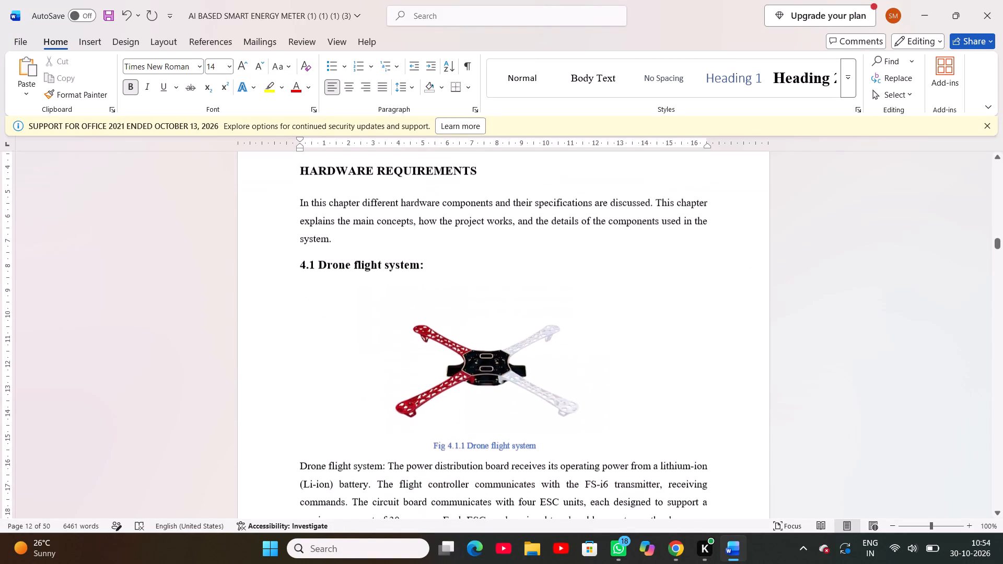
scroll(476, 424, "down", 1)
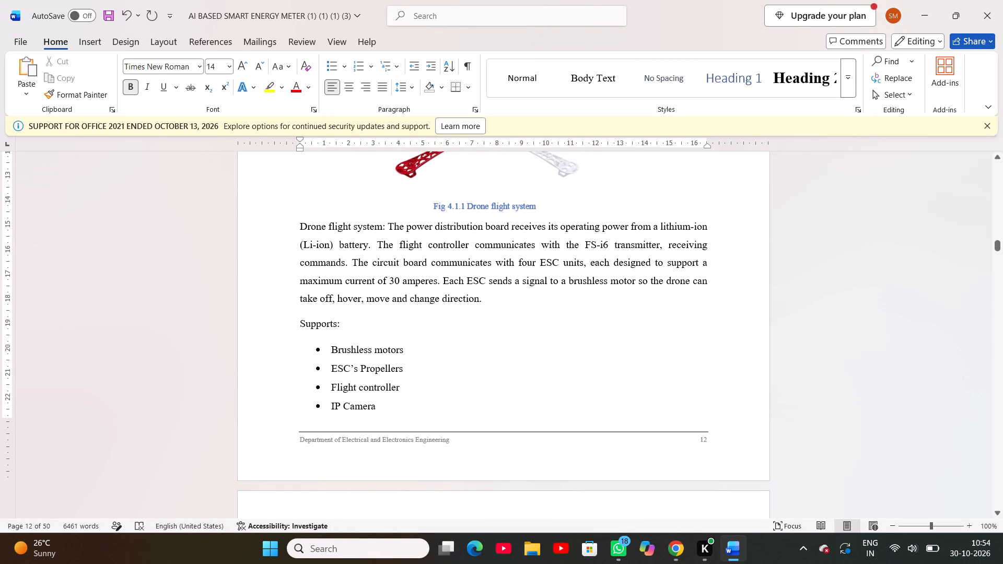
left_click_drag(301, 227, 409, 409)
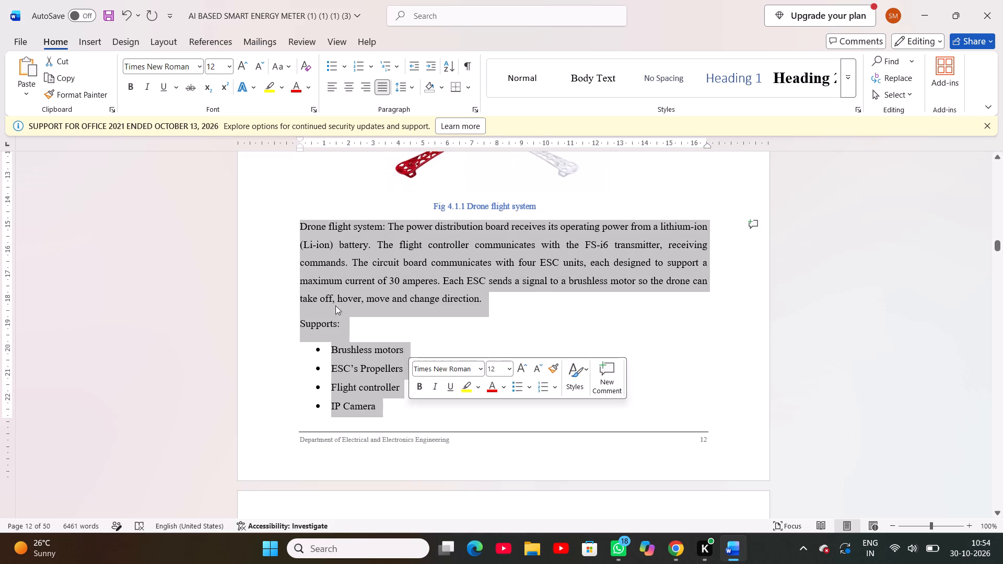
left_click(199, 69)
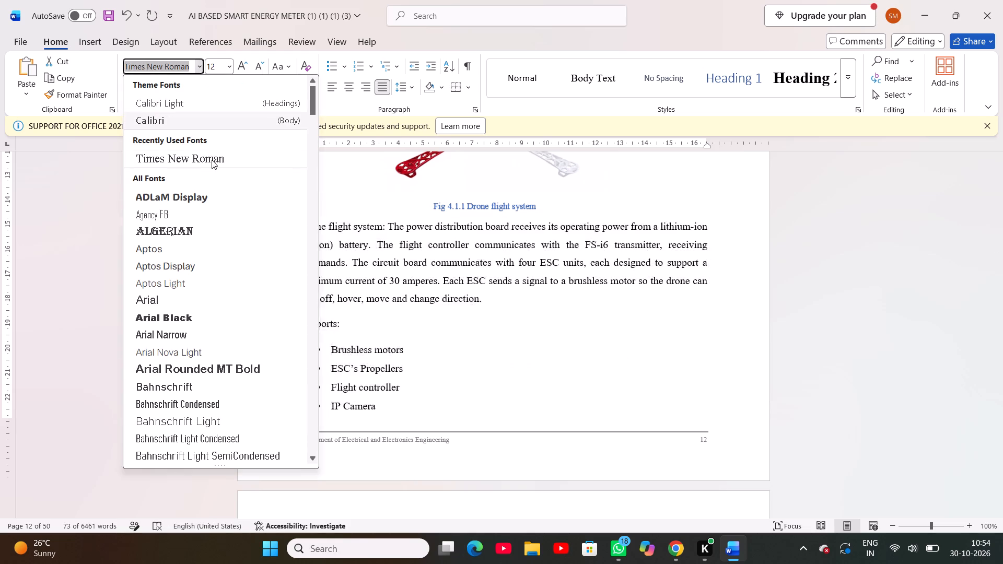
left_click(214, 165)
left_click(479, 374)
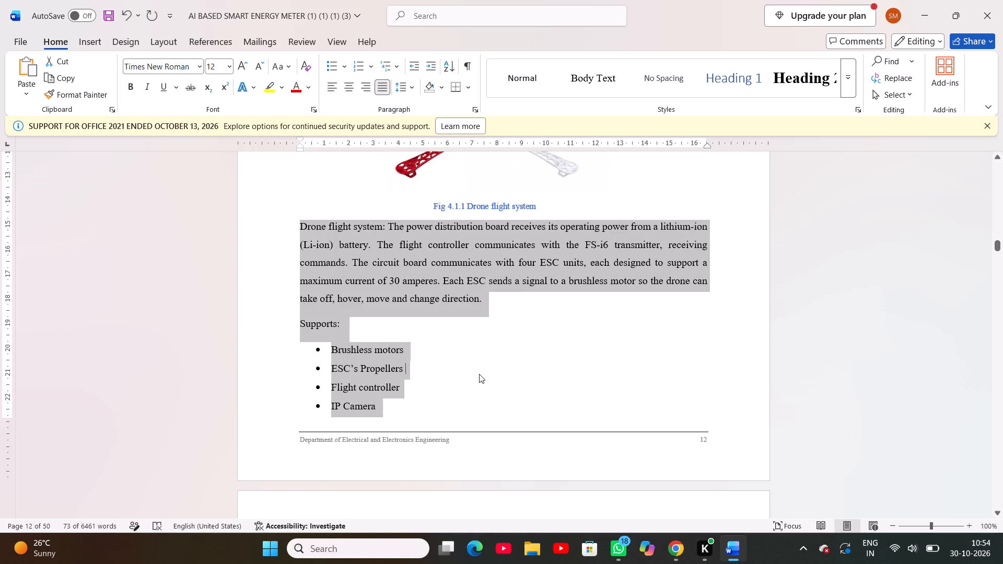
Check the font of the body text below the FS-i6 Transmitter and FS-i6 Receiver figures on pages 13 and 14.
scroll(479, 374, "down", 4)
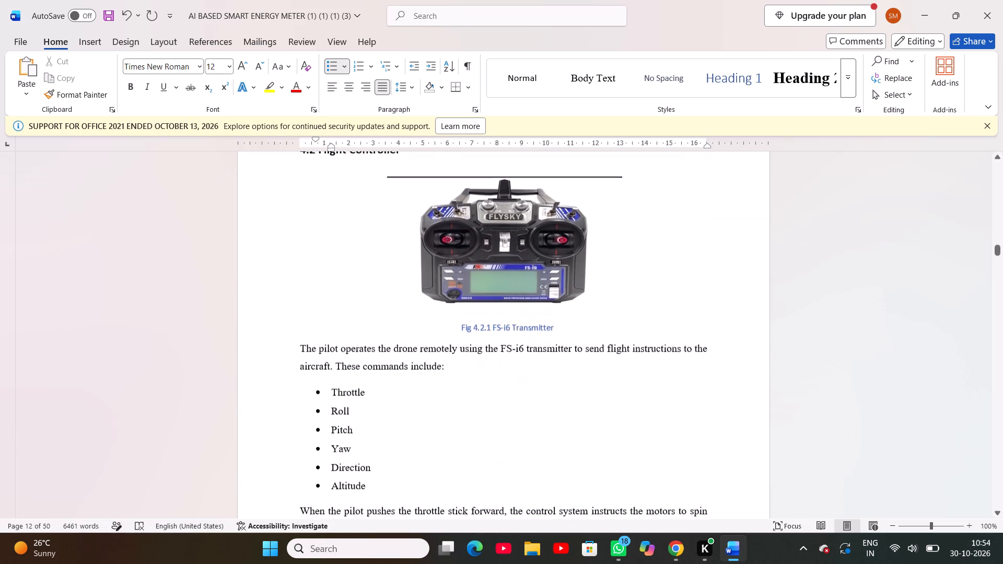
scroll(479, 374, "down", 2)
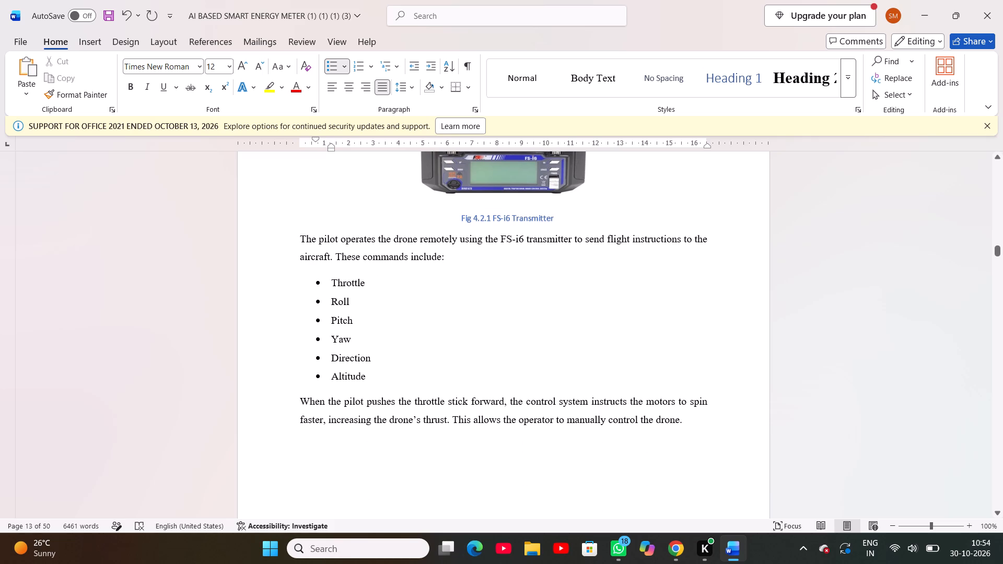
left_click_drag(303, 240, 645, 419)
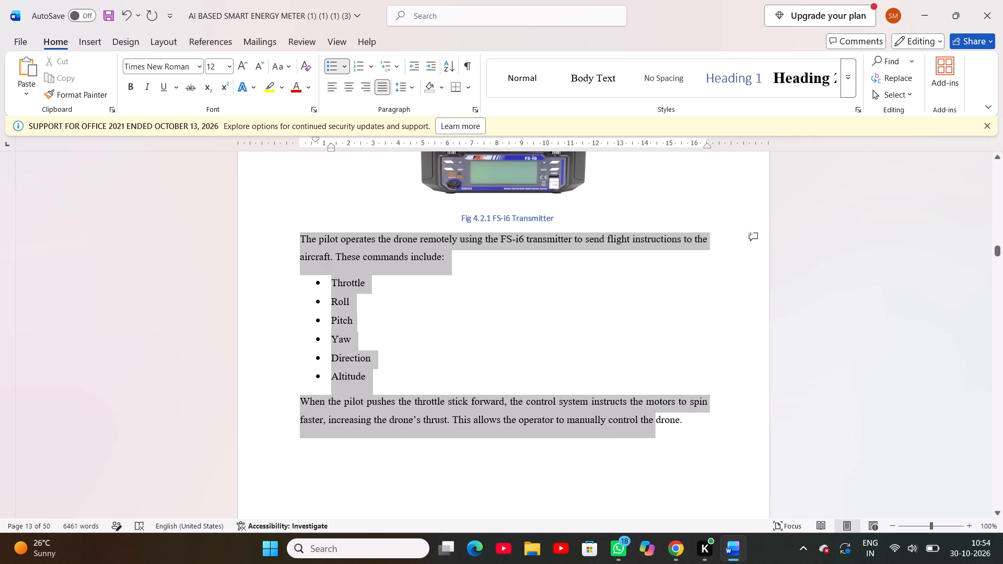
left_click_drag(645, 419, 520, 339)
left_click(523, 462)
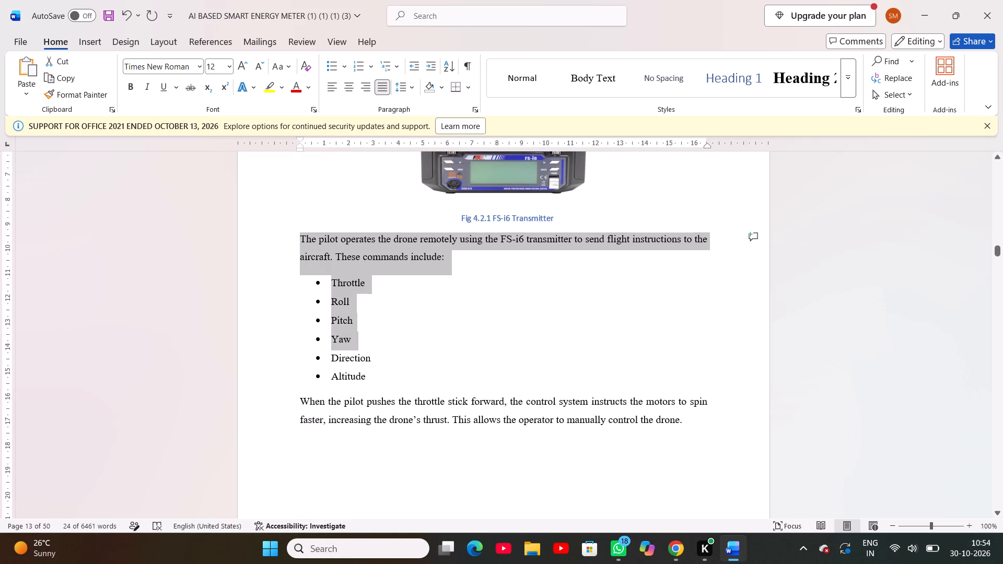
scroll(523, 462, "down", 4)
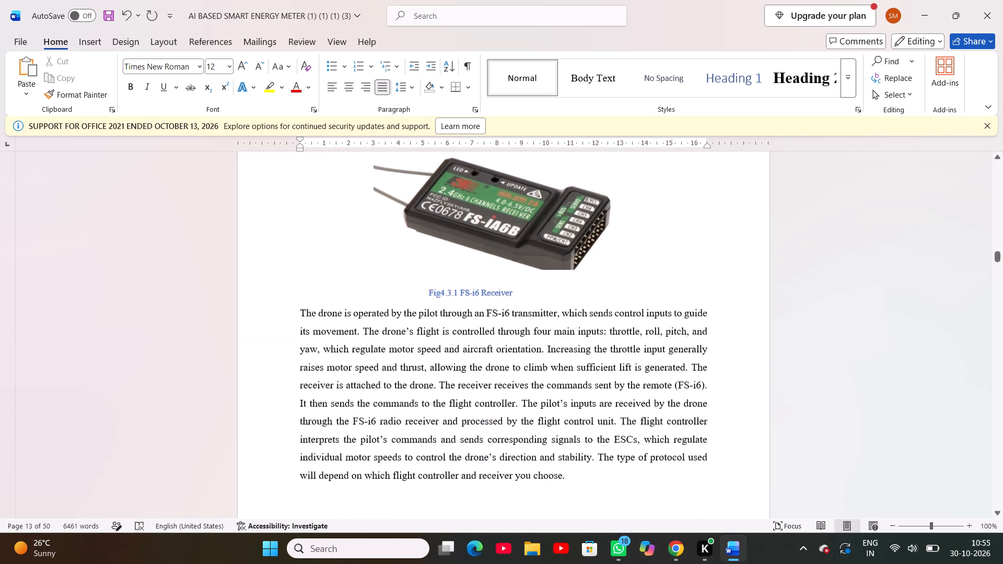
scroll(523, 462, "down", 1)
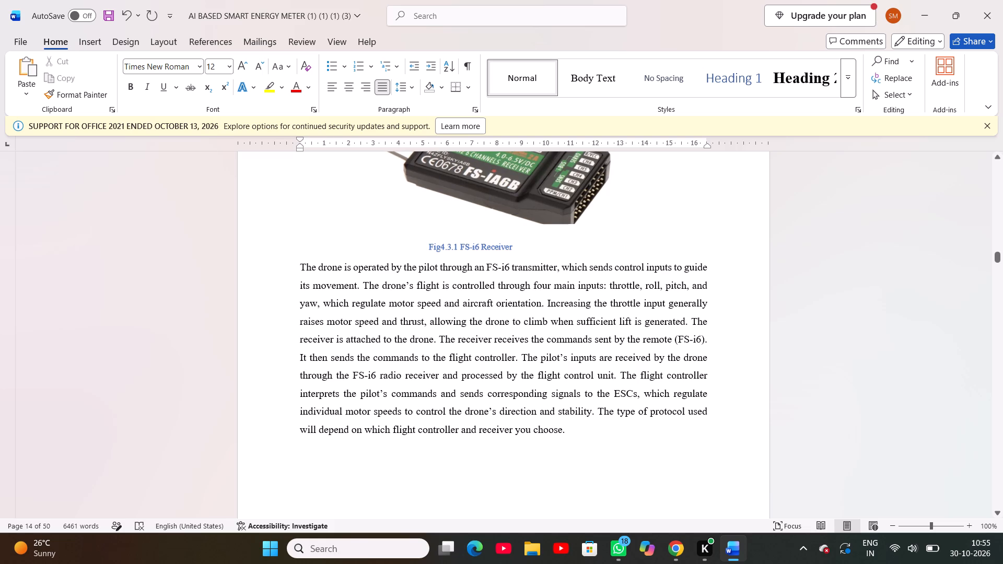
left_click_drag(298, 262, 557, 426)
left_click(520, 478)
Check the font of the body text and bullet lists below the Flight Controller and Brushless Motors figures on pages 15 and 16.
scroll(520, 478, "down", 2)
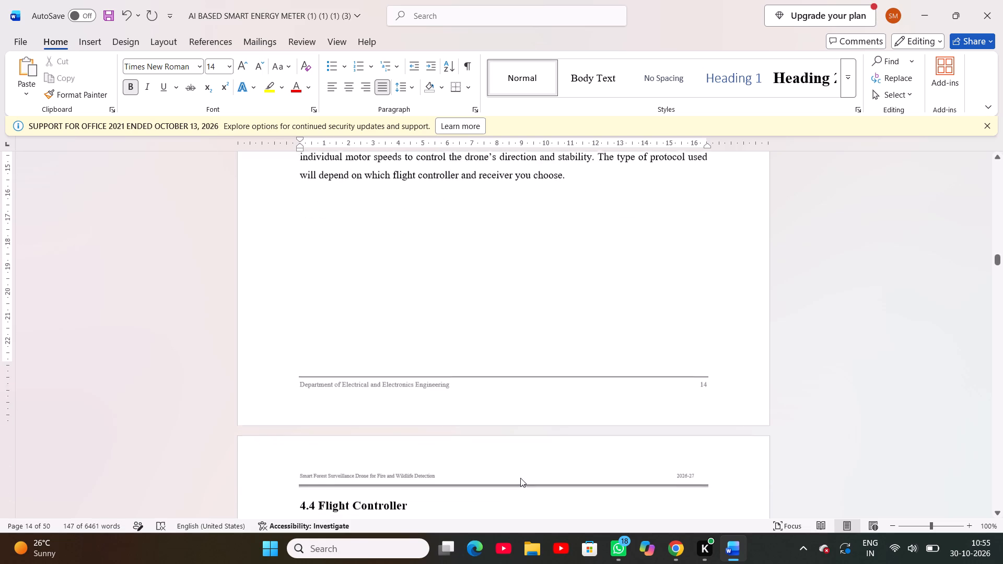
scroll(520, 478, "down", 3)
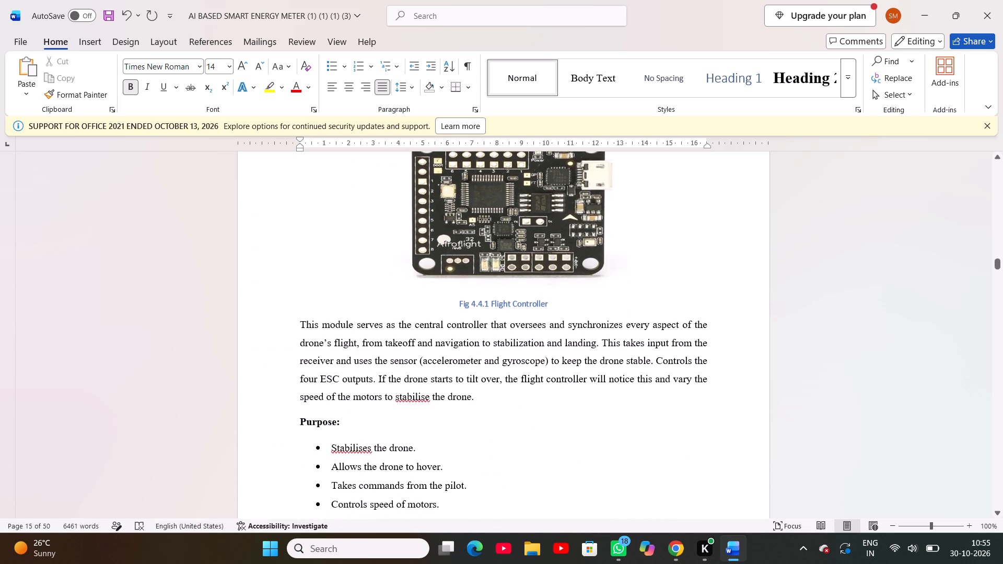
left_click(410, 384)
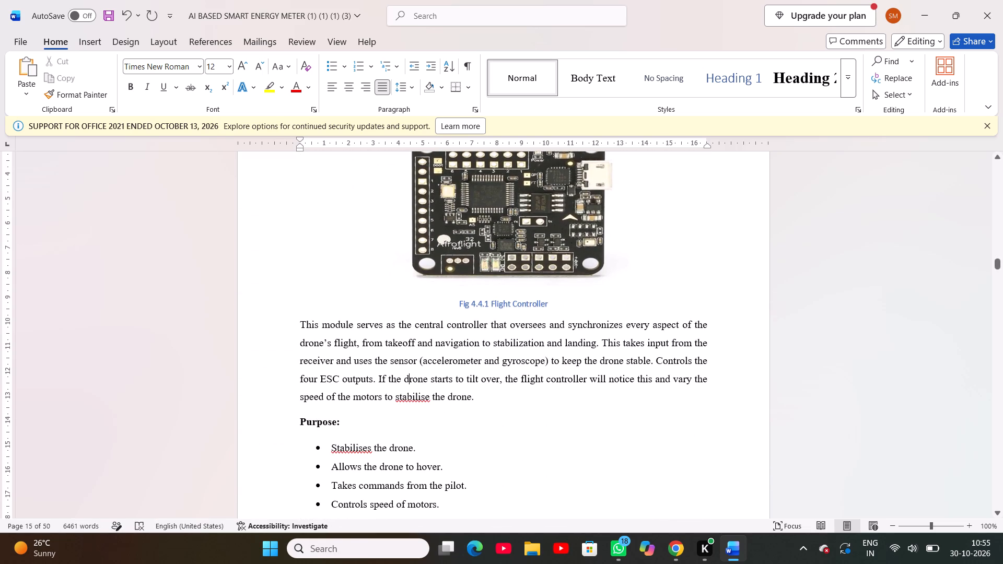
left_click_drag(303, 321, 497, 535)
scroll(469, 492, "up", 1)
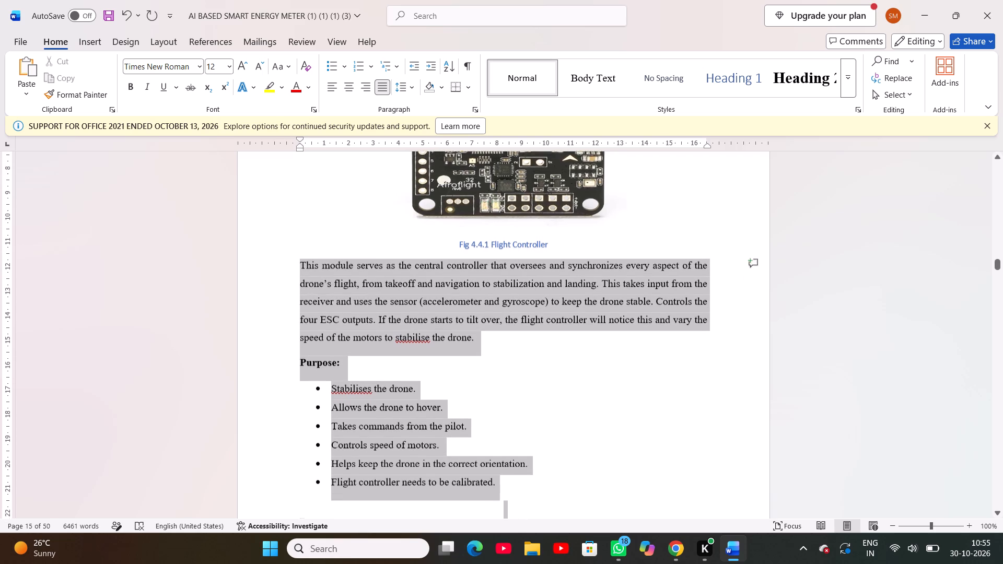
left_click_drag(497, 535, 523, 420)
left_click(547, 313)
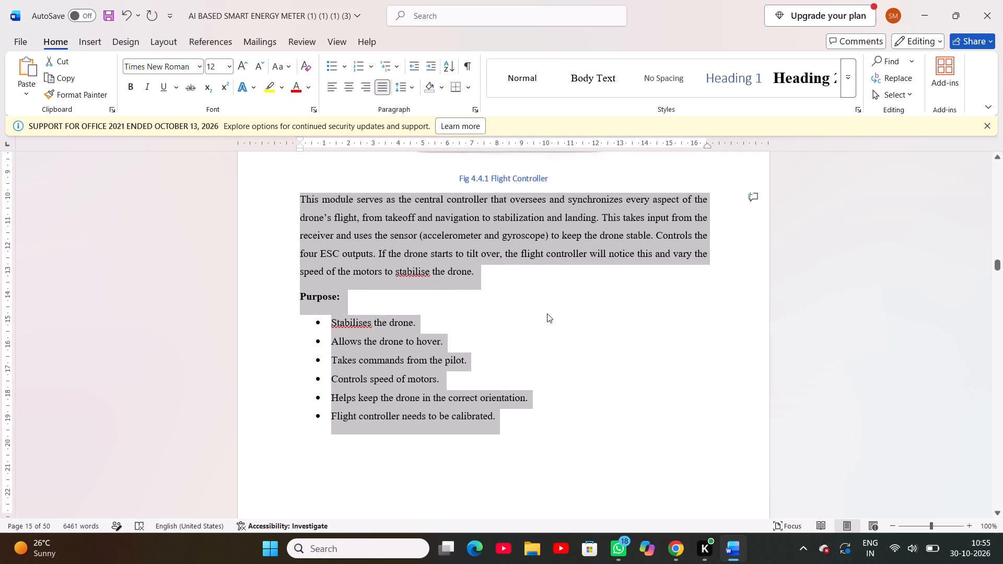
scroll(547, 313, "down", 5)
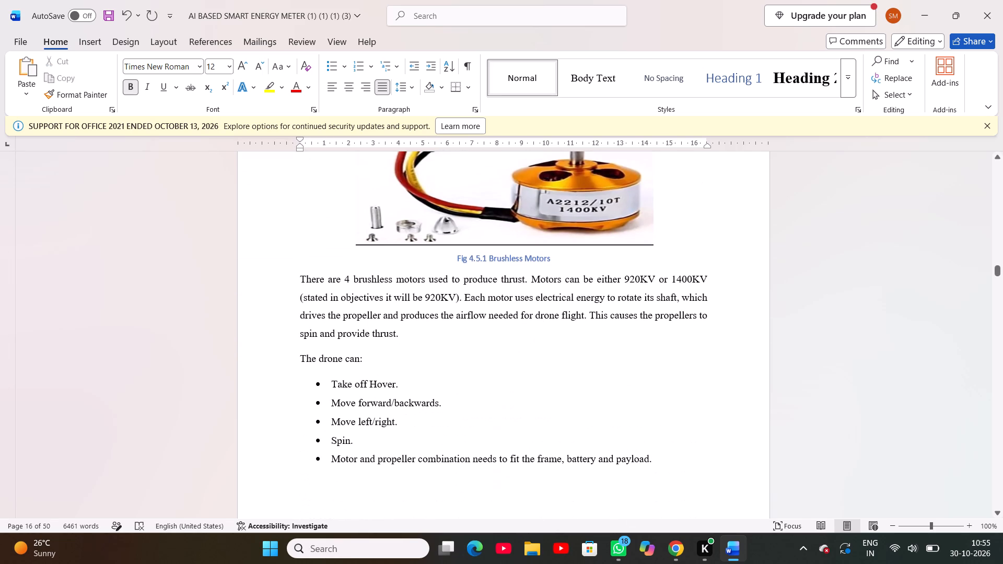
left_click_drag(301, 281, 668, 460)
left_click(559, 402)
Apply Times New Roman to the ESC description and the Purpose paragraph below Fig 4.6.1 on page 17.
scroll(559, 402, "down", 2)
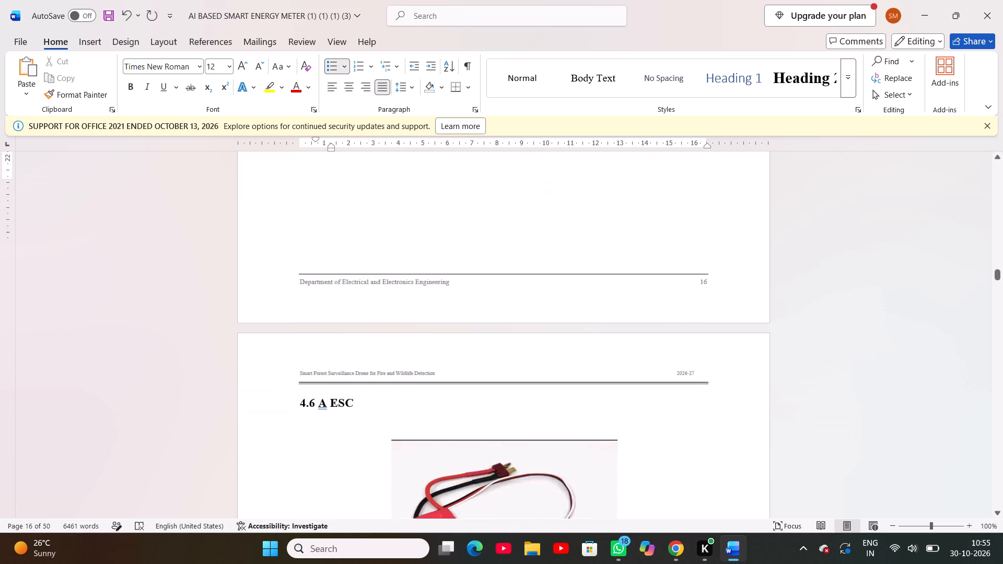
scroll(559, 402, "down", 3)
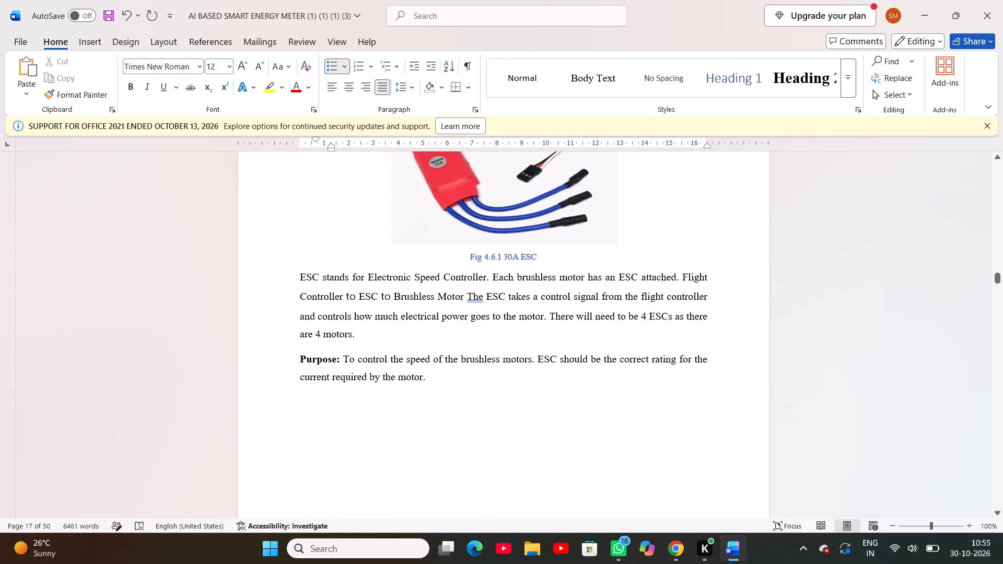
left_click_drag(300, 274, 441, 378)
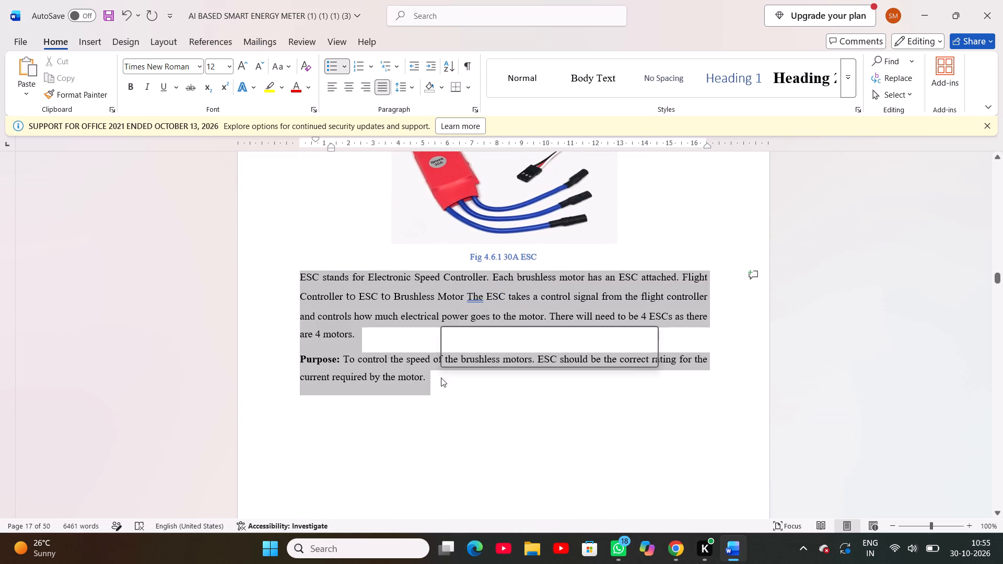
left_click(201, 67)
left_click(214, 154)
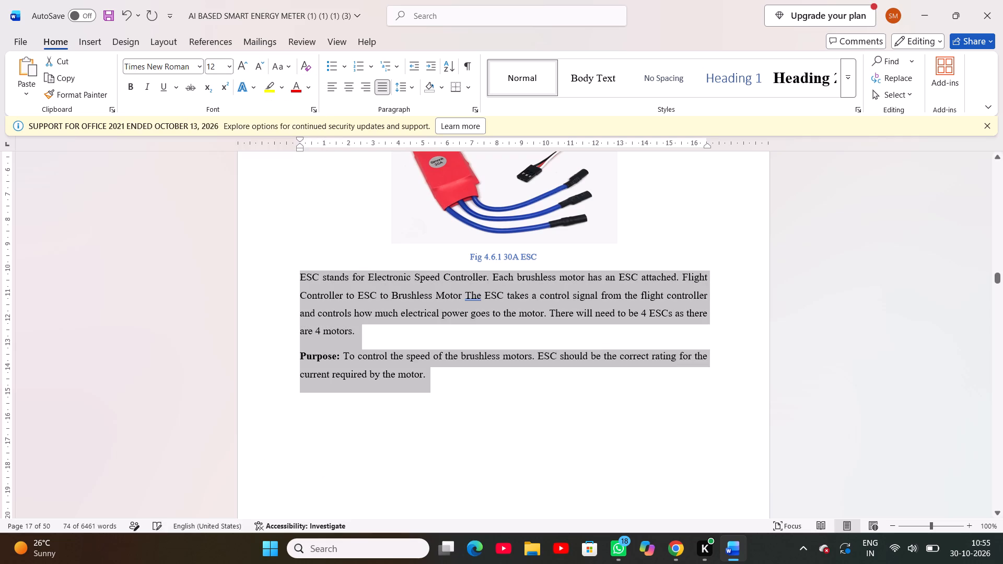
left_click(390, 418)
Insert a blank line before the 4.7 Propellers heading at the end of page 17 to push it towards its figure.
scroll(390, 418, "down", 2)
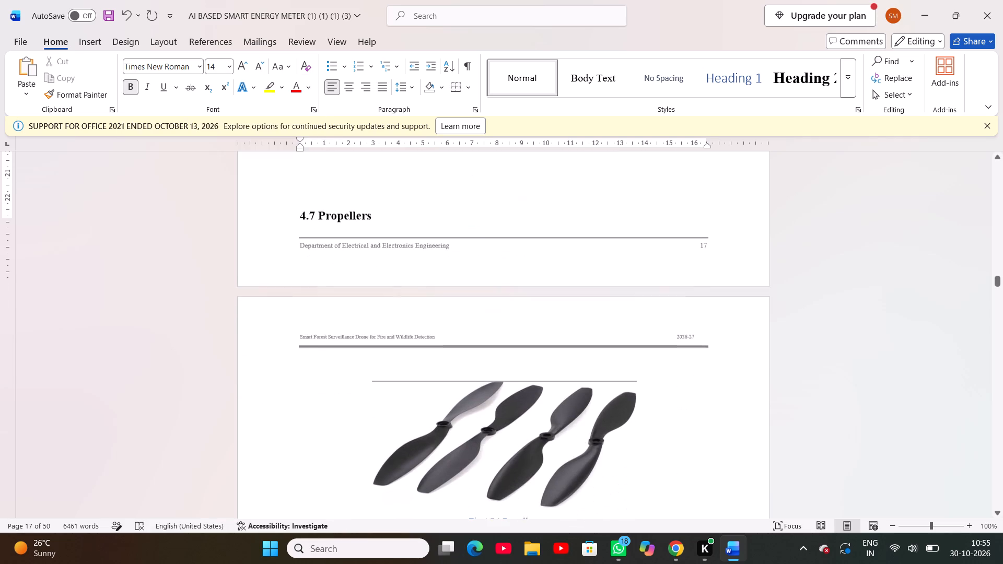
left_click(294, 215)
key("Return")
Check the font of the body text below the Propellers and Li-ion Battery figures on pages 18 and 19.
scroll(294, 215, "down", 2)
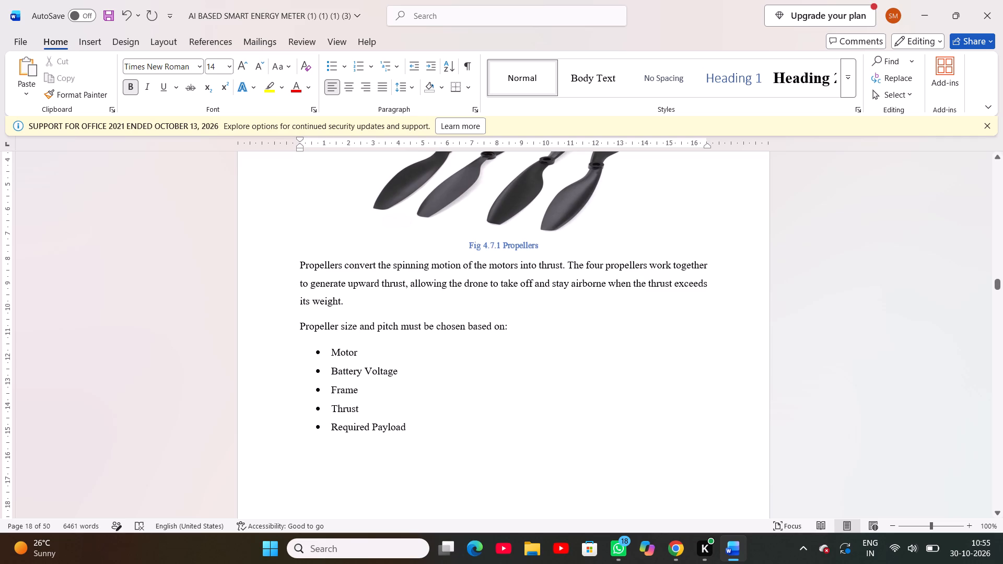
left_click_drag(295, 265, 426, 420)
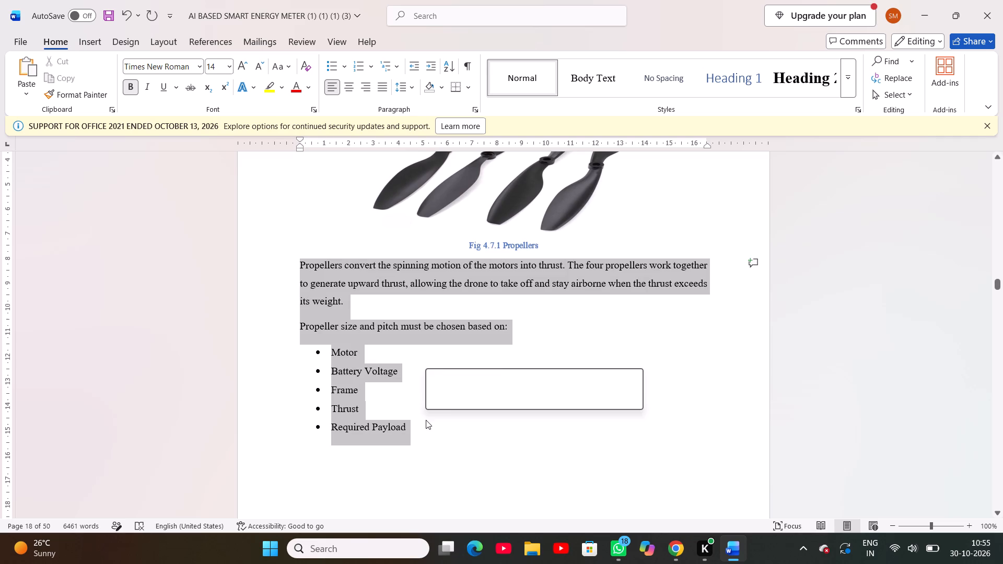
left_click(444, 451)
scroll(444, 451, "down", 3)
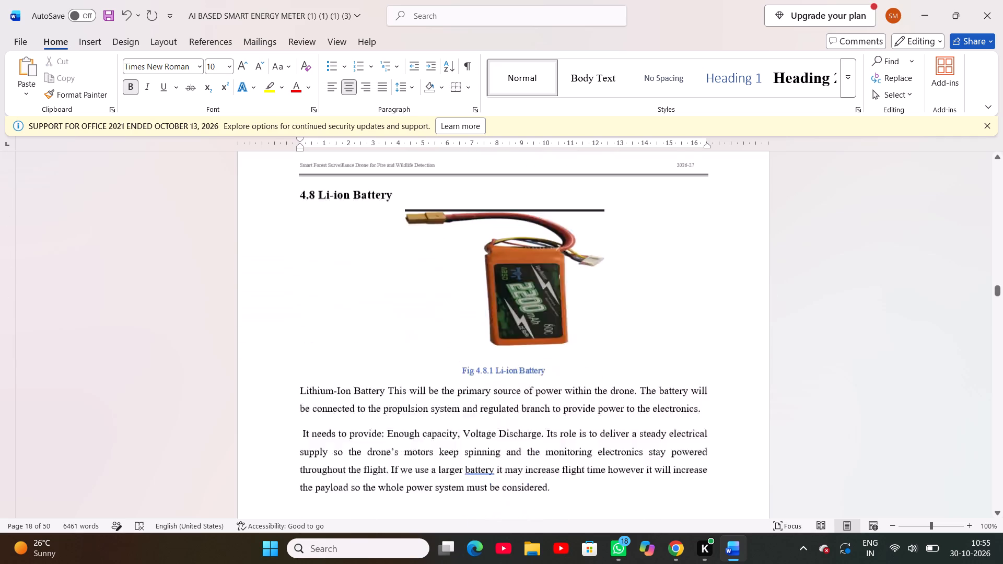
scroll(444, 451, "down", 1)
left_click_drag(296, 252, 496, 390)
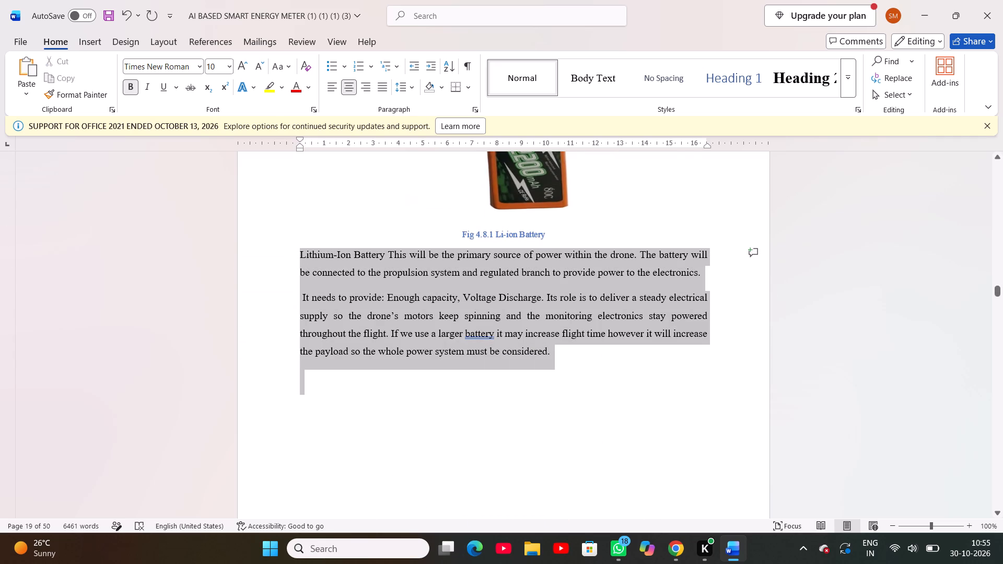
left_click_drag(496, 390, 535, 397)
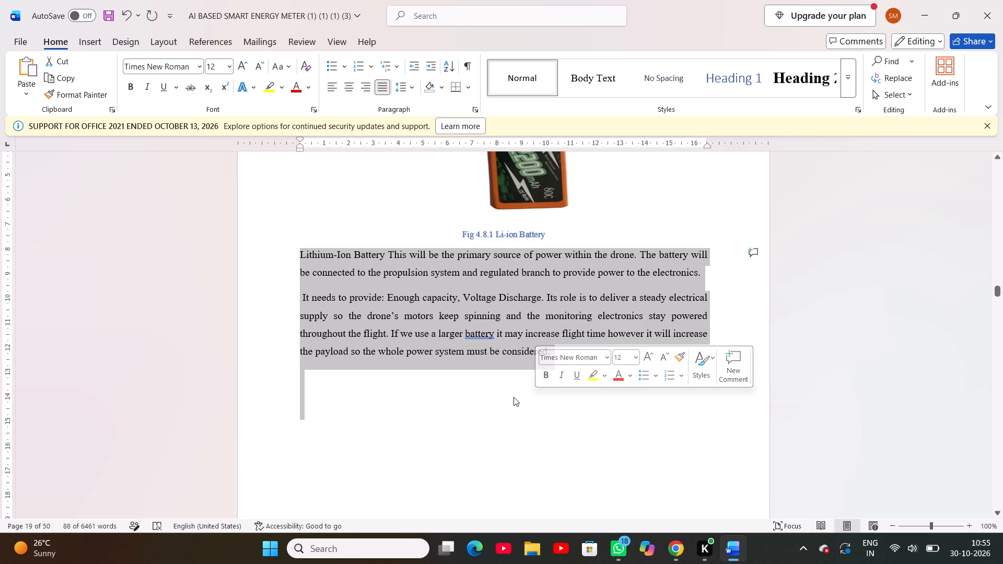
left_click(514, 397)
Check the font of the body text and lists below the Power Distribution Board and IP Camera figures on pages 20 and 21.
scroll(514, 397, "down", 3)
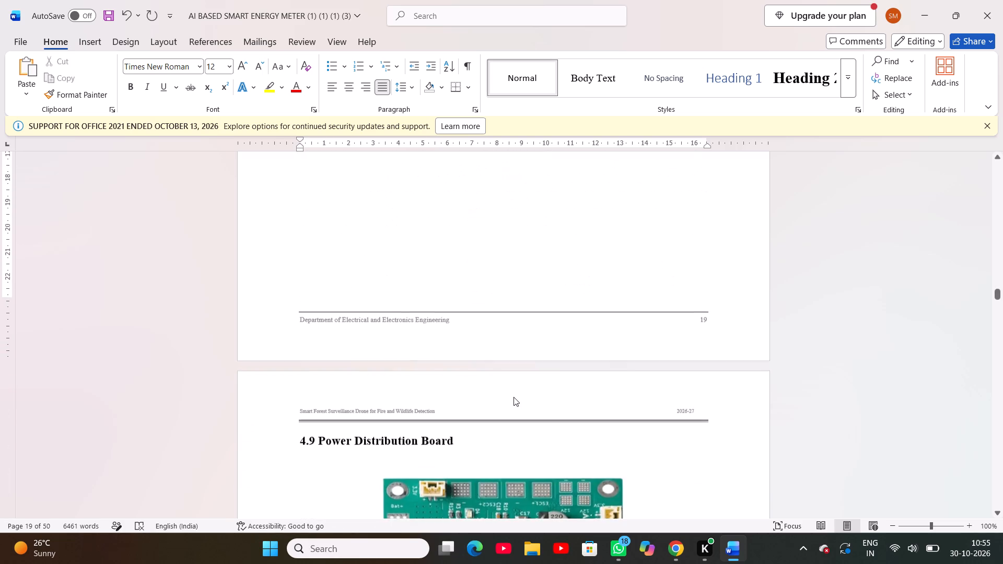
scroll(514, 397, "down", 3)
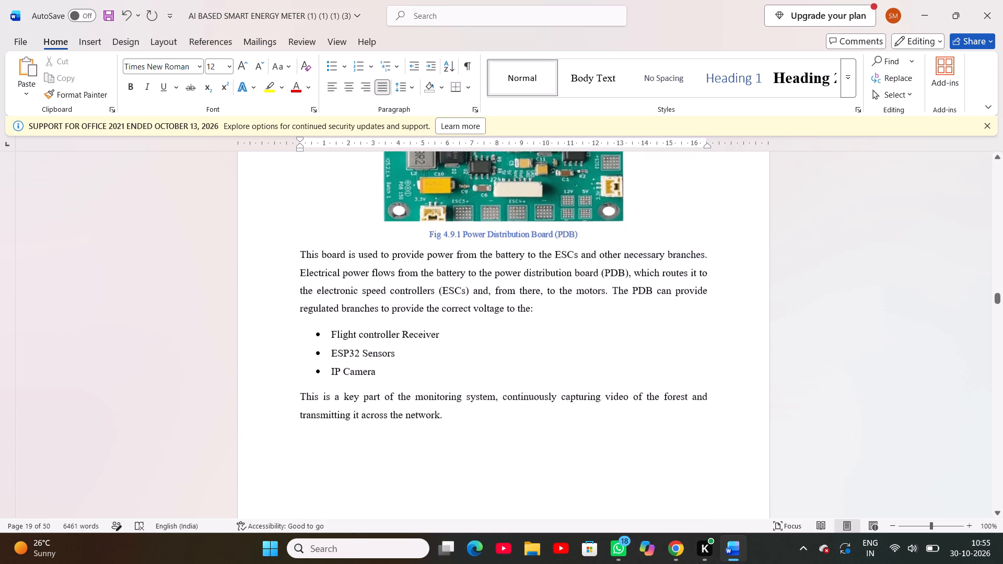
scroll(514, 397, "down", 1)
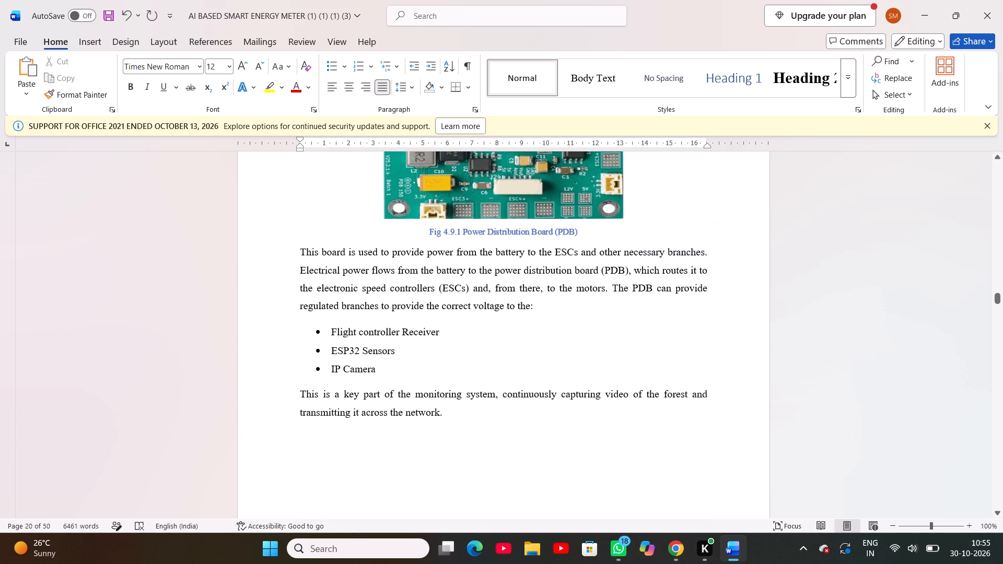
left_click_drag(300, 247, 456, 414)
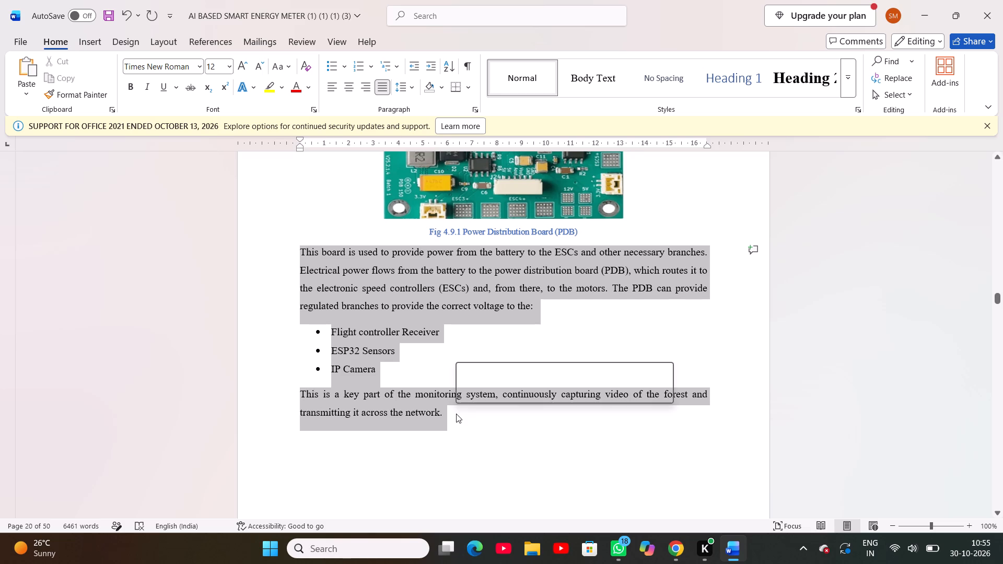
left_click(437, 477)
scroll(437, 477, "down", 1)
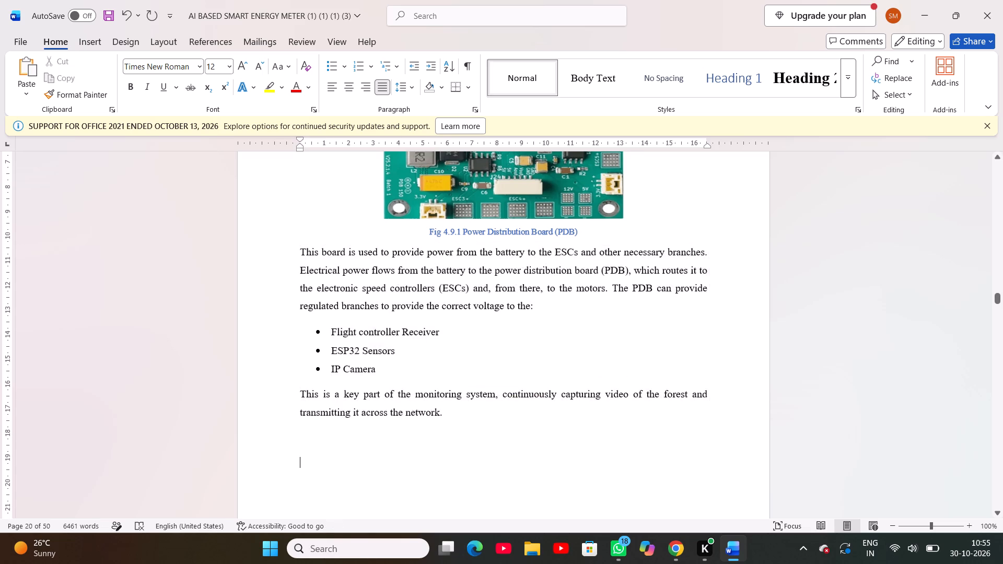
scroll(437, 477, "down", 2)
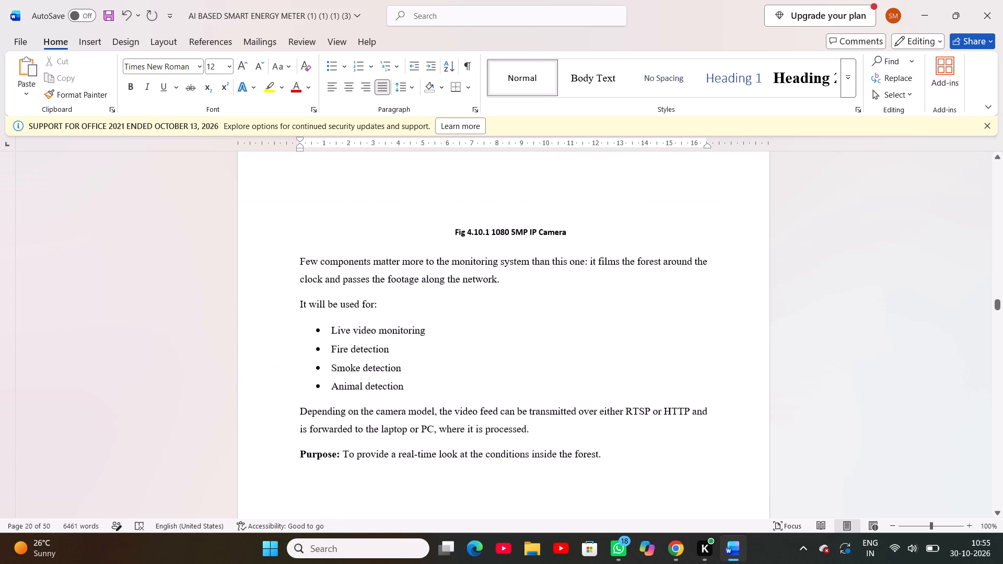
scroll(437, 477, "down", 1)
left_click_drag(302, 252, 618, 445)
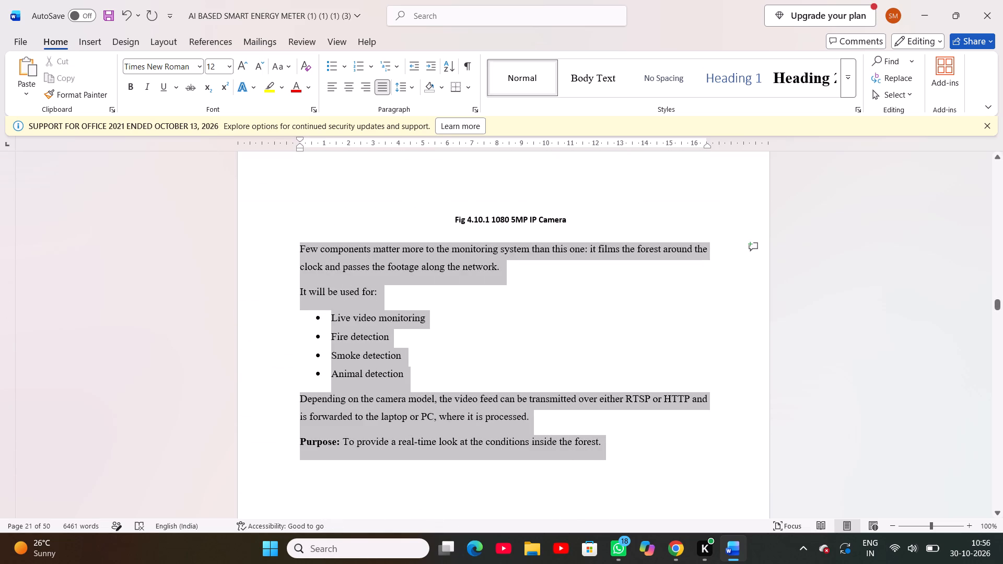
left_click_drag(618, 445, 643, 447)
left_click(596, 500)
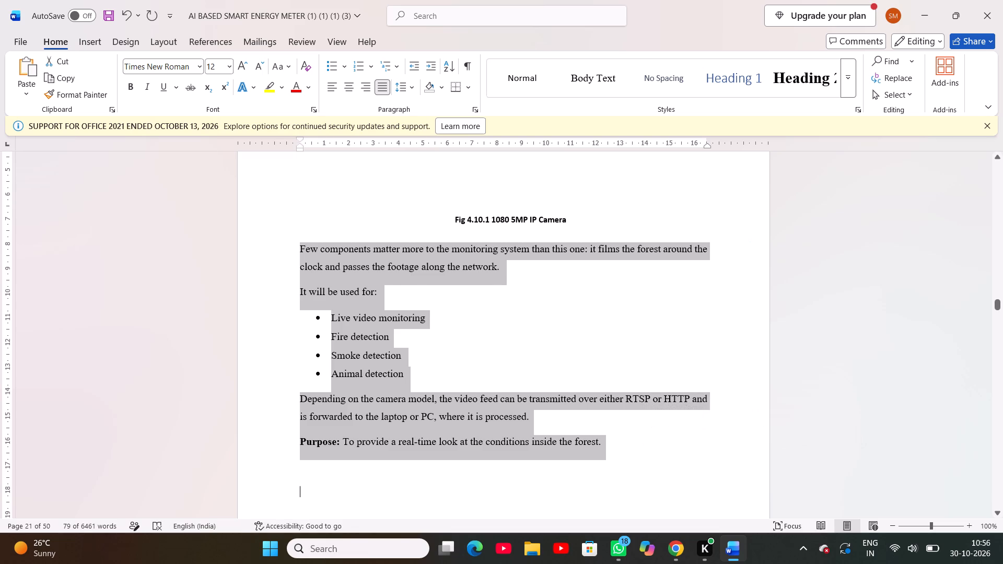
Check the font of the body text and lists below the ESP32 and MLX90614ESF Temperature Sensor figures on pages 22 and 23.
scroll(596, 500, "down", 4)
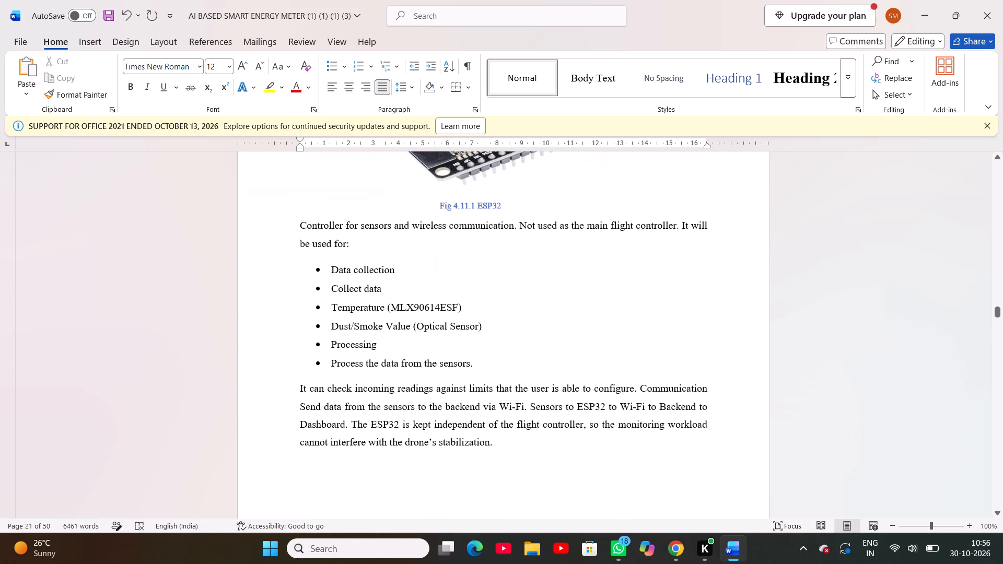
left_click_drag(301, 228, 305, 230)
left_click_drag(305, 230, 495, 444)
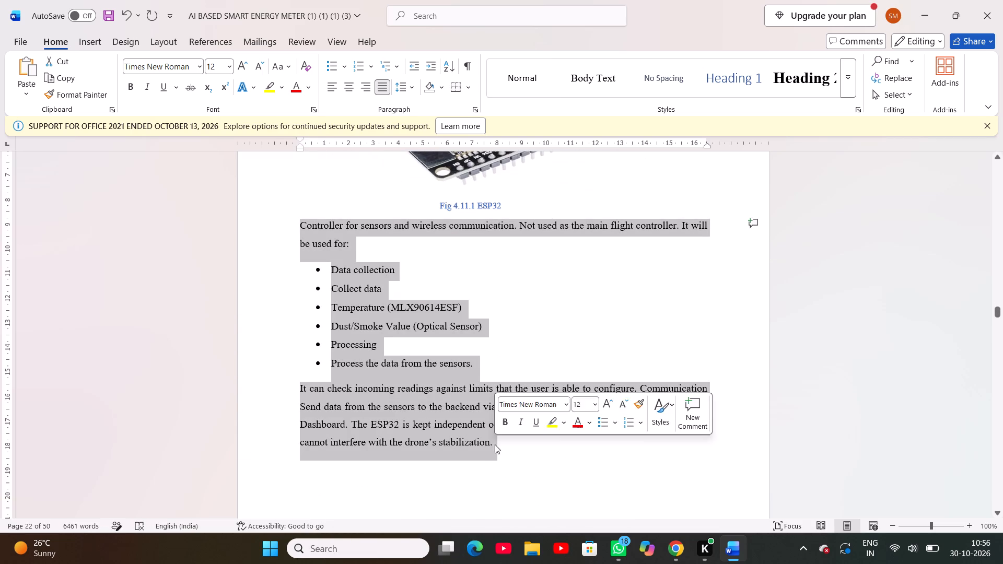
left_click(484, 481)
scroll(484, 481, "down", 2)
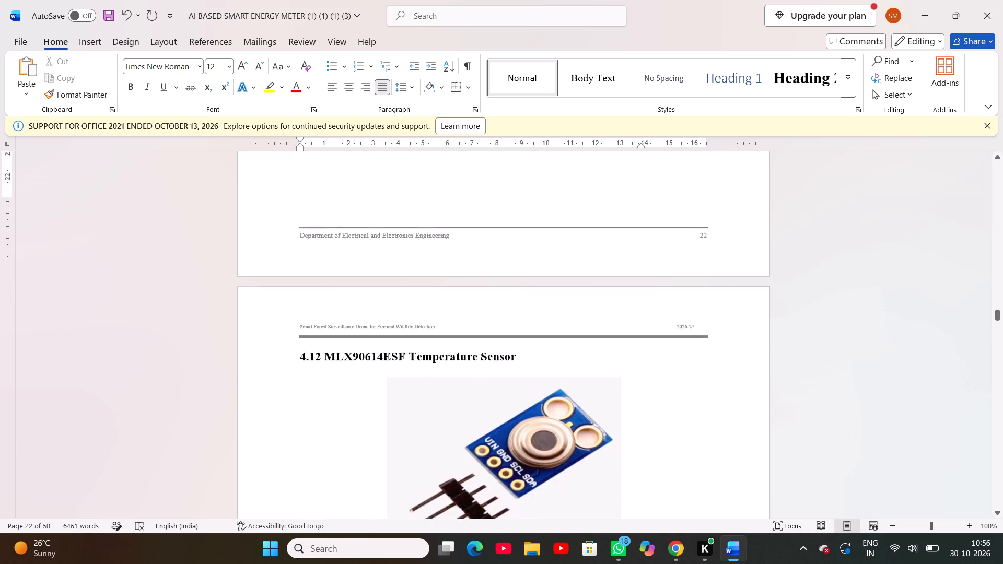
scroll(484, 481, "down", 3)
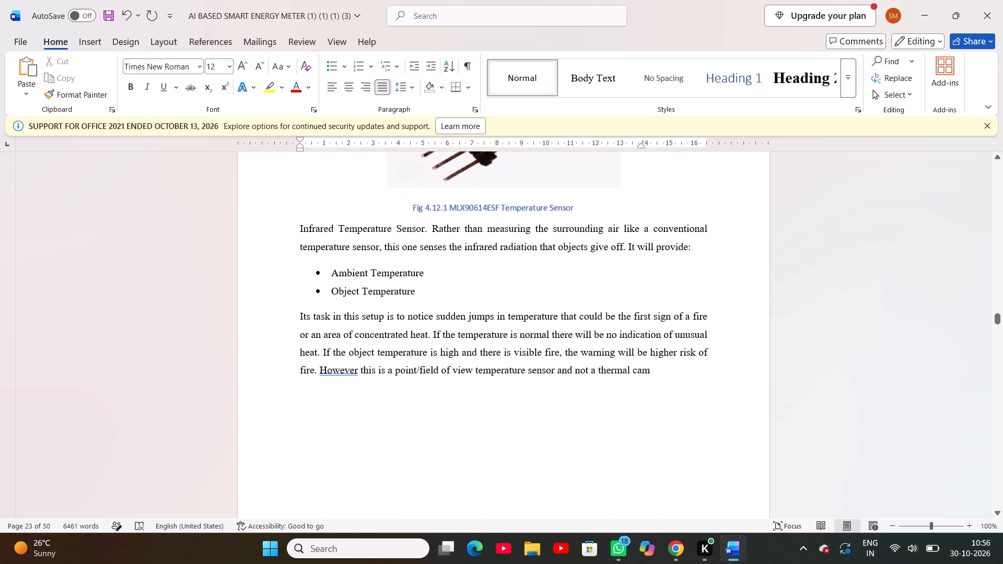
left_click_drag(298, 228, 533, 383)
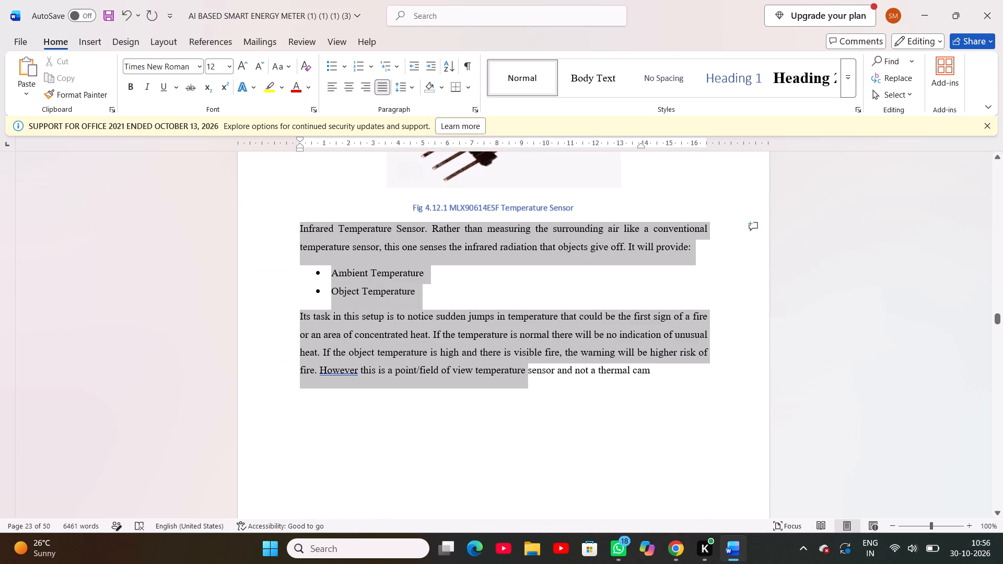
left_click_drag(533, 383, 659, 381)
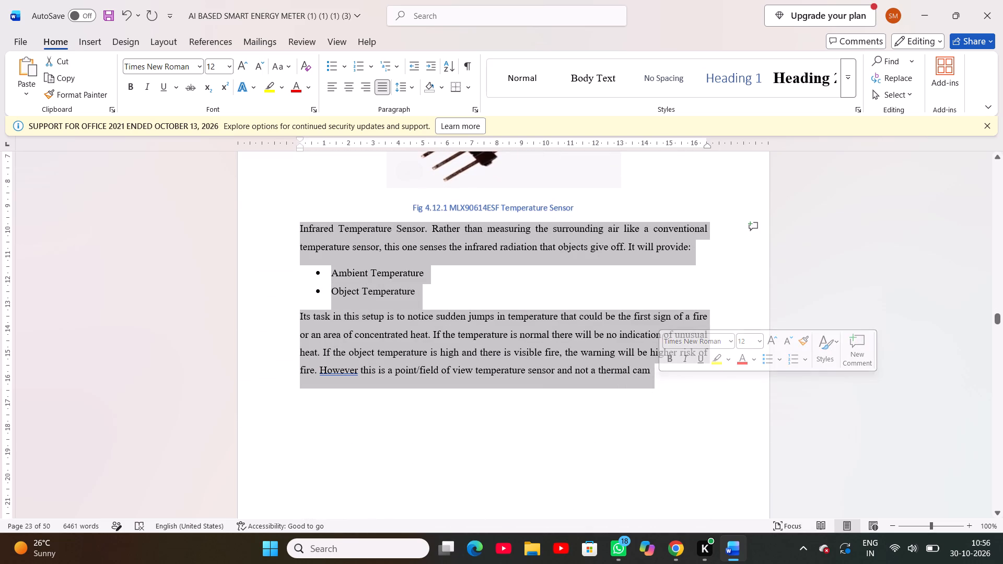
left_click(632, 407)
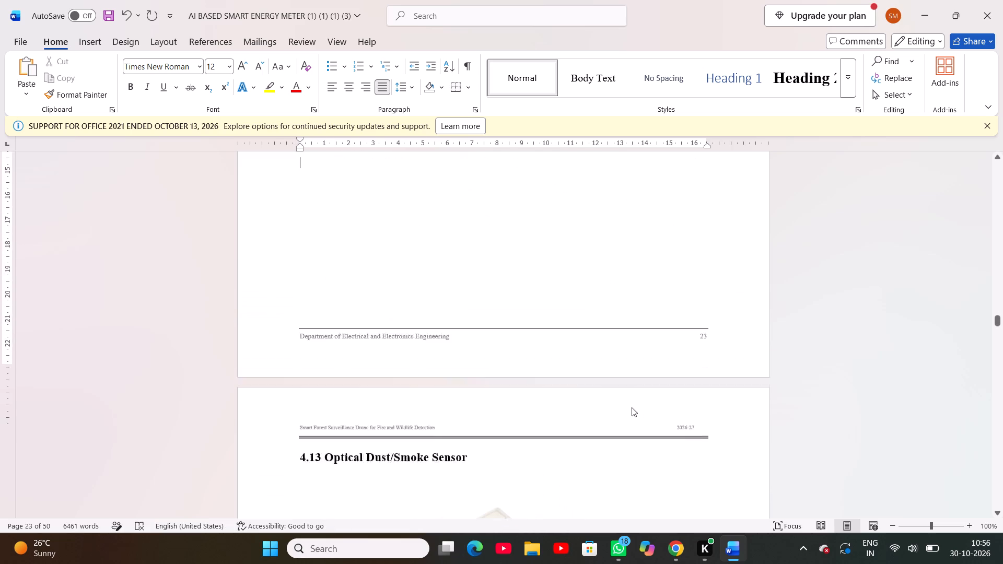
Complete the cut-off last word of the temperature sensor paragraph on page 23 so it reads "camera.".
scroll(632, 407, "up", 1)
left_click(655, 301)
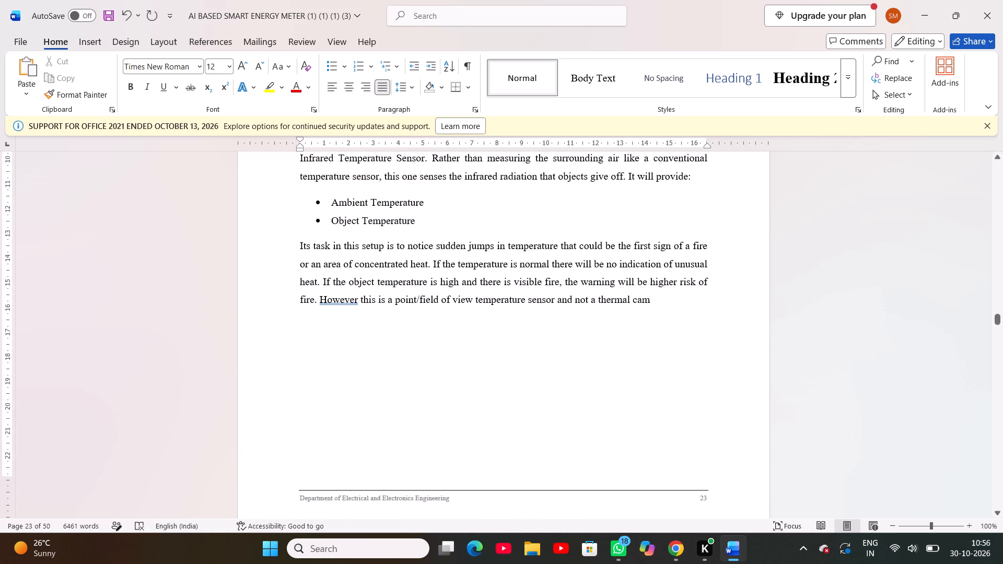
type("era")
key("period")
Check the font of the paragraph below the Optical Dust/Smoke Sensor figure on page 24.
scroll(655, 301, "down", 2)
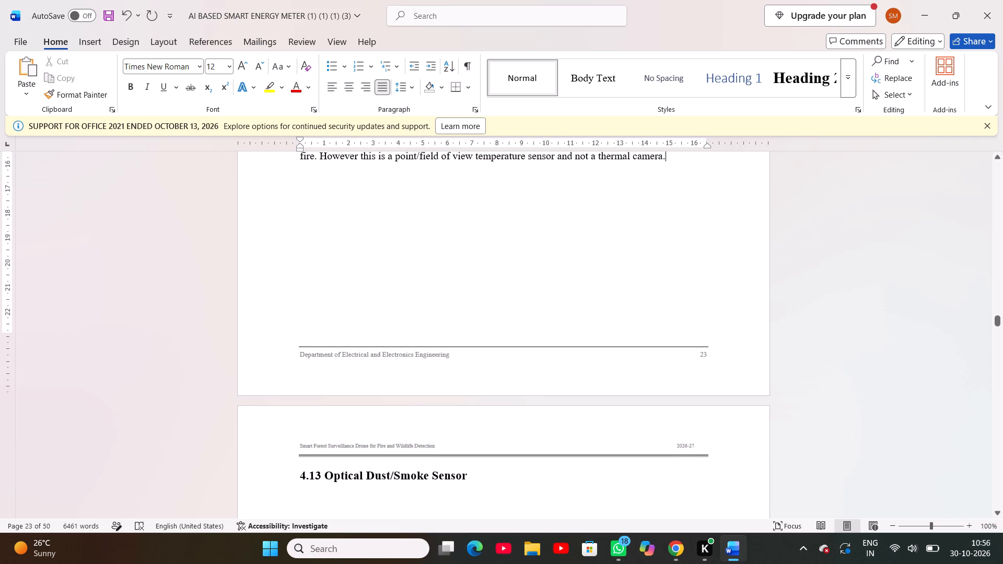
scroll(655, 301, "down", 2)
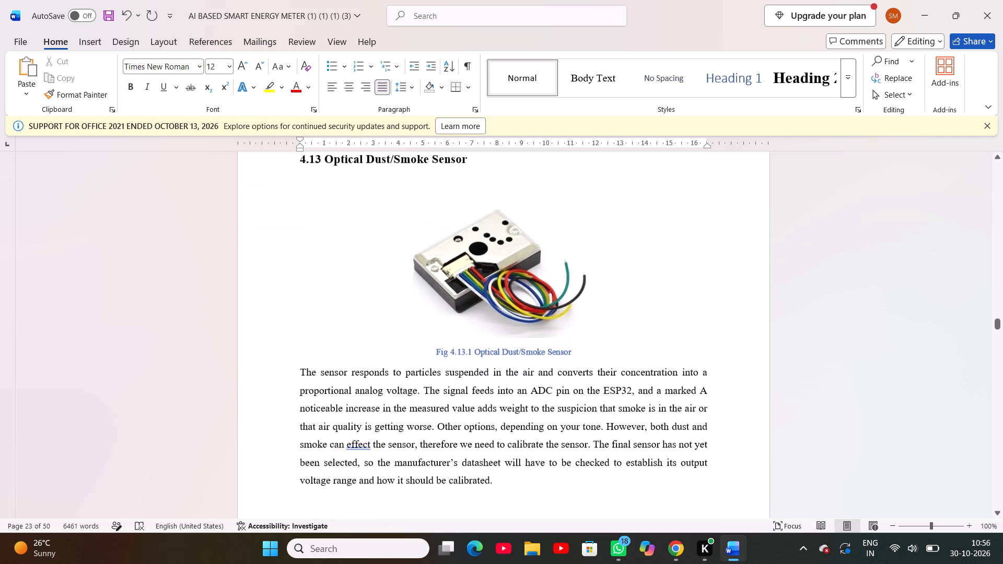
scroll(655, 301, "down", 1)
left_click(438, 324)
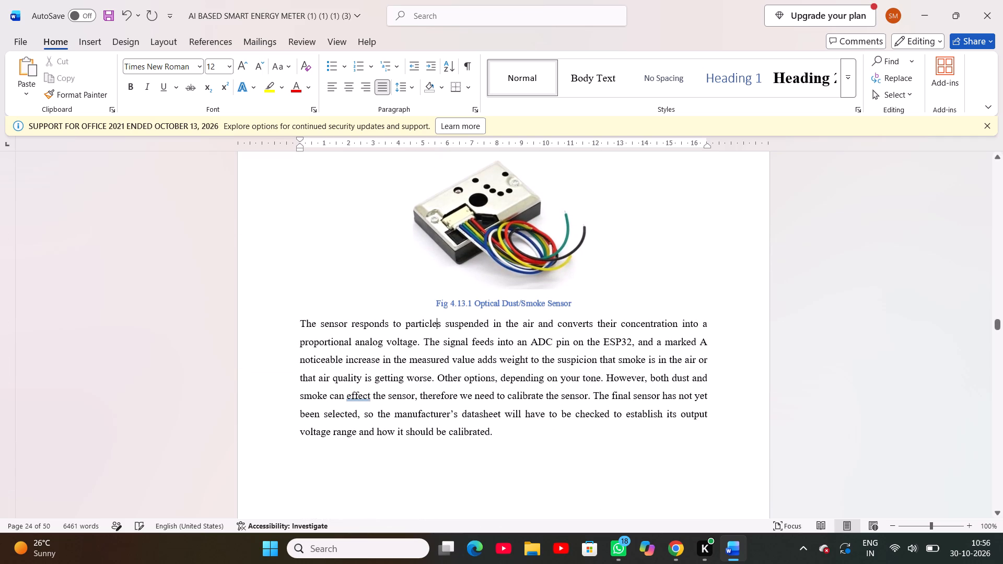
left_click_drag(297, 323, 469, 418)
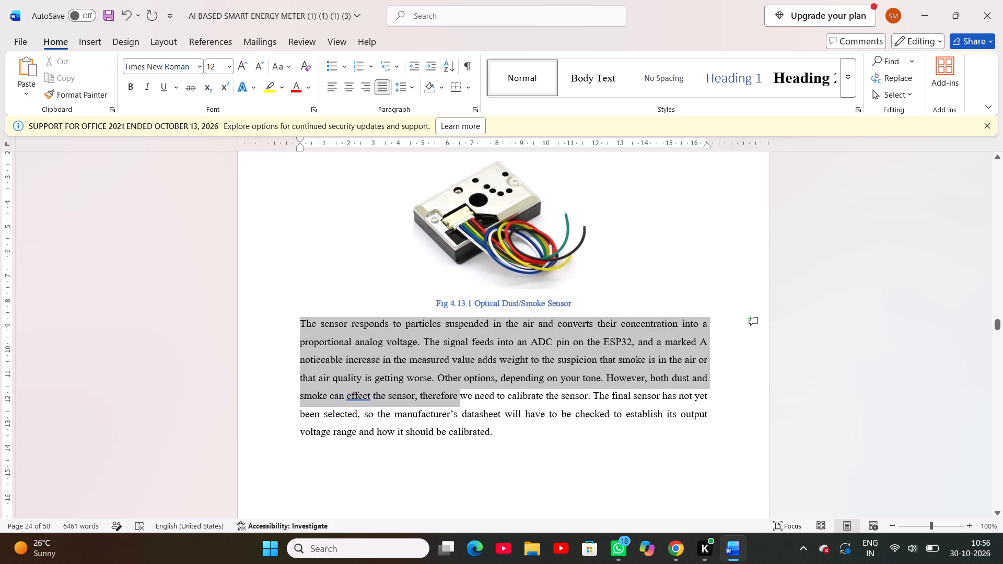
left_click_drag(469, 418, 505, 433)
left_click(488, 502)
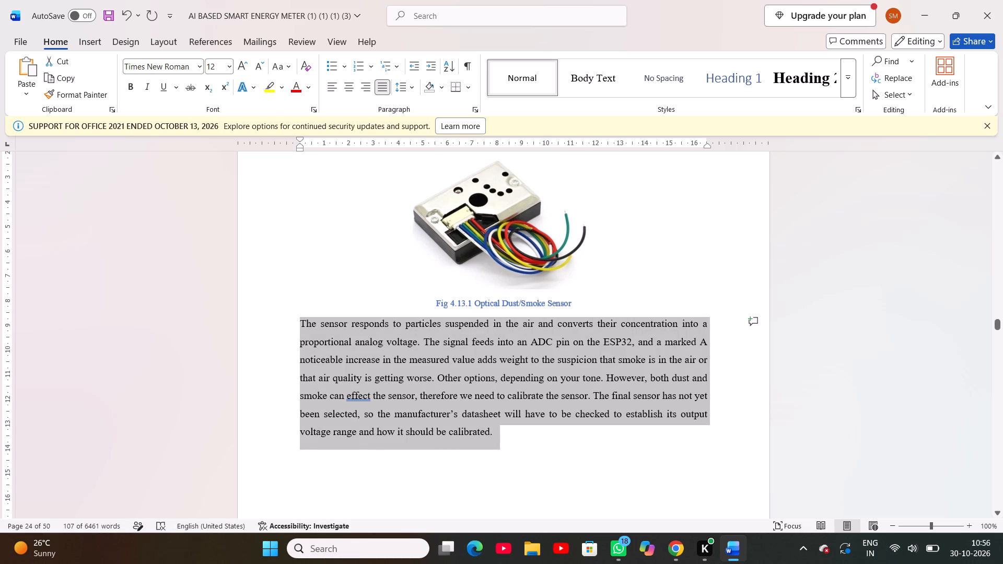
Check the font of the Voltage Regulator and Laptop/PC text and lists on page 25.
scroll(488, 502, "down", 4)
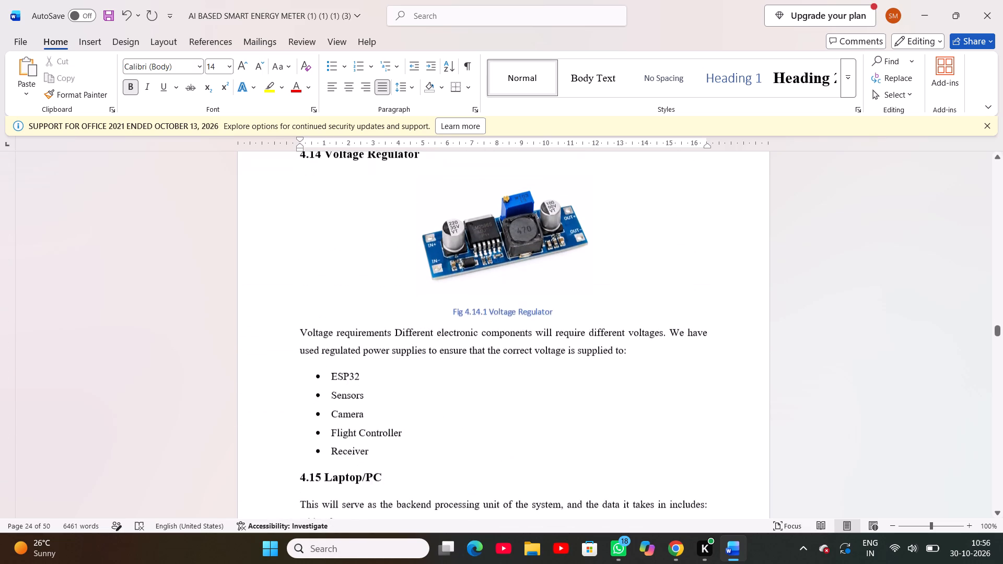
scroll(488, 502, "down", 2)
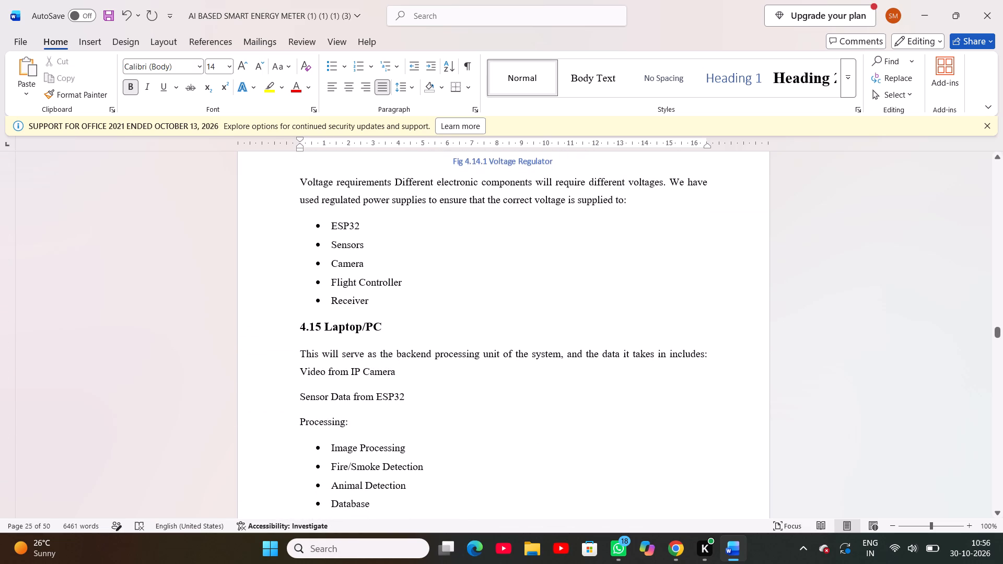
left_click_drag(299, 179, 358, 300)
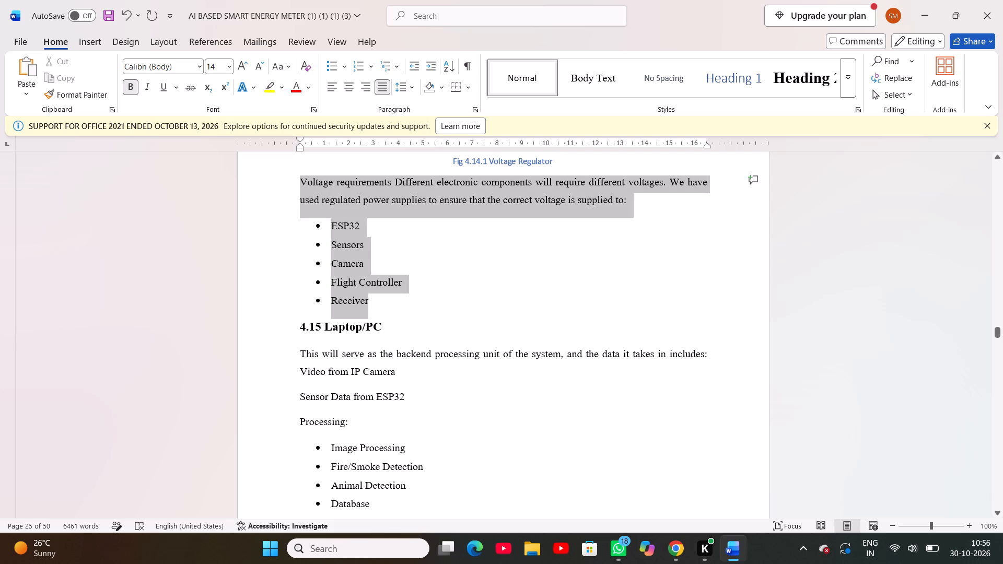
left_click_drag(358, 300, 428, 469)
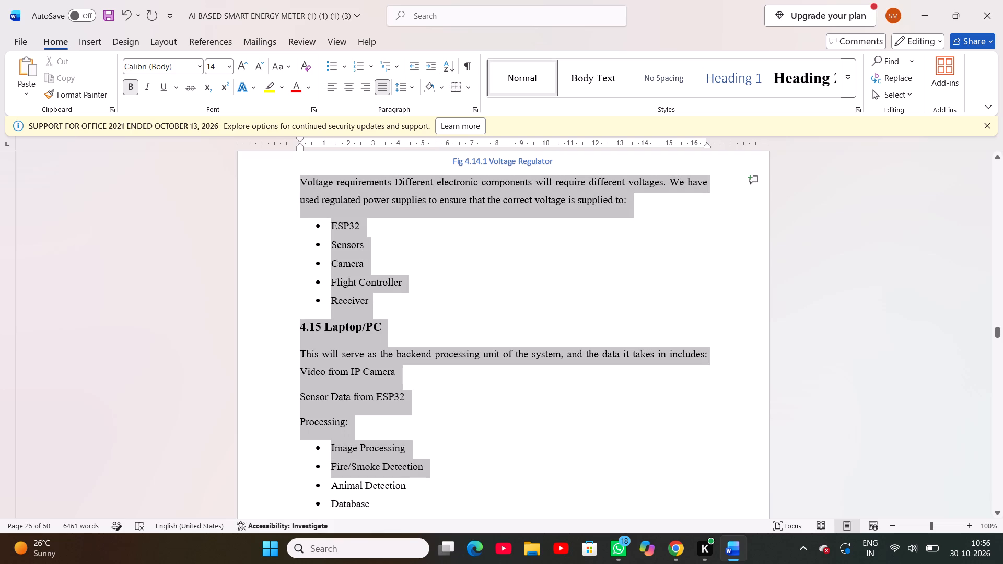
left_click_drag(428, 469, 451, 477)
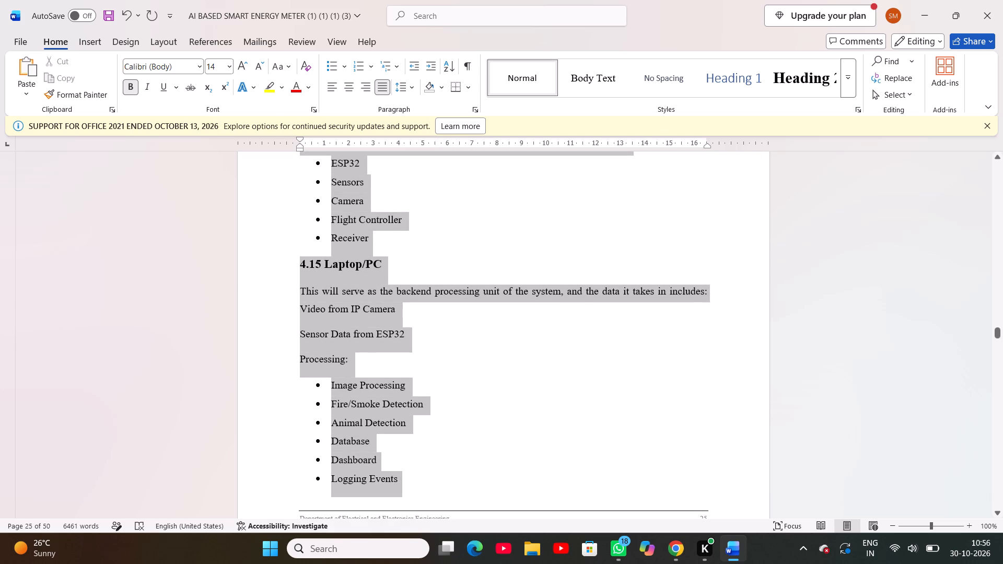
left_click_drag(451, 477, 451, 477)
left_click(447, 351)
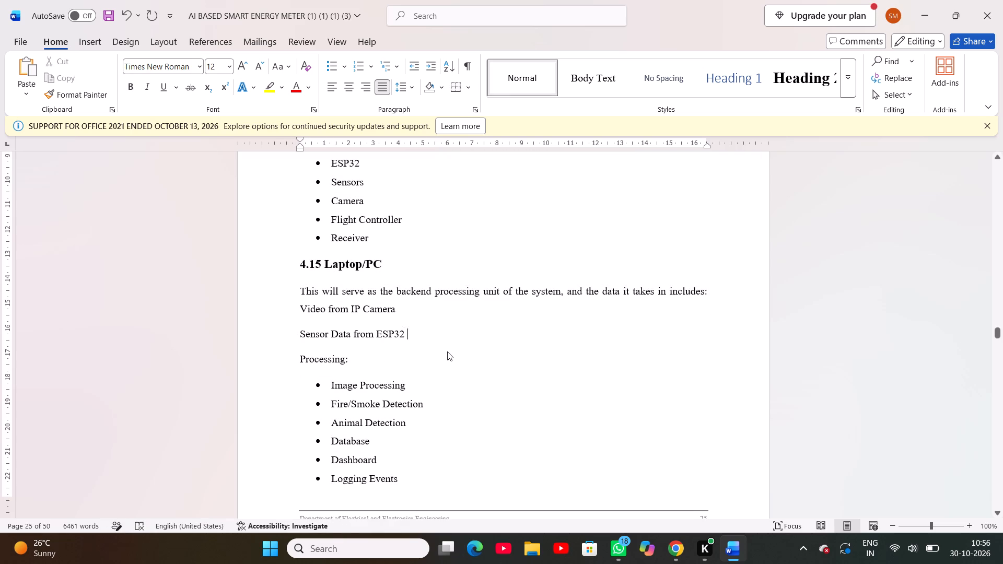
Apply Times New Roman to the Voltage Regulator picture and its Fig 4.14.1 caption on page 25.
scroll(480, 233, "up", 1)
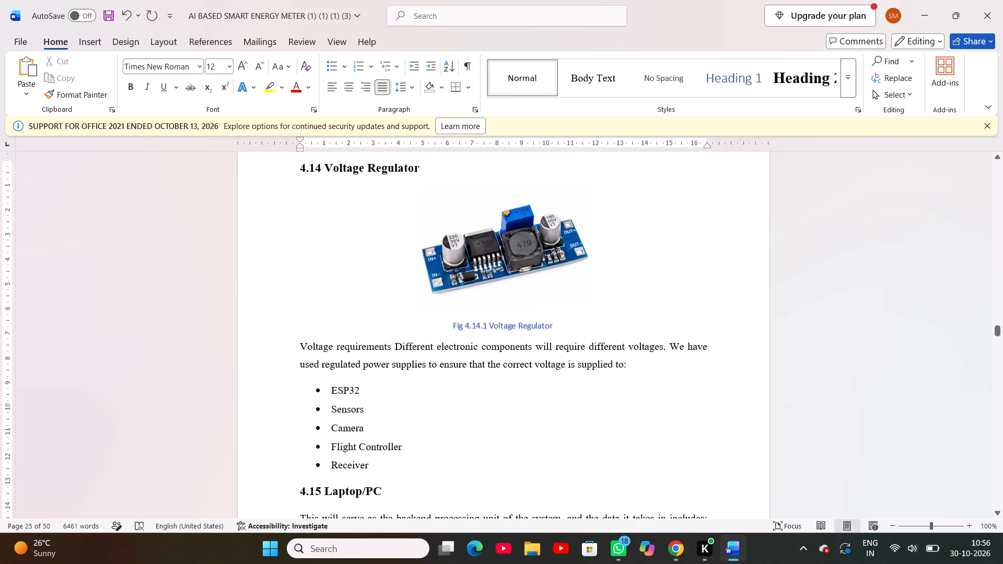
left_click(480, 233)
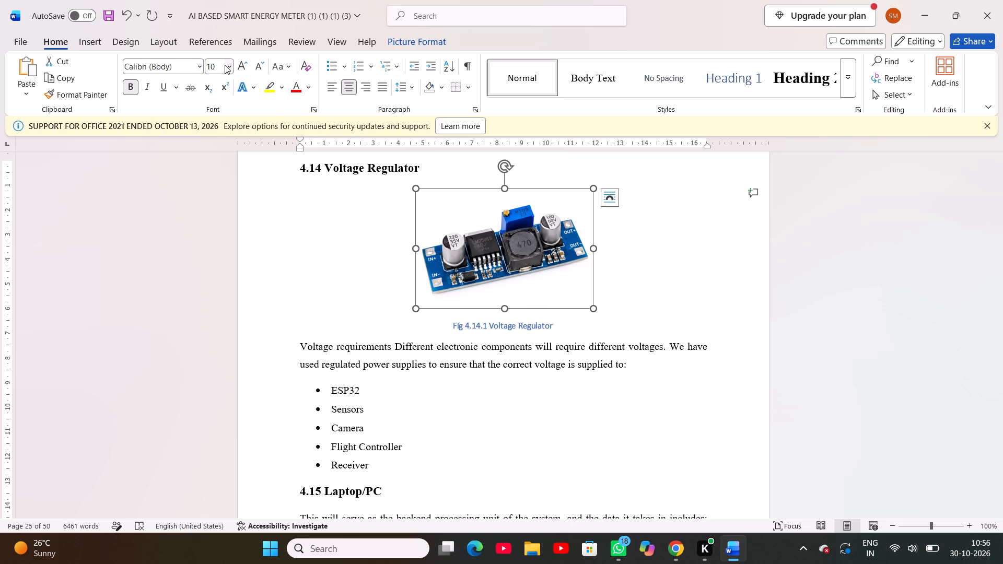
left_click(199, 66)
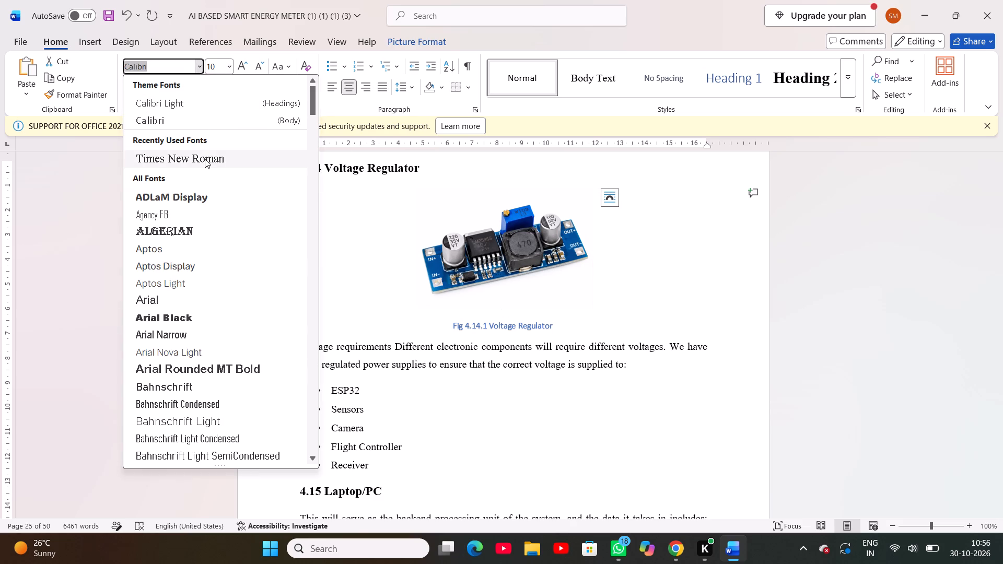
left_click(205, 159)
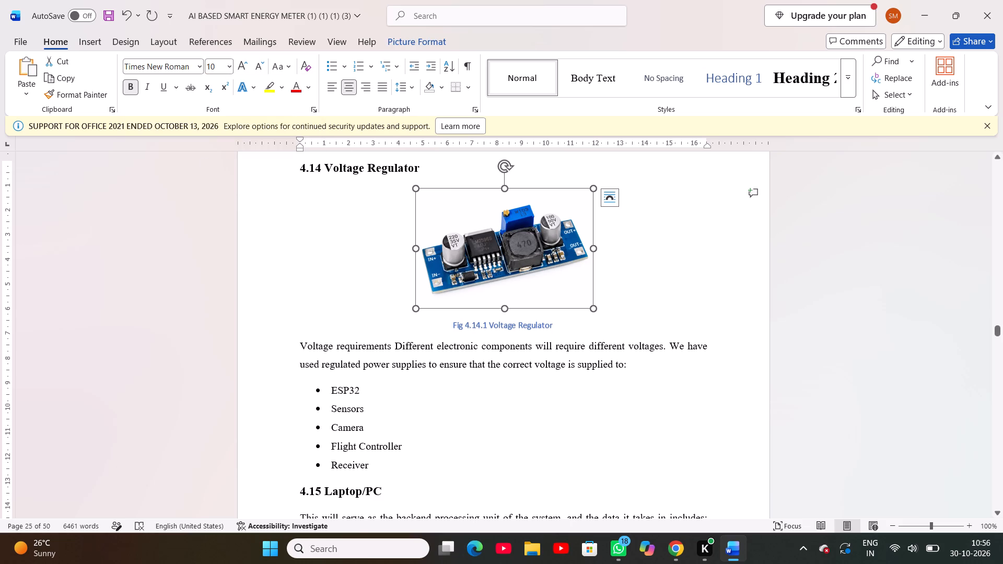
left_click(436, 382)
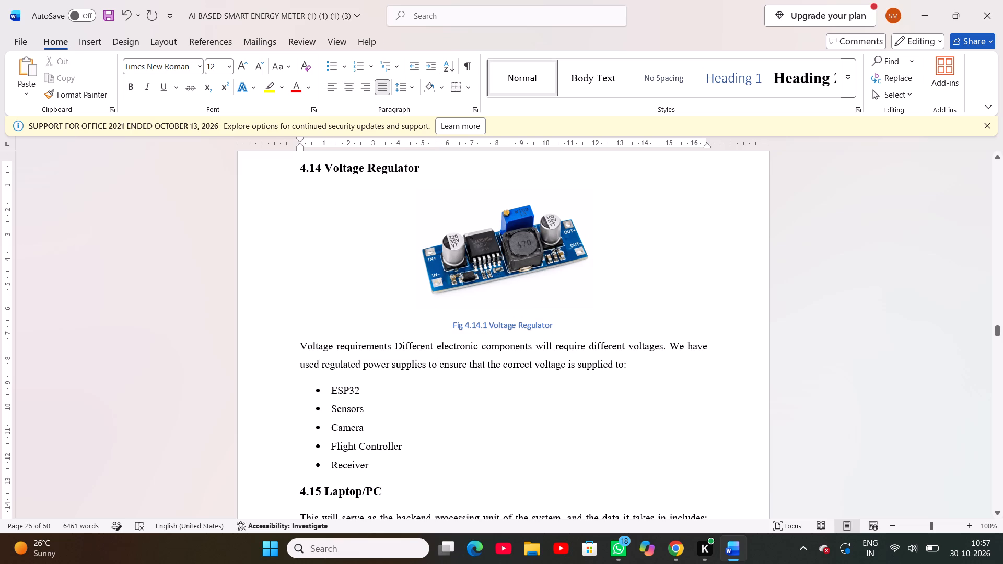
left_click(495, 330)
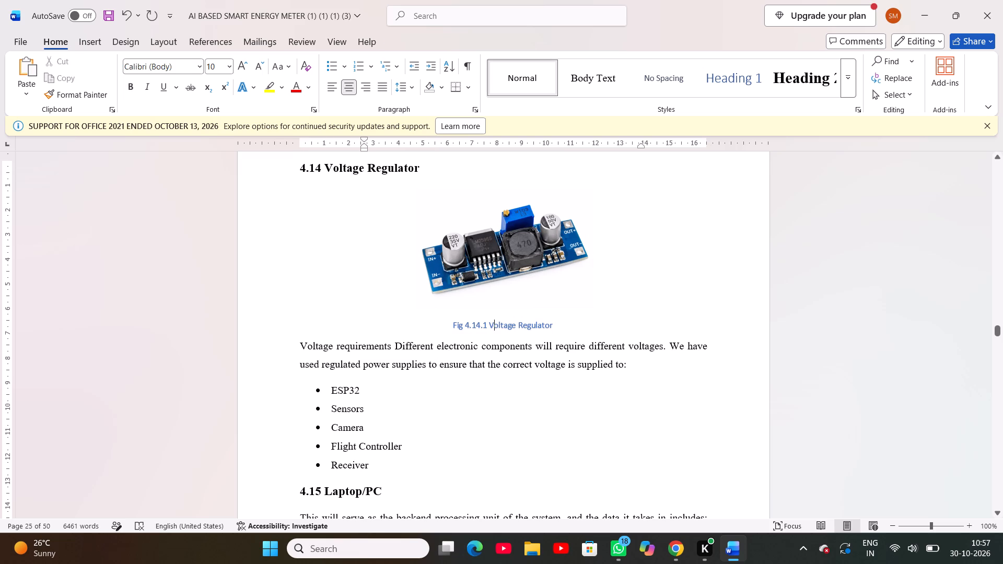
left_click_drag(453, 326, 538, 321)
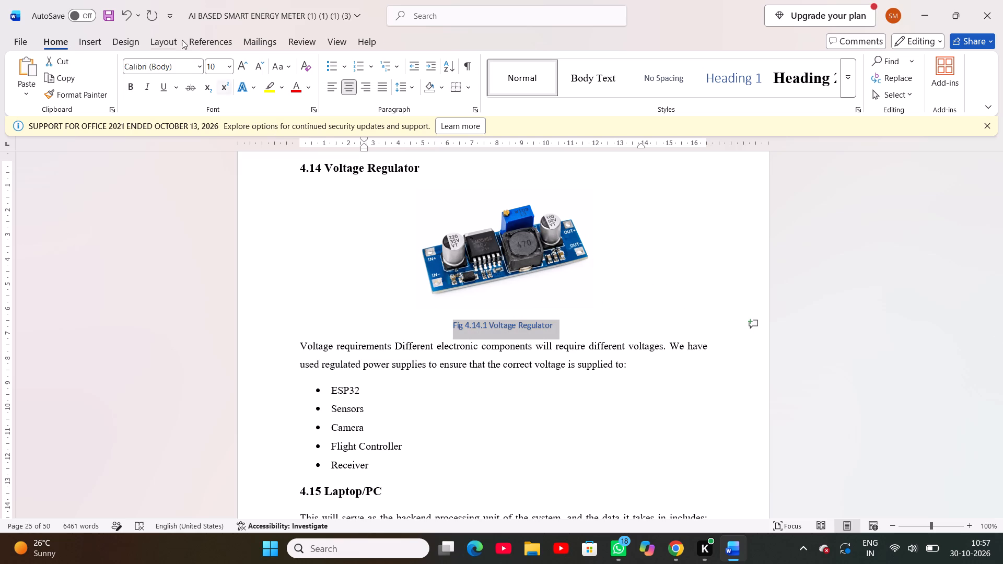
left_click(199, 65)
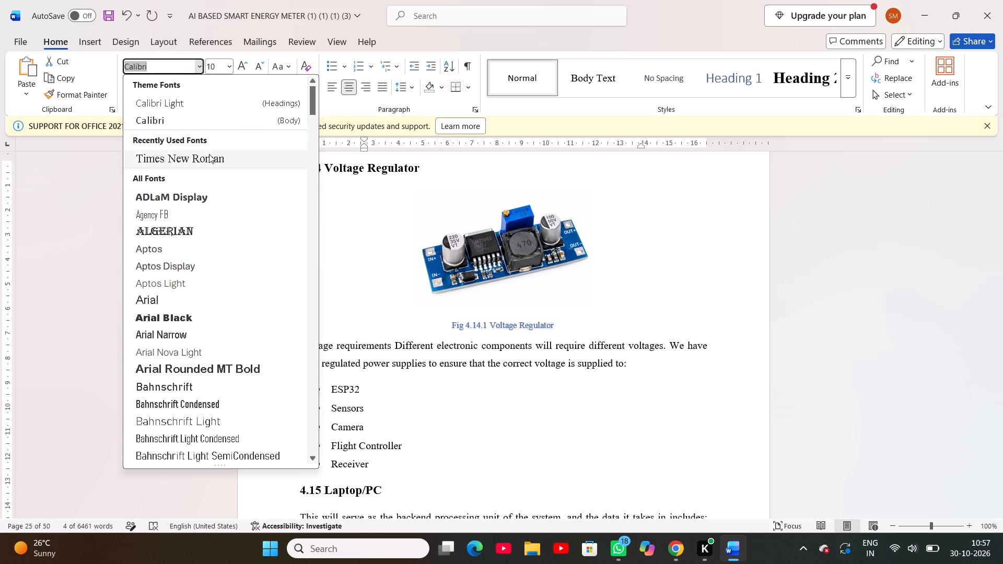
left_click(209, 154)
left_click(368, 280)
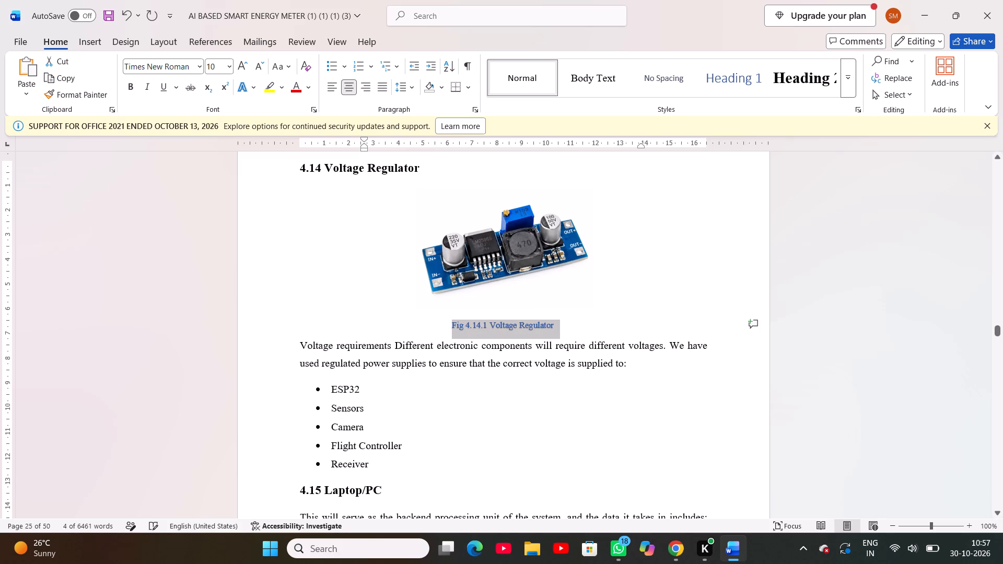
Check the font of the 4.14 Voltage Regulator heading and the short paragraph on page 26.
left_click(306, 172)
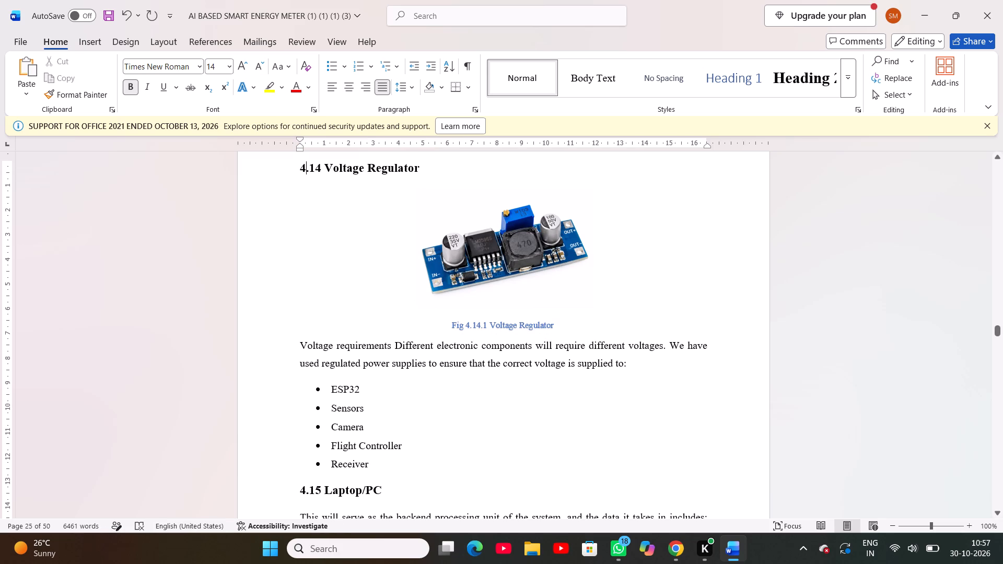
left_click(342, 174)
scroll(482, 440, "down", 3)
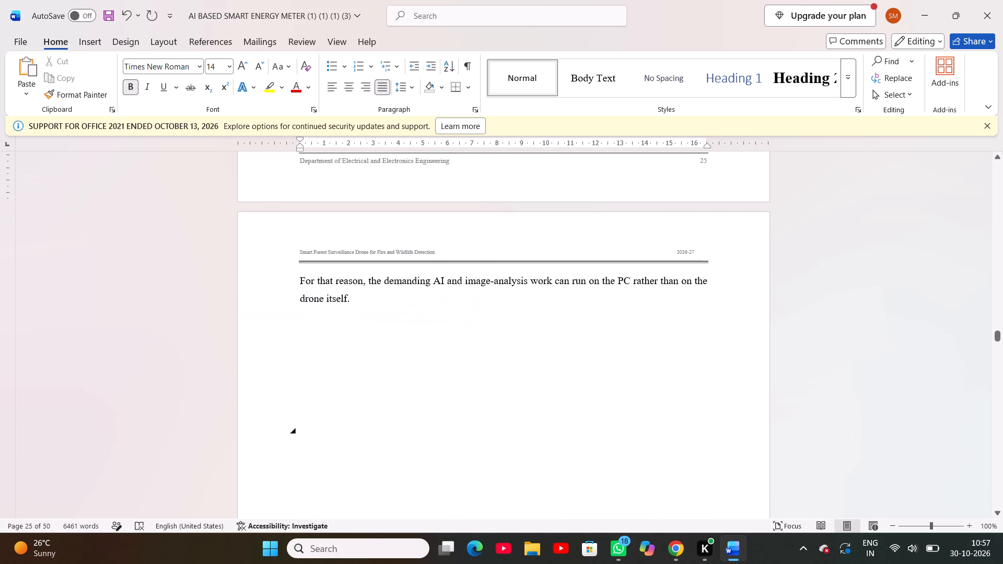
left_click(321, 283)
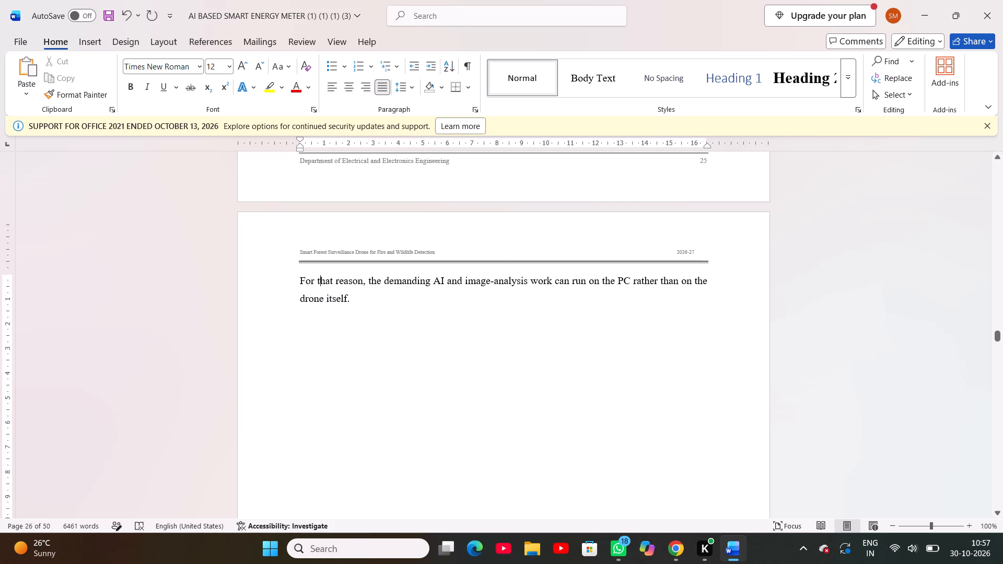
scroll(361, 347, "down", 5)
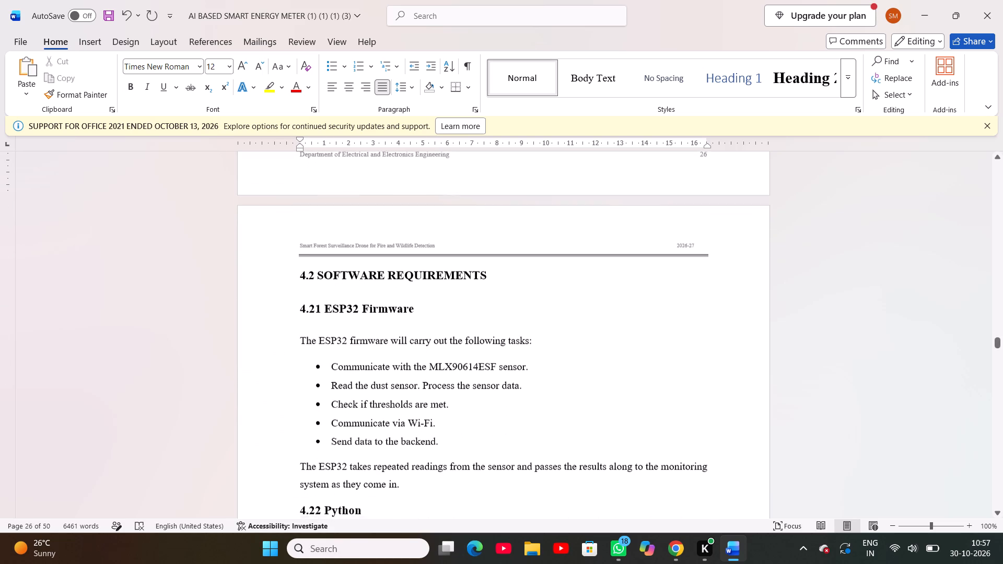
Apply Times New Roman to all page 27 text, from the 4.2 Software Requirements heading through the "Change colour spaces" bullet.
left_click(361, 347)
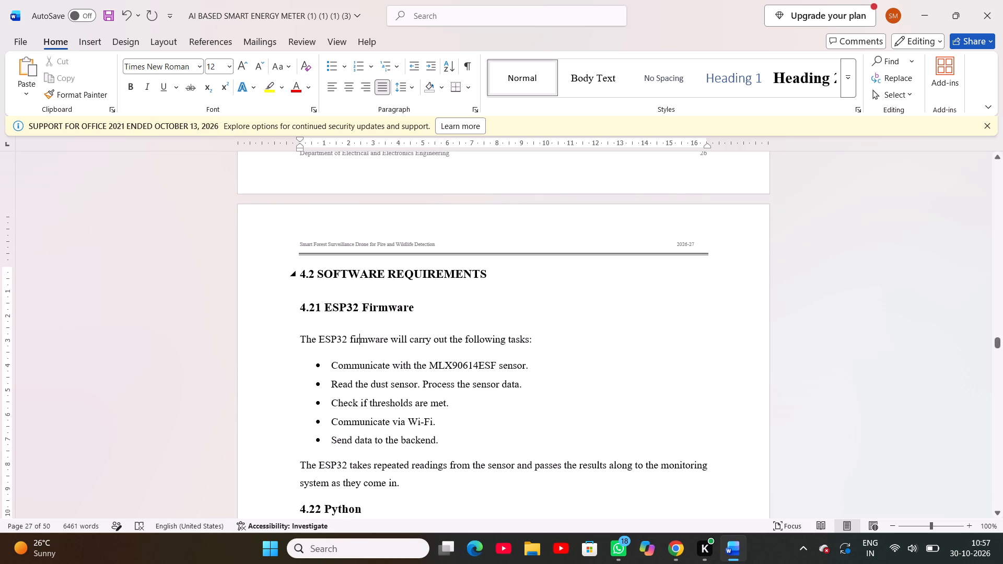
left_click_drag(300, 273, 499, 542)
scroll(437, 460, "up", 1)
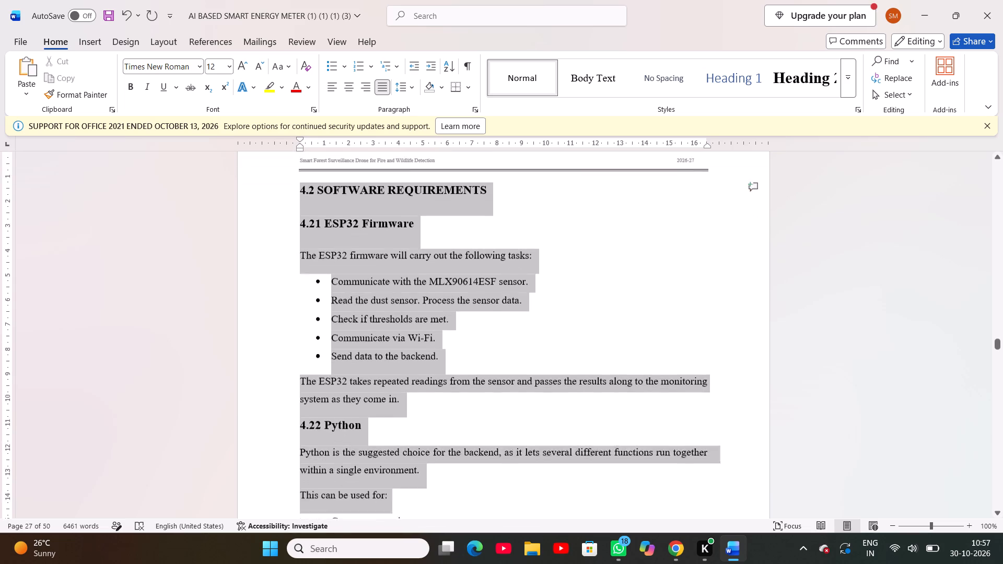
left_click_drag(499, 542, 514, 506)
scroll(510, 514, "up", 1)
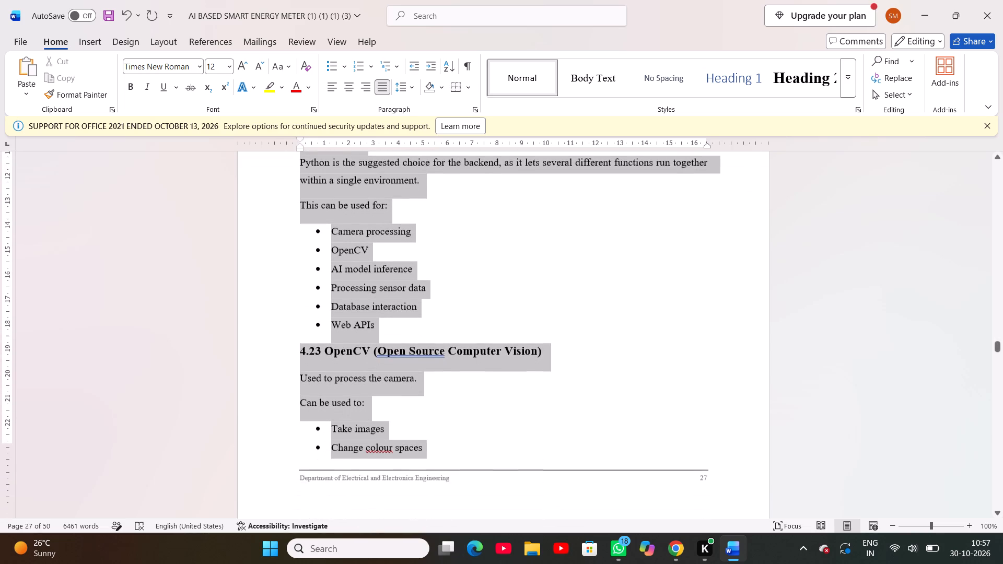
left_click_drag(514, 506, 472, 443)
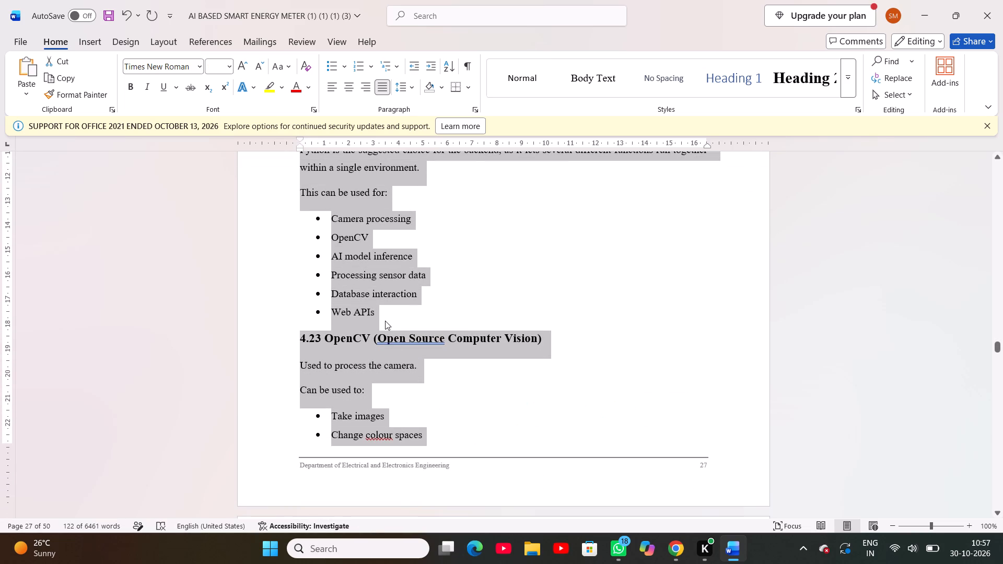
left_click(202, 70)
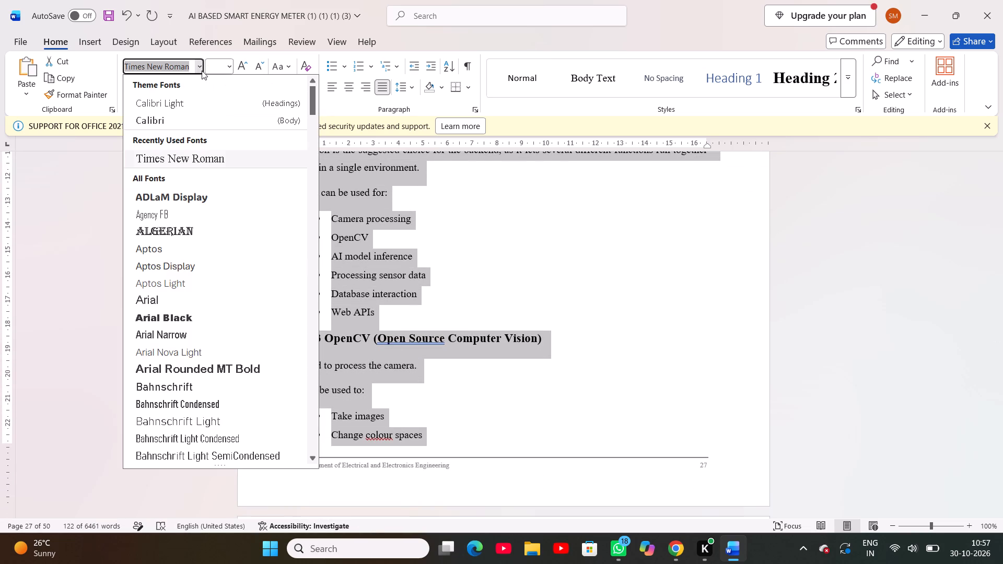
left_click(218, 162)
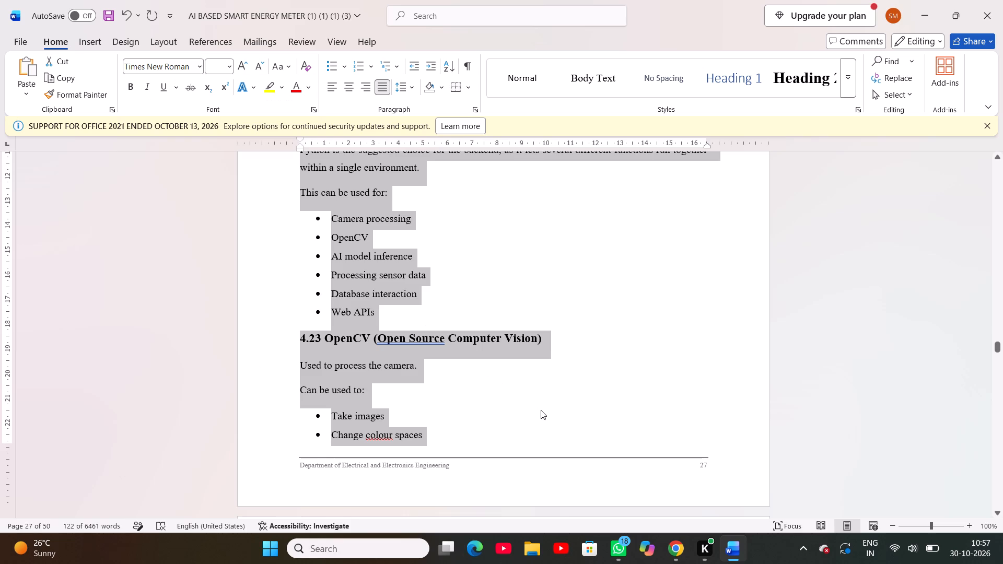
left_click(541, 411)
Apply Times New Roman to all page 28 text, from the "Segment images" bullet through the "Can be used to:" line under 4.25.
scroll(541, 411, "down", 2)
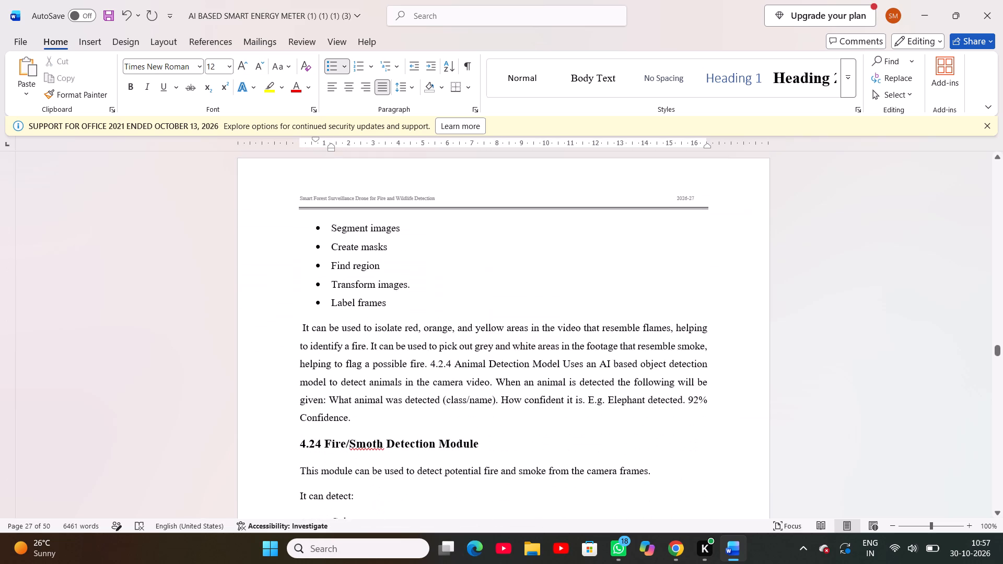
scroll(541, 411, "down", 1)
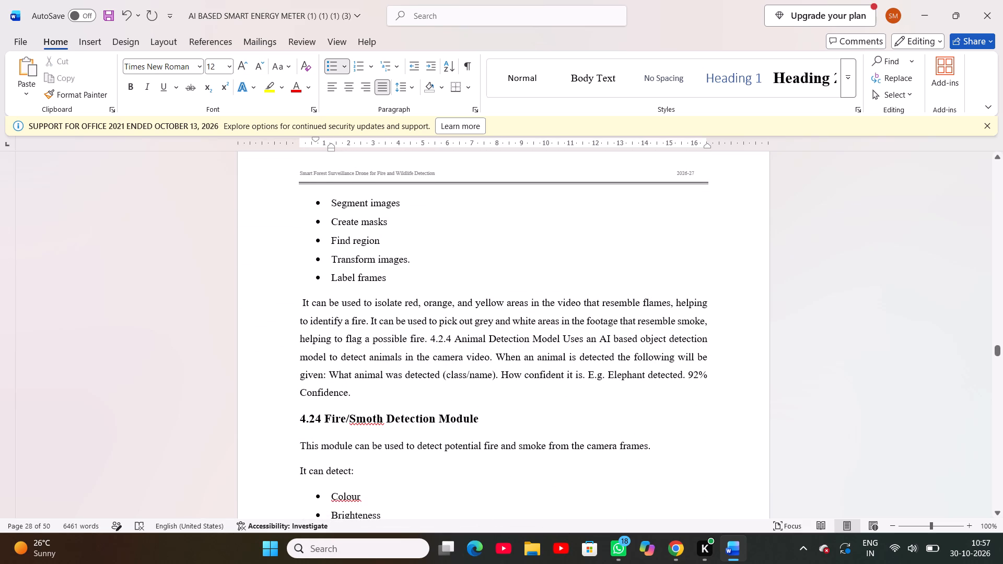
left_click_drag(330, 202, 447, 457)
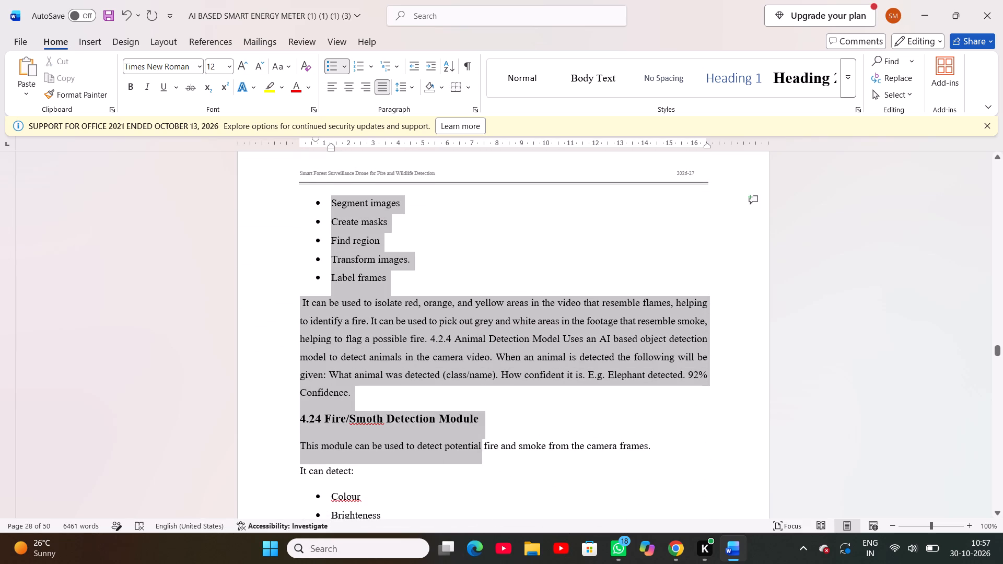
left_click_drag(447, 457, 488, 484)
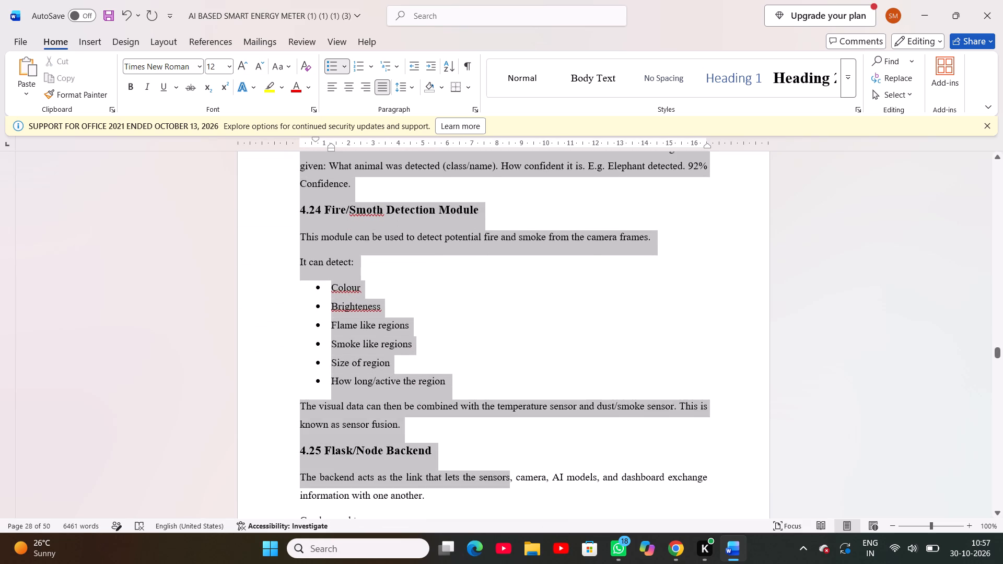
left_click_drag(488, 484, 426, 425)
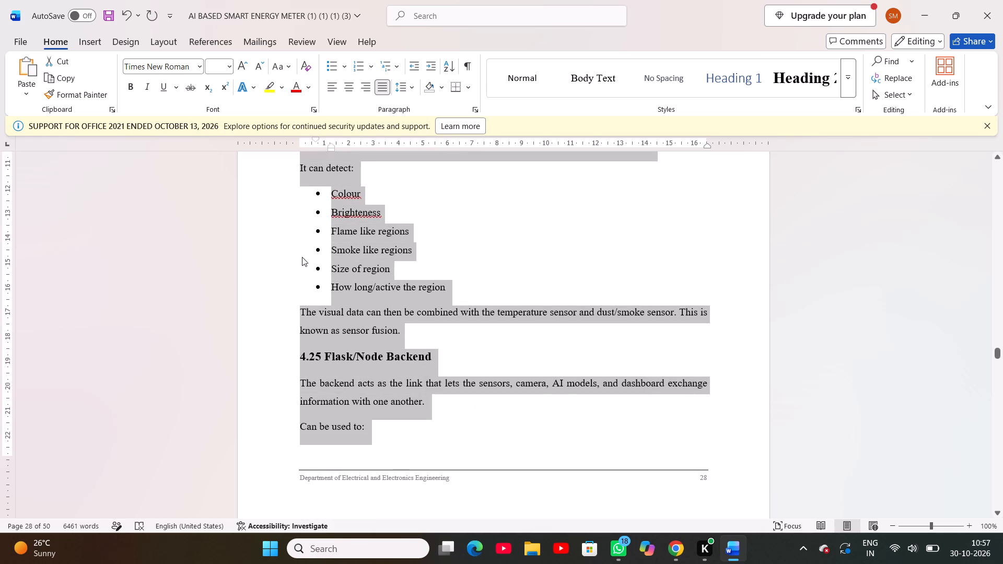
left_click(198, 67)
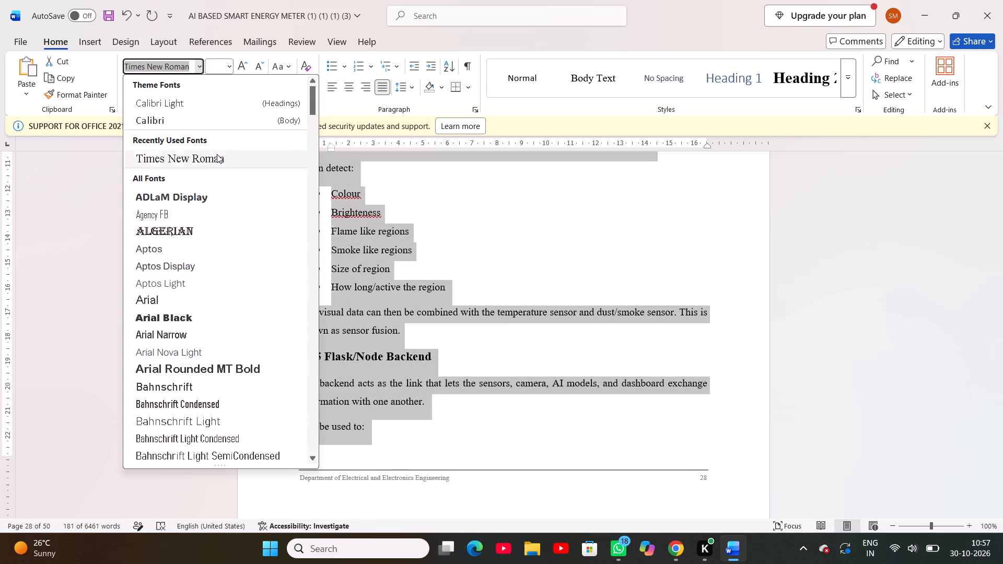
left_click(217, 155)
left_click(453, 208)
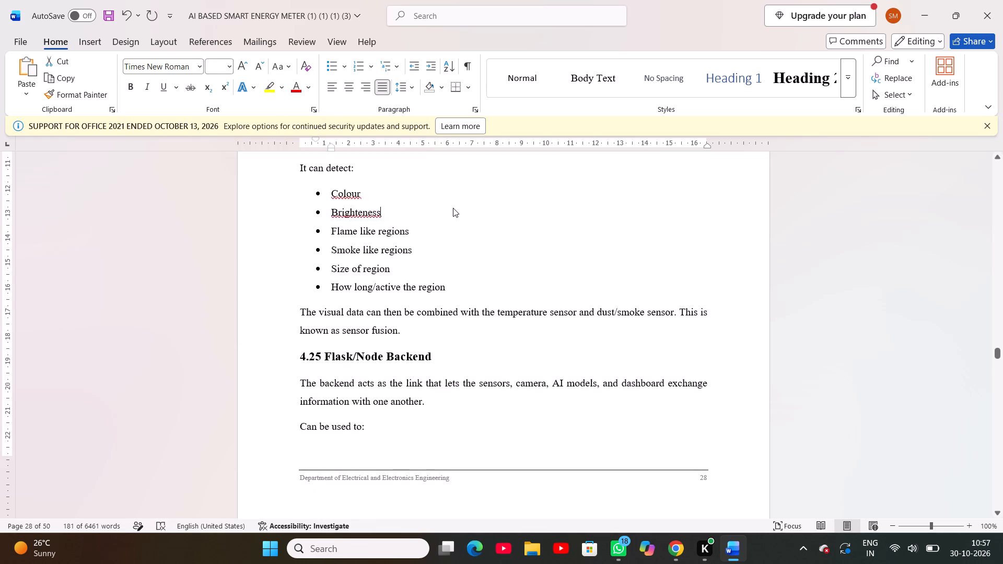
Check the font of the page 29 text, from the "Receive data from the ESP32" bullet through the "Fire events" bullet.
scroll(453, 208, "down", 3)
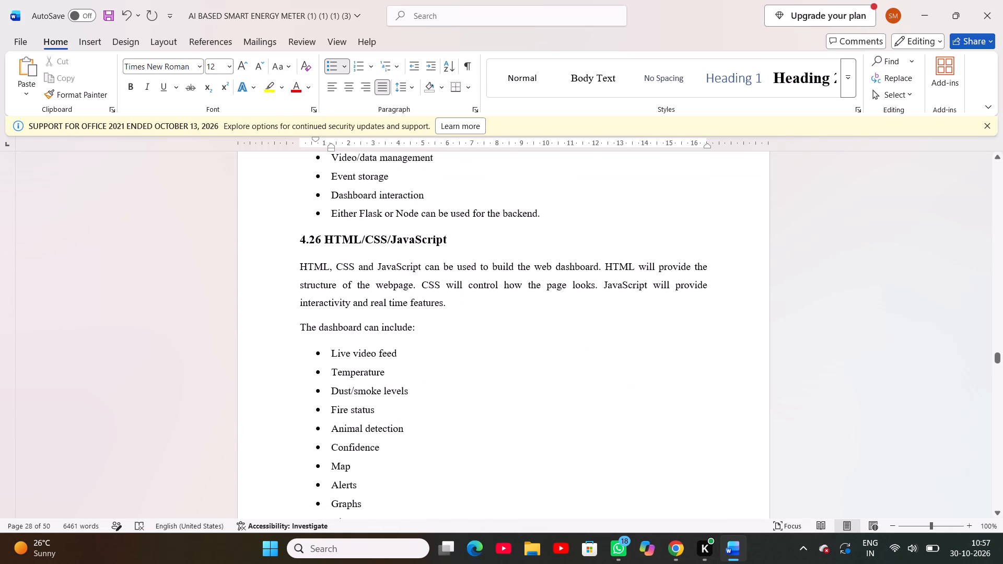
scroll(416, 211, "up", 1)
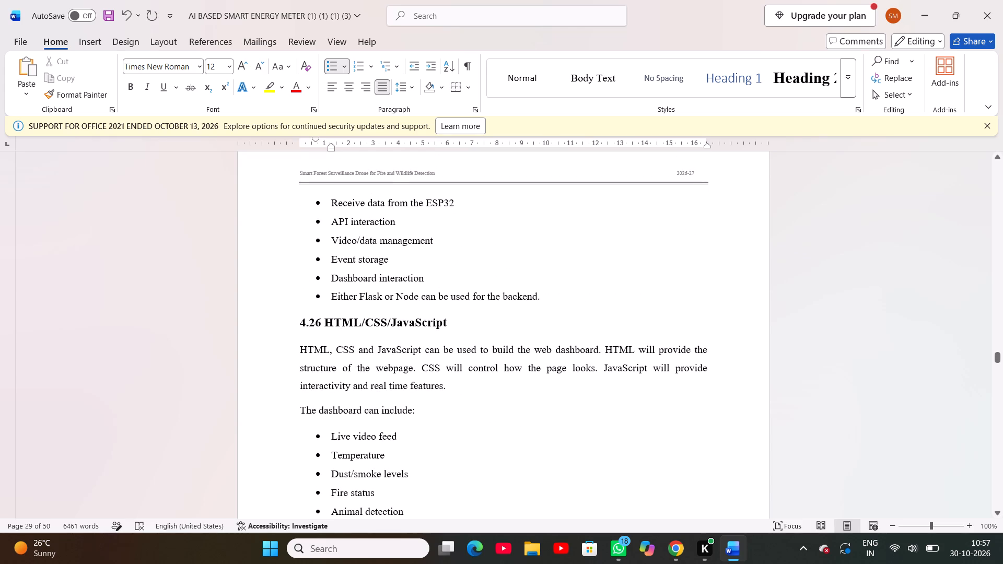
left_click_drag(334, 202, 548, 544)
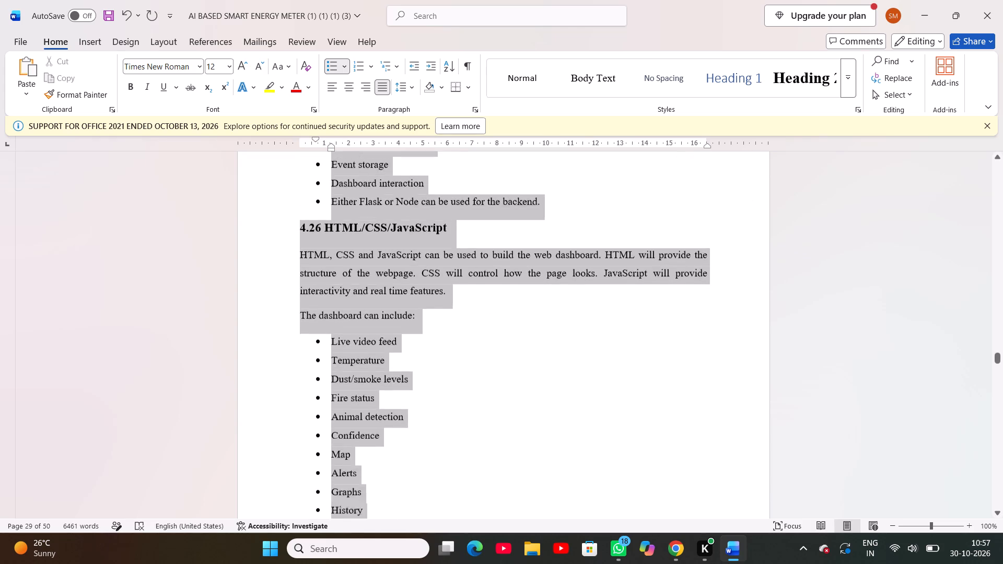
left_click_drag(548, 544, 516, 413)
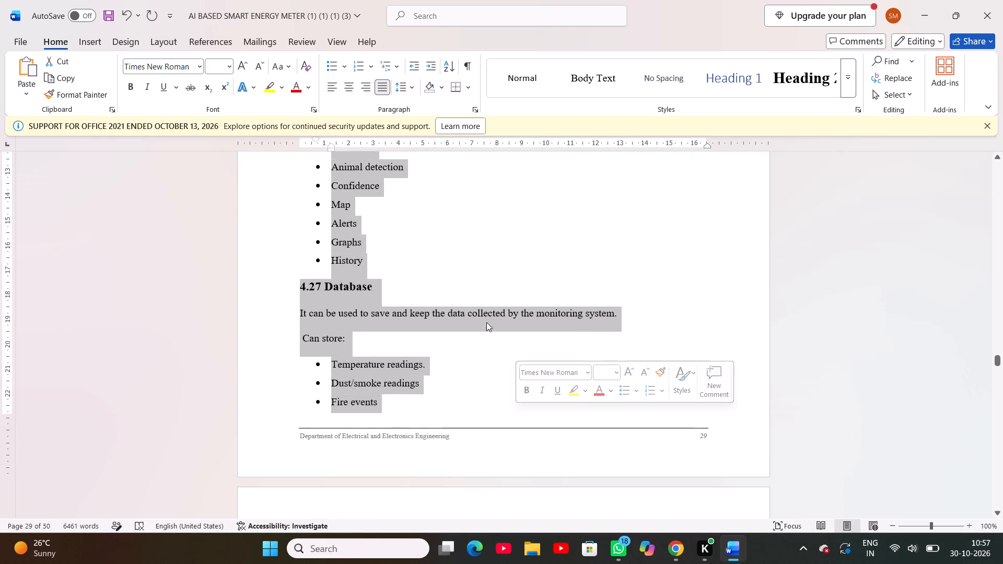
left_click(509, 268)
Check the font of the page 30 text, from the "Animal detection" bullet through the "Pop ups" bullet.
scroll(509, 268, "down", 1)
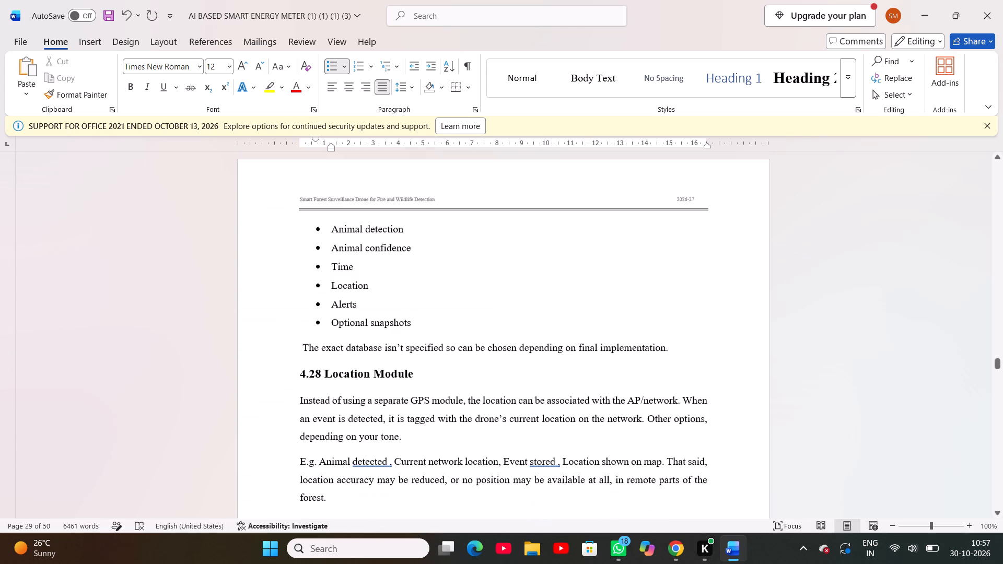
scroll(509, 268, "down", 1)
left_click_drag(332, 211, 358, 245)
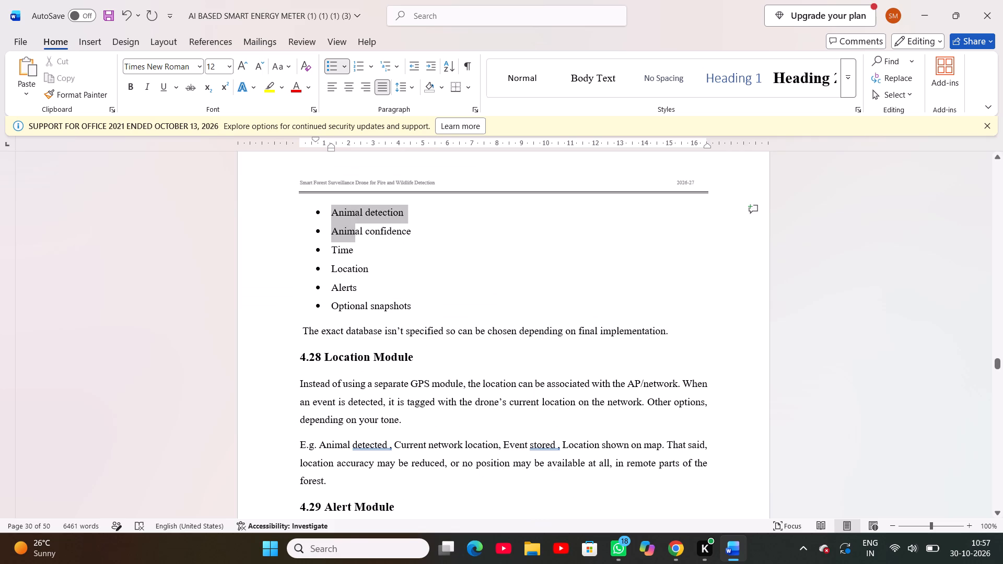
left_click_drag(358, 245, 506, 511)
scroll(410, 362, "up", 1)
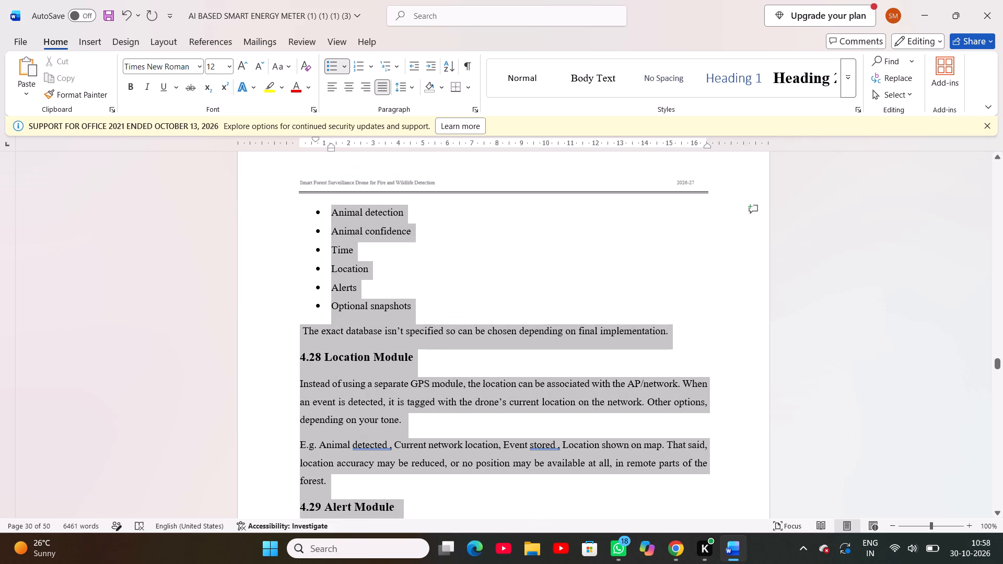
left_click_drag(506, 511, 534, 485)
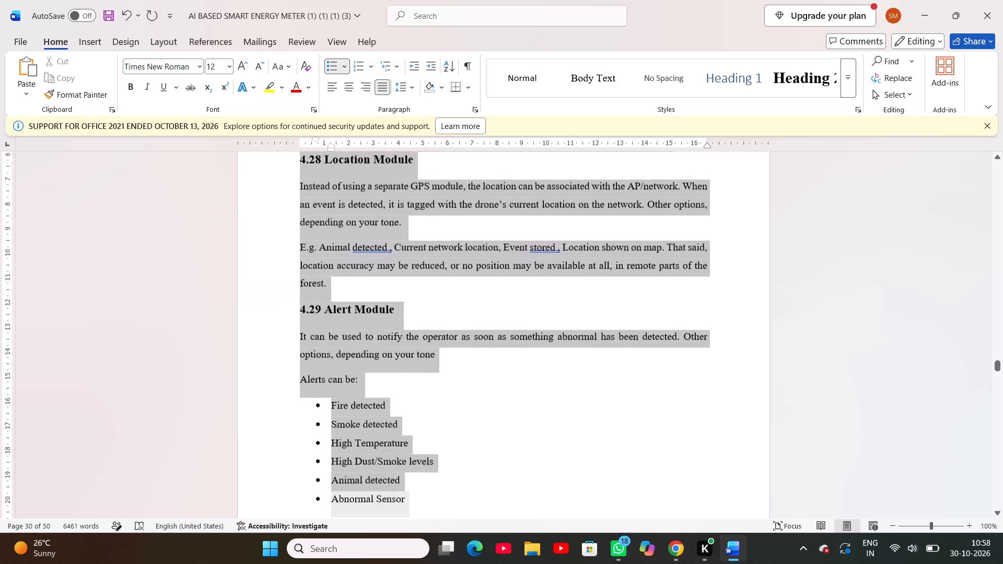
left_click_drag(534, 485, 544, 361)
scroll(555, 535, "up", 1)
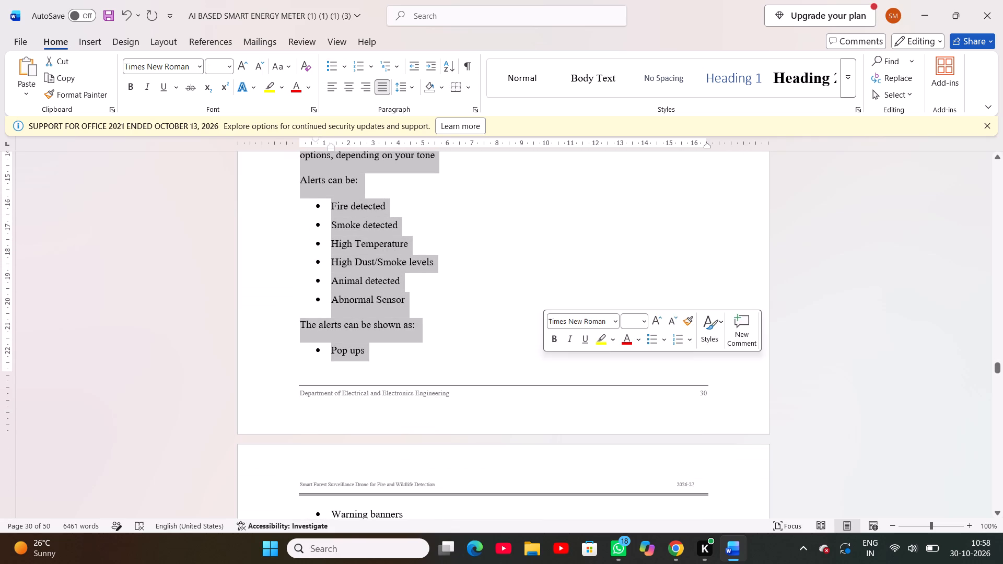
left_click(486, 263)
Check the font of the three alert-display bullets at the top of page 31.
scroll(486, 263, "down", 2)
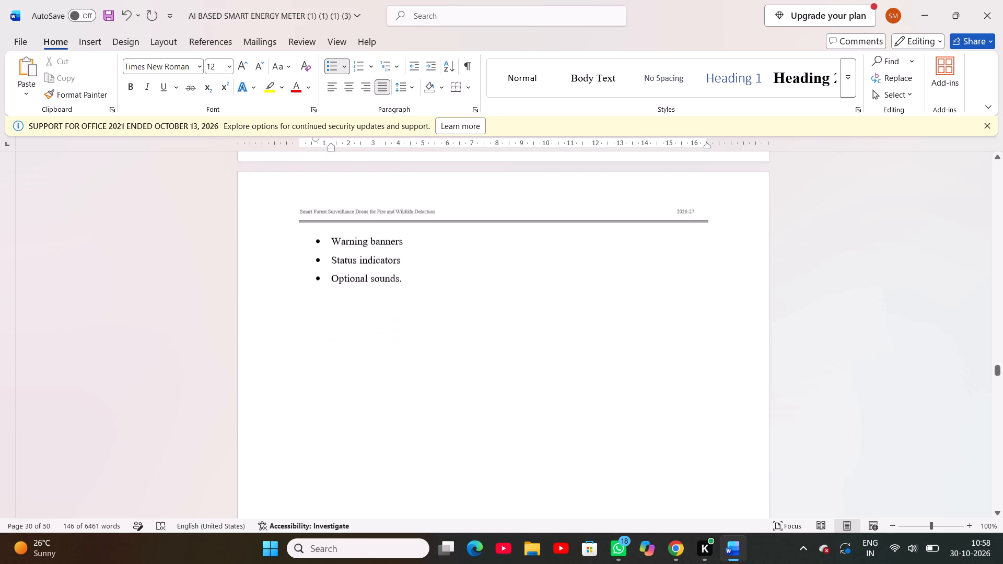
scroll(486, 263, "down", 1)
left_click_drag(336, 205, 414, 268)
left_click(411, 332)
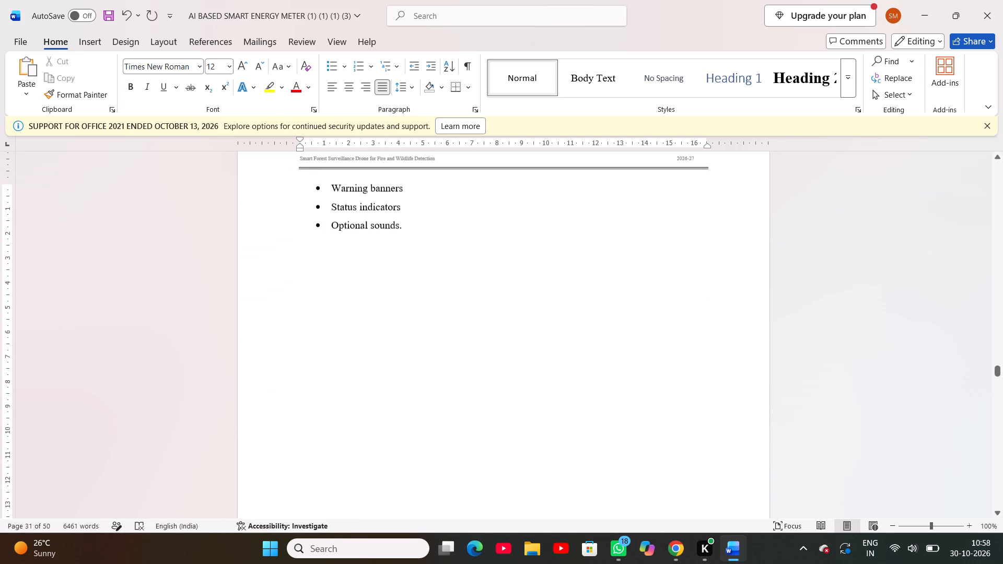
scroll(411, 332, "up", 1)
scroll(411, 332, "down", 1)
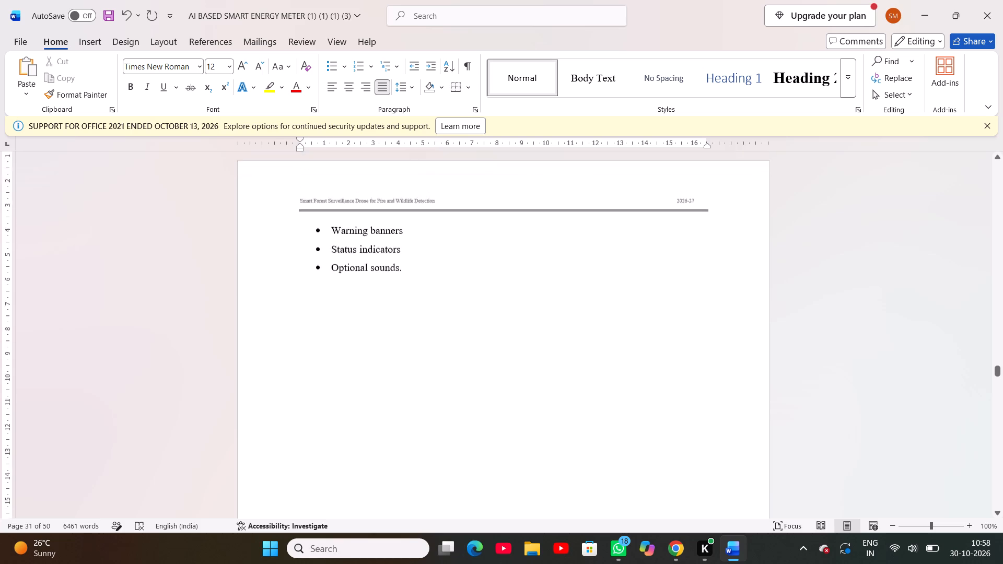
Center the "IMPLEMETATION" title under the Chapter 5 heading on page 32.
scroll(411, 332, "down", 3)
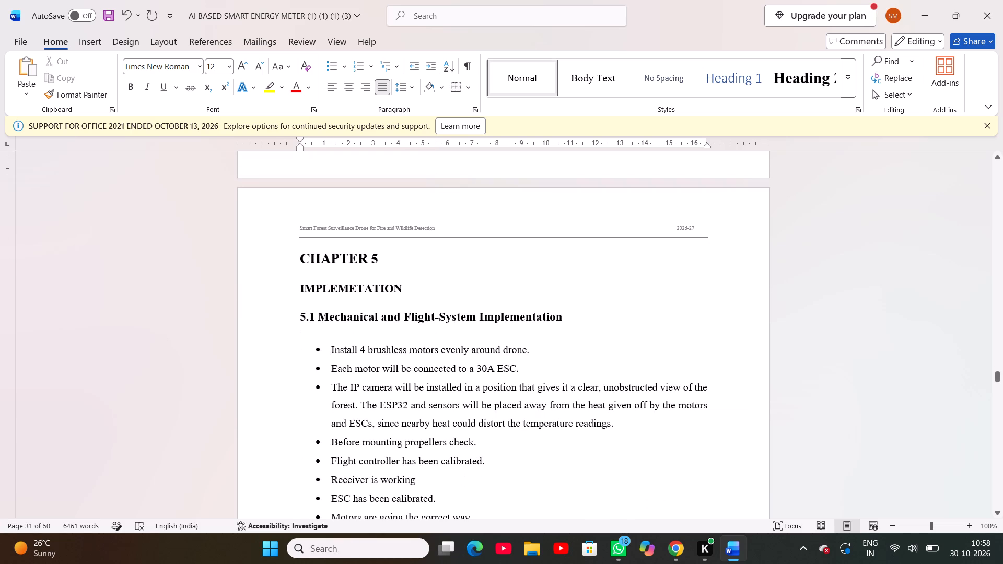
left_click(356, 288)
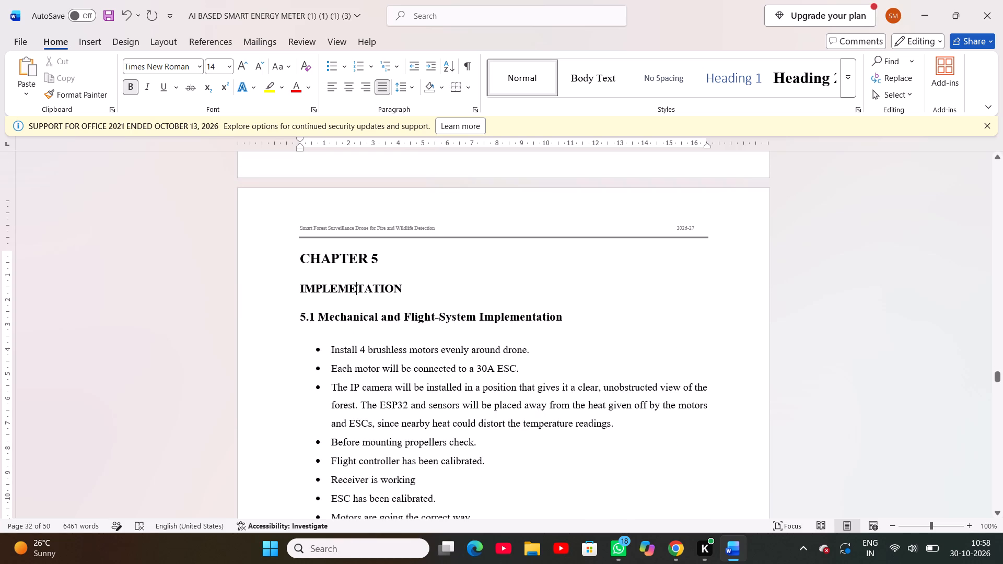
left_click_drag(300, 286, 412, 296)
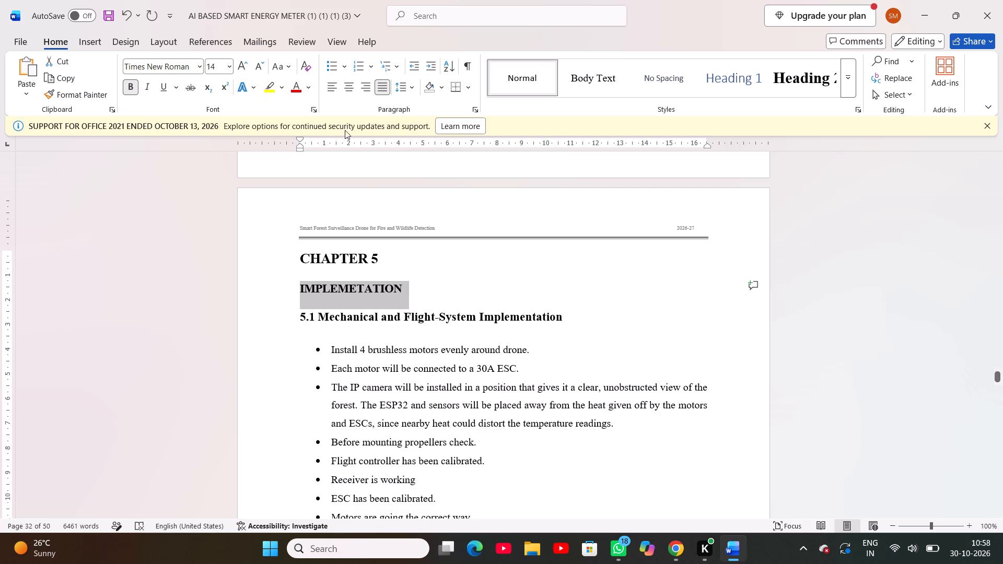
left_click(345, 83)
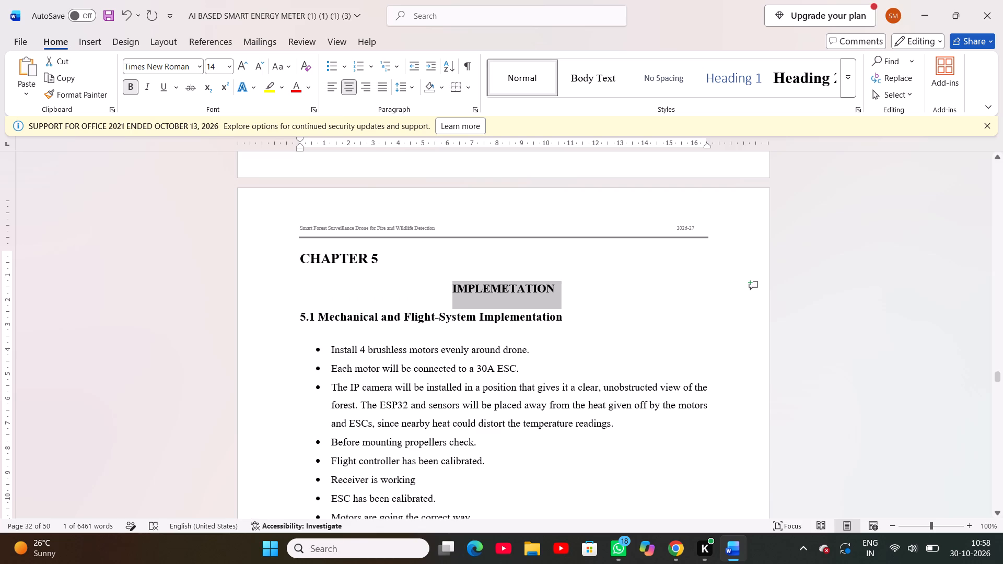
left_click(424, 284)
Check the font of the Chapter 5 heading and the 5.1 and 5.2 section text on page 32.
left_click(366, 257)
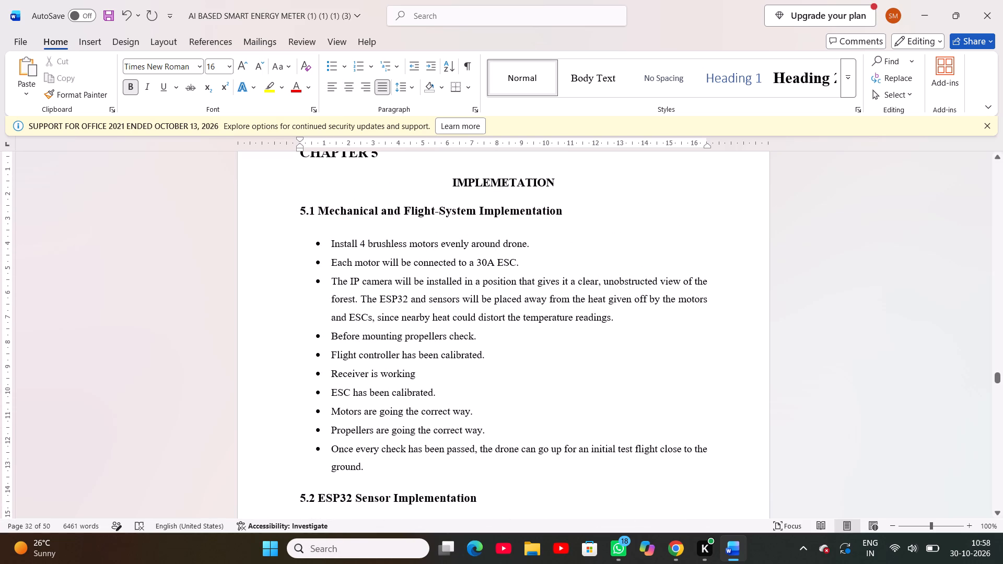
left_click_drag(300, 209, 486, 527)
scroll(454, 480, "up", 1)
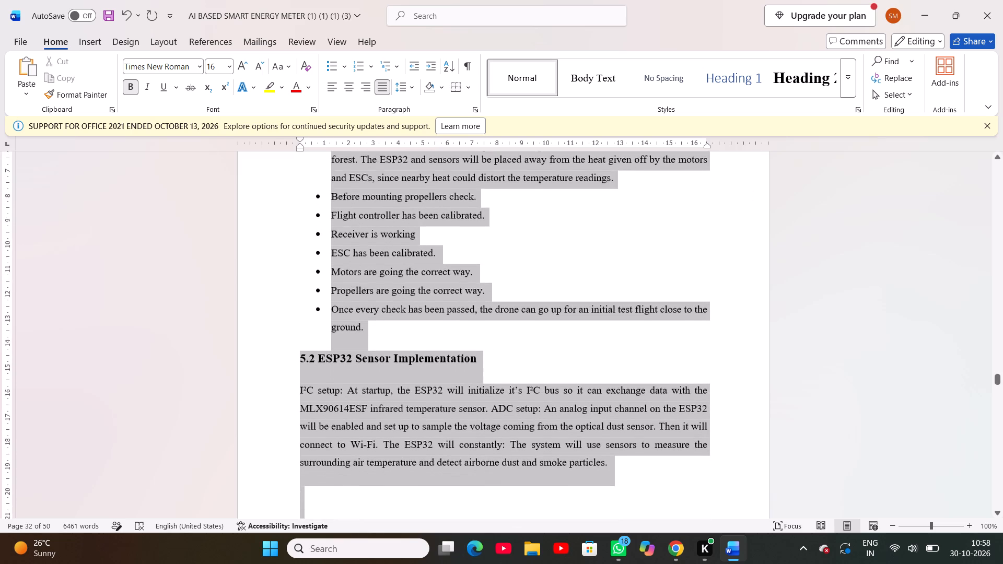
left_click_drag(486, 527, 622, 424)
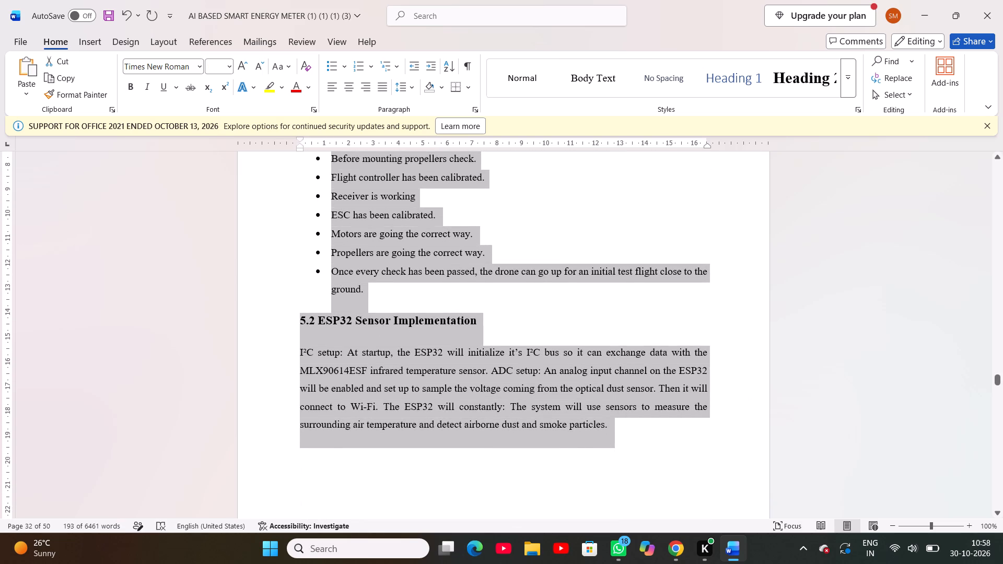
left_click(537, 488)
Review the ESP32 sensor wiring table that follows section 5.2, from page 33 onward.
scroll(537, 488, "down", 2)
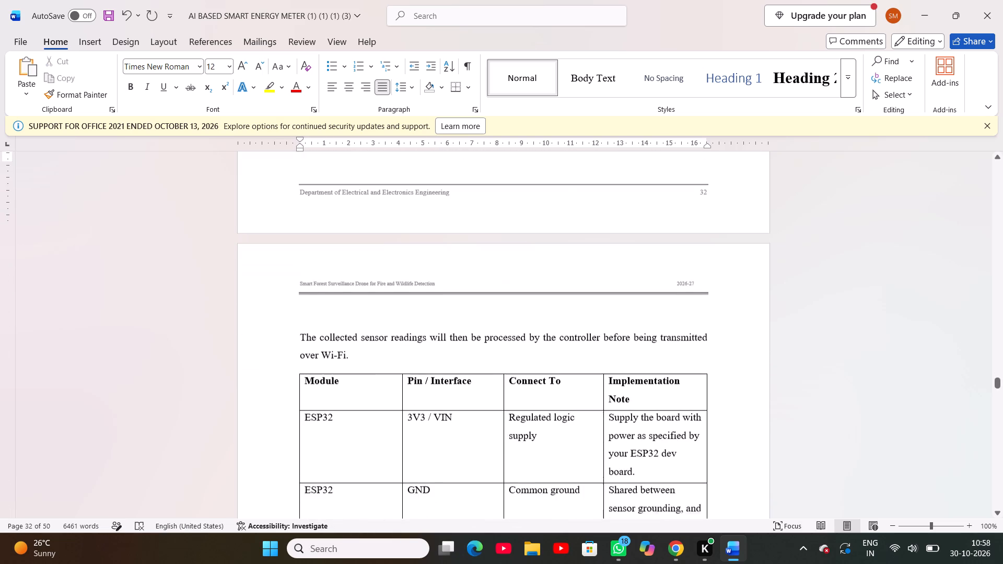
scroll(537, 488, "down", 2)
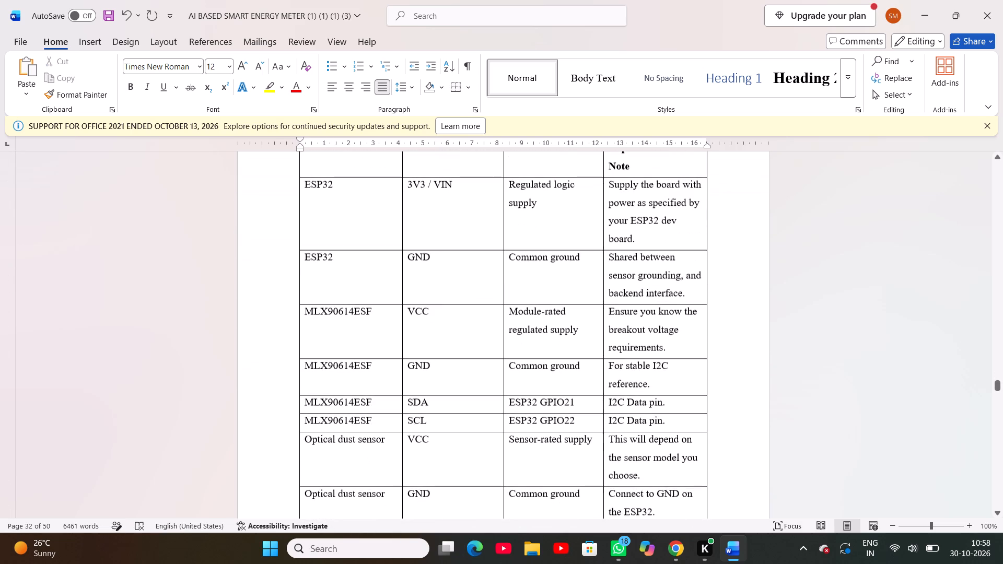
scroll(537, 488, "up", 1)
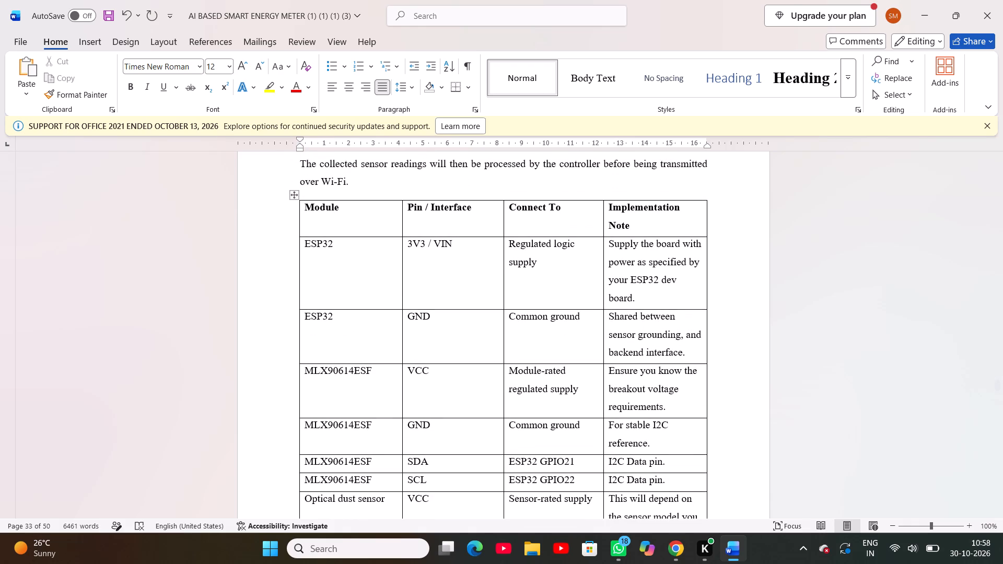
scroll(623, 553, "up", 1)
scroll(623, 553, "down", 1, "ctrl")
scroll(623, 553, "up", 2, "ctrl")
scroll(539, 373, "down", 2)
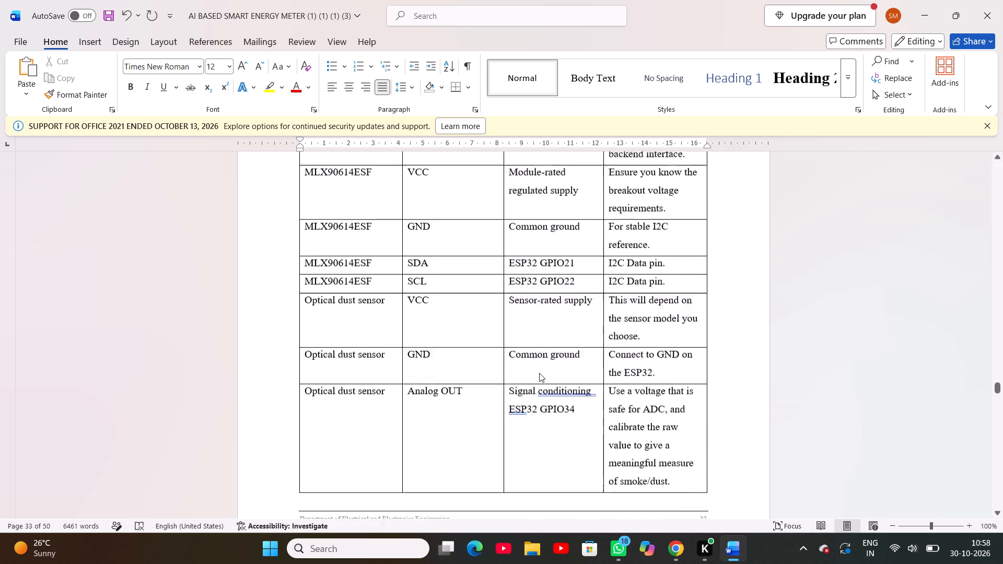
scroll(539, 373, "down", 6)
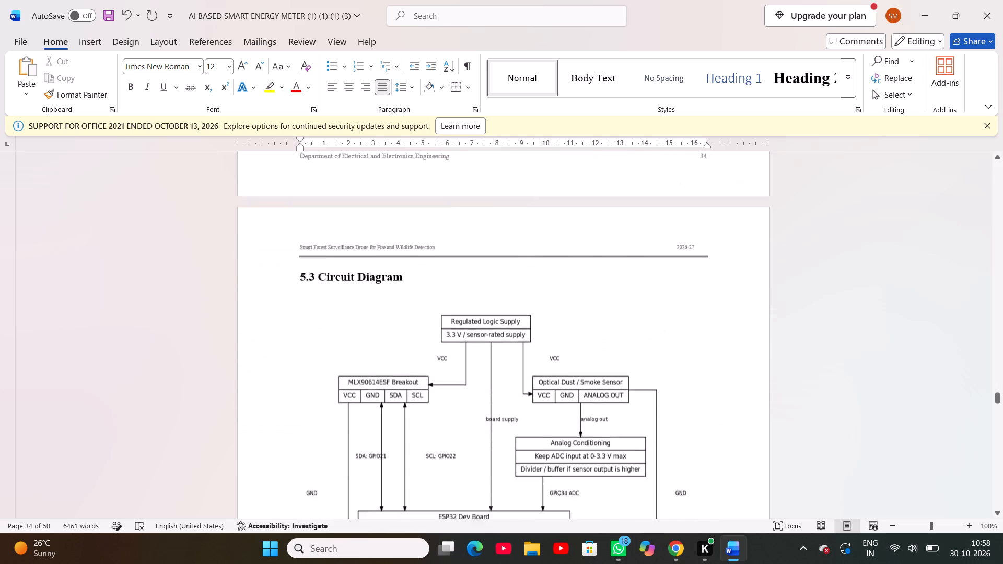
Check the font of the Fig 5.3.1 caption and the paragraph below it on page 35.
scroll(539, 373, "down", 3)
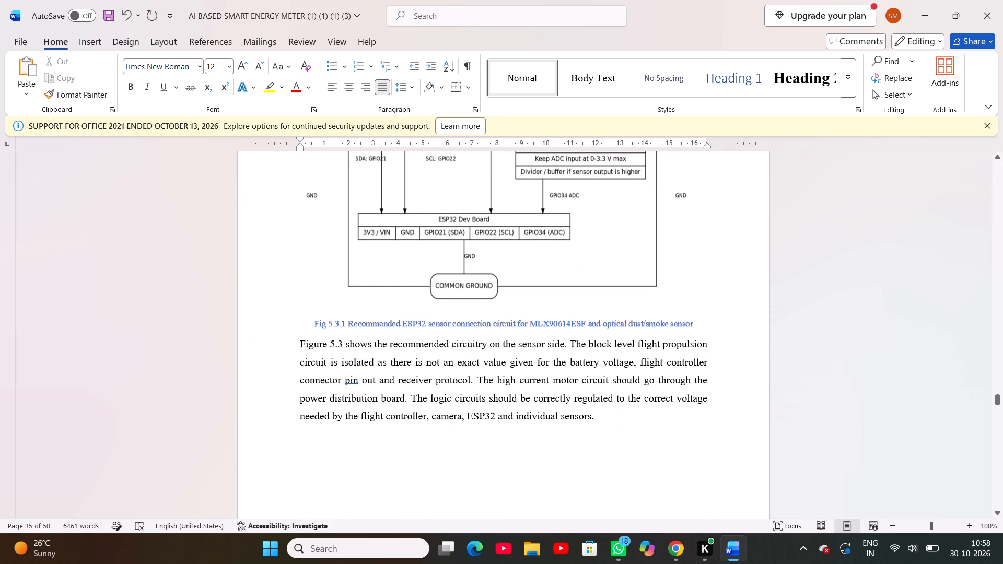
left_click_drag(306, 321, 655, 464)
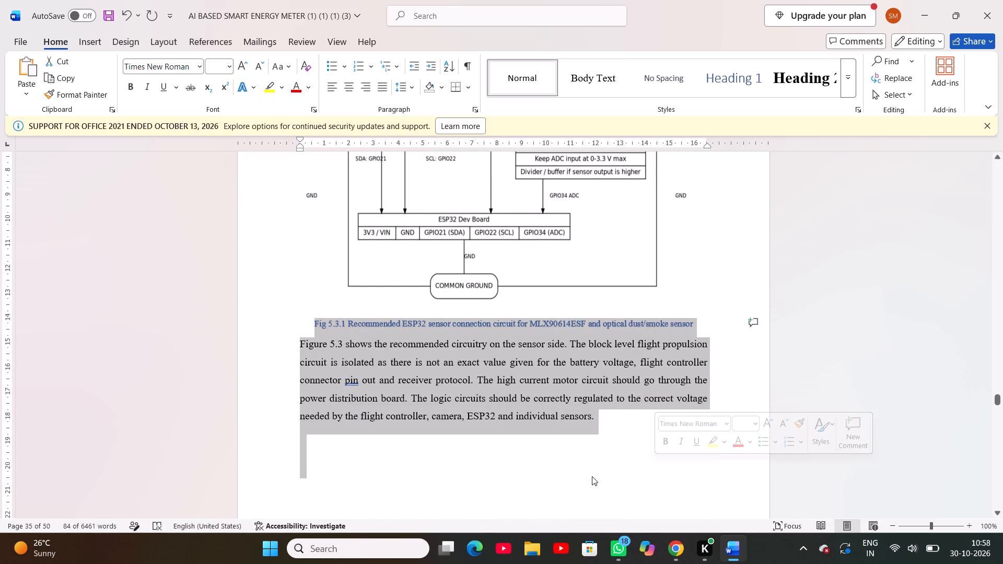
left_click(535, 483)
Review the 5.4 Flight and Power Interconnection Summary heading and table on page 36.
scroll(535, 483, "down", 5)
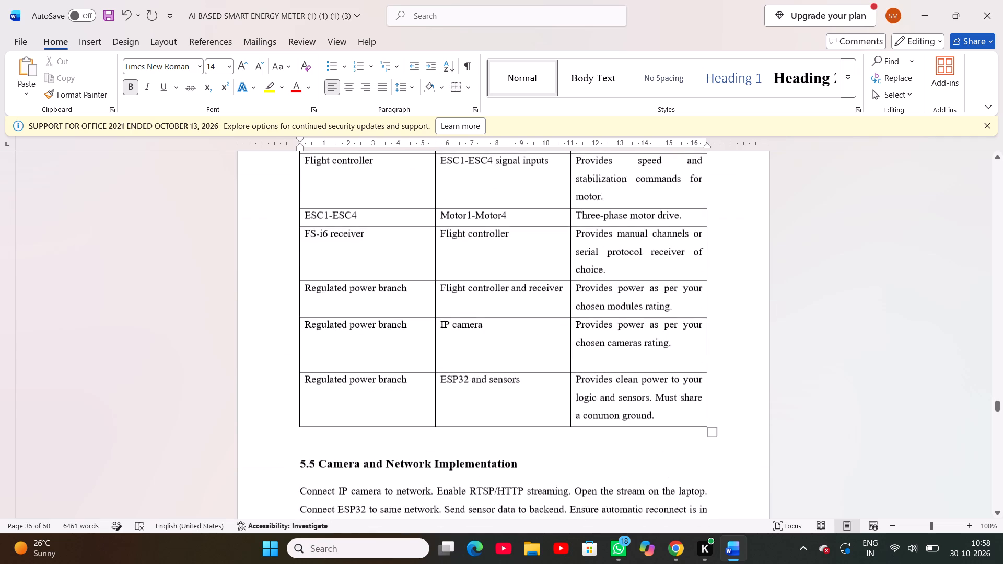
scroll(535, 483, "up", 3)
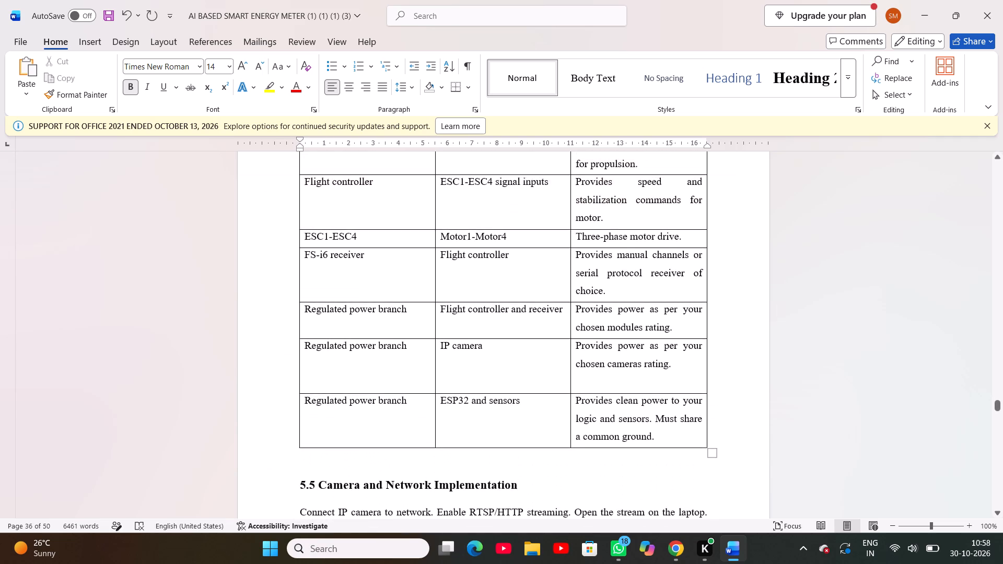
scroll(535, 483, "up", 1)
scroll(535, 483, "down", 3)
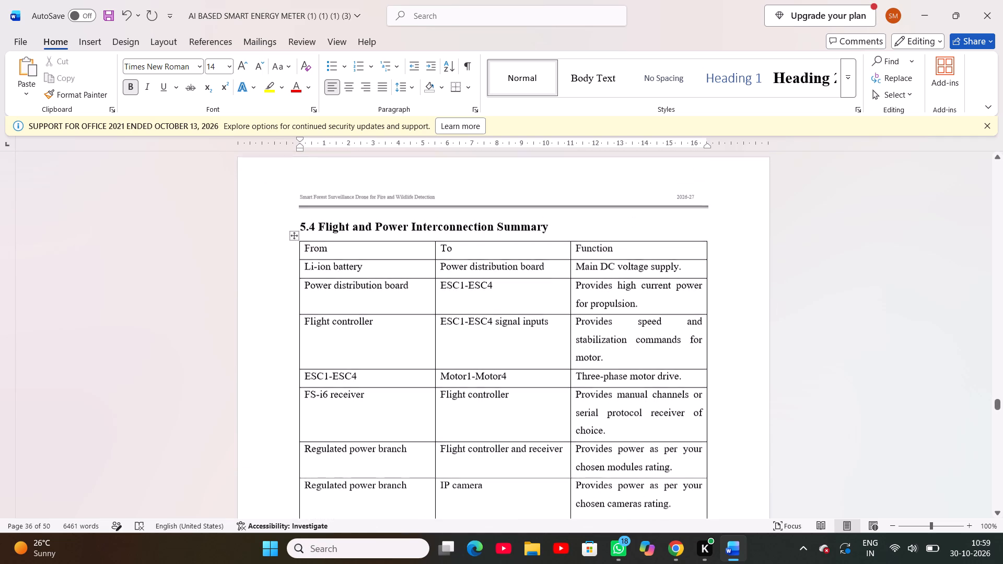
Check the font of the 5.5 and 5.6 headings and their text at the bottom of page 36.
scroll(535, 483, "down", 1)
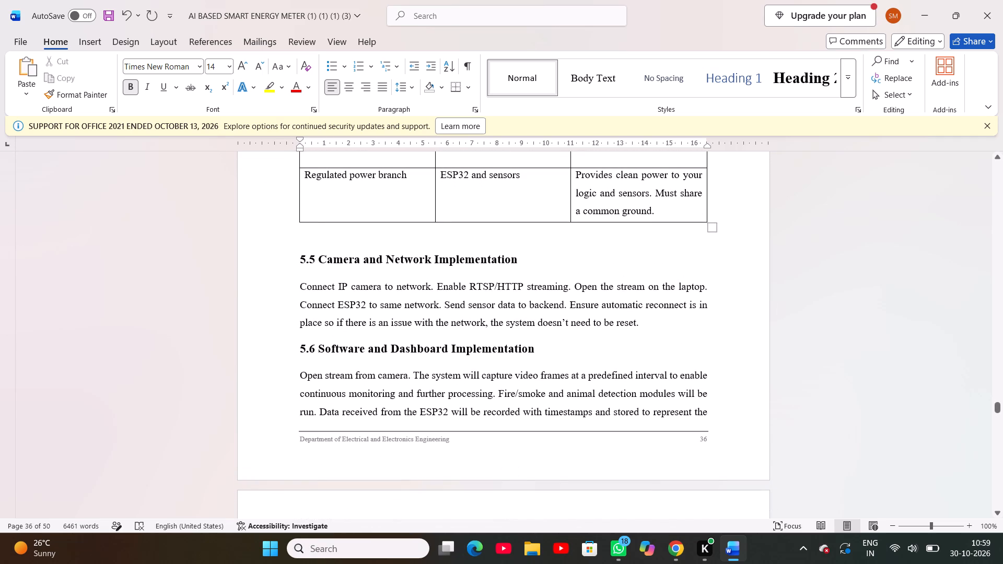
left_click_drag(302, 258, 596, 416)
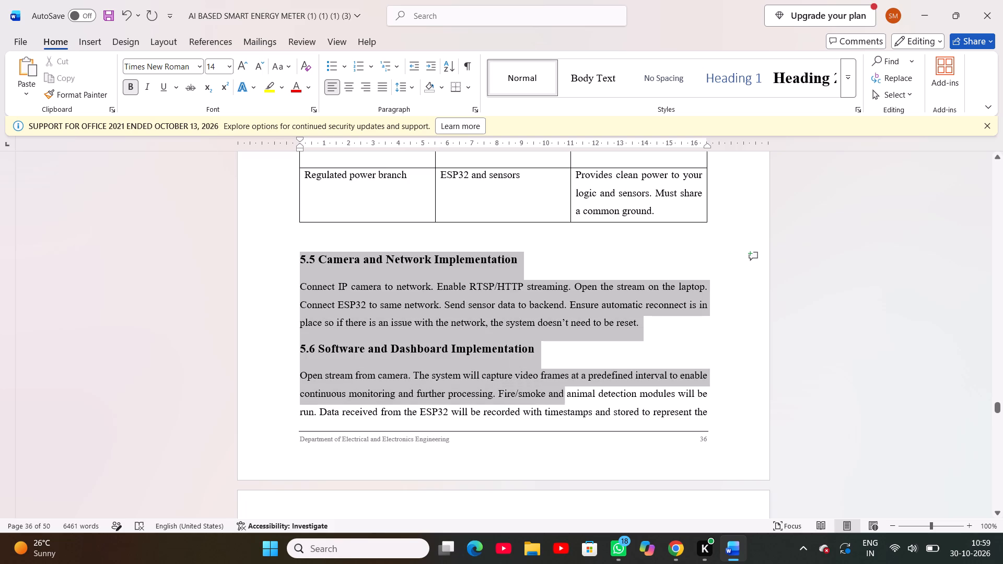
left_click_drag(596, 416, 695, 424)
scroll(633, 417, "right", 1)
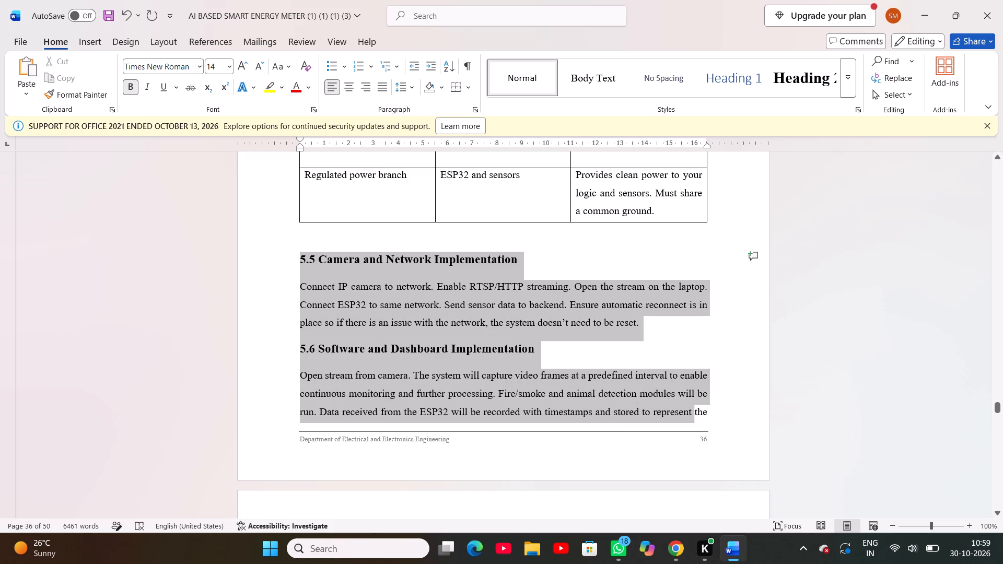
scroll(695, 424, "right", 1)
left_click_drag(695, 424, 430, 221)
Check the font of the page 37 text, from the dashboard paragraph into the 5.7 Integration Sequence bullets.
scroll(474, 445, "down", 3)
left_click(360, 265)
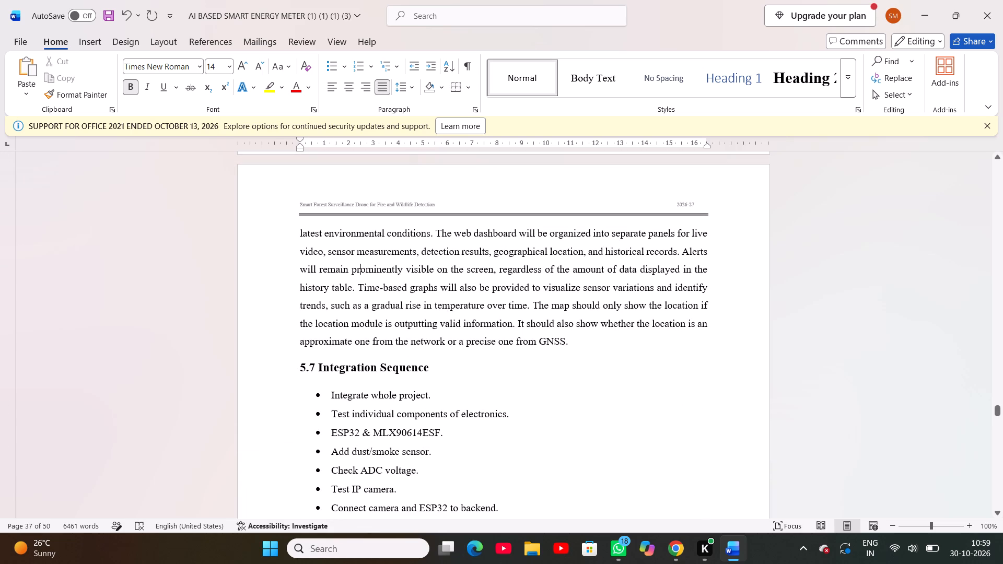
left_click_drag(300, 230, 324, 266)
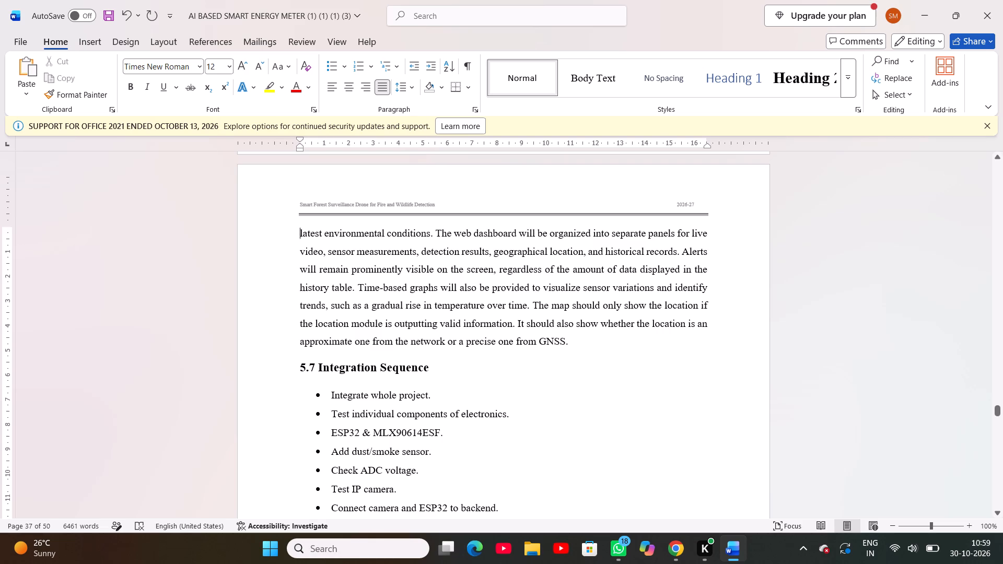
left_click_drag(324, 266, 509, 475)
Check the font of the page 37 text through the end of the 5.7 Integration Sequence bullets.
scroll(446, 474, "up", 1)
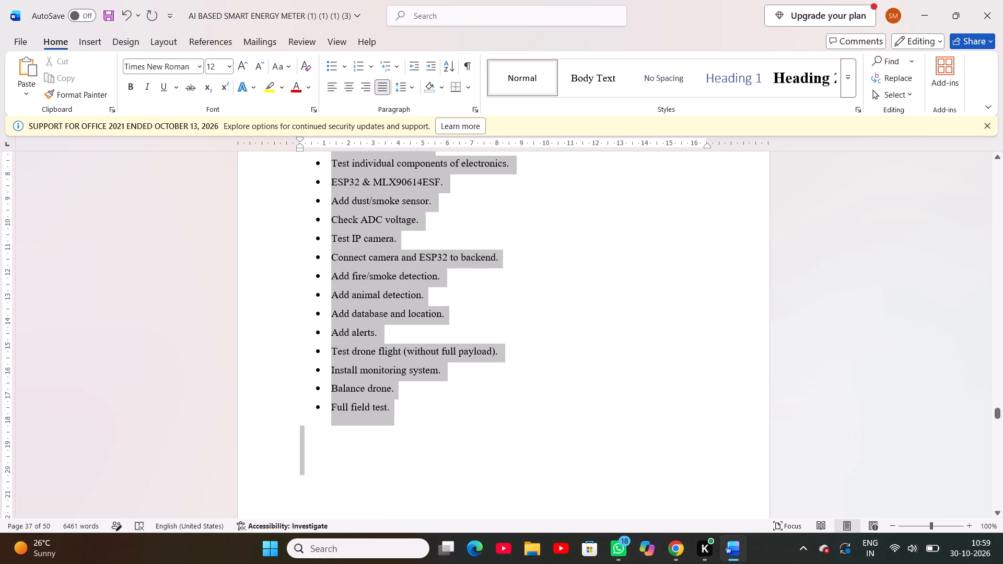
left_click_drag(509, 475, 487, 414)
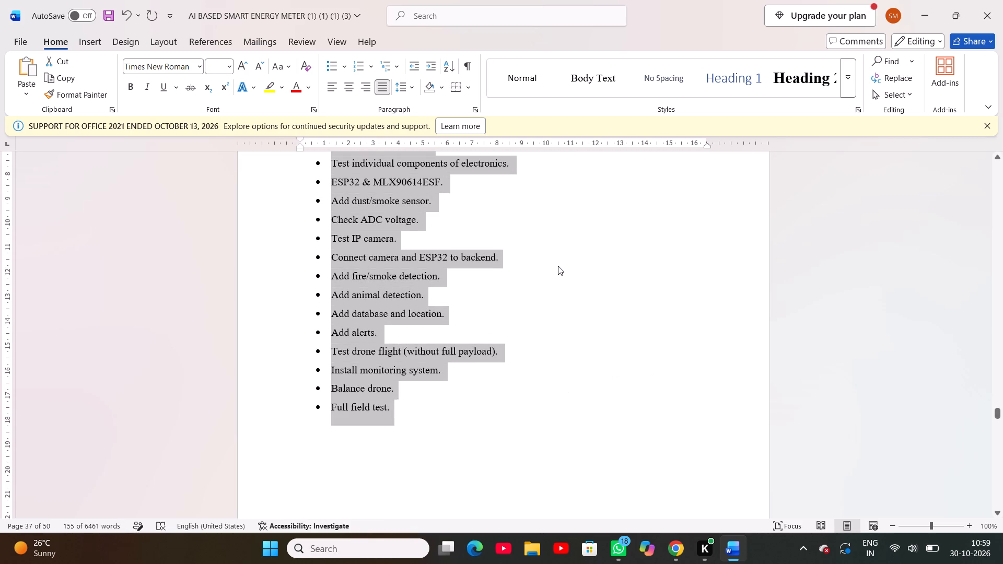
left_click(558, 266)
Review the Chapter 6 Testing heading and its test table through the end-to-end field test row.
scroll(558, 266, "down", 3)
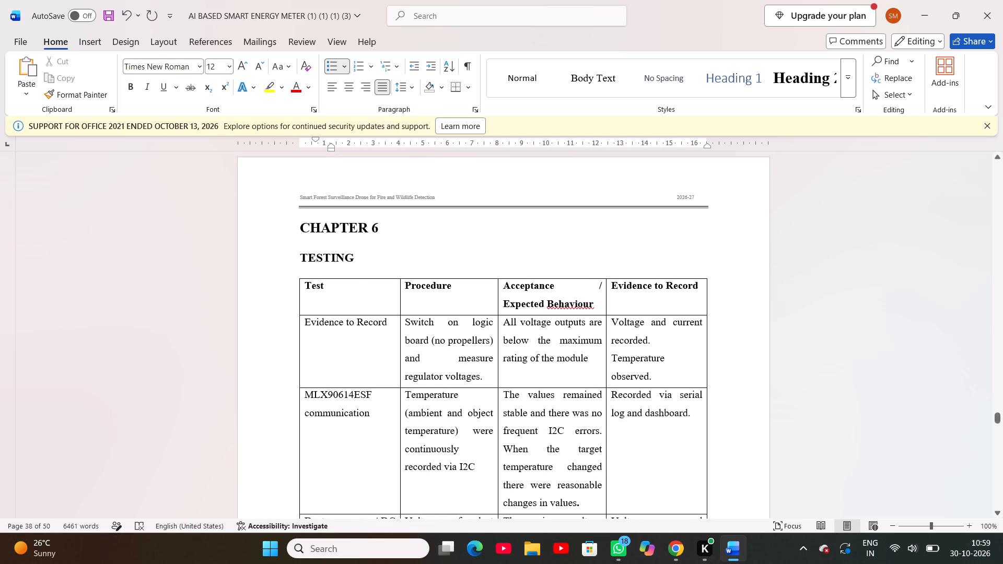
scroll(558, 266, "down", 5)
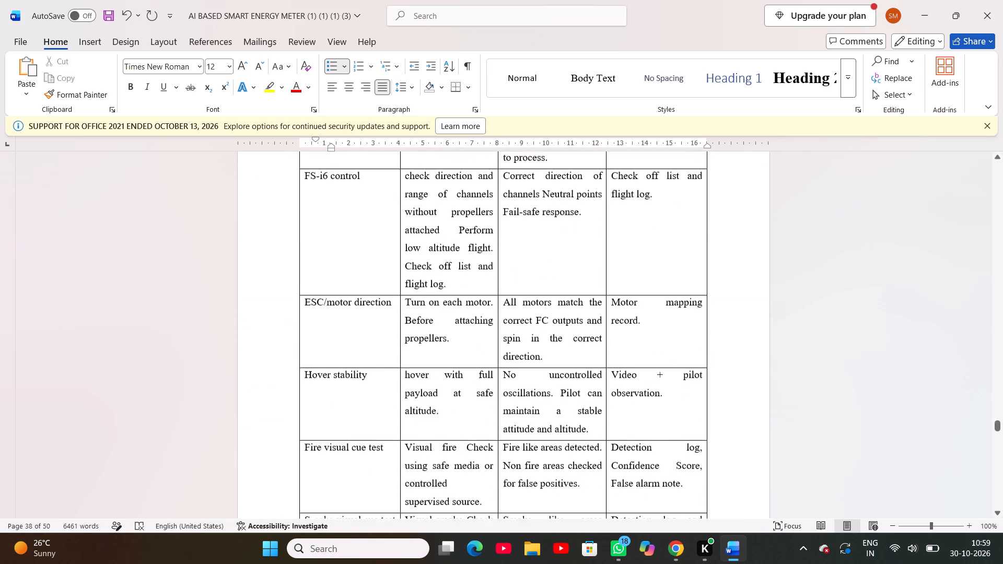
scroll(558, 266, "down", 5)
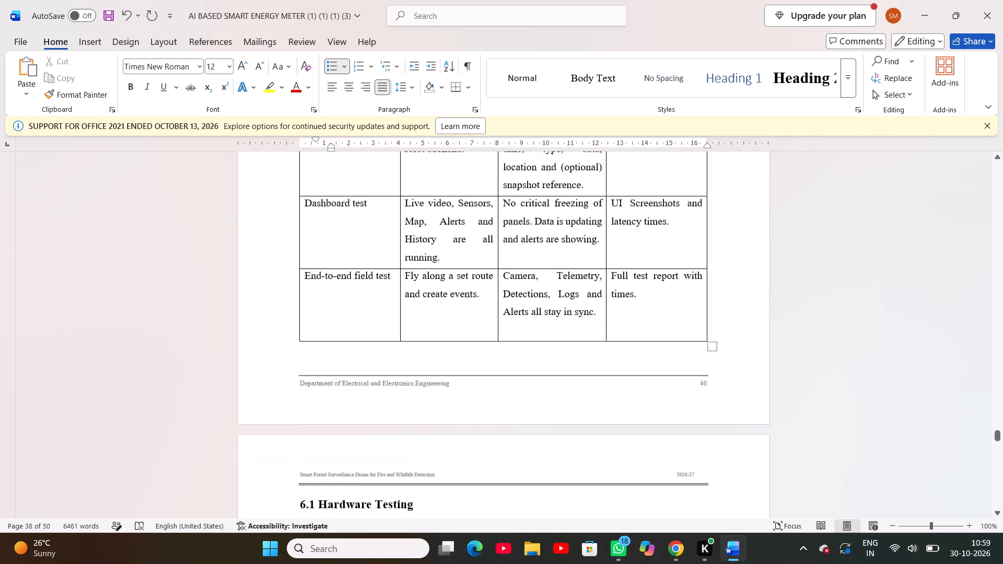
Check the font of the 6.1 Hardware Testing and 6.2 Flight Testing sections on page 41.
scroll(558, 266, "down", 2)
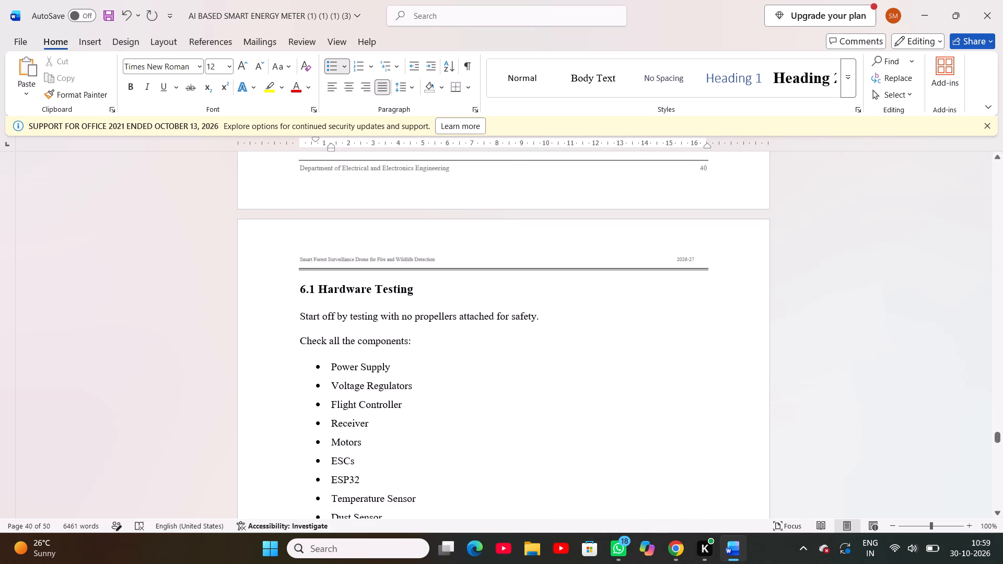
left_click_drag(302, 287, 461, 521)
scroll(438, 485, "up", 1)
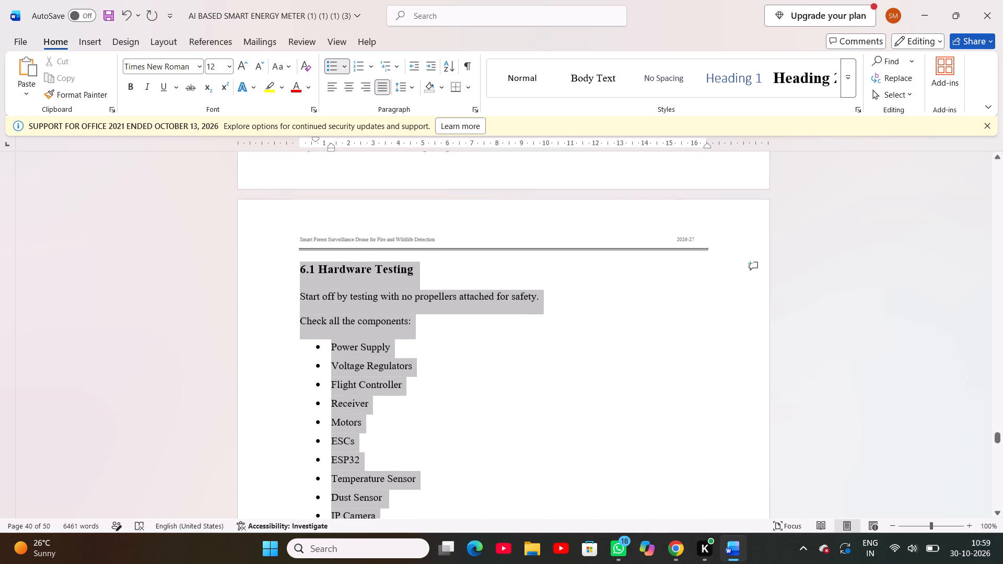
left_click_drag(461, 521, 496, 521)
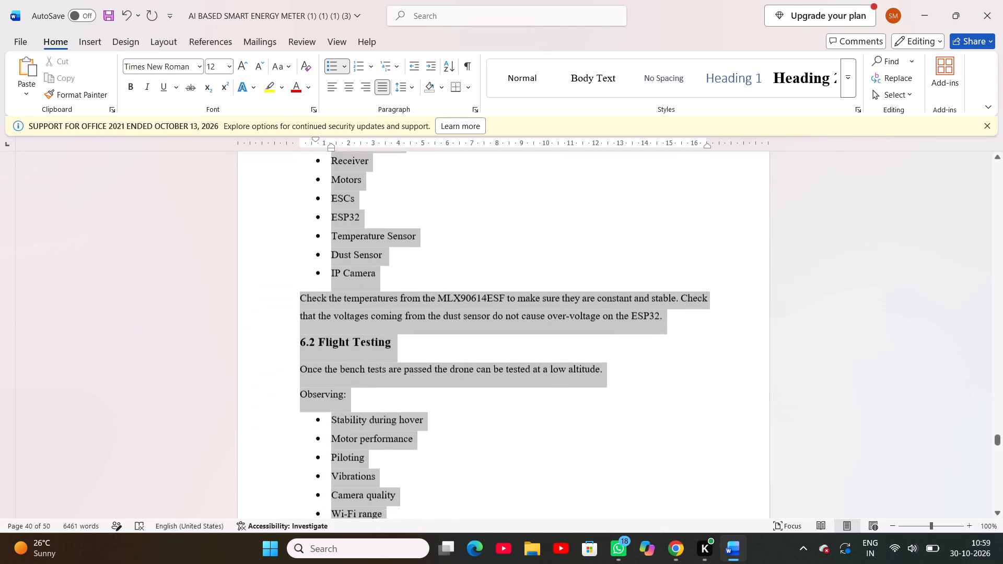
left_click_drag(496, 521, 694, 433)
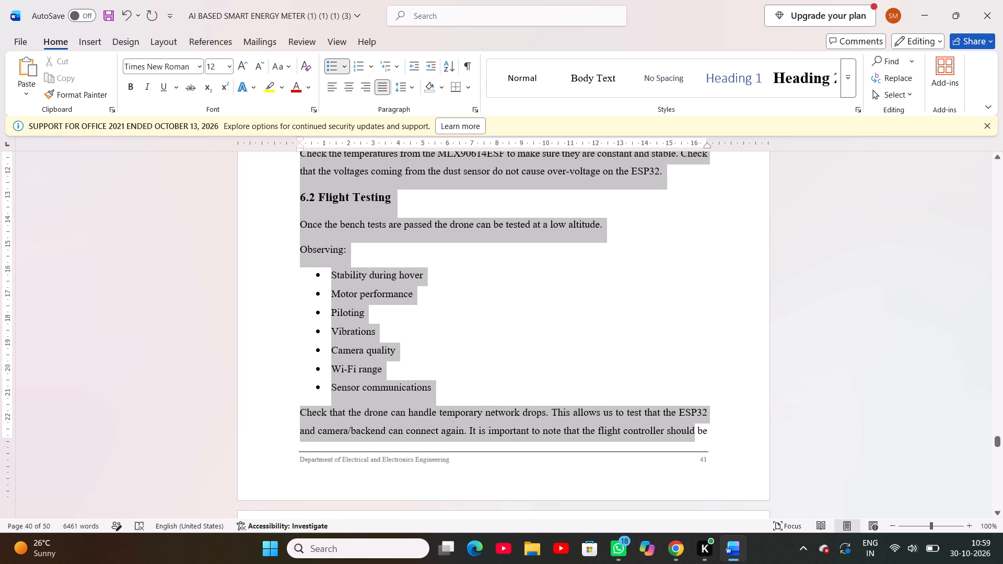
left_click_drag(694, 433, 712, 434)
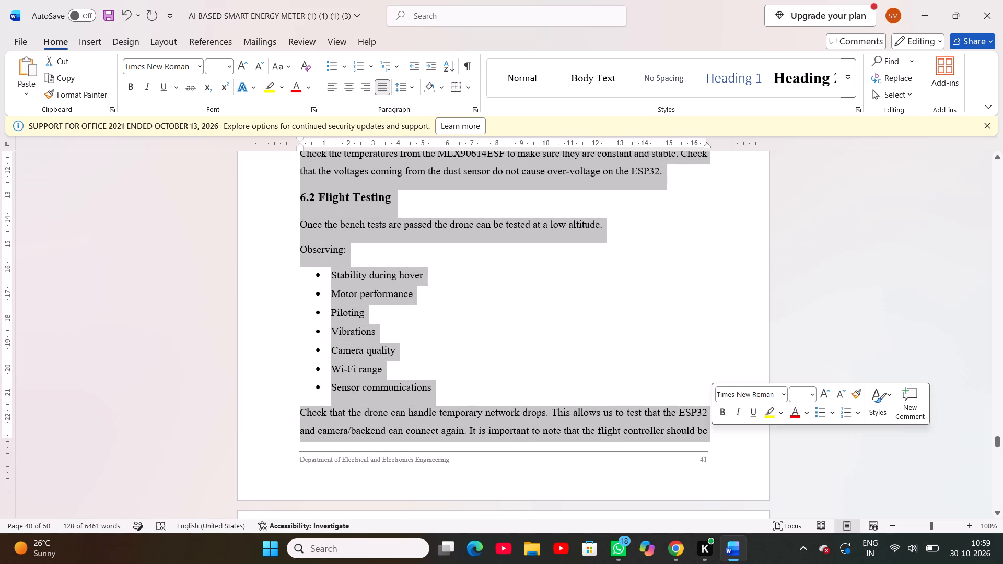
left_click(610, 369)
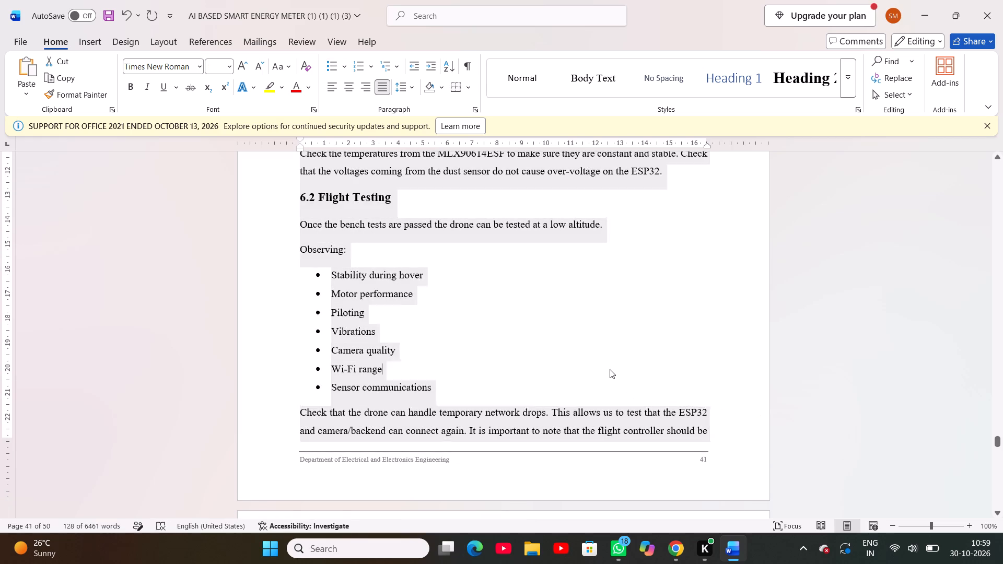
Check the font of the page 42 text, including the 6.3 Detection and Dashboard testing section and its bullets.
scroll(610, 369, "down", 2)
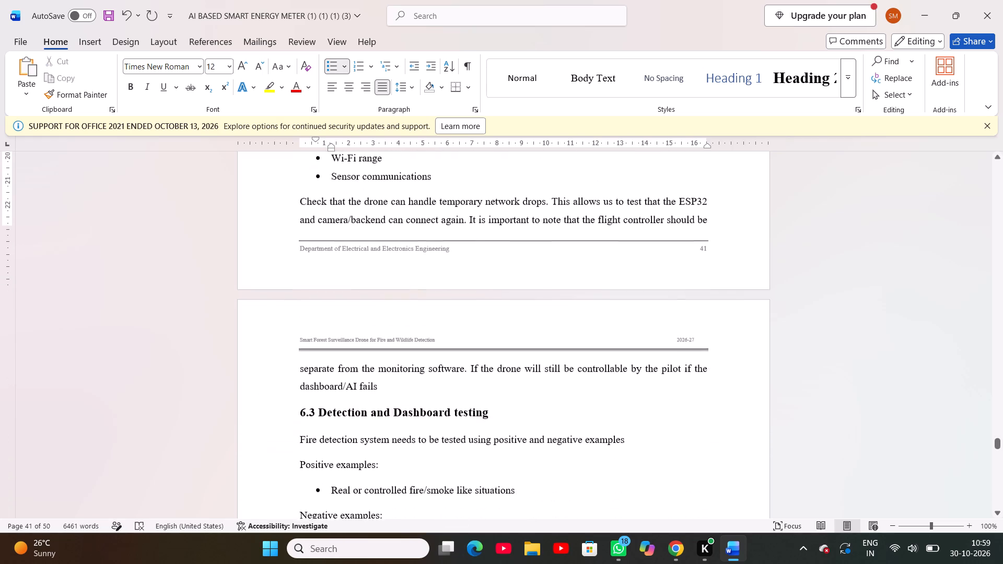
scroll(610, 369, "down", 1)
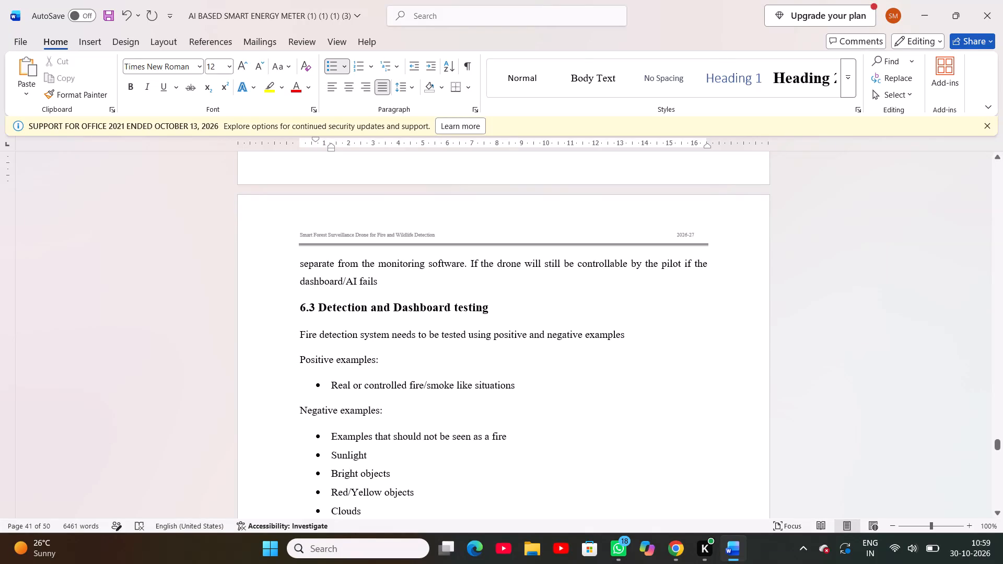
left_click_drag(300, 263, 435, 471)
scroll(387, 382, "up", 1)
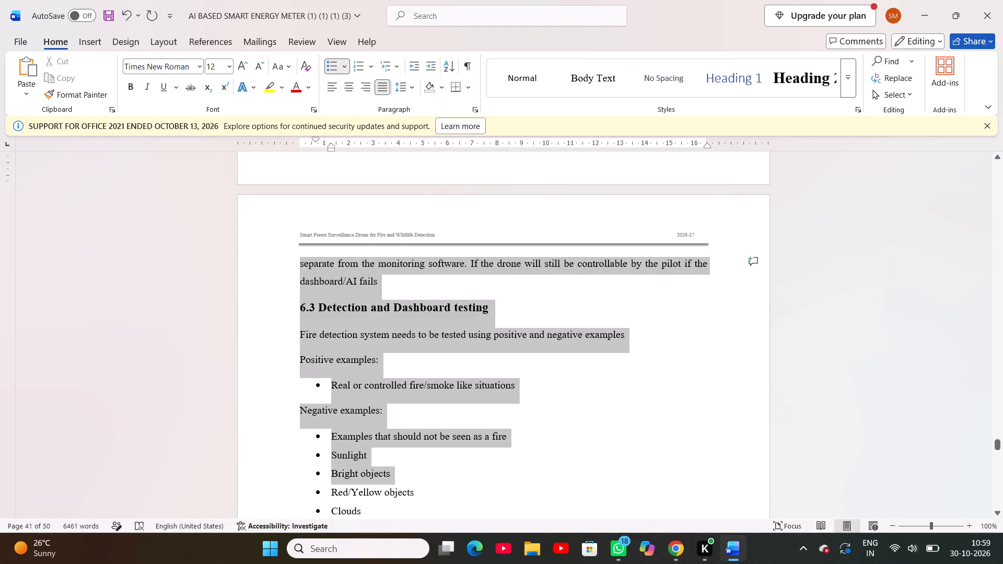
scroll(435, 471, "up", 1)
left_click_drag(435, 471, 466, 438)
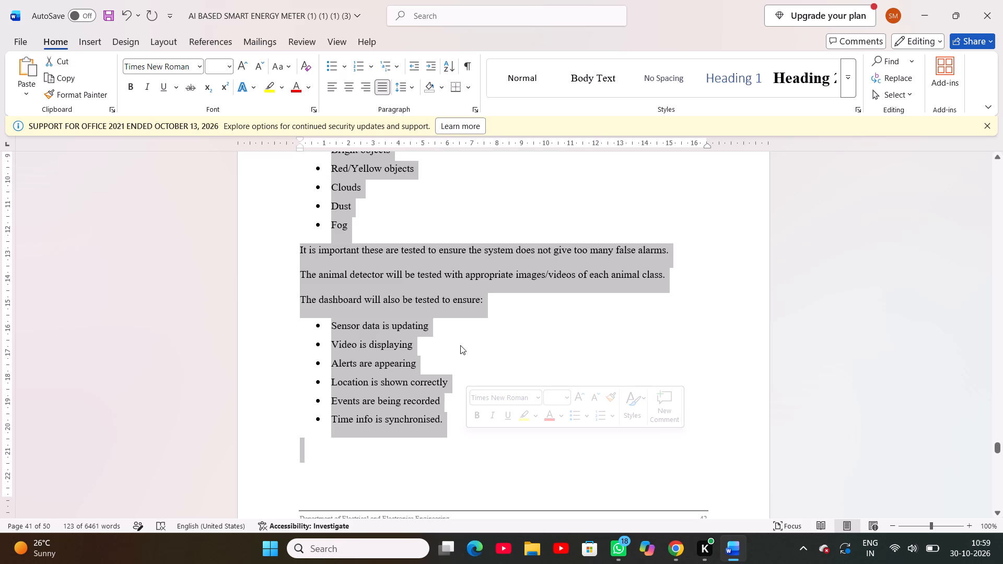
left_click(460, 345)
Check the font of the Chapter 7 headings and the 7.1 Applications and 7.2 Advantages text on page 43.
scroll(460, 345, "down", 3)
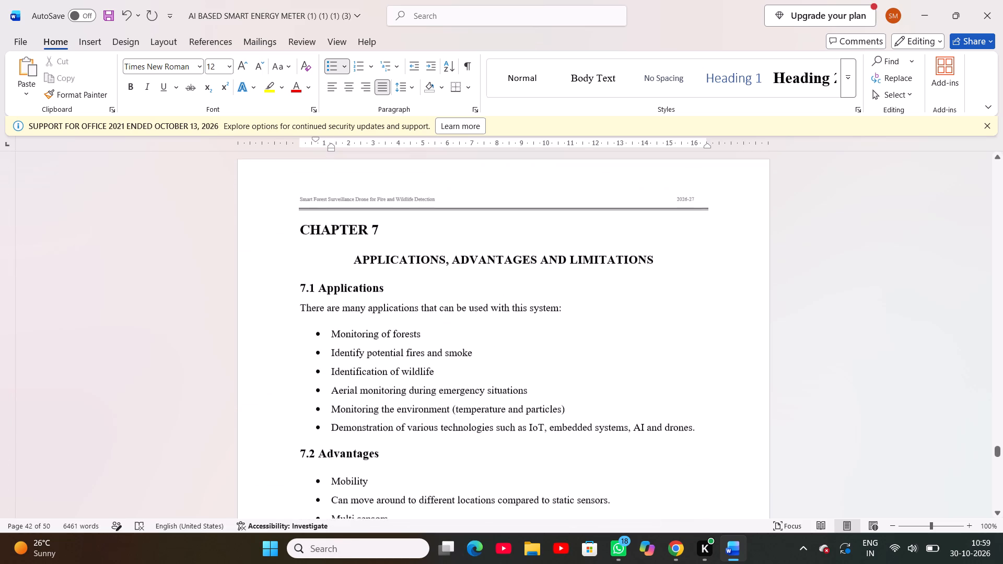
left_click(401, 262)
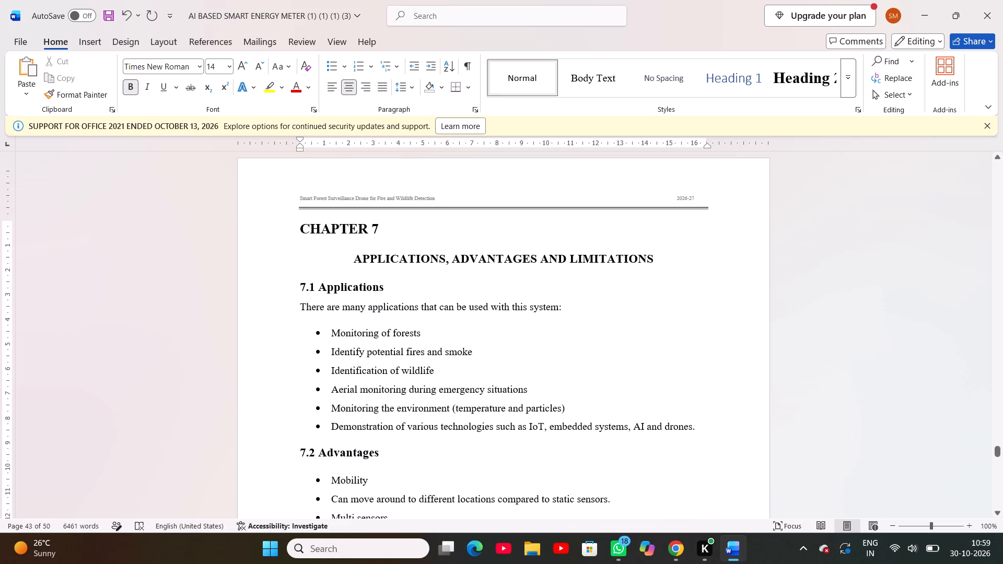
left_click_drag(300, 224, 404, 397)
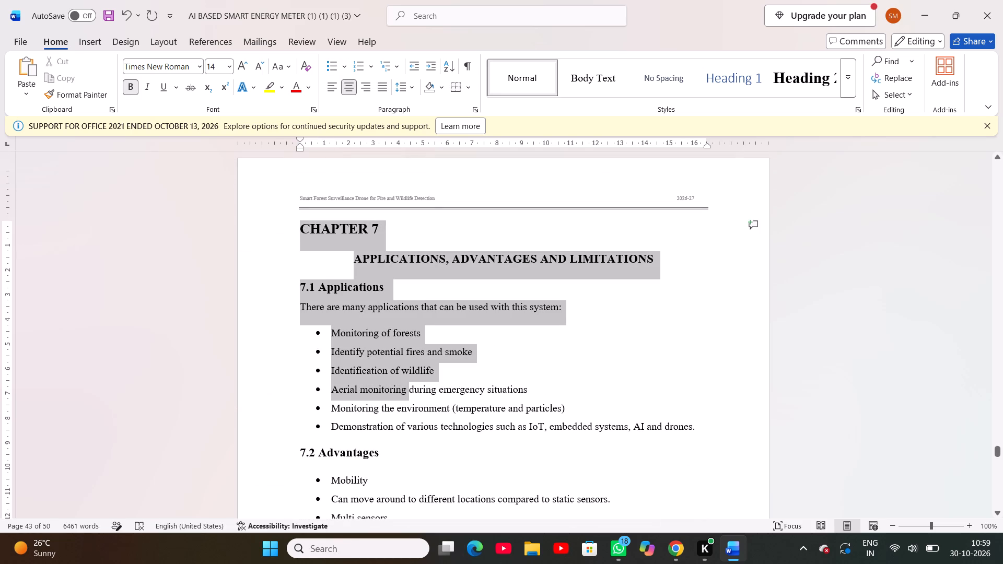
left_click_drag(404, 397, 511, 545)
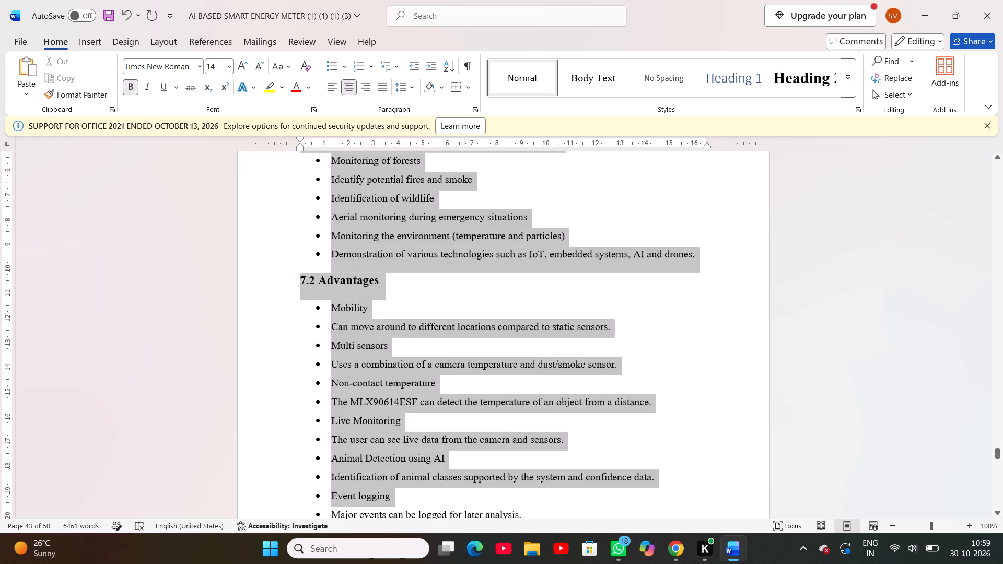
left_click_drag(511, 545, 499, 412)
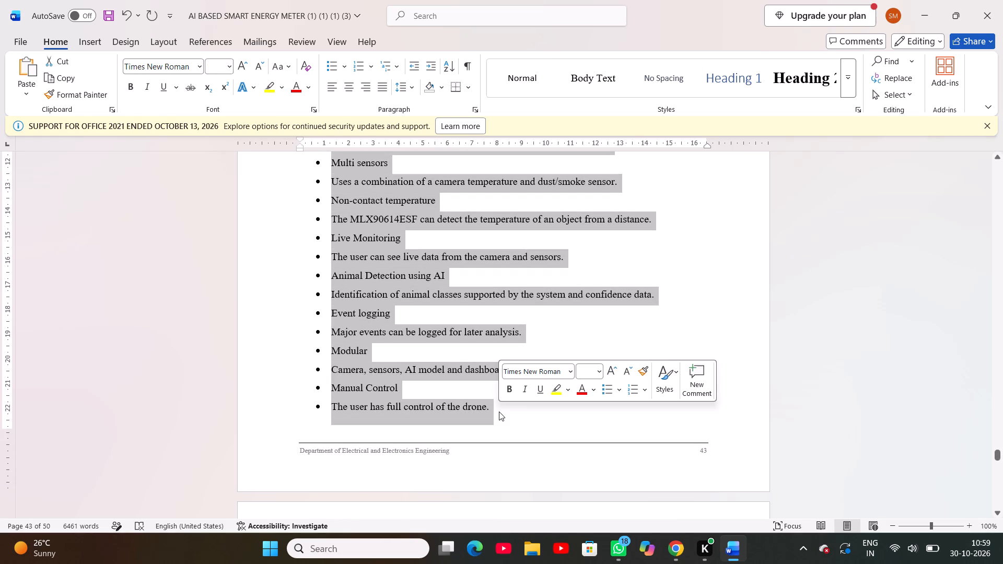
left_click(565, 326)
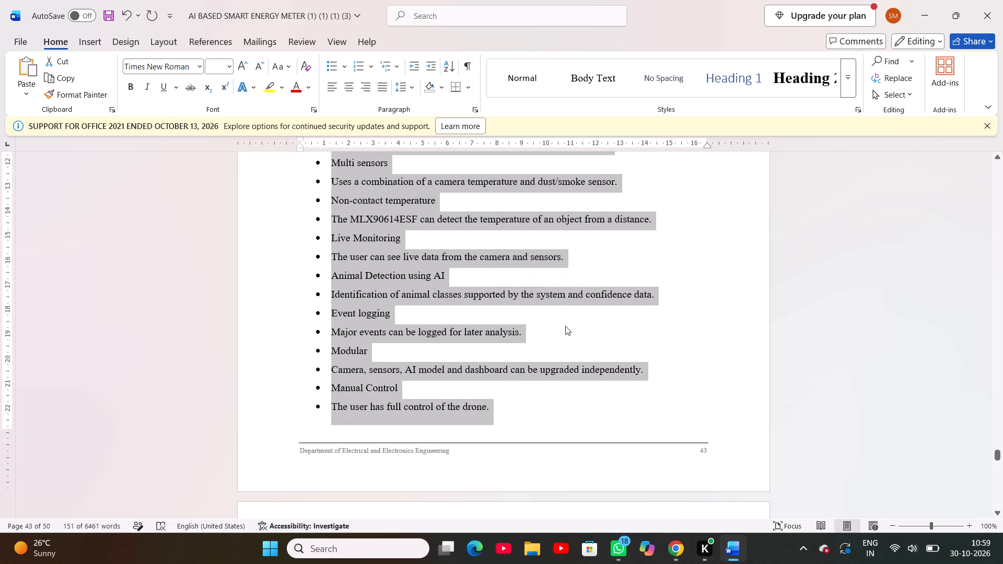
Check the font of the 7.3 Disadvantages section on page 44, from its heading to the end of the page.
scroll(565, 326, "down", 2)
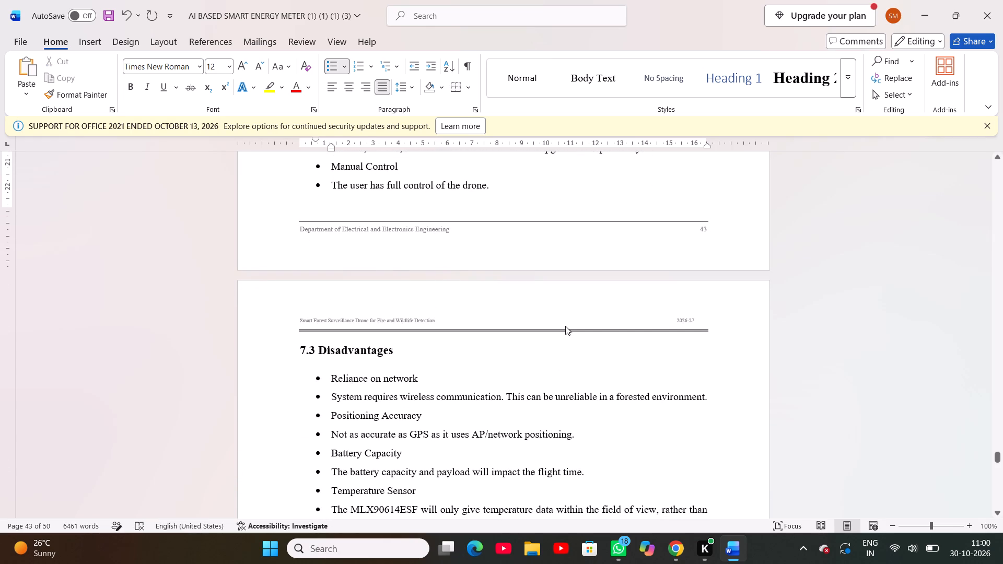
scroll(565, 326, "down", 1)
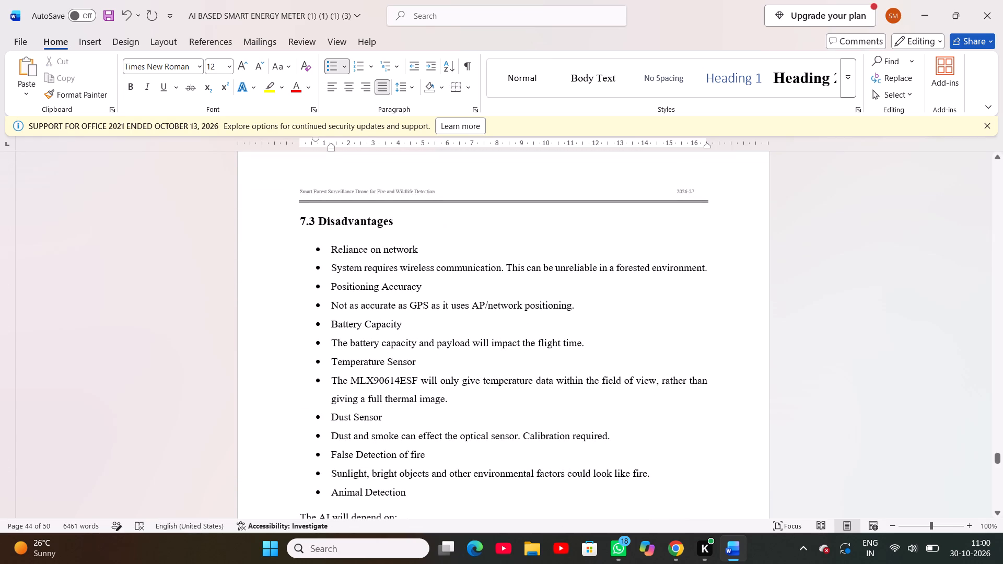
left_click(374, 223)
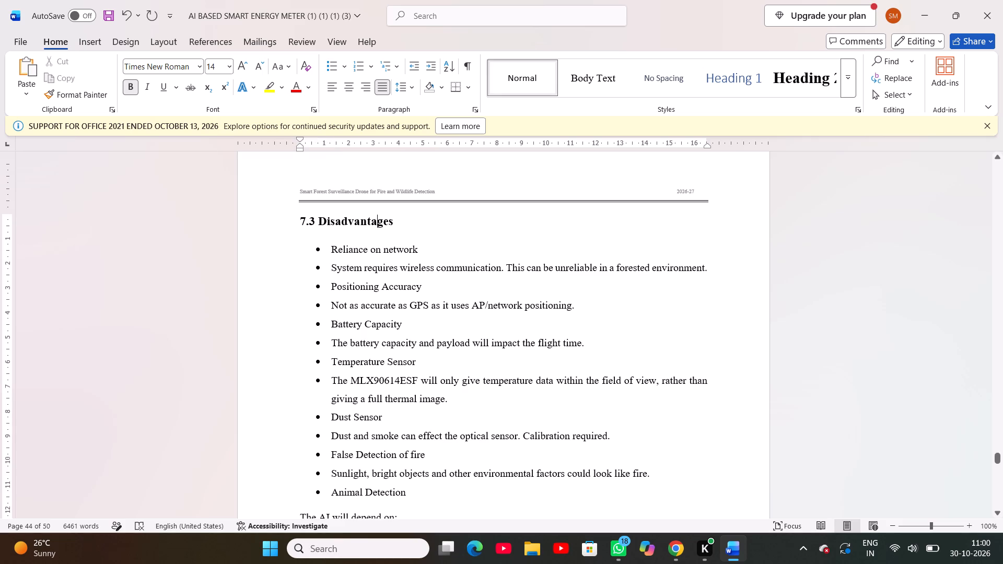
left_click_drag(300, 218, 505, 520)
scroll(415, 391, "up", 1)
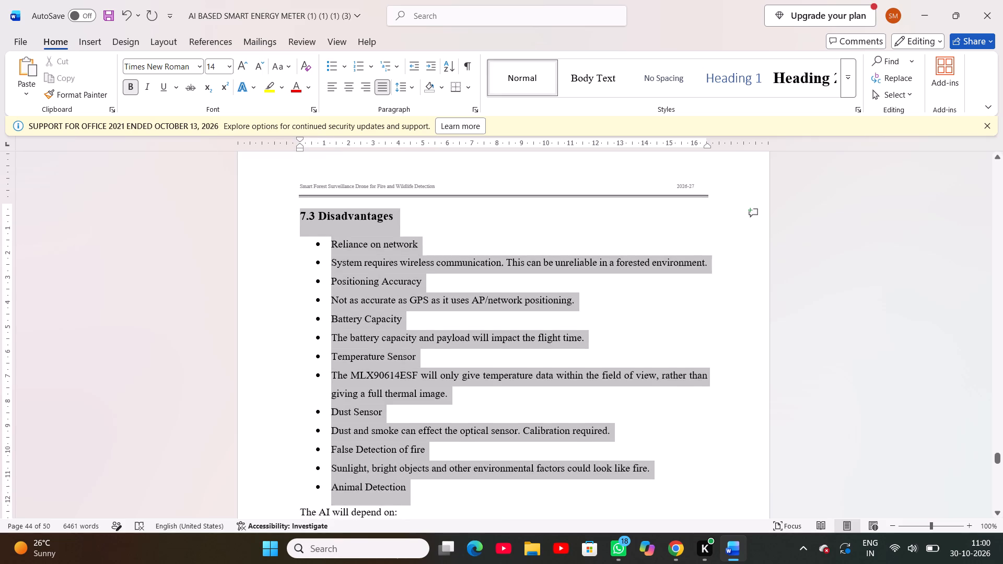
left_click_drag(505, 520, 548, 352)
scroll(524, 547, "up", 1)
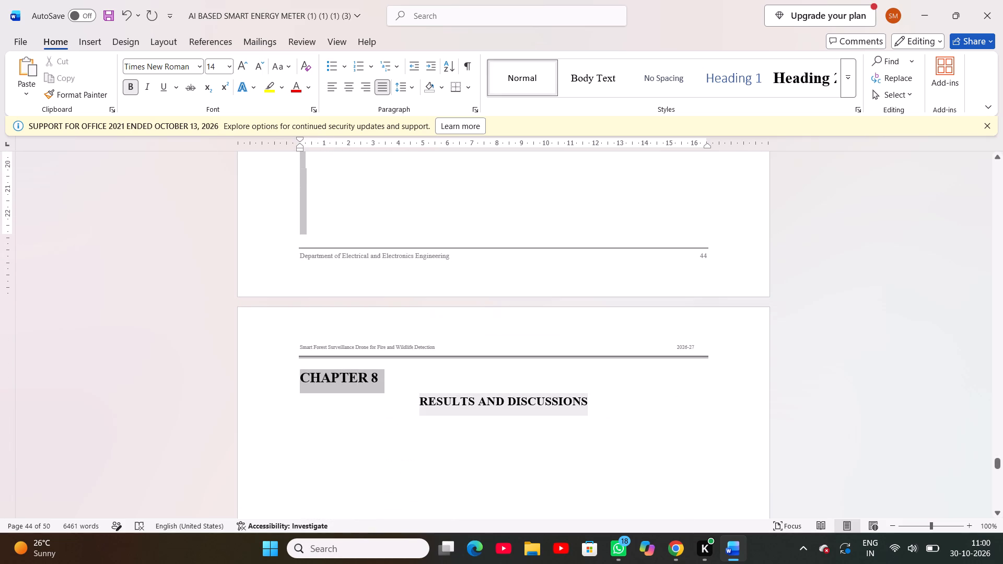
left_click_drag(548, 352, 418, 161)
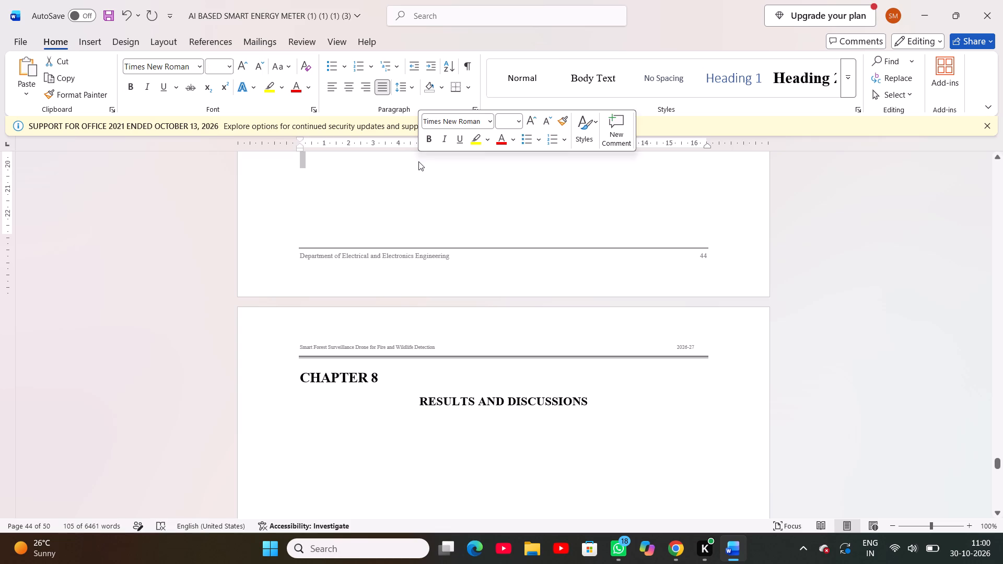
left_click(422, 203)
Return to the start of the report and review the page layout of Chapters 1 and 2 with several pages side by side.
scroll(422, 203, "down", 1)
scroll(422, 203, "up", 9)
scroll(422, 203, "up", 20)
scroll(422, 203, "up", 1)
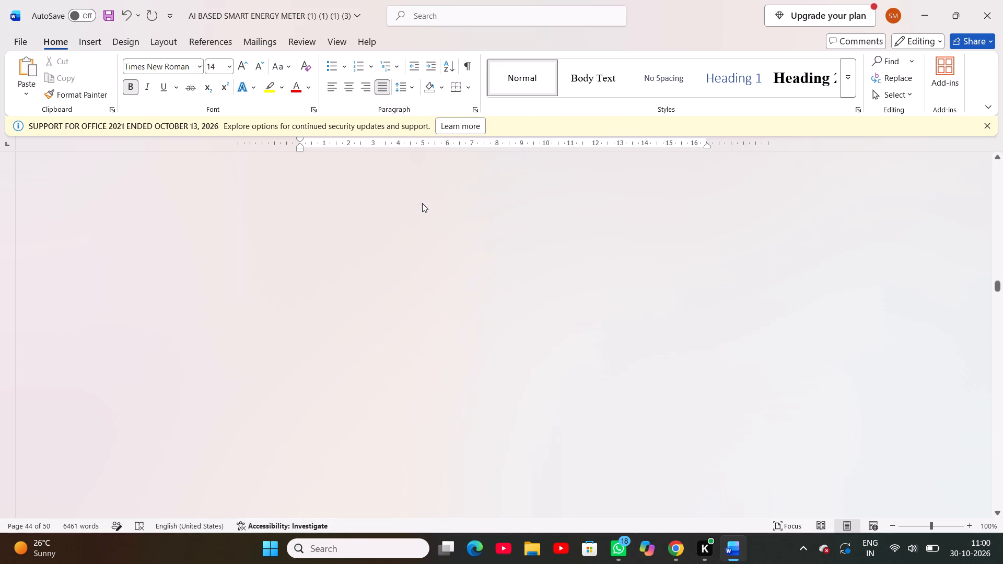
scroll(422, 203, "up", 8)
scroll(422, 203, "up", 20)
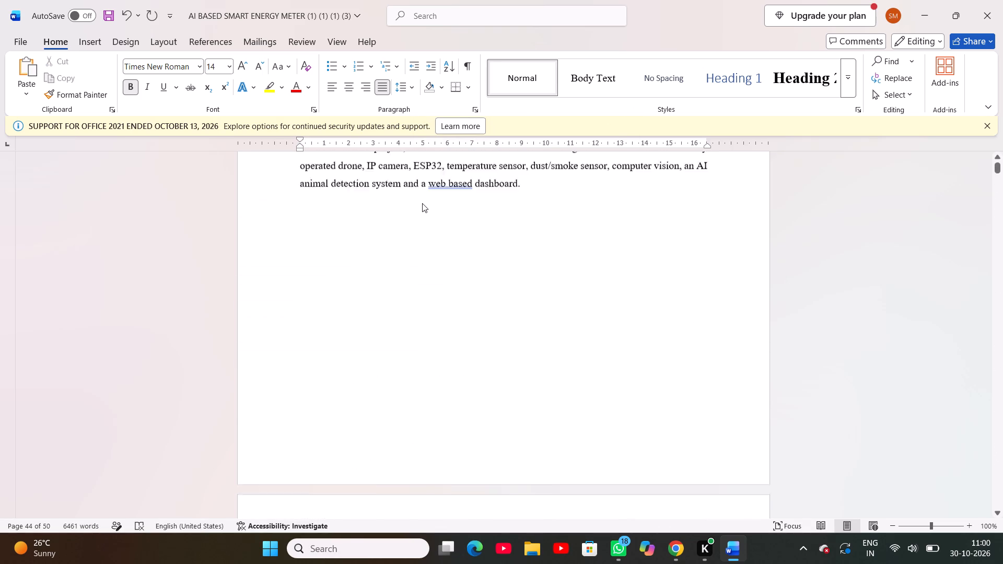
scroll(422, 203, "up", 11)
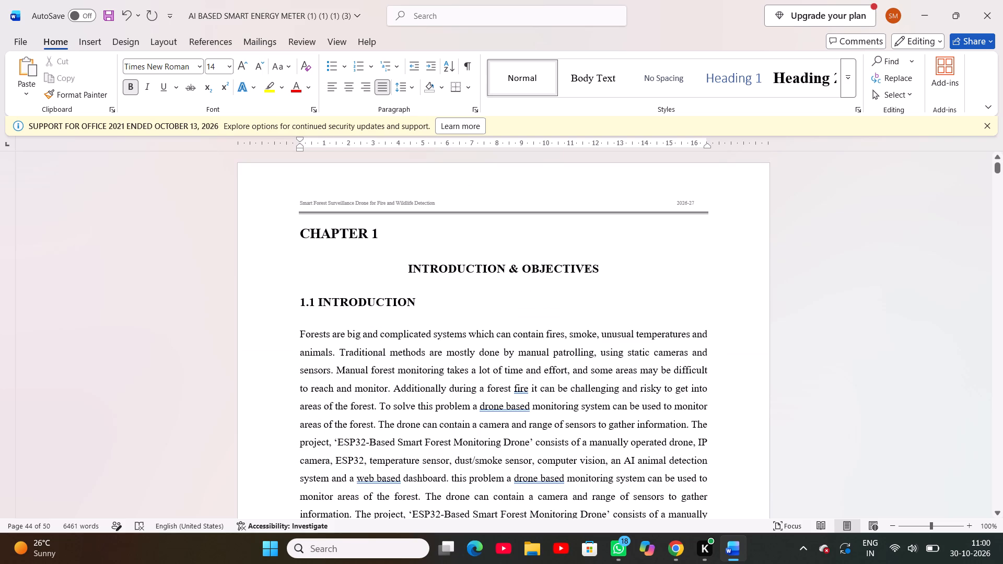
scroll(472, 318, "down", 5, "ctrl")
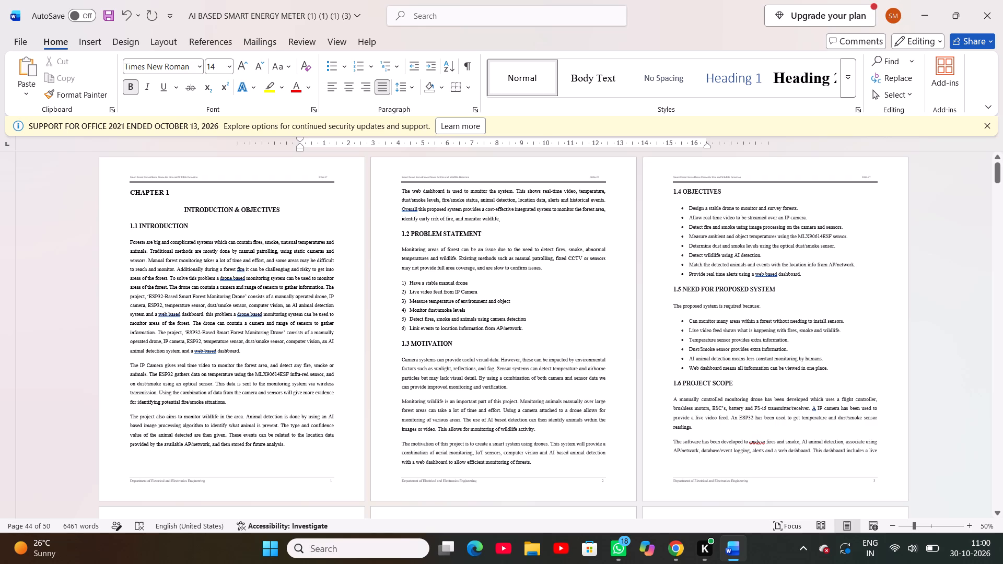
scroll(557, 397, "down", 2)
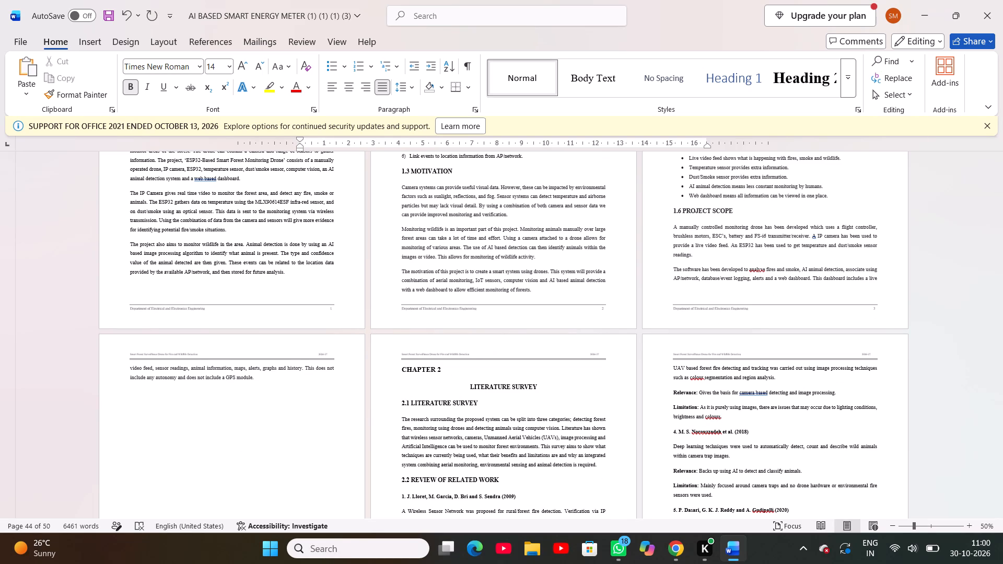
scroll(517, 413, "down", 1)
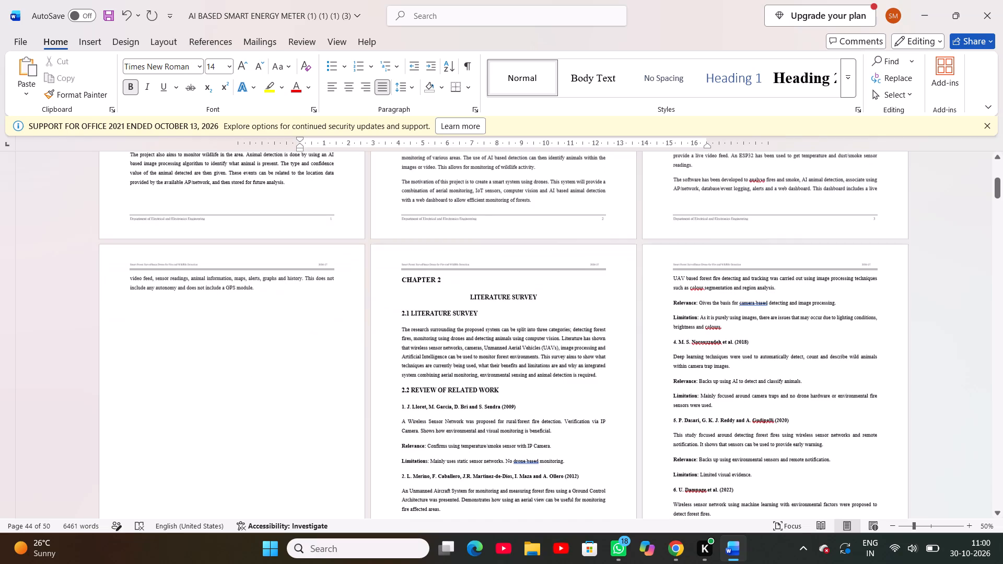
scroll(517, 413, "down", 3)
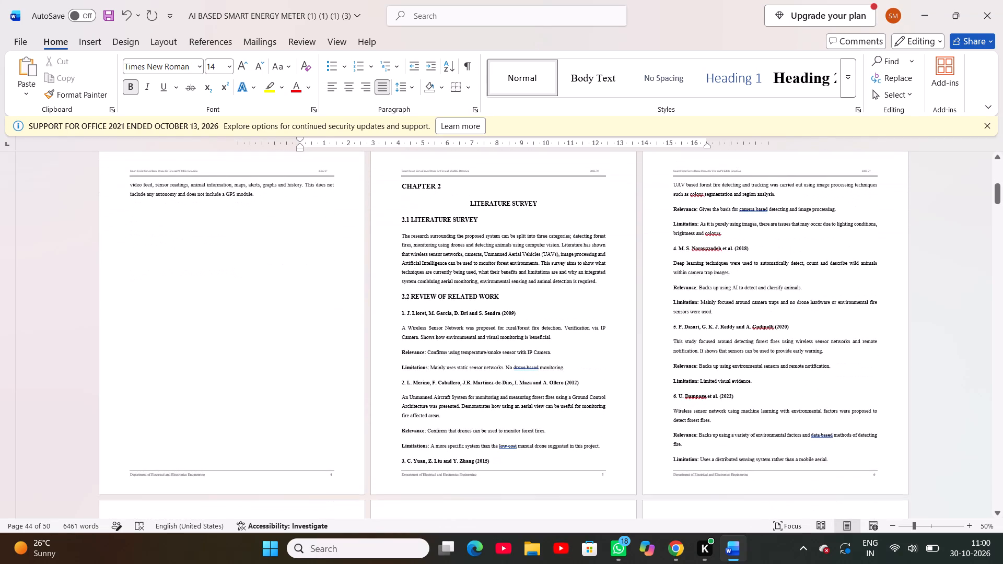
Review the layout of the technology trends page and the Chapter 3 Methodology pages, including the block diagram and operational flow figures.
scroll(517, 413, "down", 3)
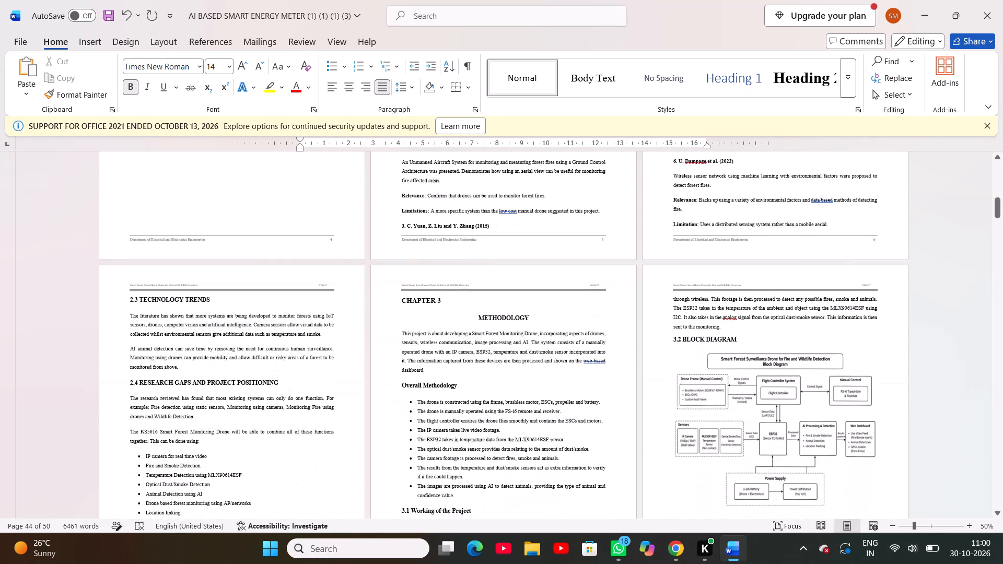
scroll(517, 413, "down", 1)
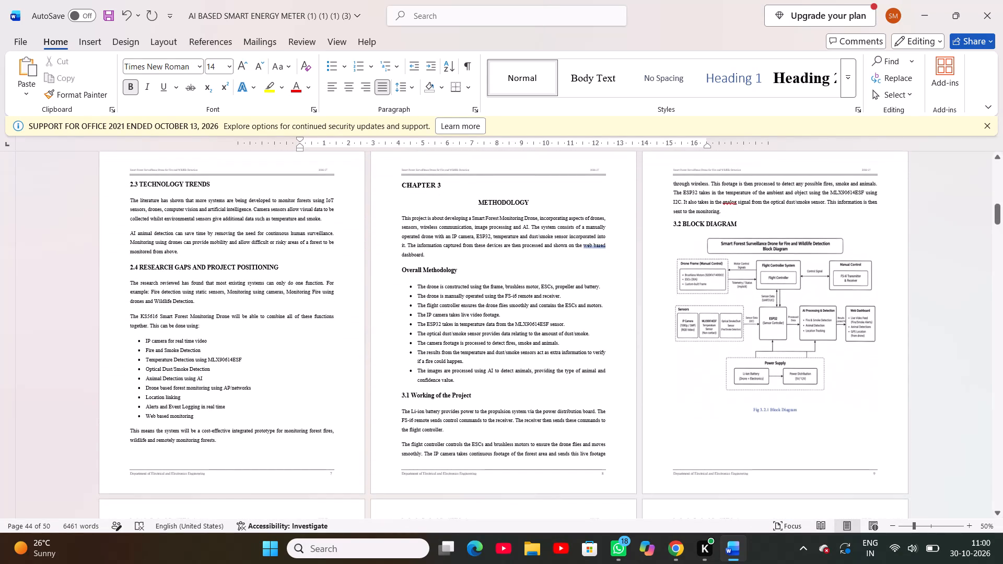
scroll(517, 413, "down", 2)
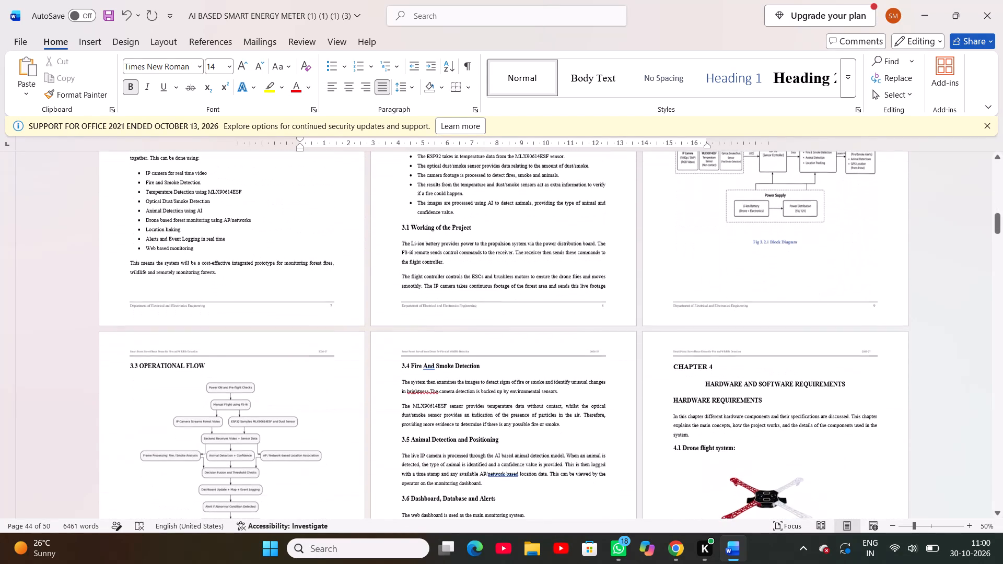
scroll(517, 413, "down", 2)
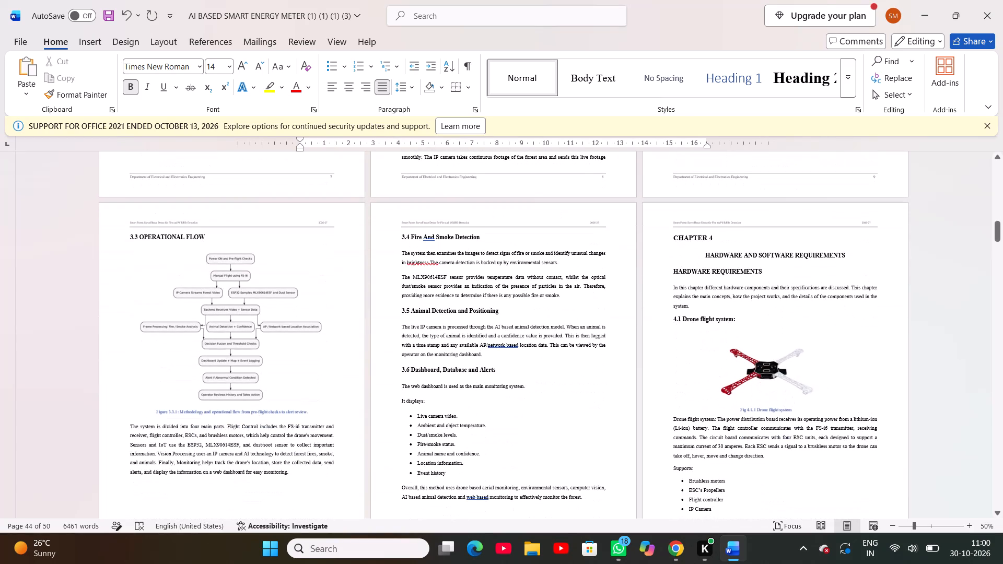
scroll(517, 413, "down", 2)
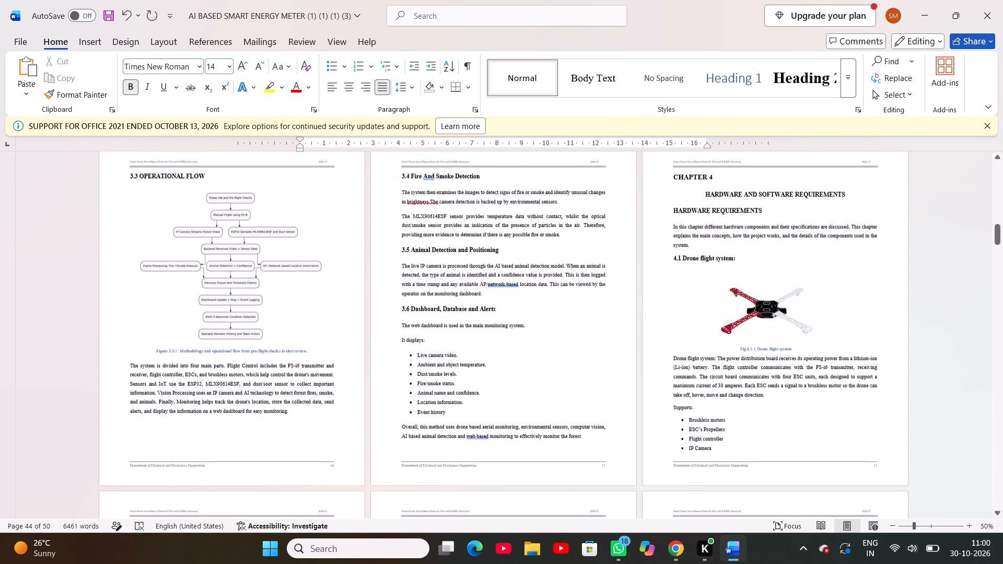
Review the layout of the Chapter 4 hardware pages, checking component headings, pictures and captions through 4.14 Voltage Regulator.
scroll(517, 413, "down", 3)
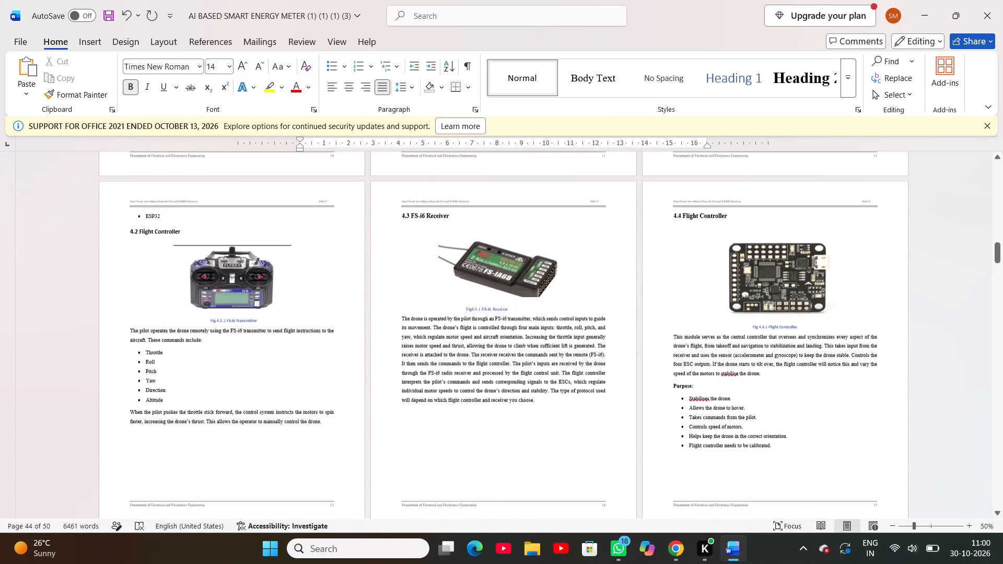
scroll(517, 413, "down", 3)
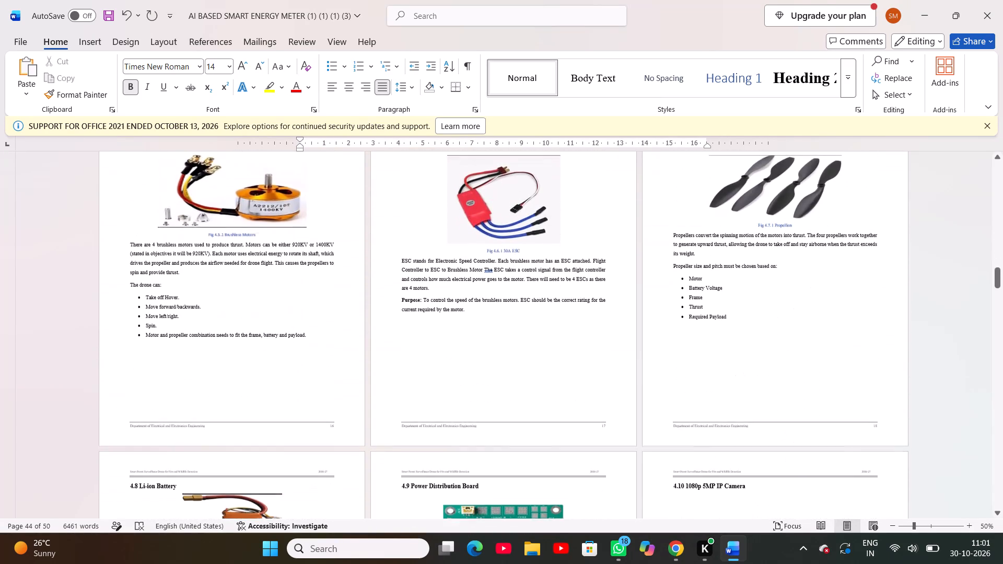
scroll(517, 413, "down", 4)
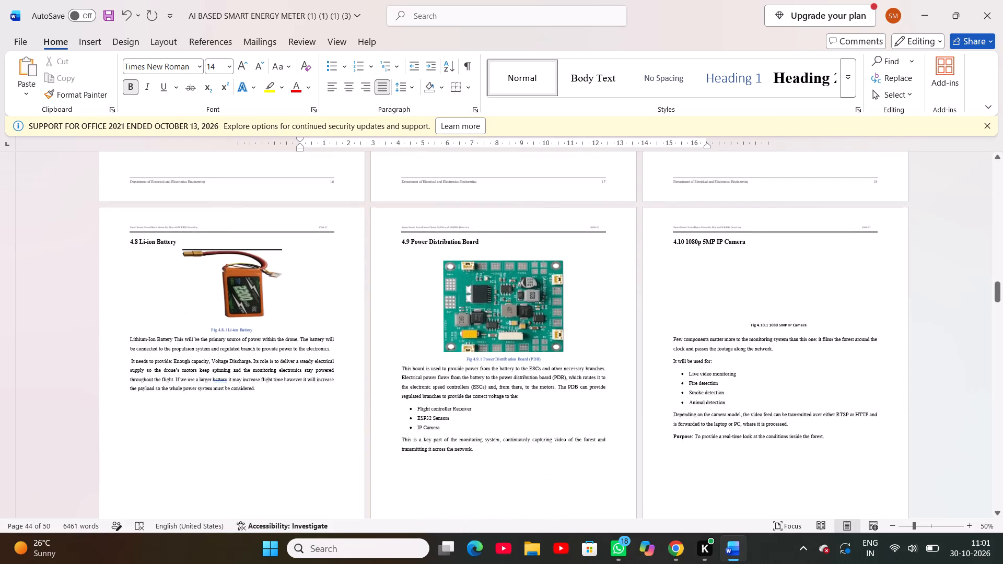
scroll(517, 413, "down", 8)
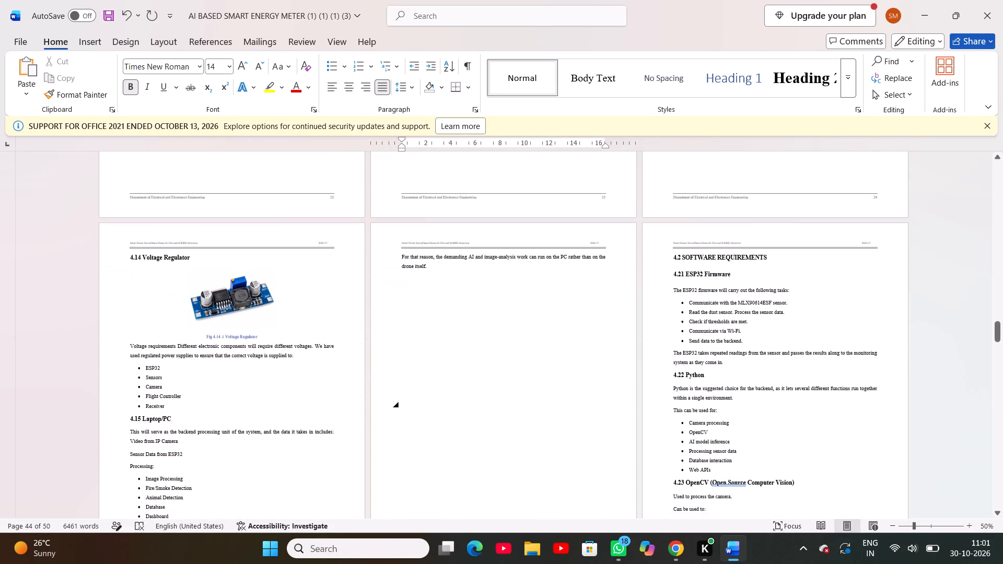
Review the layout of the Chapter 4 software requirements pages, from ESP32 Firmware through the Alert Module.
scroll(517, 413, "down", 4)
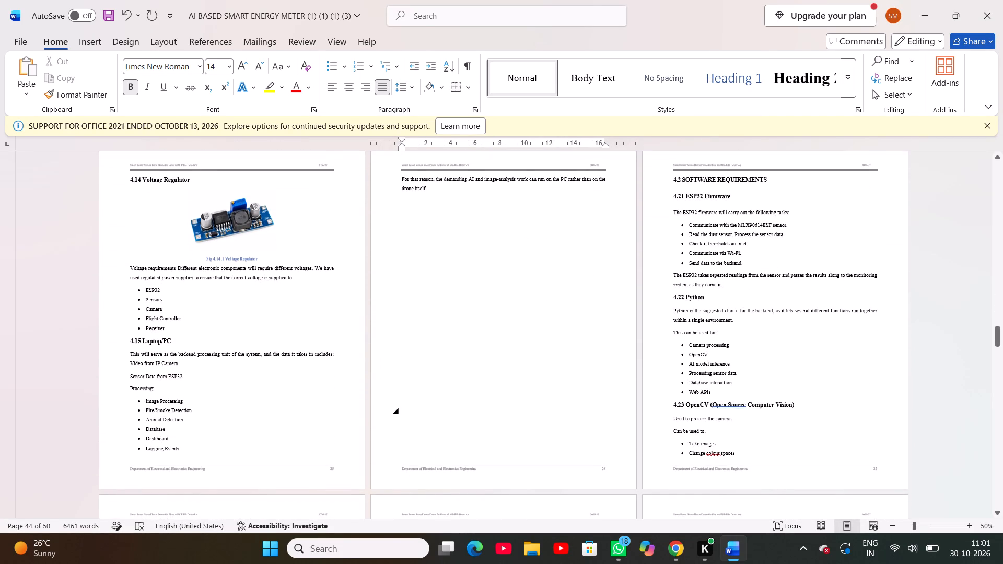
scroll(517, 413, "down", 3)
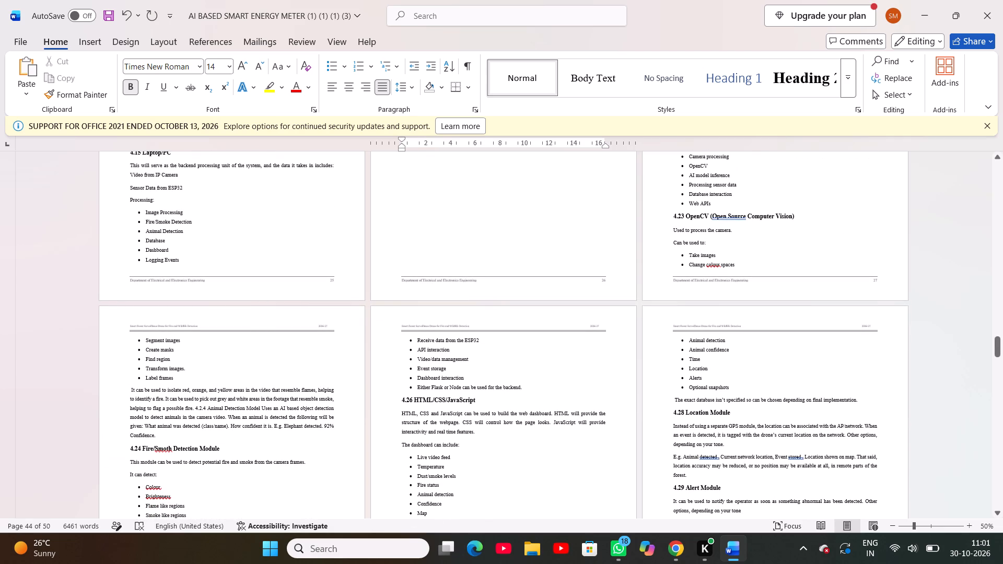
scroll(517, 413, "down", 1)
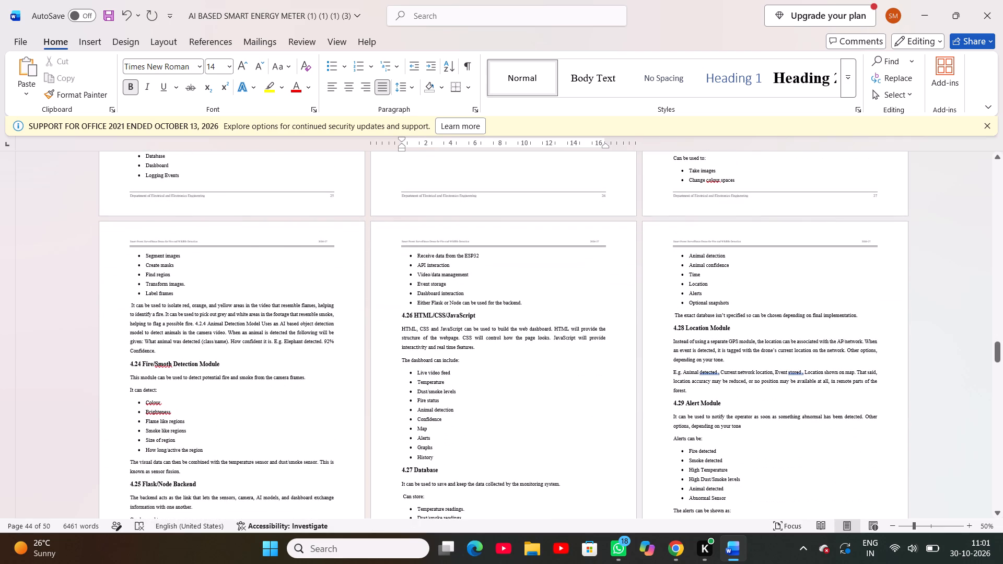
scroll(517, 413, "down", 2)
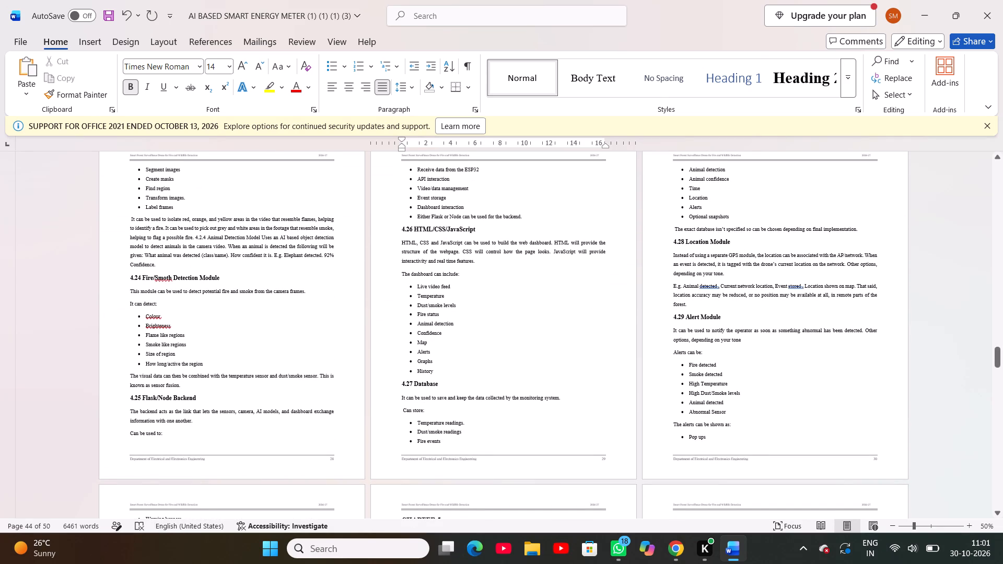
scroll(517, 413, "down", 1)
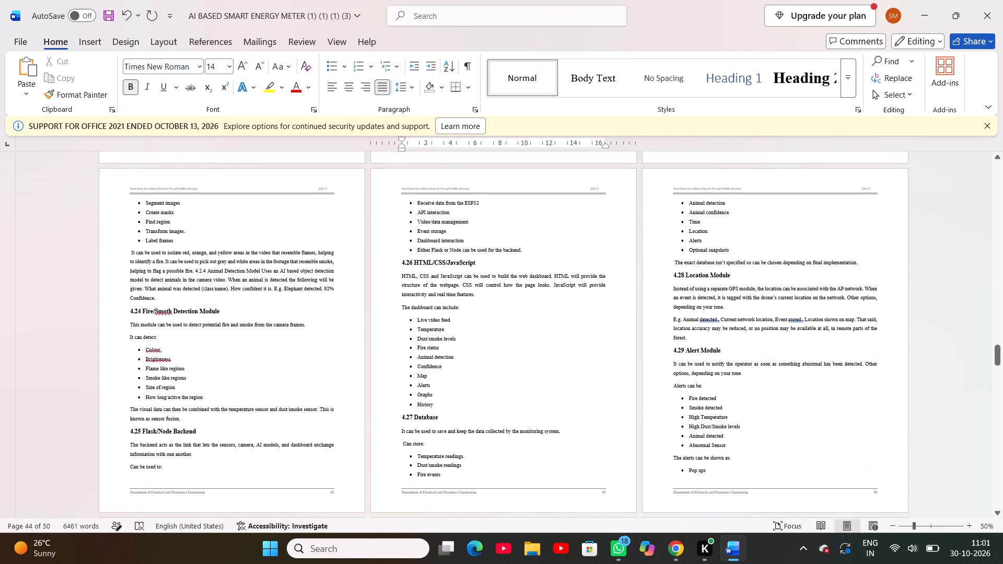
scroll(517, 413, "down", 2)
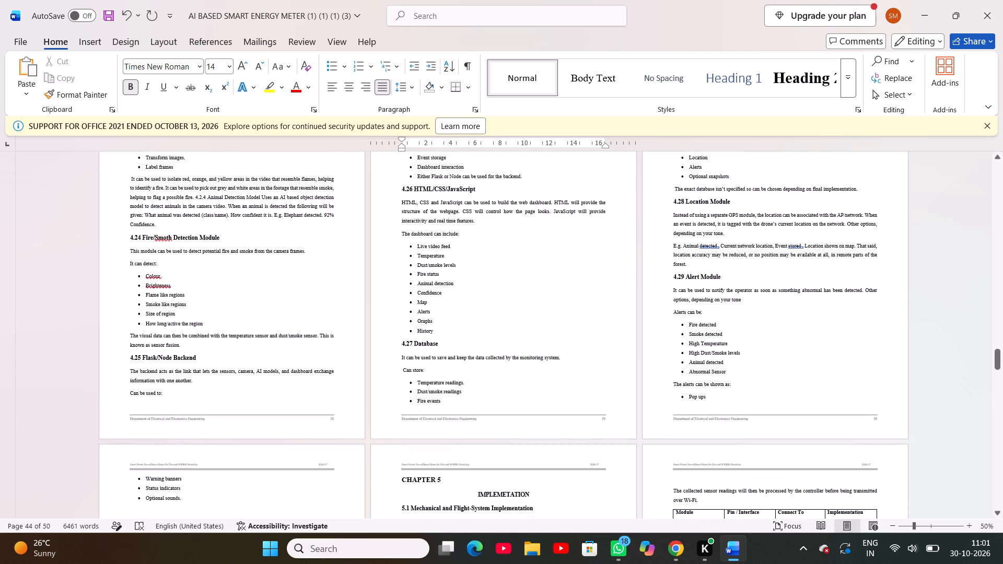
Review the layout of the Chapter 5 pages, including the sensor wiring table, circuit diagram and power interconnection table.
scroll(517, 413, "down", 3)
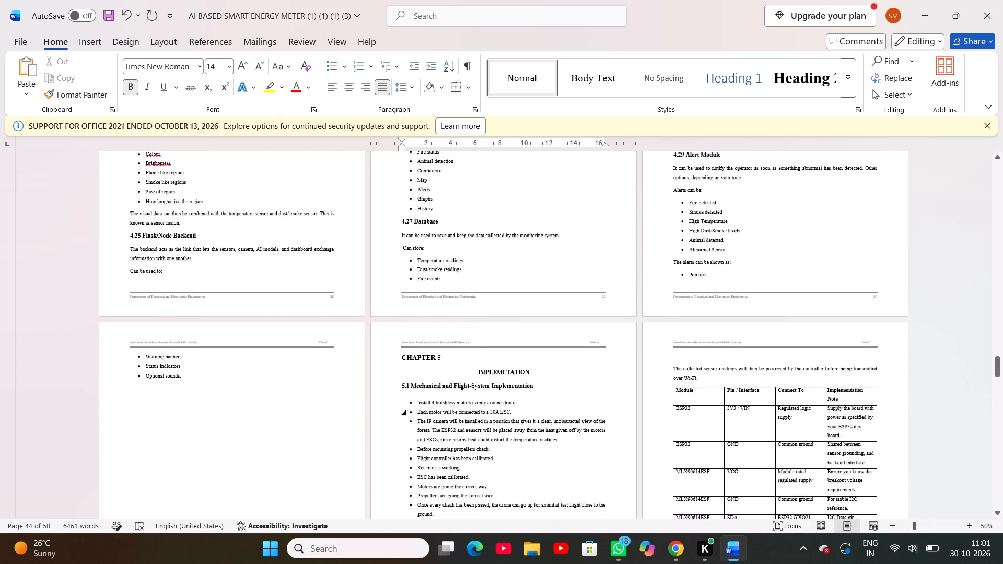
scroll(517, 413, "down", 2)
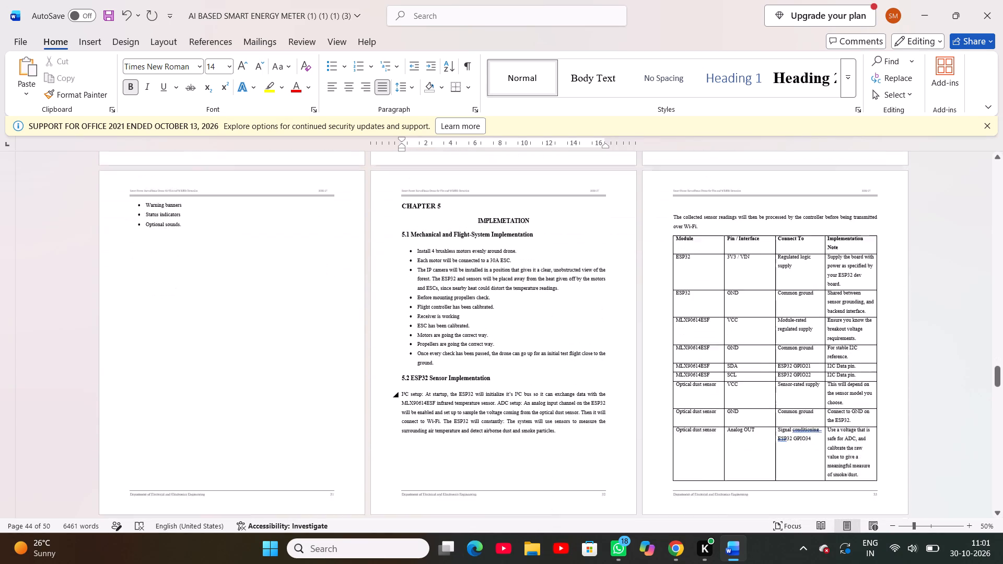
scroll(517, 413, "down", 3)
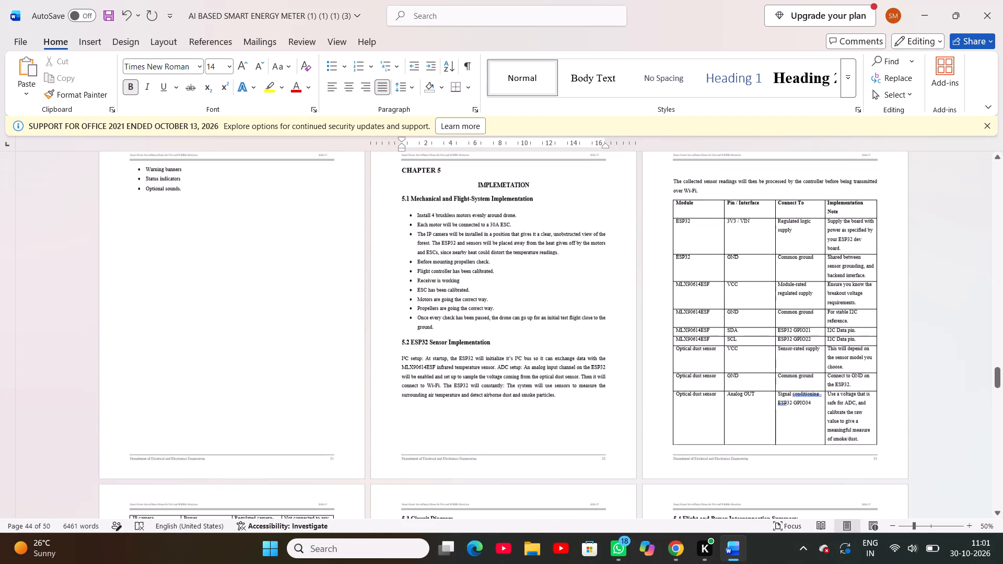
scroll(517, 413, "down", 3)
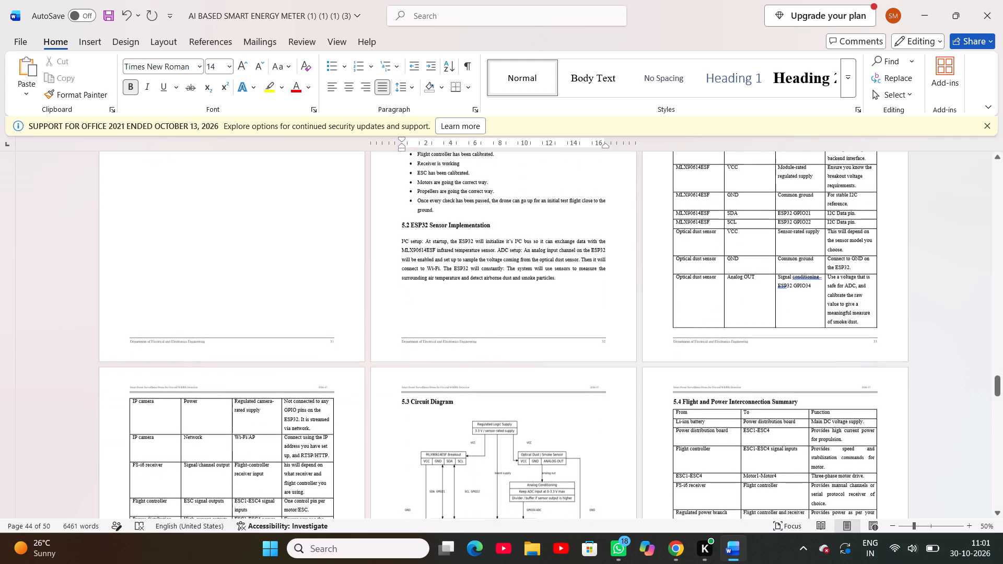
scroll(517, 413, "down", 2)
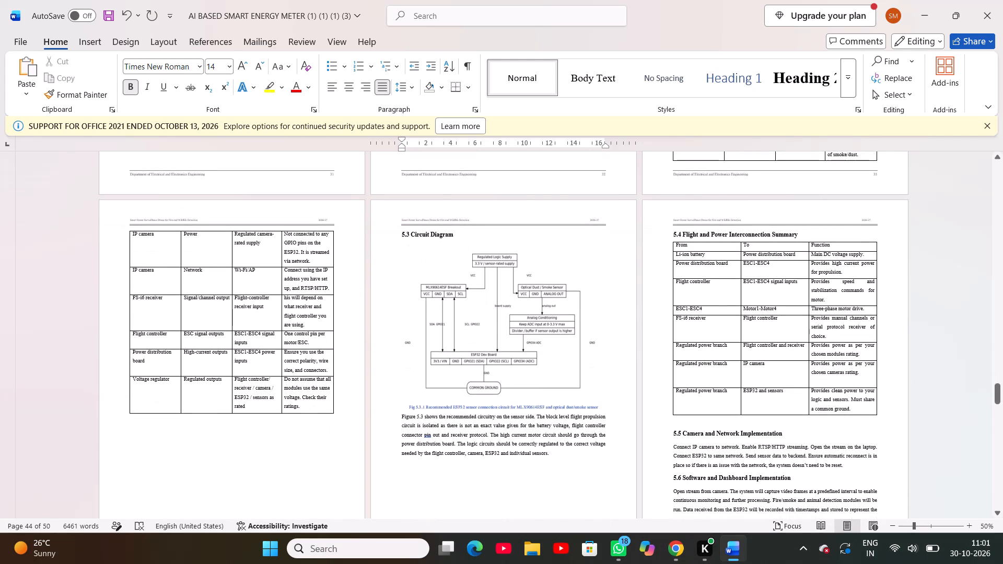
scroll(517, 413, "down", 4)
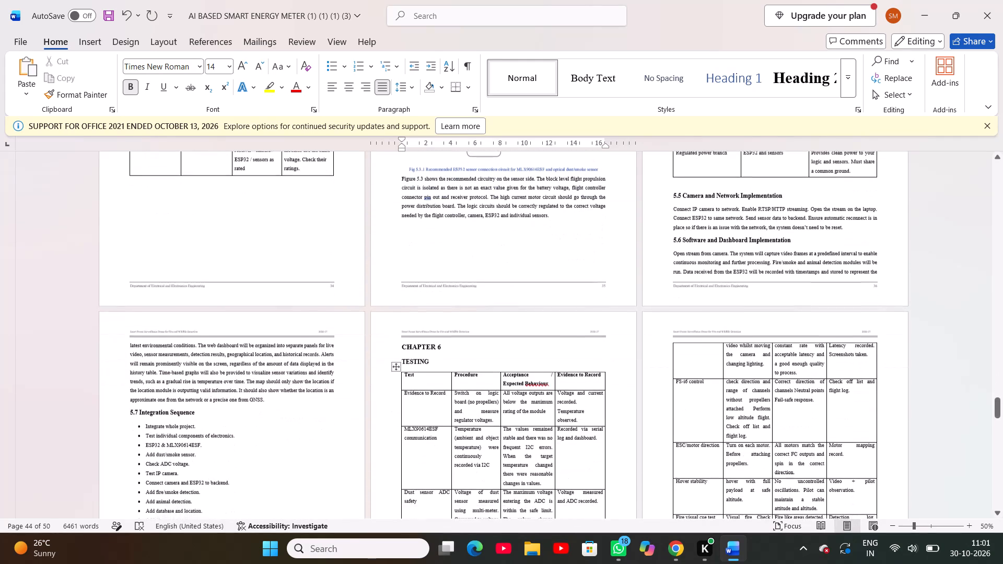
Review the layout of the Chapter 6 Testing pages, including the title, test table and sections 6.1 to 6.3.
scroll(517, 413, "down", 4)
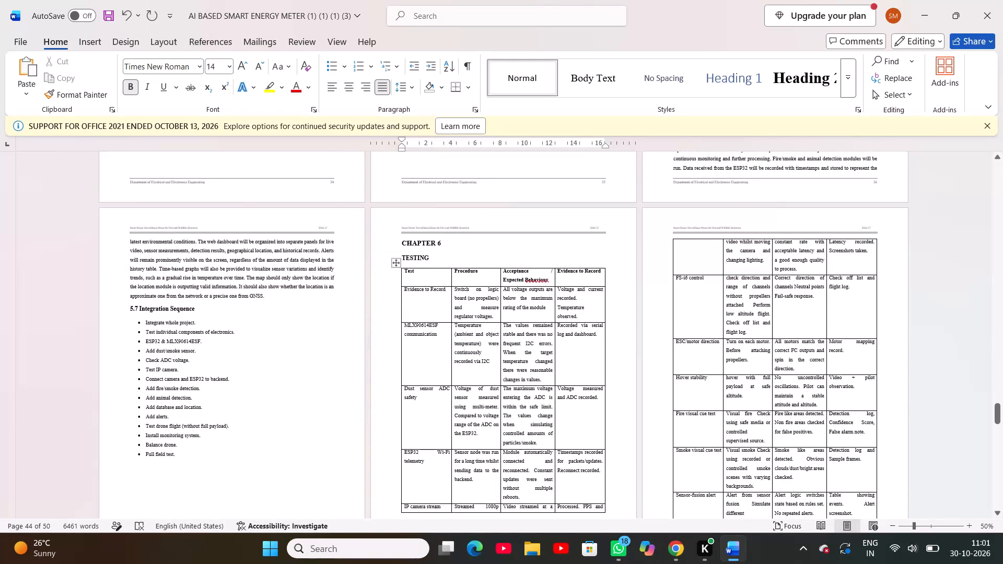
scroll(517, 413, "down", 4)
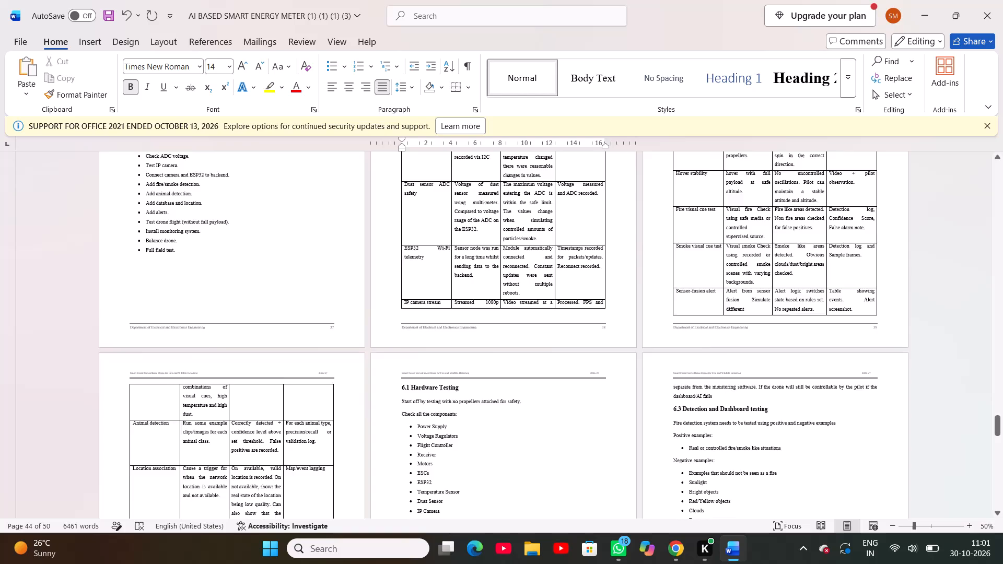
scroll(517, 413, "down", 2)
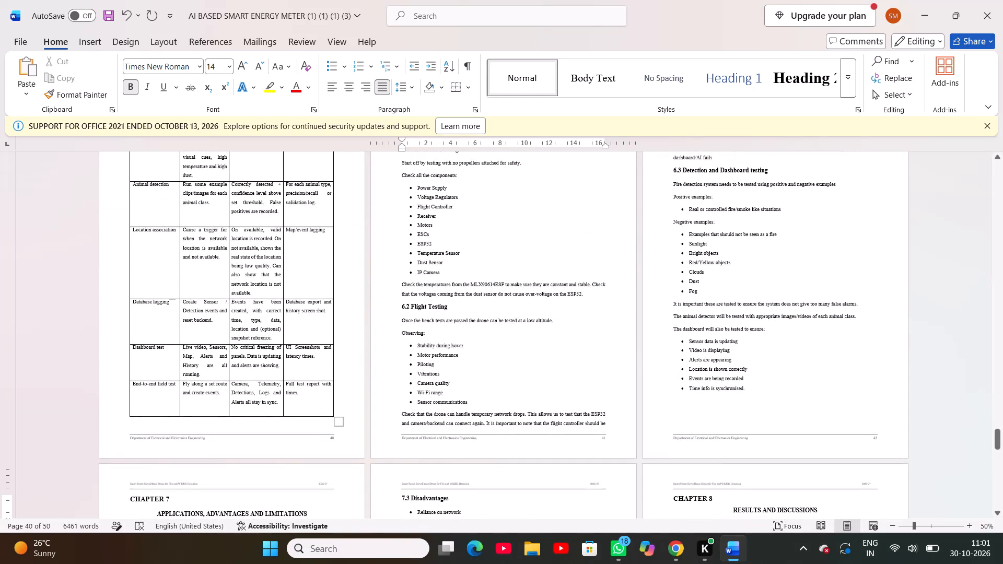
scroll(517, 413, "down", 3)
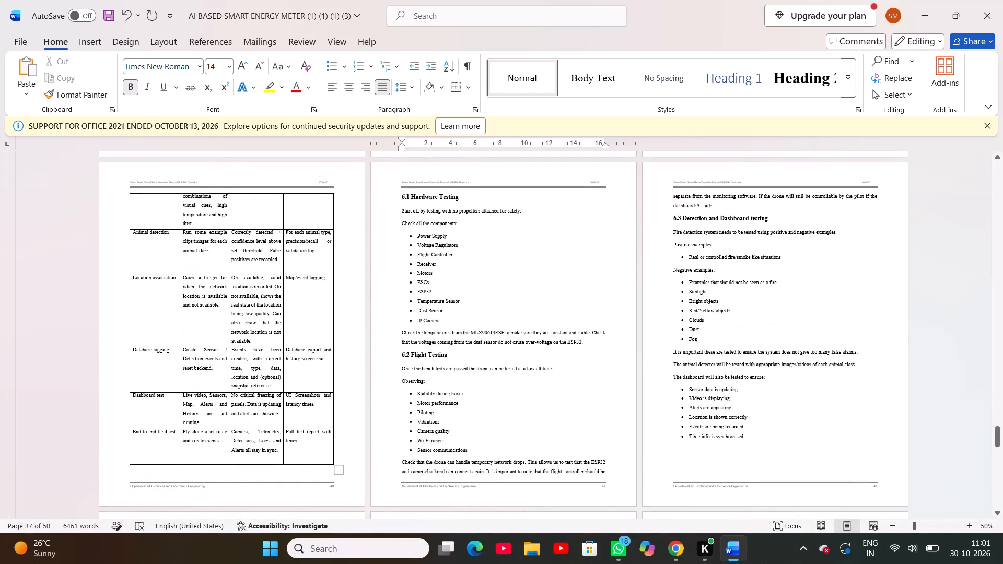
Review the layout of the remaining pages, from Chapter 7 through Chapter 8, Chapter 9 and the References.
scroll(517, 413, "down", 3)
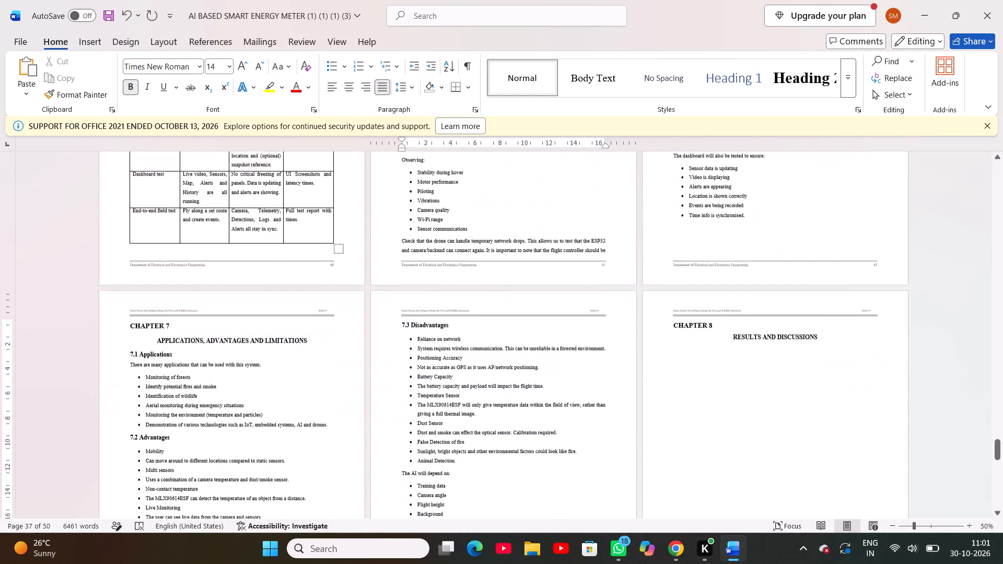
scroll(517, 413, "down", 1)
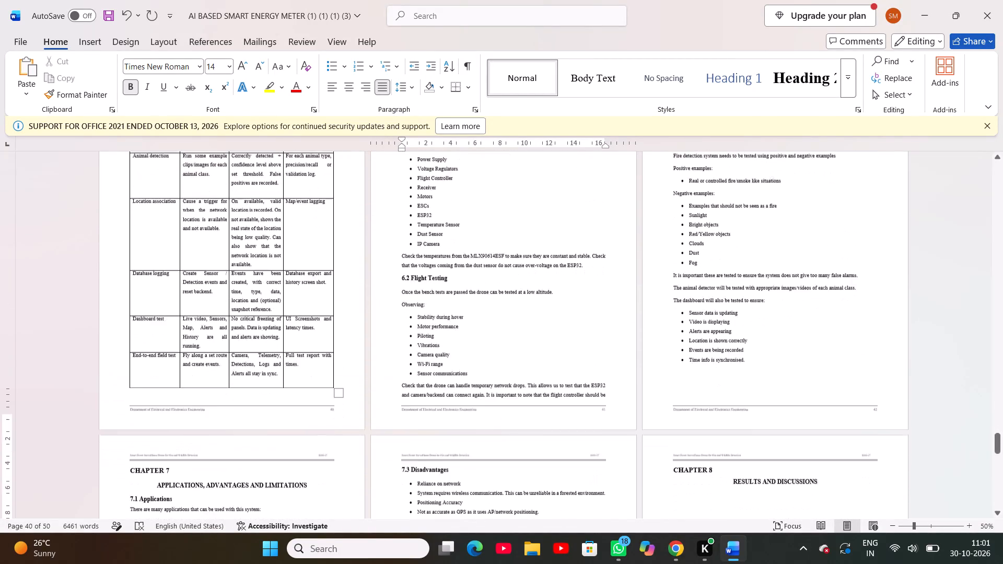
scroll(517, 413, "down", 1)
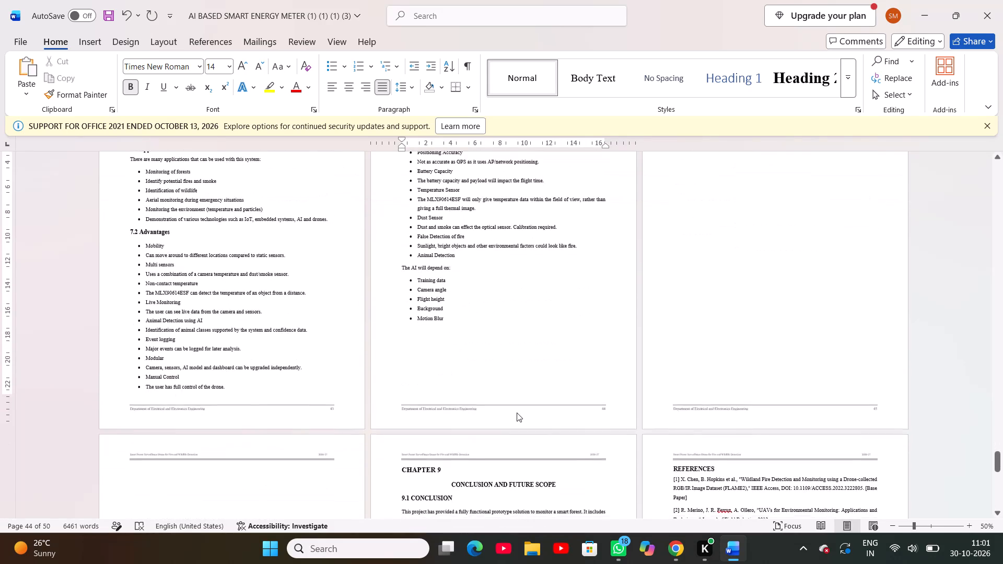
scroll(517, 413, "down", 1)
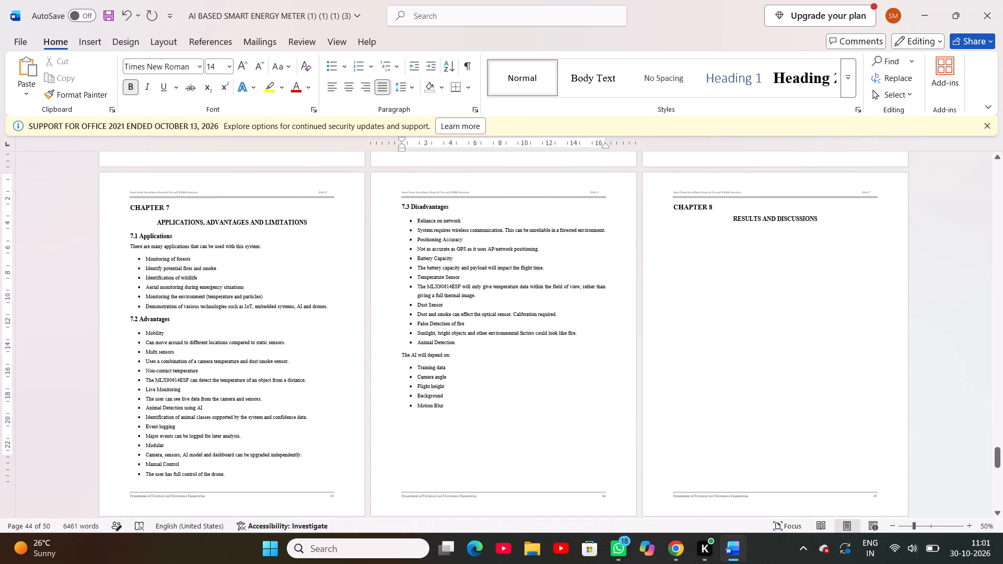
scroll(517, 413, "down", 4)
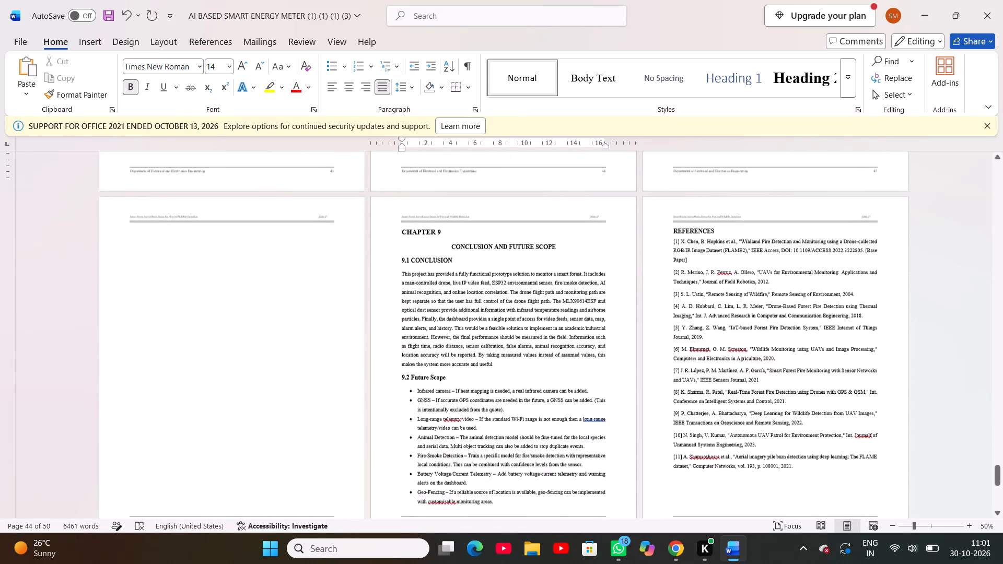
scroll(517, 413, "down", 1)
scroll(517, 413, "down", 8, "ctrl")
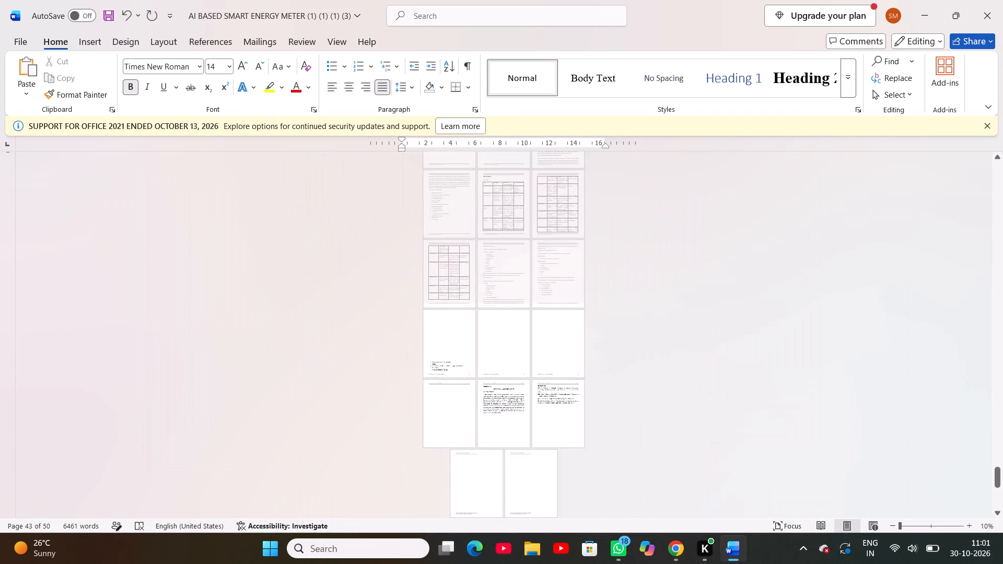
scroll(517, 413, "up", 5, "ctrl")
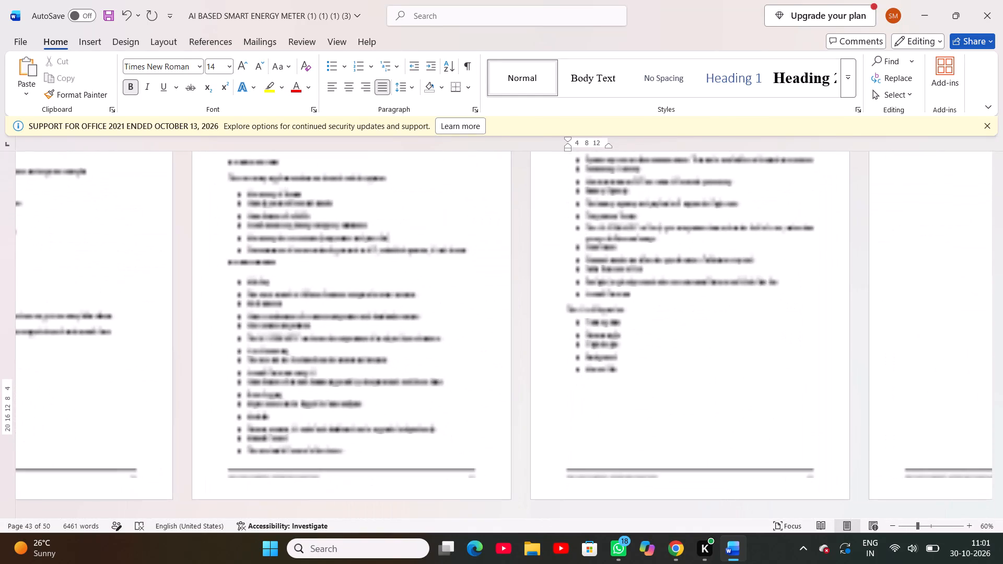
scroll(409, 374, "up", 4, "ctrl")
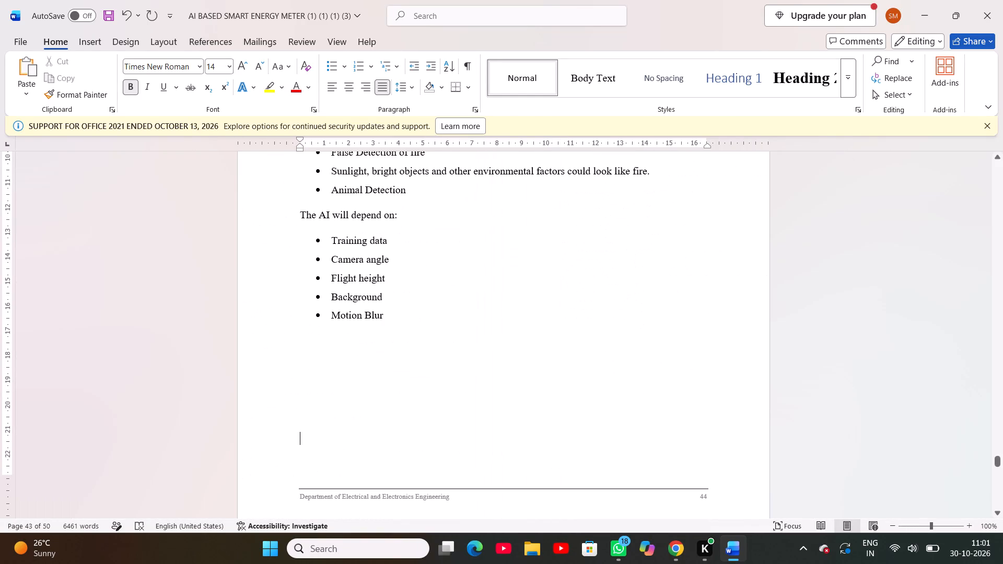
scroll(409, 374, "up", 19)
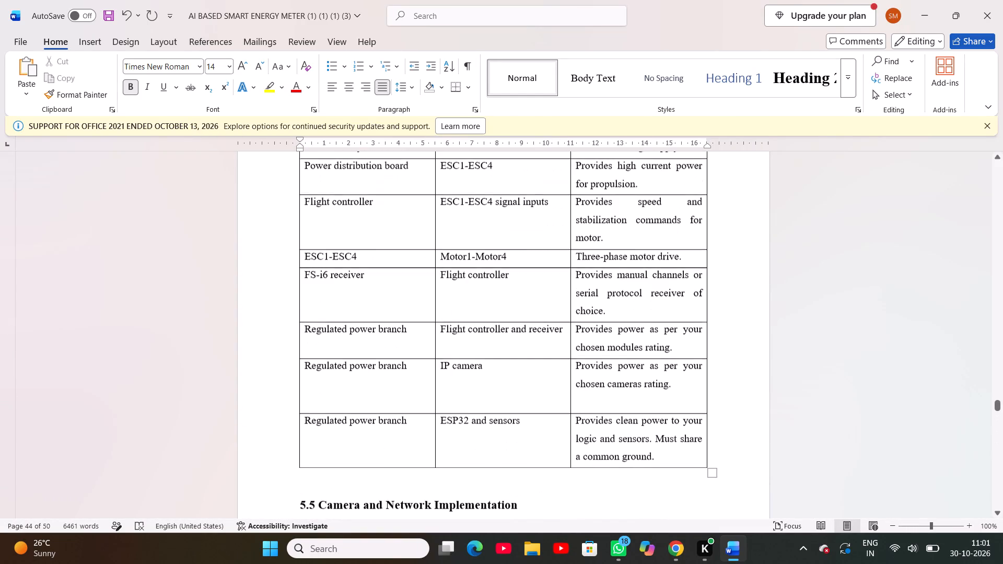
Save the report to the personal OneDrive folder as a Word Document named AI BASED SMART ENERGY METER (1) (1) (1) (3).
left_click(21, 37)
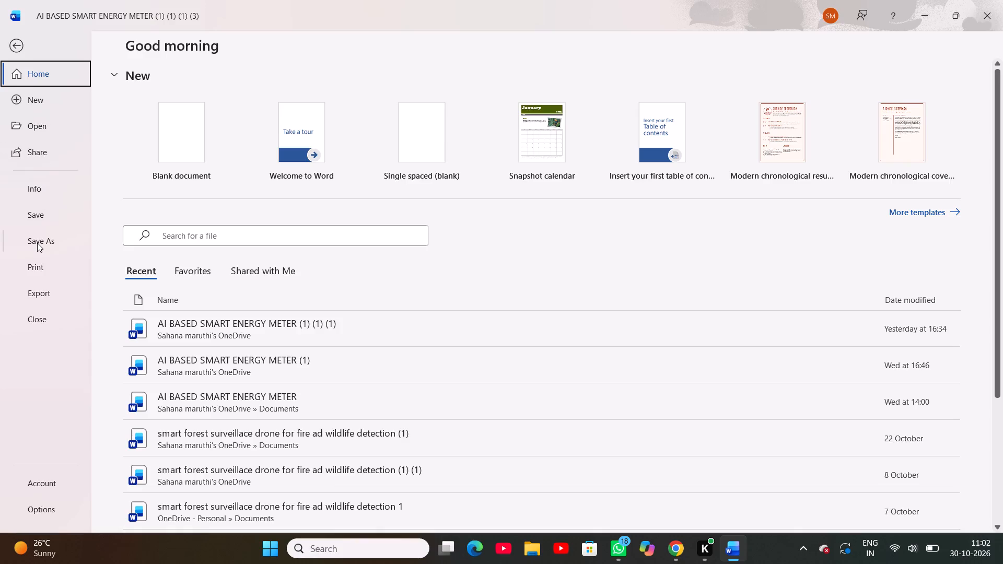
double_click(37, 243)
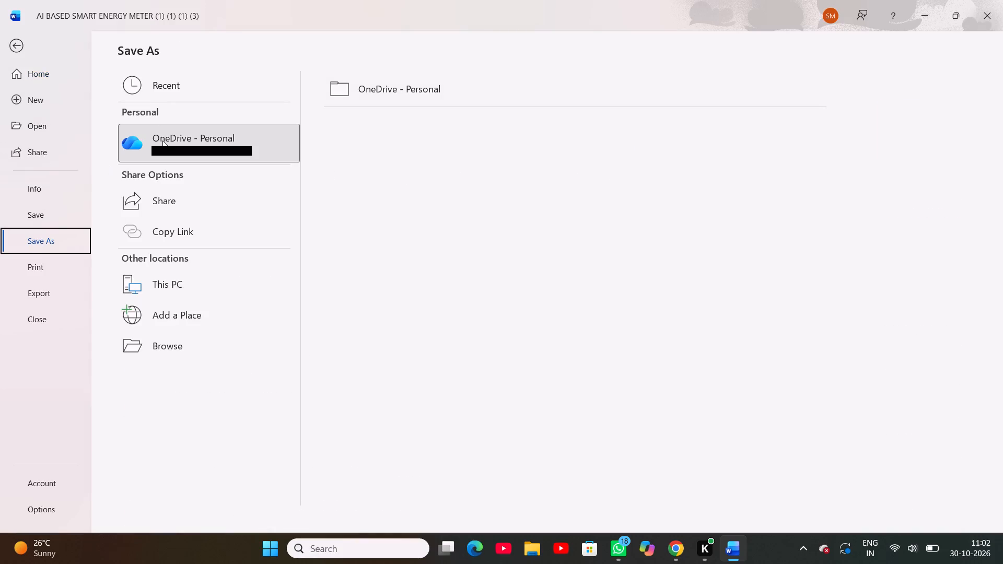
double_click(162, 140)
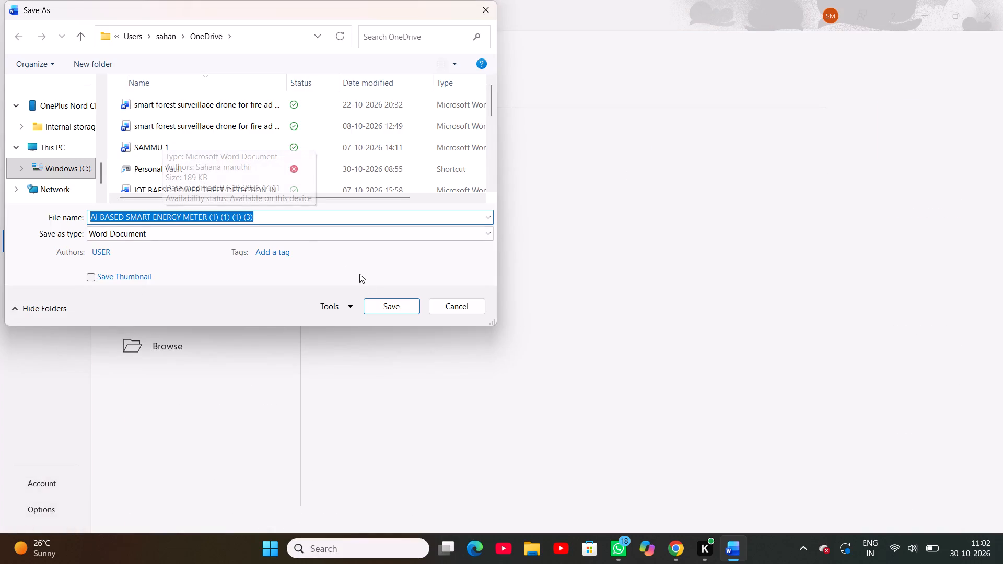
left_click(391, 302)
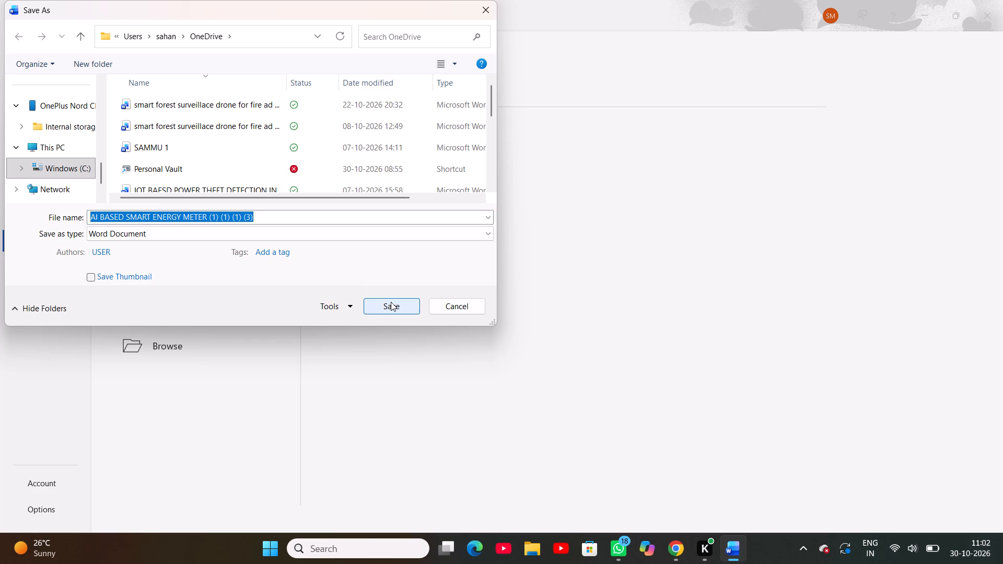
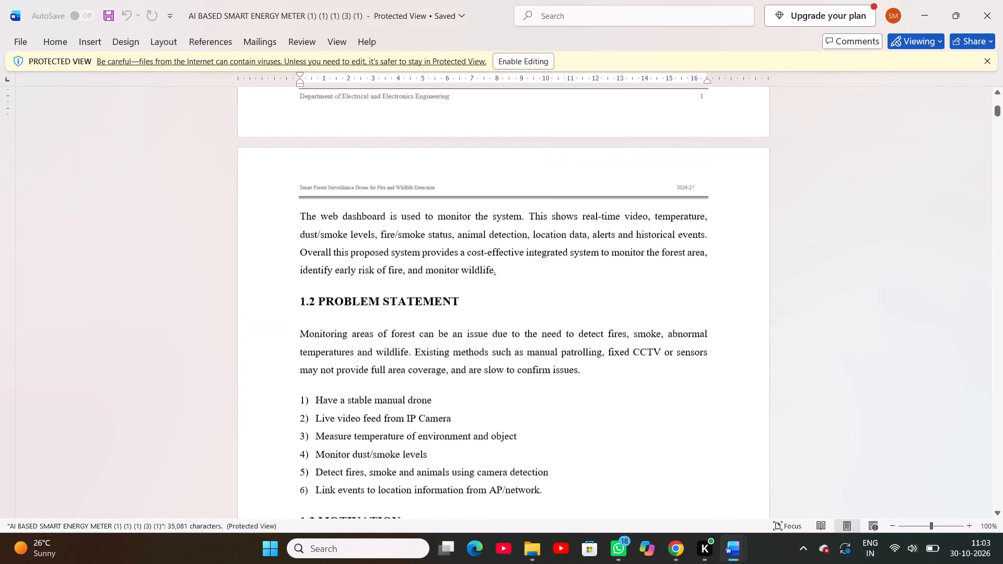
Close the Protected View document "AI BASED SMART ENERGY METER (1) (1) (1) (3) (1)".
left_click(1000, 11)
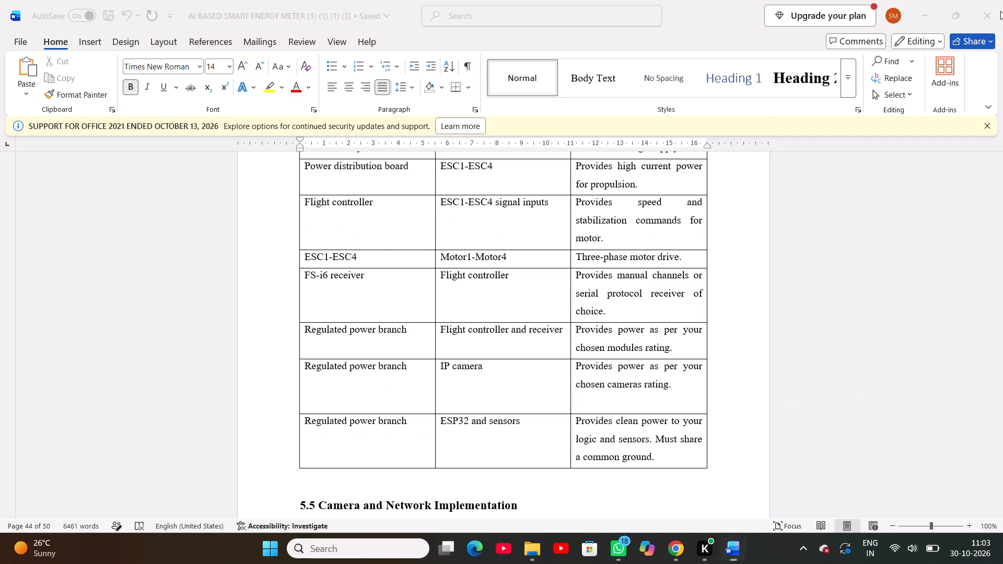
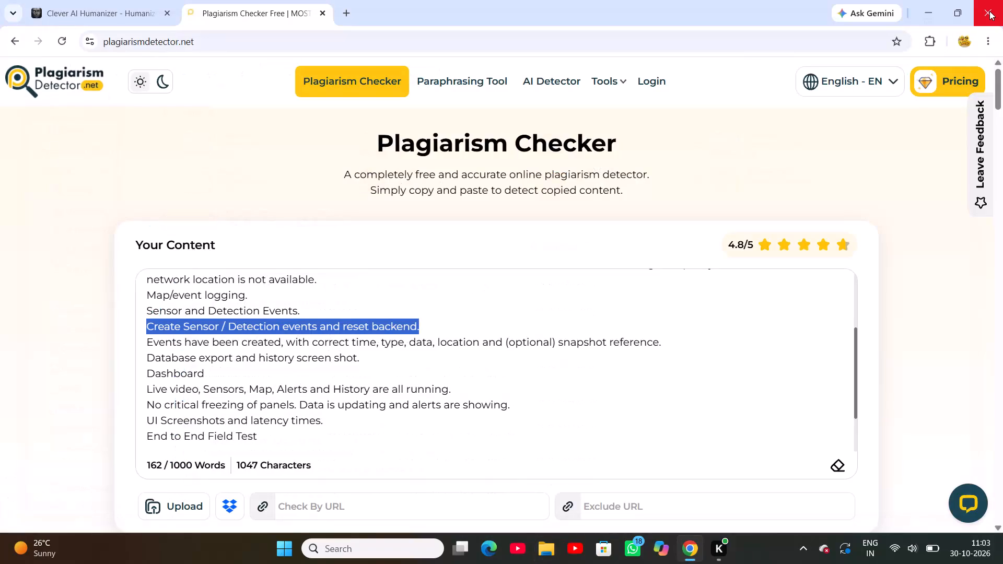
Close the browser window containing the Plagiarism Checker and Clever AI Humanizer pages.
left_click(989, 11)
left_click(989, 11)
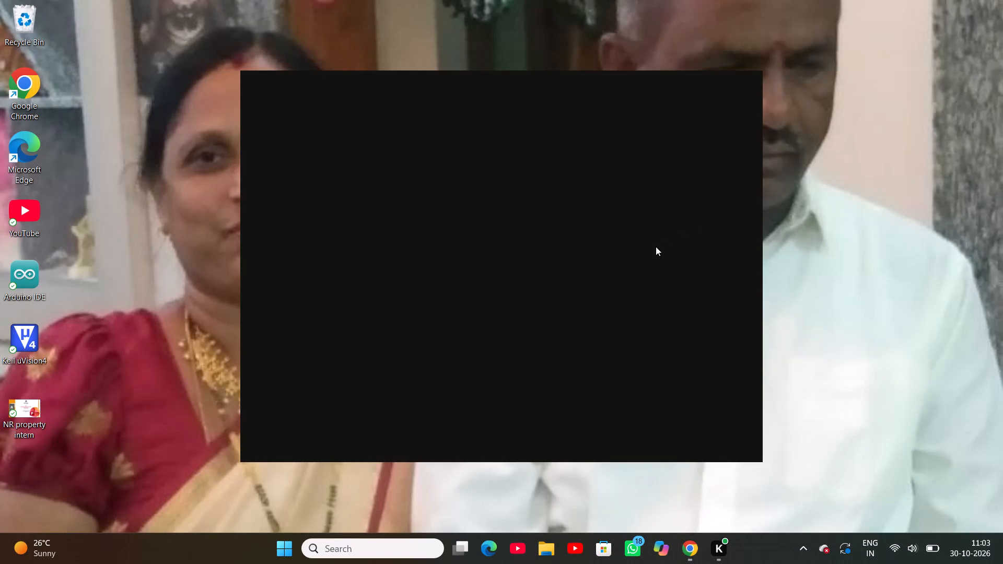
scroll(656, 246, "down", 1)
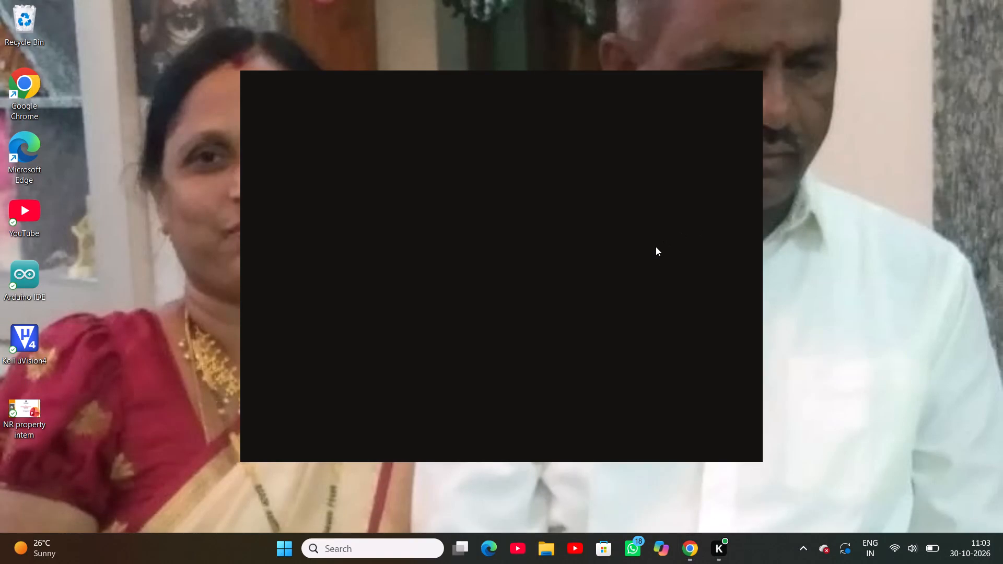
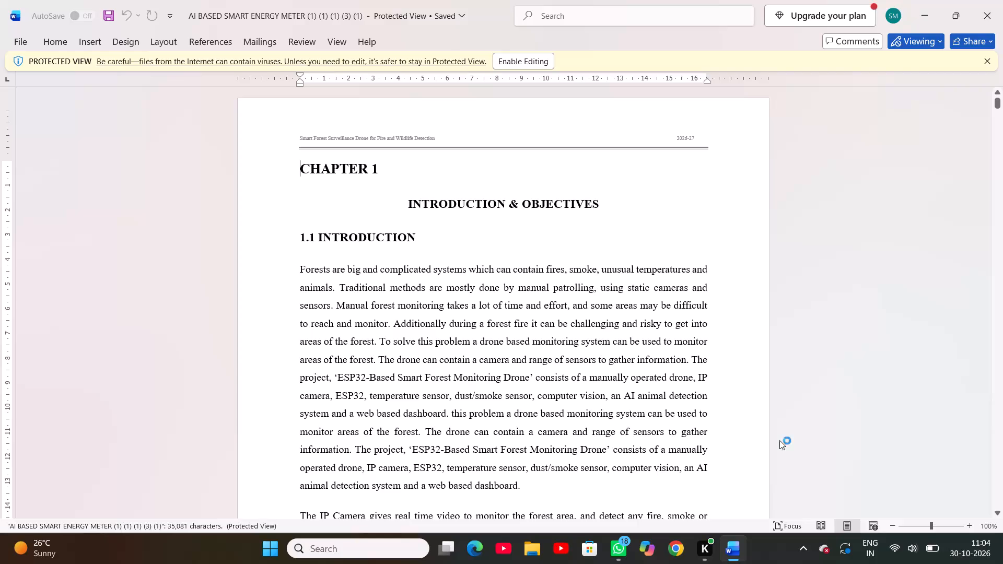
Review the pages of the Protected View copy from Chapter 1 through the component and module sections of Chapter 4.
scroll(627, 431, "down", 7)
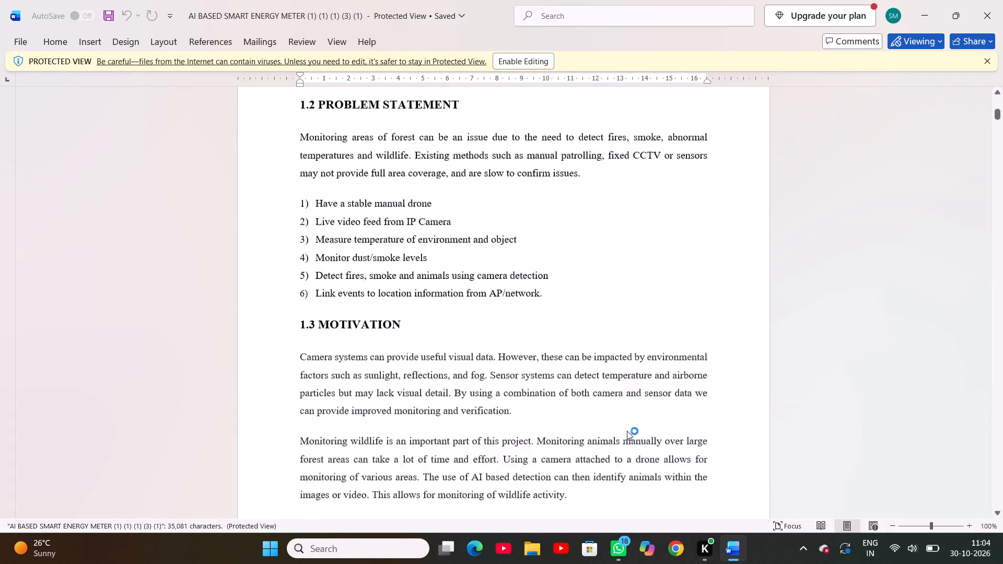
scroll(627, 431, "down", 11)
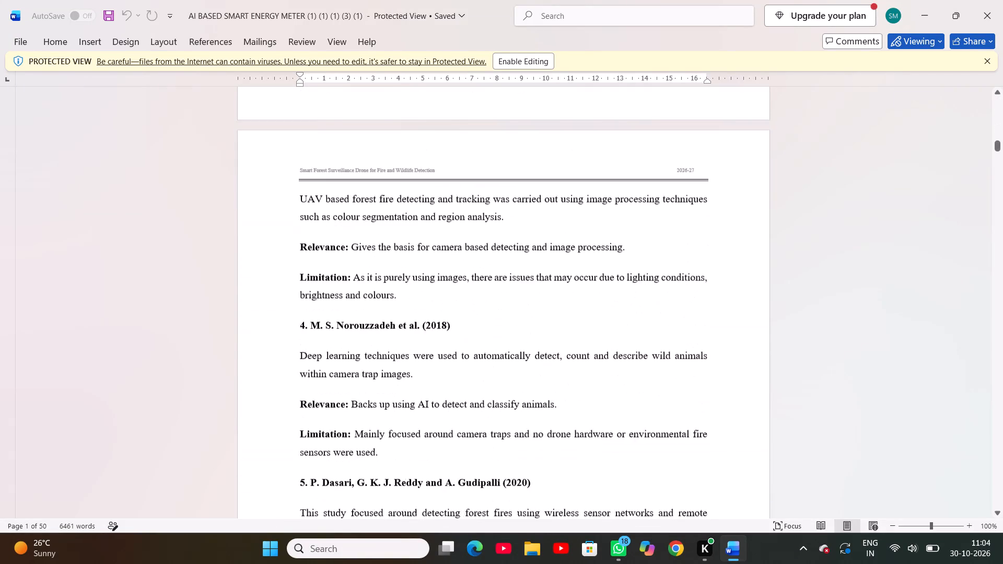
scroll(627, 431, "down", 10)
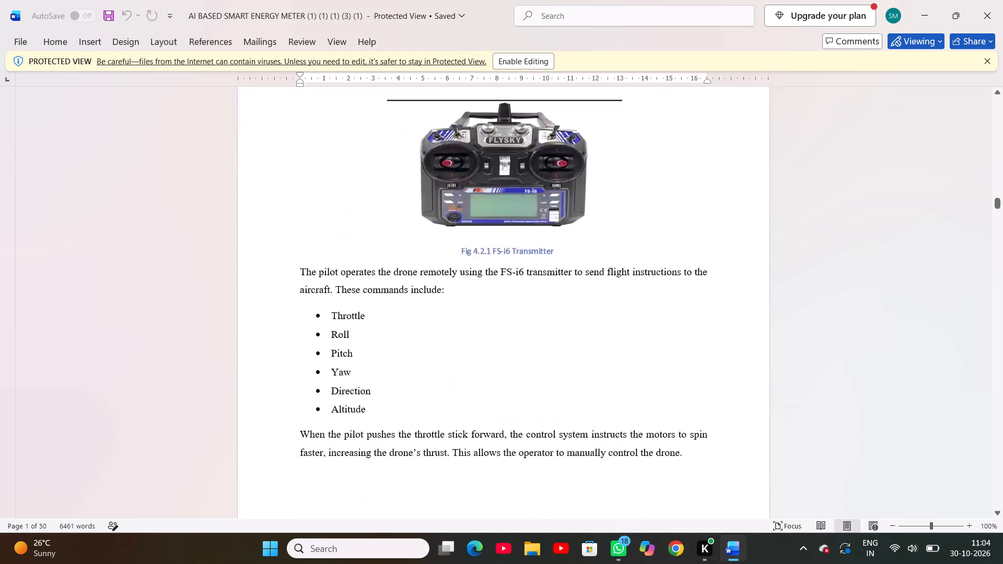
scroll(627, 431, "down", 10)
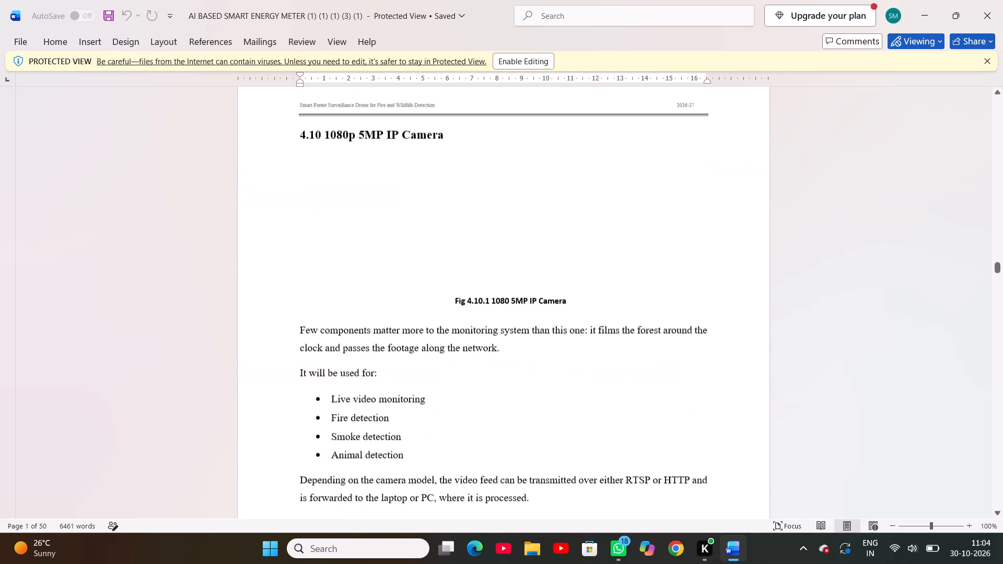
scroll(627, 431, "down", 10)
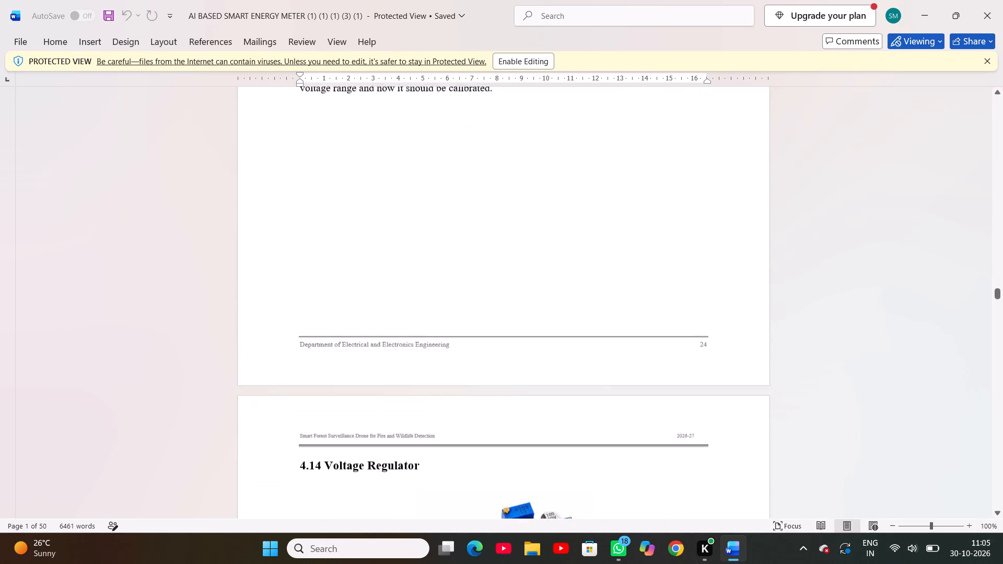
scroll(627, 431, "down", 10)
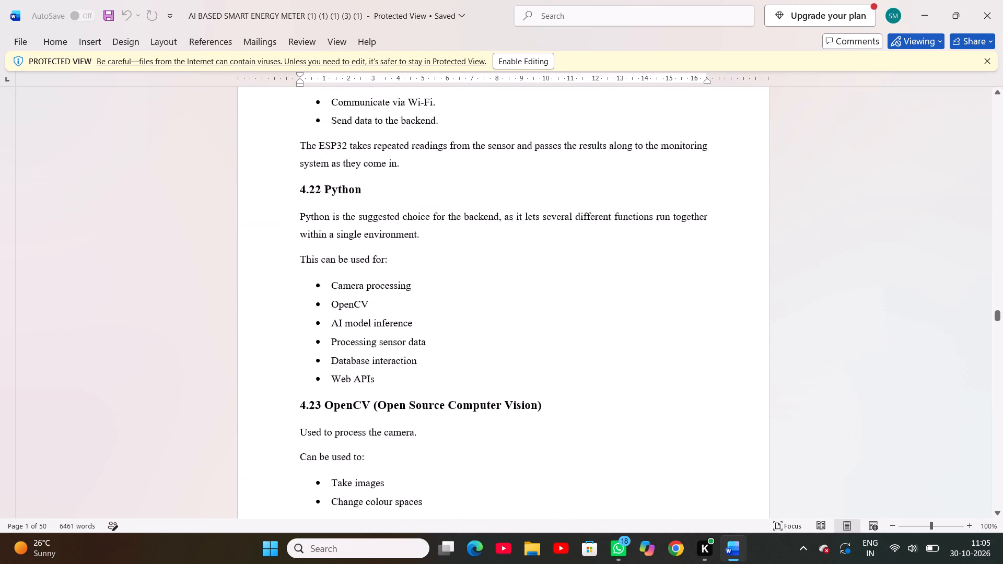
scroll(627, 431, "down", 10)
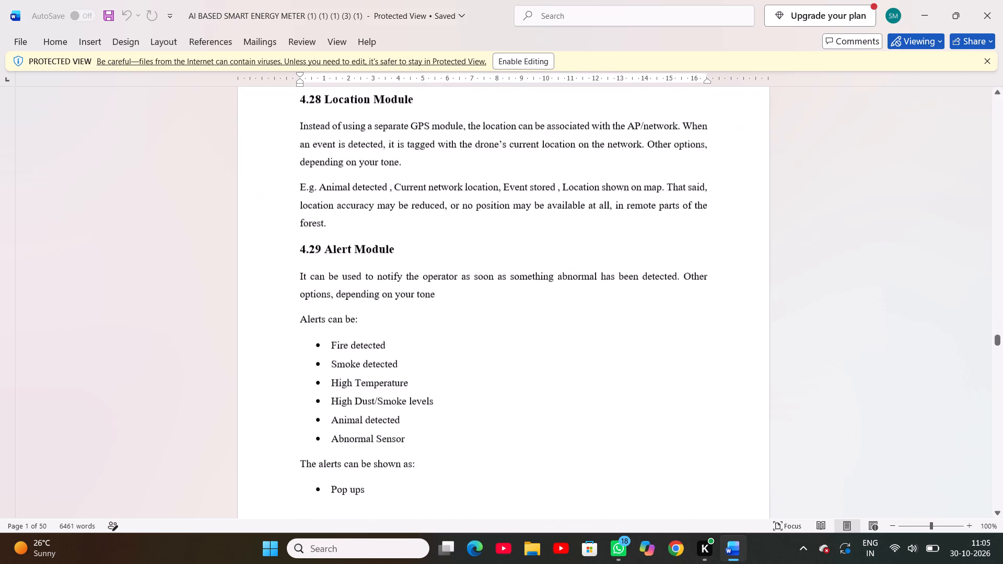
scroll(627, 431, "down", 10)
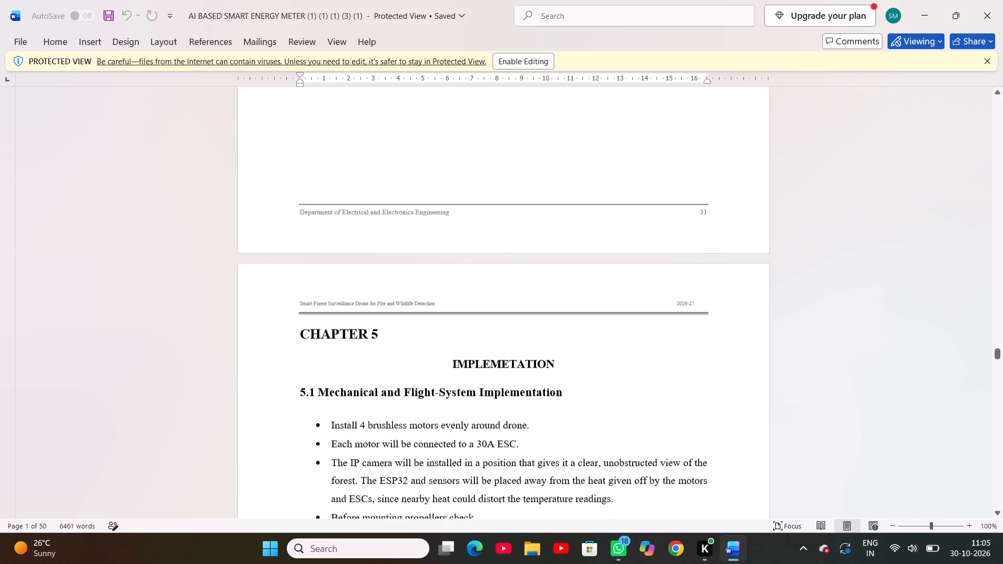
Examine Chapter 5 of the report, including the wiring tables, the 5.3 Circuit Diagram and the implementation sections.
scroll(627, 431, "down", 7)
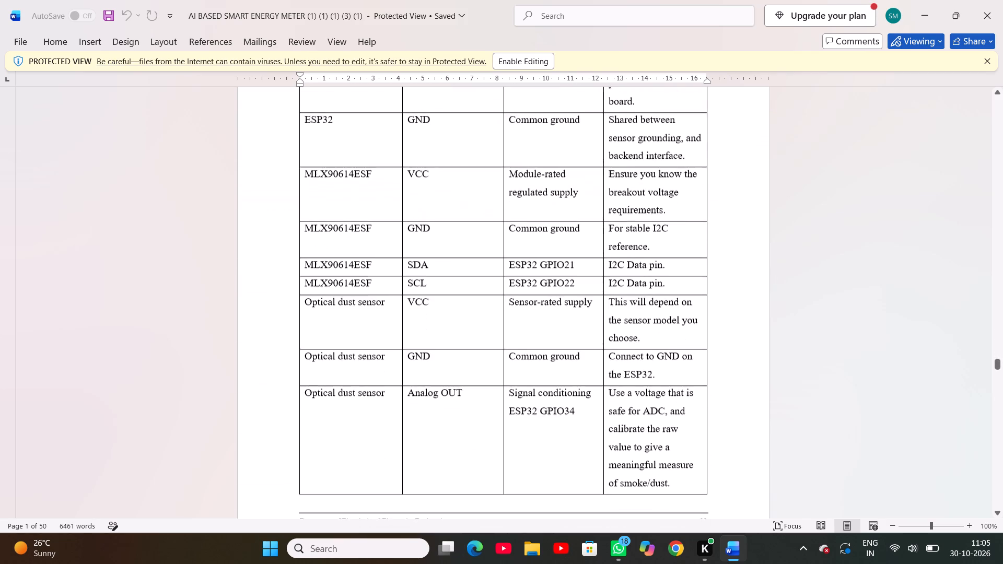
scroll(627, 431, "down", 6)
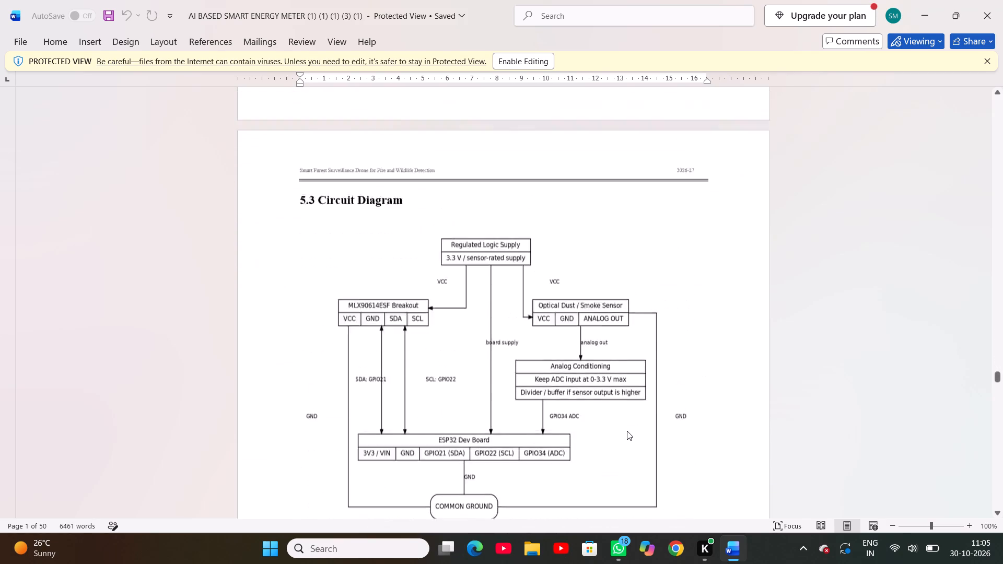
scroll(627, 431, "down", 2)
scroll(627, 431, "up", 1)
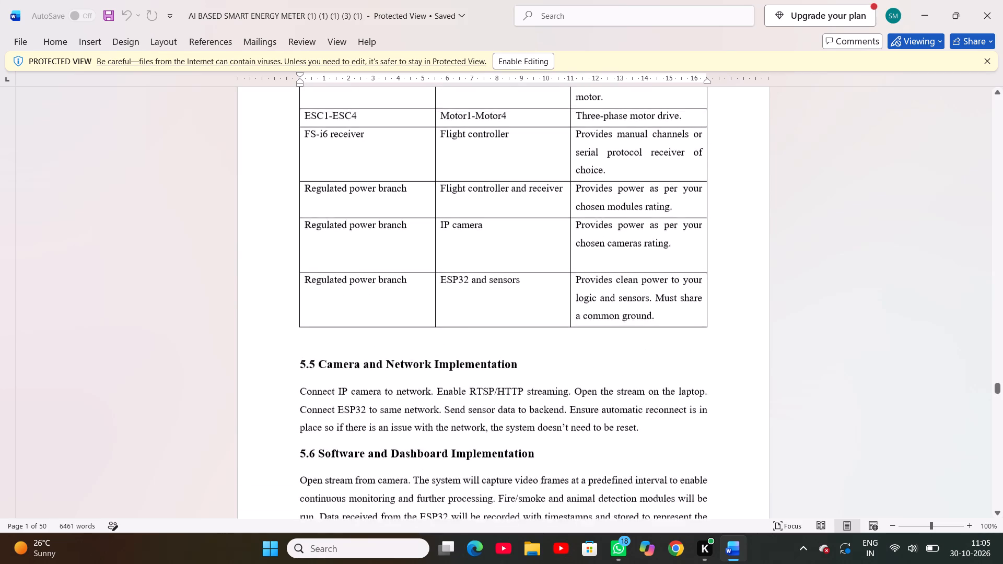
scroll(627, 431, "up", 2)
scroll(627, 431, "down", 3)
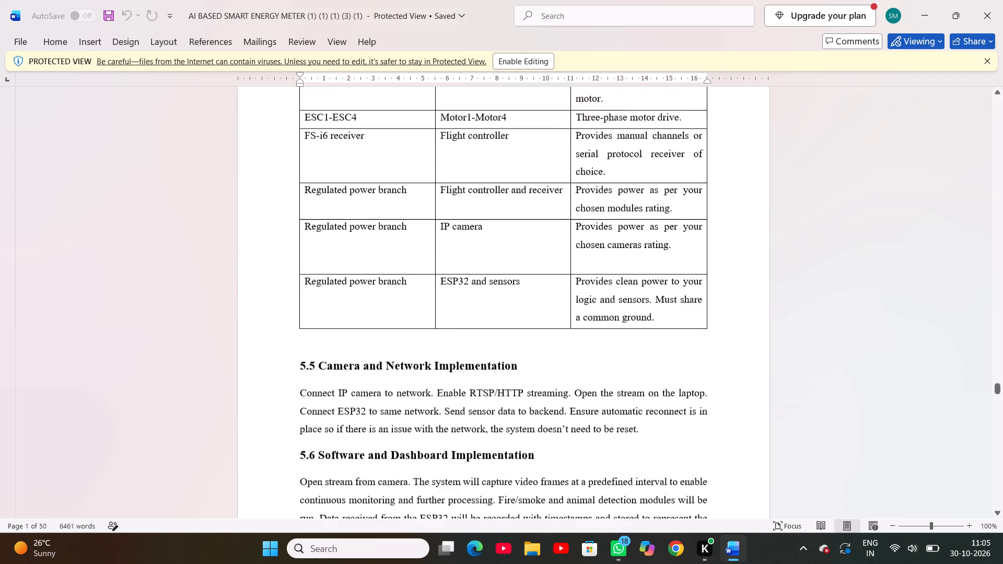
scroll(627, 431, "down", 4)
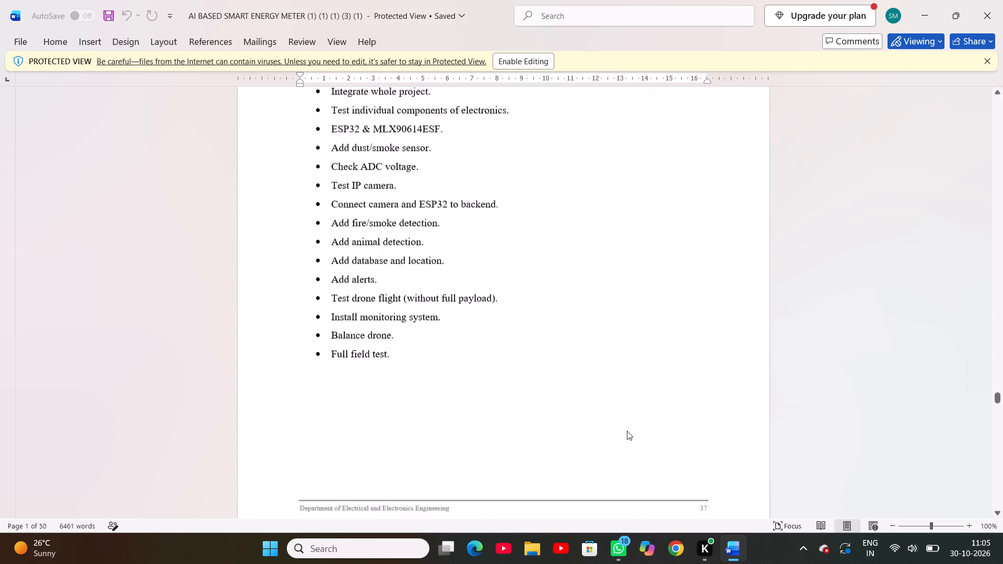
Review the remaining pages from the testing tables and Chapter 6 through Chapter 7, the future improvements and the References.
scroll(627, 431, "down", 4)
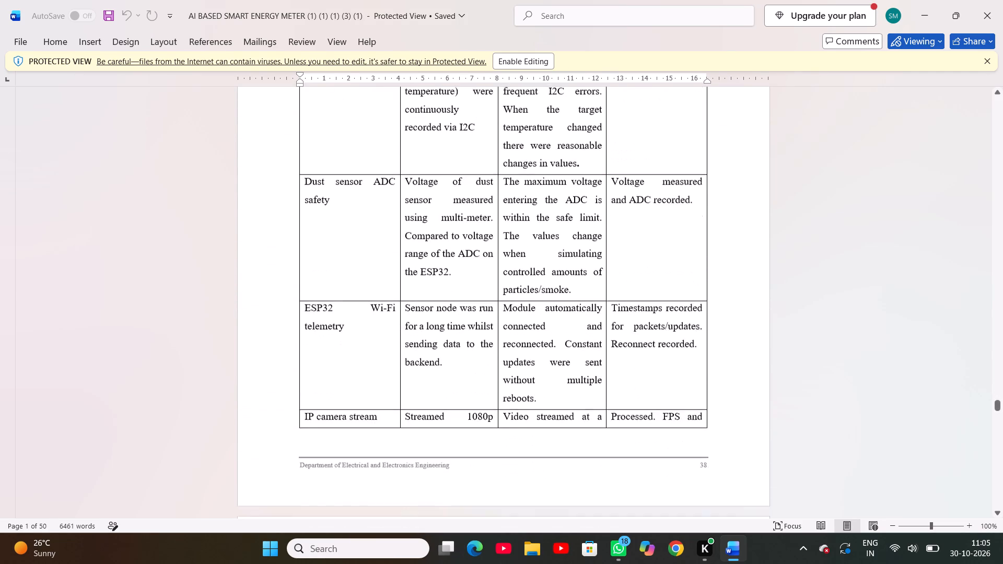
scroll(627, 431, "down", 4)
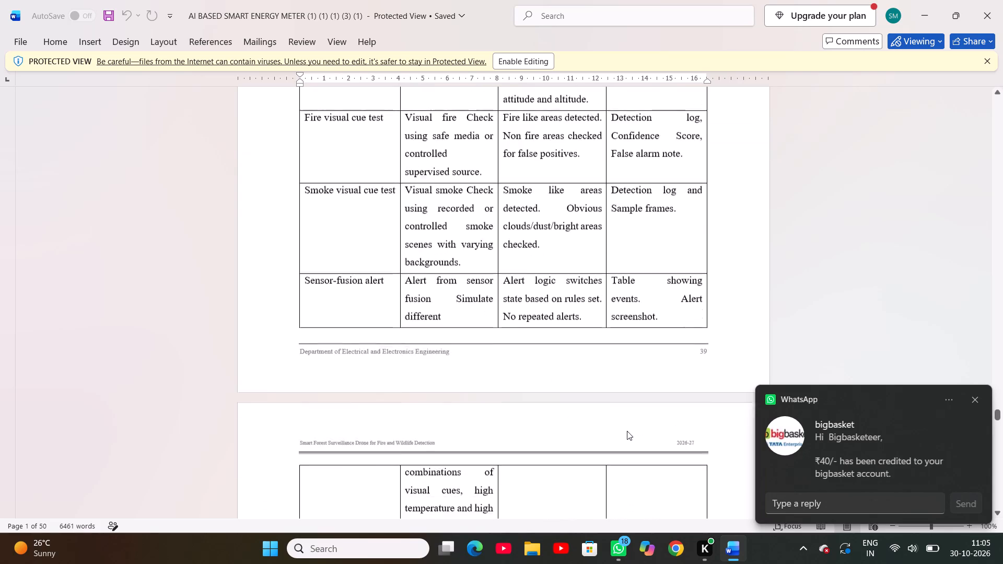
scroll(627, 431, "down", 3)
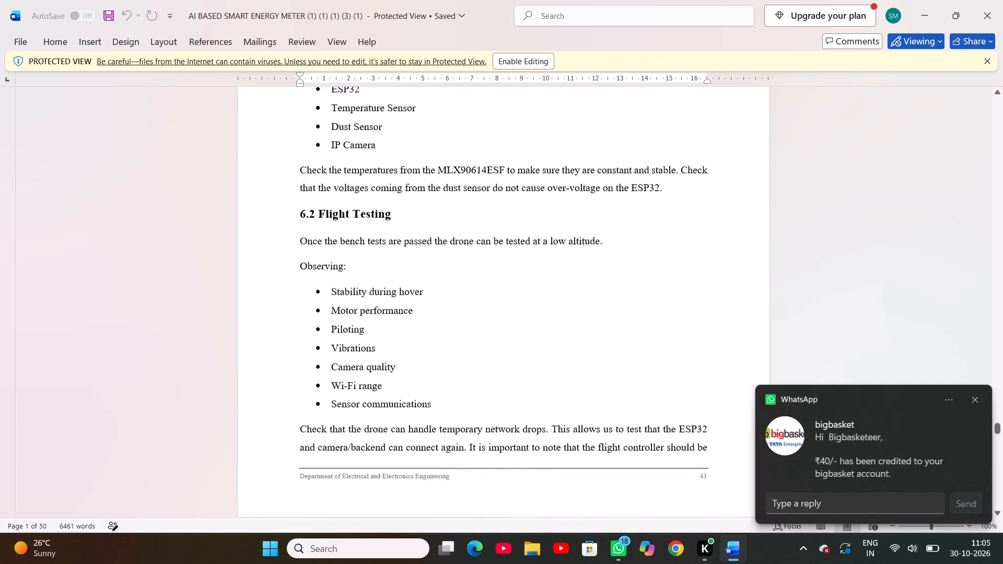
scroll(627, 431, "down", 2)
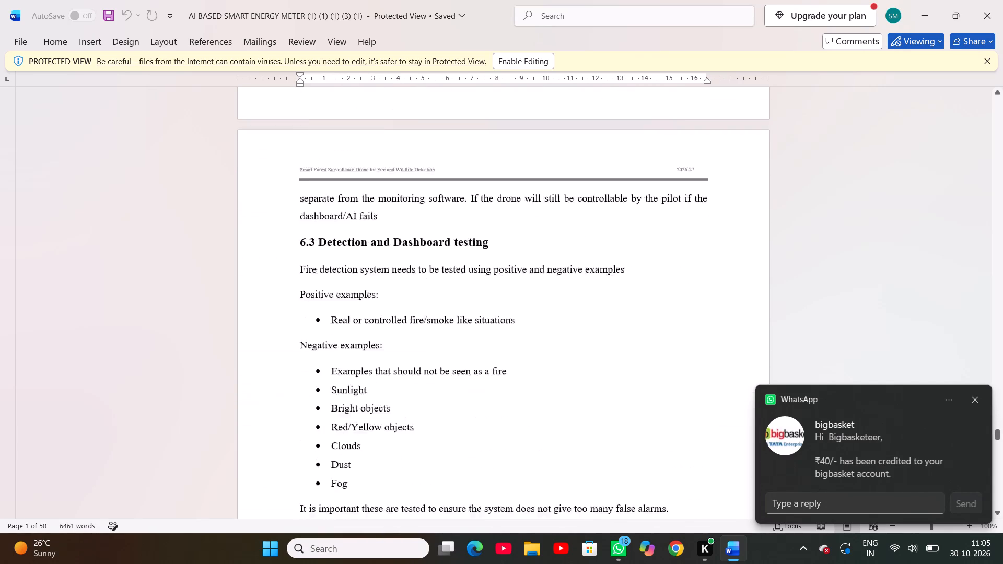
scroll(627, 431, "down", 4)
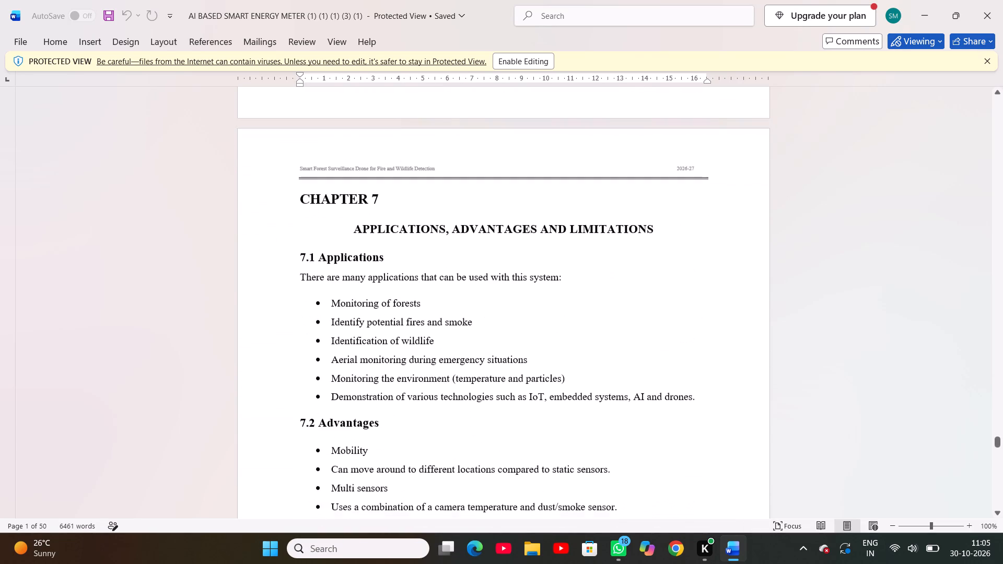
scroll(627, 431, "down", 6)
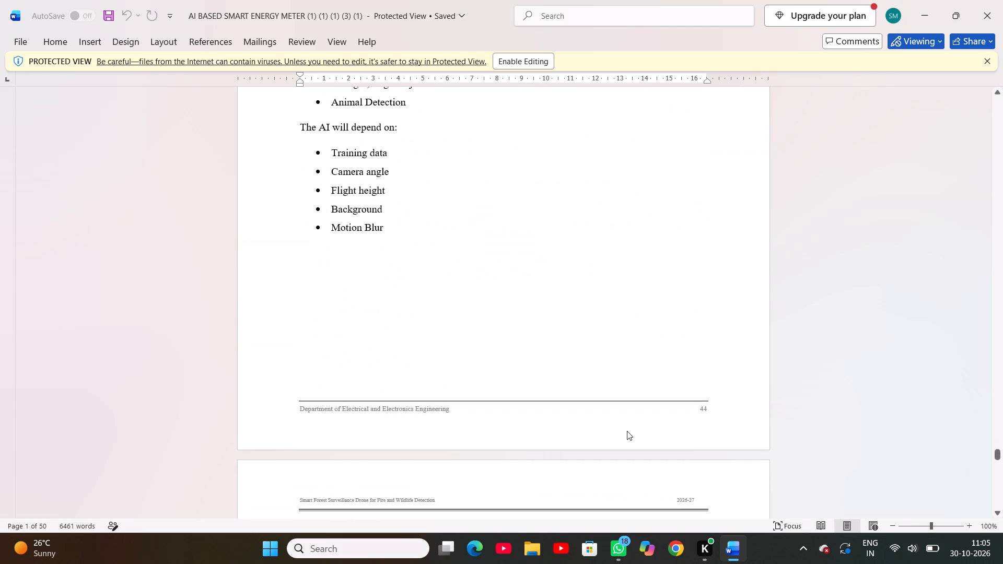
scroll(627, 431, "down", 6)
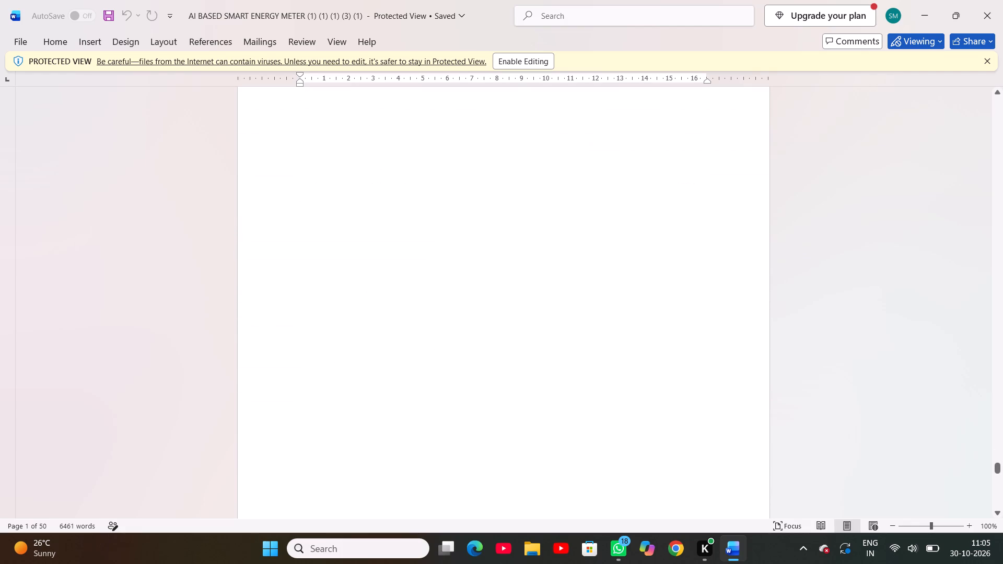
scroll(627, 431, "down", 5)
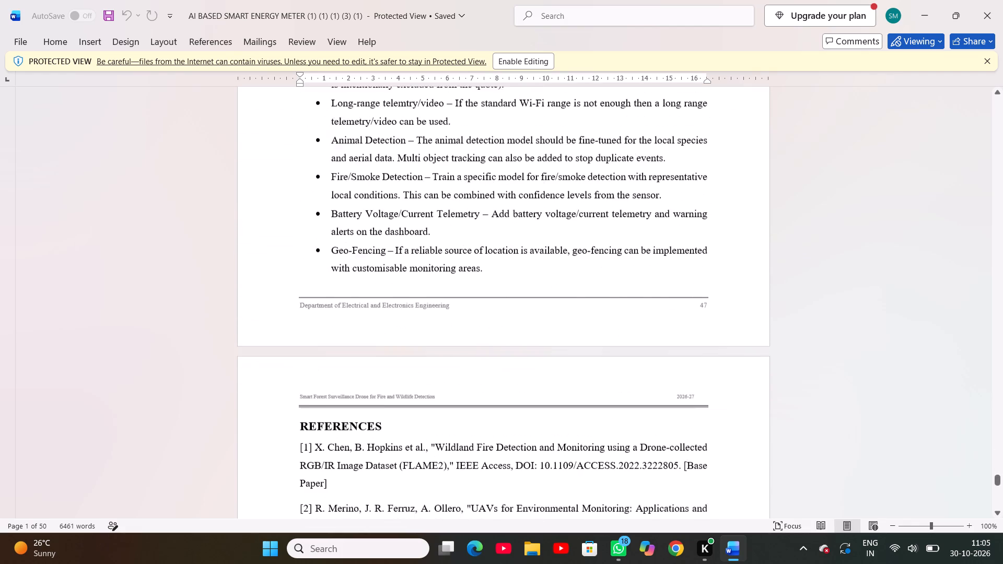
scroll(627, 431, "down", 4)
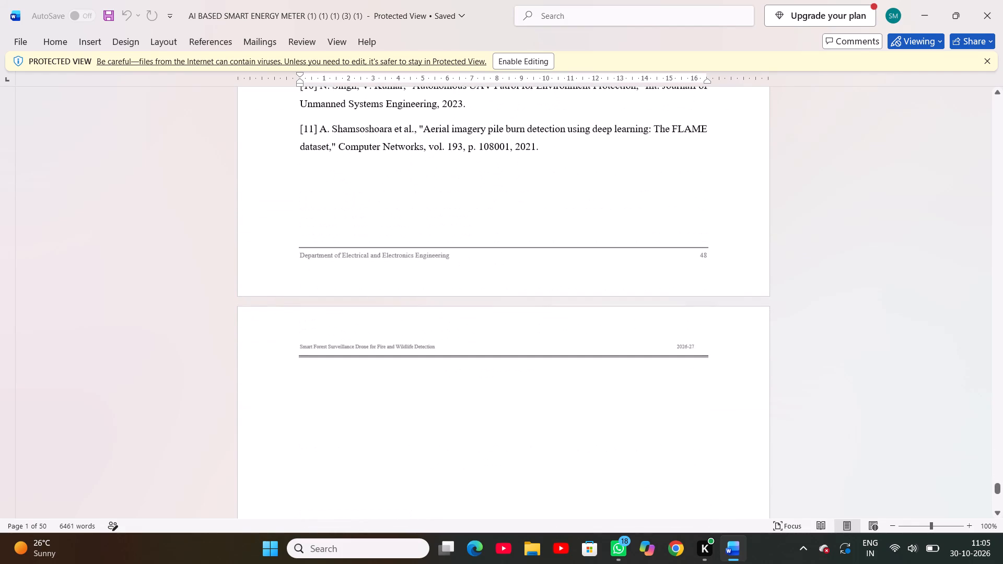
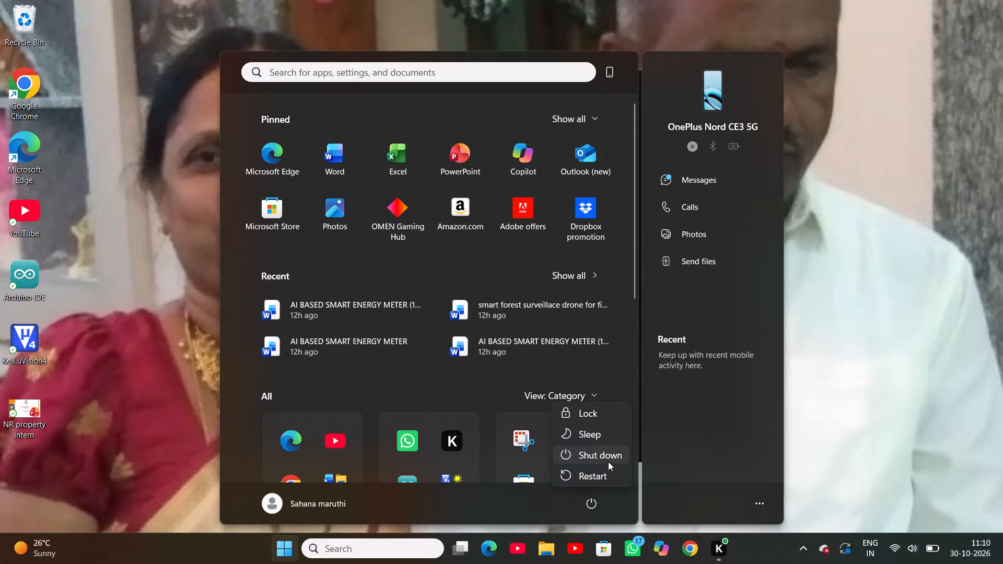
Shut down the computer.
left_click(609, 459)
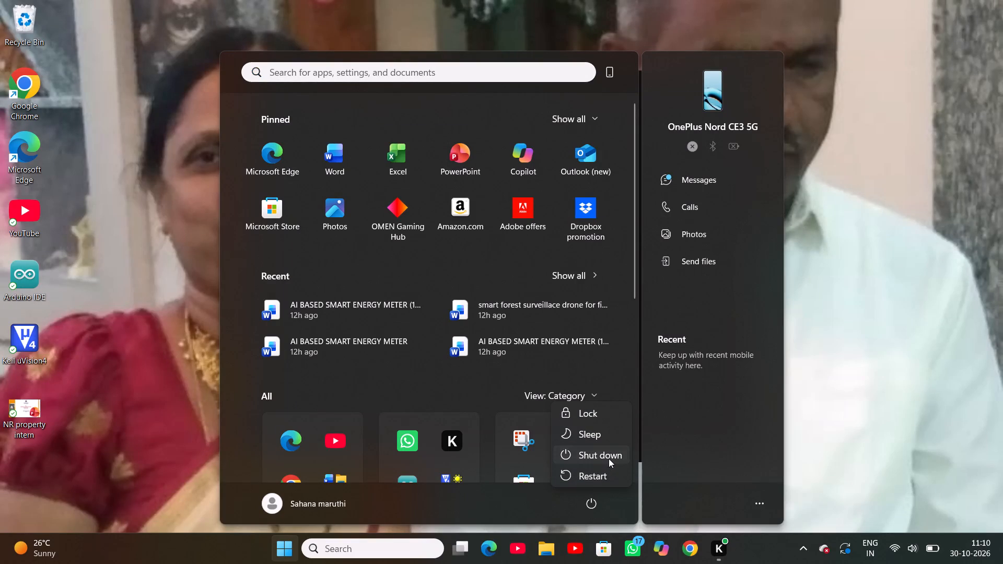